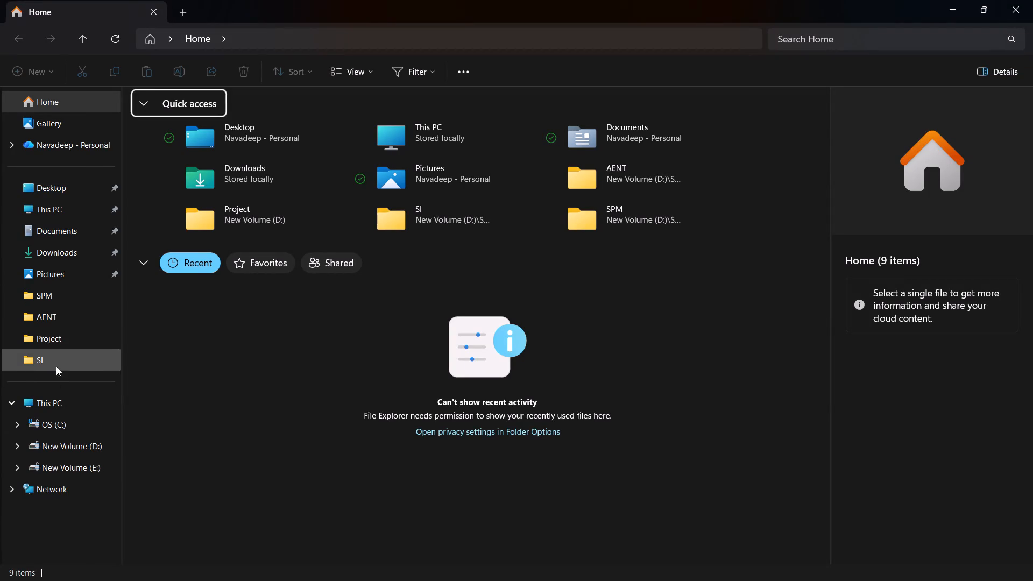
Open the AI_in_Cyber_Security_Internship_Report Word document from the Downloads folder.
click(59, 447)
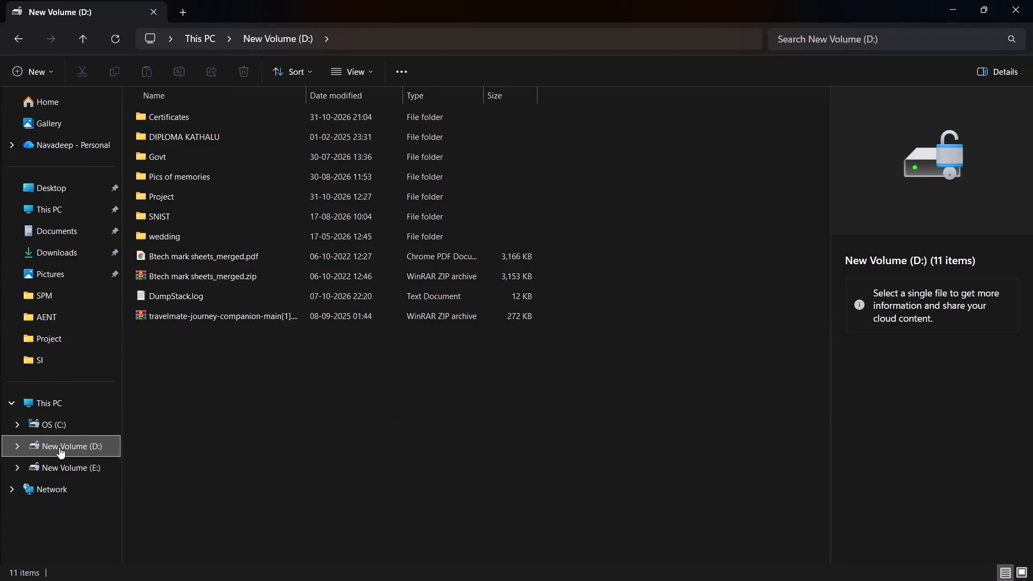
click(49, 258)
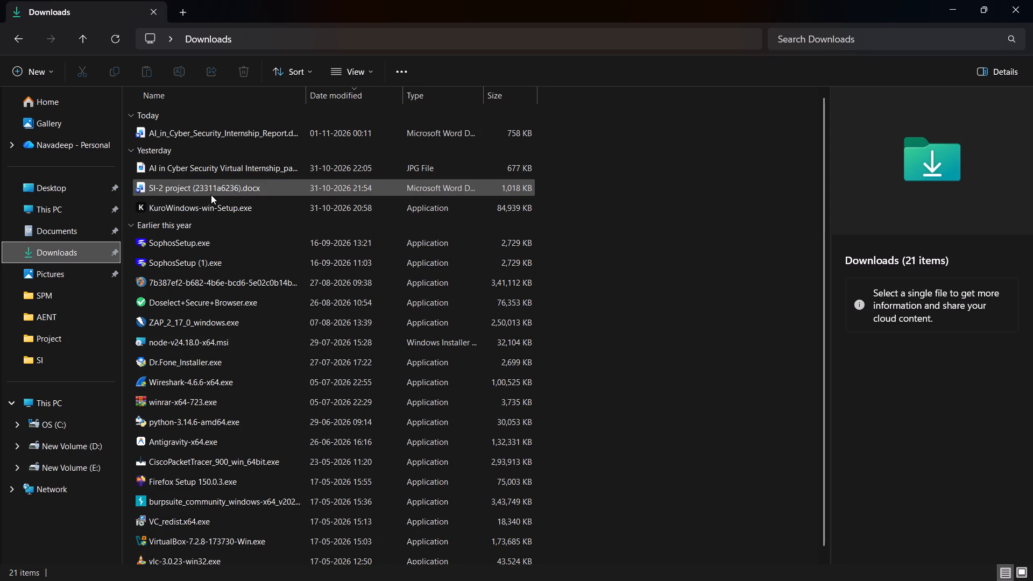
double_click(217, 131)
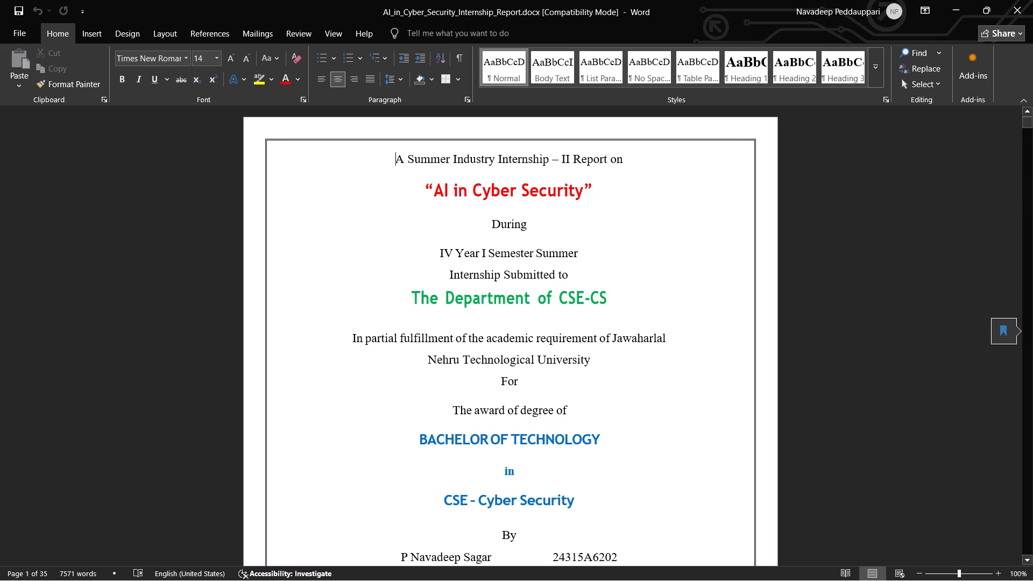
Review the report's cover page, the department certificate page and the internship completion certificate page.
scroll(438, 249, down, 10)
scroll(438, 249, up, 1)
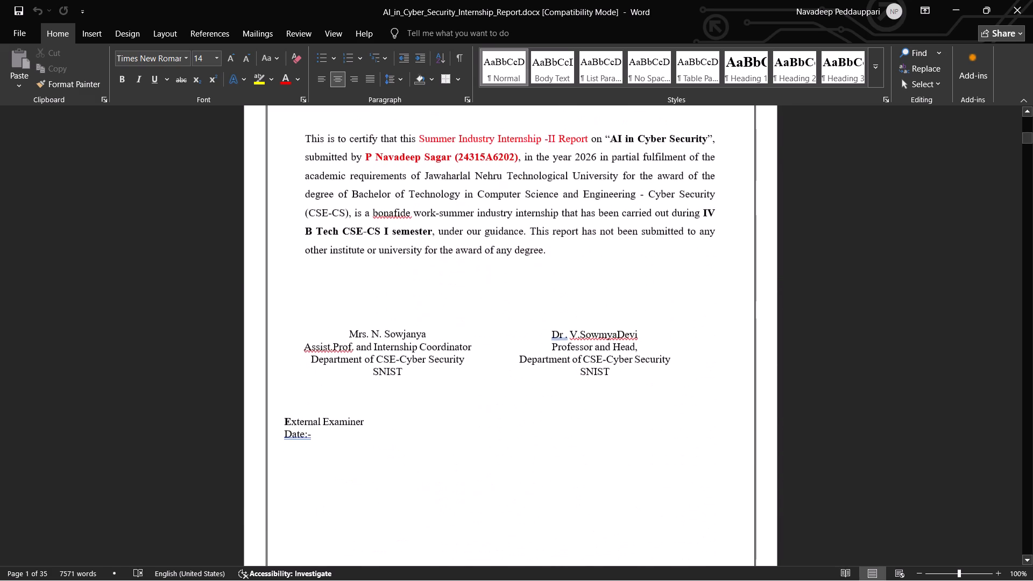
scroll(438, 249, up, 2)
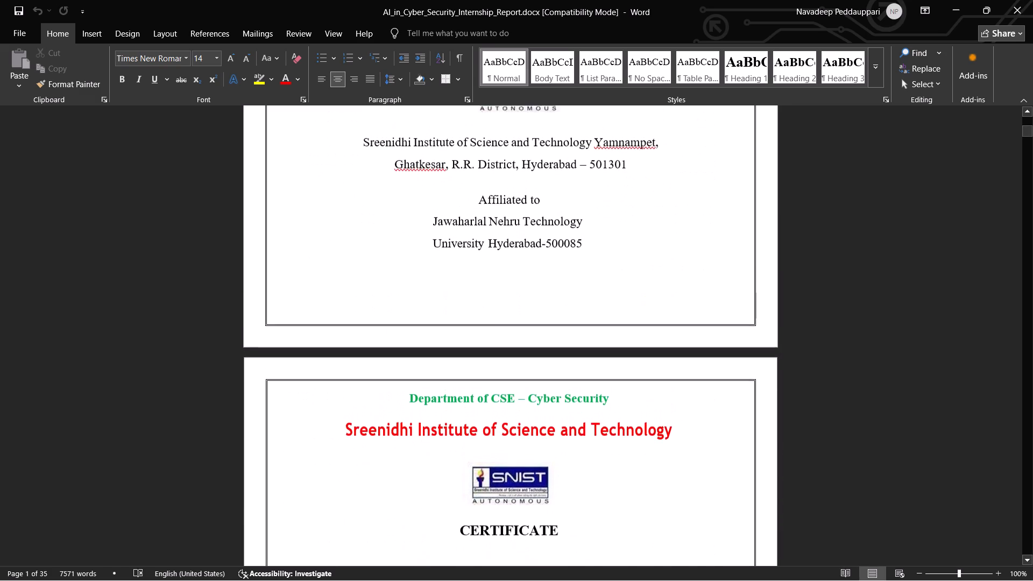
scroll(438, 249, up, 5)
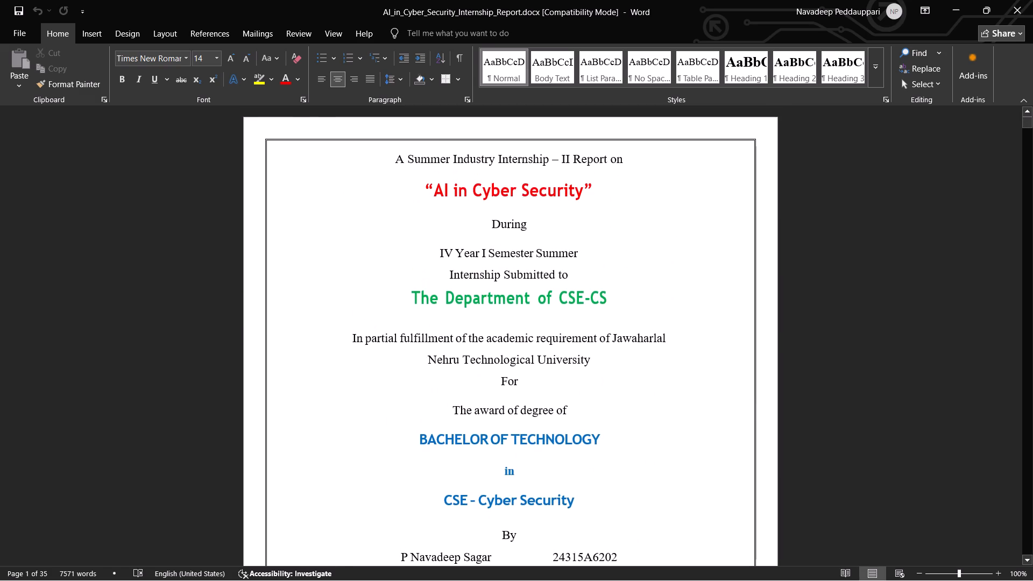
scroll(438, 249, down, 6)
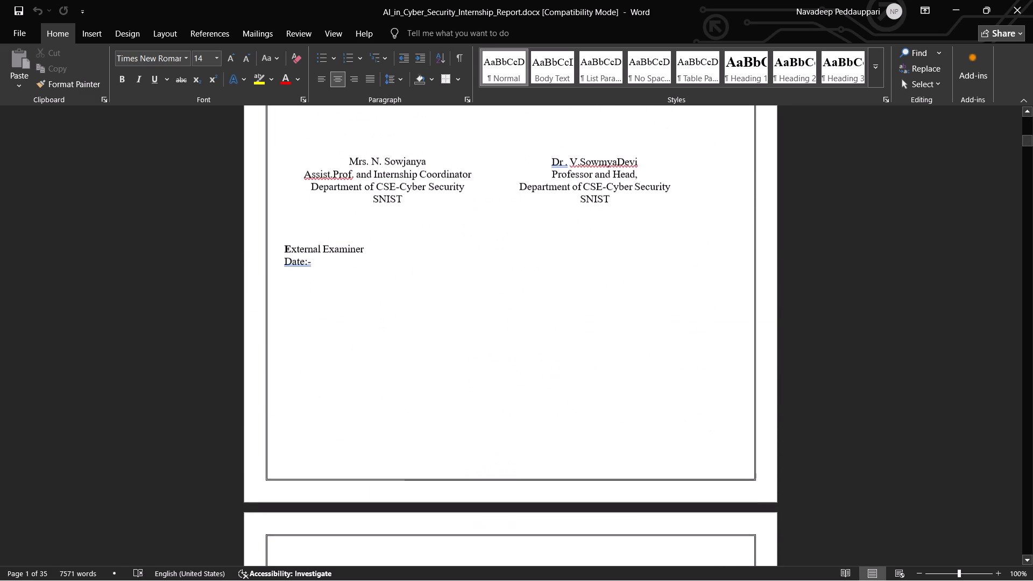
scroll(438, 249, down, 3)
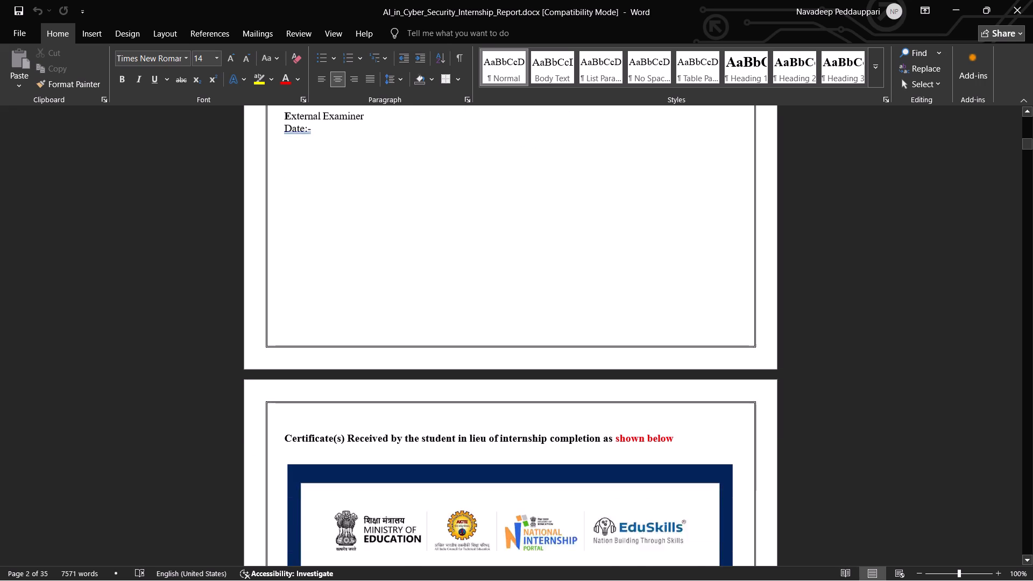
scroll(438, 249, down, 10)
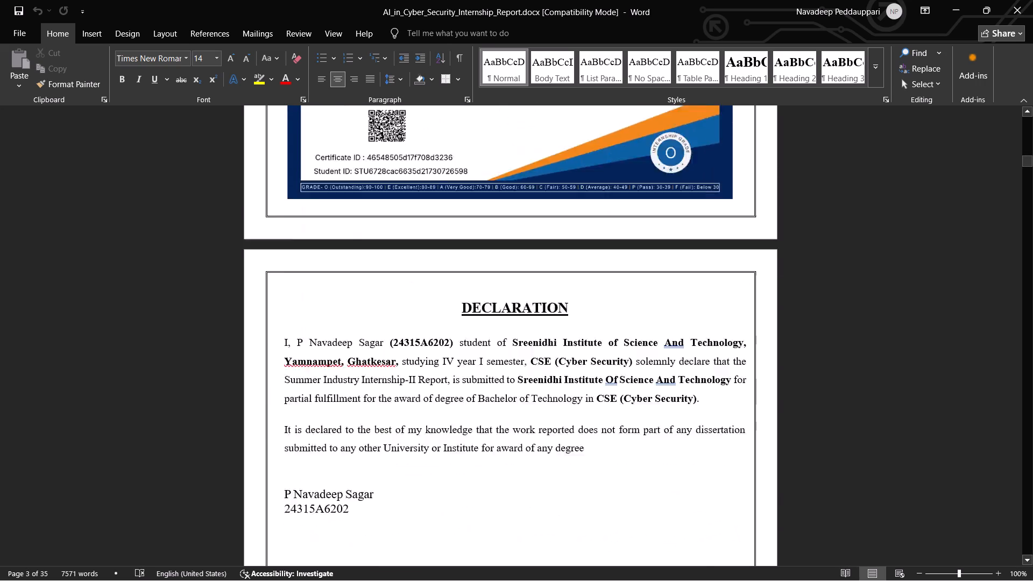
In the Declaration's first paragraph, lowercase "And" to "and" in both institute names and "Of" to "of" in the second.
scroll(438, 249, down, 1)
scroll(438, 249, up, 4)
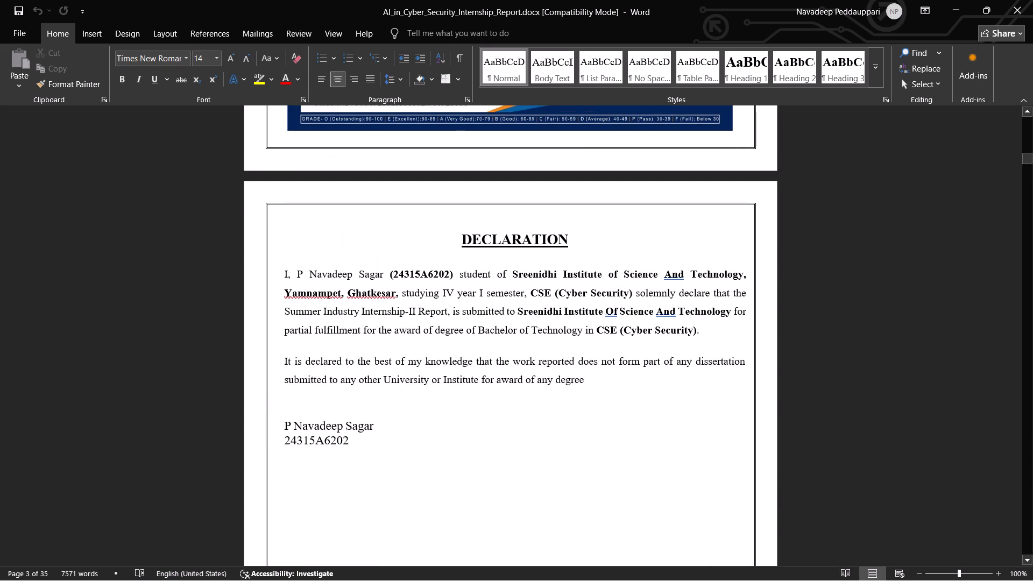
scroll(438, 249, down, 1)
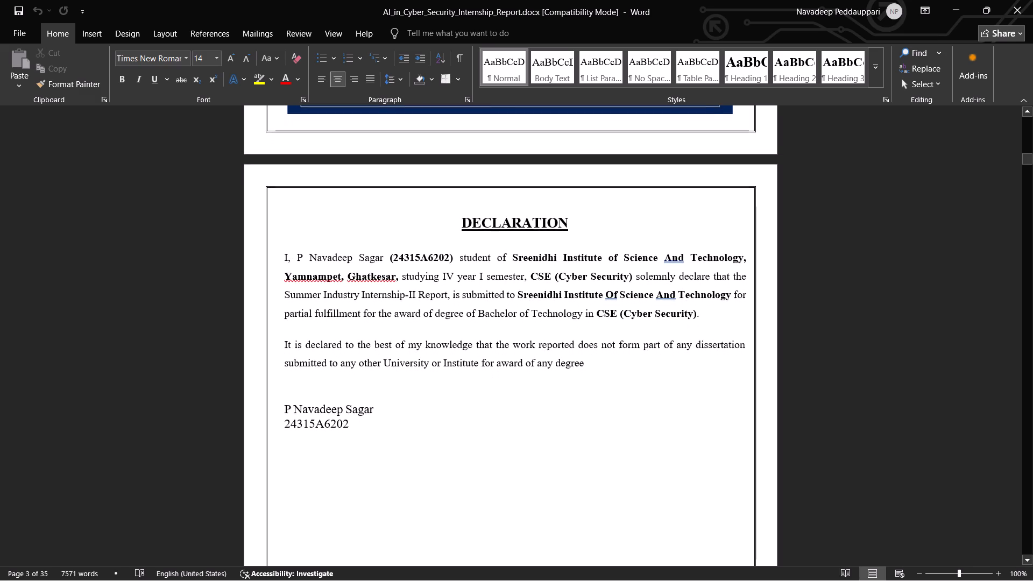
scroll(438, 249, down, 1)
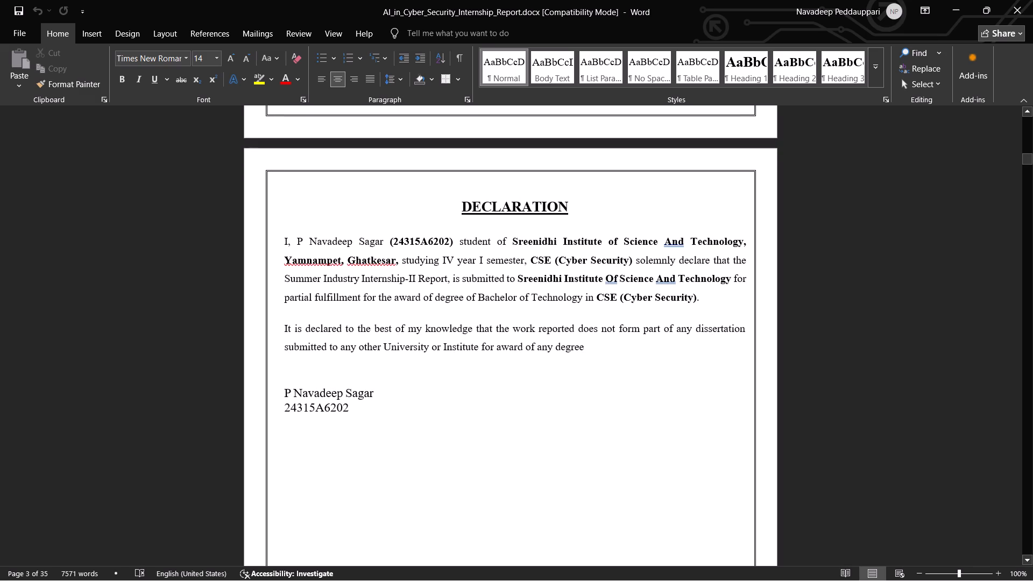
scroll(438, 249, down, 1)
click(671, 240)
key(BackSpace)
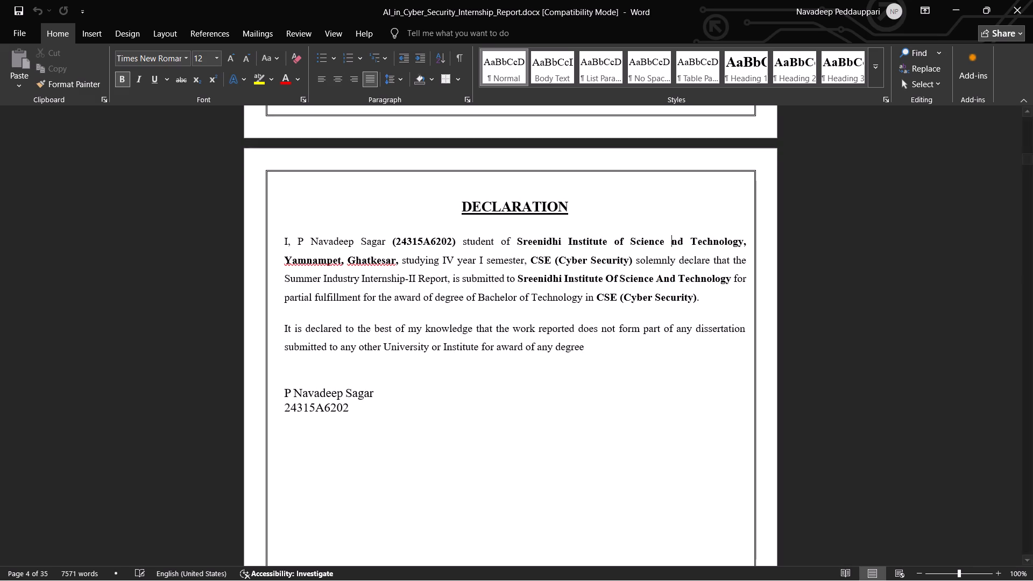
key(a)
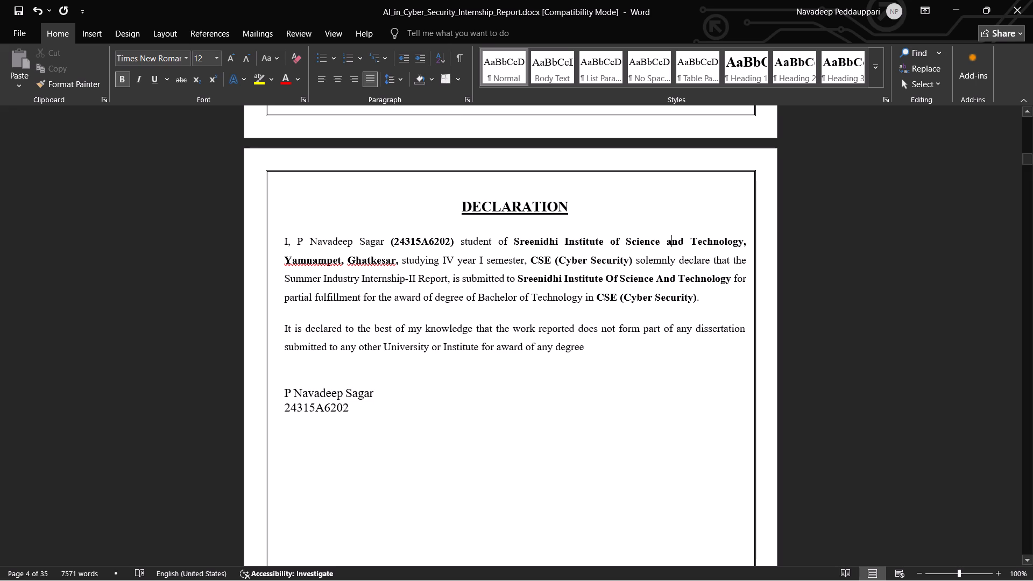
click(663, 283)
key(BackSpace)
key(a)
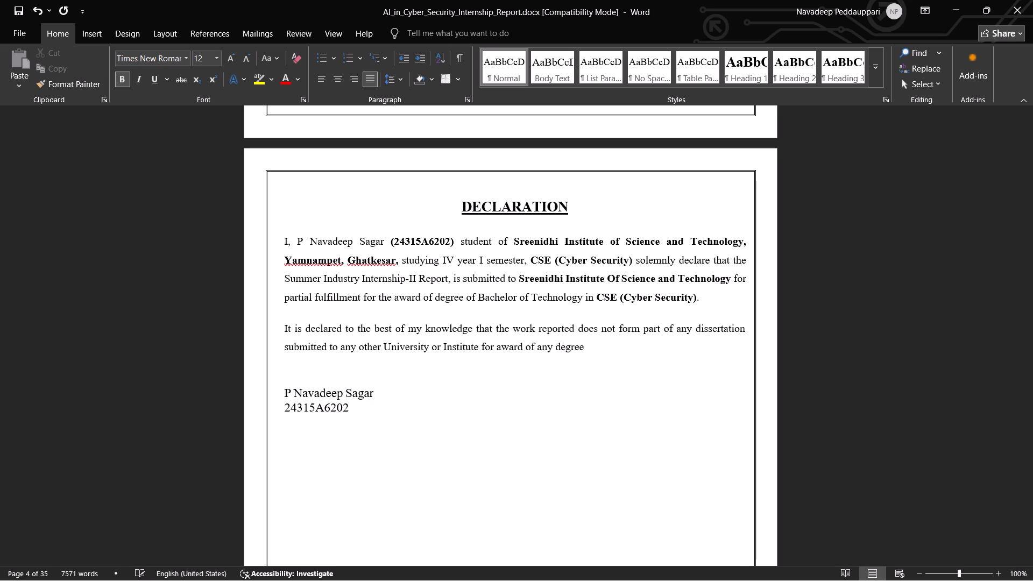
click(613, 280)
key(BackSpace)
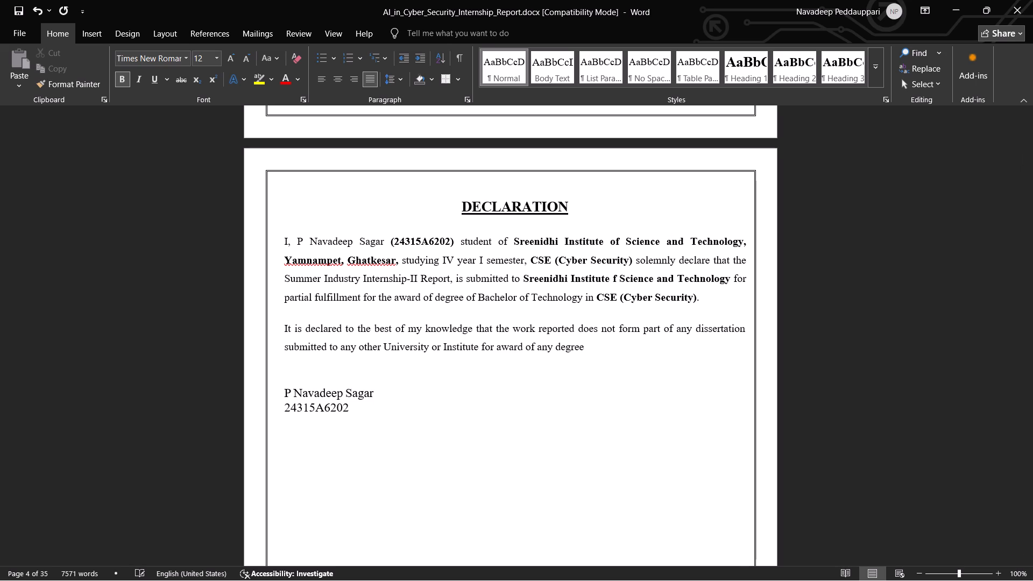
key(o)
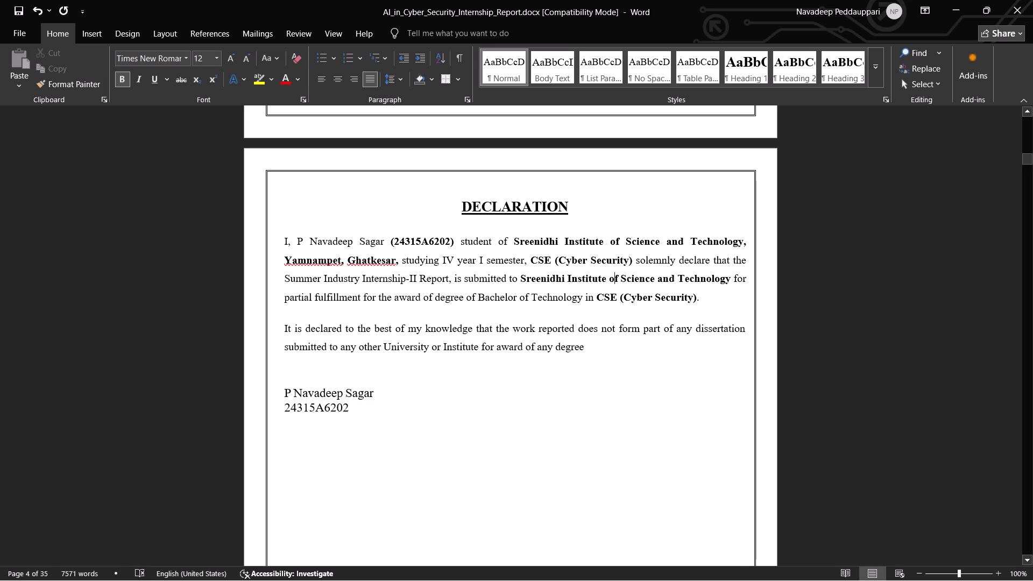
Save the report document.
scroll(603, 365, down, 1)
key(ctrl+s)
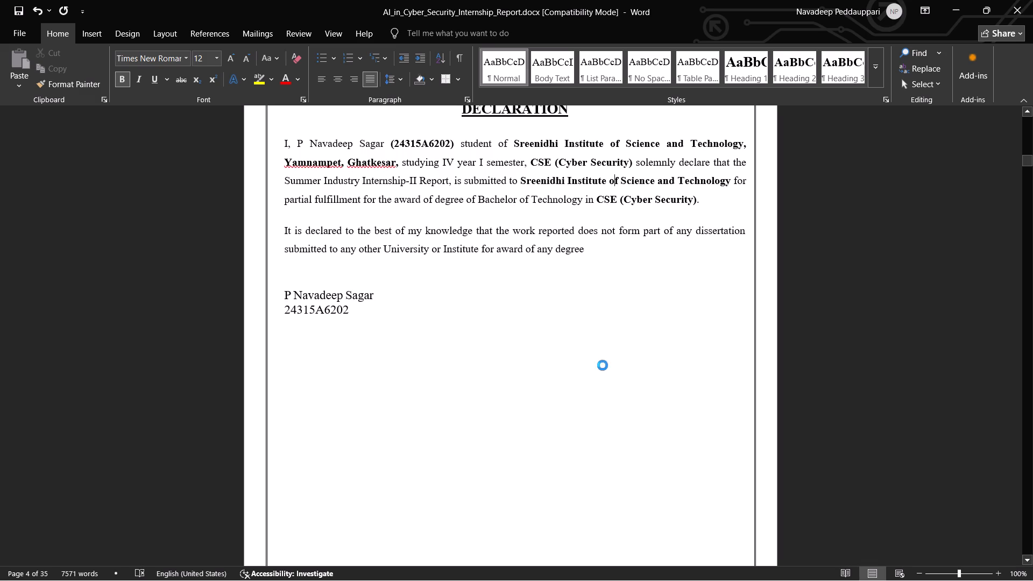
Read through the Acknowledgement page and the chapter entries and page numbers in the Table of Contents.
scroll(603, 365, down, 7)
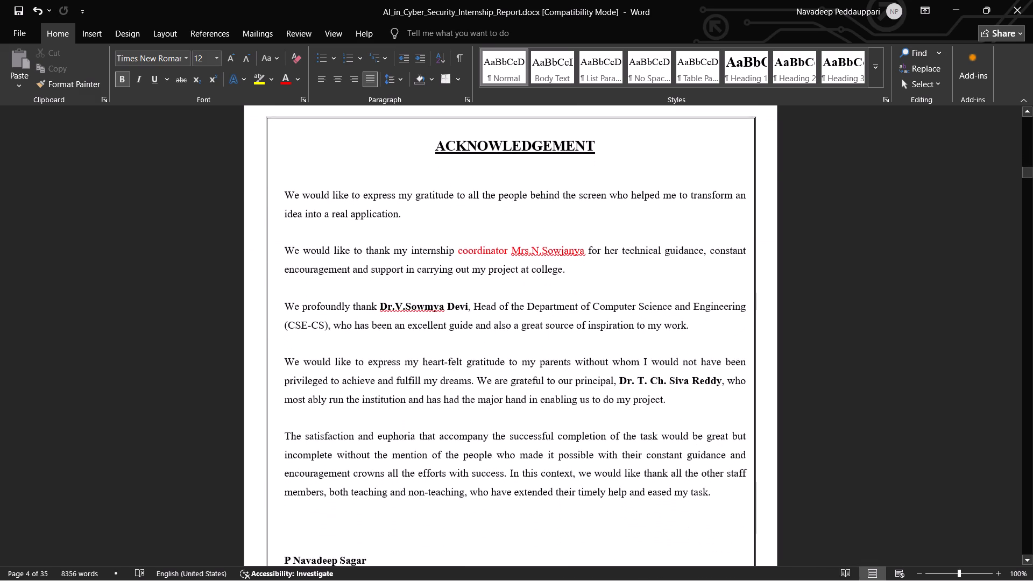
scroll(603, 365, down, 1)
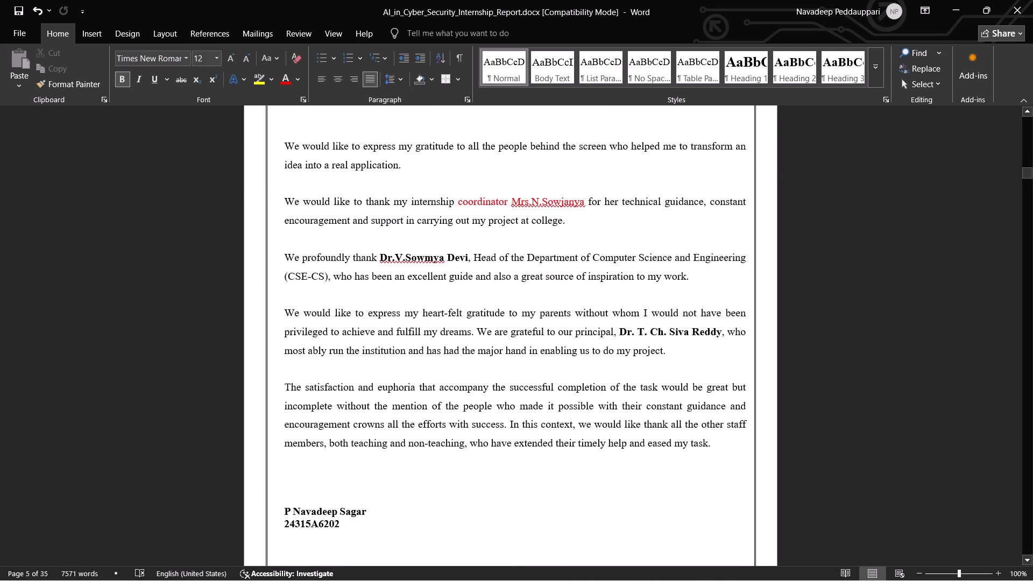
scroll(603, 365, down, 3)
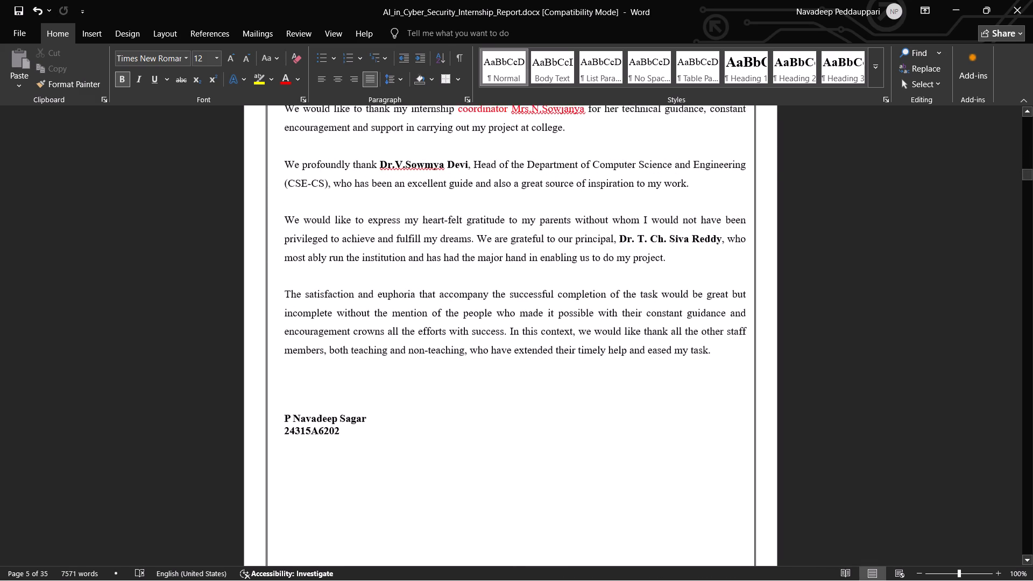
scroll(603, 365, down, 7)
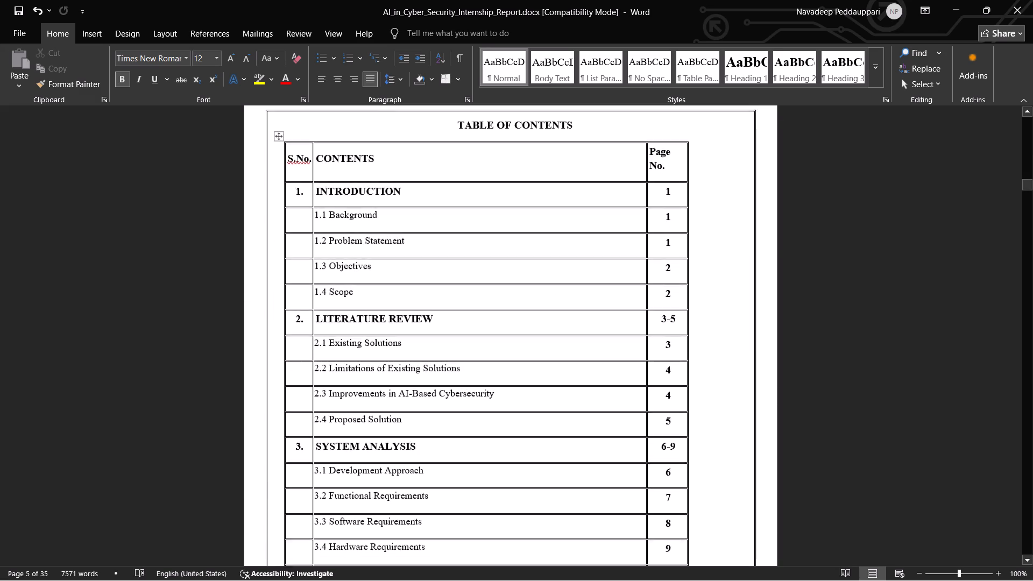
scroll(603, 365, down, 1)
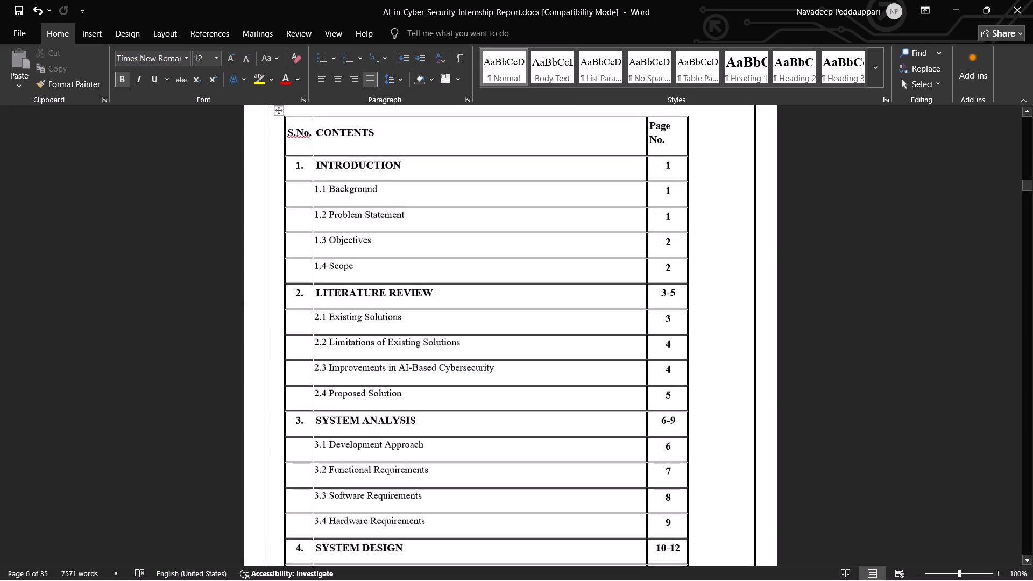
scroll(603, 365, down, 1)
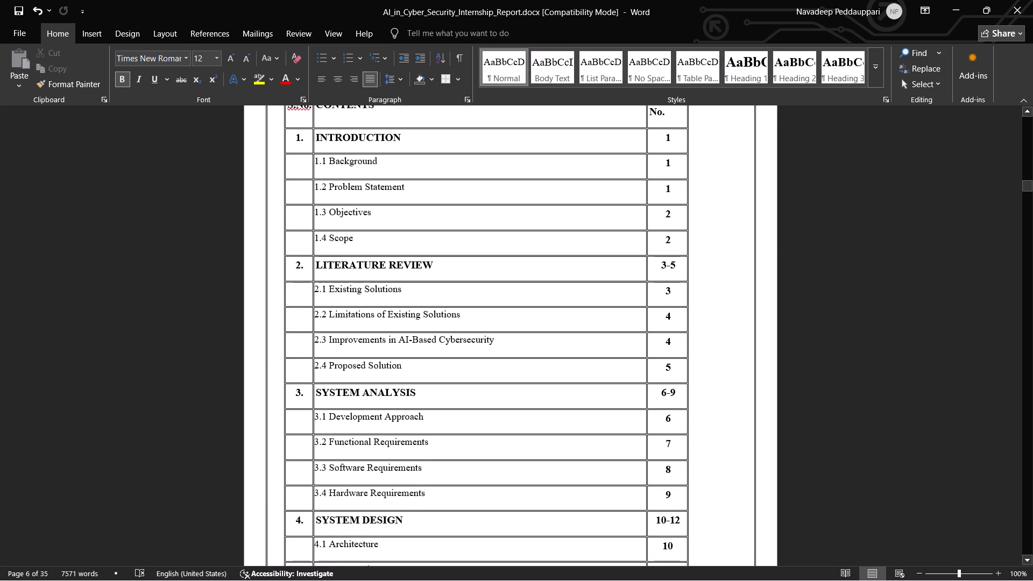
scroll(603, 365, down, 1)
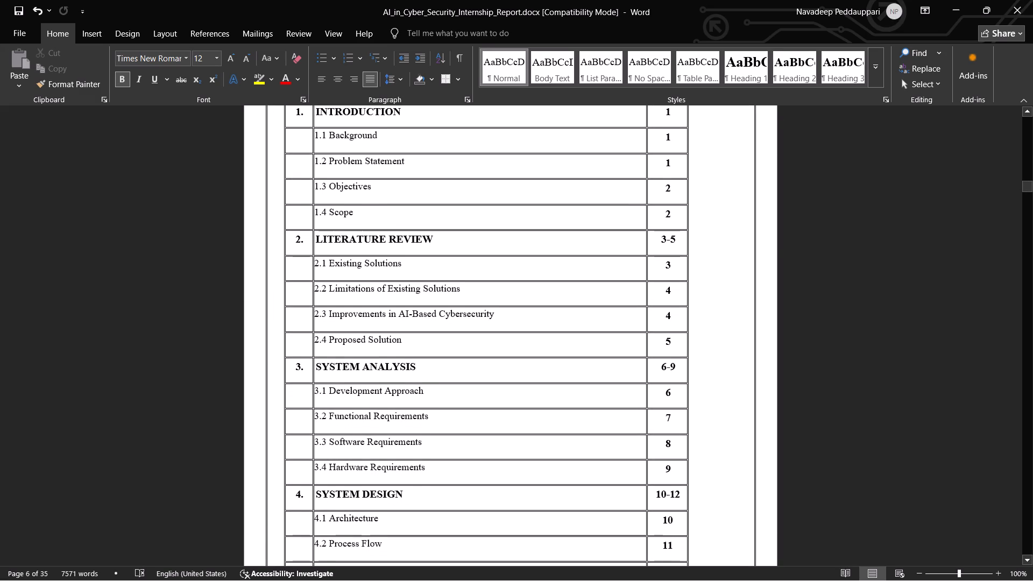
scroll(603, 365, up, 1)
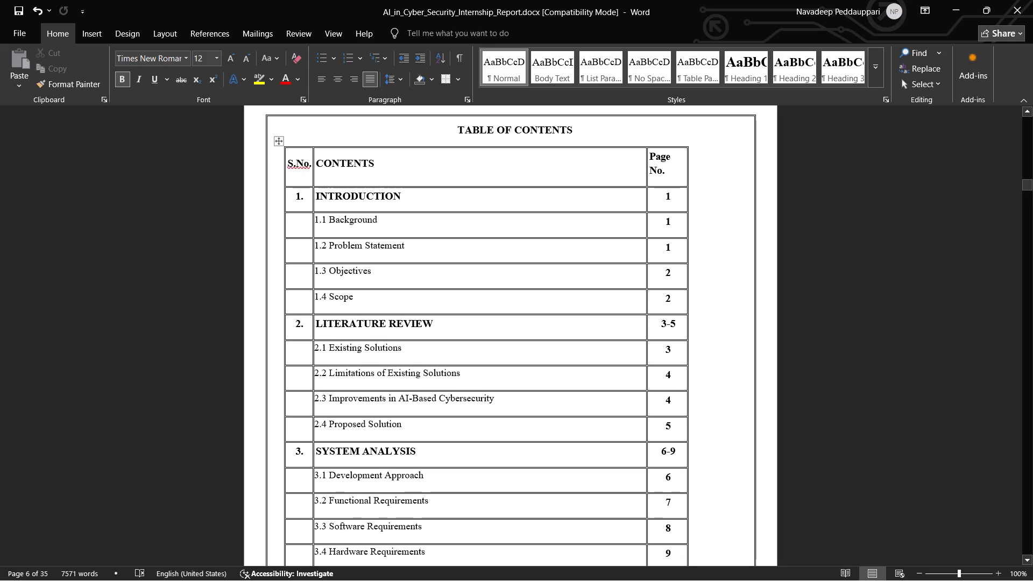
scroll(603, 365, down, 2)
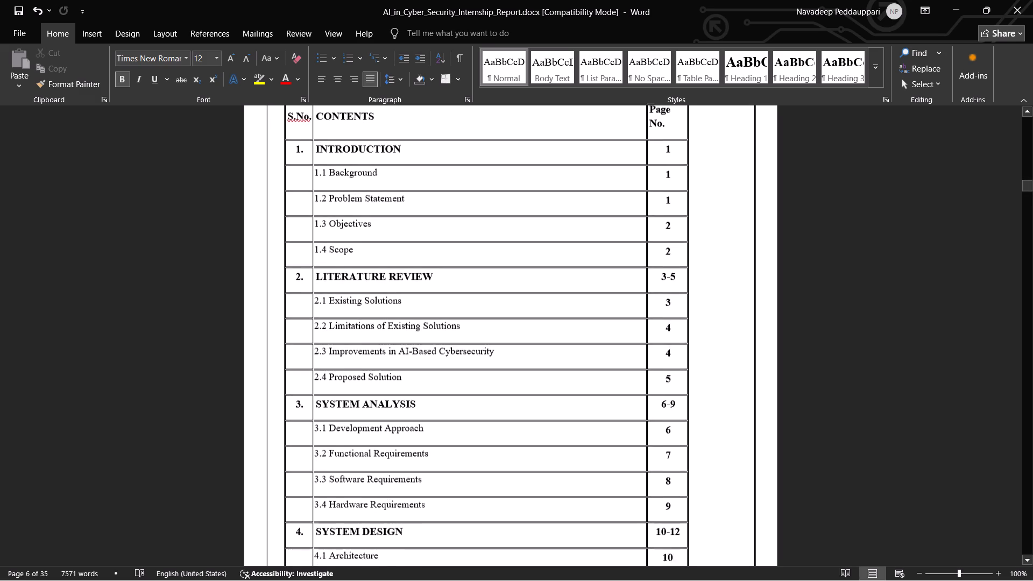
Read through the Introduction chapter, covering the Problem Statement, Objectives, Scope and Project Coverage sections.
scroll(603, 365, down, 18)
scroll(603, 365, down, 7)
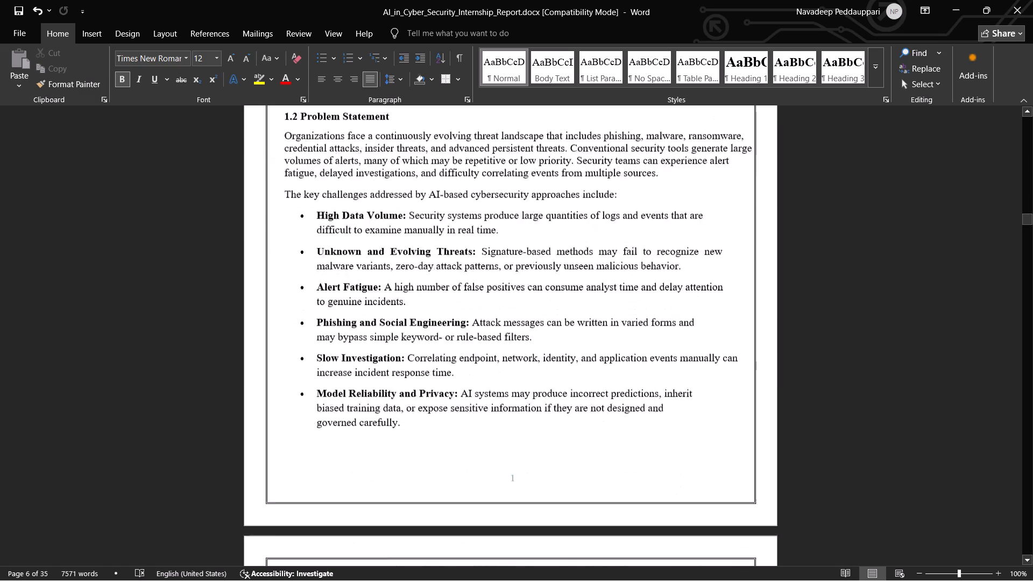
scroll(603, 365, down, 3)
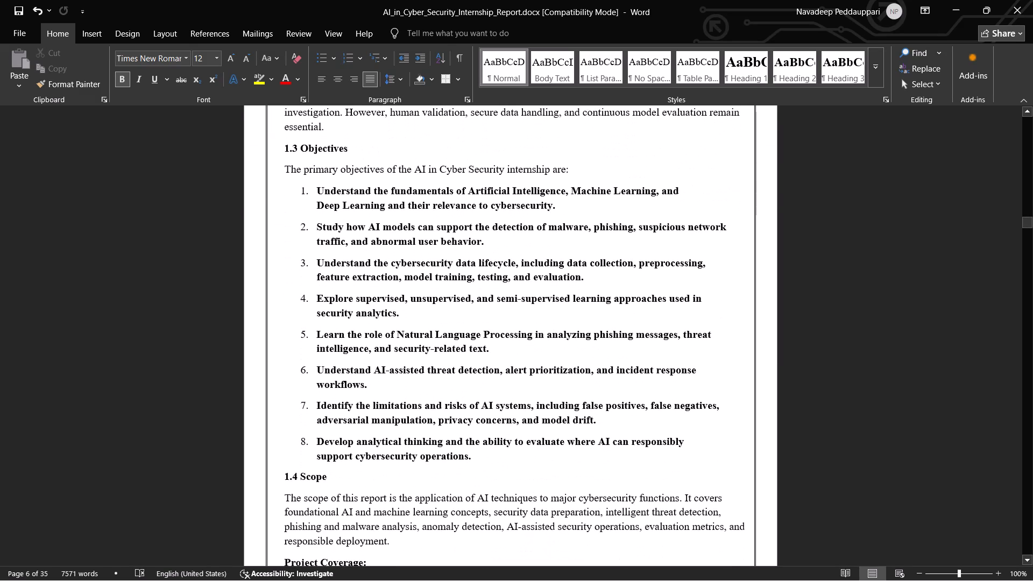
scroll(603, 365, down, 1)
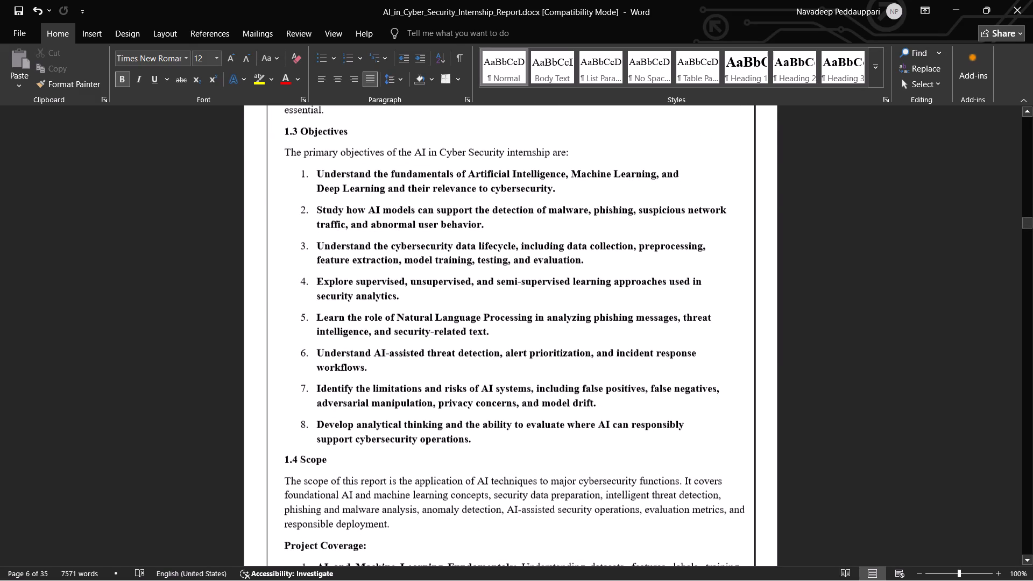
scroll(603, 365, down, 1)
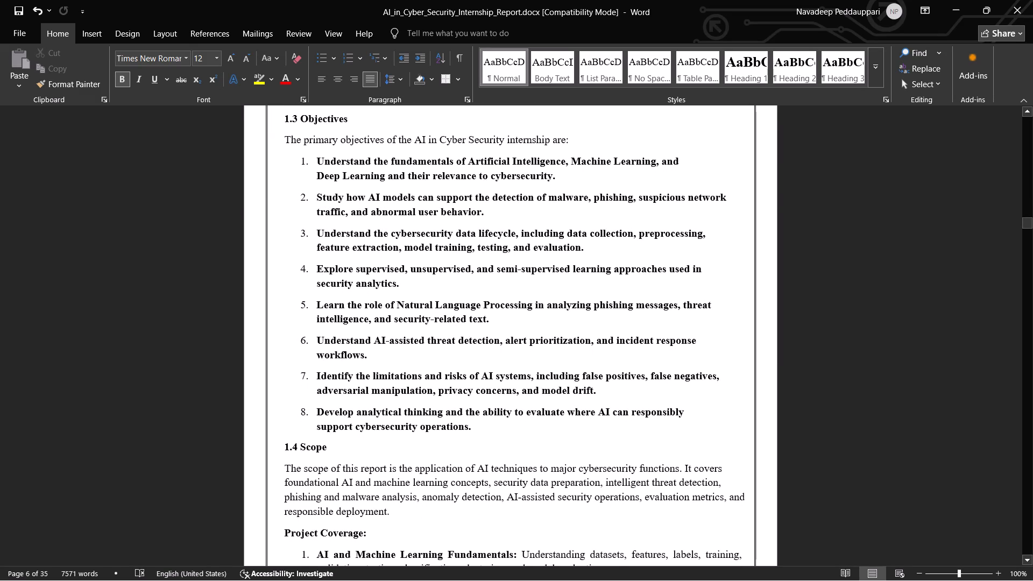
scroll(603, 365, down, 2)
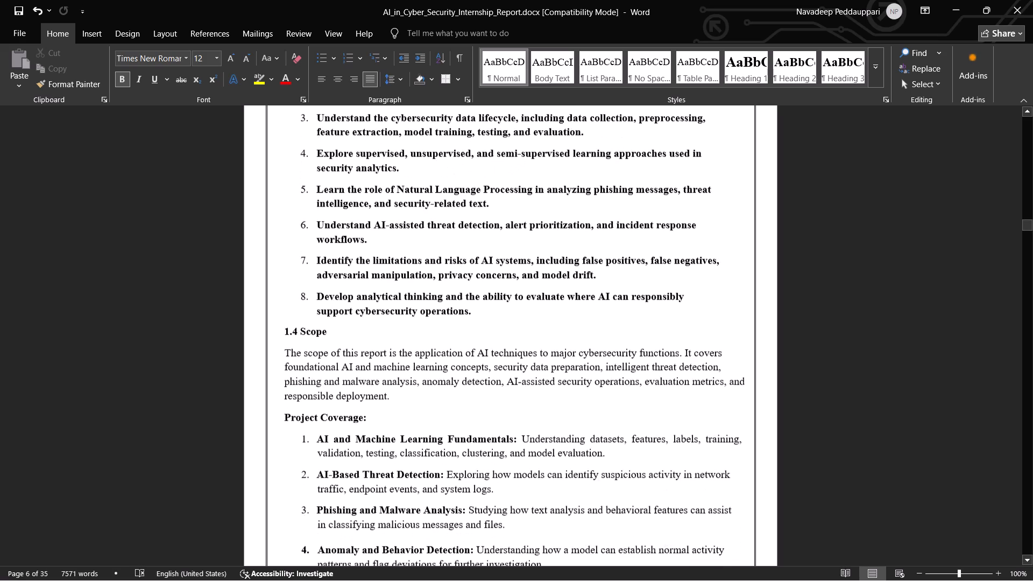
scroll(603, 365, down, 2)
scroll(603, 365, up, 1)
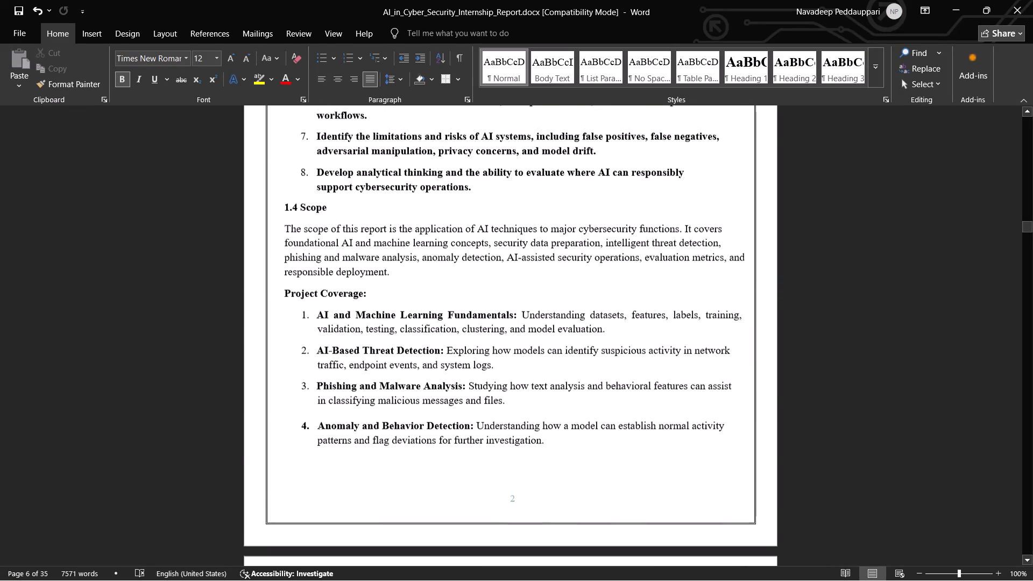
scroll(603, 365, down, 1)
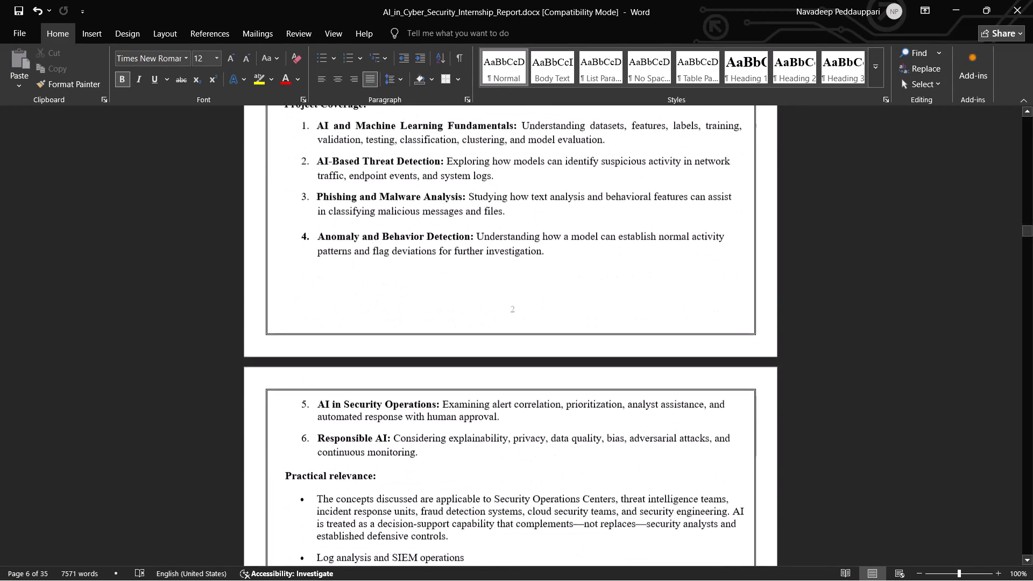
Read through the Literature Review chapter, from existing solutions and their limitations to the improvements in AI-based cybersecurity.
scroll(603, 365, down, 6)
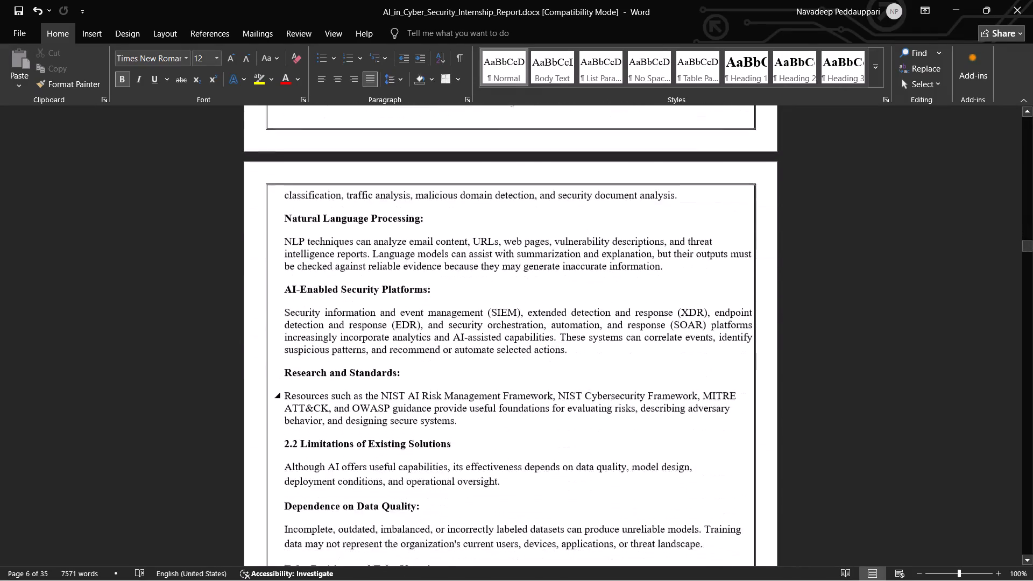
scroll(603, 365, down, 8)
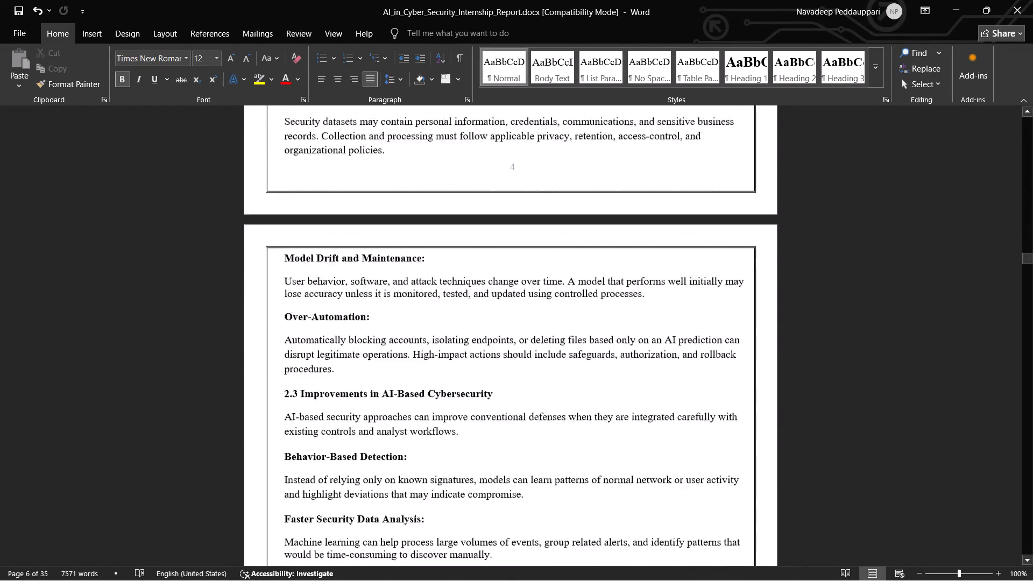
scroll(603, 365, down, 10)
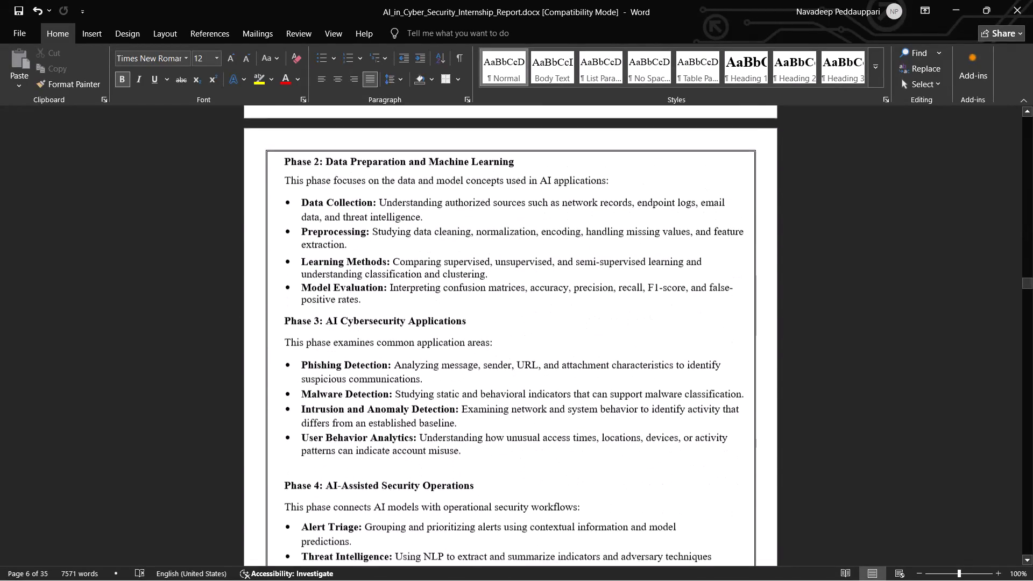
Examine the System Analysis chapter's development phases and functional requirements, continuing through to the System Implementation heading.
scroll(603, 365, down, 4)
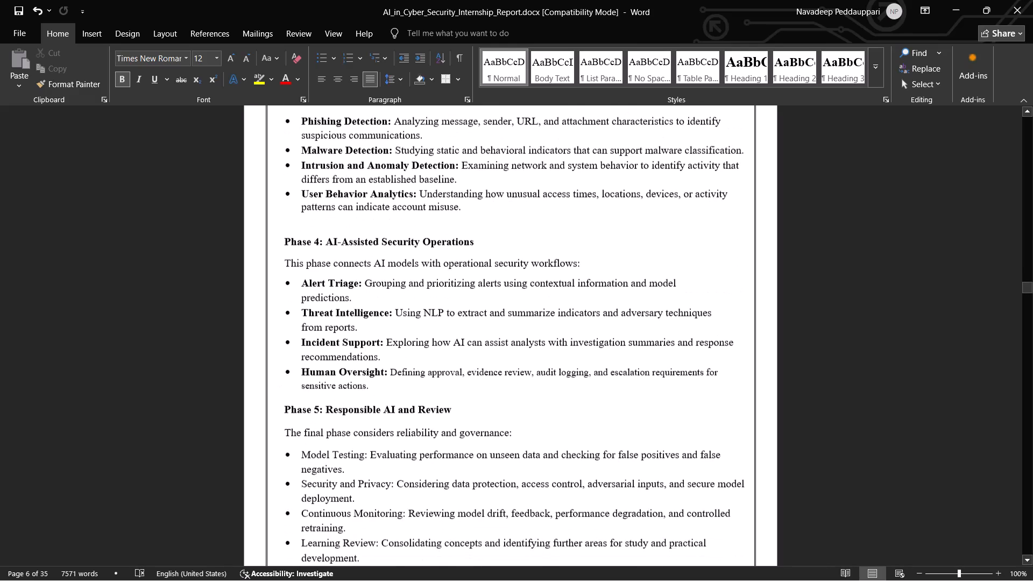
scroll(603, 365, up, 1)
scroll(603, 365, down, 1)
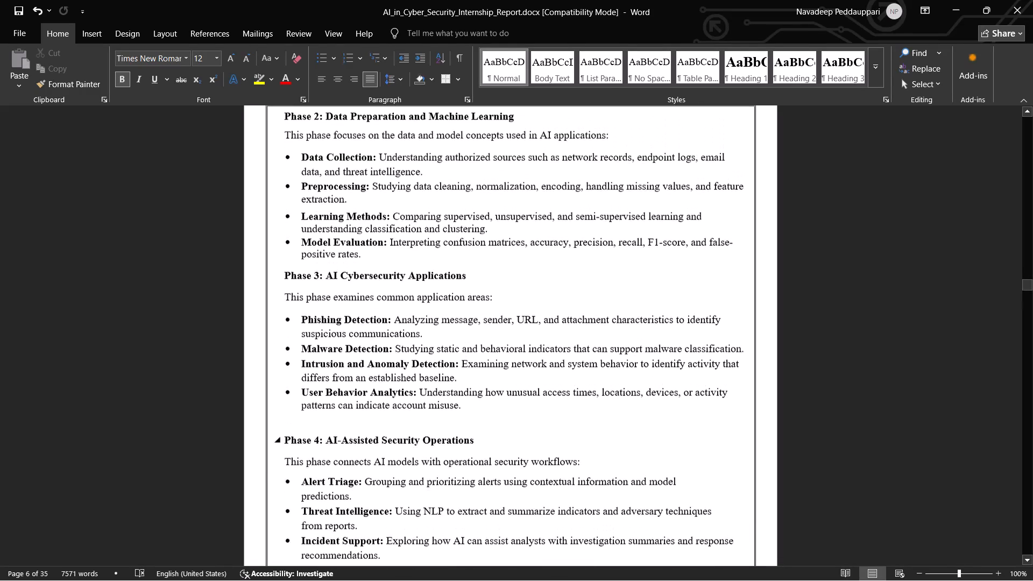
scroll(603, 365, down, 6)
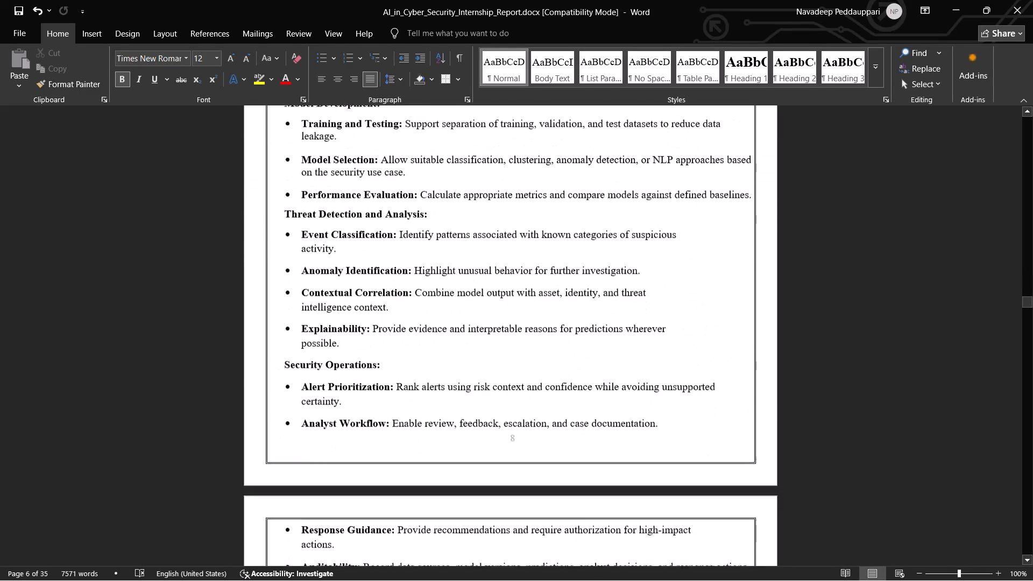
scroll(603, 365, down, 4)
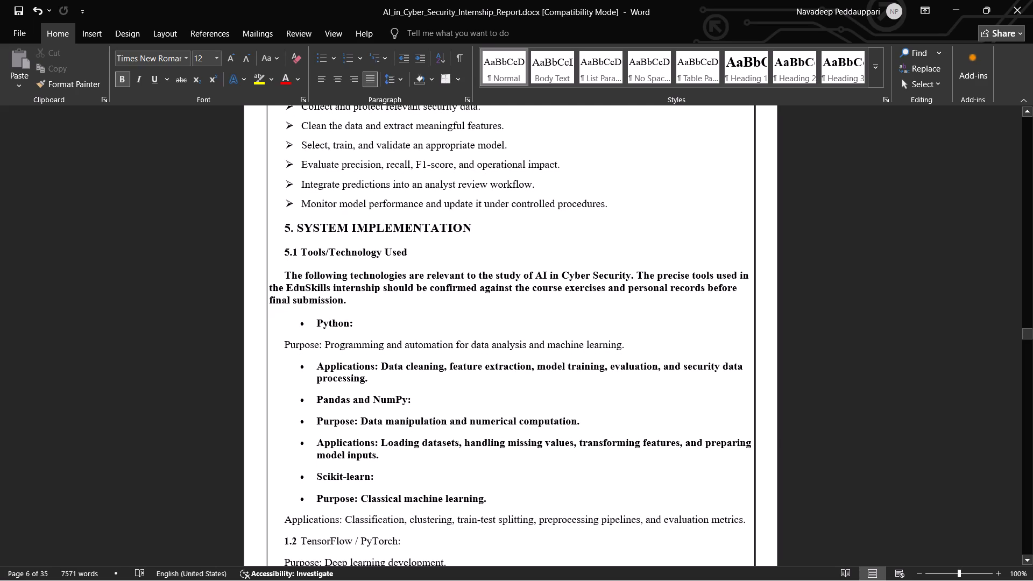
Check the 5.1 Tools/Technology Used list and go back over the System Design chapter's data flow and process flow.
click(597, 386)
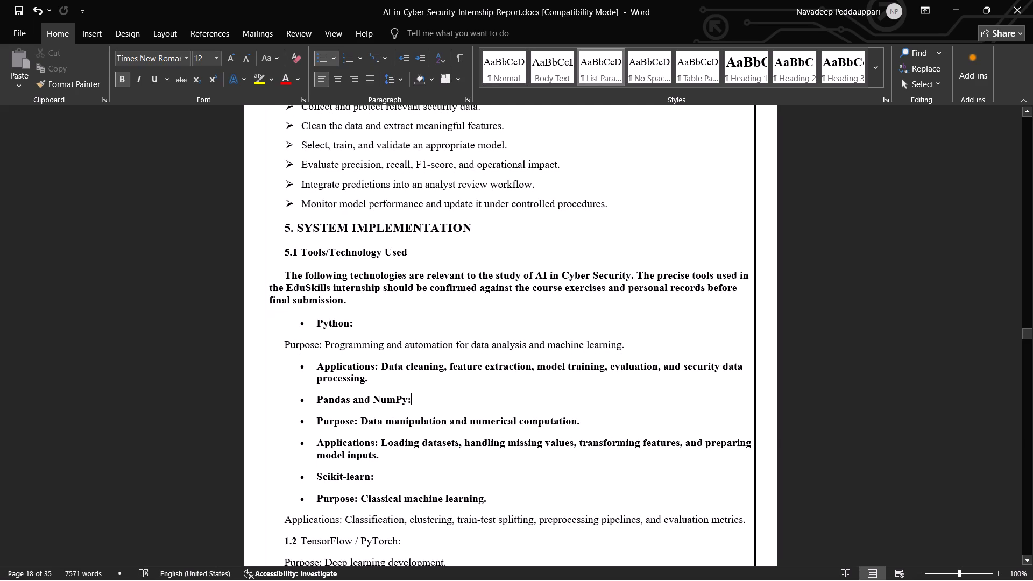
scroll(597, 386, up, 5)
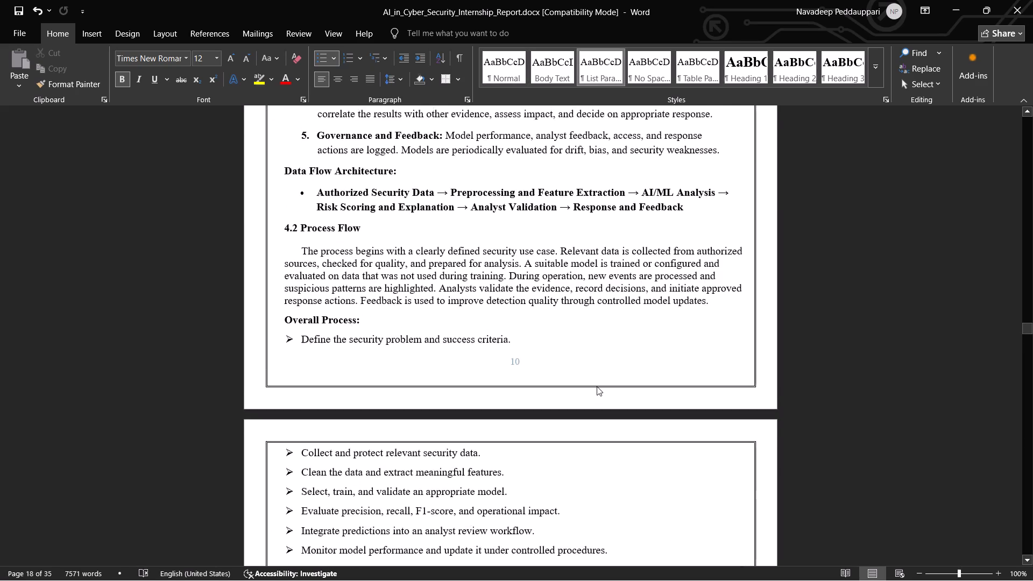
scroll(597, 386, up, 2)
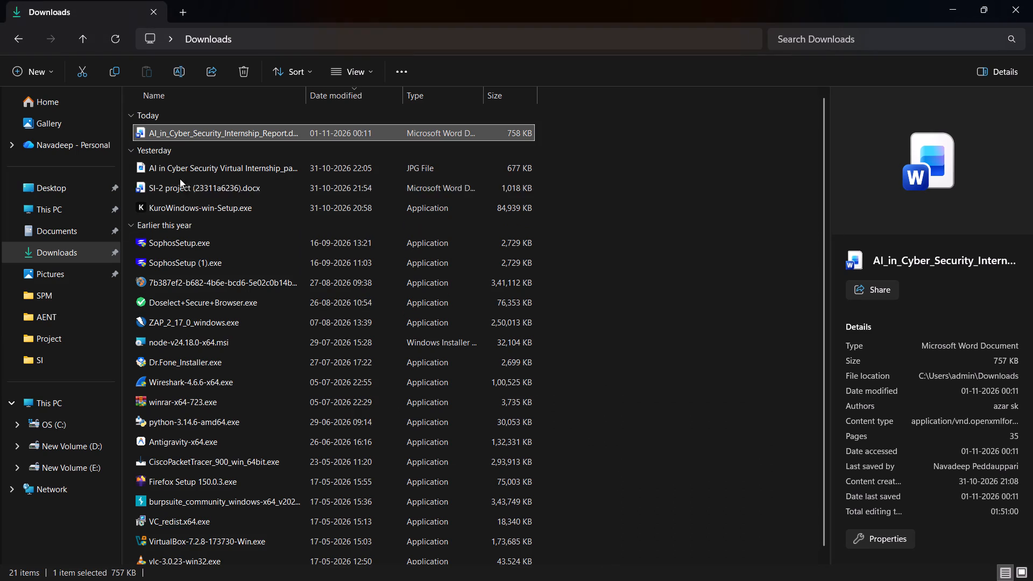
In File Explorer, open the SI-2 project Word document from the Downloads folder and look over its cover page.
double_click(180, 190)
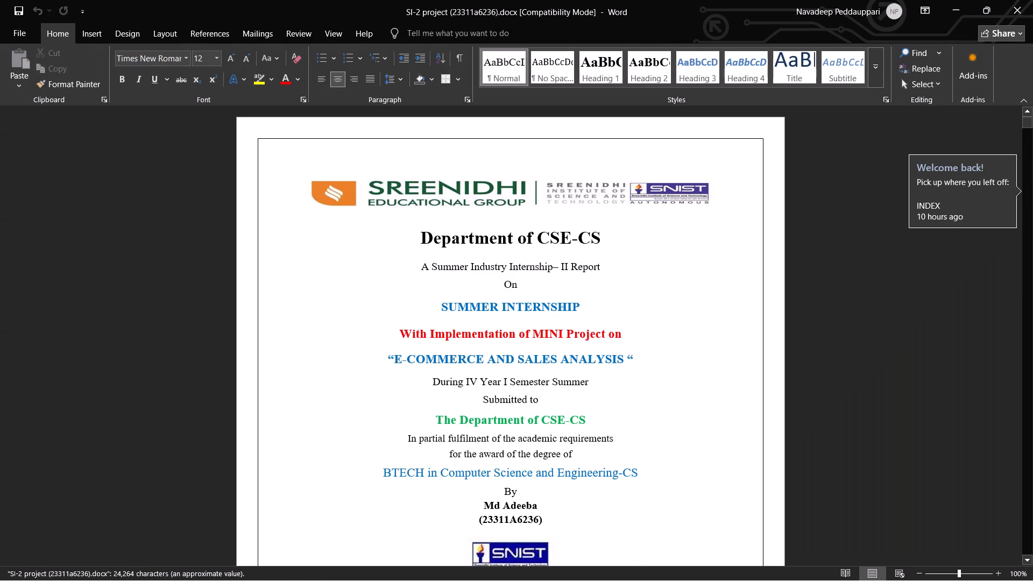
scroll(469, 376, down, 2)
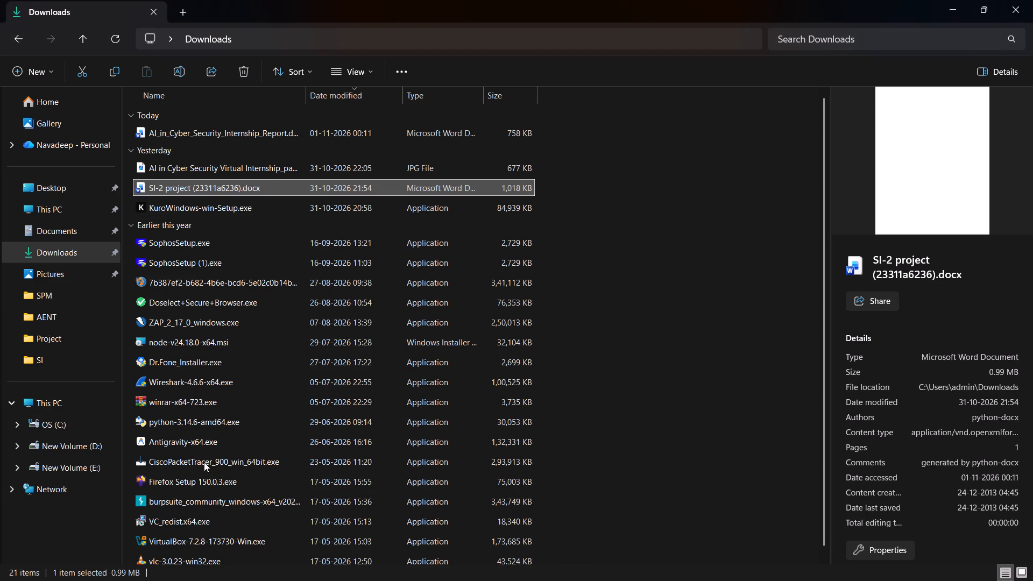
Open the Word version of the earlier internship report from the SI folder in File Explorer.
click(73, 337)
click(69, 359)
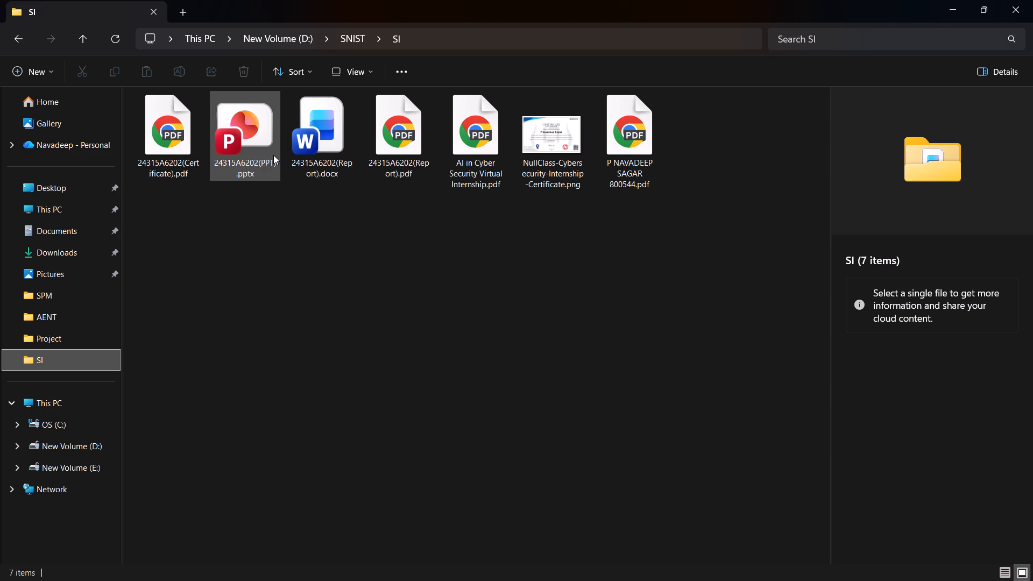
double_click(308, 150)
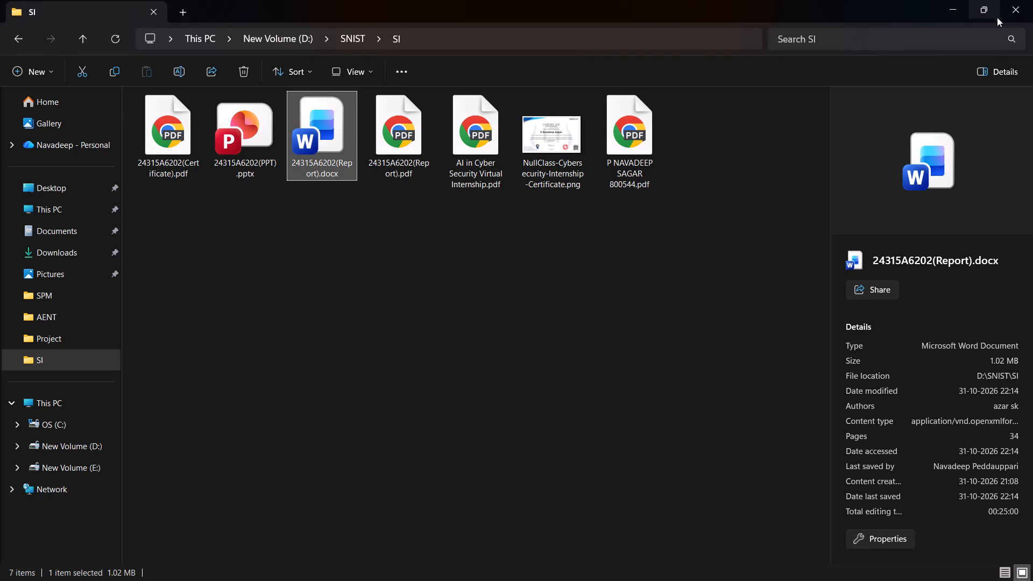
Switch the SI folder's file listing to the Details layout and close the File Explorer window.
click(352, 79)
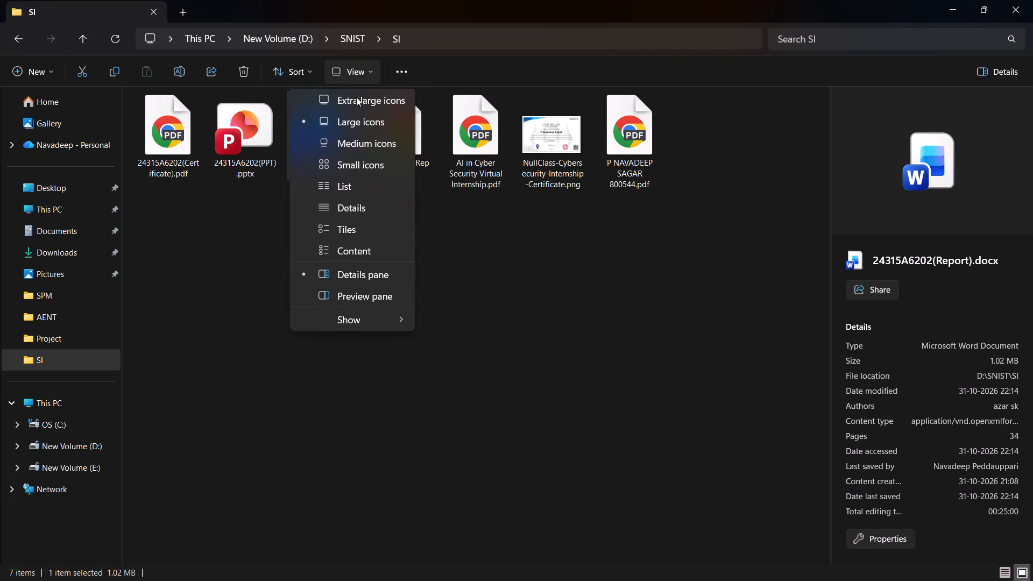
click(348, 185)
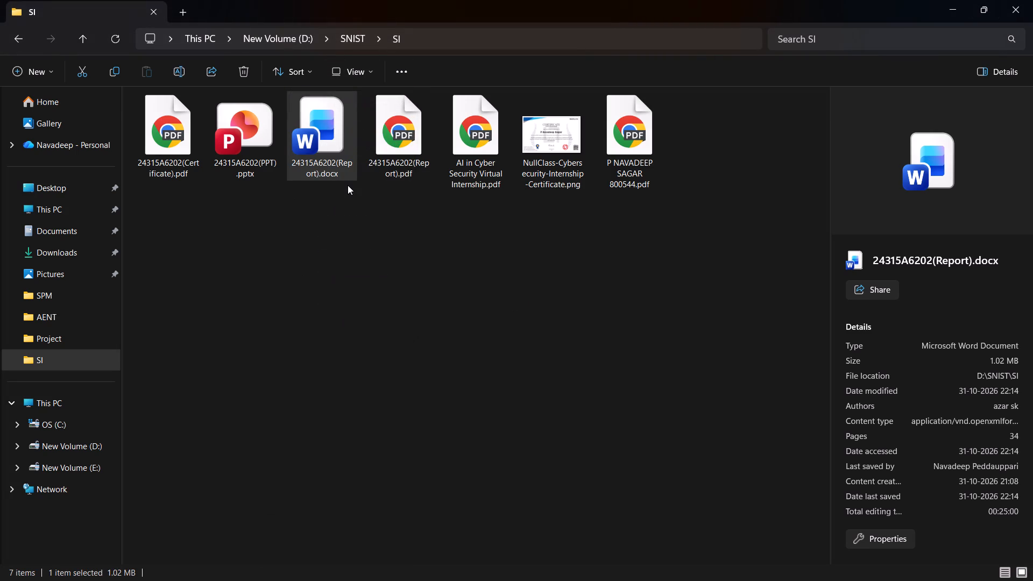
click(355, 74)
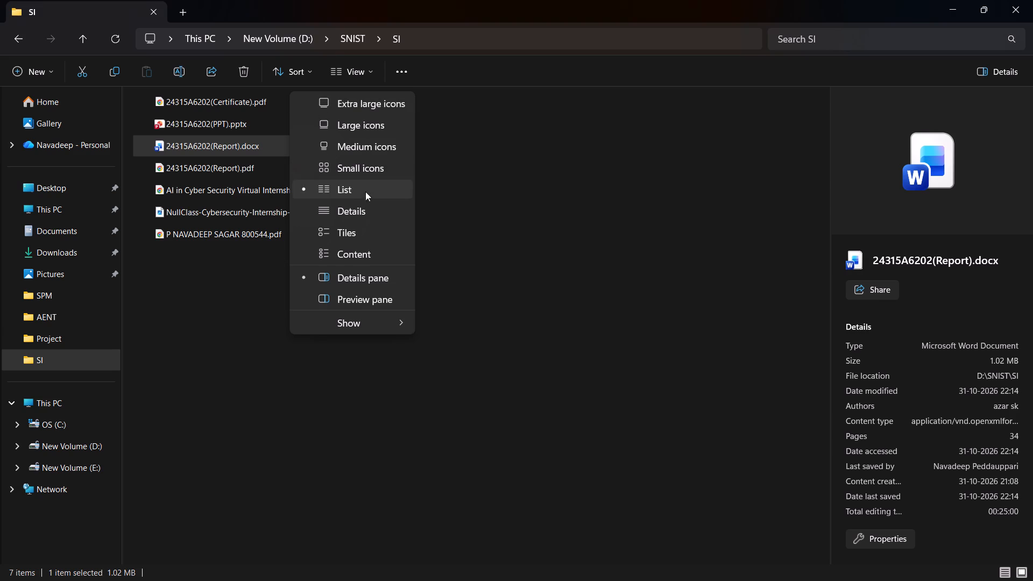
click(359, 211)
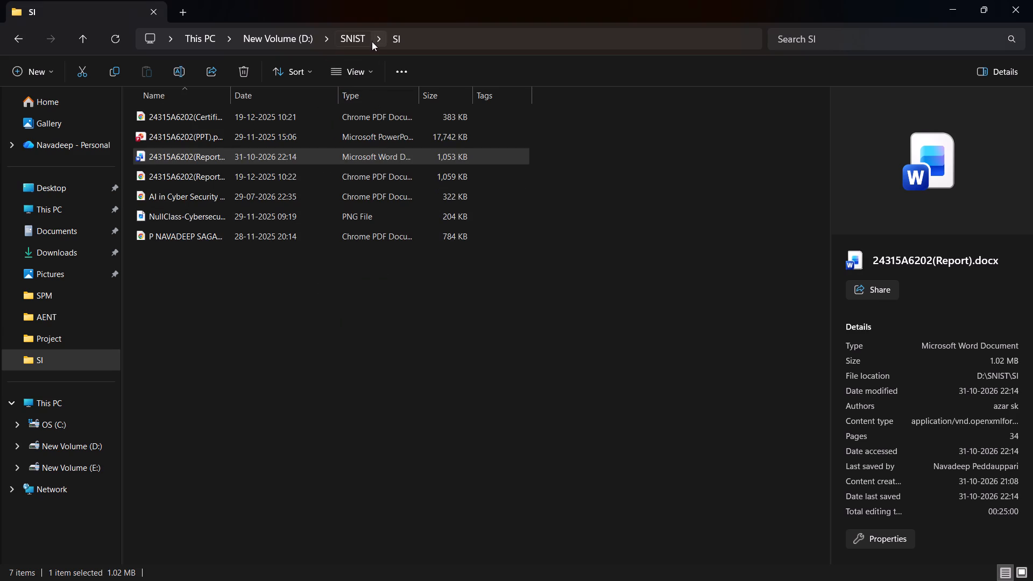
click(1028, 11)
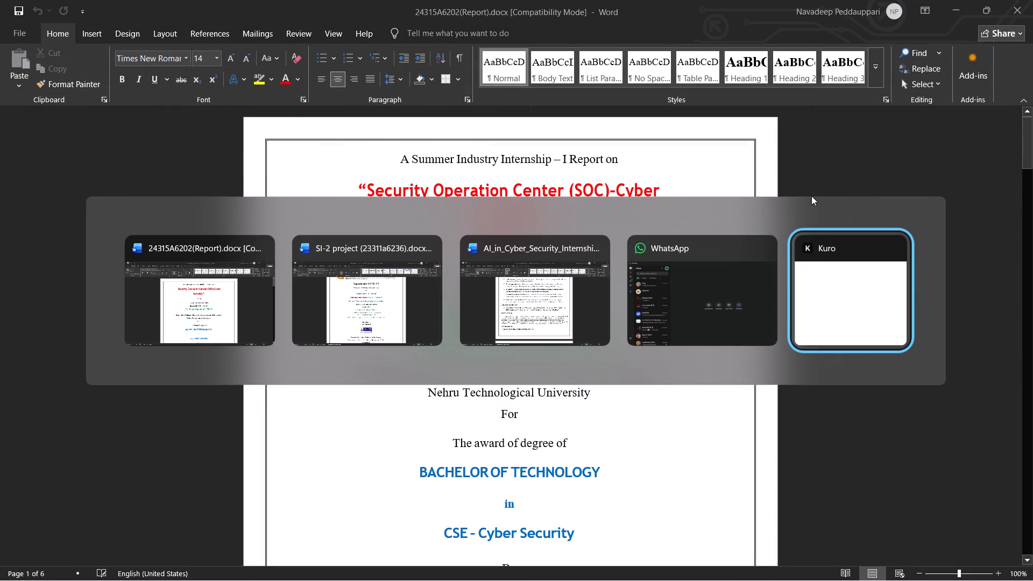
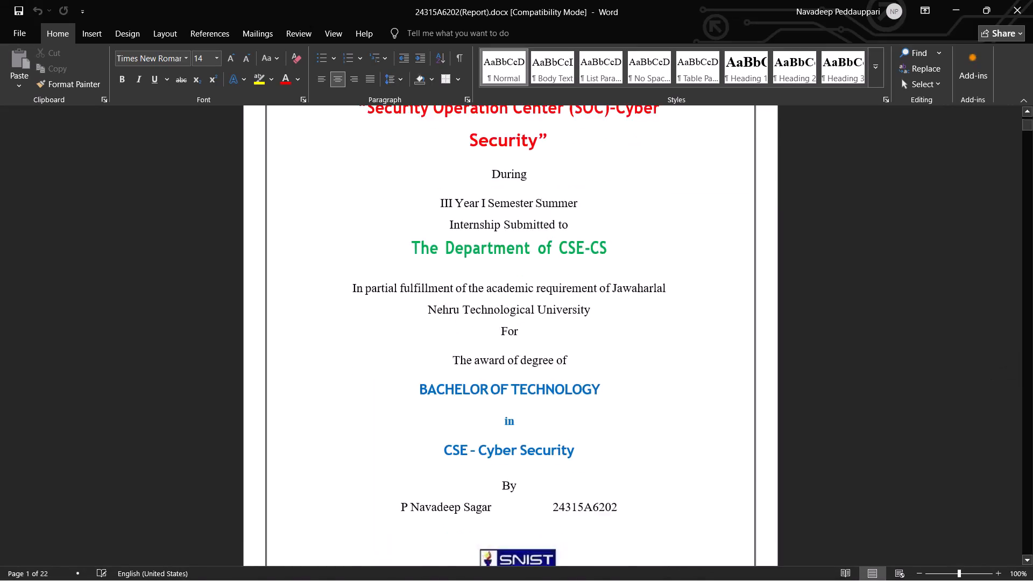
Look over the lower part of the cover page in the earlier Security Operation Center internship report.
scroll(604, 463, down, 1)
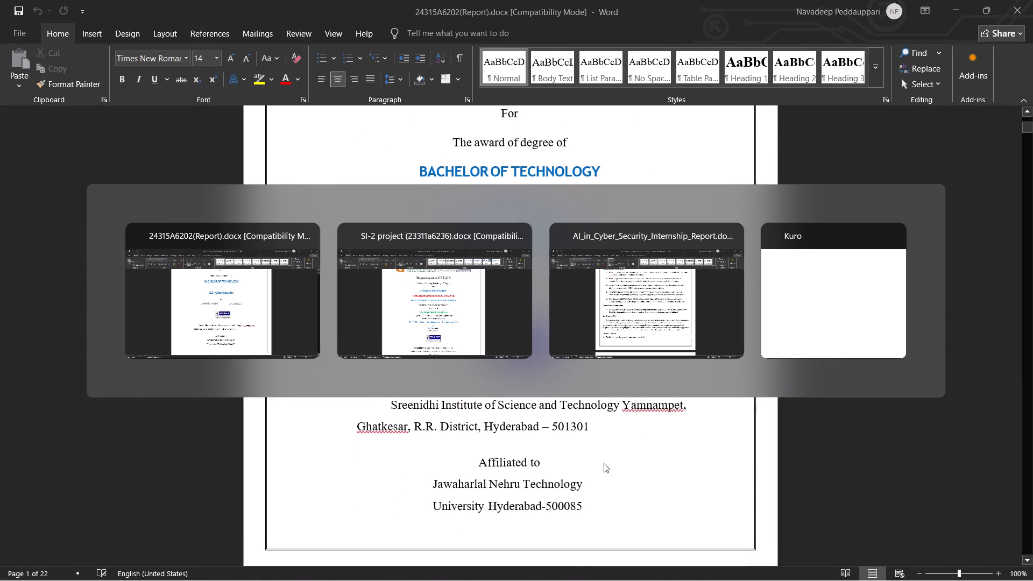
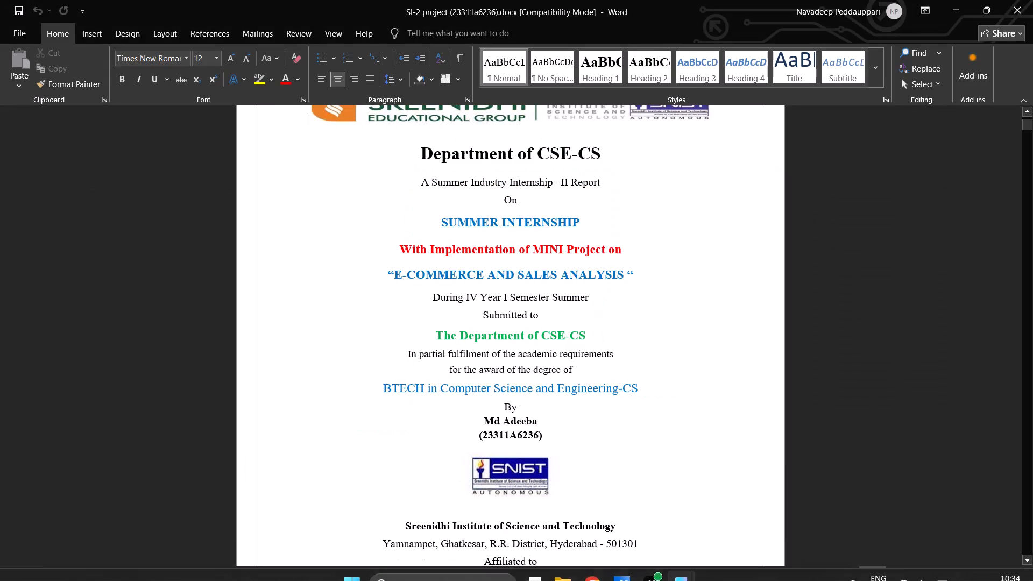
Skim the earlier Security Operation Center internship report from its cover page through the methodology and functional requirements to chapter 4, System Design.
scroll(496, 369, right, 1)
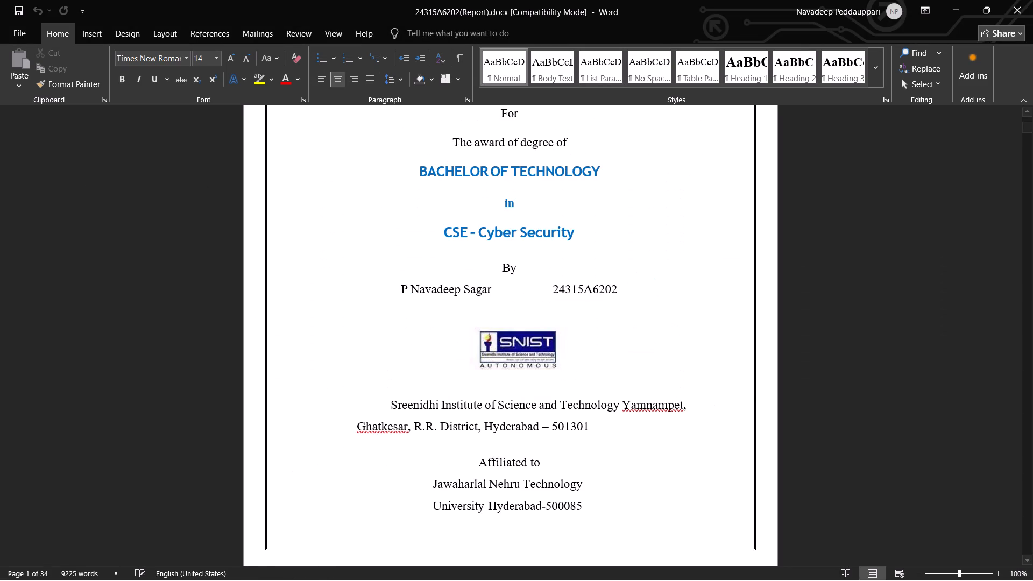
scroll(513, 384, down, 18)
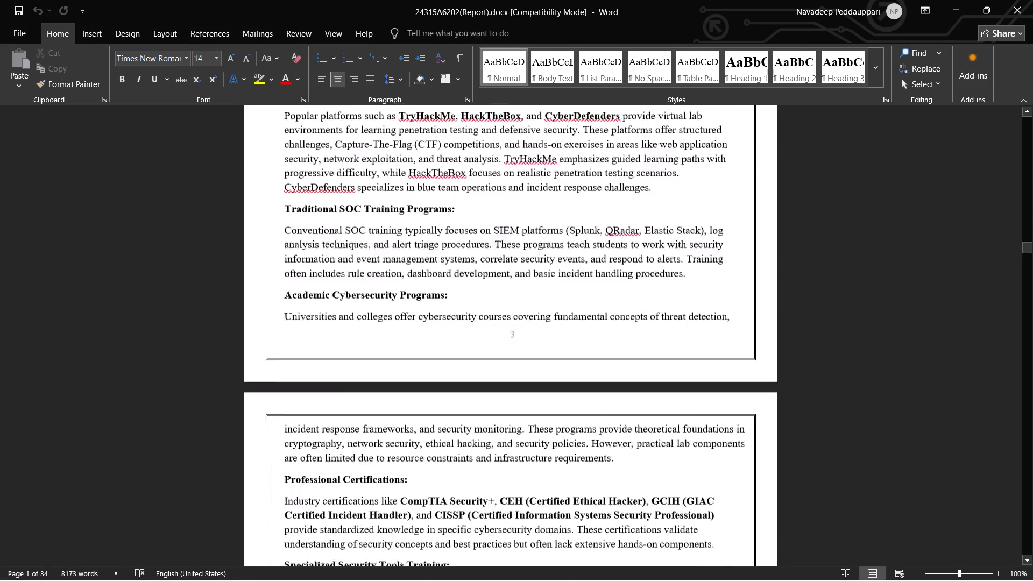
scroll(513, 384, down, 9)
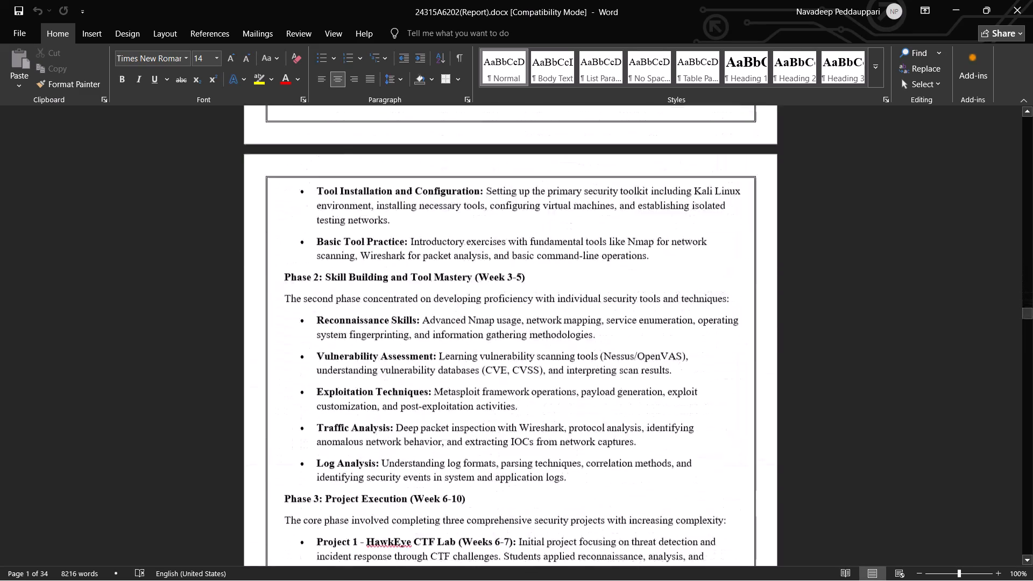
scroll(513, 384, down, 3)
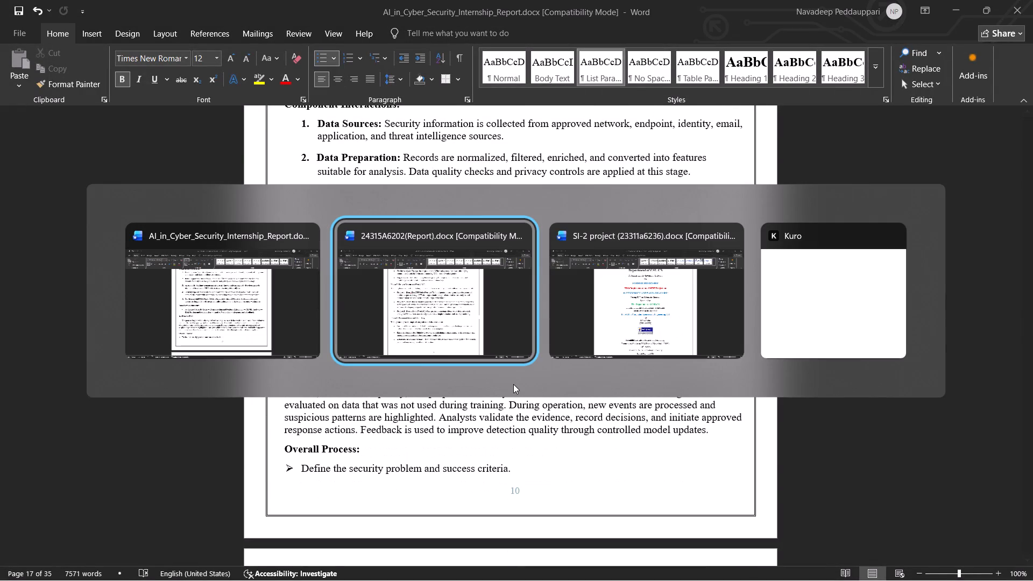
scroll(519, 395, down, 6)
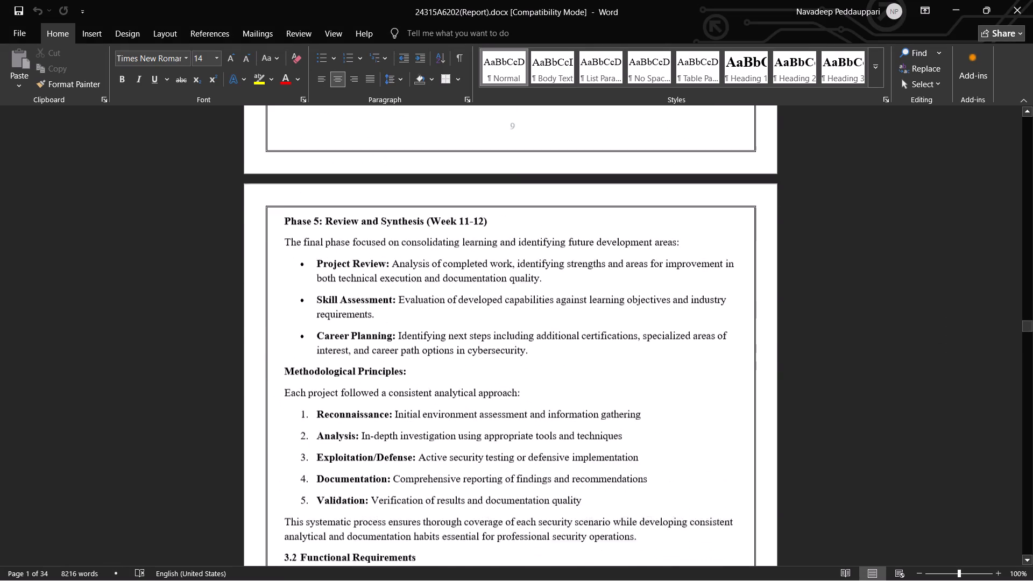
click(519, 395)
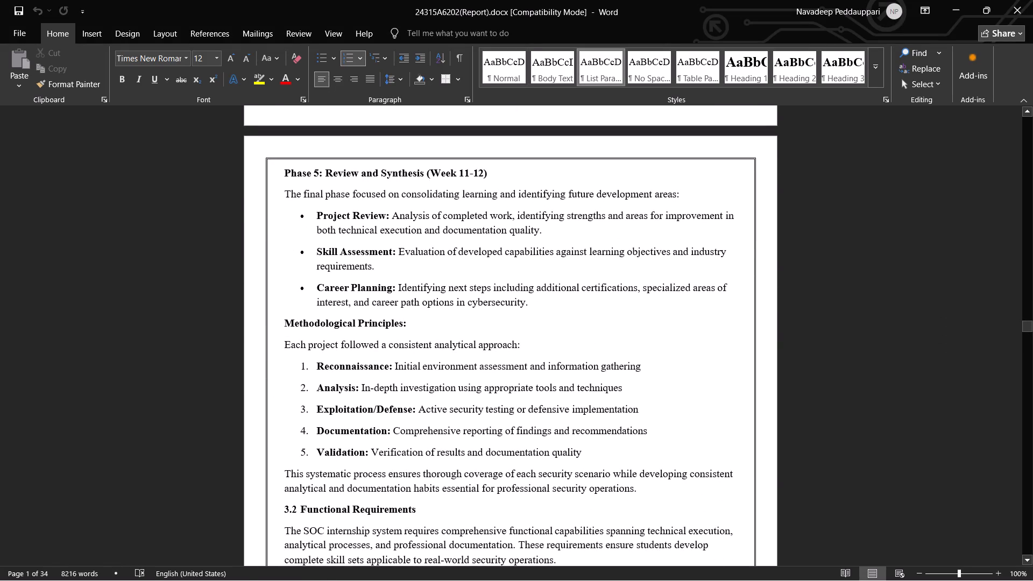
scroll(519, 395, down, 6)
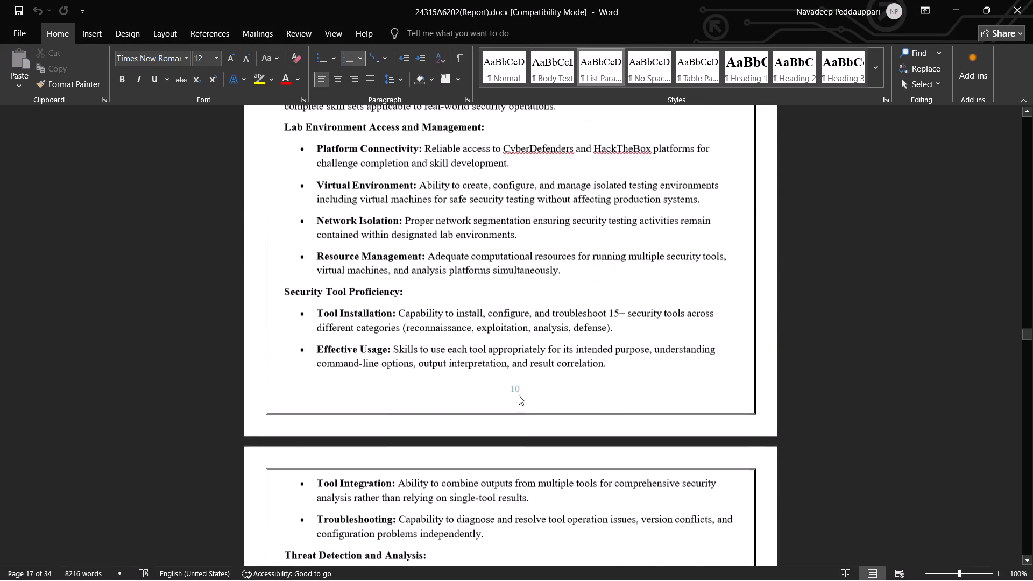
scroll(519, 395, down, 6)
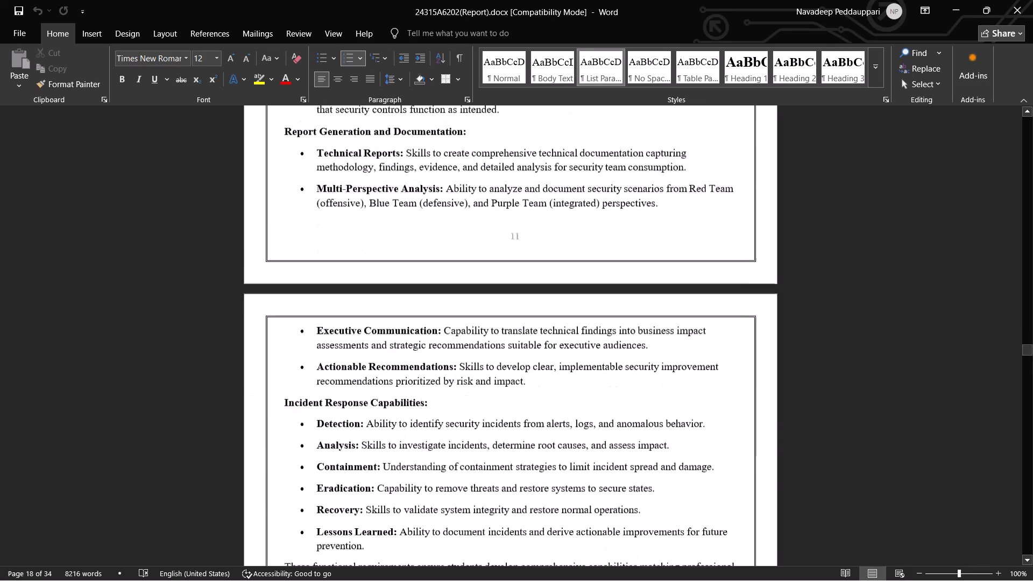
scroll(519, 395, down, 6)
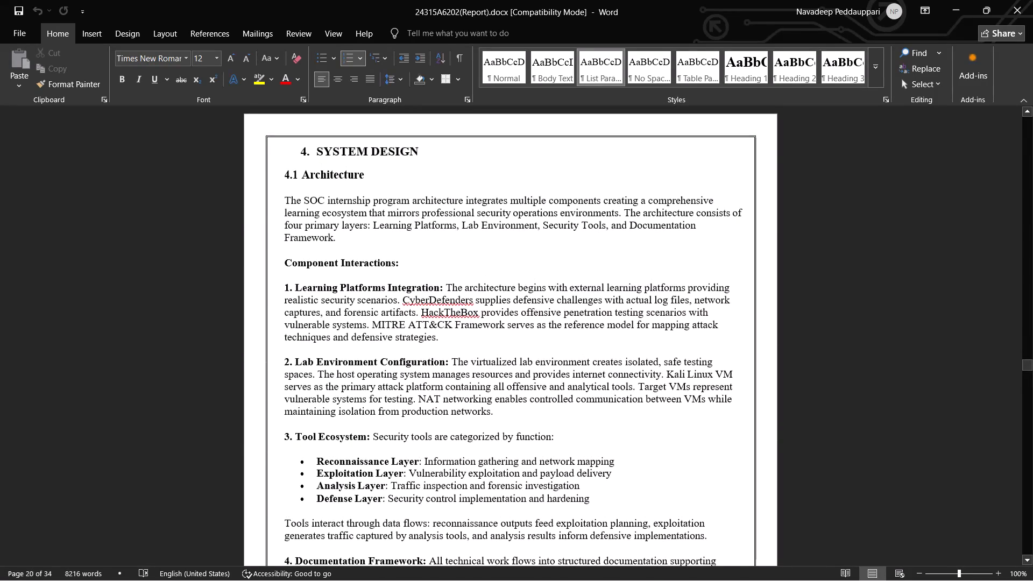
Examine section 4.1 Architecture of the Security Operation Center report, including its component interactions and Data Flow Architecture diagram.
scroll(519, 395, down, 1)
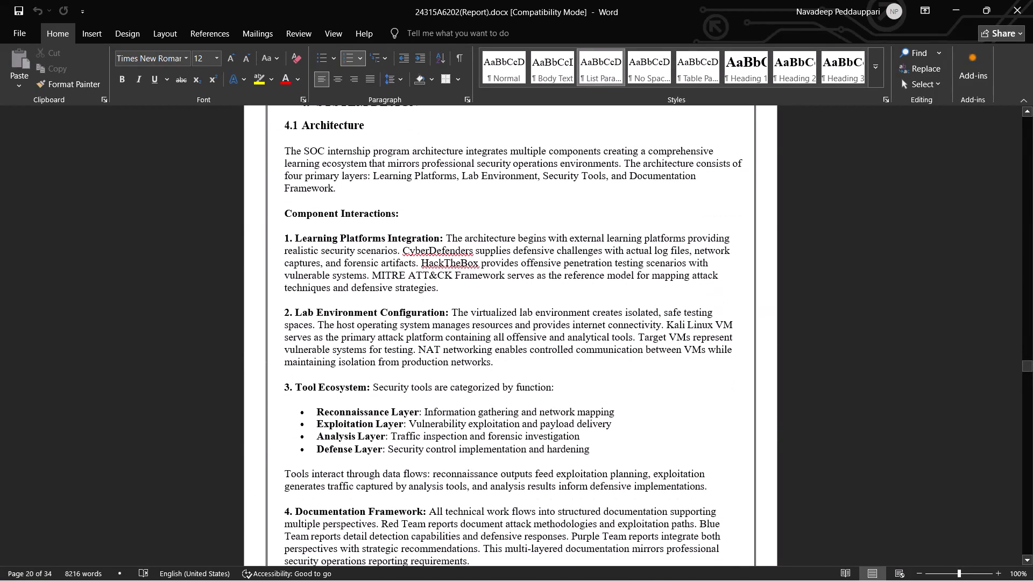
scroll(519, 395, down, 1)
scroll(519, 395, up, 1)
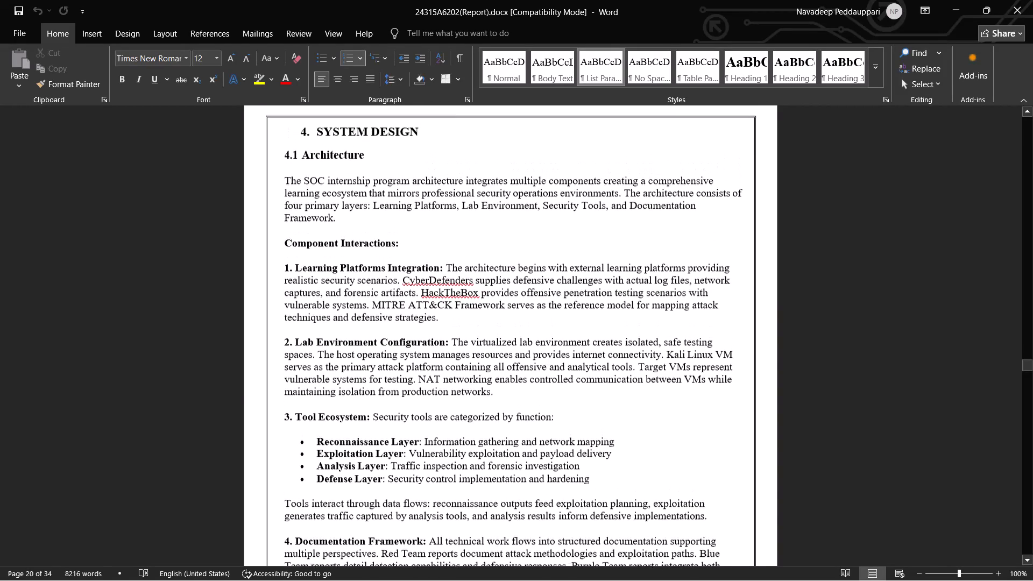
scroll(519, 395, up, 1)
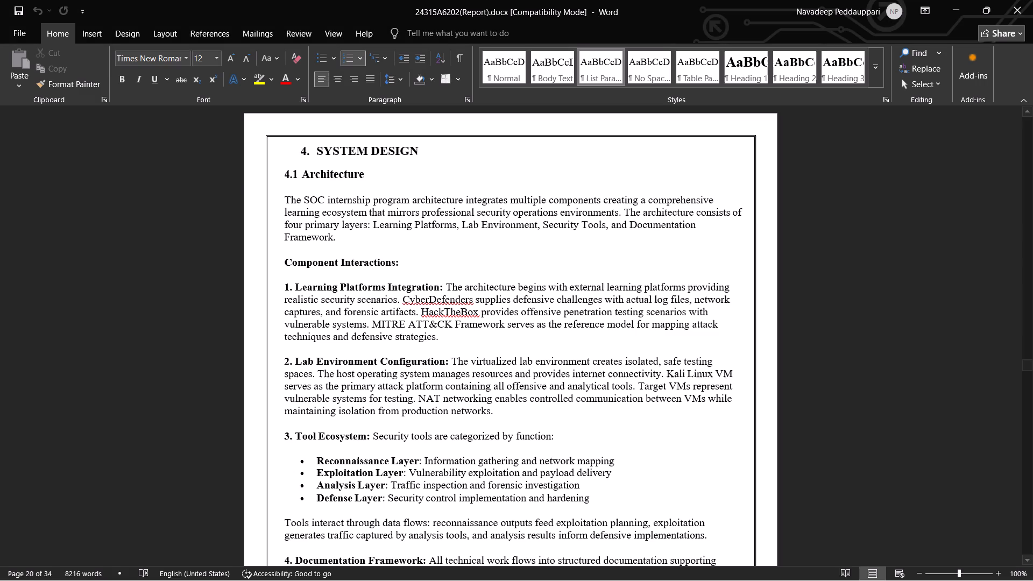
scroll(431, 359, down, 5)
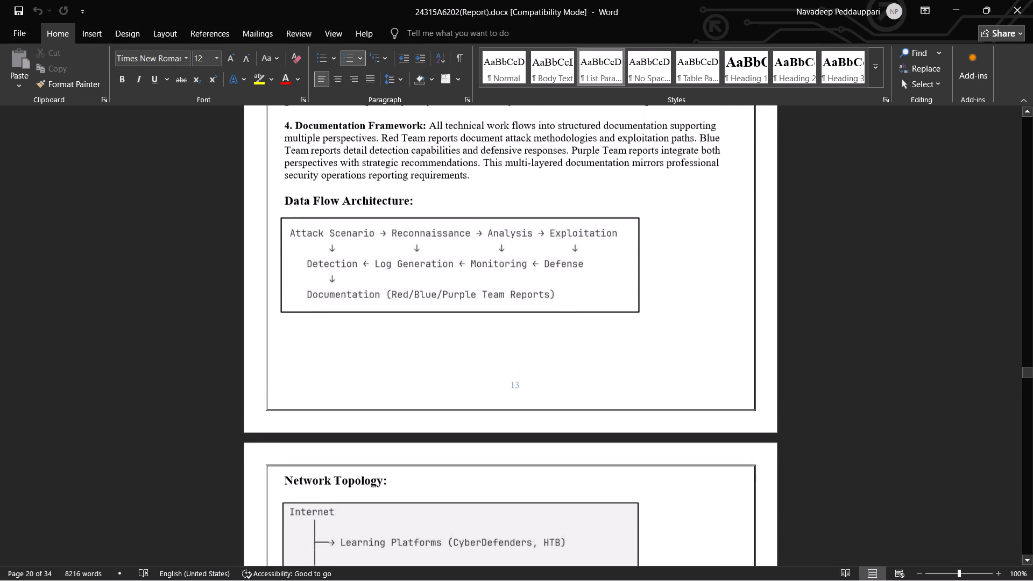
scroll(431, 359, down, 1)
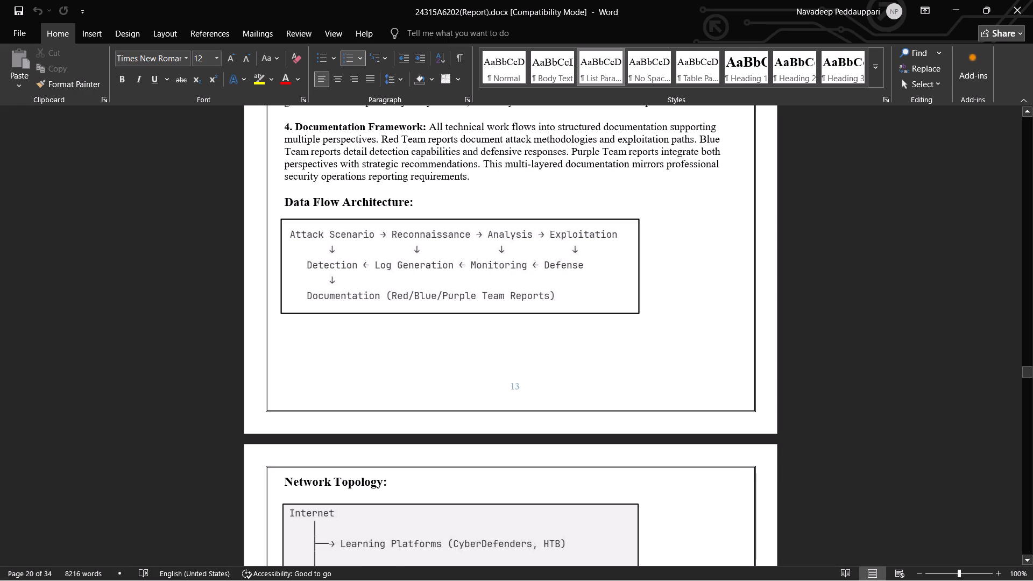
Capture a screenshot of the Data Flow Architecture heading and its boxed diagram in the Security Operation Center report.
key(shift+super+s)
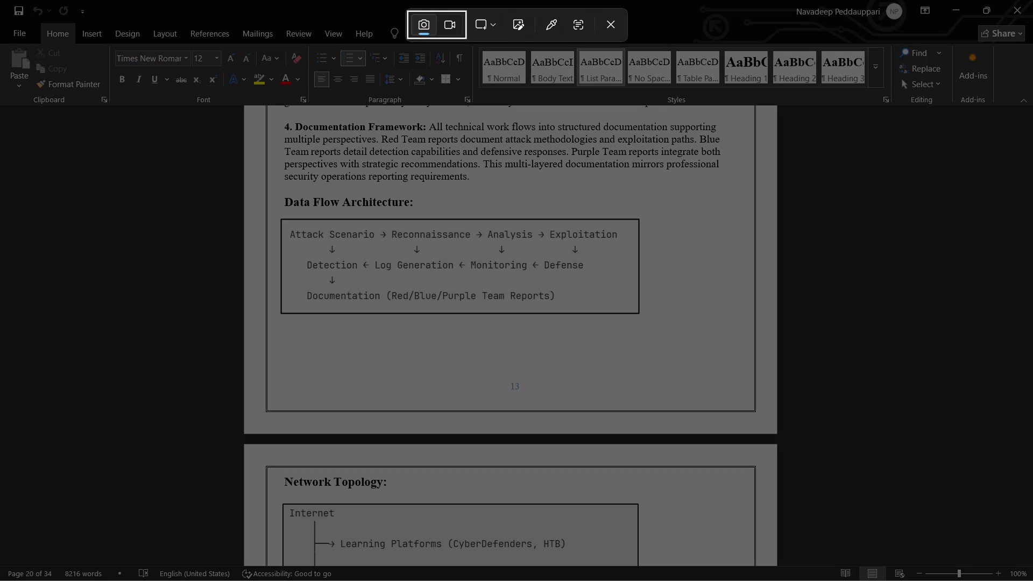
drag(268, 186, 721, 350)
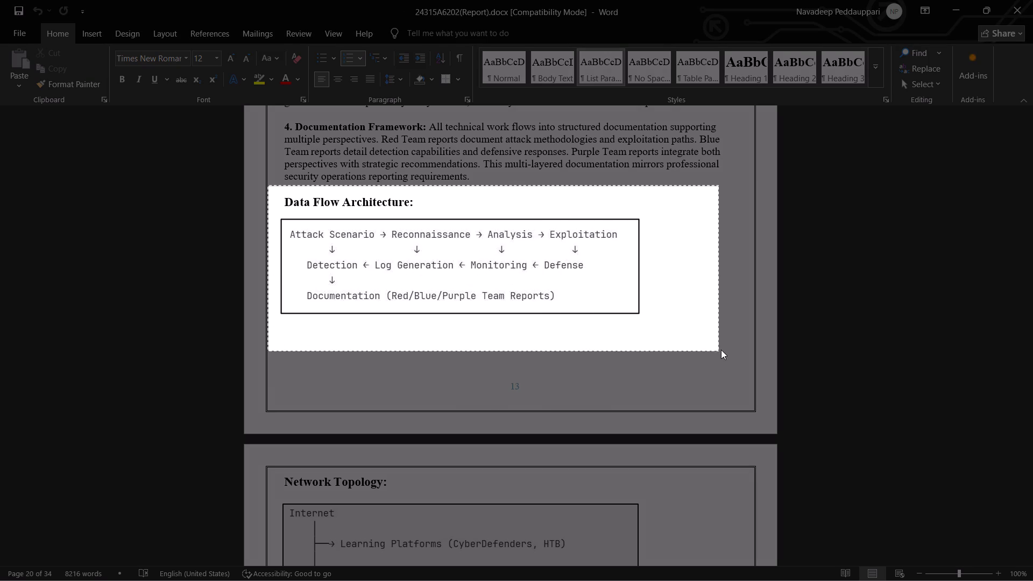
drag(721, 350, 674, 348)
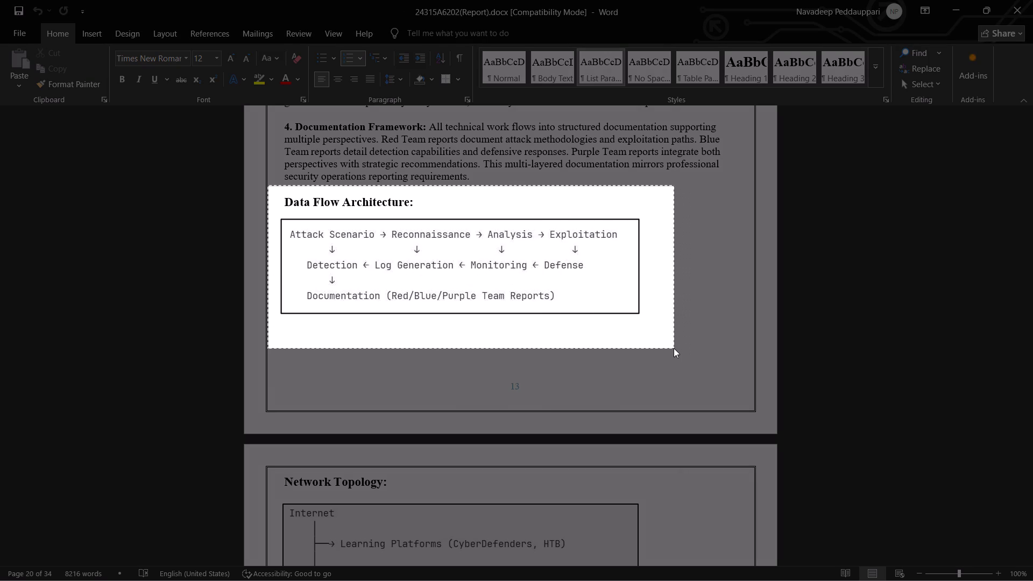
drag(674, 348, 668, 349)
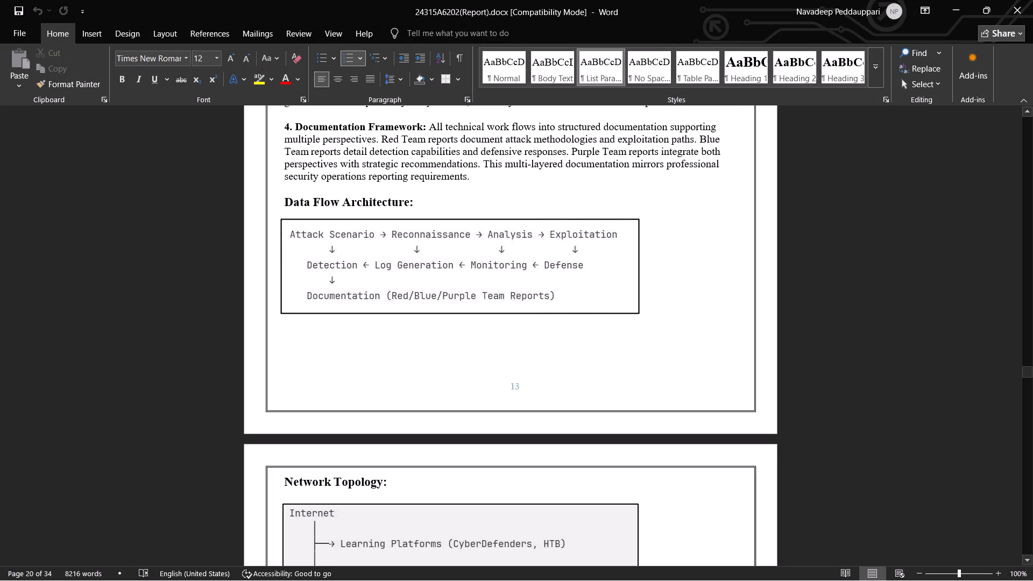
click(524, 302)
click(527, 362)
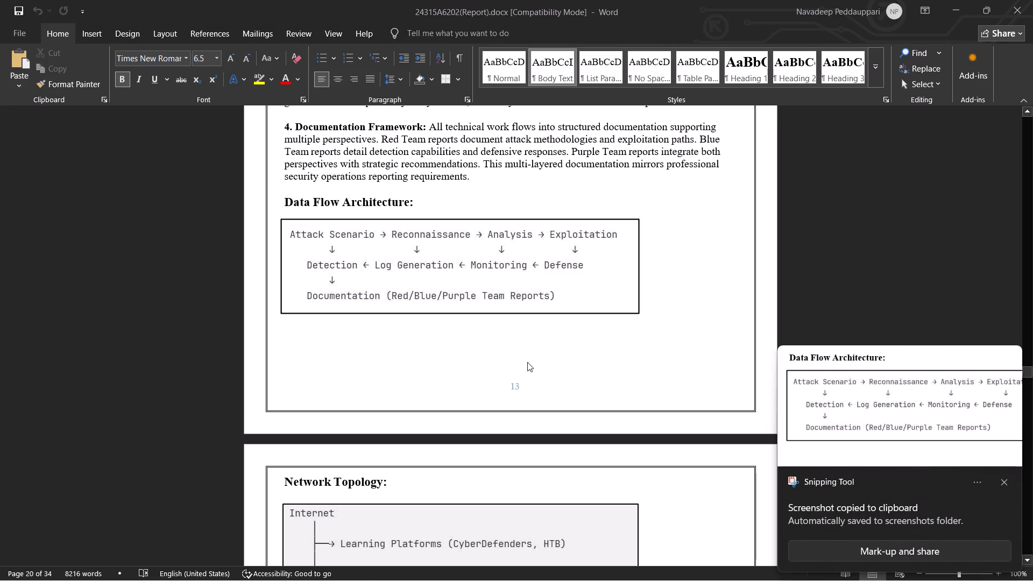
text(chr)
key(Return)
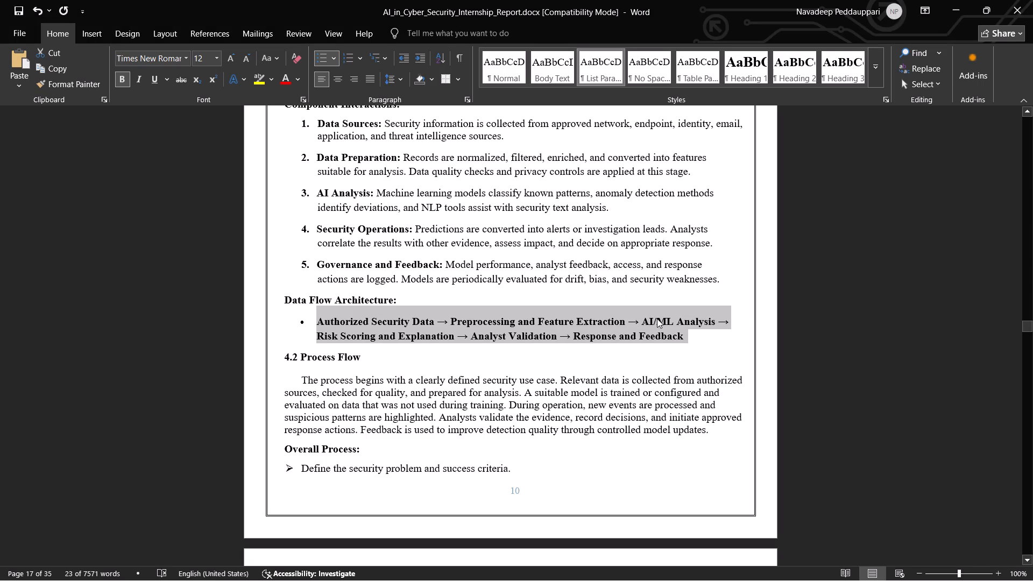
In the Word report, replace the bulleted data flow text under Data Flow Architecture with an empty line.
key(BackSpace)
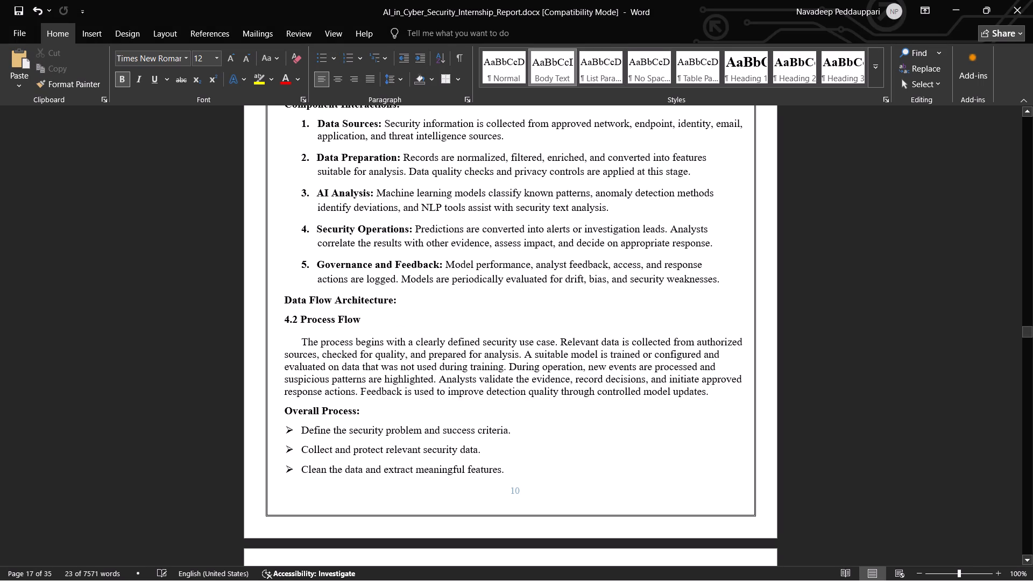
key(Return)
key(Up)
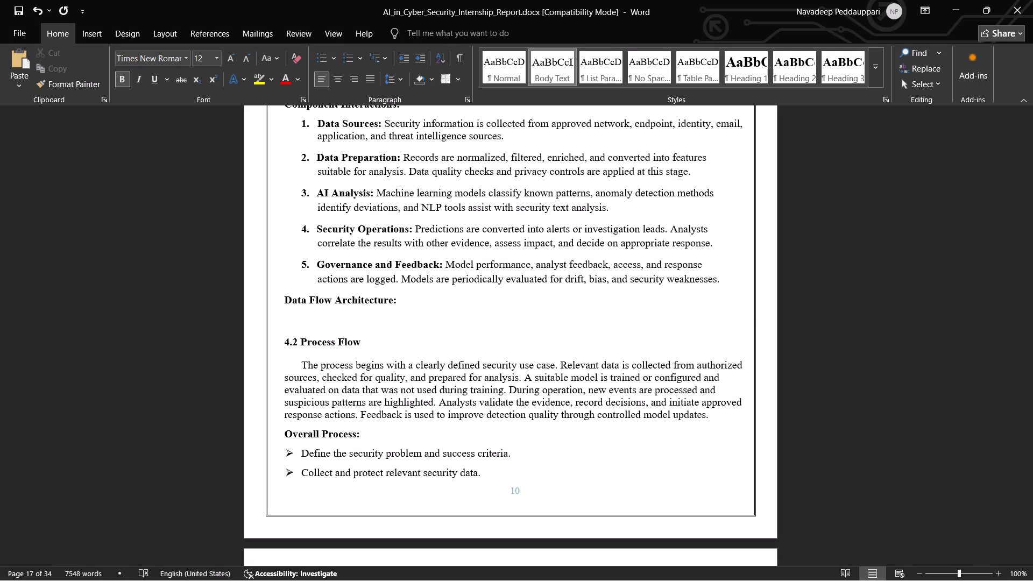
Insert the picture Data Flow Architecture Diagram.png from the Downloads folder on the empty line under the Data Flow Architecture heading.
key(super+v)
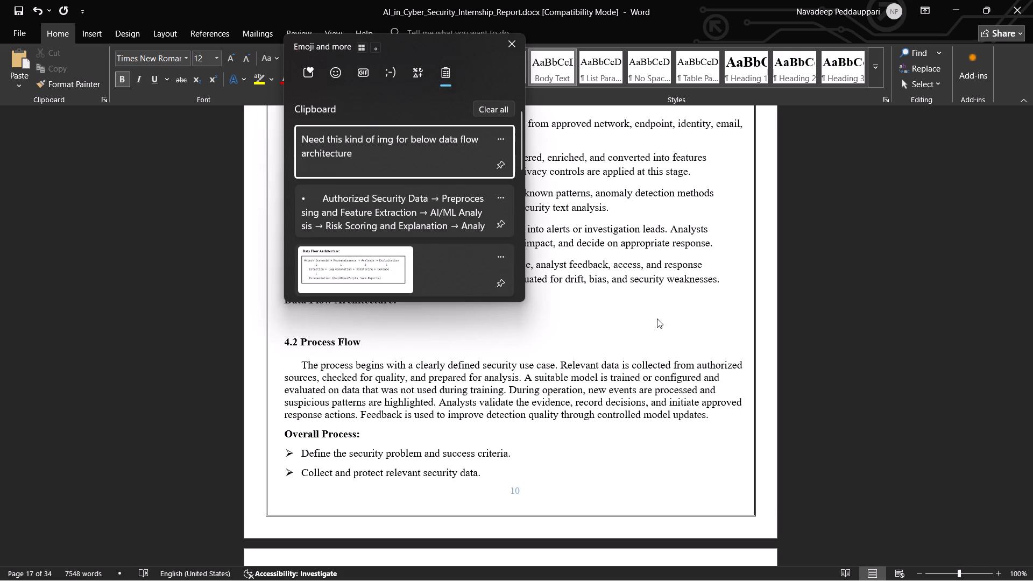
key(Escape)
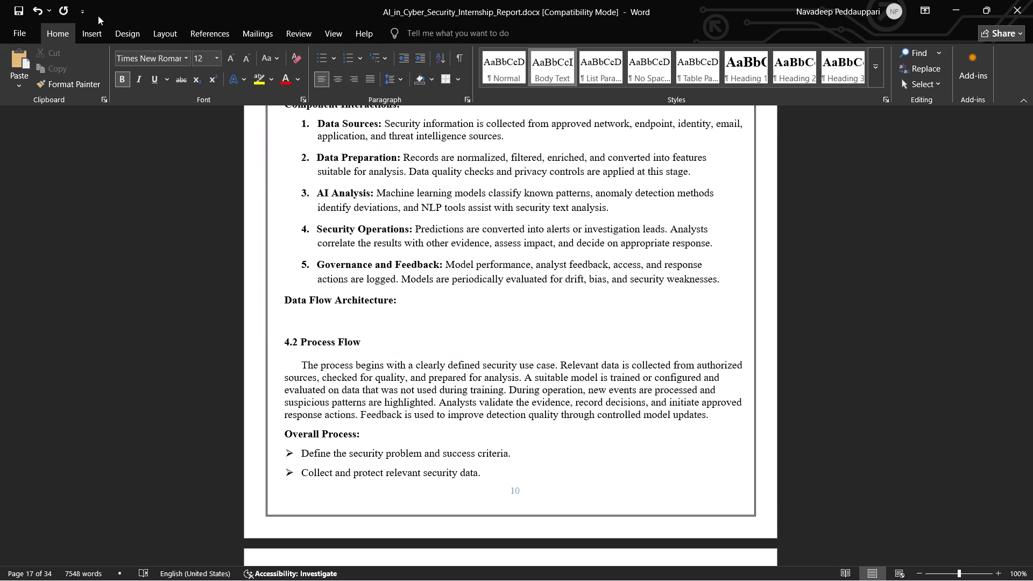
click(92, 26)
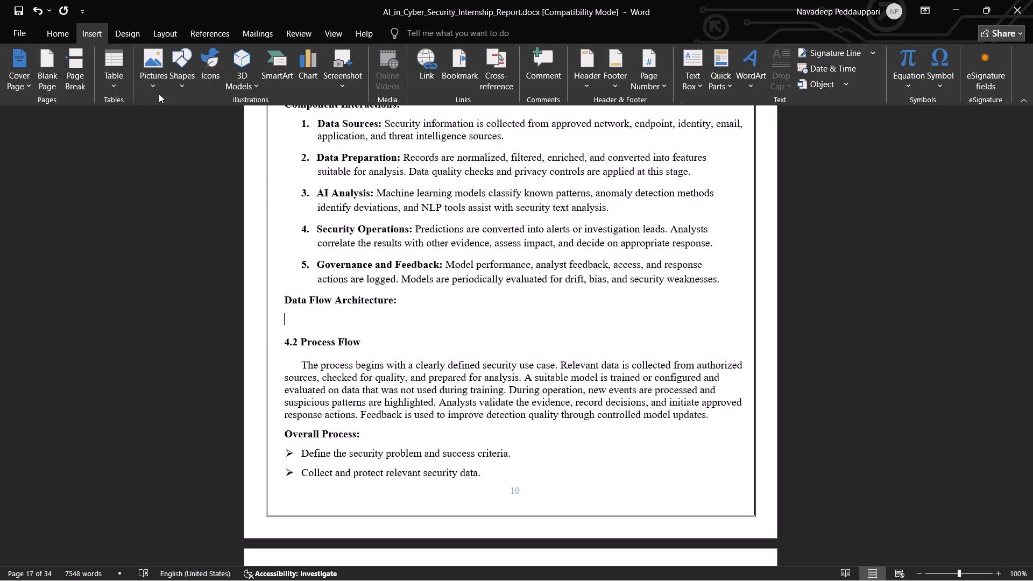
click(155, 90)
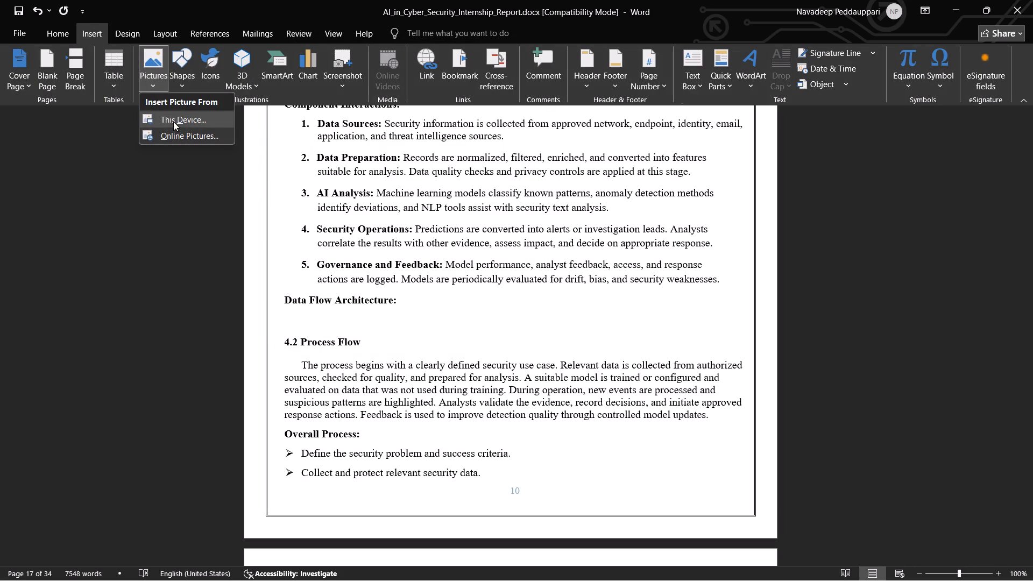
click(173, 122)
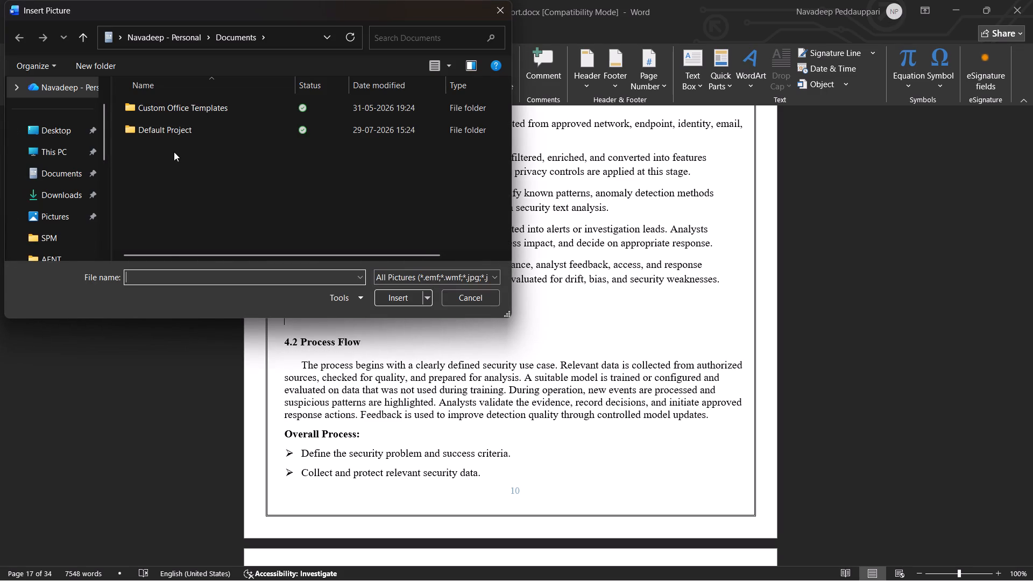
click(70, 189)
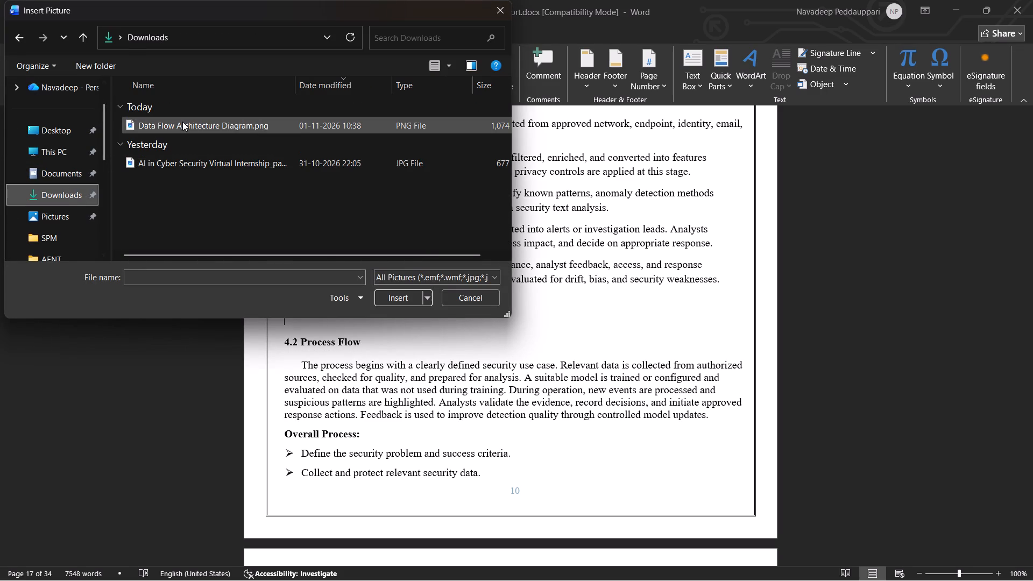
click(183, 119)
click(385, 294)
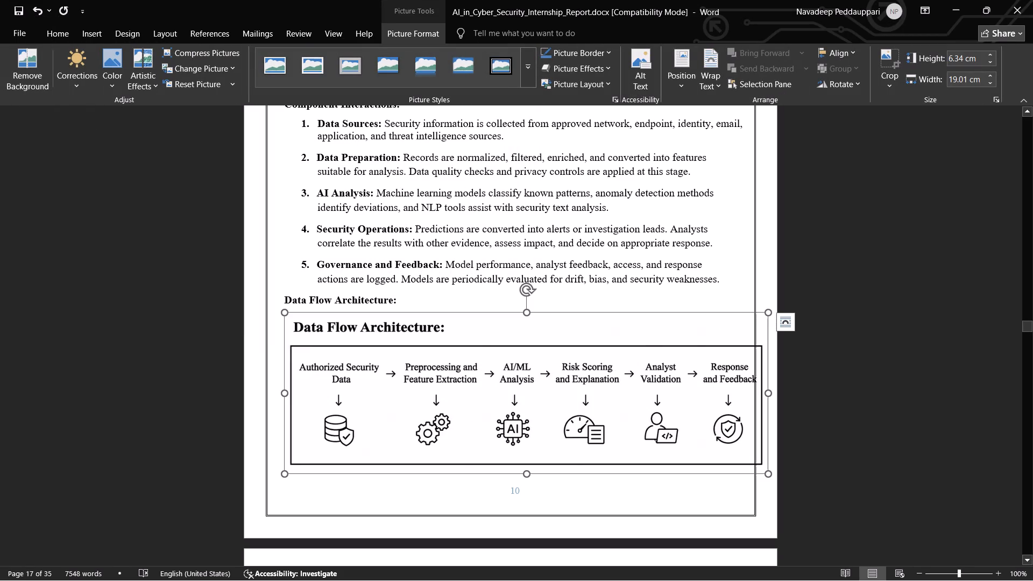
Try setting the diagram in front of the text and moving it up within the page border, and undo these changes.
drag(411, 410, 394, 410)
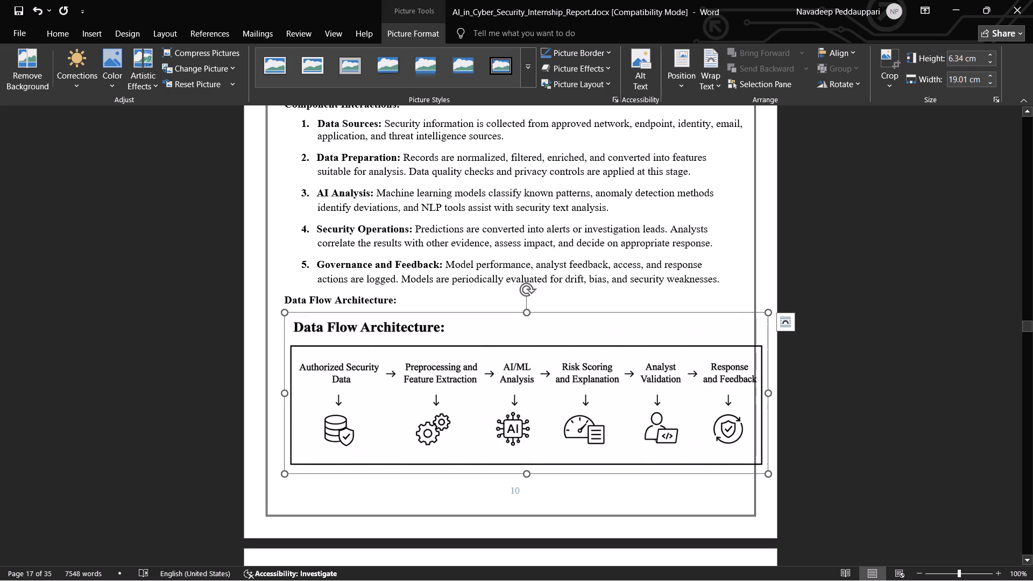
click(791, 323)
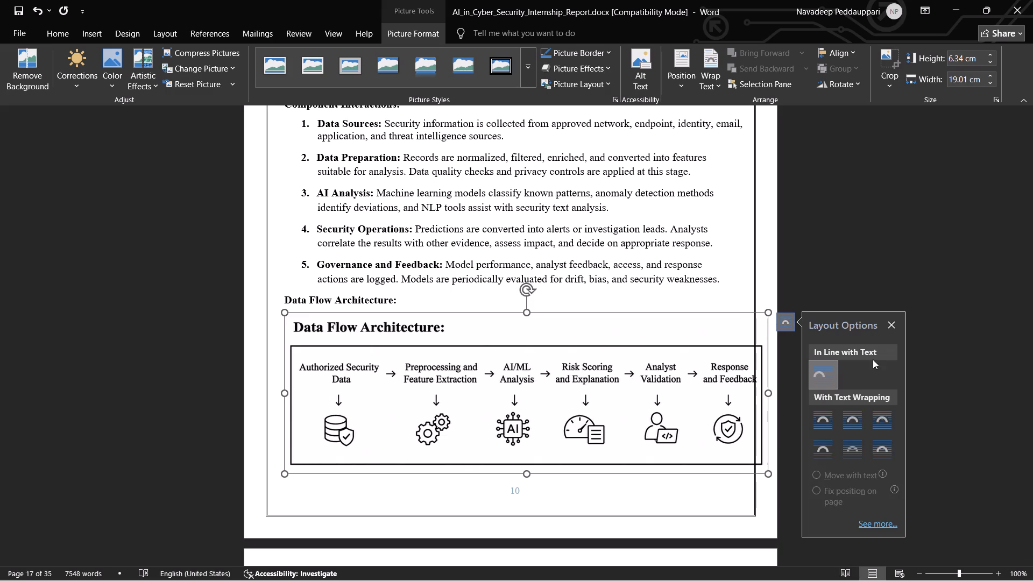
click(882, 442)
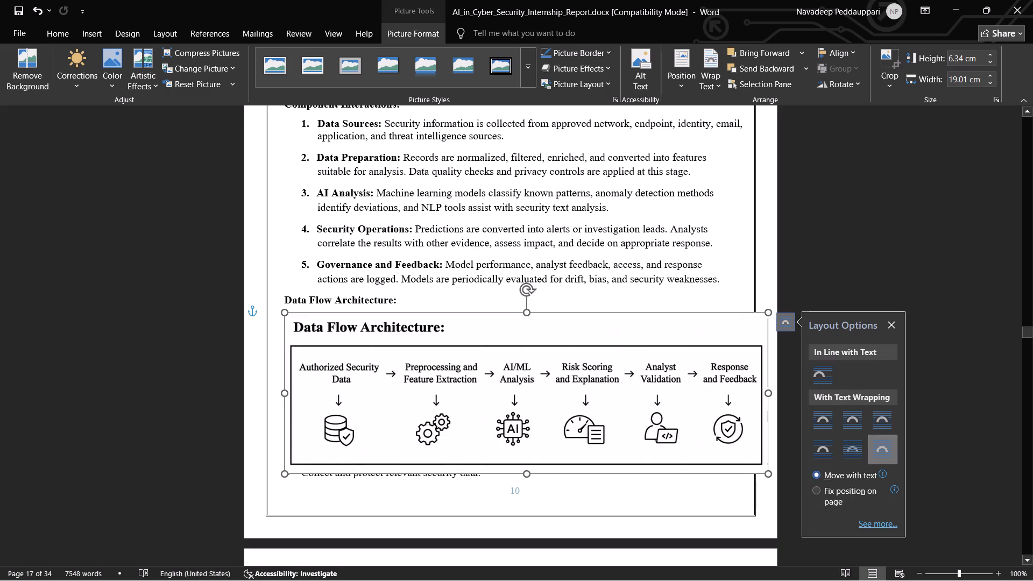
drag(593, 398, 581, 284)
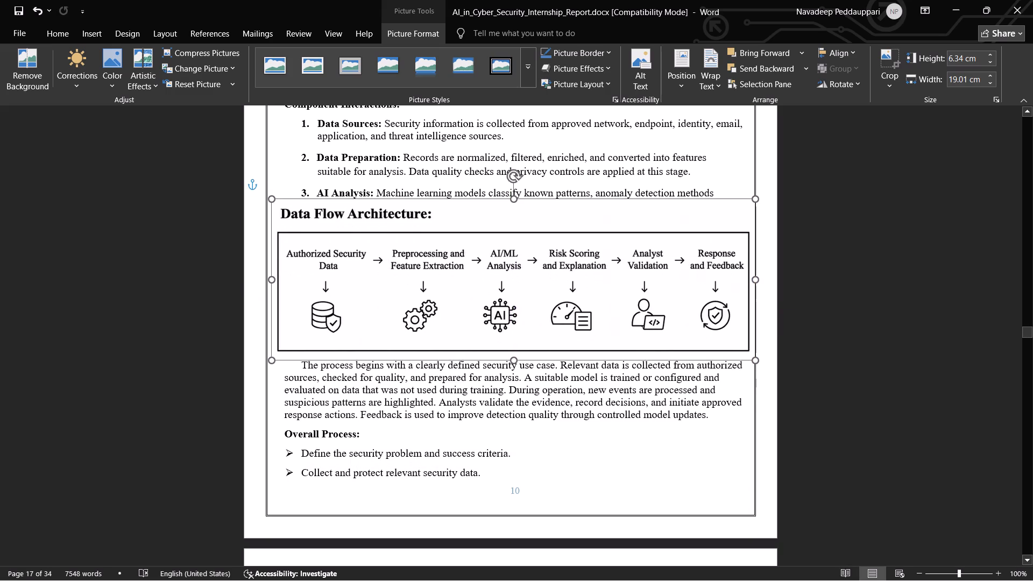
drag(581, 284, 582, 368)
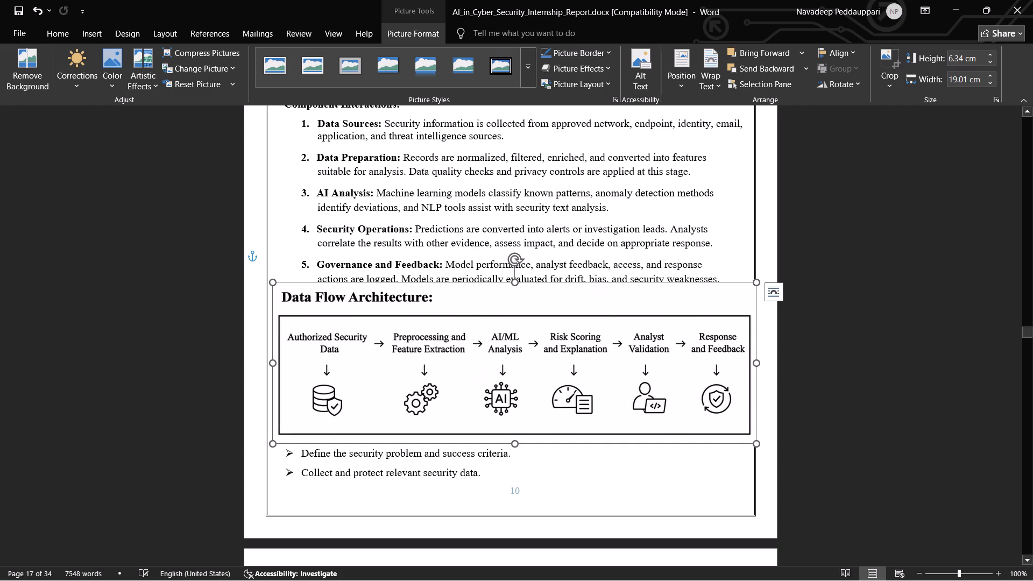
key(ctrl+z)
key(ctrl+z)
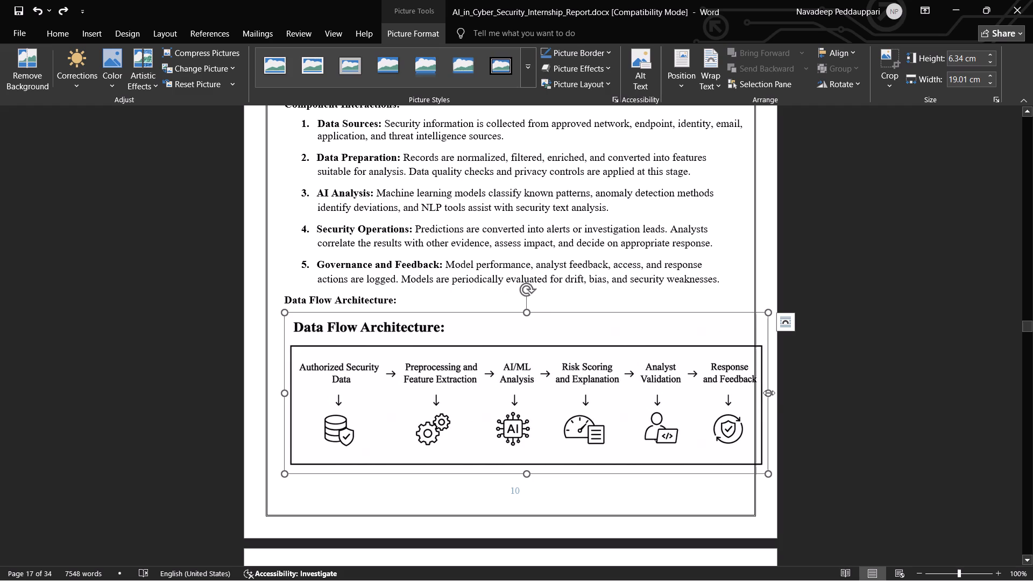
Narrow the inline diagram to a width of about 18.12 cm so it fits inside the page border.
drag(769, 393, 738, 395)
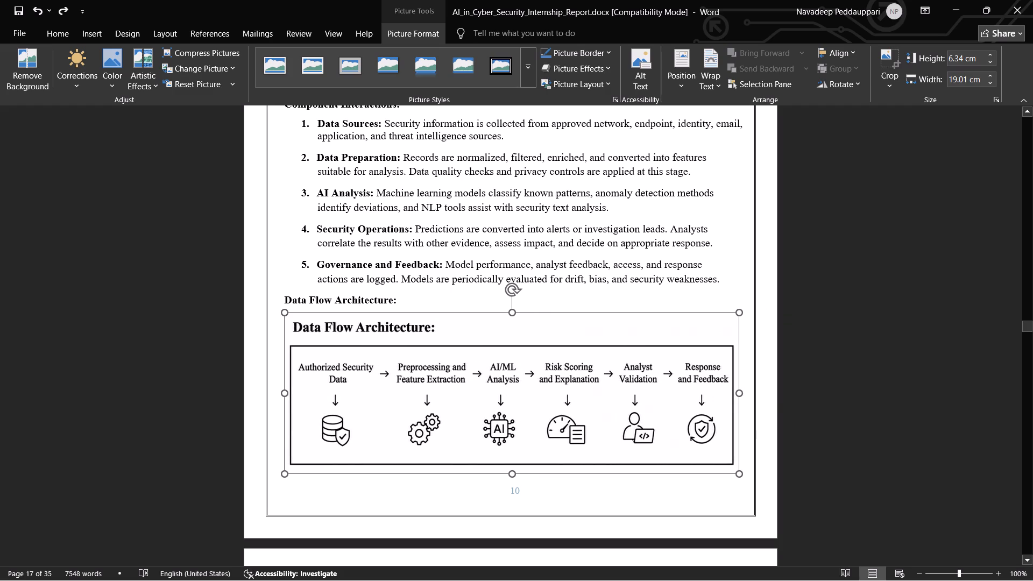
drag(738, 395, 716, 396)
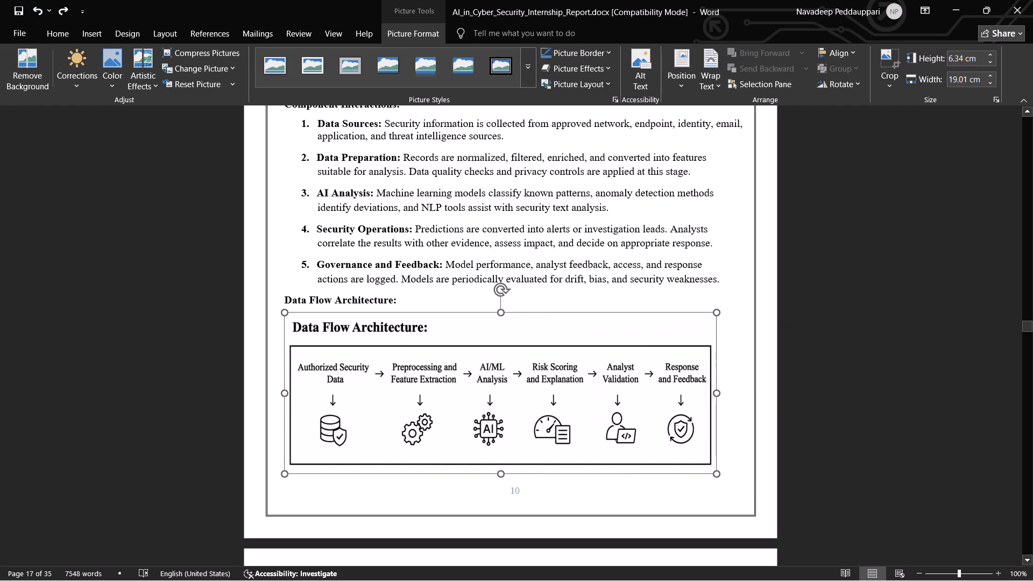
drag(716, 396, 719, 395)
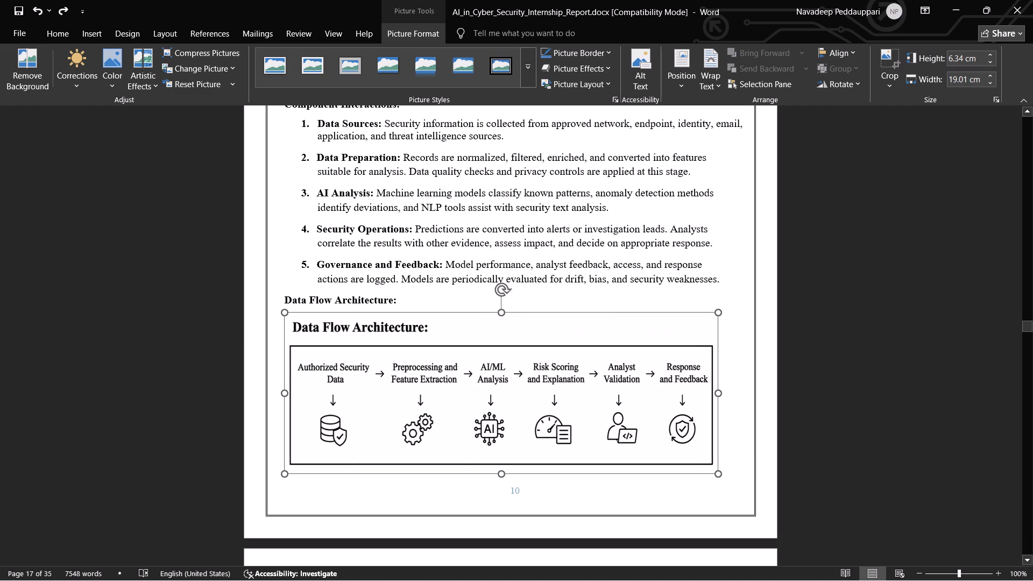
drag(719, 395, 746, 391)
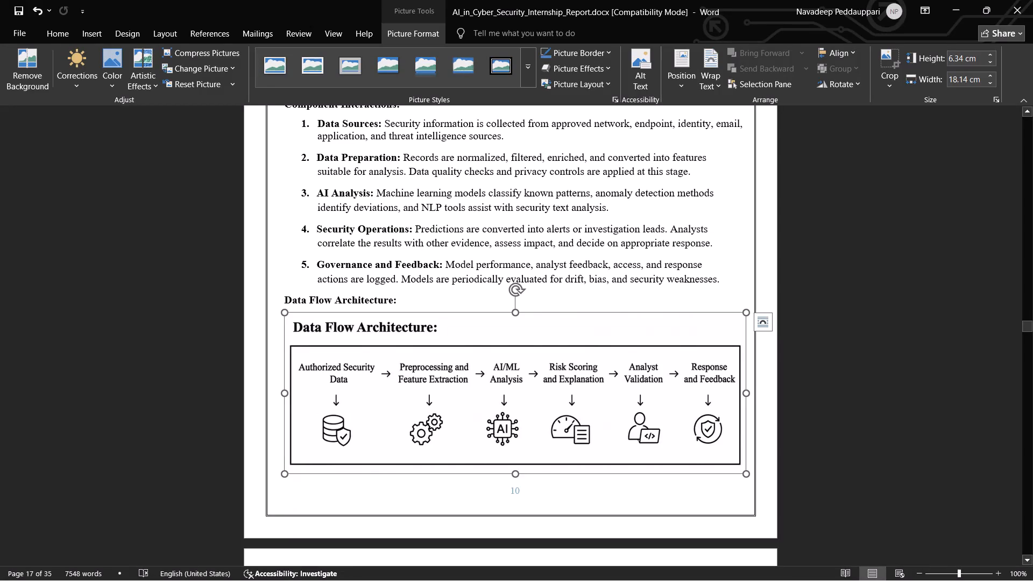
click(282, 393)
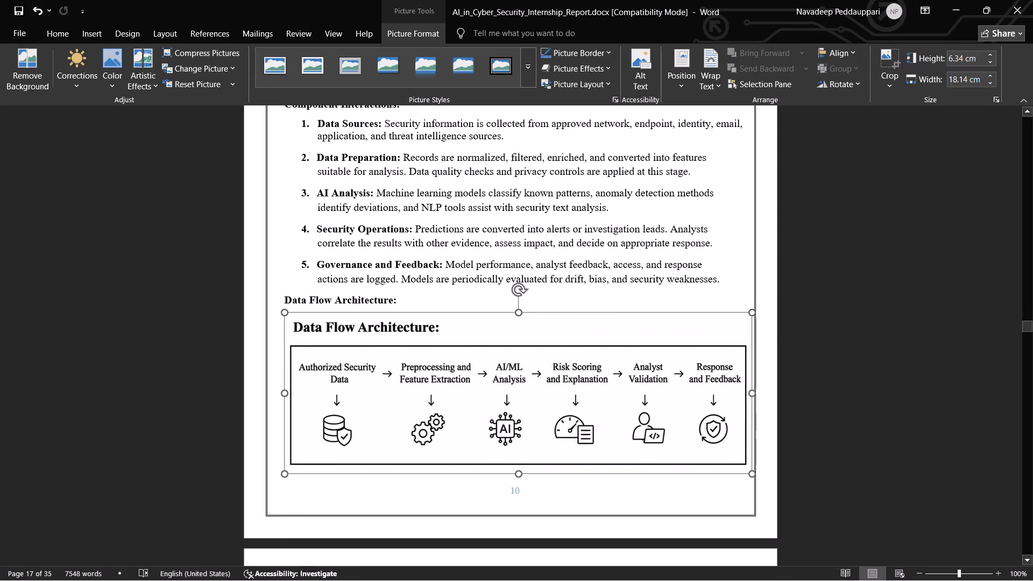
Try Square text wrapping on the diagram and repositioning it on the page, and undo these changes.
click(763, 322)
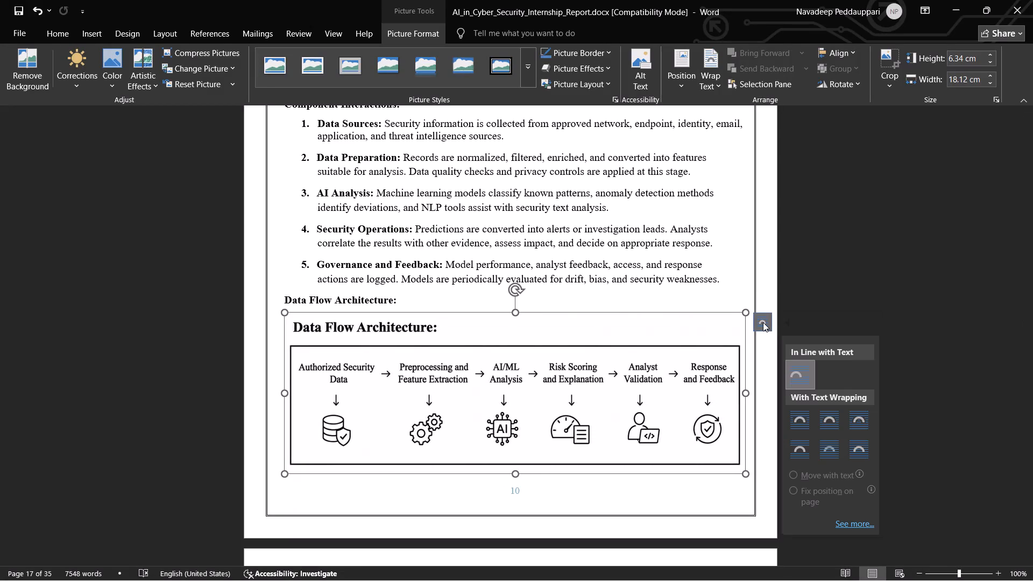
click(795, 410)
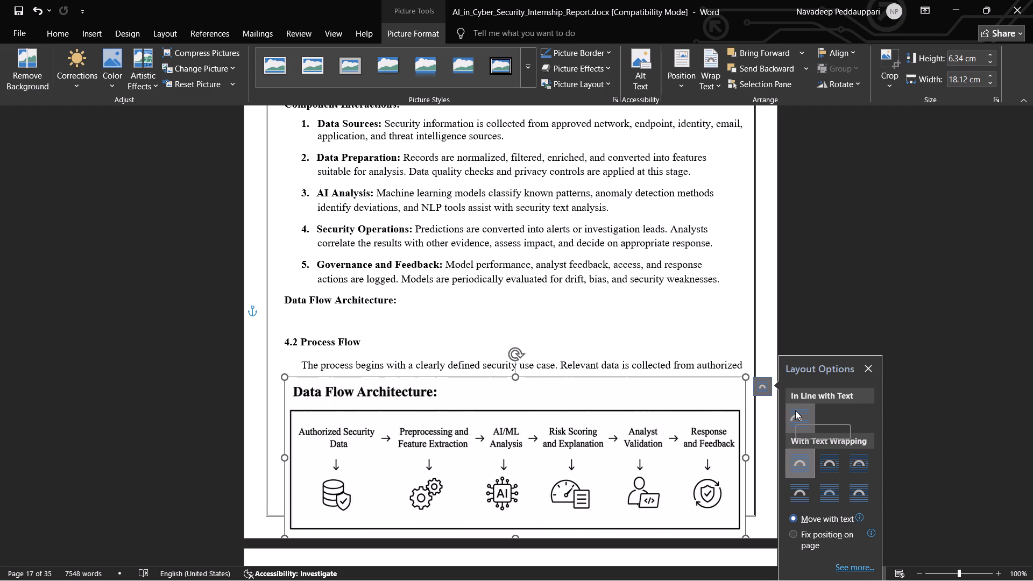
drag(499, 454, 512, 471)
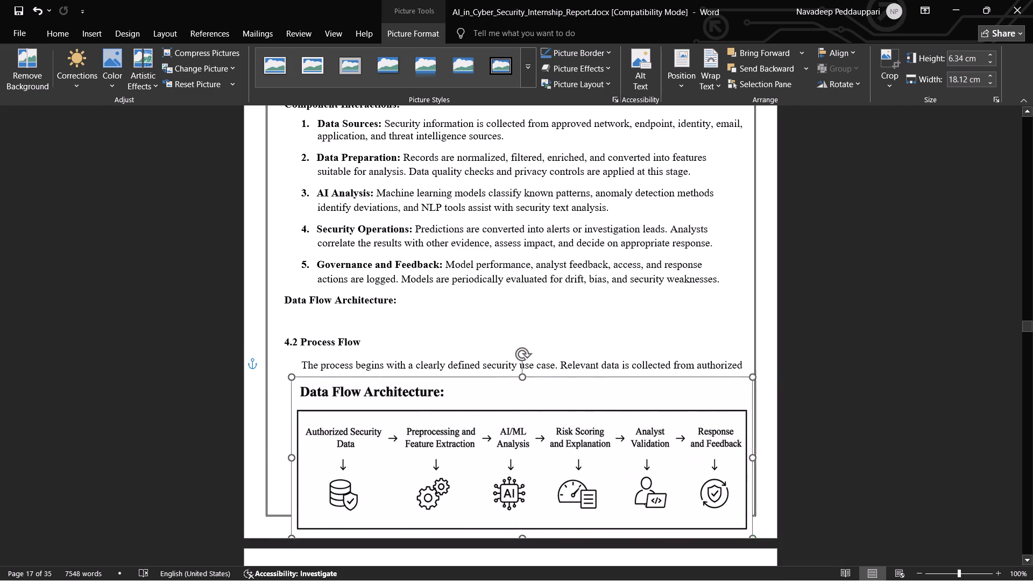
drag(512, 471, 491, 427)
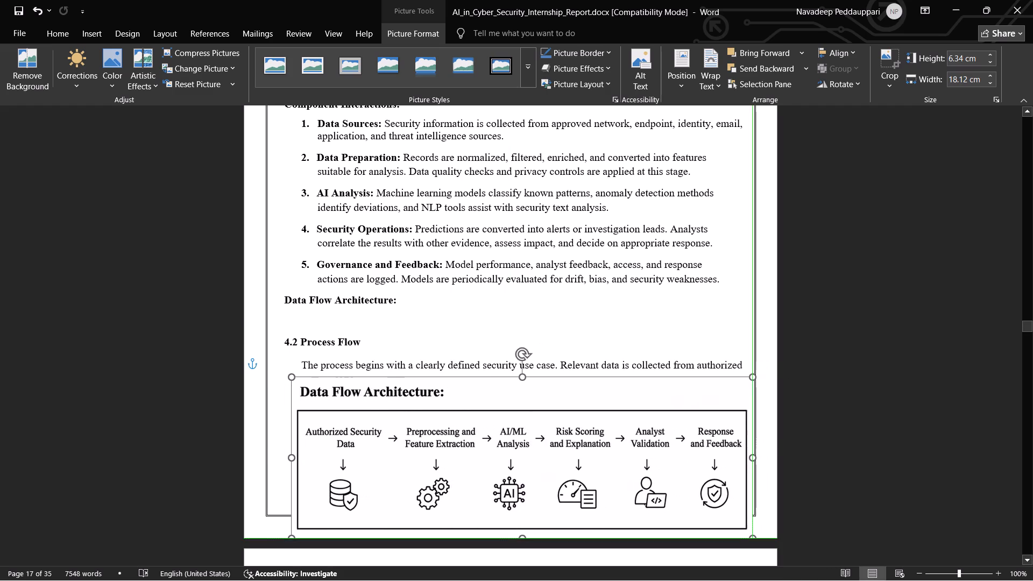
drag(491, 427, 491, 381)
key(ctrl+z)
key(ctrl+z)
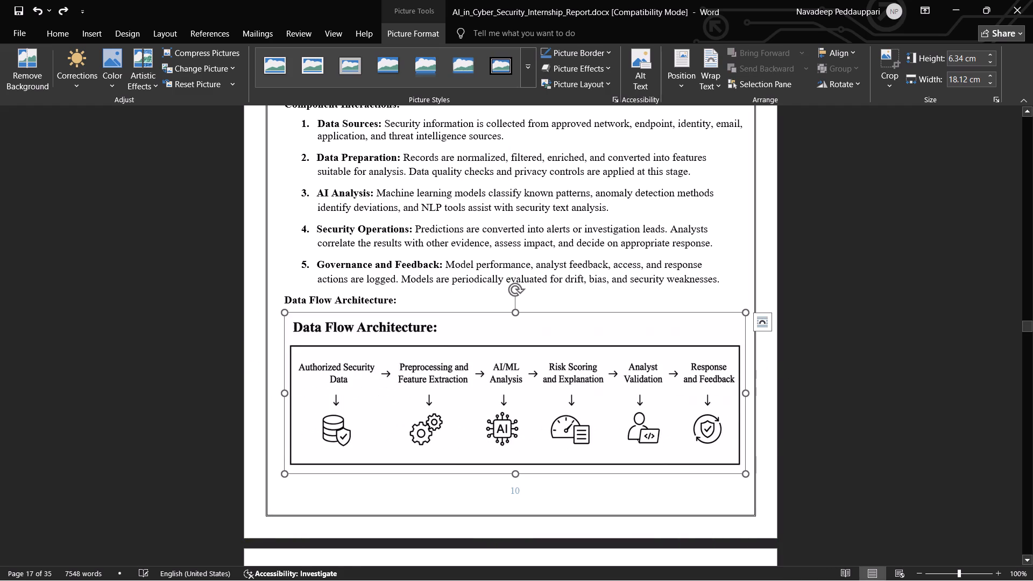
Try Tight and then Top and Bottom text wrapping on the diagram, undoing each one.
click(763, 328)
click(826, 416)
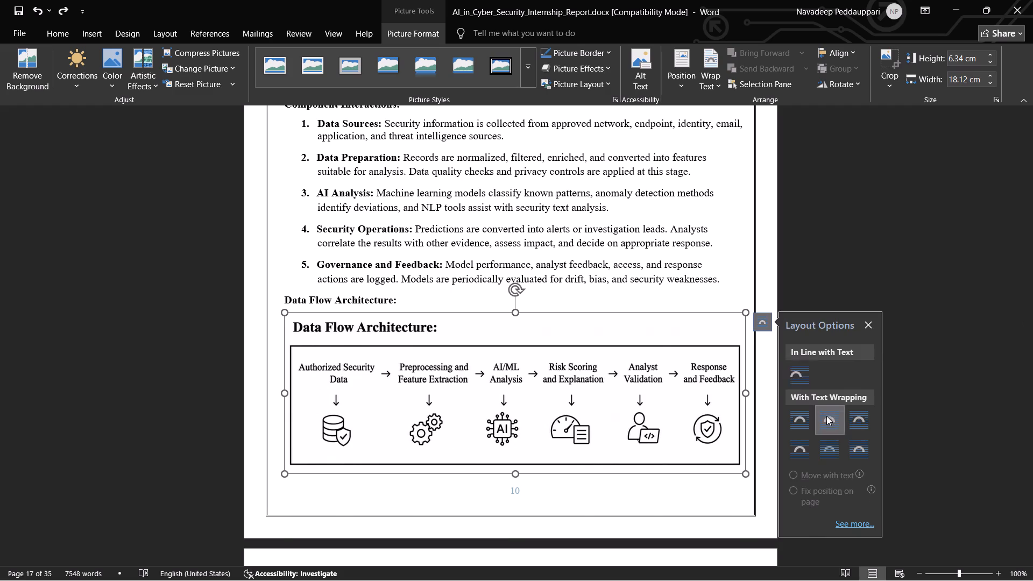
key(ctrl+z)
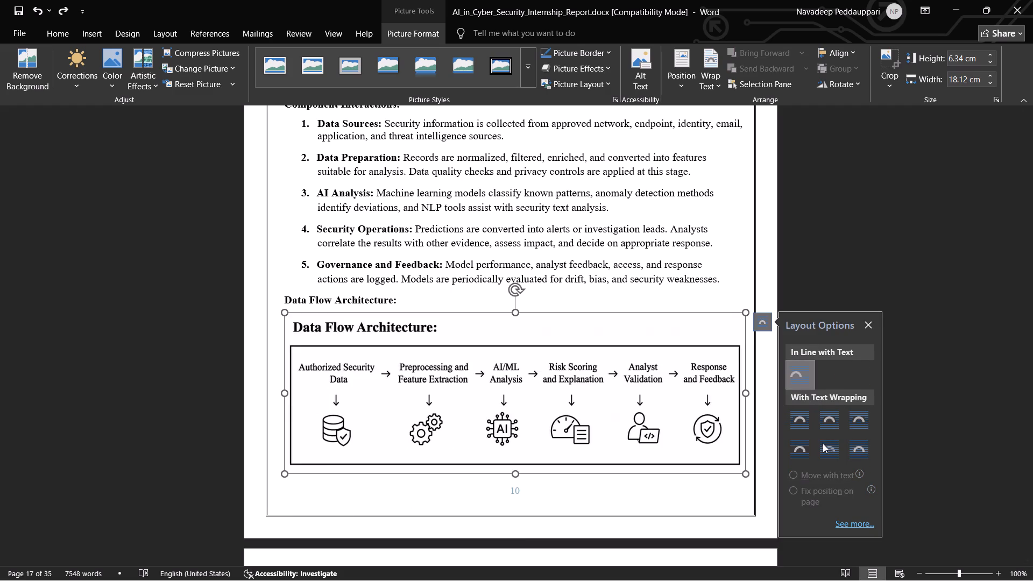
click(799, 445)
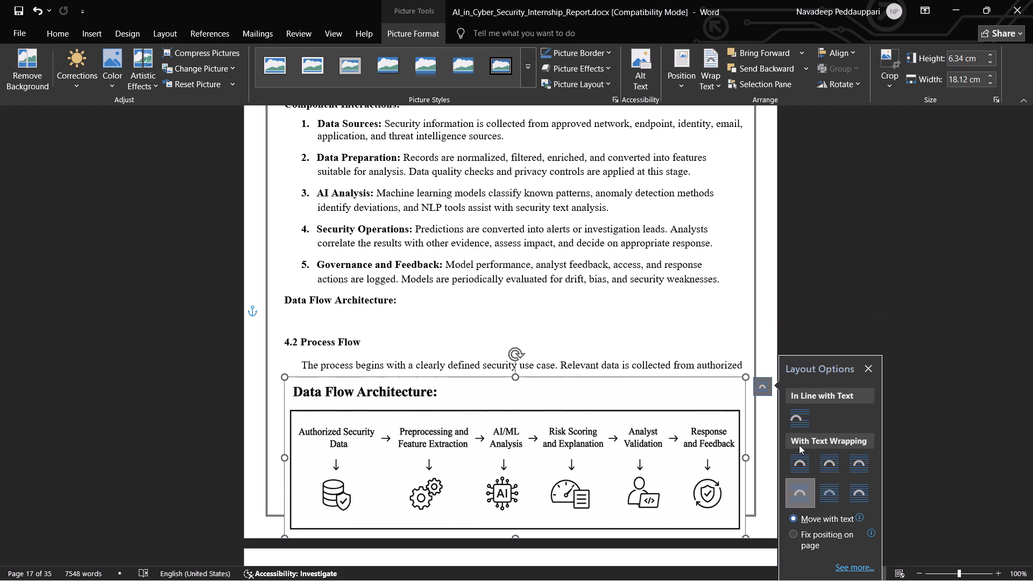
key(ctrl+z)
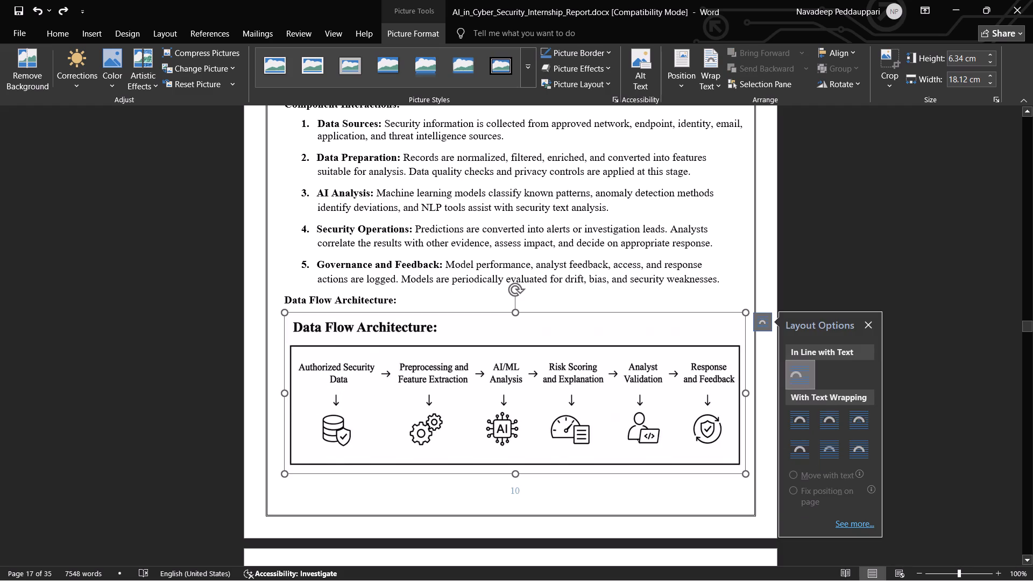
Adjust the indent of the diagram's line so the inline diagram starts at the page's left border.
scroll(546, 500, down, 4)
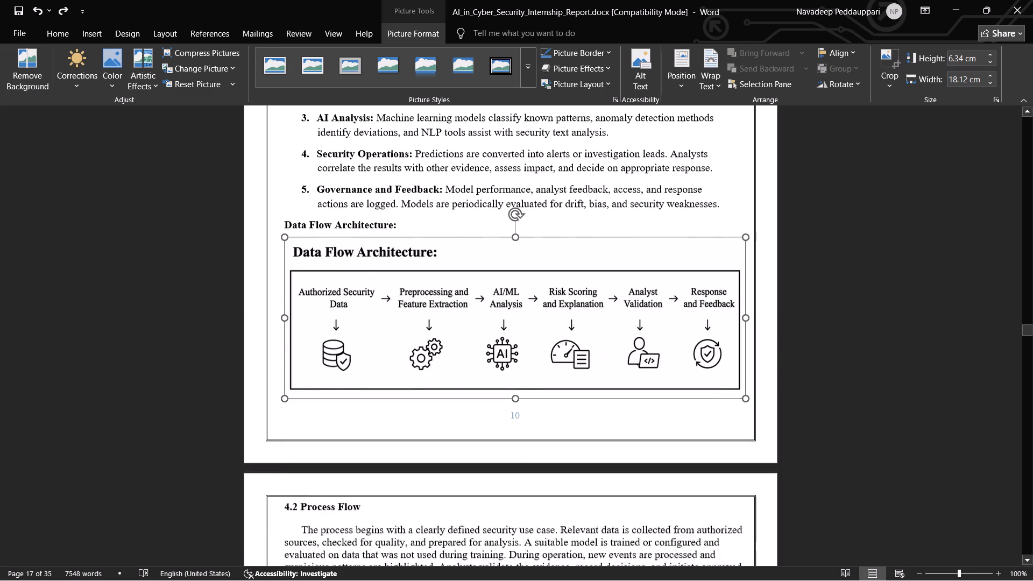
scroll(546, 500, down, 3)
scroll(546, 500, up, 3)
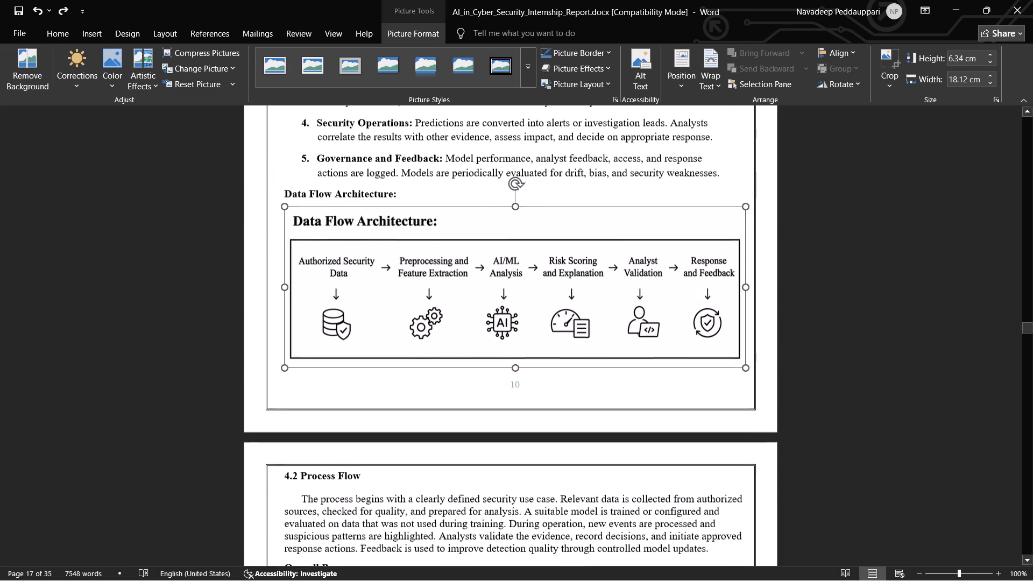
scroll(546, 500, up, 1)
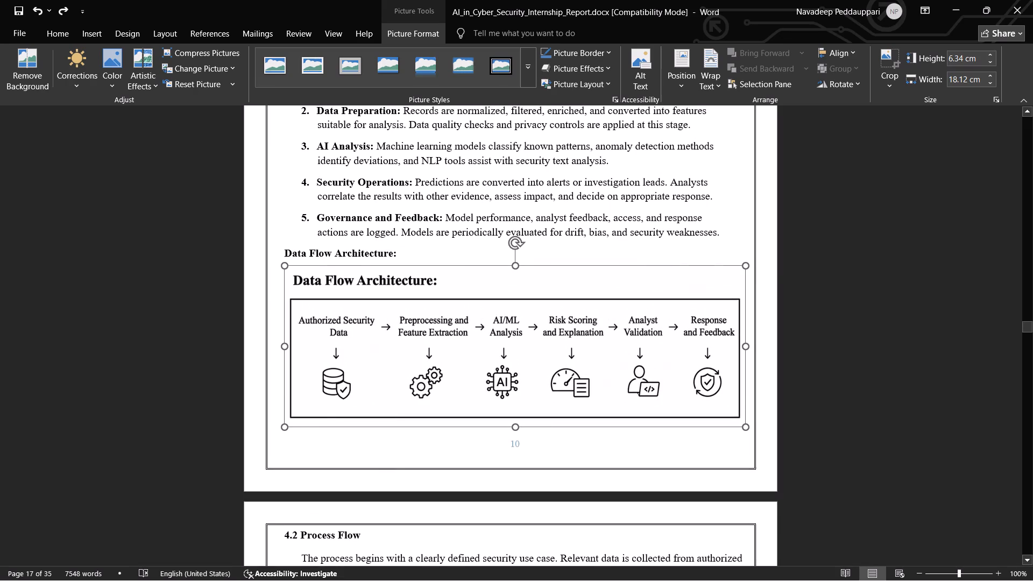
click(279, 410)
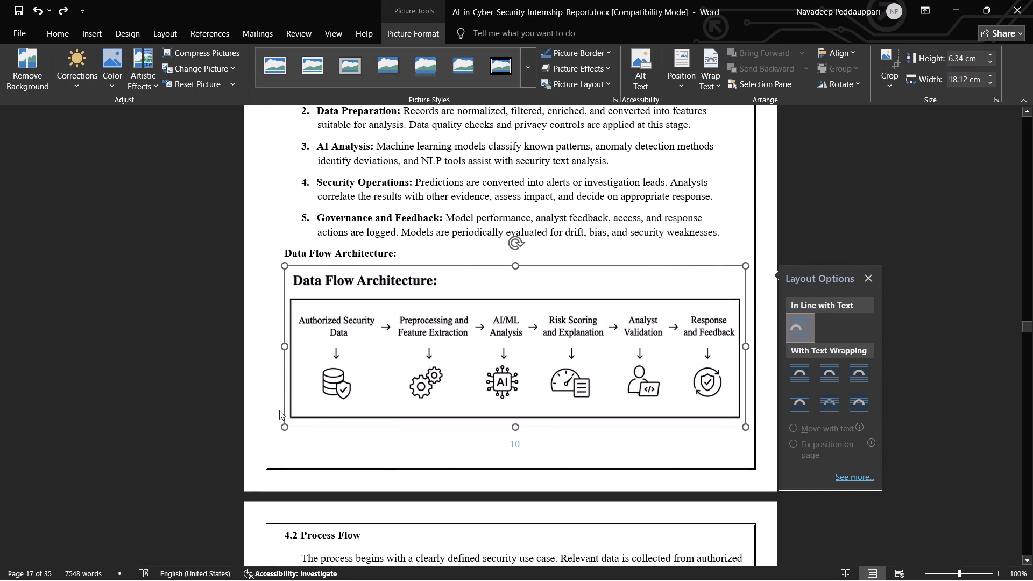
key(BackSpace)
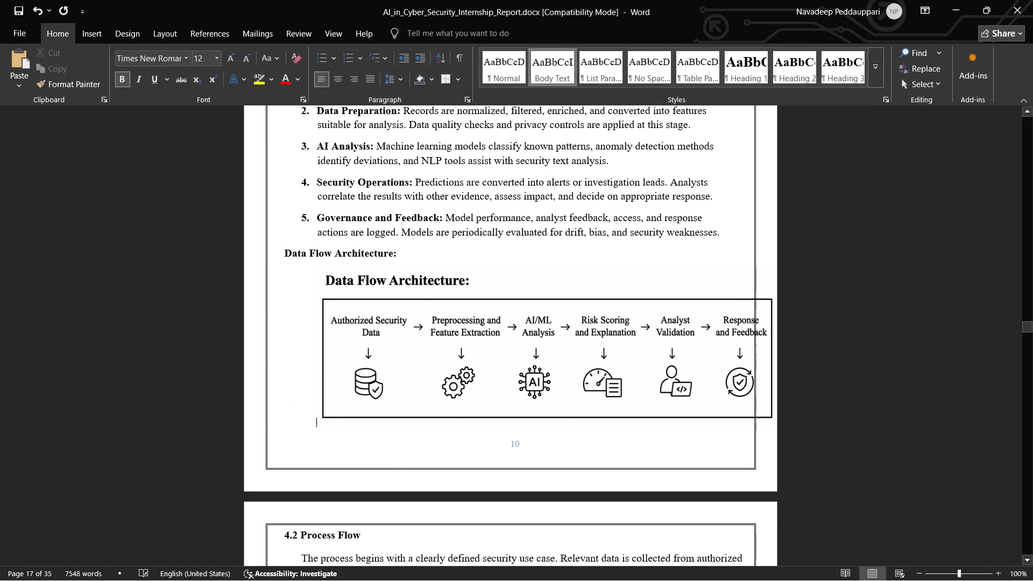
key(BackSpace)
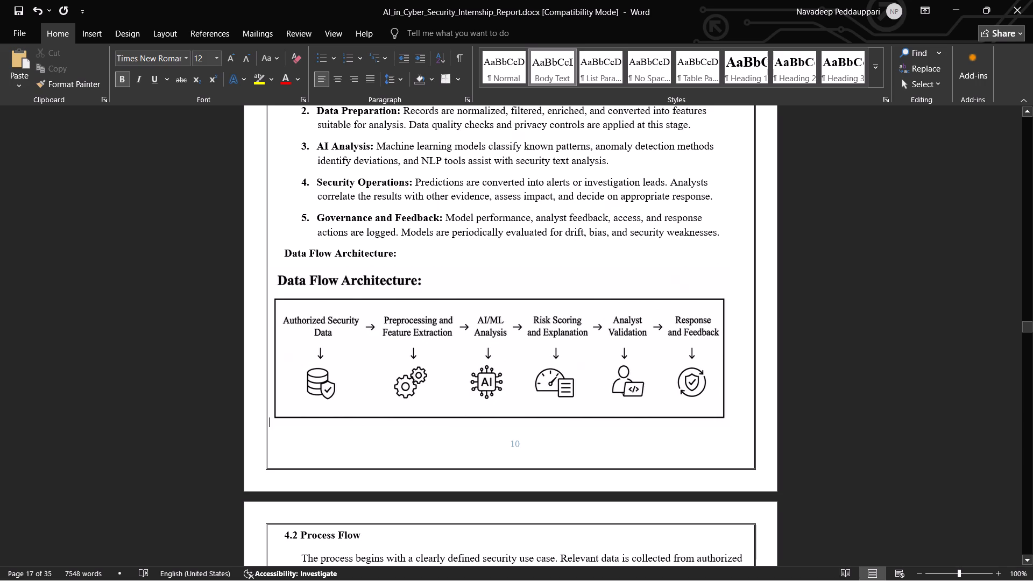
Review the inline diagram's position, text wrapping and size settings without changing them.
click(453, 317)
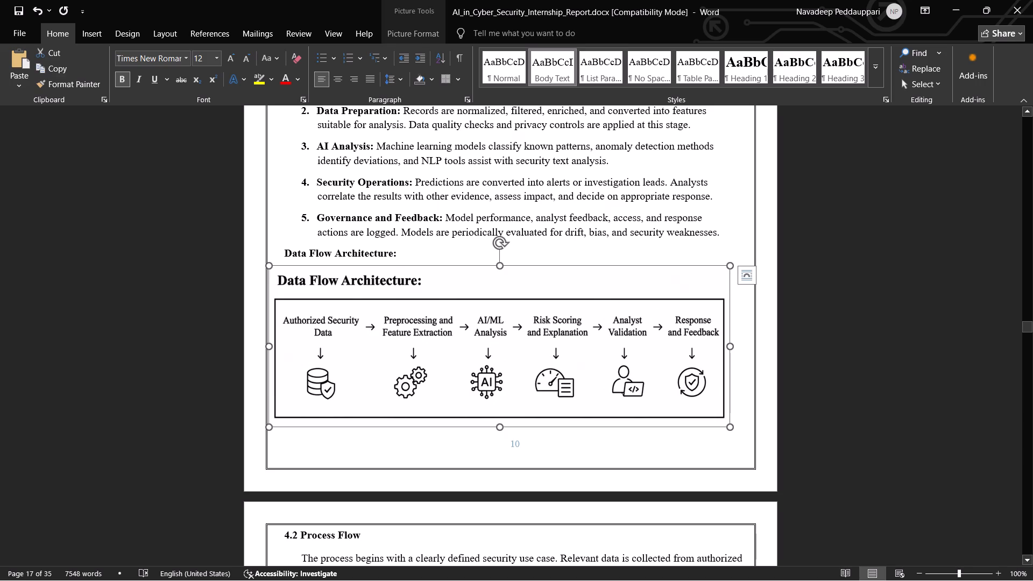
click(752, 279)
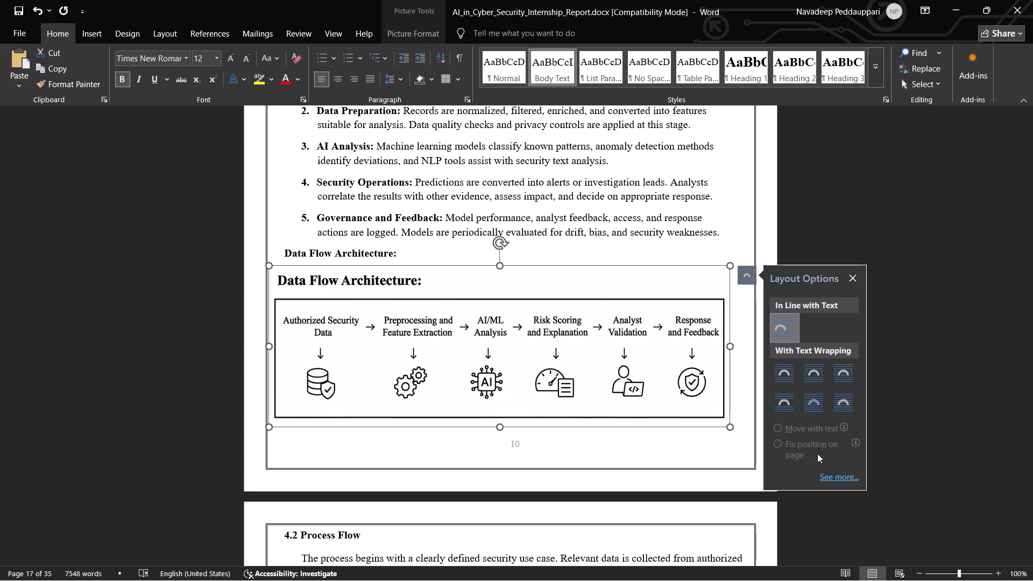
click(833, 477)
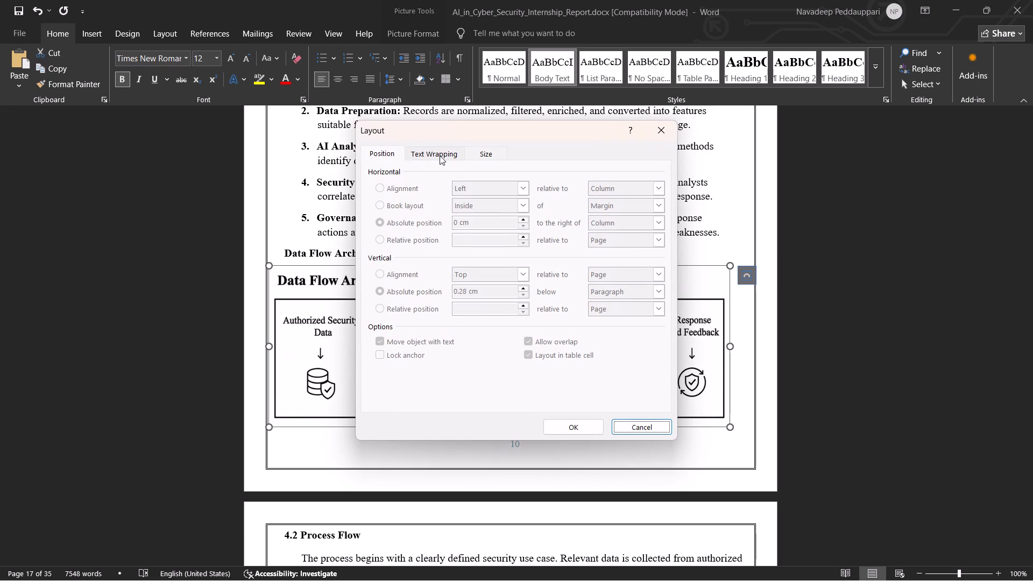
click(440, 155)
click(482, 151)
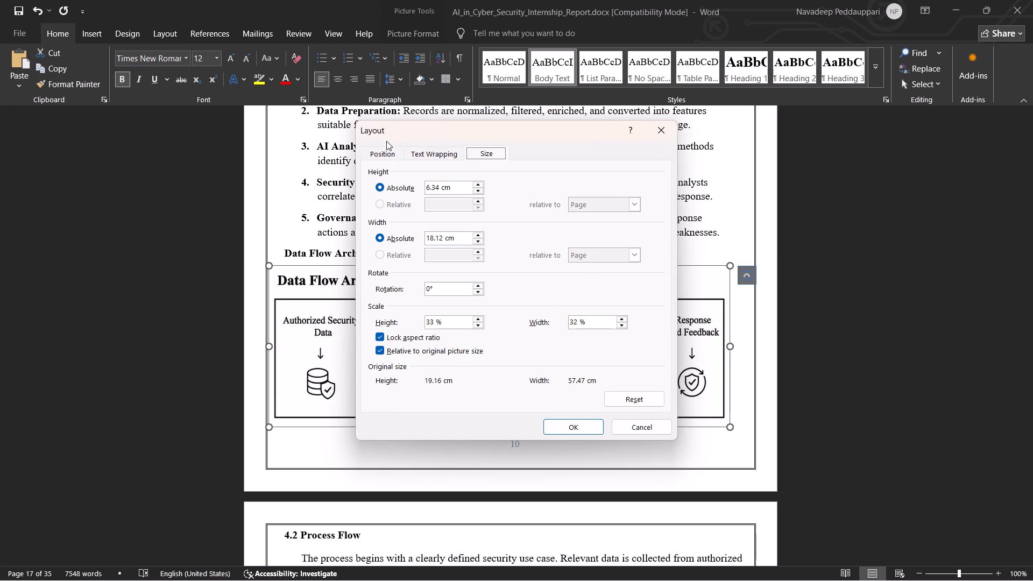
click(379, 153)
click(661, 127)
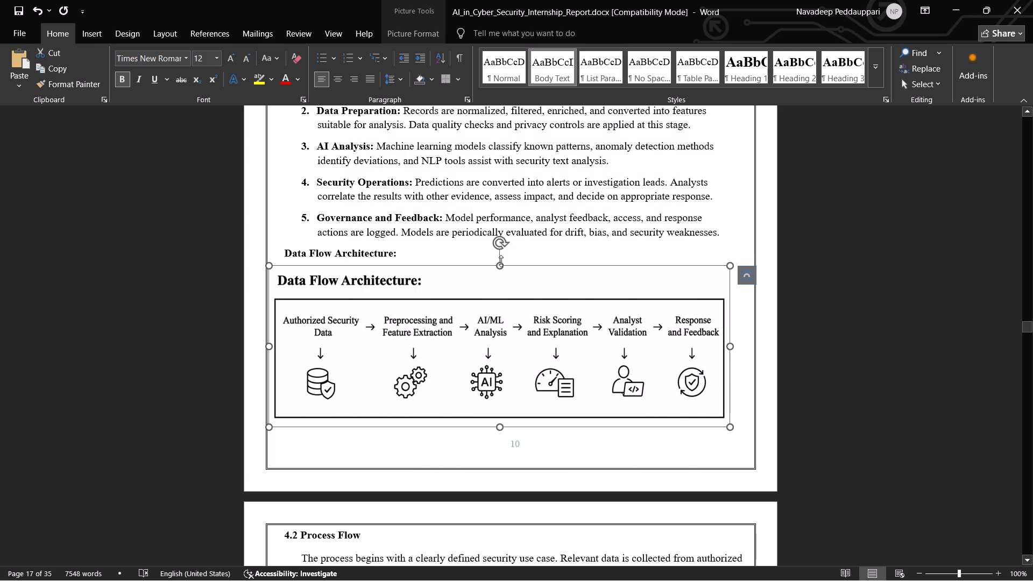
Stretch the inline diagram vertically to a height of about 6.68 cm and check its size settings.
drag(501, 264, 505, 266)
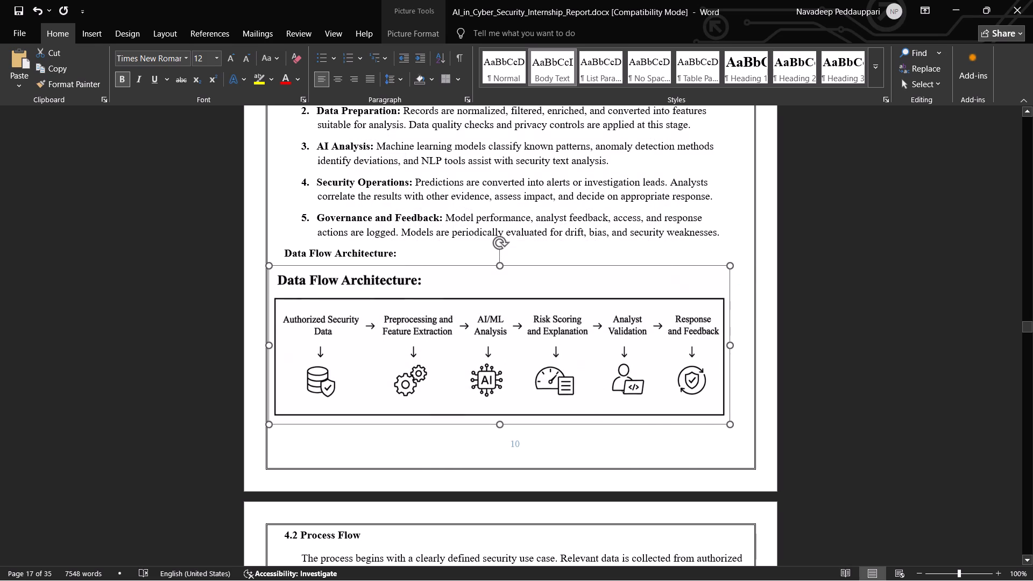
drag(505, 266, 506, 257)
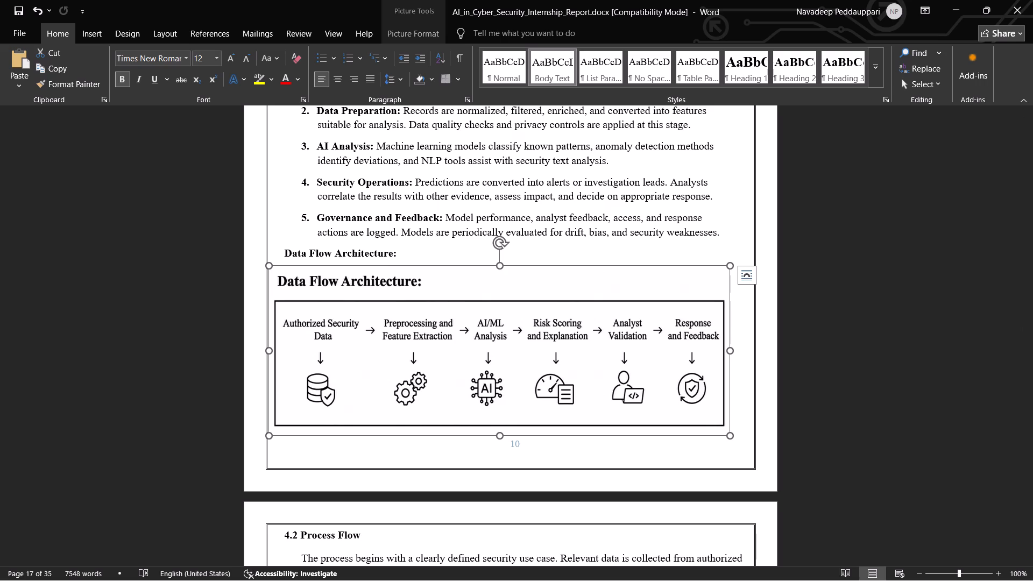
click(751, 279)
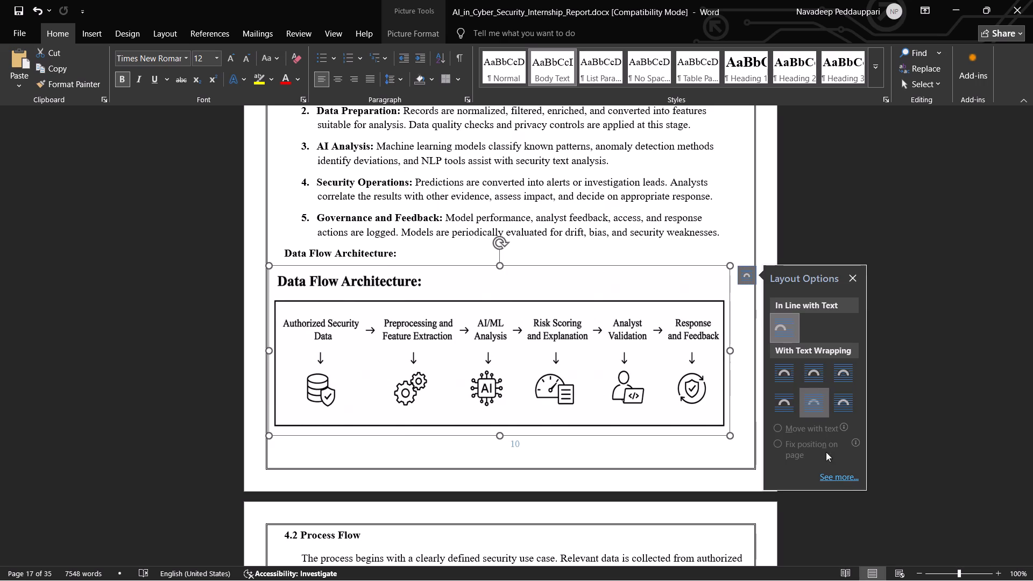
click(838, 476)
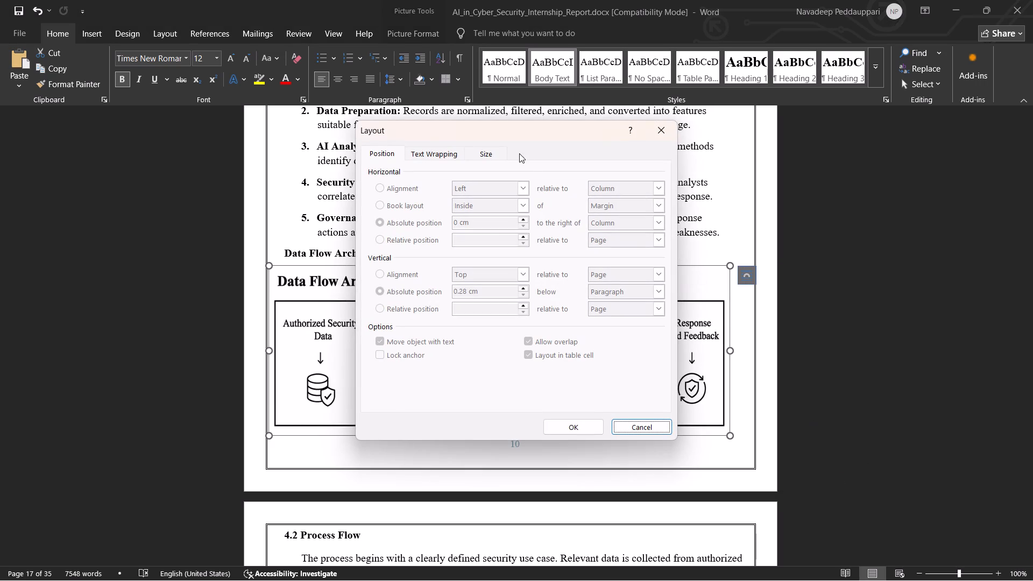
click(479, 152)
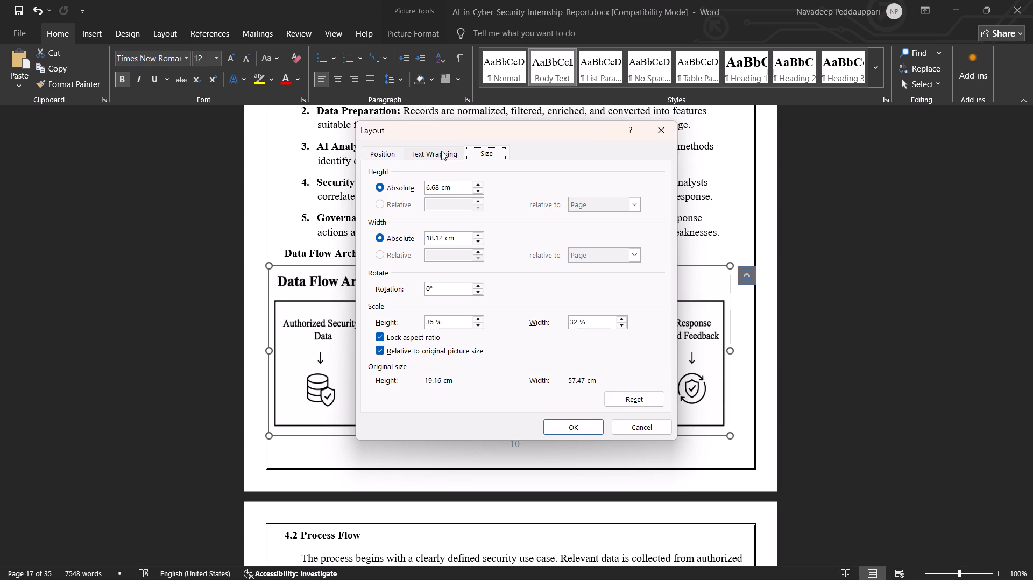
click(657, 130)
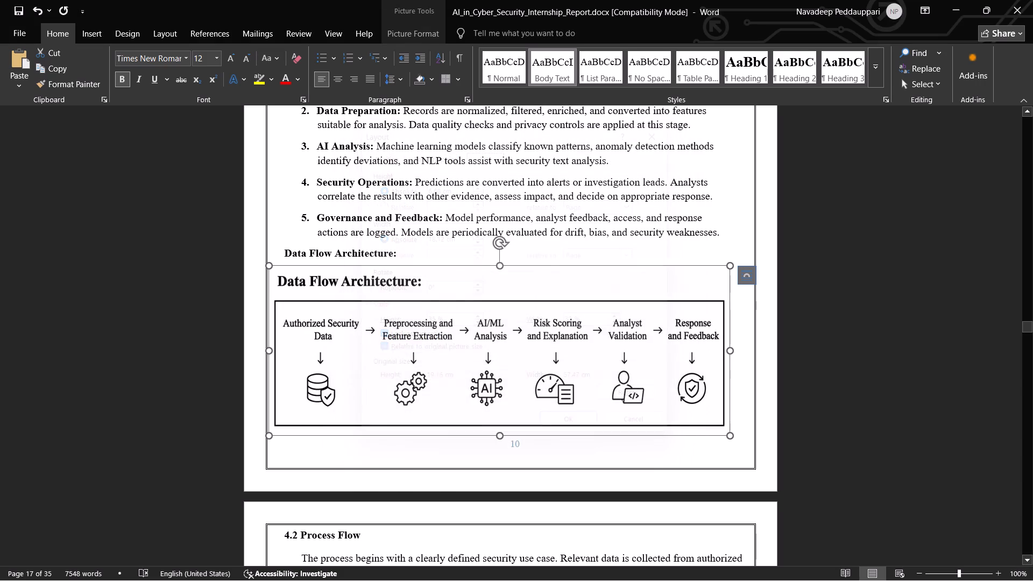
Crop the top of the diagram to remove its duplicate "Data Flow Architecture:" title.
click(545, 328)
right_click(545, 328)
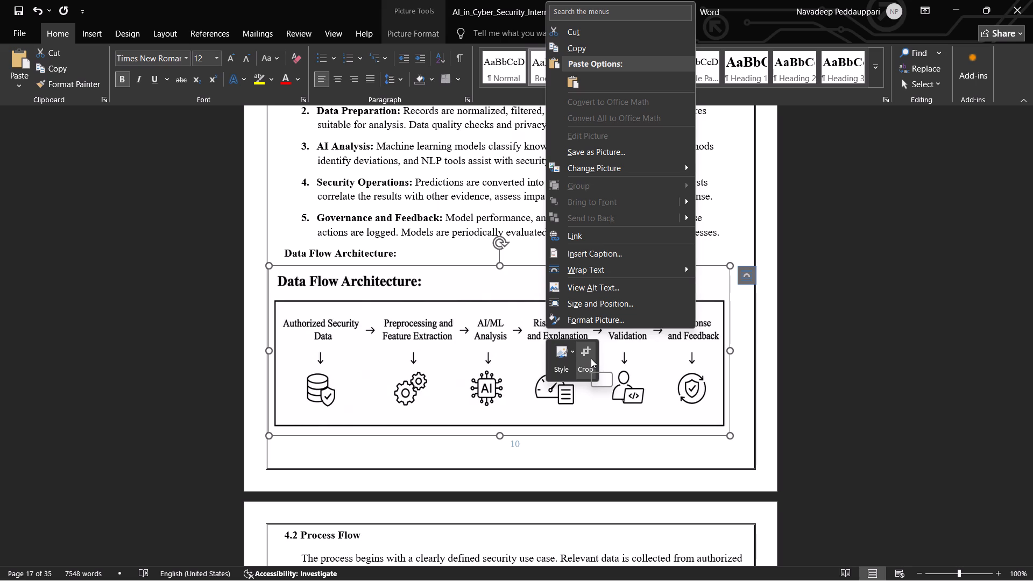
click(591, 358)
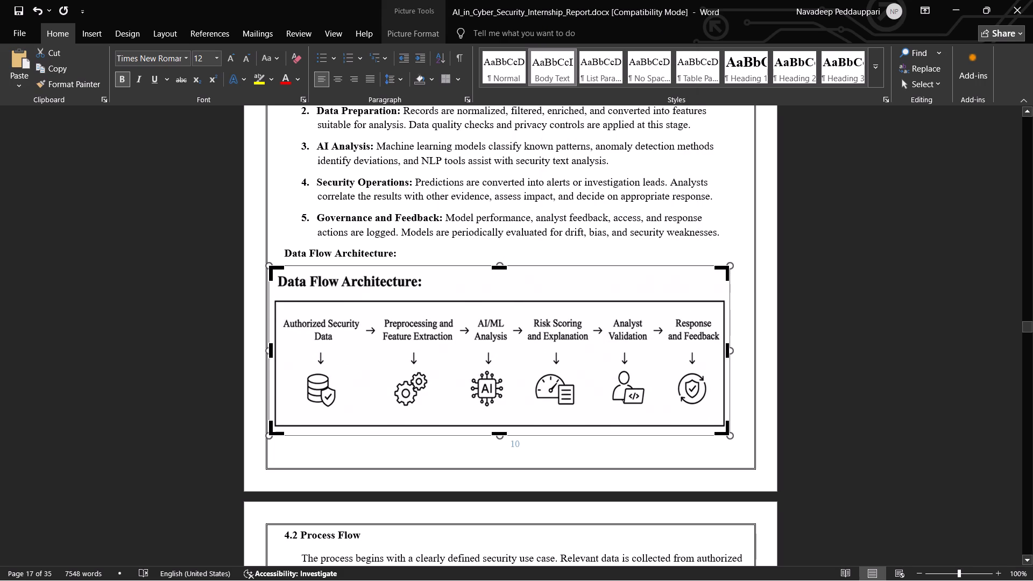
drag(498, 268, 497, 294)
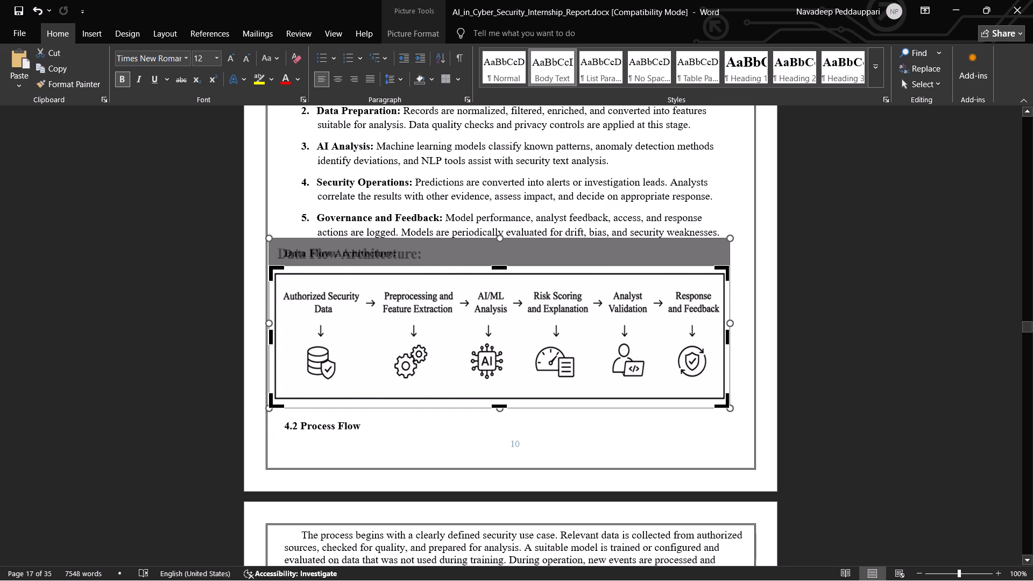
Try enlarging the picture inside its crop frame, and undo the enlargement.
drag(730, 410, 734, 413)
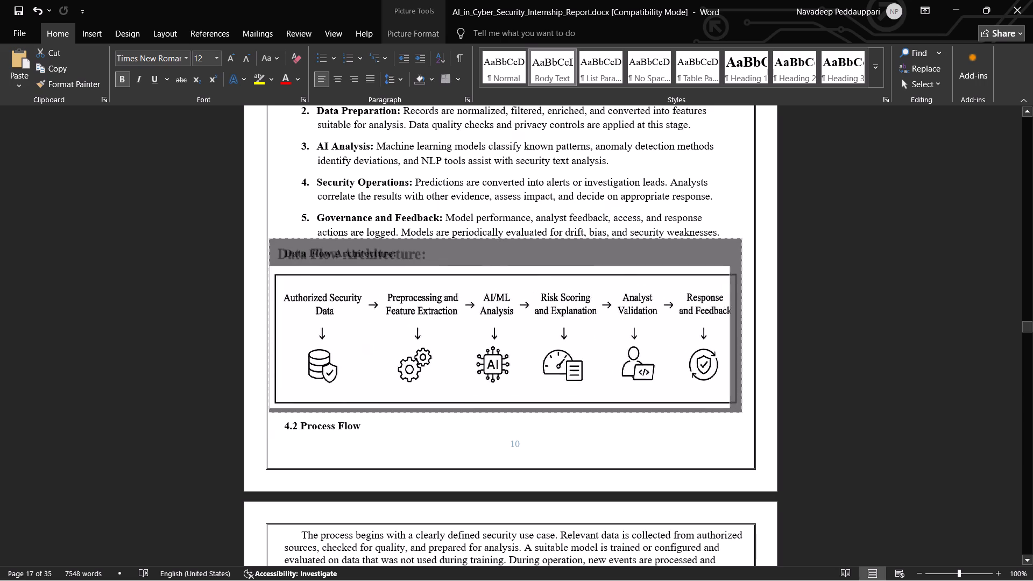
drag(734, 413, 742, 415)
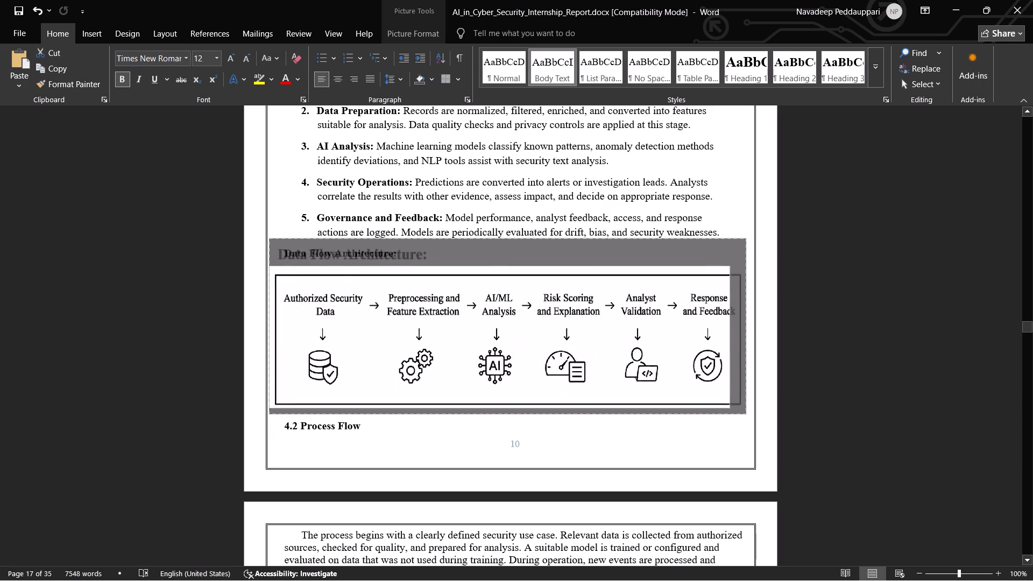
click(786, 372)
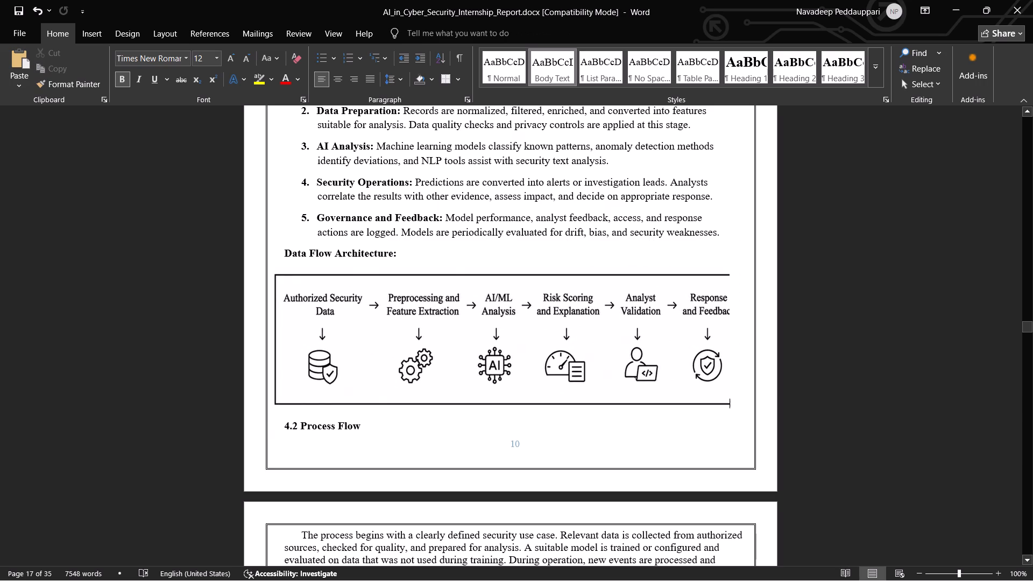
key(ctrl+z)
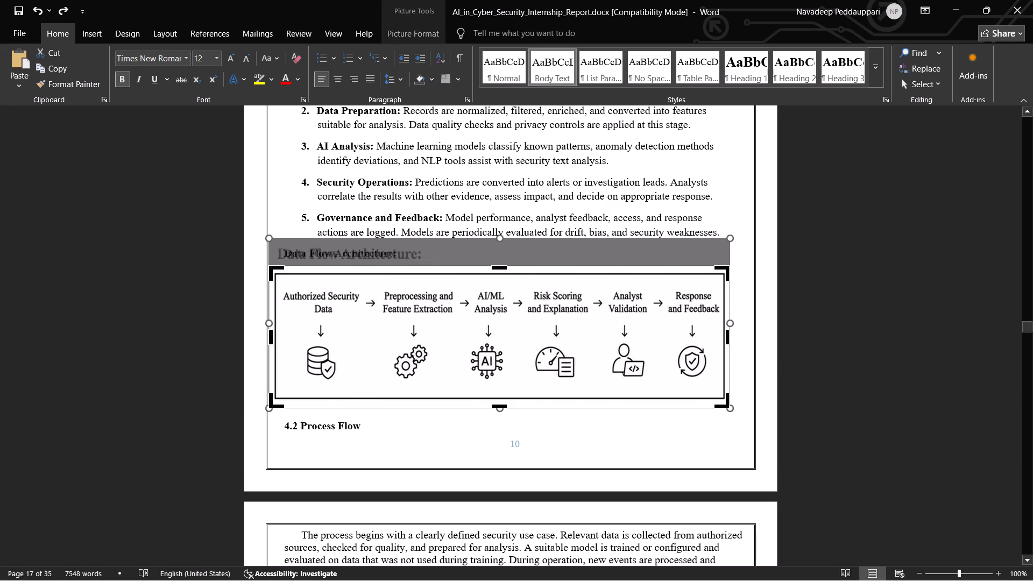
Finish cropping and enlarge the cropped diagram from its lower-right corner until it nearly reaches the page's right border.
click(773, 389)
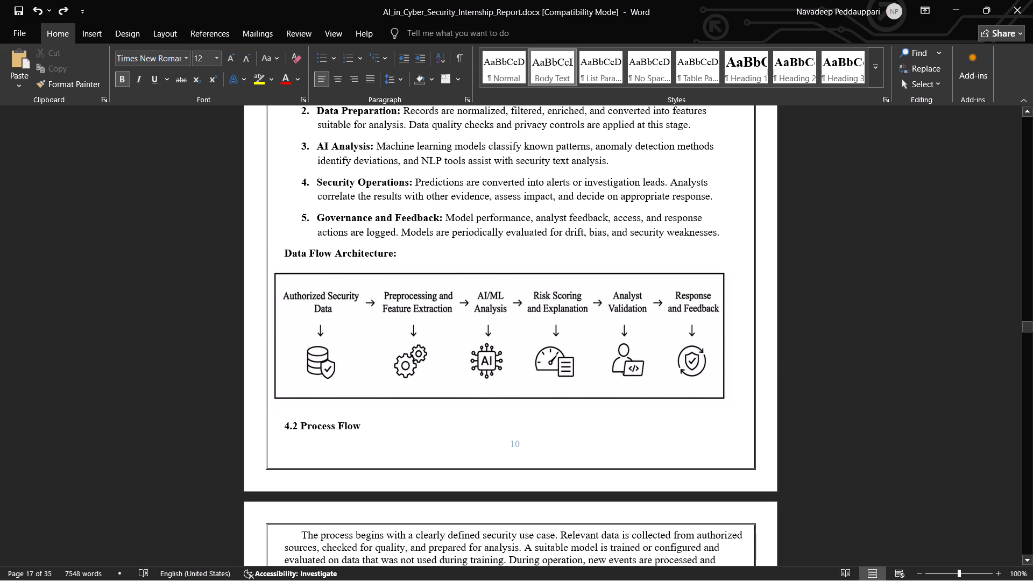
click(651, 356)
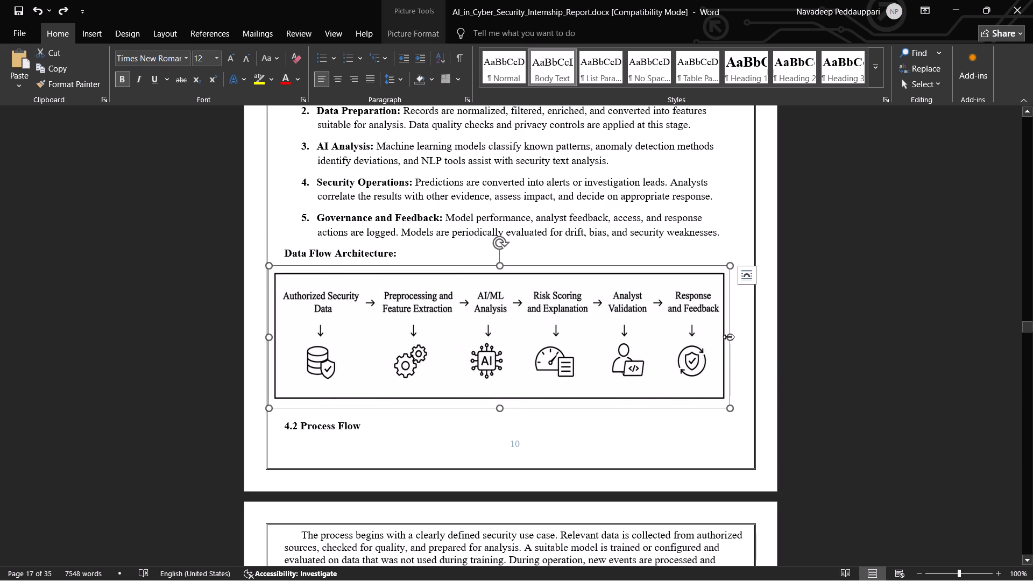
drag(729, 407, 730, 409)
drag(730, 409, 734, 415)
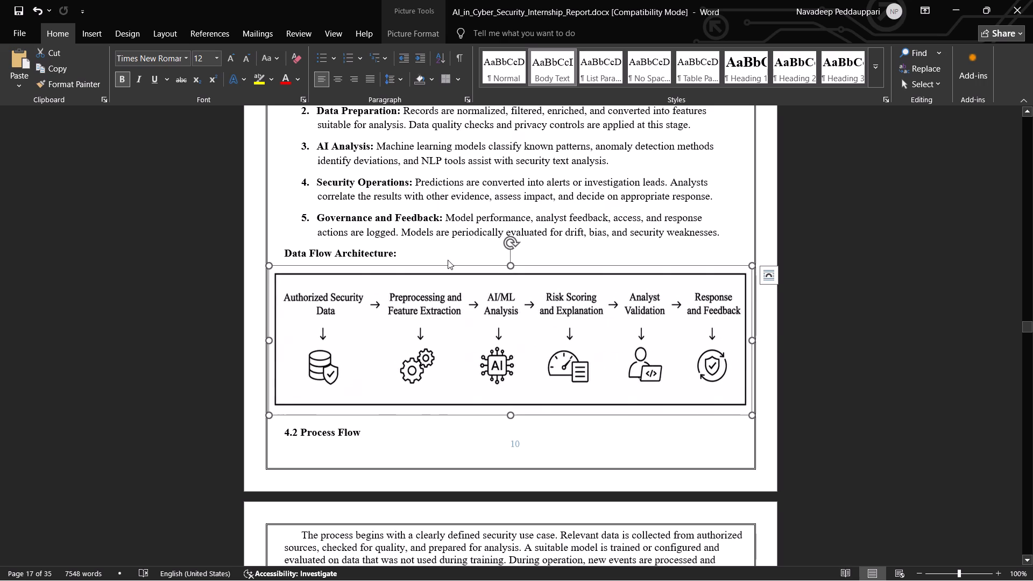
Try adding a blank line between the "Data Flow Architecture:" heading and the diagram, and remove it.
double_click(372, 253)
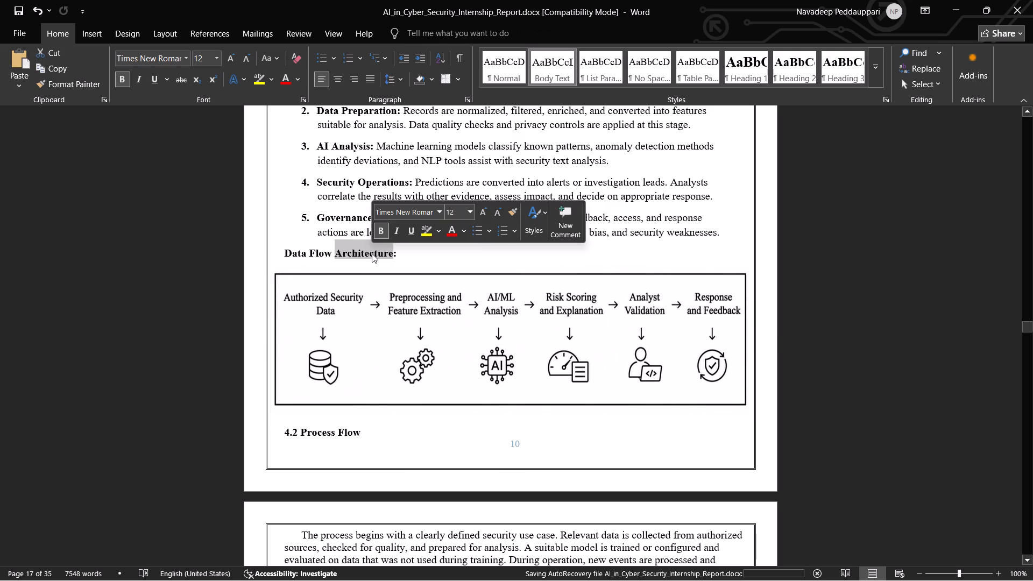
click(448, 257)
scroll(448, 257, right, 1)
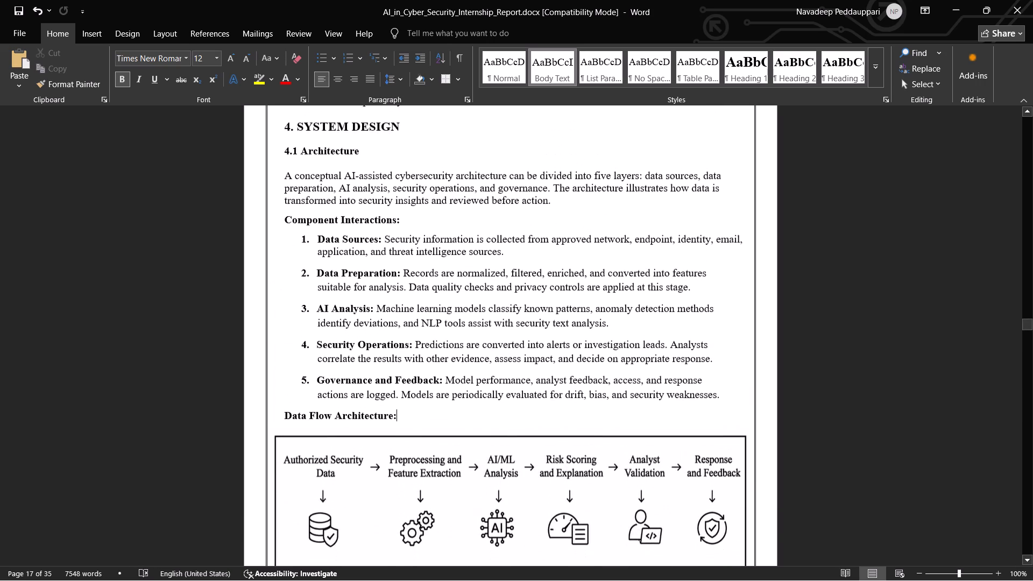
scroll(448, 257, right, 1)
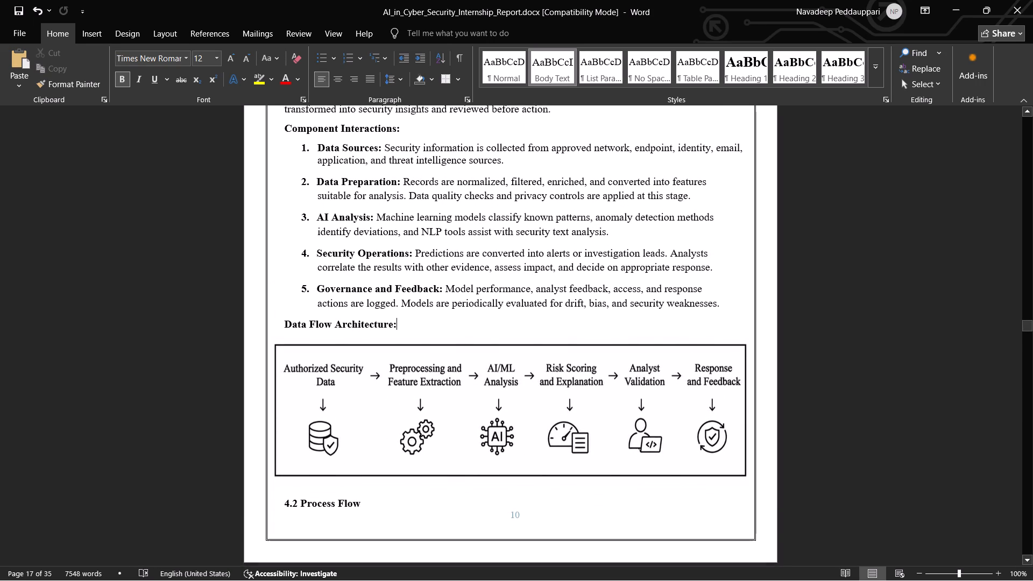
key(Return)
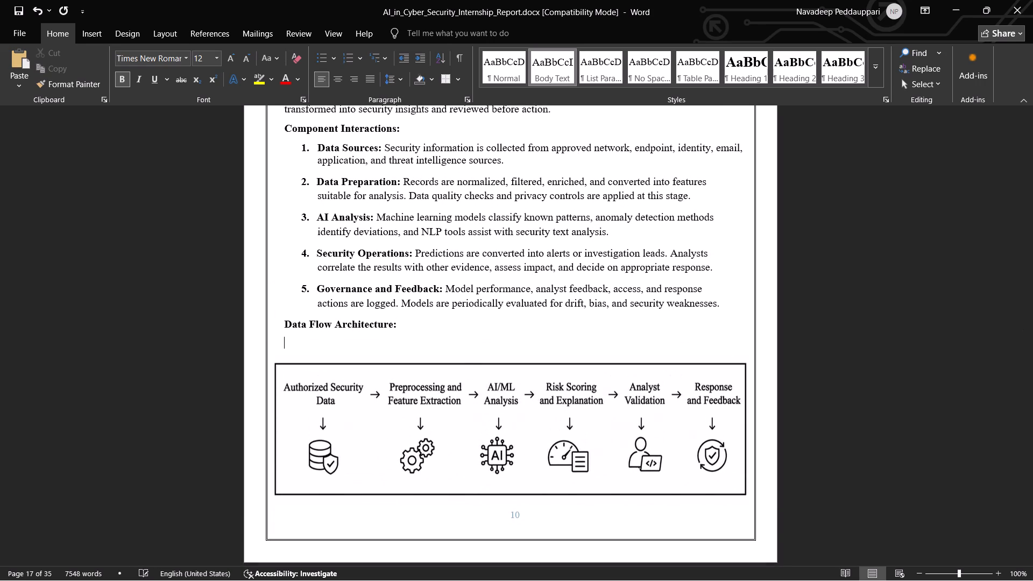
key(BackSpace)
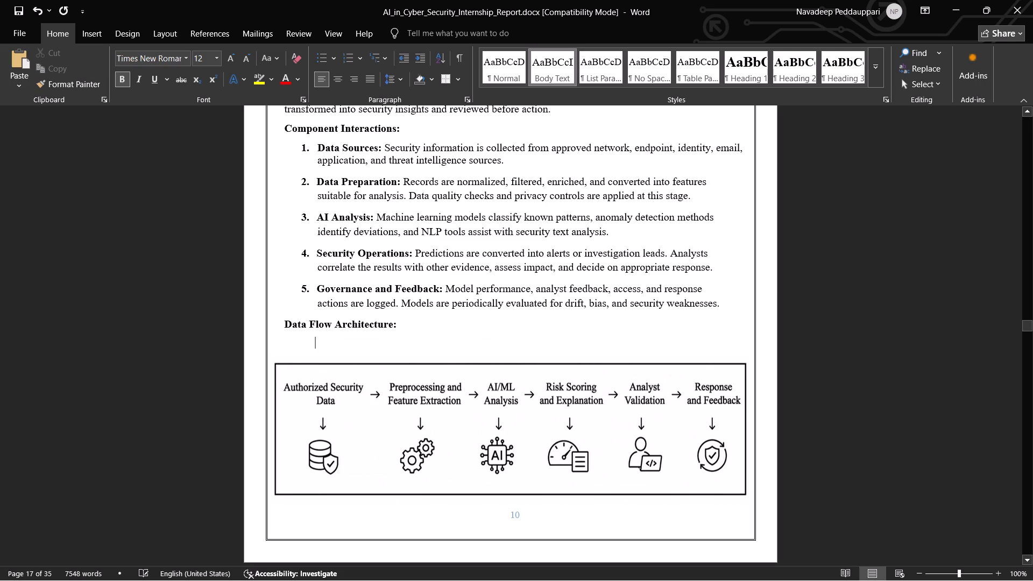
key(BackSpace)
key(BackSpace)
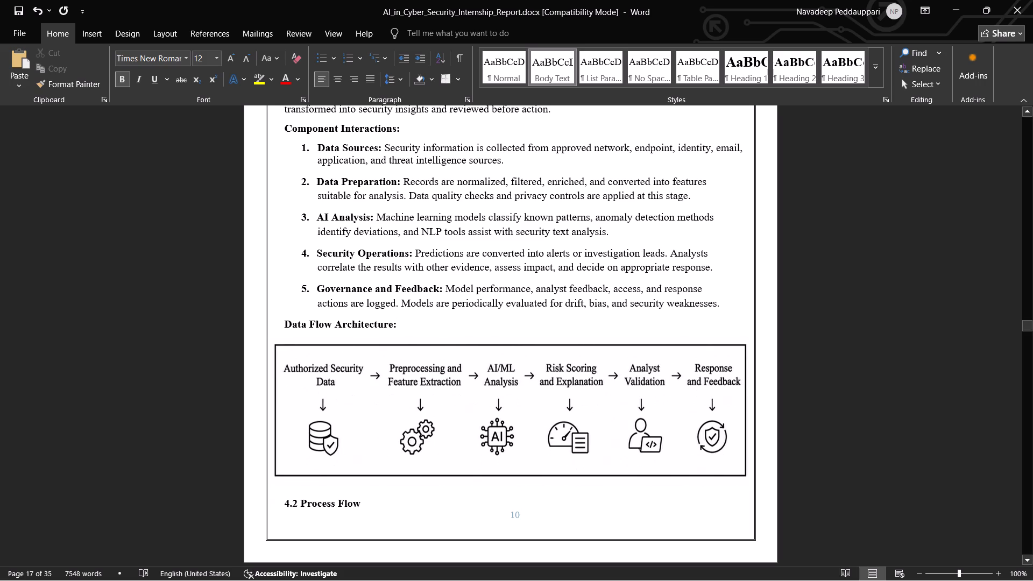
Stretch the diagram slightly taller so the 4.2 Process Flow heading moves to the next page, and widen it to just inside the right page border.
click(494, 426)
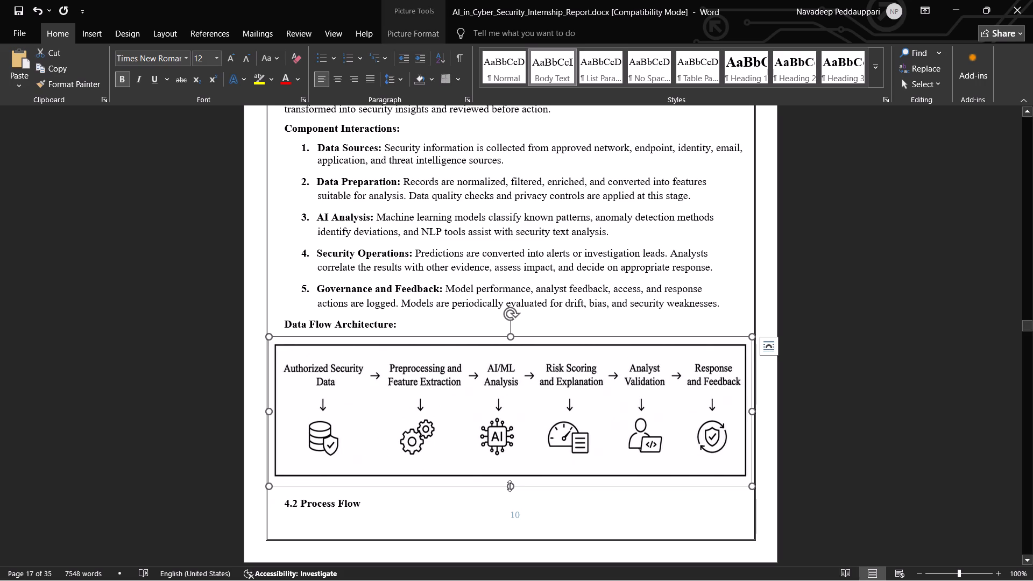
drag(507, 486, 507, 493)
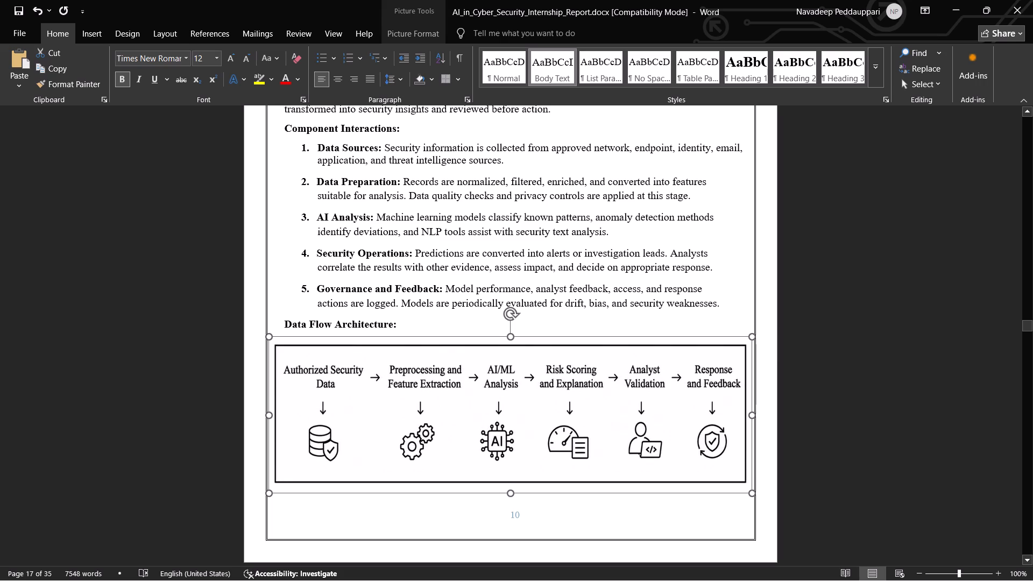
drag(507, 493, 508, 492)
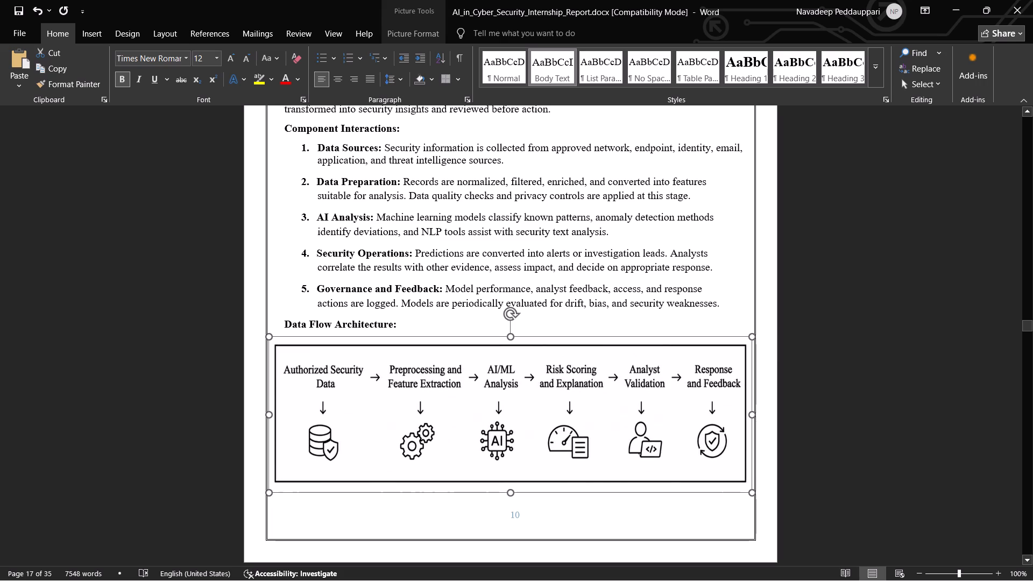
drag(508, 492, 508, 491)
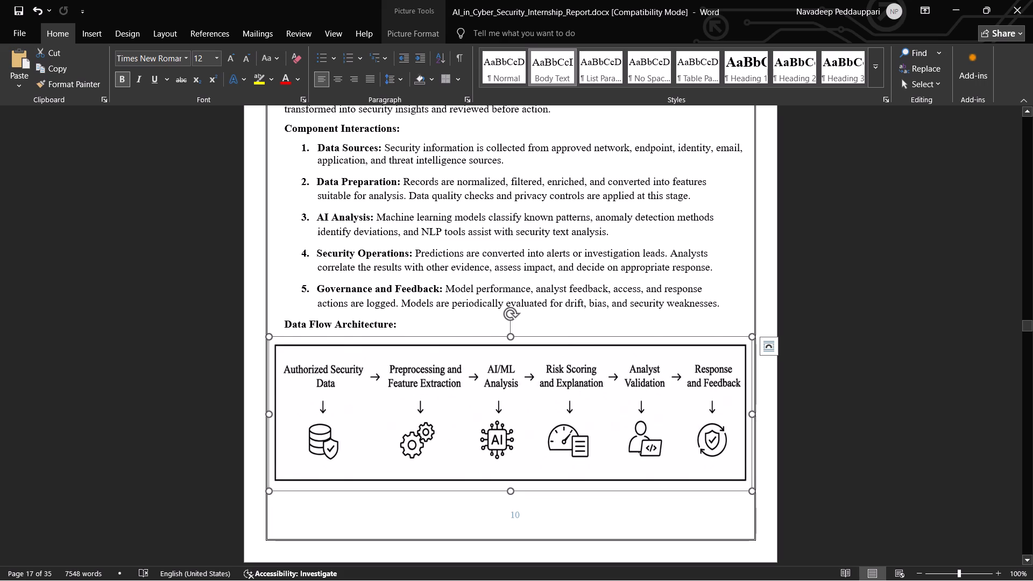
click(754, 413)
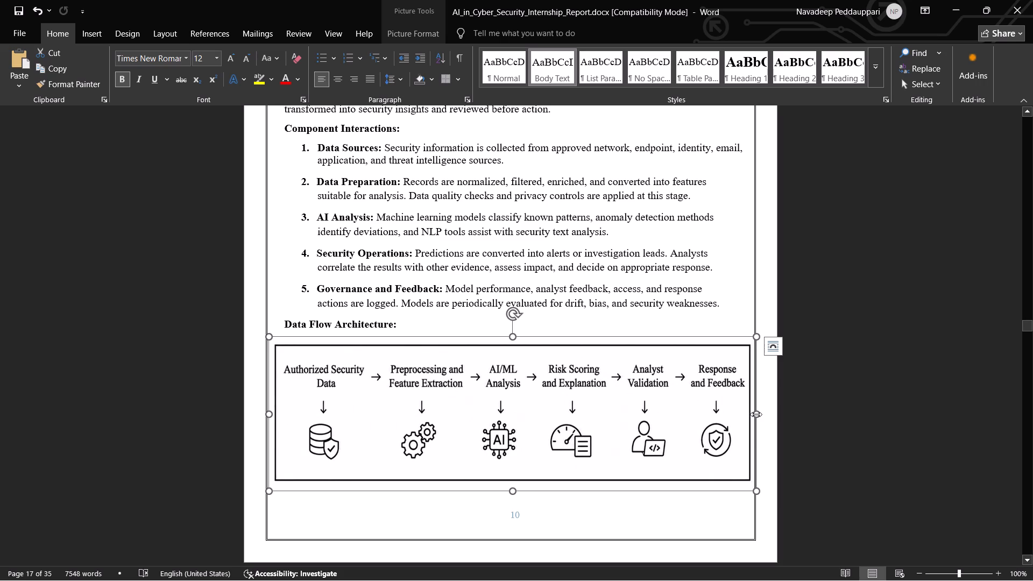
click(756, 414)
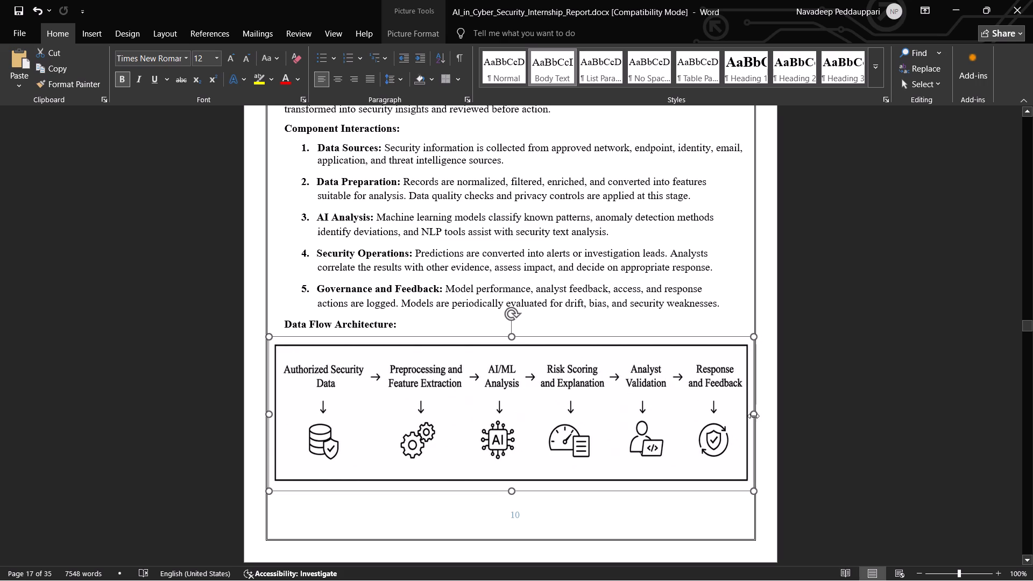
click(831, 396)
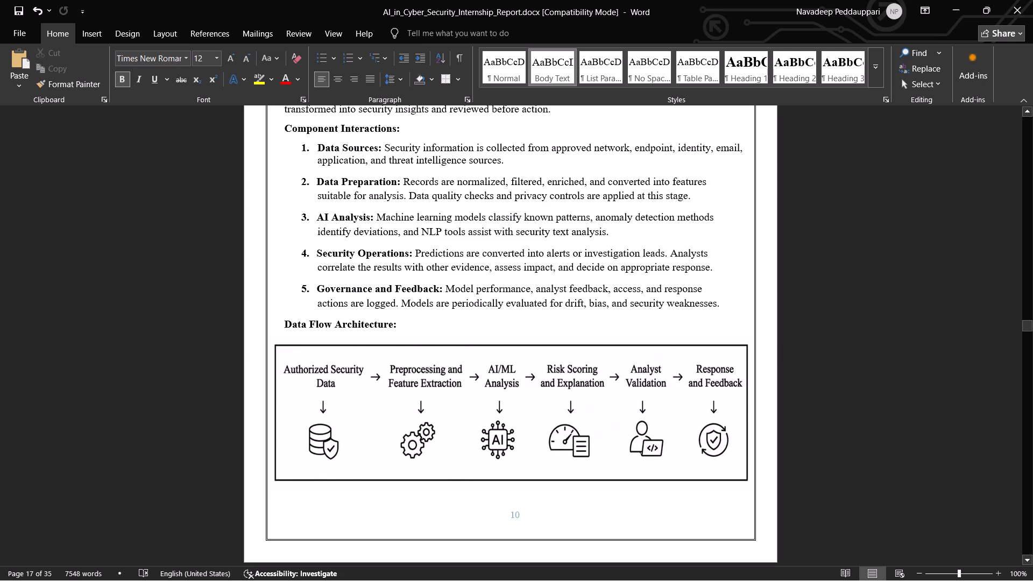
Review the page layout from the Data Flow Architecture diagram through the 4.2 Process Flow section and the start of System Implementation.
scroll(687, 472, down, 6)
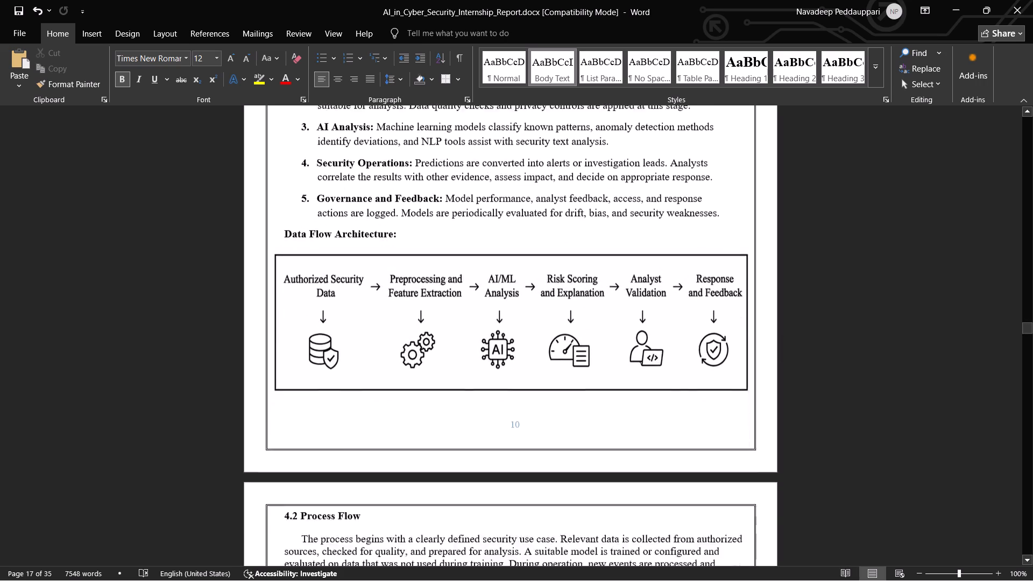
scroll(687, 472, down, 4)
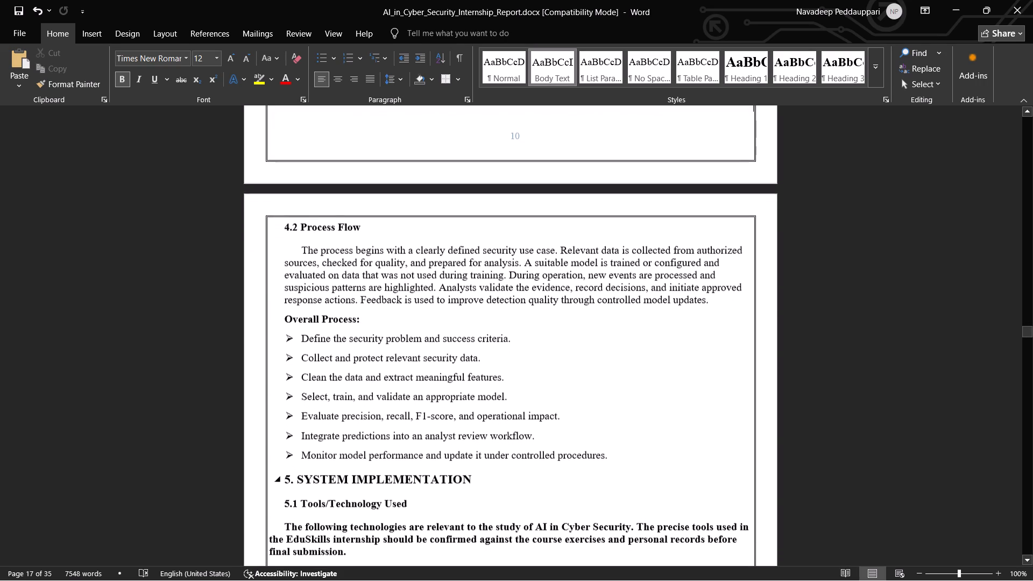
scroll(687, 472, down, 1)
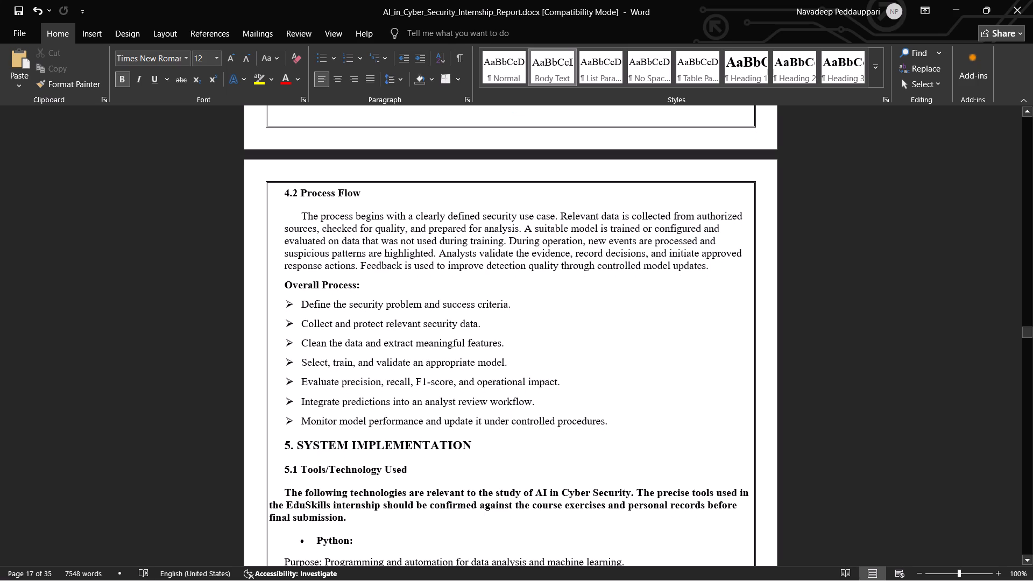
scroll(687, 472, down, 2)
scroll(687, 472, up, 1)
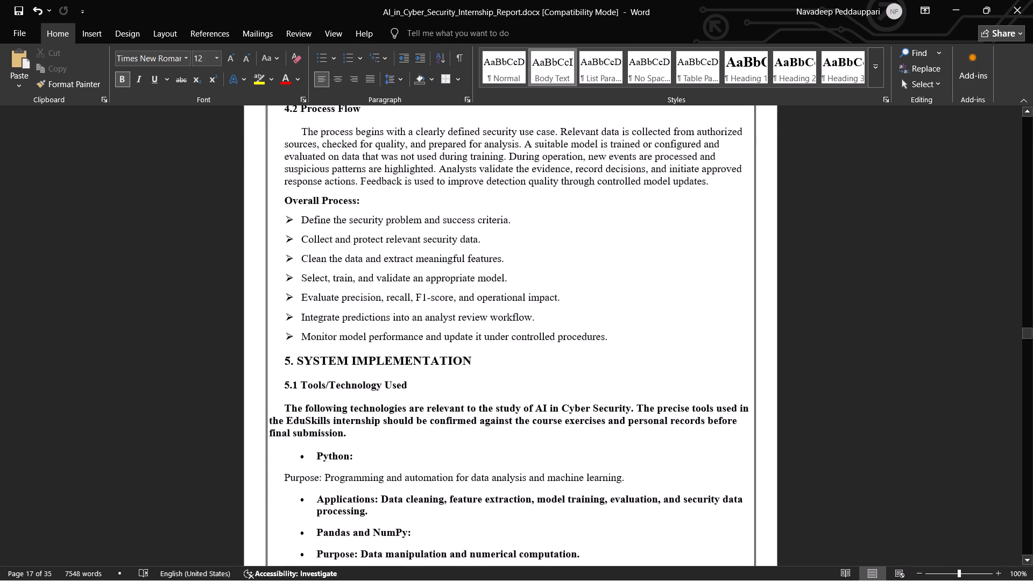
scroll(687, 472, up, 3)
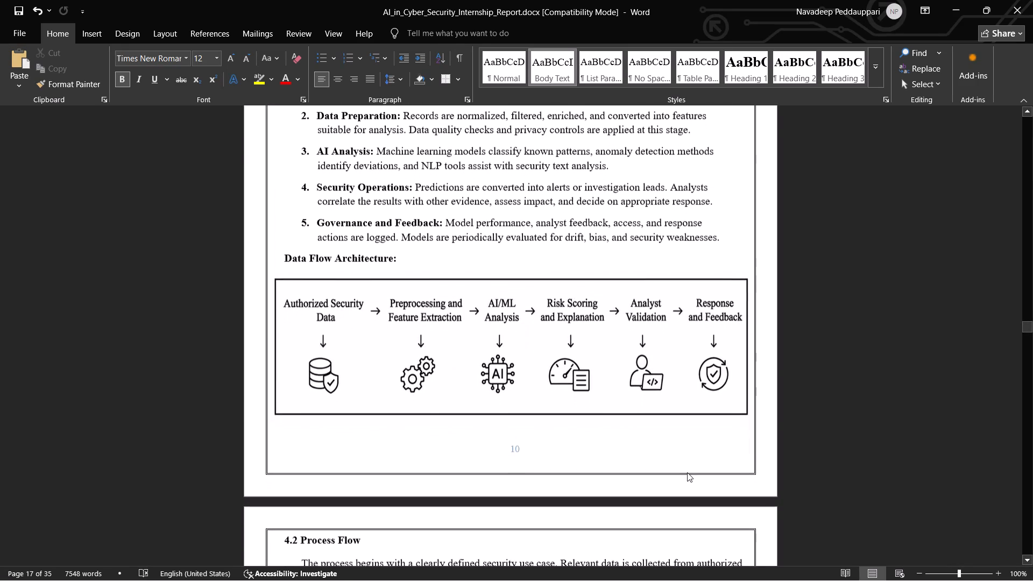
Save the internship report with the fitted data flow diagram.
key(ctrl+s)
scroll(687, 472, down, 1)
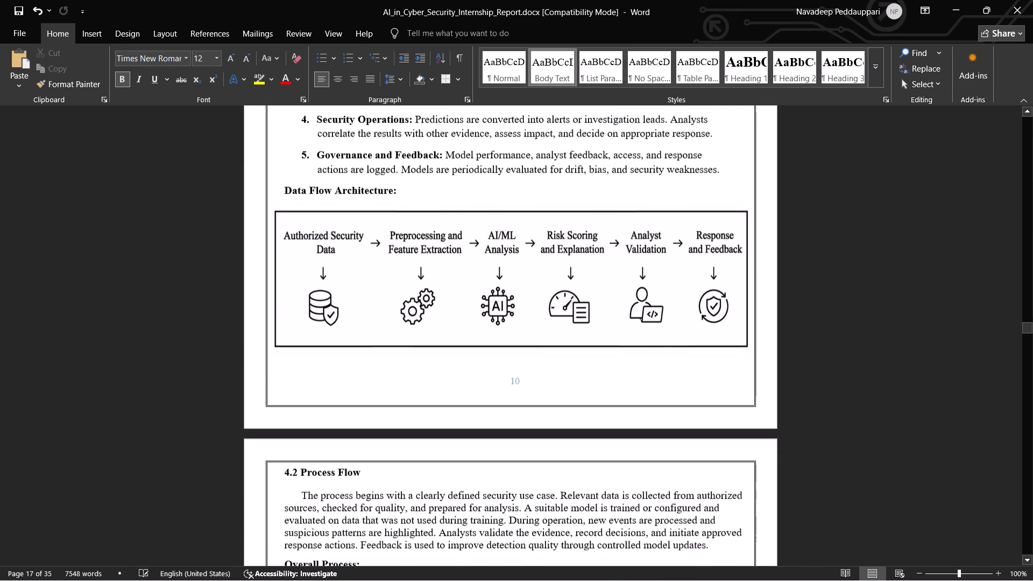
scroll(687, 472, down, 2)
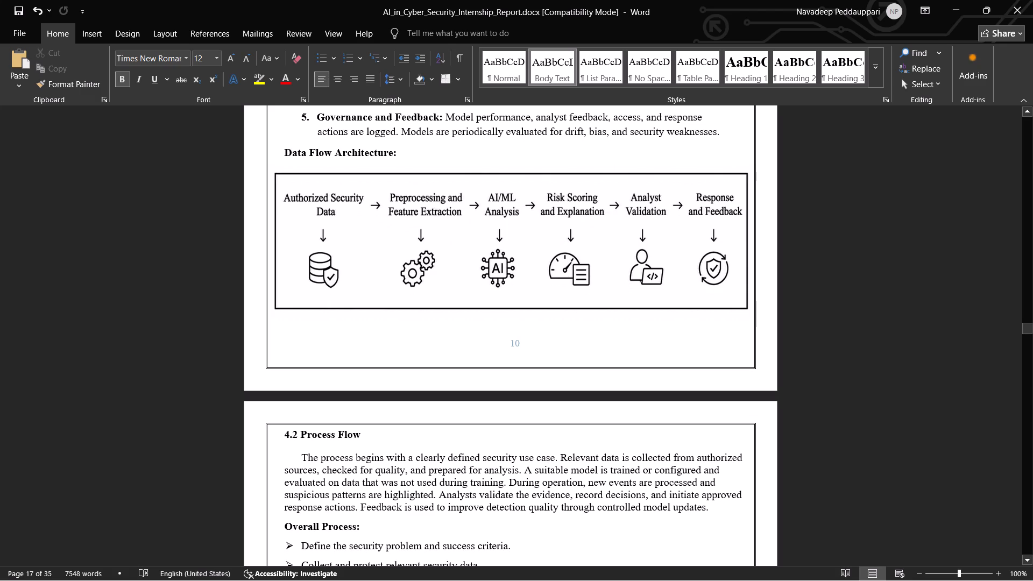
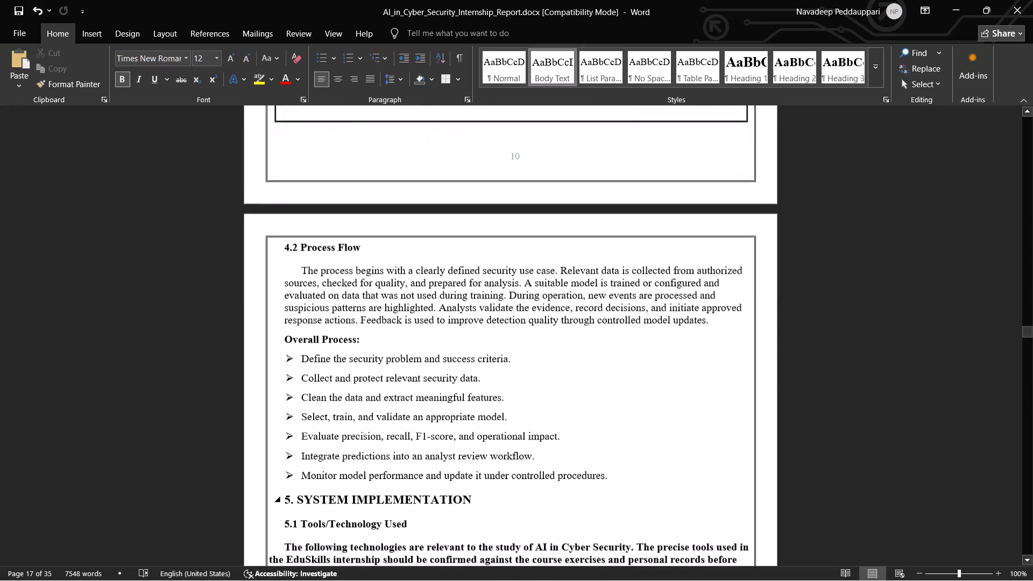
Compare the report's 4.2 Process Flow and 5.1 Tools/Technology Used sections with the same sections in the other open internship report.
scroll(687, 472, down, 1)
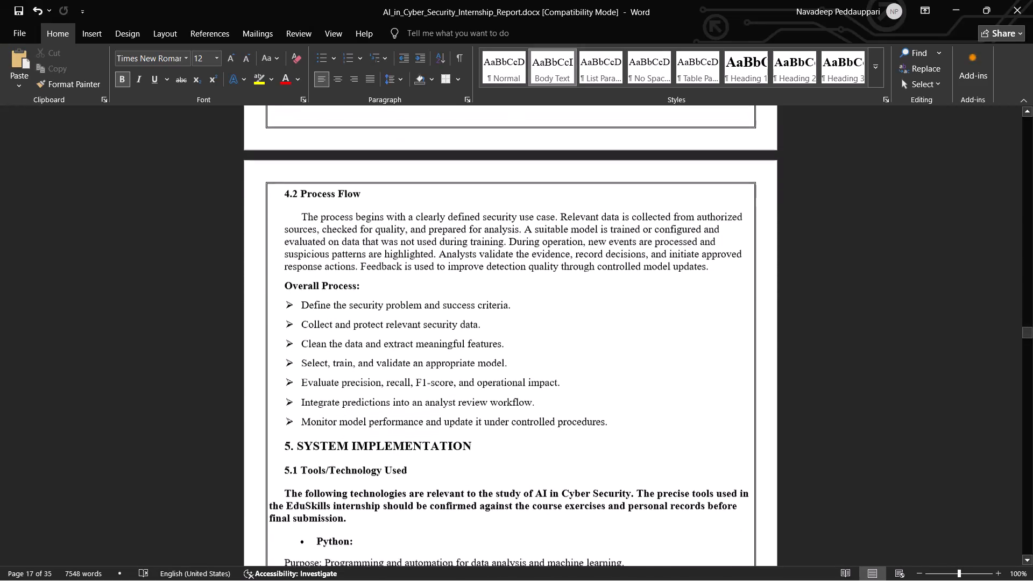
scroll(687, 472, down, 2)
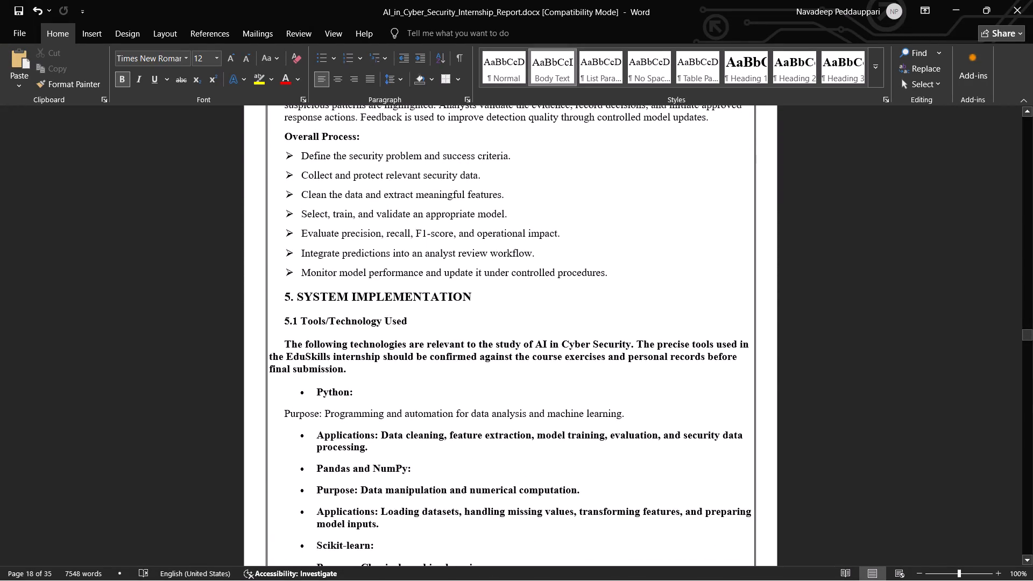
scroll(687, 472, down, 2)
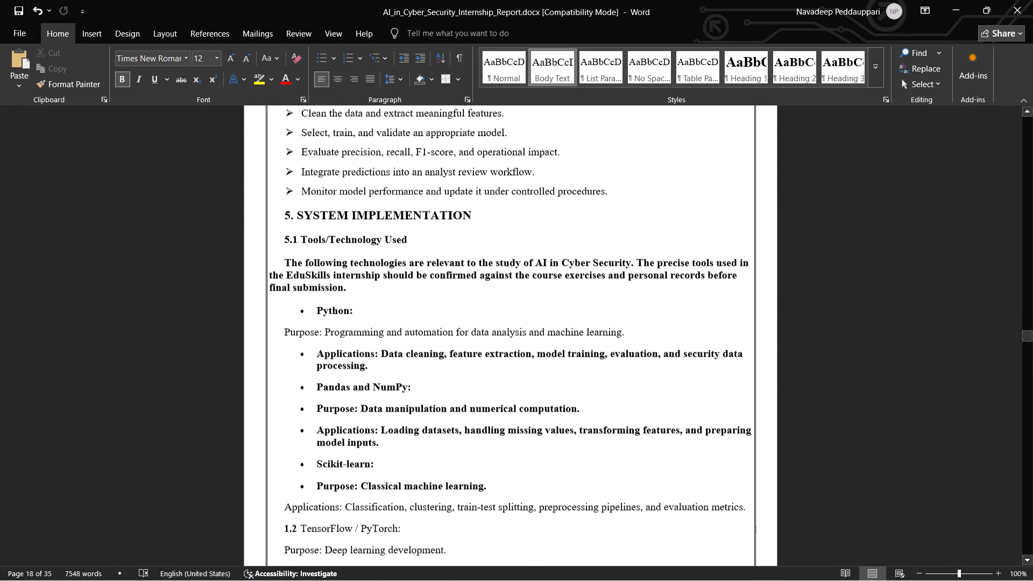
scroll(687, 472, down, 1)
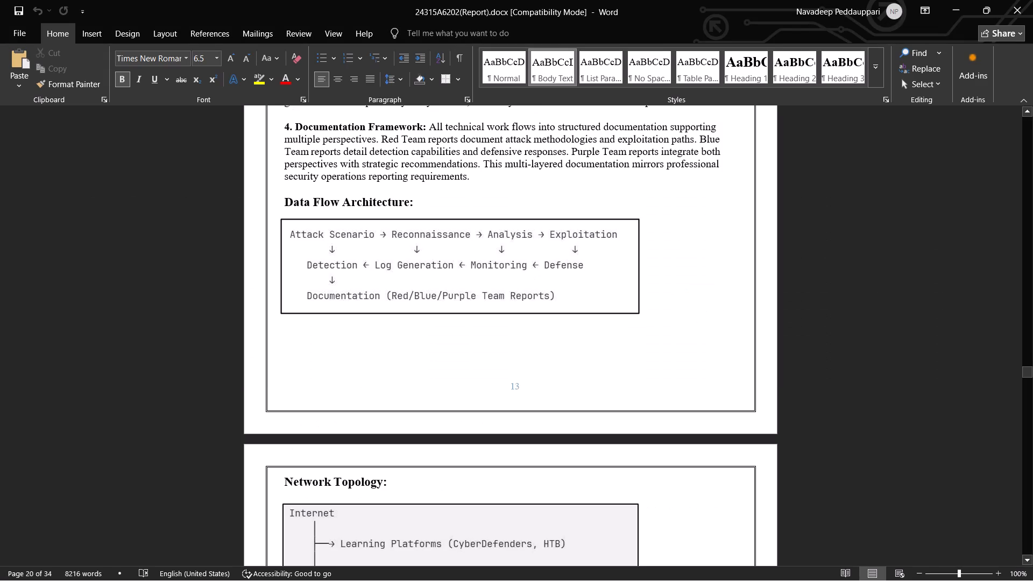
scroll(527, 442, down, 6)
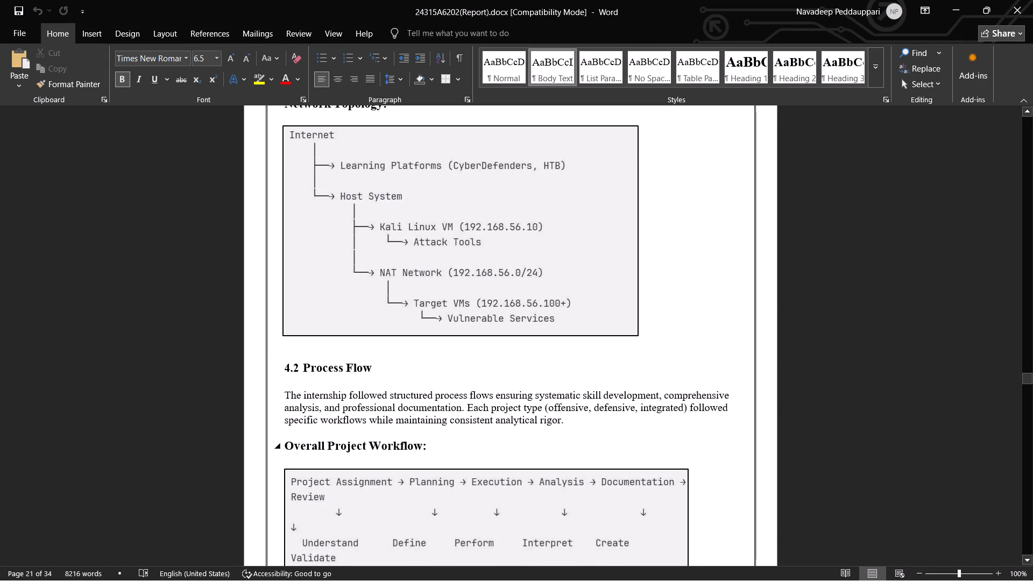
scroll(527, 442, down, 1)
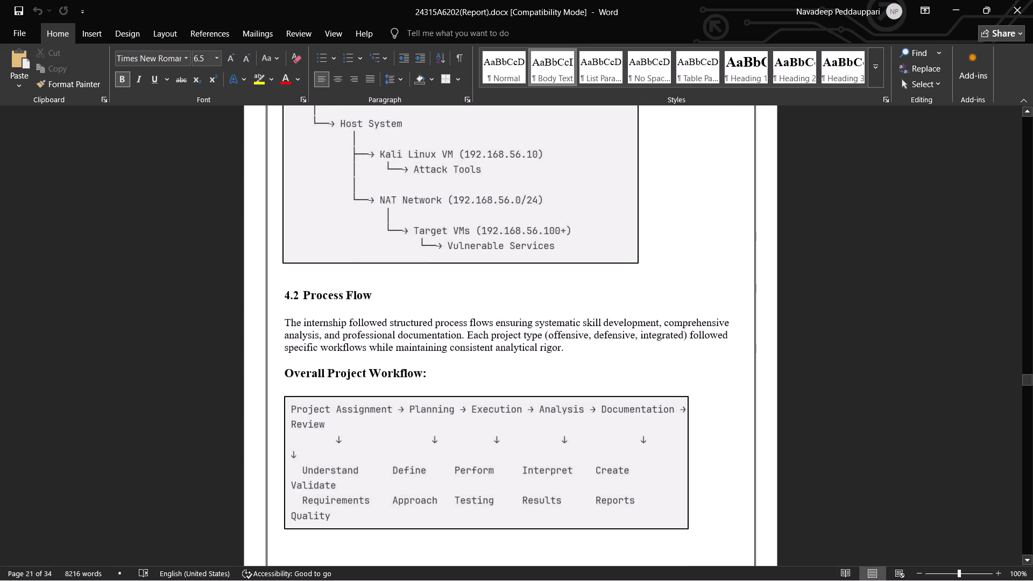
scroll(527, 442, down, 1)
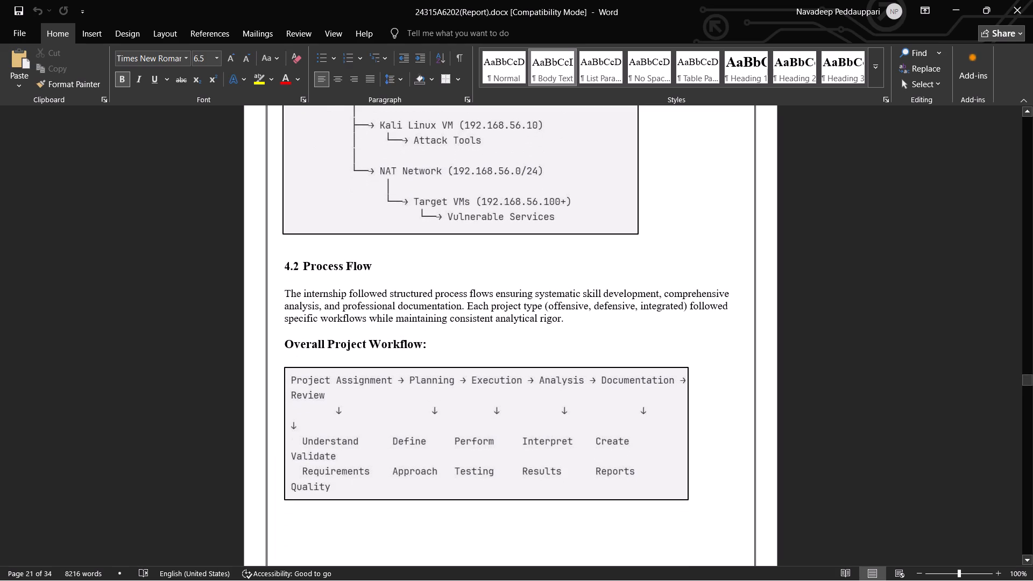
scroll(527, 442, down, 7)
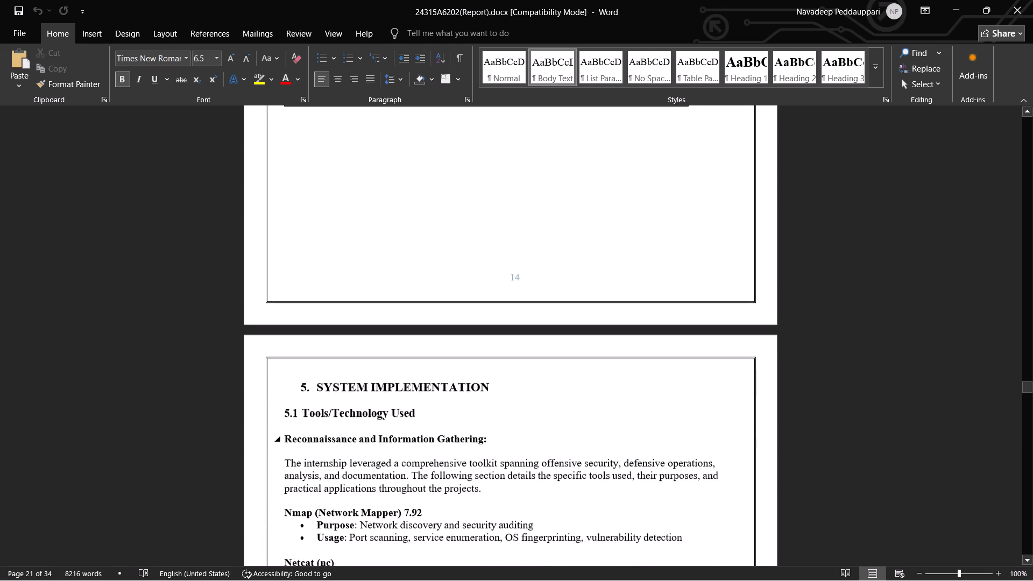
scroll(527, 442, down, 3)
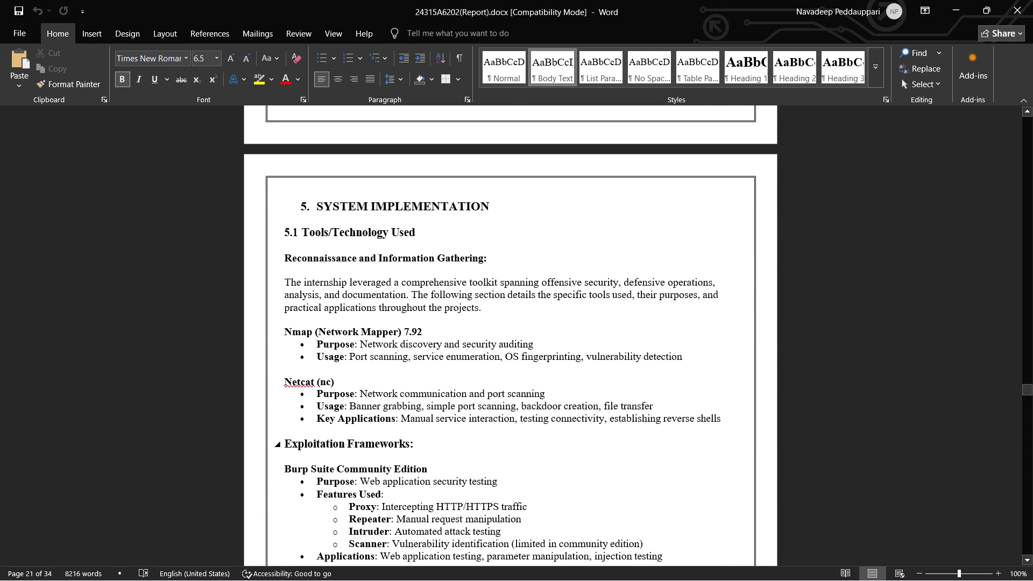
scroll(527, 442, down, 1)
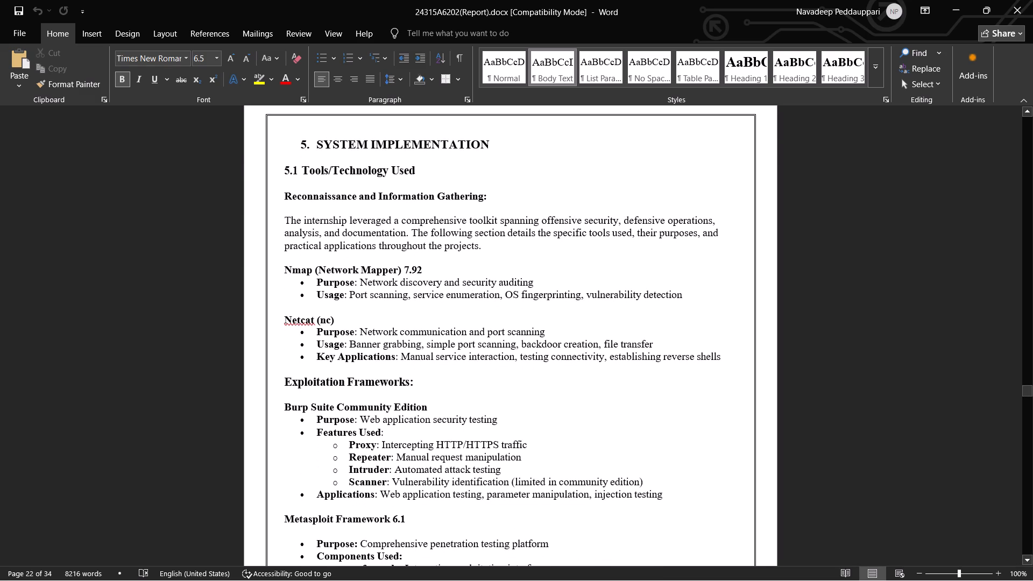
scroll(527, 442, down, 1)
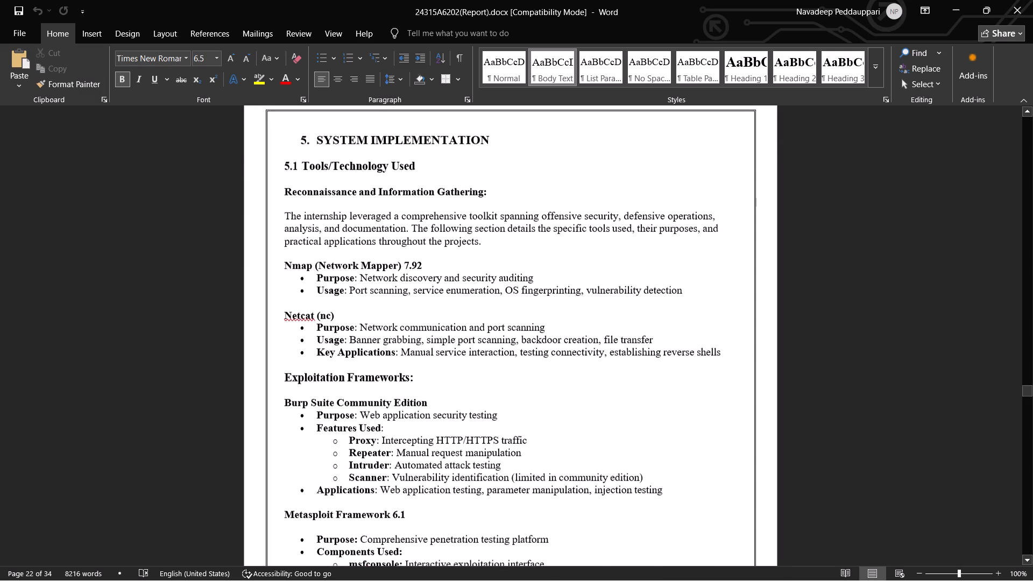
scroll(527, 442, down, 1)
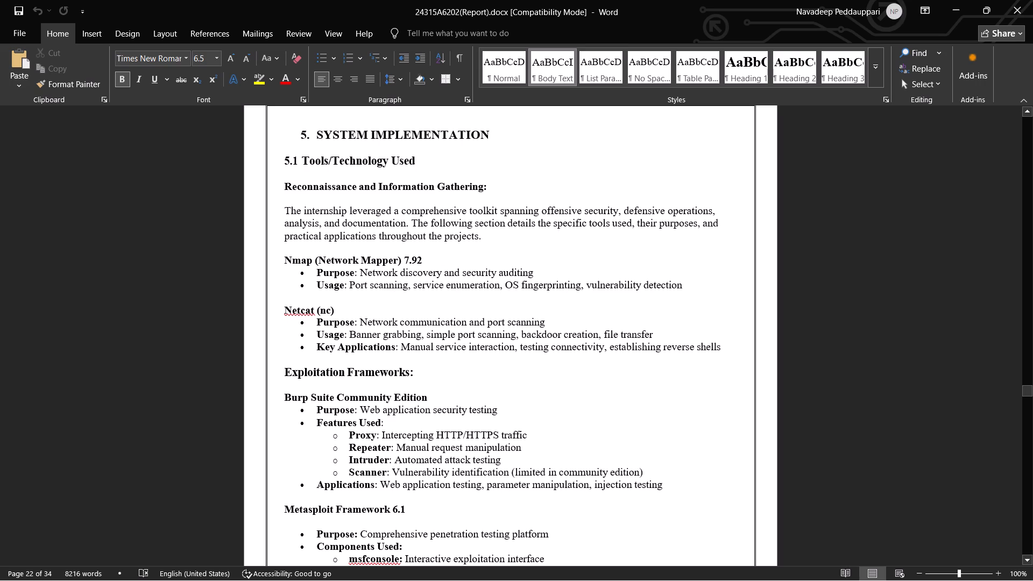
scroll(527, 442, down, 1)
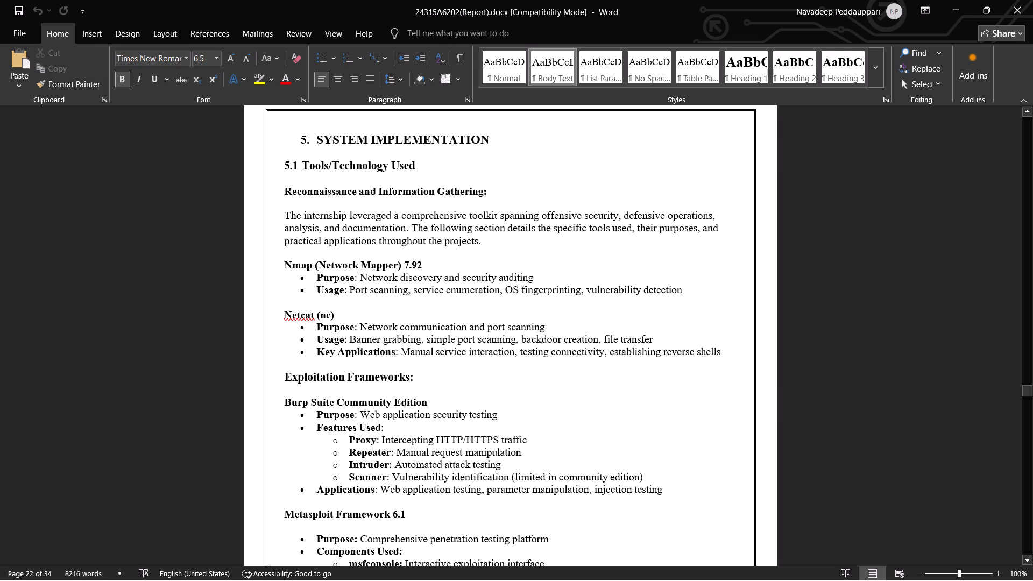
scroll(449, 330, down, 4)
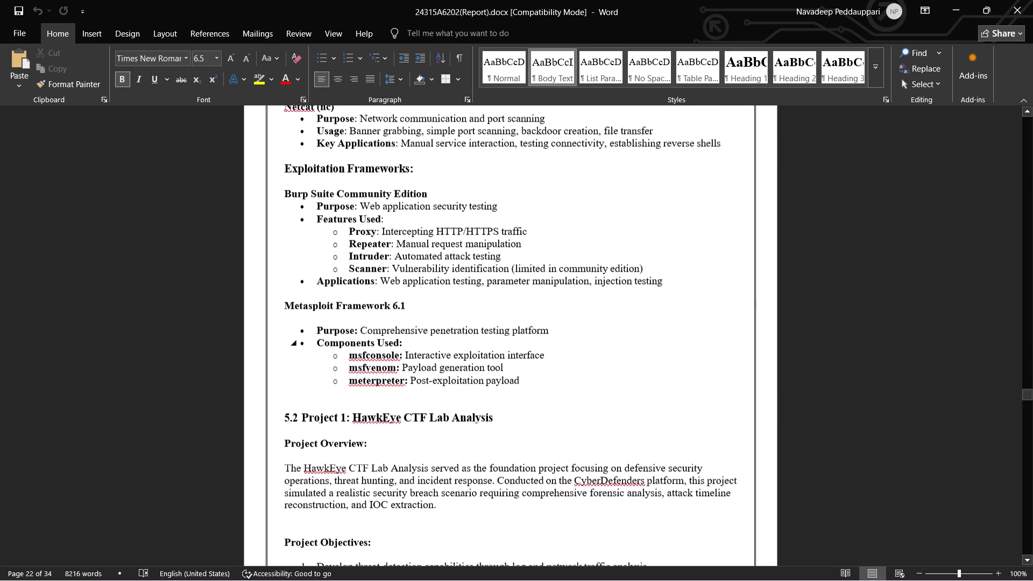
scroll(449, 330, up, 1)
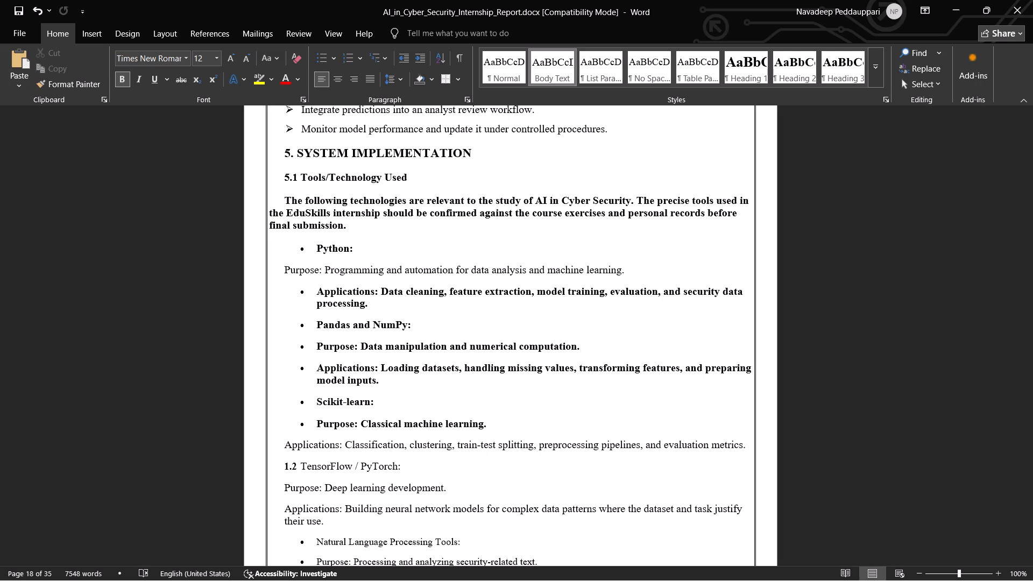
Review the AI in Cyber Security report's layout from 5.1 Tools/Technology Used to the 5.2 Learning Module 1 heading.
scroll(393, 243, down, 1)
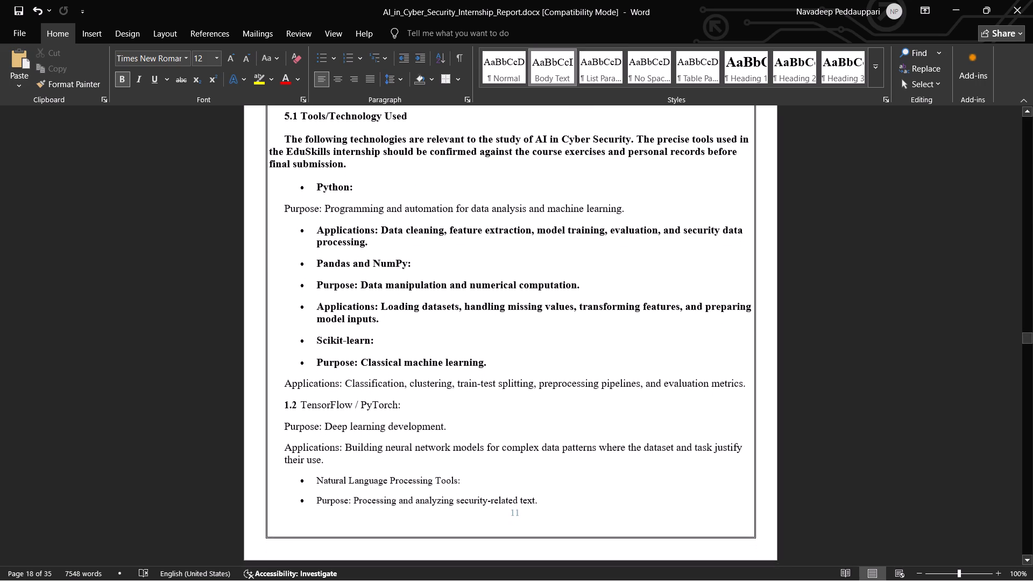
scroll(393, 243, down, 3)
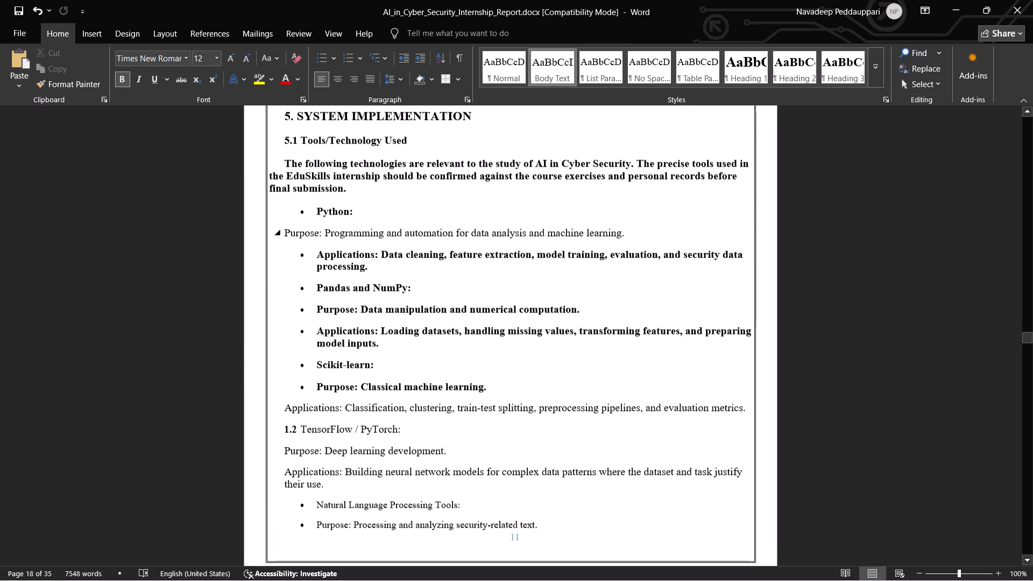
scroll(393, 243, down, 2)
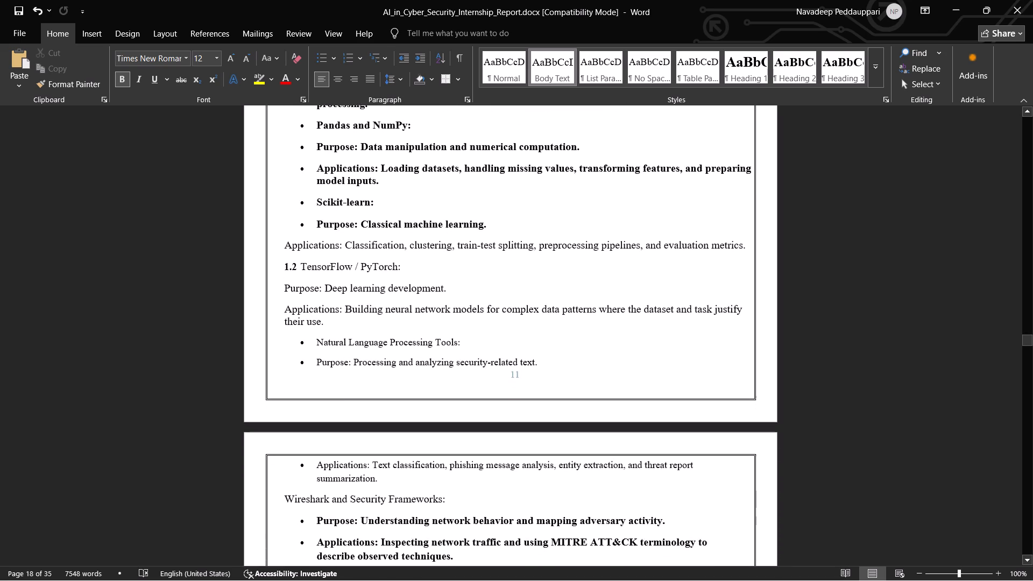
scroll(393, 243, down, 3)
scroll(393, 243, up, 1)
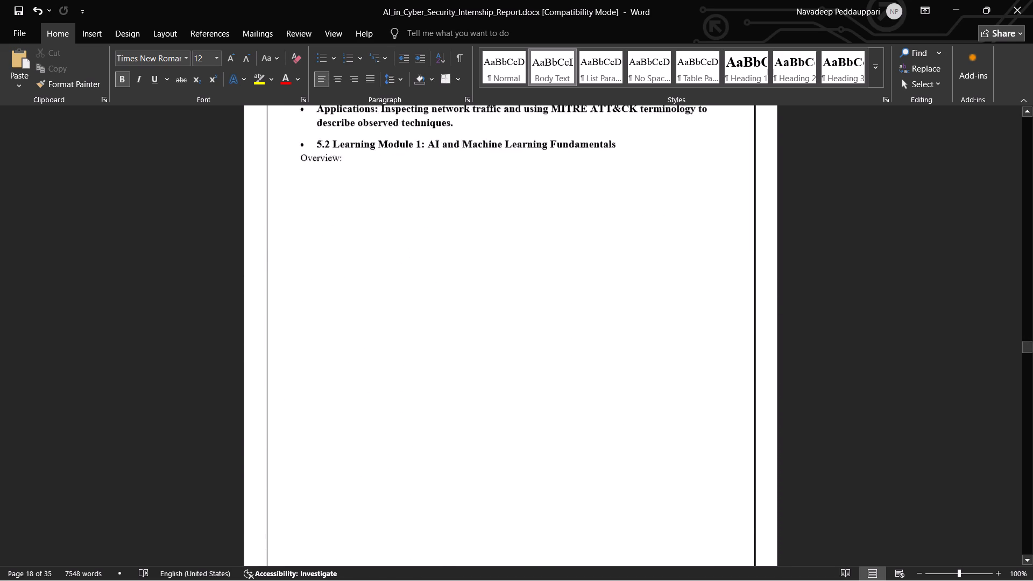
scroll(393, 243, up, 2)
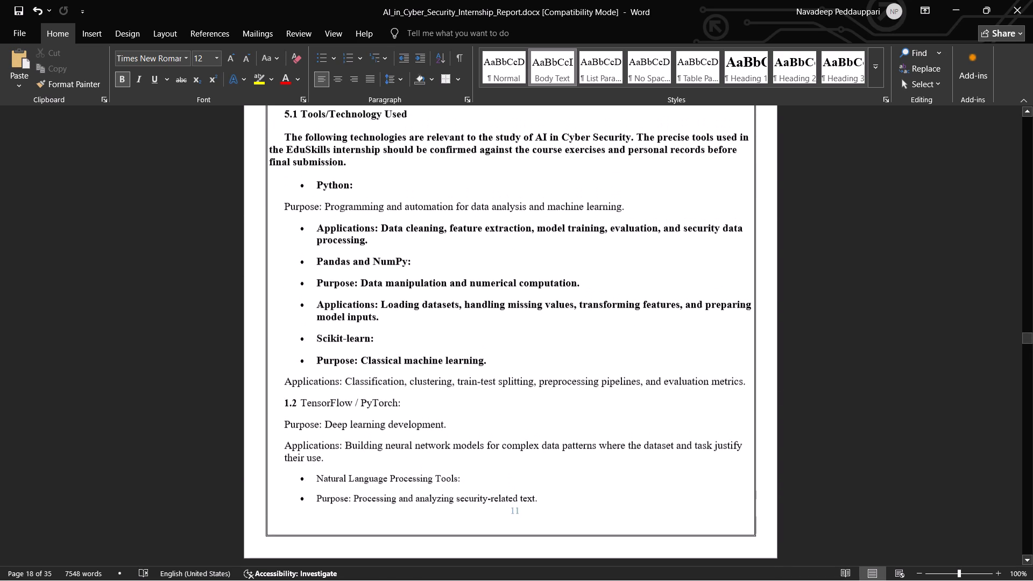
scroll(393, 243, up, 1)
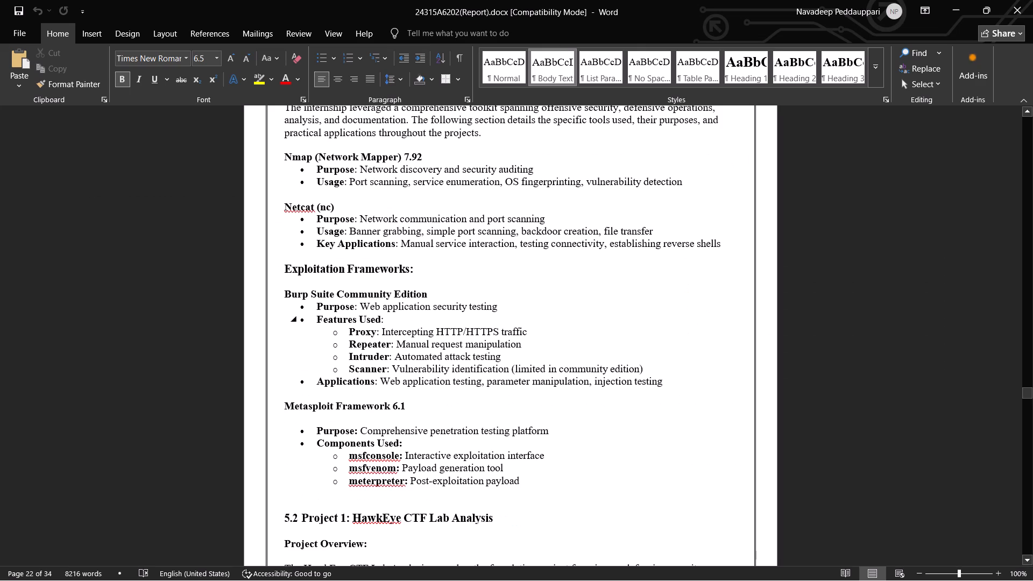
Switch to the other open internship report and examine its layout from the project sections 5.2 to 5.4 up to Internship Feedback.
scroll(383, 348, down, 6)
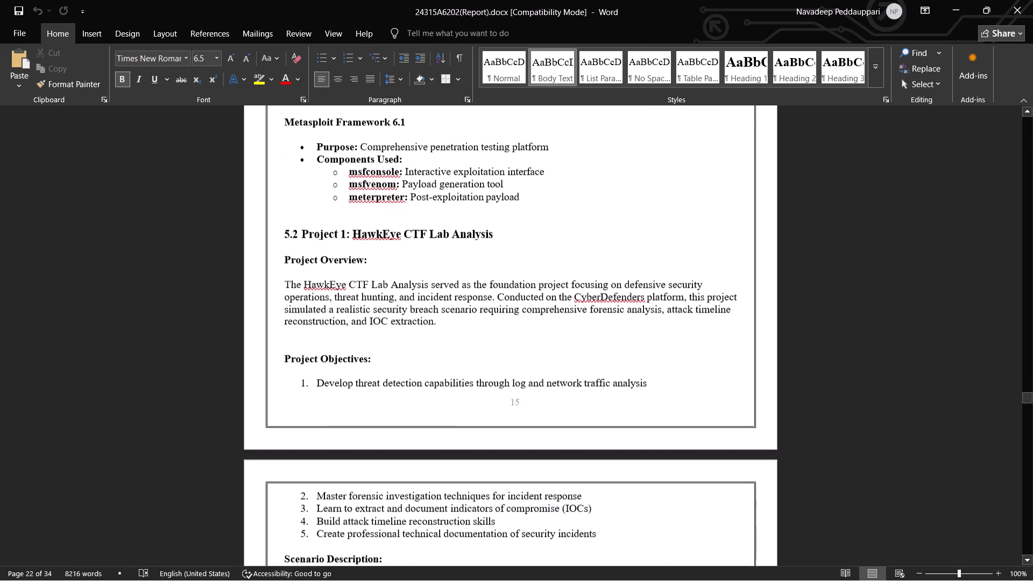
scroll(383, 348, down, 7)
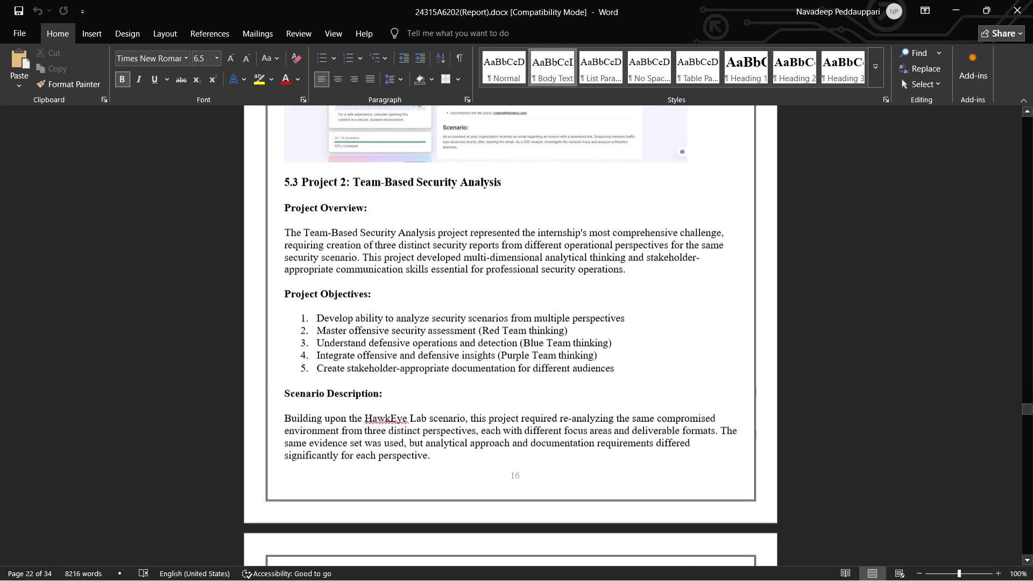
scroll(383, 348, down, 8)
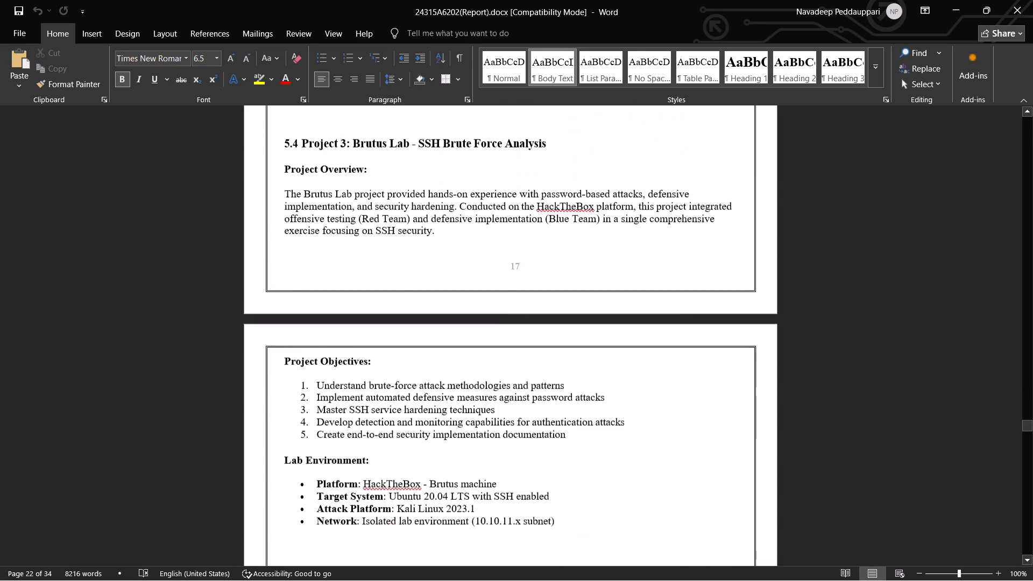
scroll(383, 348, down, 8)
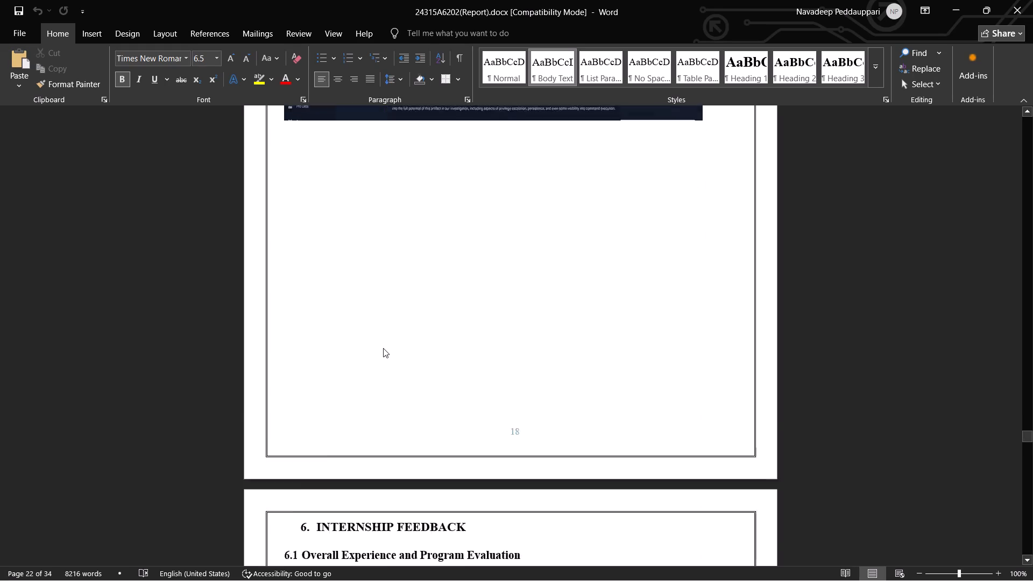
scroll(383, 348, up, 1)
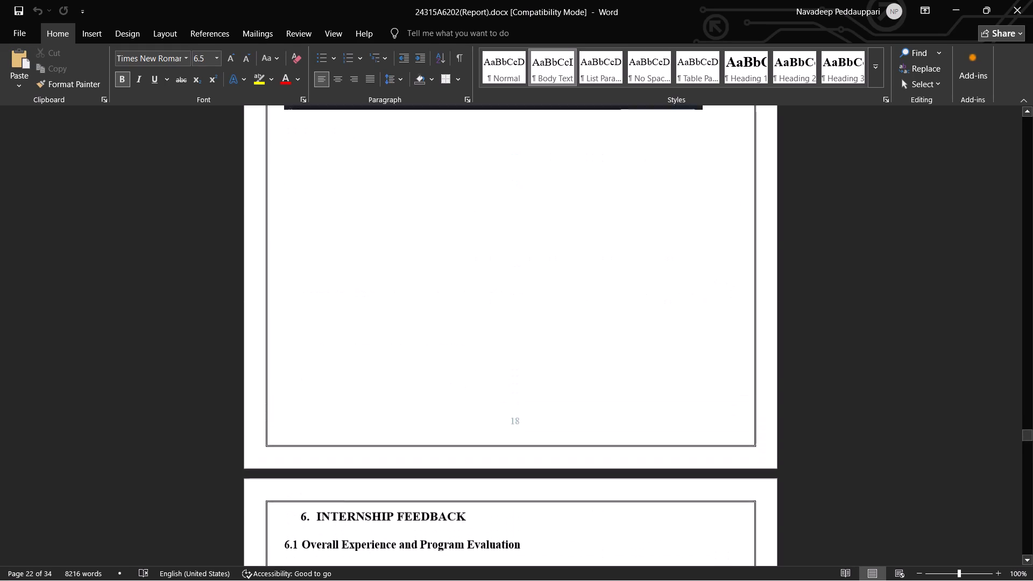
scroll(383, 348, up, 6)
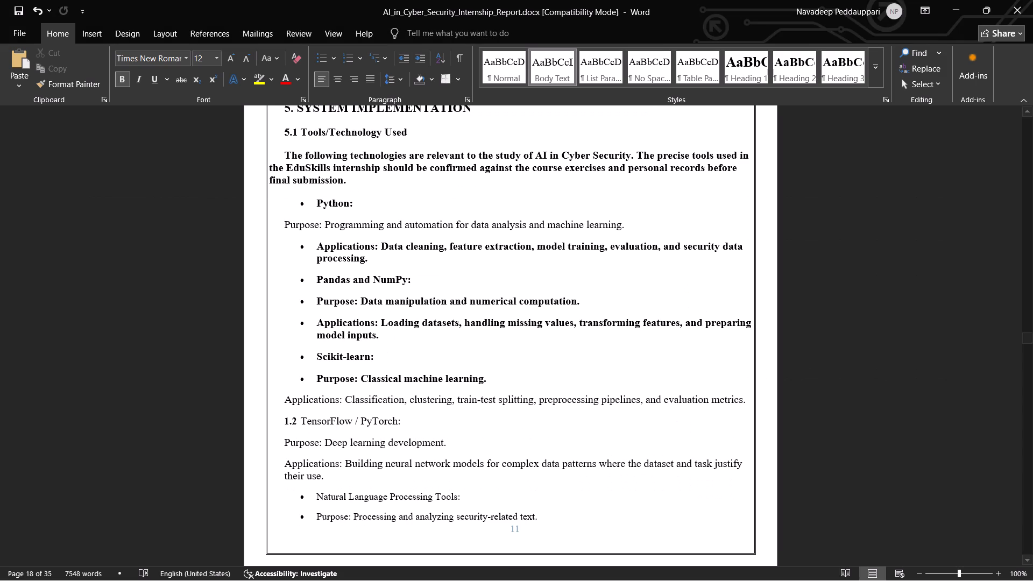
In the AI in Cyber Security report, apply the 5.1 Tools/Technology Used heading's formatting to the bulleted 5.2 Learning Module 1 heading.
scroll(383, 348, up, 1)
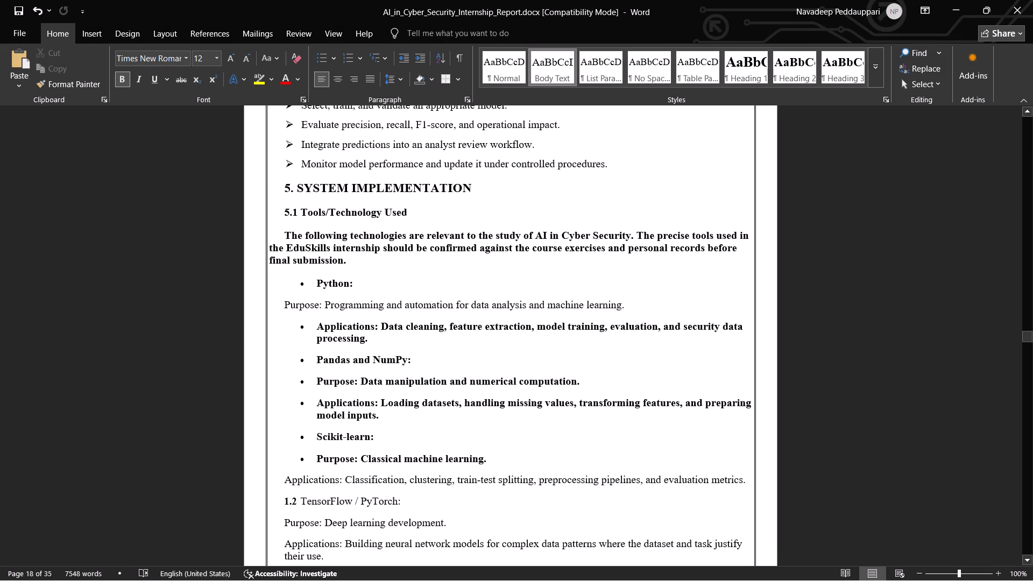
triple_click(317, 214)
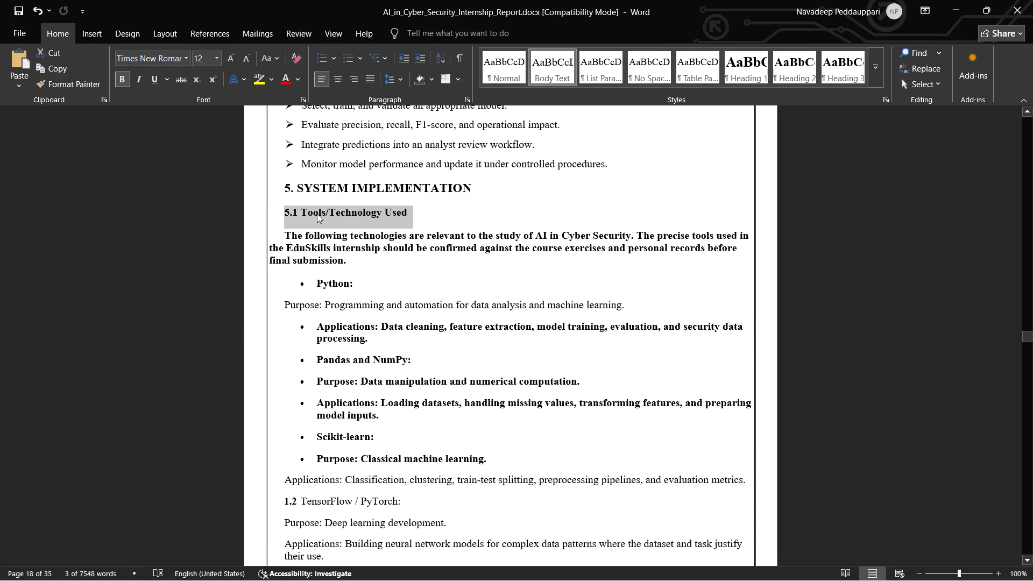
key(ctrl+alt+c)
scroll(387, 280, down, 5)
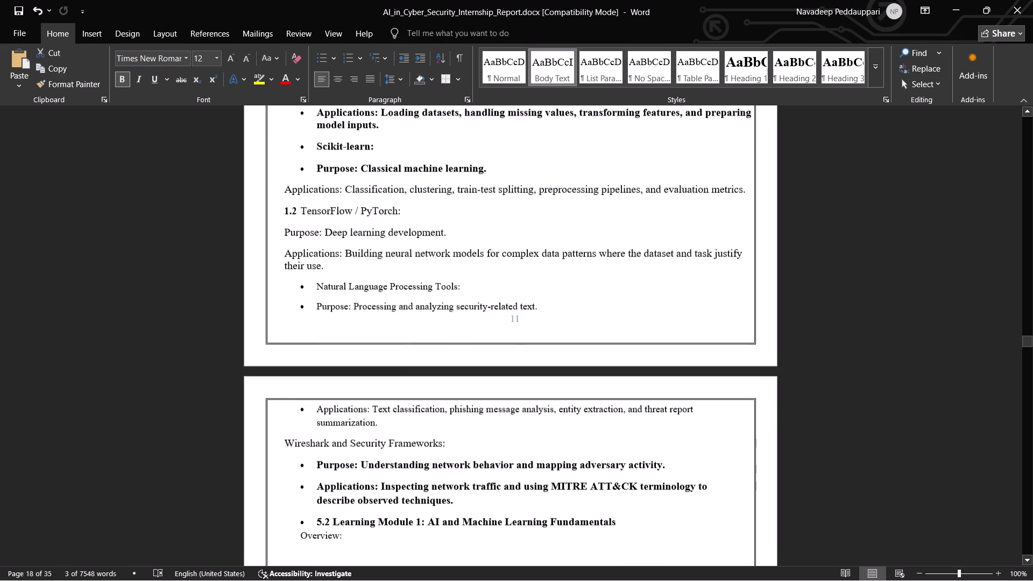
scroll(387, 280, down, 1)
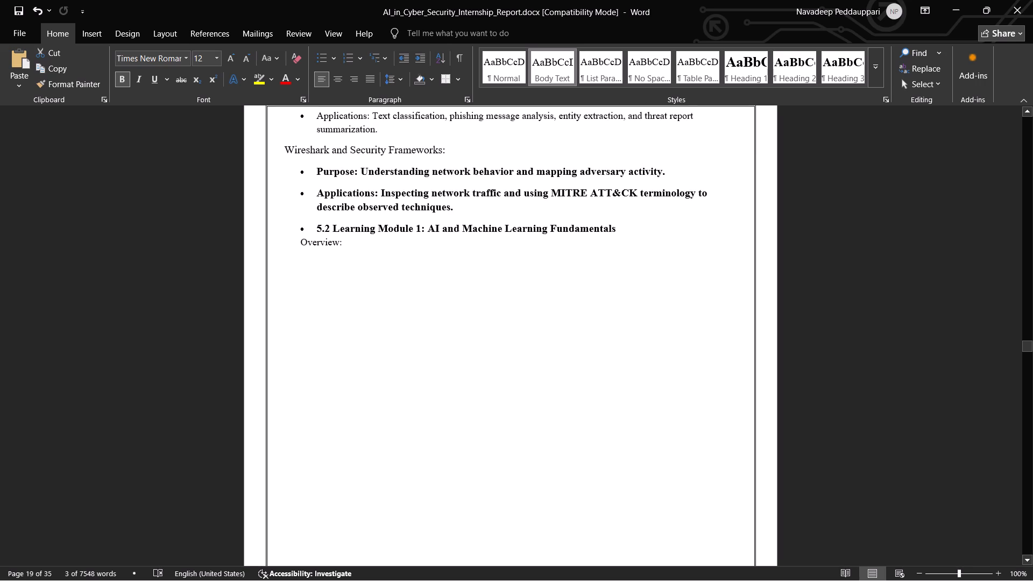
triple_click(361, 228)
key(ctrl+alt+v)
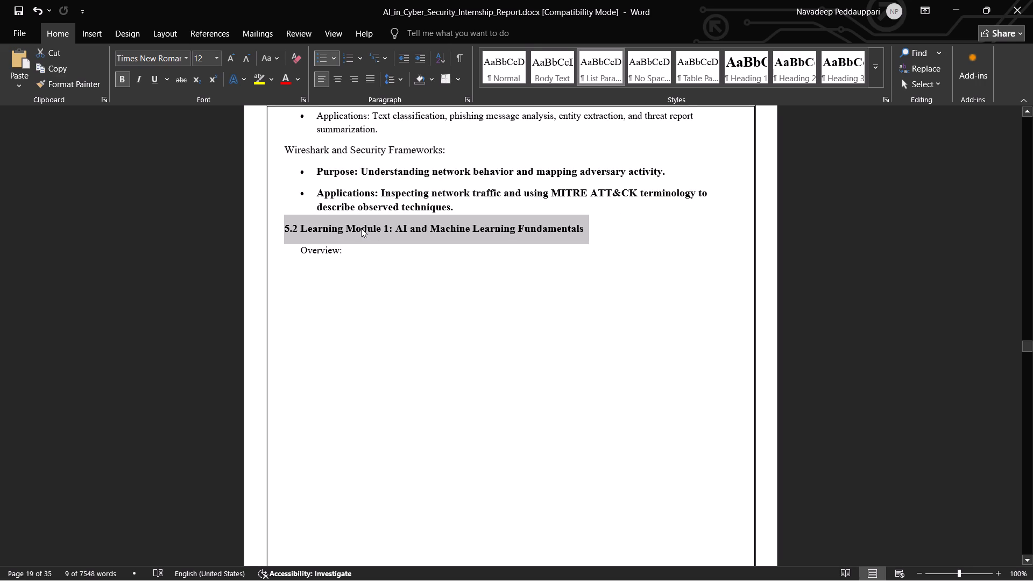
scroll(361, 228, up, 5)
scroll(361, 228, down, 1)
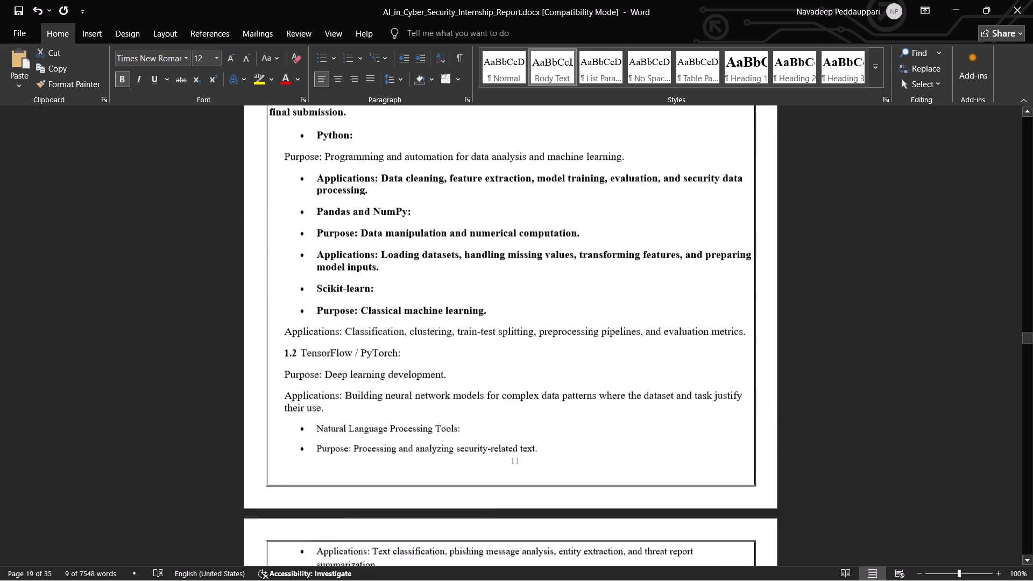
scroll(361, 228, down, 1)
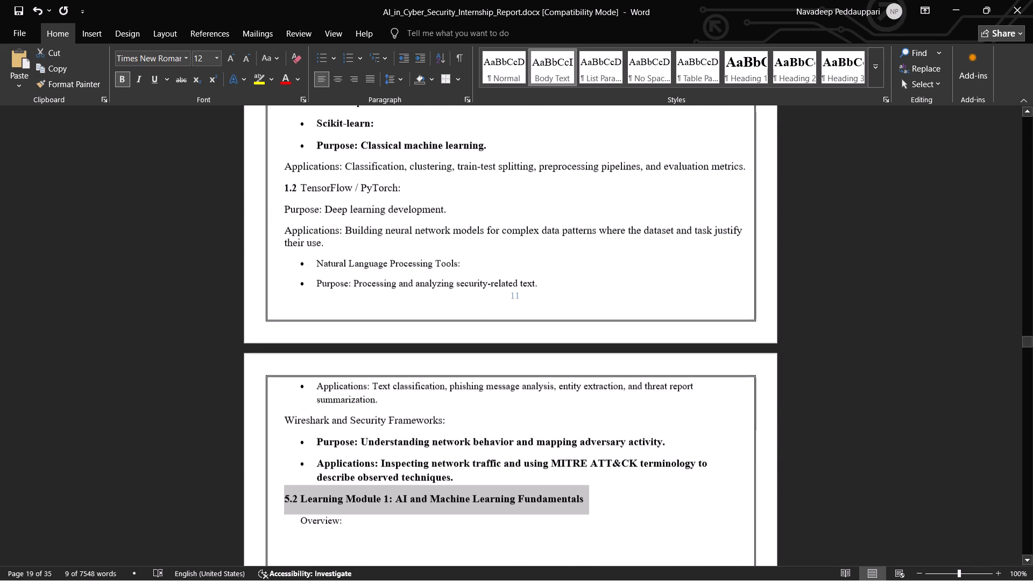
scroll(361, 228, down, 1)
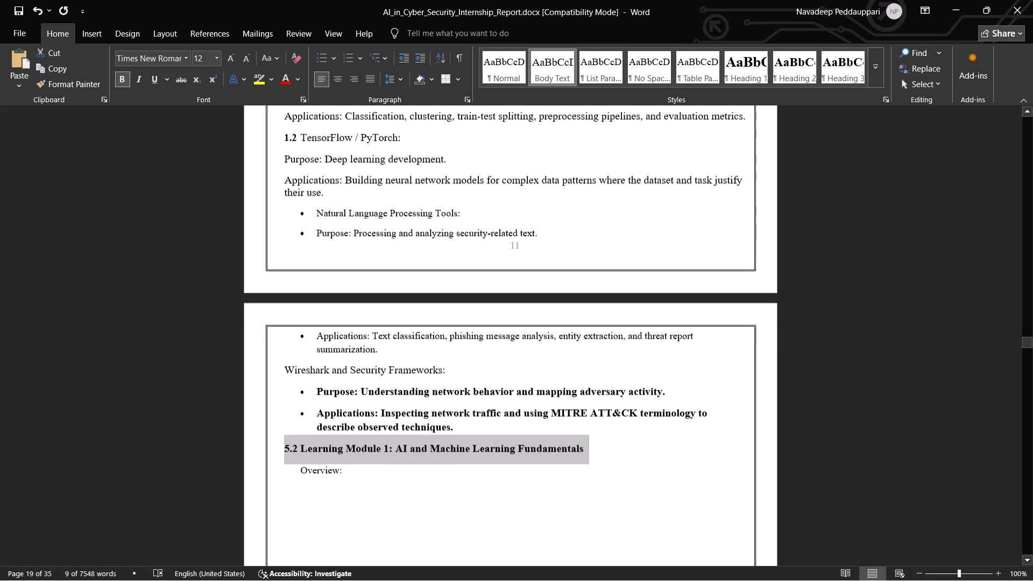
Review the report's layout from the 5.2 Learning Module 1 heading to the 6.2 Skills Developed and Learning Outcomes section.
scroll(361, 228, down, 4)
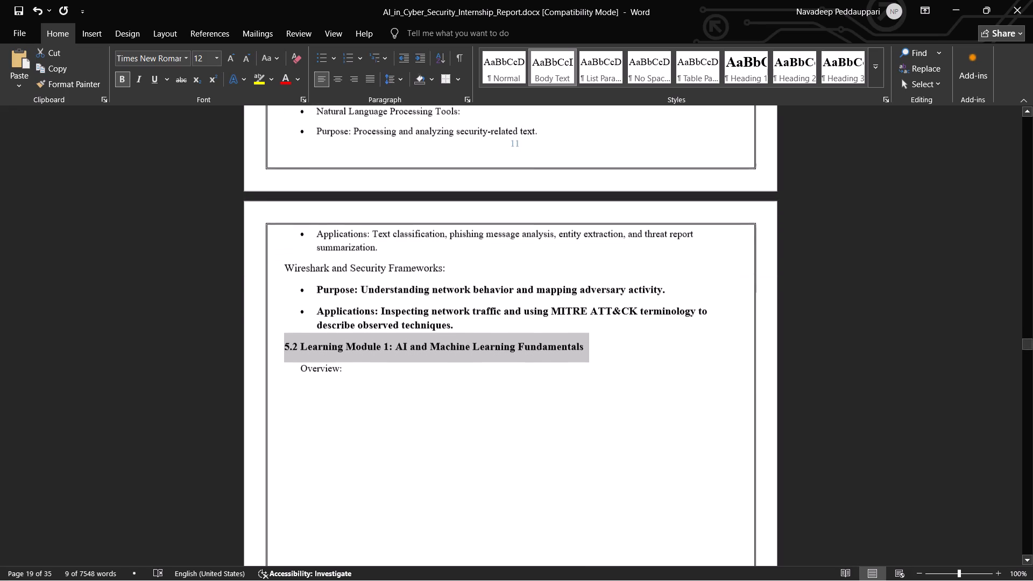
scroll(361, 228, down, 6)
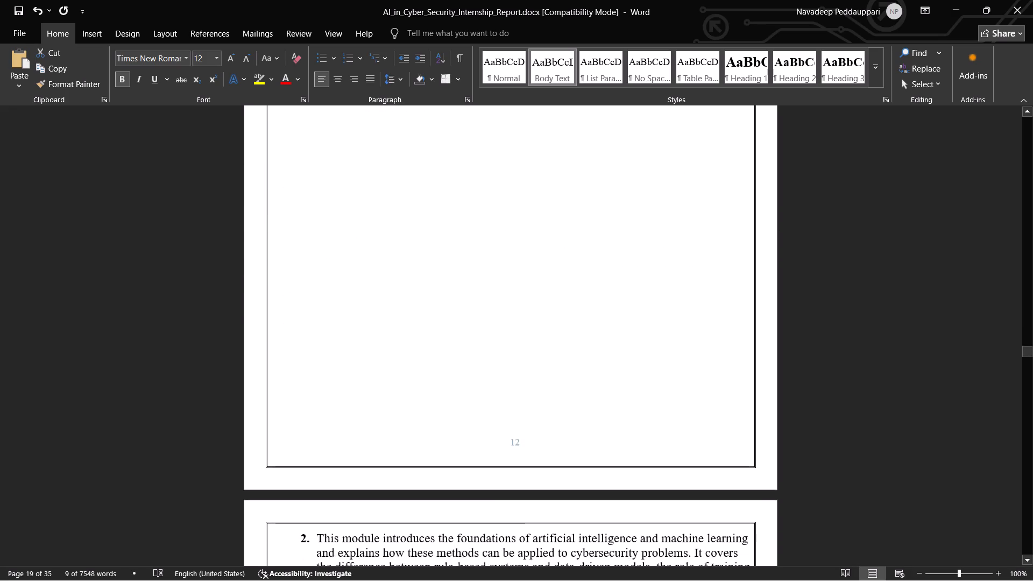
scroll(361, 228, down, 5)
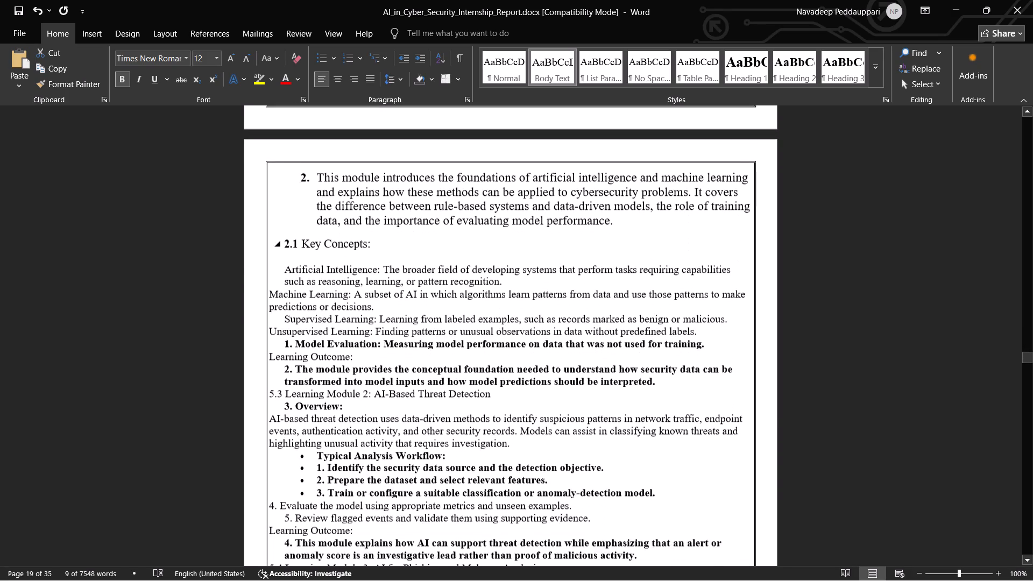
scroll(361, 228, down, 2)
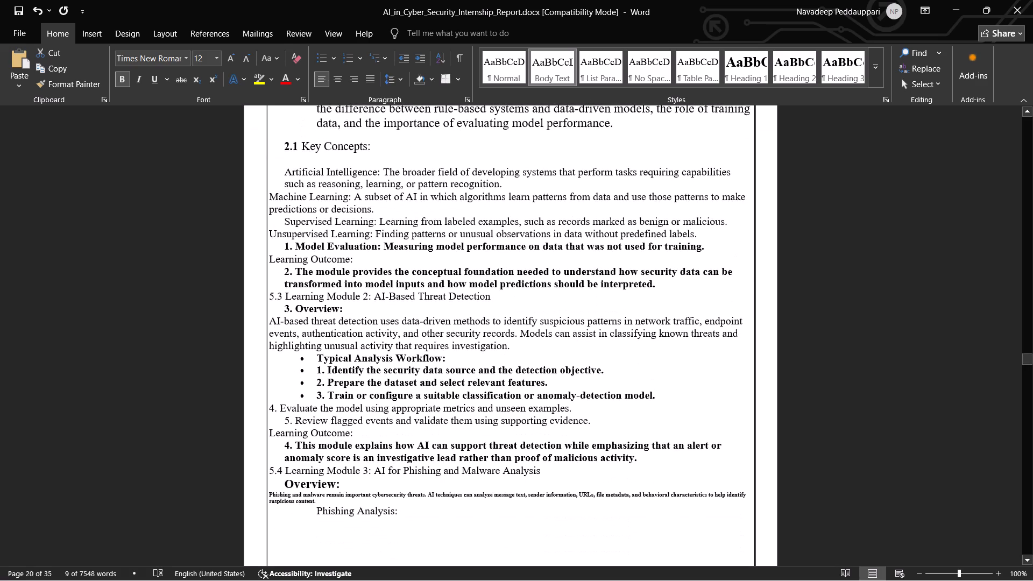
scroll(361, 228, down, 2)
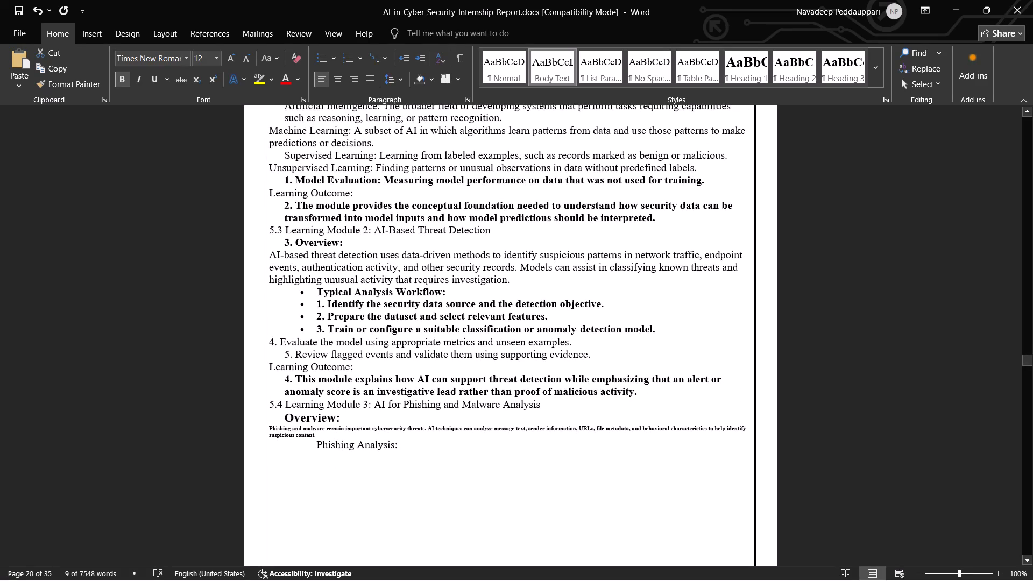
scroll(361, 228, down, 6)
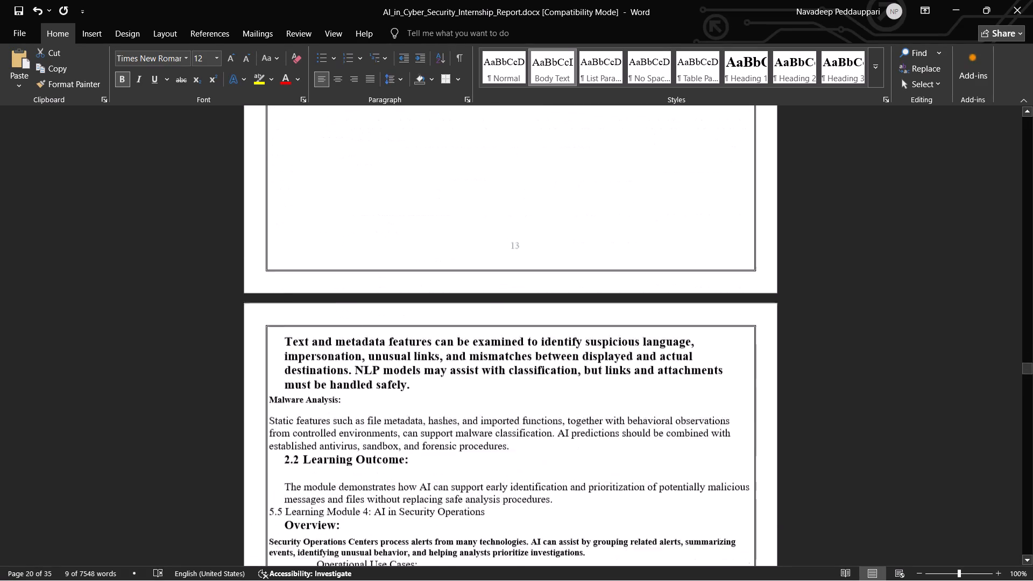
scroll(361, 228, down, 1)
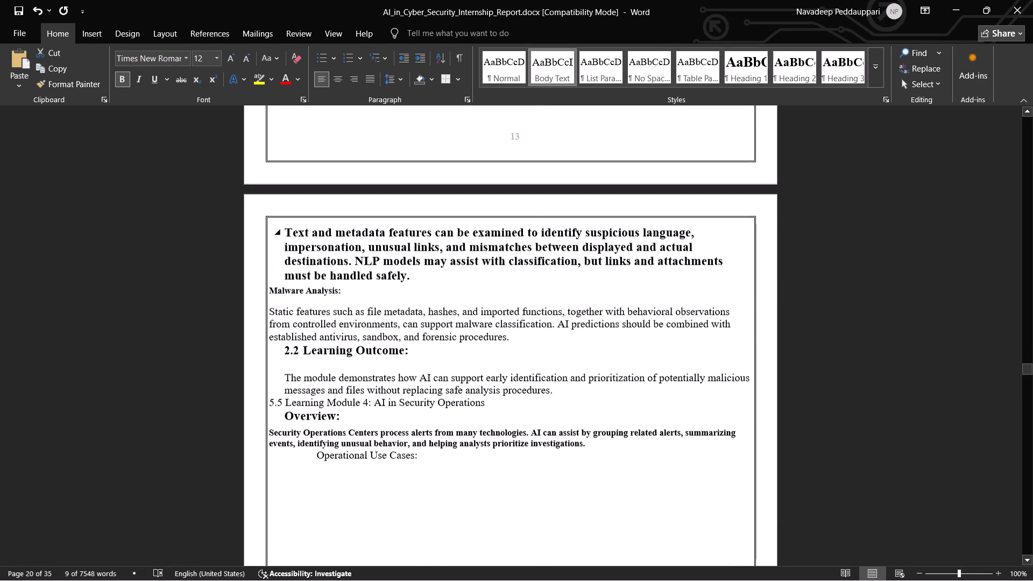
scroll(361, 228, down, 12)
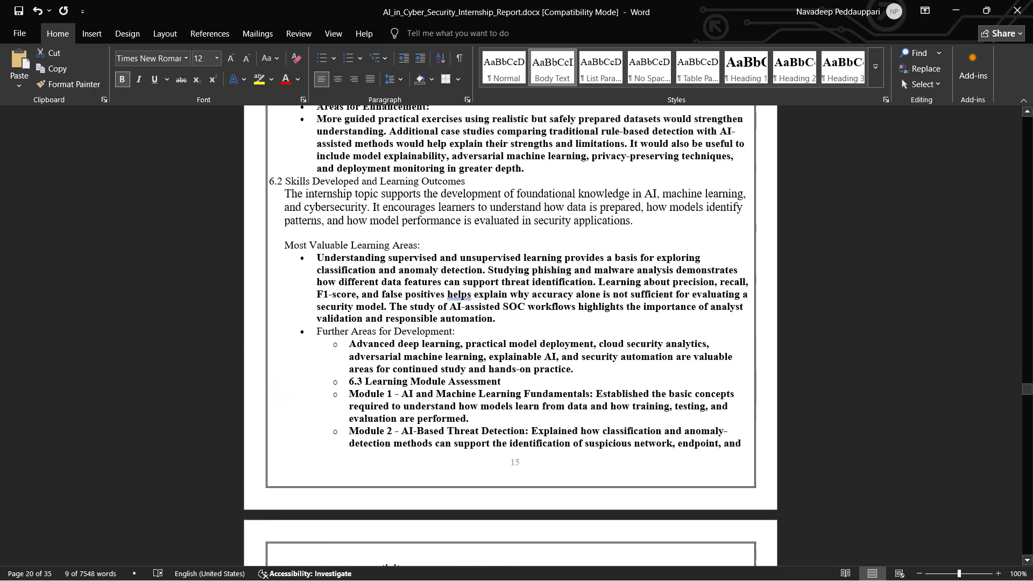
Recheck the heading and list formatting from section 6 Internship Feedback back to 5.1 Tools/Technology Used.
scroll(361, 228, up, 4)
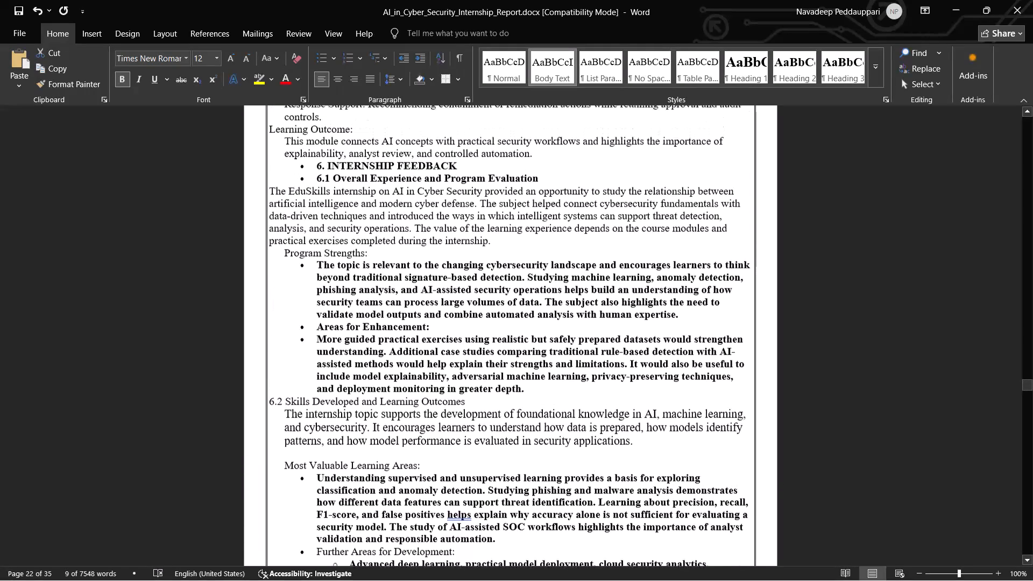
scroll(361, 228, up, 3)
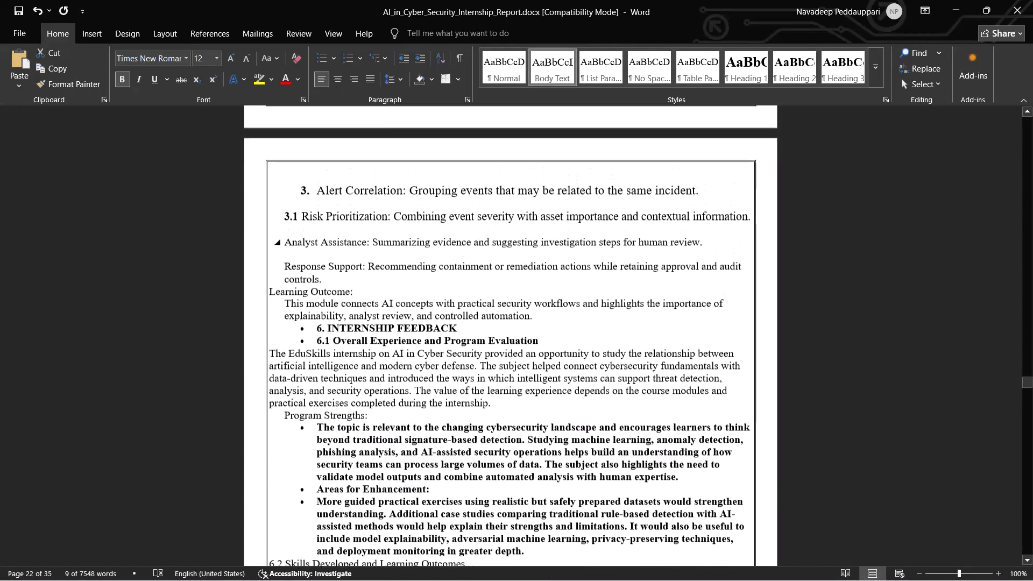
scroll(361, 228, up, 2)
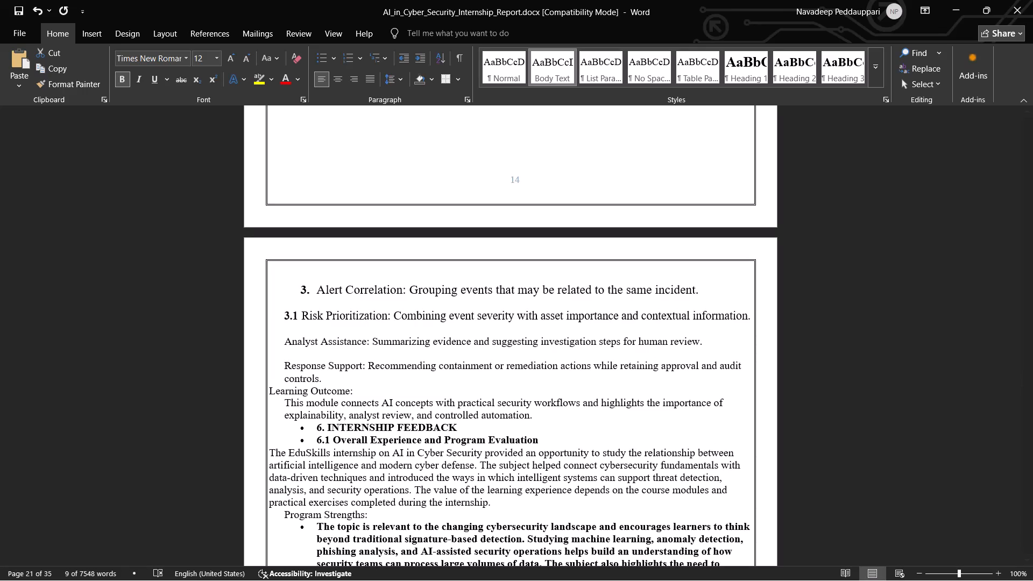
scroll(361, 228, up, 7)
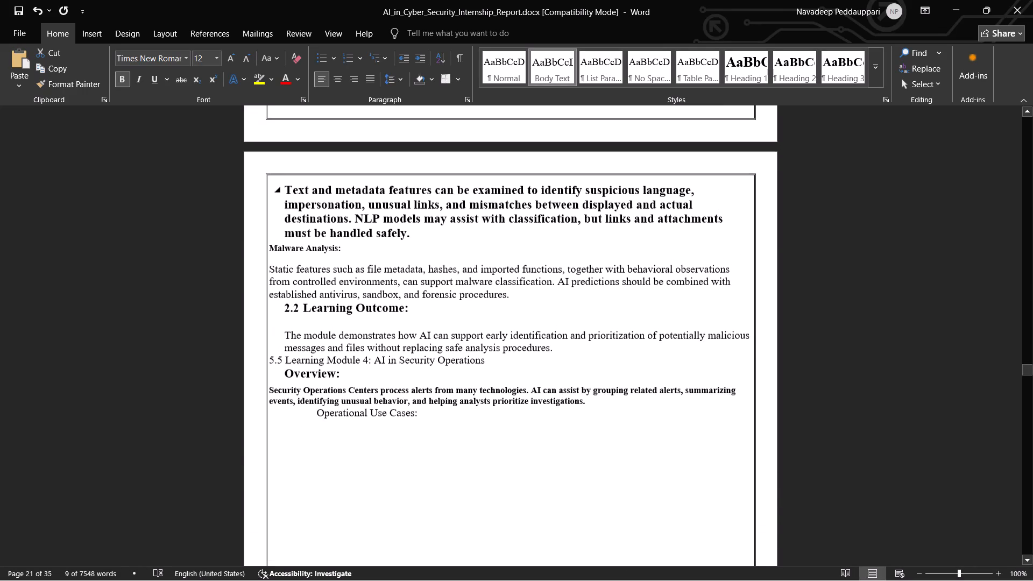
scroll(361, 228, up, 6)
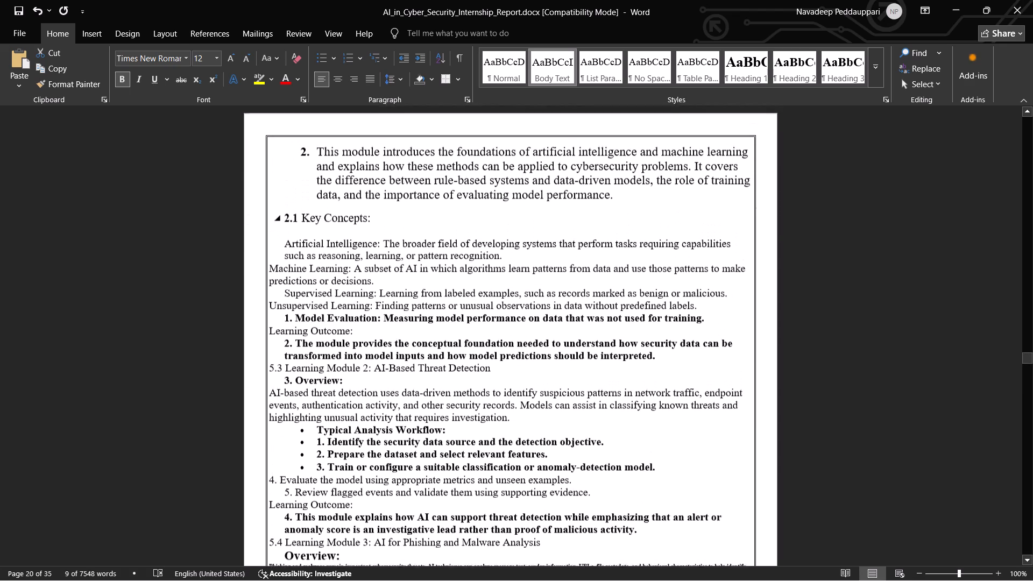
scroll(361, 228, up, 3)
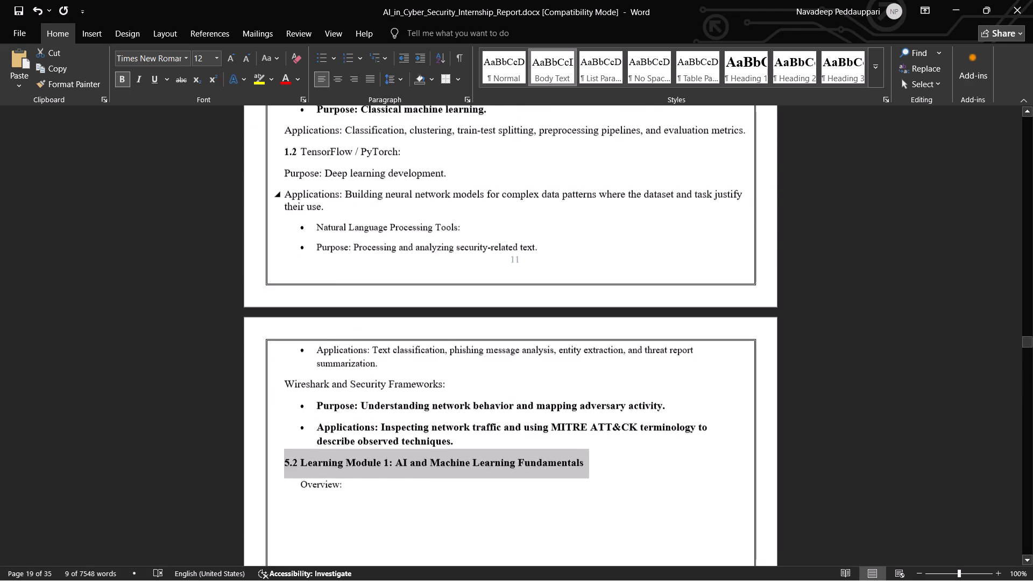
scroll(361, 228, up, 2)
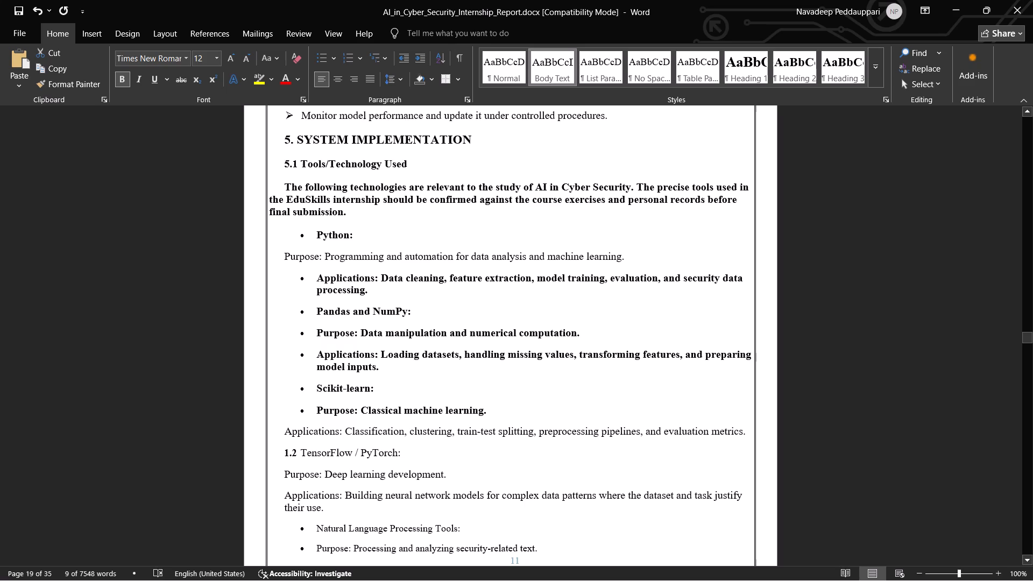
scroll(361, 228, up, 1)
scroll(361, 228, down, 1)
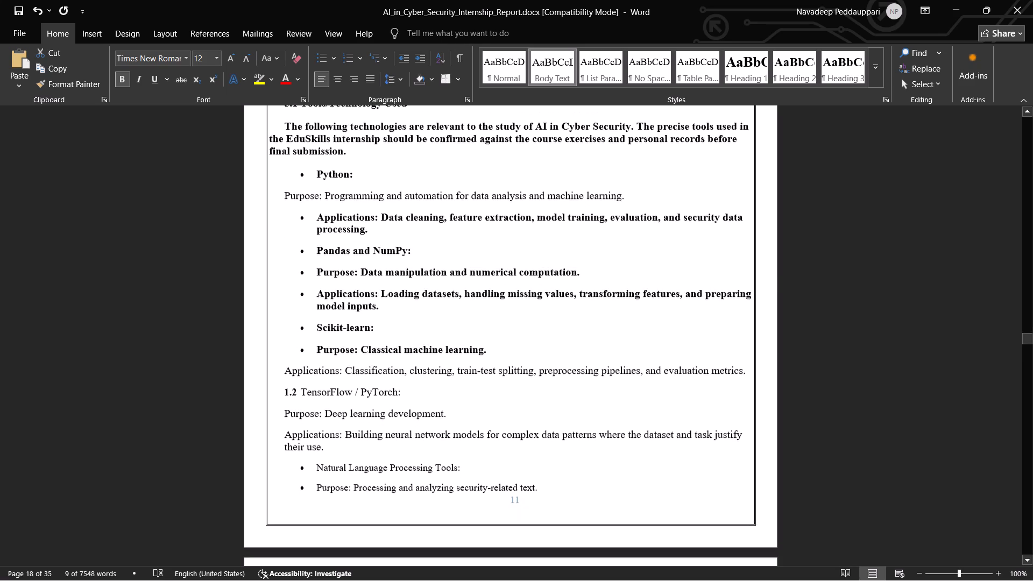
Switch to the other open internship report and examine its heading and list formatting from 5.1 Tools/Technology Used to 5.4 Project 3.
scroll(361, 228, up, 13)
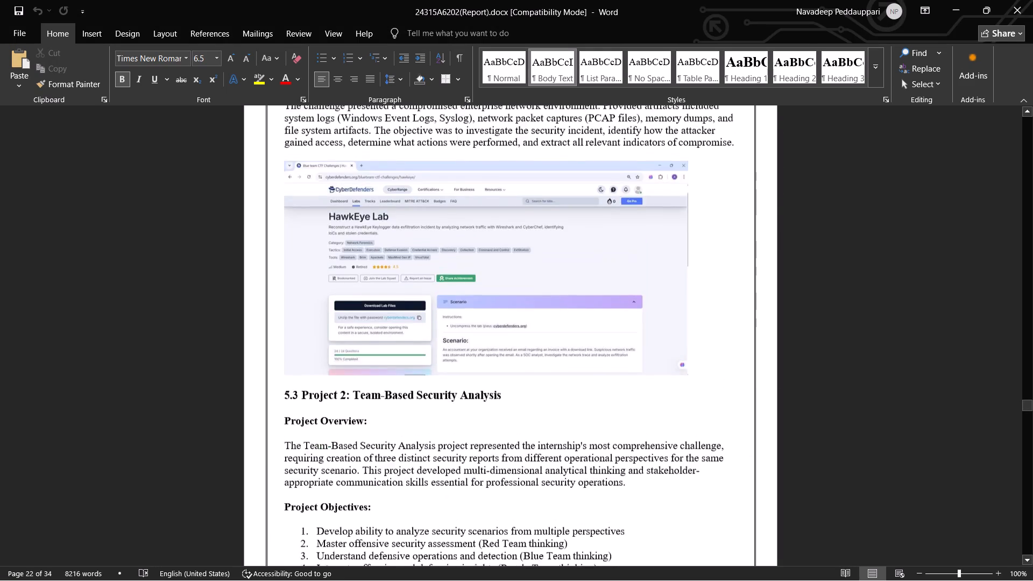
scroll(361, 228, up, 2)
scroll(361, 228, down, 1)
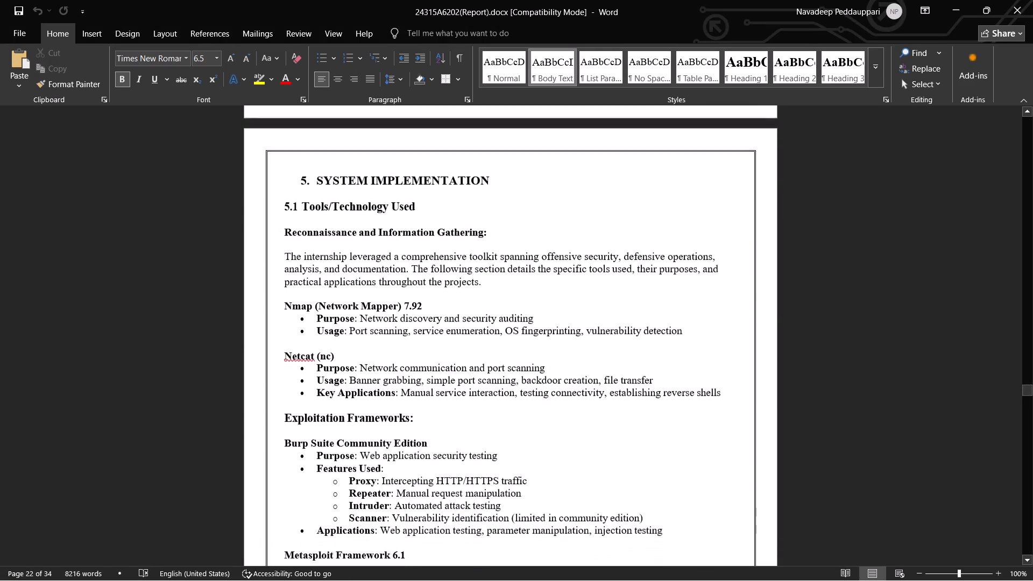
scroll(361, 228, down, 4)
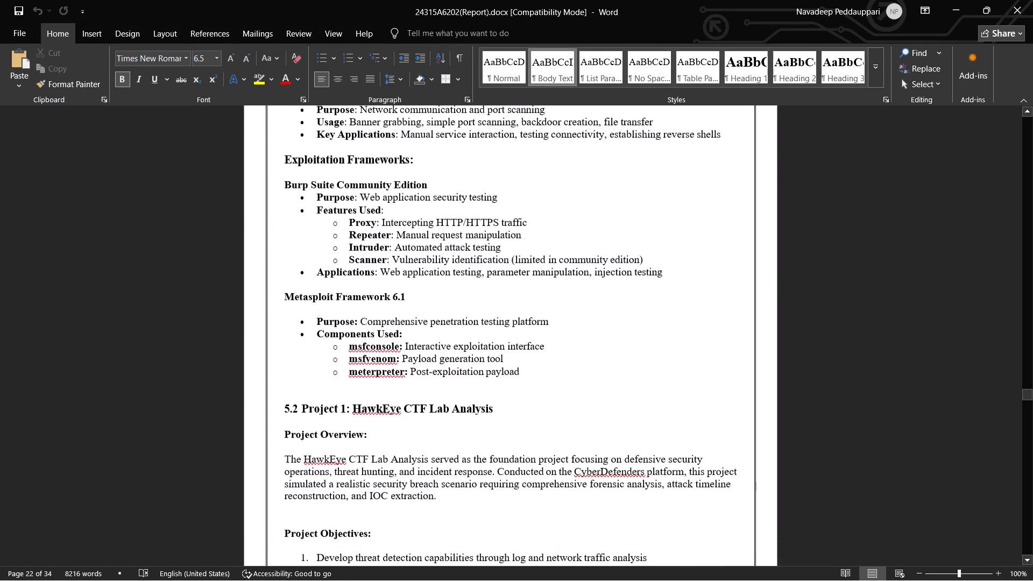
scroll(361, 228, down, 2)
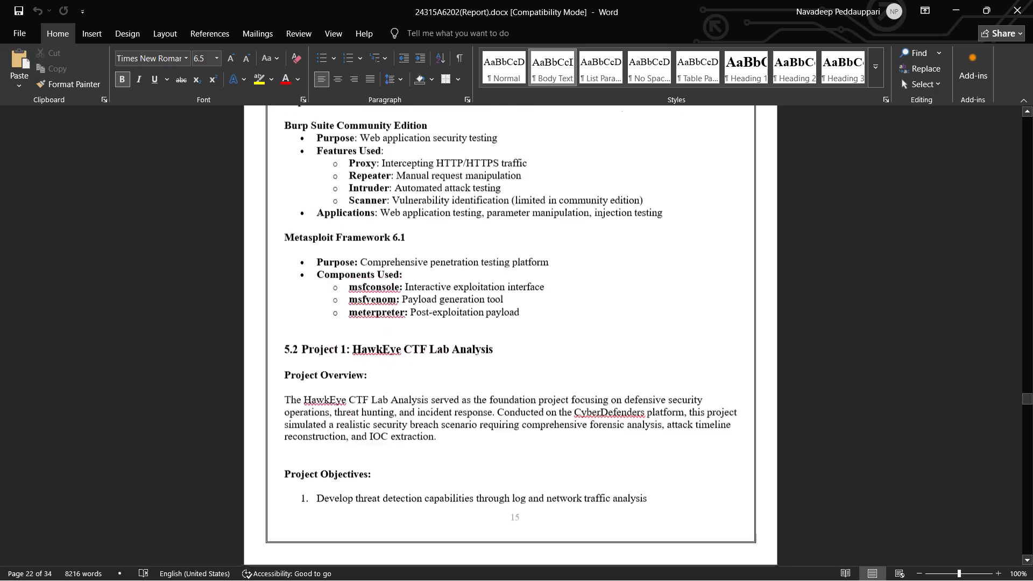
scroll(361, 228, down, 10)
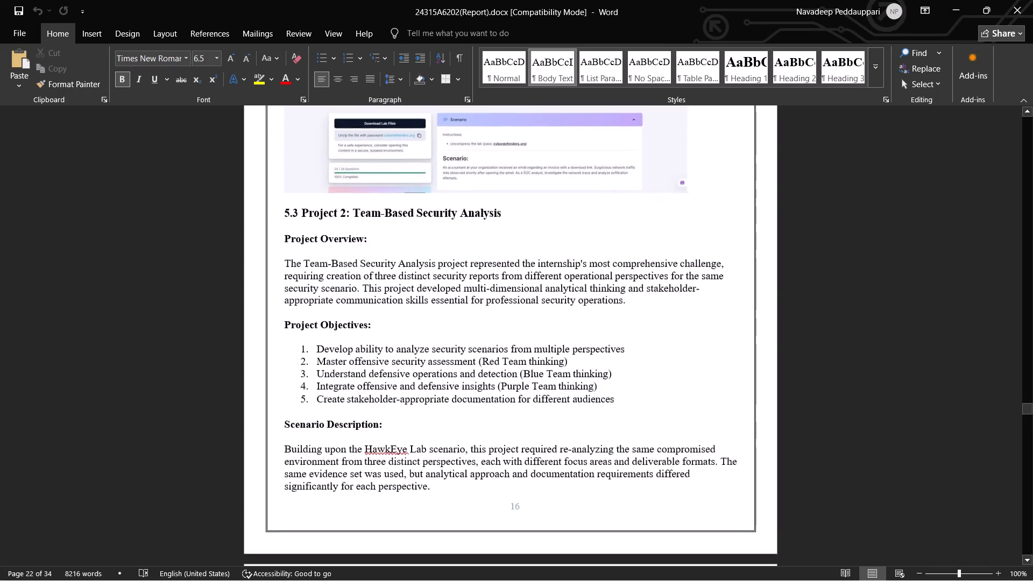
scroll(361, 228, down, 3)
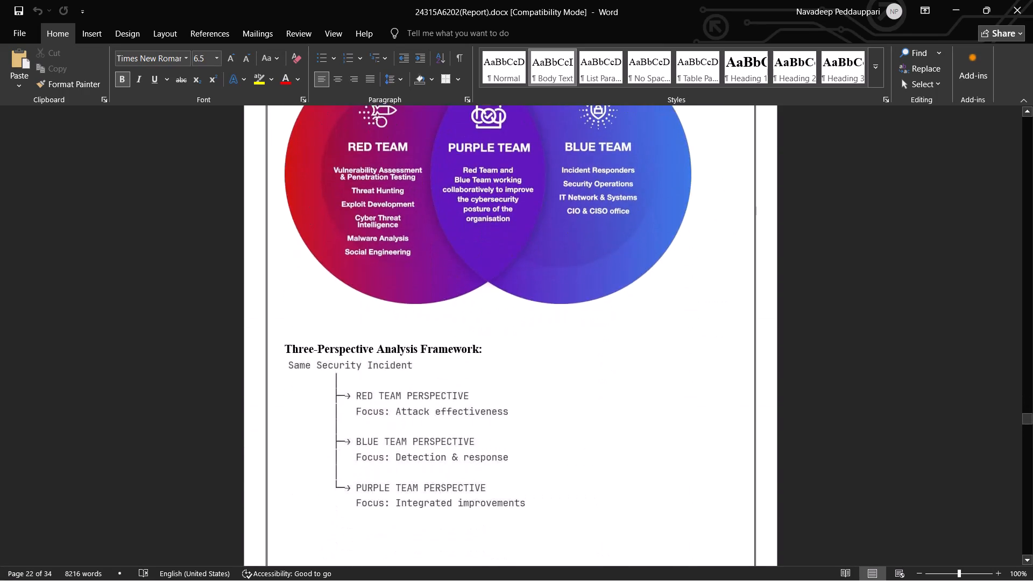
scroll(361, 228, down, 2)
scroll(361, 228, up, 2)
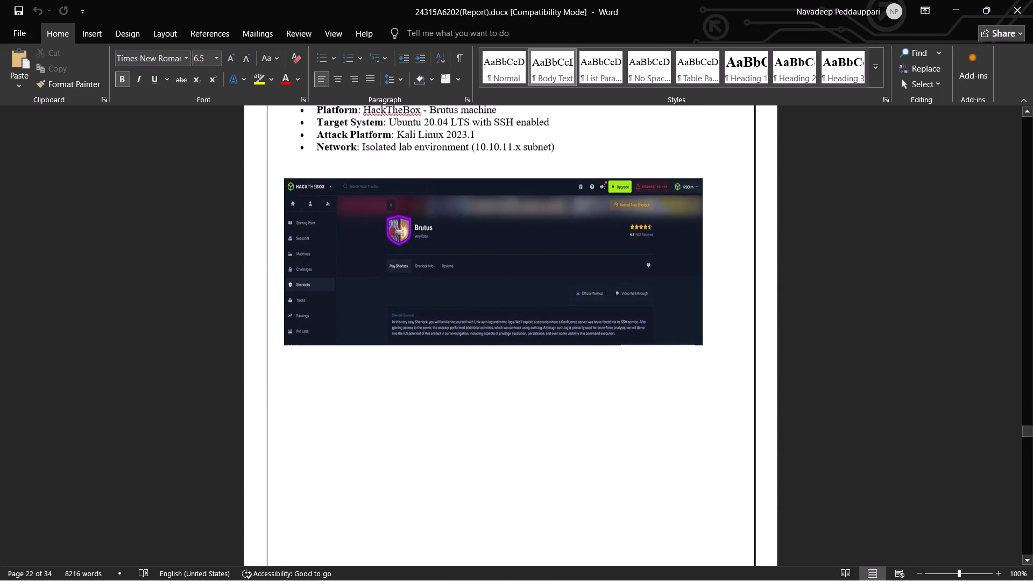
scroll(361, 228, up, 1)
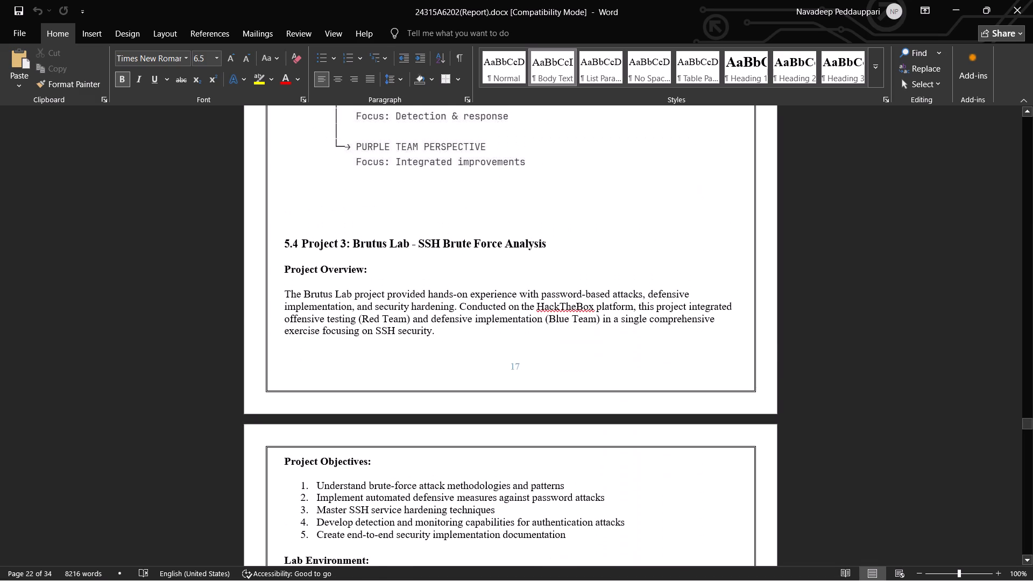
In the AI in Cyber Security report, apply the copied 5.1 heading formatting to the 5.3 Learning Module 2 and 5.4 Learning Module 3 headings.
scroll(358, 224, up, 1)
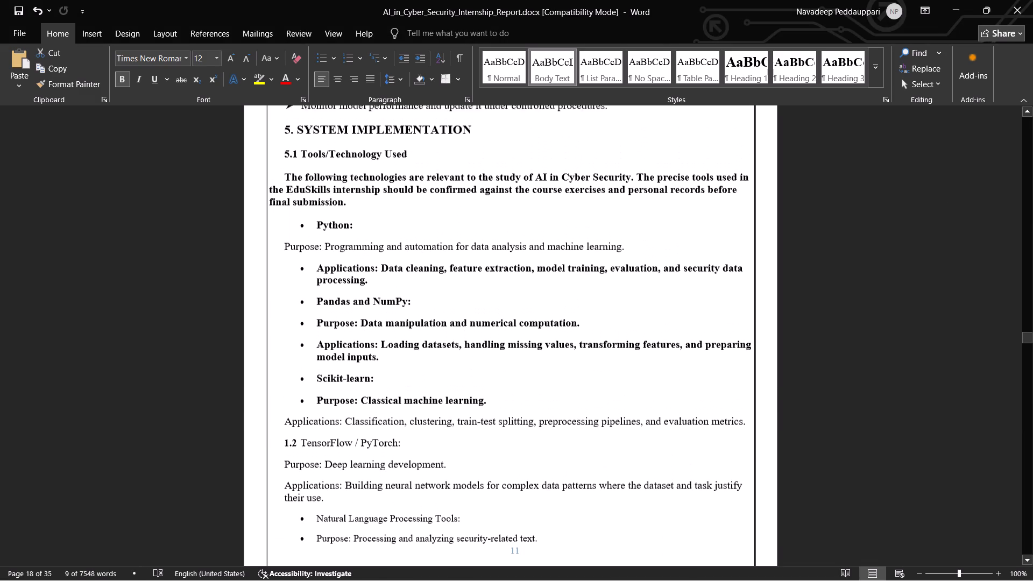
scroll(358, 224, down, 5)
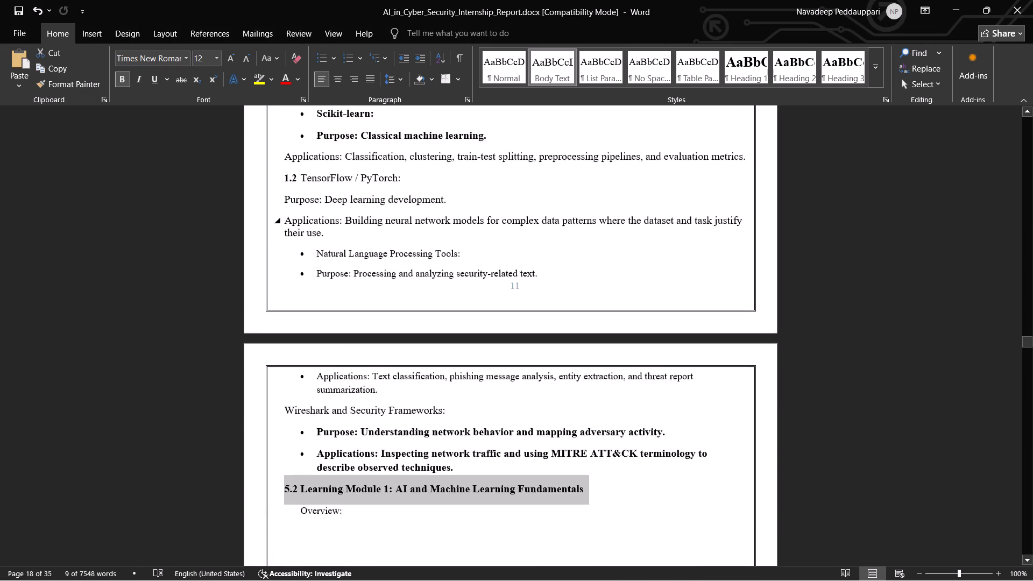
scroll(358, 224, down, 1)
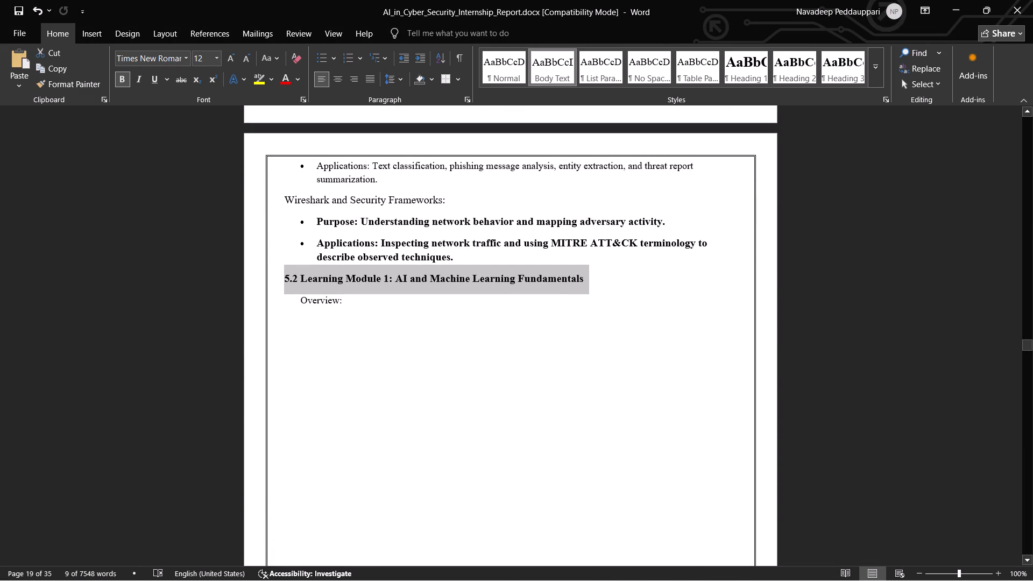
scroll(358, 224, down, 6)
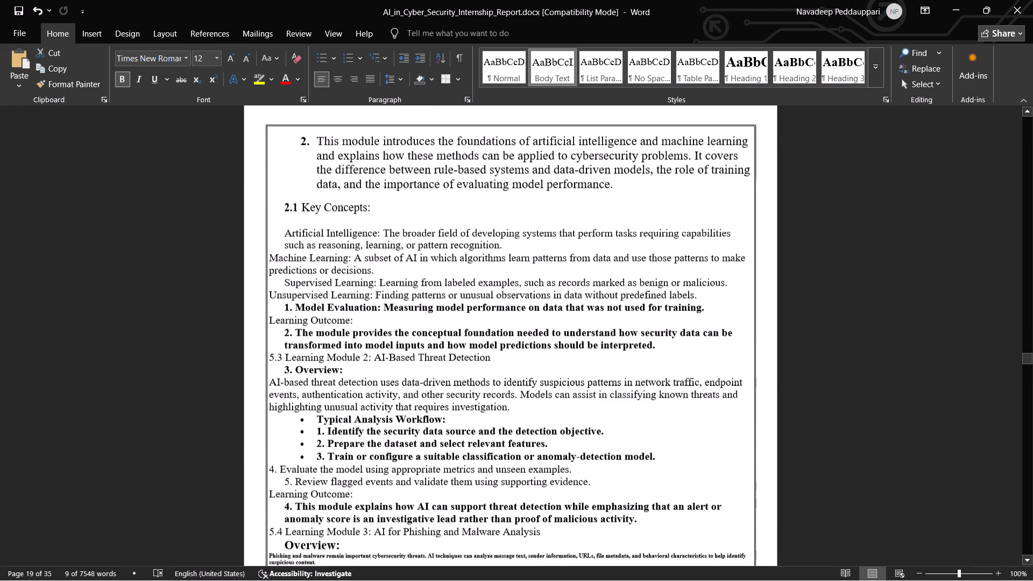
scroll(358, 224, down, 2)
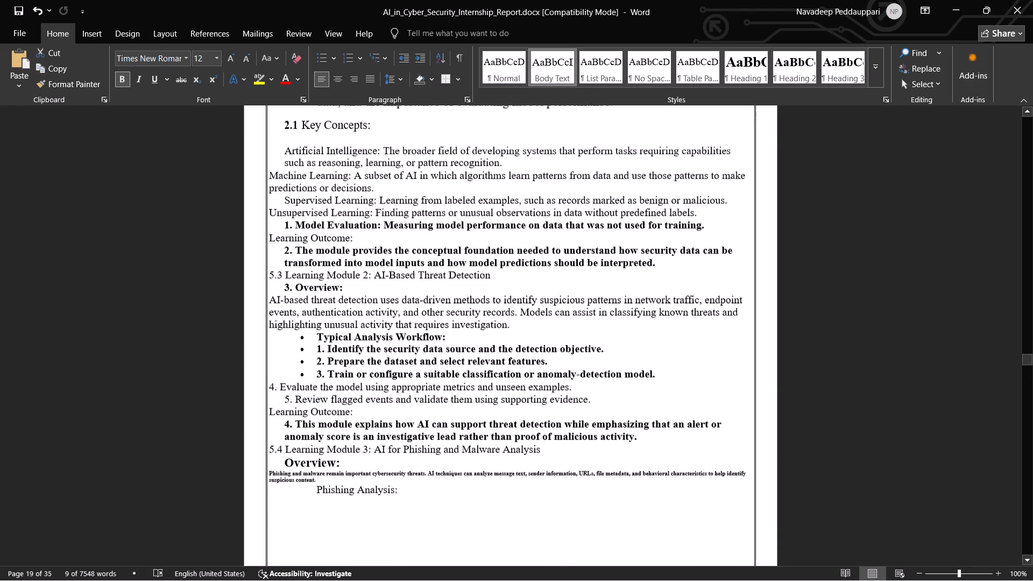
scroll(358, 224, down, 3)
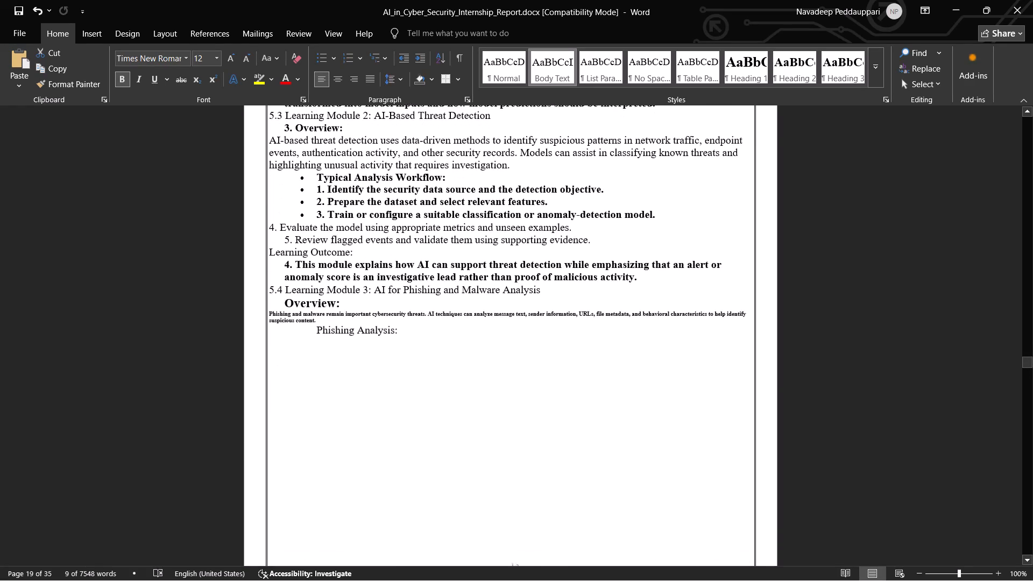
scroll(358, 224, up, 1)
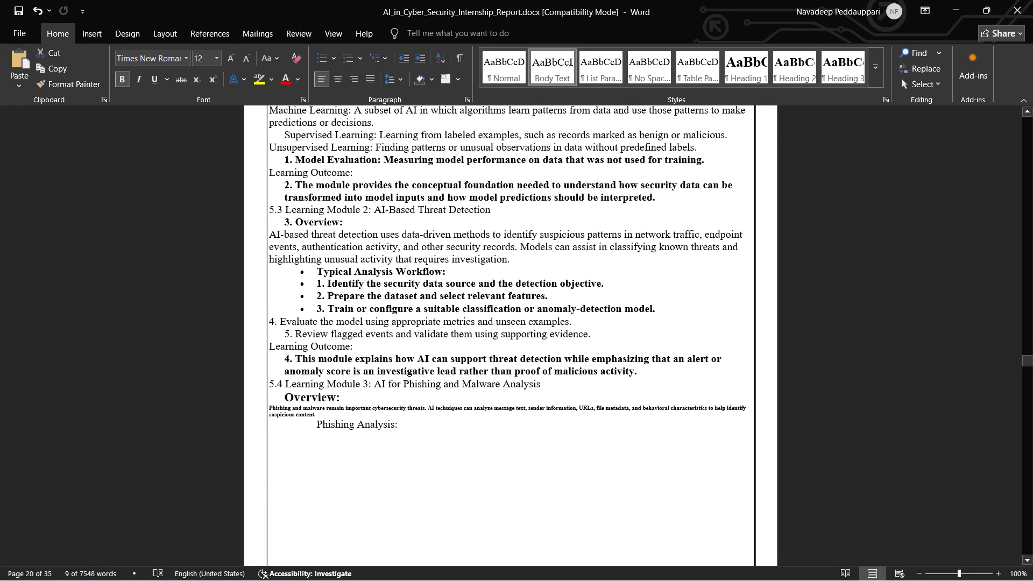
triple_click(336, 211)
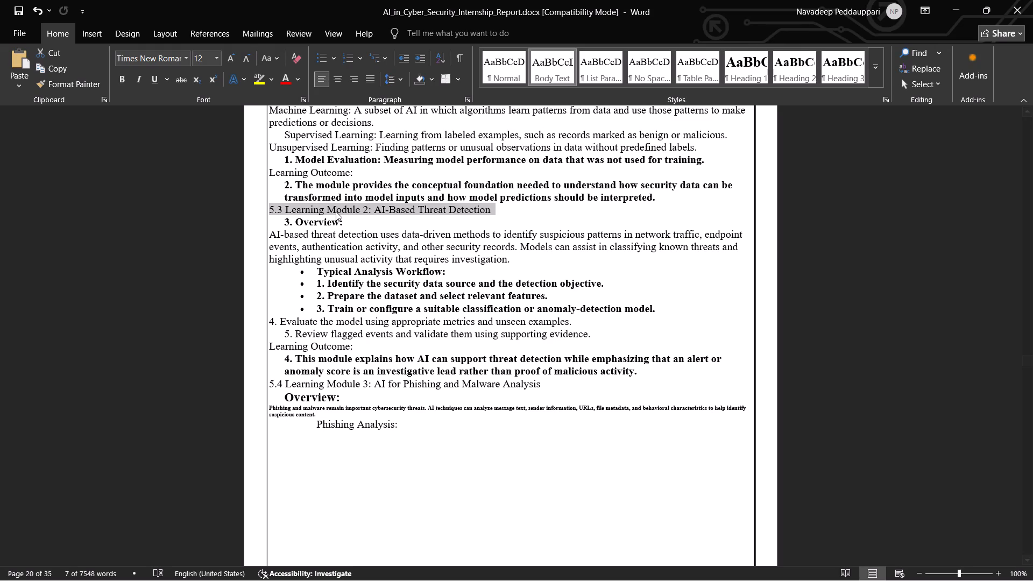
key(ctrl+alt+v)
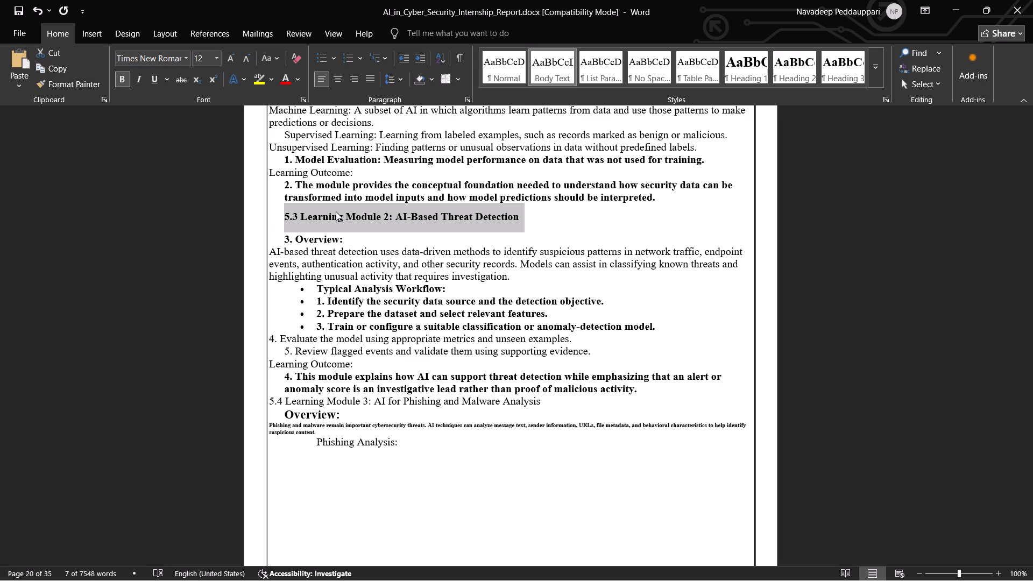
triple_click(365, 404)
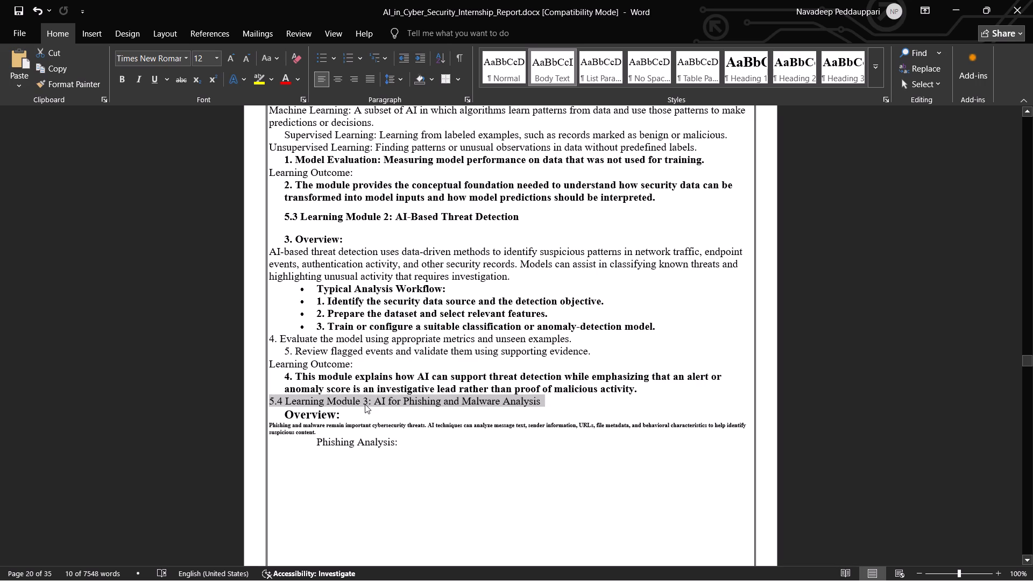
key(ctrl+alt+v)
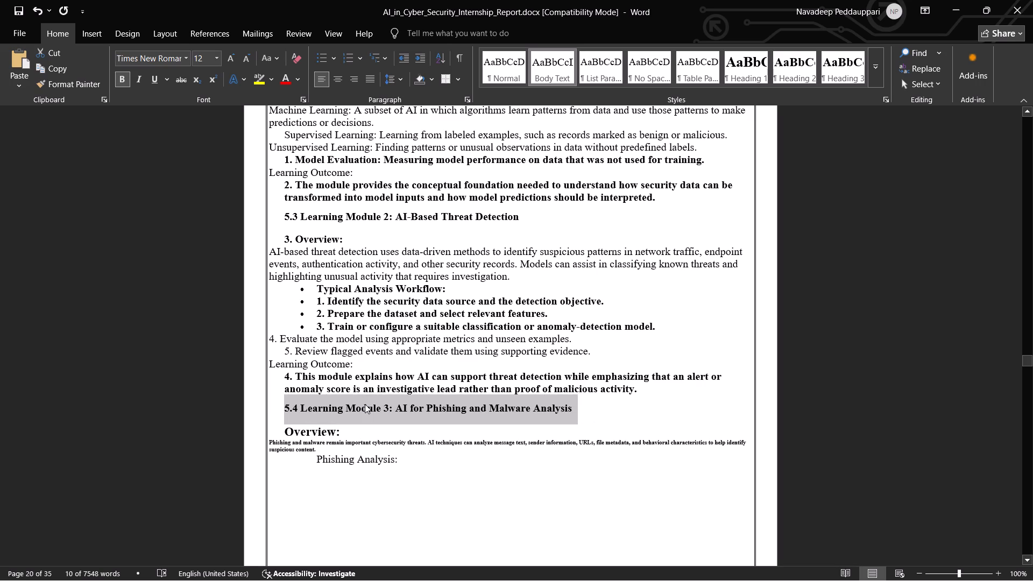
Apply the copied 5.1 heading formatting to the 5.5 Learning Module 4: AI in Security Operations heading.
scroll(365, 404, down, 2)
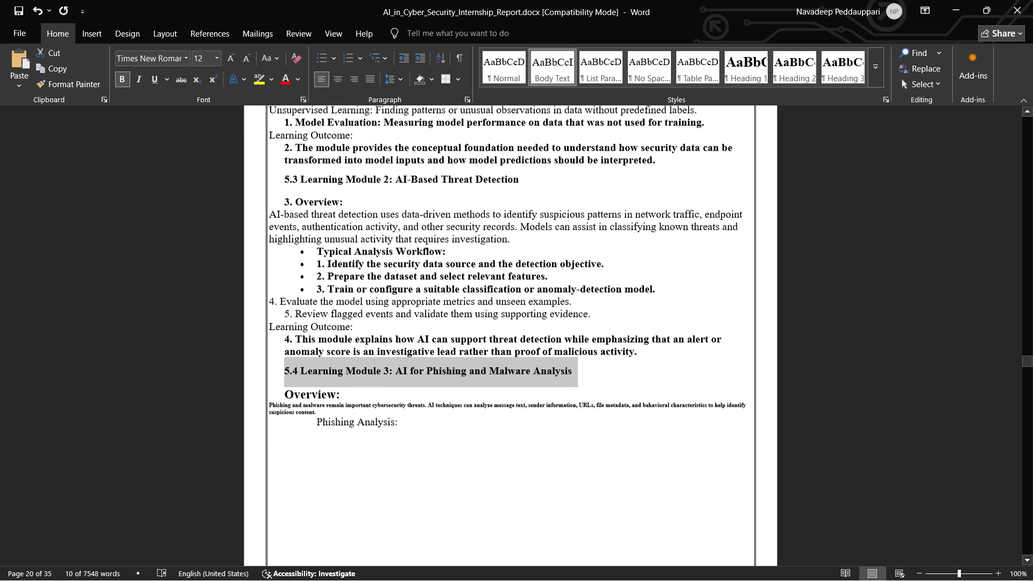
scroll(365, 404, down, 7)
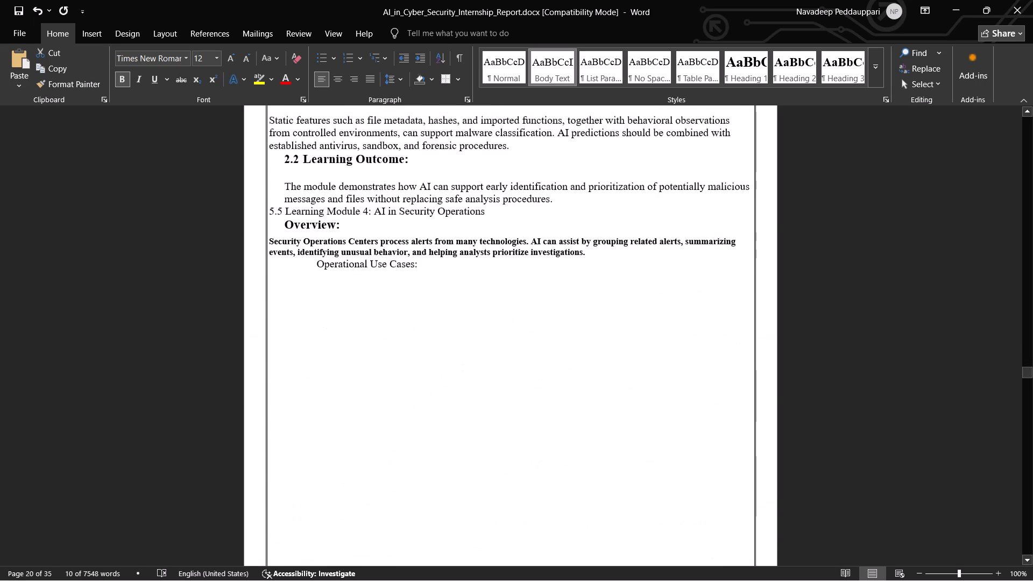
scroll(365, 404, up, 2)
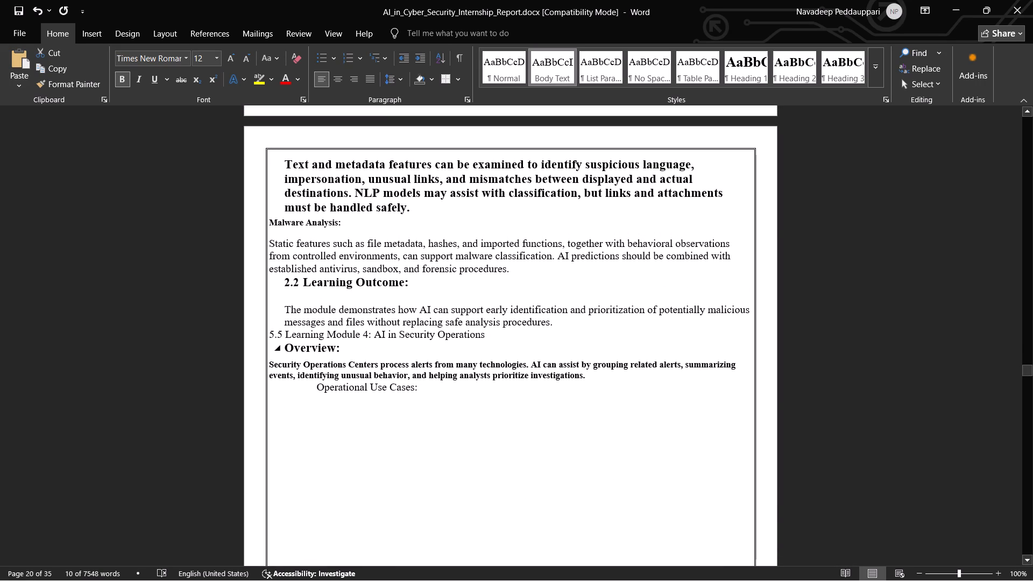
triple_click(353, 331)
key(ctrl+alt+v)
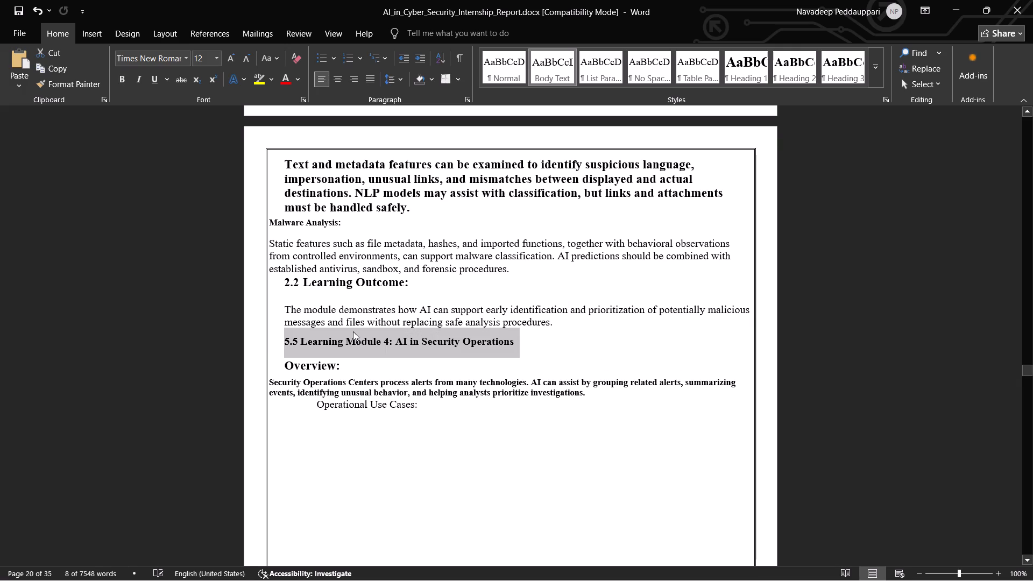
Review the layout from the 5.5 heading to the start of section 6, and back up to section 5.1.
scroll(353, 331, down, 6)
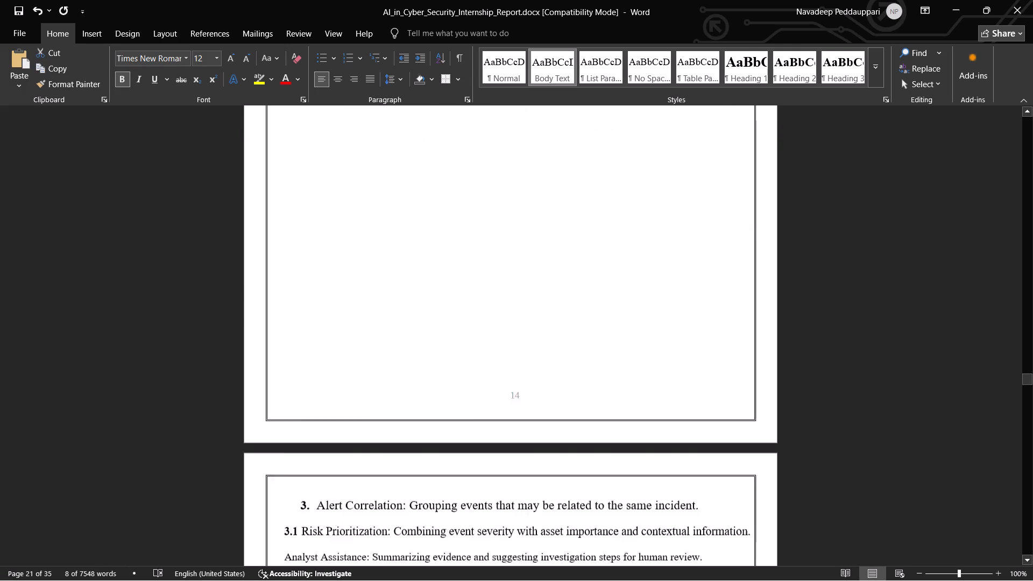
scroll(353, 331, down, 2)
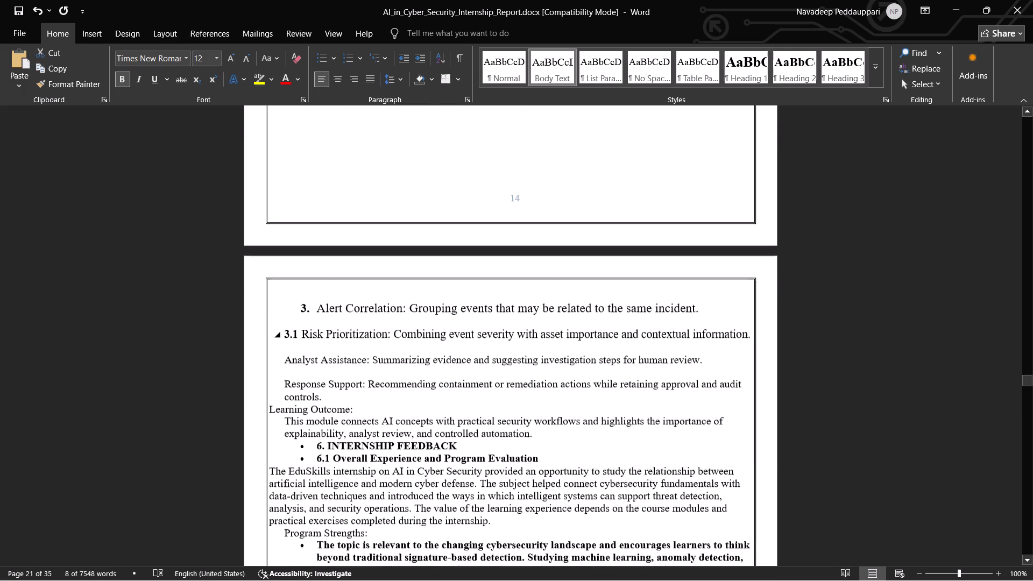
scroll(353, 331, down, 1)
scroll(353, 331, up, 3)
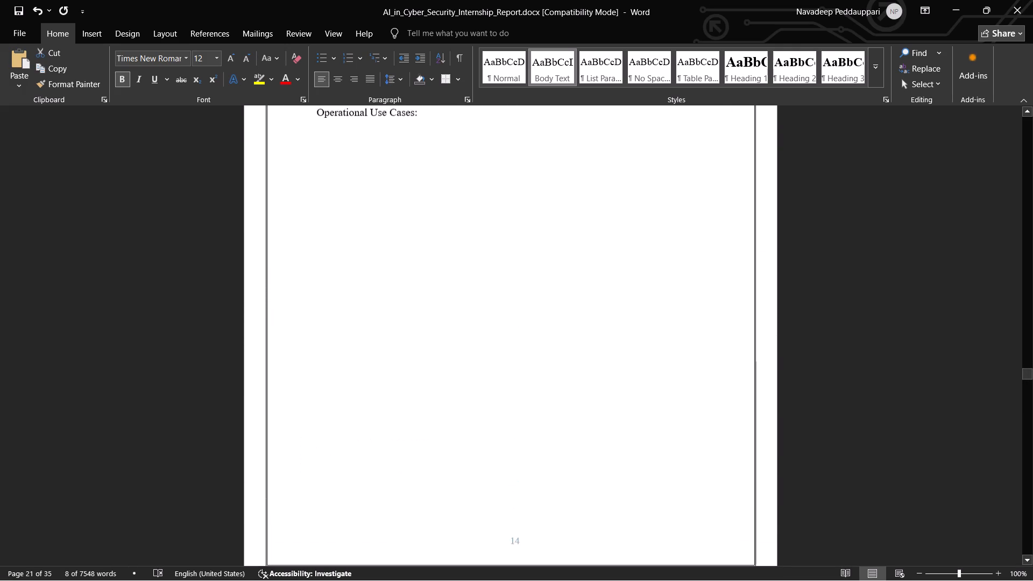
scroll(353, 331, up, 4)
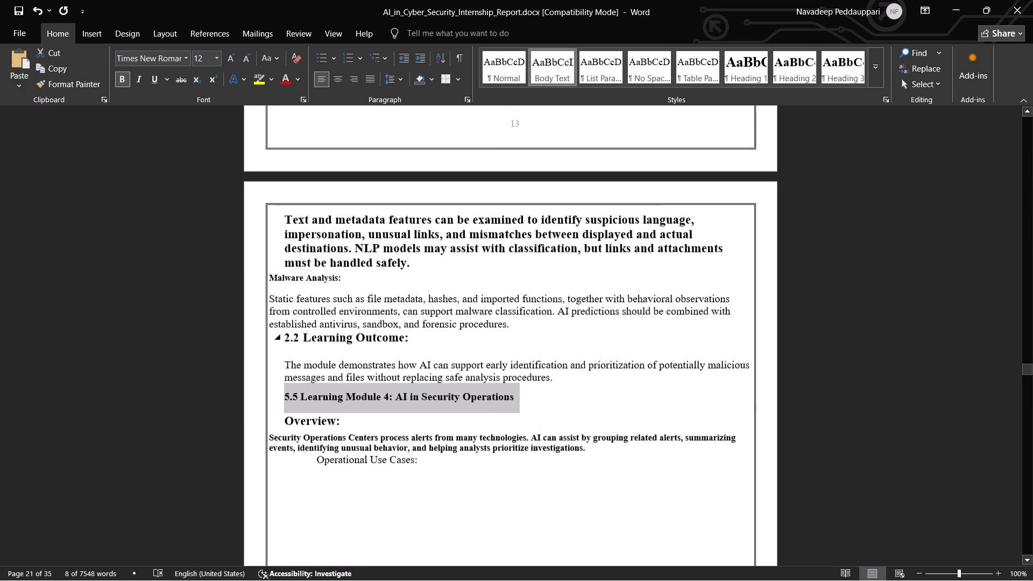
scroll(353, 331, up, 5)
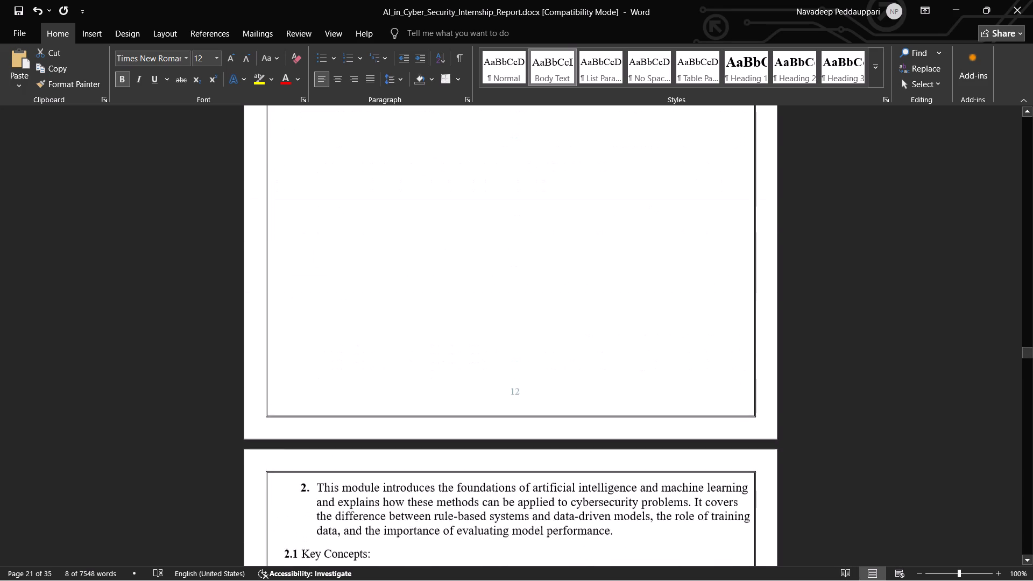
scroll(353, 331, up, 2)
Apply the text formatting of the "Select, train, and validate" list item to the 5.1 introductory paragraph and remove its first-line indent.
scroll(353, 331, down, 1)
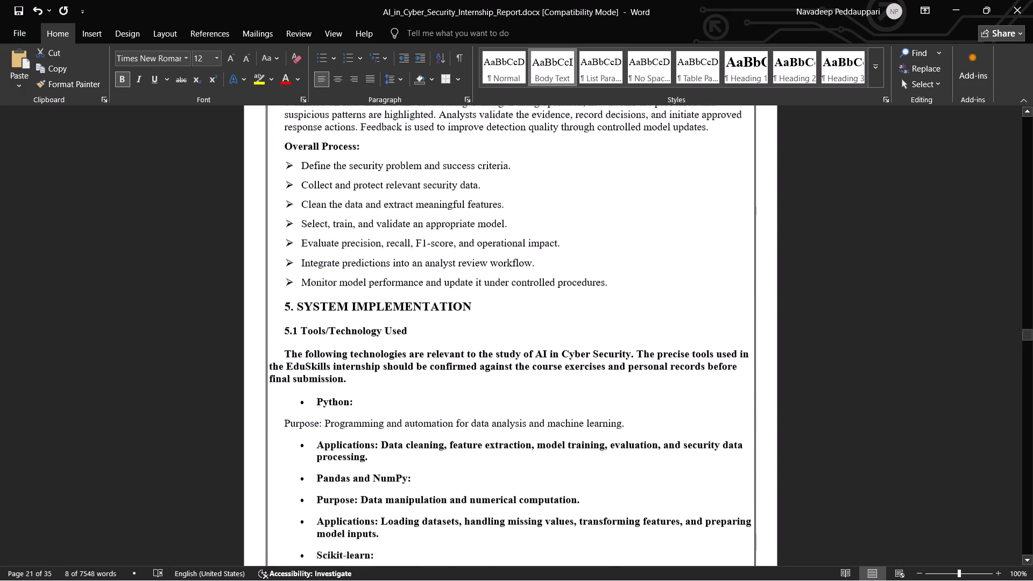
scroll(353, 331, down, 1)
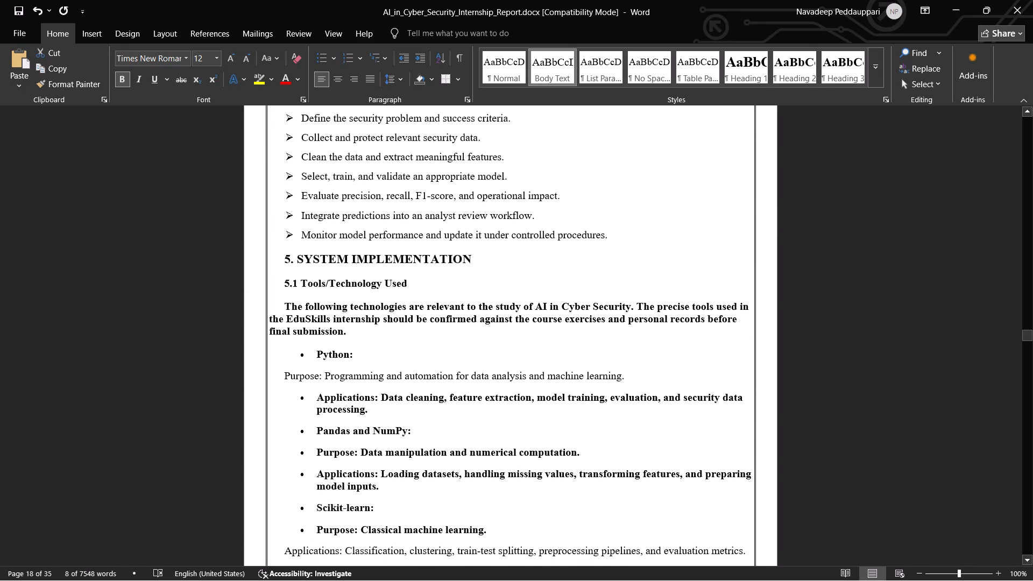
drag(369, 180, 396, 180)
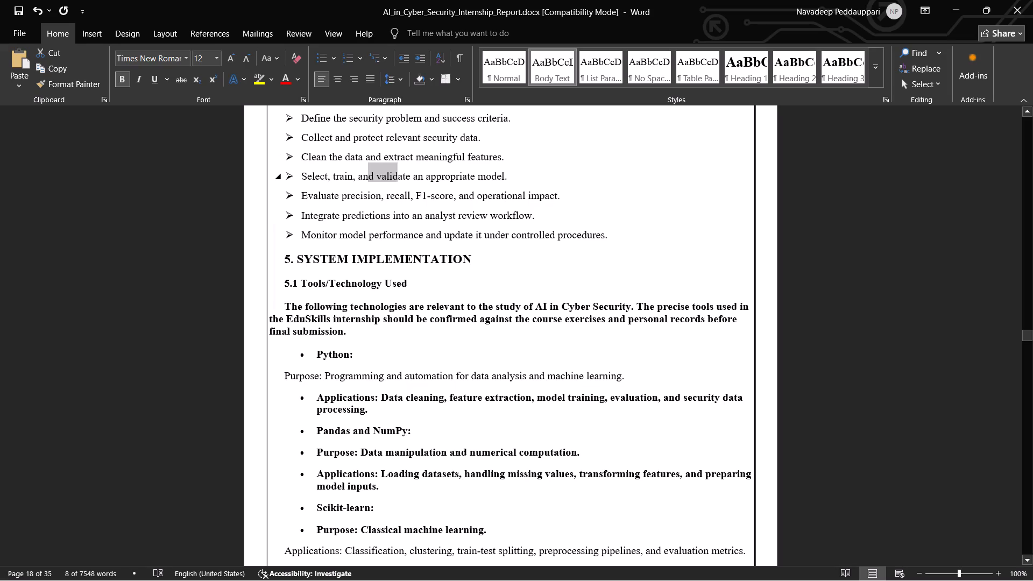
drag(396, 180, 407, 180)
key(ctrl+alt+c)
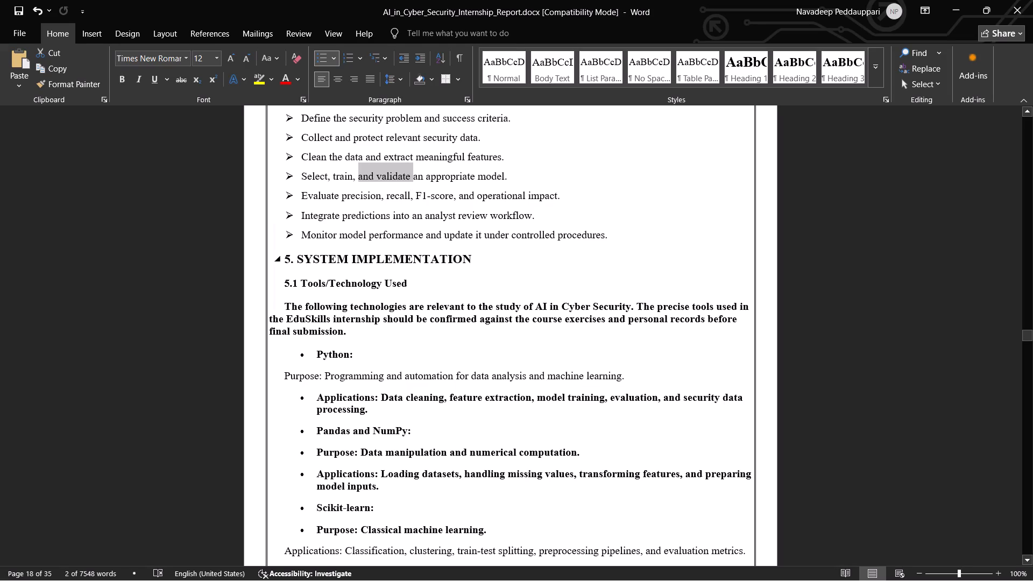
drag(286, 307, 355, 329)
key(ctrl+alt+v)
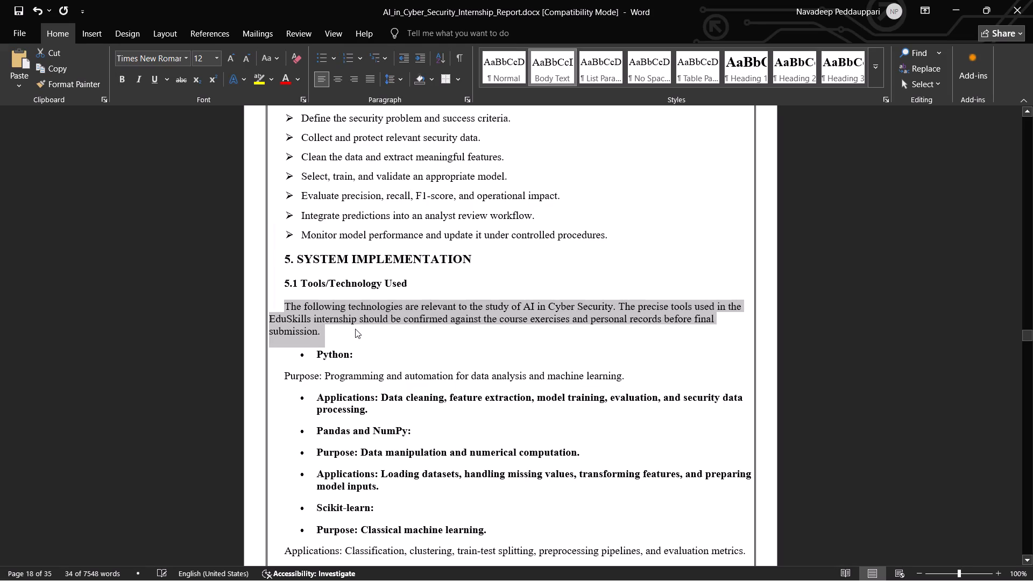
click(284, 307)
key(BackSpace)
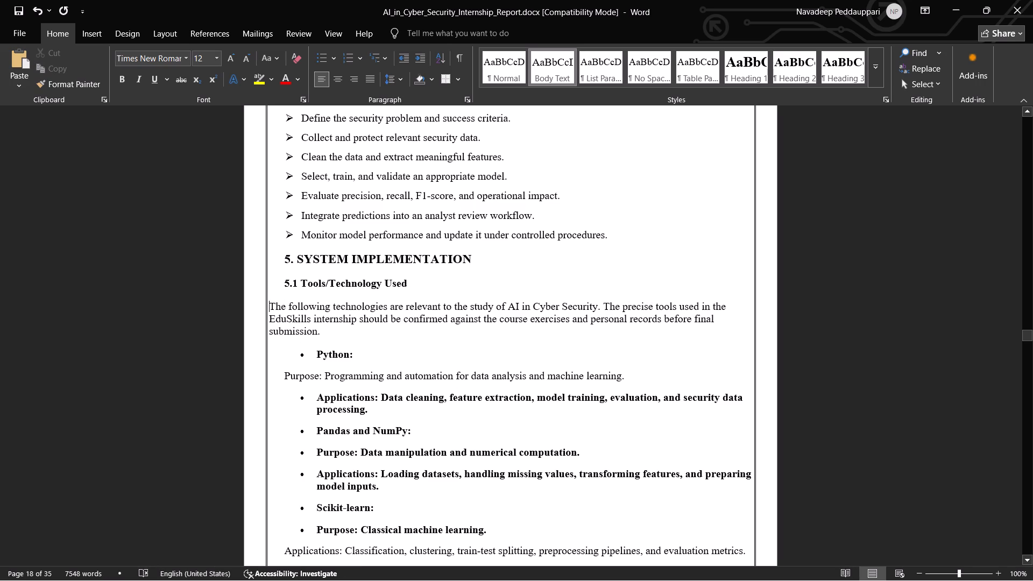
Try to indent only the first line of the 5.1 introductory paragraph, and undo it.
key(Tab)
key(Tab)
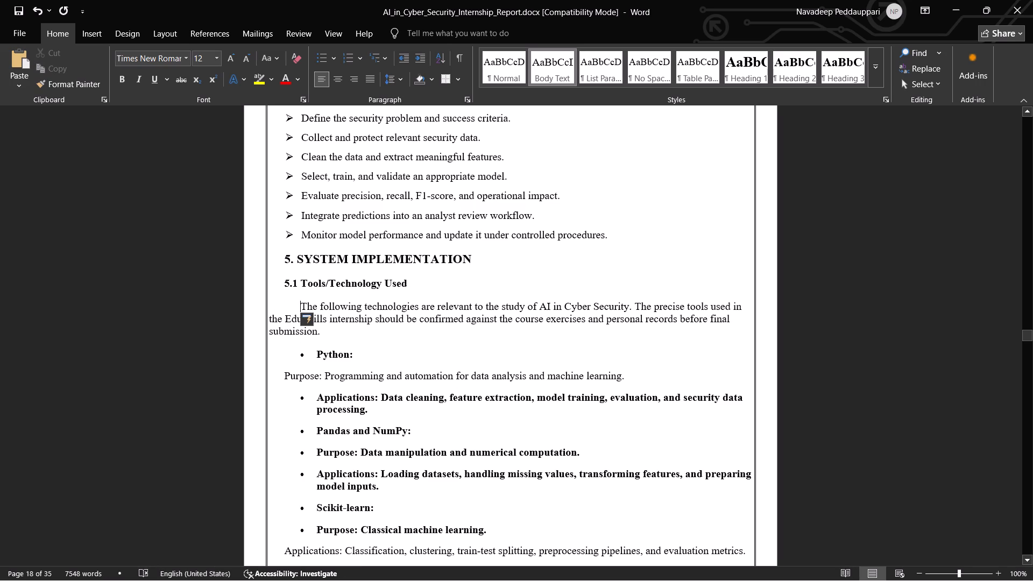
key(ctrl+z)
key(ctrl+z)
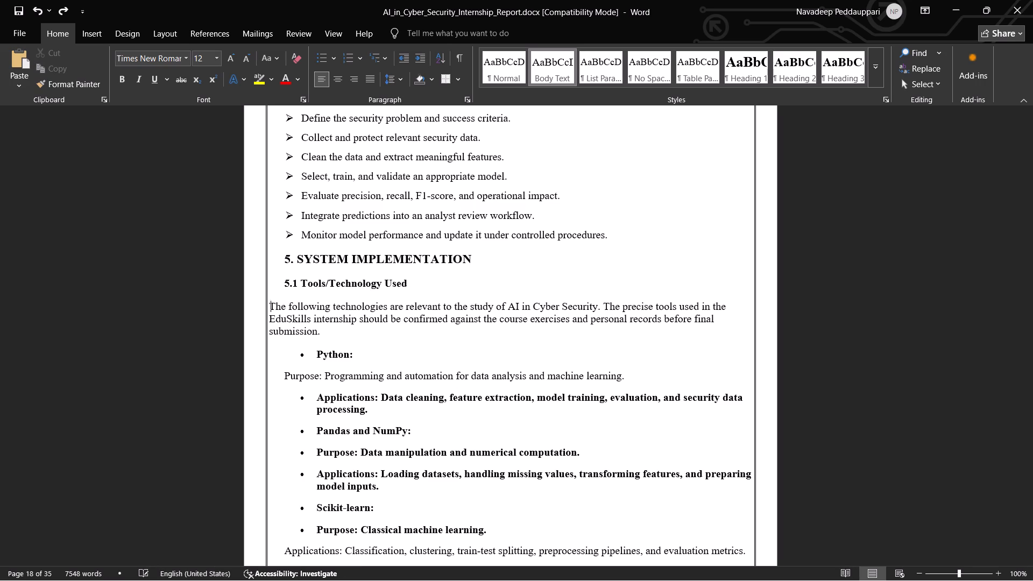
Indent the whole left-aligned 5.1 introductory paragraph one level, in line with the 5.1 heading.
drag(270, 304, 314, 330)
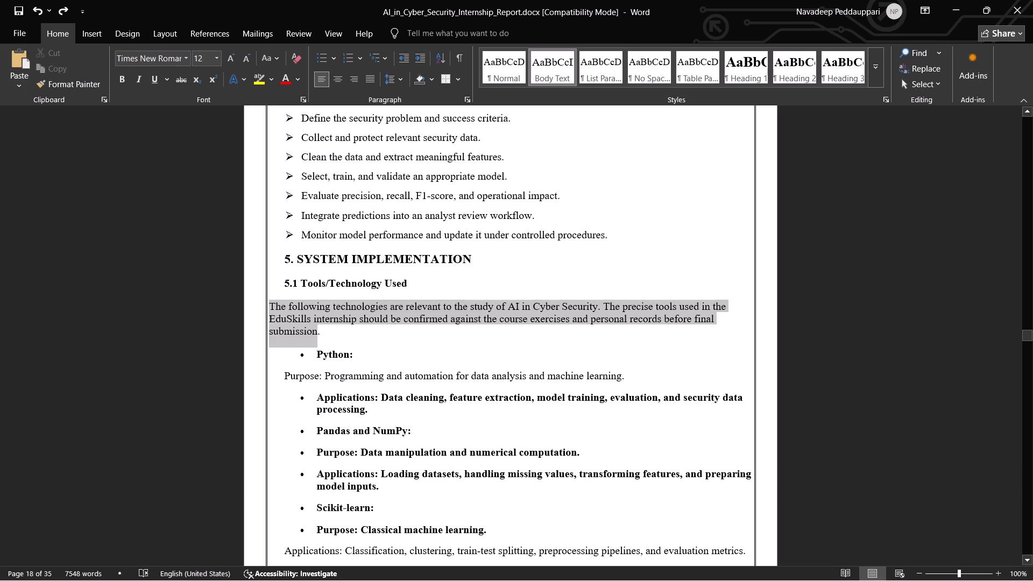
drag(314, 330, 323, 330)
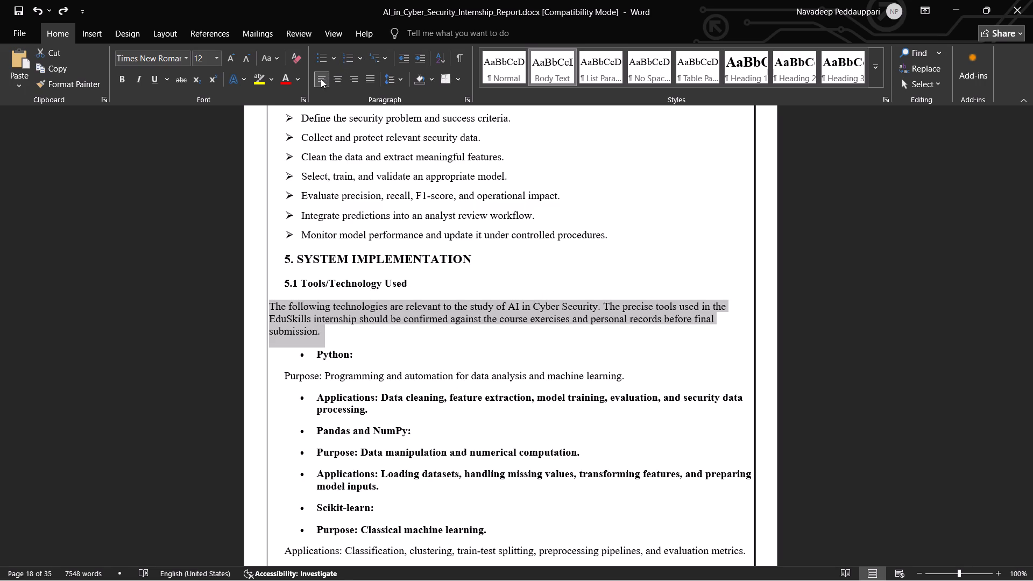
click(319, 79)
click(319, 79)
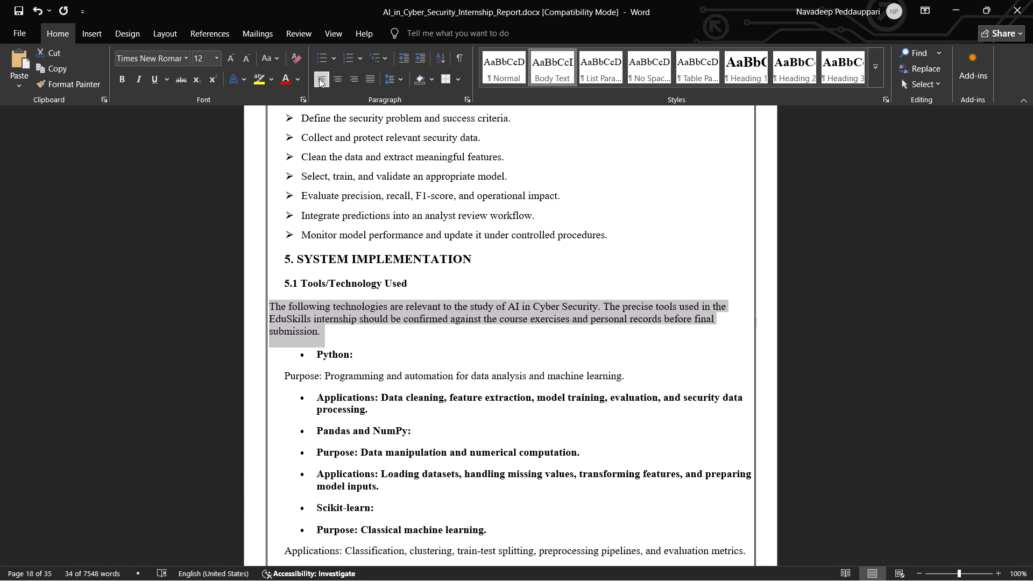
click(319, 79)
click(319, 79)
key(Tab)
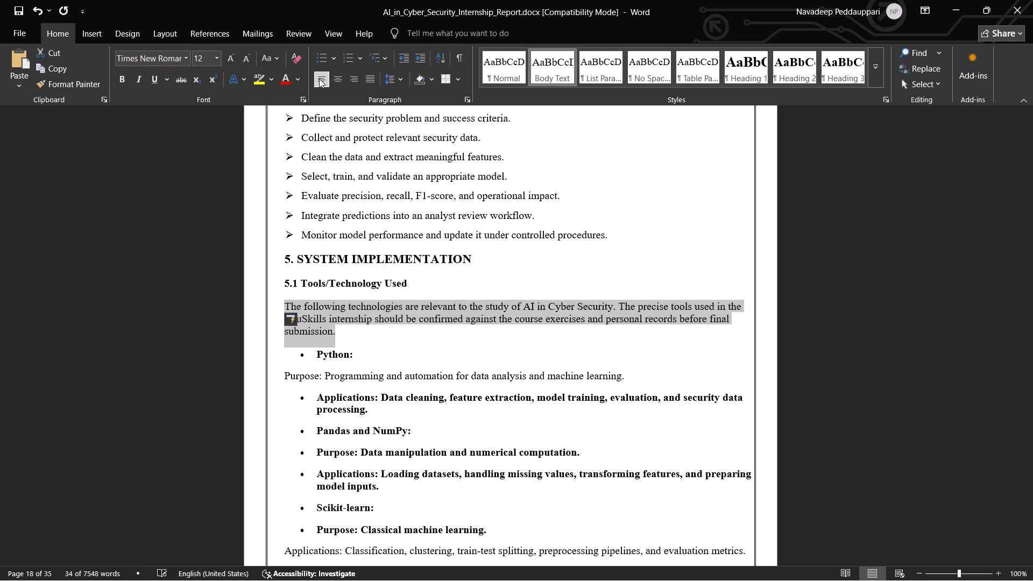
click(366, 336)
Apply the copied non-bold text formatting to the Purpose and Applications lines under Python.
scroll(366, 336, down, 1)
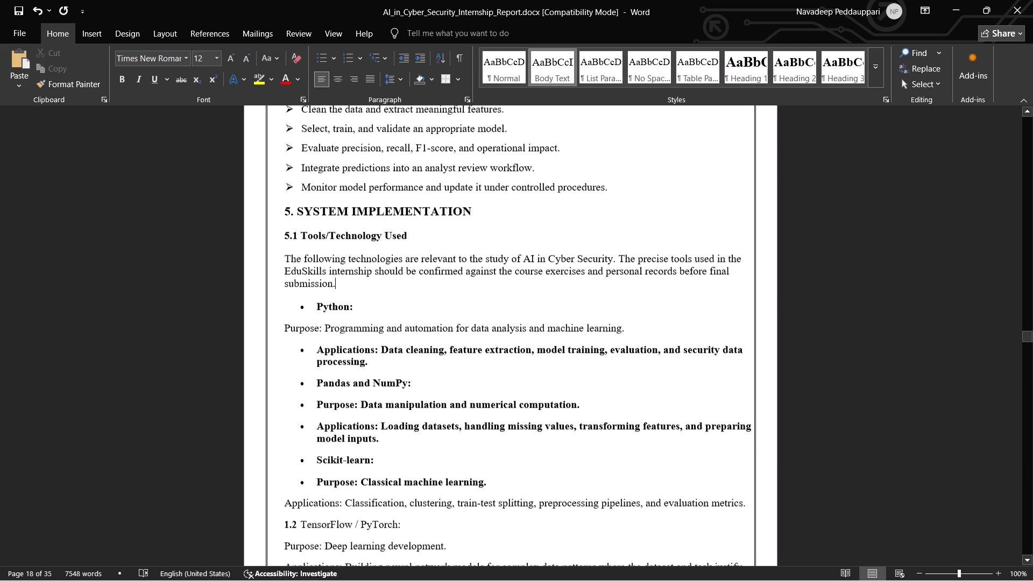
scroll(371, 311, down, 1)
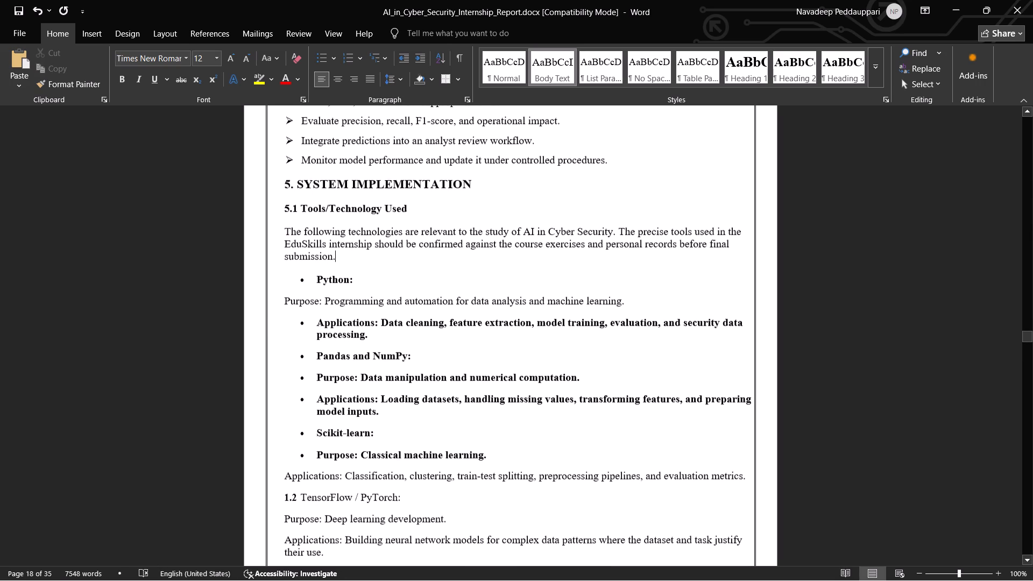
scroll(371, 311, down, 3)
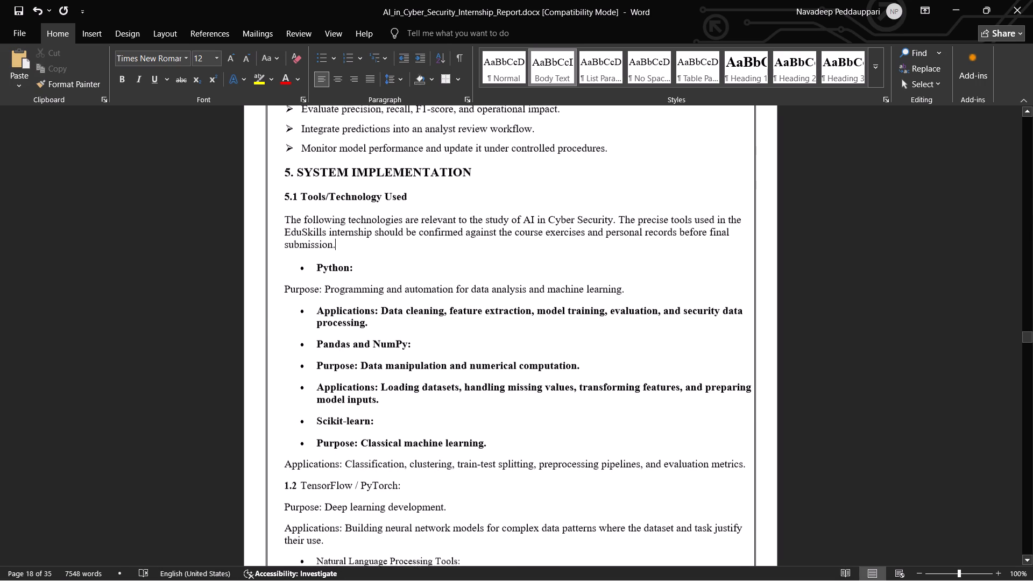
scroll(371, 311, down, 1)
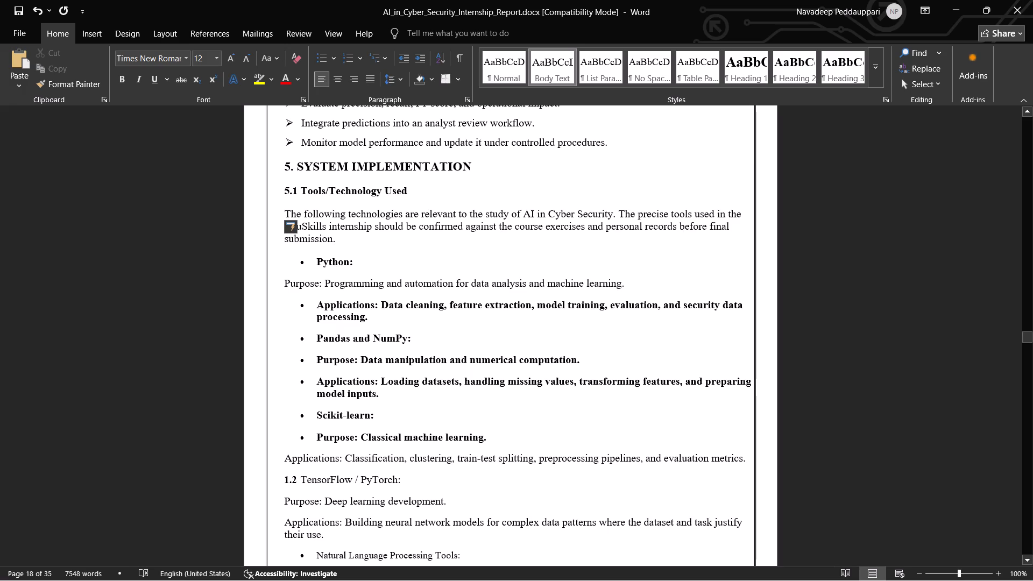
click(287, 283)
drag(287, 283, 390, 318)
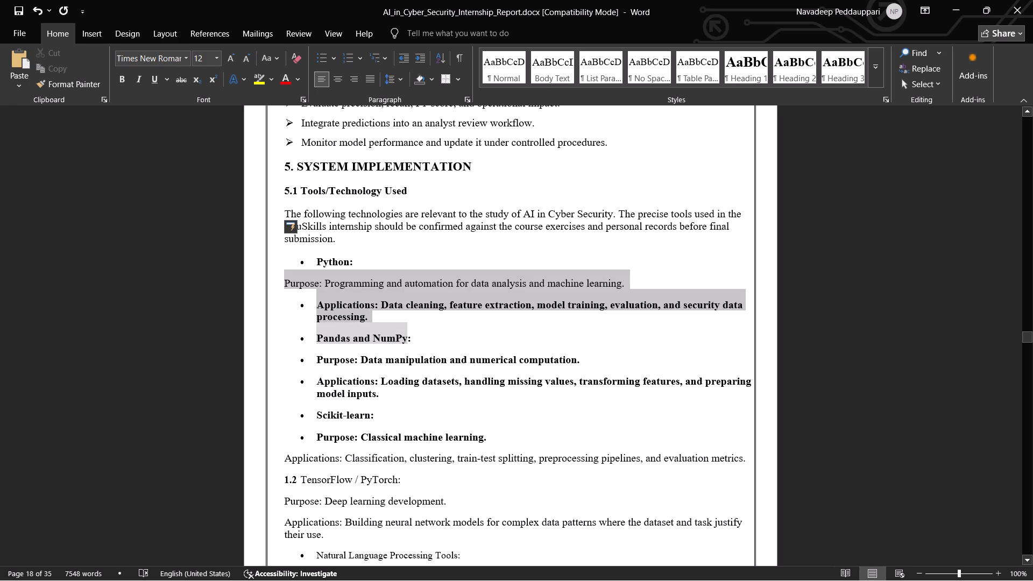
drag(390, 318, 384, 317)
key(ctrl+alt+v)
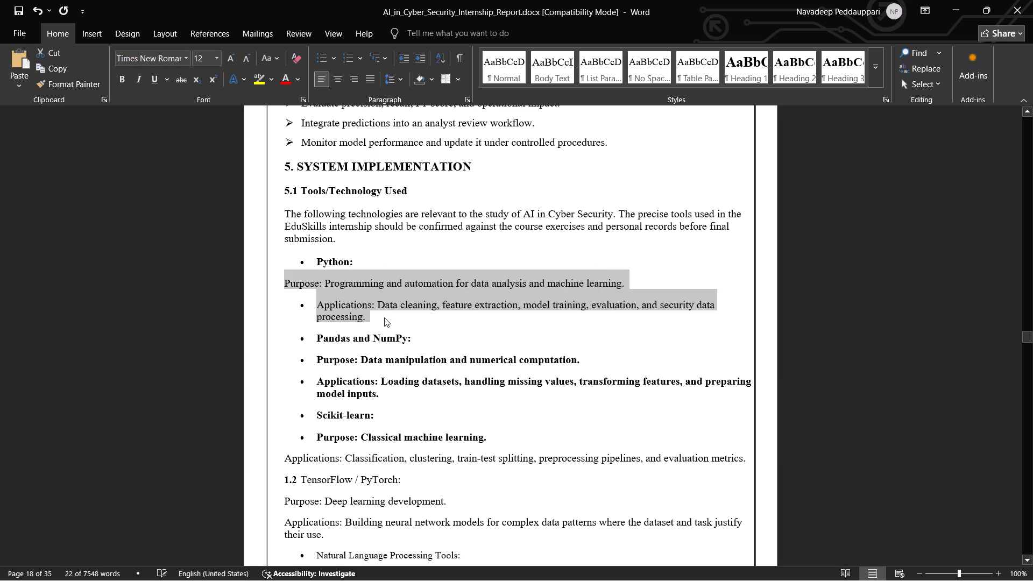
Remove the bullet and the indent from the Applications line under Python.
click(316, 307)
key(BackSpace)
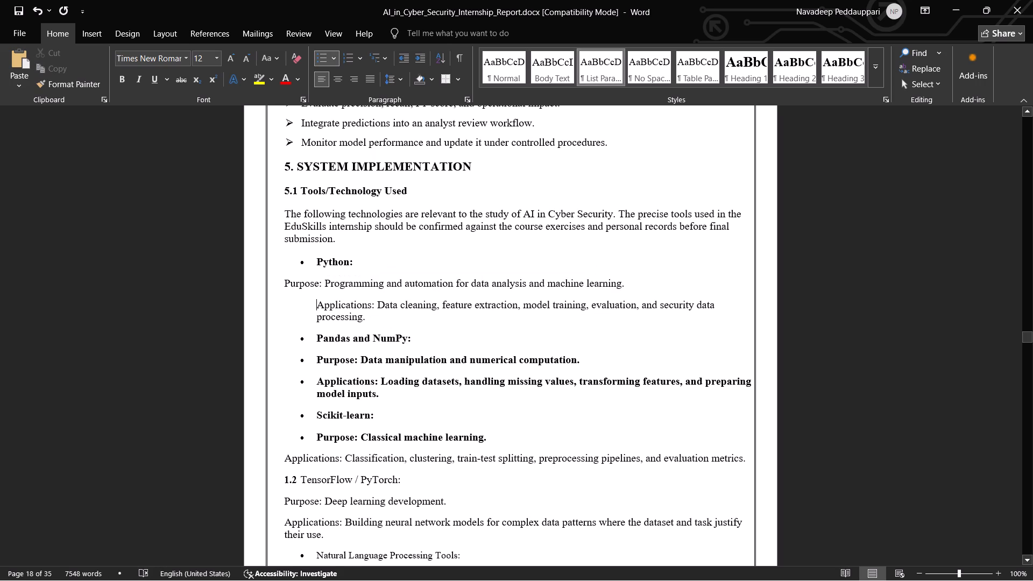
key(BackSpace)
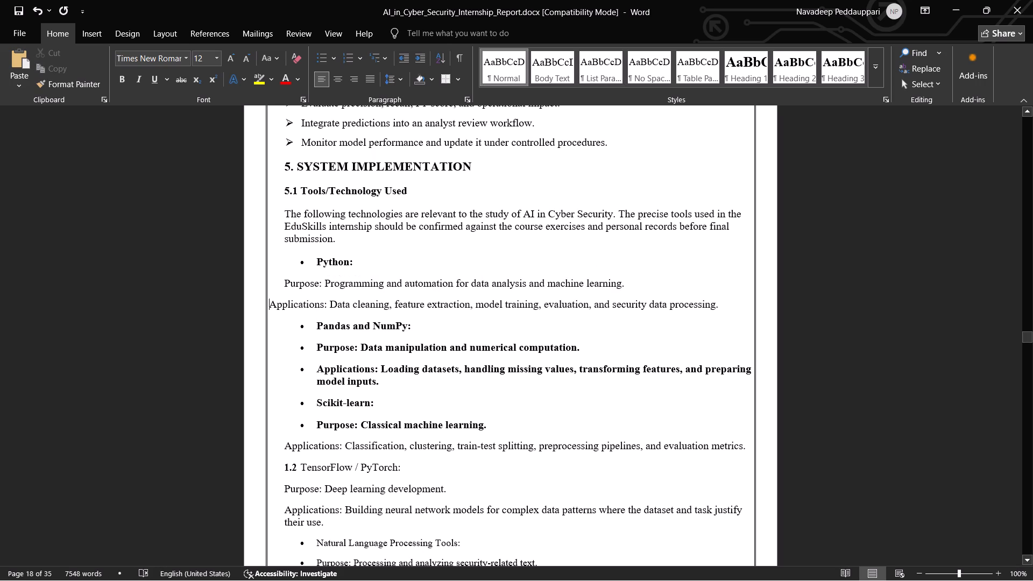
Reapply the copied text formatting to Python's Purpose and Applications lines and indent both one level.
key(Up)
key(shift+Down)
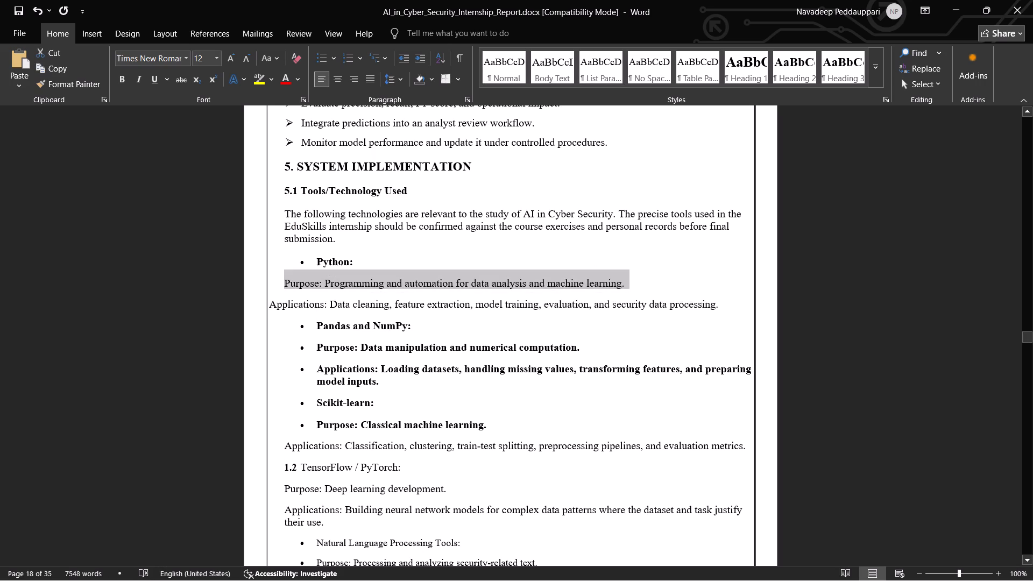
key(shift+Down)
key(shift+Up)
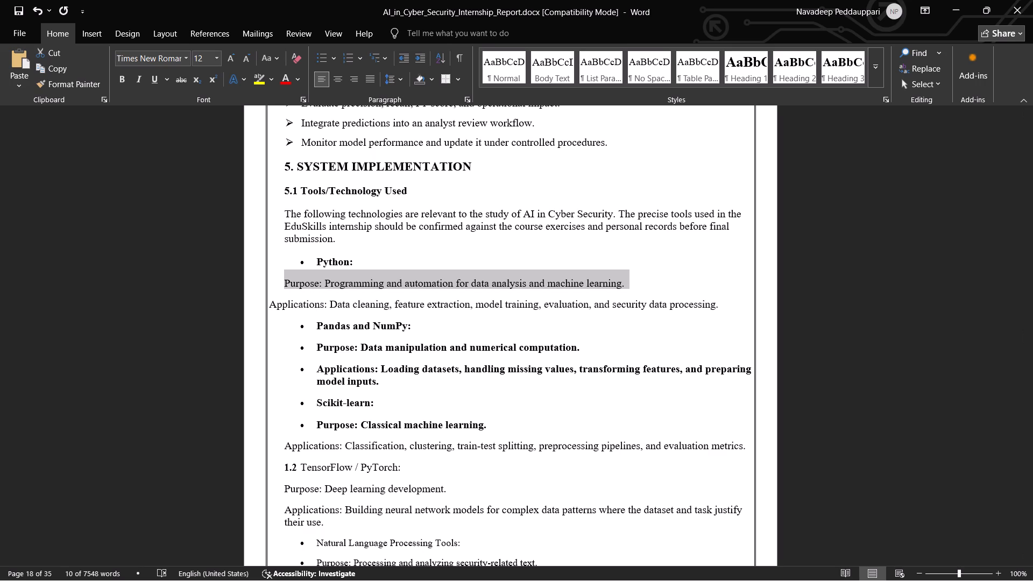
key(shift+End)
key(shift+Down)
key(shift+End)
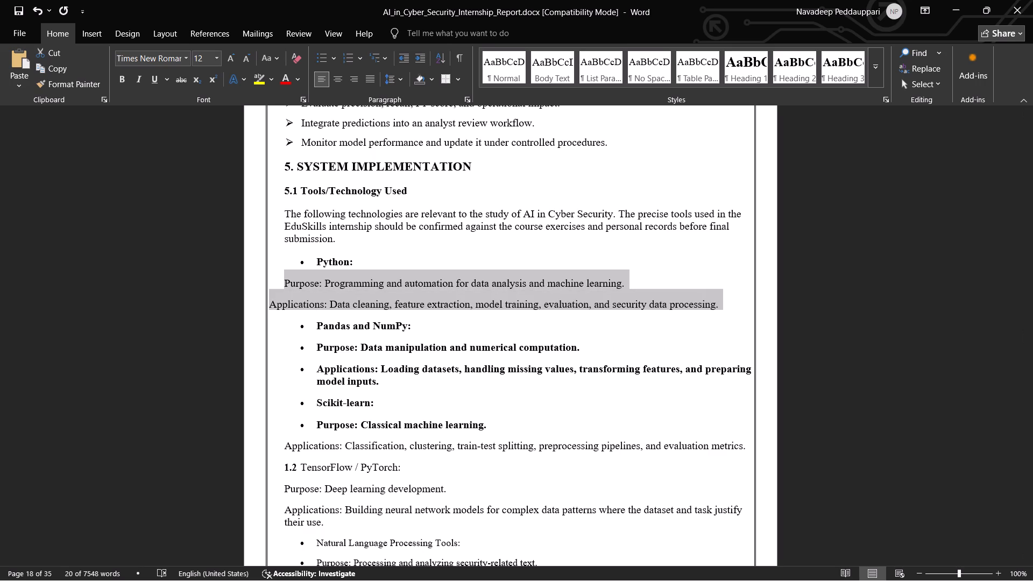
key(ctrl+alt+v)
key(Tab)
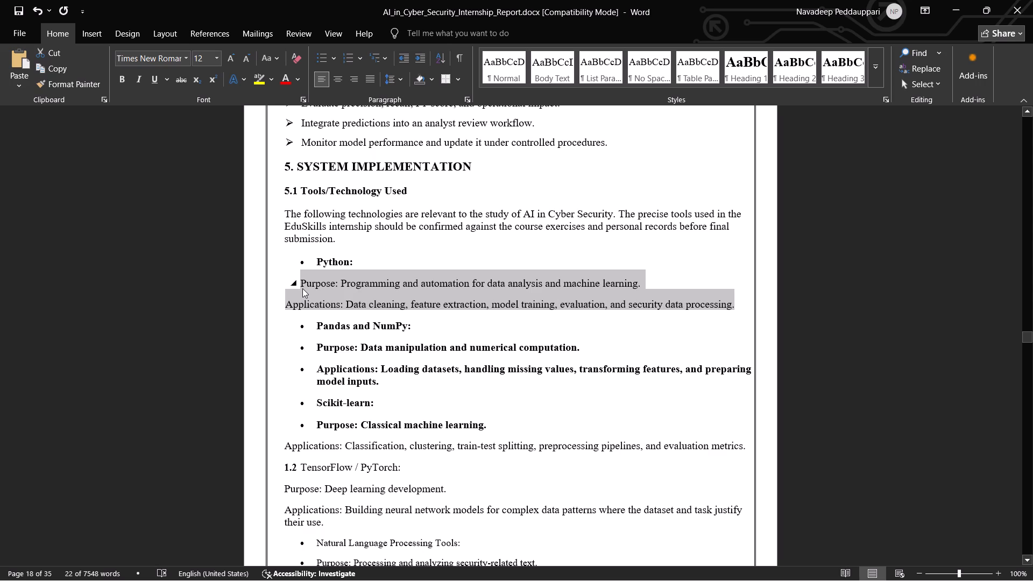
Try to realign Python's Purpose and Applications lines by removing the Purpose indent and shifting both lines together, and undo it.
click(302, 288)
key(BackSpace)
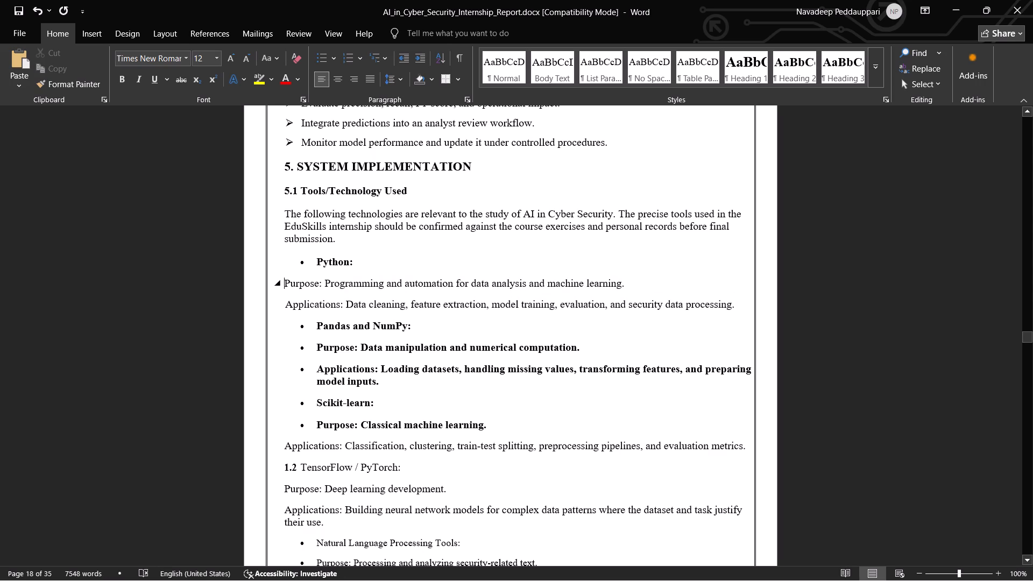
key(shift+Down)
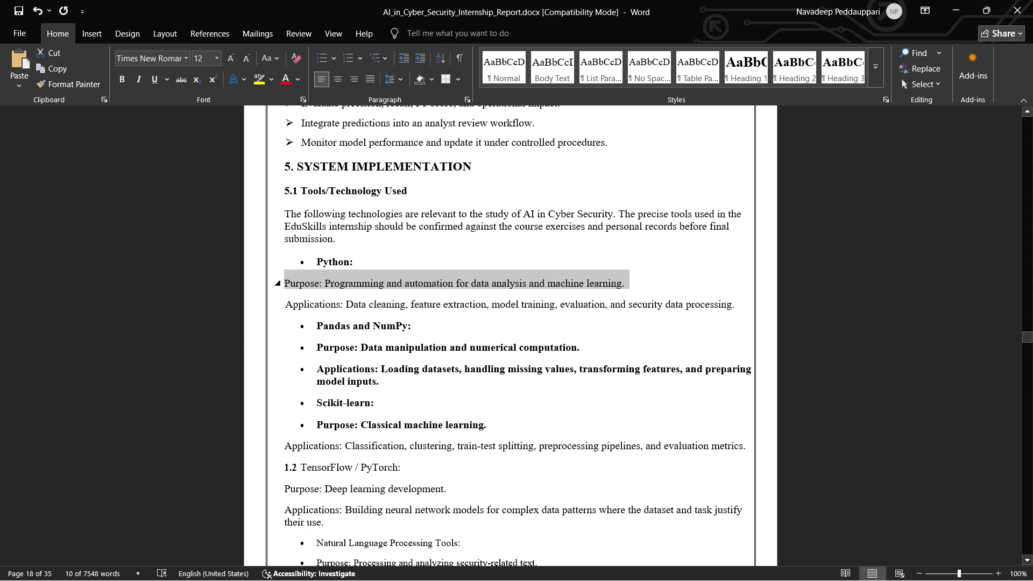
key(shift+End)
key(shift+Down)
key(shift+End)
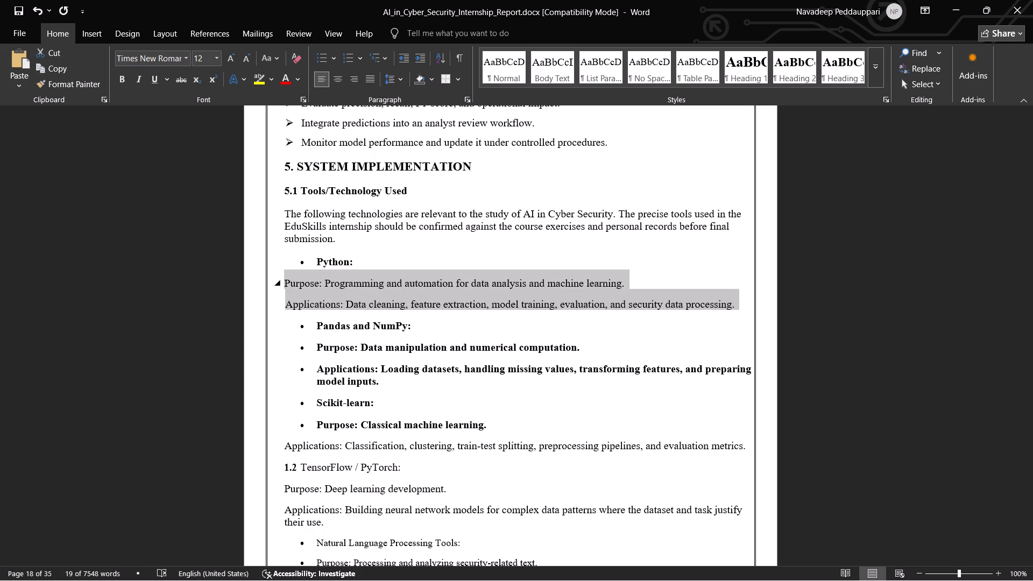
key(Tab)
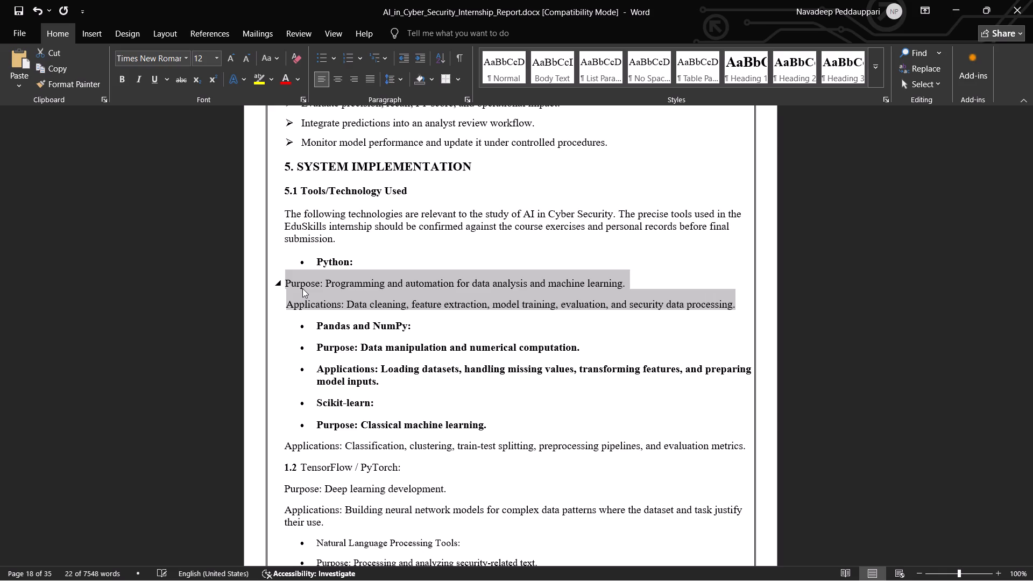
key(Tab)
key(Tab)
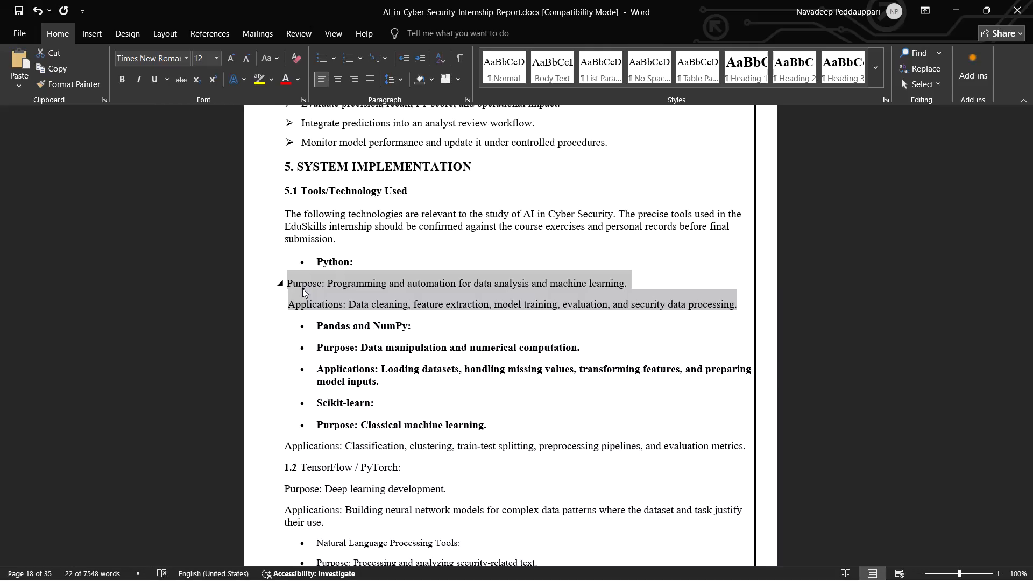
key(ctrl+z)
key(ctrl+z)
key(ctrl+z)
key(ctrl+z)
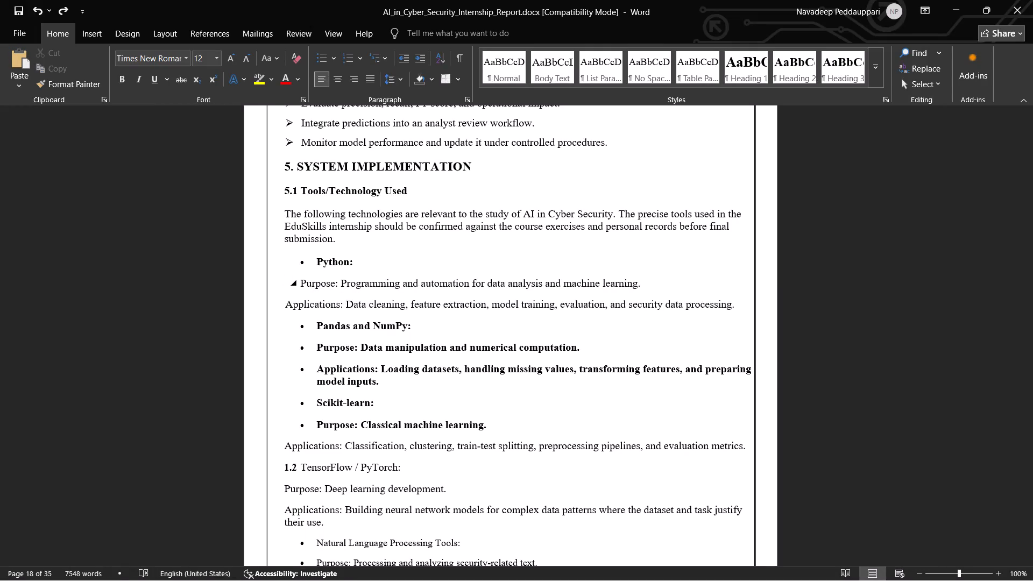
Remove the indent from the start of the Purpose line under Python.
key(BackSpace)
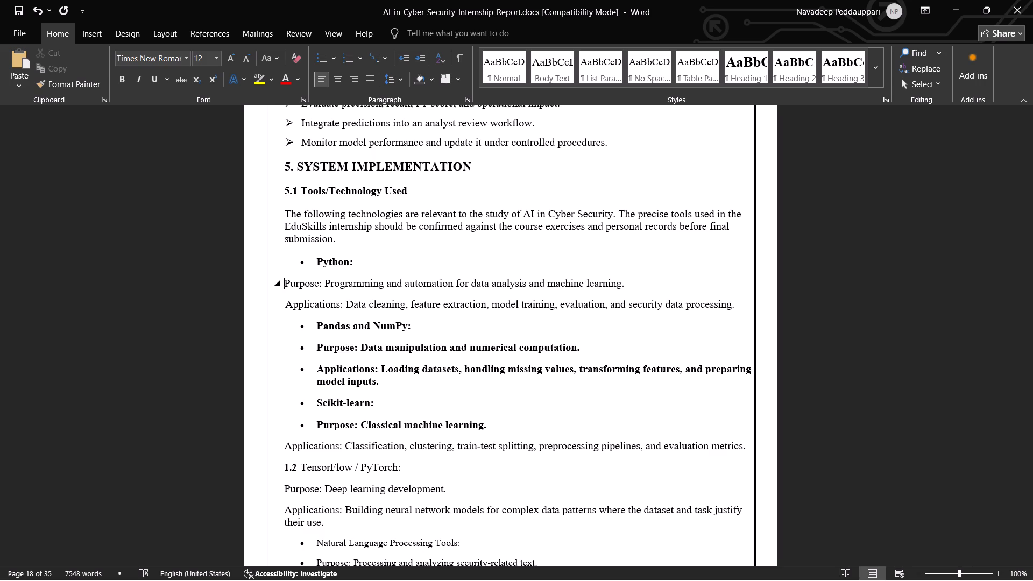
Remove the Python heading's bullet and indent, and reapply a round bullet at the outer level in line with the body text.
click(299, 264)
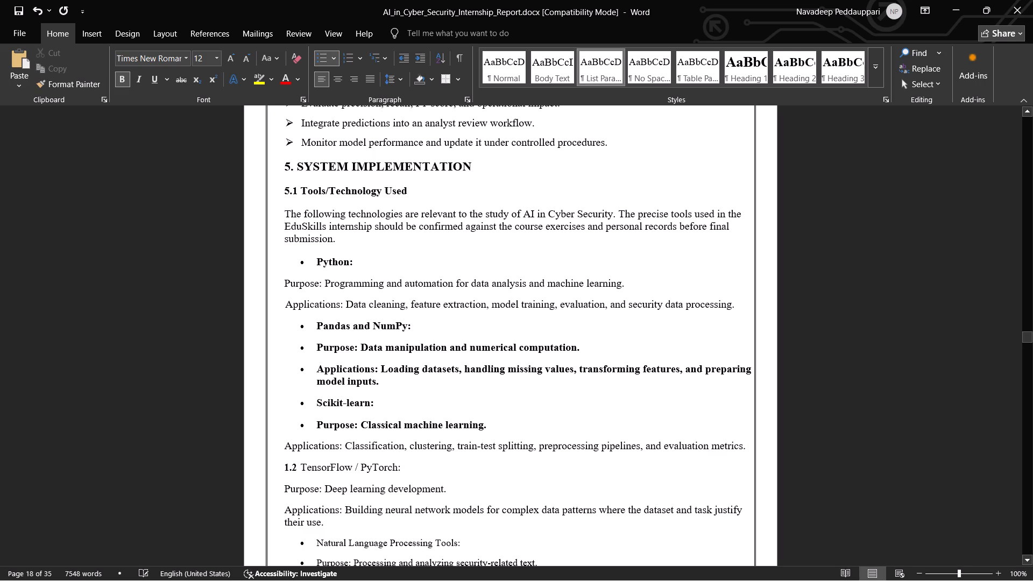
key(BackSpace)
key(BackSpace)
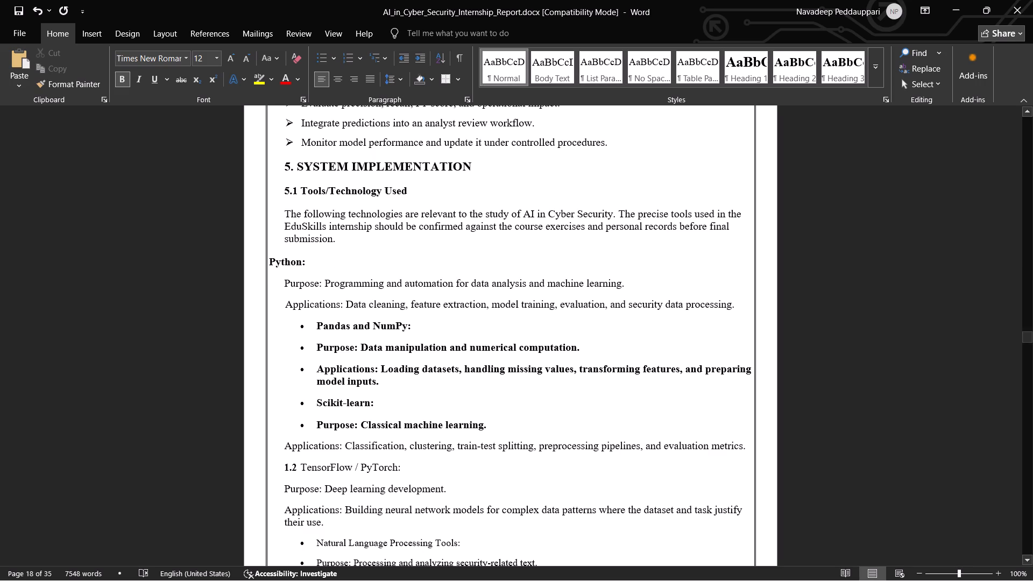
key(Tab)
key(BackSpace)
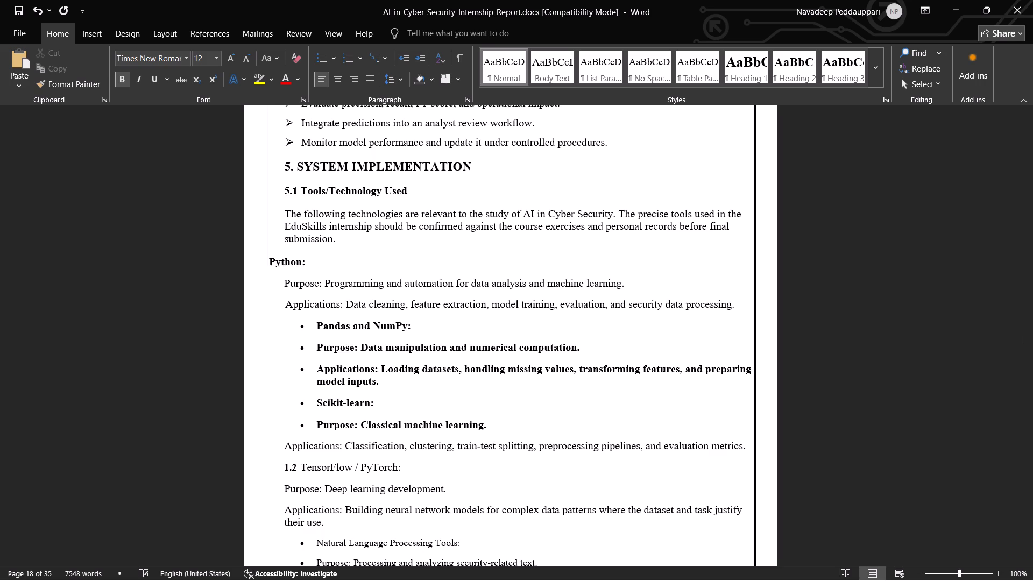
click(321, 58)
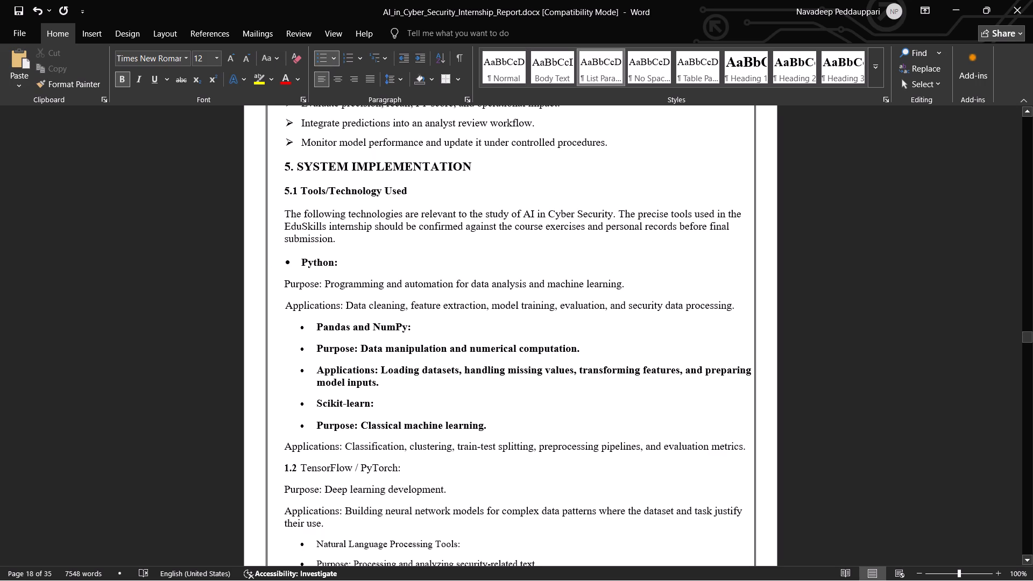
click(317, 268)
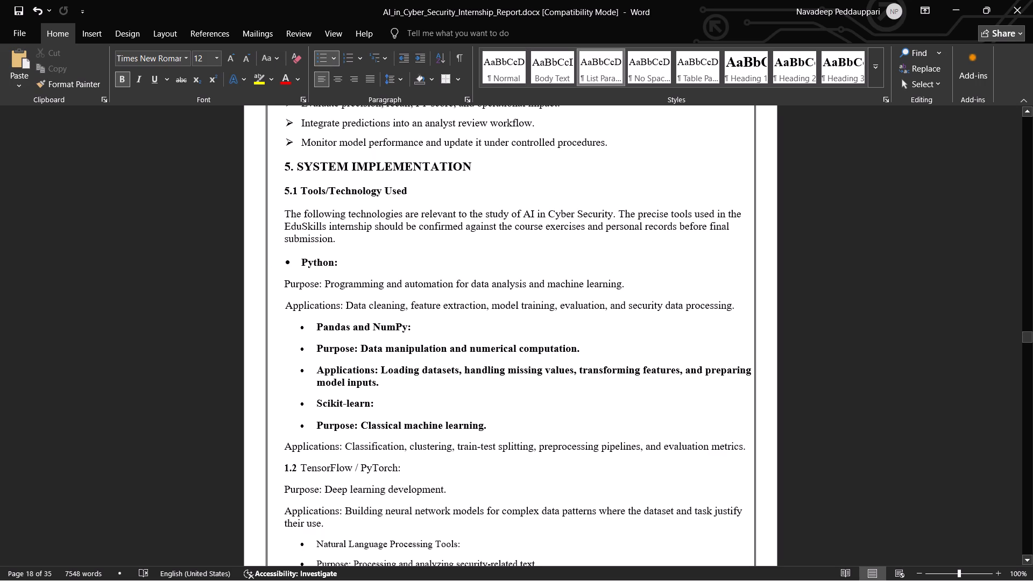
Replace the Pandas and NumPy heading's indented bullet with an outer-level round bullet matching the Python heading.
click(342, 327)
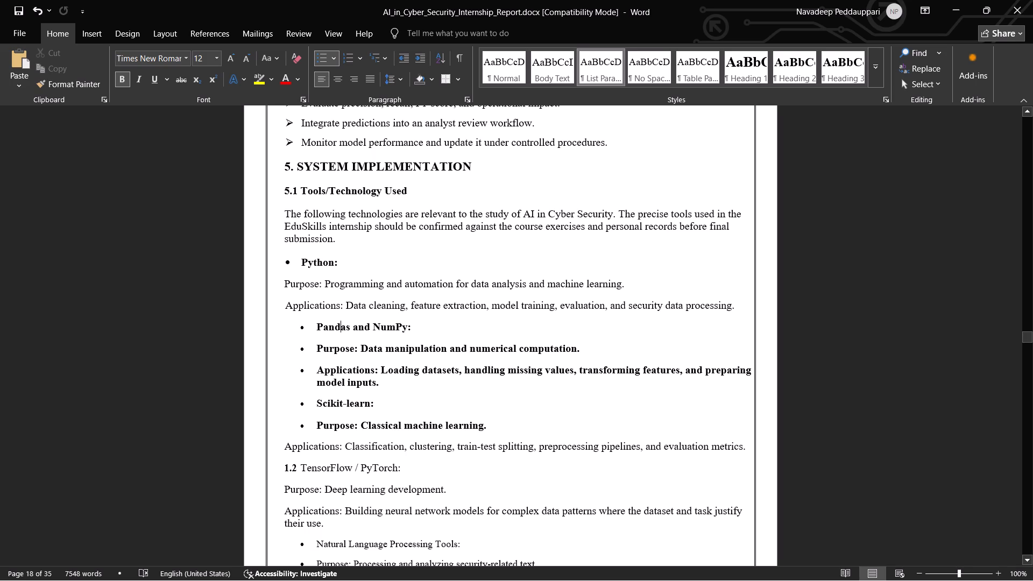
click(315, 262)
click(317, 325)
key(BackSpace)
key(BackSpace)
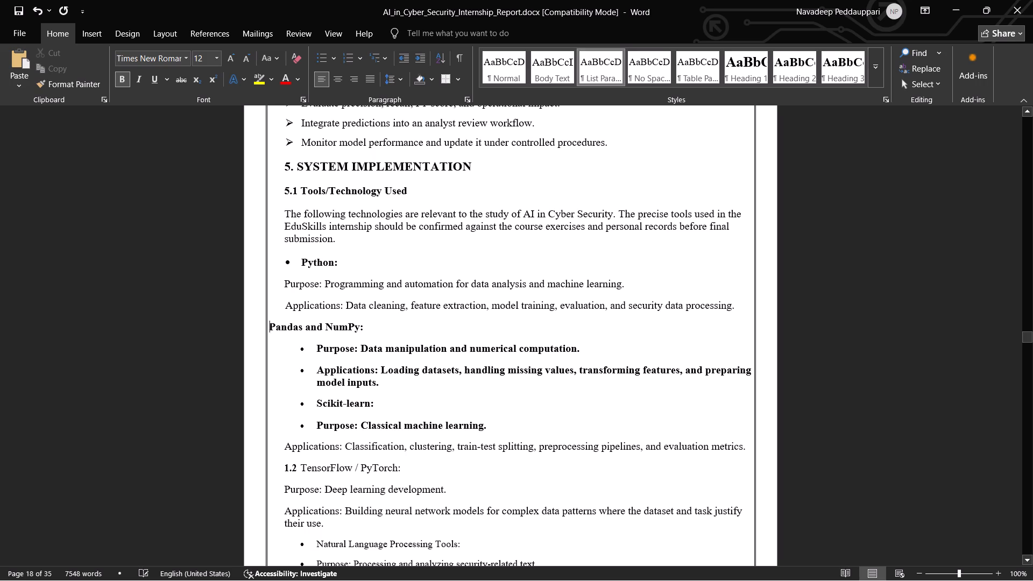
click(323, 54)
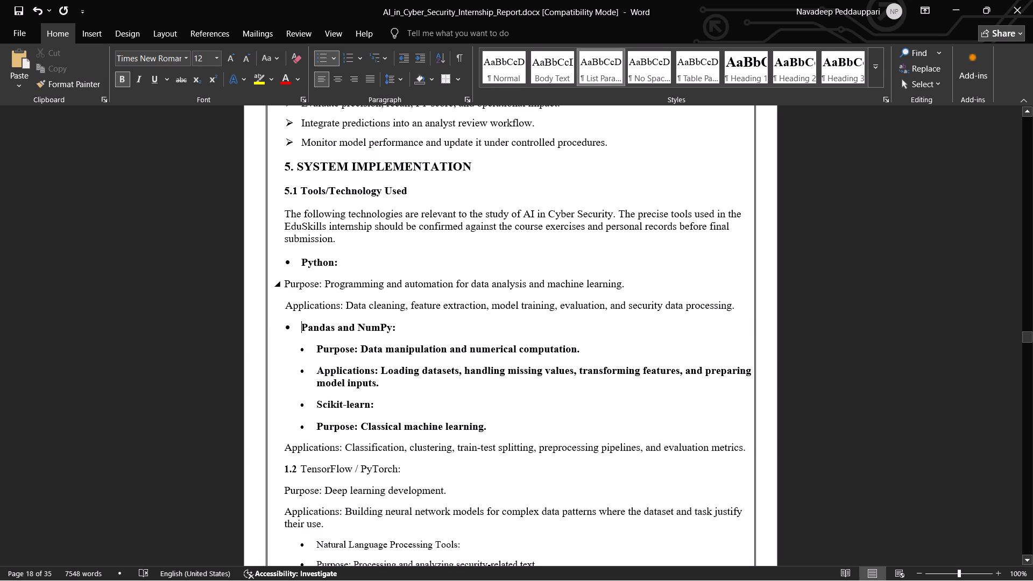
Copy the formatting of the Purpose and Applications lines under Python.
drag(285, 283, 746, 300)
key(ctrl+alt+c)
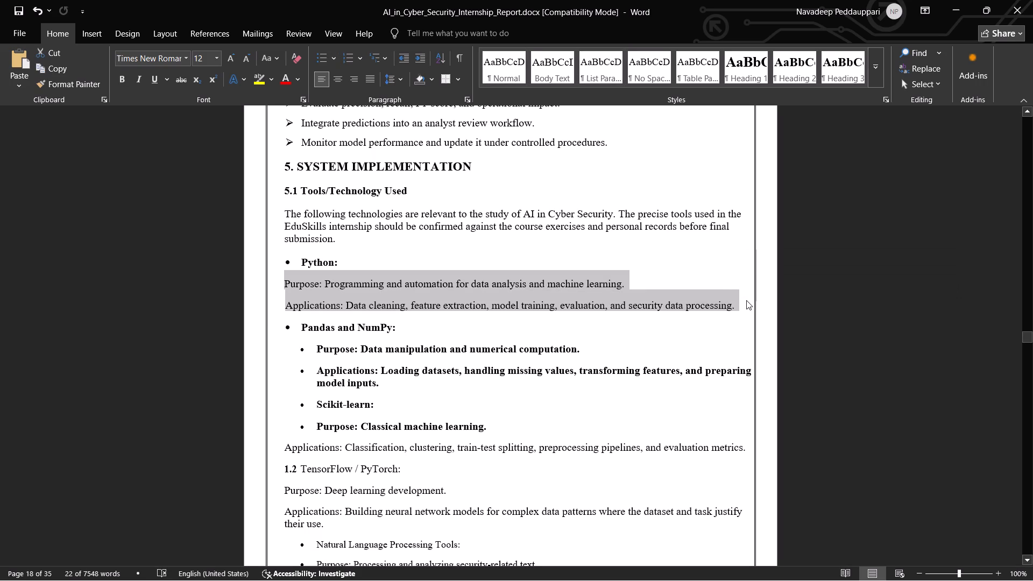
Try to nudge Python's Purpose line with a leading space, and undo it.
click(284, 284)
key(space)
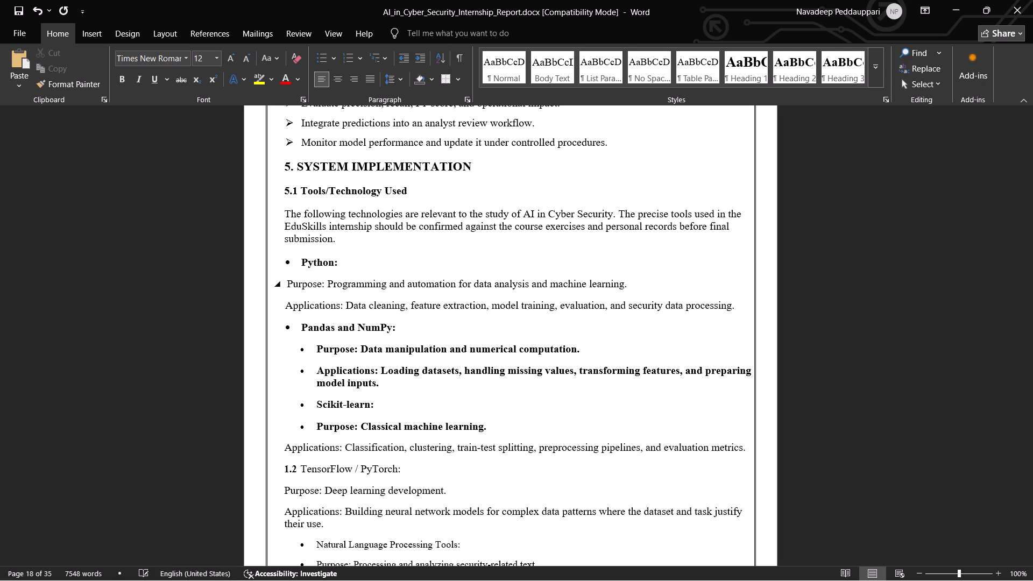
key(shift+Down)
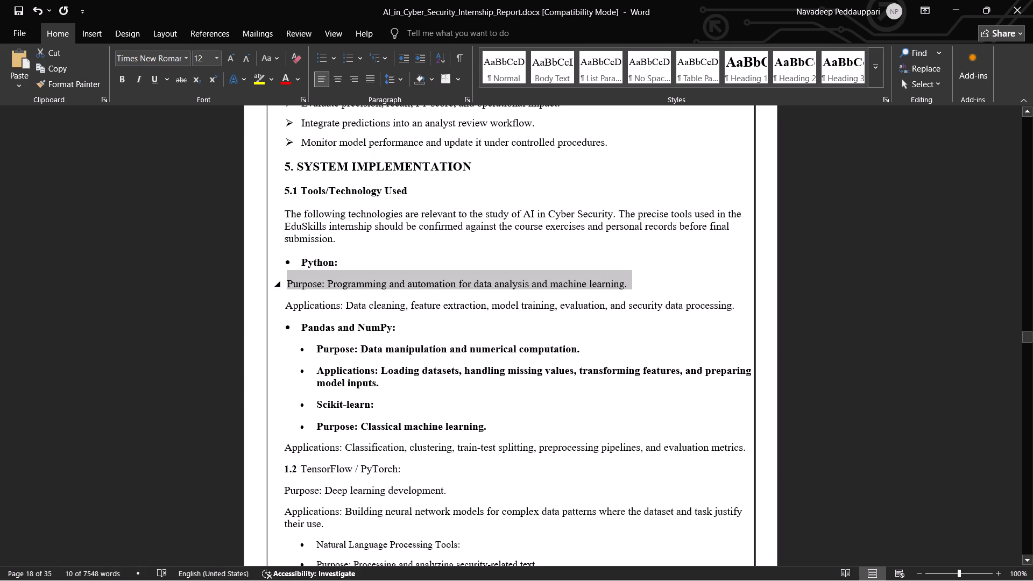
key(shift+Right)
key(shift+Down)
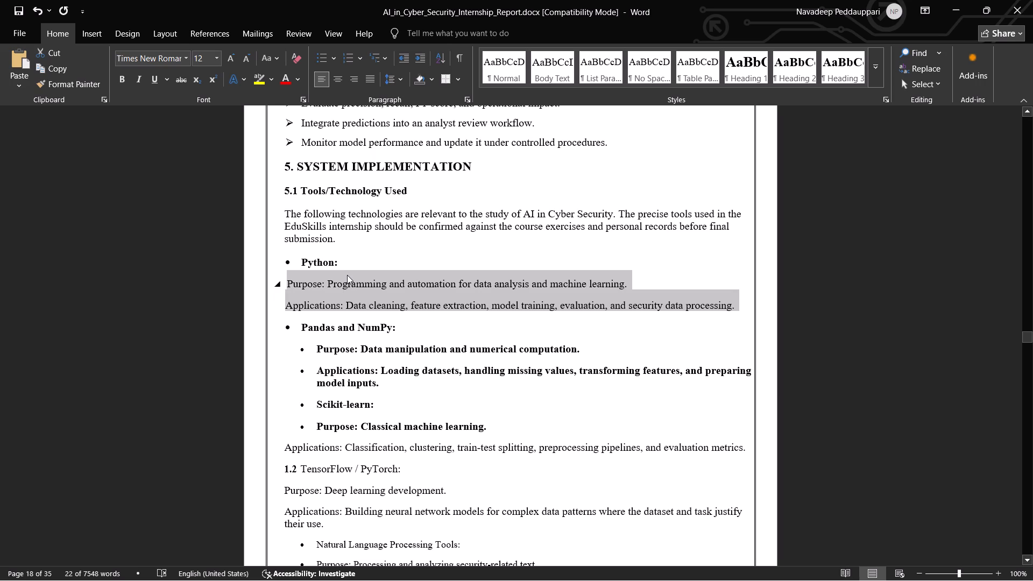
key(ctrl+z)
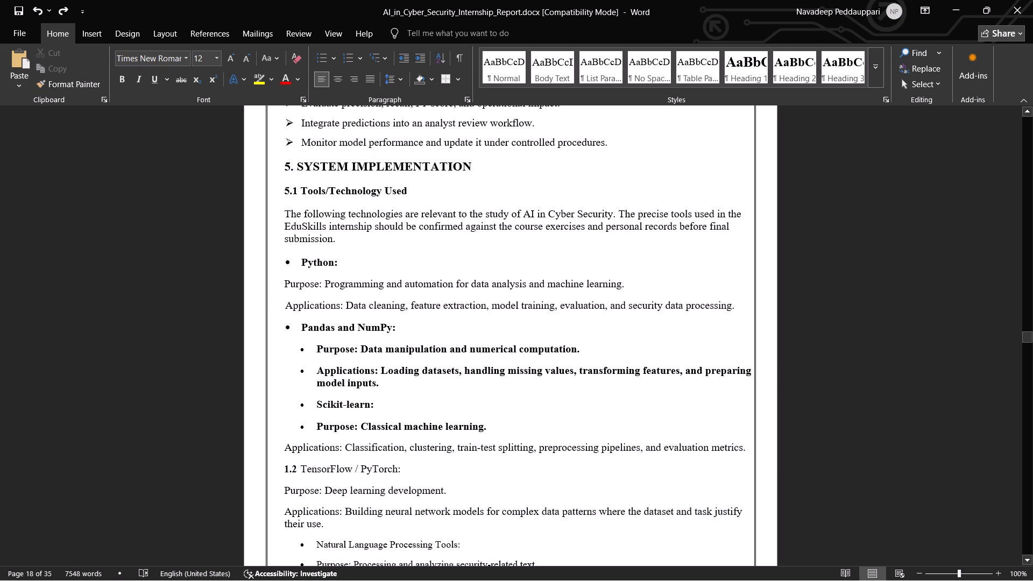
Apply the copied non-bold, unbulleted formatting to the Purpose and Applications lines under Pandas and NumPy.
drag(316, 348, 393, 388)
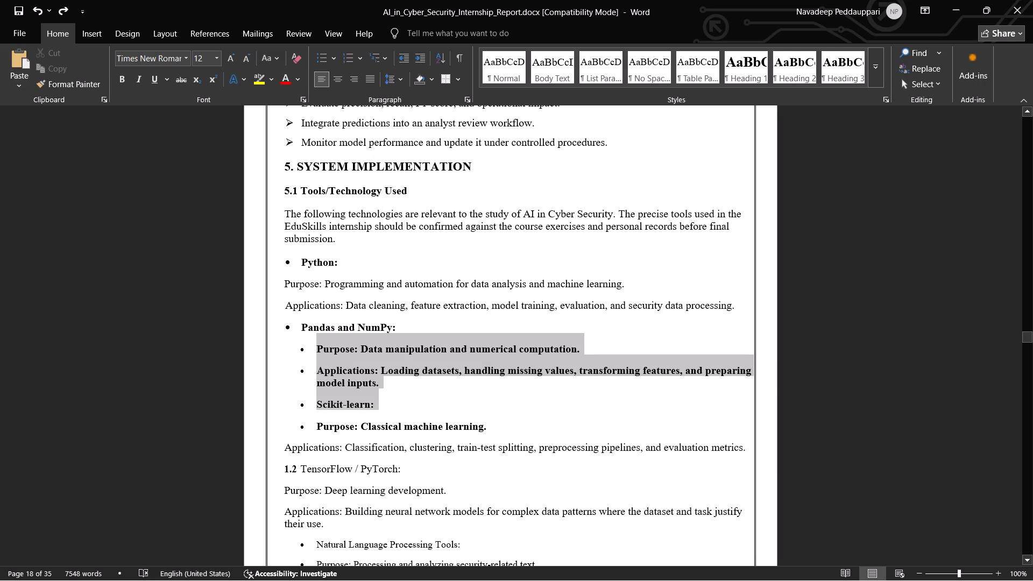
drag(393, 388, 393, 381)
key(ctrl+alt+v)
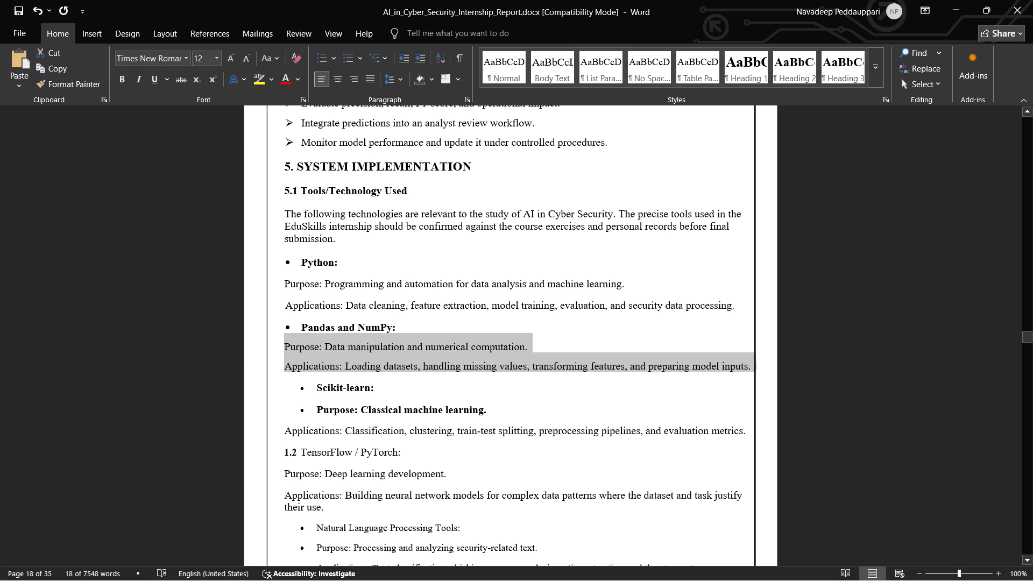
Copy the Pandas and NumPy heading's formatting and apply it to the Scikit-learn heading.
scroll(404, 388, down, 2)
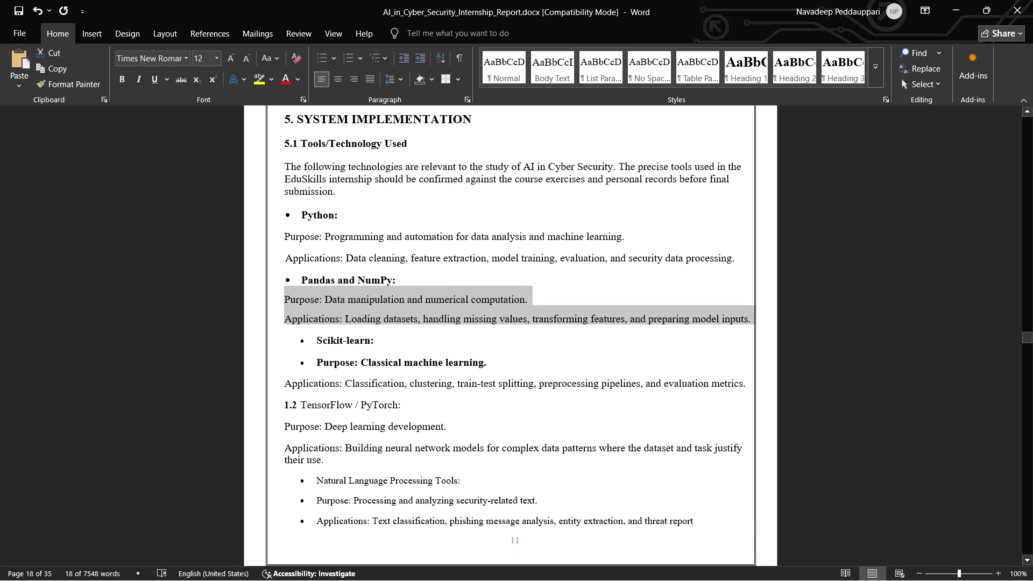
triple_click(312, 281)
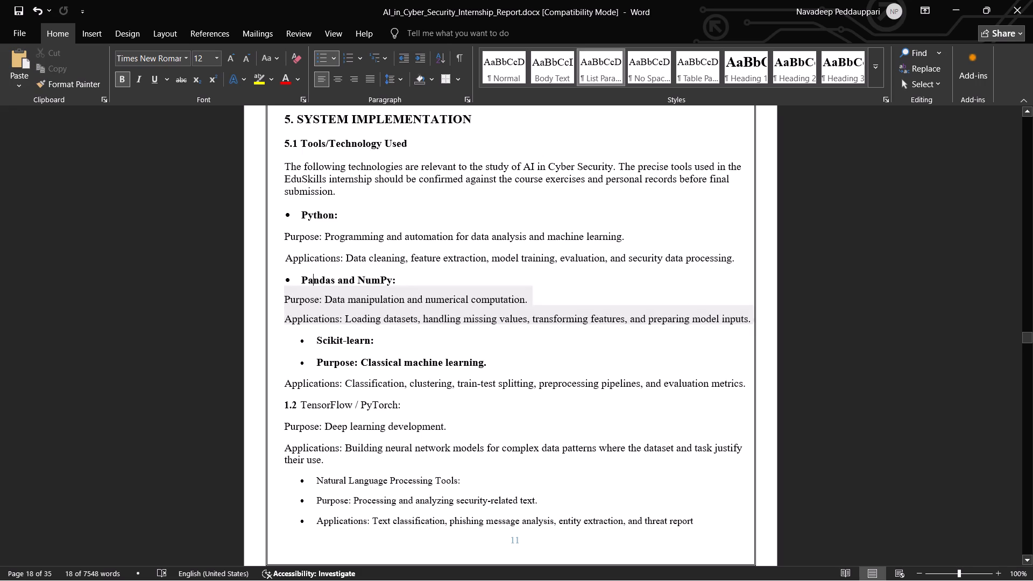
key(ctrl+alt+c)
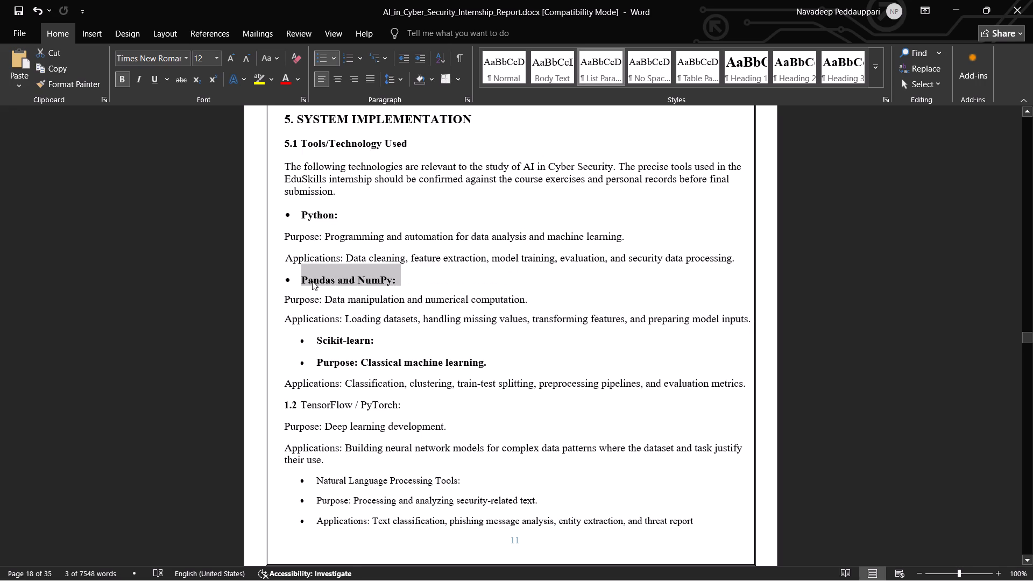
double_click(330, 340)
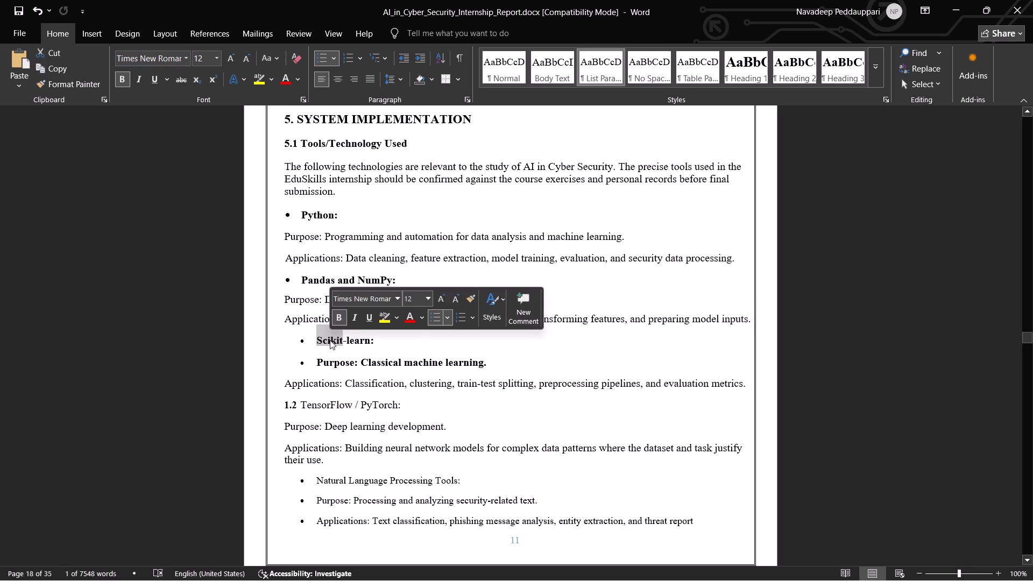
triple_click(330, 340)
key(ctrl+alt+v)
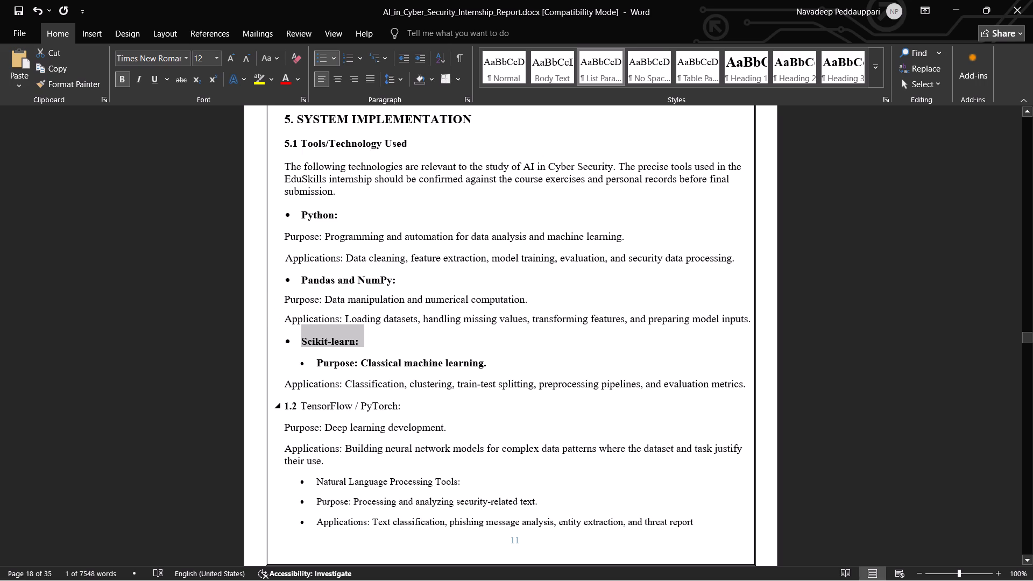
Apply the copied bold bulleted heading formatting to the TensorFlow / PyTorch line, replacing its 1.2 numbering.
scroll(352, 407, down, 1)
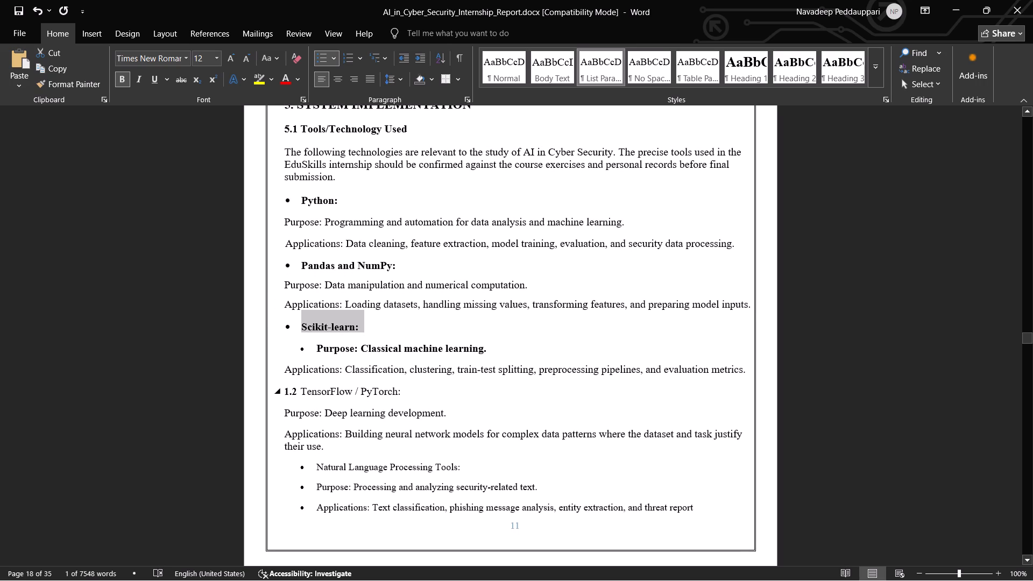
triple_click(340, 394)
click(340, 394)
triple_click(340, 394)
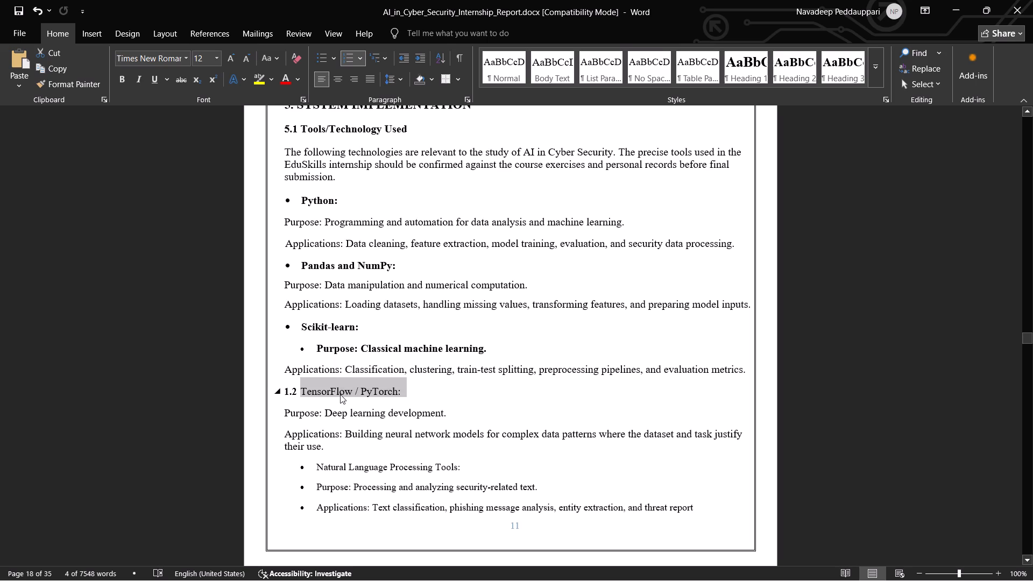
key(ctrl+alt+v)
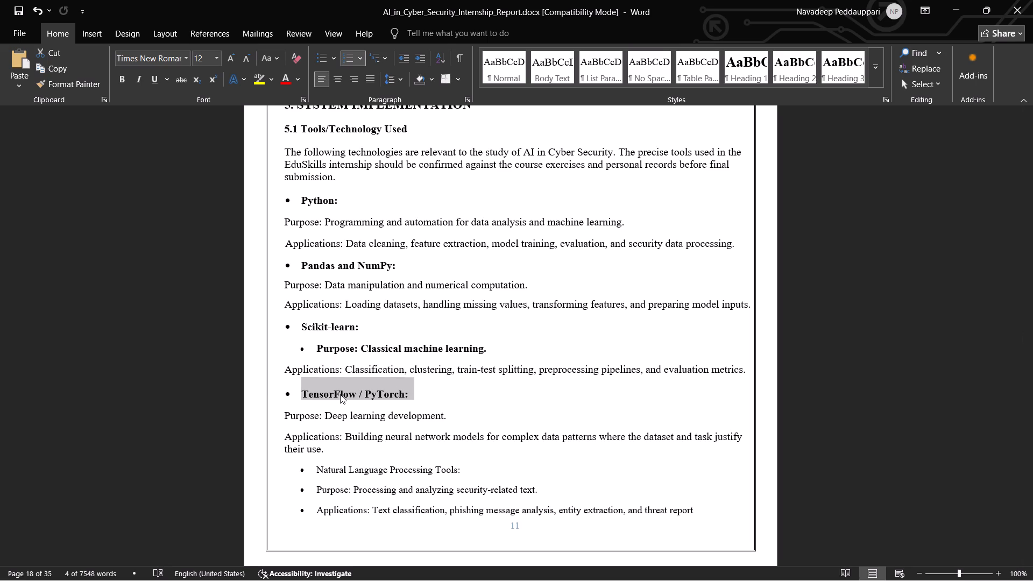
Apply the copied bold bulleted heading formatting to the Natural Language Processing Tools line.
scroll(337, 414, down, 2)
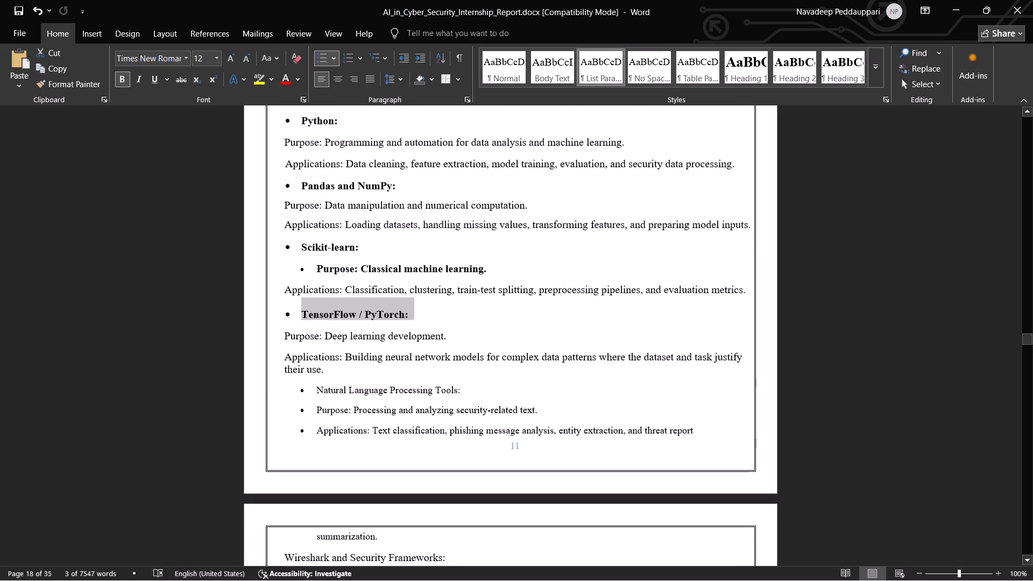
scroll(337, 414, down, 2)
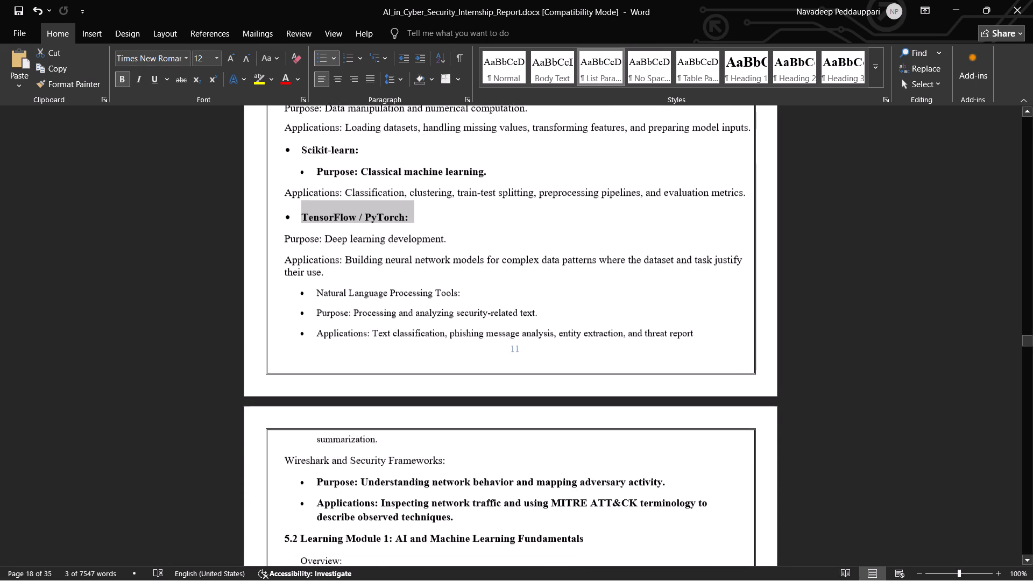
scroll(337, 414, down, 2)
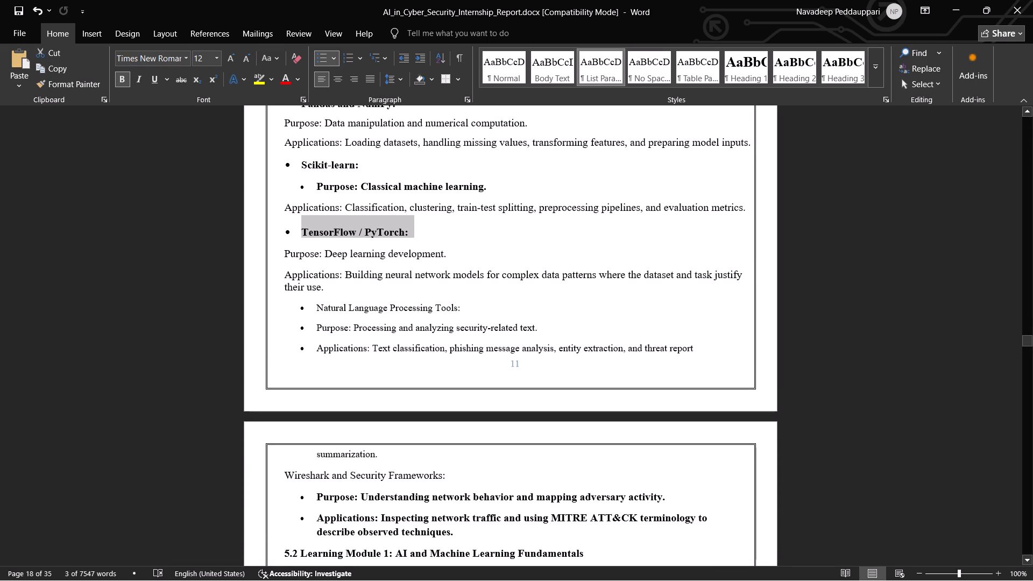
double_click(350, 307)
triple_click(350, 307)
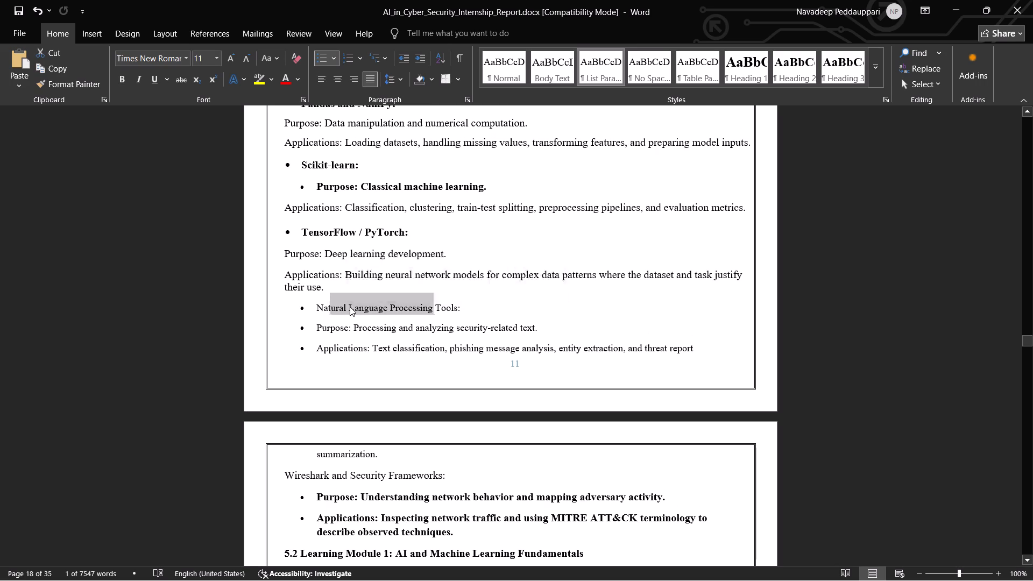
key(ctrl+alt+v)
Apply the same bold bulleted heading formatting to the Wireshark and Security Frameworks line.
scroll(350, 307, down, 1)
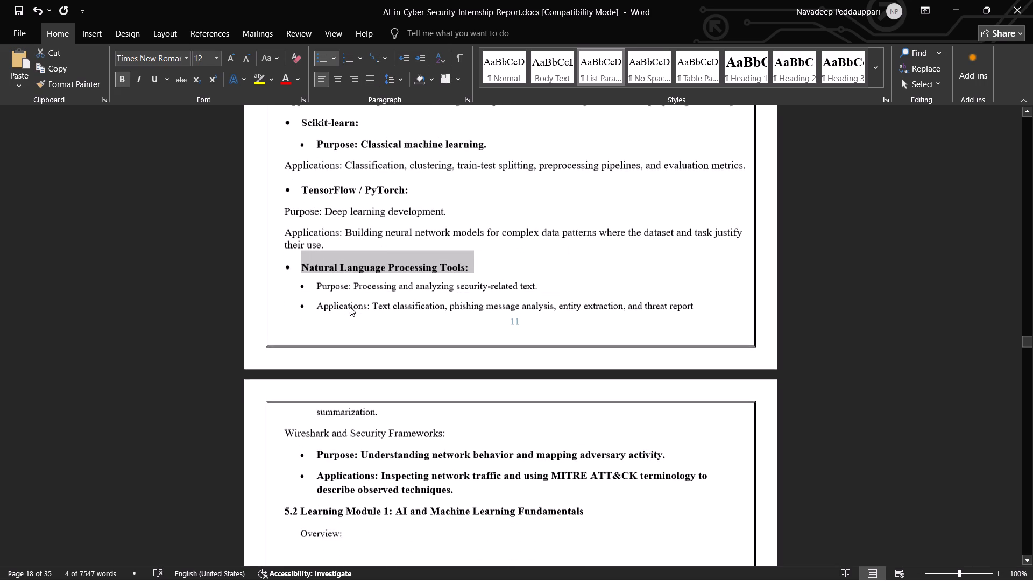
scroll(350, 307, down, 2)
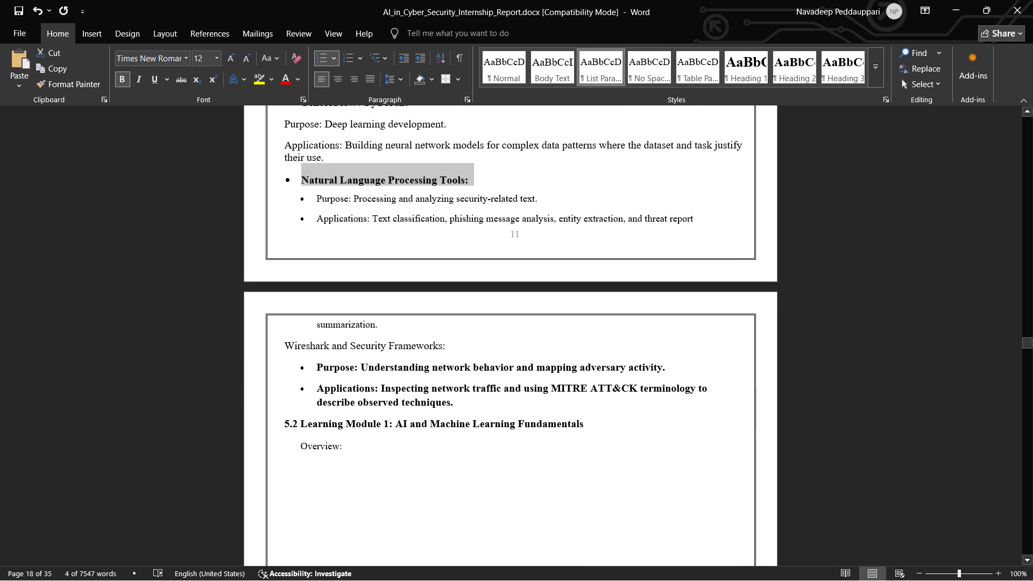
triple_click(334, 353)
triple_click(326, 346)
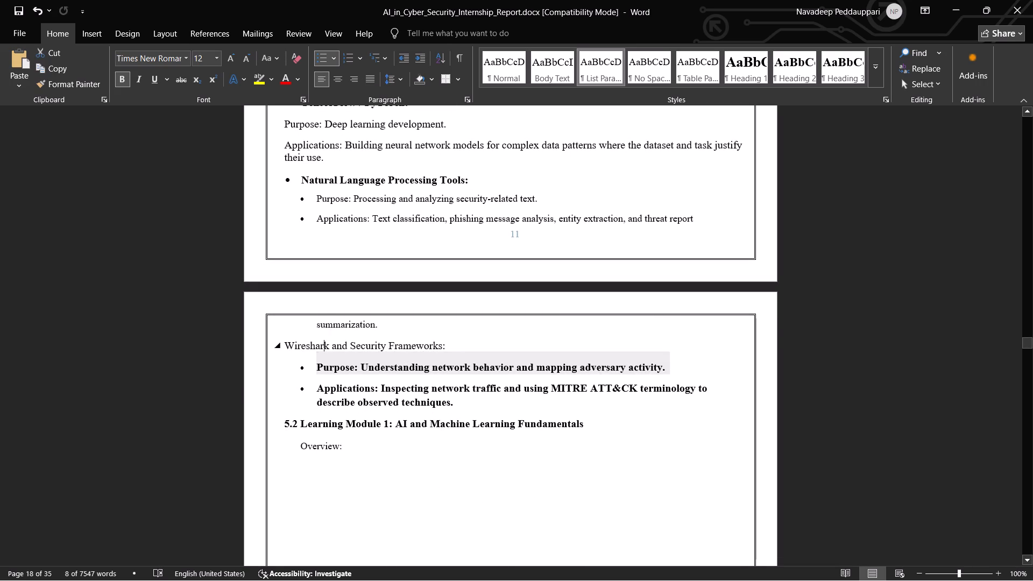
key(ctrl+alt+v)
Remove the existing indent from the Purpose and Applications lines under Pandas and NumPy, and indent both together by one tab.
scroll(326, 346, down, 1)
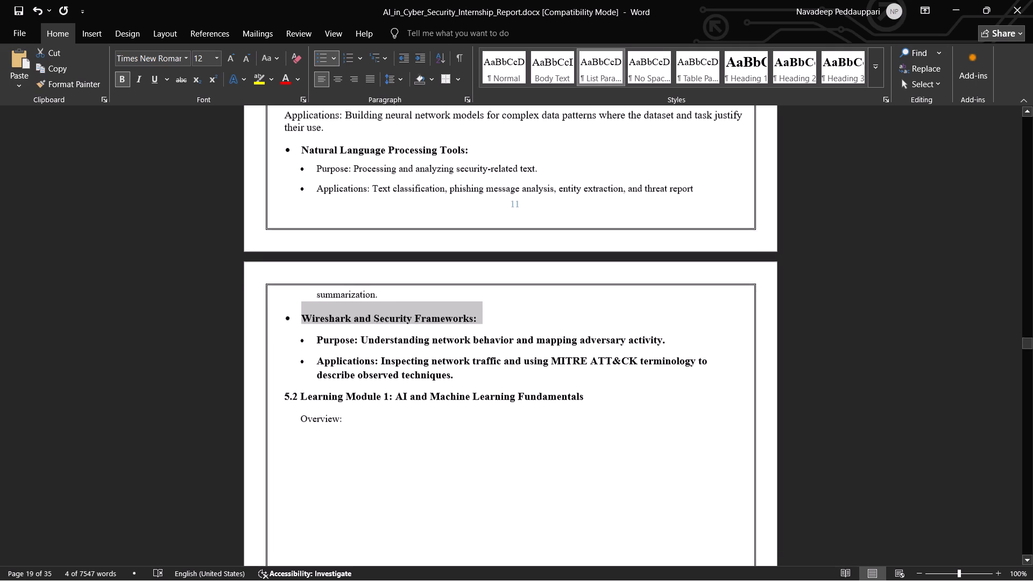
scroll(326, 346, down, 1)
scroll(326, 346, up, 1)
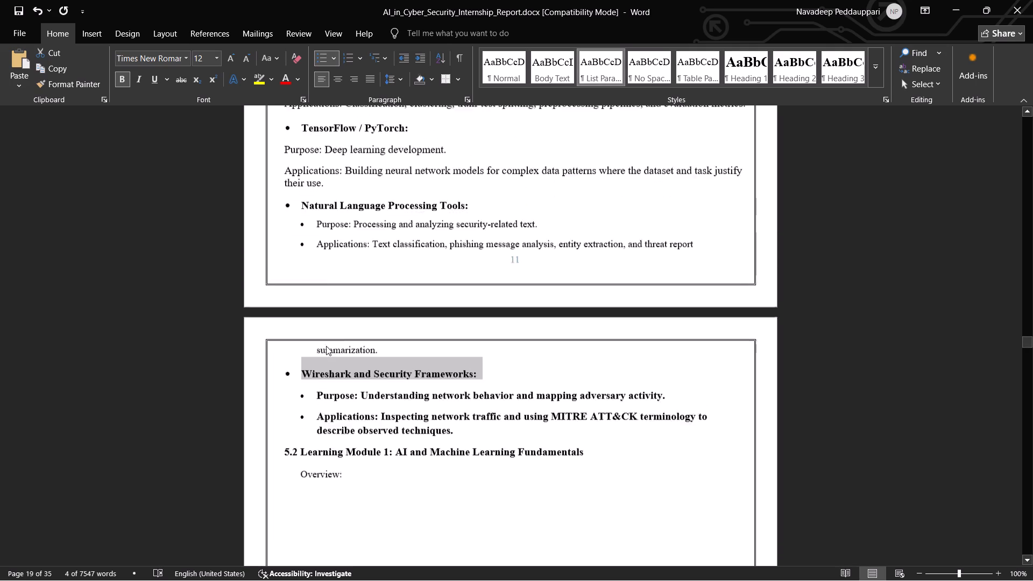
scroll(326, 346, up, 4)
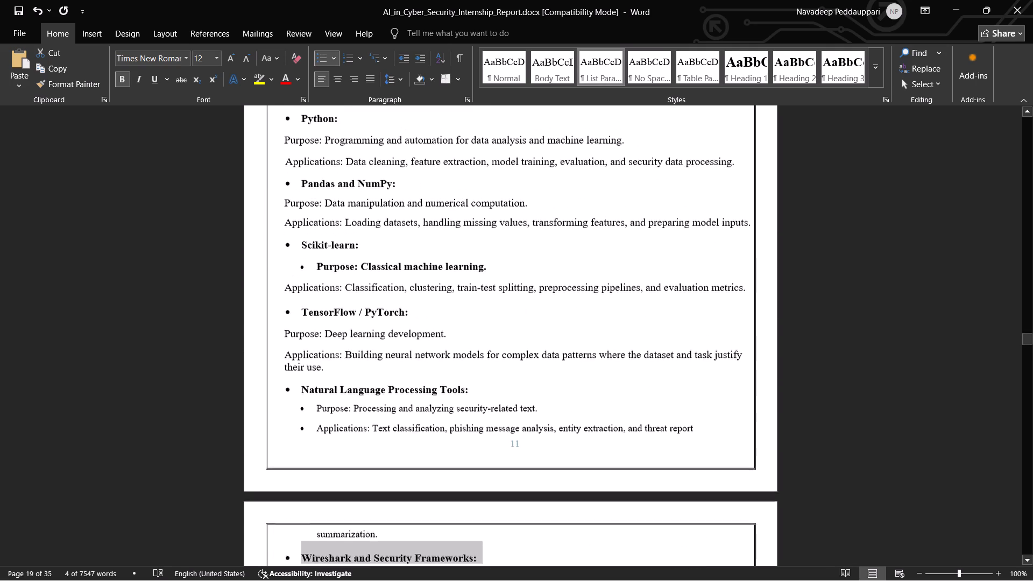
scroll(326, 346, up, 1)
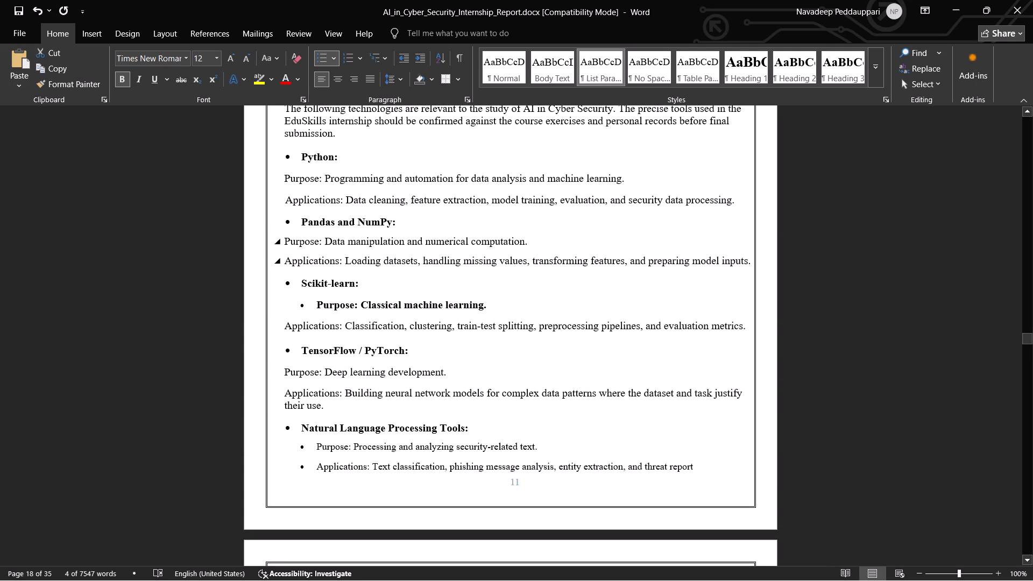
click(284, 237)
key(BackSpace)
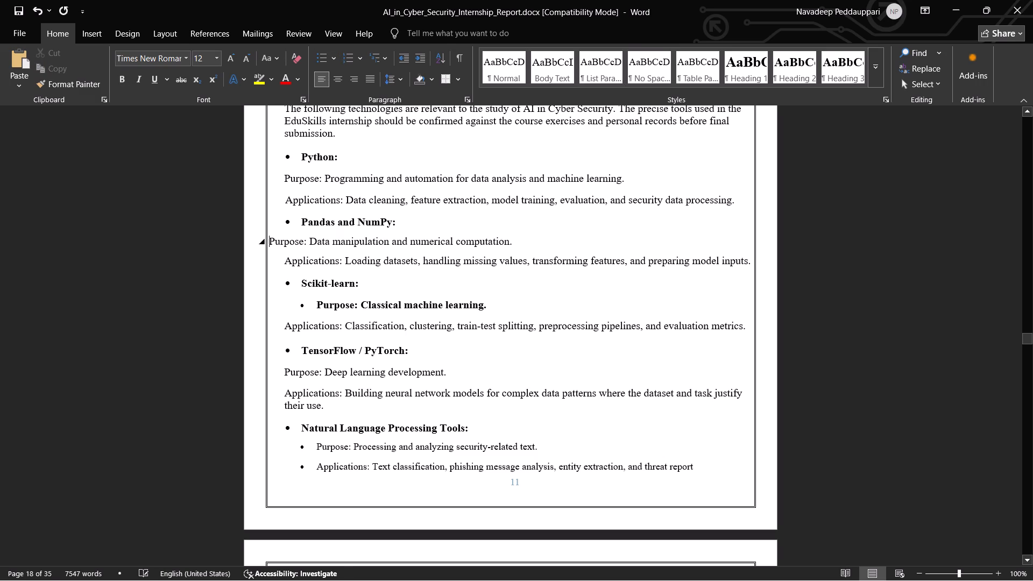
key(Down)
key(BackSpace)
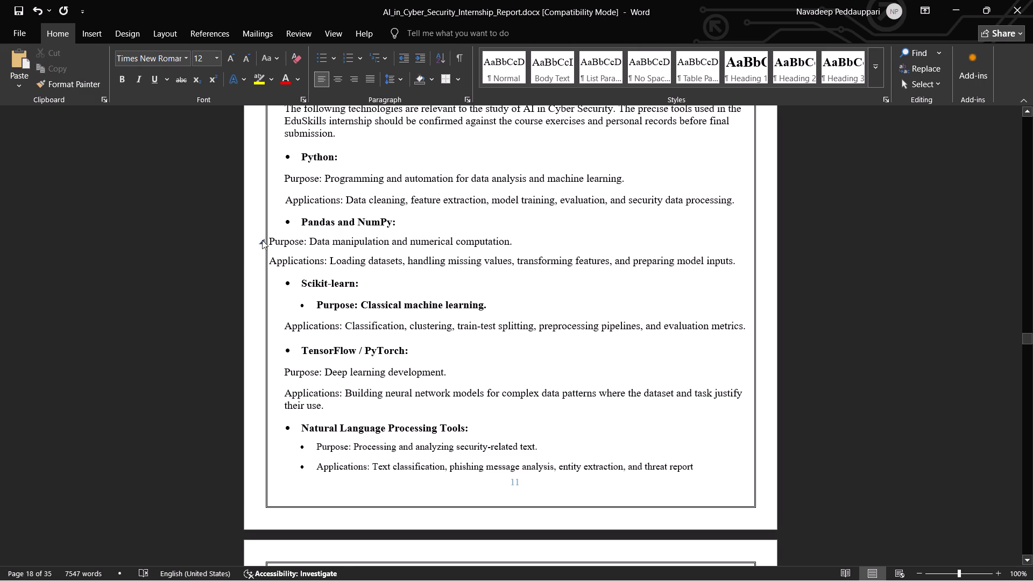
drag(270, 241, 634, 252)
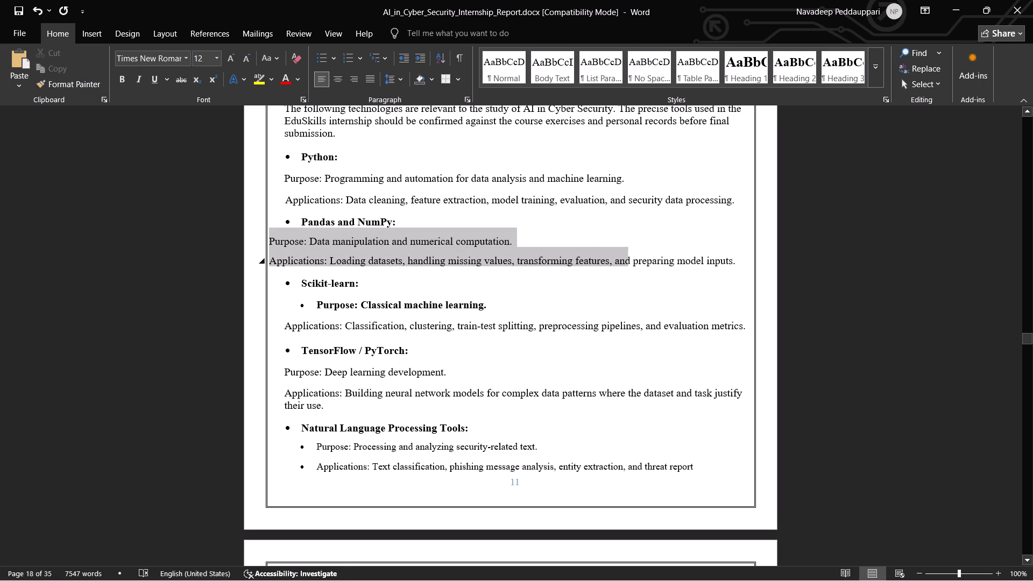
drag(634, 252, 782, 257)
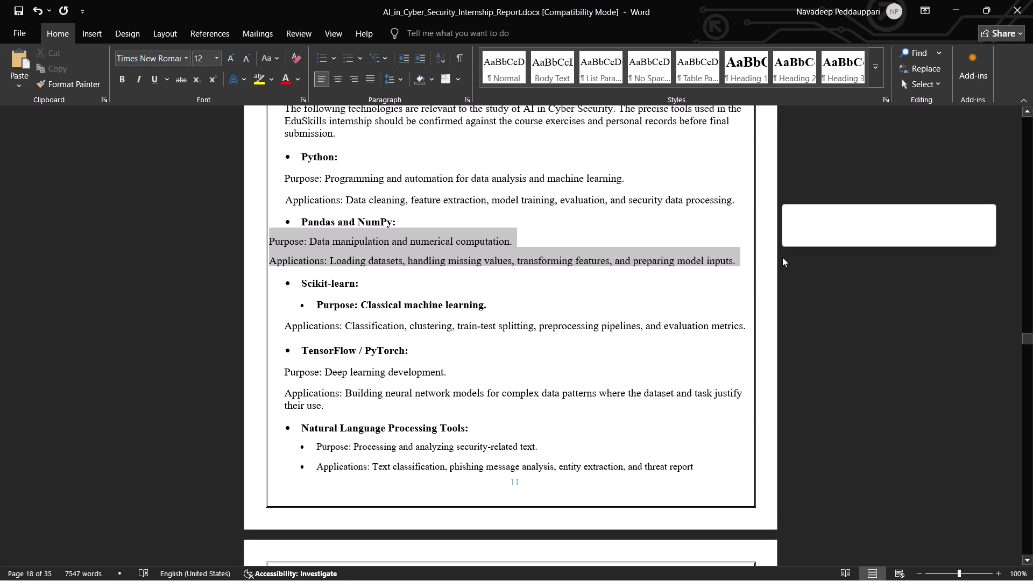
key(Tab)
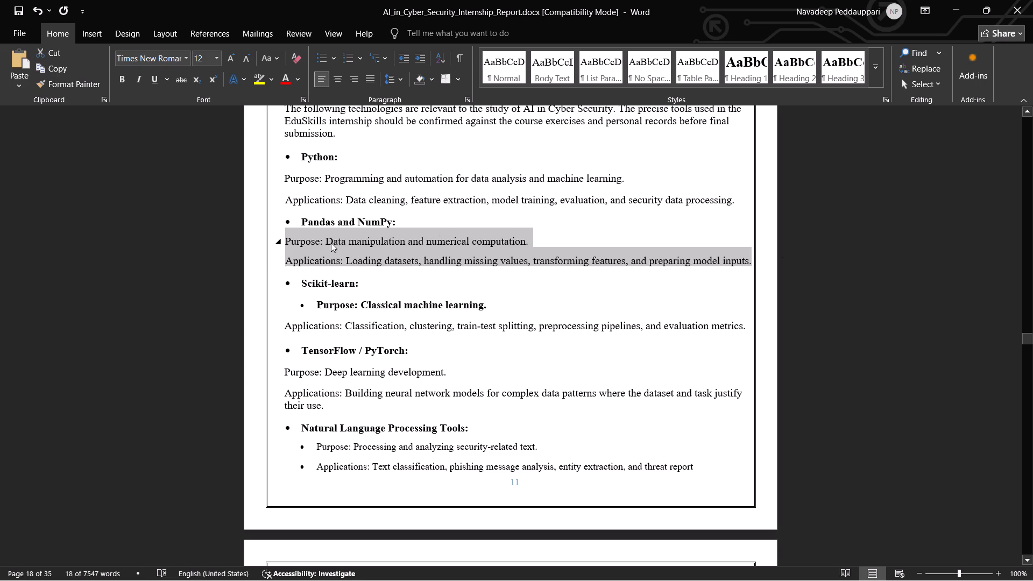
Copy the re-indented Pandas and NumPy lines' formatting and apply it to the Purpose and Applications lines under Python.
key(ctrl+alt+c)
drag(284, 178, 729, 190)
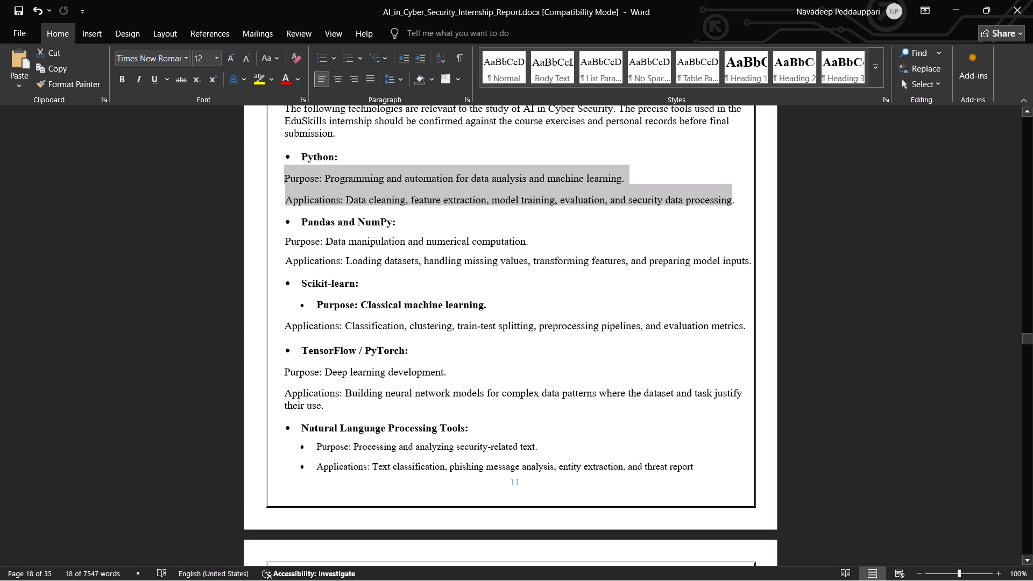
drag(729, 190, 742, 198)
key(ctrl+alt+v)
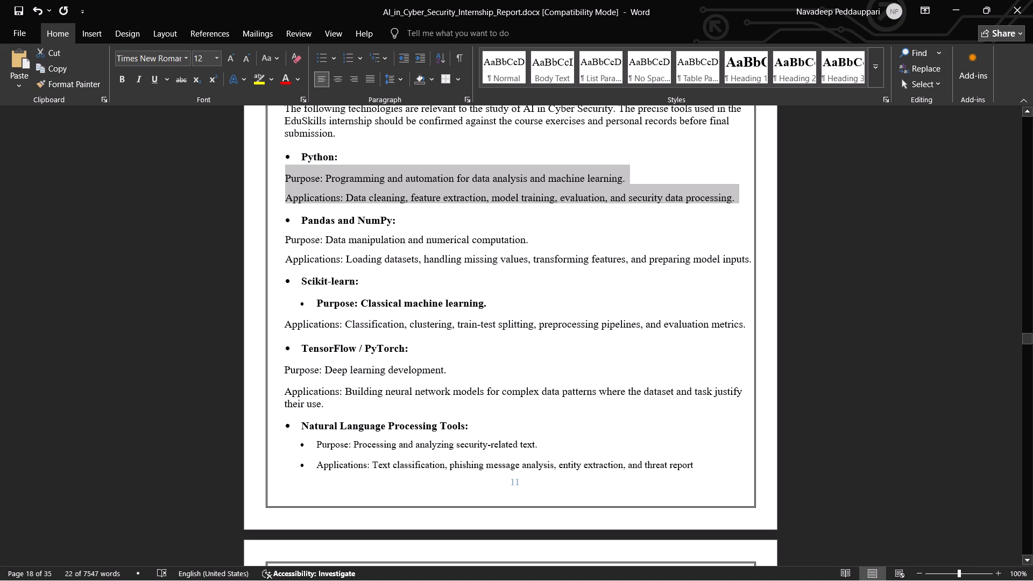
Apply the copied non-bold, unbulleted formatting to the Purpose and Applications lines under Scikit-learn and TensorFlow / PyTorch.
drag(296, 301, 718, 328)
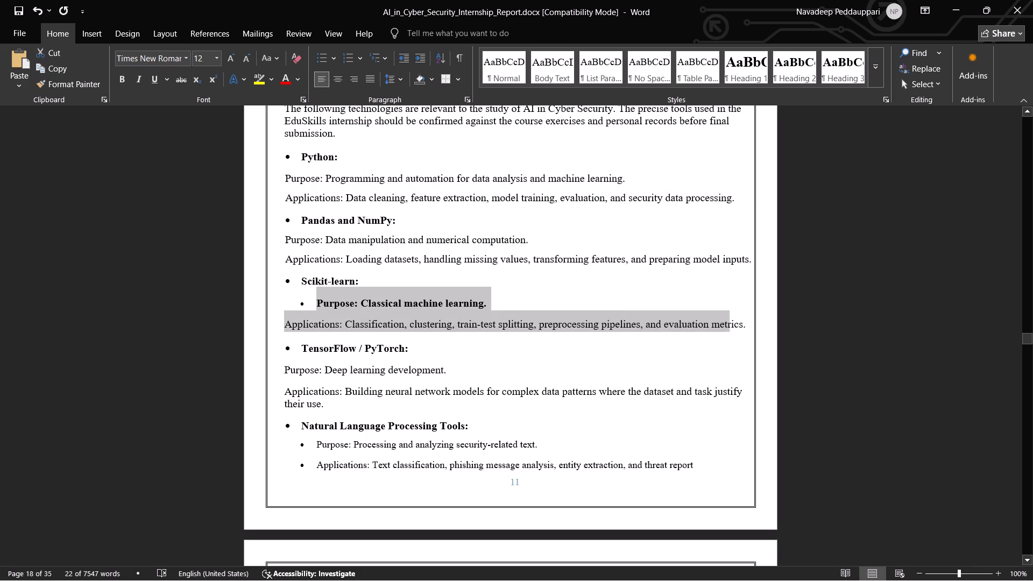
drag(718, 328, 751, 323)
key(ctrl+alt+v)
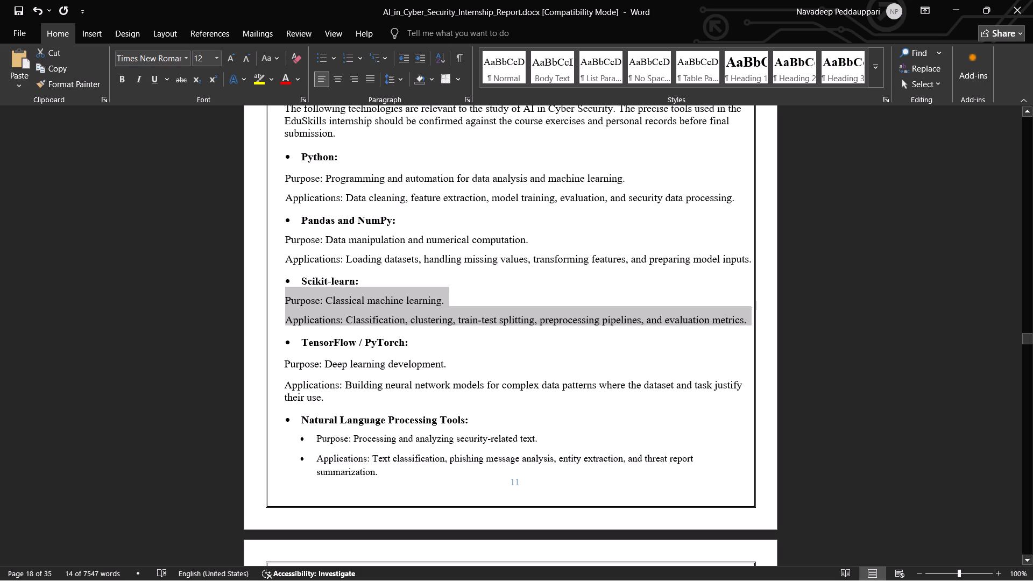
drag(283, 365, 327, 399)
key(ctrl+alt+v)
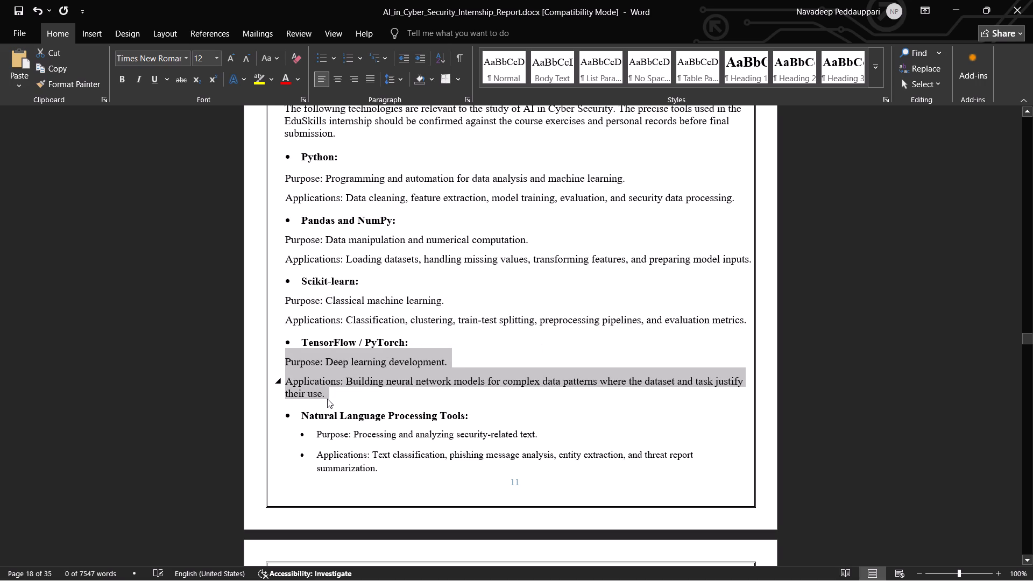
Apply the copied body formatting to the Purpose and Applications lines under Natural Language Processing Tools and Wireshark and Security Frameworks.
scroll(327, 399, down, 1)
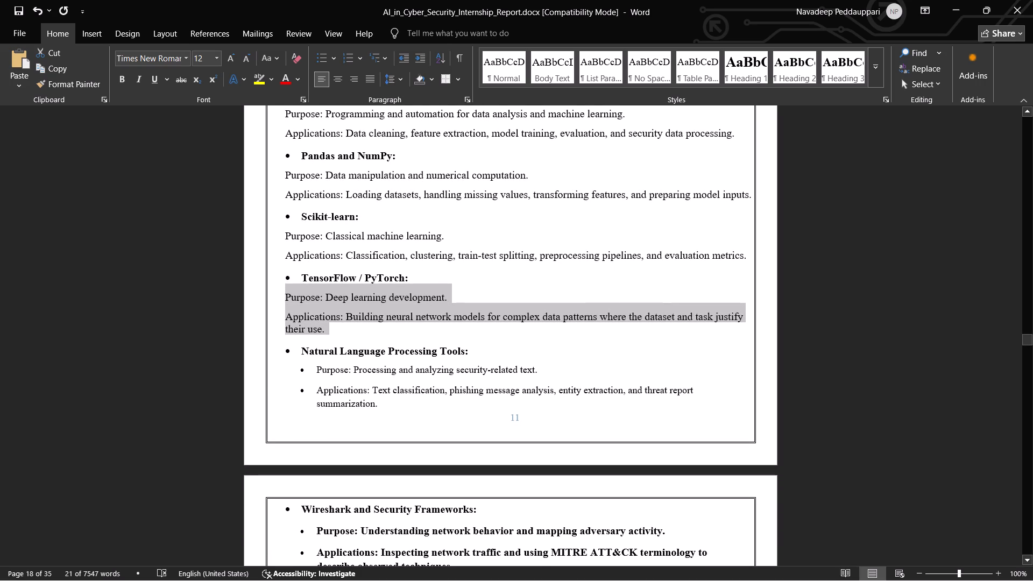
drag(299, 368, 429, 415)
key(ctrl+alt+v)
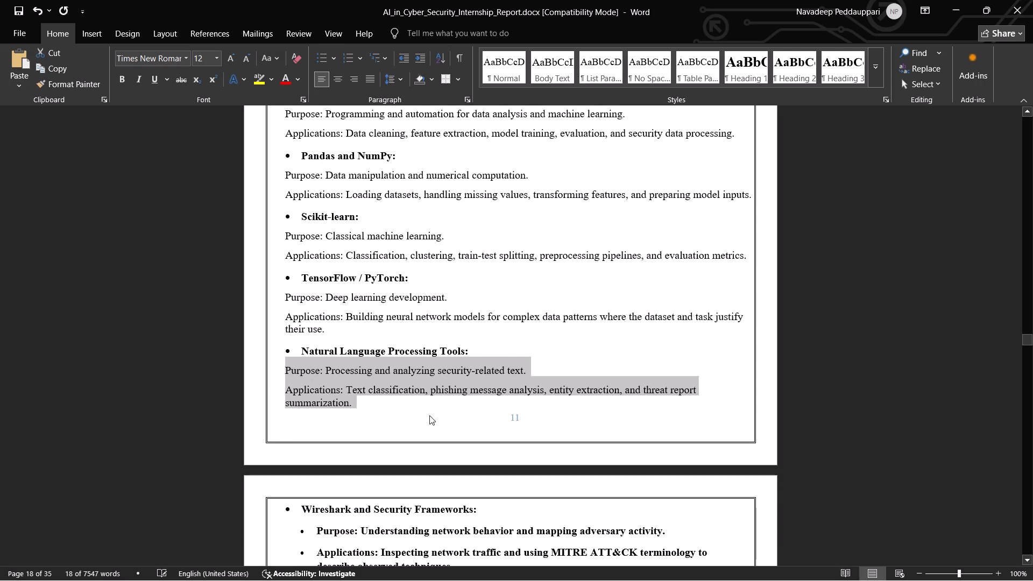
scroll(429, 415, down, 2)
drag(316, 324, 372, 336)
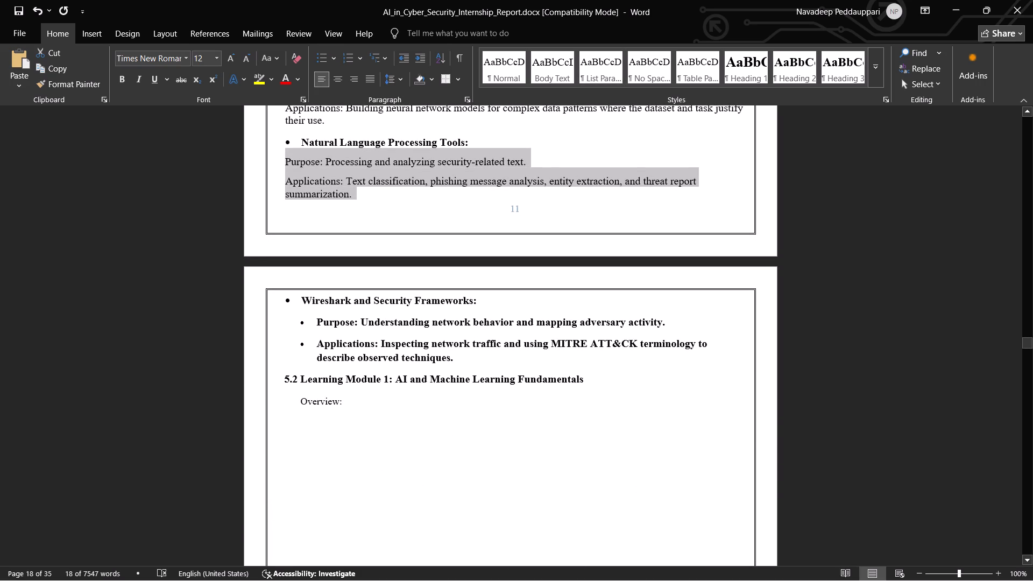
drag(372, 336, 470, 360)
key(ctrl+alt+v)
Review section 5.1's tool headings and their Purpose and Applications lines for consistent bullets and indents, through the start of section 5.2.
scroll(470, 349, down, 2)
scroll(470, 349, up, 5)
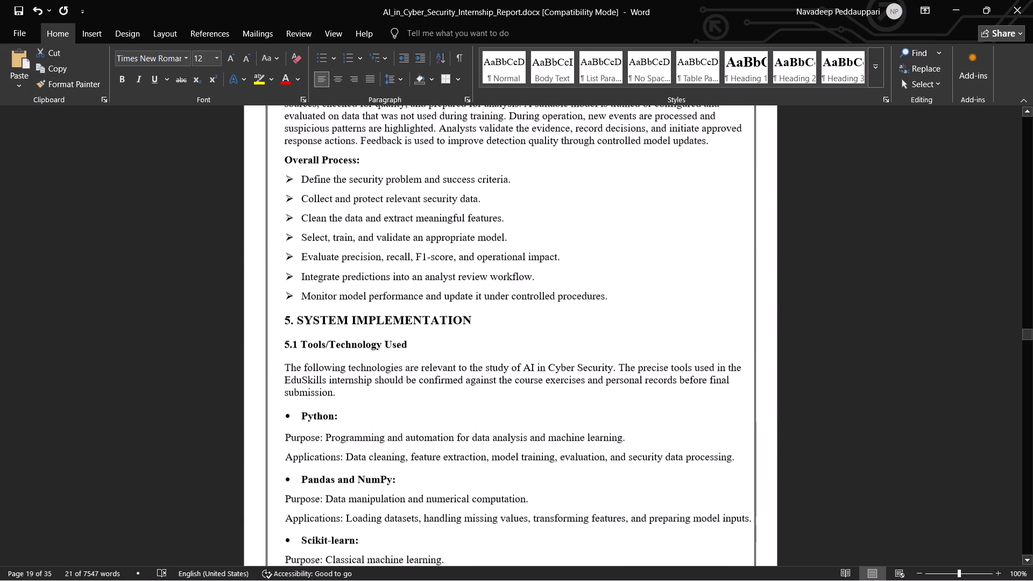
scroll(470, 349, down, 4)
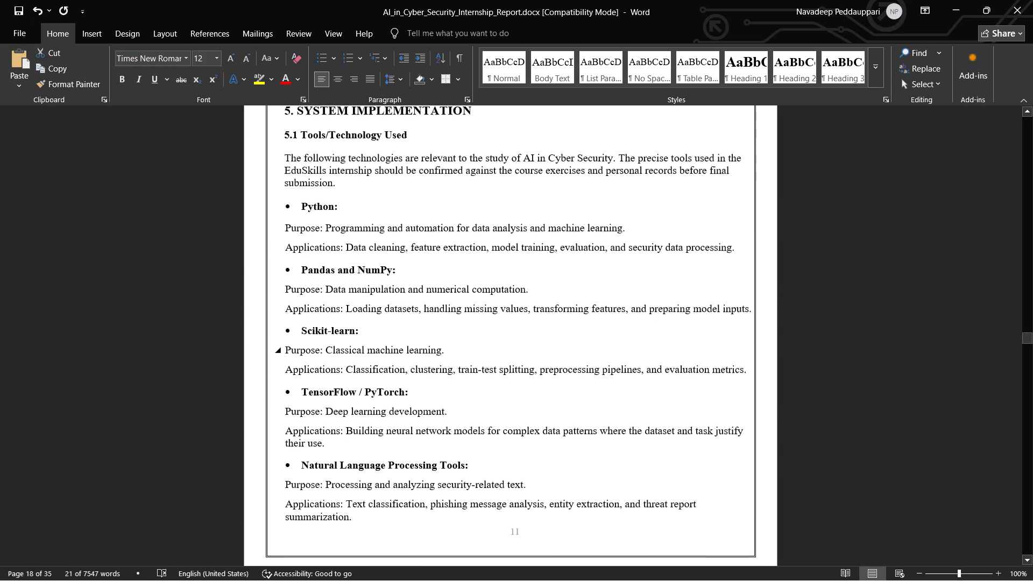
scroll(470, 349, down, 1)
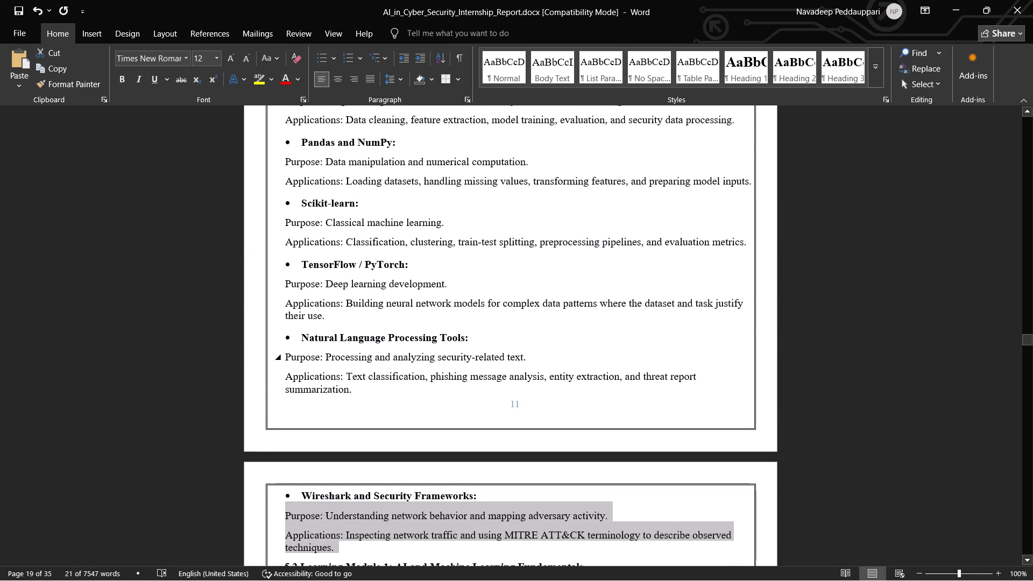
scroll(470, 349, down, 2)
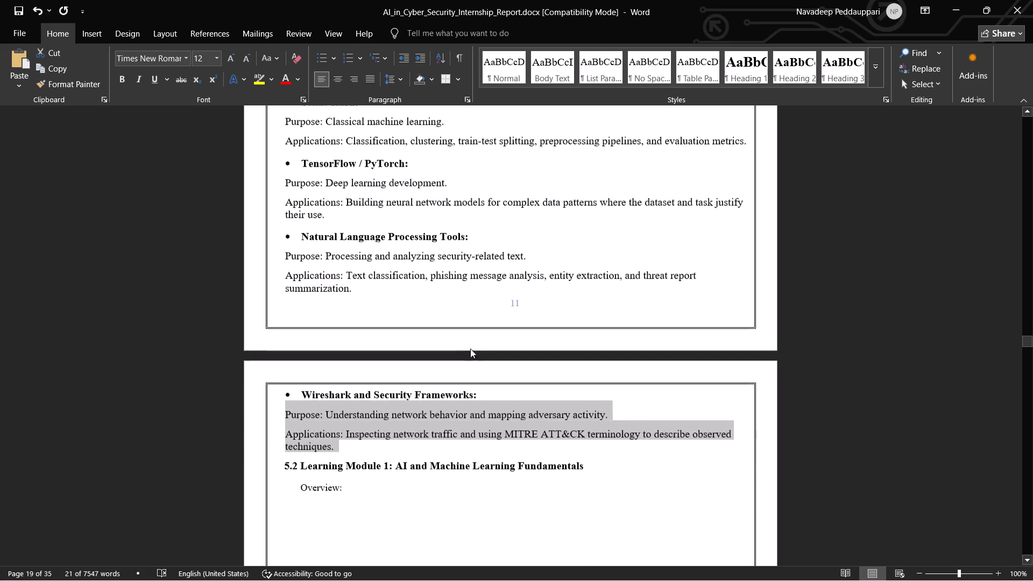
scroll(470, 349, down, 1)
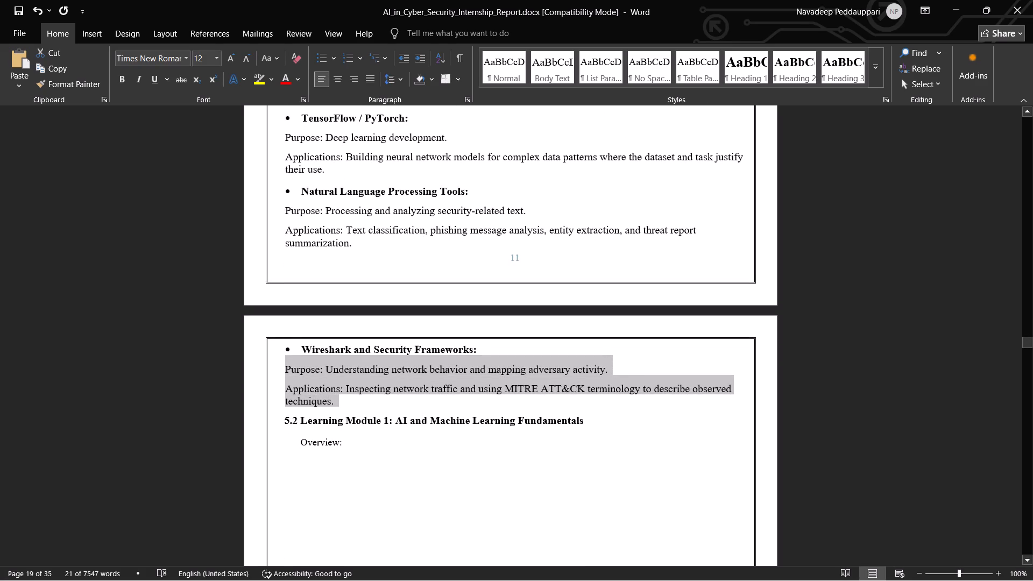
scroll(470, 349, down, 1)
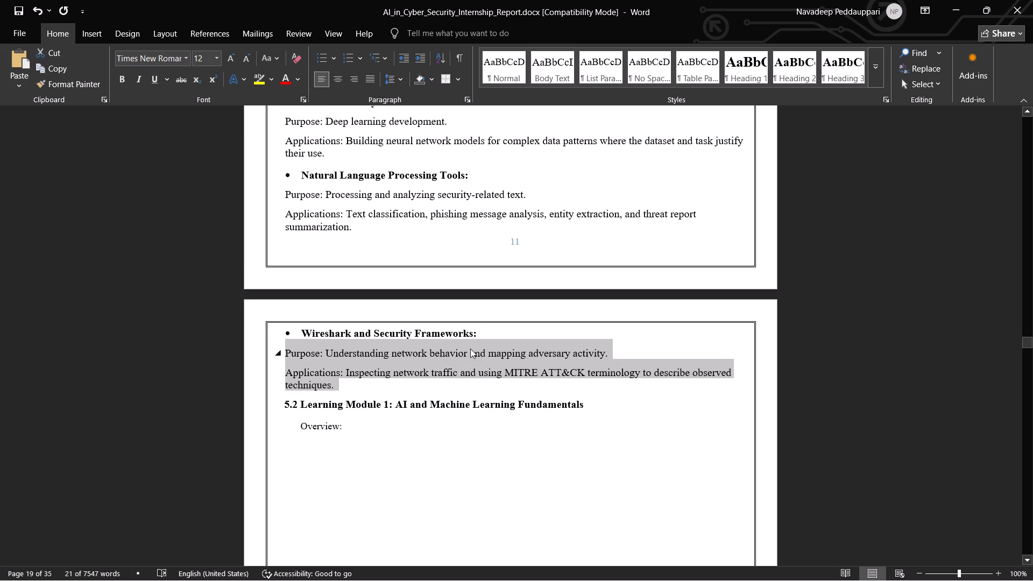
Switch to the reference report and examine how its project sections 5.2 to 5.4 format headings, overview text and numbered lists.
scroll(470, 349, down, 2)
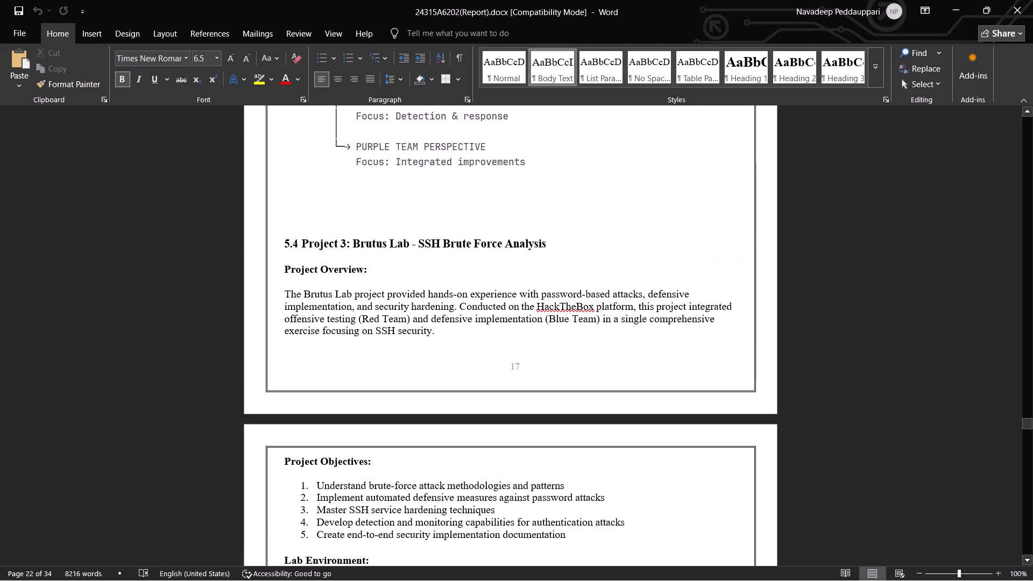
scroll(470, 349, down, 1)
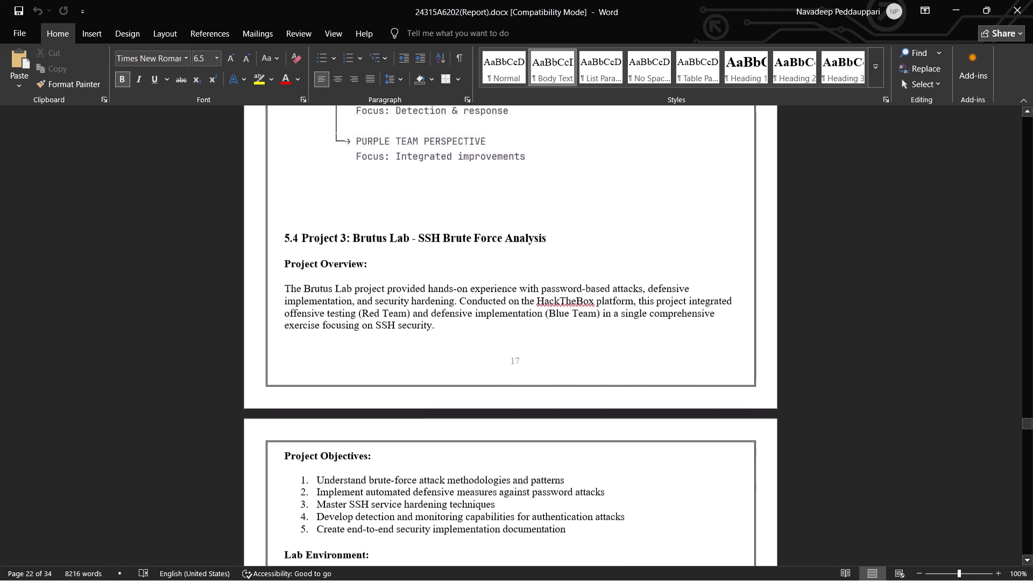
scroll(470, 349, down, 5)
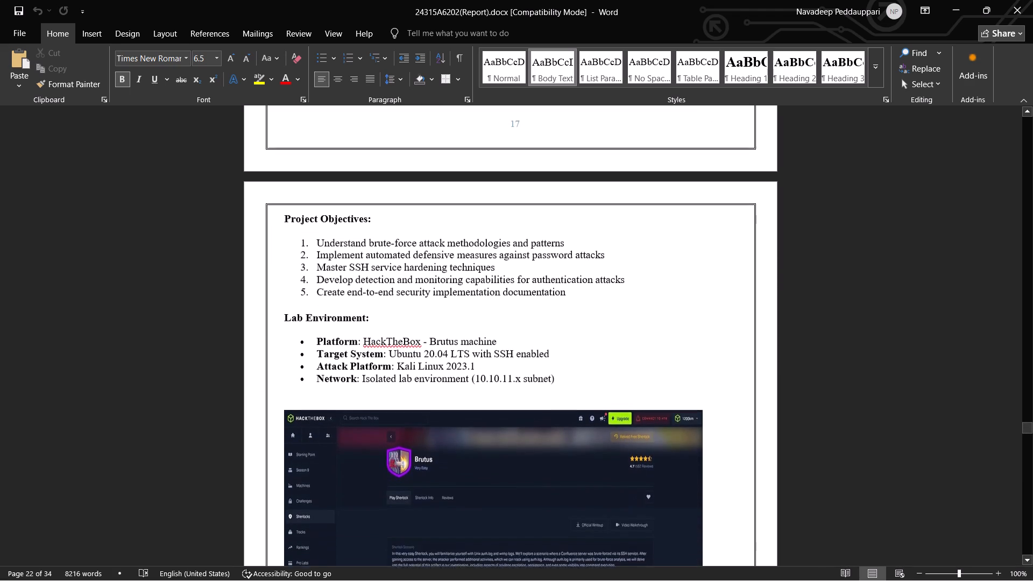
scroll(470, 349, up, 2)
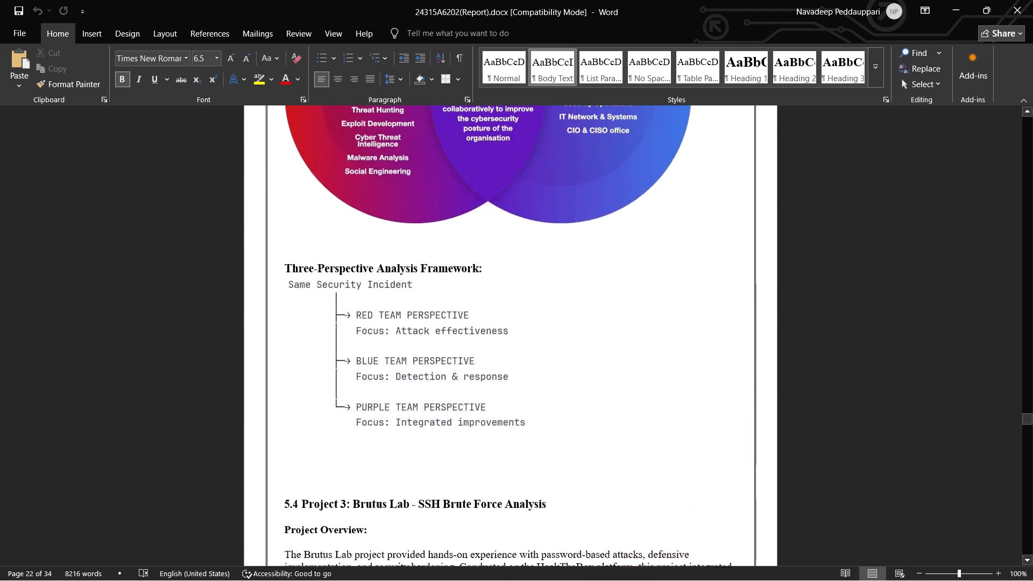
scroll(470, 349, up, 3)
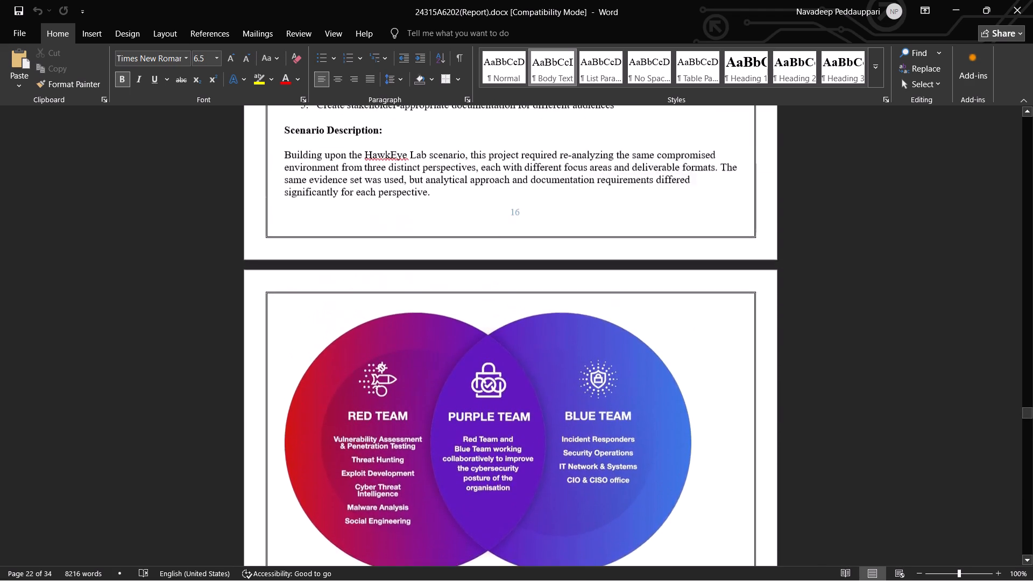
scroll(470, 349, up, 3)
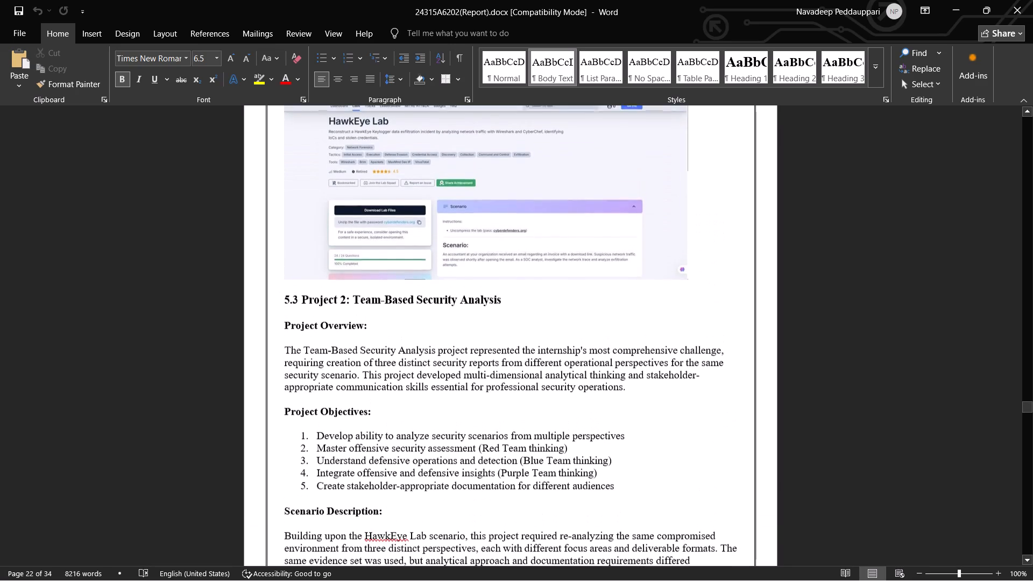
scroll(470, 349, up, 7)
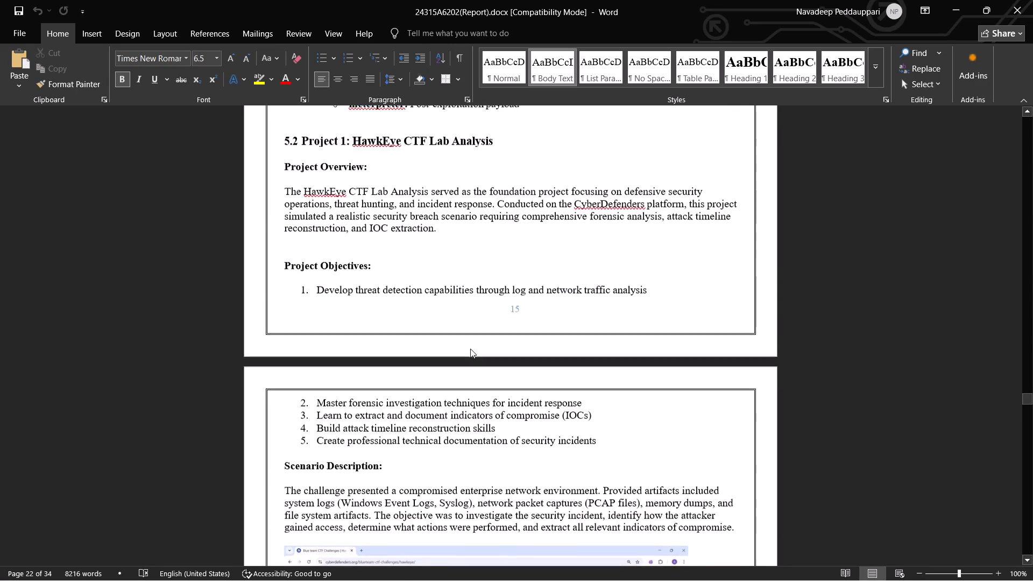
scroll(470, 349, up, 1)
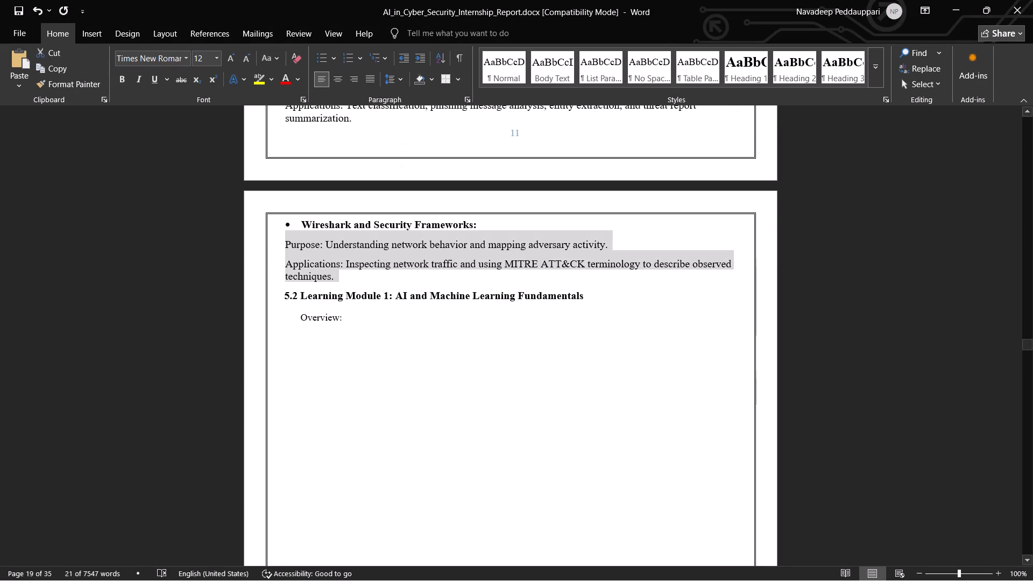
Return to the AI in Cyber Security report and examine the formatting from Learning Module 1 through Learning Module 3, comparing it with section 5.1.
scroll(433, 341, down, 8)
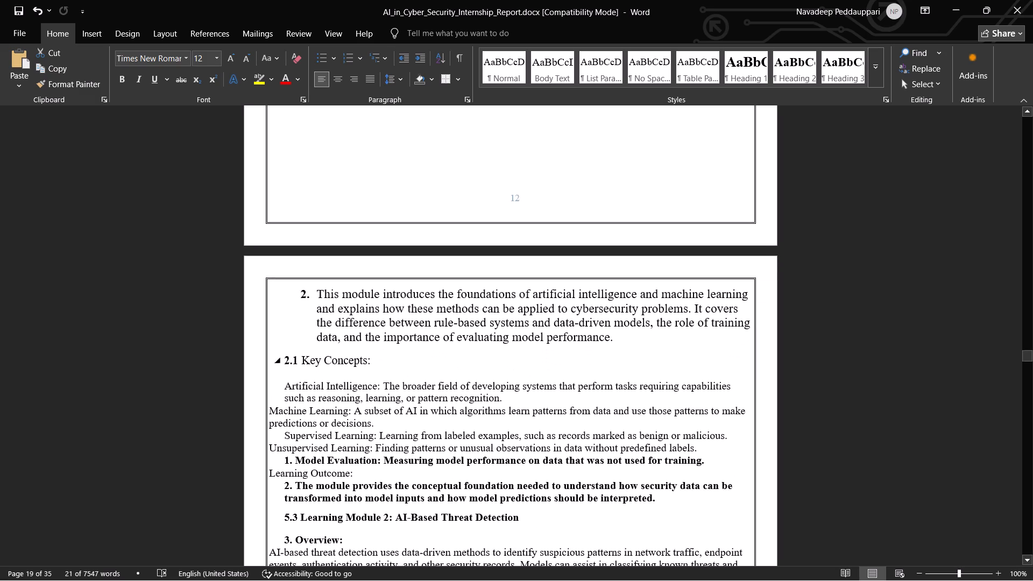
scroll(433, 341, down, 1)
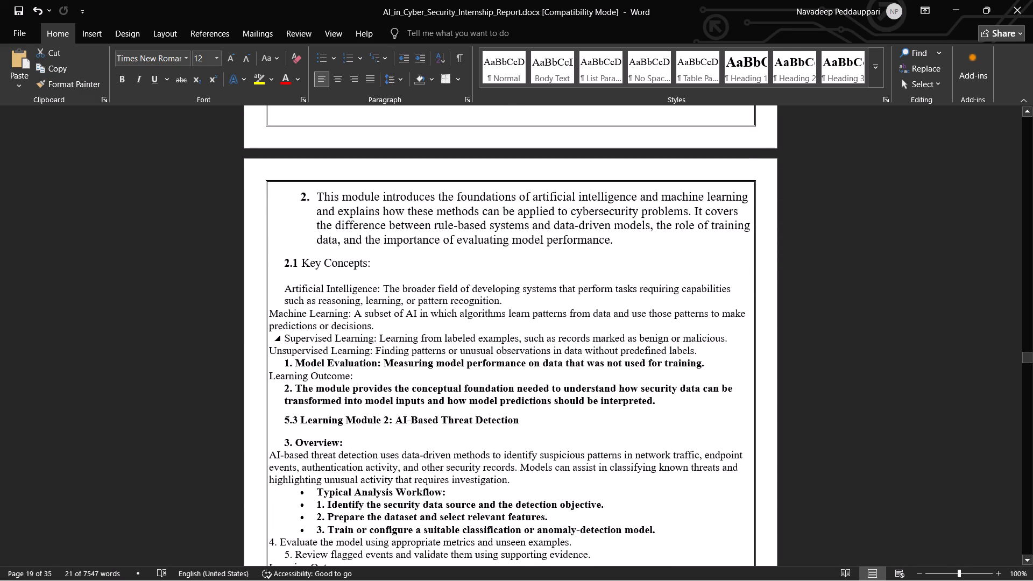
scroll(433, 341, down, 1)
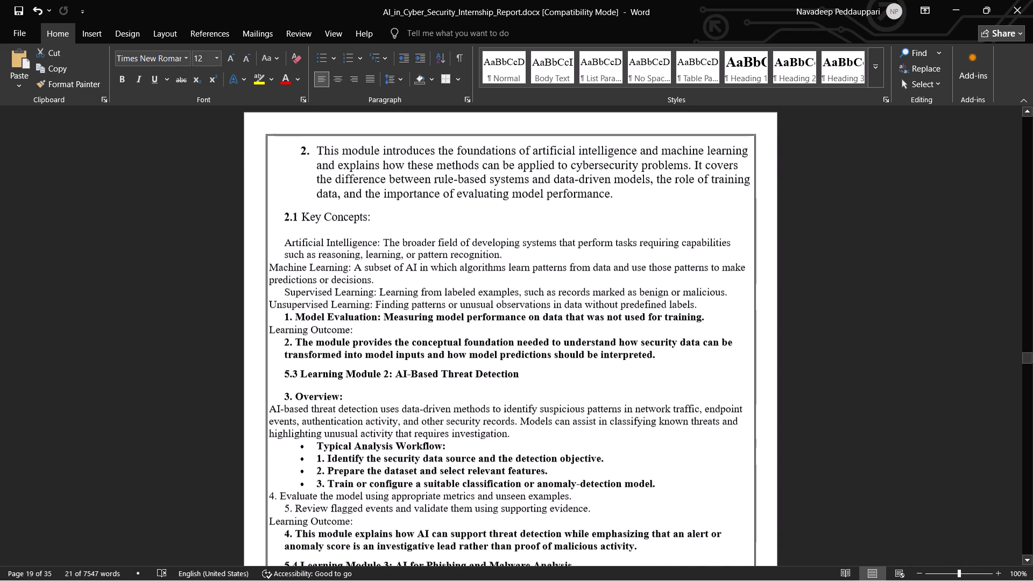
scroll(433, 341, down, 2)
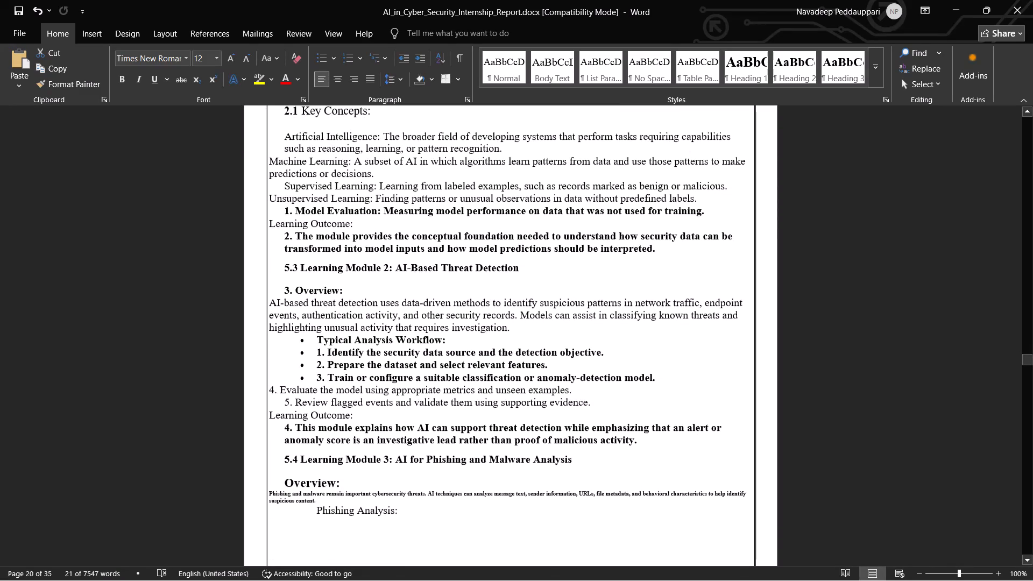
scroll(433, 341, down, 2)
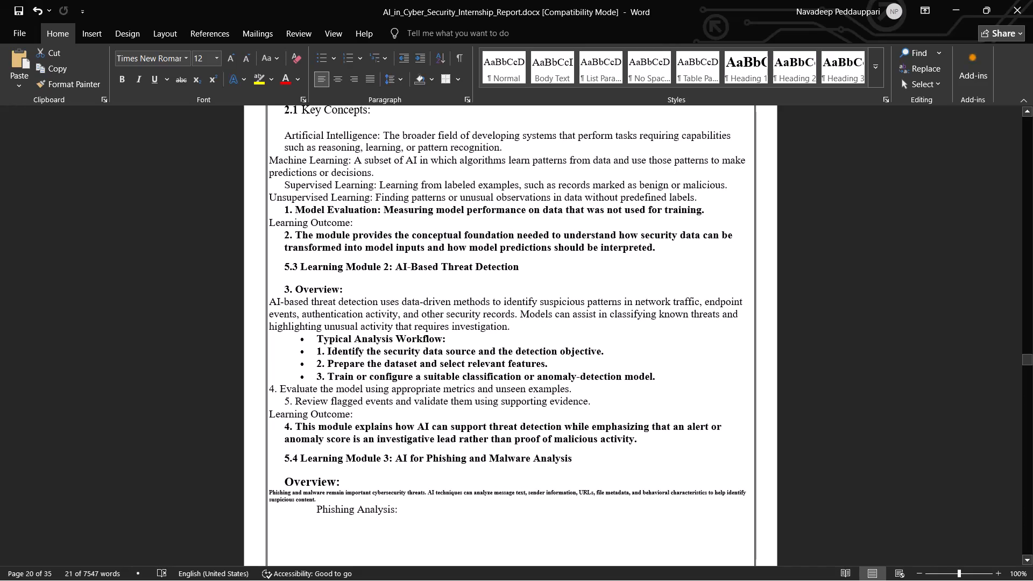
scroll(433, 341, down, 1)
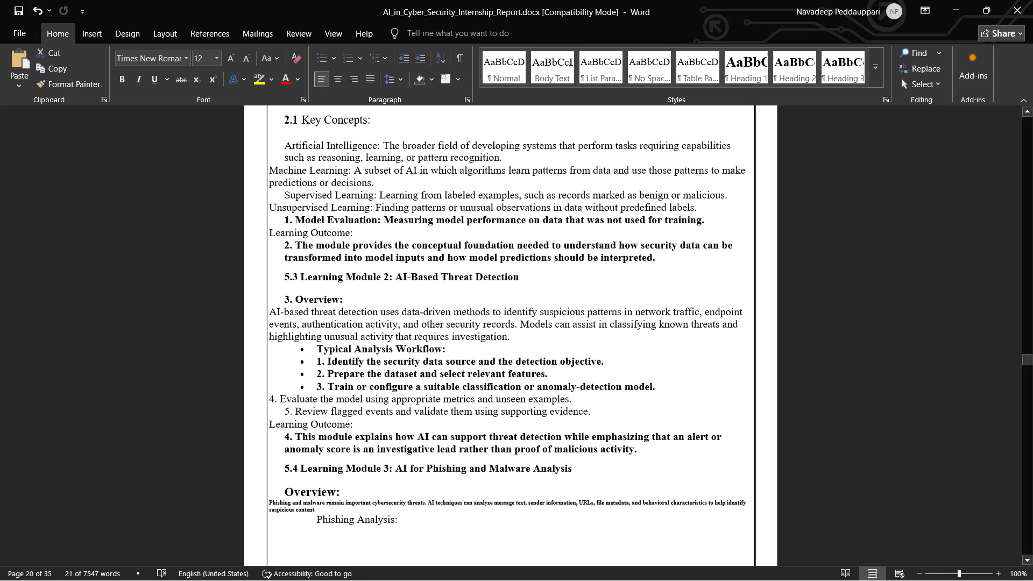
scroll(433, 341, down, 2)
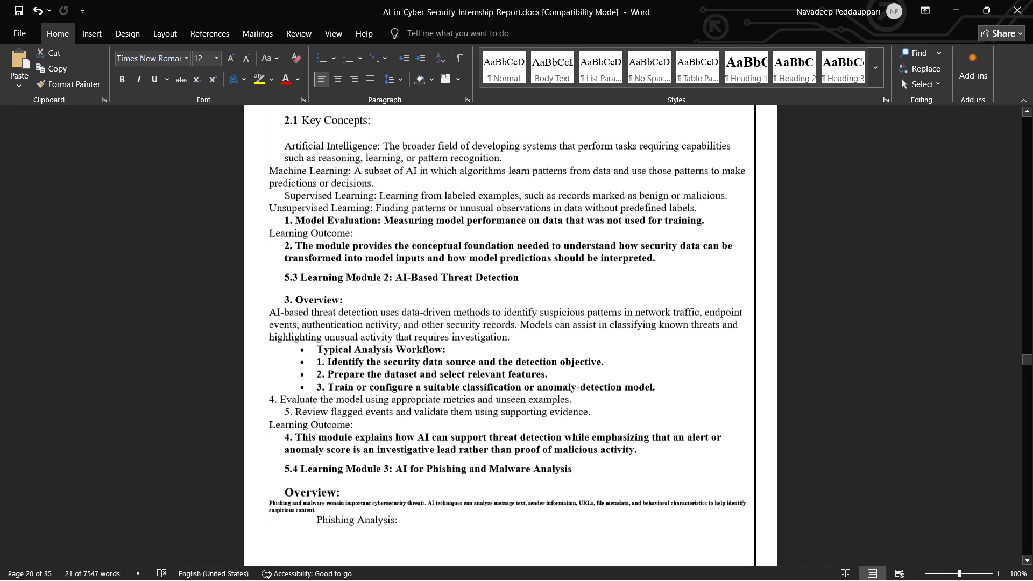
scroll(433, 341, down, 2)
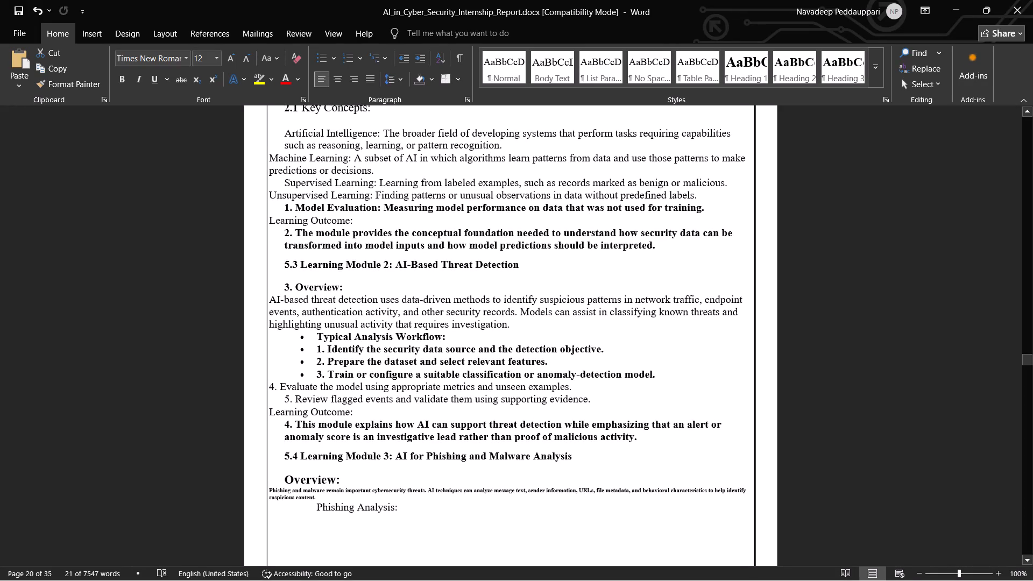
scroll(433, 341, down, 1)
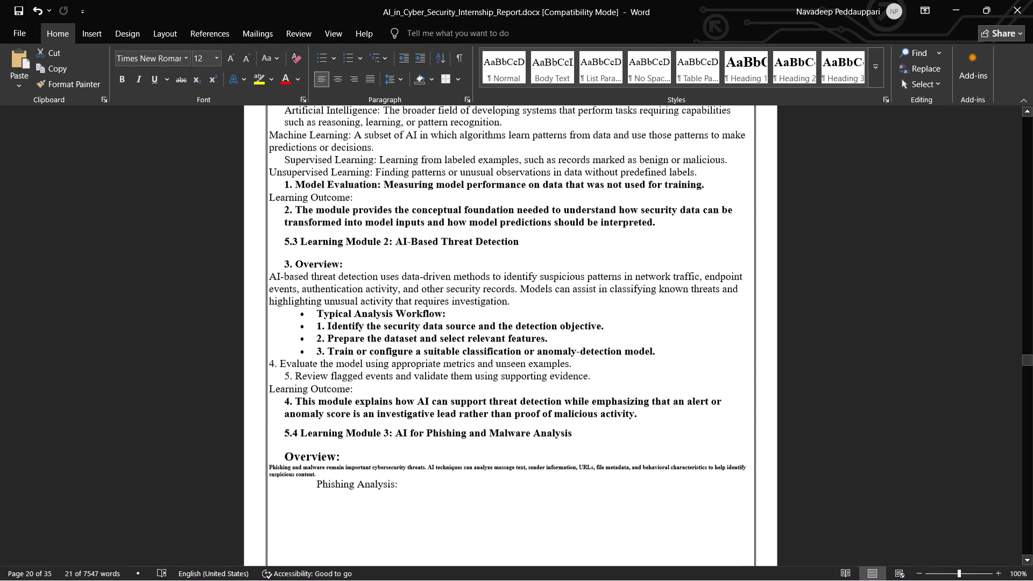
scroll(433, 341, down, 1)
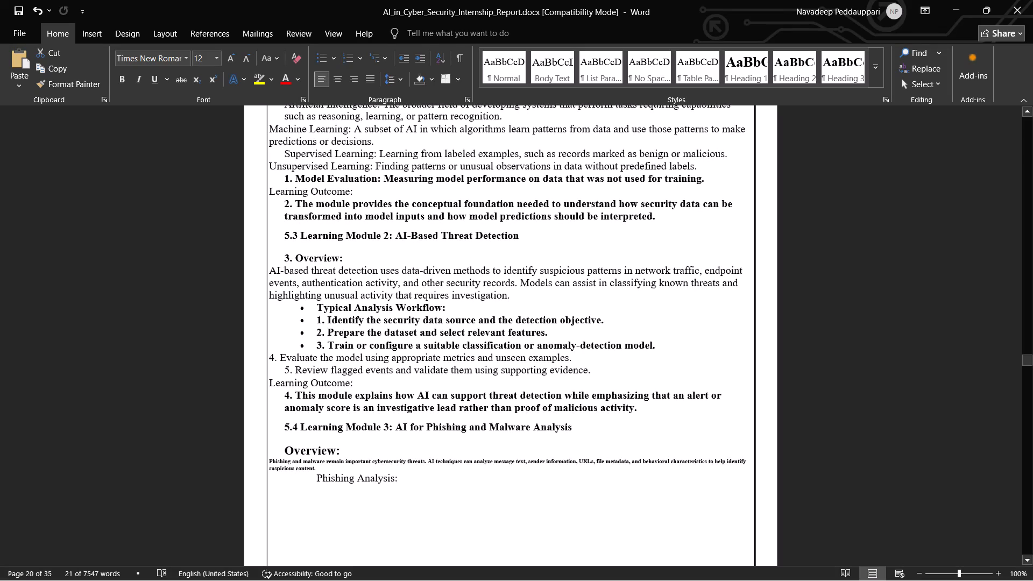
scroll(433, 341, down, 3)
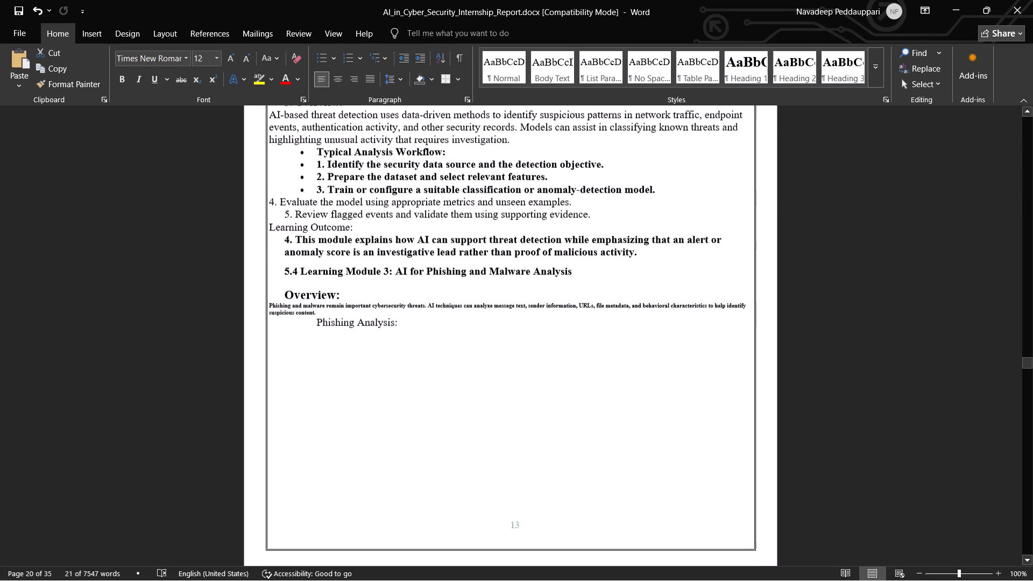
scroll(433, 341, down, 3)
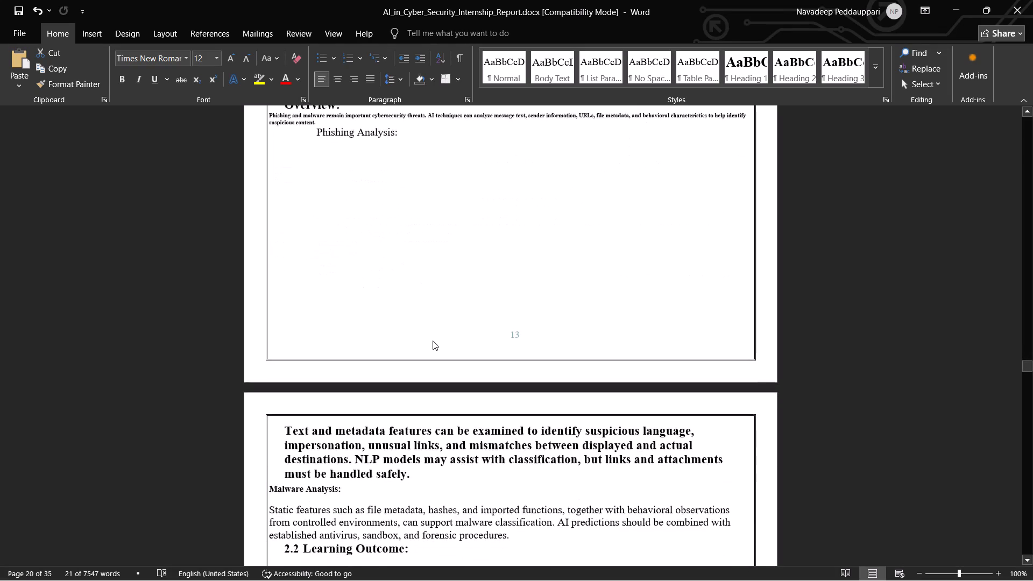
scroll(433, 341, down, 2)
scroll(433, 341, up, 3)
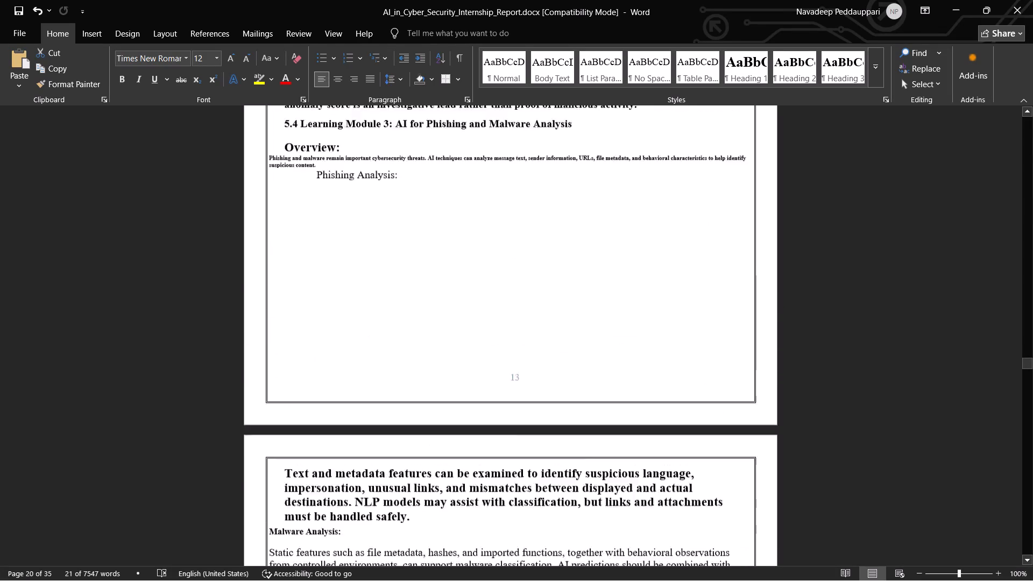
scroll(433, 341, up, 9)
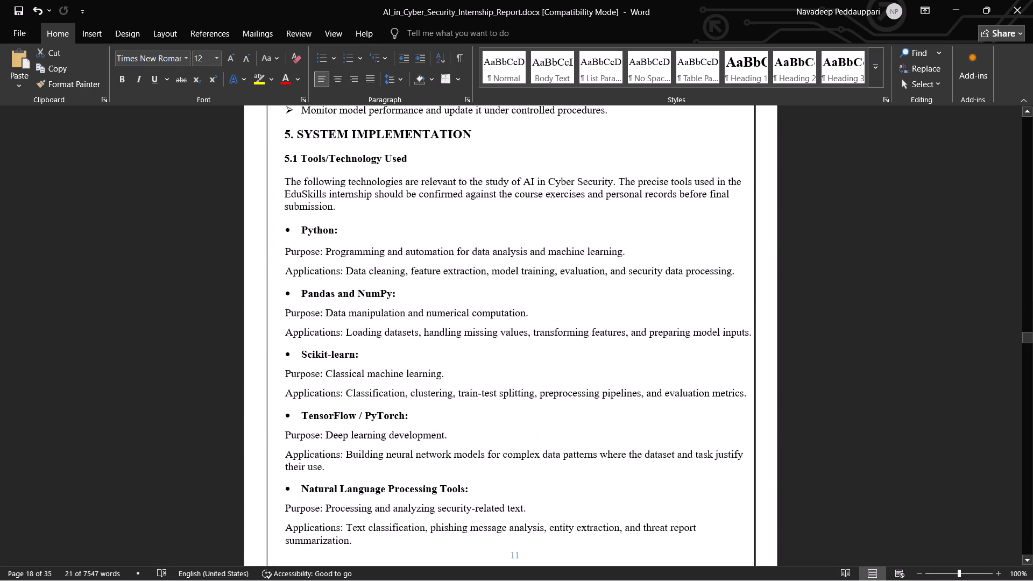
Copy the 5.2 Learning Module 1 heading's bold 12 pt formatting and apply it to the Overview: line beneath it.
scroll(433, 341, down, 6)
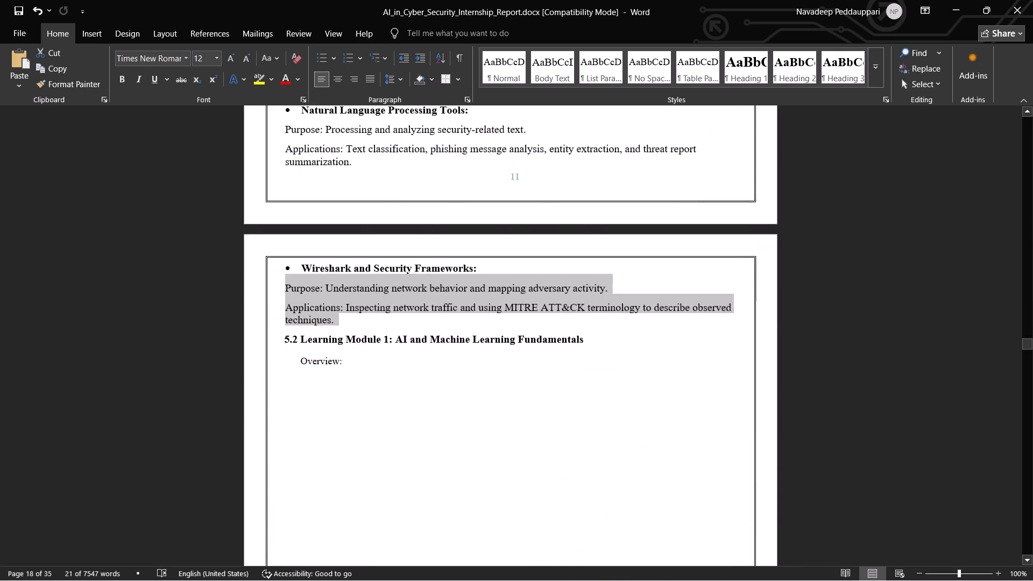
scroll(433, 341, down, 1)
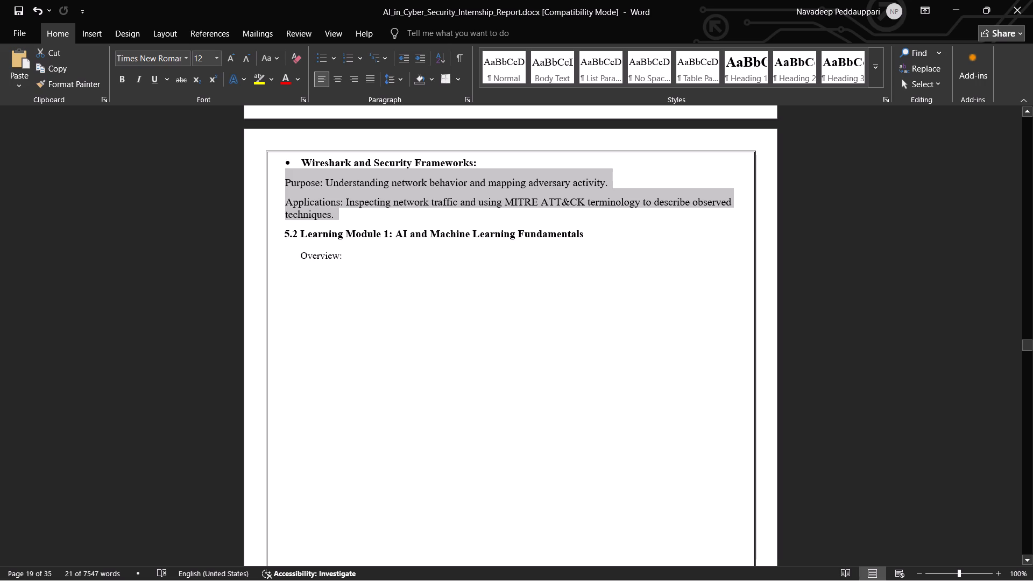
triple_click(321, 231)
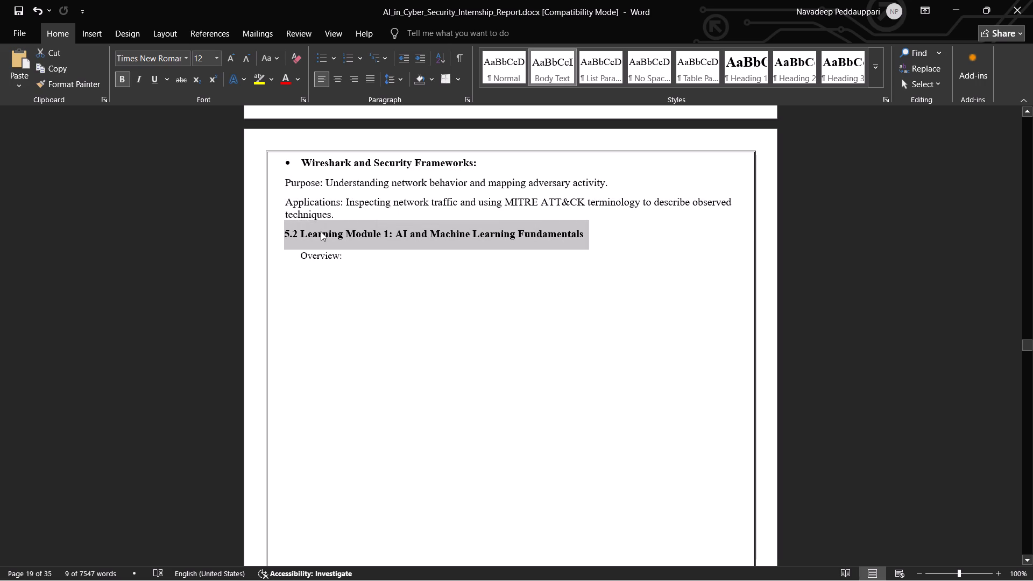
key(ctrl+alt+c)
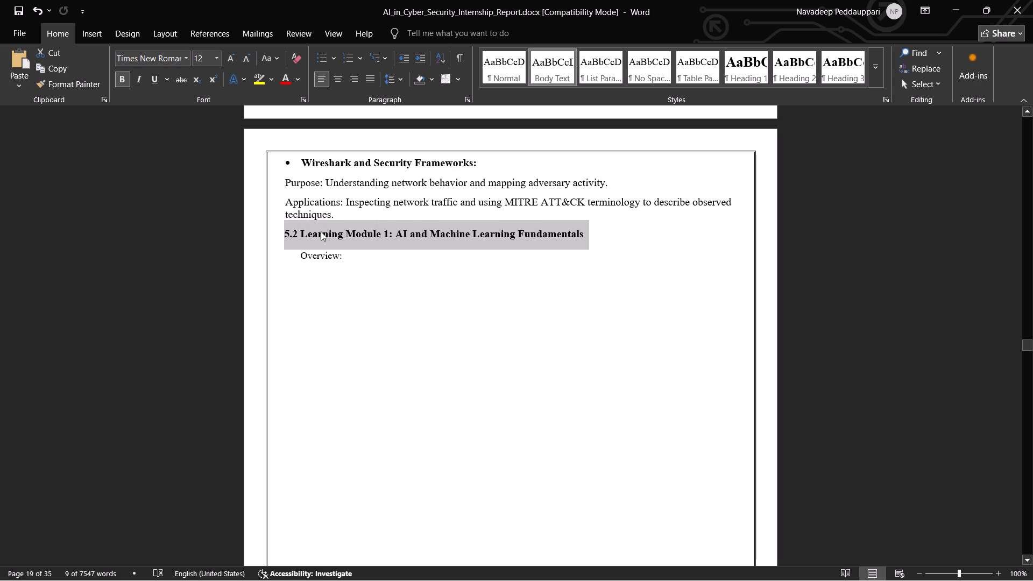
click(321, 231)
click(321, 231)
key(ctrl+alt+c)
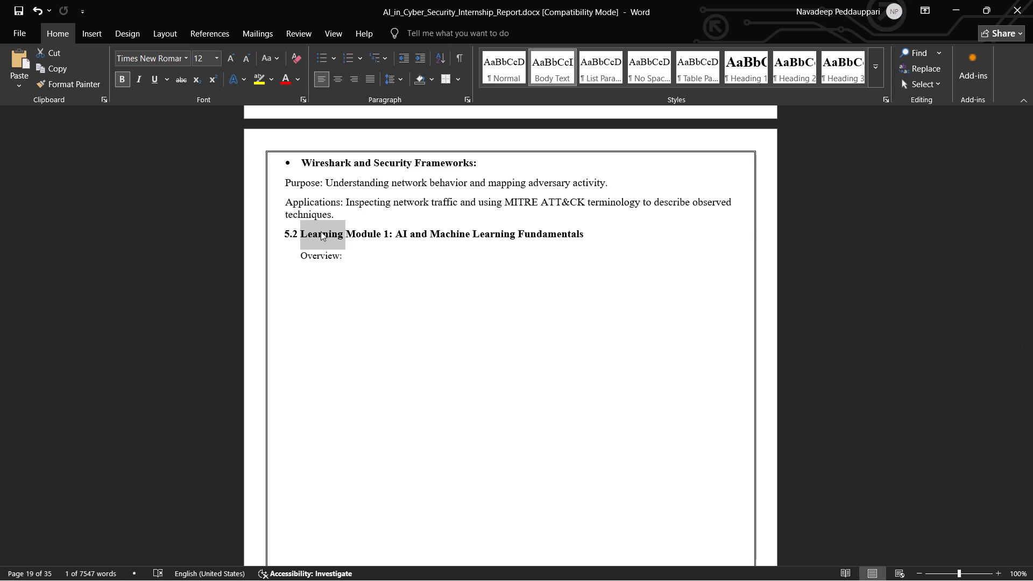
double_click(318, 255)
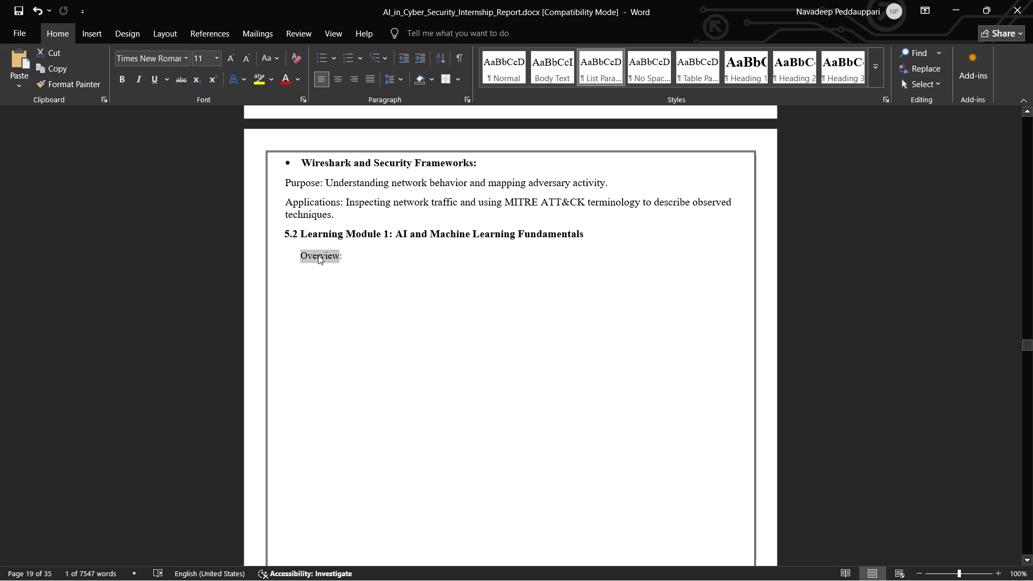
key(ctrl+alt+v)
triple_click(318, 255)
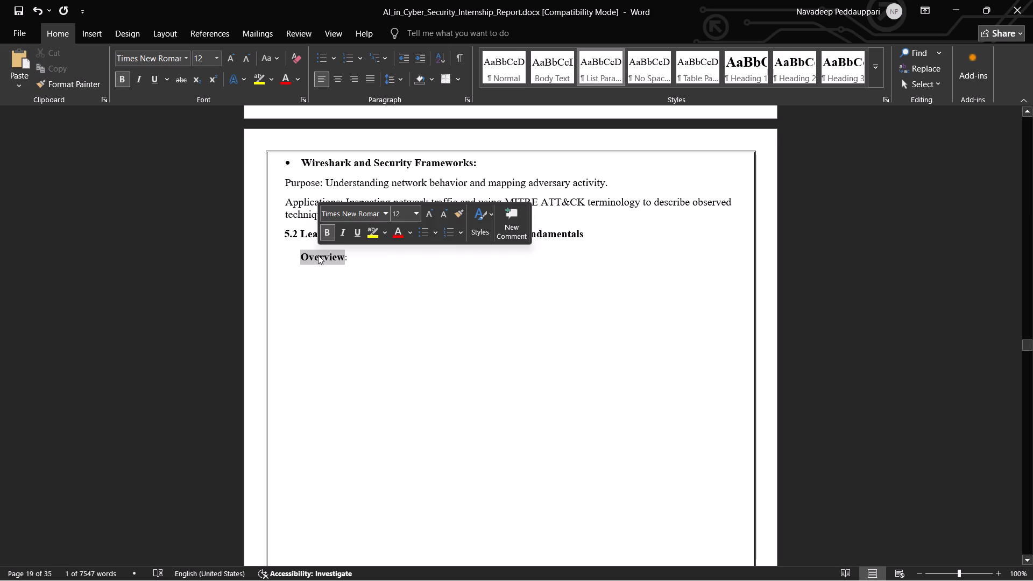
key(ctrl+alt+v)
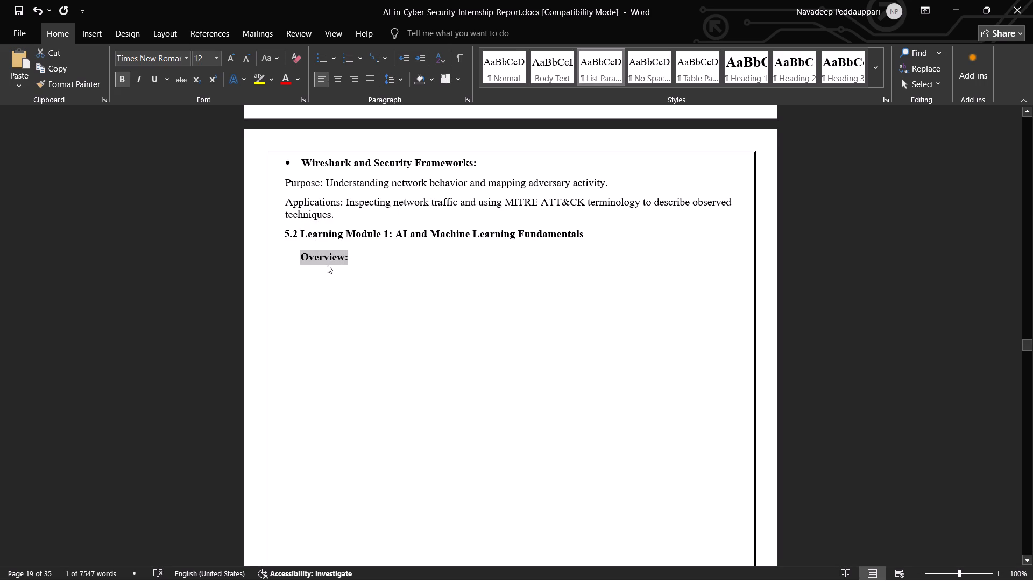
Remove the extra indent before the Overview: subheading so it aligns with the 5.2 Learning Module 1 heading.
click(301, 259)
key(BackSpace)
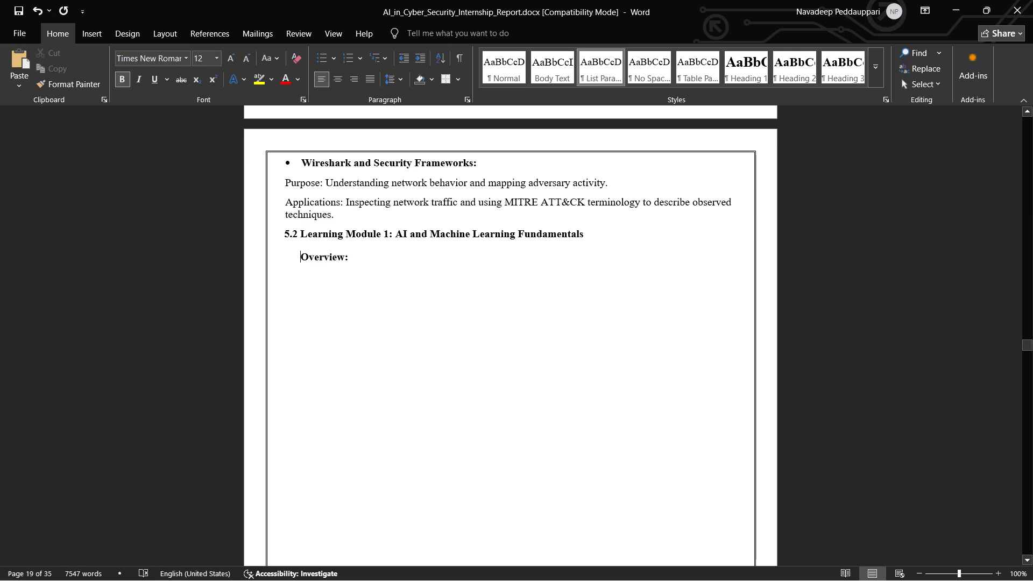
key(BackSpace)
key(Tab)
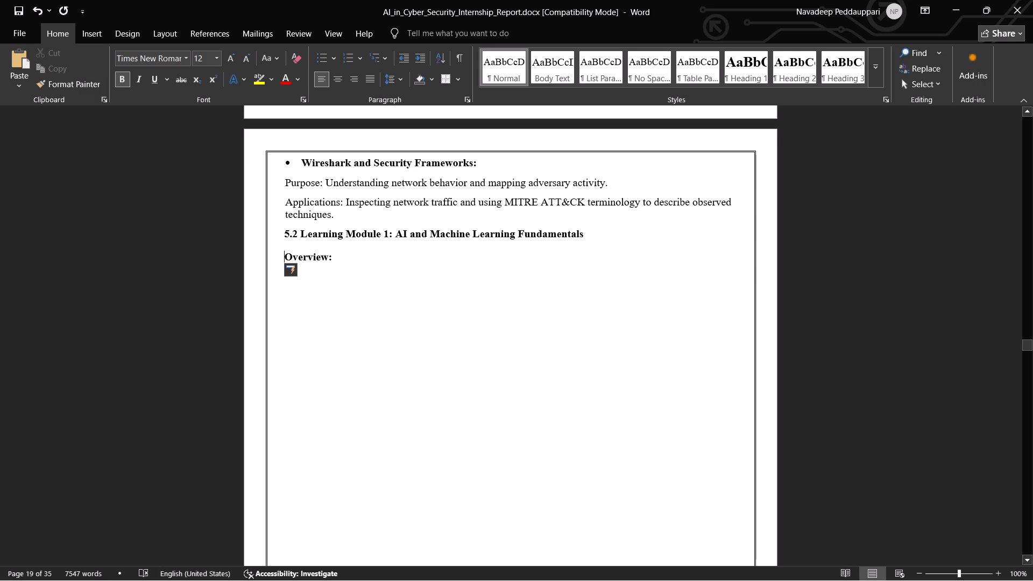
click(301, 270)
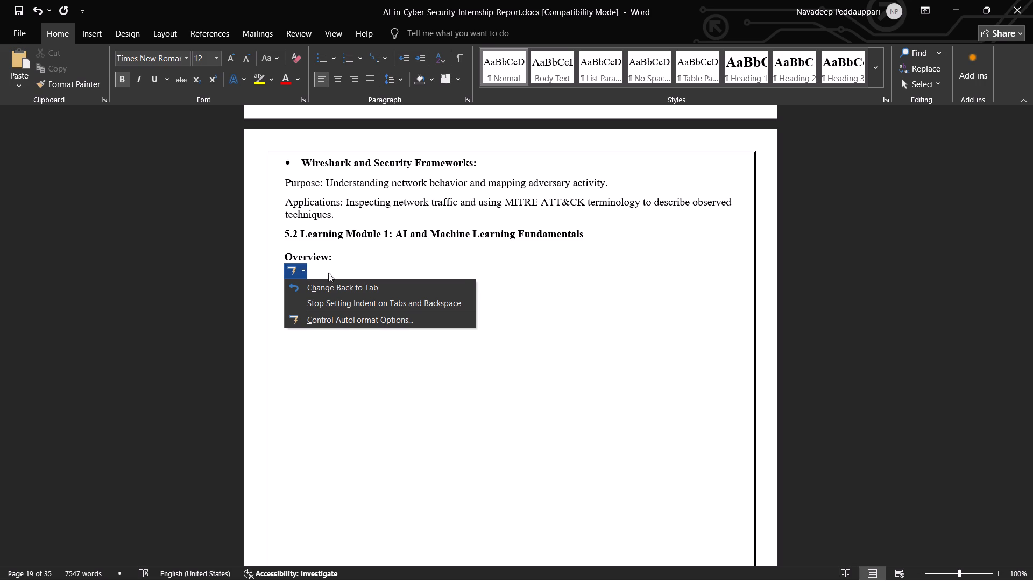
click(342, 270)
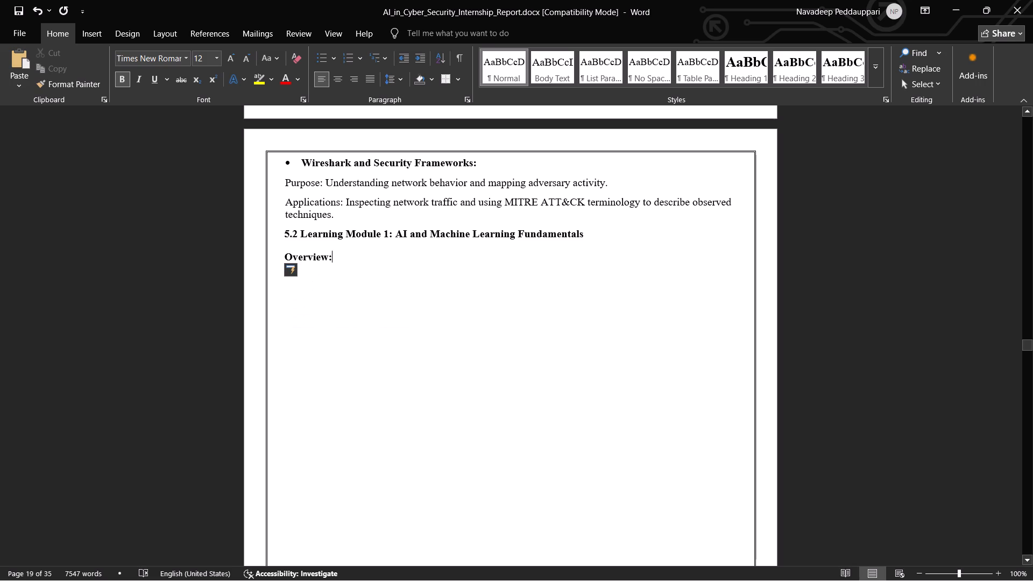
scroll(329, 289, down, 3)
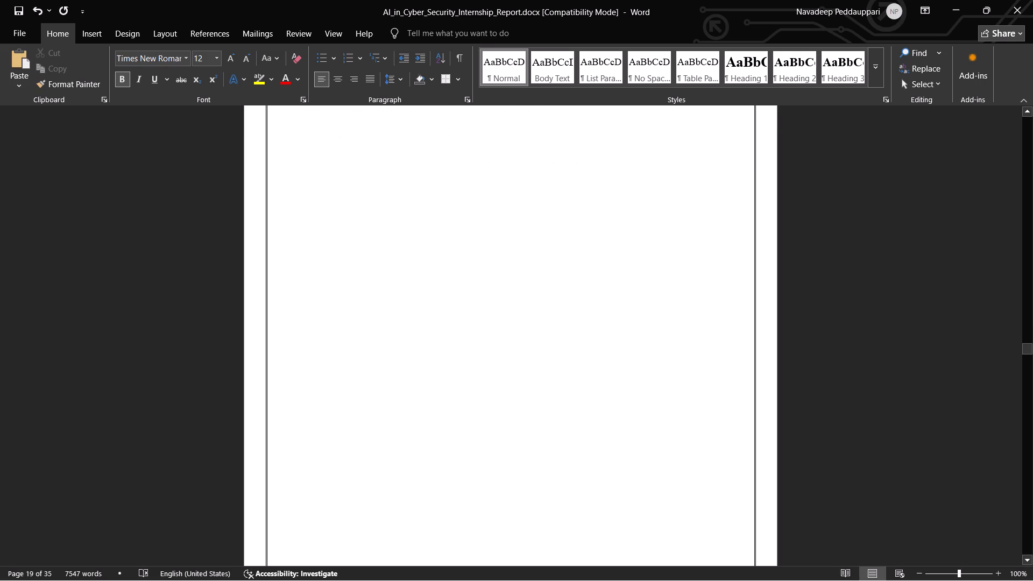
Pull the module 1 overview paragraph up from the following page and place it on its own line directly under Overview:.
scroll(329, 289, up, 3)
key(Delete)
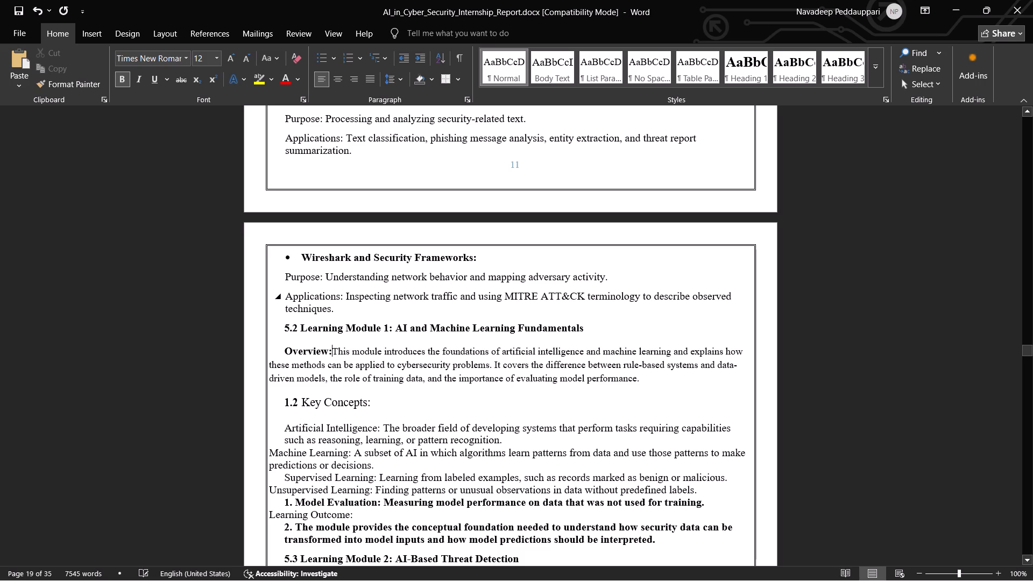
key(Return)
scroll(329, 289, down, 1)
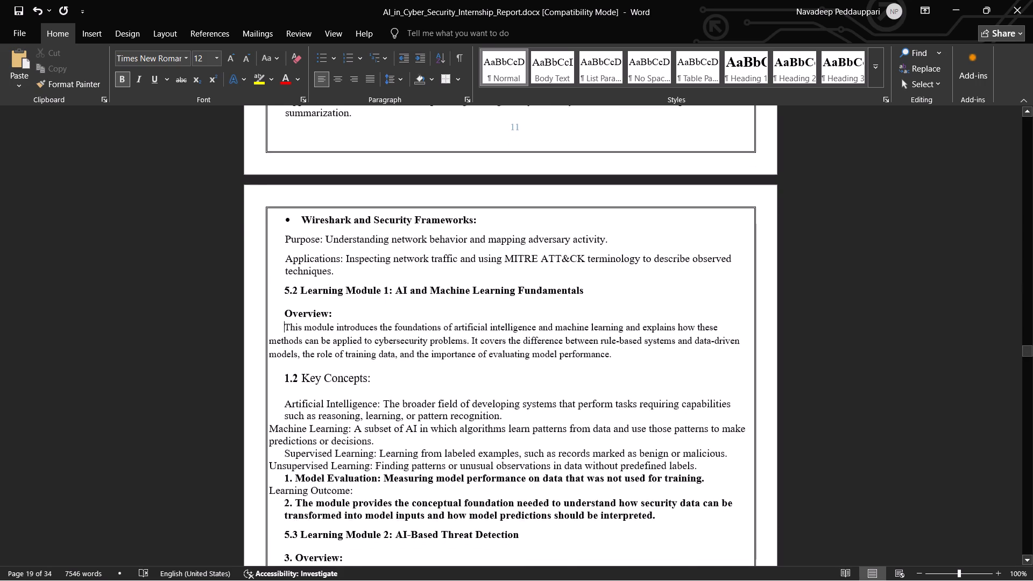
Remove the overview paragraph's first-line indent and indent the whole paragraph so that every line aligns with the Overview: subheading.
click(285, 324)
key(BackSpace)
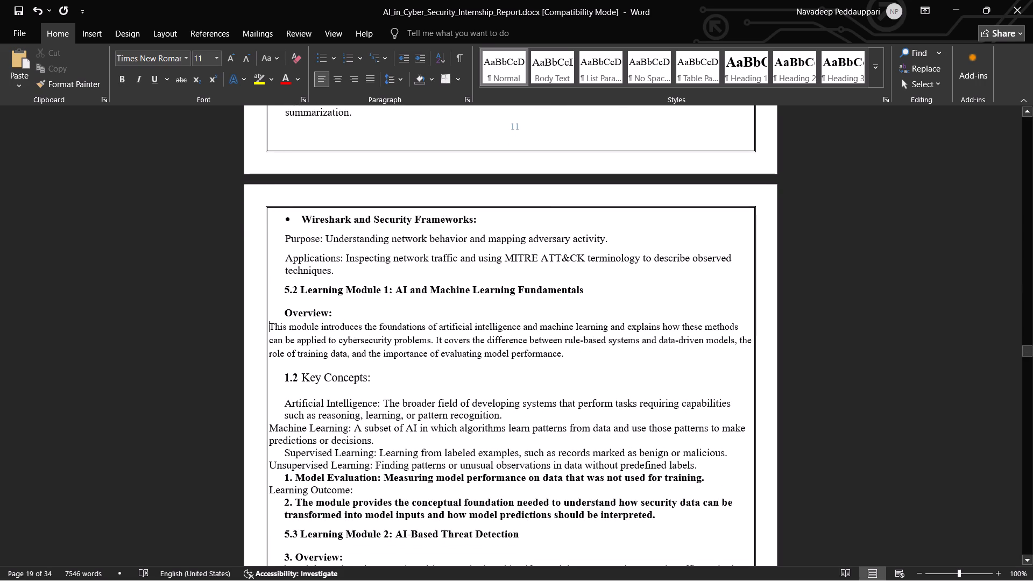
key(shift+Down)
key(shift+Down)
key(shift+Down)
key(shift+End)
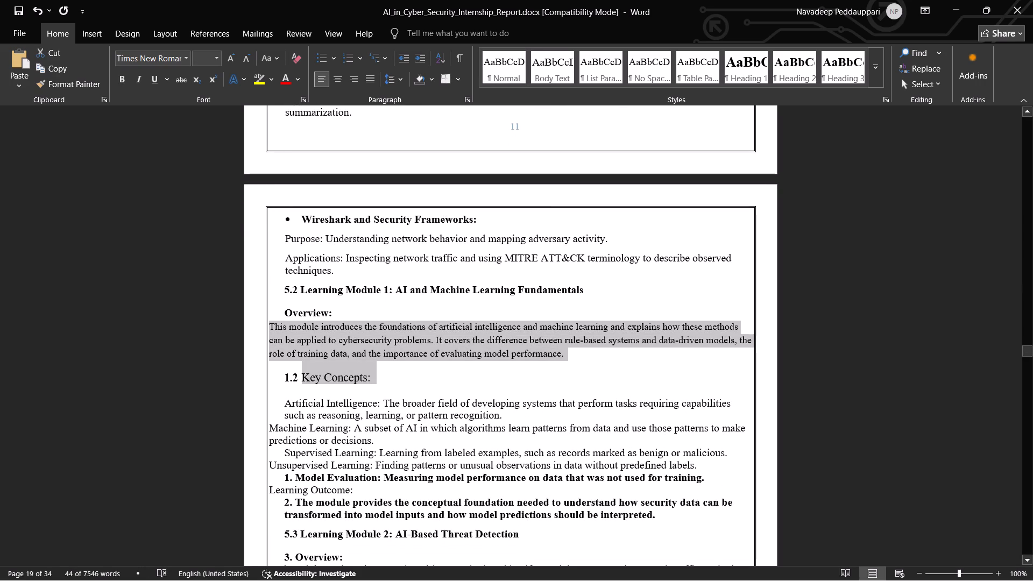
key(shift+Up)
key(shift+End)
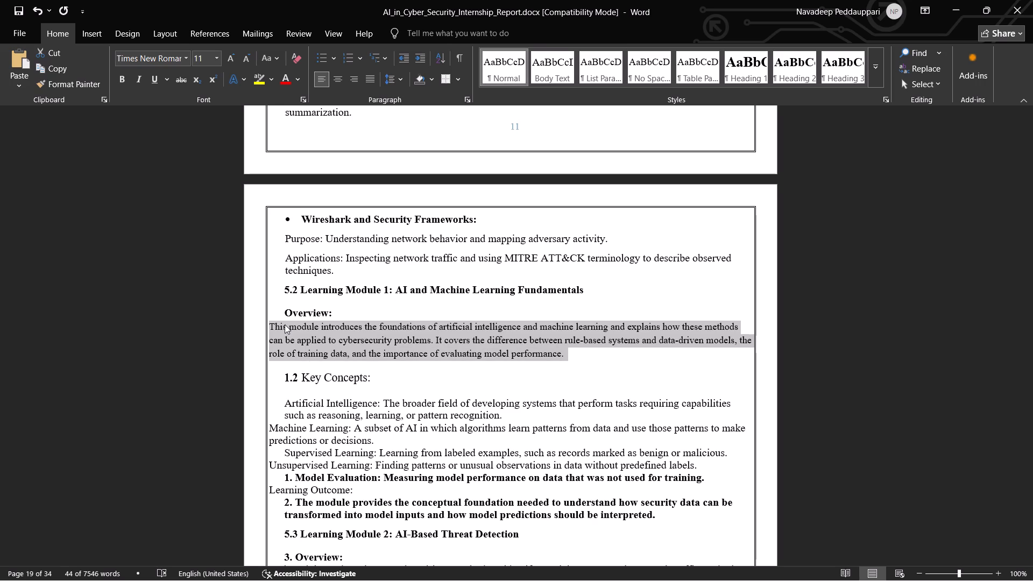
key(Tab)
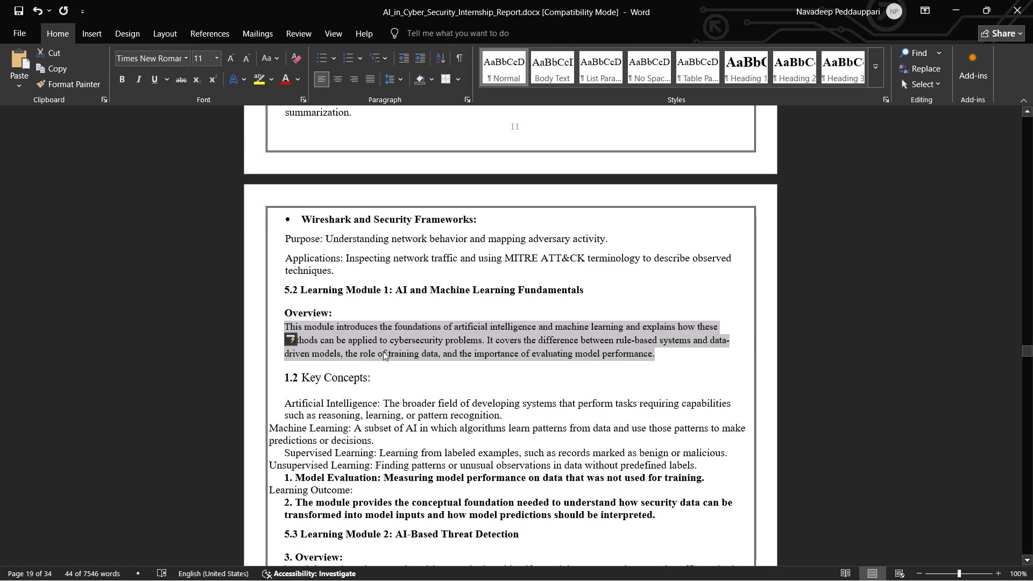
click(383, 351)
Copy the 12 pt formatting of the Applications: text above heading 5.2 and apply it to the module 1 overview paragraph.
drag(319, 259, 332, 259)
key(ctrl+alt+c)
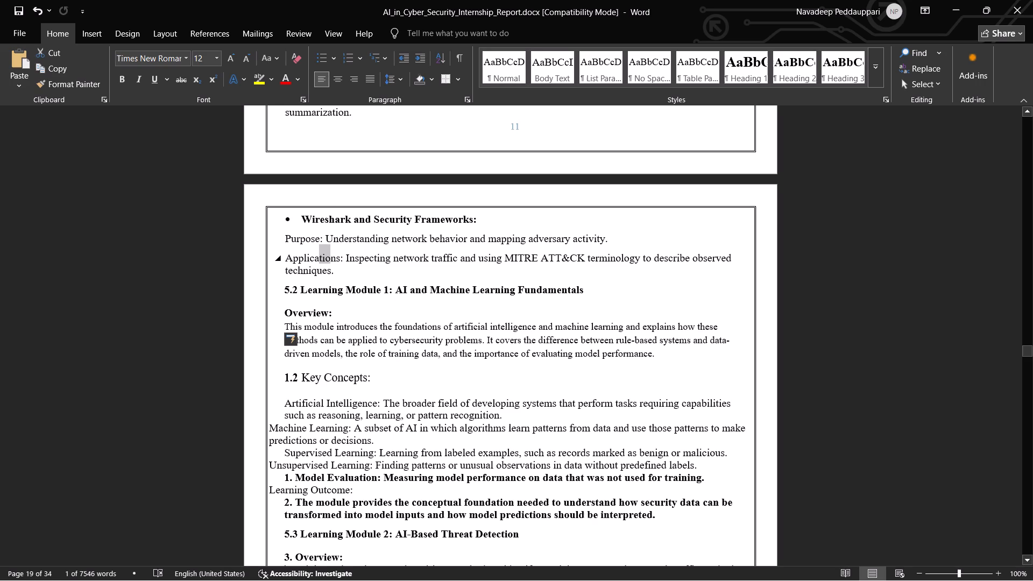
drag(281, 326, 639, 352)
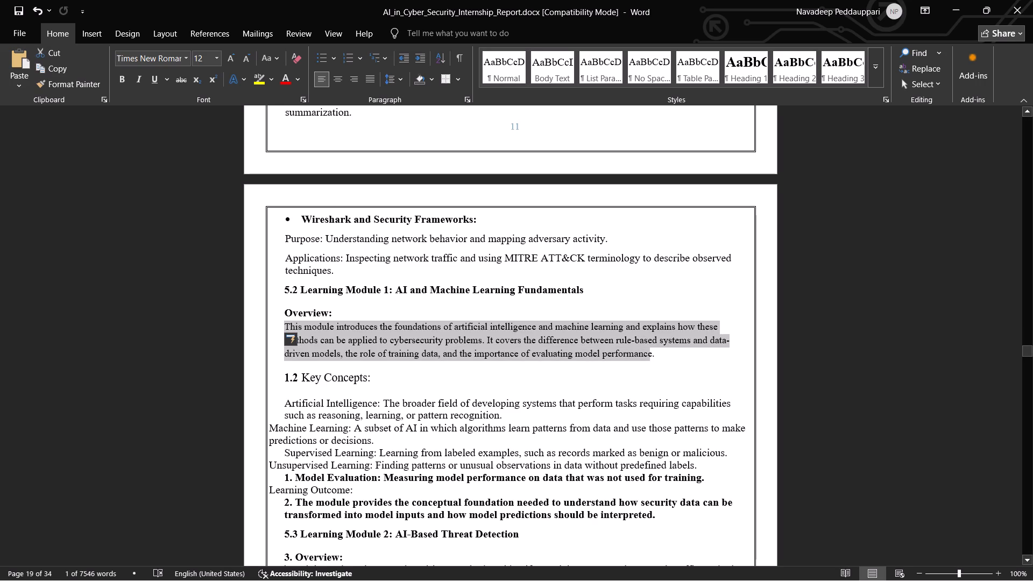
drag(639, 352, 669, 350)
key(ctrl+alt+v)
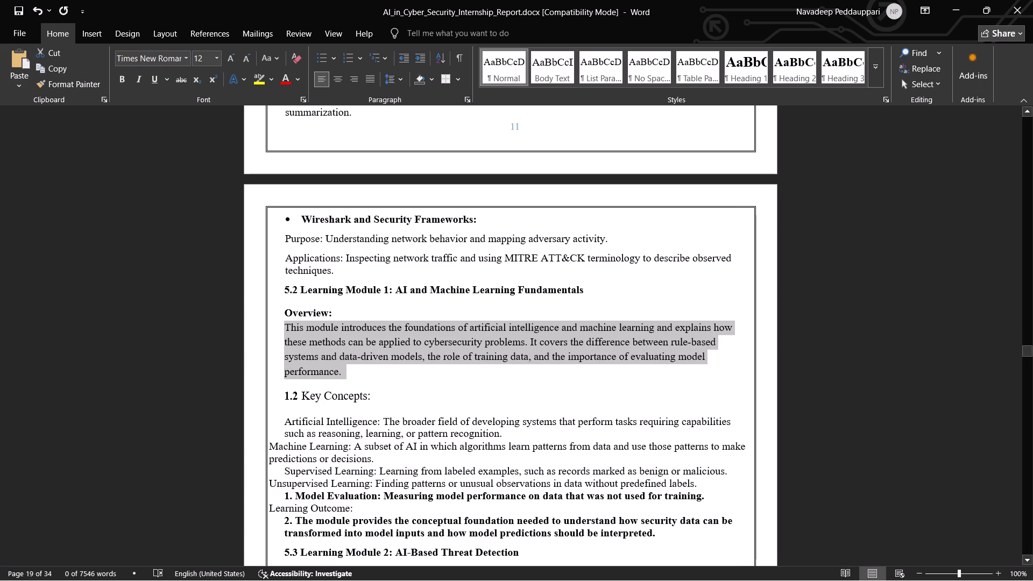
click(301, 317)
Copy the Overview: subheading's bold 12 pt formatting and apply it to the 1.2 Key Concepts: line.
scroll(332, 332, down, 1)
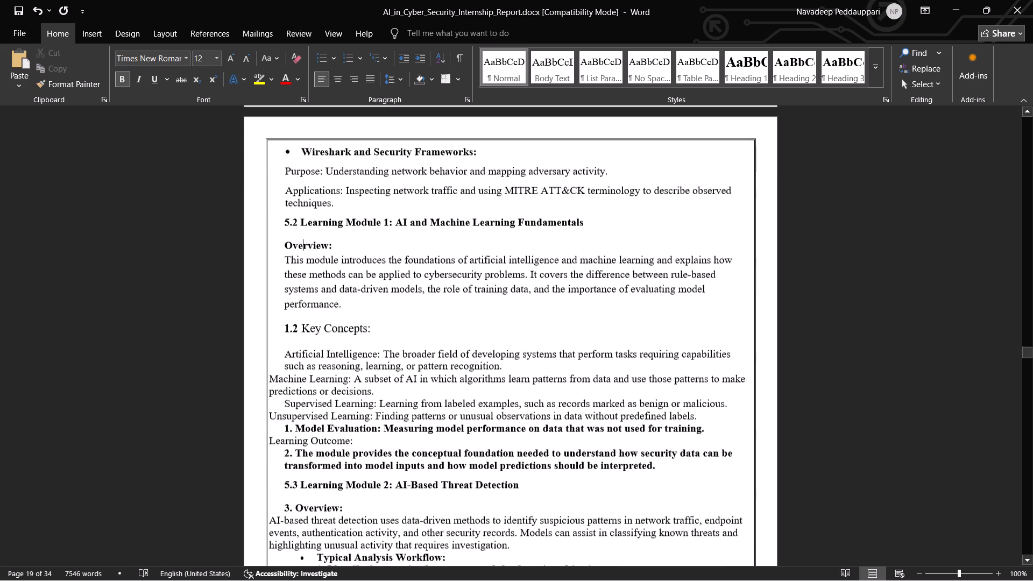
scroll(332, 332, down, 1)
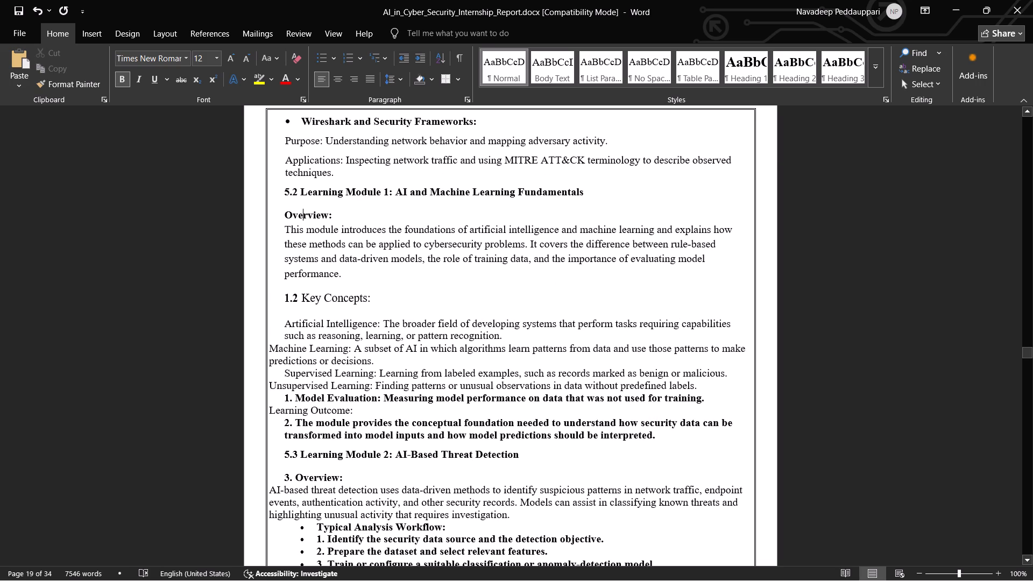
triple_click(293, 214)
key(ctrl+alt+c)
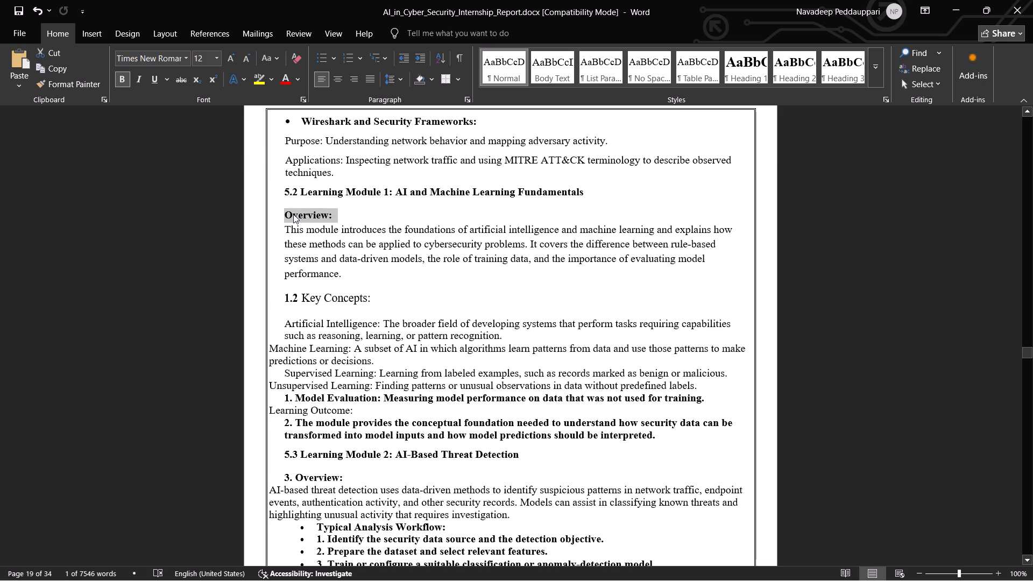
triple_click(326, 297)
click(326, 297)
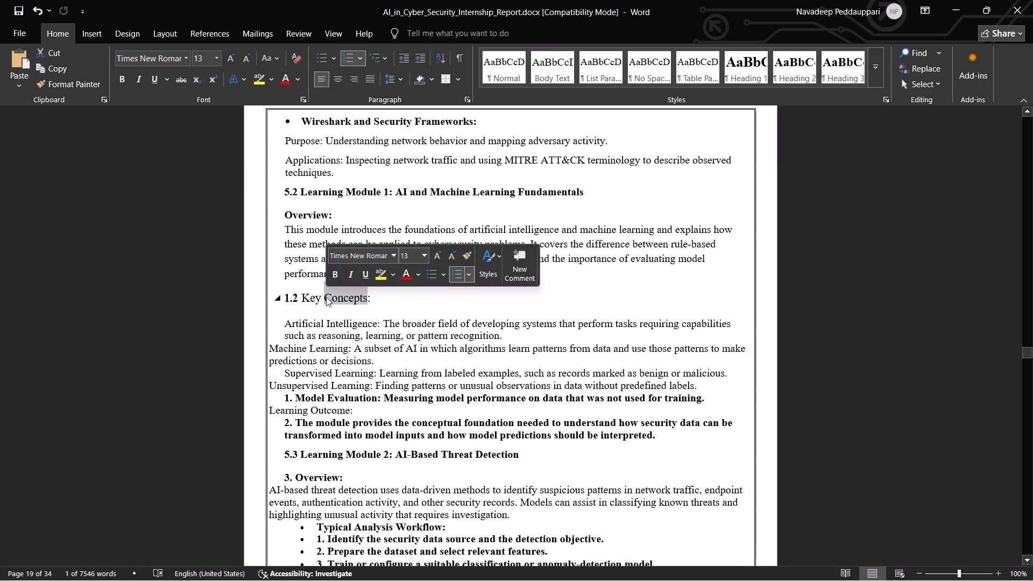
triple_click(326, 297)
key(ctrl+alt+v)
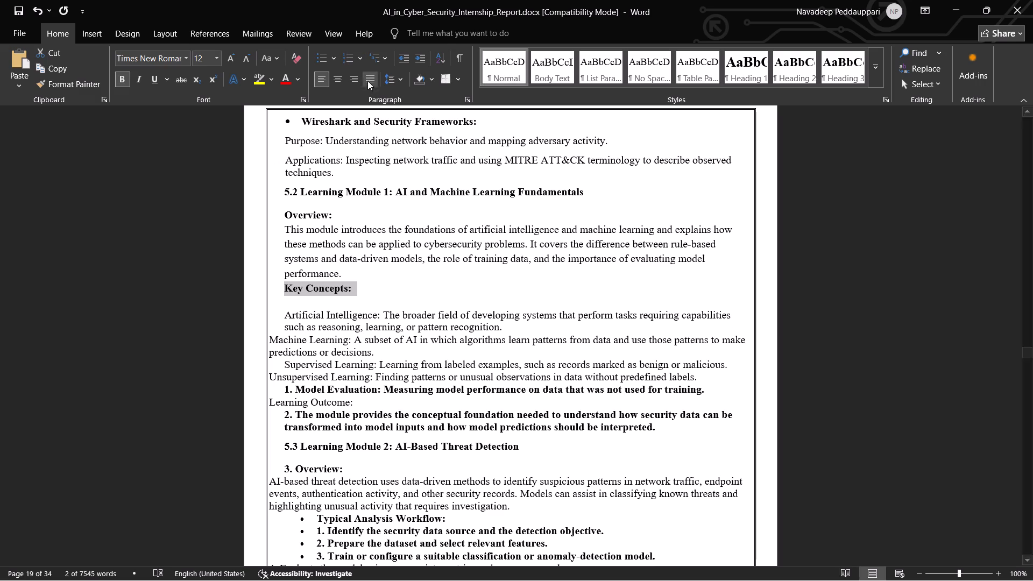
Check the 5.2 heading's spacing options for comparison and add space before the Key Concepts: subheading.
click(395, 82)
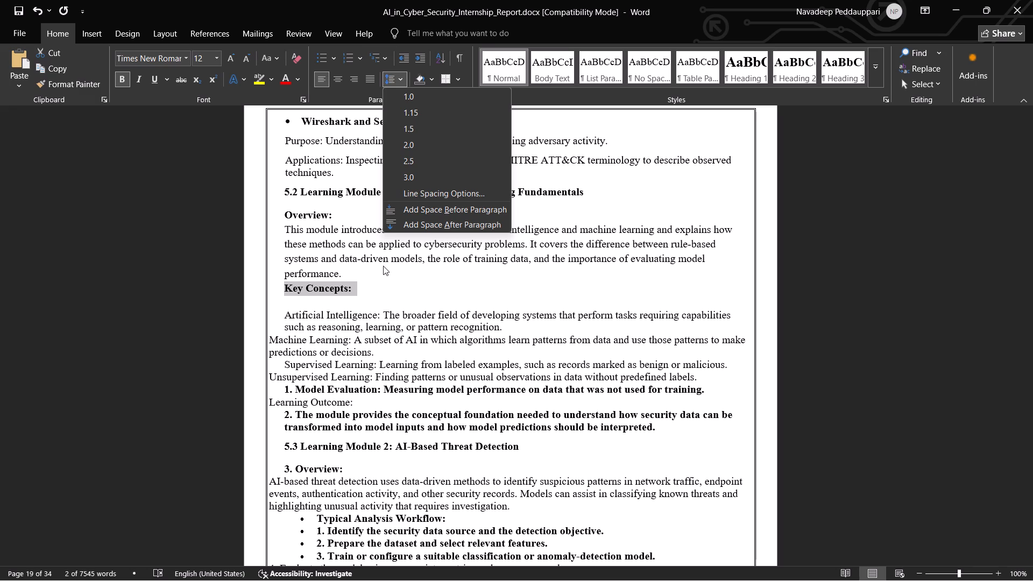
click(338, 221)
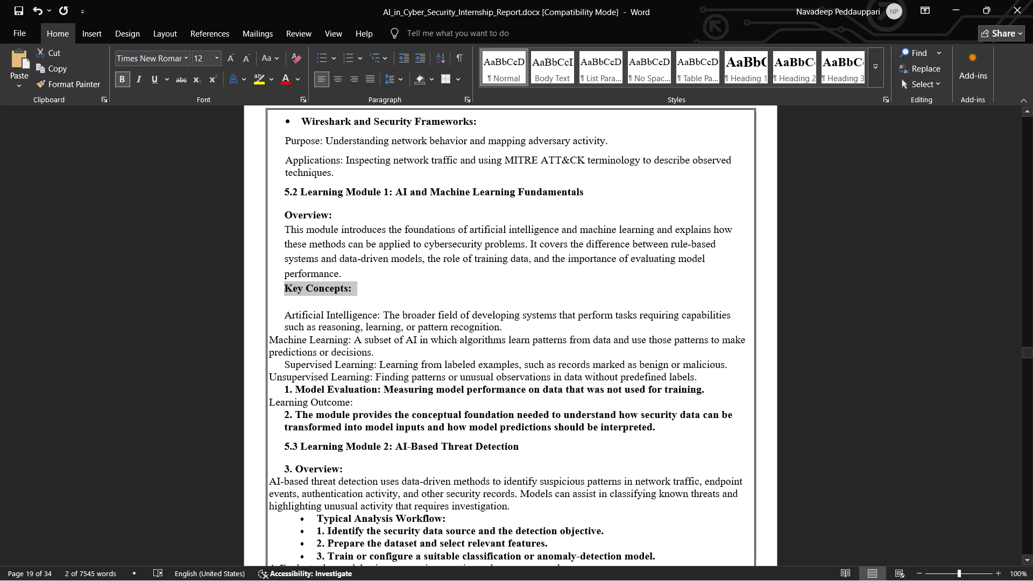
click(309, 195)
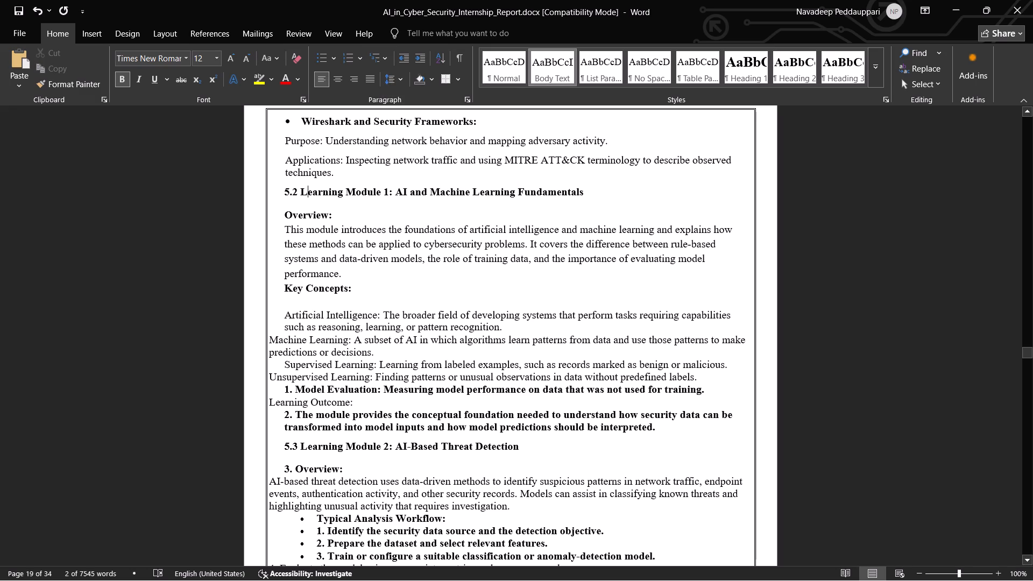
click(309, 195)
double_click(309, 195)
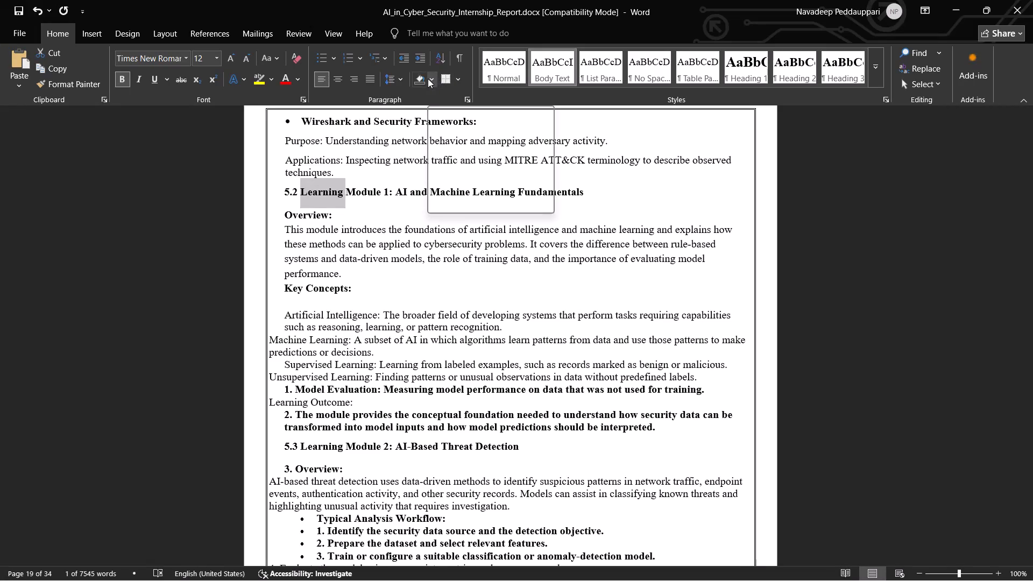
click(401, 80)
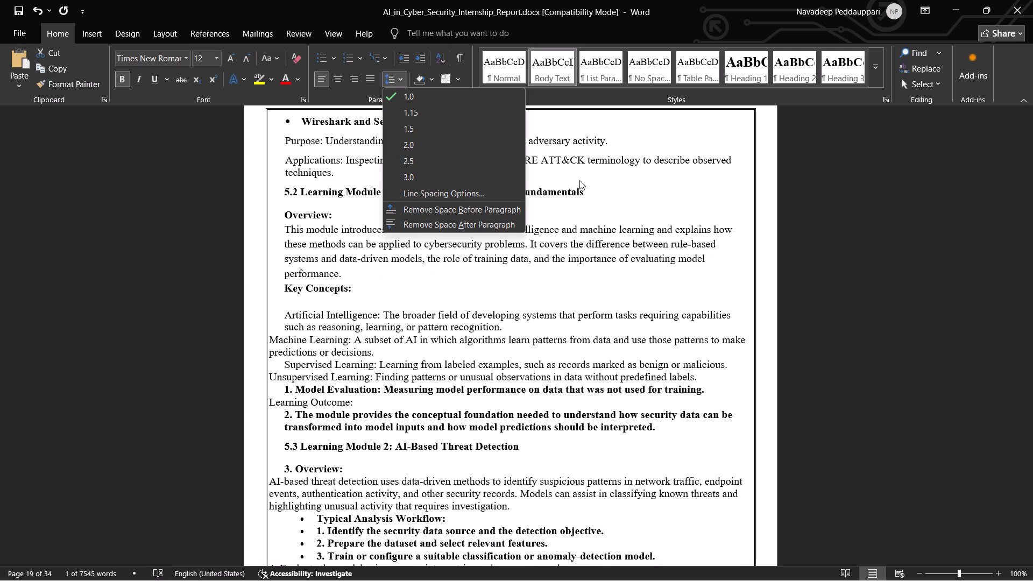
click(537, 213)
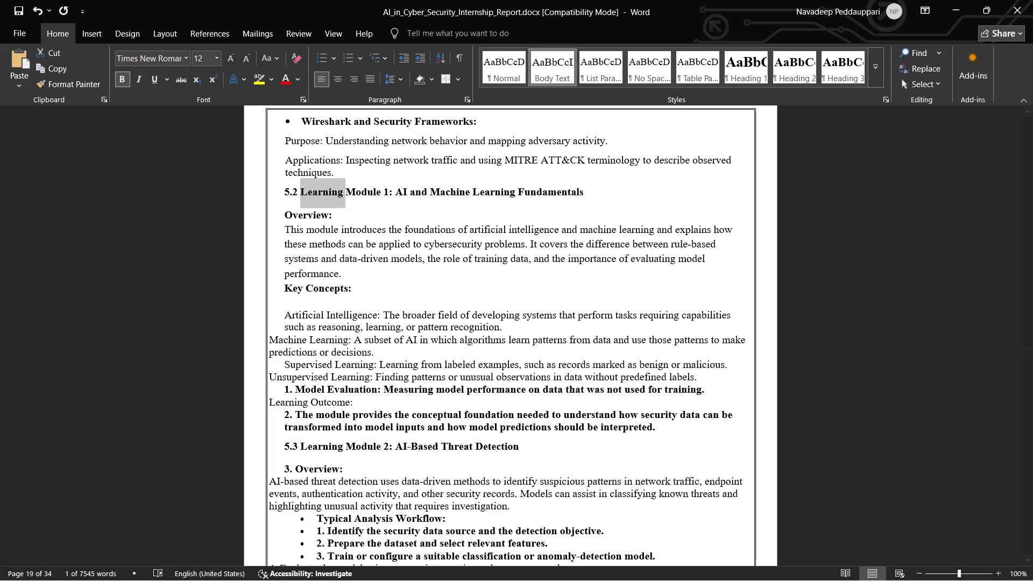
click(288, 288)
click(398, 77)
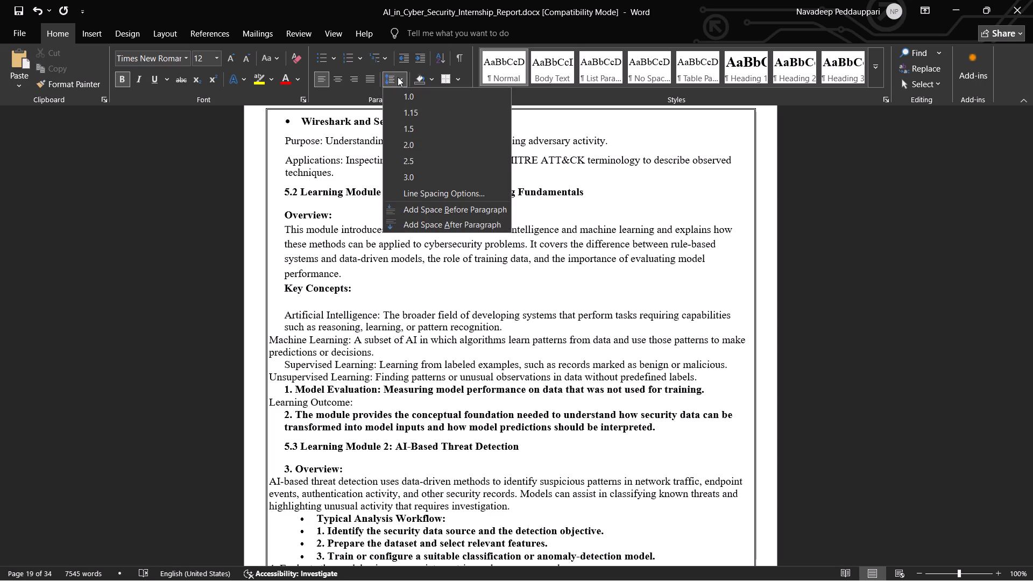
click(416, 208)
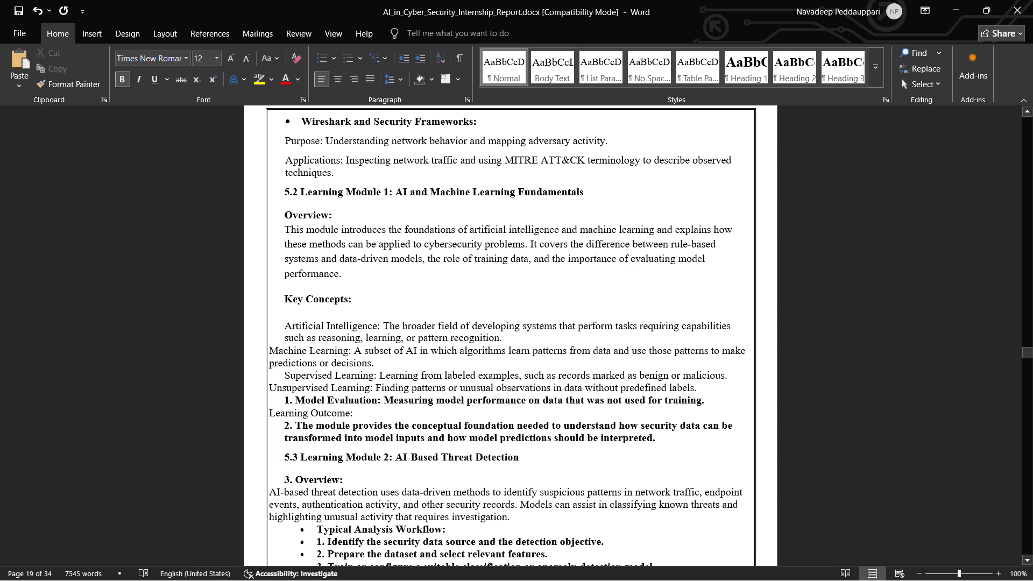
Add space before the module 1 overview paragraph and before its Overview: subheading.
click(289, 231)
click(392, 78)
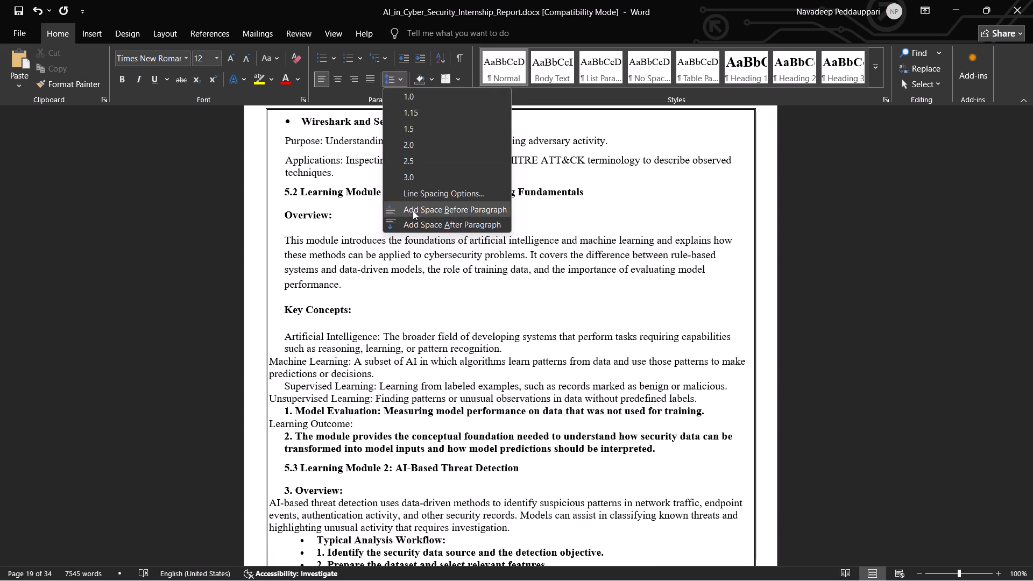
click(413, 210)
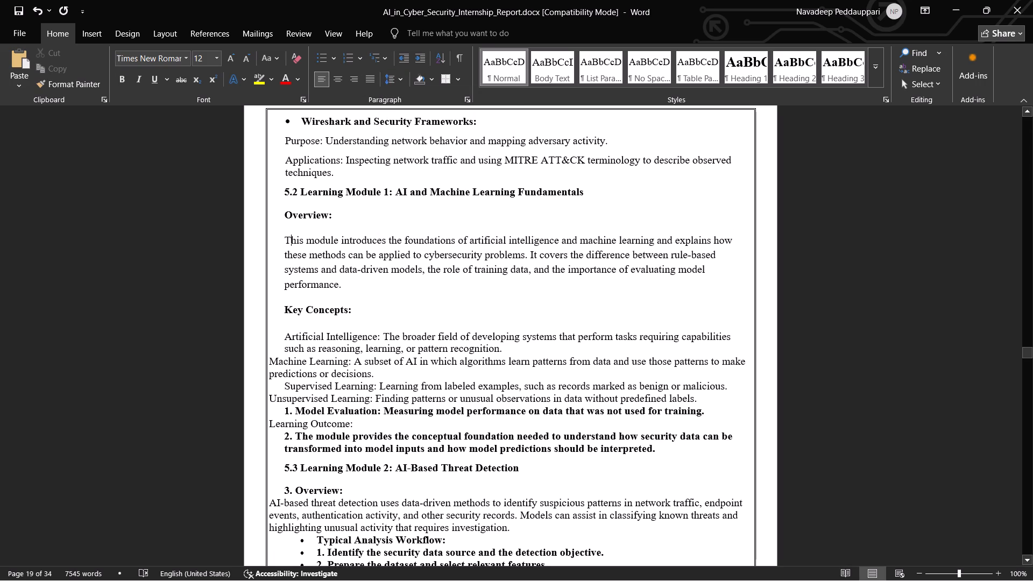
click(305, 216)
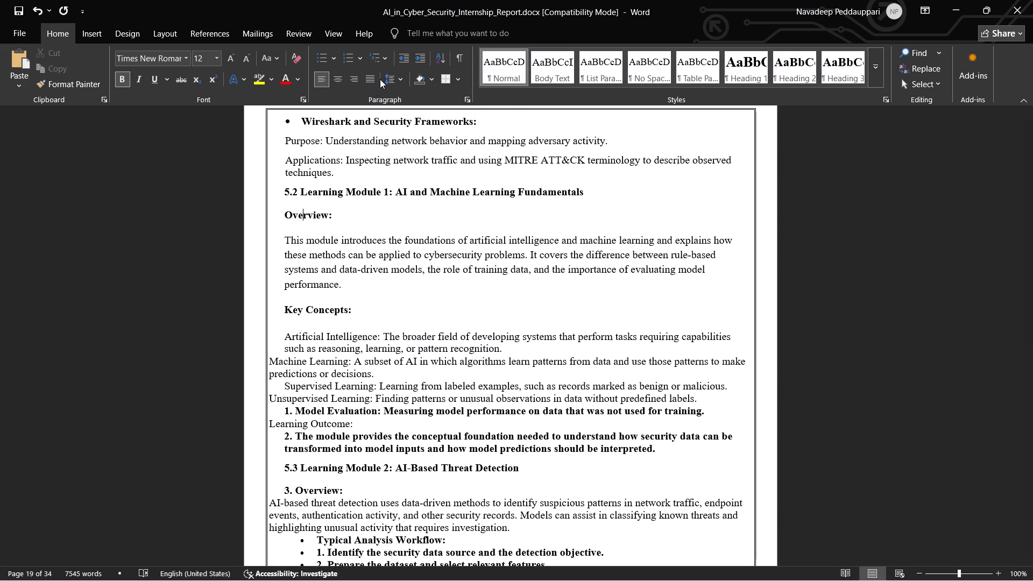
click(388, 75)
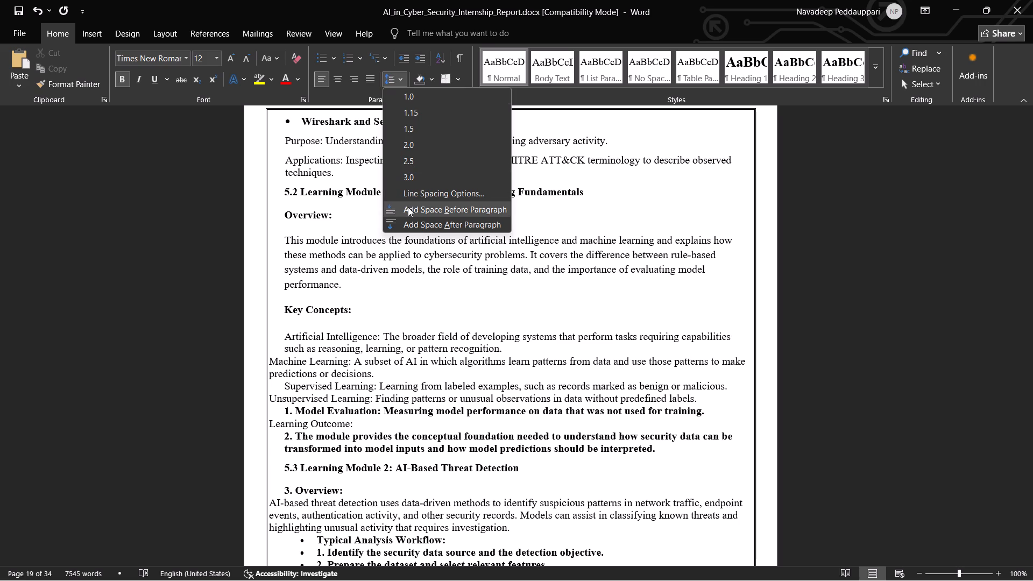
click(414, 207)
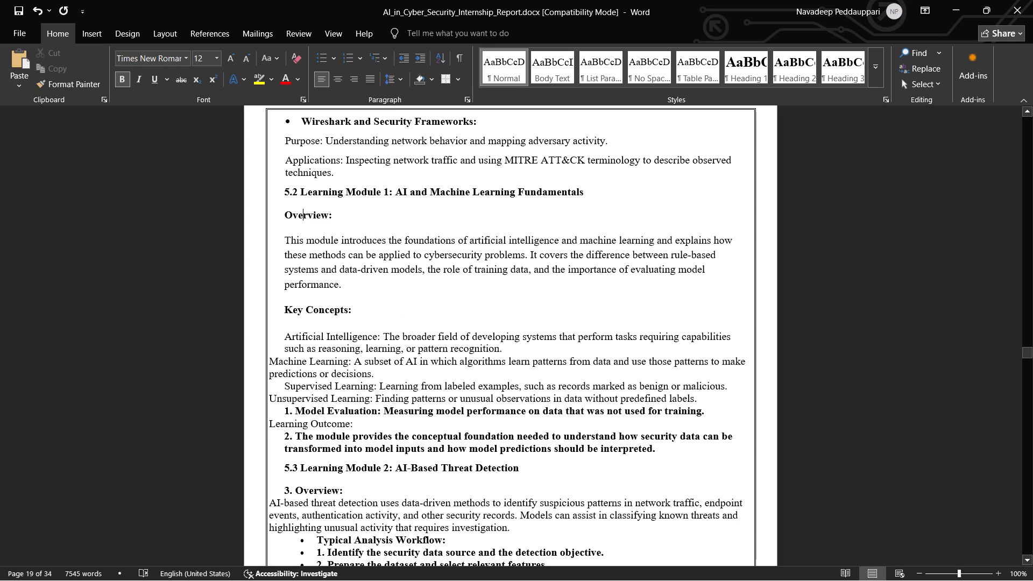
Examine the indentation and spacing settings of the 5.2 Learning Module 1 heading without changing them.
scroll(399, 284, down, 1)
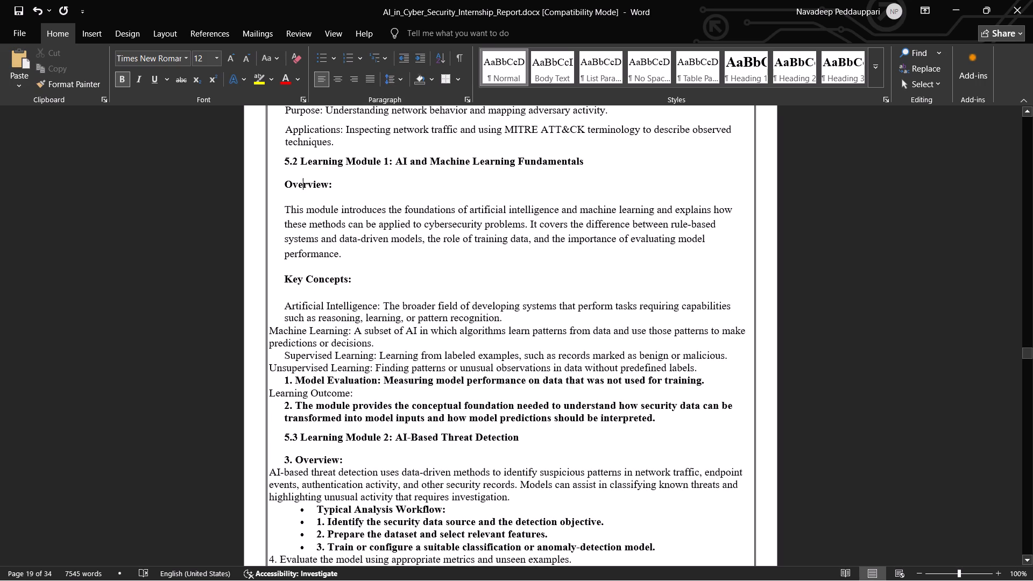
click(313, 160)
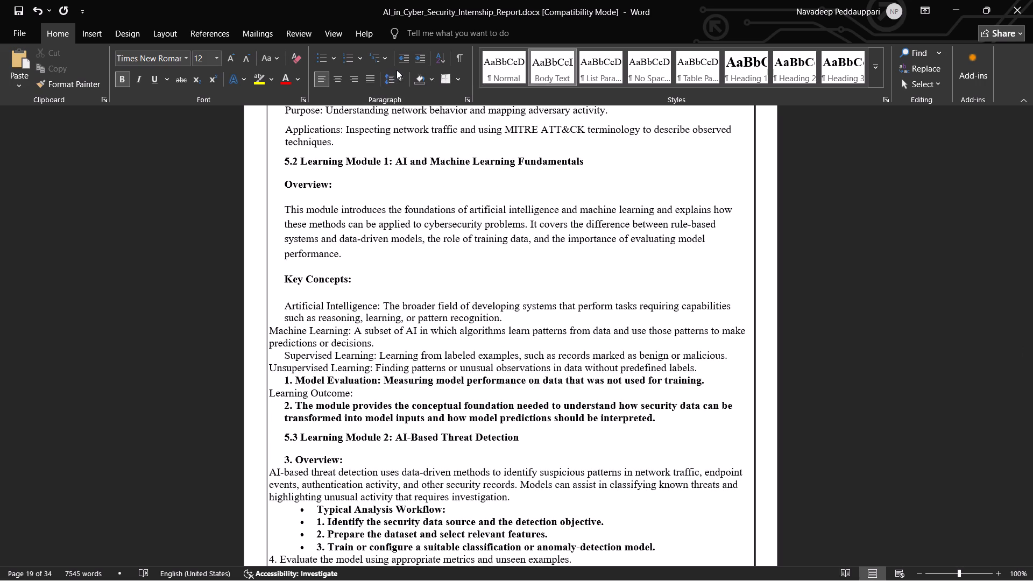
click(402, 75)
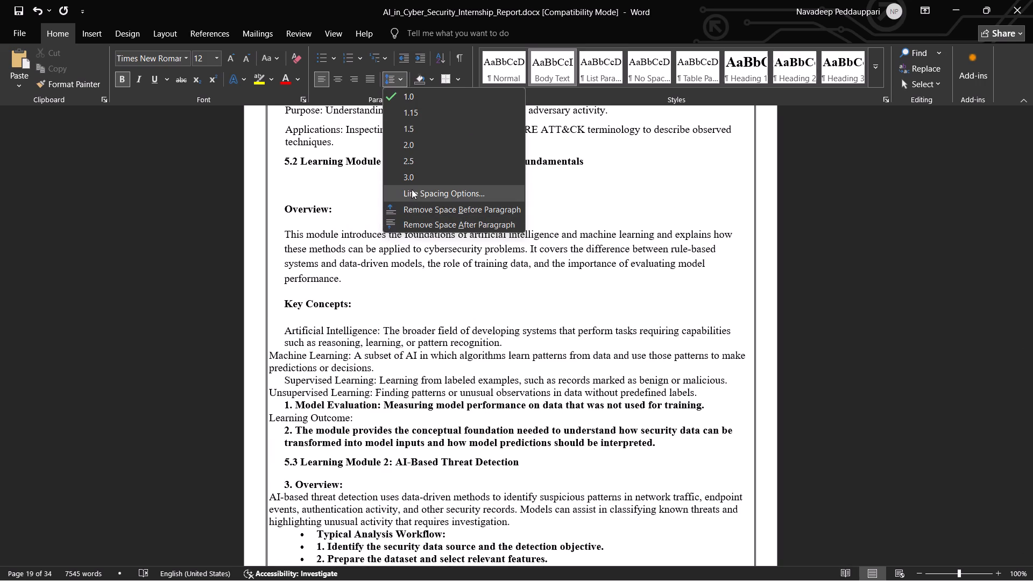
click(412, 194)
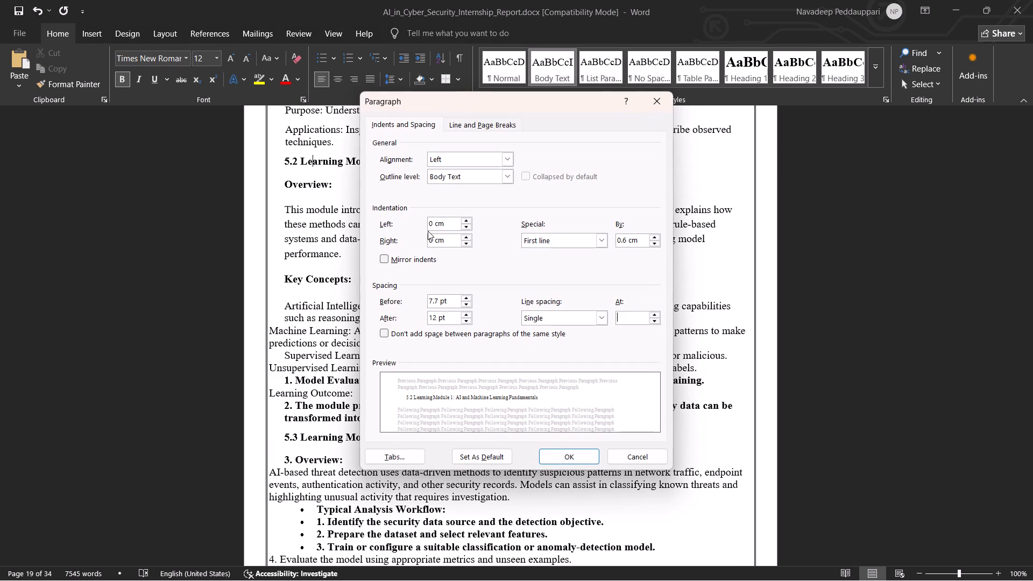
click(649, 104)
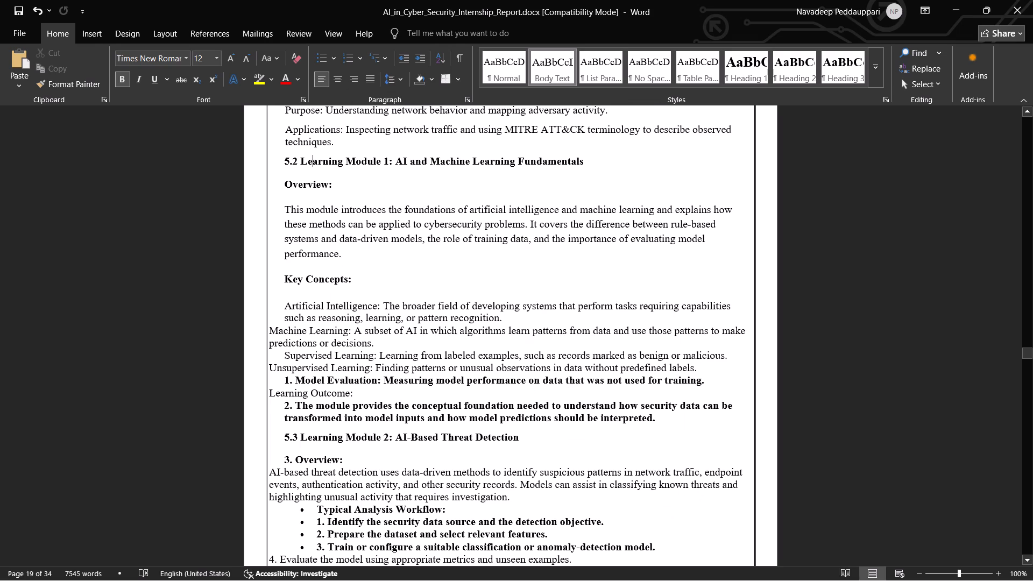
click(324, 141)
Add space after the Applications: paragraph that precedes the 5.2 Learning Module 1 heading.
click(397, 75)
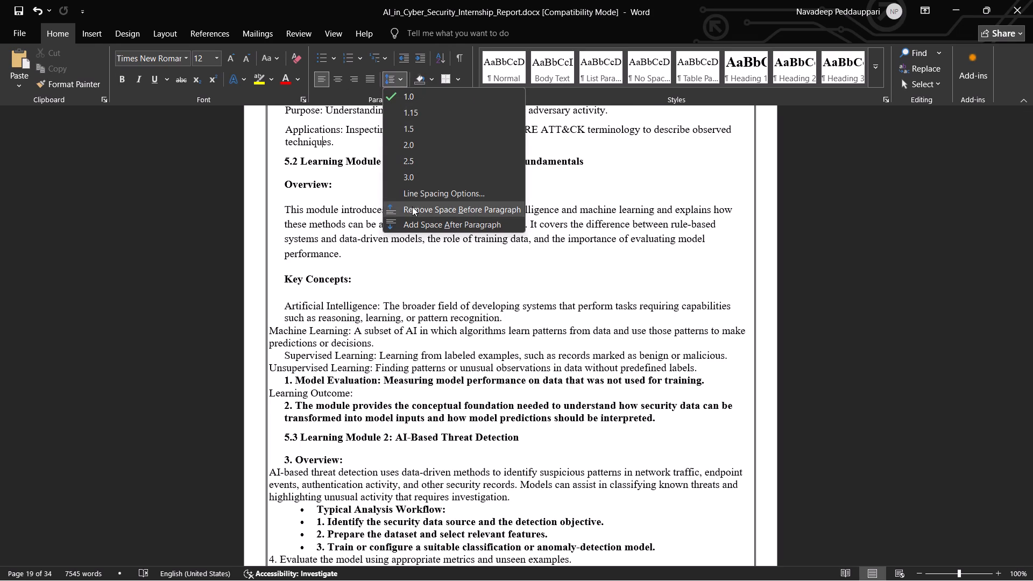
click(412, 224)
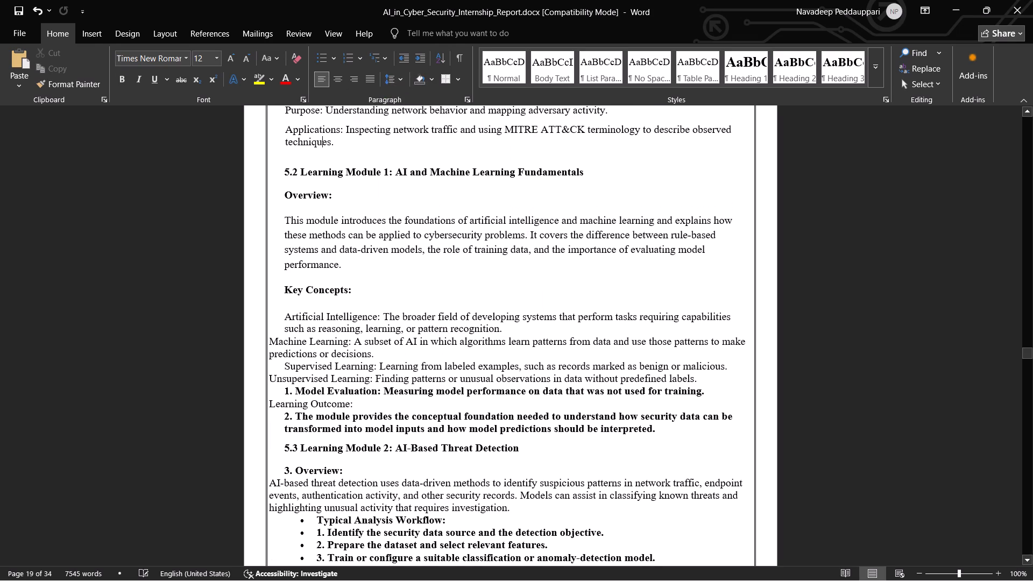
Copy the module 1 overview paragraph's formatting and apply it to all text from Artificial Intelligence: through the learning outcome paragraph in section 5.2.
scroll(404, 242, right, 1)
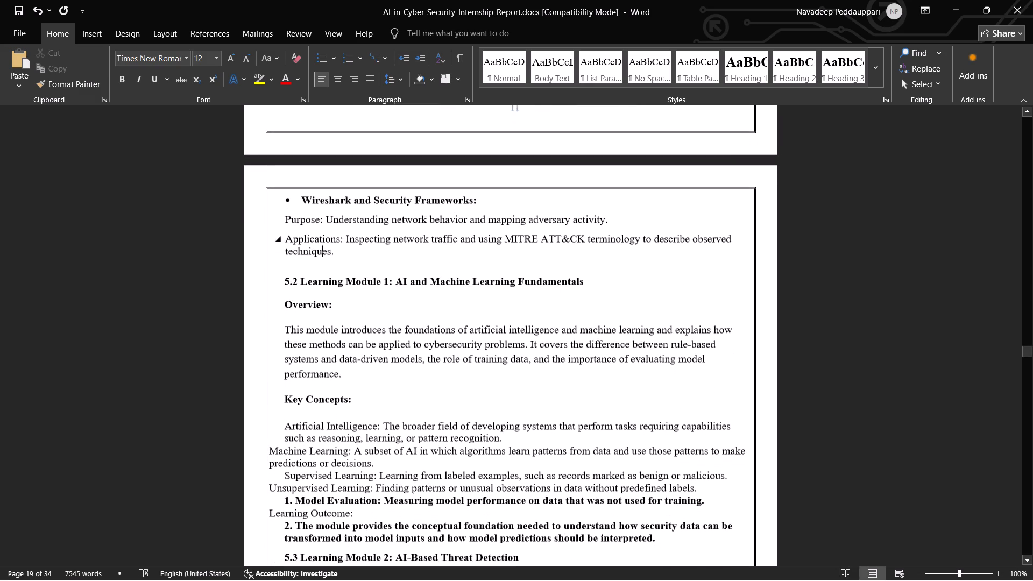
scroll(404, 242, right, 1)
scroll(404, 242, down, 2)
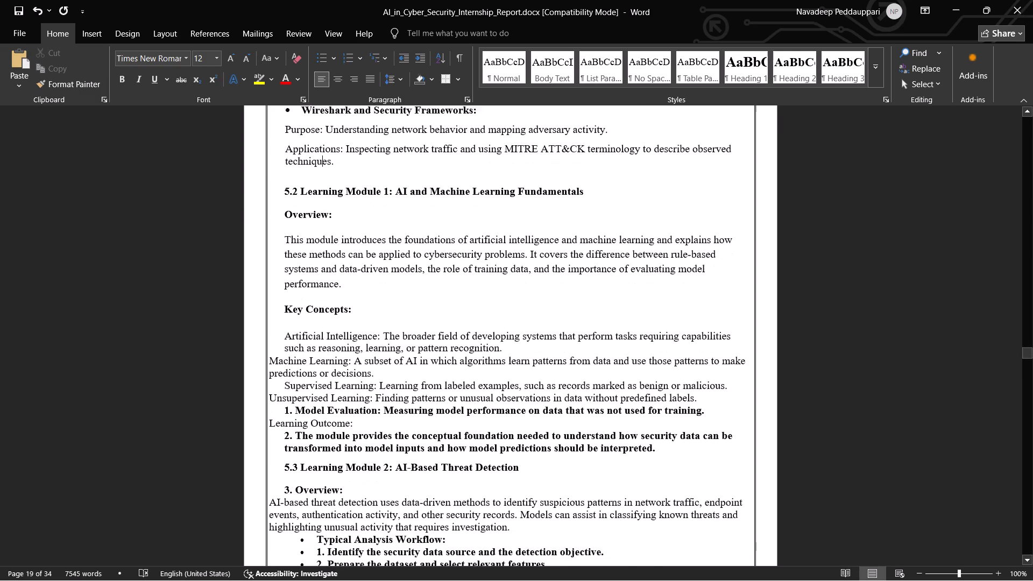
scroll(404, 242, down, 2)
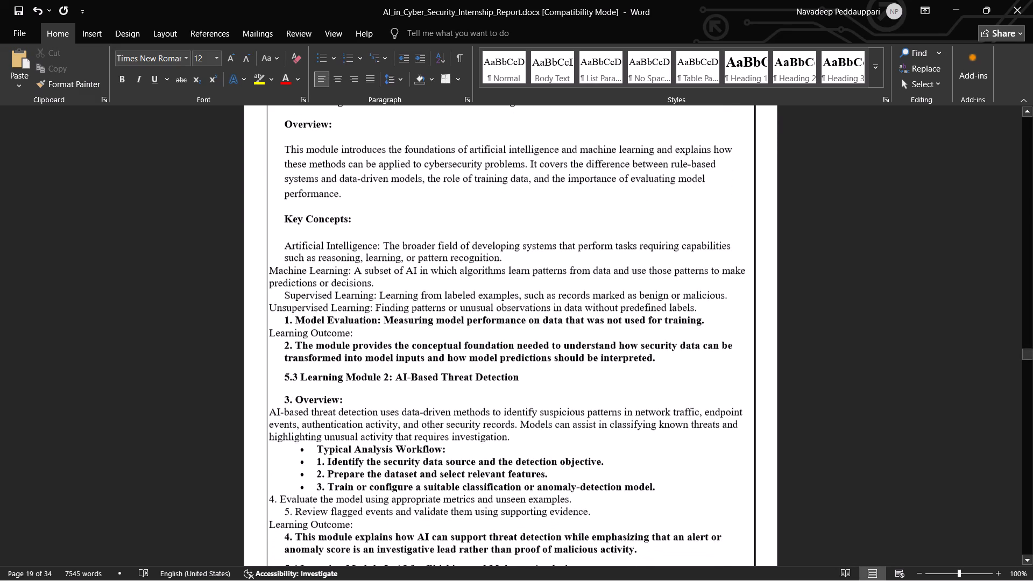
scroll(404, 242, down, 1)
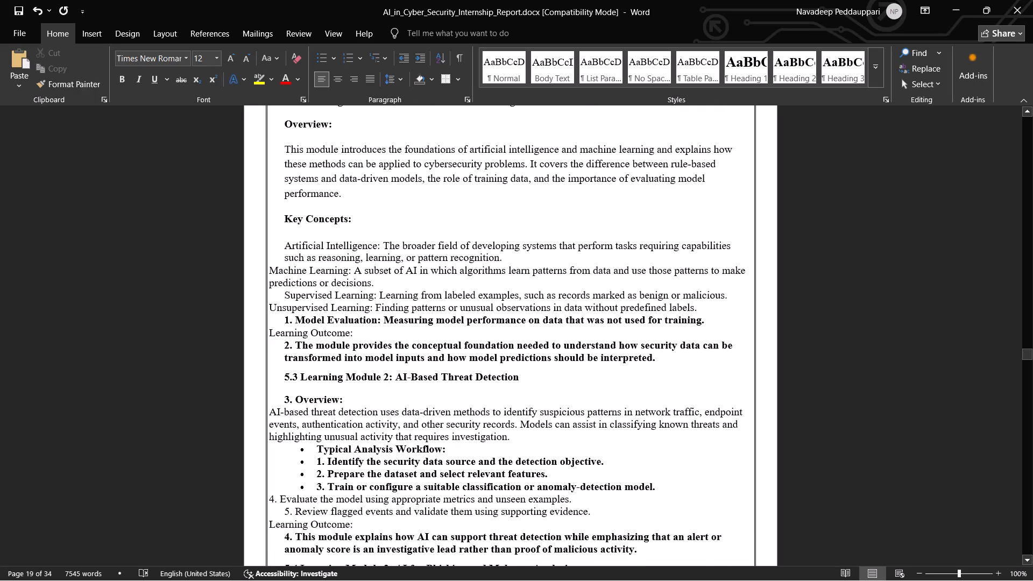
drag(290, 147, 344, 193)
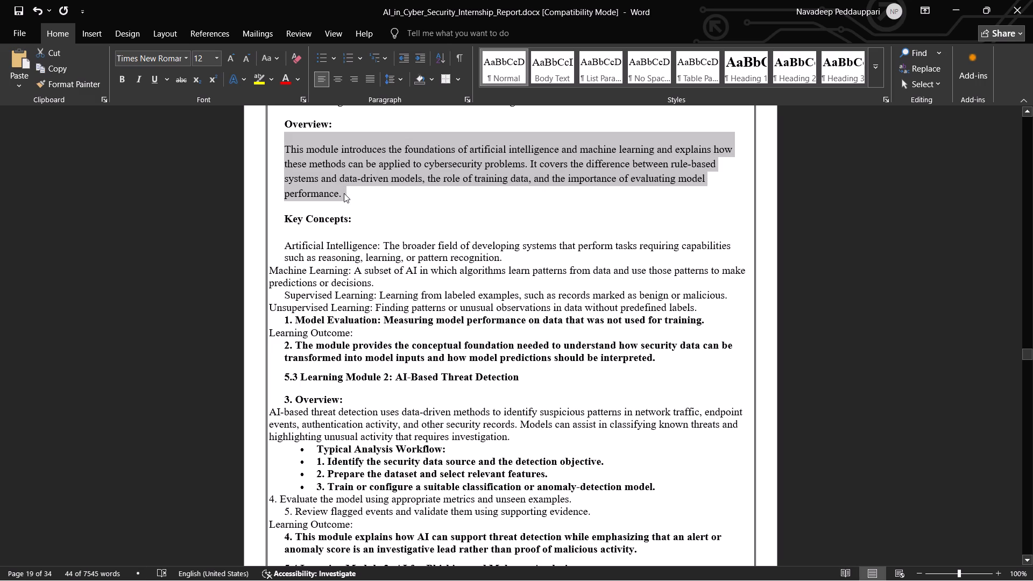
key(ctrl+alt+c)
drag(284, 243, 646, 369)
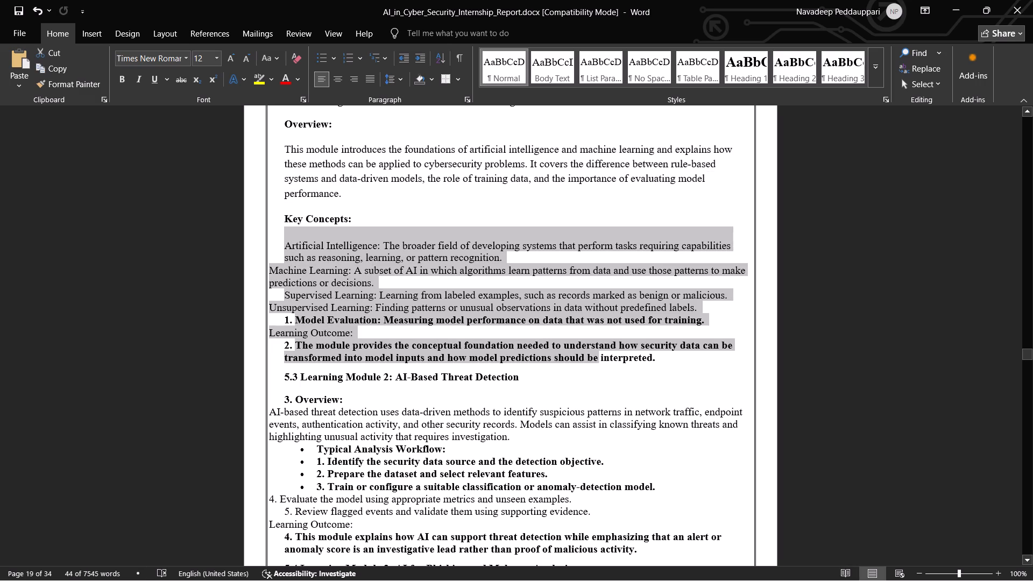
drag(646, 369, 671, 363)
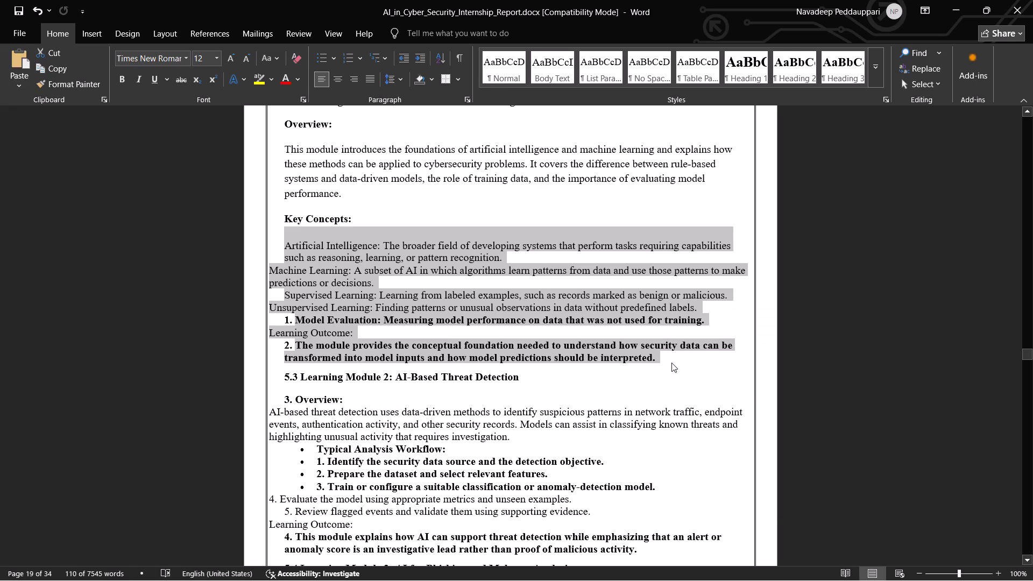
key(ctrl+alt+v)
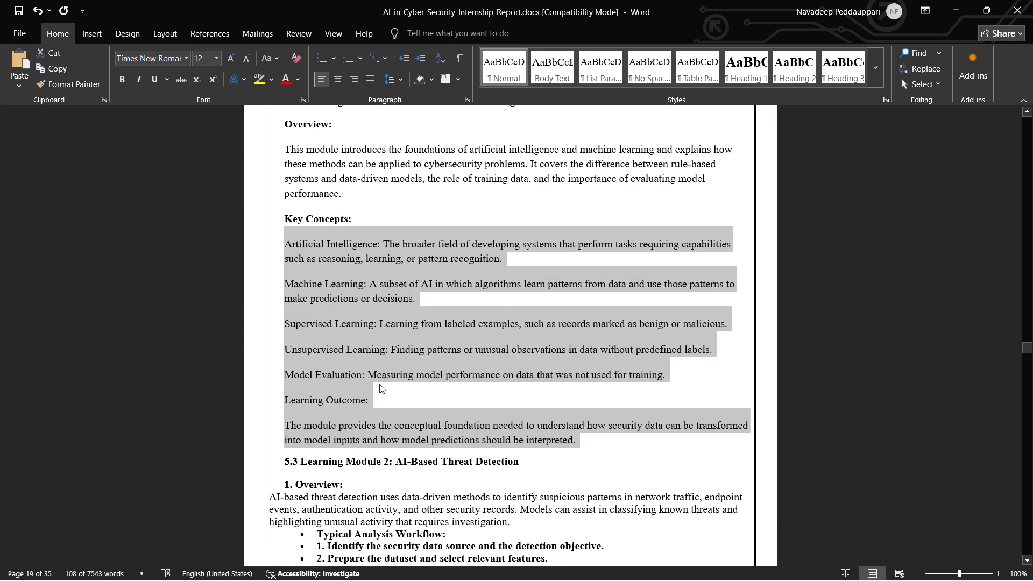
Copy the Key Concepts: subheading's bold formatting and apply it to the Learning Outcome: line in section 5.2.
triple_click(298, 219)
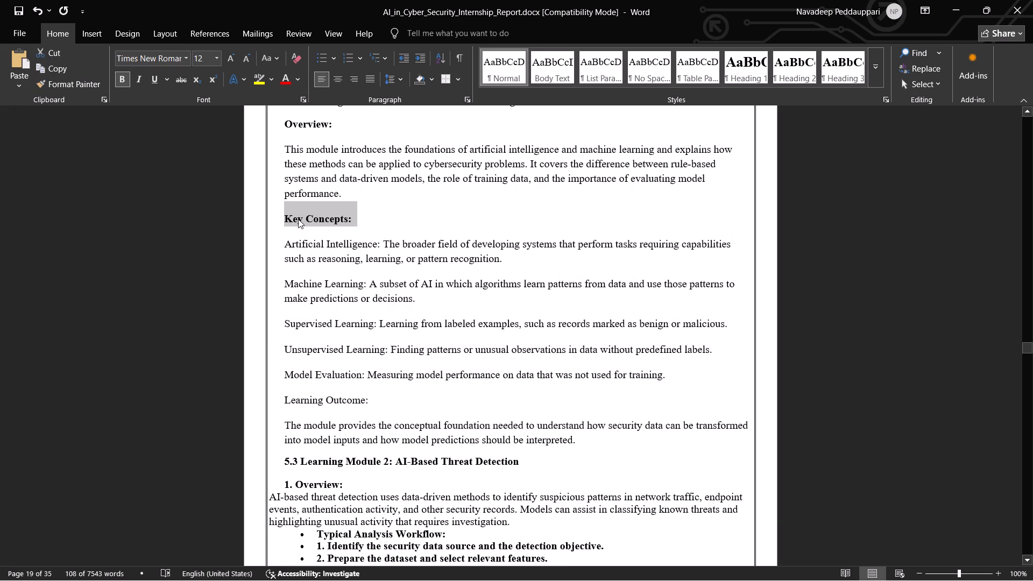
key(ctrl+alt+c)
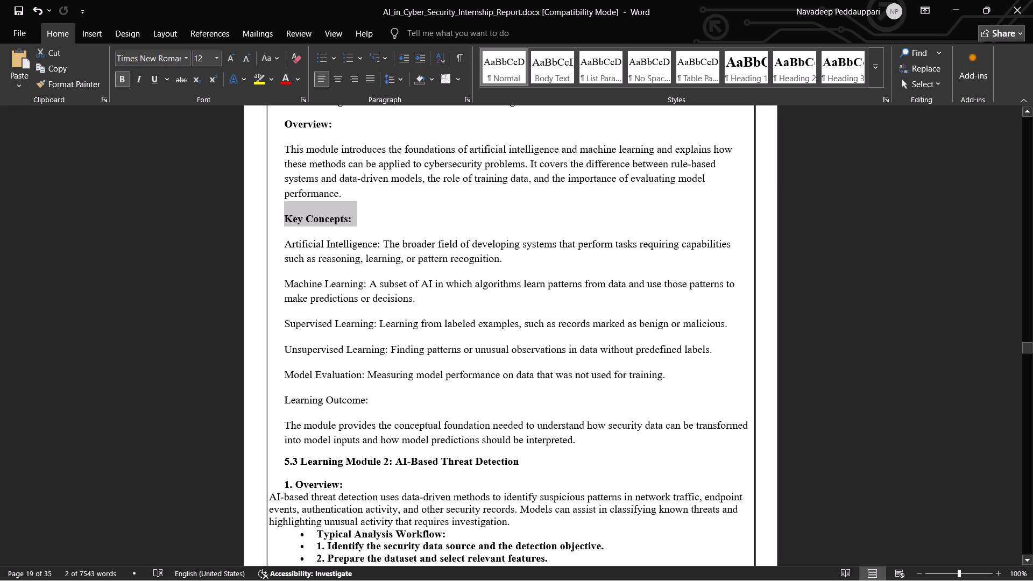
triple_click(307, 397)
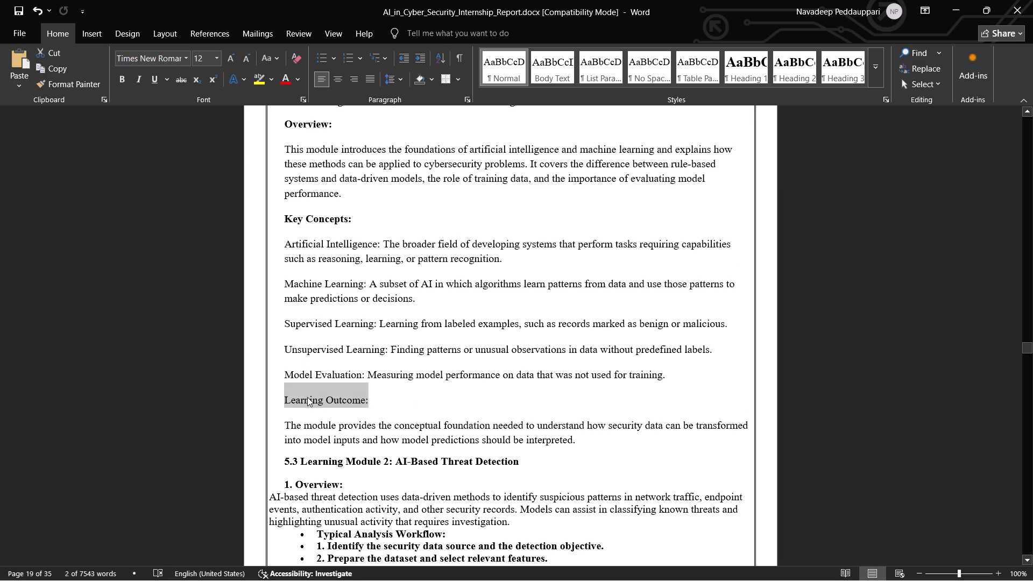
key(ctrl+alt+v)
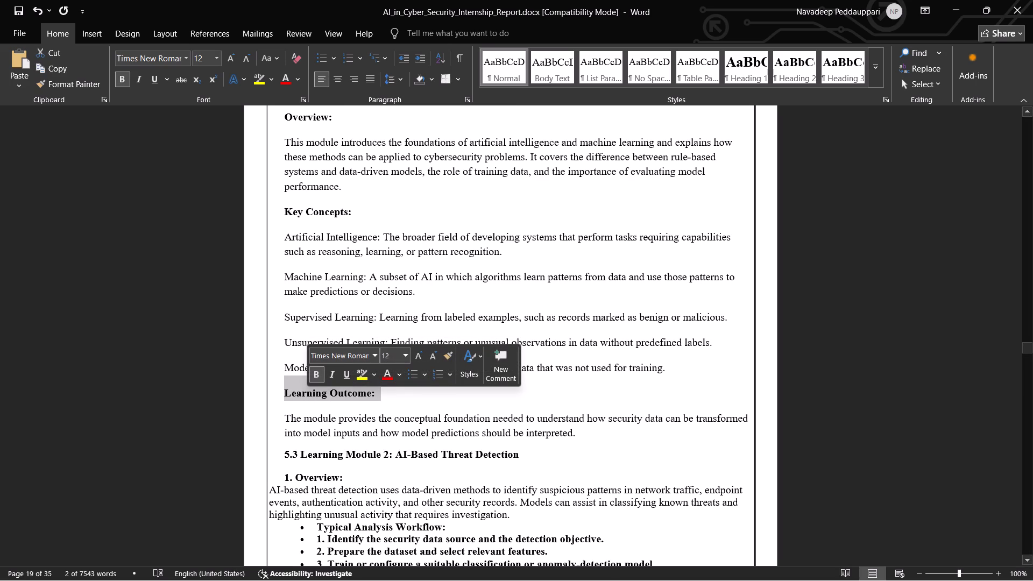
Apply the copied bold formatting to the Artificial Intelligence, Machine Learning, Supervised Learning, Unsupervised Learning and Model Evaluation labels under Key Concepts.
double_click(313, 212)
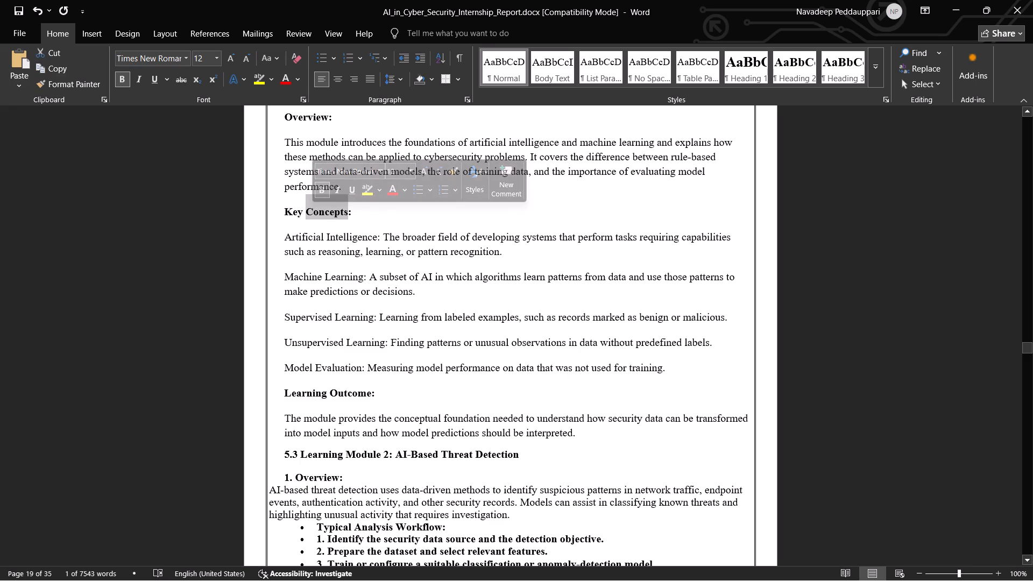
drag(285, 236, 382, 235)
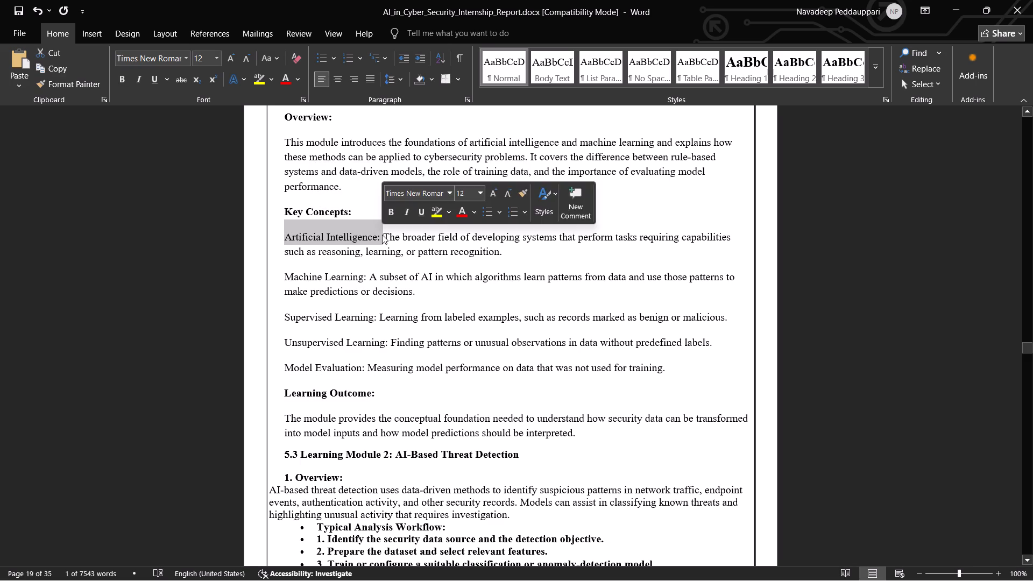
key(ctrl+alt+v)
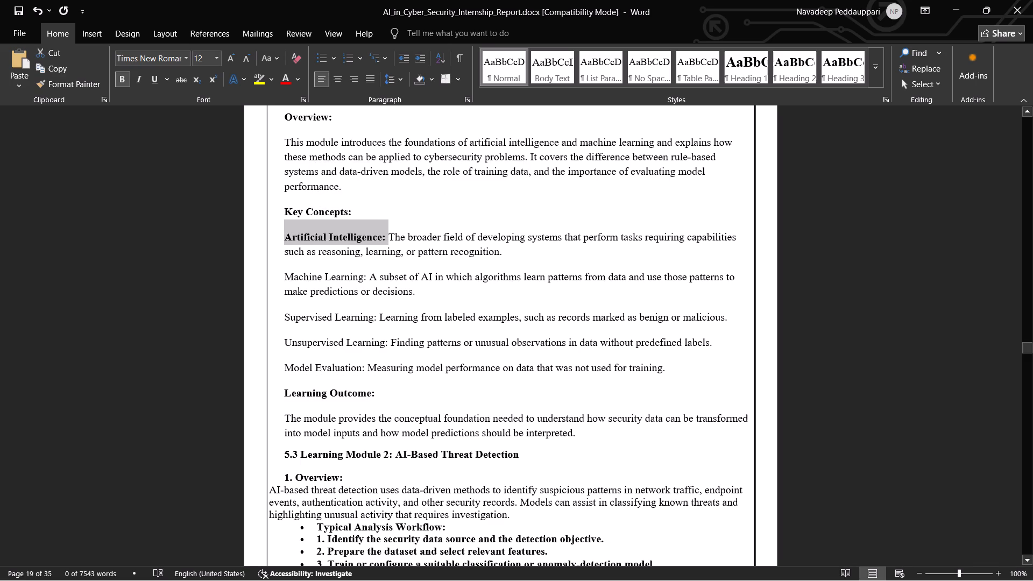
drag(286, 277, 367, 273)
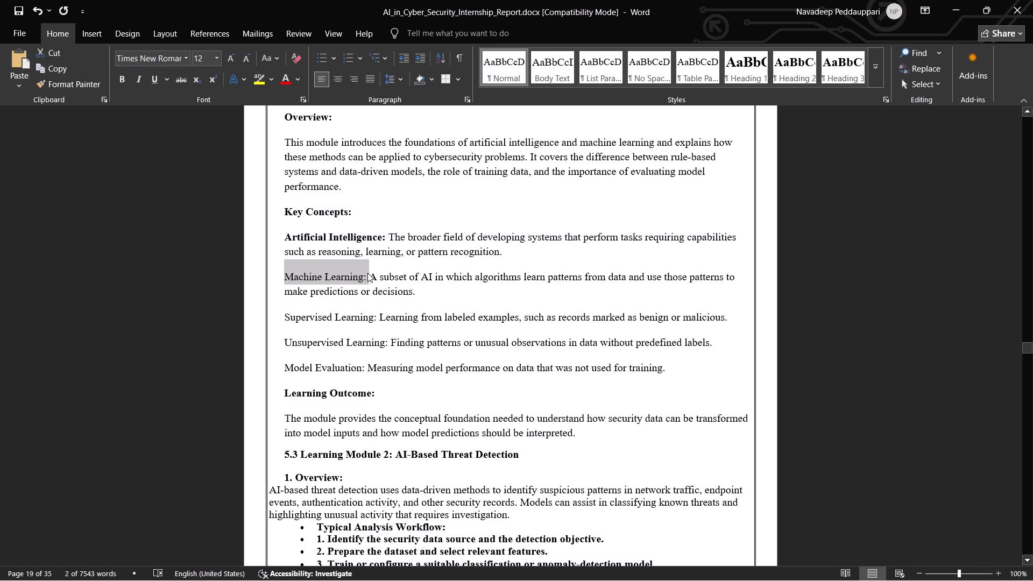
key(ctrl+alt+v)
drag(282, 318, 298, 318)
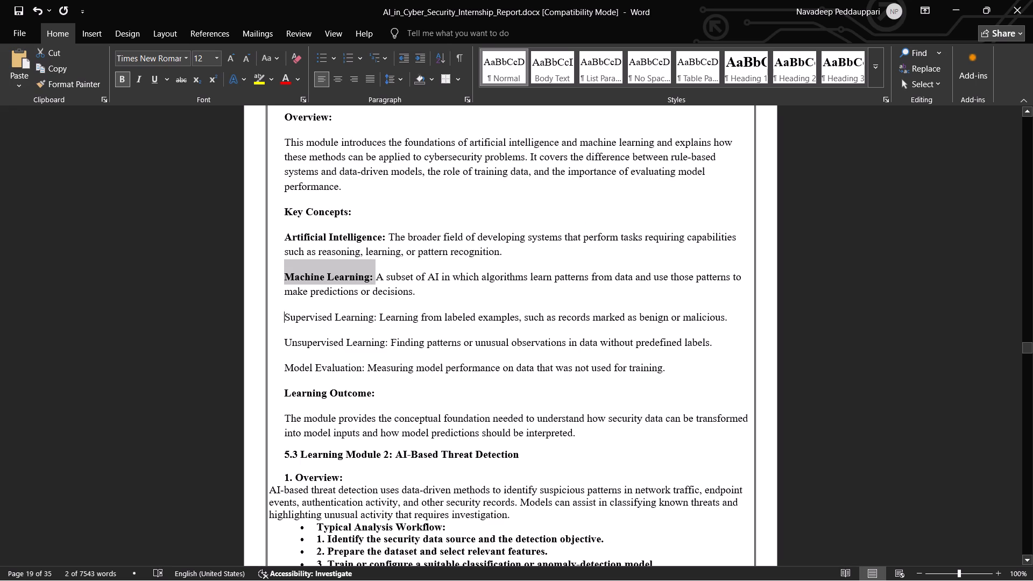
drag(298, 318, 377, 320)
key(ctrl+alt+v)
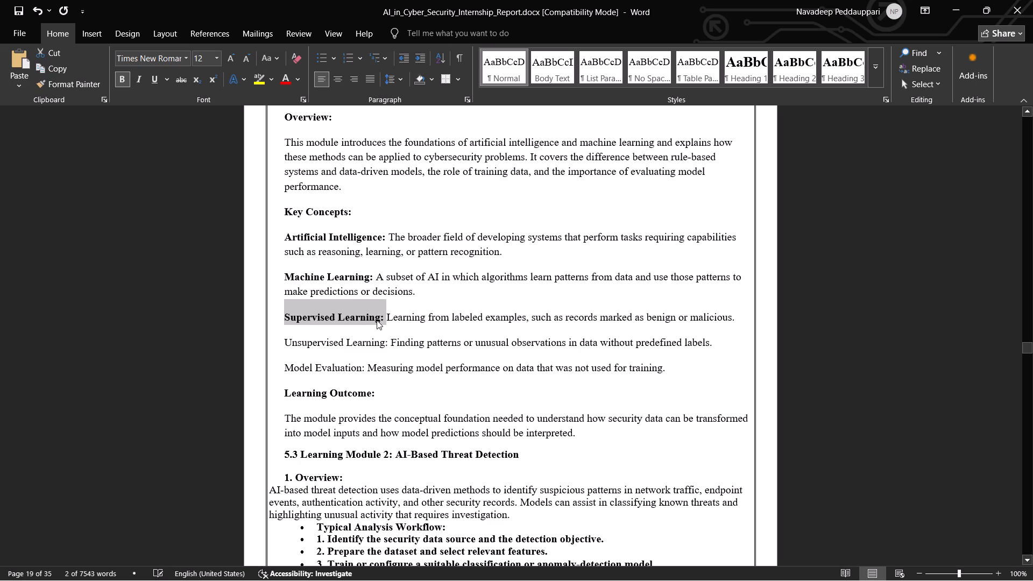
drag(284, 343, 378, 348)
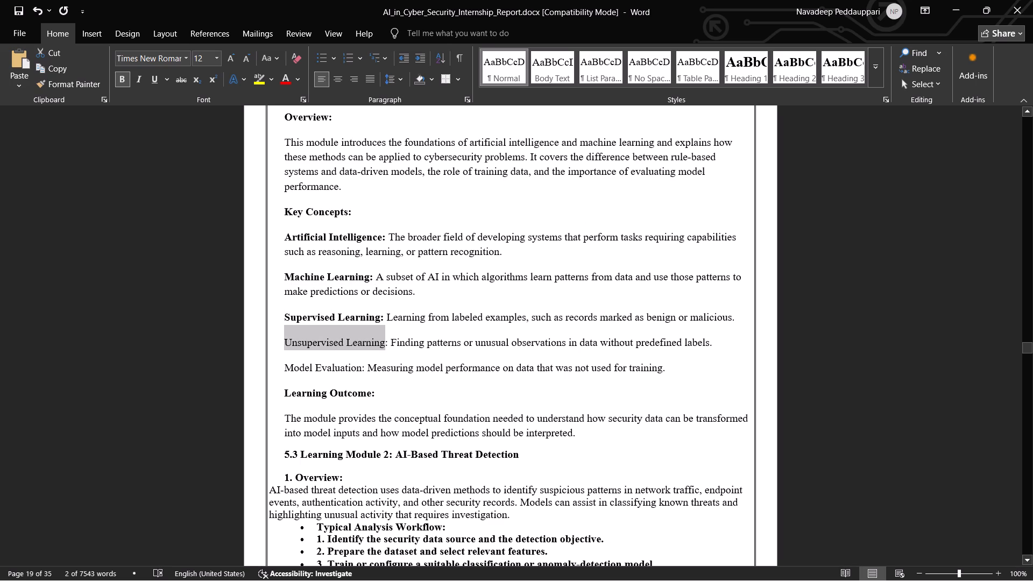
drag(378, 348, 388, 348)
key(ctrl+alt+v)
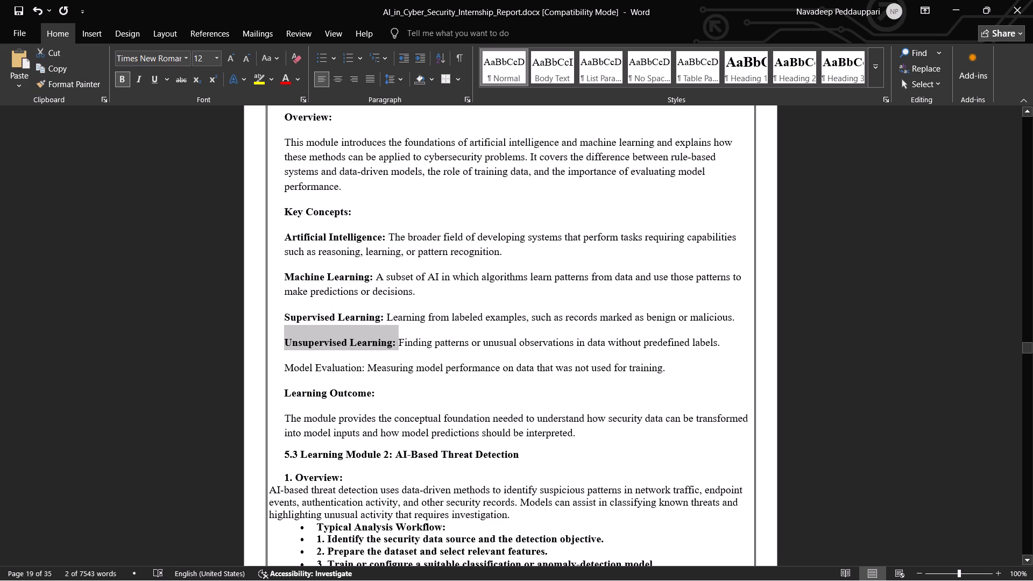
drag(283, 363, 365, 365)
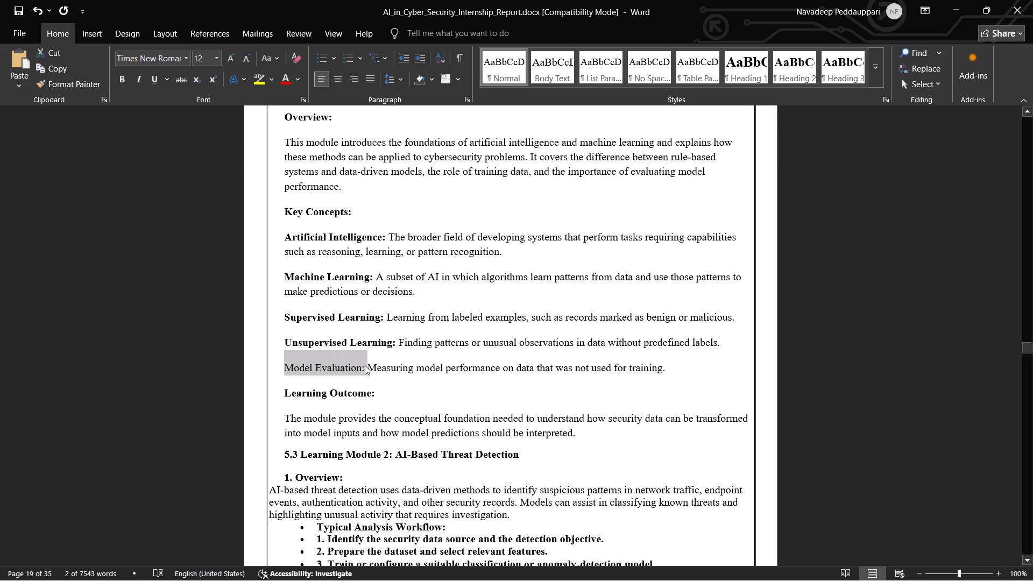
key(ctrl+alt+v)
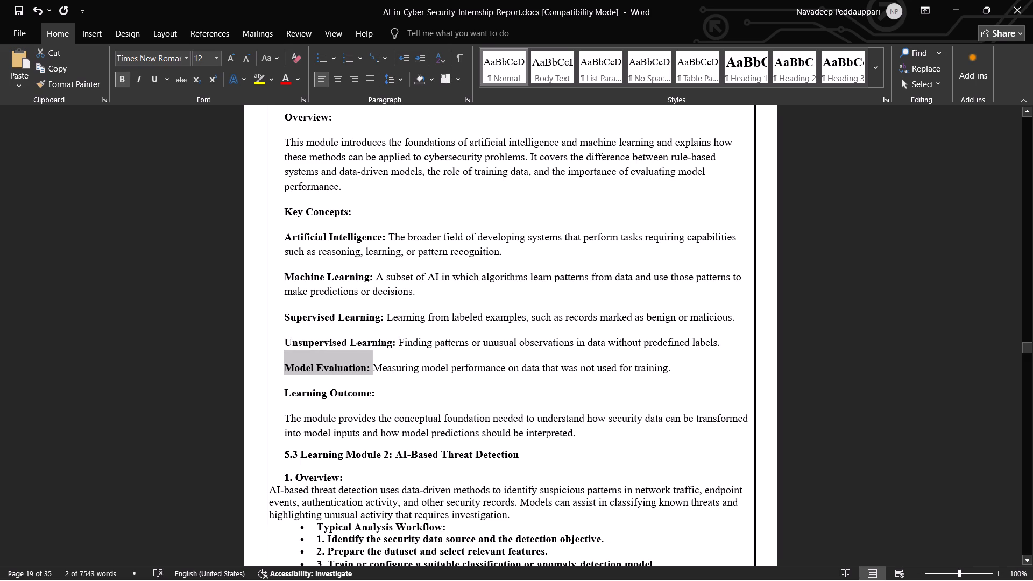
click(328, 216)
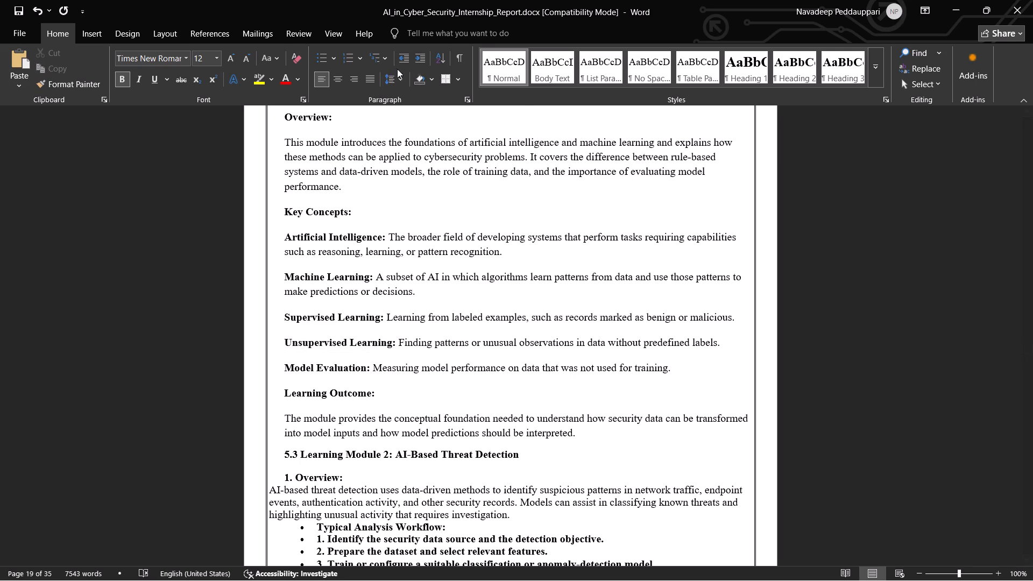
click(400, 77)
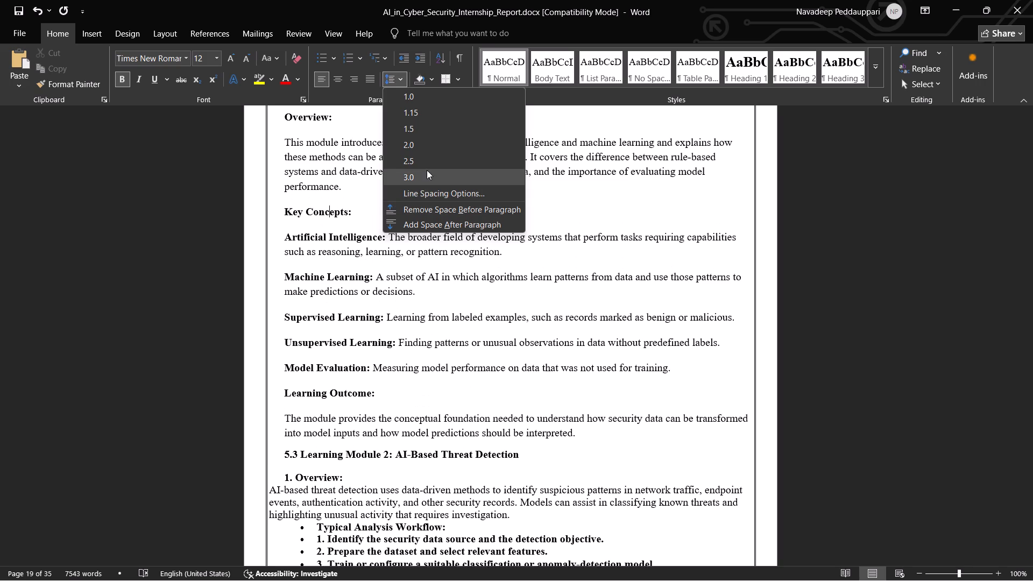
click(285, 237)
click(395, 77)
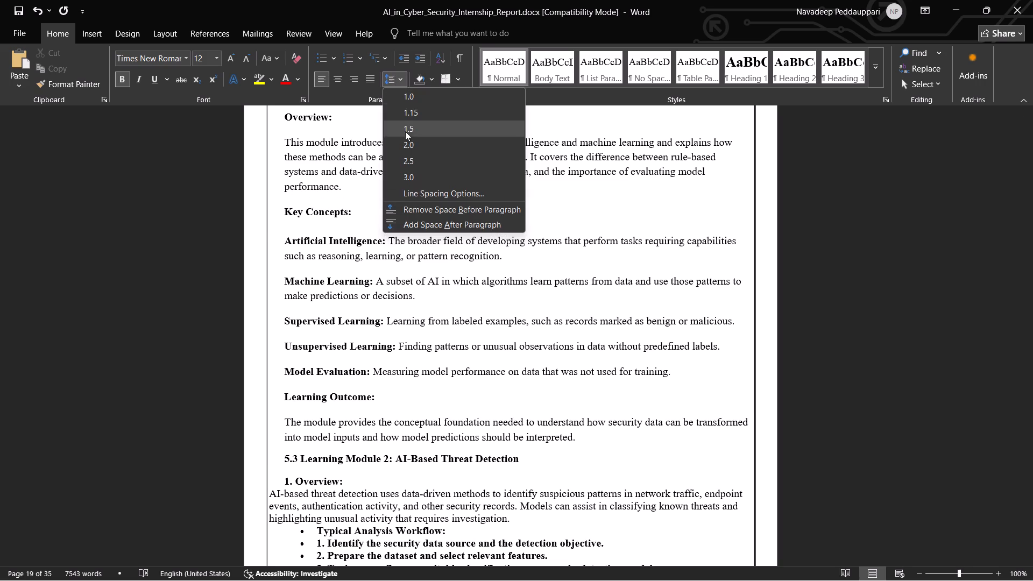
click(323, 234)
Set the line spacing of the Artificial Intelligence: paragraph under Key Concepts to 1.15.
click(323, 234)
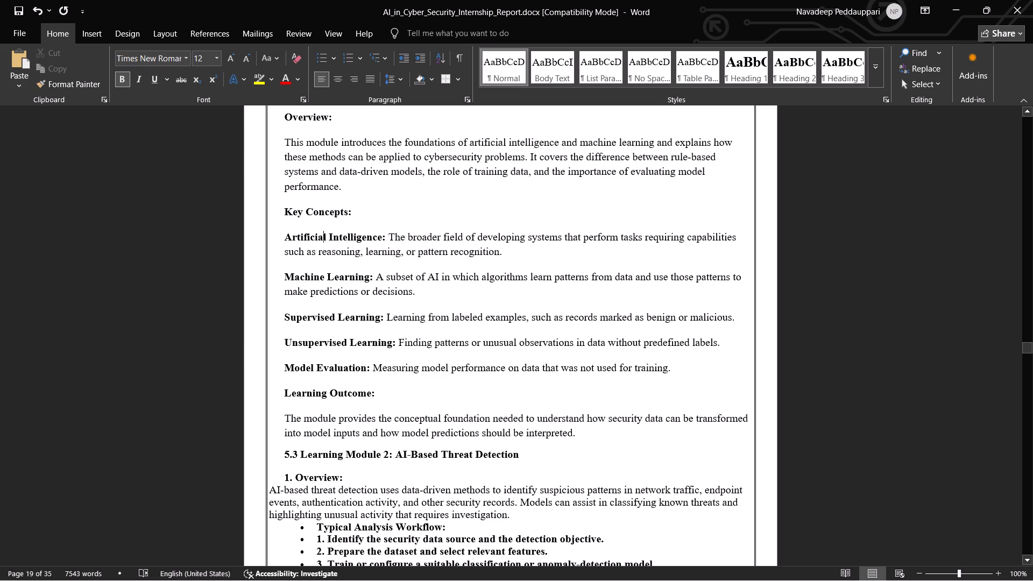
click(402, 78)
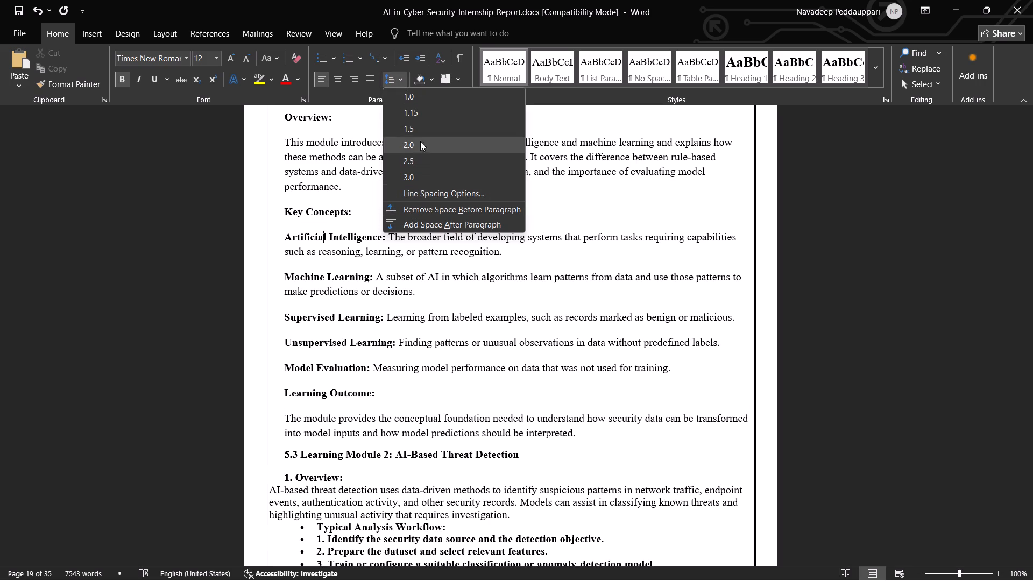
click(415, 111)
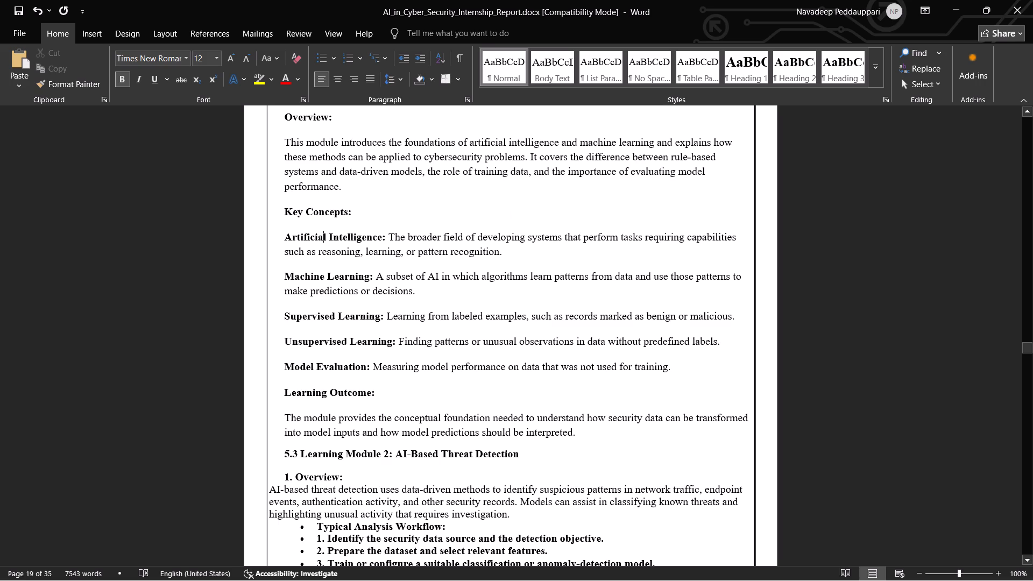
Remove the space before the Machine Learning: paragraph under Key Concepts.
click(342, 277)
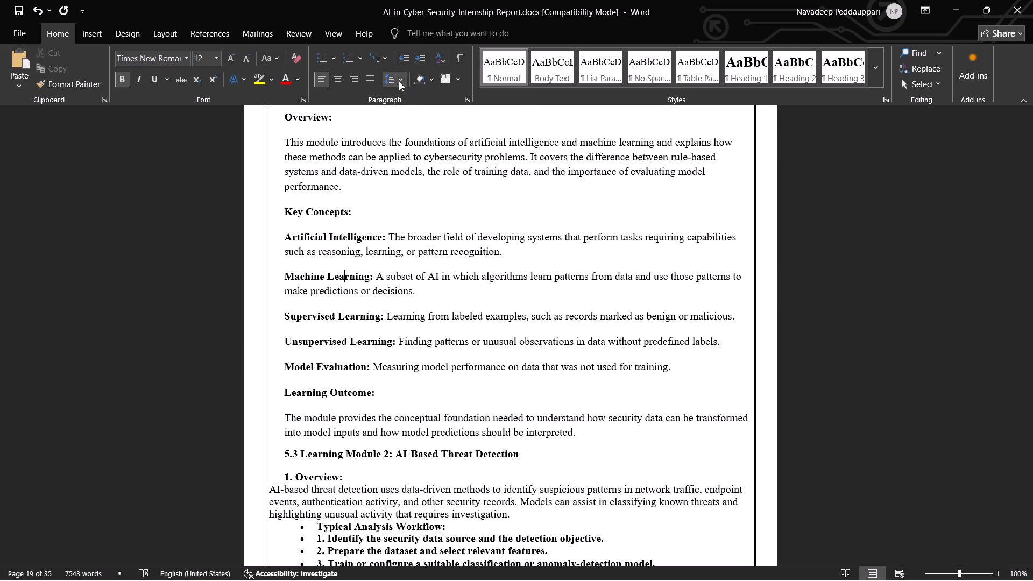
click(399, 81)
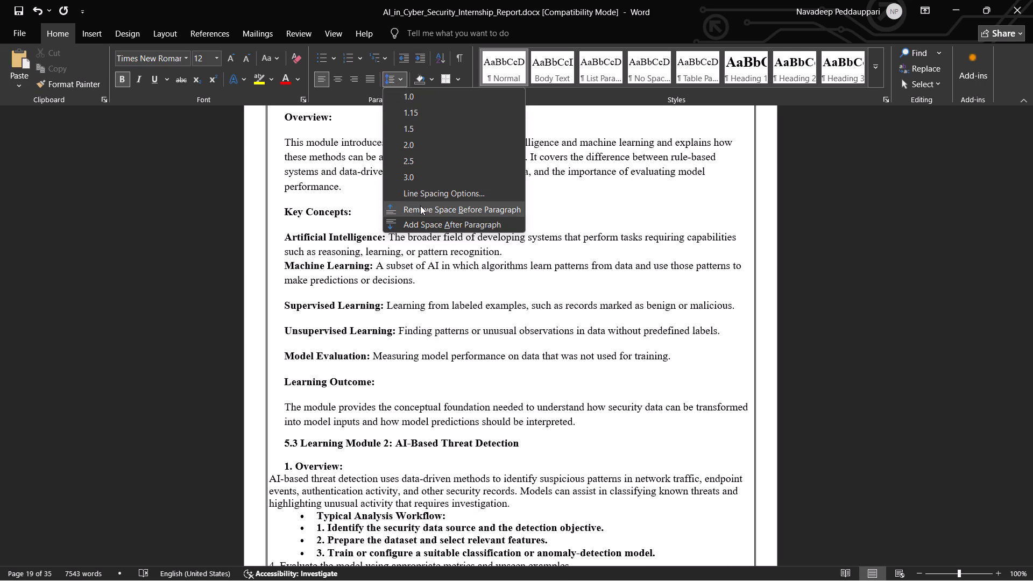
click(420, 206)
Remove the space before the Supervised Learning:, Unsupervised Learning: and Model Evaluation: paragraphs under Key Concepts.
click(351, 305)
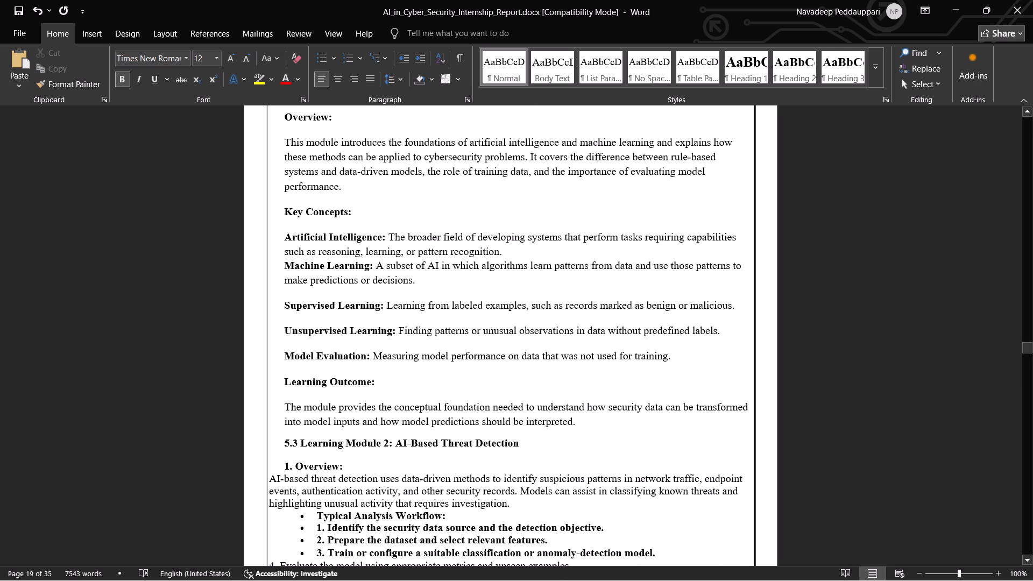
click(392, 78)
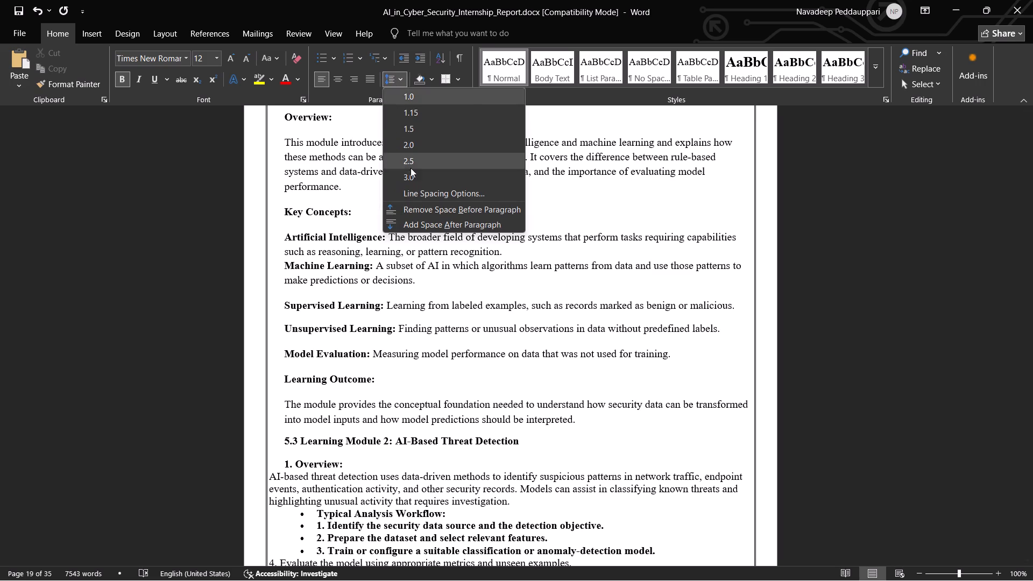
click(418, 207)
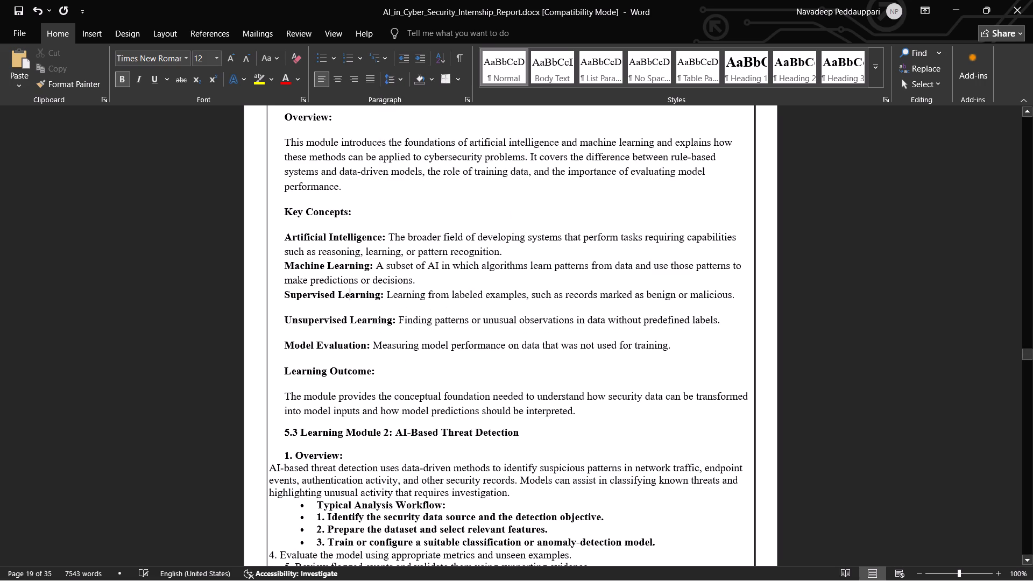
click(349, 321)
click(388, 82)
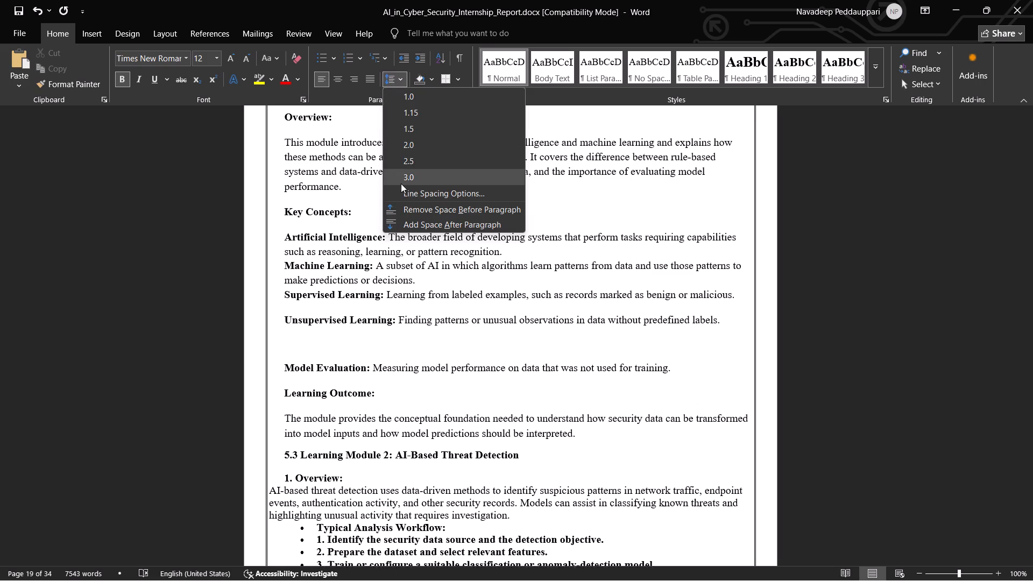
click(413, 210)
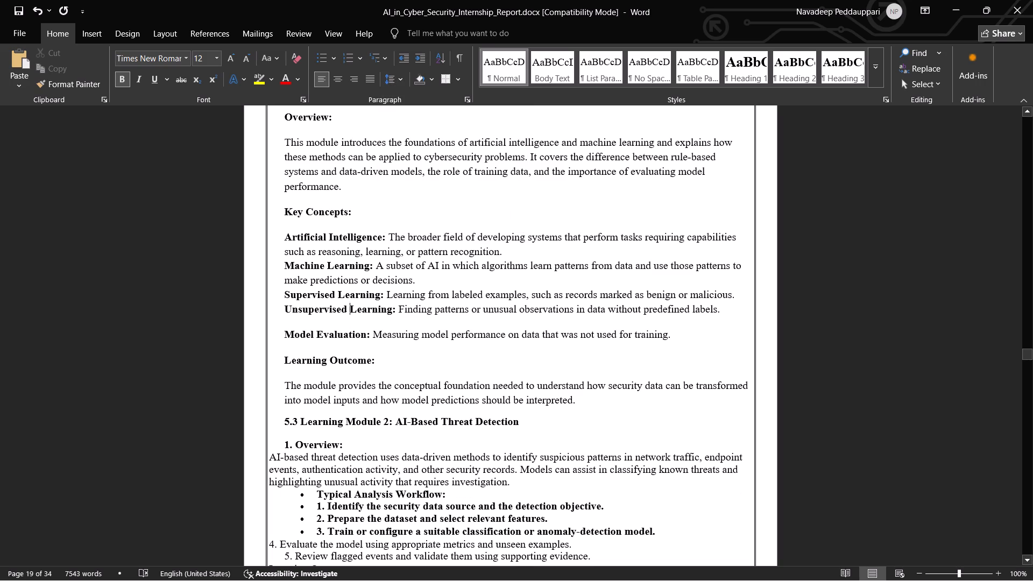
click(357, 333)
click(392, 81)
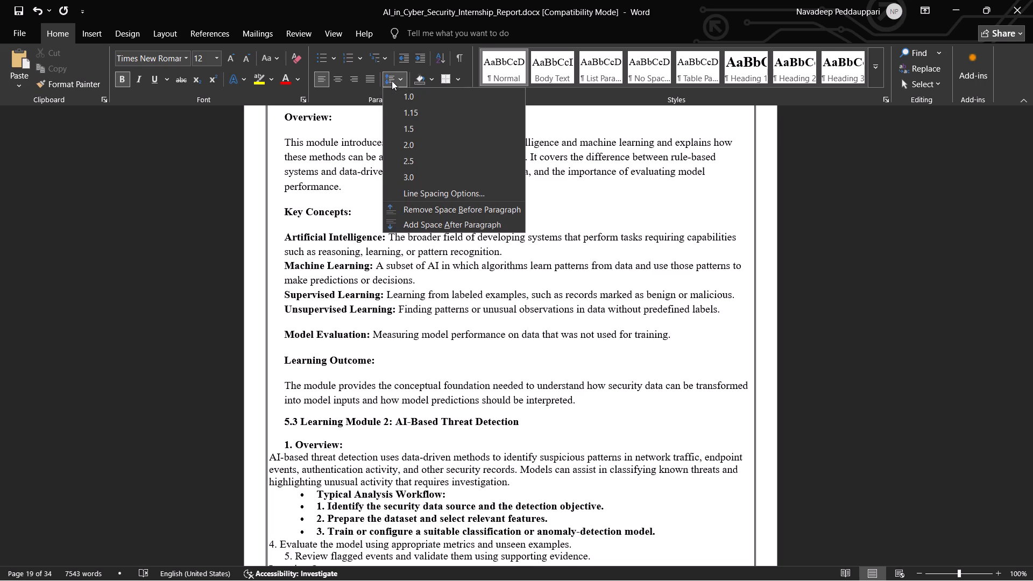
click(412, 205)
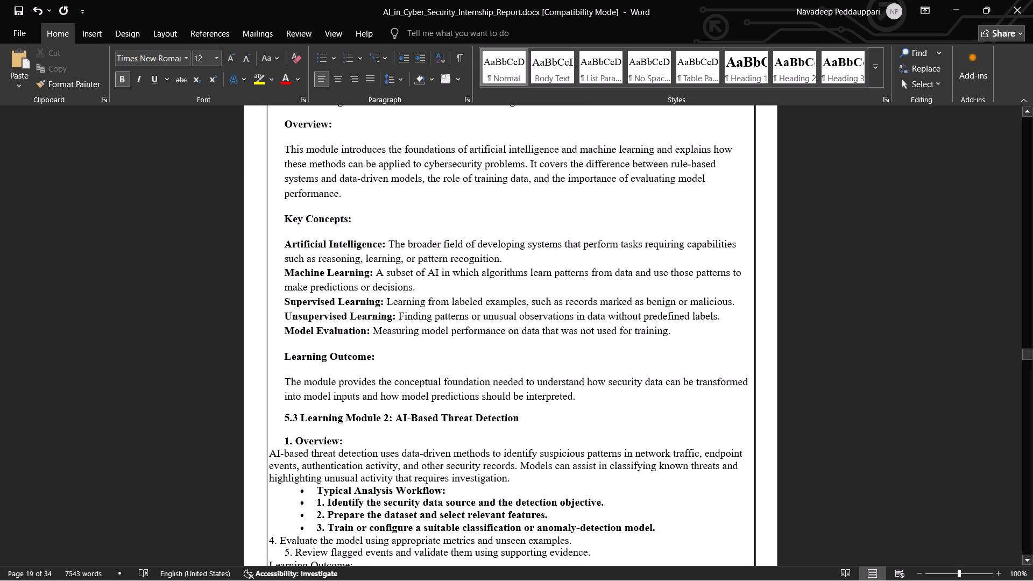
Copy the formatting of the Overview: subheading in section 5.2 and apply it to the numbered Overview: subheading in section 5.3.
scroll(361, 371, down, 1)
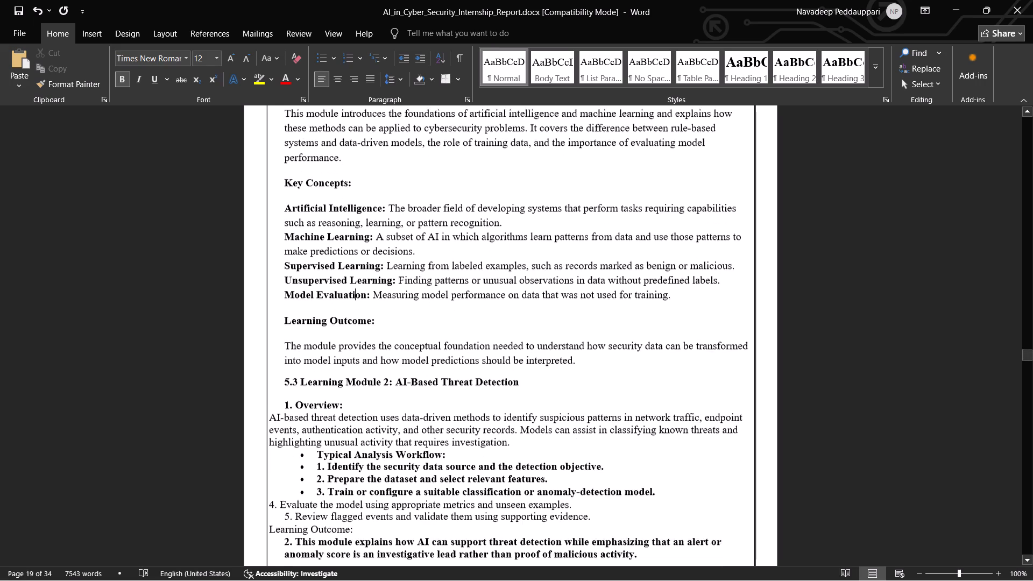
scroll(361, 371, down, 1)
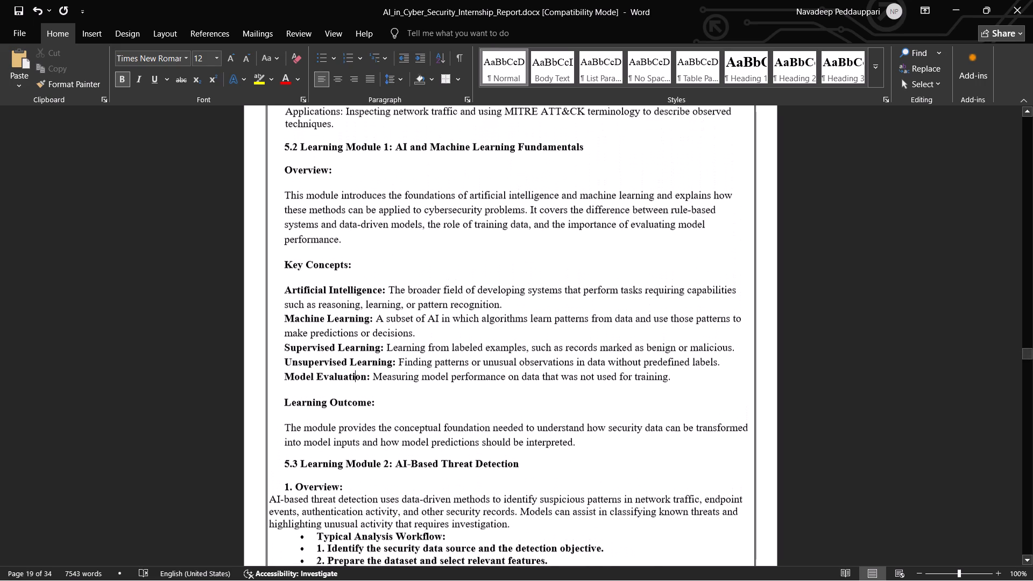
scroll(361, 371, down, 1)
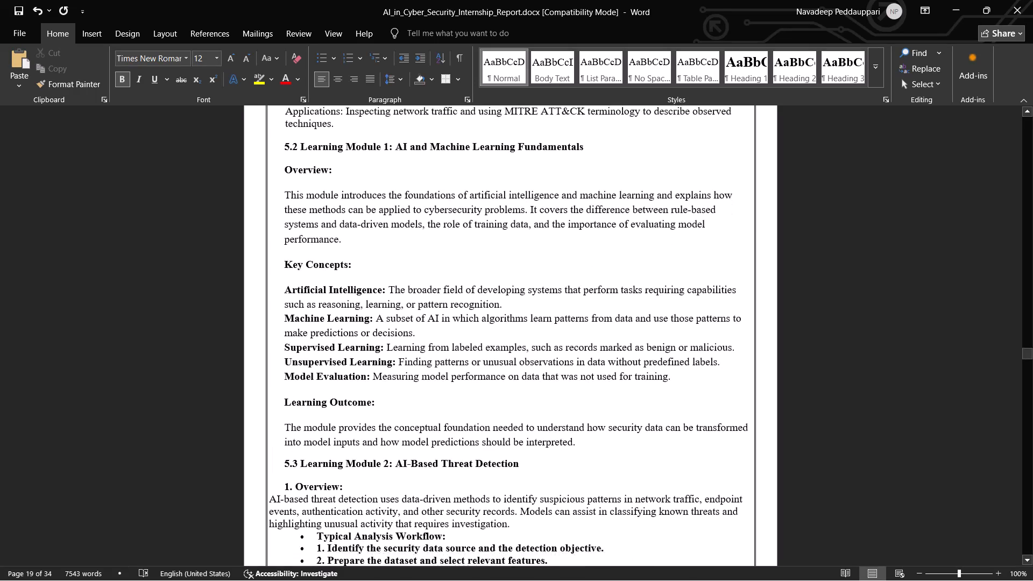
scroll(361, 371, down, 2)
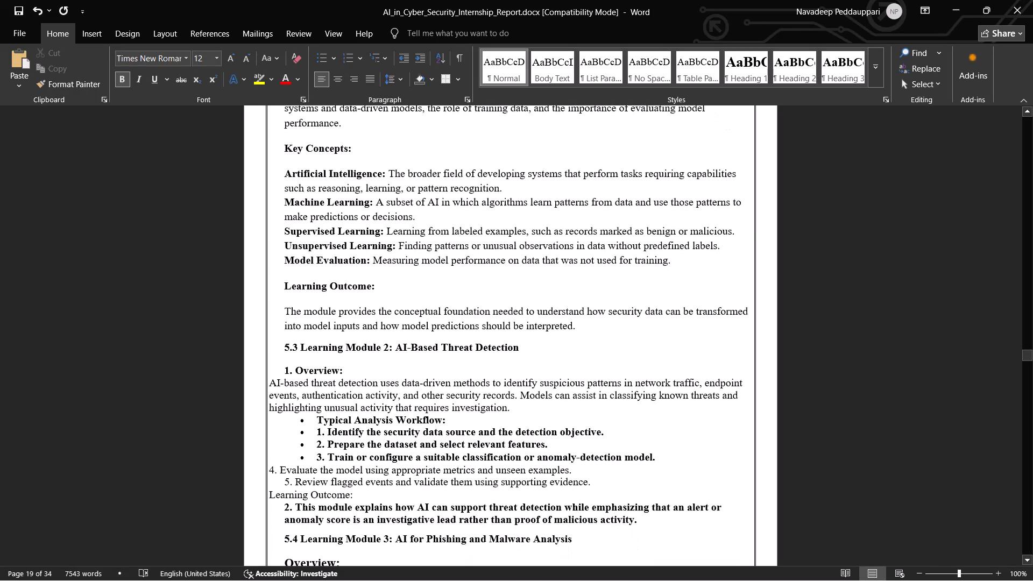
scroll(361, 371, up, 1)
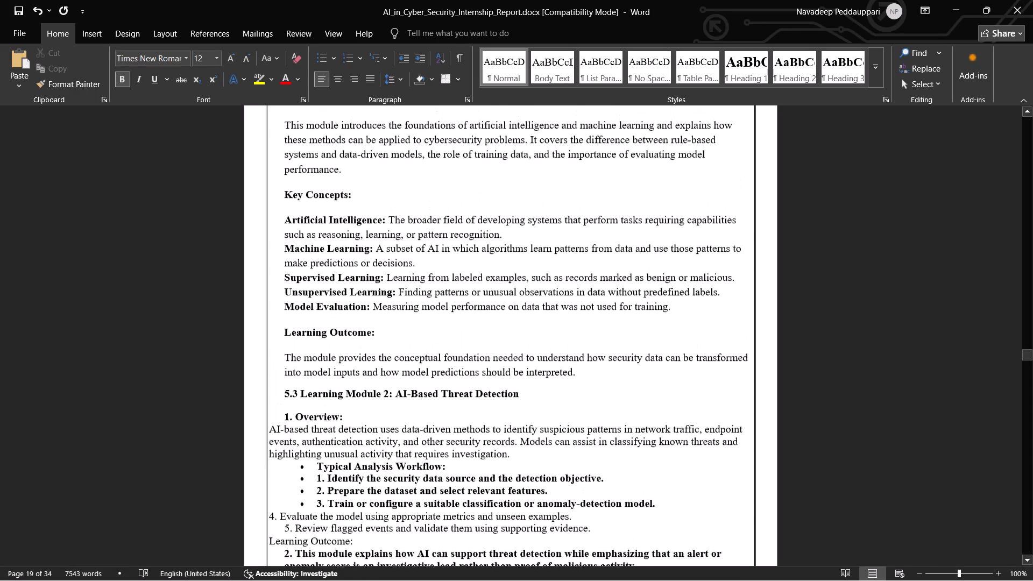
scroll(361, 371, up, 1)
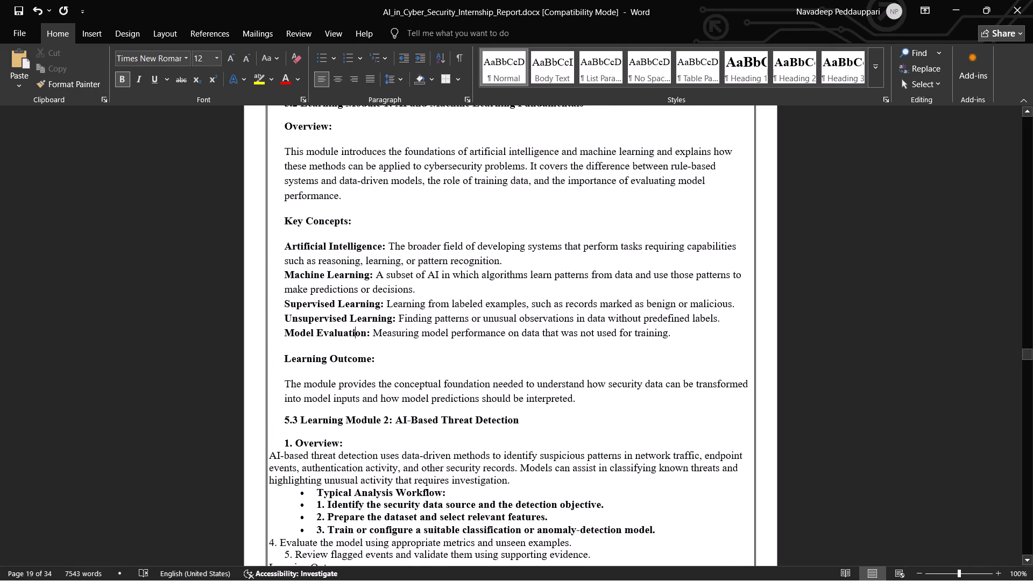
triple_click(298, 129)
key(ctrl+alt+c)
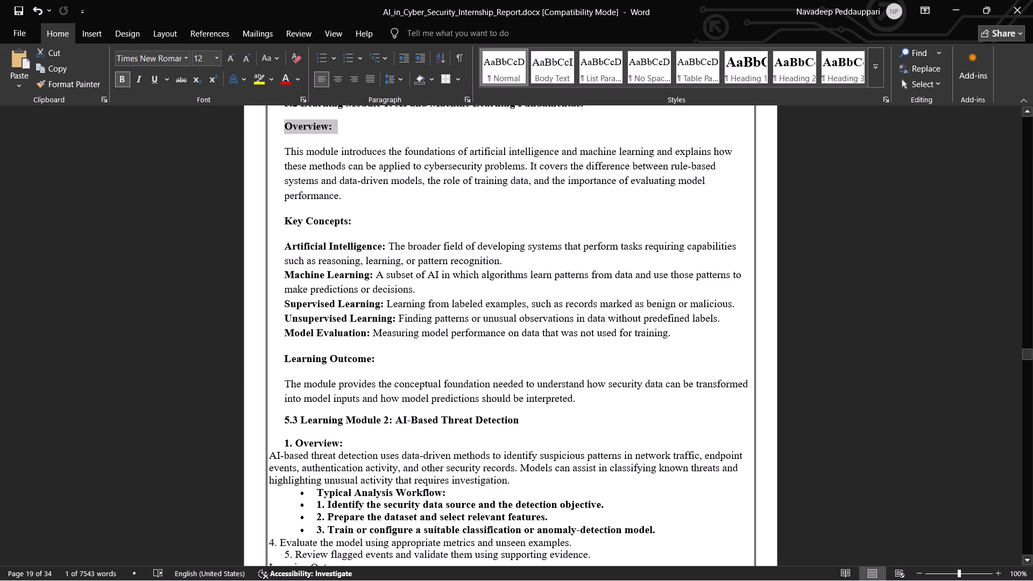
triple_click(308, 442)
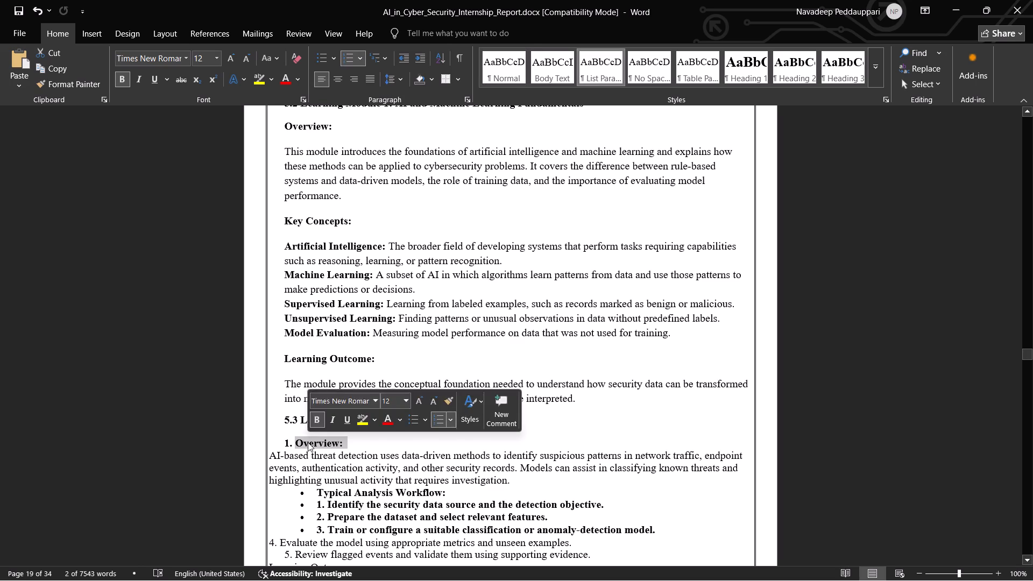
key(ctrl+alt+v)
Indent the AI-based threat detection paragraph under Overview: in section 5.3 so it lines up with its subheading.
scroll(308, 442, down, 1)
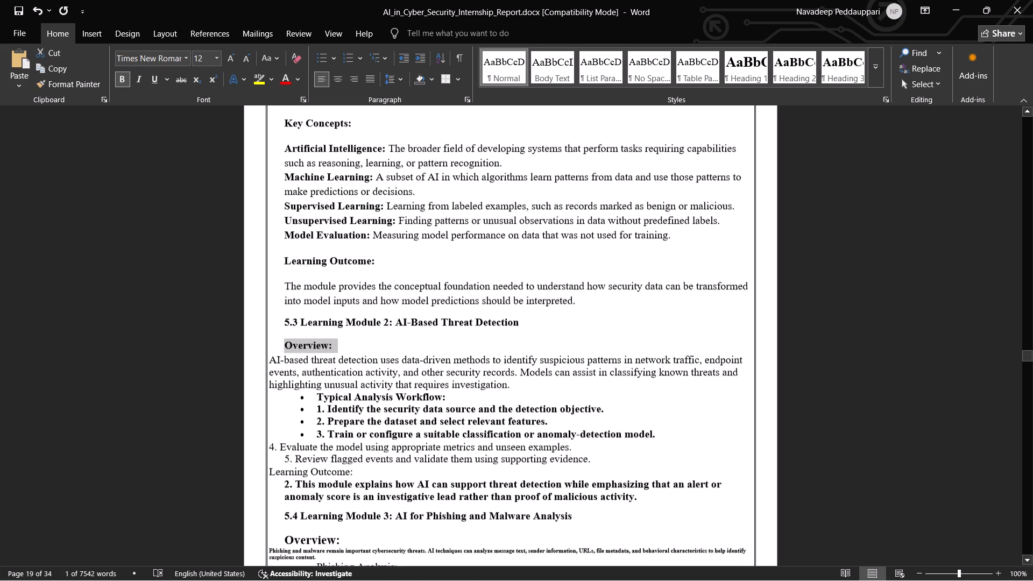
scroll(308, 442, down, 1)
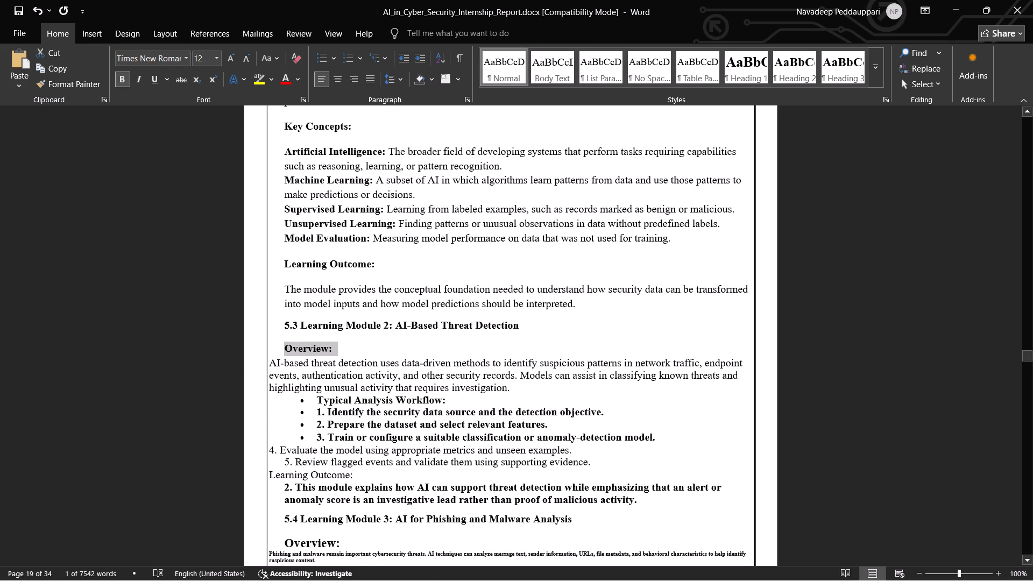
drag(270, 363, 518, 387)
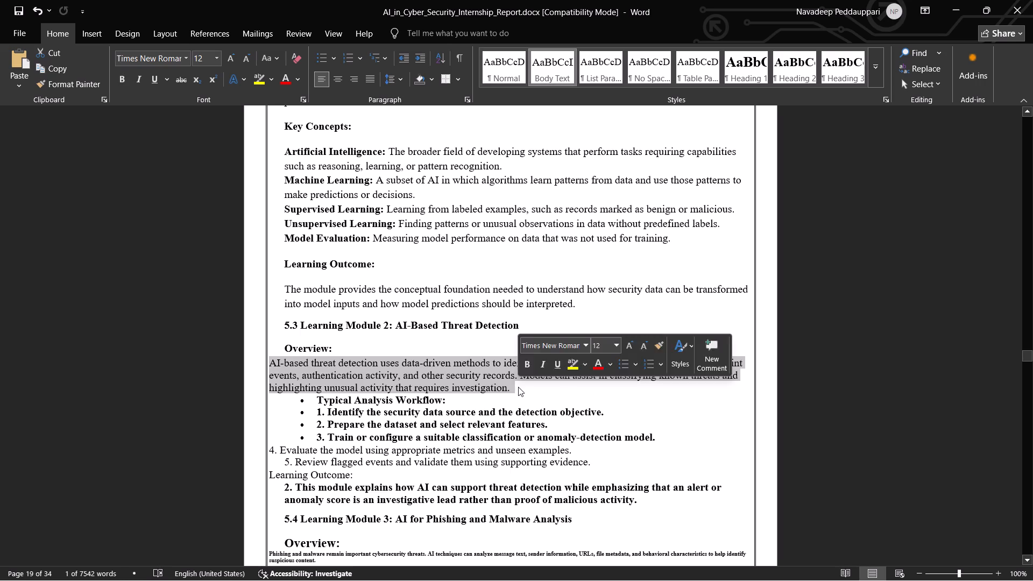
key(Tab)
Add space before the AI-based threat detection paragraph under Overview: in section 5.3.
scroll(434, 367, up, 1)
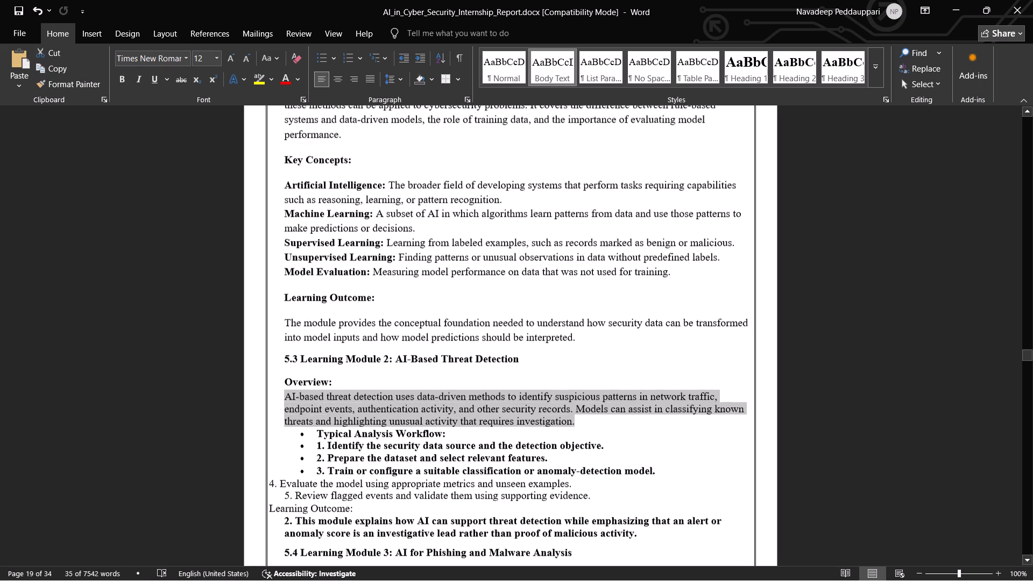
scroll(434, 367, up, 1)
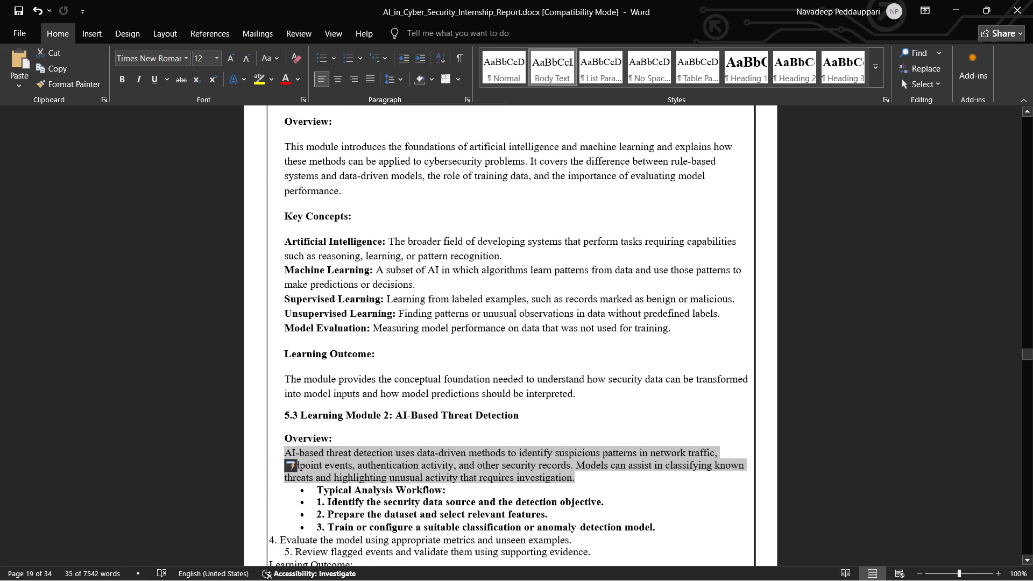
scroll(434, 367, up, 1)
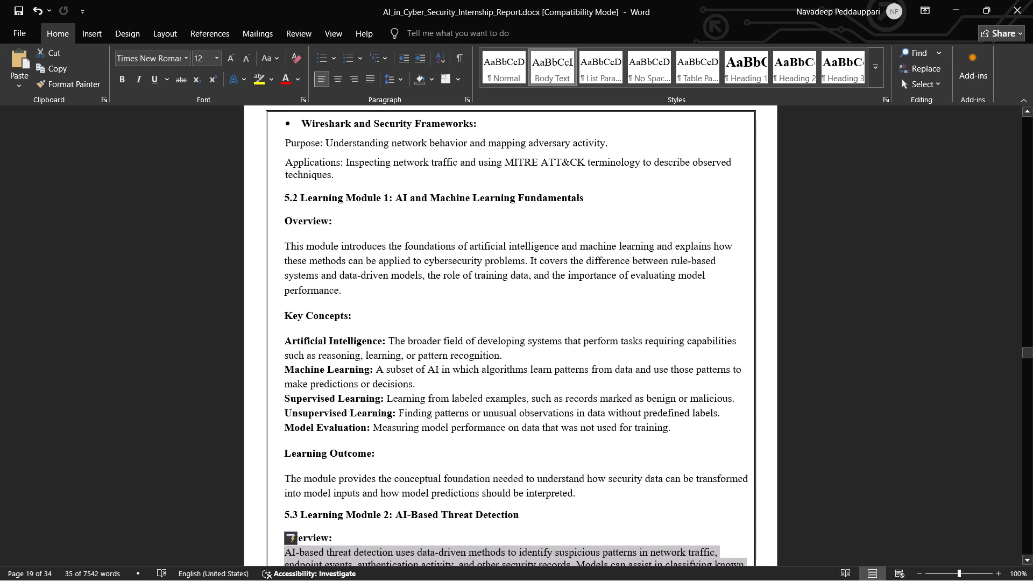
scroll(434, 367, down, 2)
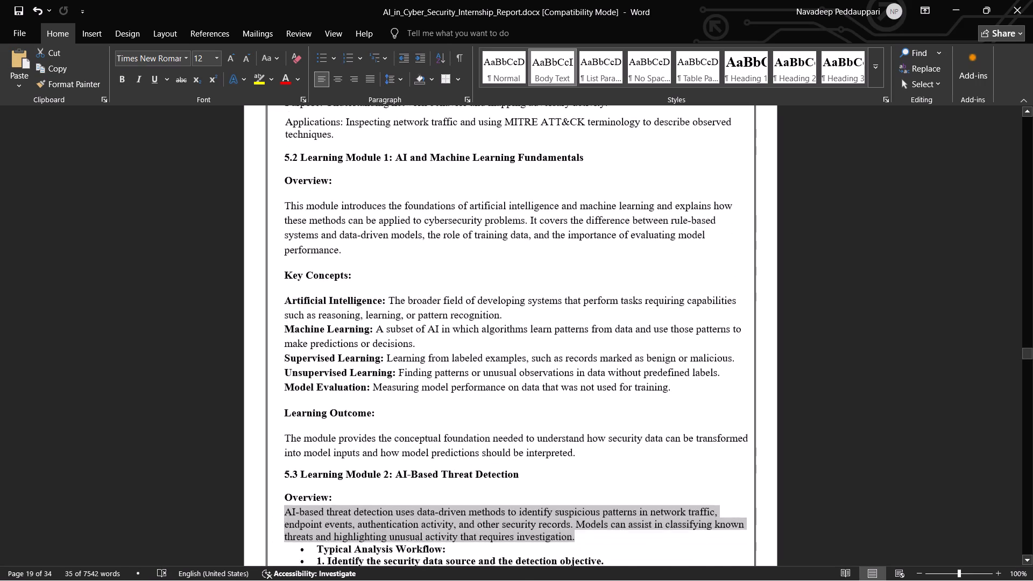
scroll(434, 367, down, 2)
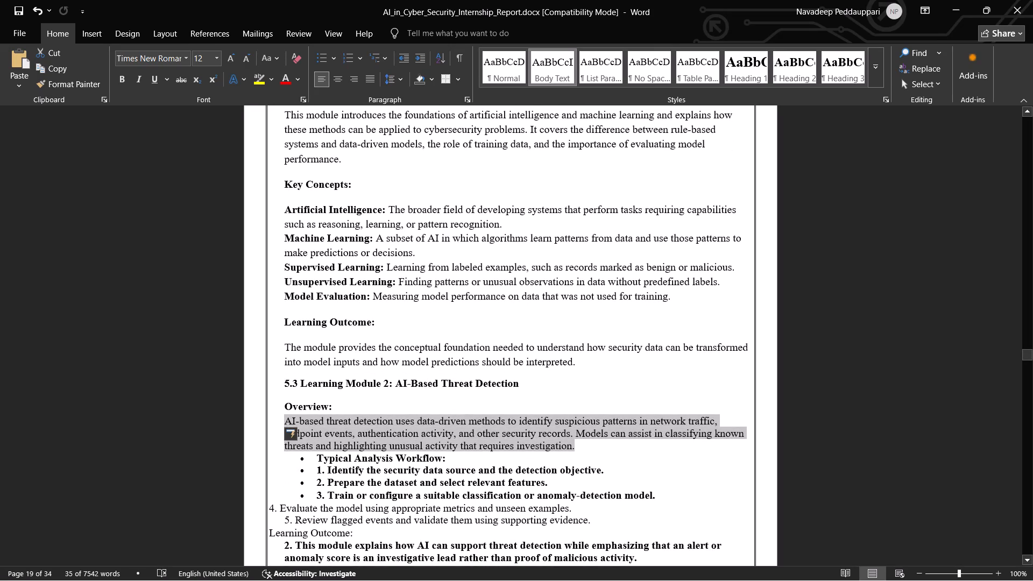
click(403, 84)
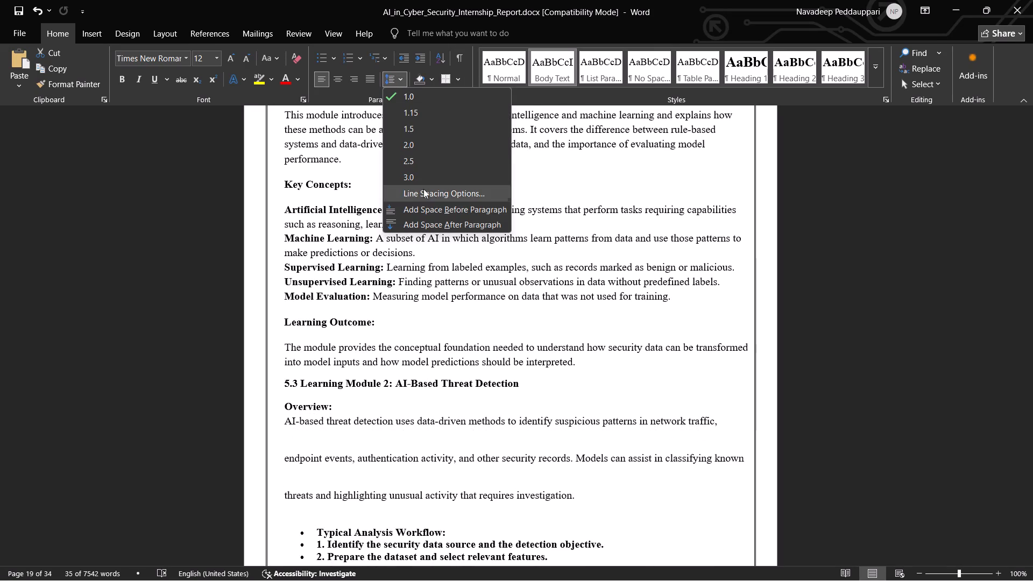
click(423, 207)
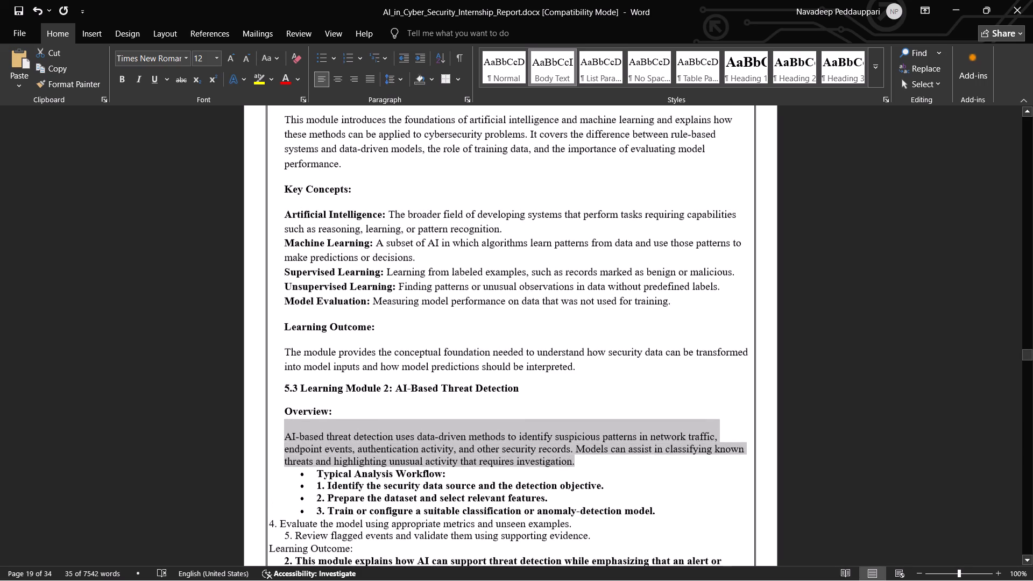
Remove the space before the Overview: subheading in section 5.2 and before the introductory paragraph beneath it.
scroll(426, 332, up, 1)
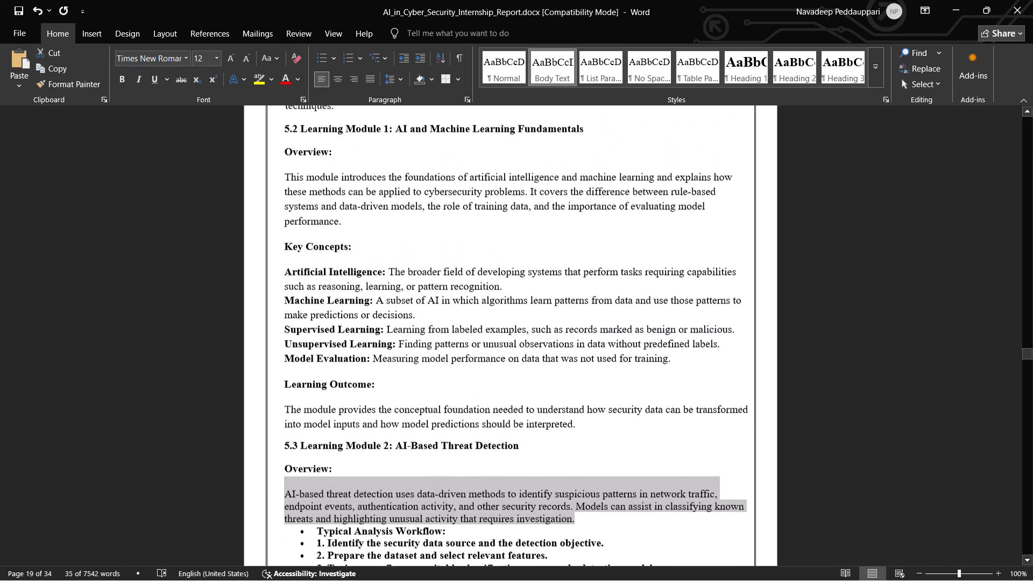
scroll(426, 332, up, 1)
click(311, 175)
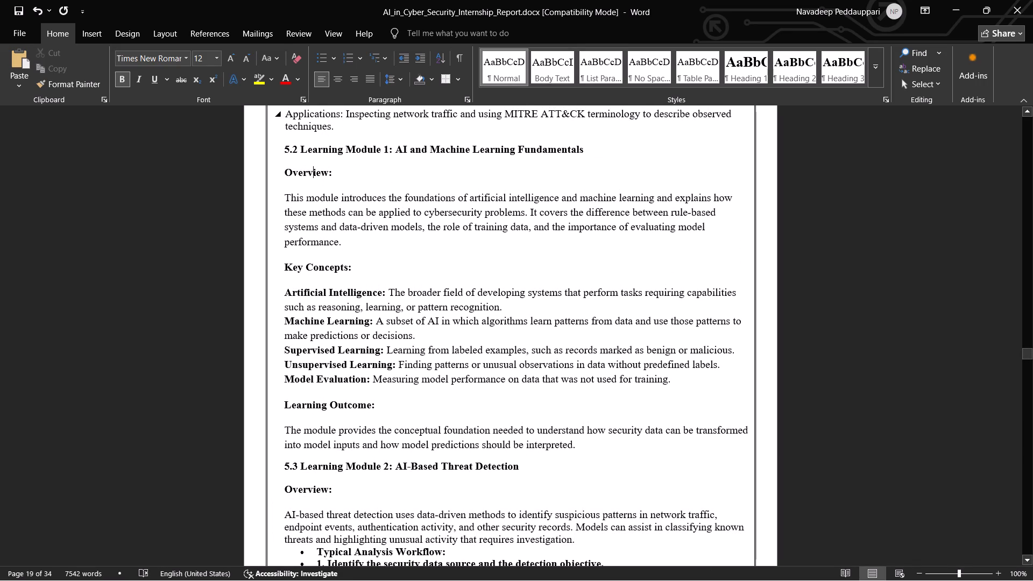
click(402, 78)
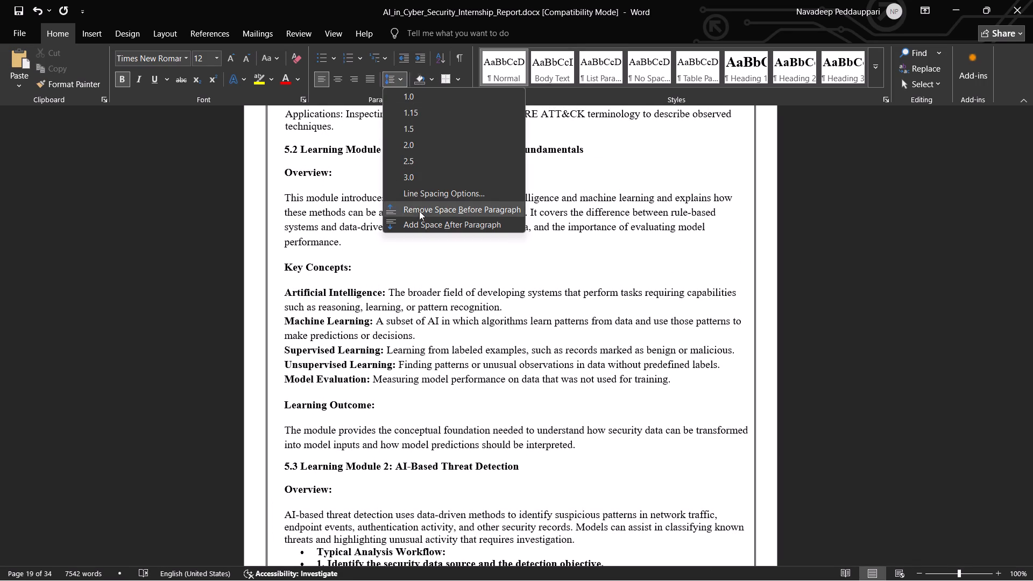
click(420, 203)
click(290, 192)
click(395, 82)
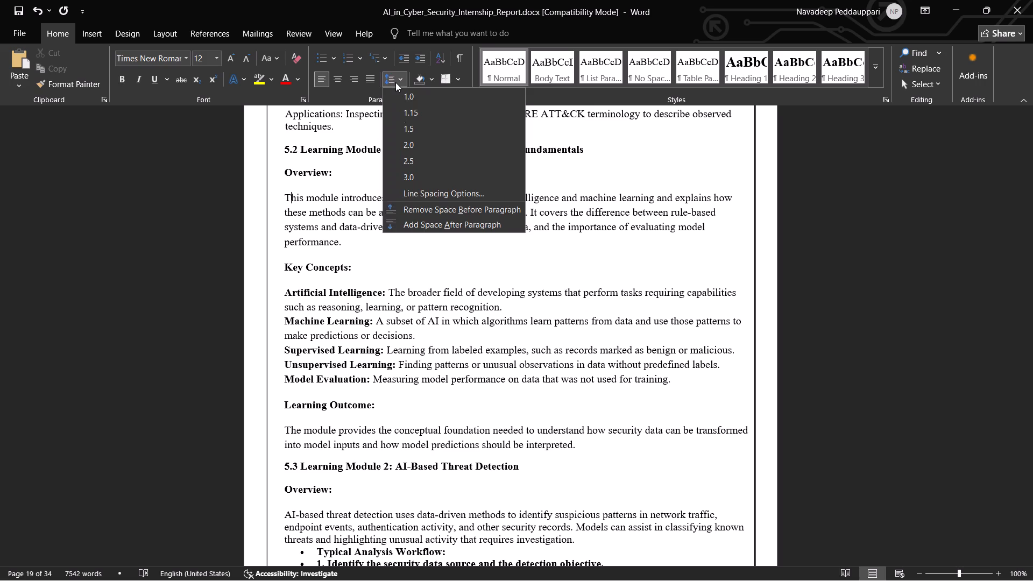
click(416, 206)
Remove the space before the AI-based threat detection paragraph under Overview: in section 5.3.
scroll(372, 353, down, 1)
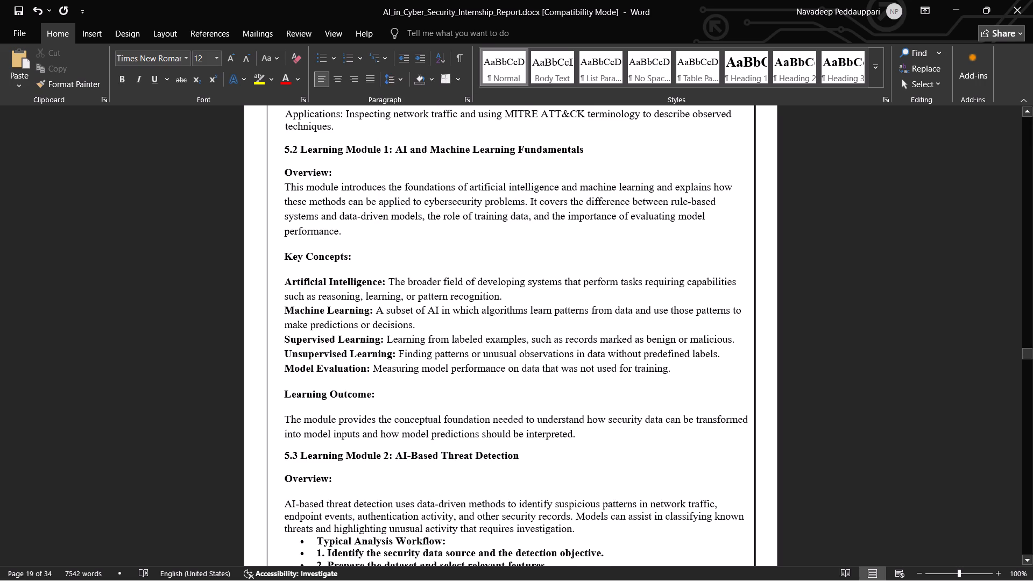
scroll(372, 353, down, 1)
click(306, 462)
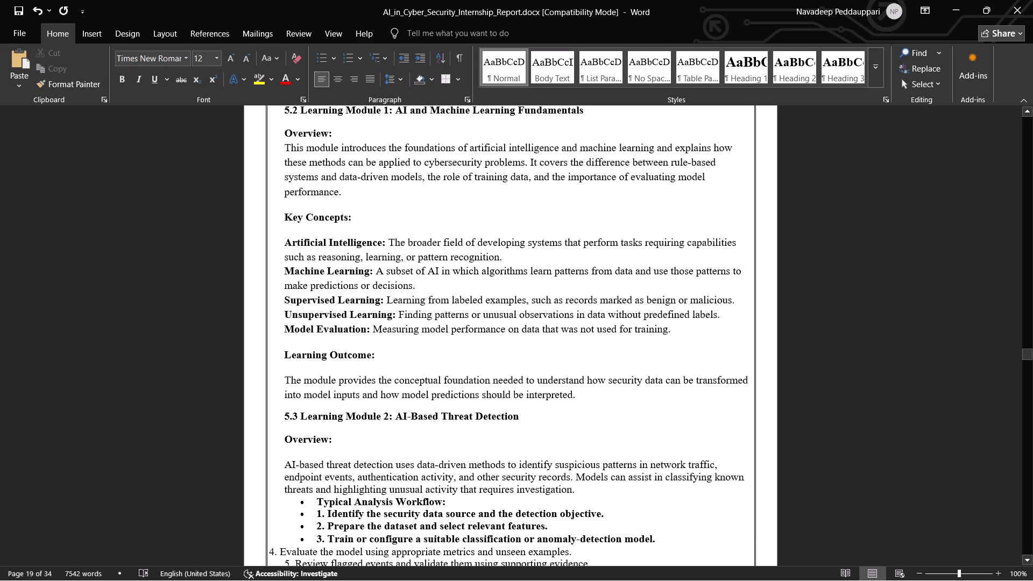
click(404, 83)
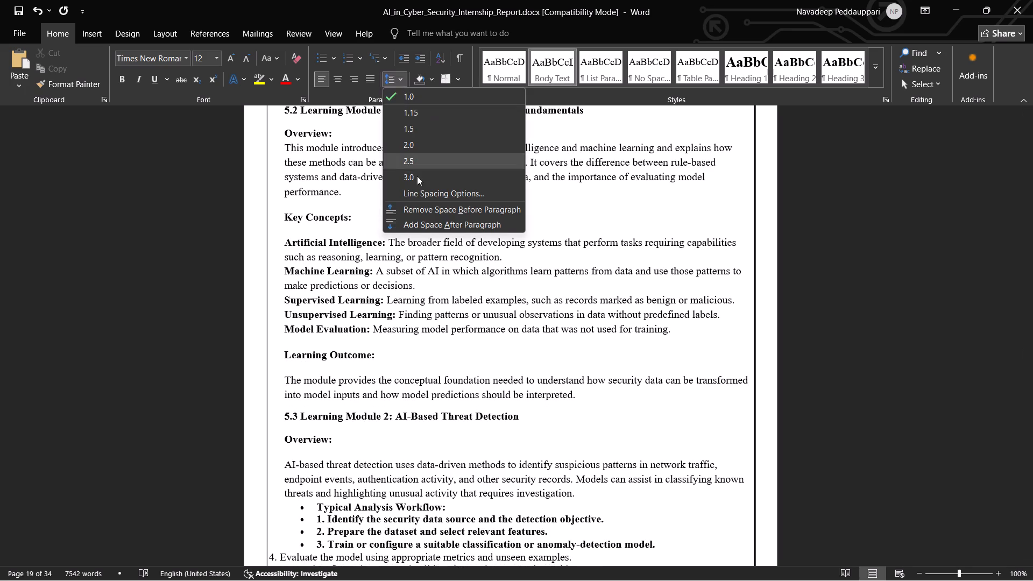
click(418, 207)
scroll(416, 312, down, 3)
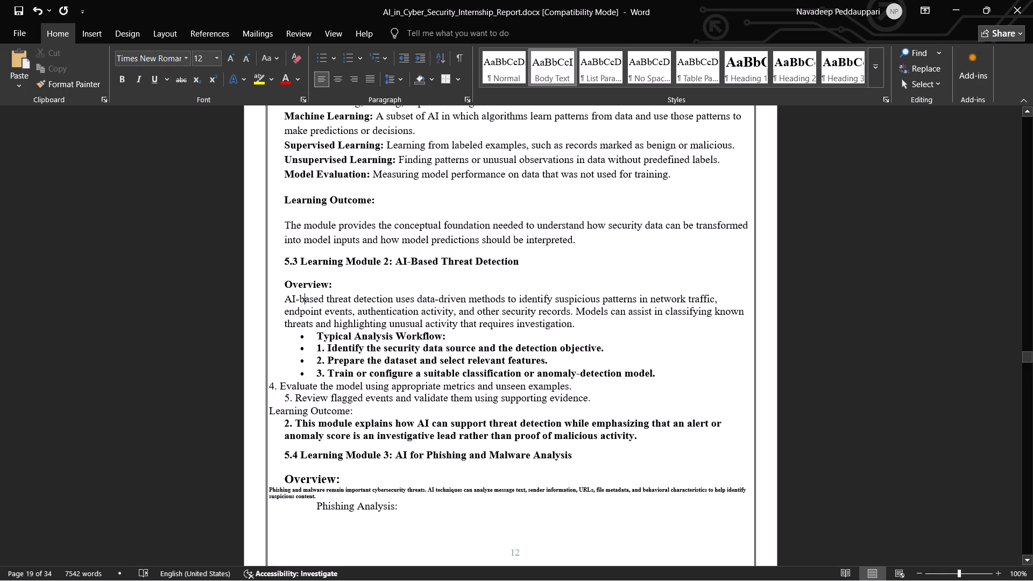
Remove the bullets and the indent from the Typical Analysis Workflow: label and workflow items 1 to 3 in section 5.3.
drag(297, 332, 678, 374)
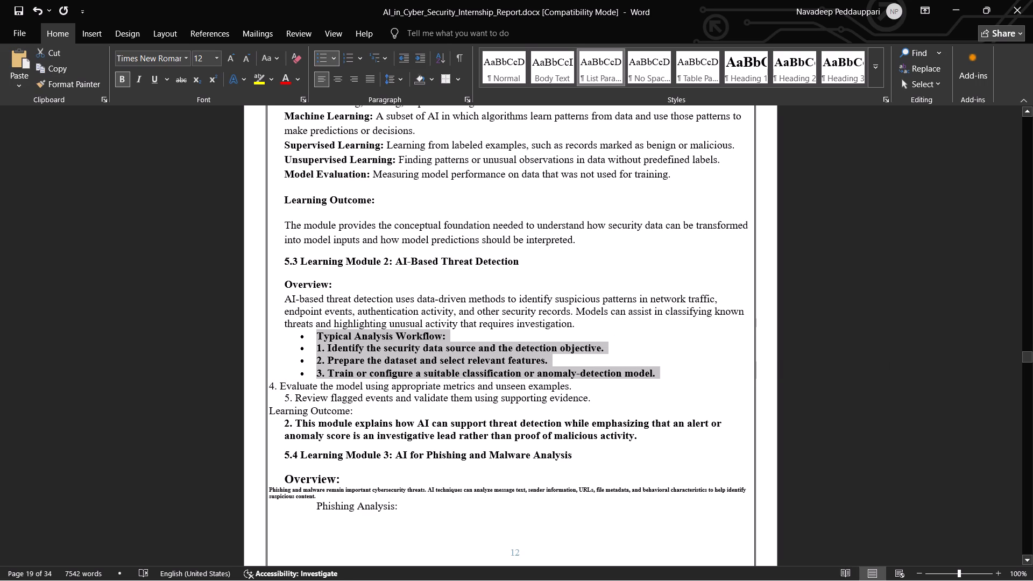
click(318, 54)
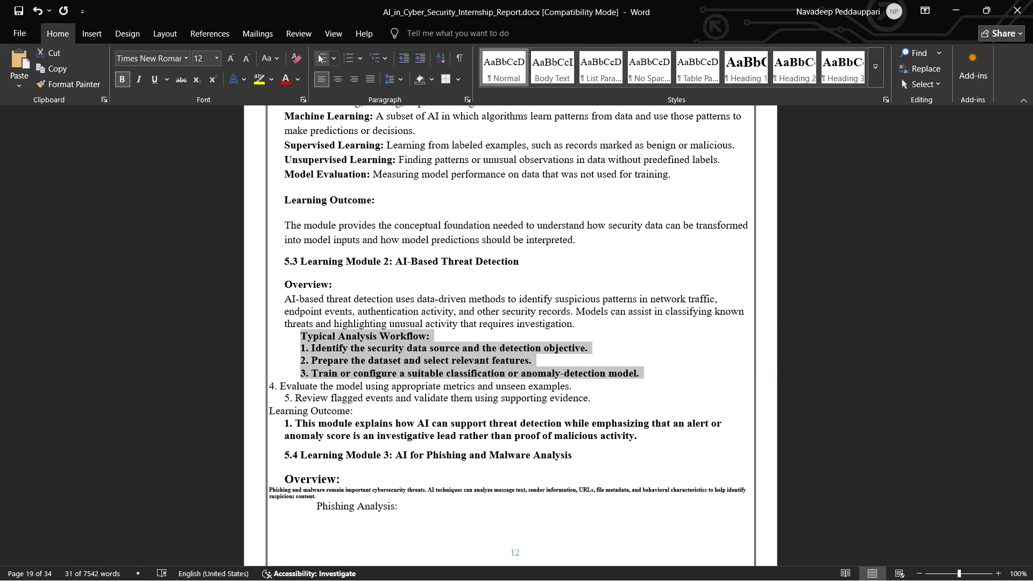
key(Left)
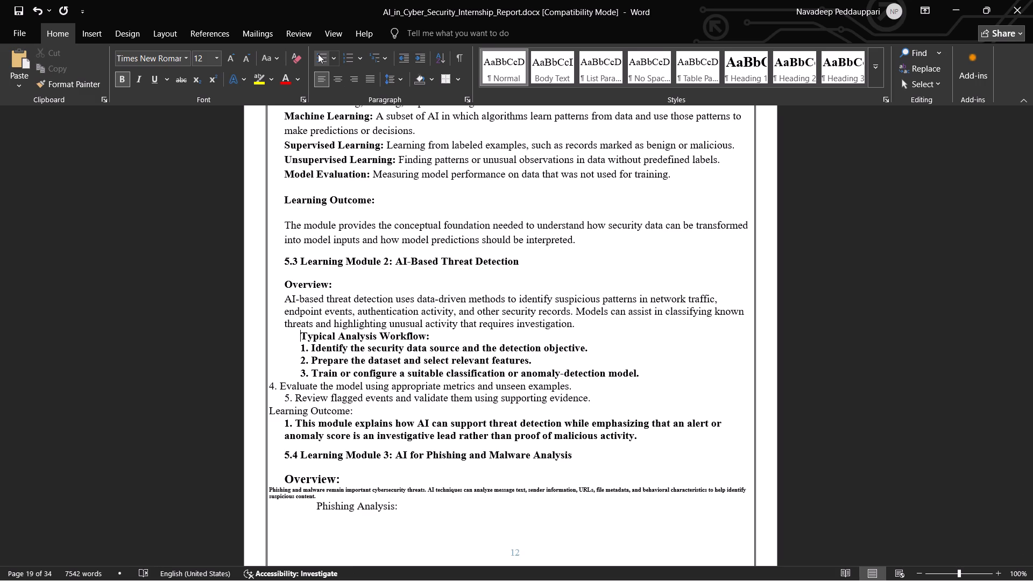
key(BackSpace)
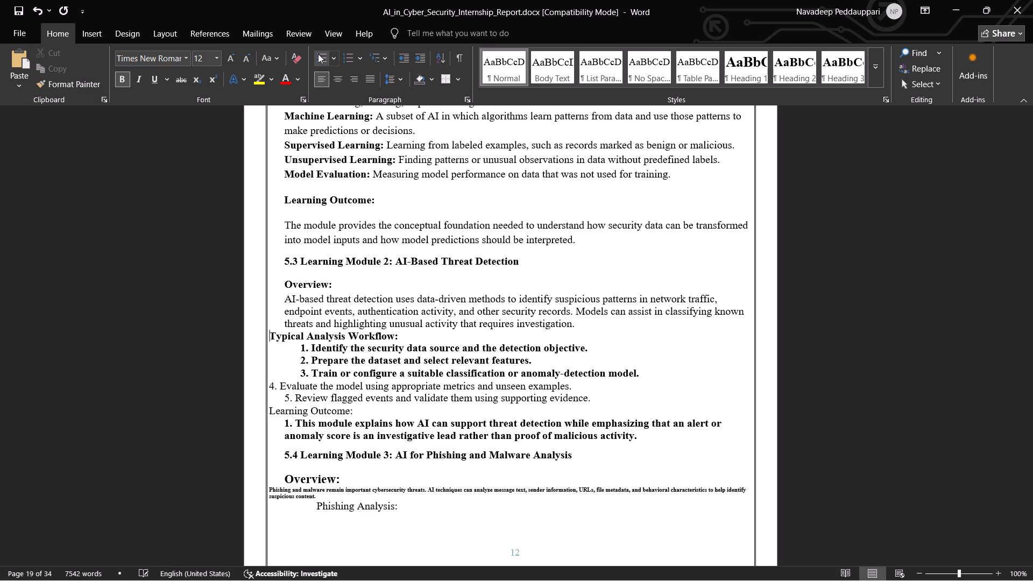
key(Down)
key(BackSpace)
key(Down)
key(BackSpace)
key(Down)
key(BackSpace)
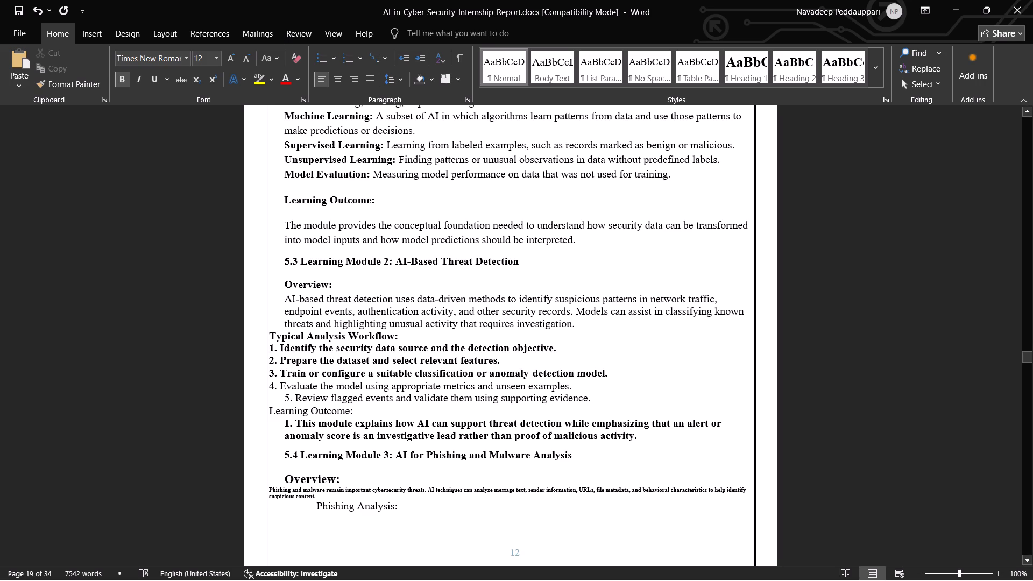
Indent the Typical Analysis Workflow: label and items 1 to 3 together so they line up with the Overview: paragraph above.
key(Up)
key(Up)
key(Up)
key(shift+Down)
key(shift+Down)
key(shift+Down)
key(shift+Down)
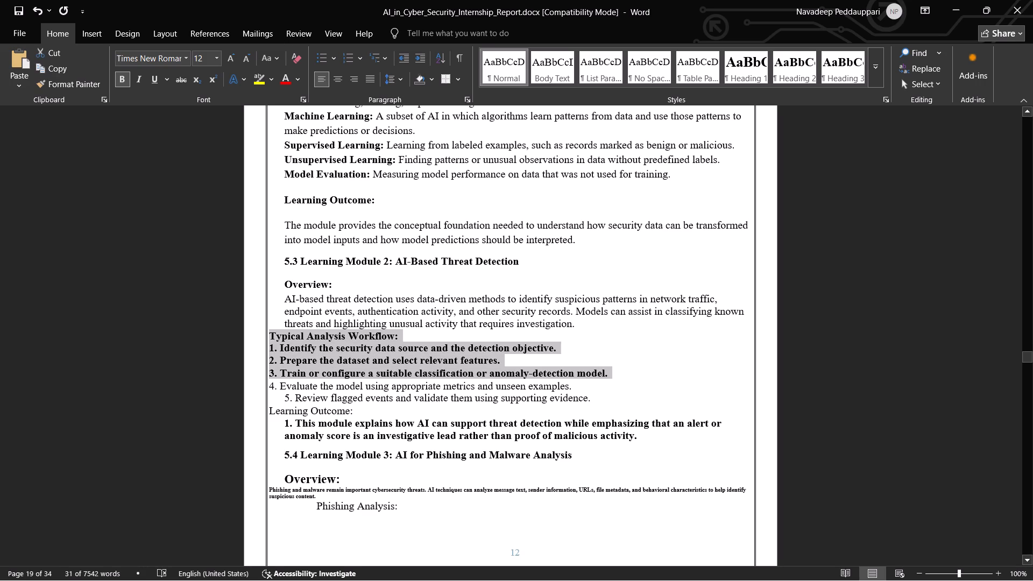
key(Tab)
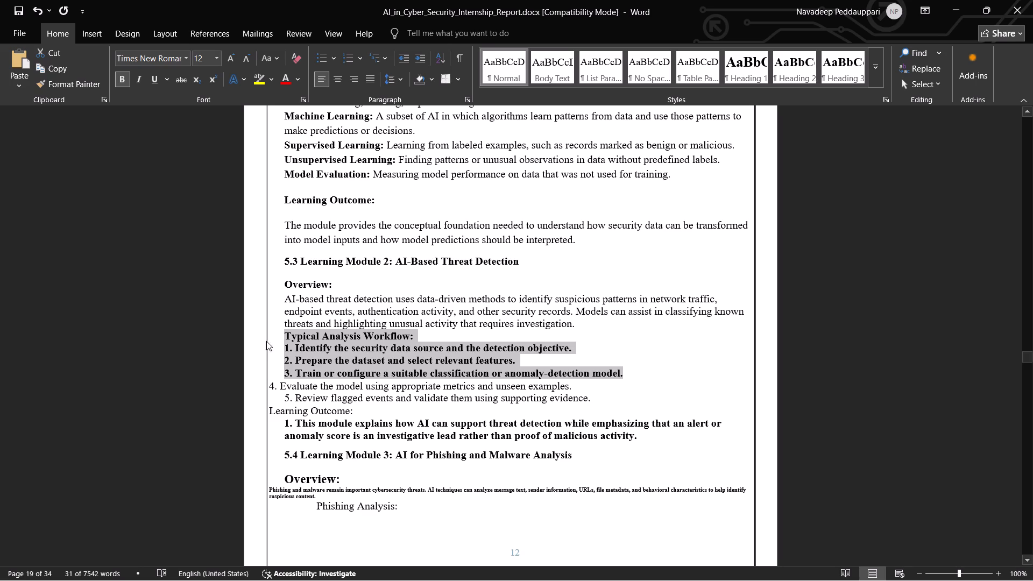
Copy the formatting of the Learning Outcome paragraph in section 5.2 onto Typical Analysis Workflow items 1 to 5 in section 5.3.
drag(289, 231, 332, 236)
key(ctrl+alt+c)
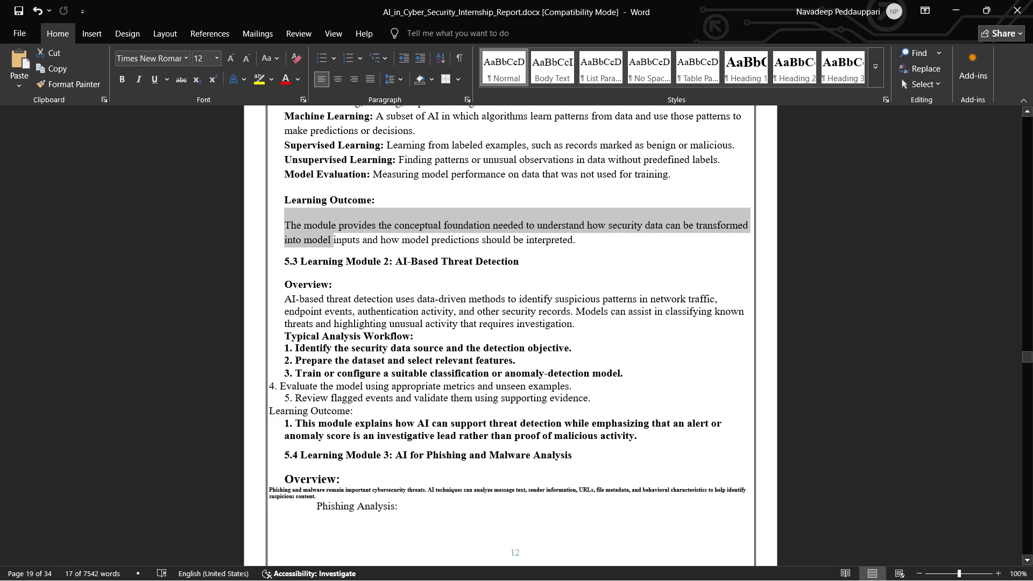
drag(282, 349, 346, 405)
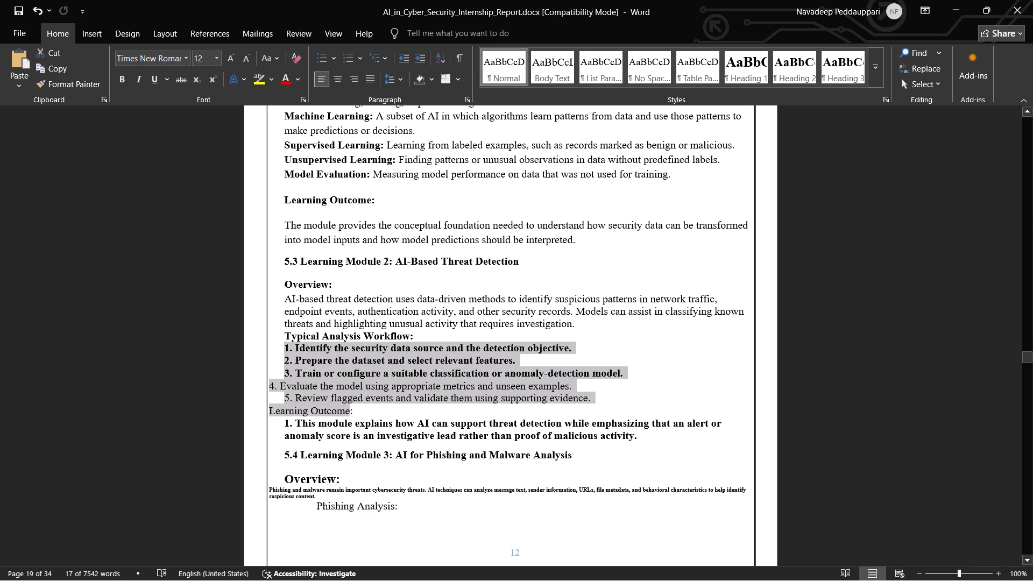
drag(346, 405, 598, 397)
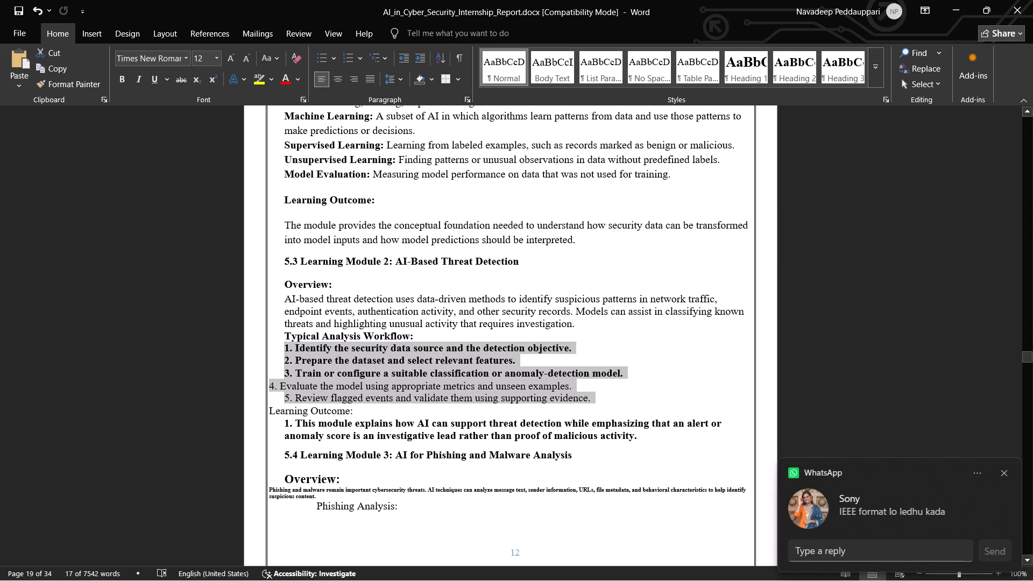
drag(598, 397, 602, 397)
key(ctrl+alt+v)
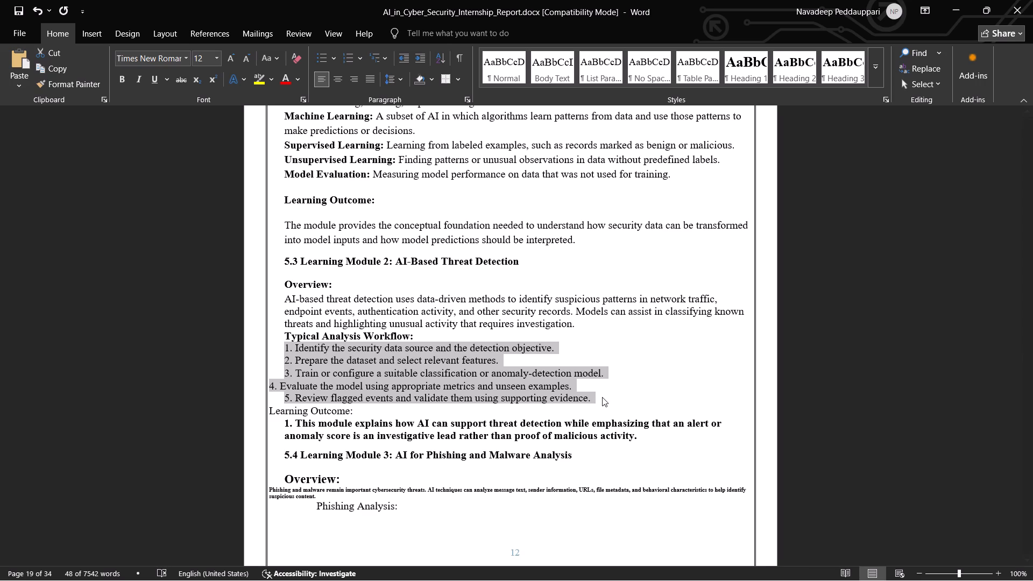
Indent workflow item 4, Evaluate the model, in section 5.3 so it lines up with the other items.
click(270, 385)
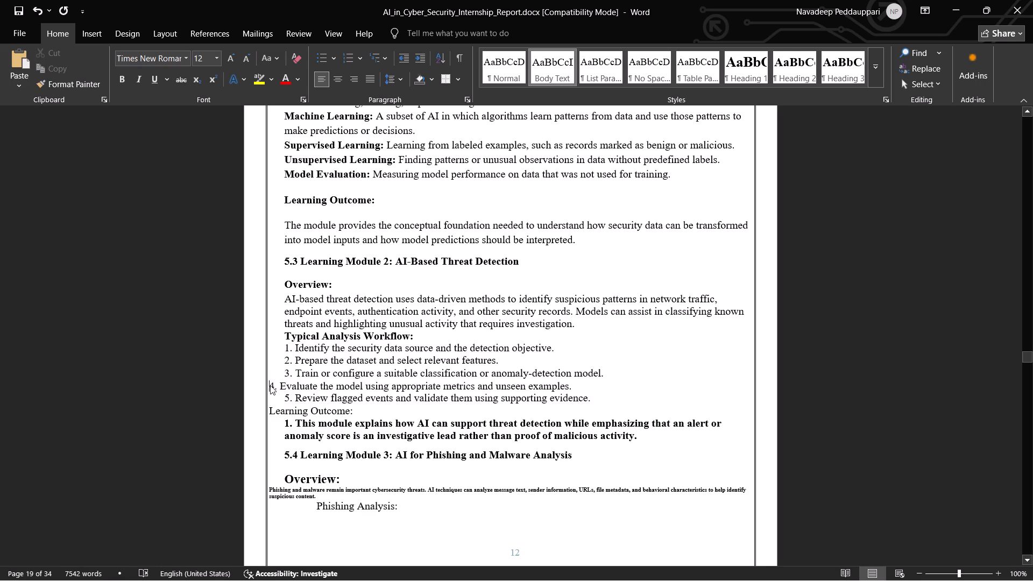
key(Tab)
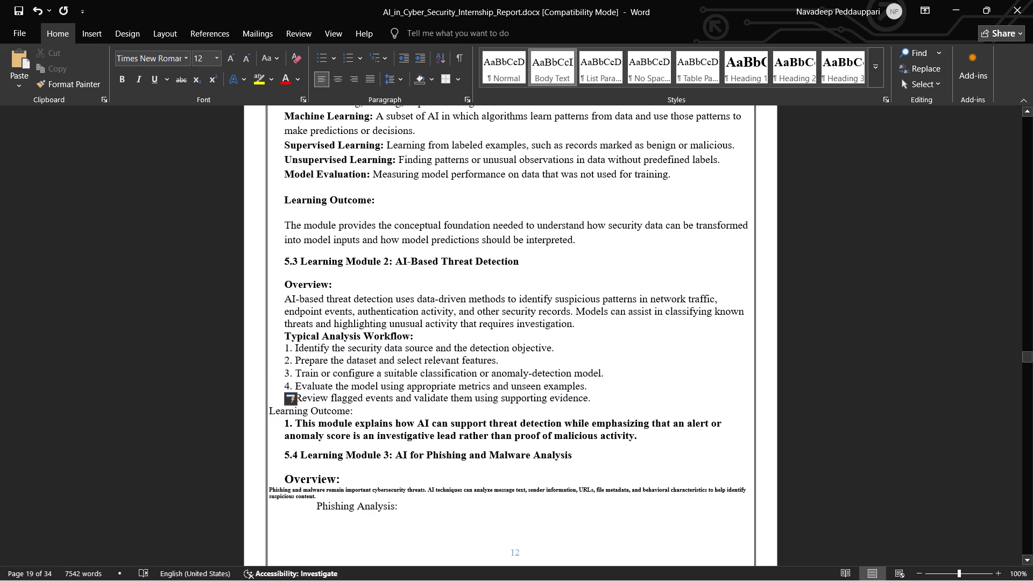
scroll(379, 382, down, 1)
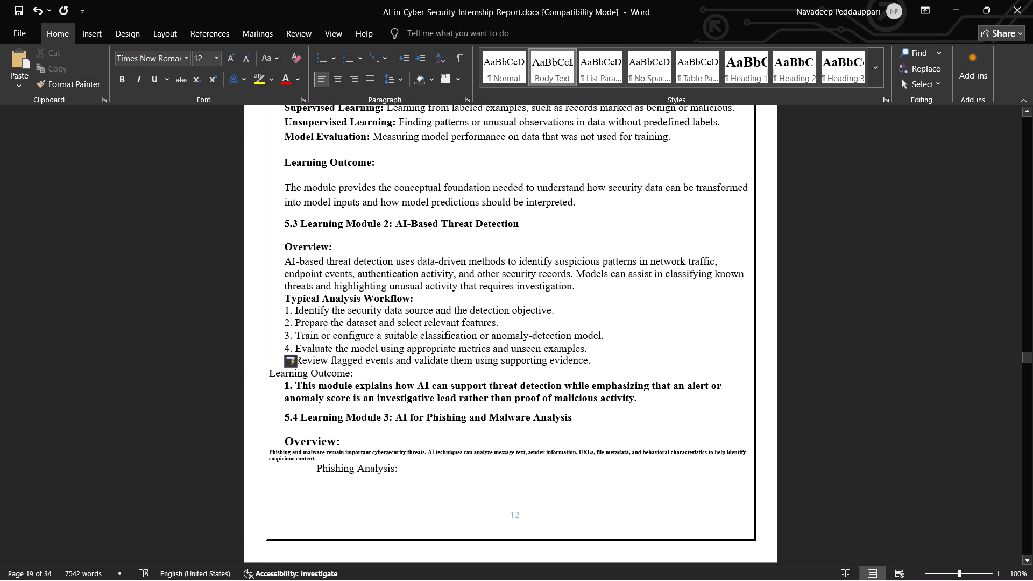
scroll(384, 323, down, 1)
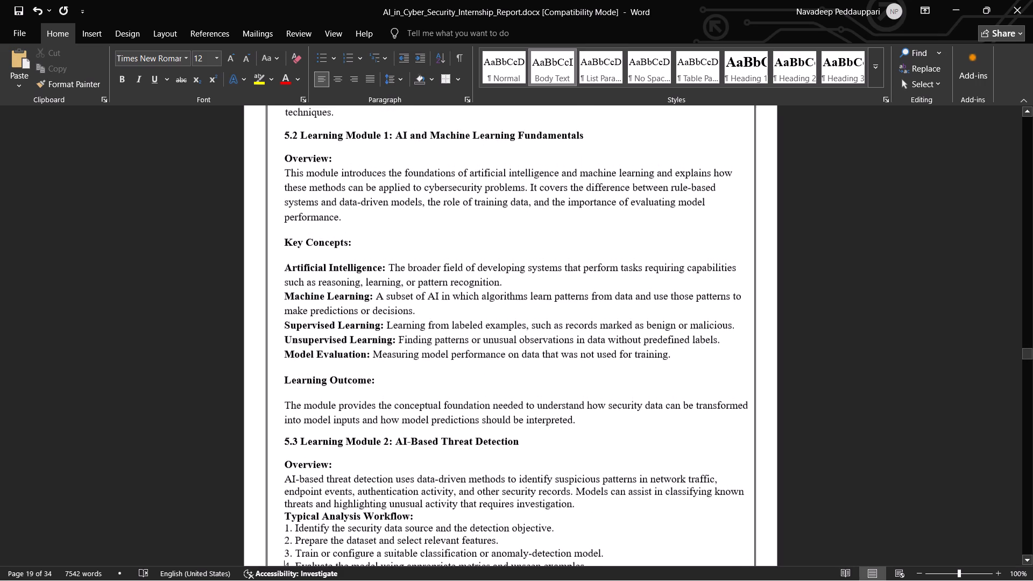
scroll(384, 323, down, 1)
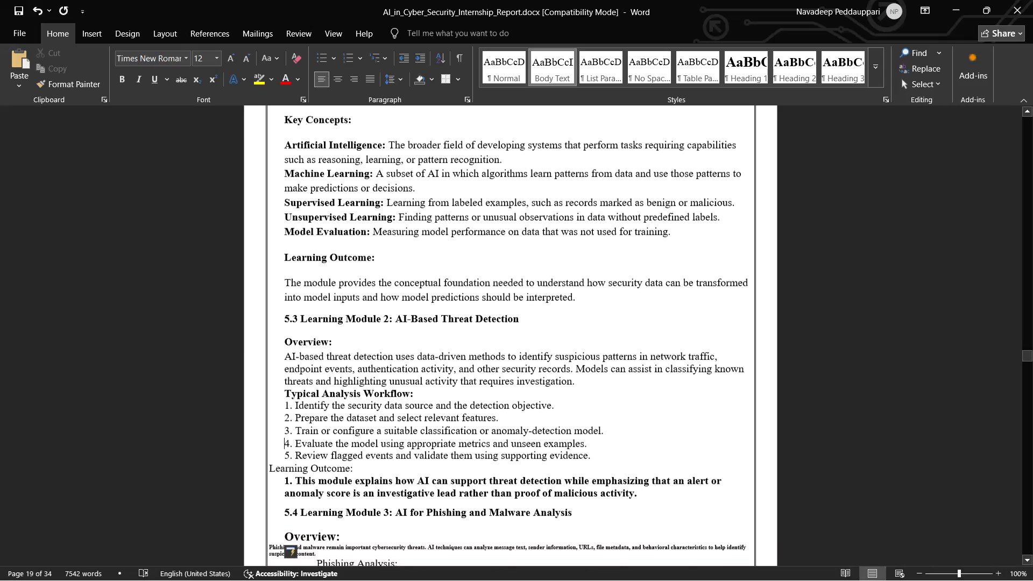
Copy the formatting of the Learning Outcome: subheading in section 5.2 onto the Learning Outcome: line in section 5.3.
scroll(384, 323, down, 2)
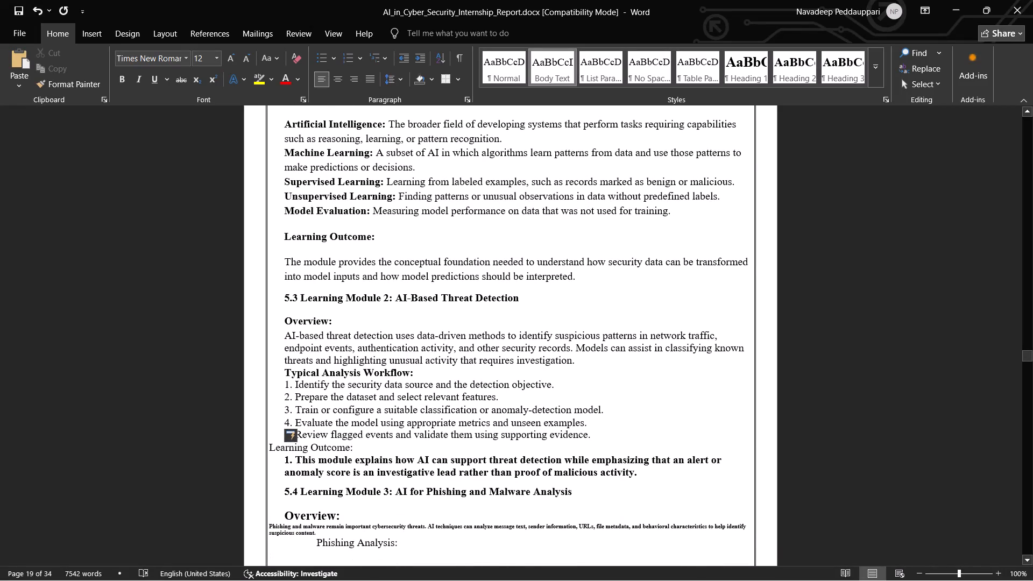
double_click(328, 236)
click(328, 236)
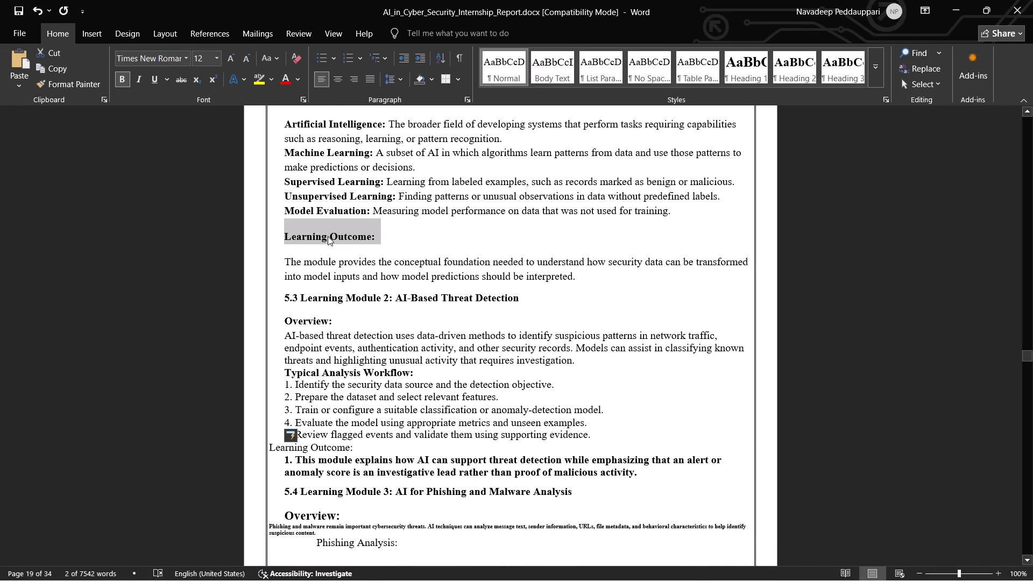
key(ctrl+alt+c)
triple_click(327, 444)
key(ctrl+alt+v)
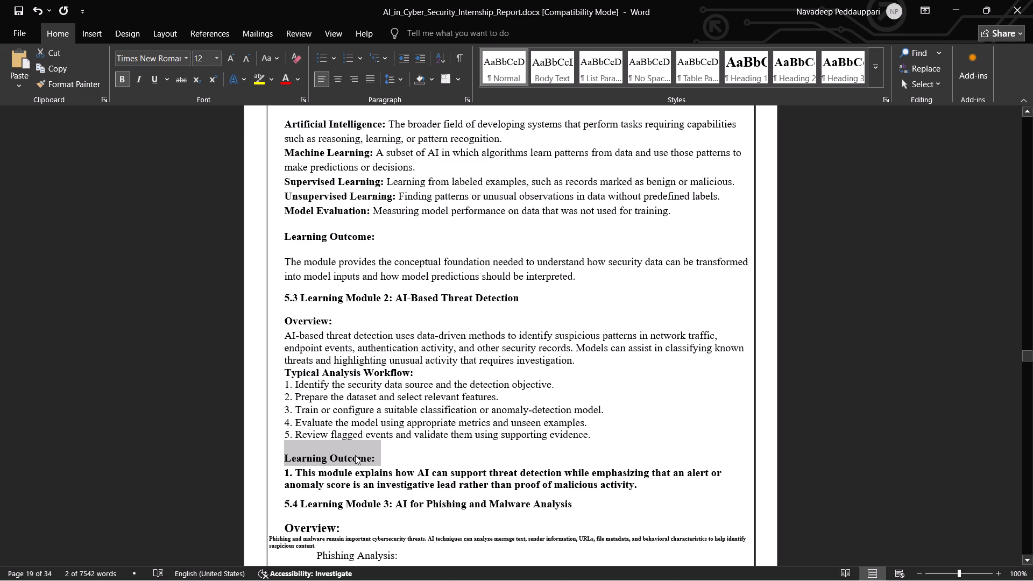
Copy the formatting of the section 5.2 Learning Outcome: paragraph onto the Learning Outcome: paragraph in section 5.3.
scroll(355, 455, down, 1)
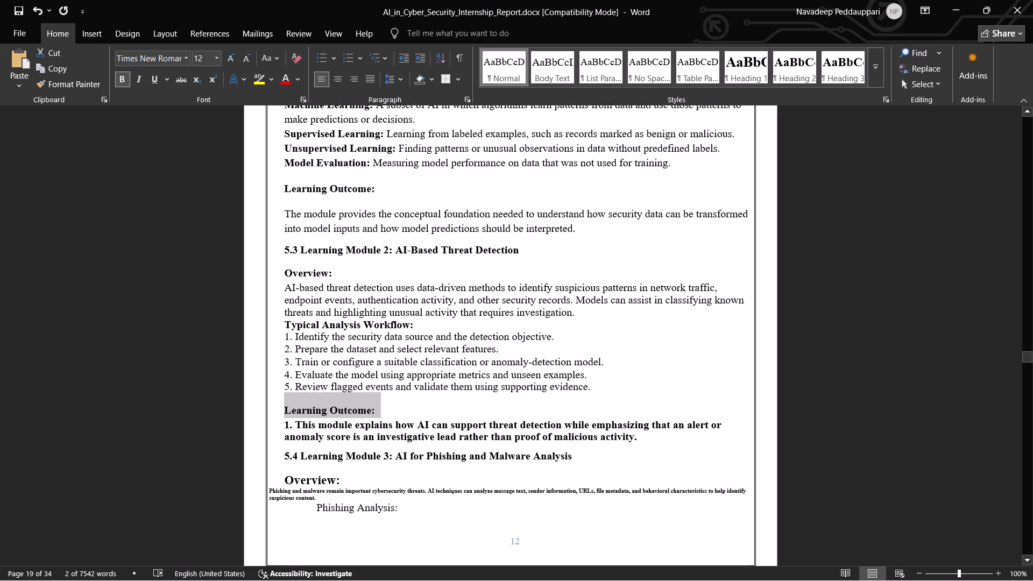
drag(285, 212, 475, 238)
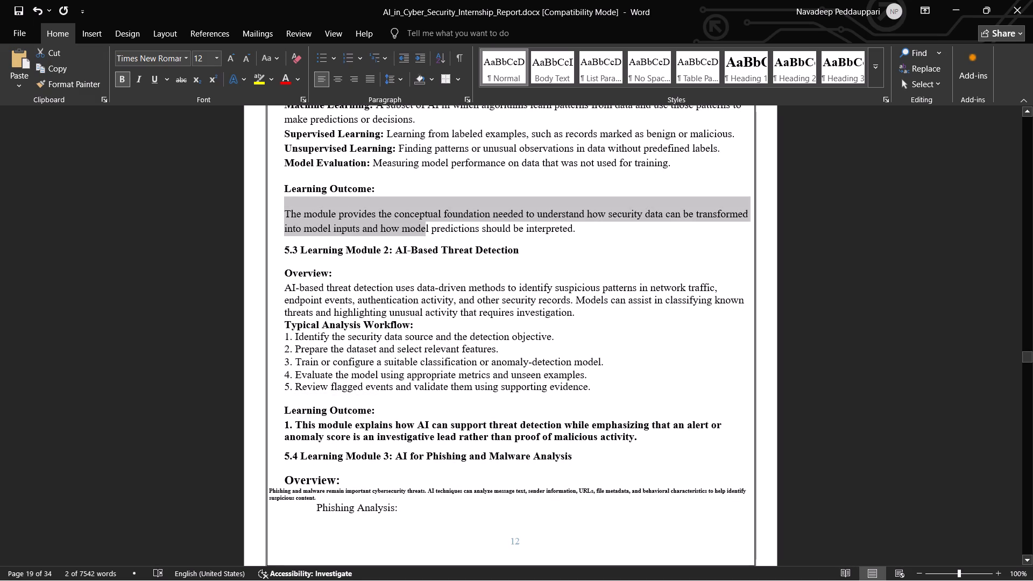
drag(475, 238, 590, 222)
key(ctrl+alt+c)
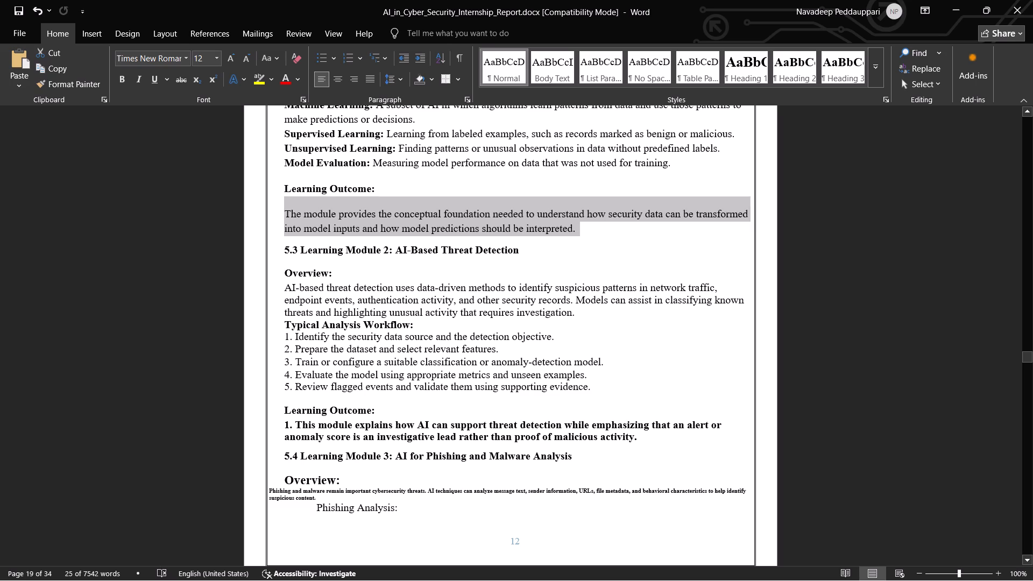
drag(285, 423, 559, 438)
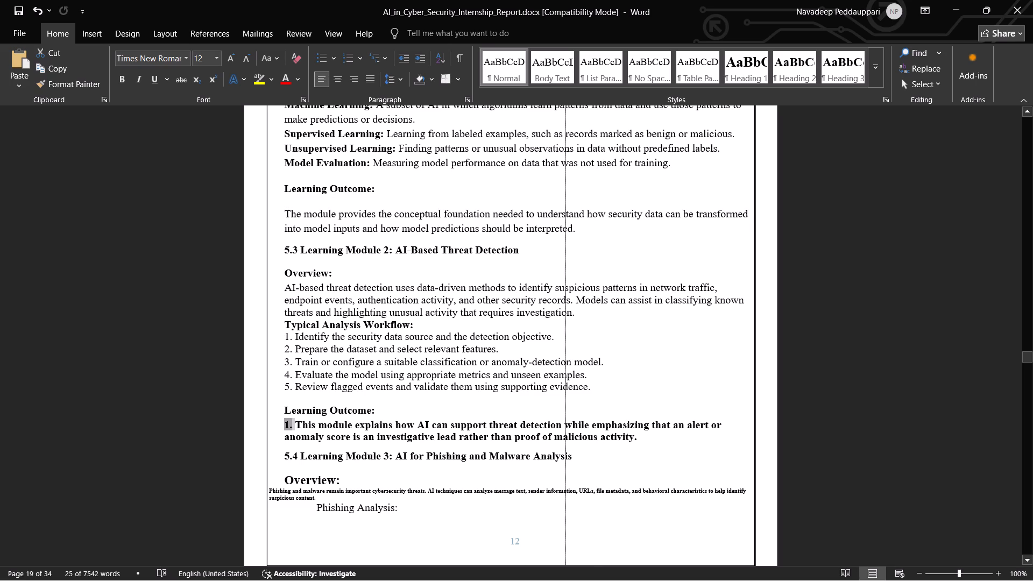
drag(559, 438, 287, 455)
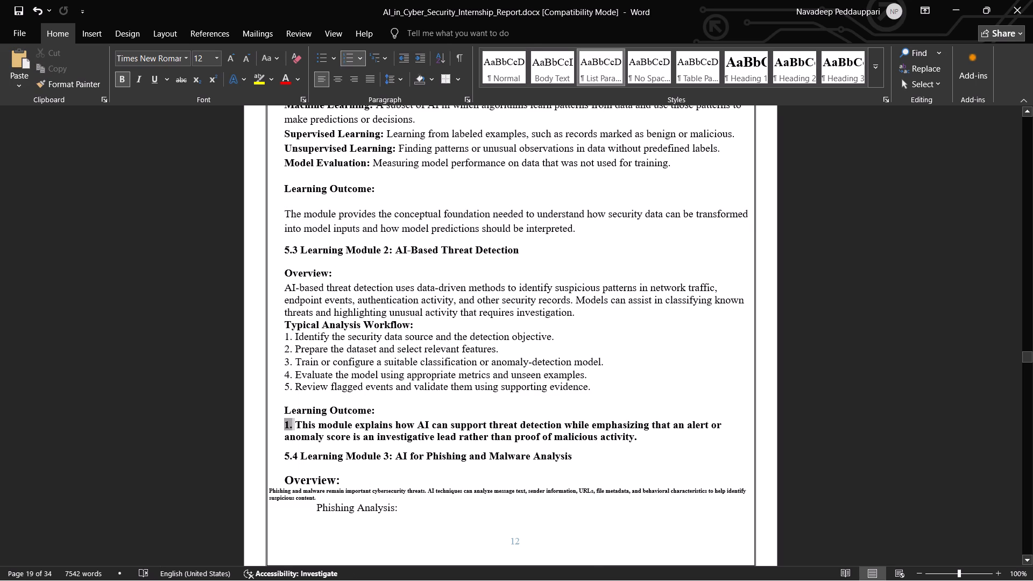
drag(295, 422, 653, 440)
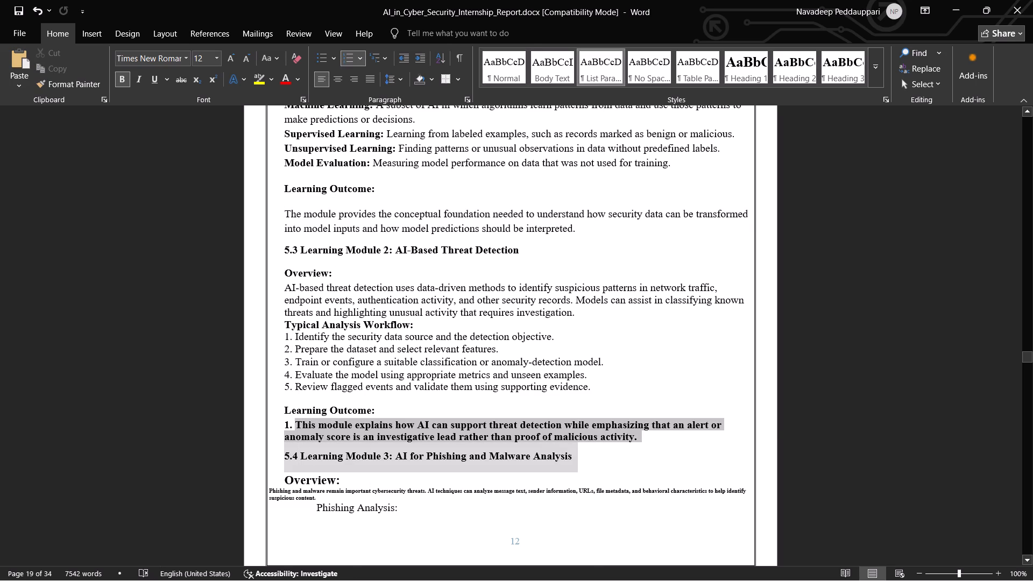
drag(653, 440, 655, 440)
key(ctrl+alt+v)
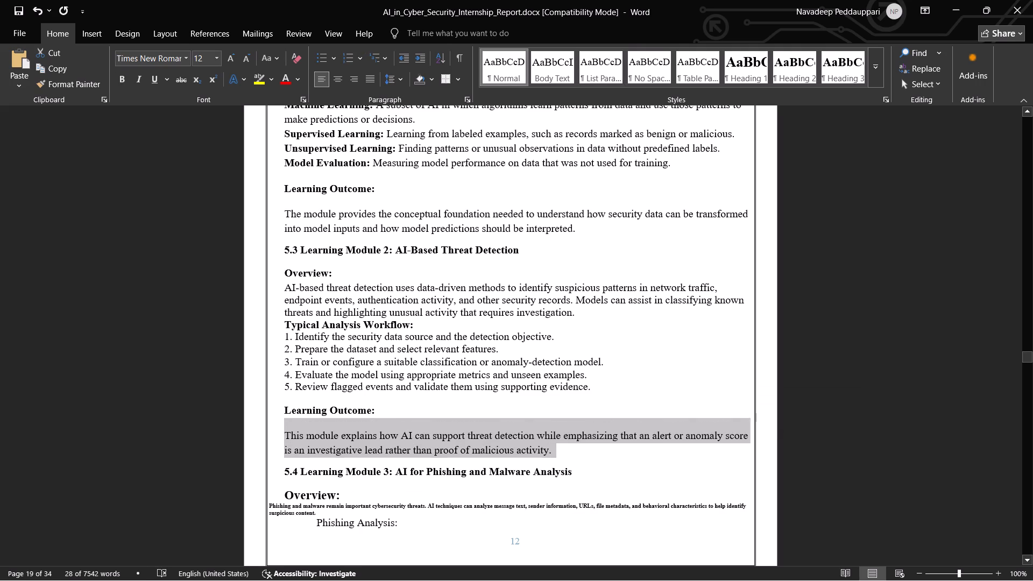
Copy the formatting of the Overview: subheading in section 5.3 onto the Overview: subheading in section 5.4.
scroll(647, 458, down, 1)
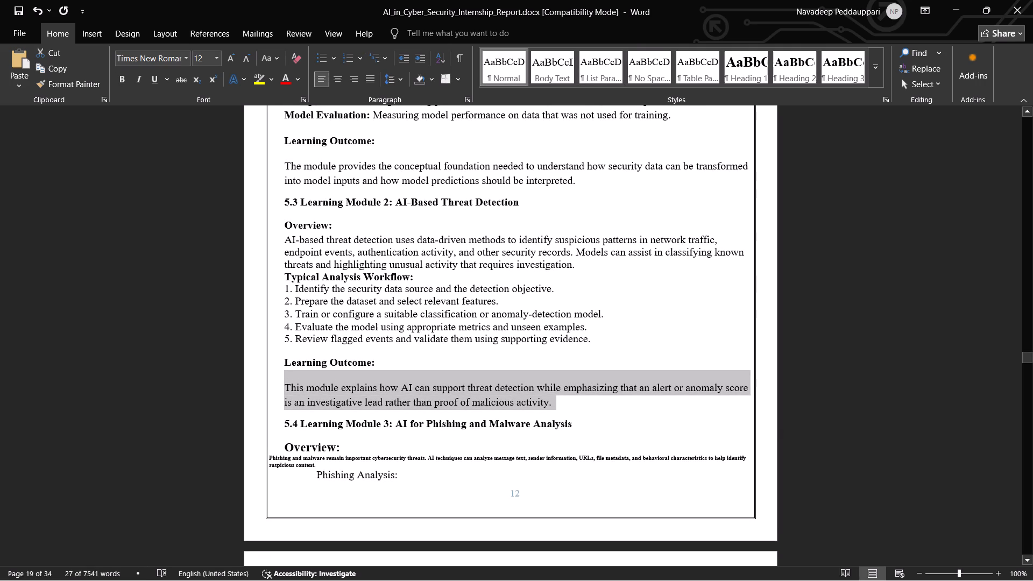
click(372, 422)
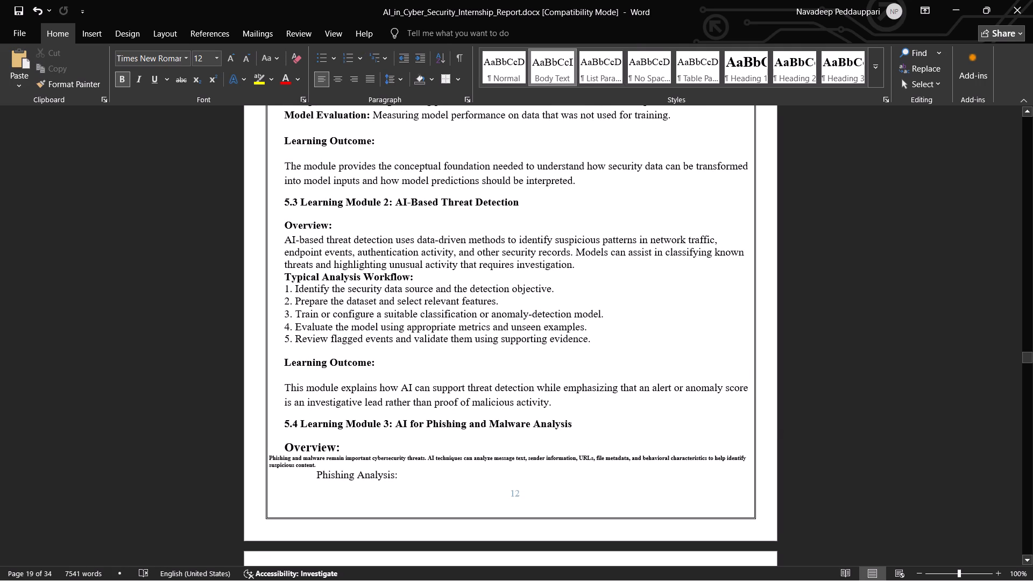
triple_click(302, 224)
key(ctrl+alt+c)
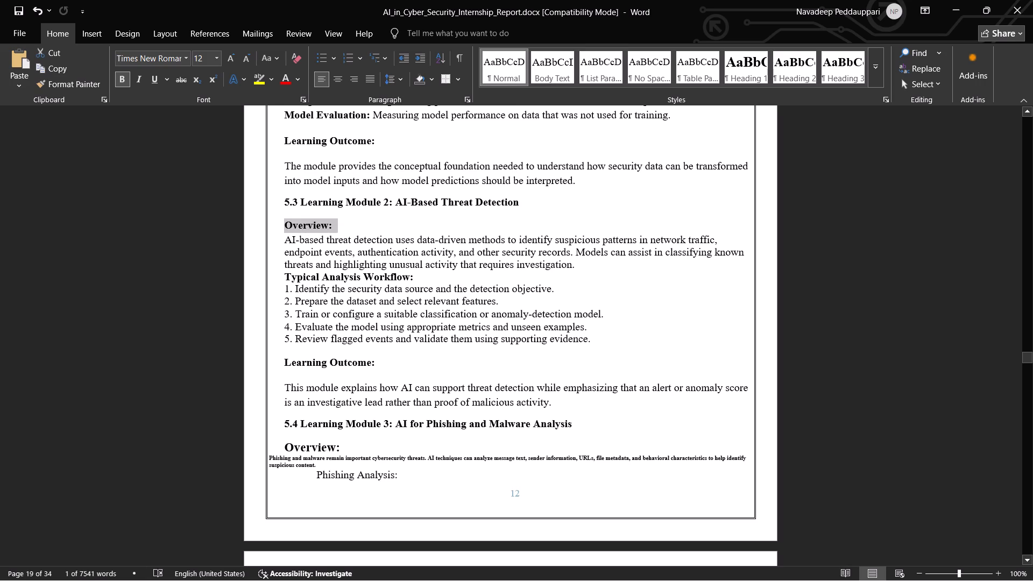
triple_click(312, 450)
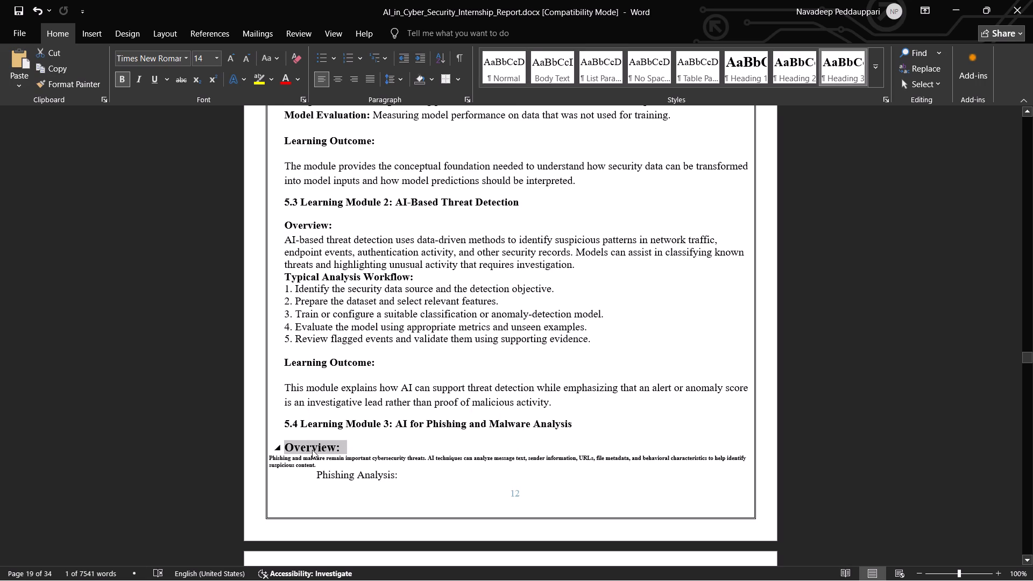
key(ctrl+alt+v)
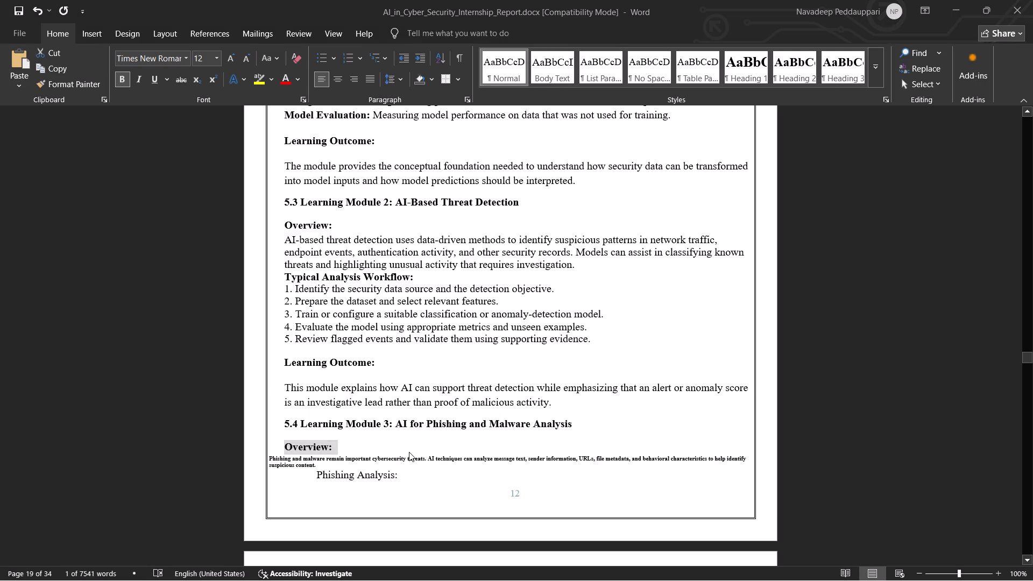
Save the internship report.
key(ctrl+s)
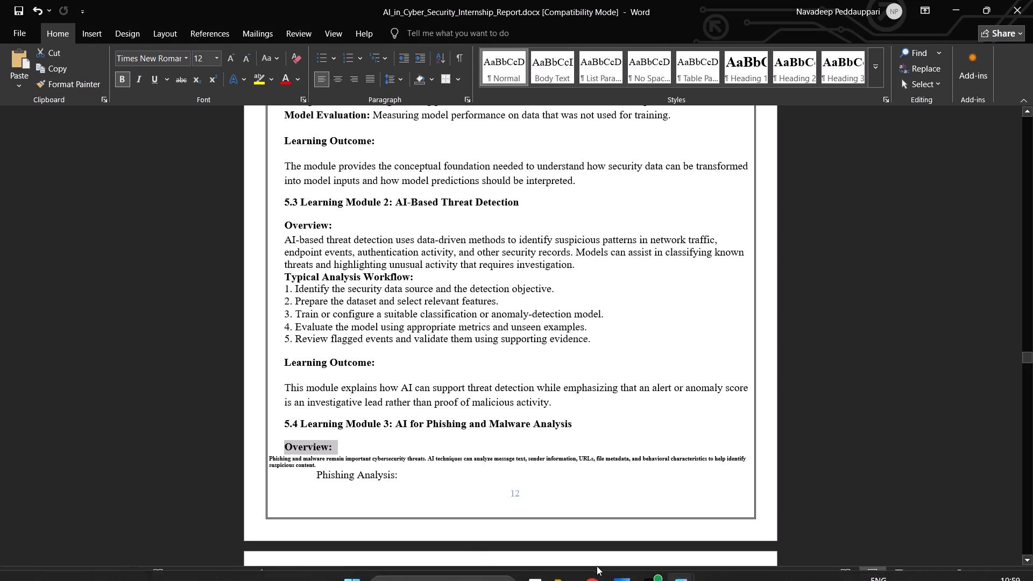
Switch to File Explorer and open SentinelAI_ForSubmit.docx from the Project folder on New Volume (D:).
click(570, 570)
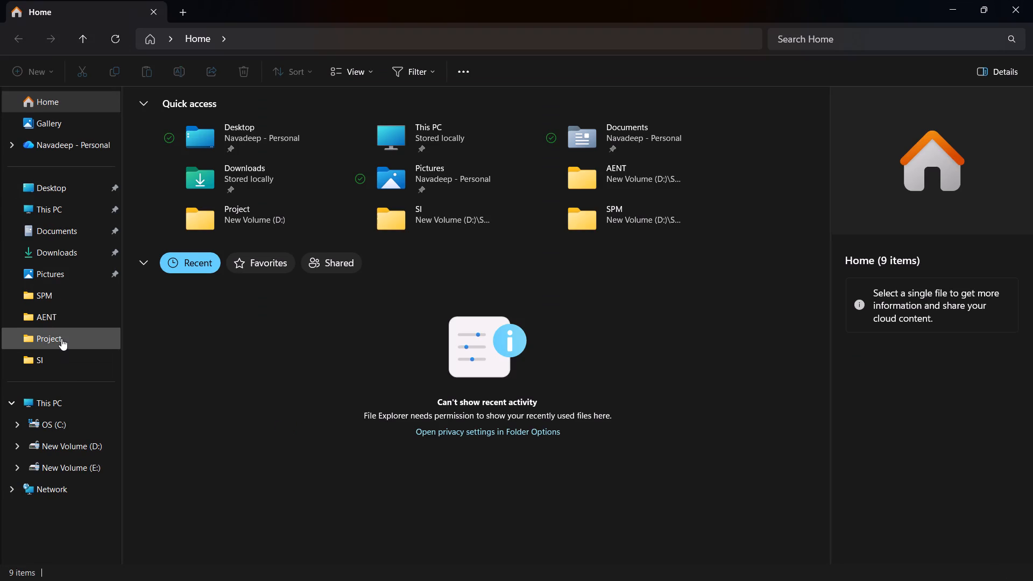
click(61, 338)
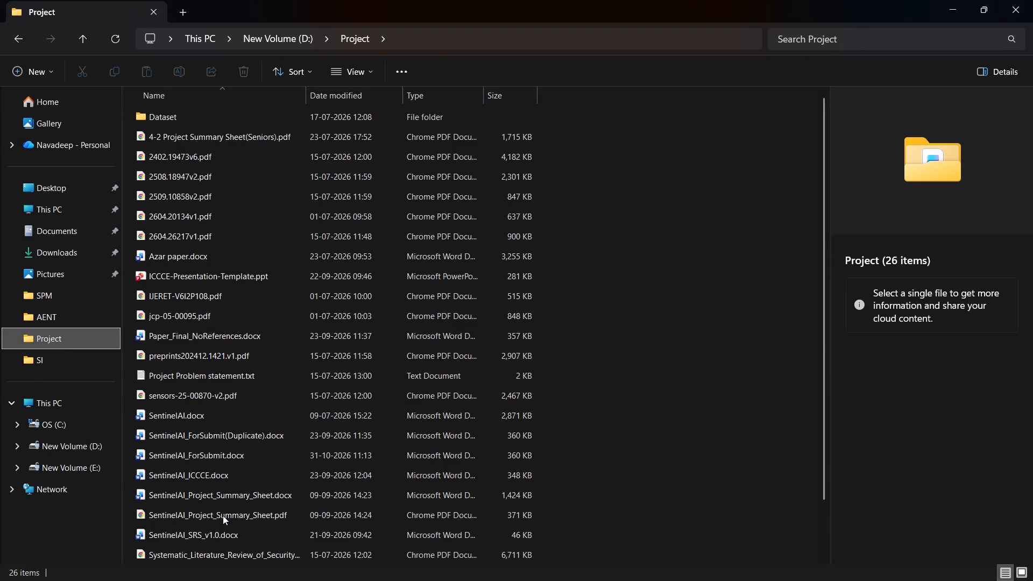
scroll(223, 518, down, 1)
double_click(221, 439)
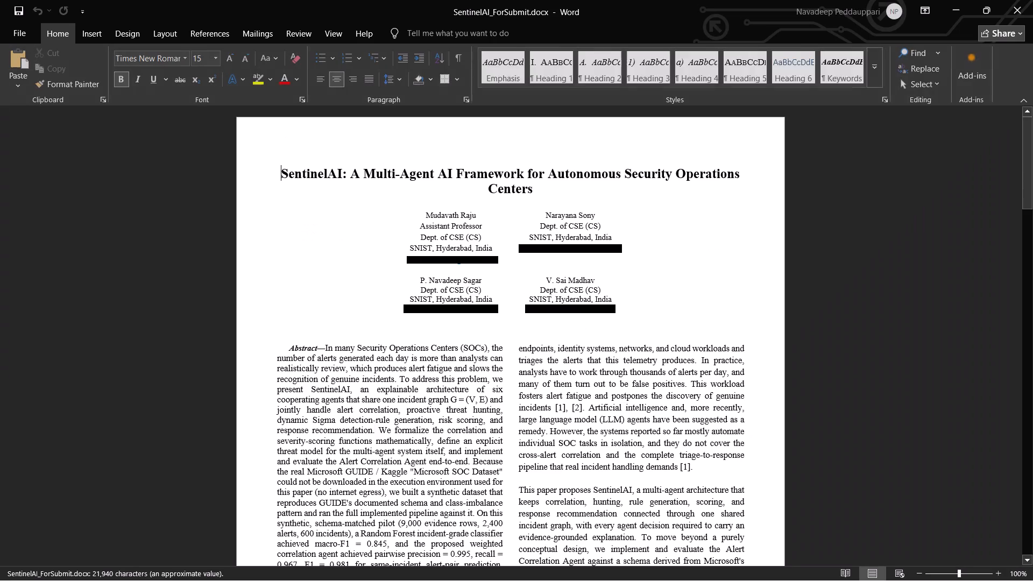
Look through the SentinelAI paper from the title page to the references and return to its beginning.
scroll(497, 422, down, 3)
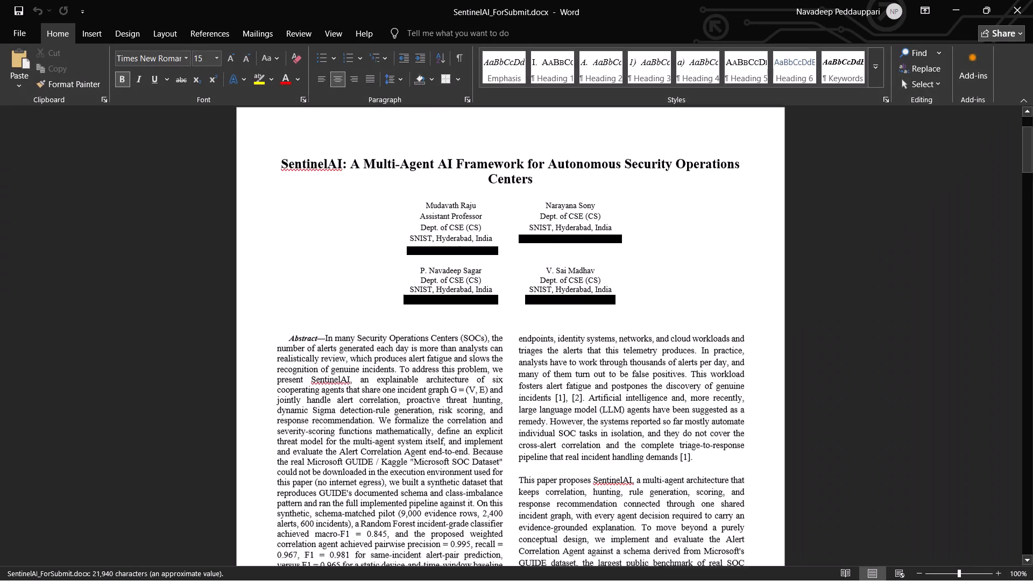
scroll(497, 422, down, 6)
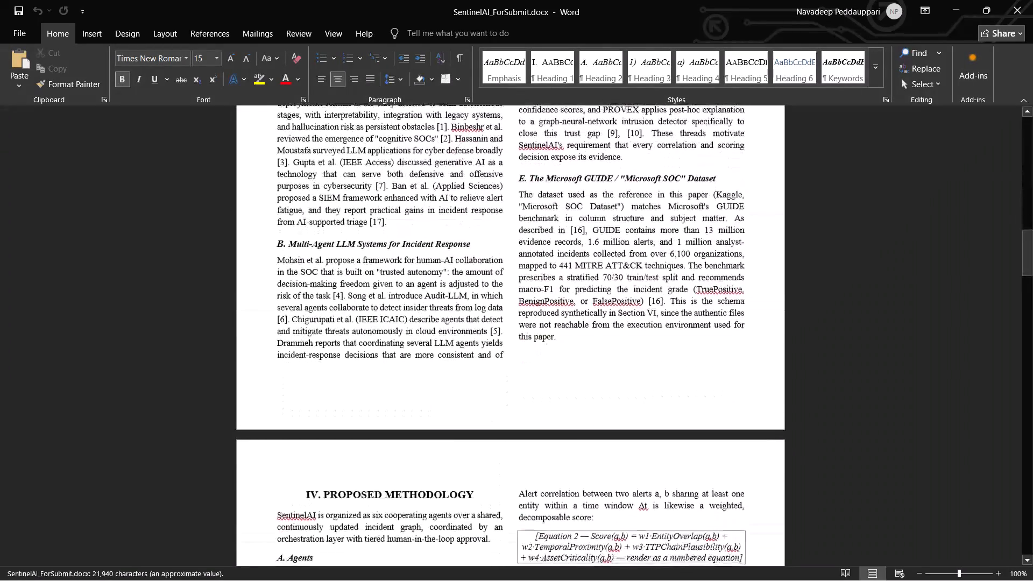
scroll(497, 422, down, 10)
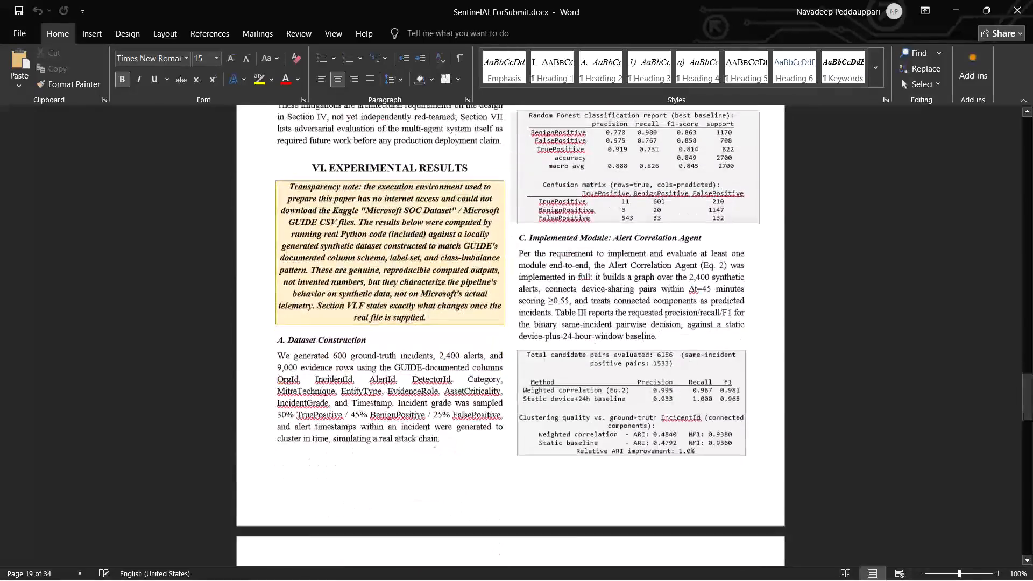
scroll(497, 422, down, 5)
scroll(497, 422, up, 5)
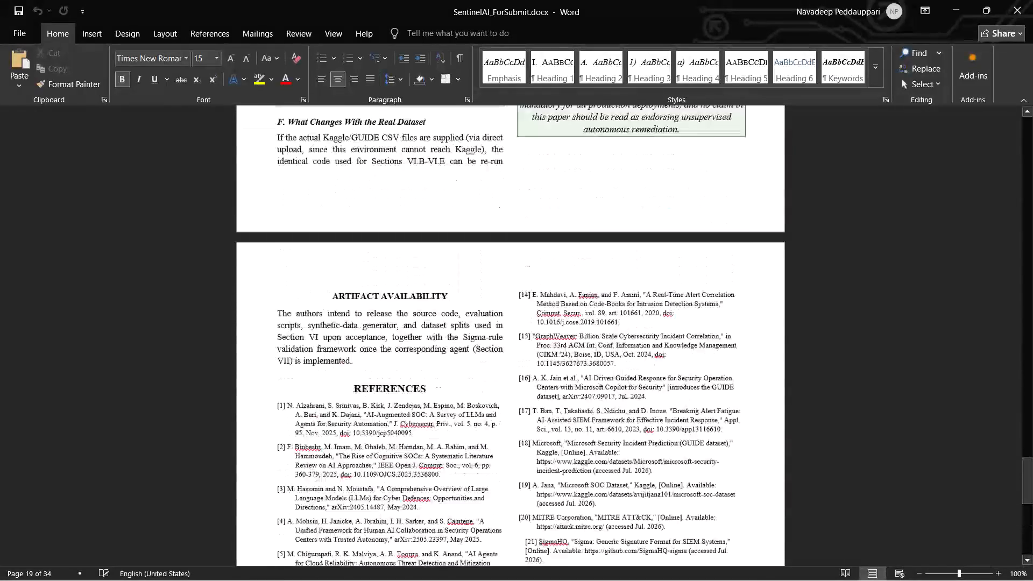
scroll(497, 422, up, 10)
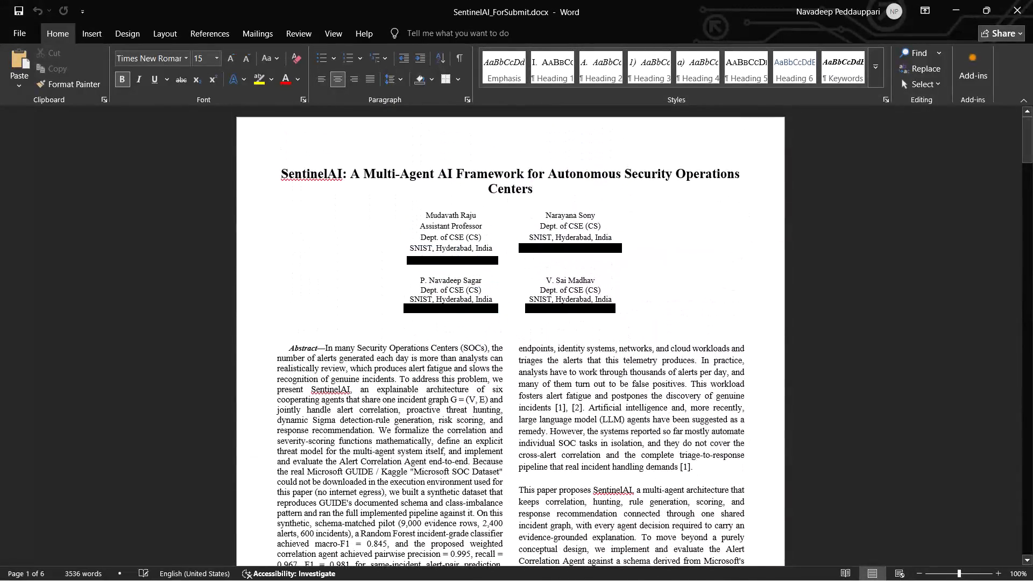
Close SentinelAI_ForSubmit.docx and the Project folder window, returning to the internship report.
click(1027, 0)
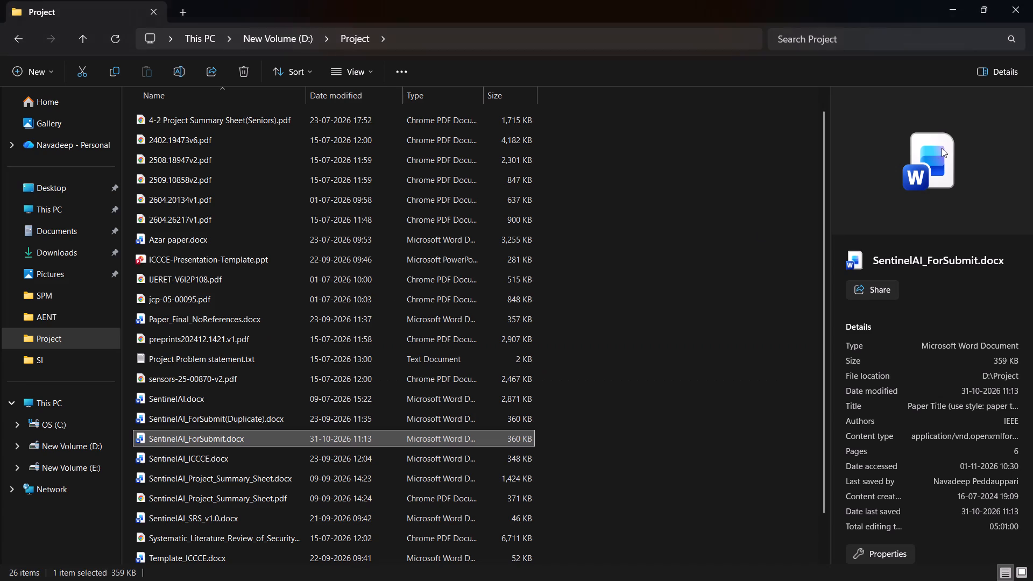
click(1013, 8)
Search Windows for the app beginning with "what" and launch the matching result.
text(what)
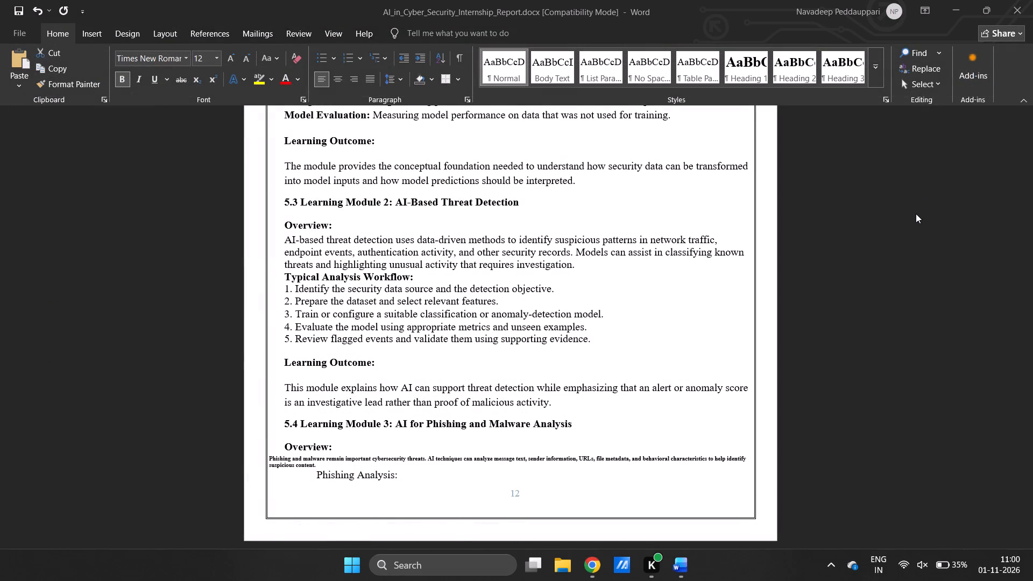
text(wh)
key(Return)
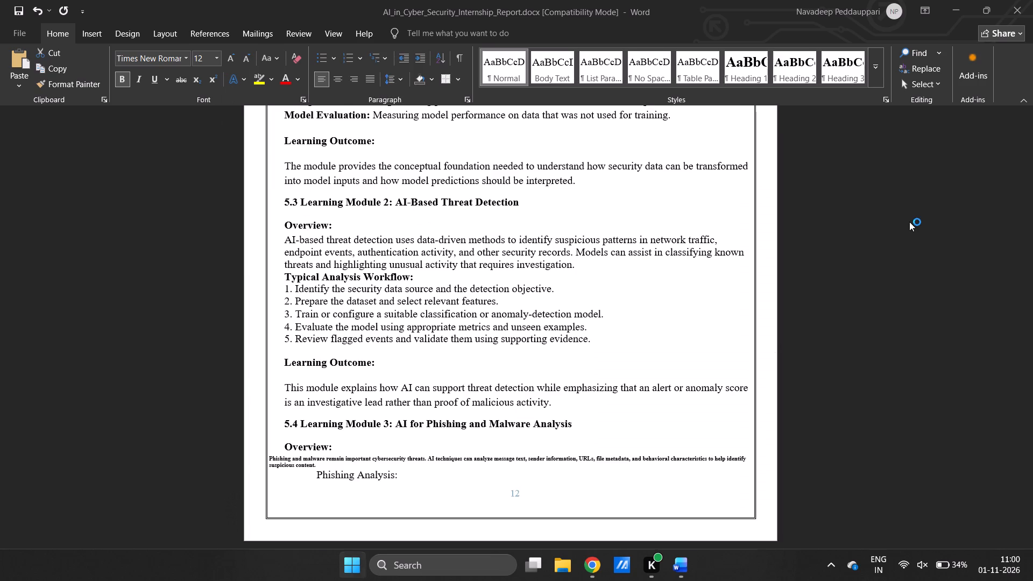
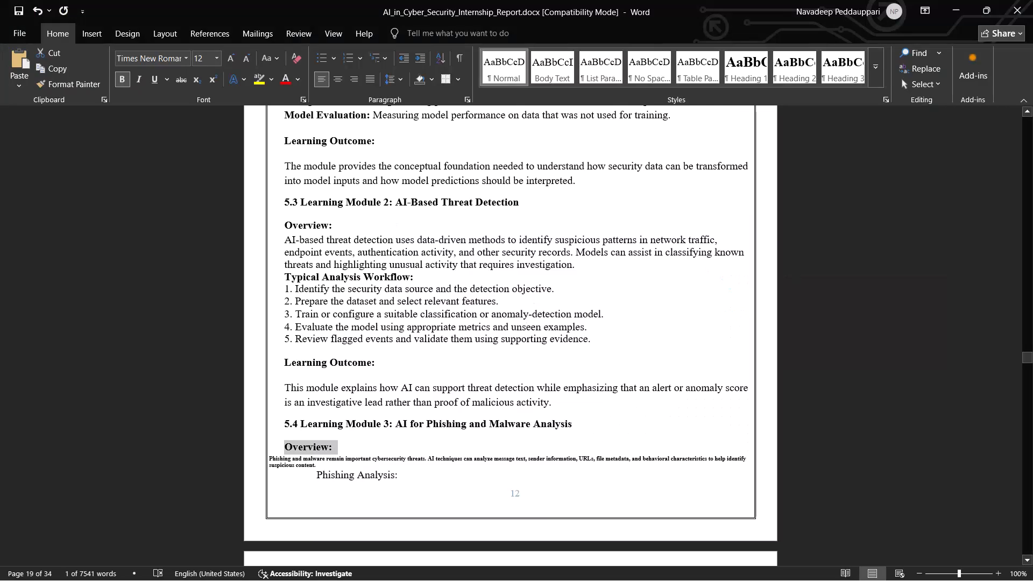
Copy the formatting of the body paragraph under Learning Outcome: in section 5.3, AI-Based Threat Detection.
scroll(469, 388, down, 1)
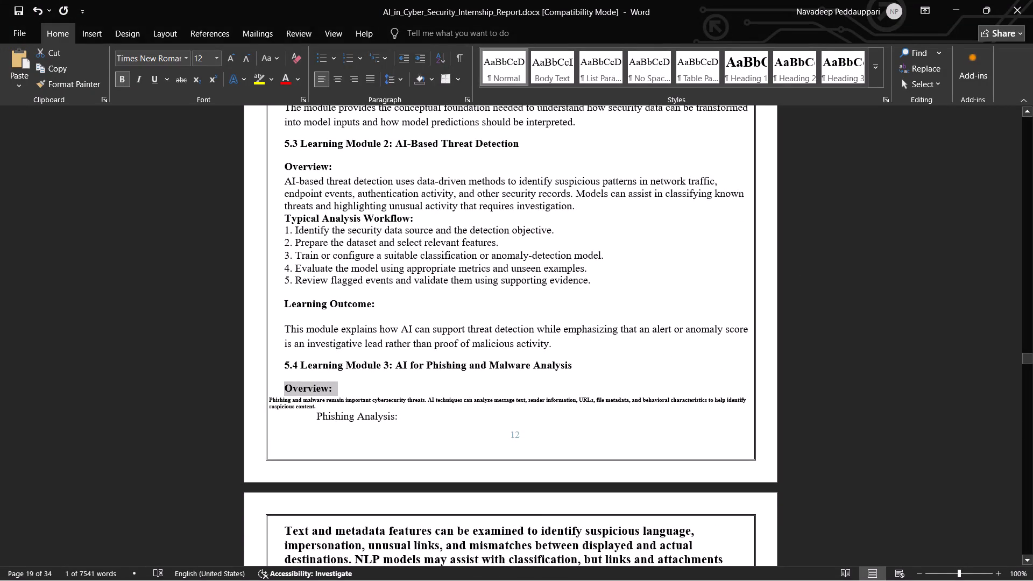
scroll(446, 417, down, 1)
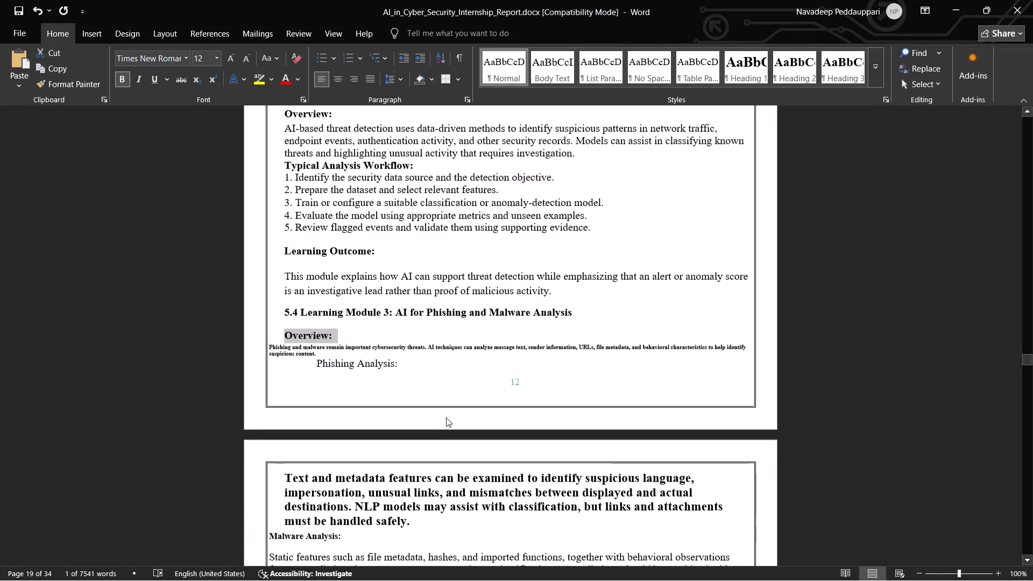
drag(286, 274, 561, 285)
key(ctrl+alt+c)
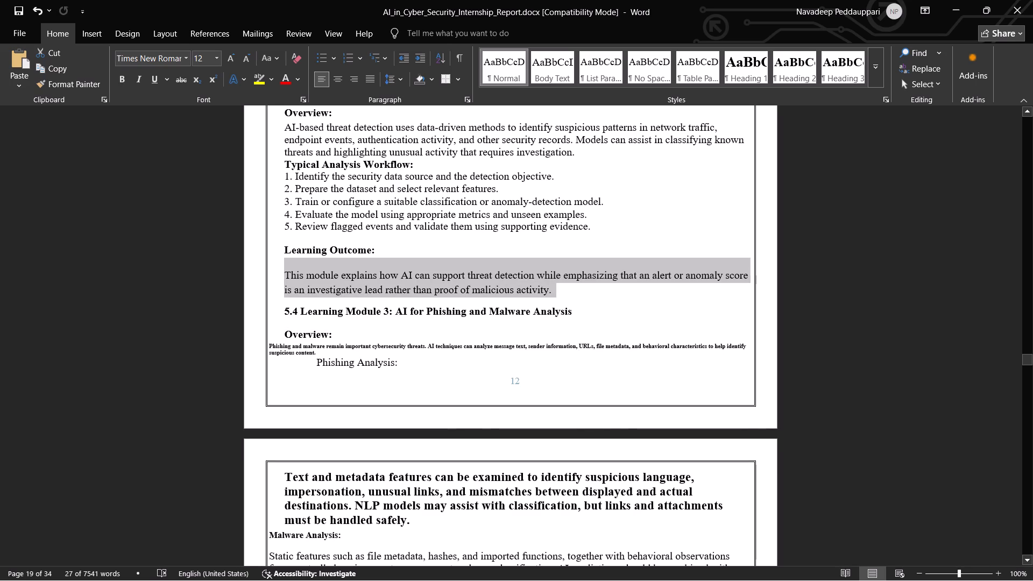
Apply the copied body-text formatting to the Overview paragraph in section 5.4 and remove the space before it.
drag(268, 344, 321, 350)
key(ctrl+alt+v)
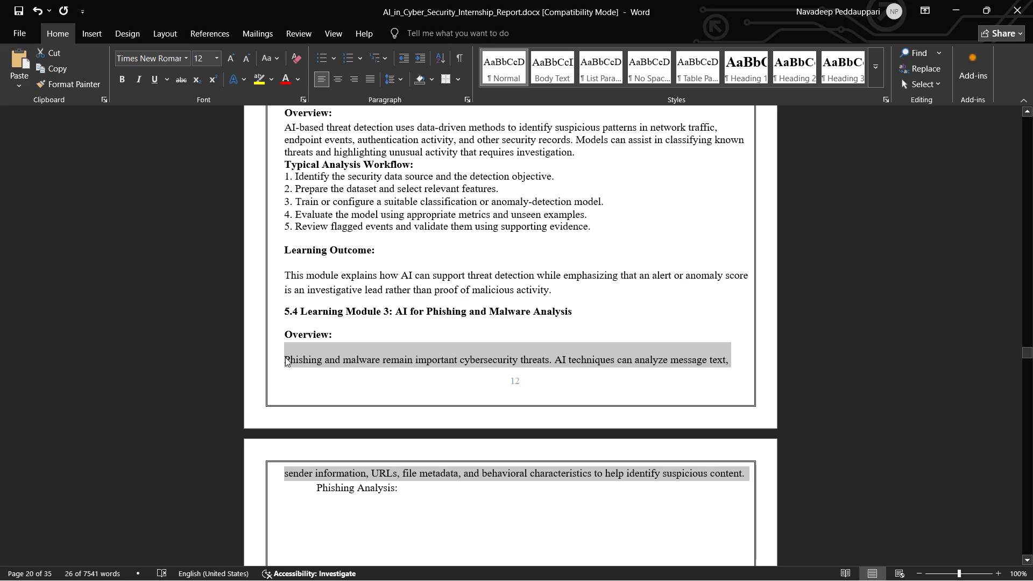
click(401, 82)
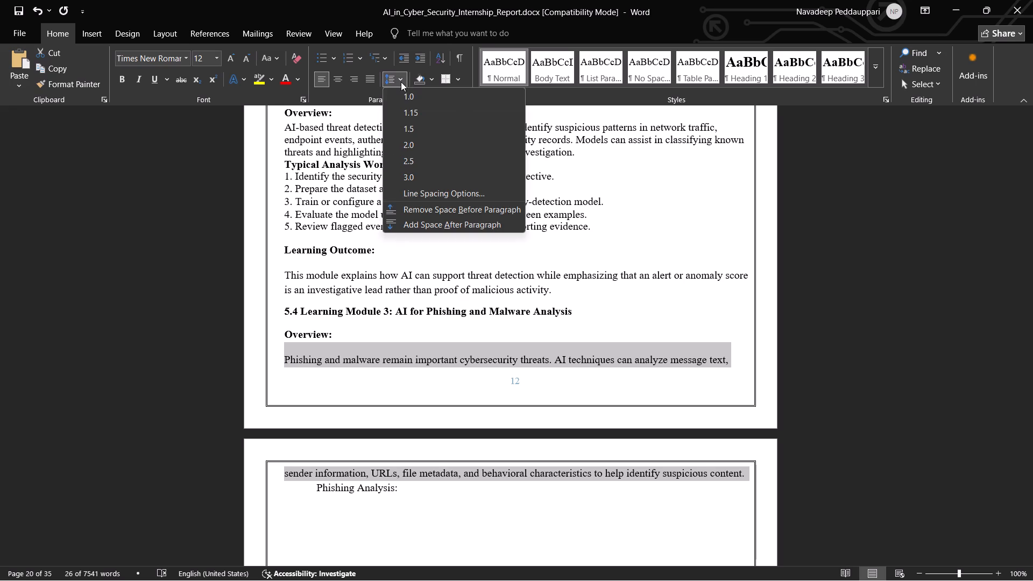
click(418, 205)
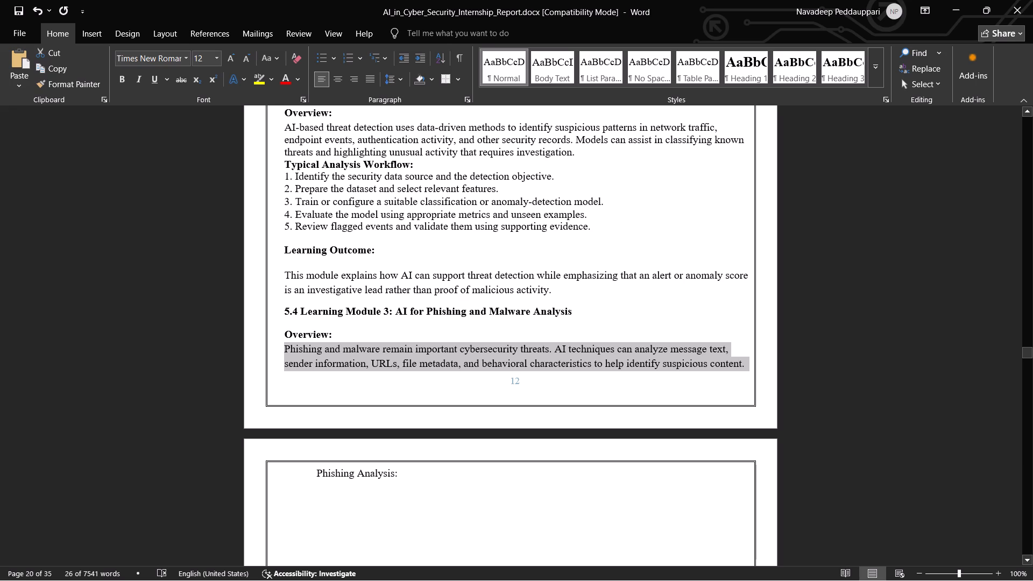
Add space before the Typical Analysis Workflow: subheading in section 5.3.
scroll(304, 331, up, 1)
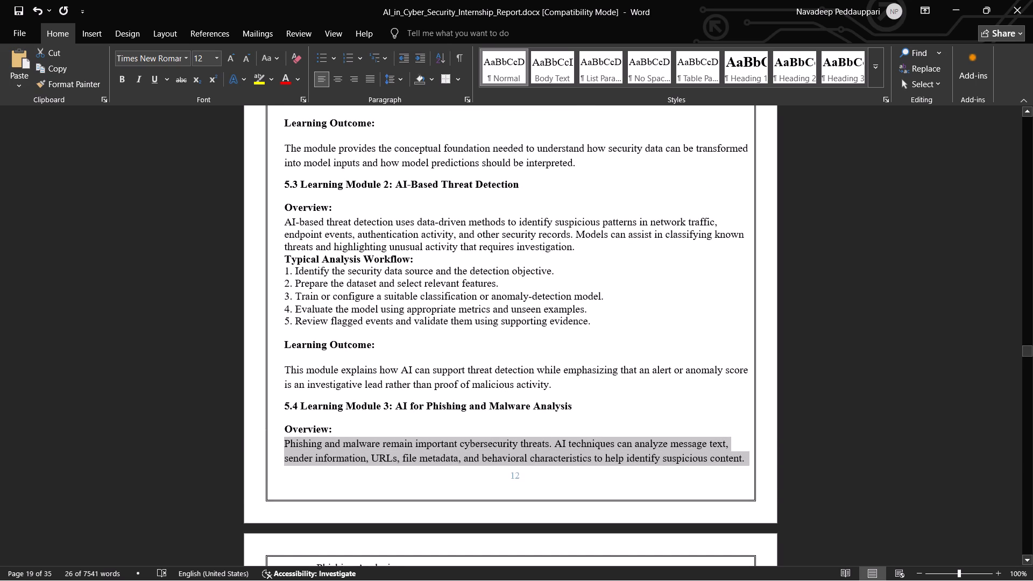
click(328, 263)
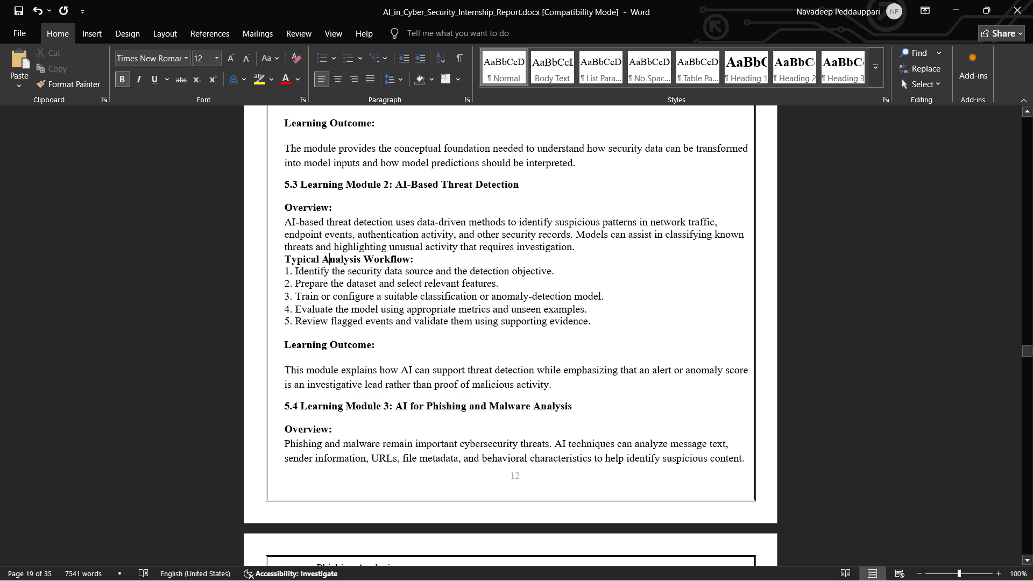
click(397, 73)
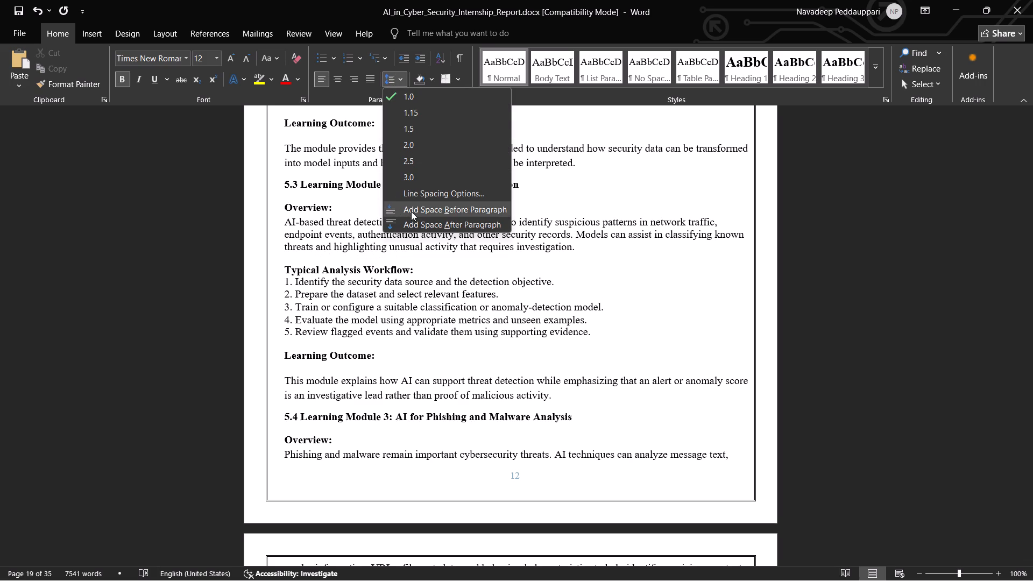
click(413, 210)
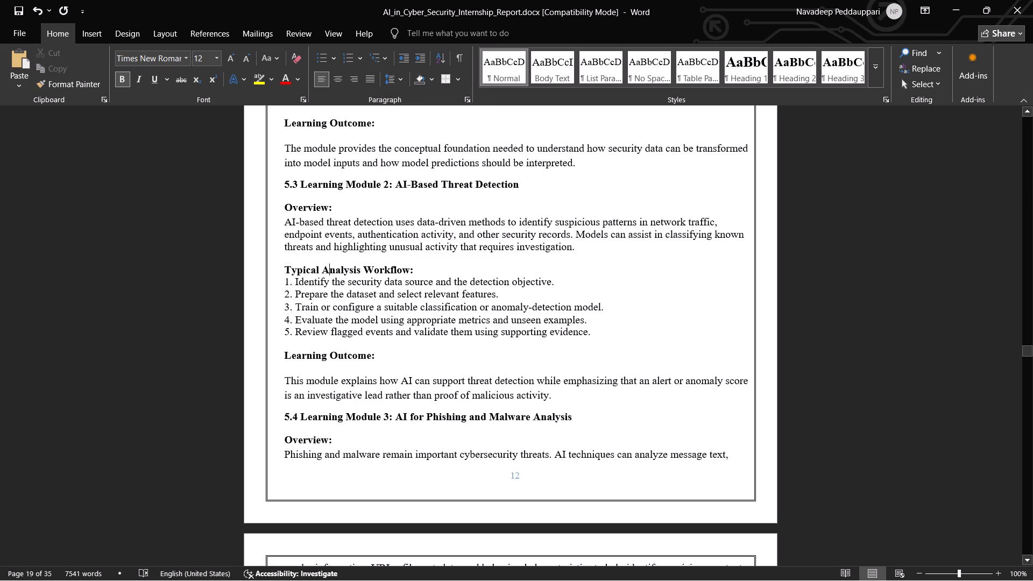
Check the paragraph spacing from section 5.3 back to the start of 5. SYSTEM IMPLEMENTATION.
scroll(404, 264, up, 1)
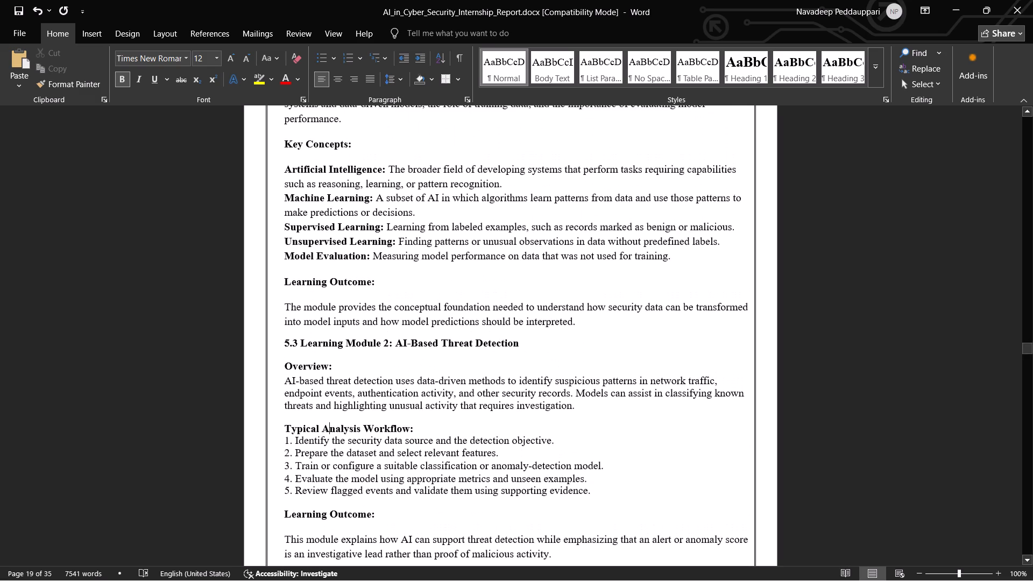
scroll(404, 264, up, 2)
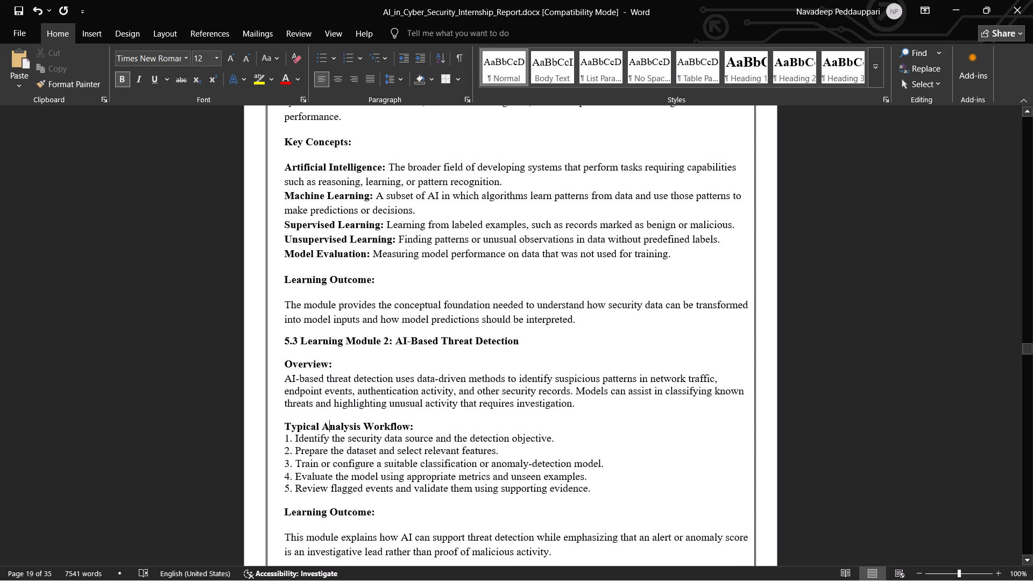
scroll(404, 264, up, 1)
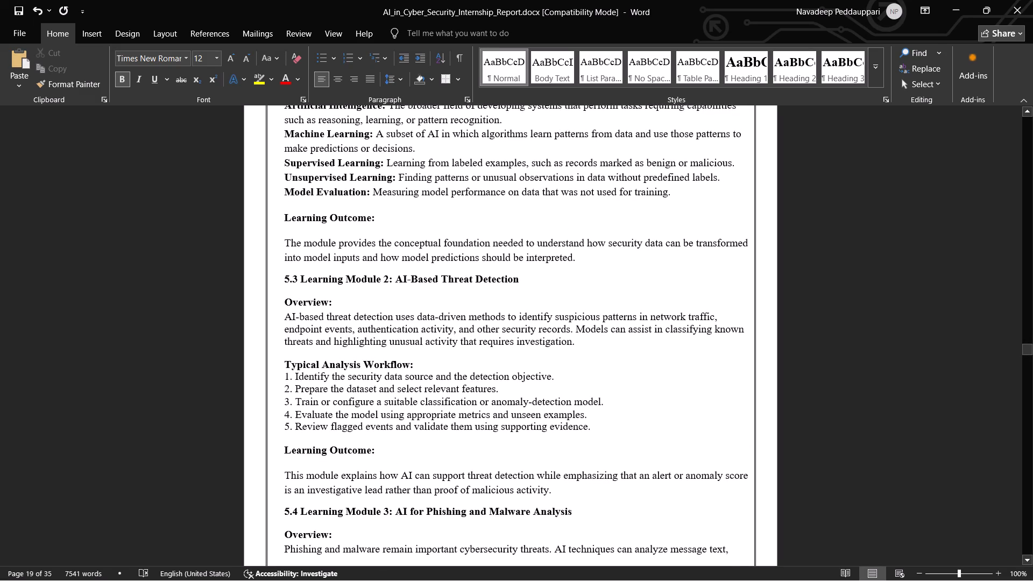
scroll(404, 264, down, 1)
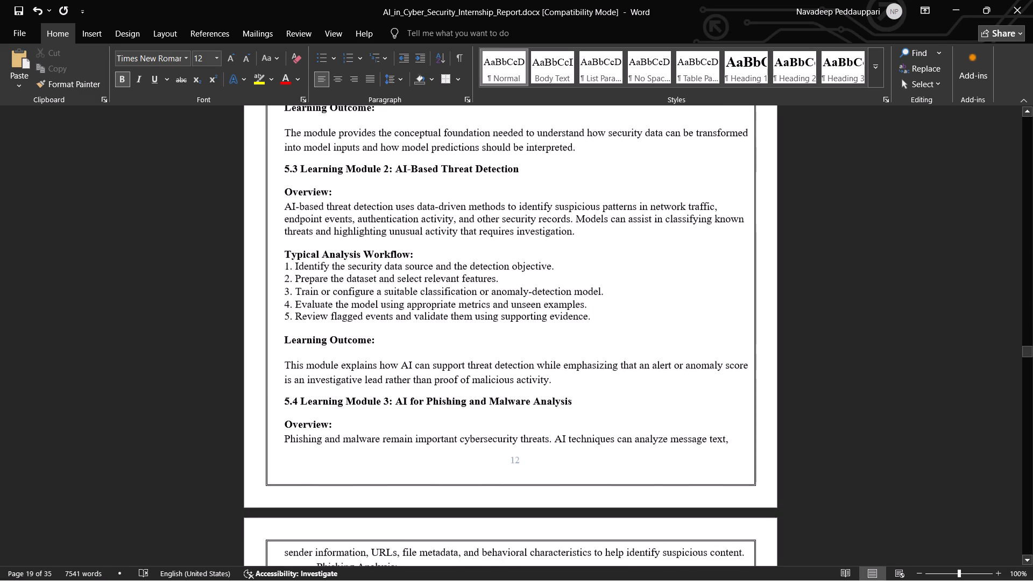
scroll(404, 264, up, 1)
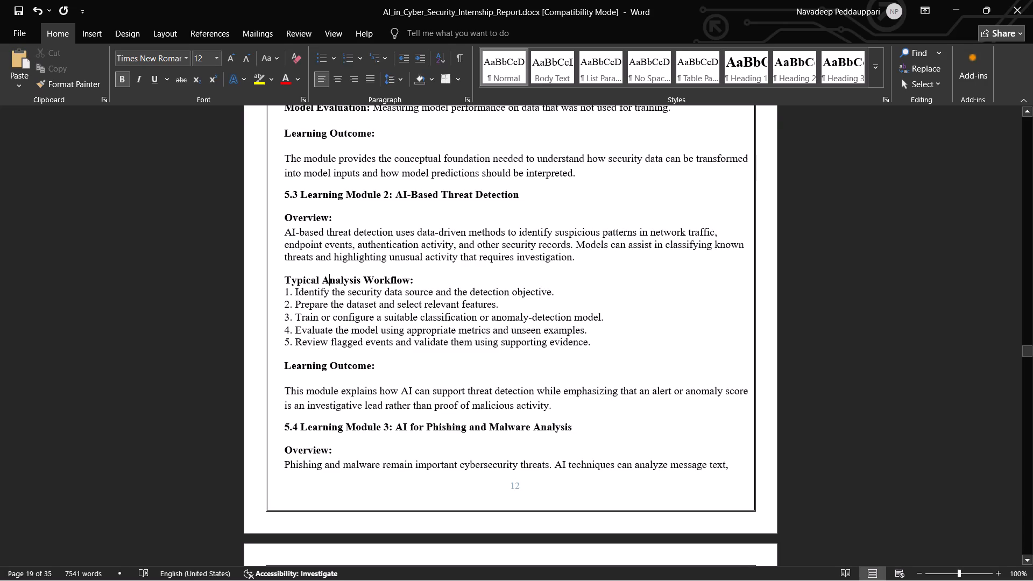
scroll(404, 264, up, 5)
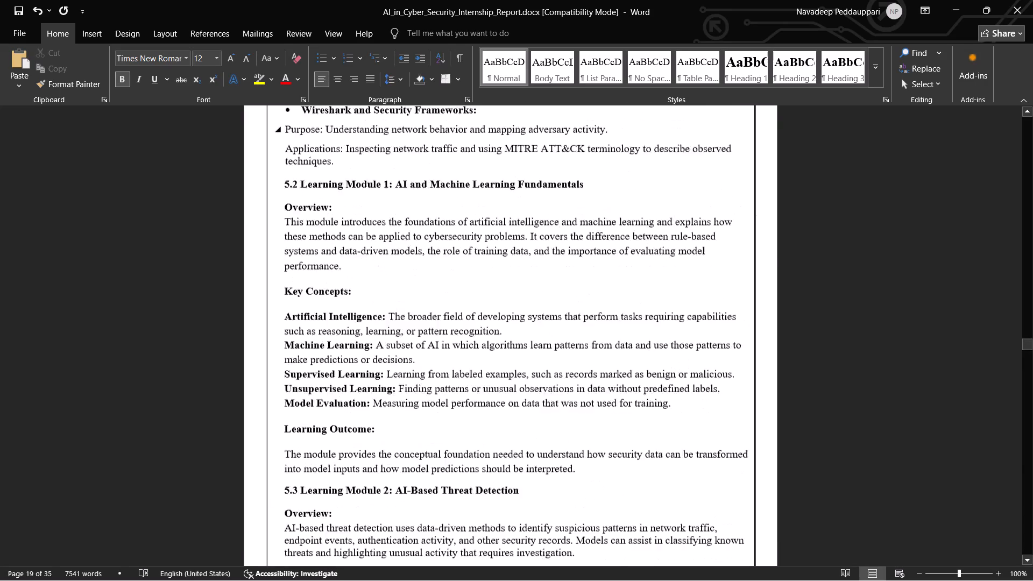
scroll(404, 264, up, 2)
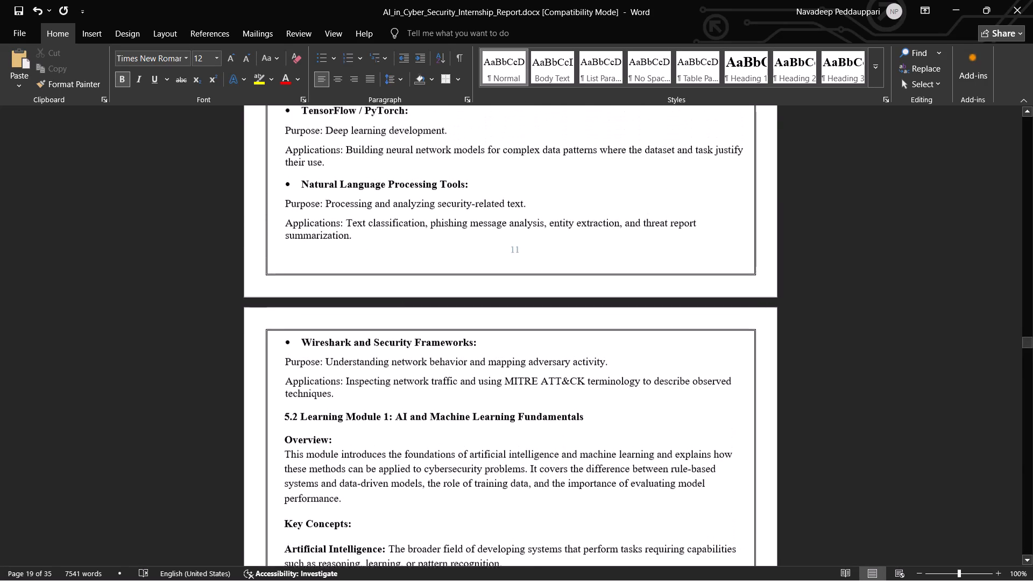
scroll(404, 264, up, 1)
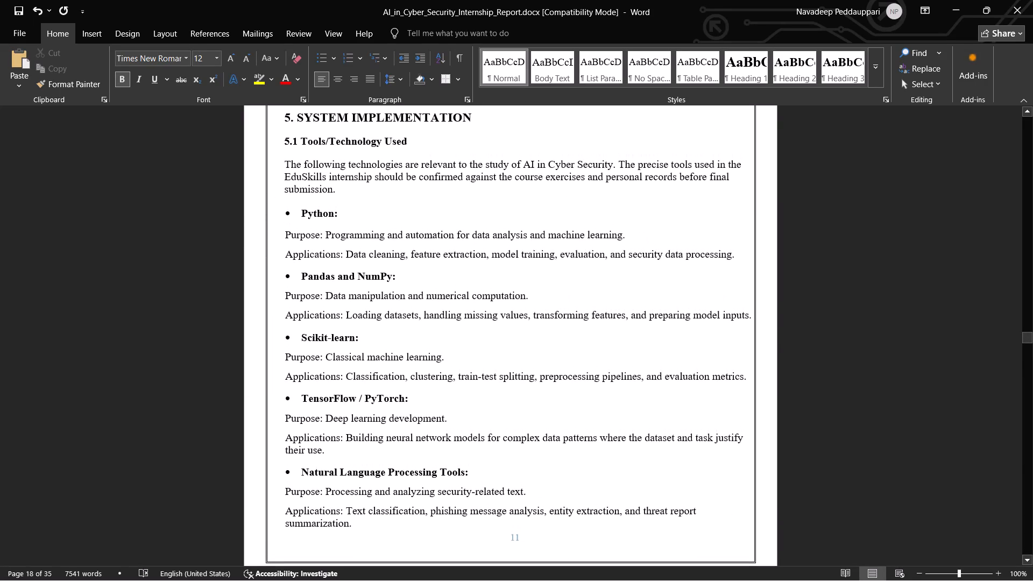
scroll(404, 264, up, 3)
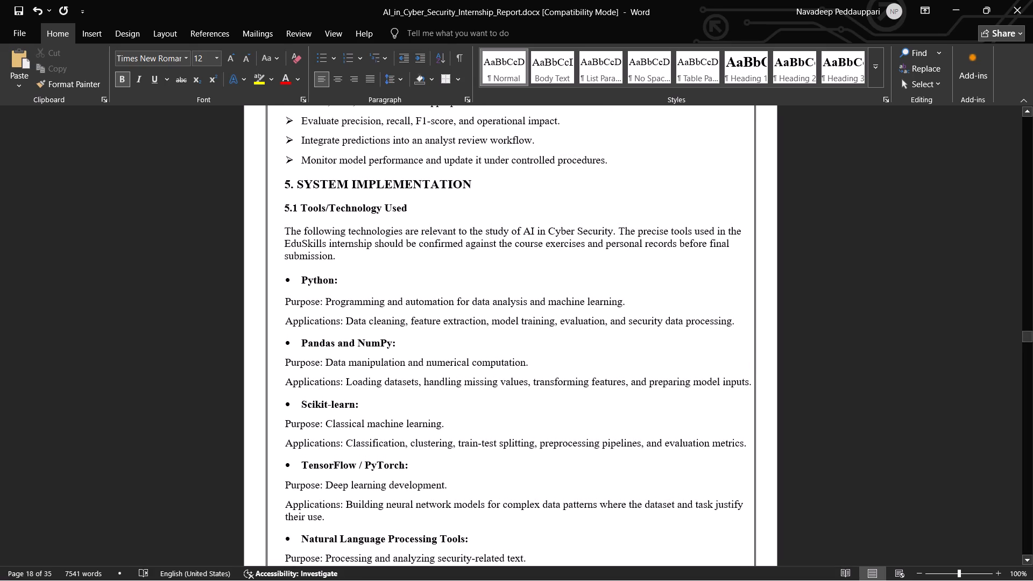
scroll(404, 264, up, 1)
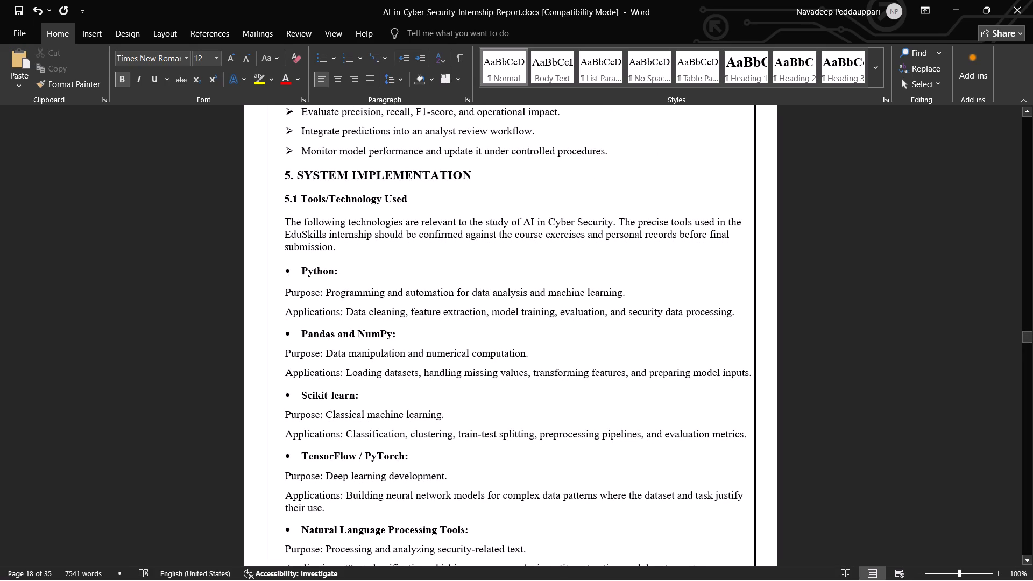
scroll(404, 264, down, 2)
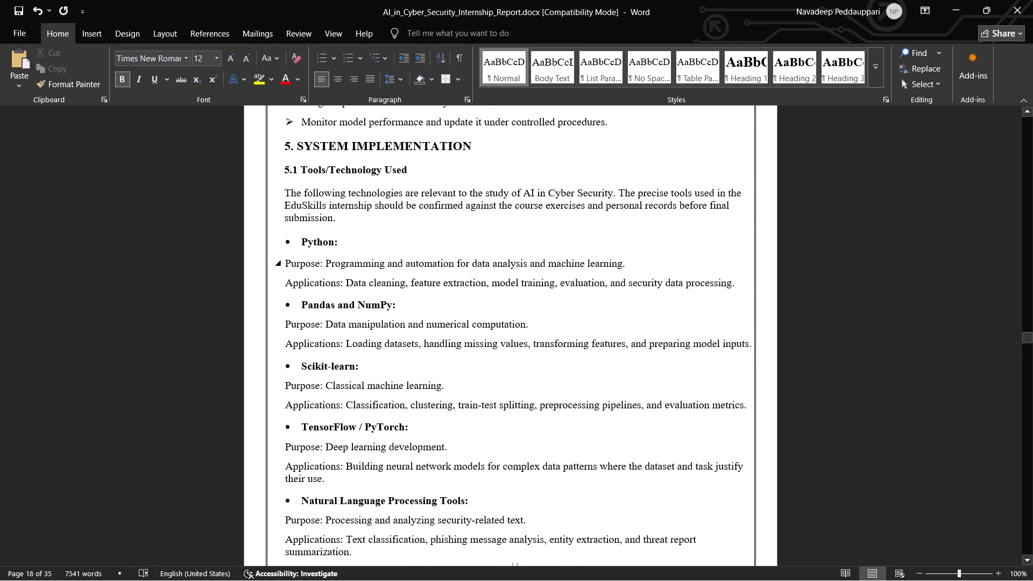
Remove the space before the introductory paragraph of section 5.1 and set its line spacing to 1.0.
click(285, 193)
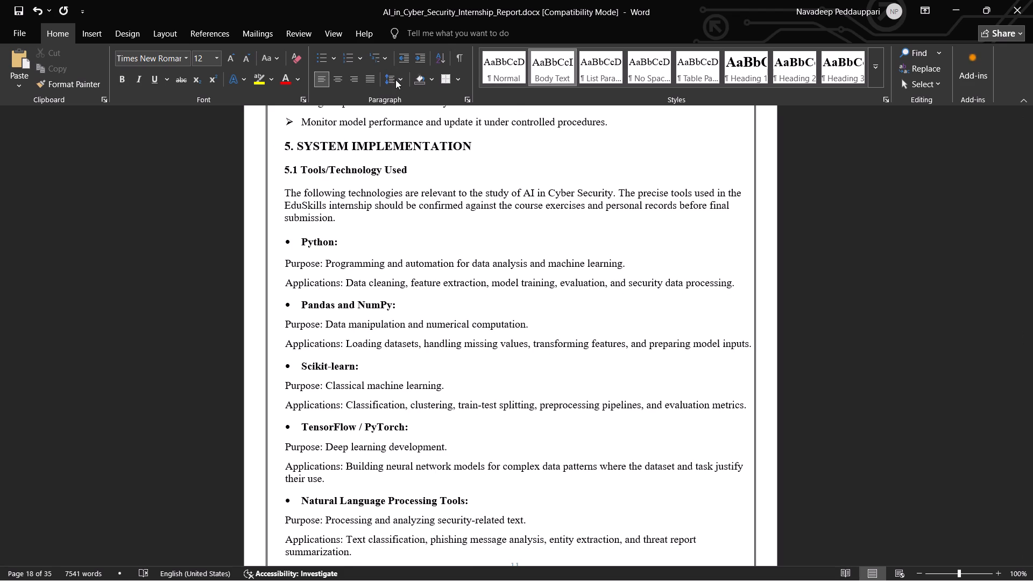
click(395, 80)
click(418, 212)
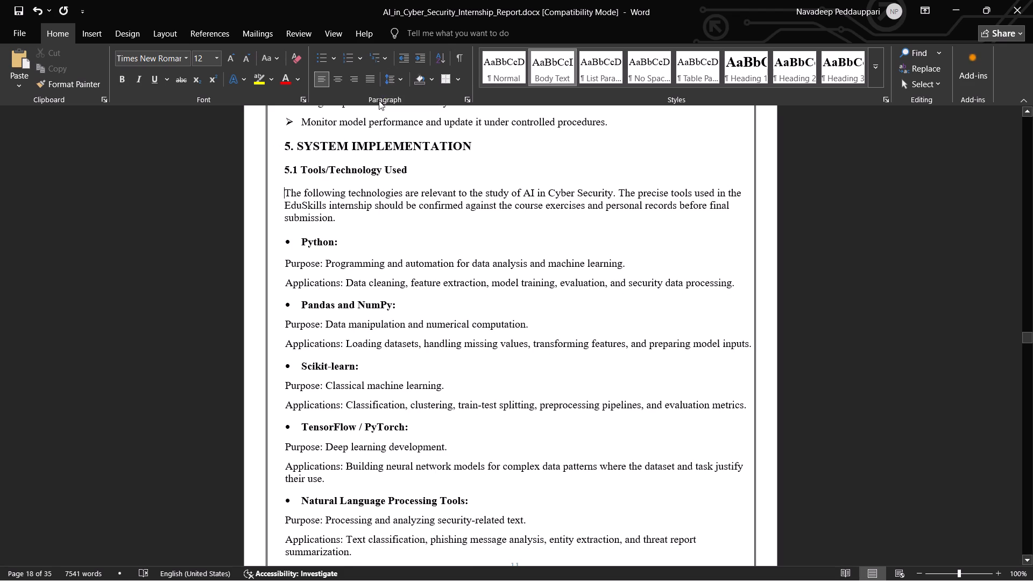
click(398, 76)
click(407, 95)
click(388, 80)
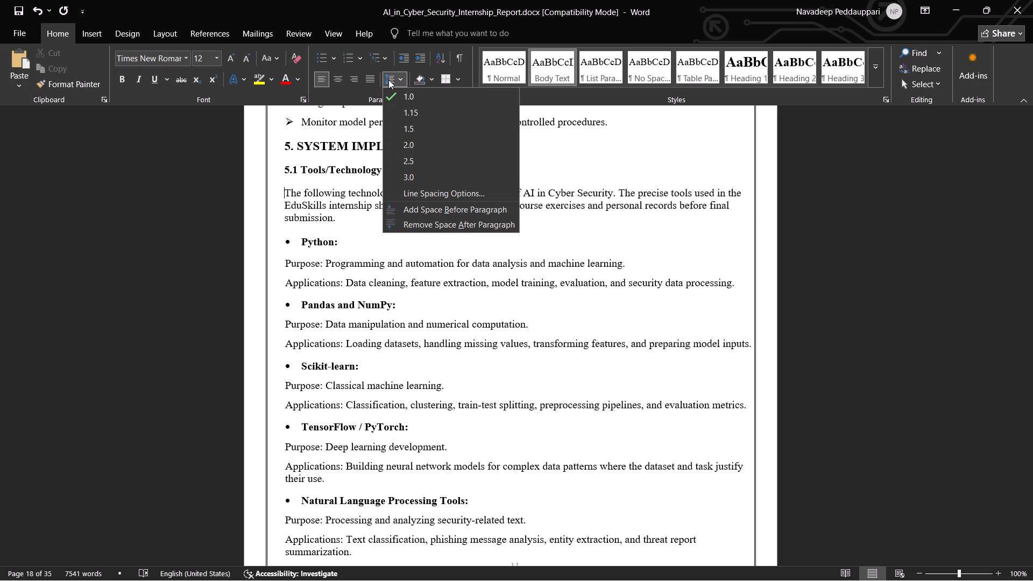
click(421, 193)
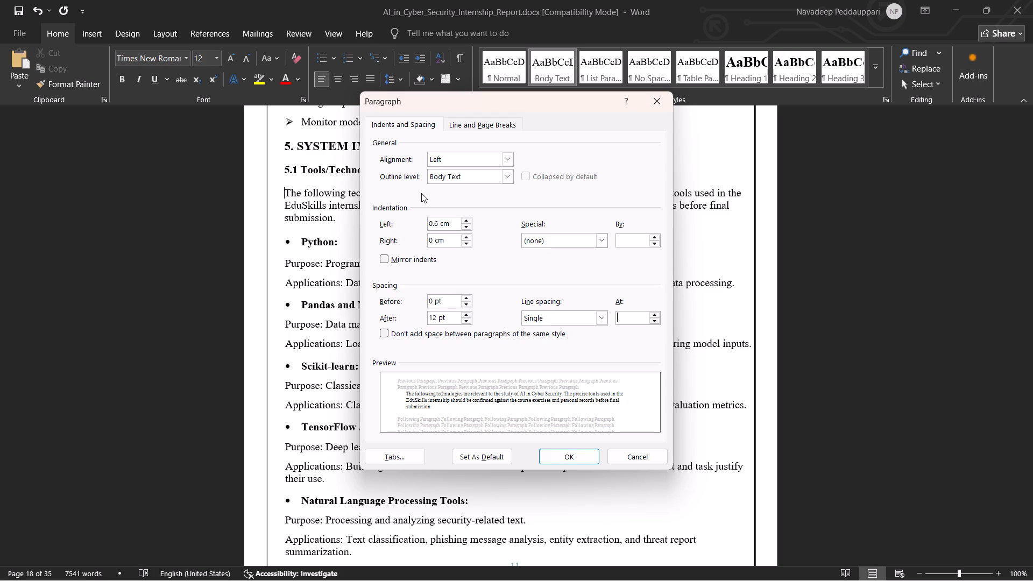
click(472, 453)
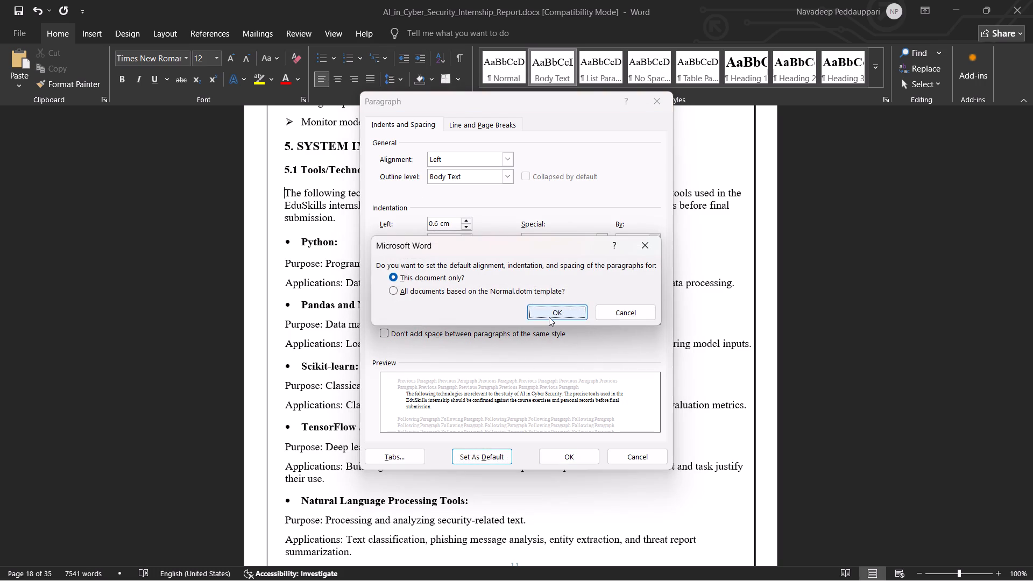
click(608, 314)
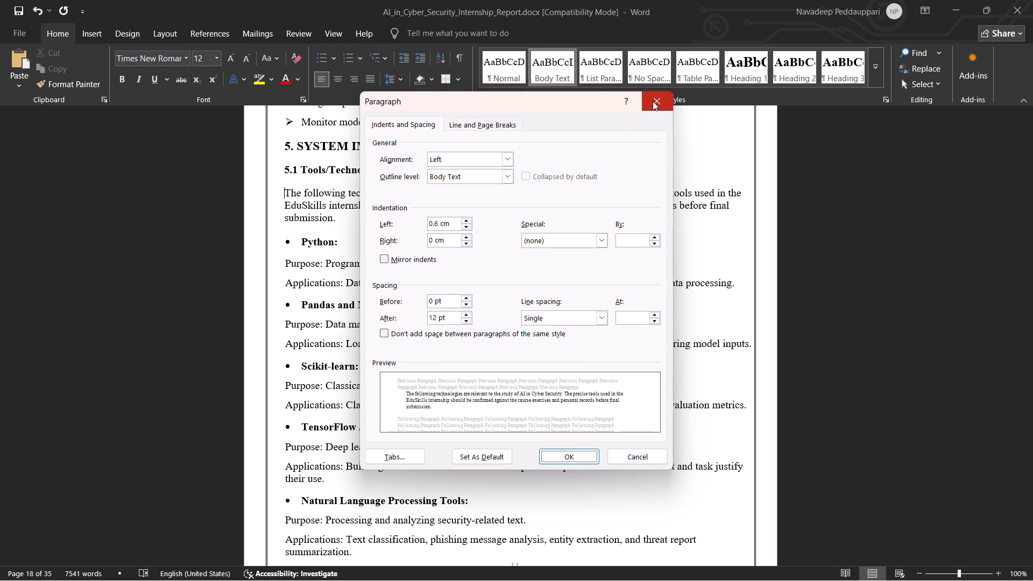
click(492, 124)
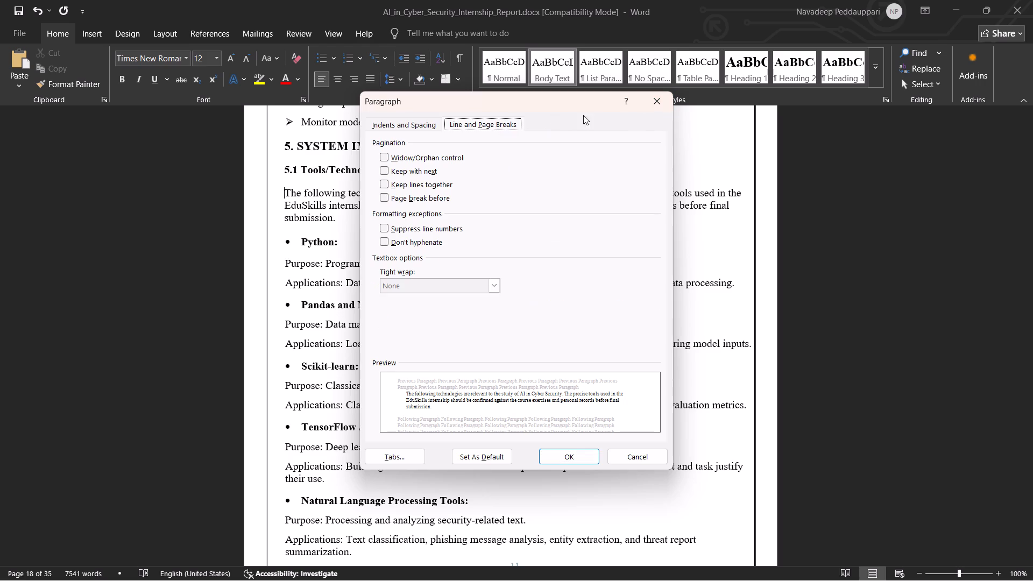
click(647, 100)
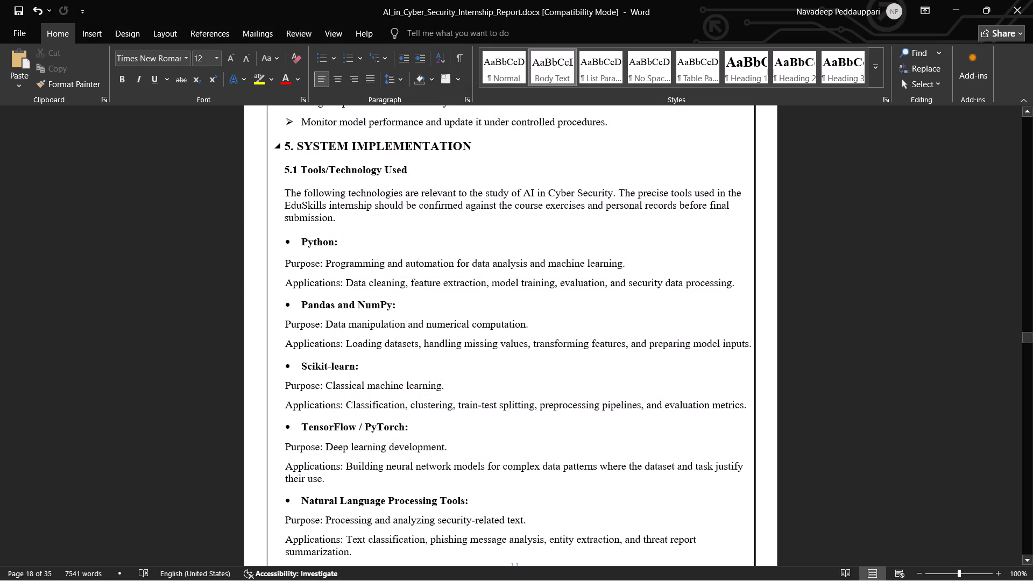
Remove the space after the 5.1 Tools/Technology Used heading.
click(358, 171)
click(404, 73)
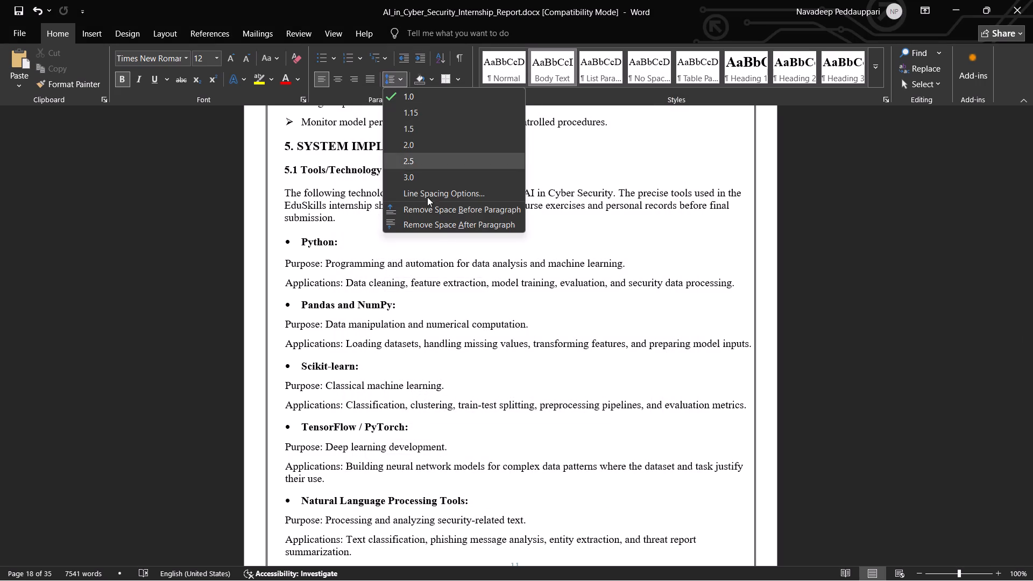
click(426, 226)
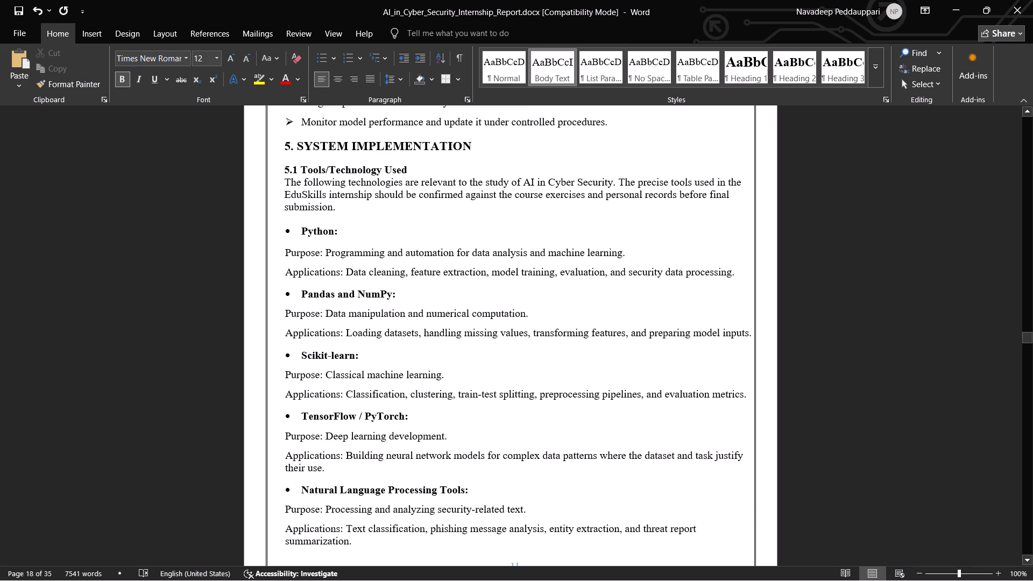
Review the spacing of headings and paragraphs from section 5.1 through Learning Modules 1 and 2.
scroll(356, 244, down, 4)
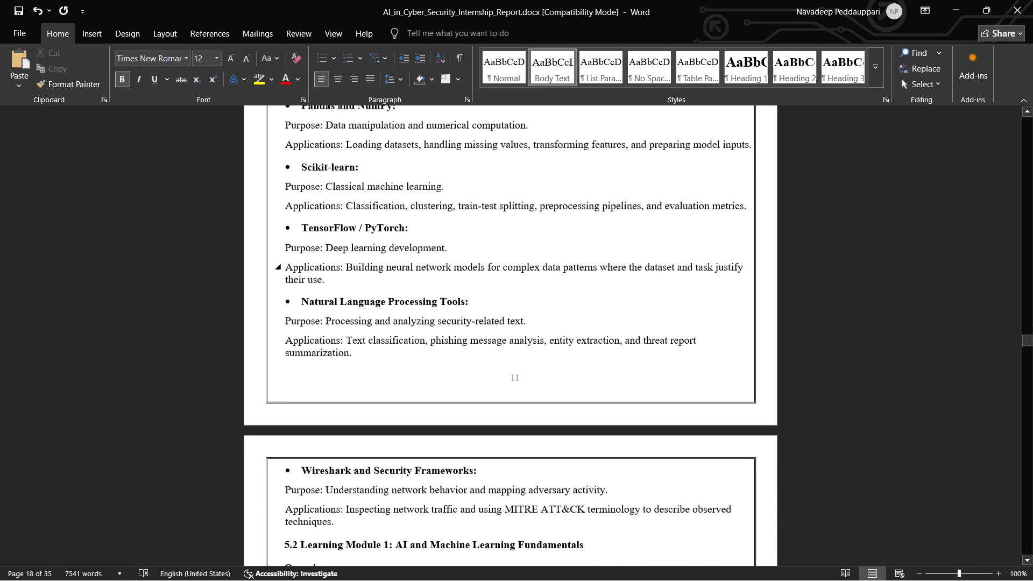
scroll(356, 244, down, 4)
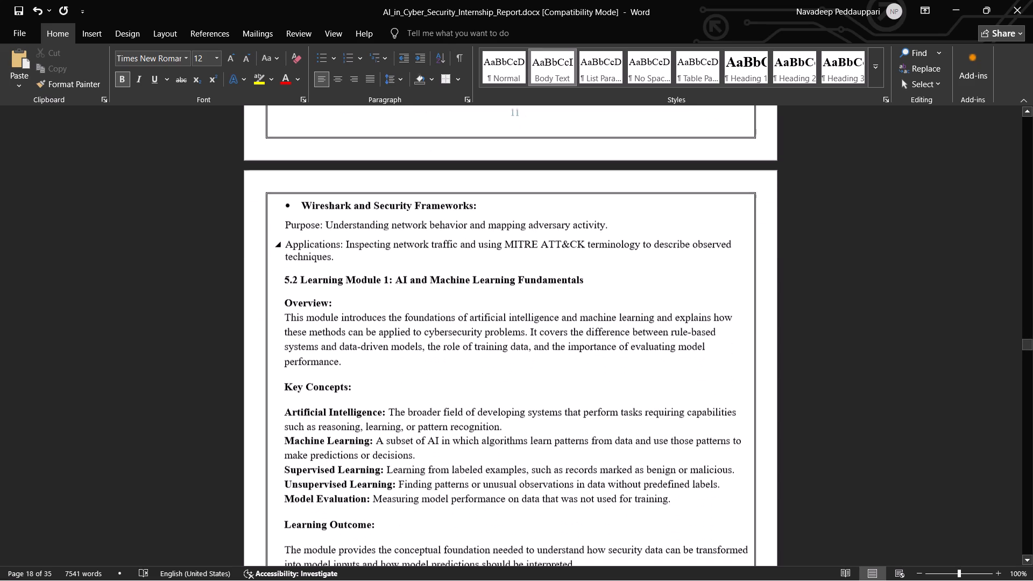
scroll(356, 244, down, 1)
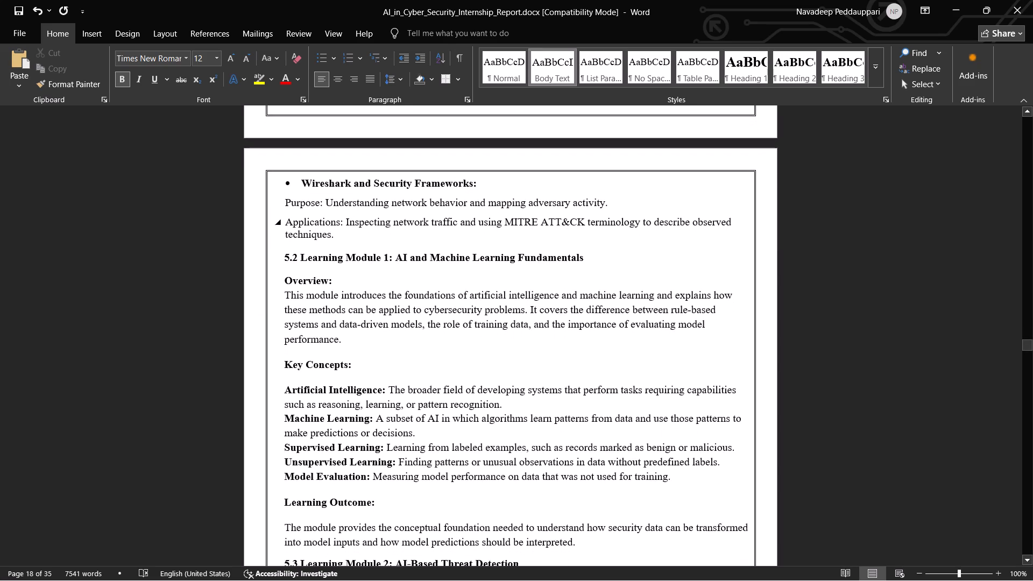
scroll(356, 244, down, 1)
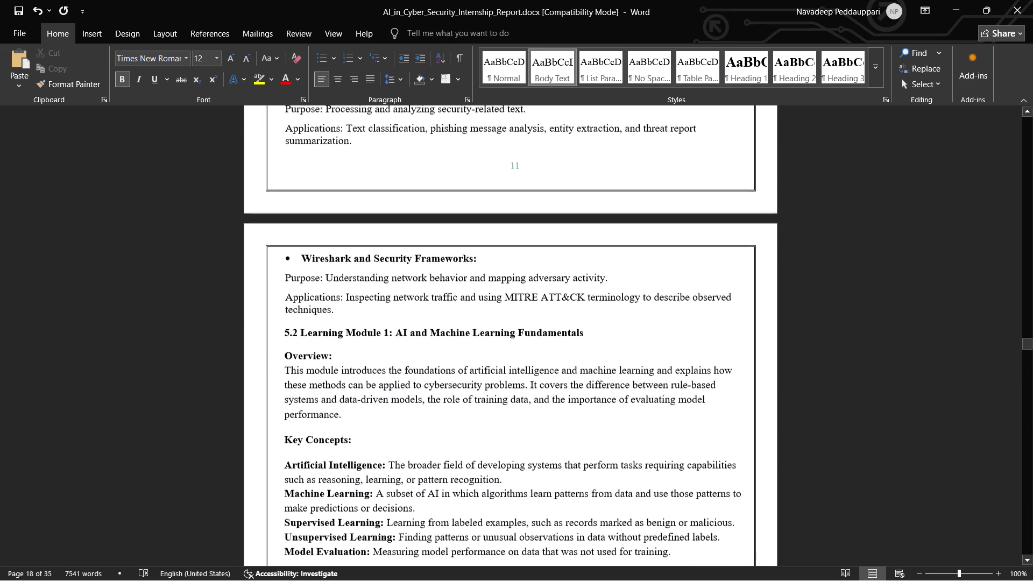
scroll(356, 244, down, 1)
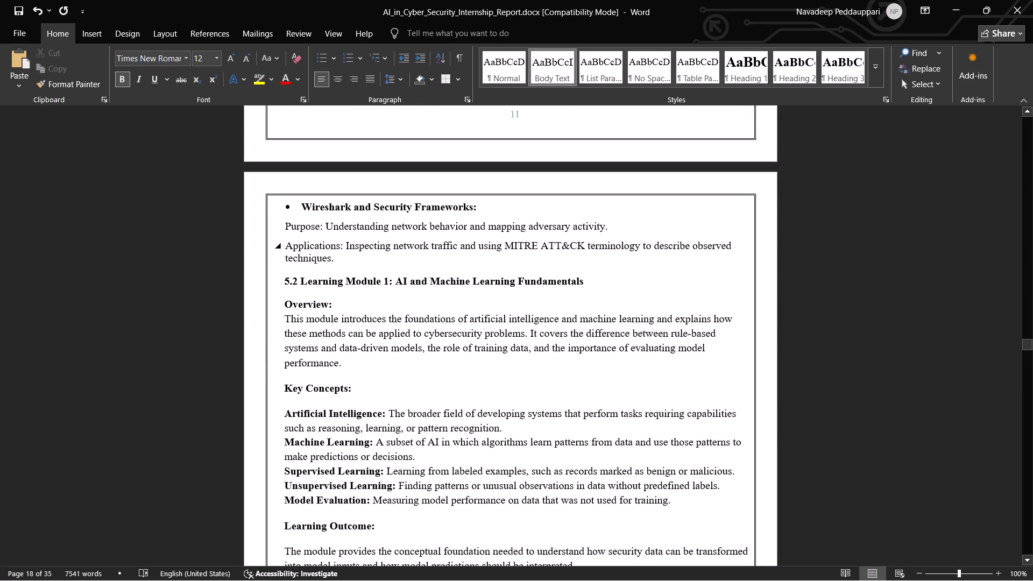
scroll(356, 244, down, 3)
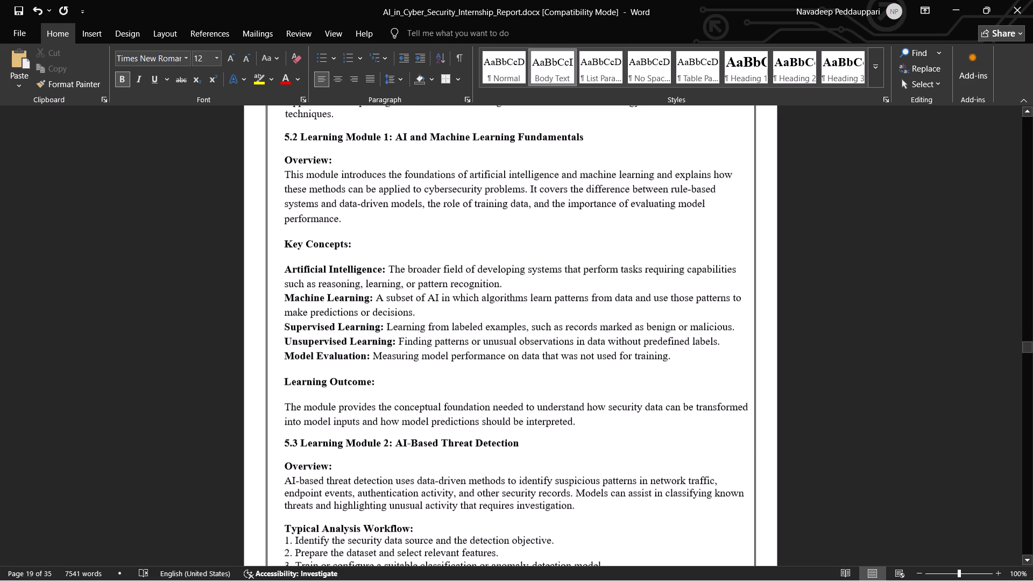
Remove the space before the Artificial Intelligence paragraph under Key Concepts in section 5.2.
scroll(356, 244, down, 2)
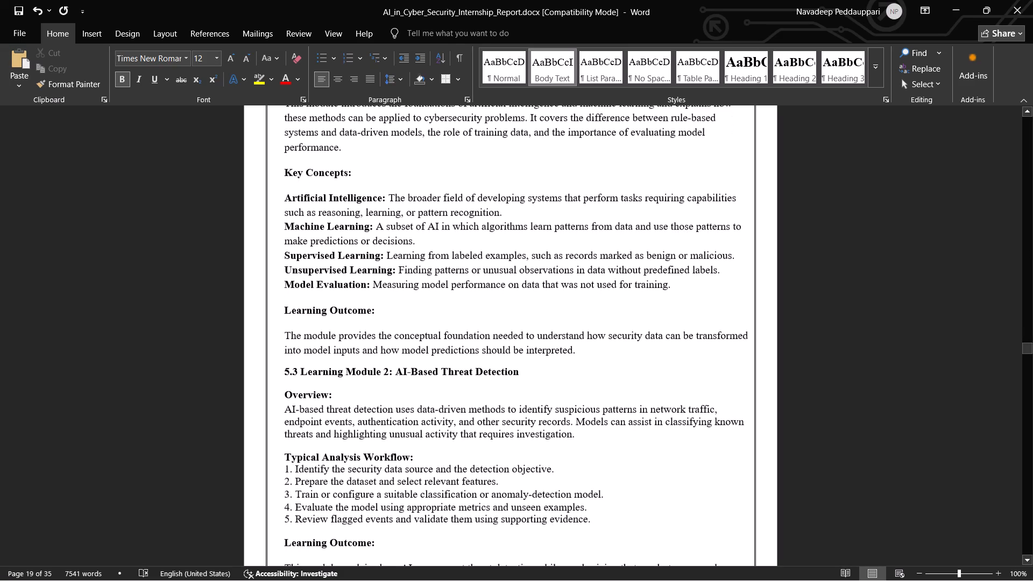
scroll(356, 244, down, 2)
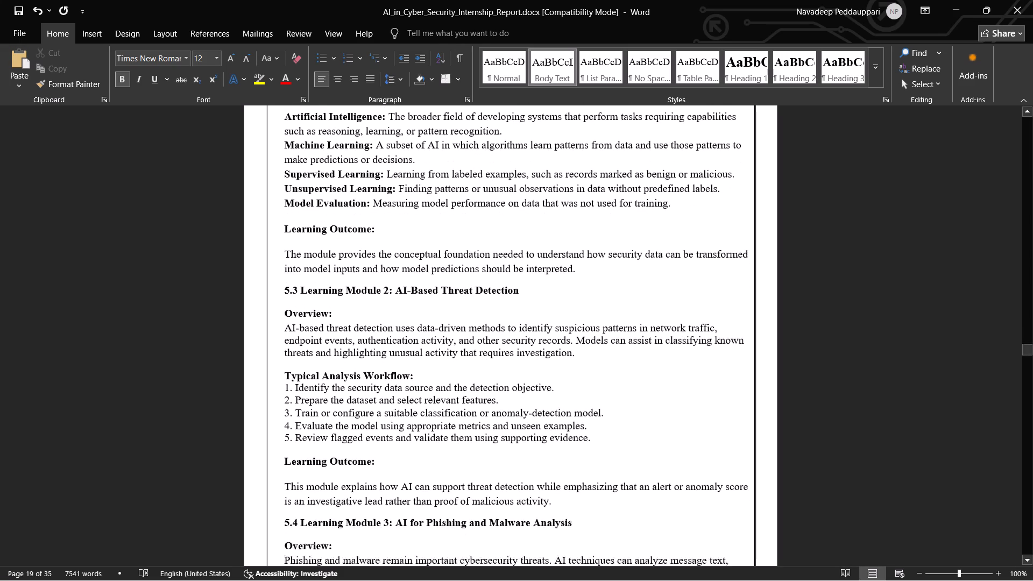
scroll(356, 244, down, 1)
scroll(356, 244, up, 1)
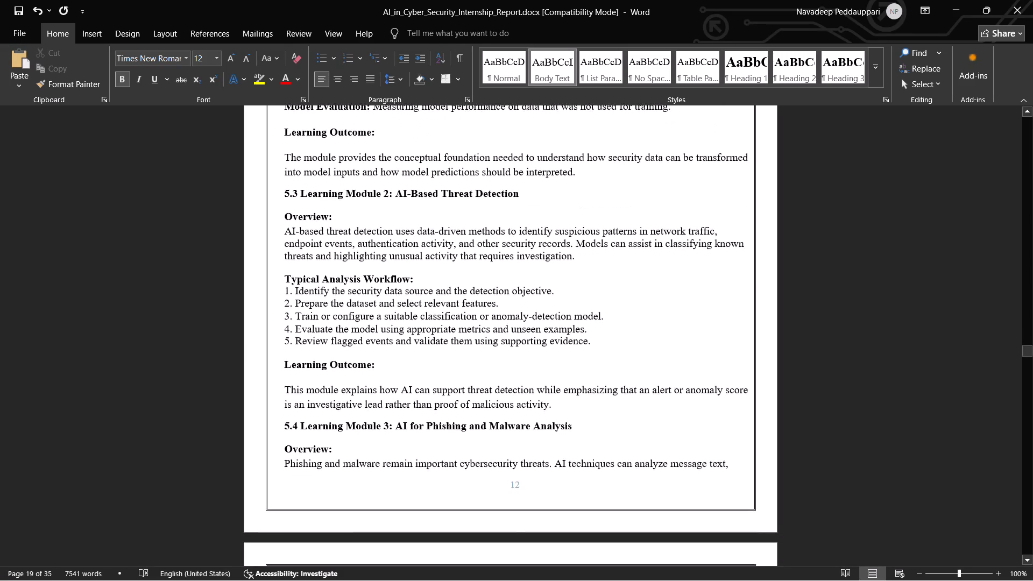
scroll(356, 244, up, 2)
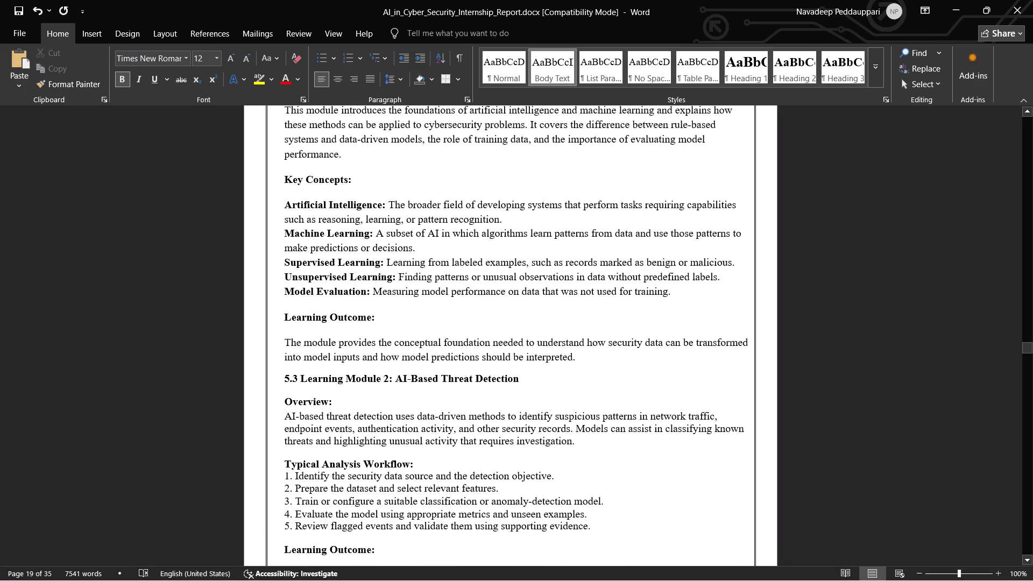
scroll(294, 207, up, 2)
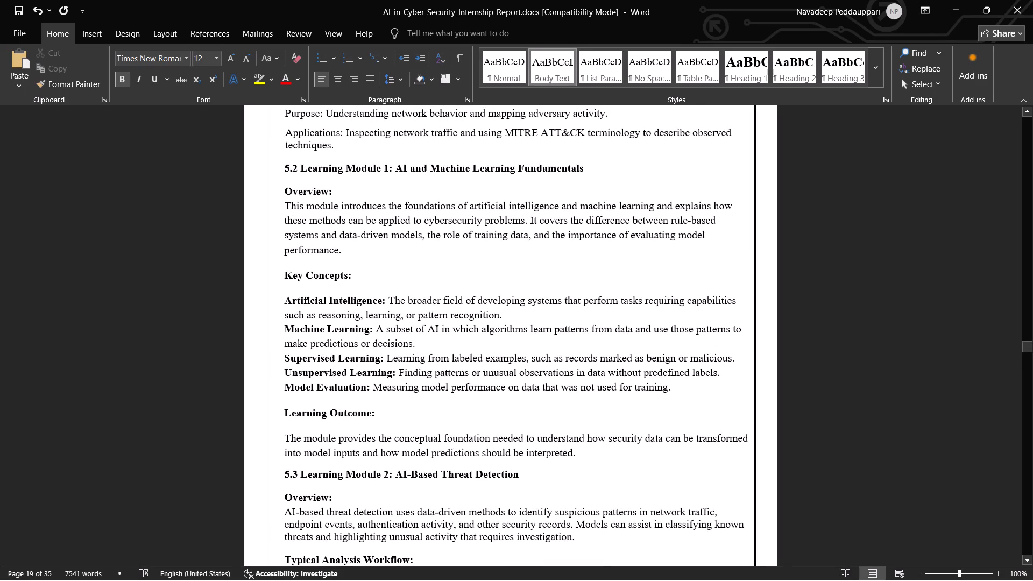
click(289, 303)
click(388, 80)
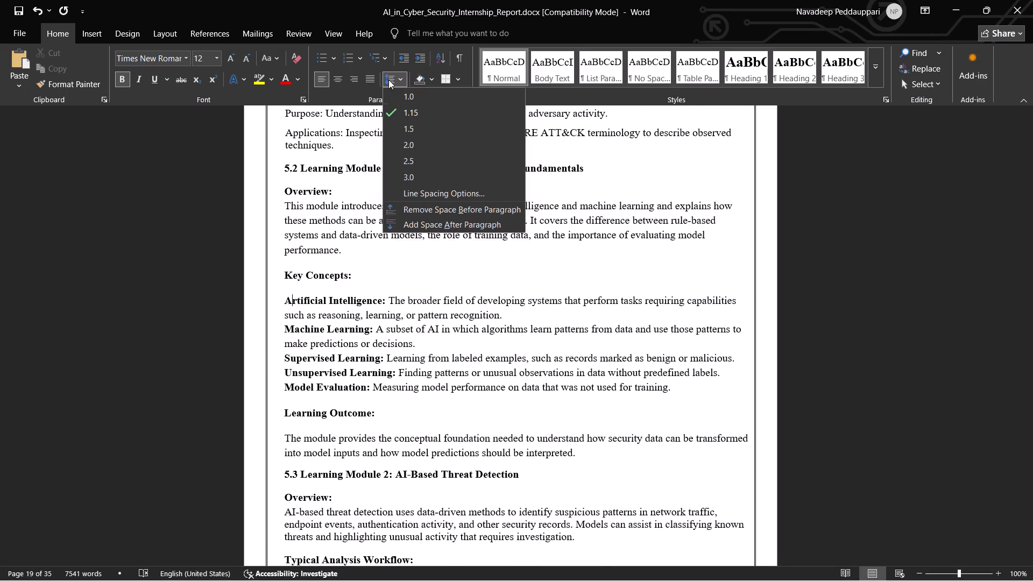
click(423, 209)
Remove the space before the paragraph under the Learning Outcome heading of section 5.2.
scroll(400, 359, down, 1)
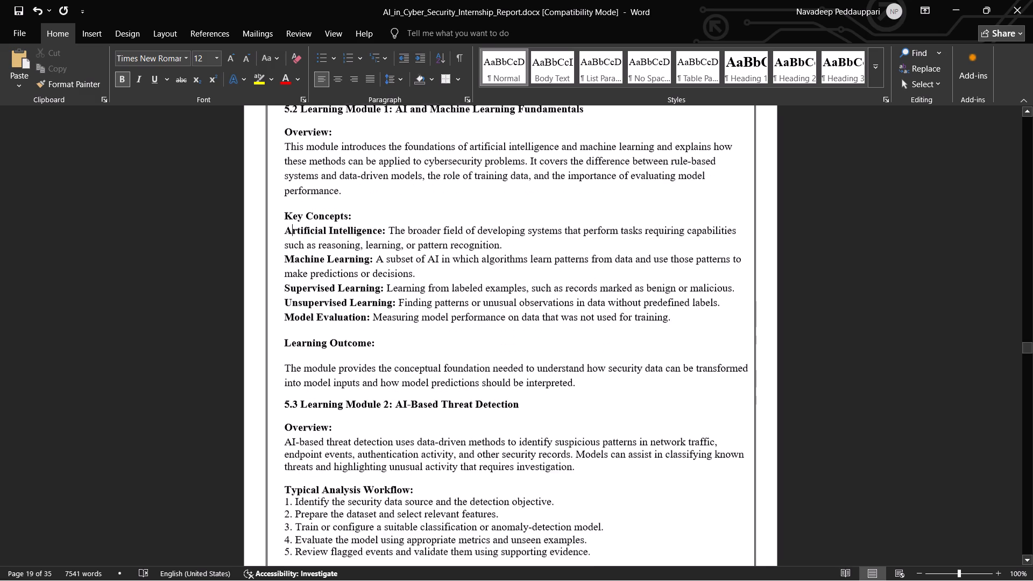
scroll(400, 359, down, 1)
click(289, 315)
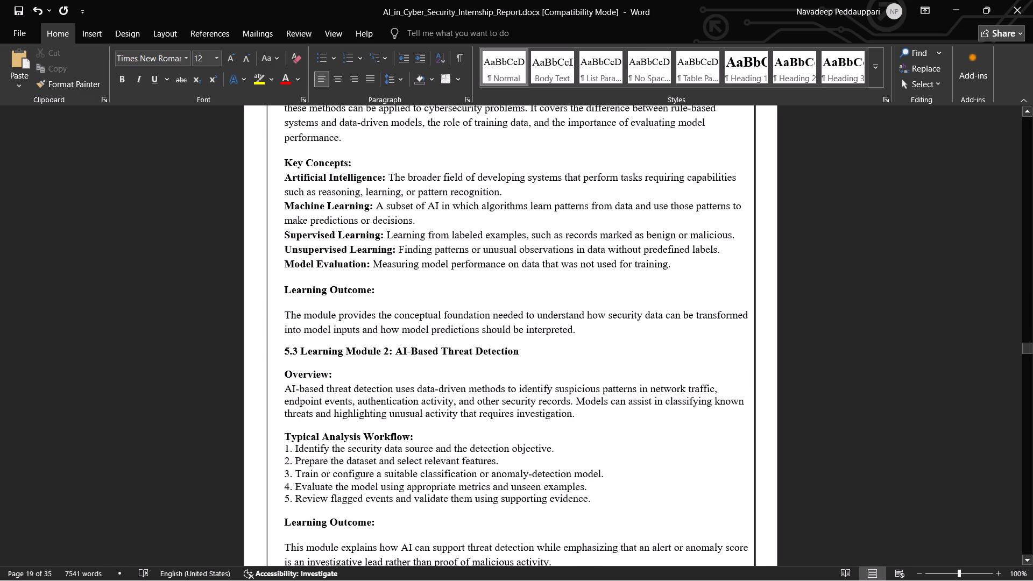
click(397, 80)
click(414, 203)
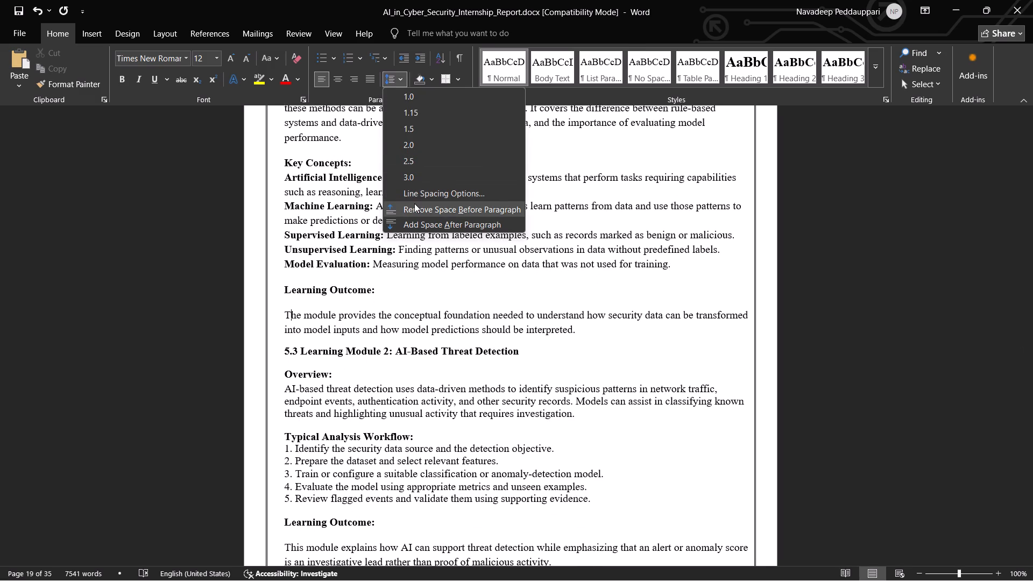
scroll(383, 306, down, 1)
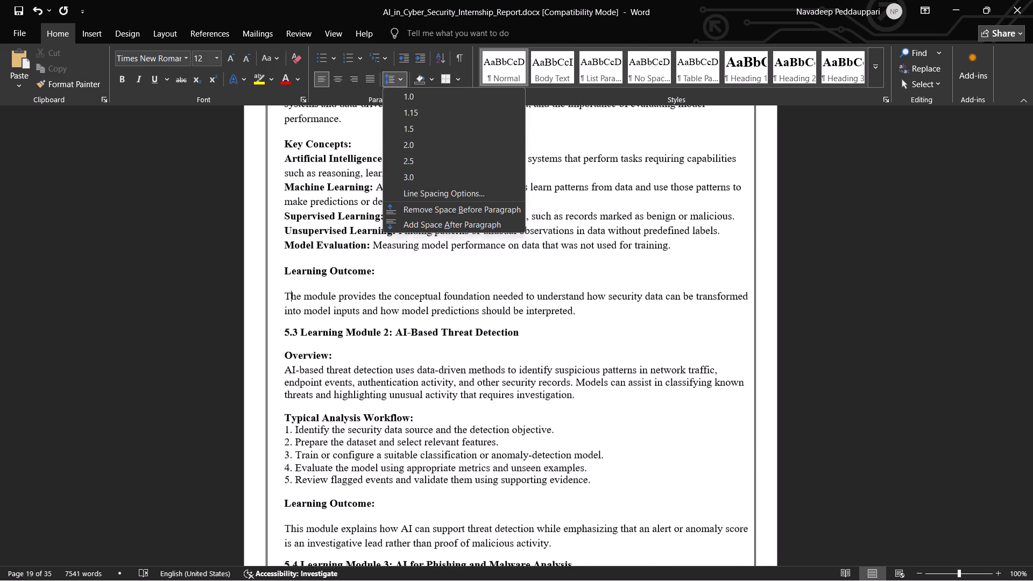
scroll(383, 306, down, 1)
click(411, 205)
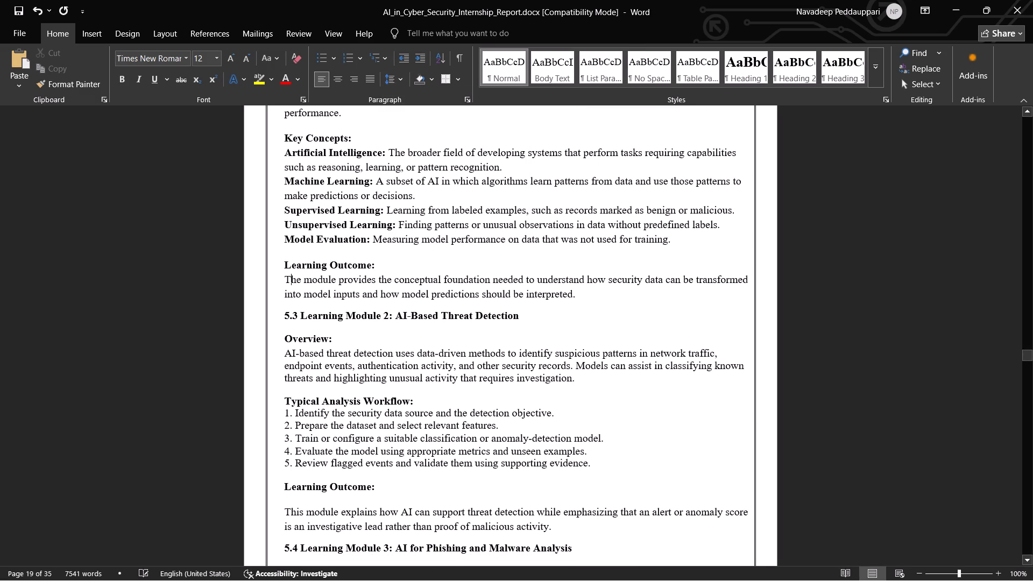
Remove the space before the paragraph under the Learning Outcome heading of section 5.3.
scroll(393, 288, down, 1)
scroll(321, 387, down, 1)
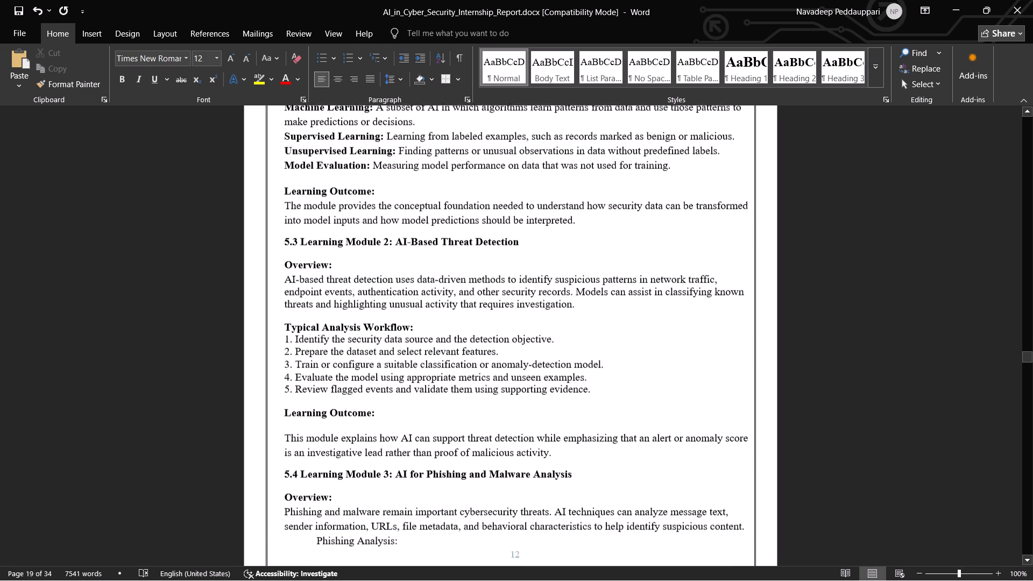
scroll(321, 387, down, 1)
click(287, 397)
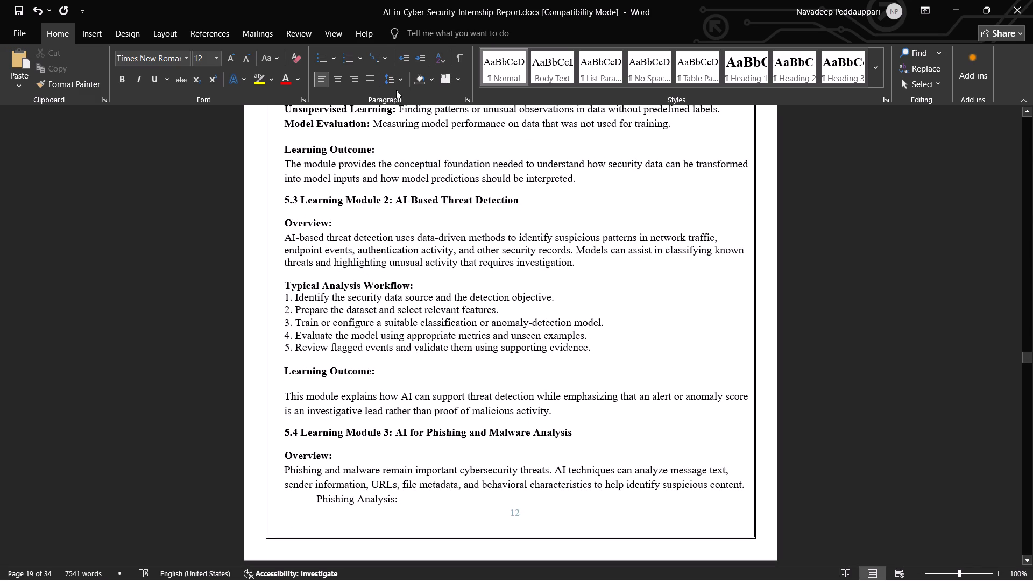
click(394, 81)
click(415, 210)
Copy the formatting of section 5.3's Learning Outcome heading onto the Phishing Analysis line in section 5.4.
scroll(388, 366, down, 1)
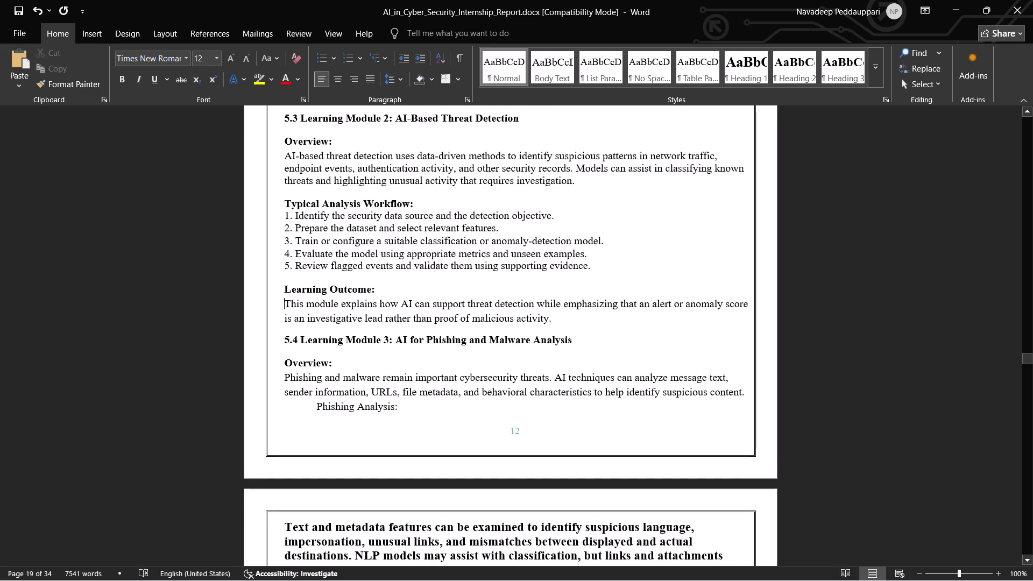
triple_click(292, 287)
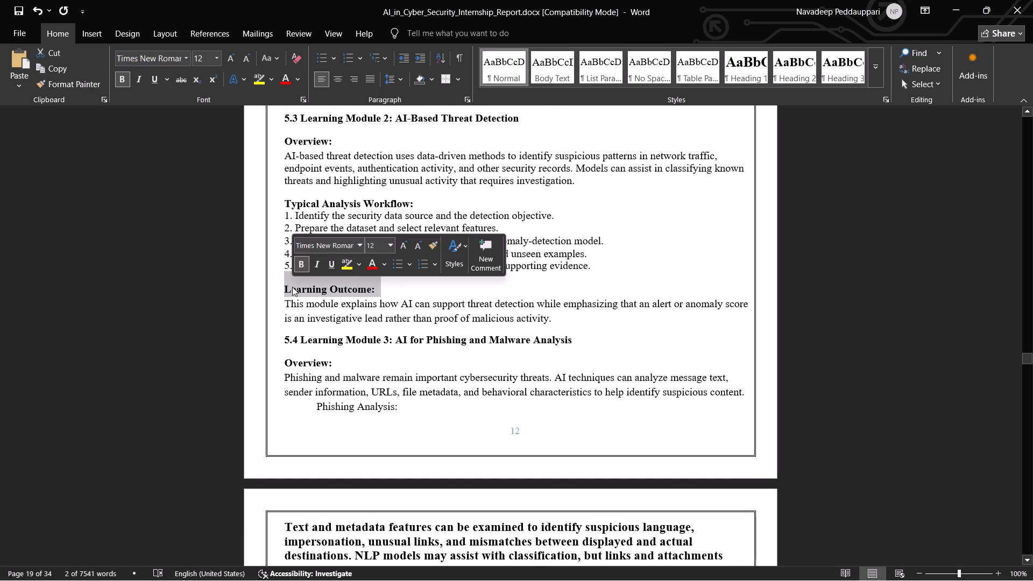
key(ctrl+alt+c)
triple_click(331, 408)
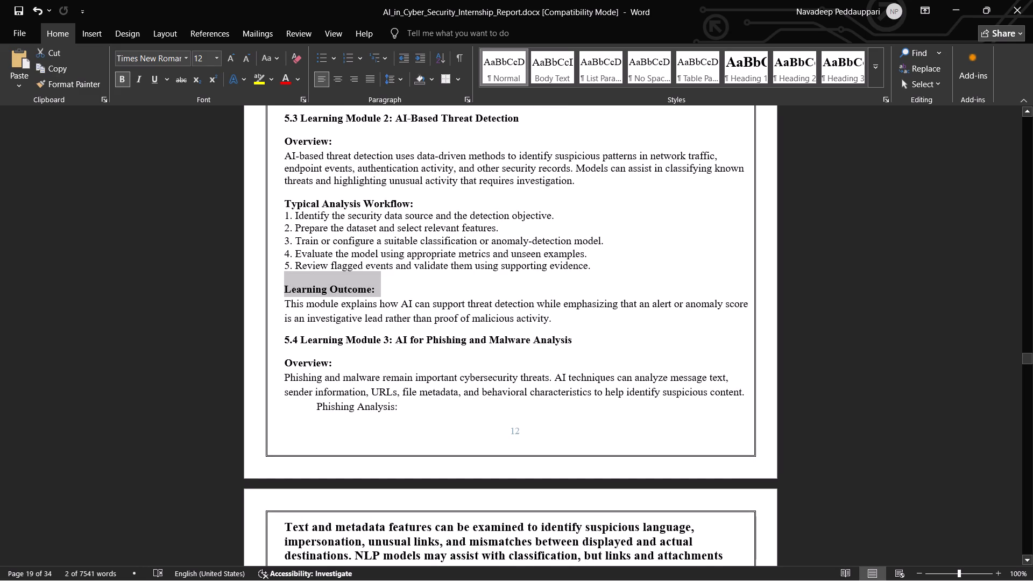
key(ctrl+alt+v)
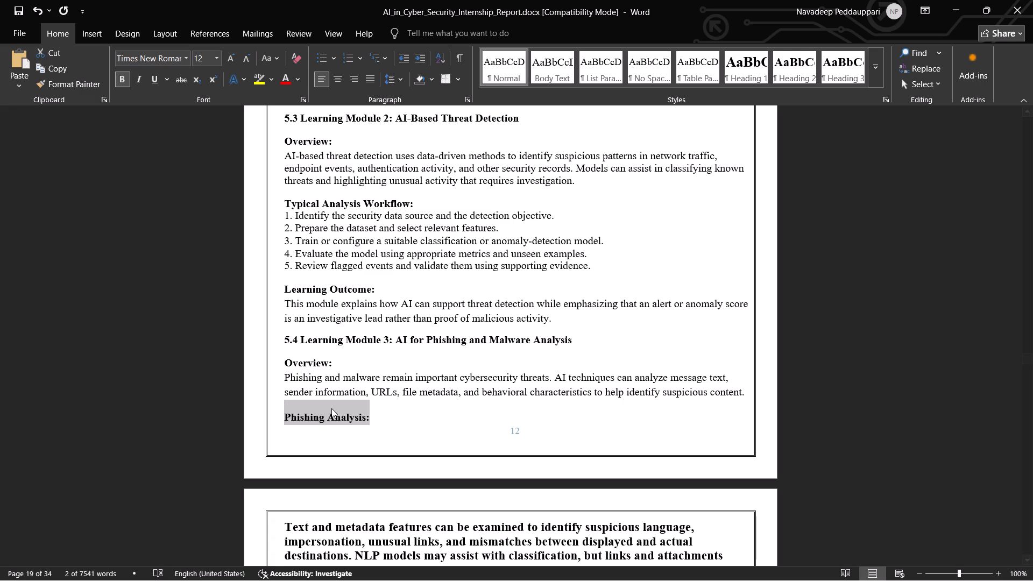
Review the heading formatting and paragraph spacing across Learning Modules 1 to 3, including the text following Phishing Analysis.
scroll(331, 408, down, 1)
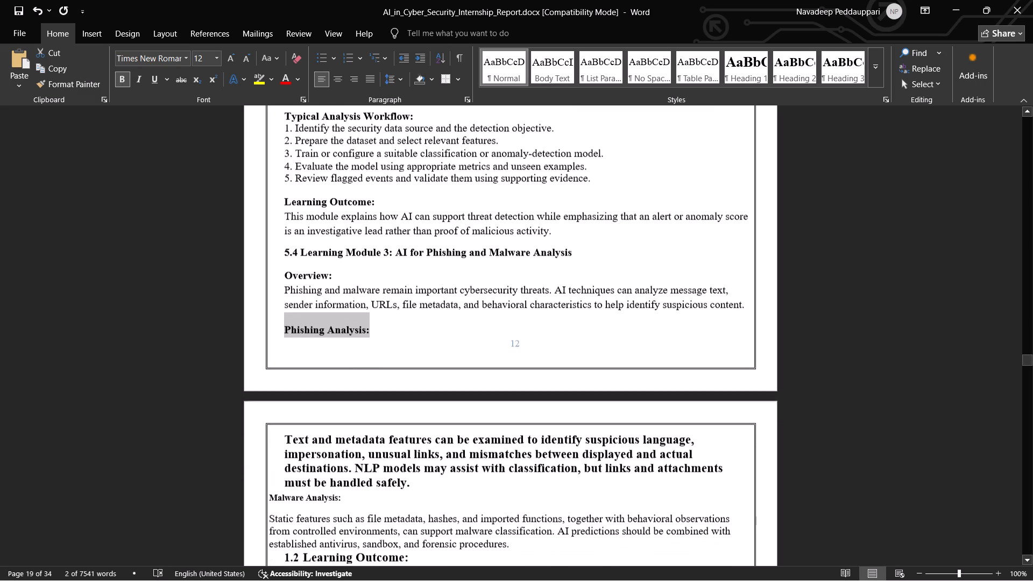
scroll(331, 408, down, 1)
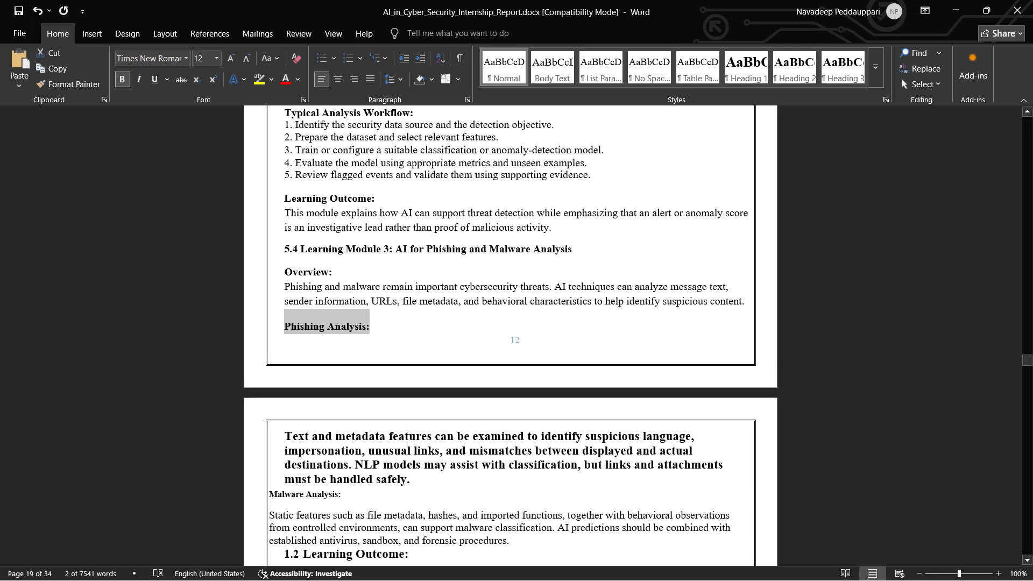
scroll(331, 408, up, 2)
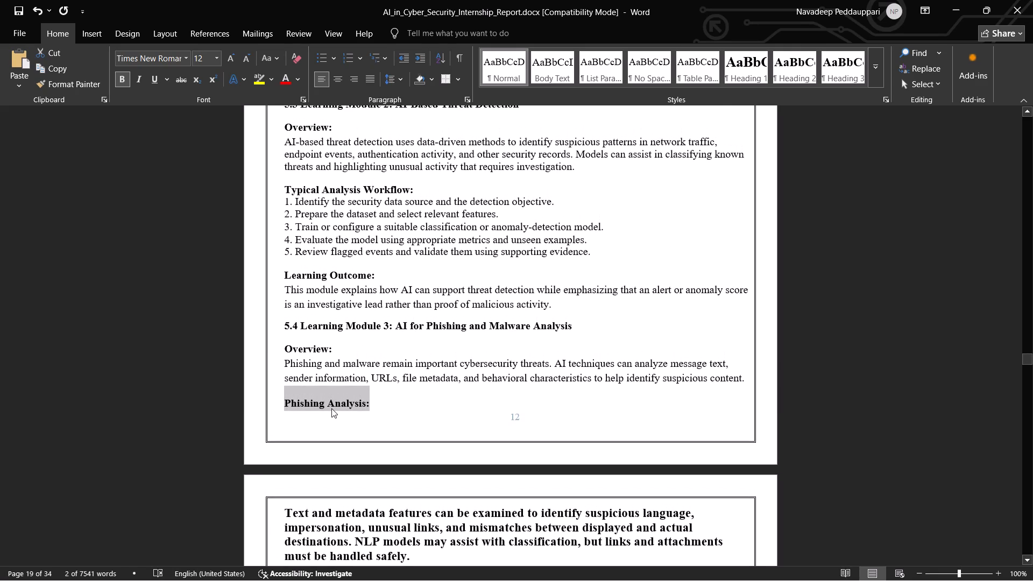
scroll(331, 408, up, 2)
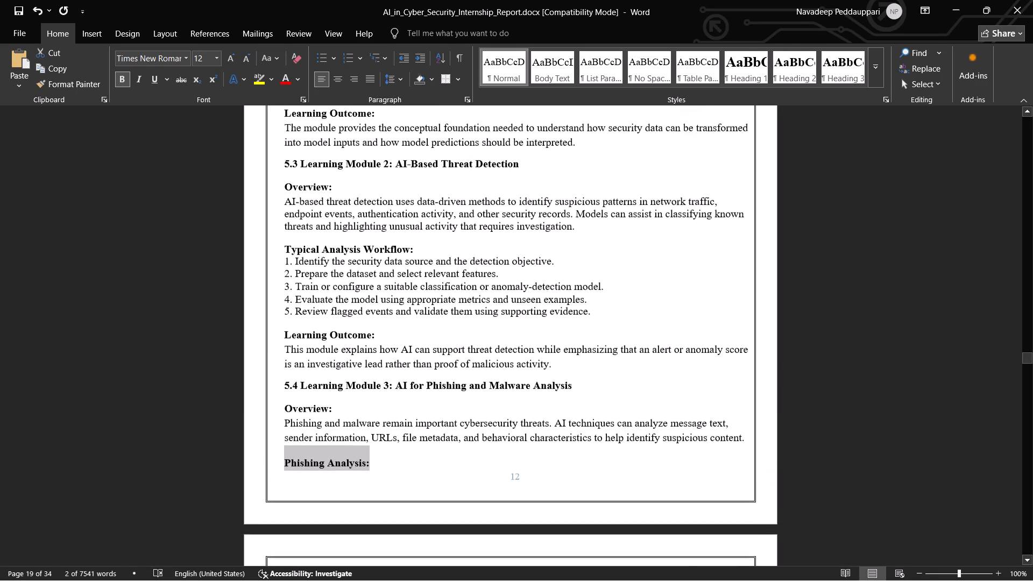
scroll(331, 408, up, 2)
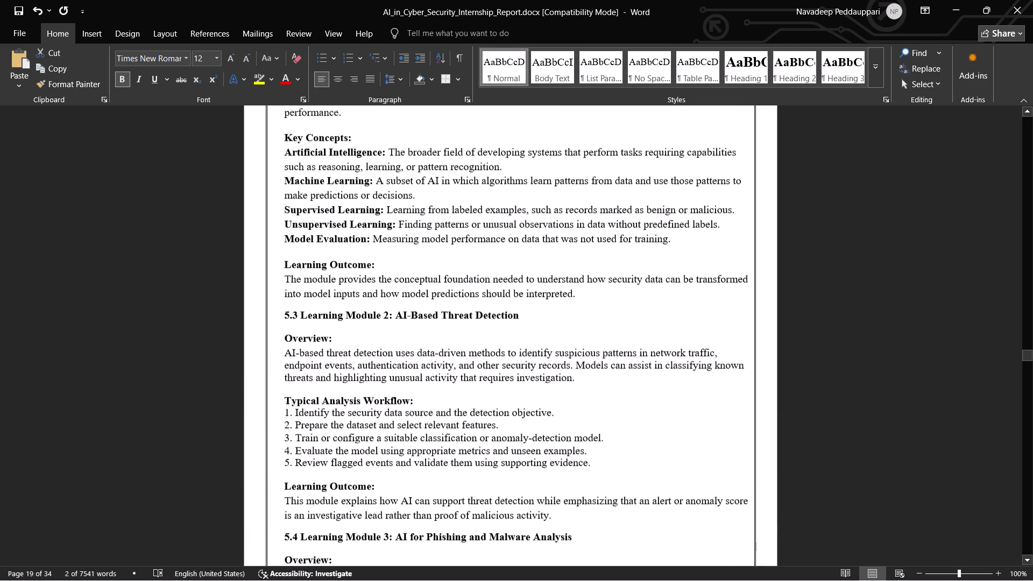
scroll(331, 408, up, 2)
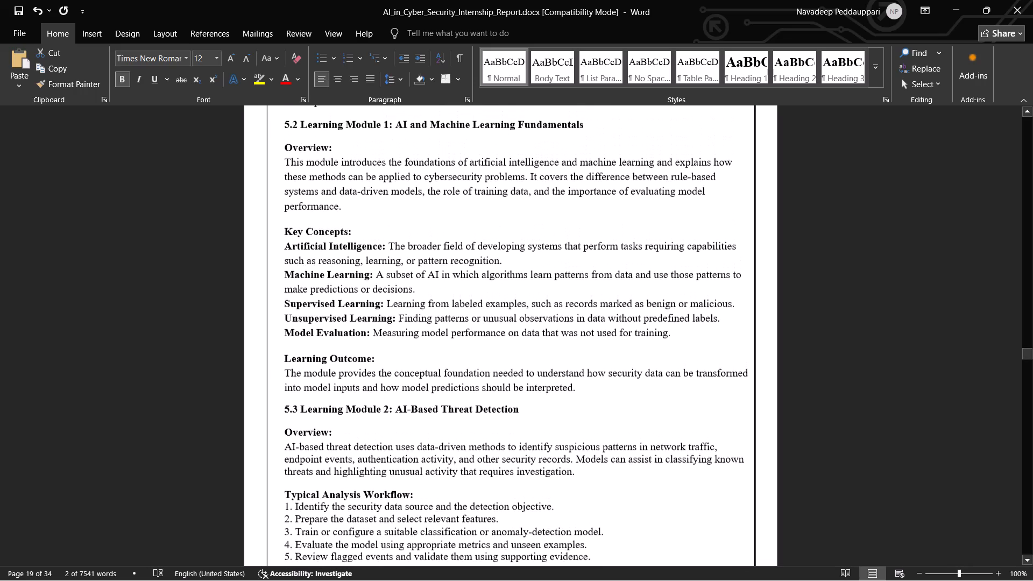
scroll(331, 408, up, 2)
scroll(331, 408, down, 1)
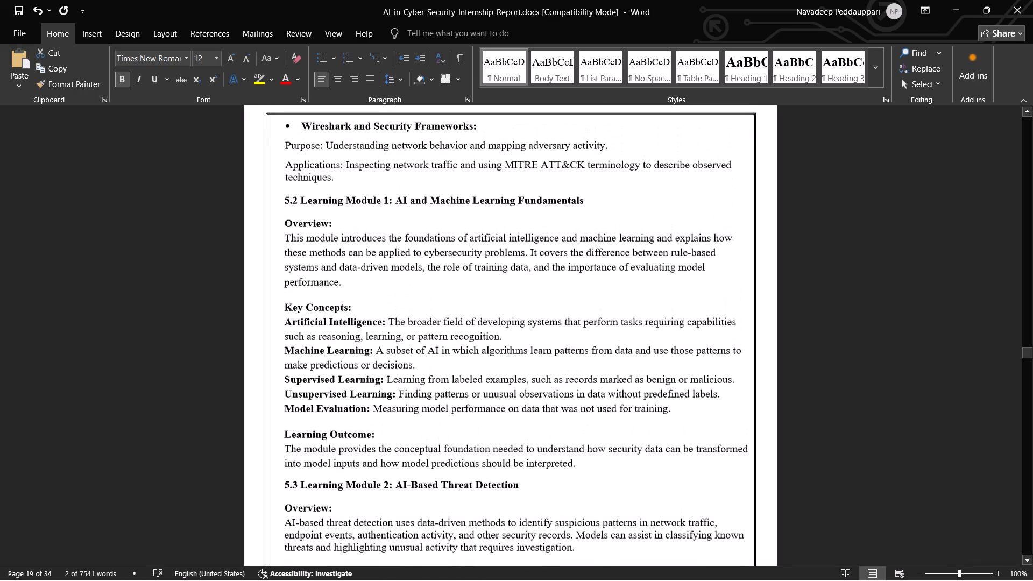
scroll(331, 408, down, 1)
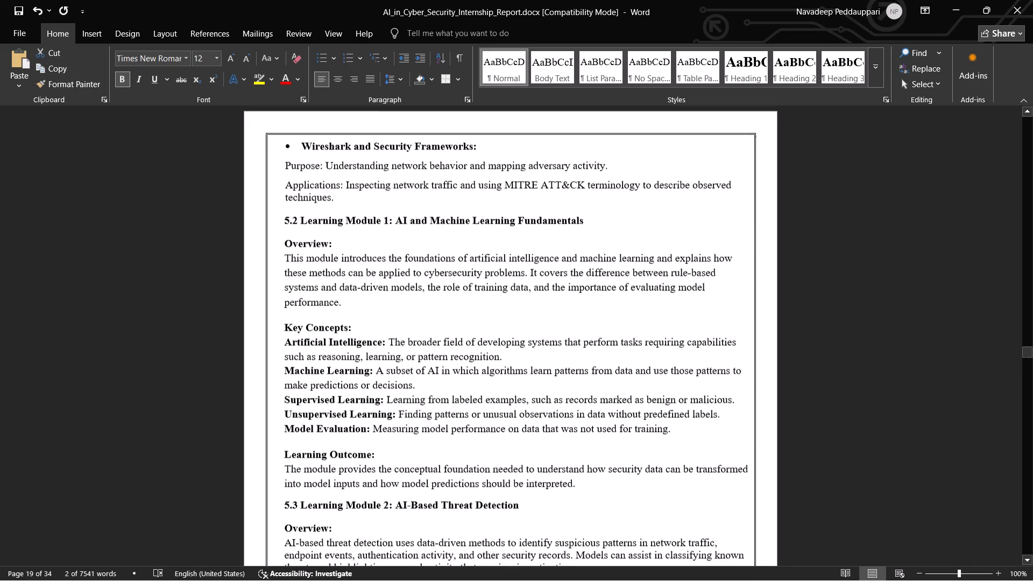
scroll(331, 408, down, 3)
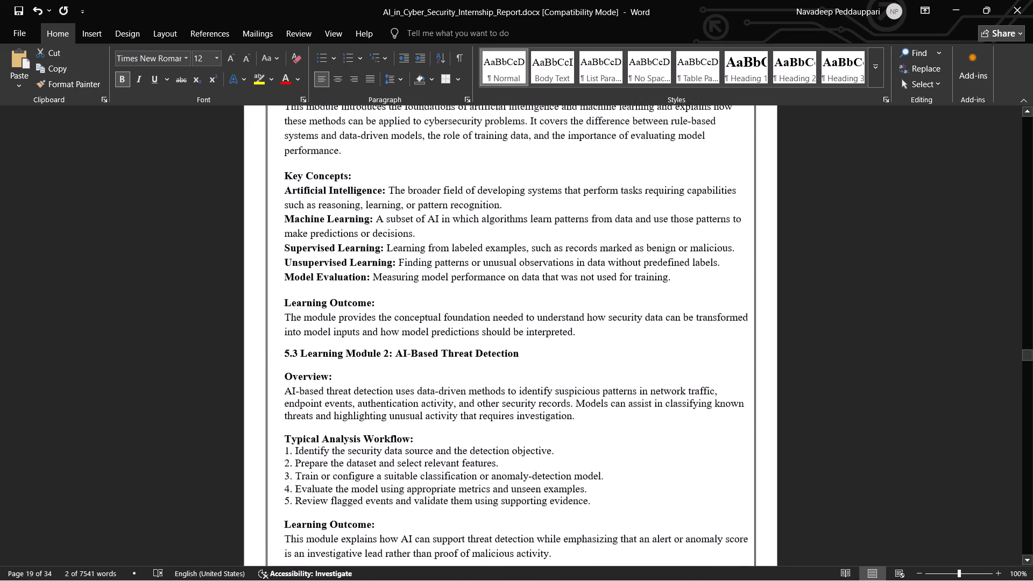
scroll(331, 408, down, 4)
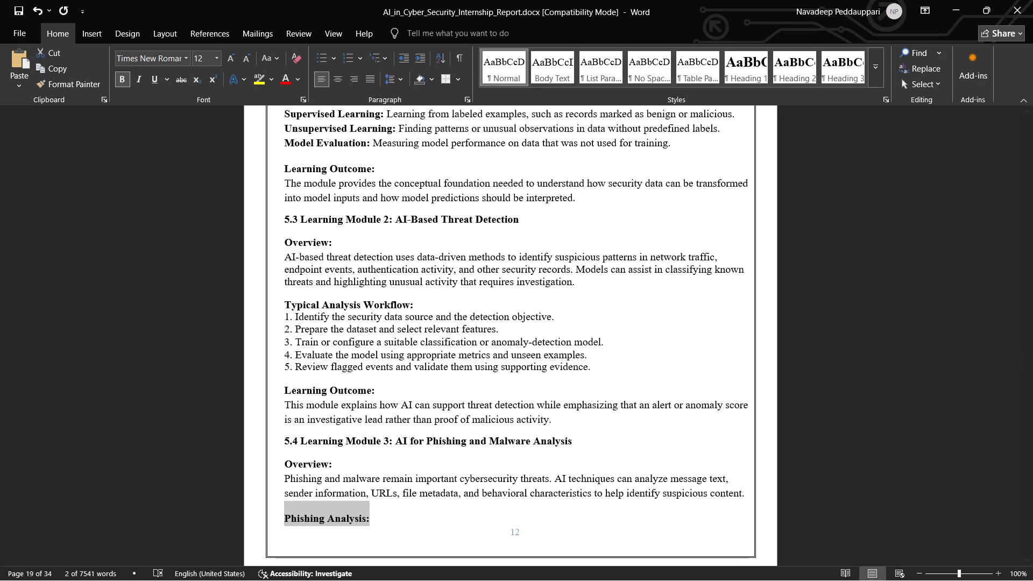
Convert the five numbered items under Typical Analysis Workflow in section 5.3 into a bulleted list.
click(285, 318)
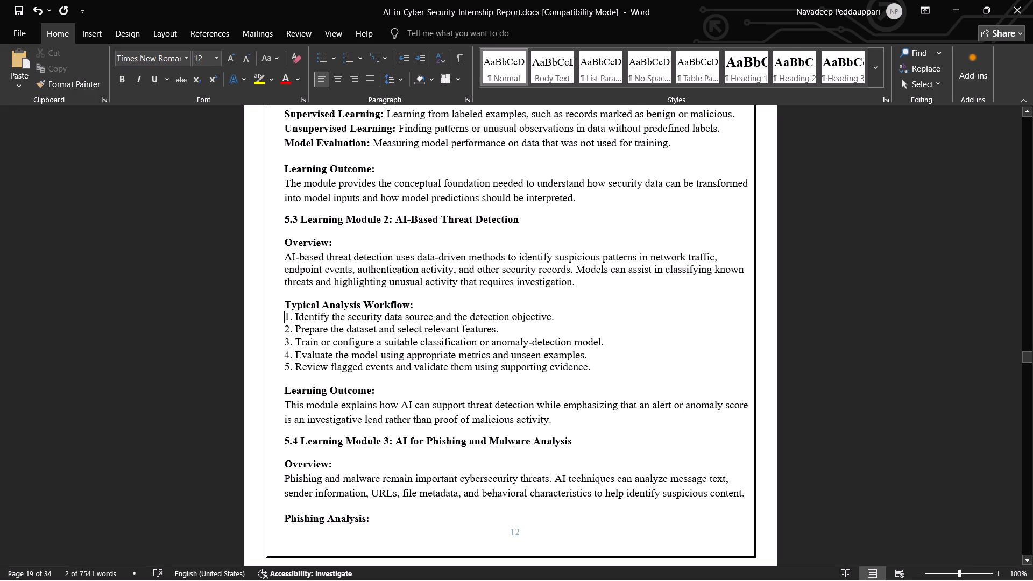
drag(285, 318, 610, 370)
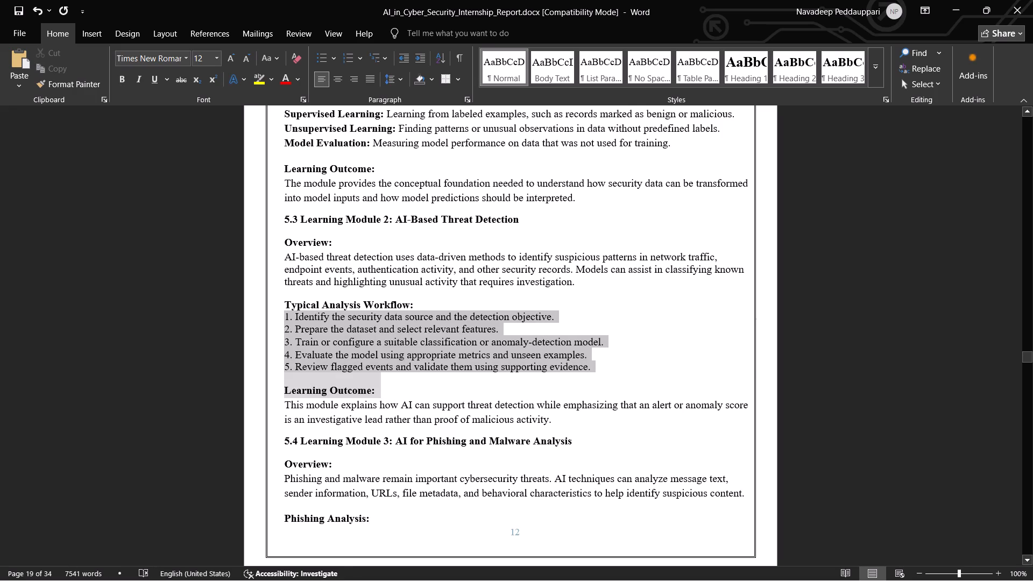
drag(610, 370, 612, 370)
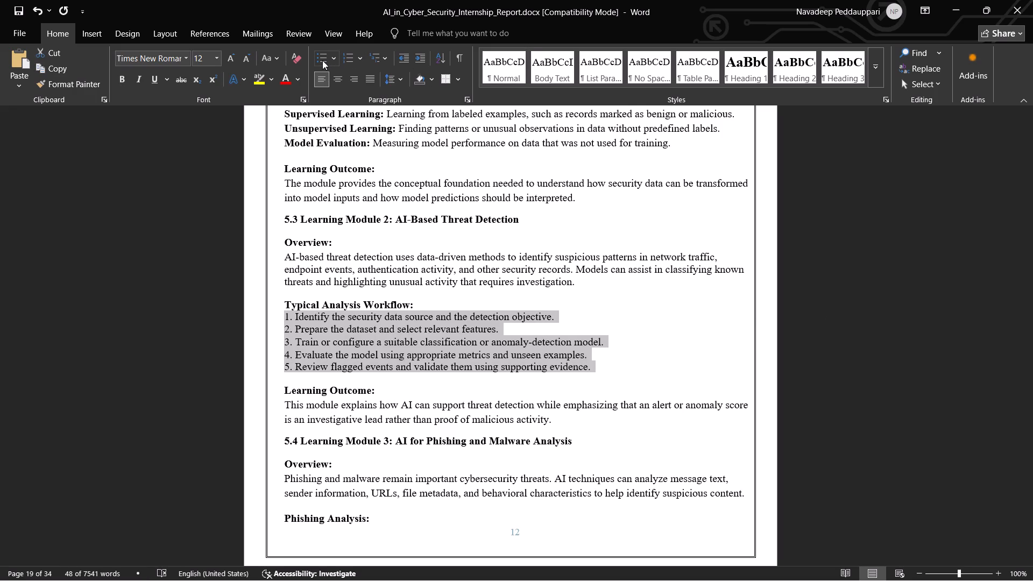
click(322, 60)
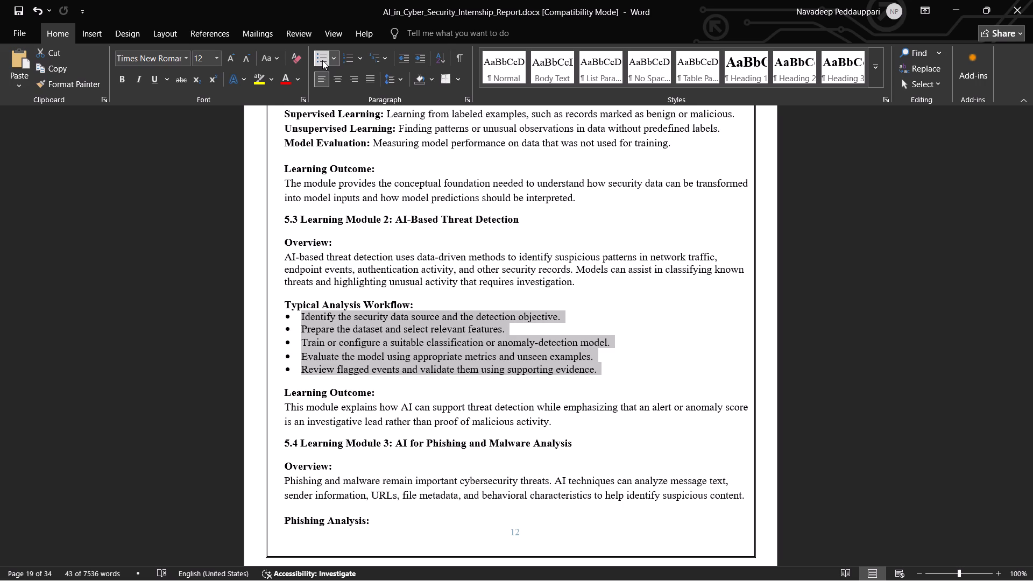
Set the line spacing of the Typical Analysis Workflow bullets to 1.15.
click(392, 79)
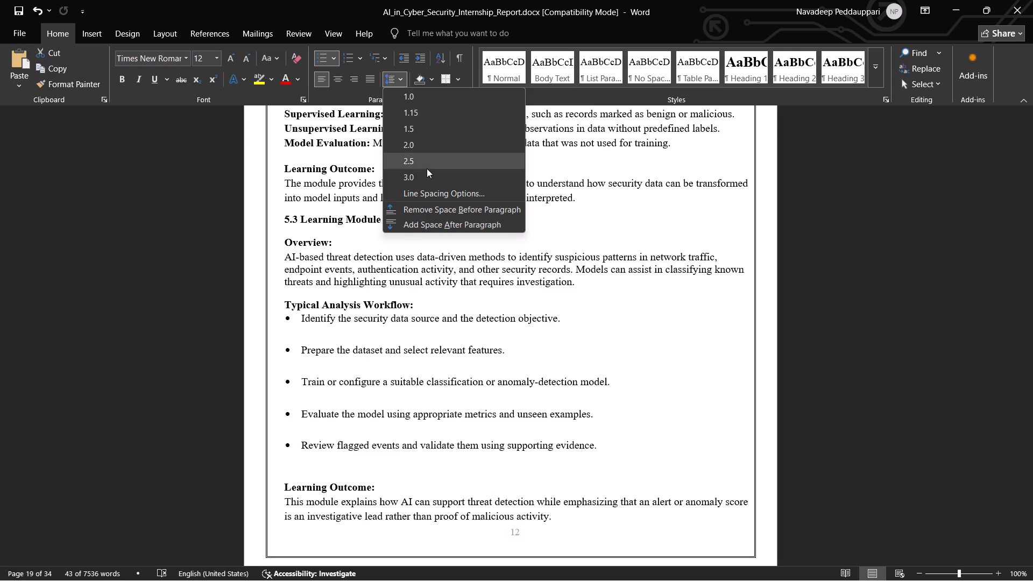
click(429, 115)
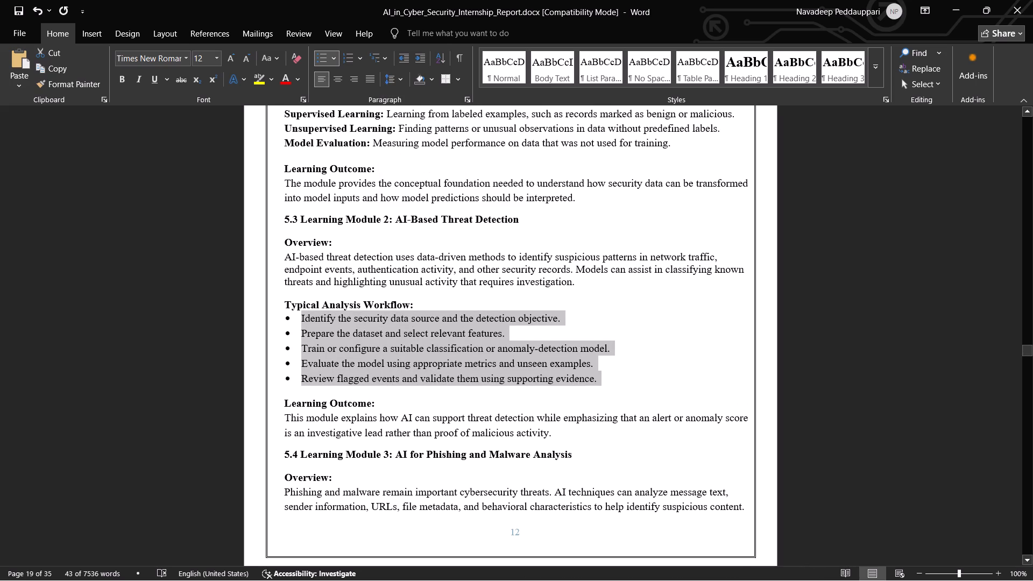
scroll(444, 386, down, 3)
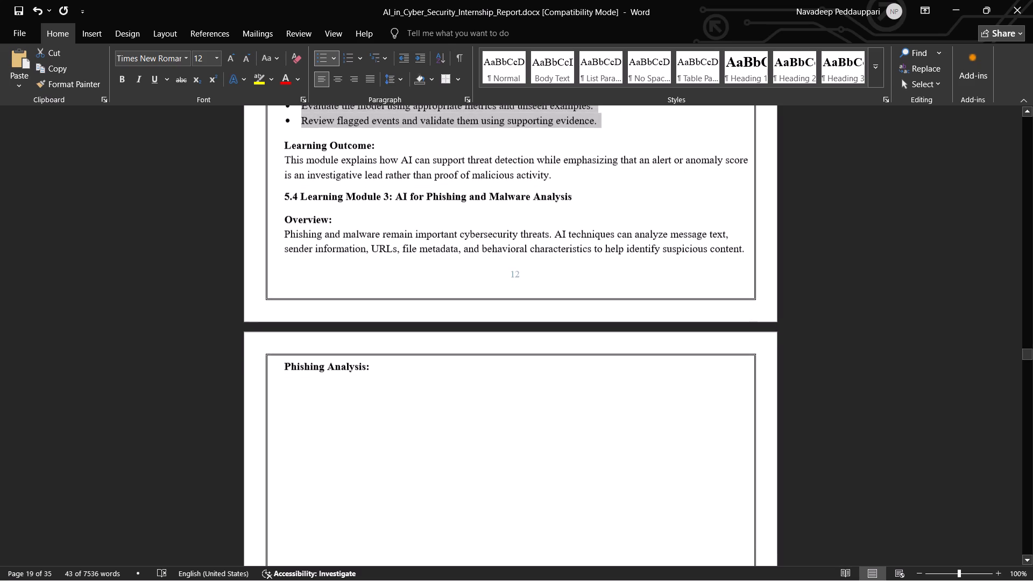
Remove the page gap after section 5.4's Phishing Analysis heading and start its body text on a new line directly below.
click(418, 381)
key(Delete)
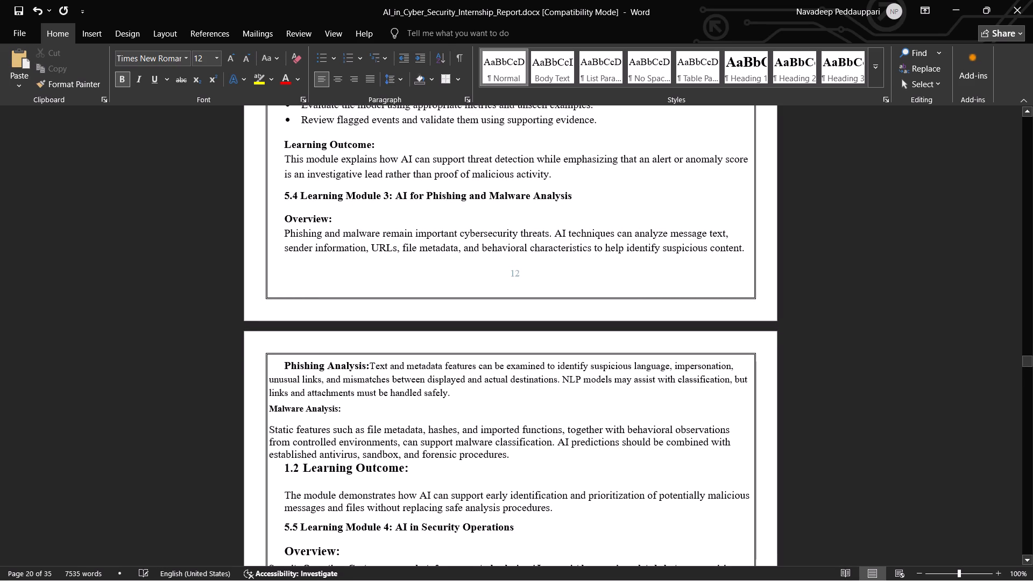
key(Return)
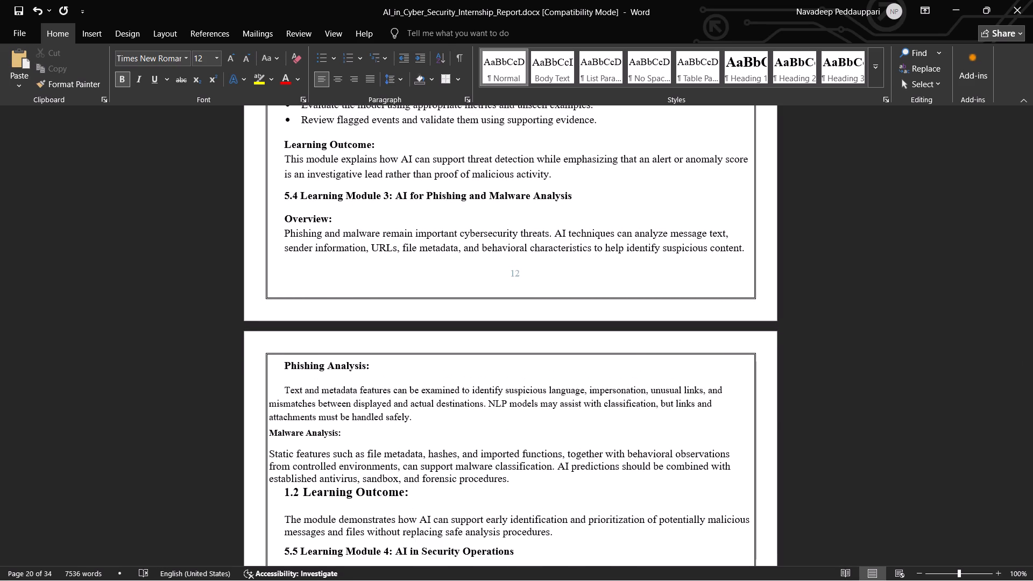
Change the bullet symbol of the five Typical Analysis Workflow items in section 5.3 to the arrowhead.
scroll(418, 381, up, 2)
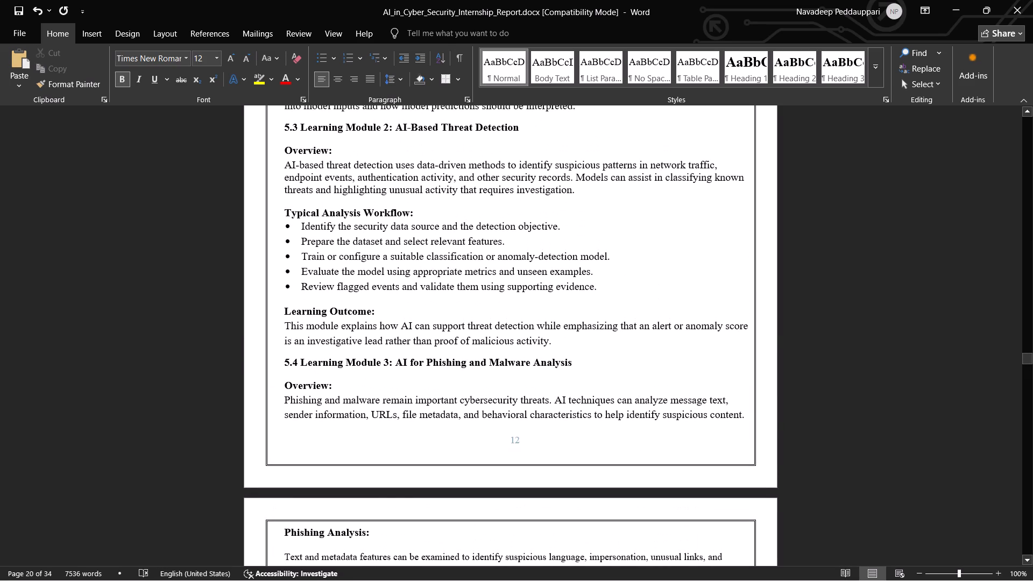
click(357, 284)
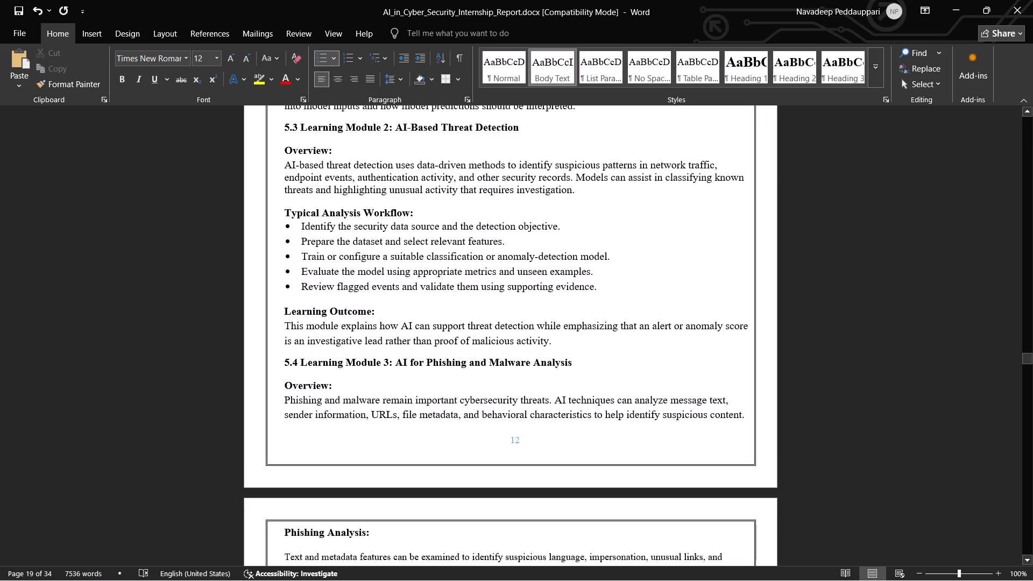
click(387, 399)
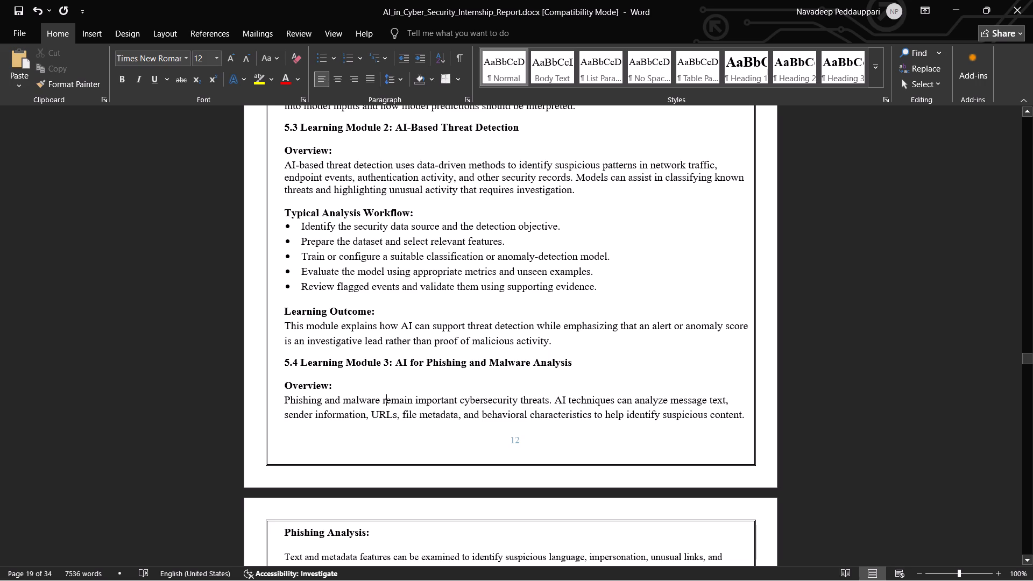
click(389, 175)
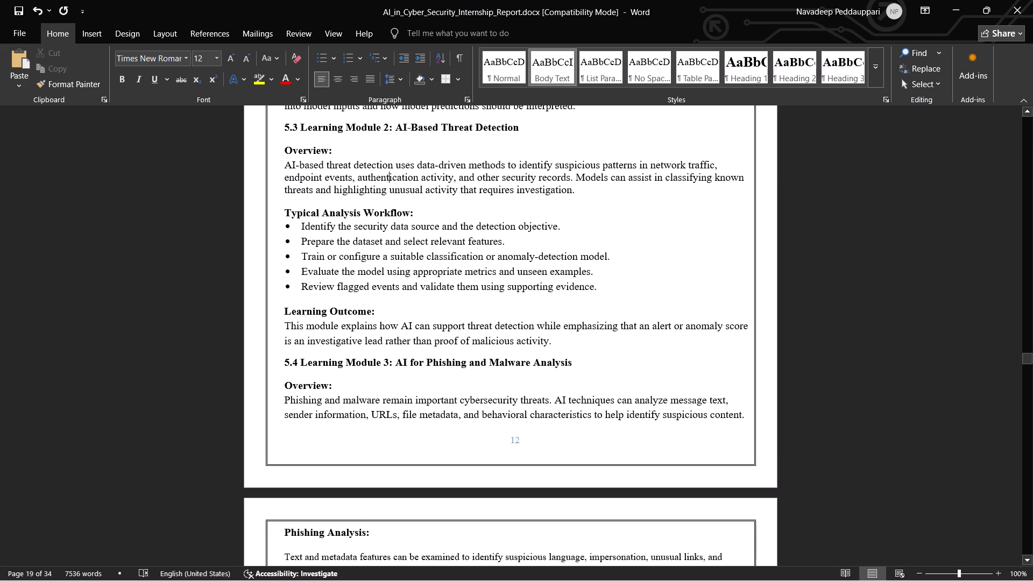
scroll(375, 241, down, 1)
scroll(375, 241, up, 1)
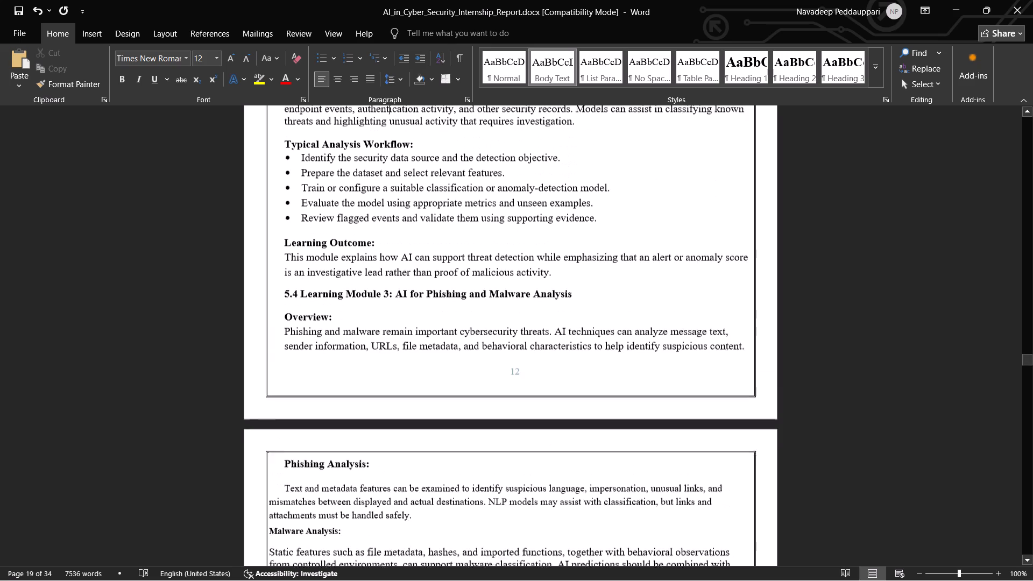
scroll(375, 241, up, 2)
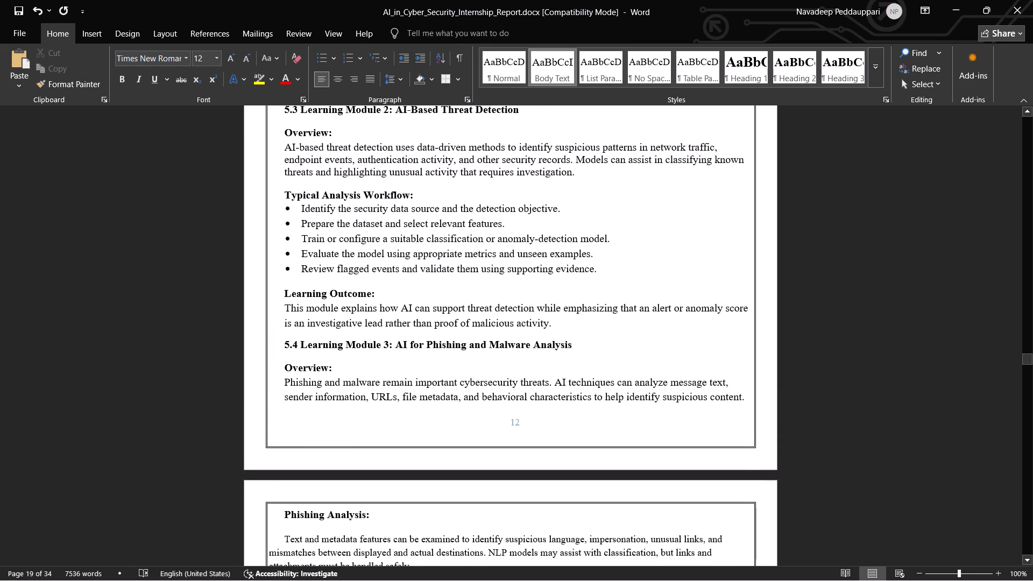
drag(299, 210, 584, 264)
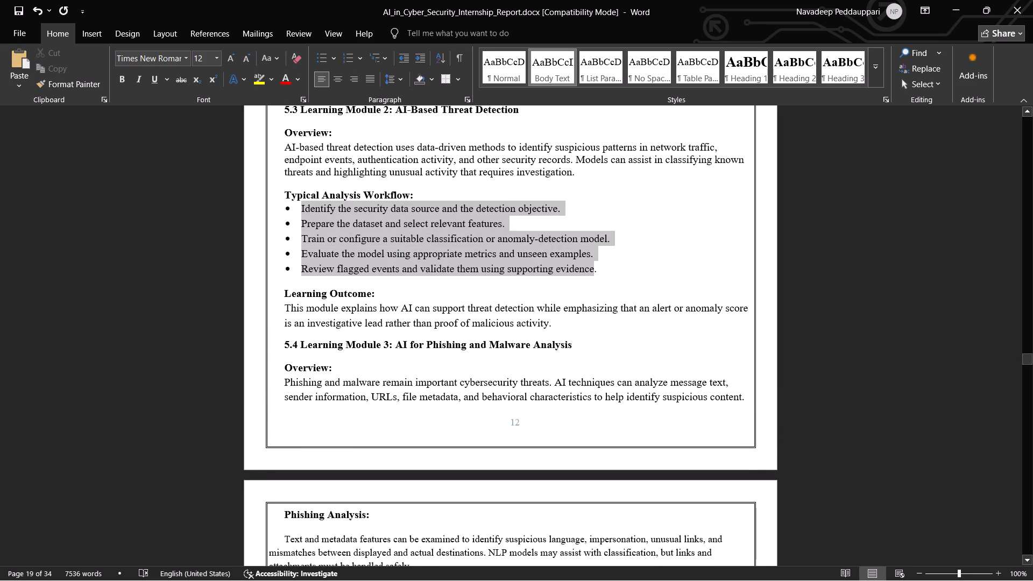
drag(584, 264, 603, 265)
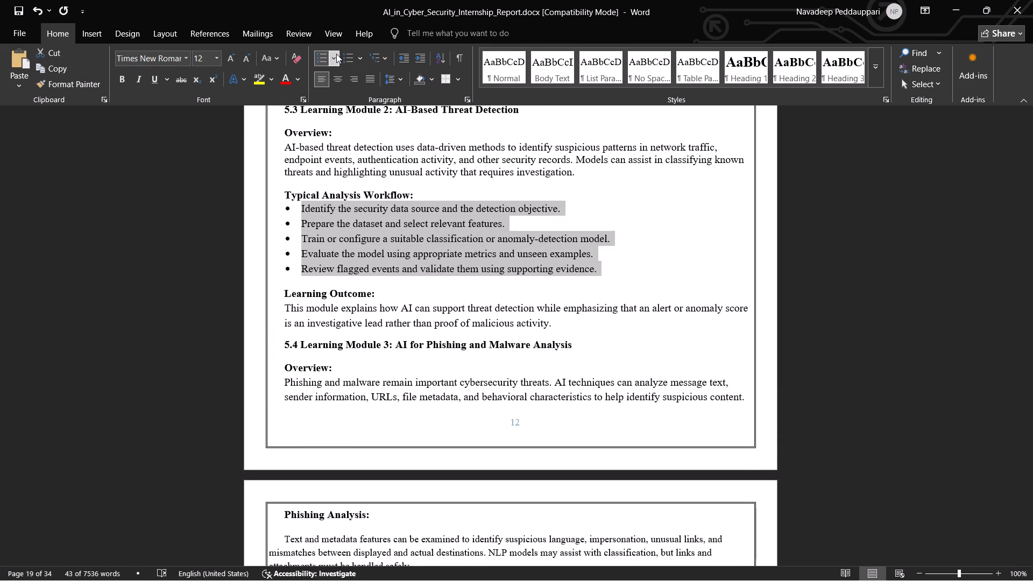
click(336, 54)
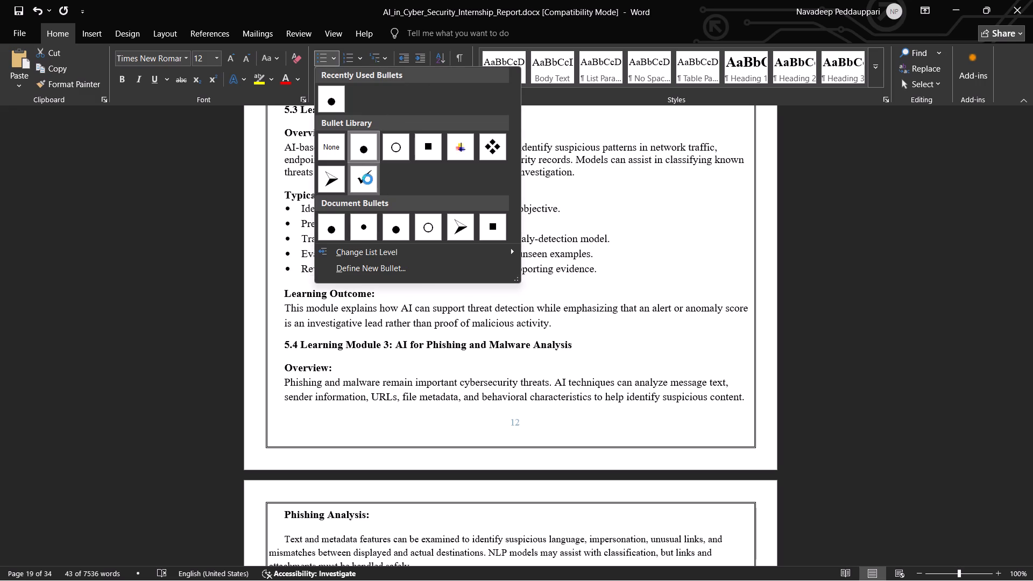
click(339, 179)
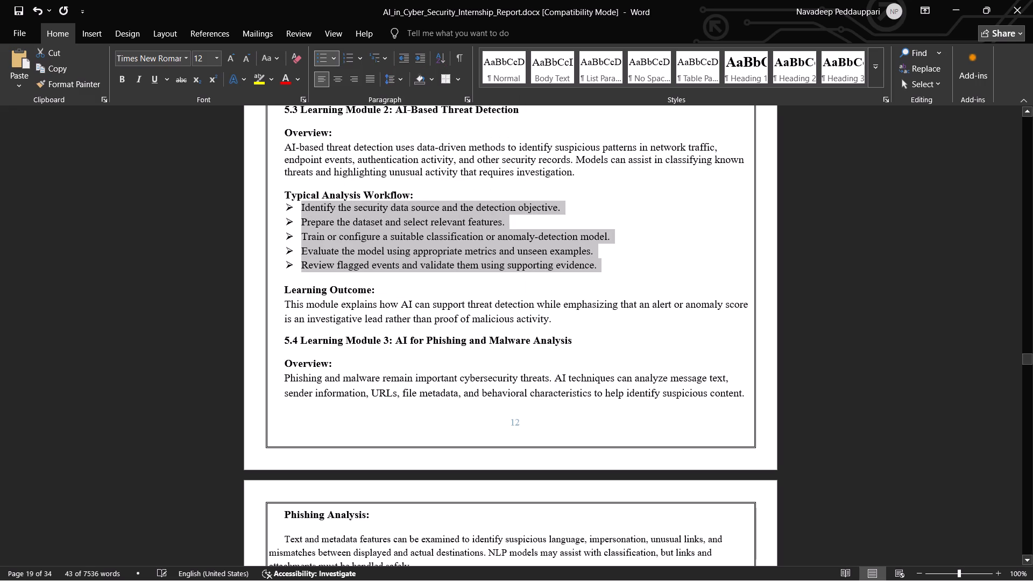
click(401, 286)
Copy the formatting of section 5.4's Overview paragraph onto its Phishing Analysis, Malware Analysis and Learning Outcome body paragraphs.
scroll(401, 286, down, 1)
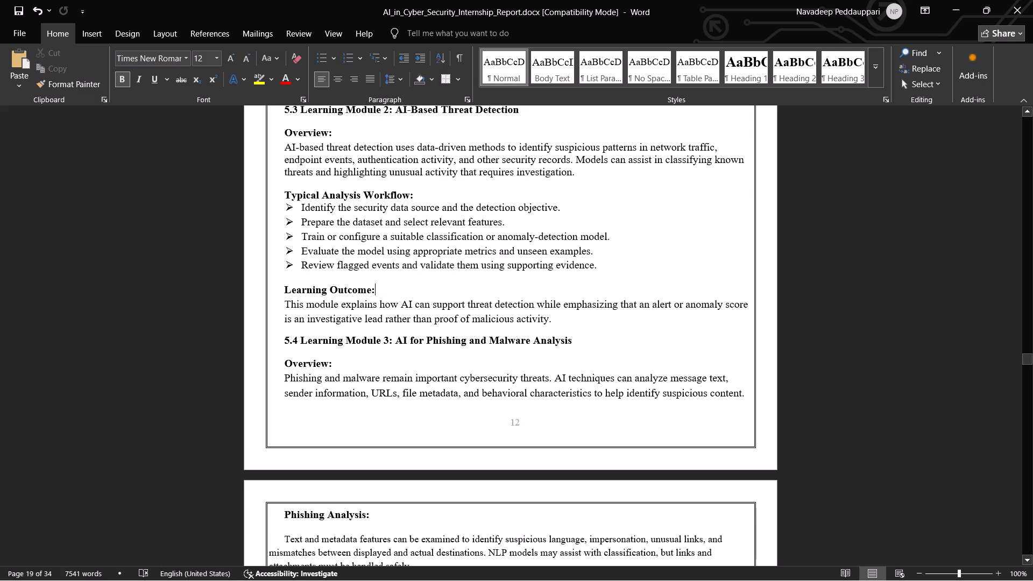
scroll(401, 286, down, 3)
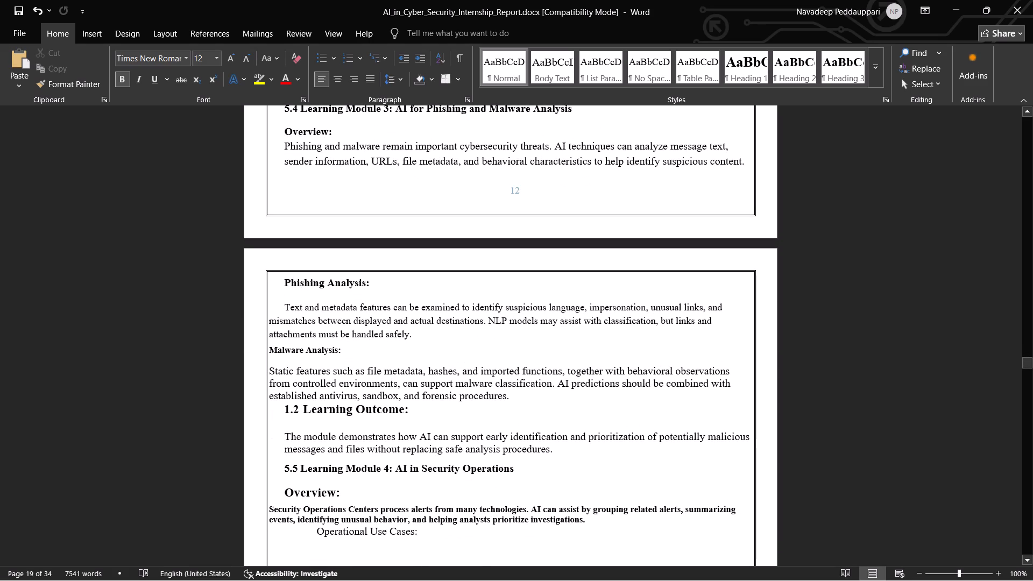
drag(282, 144, 748, 166)
key(ctrl+alt+c)
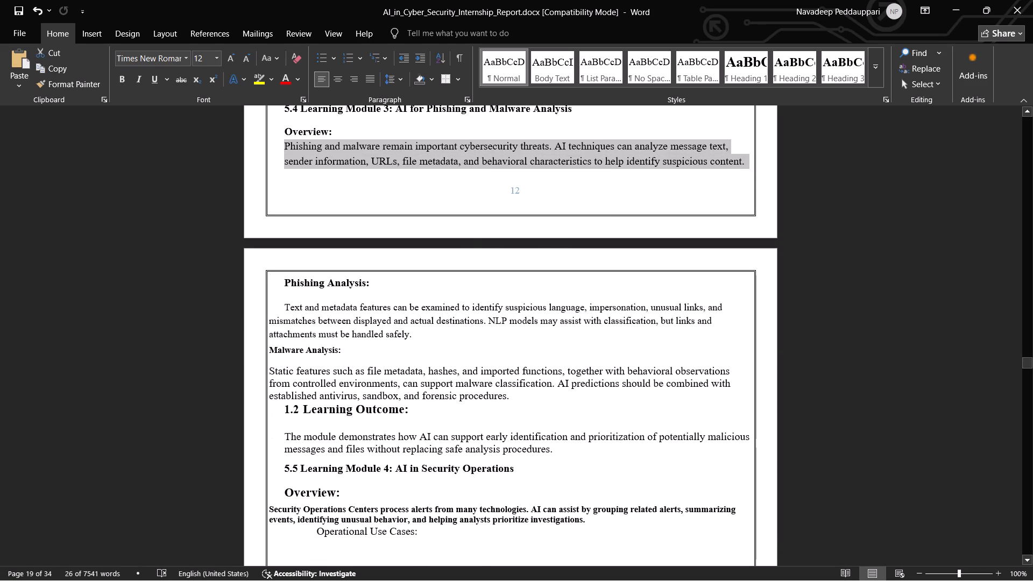
drag(281, 304, 436, 337)
key(ctrl+alt+v)
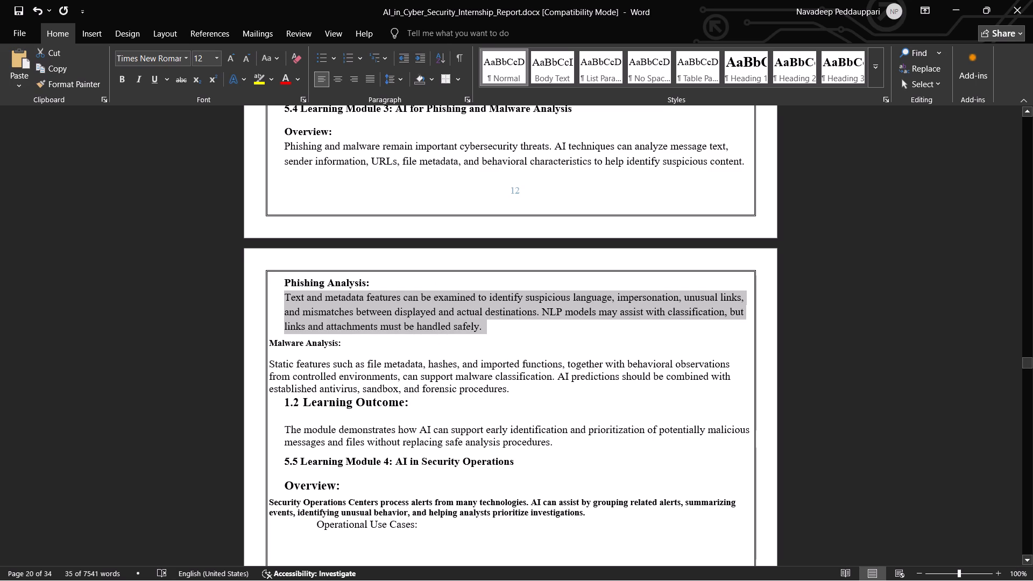
triple_click(295, 285)
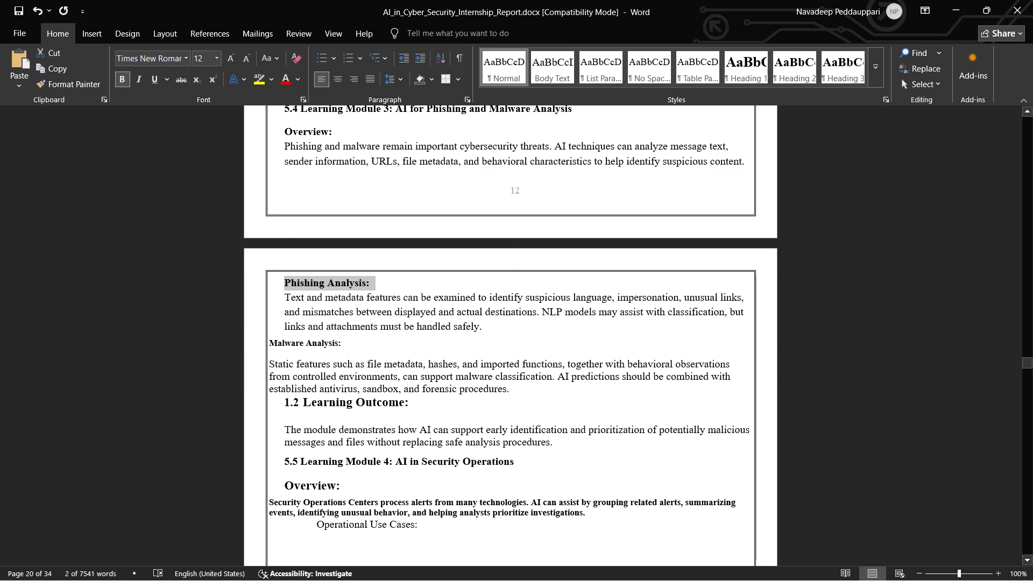
drag(269, 361, 514, 387)
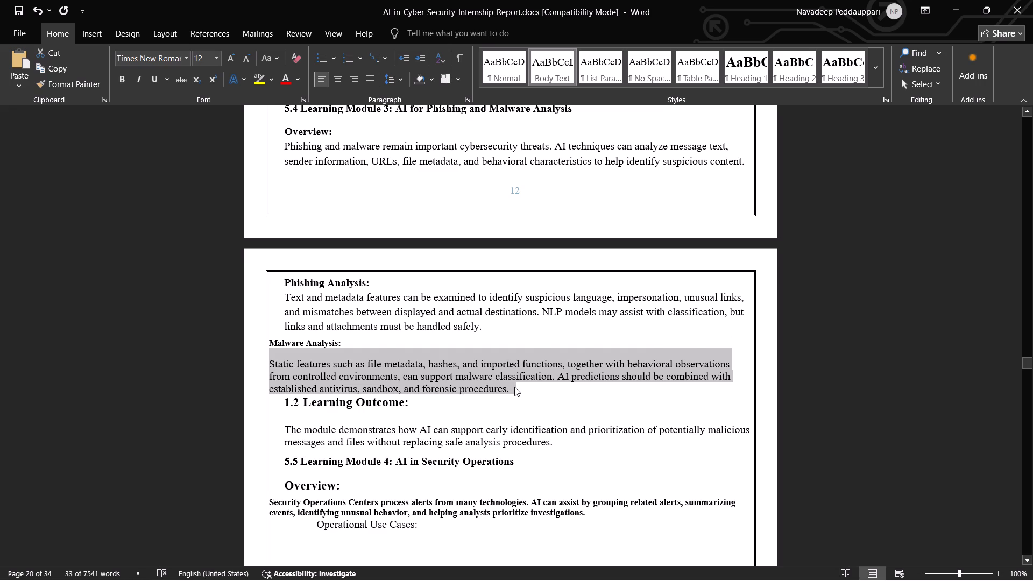
key(ctrl+alt+v)
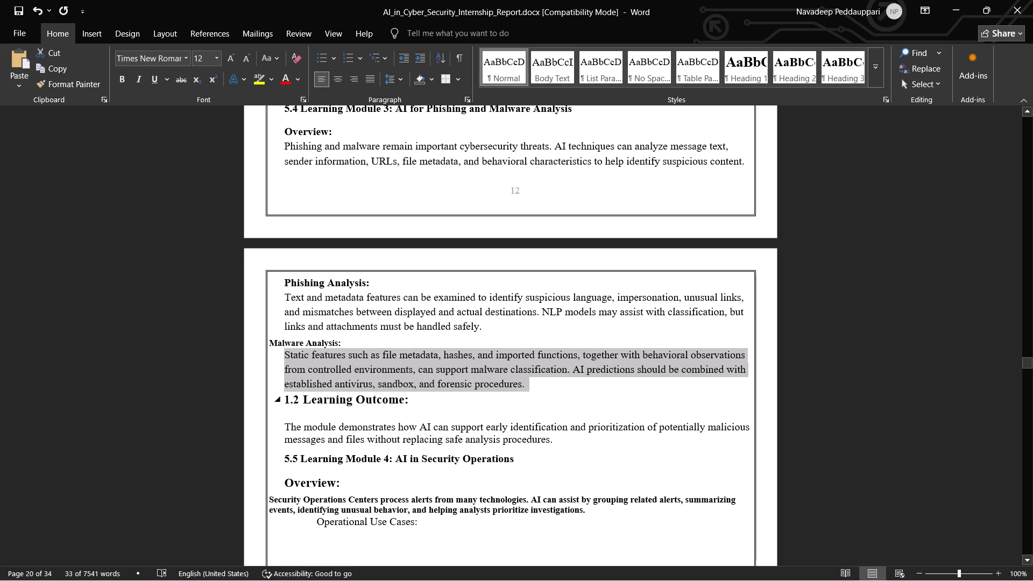
scroll(377, 395, down, 1)
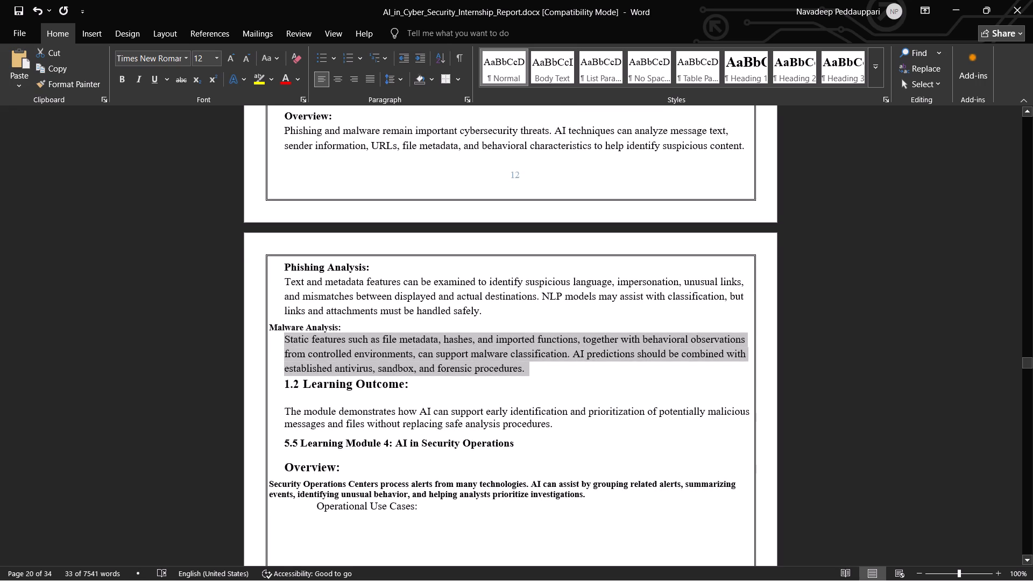
drag(284, 408, 575, 435)
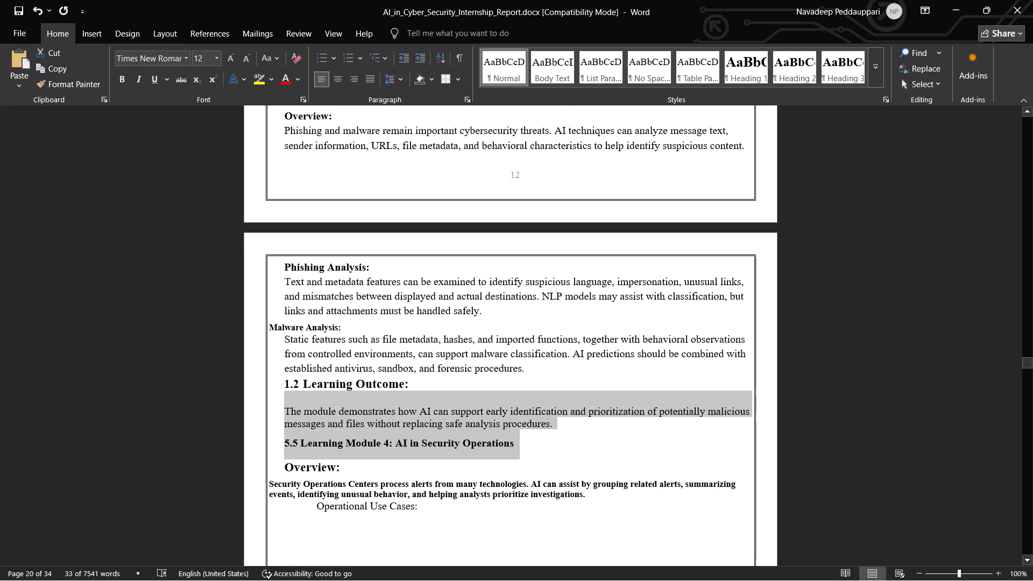
drag(575, 435, 571, 423)
key(ctrl+alt+v)
Copy the formatting of the Phishing Analysis heading onto the Malware Analysis and Learning Outcome headings in section 5.4.
scroll(571, 423, up, 1)
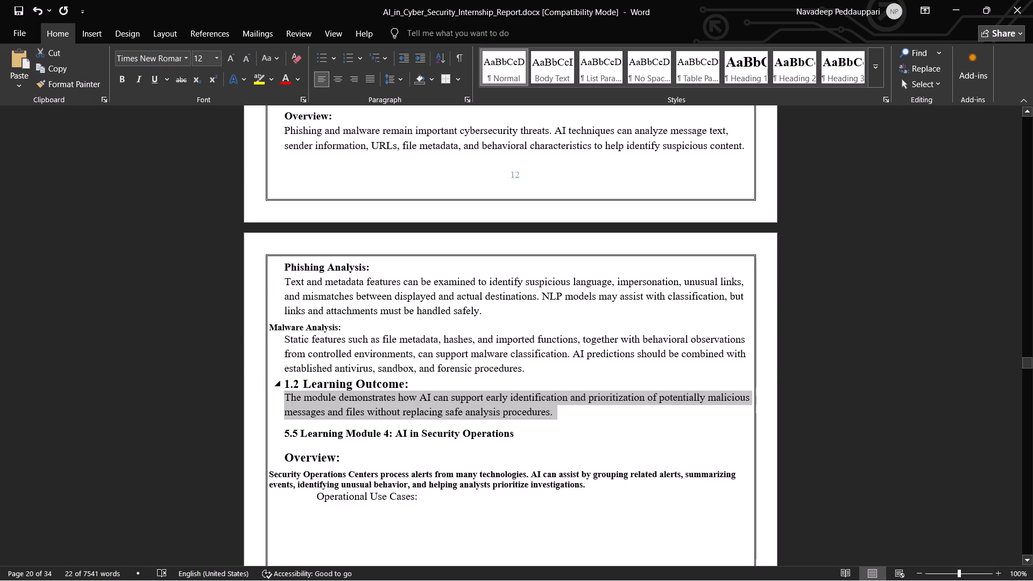
scroll(571, 423, up, 1)
scroll(571, 423, down, 1)
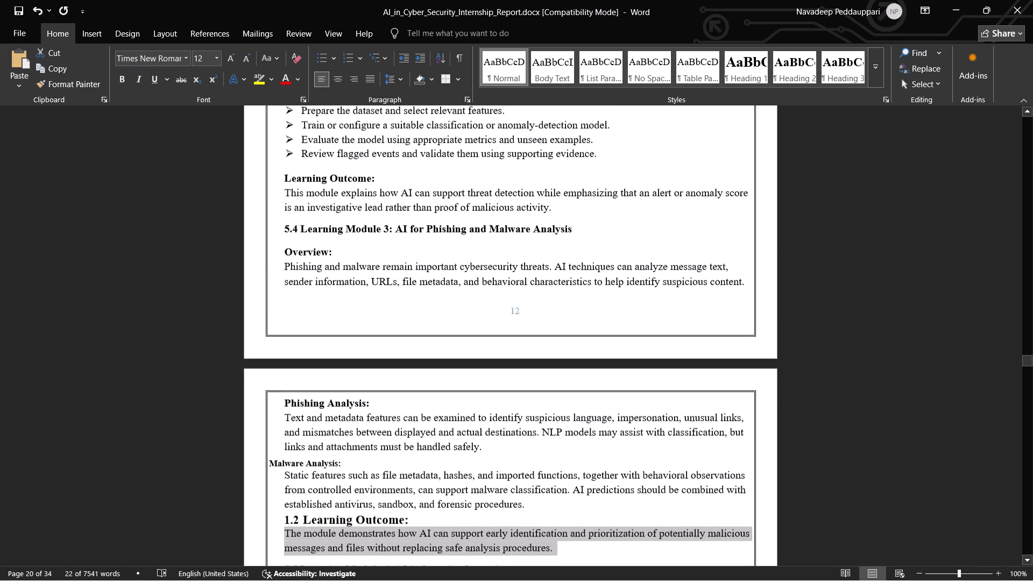
scroll(571, 423, down, 1)
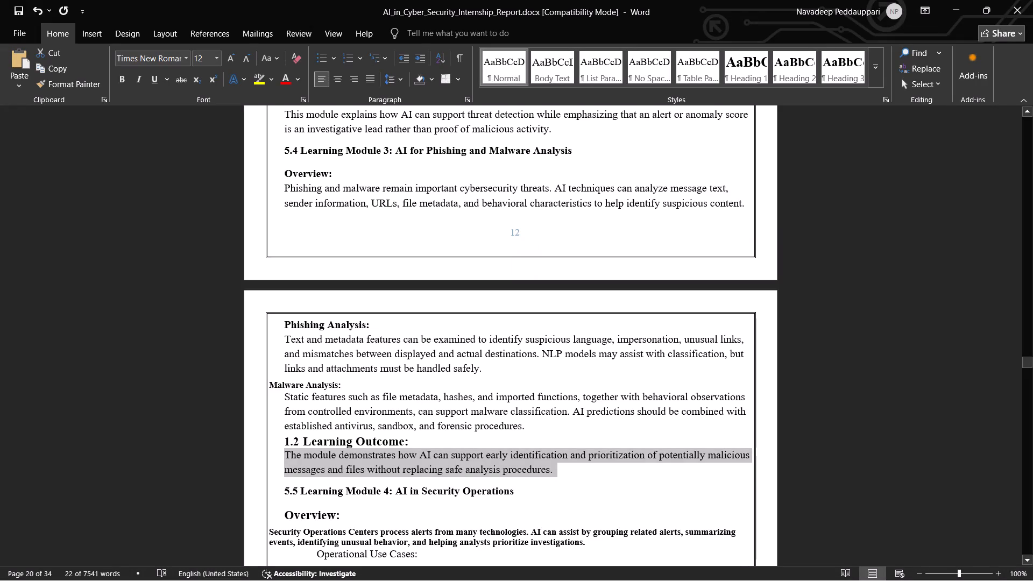
triple_click(314, 328)
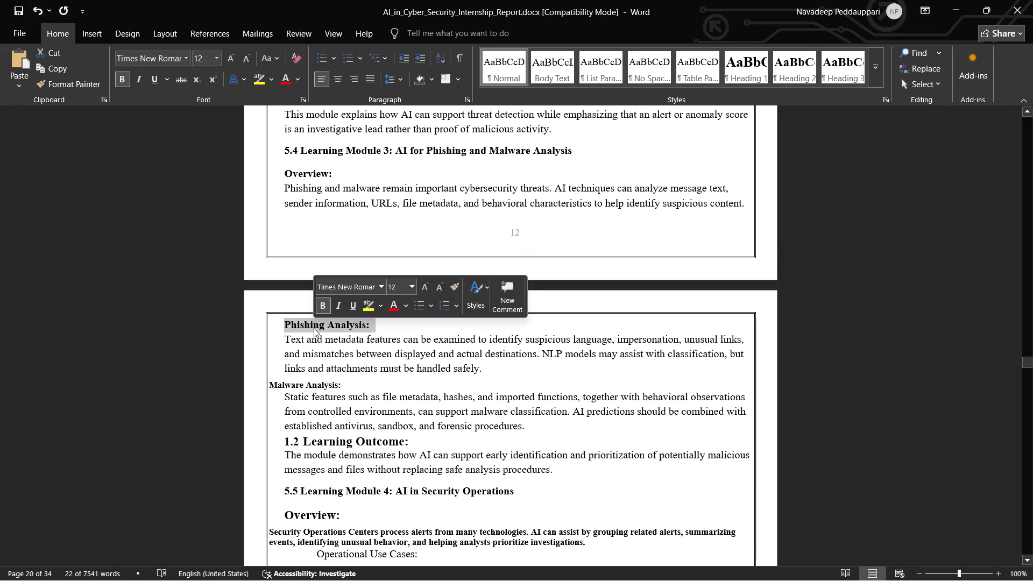
key(ctrl+alt+c)
triple_click(305, 385)
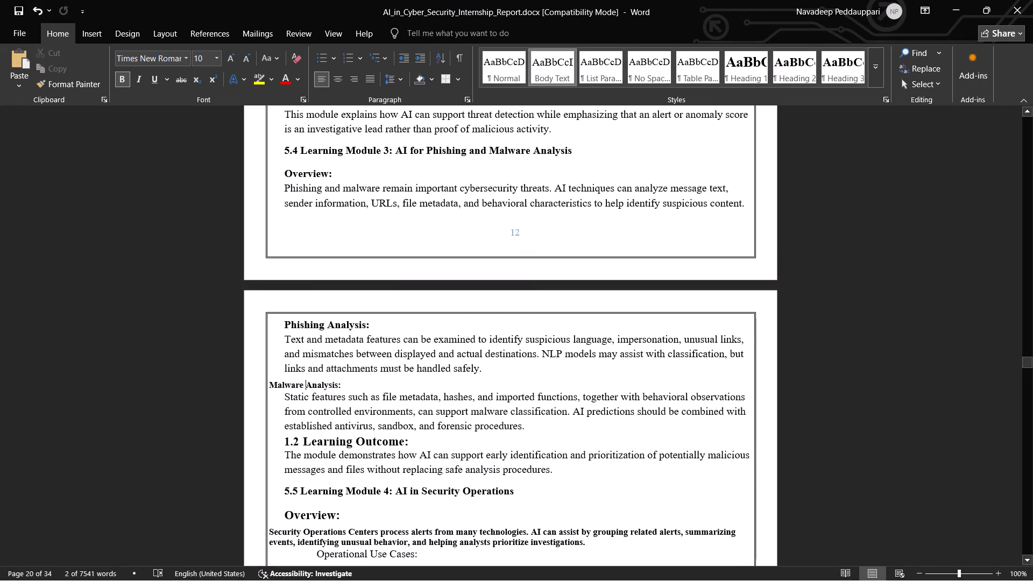
key(ctrl+alt+v)
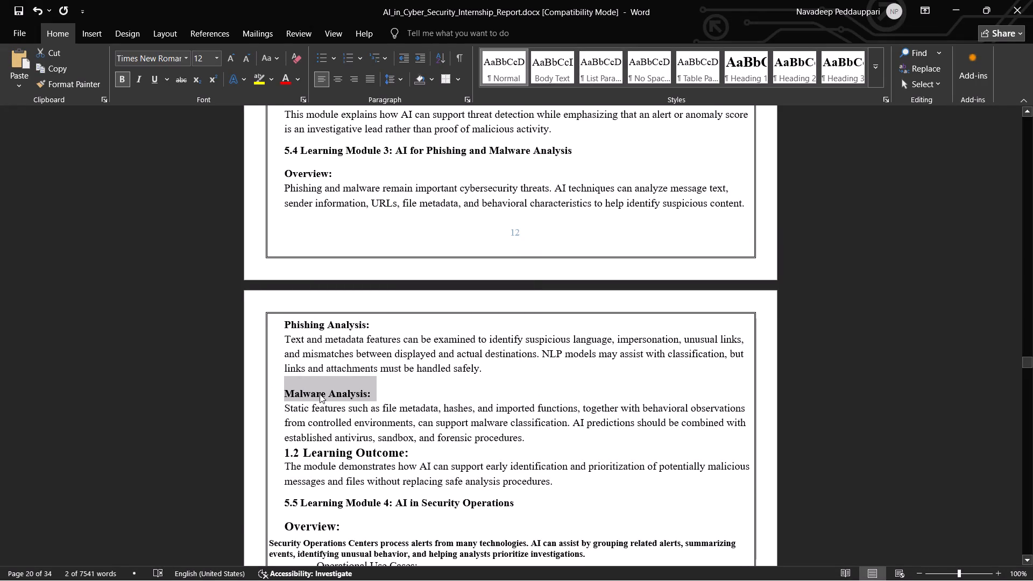
scroll(330, 401, down, 1)
triple_click(311, 385)
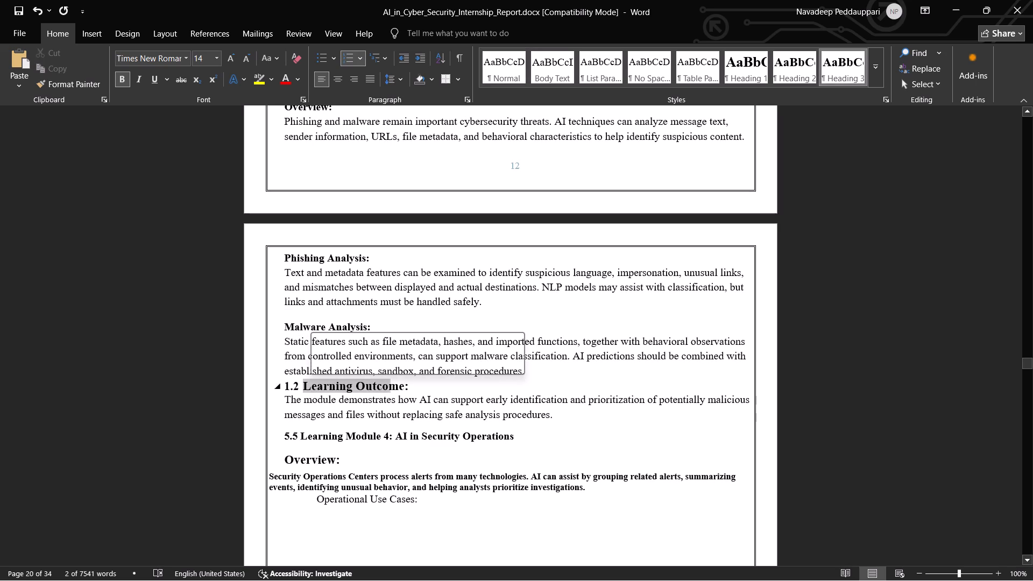
key(ctrl+alt+v)
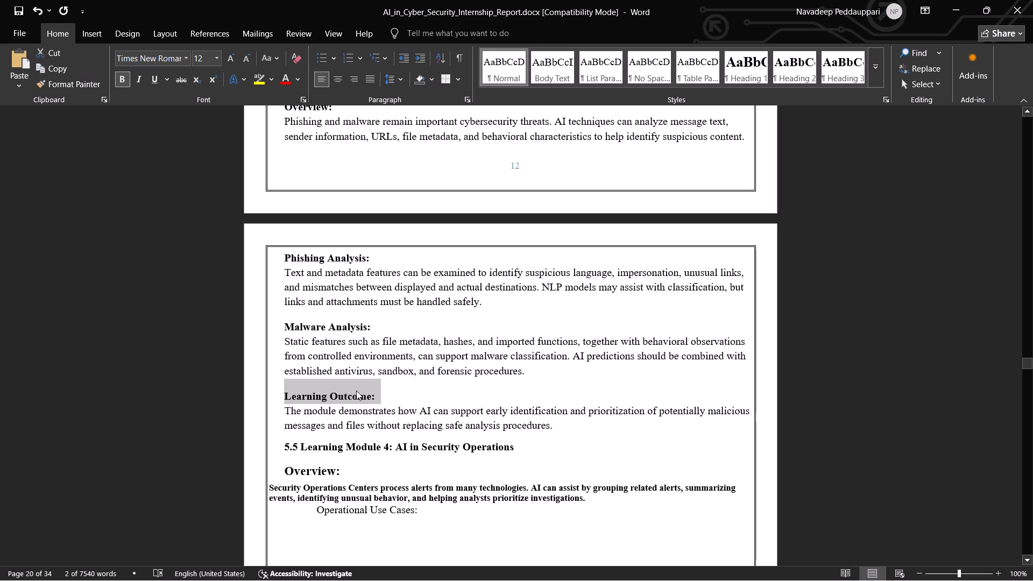
Apply the same copied heading formatting to the Overview heading in section 5.5.
scroll(365, 393, down, 1)
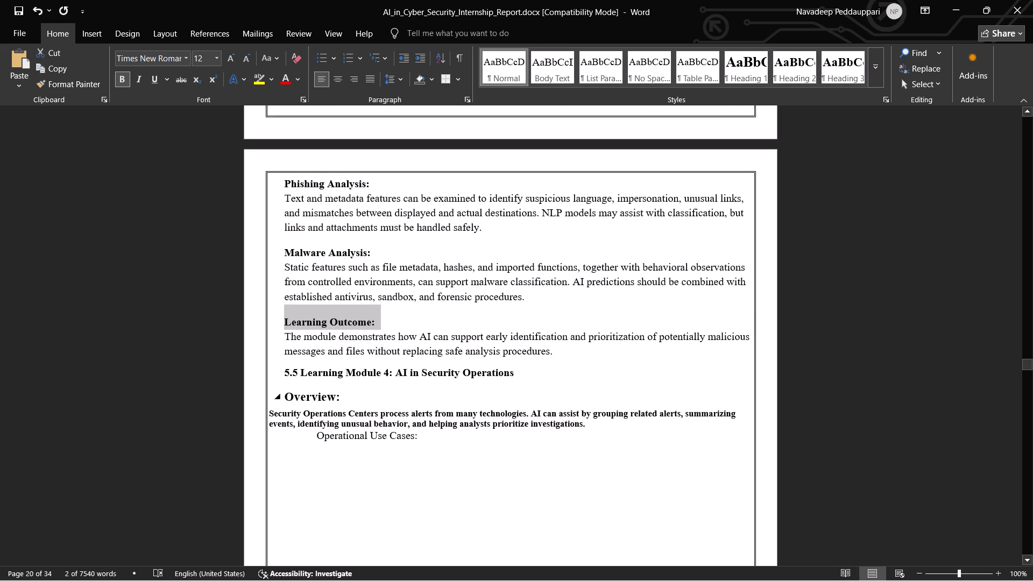
scroll(365, 393, up, 2)
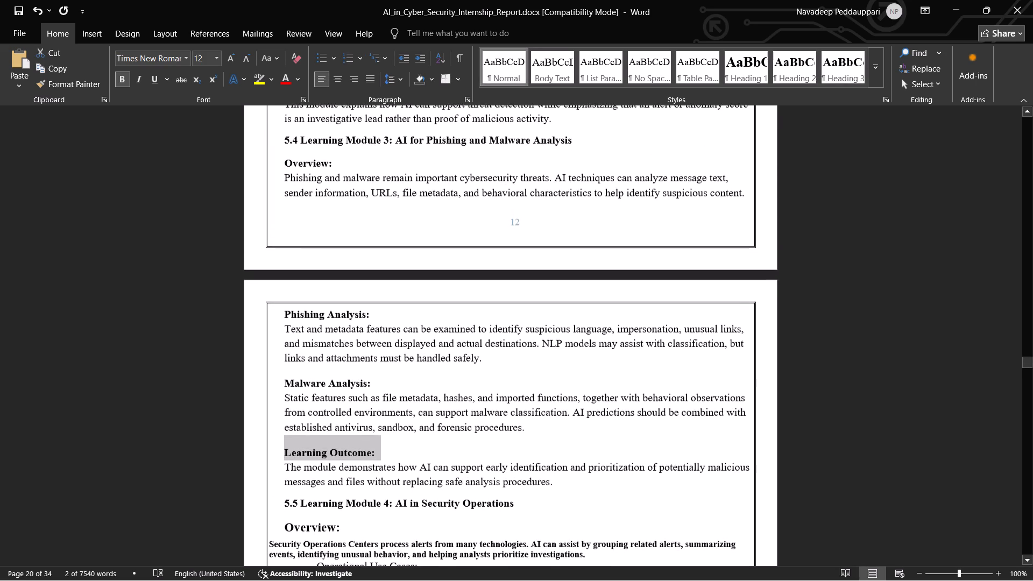
scroll(365, 393, down, 1)
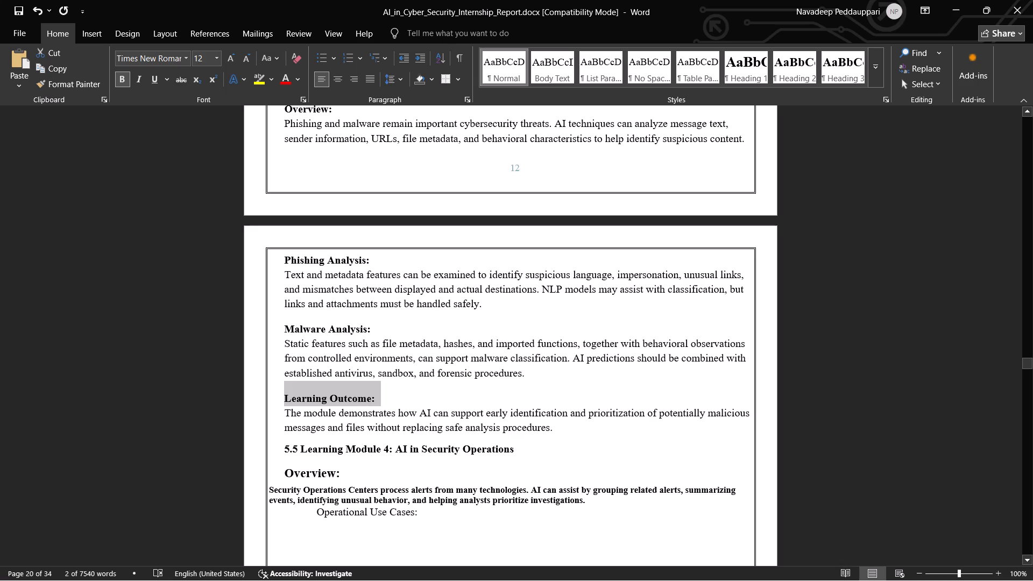
triple_click(316, 472)
key(ctrl+alt+v)
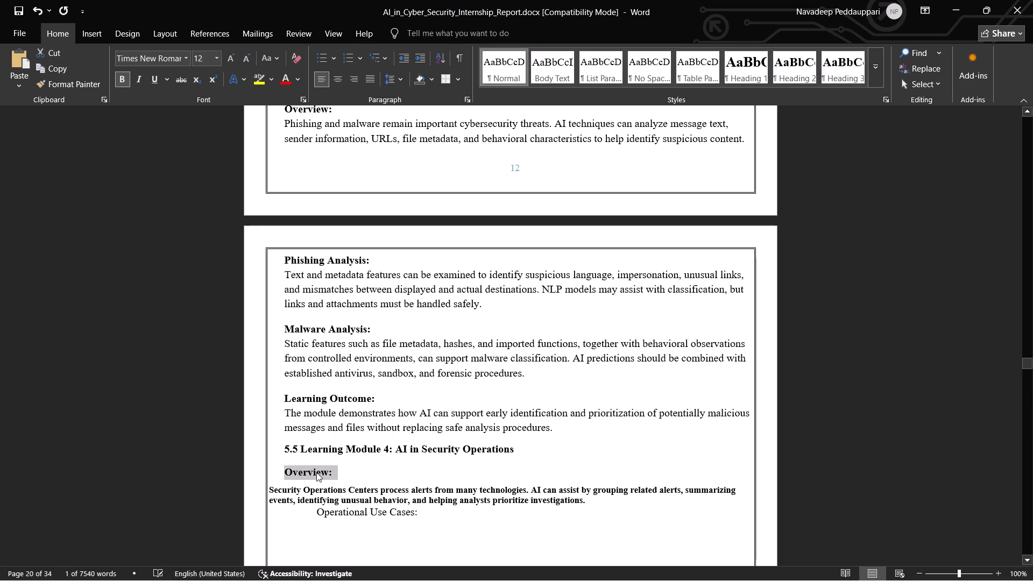
scroll(316, 472, down, 2)
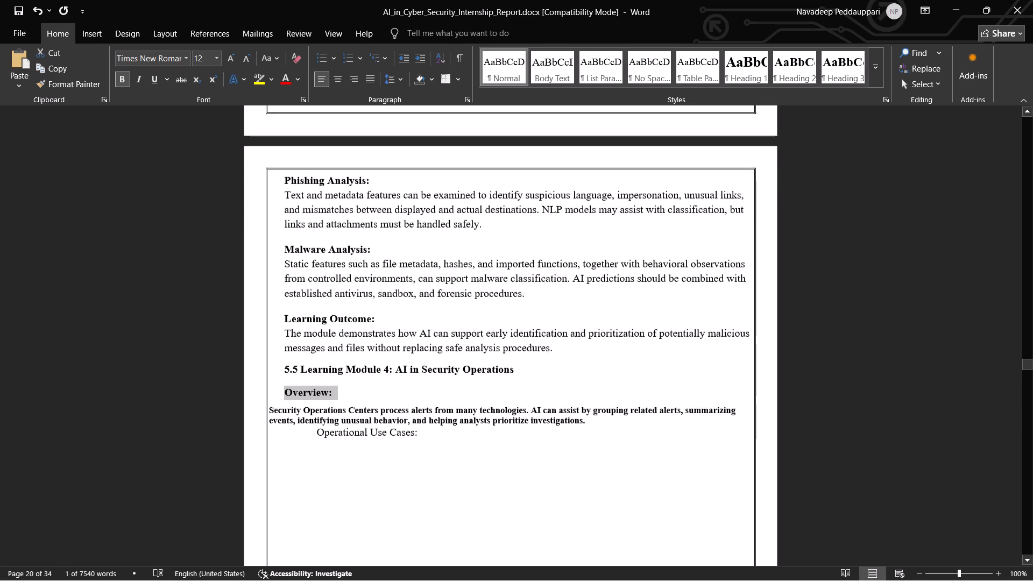
scroll(316, 472, down, 1)
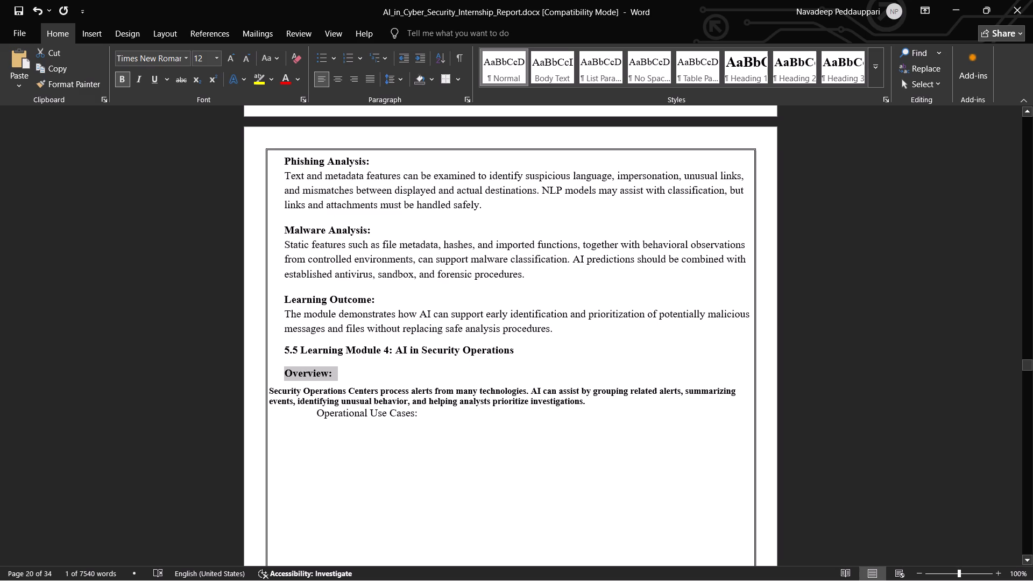
Apply the copied heading formatting to the Operational Use Cases and Learning Outcome headings in section 5.5.
triple_click(338, 412)
click(338, 412)
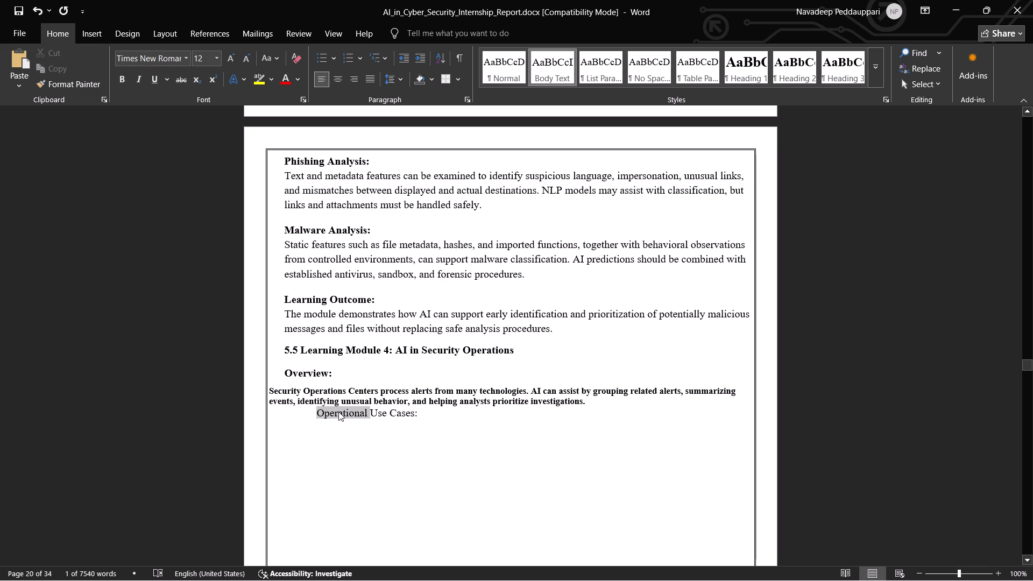
triple_click(338, 412)
key(ctrl+alt+v)
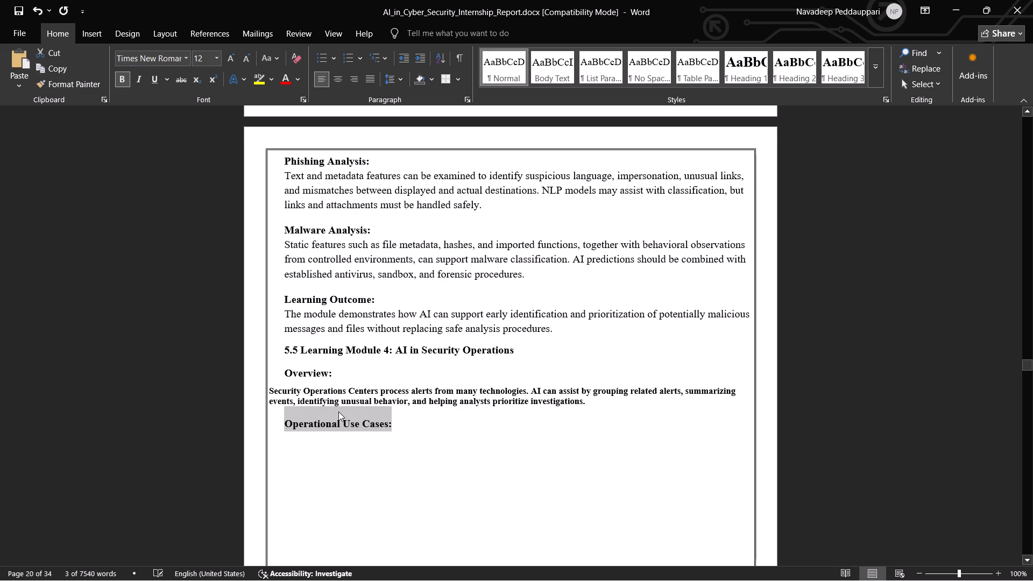
scroll(338, 412, down, 8)
scroll(338, 412, up, 1)
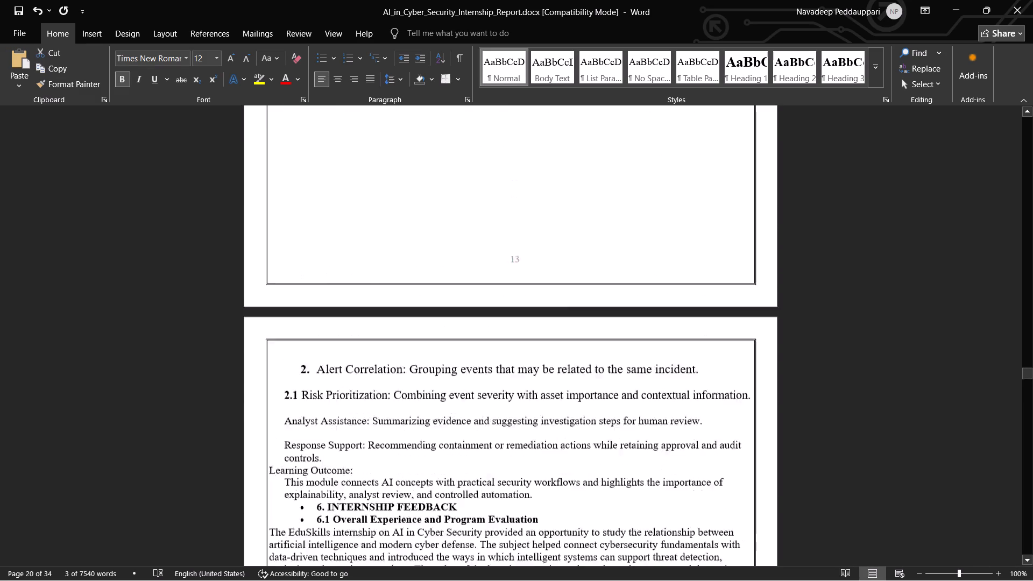
scroll(338, 412, up, 3)
scroll(338, 412, down, 1)
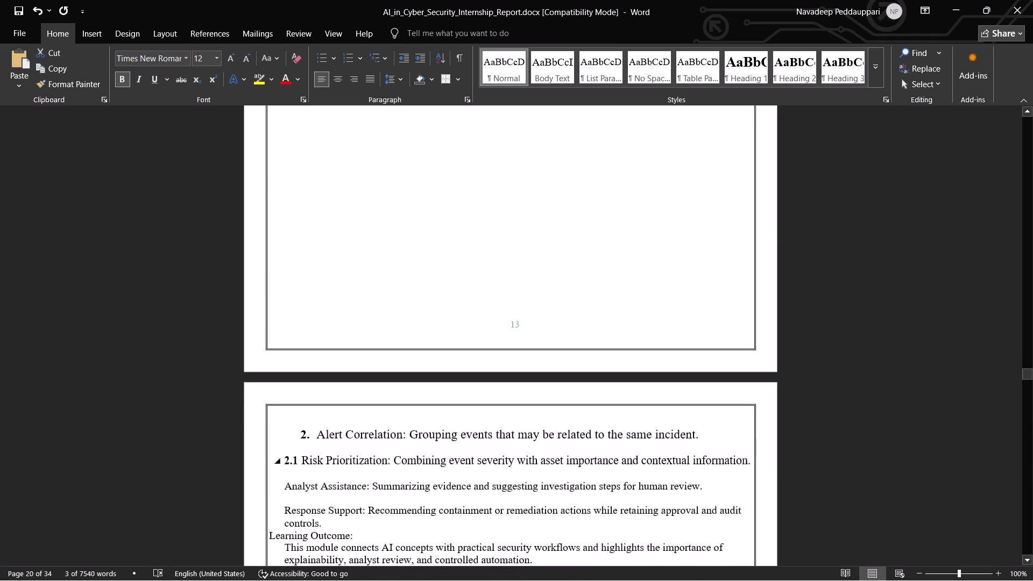
scroll(338, 412, down, 1)
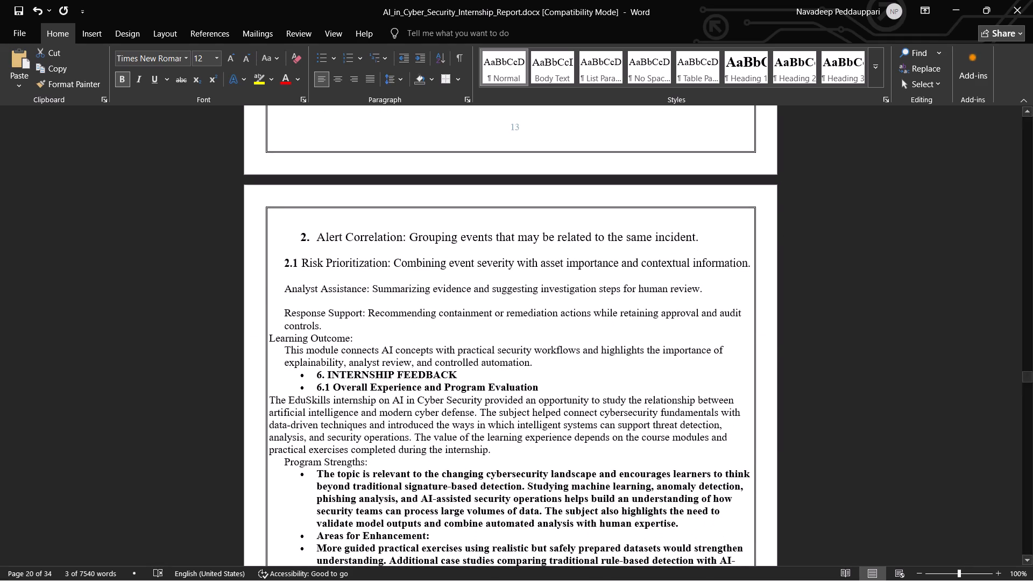
triple_click(326, 338)
key(ctrl+alt+v)
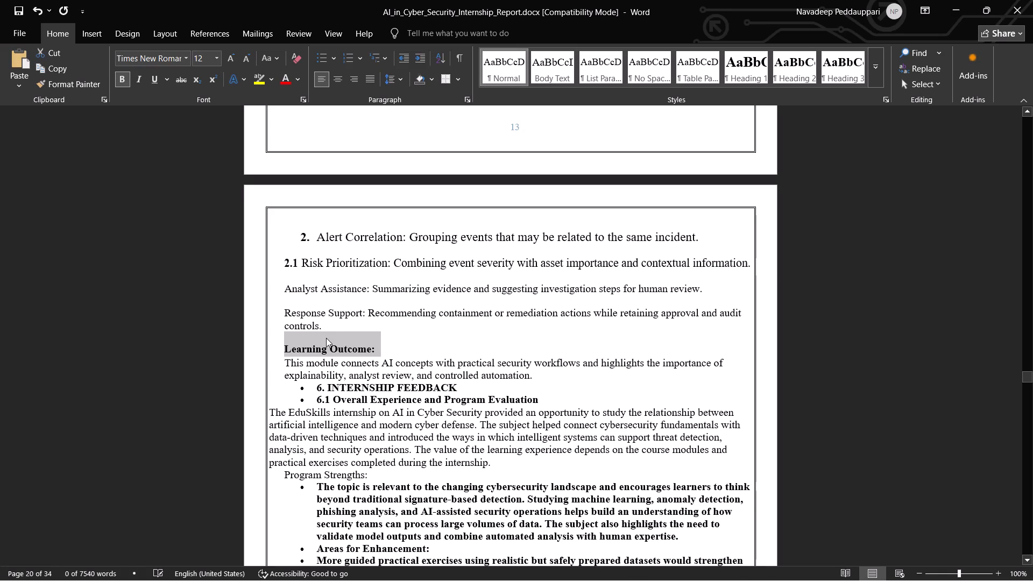
Insert two blank lines after section 5.5's Learning Outcome paragraph, before the 6. INTERNSHIP FEEDBACK heading.
click(539, 374)
key(Return)
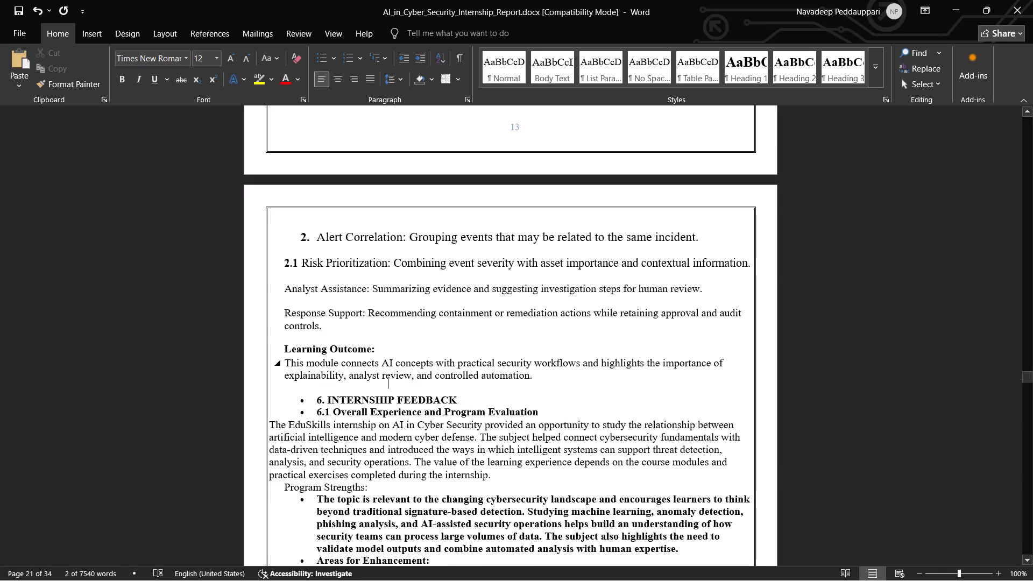
key(Return)
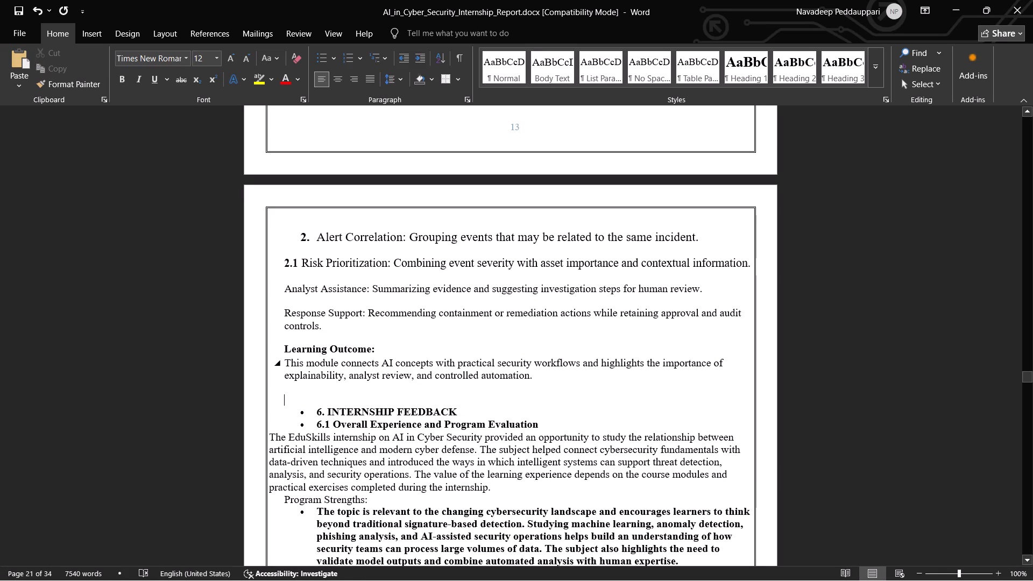
Copy the formatting of section 5.4's Learning Outcome body paragraph onto the Overview body paragraph in section 5.5.
scroll(468, 381, up, 1)
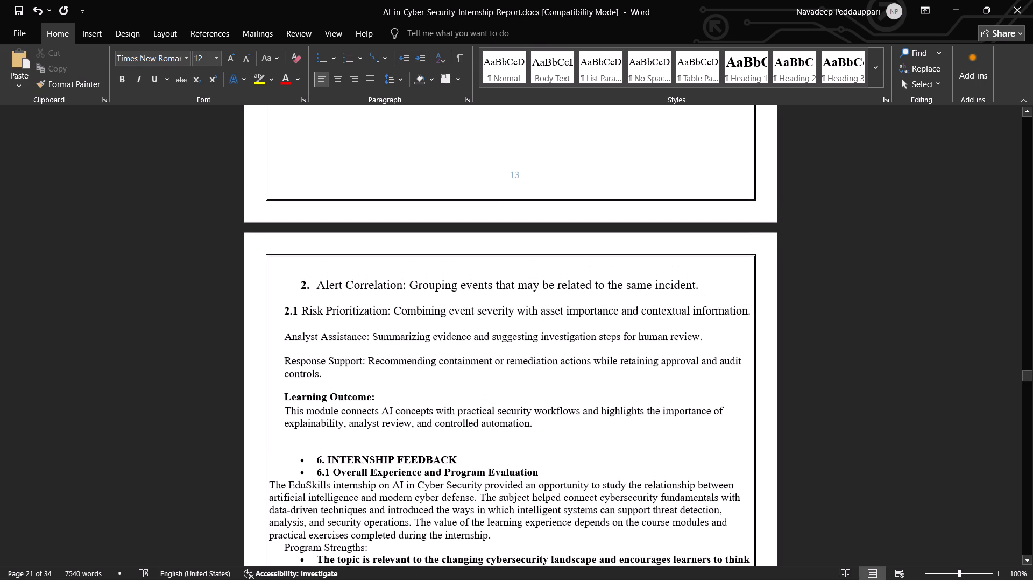
scroll(468, 381, up, 1)
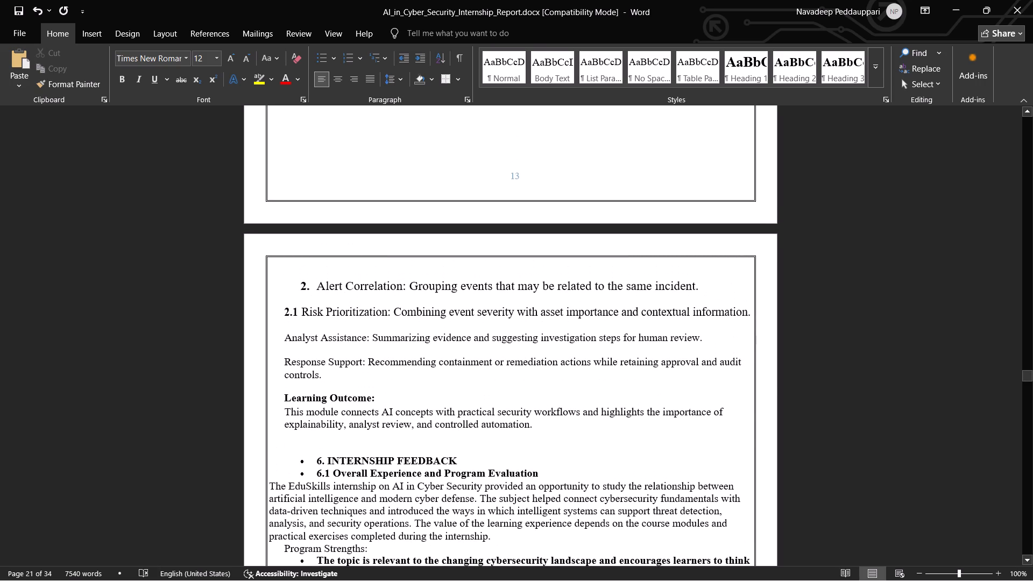
scroll(468, 381, up, 2)
scroll(382, 385, up, 4)
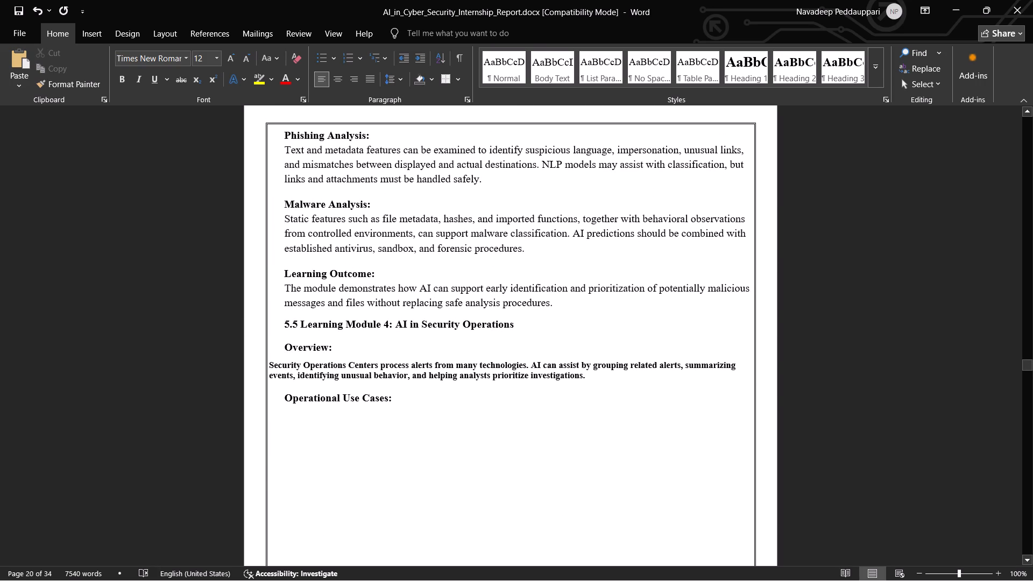
drag(284, 283, 558, 310)
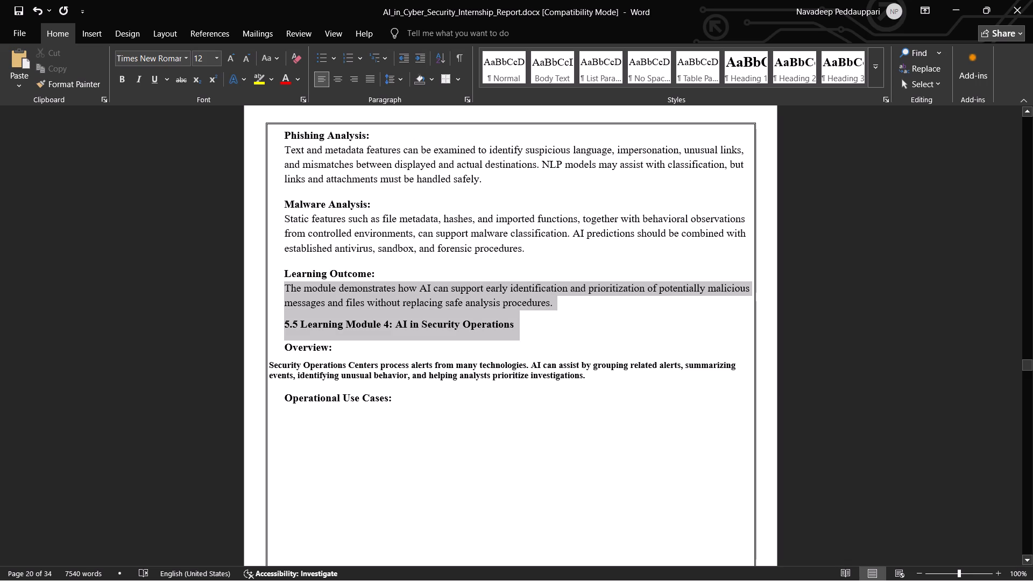
drag(558, 310, 570, 303)
key(ctrl+alt+c)
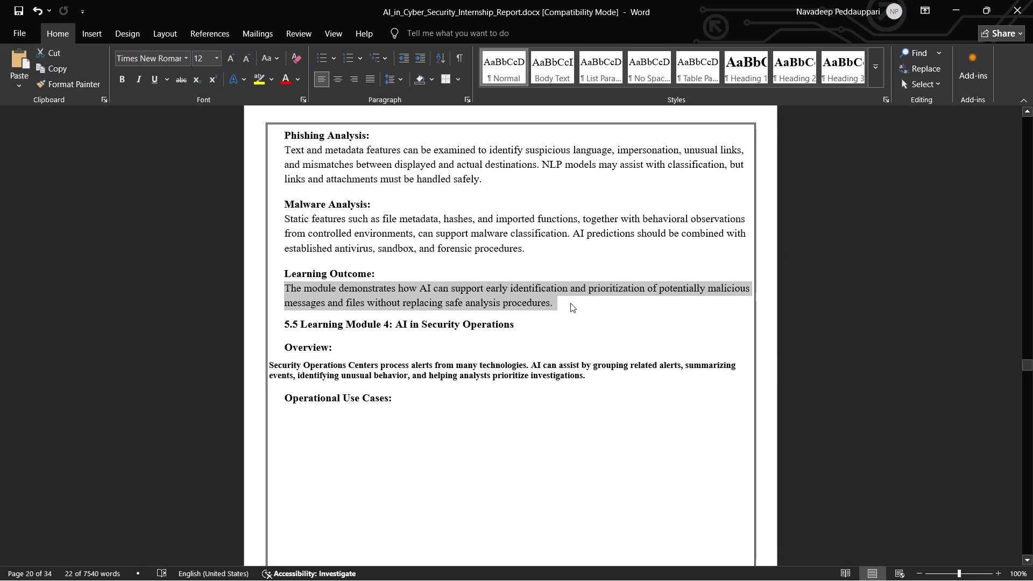
drag(268, 363, 571, 381)
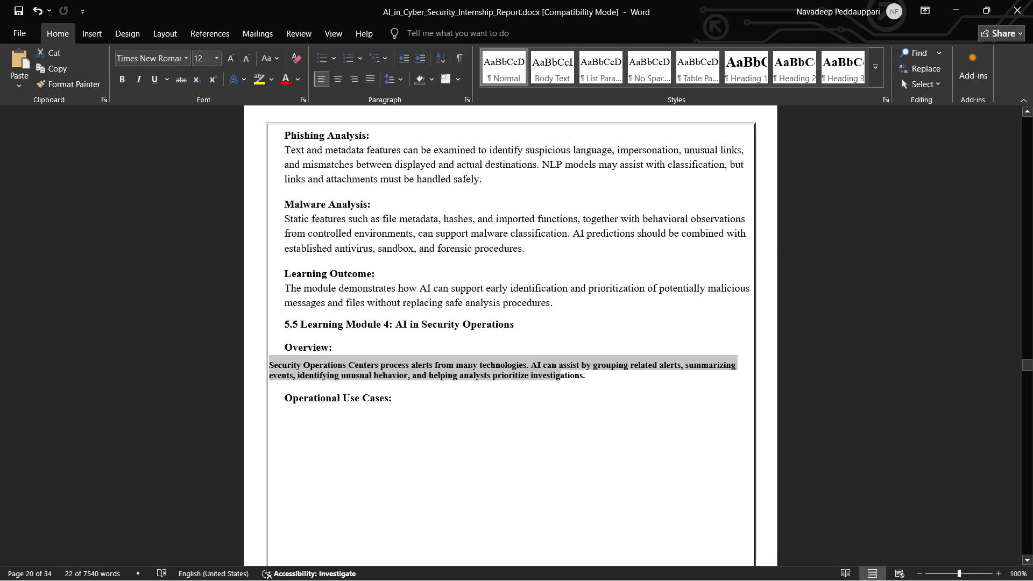
drag(571, 381, 604, 379)
drag(604, 379, 601, 378)
key(ctrl+alt+v)
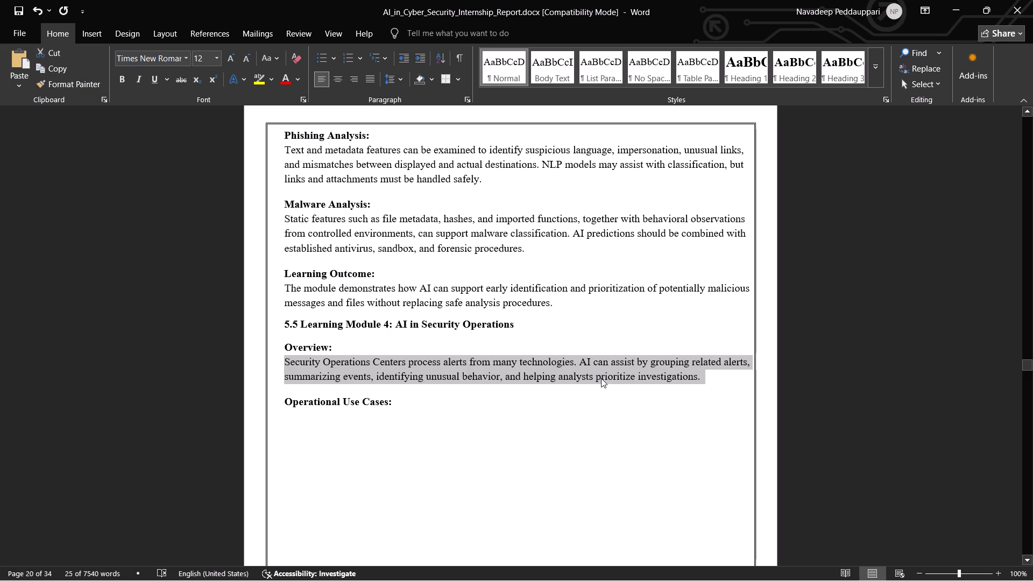
click(303, 348)
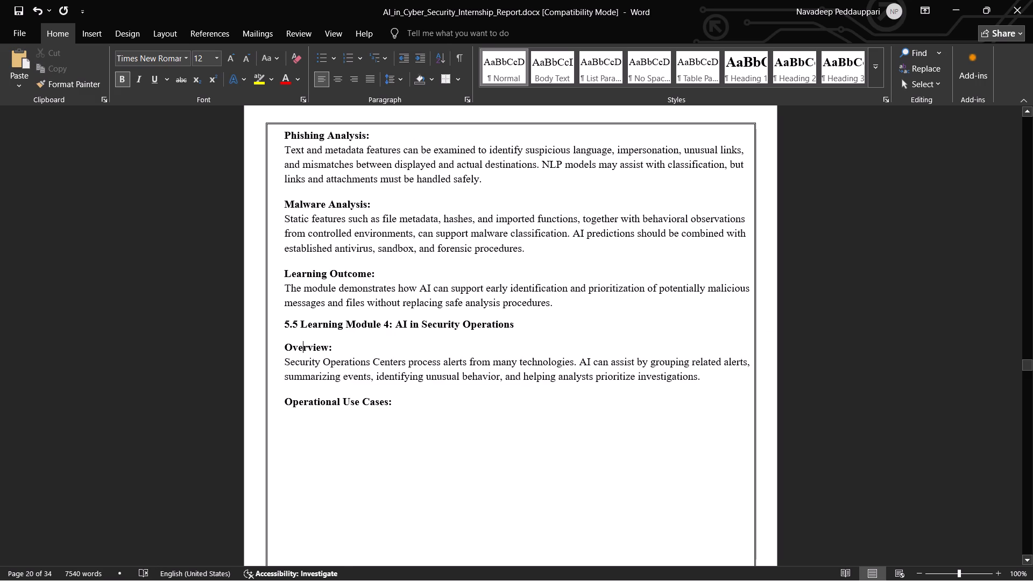
Remove the page gap after the Operational Use Cases heading and place the Alert Correlation item on its own line beneath it.
scroll(373, 405, down, 1)
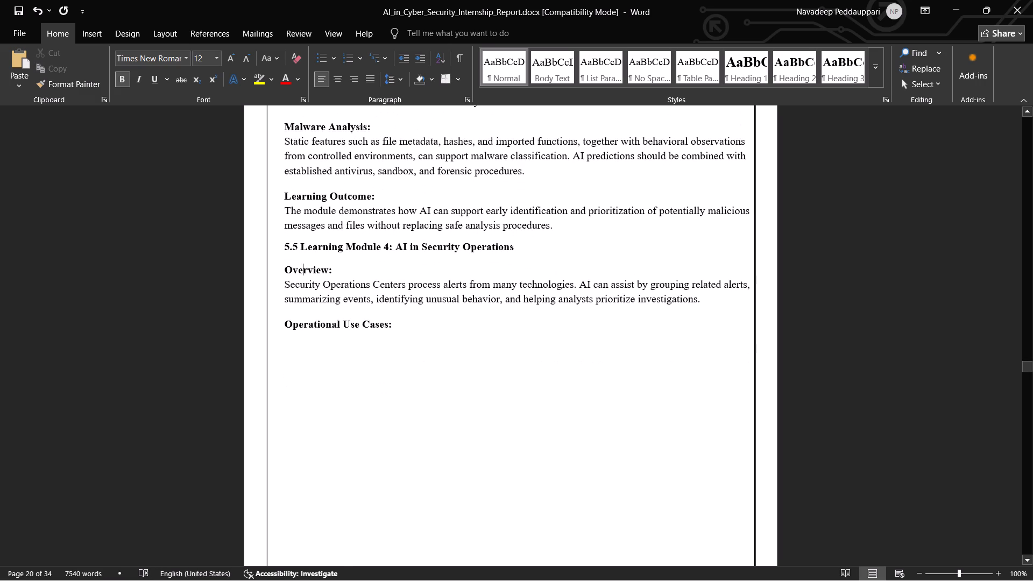
click(409, 337)
key(Delete)
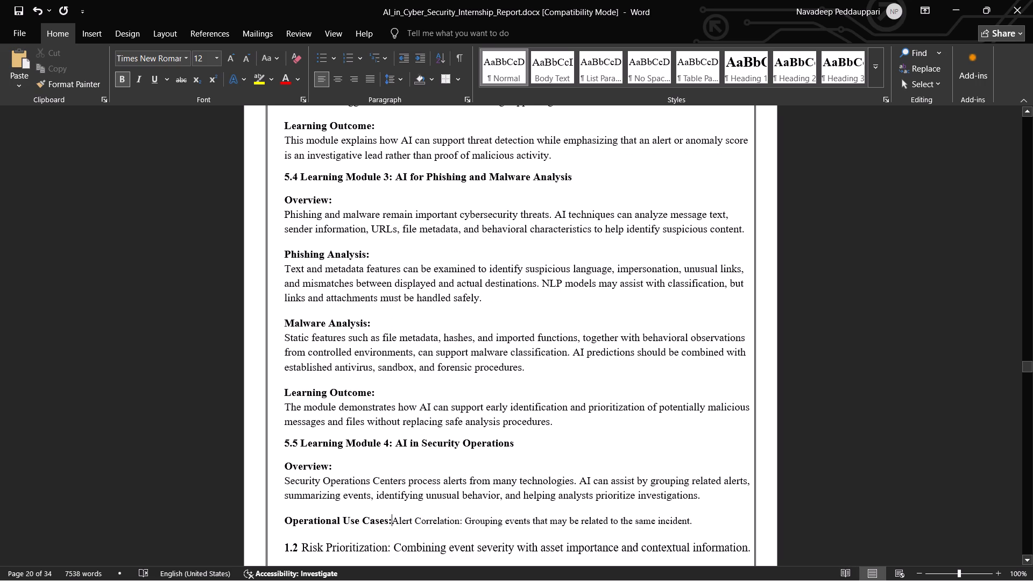
key(Return)
scroll(409, 337, down, 4)
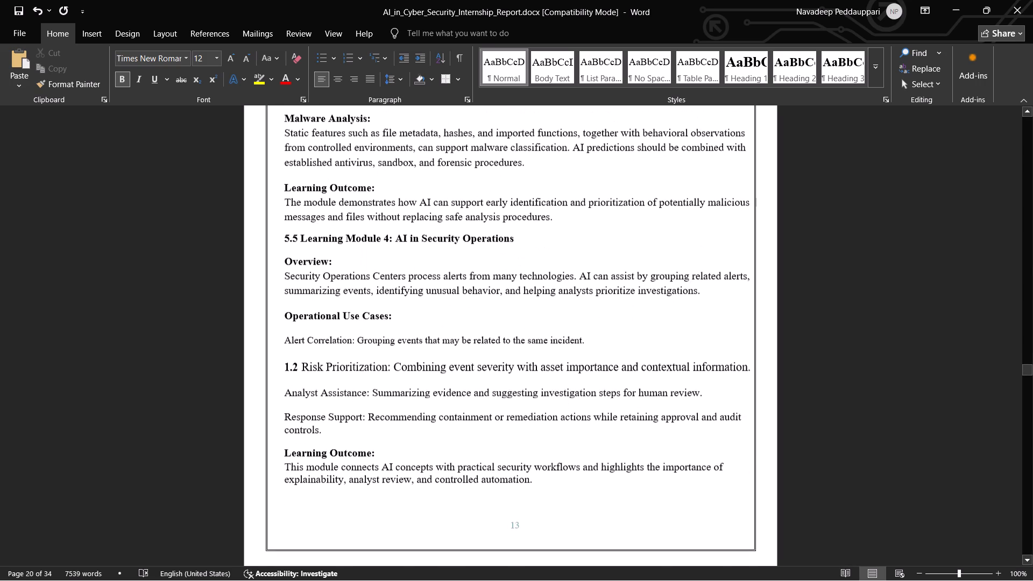
scroll(409, 337, down, 1)
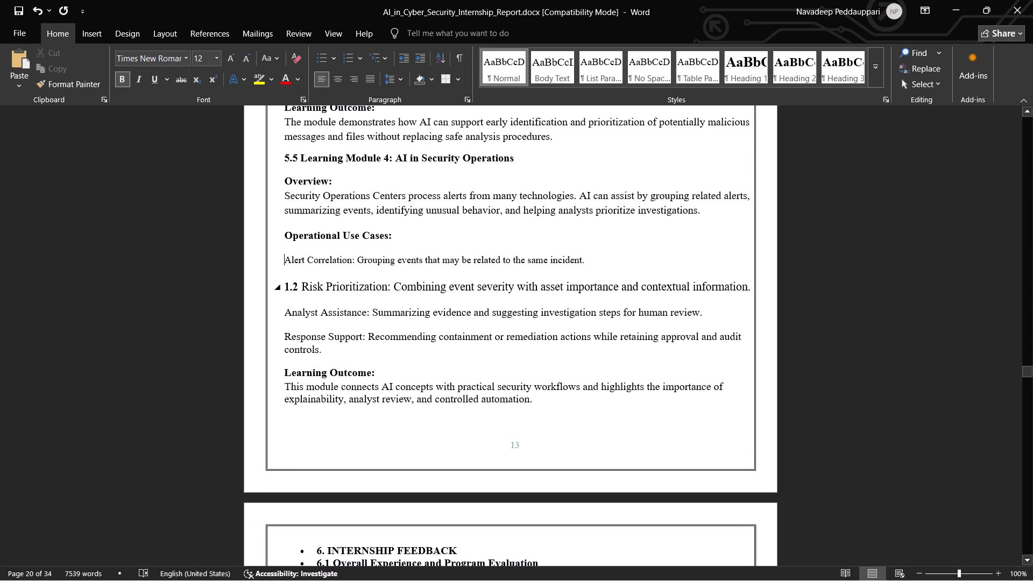
Copy the formatting of the Artificial Intelligence label in section 5.2 onto the Alert Correlation label in section 5.5.
scroll(356, 279, up, 4)
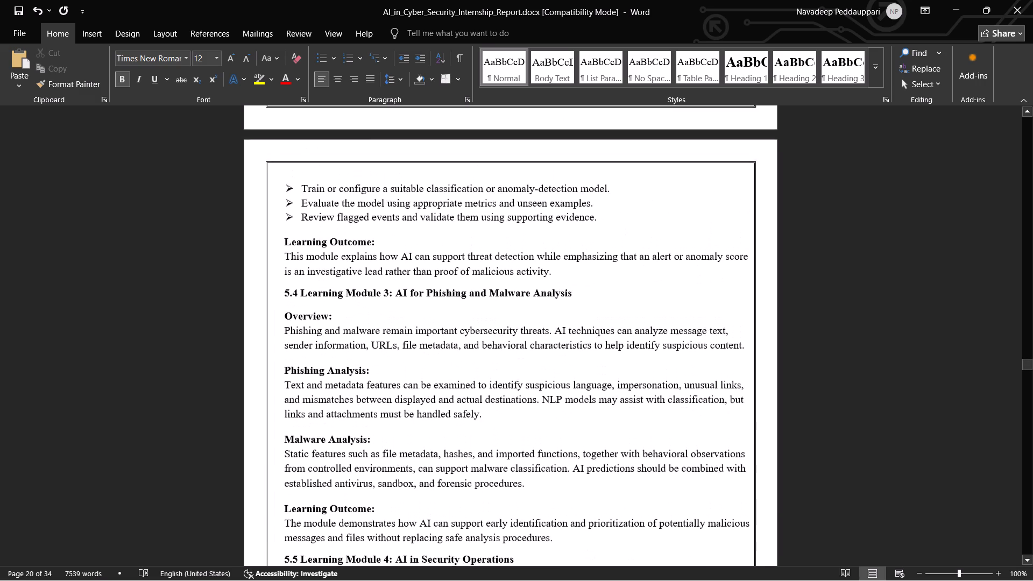
scroll(356, 279, up, 4)
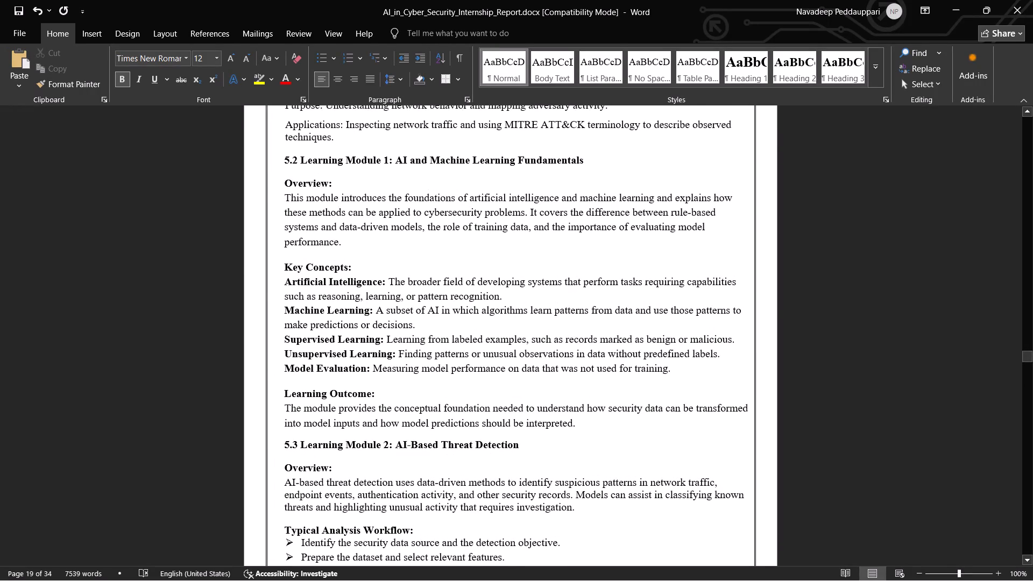
drag(284, 280, 682, 370)
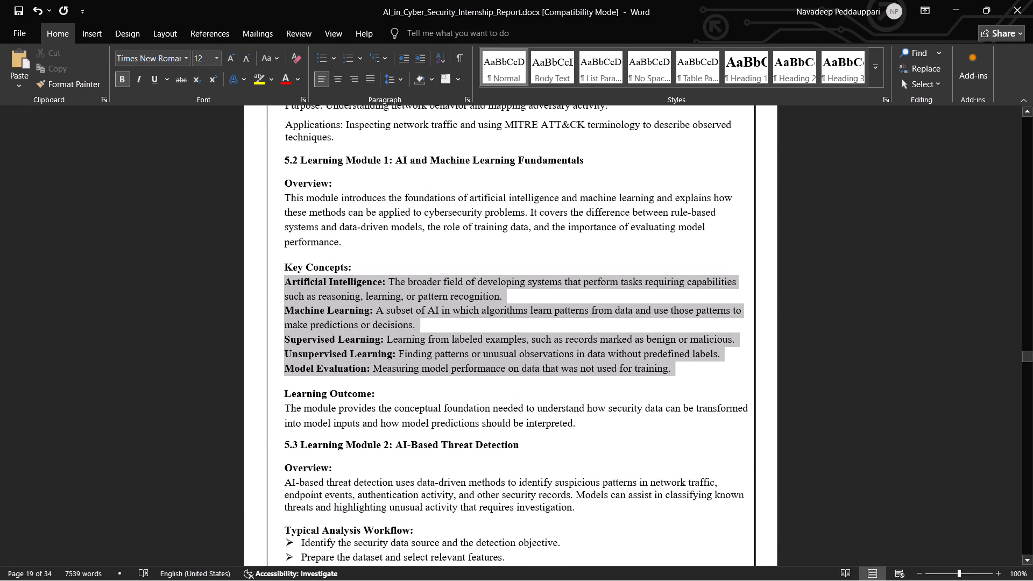
drag(682, 370, 359, 278)
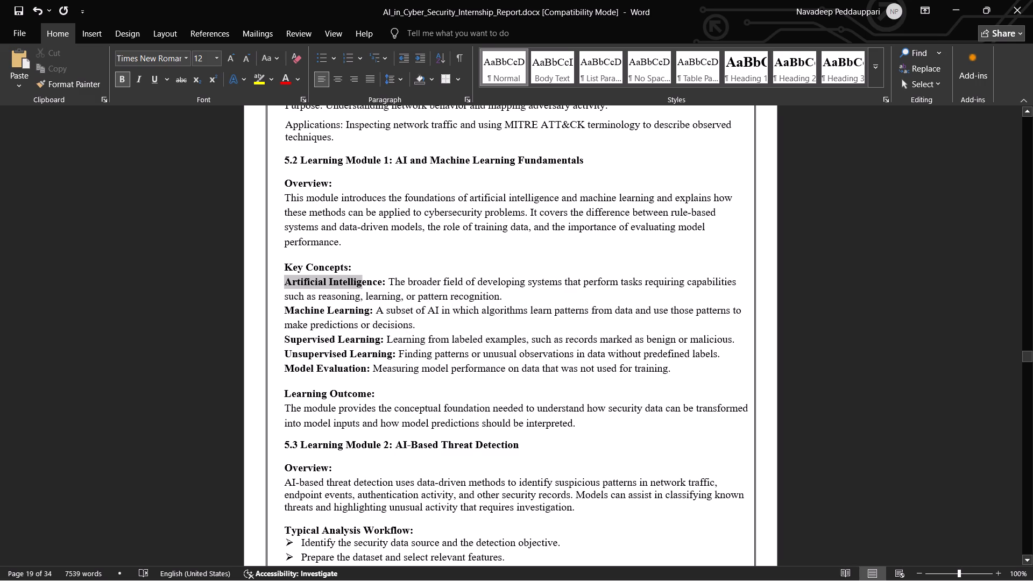
drag(359, 278, 381, 282)
key(ctrl+alt+c)
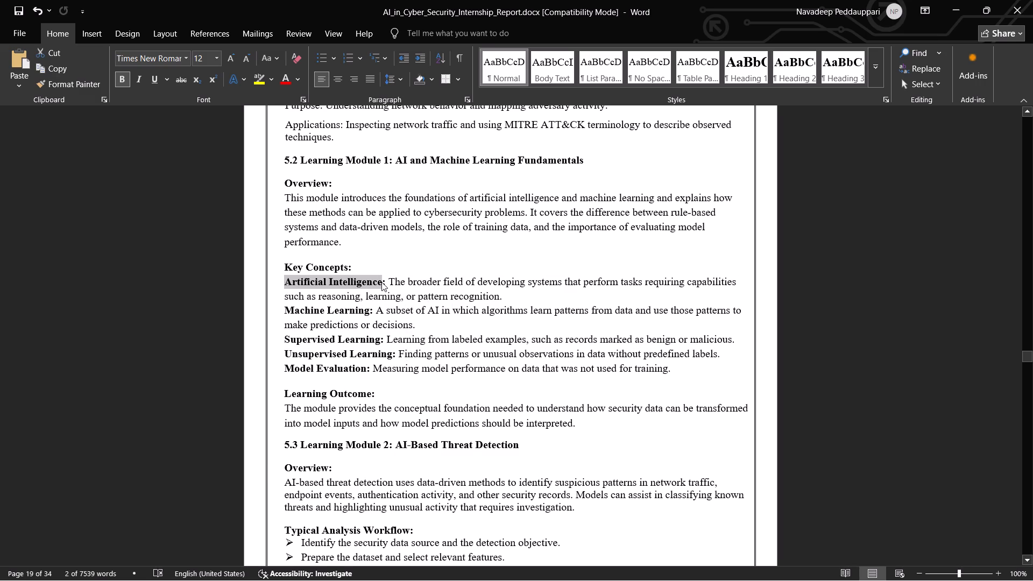
scroll(381, 282, down, 9)
scroll(381, 282, up, 2)
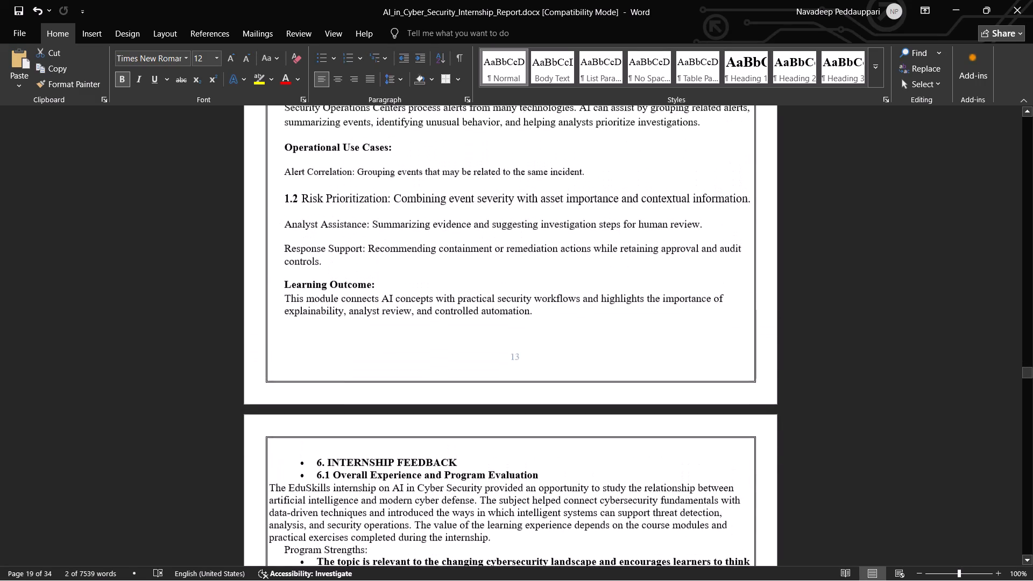
scroll(381, 282, up, 2)
scroll(381, 282, down, 1)
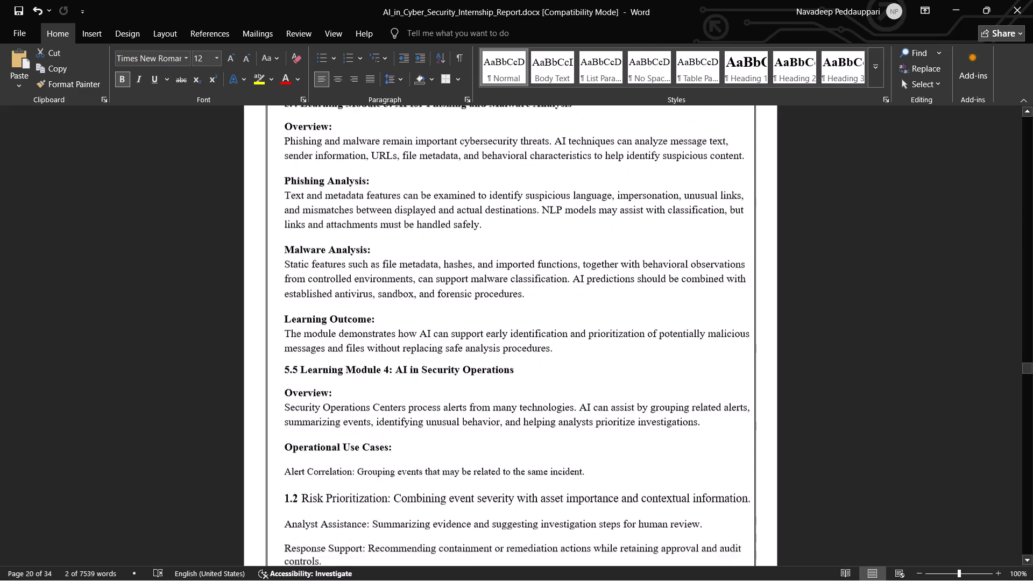
scroll(381, 282, down, 3)
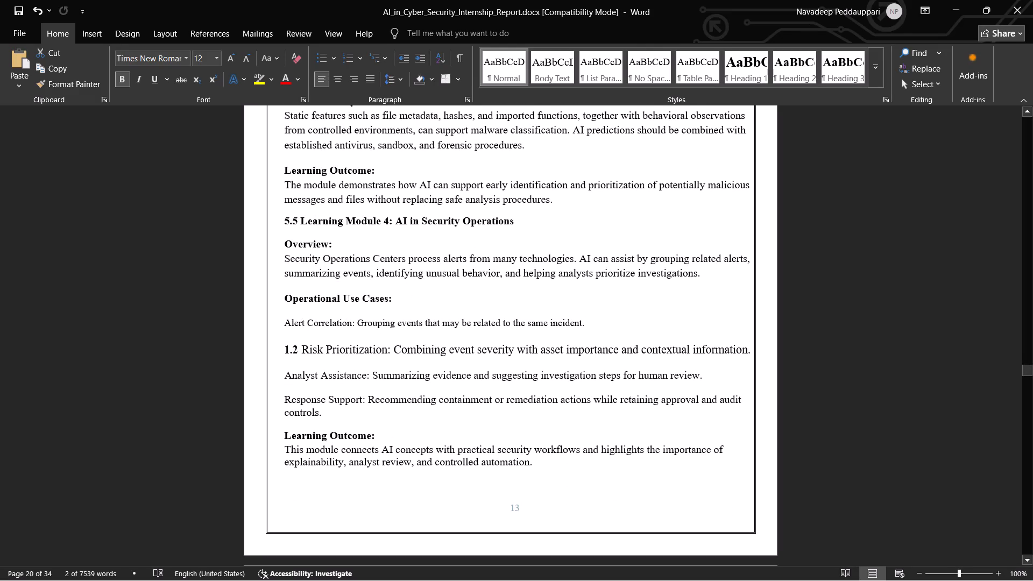
drag(285, 324, 356, 322)
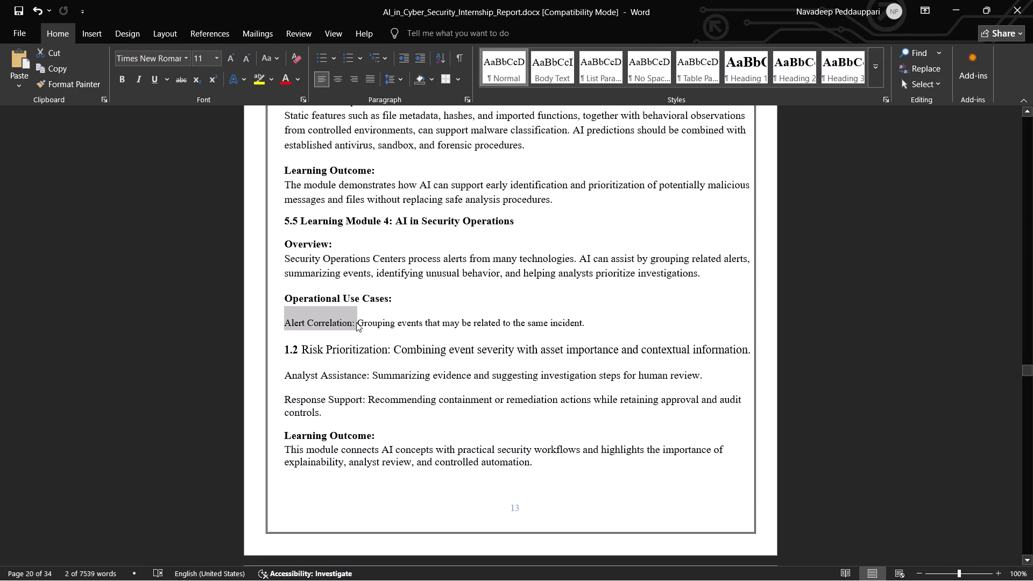
key(ctrl+alt+v)
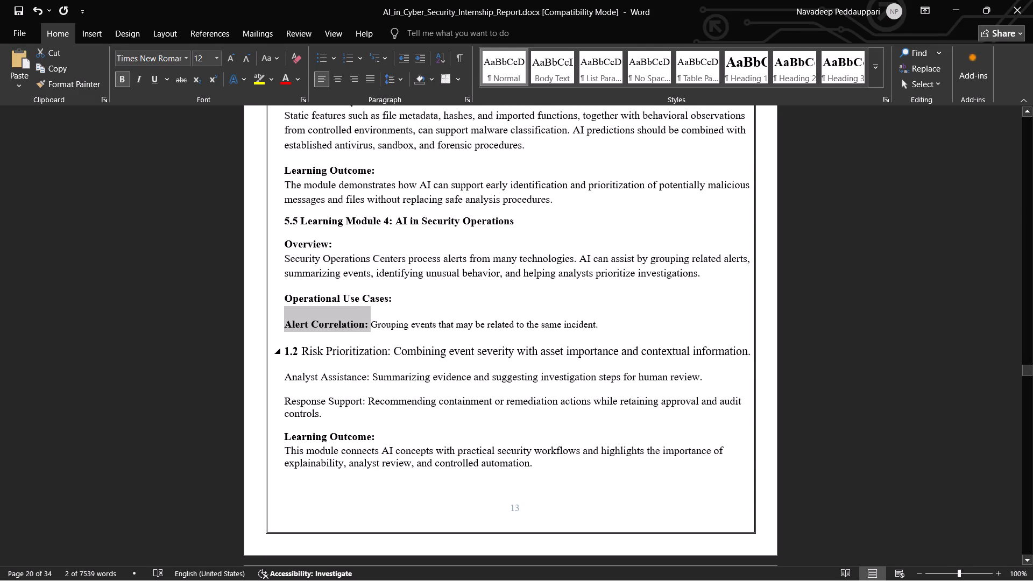
Apply the copied label formatting to the Risk Prioritization, Analyst Assistance and Response Support labels in section 5.5.
drag(286, 351, 286, 357)
drag(302, 352, 387, 351)
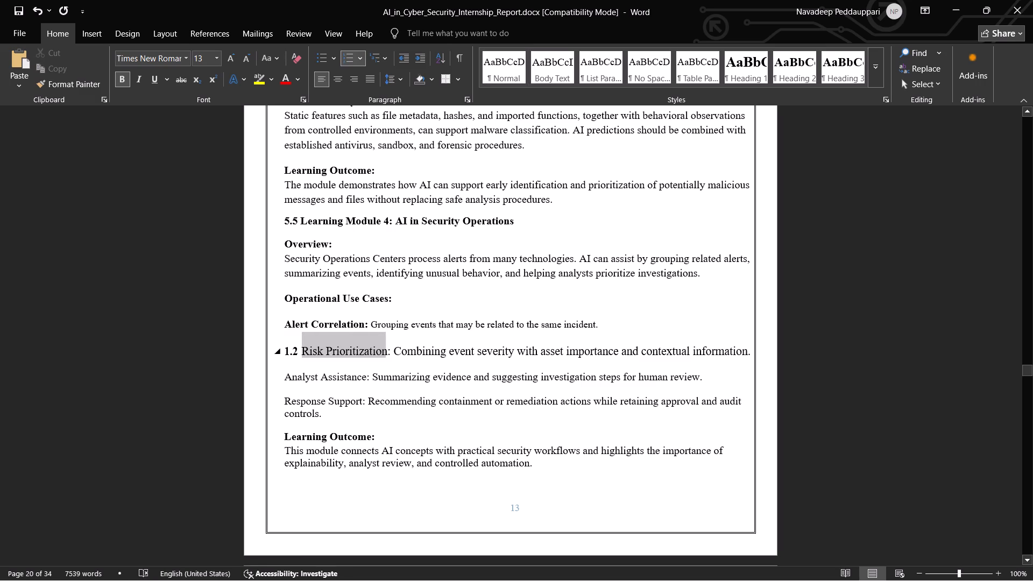
drag(387, 351, 391, 351)
key(ctrl+alt+v)
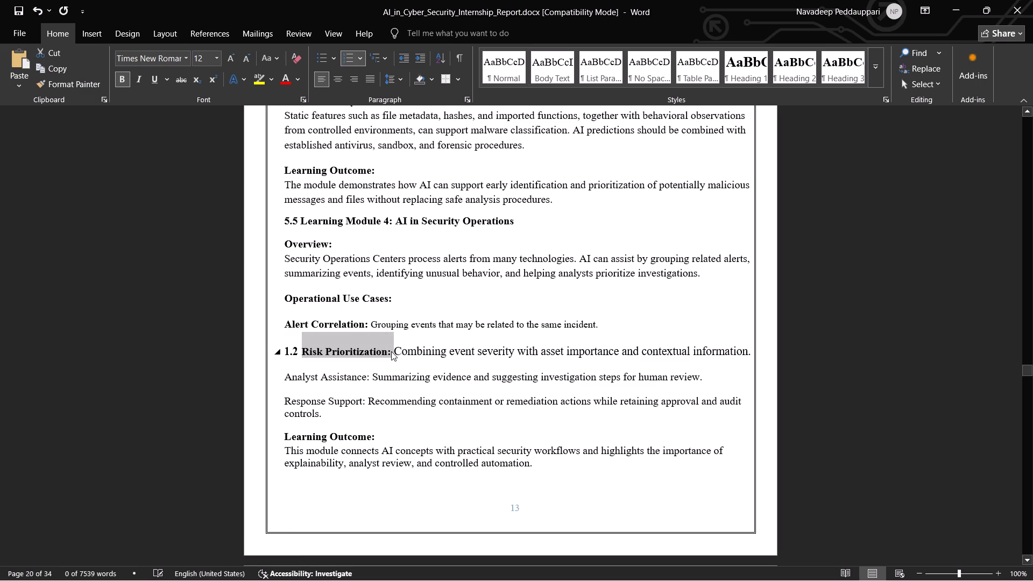
drag(286, 377, 360, 379)
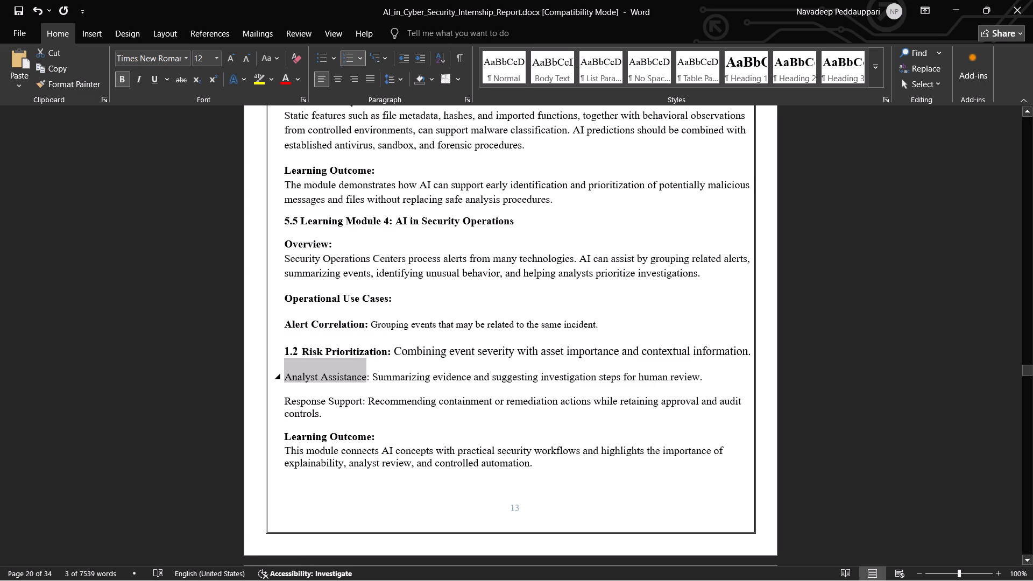
drag(360, 379, 370, 379)
key(ctrl+alt+v)
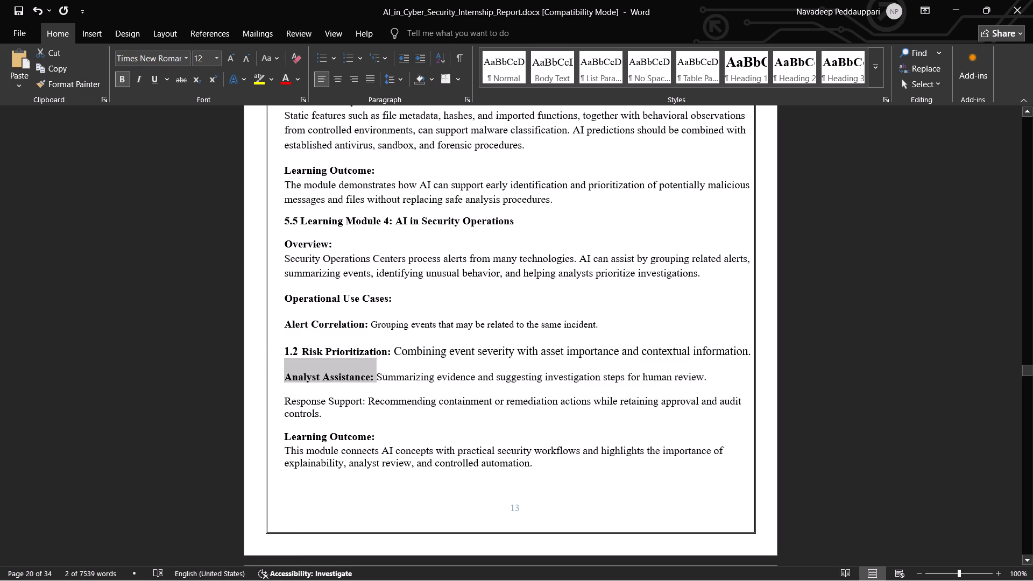
drag(284, 399, 368, 402)
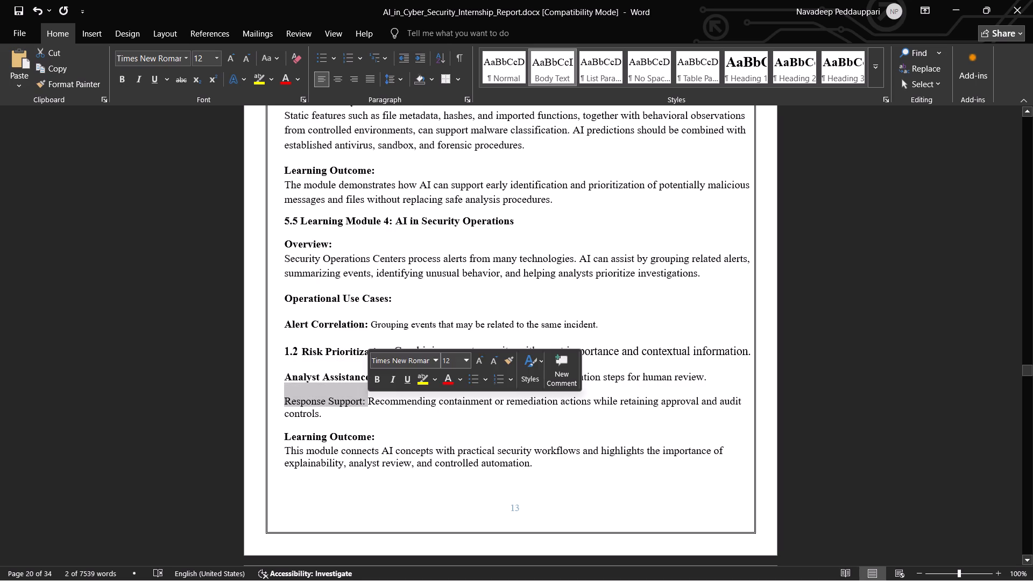
key(ctrl+alt+v)
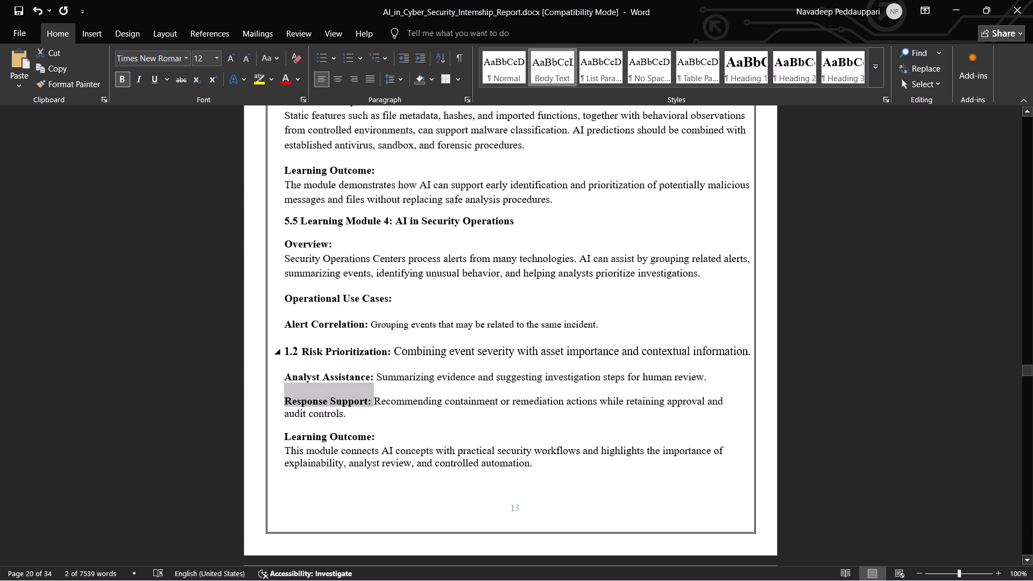
Remove the space before the Response Support and Analyst Assistance paragraphs in section 5.5.
click(391, 76)
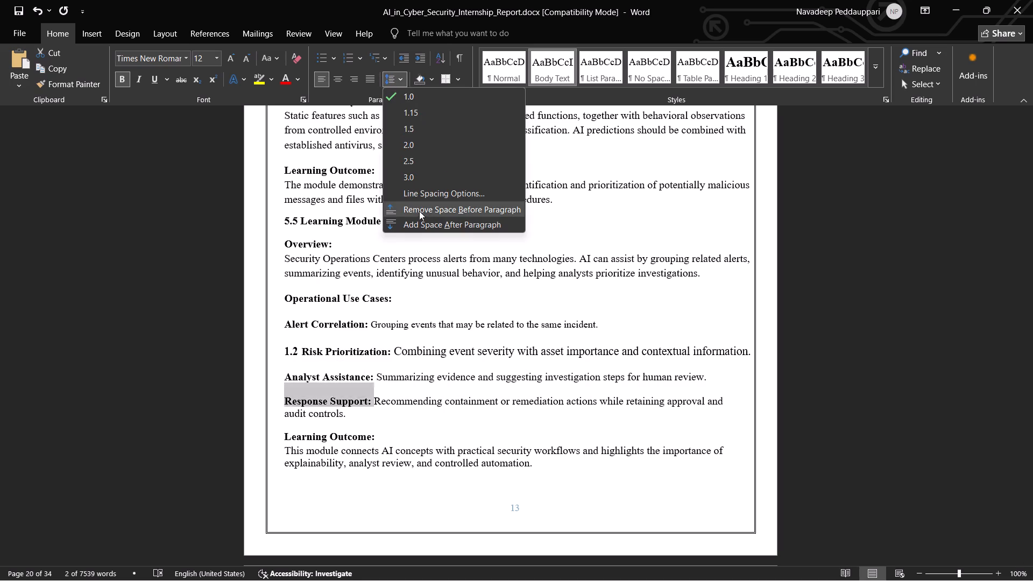
click(420, 211)
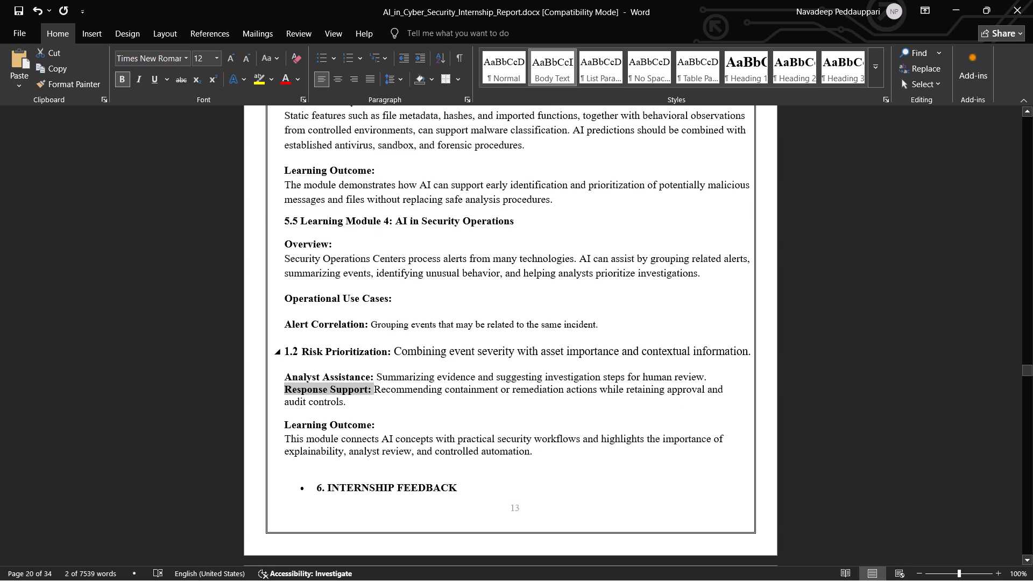
click(316, 379)
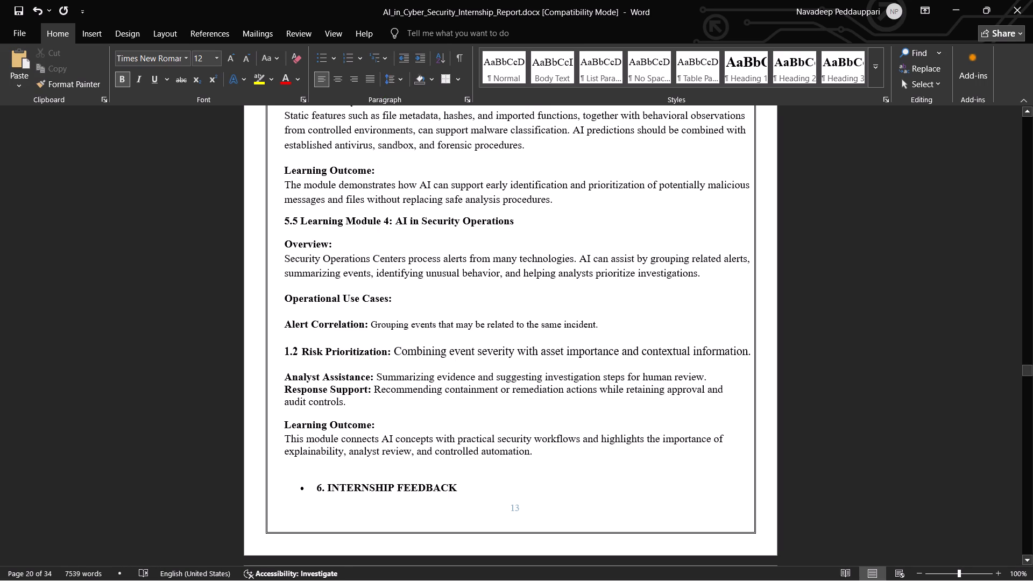
click(404, 83)
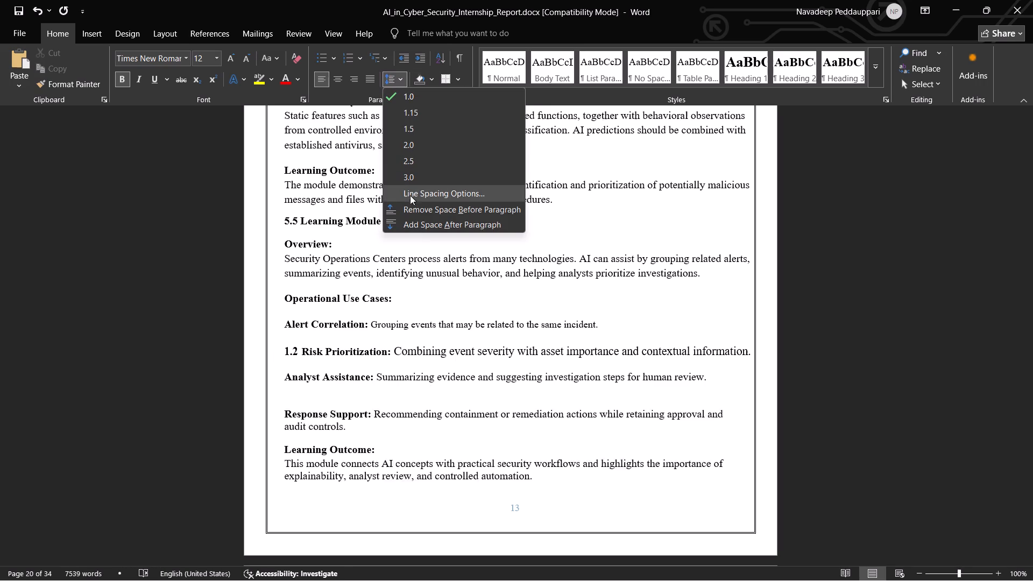
click(411, 203)
click(411, 203)
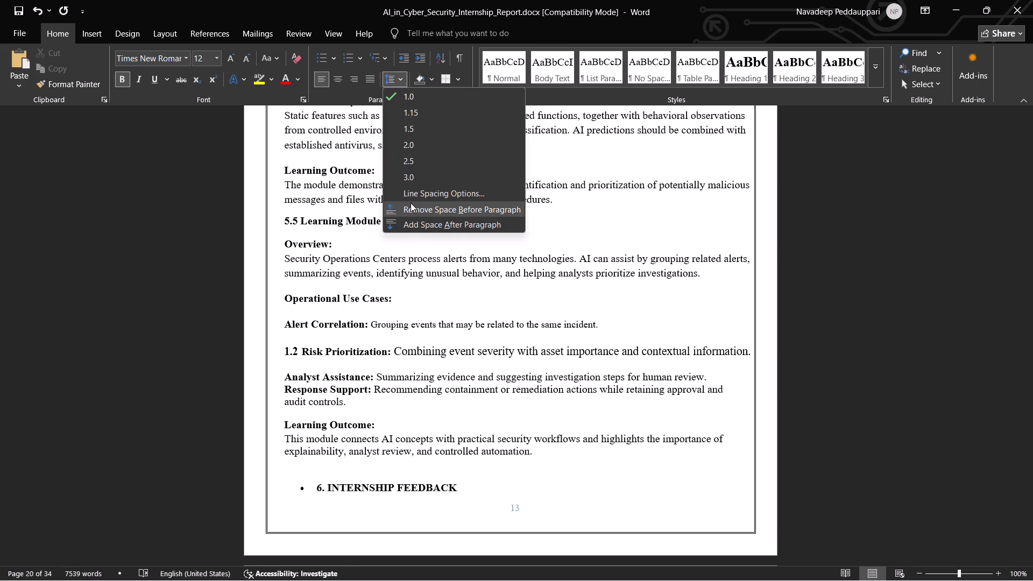
click(408, 207)
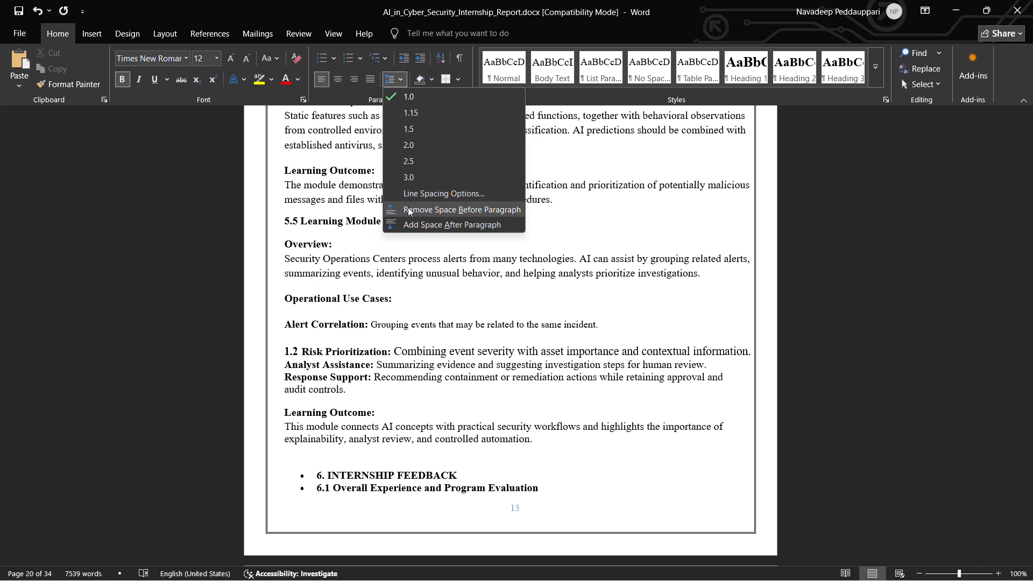
Delete the 1.2 numbering in front of the Risk Prioritization item.
click(293, 351)
key(BackSpace)
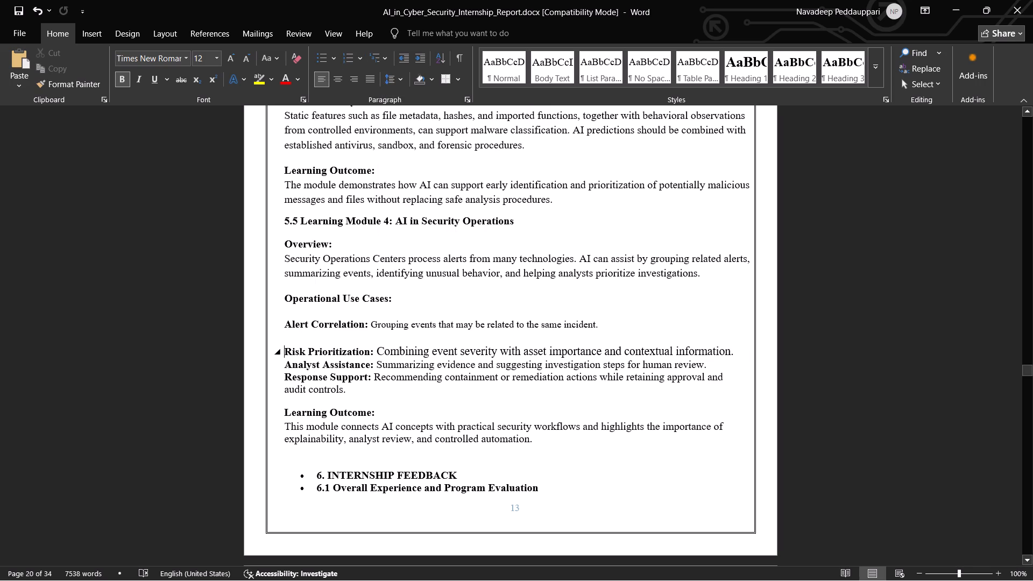
Remove the space before the Risk Prioritization and Alert Correlation paragraphs under Operational Use Cases.
click(393, 75)
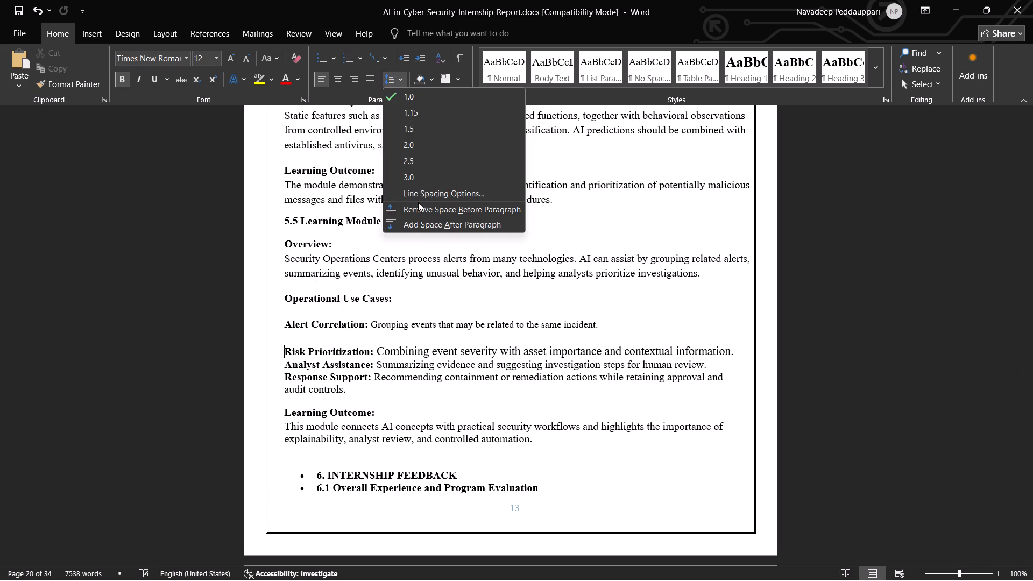
click(418, 207)
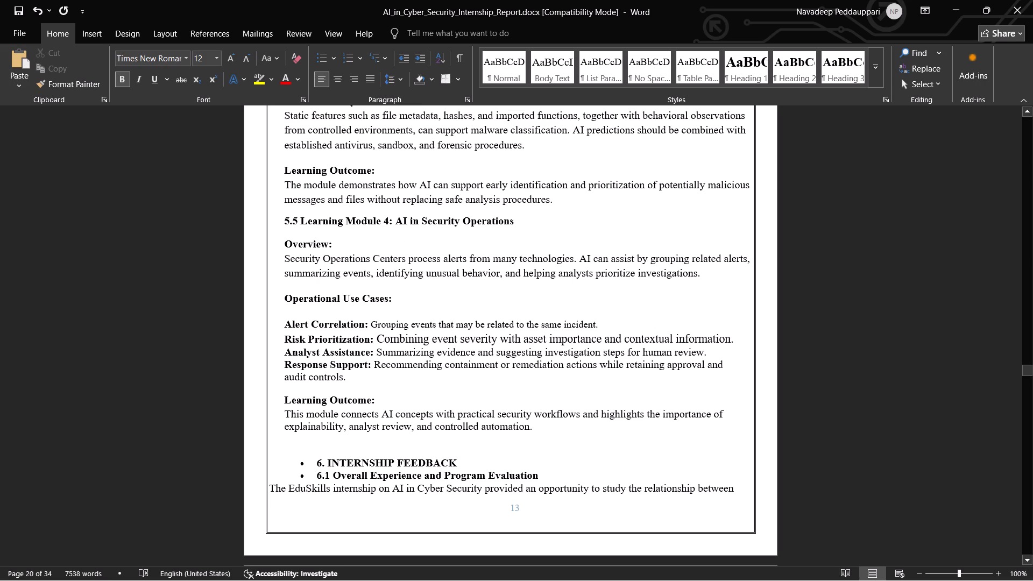
click(335, 321)
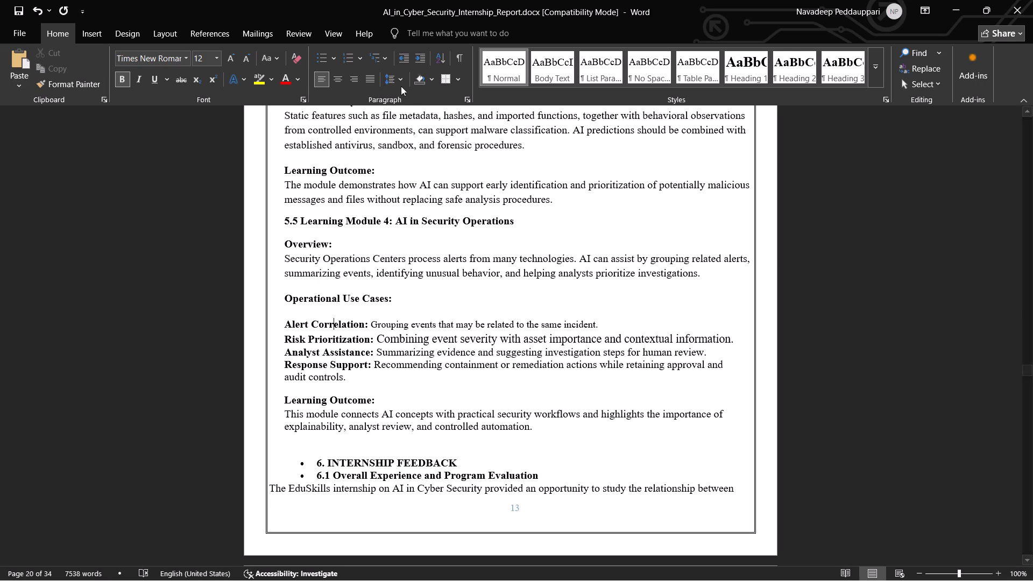
click(400, 79)
click(416, 208)
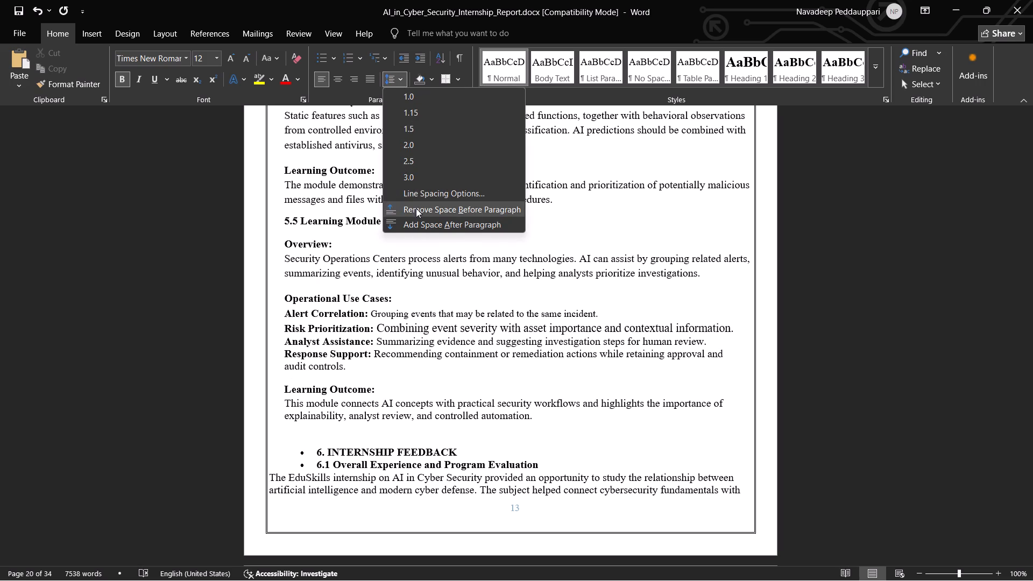
Check the line and paragraph spacing settings of the Key Concepts heading and its Artificial Intelligence item in section 5.2.
scroll(416, 208, up, 10)
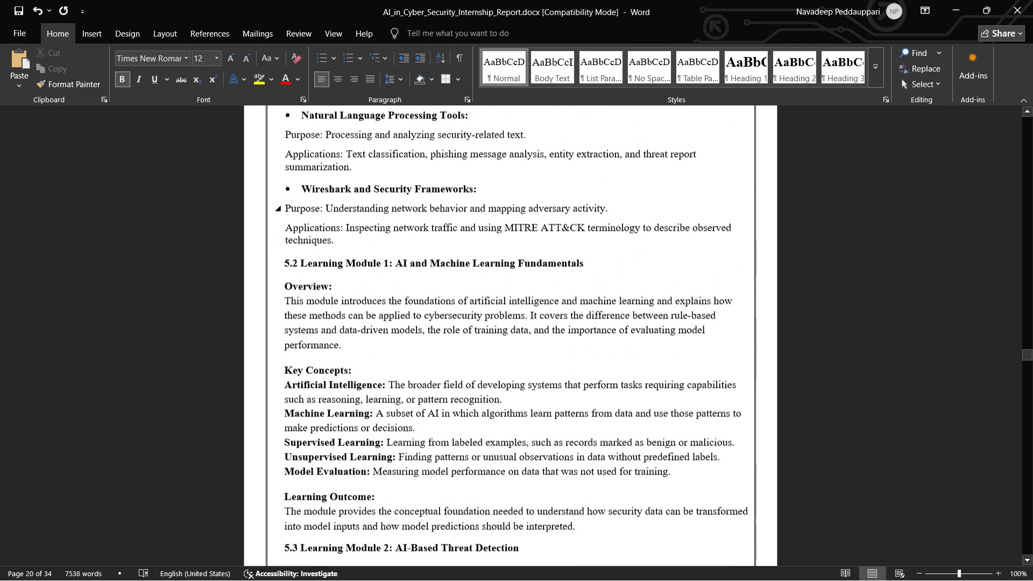
scroll(416, 208, down, 4)
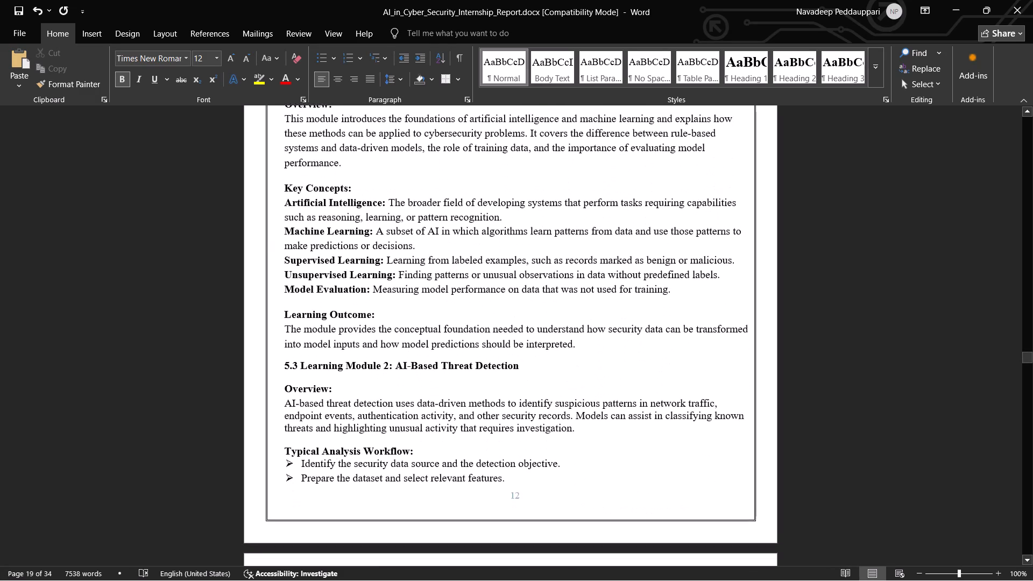
scroll(416, 208, down, 1)
click(345, 187)
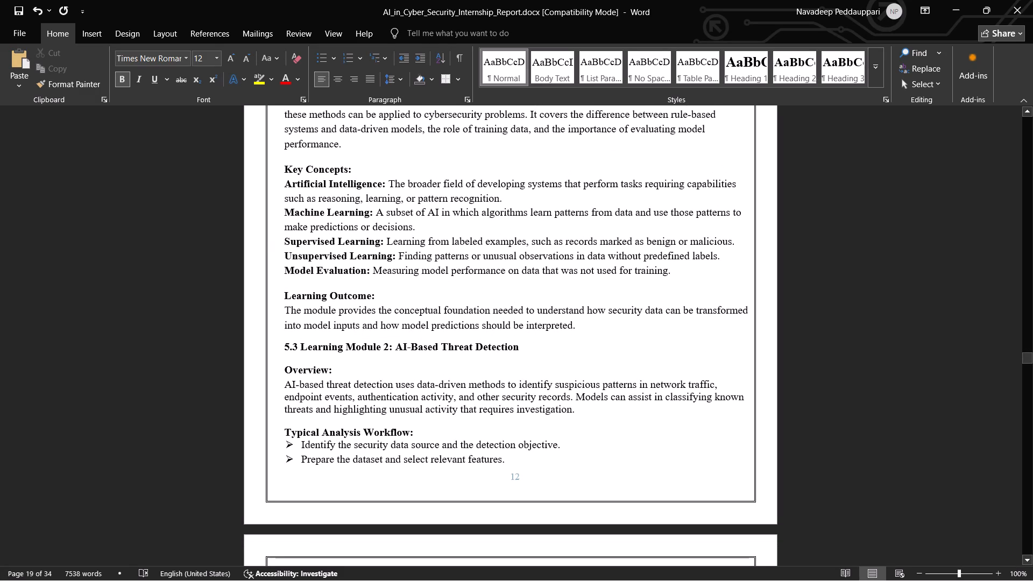
click(400, 79)
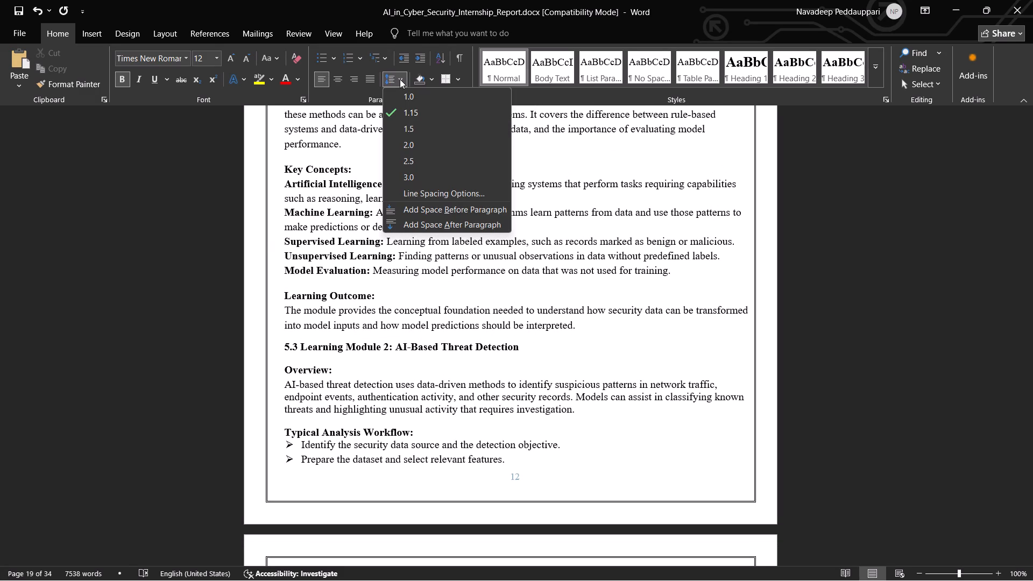
click(344, 174)
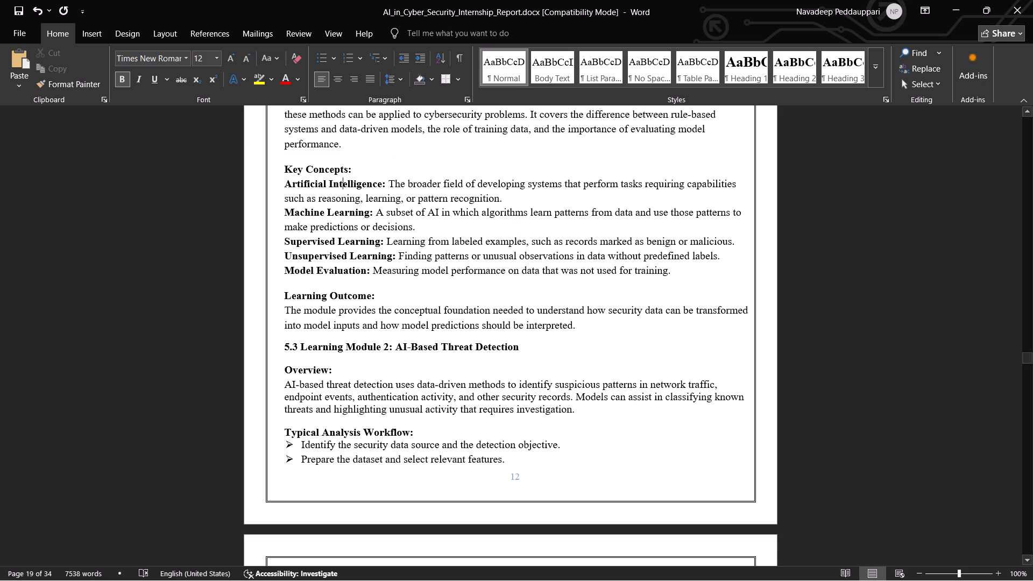
click(335, 167)
click(395, 81)
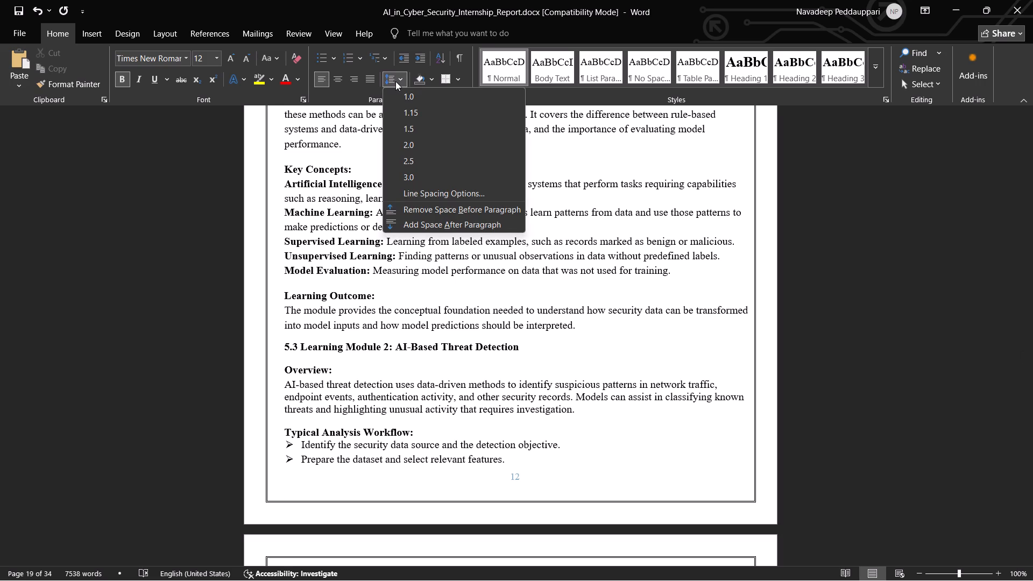
click(331, 216)
click(331, 216)
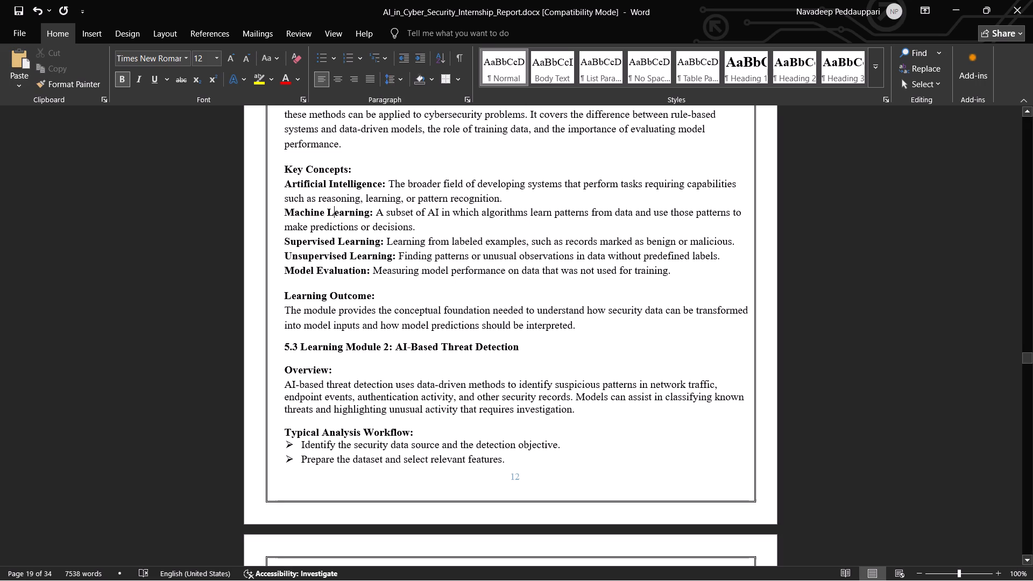
Check the line and paragraph spacing options of the Machine Learning item in section 5.2 and the Alert Correlation item in 5.5.
click(401, 81)
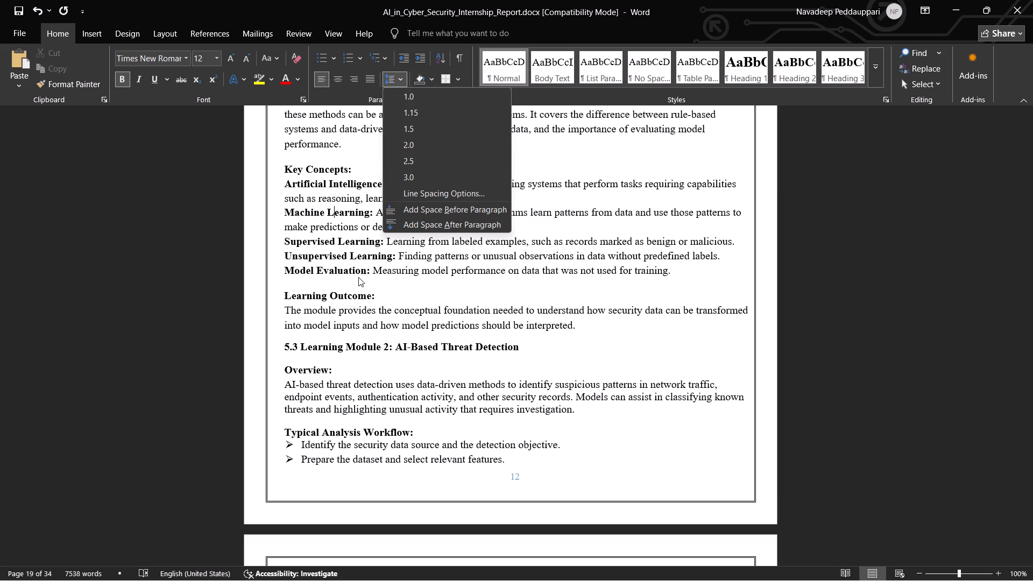
scroll(355, 309, down, 4)
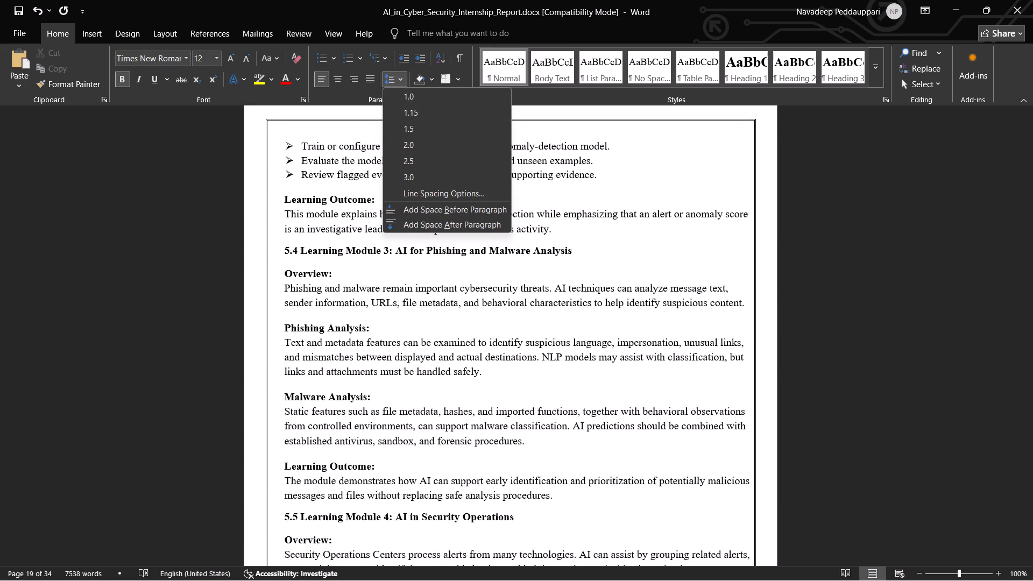
scroll(355, 309, down, 2)
scroll(352, 378, down, 1)
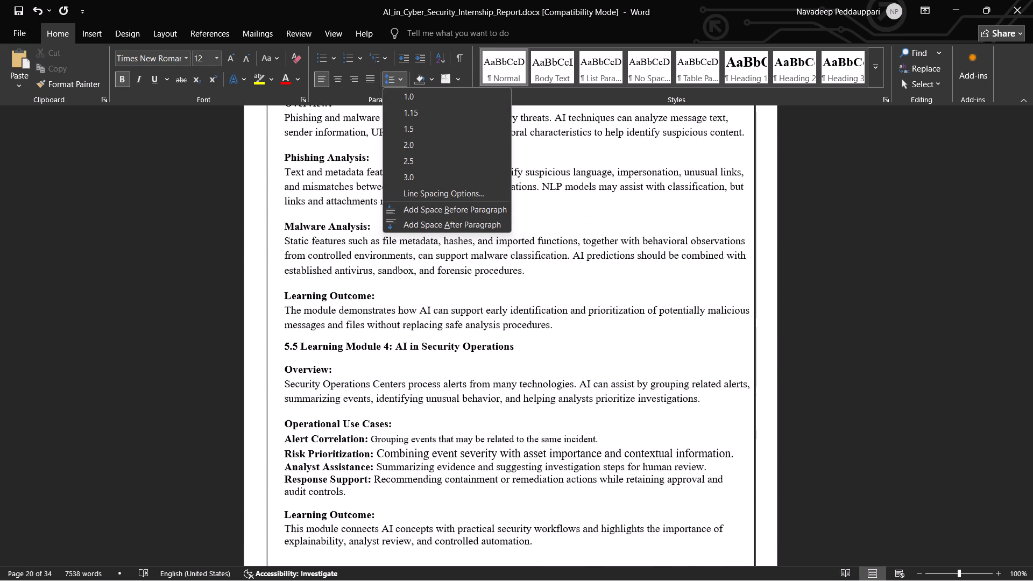
click(337, 435)
click(332, 442)
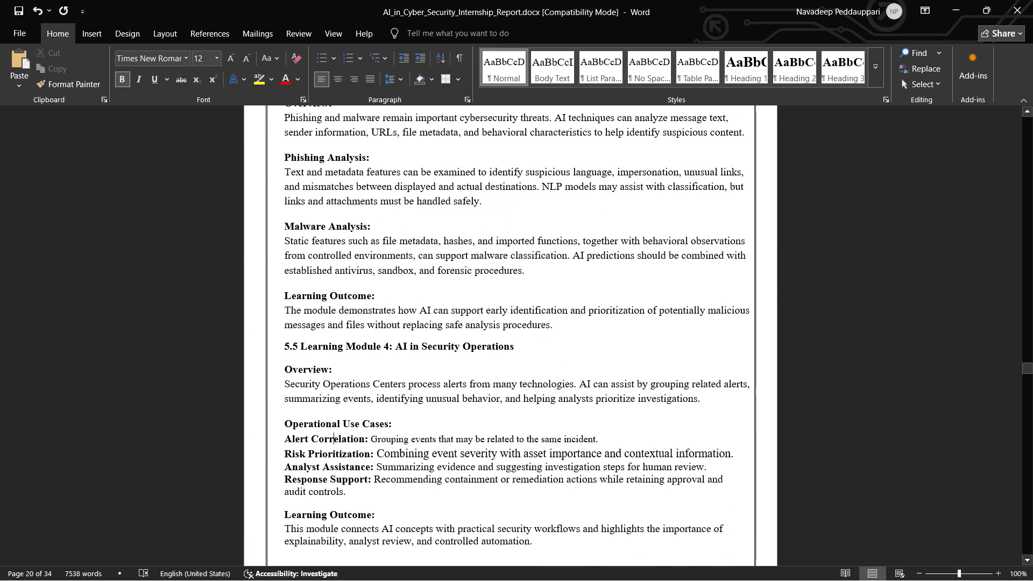
click(397, 80)
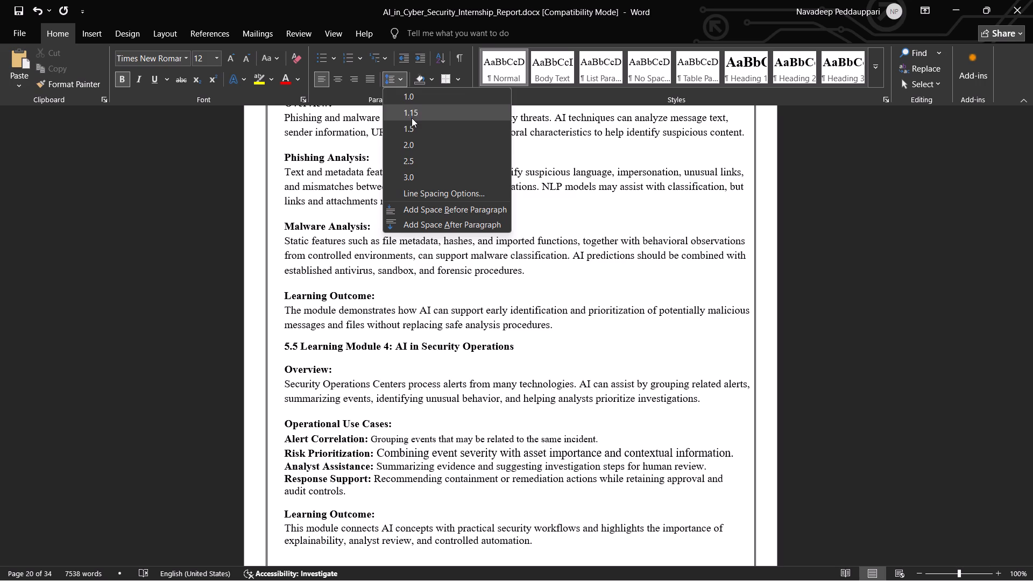
Recheck the spacing options of the Artificial Intelligence and Machine Learning items under Key Concepts in section 5.2.
scroll(365, 180, up, 5)
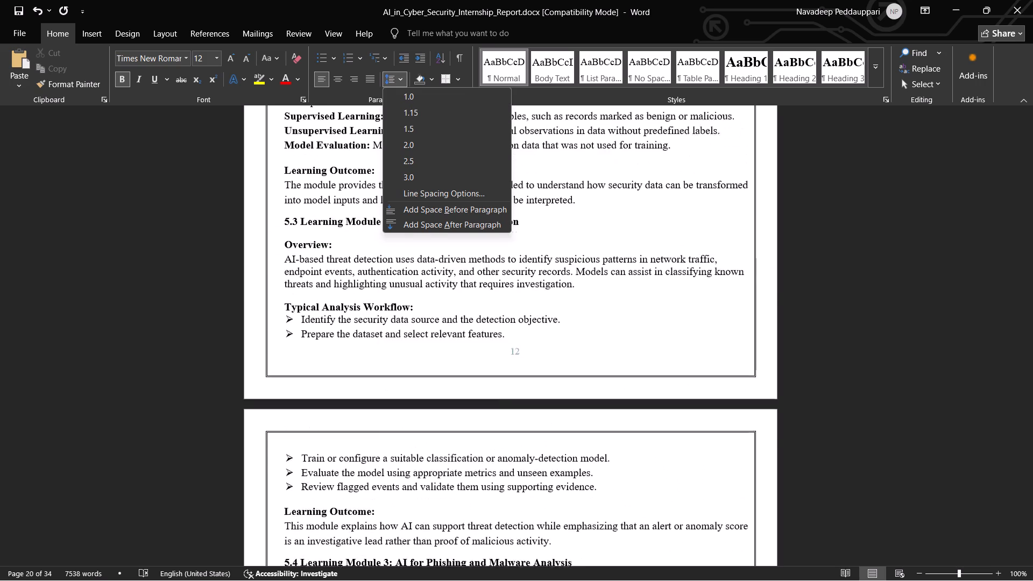
scroll(365, 180, up, 4)
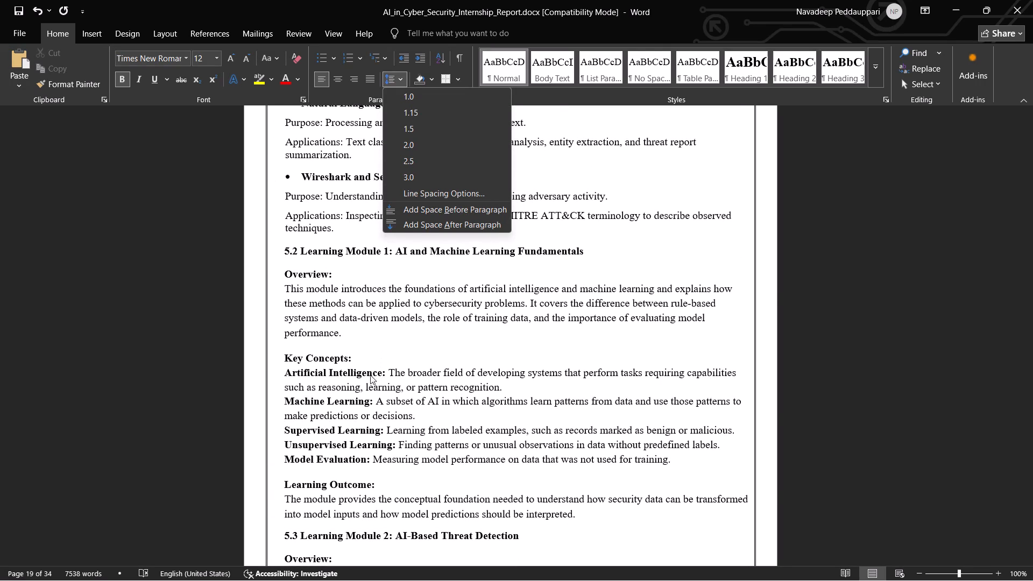
click(367, 373)
click(367, 373)
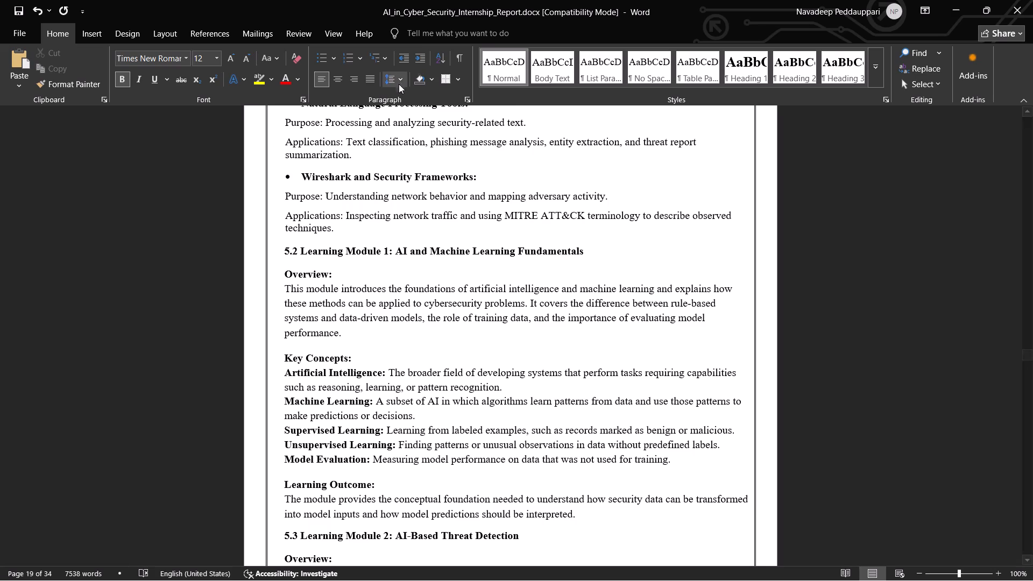
click(399, 77)
click(399, 77)
click(351, 402)
click(394, 79)
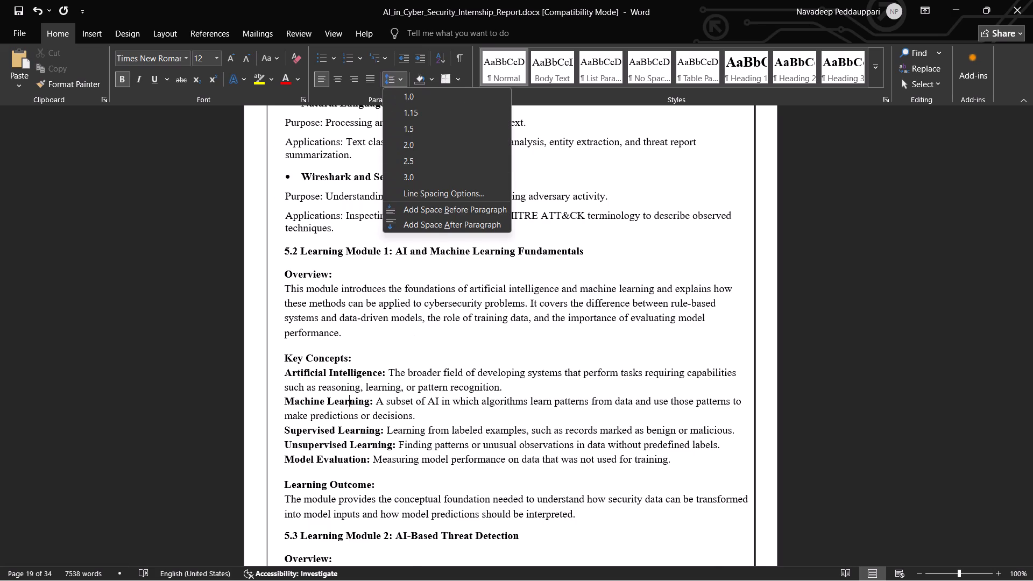
Examine the text formatting of the Overview and Operational Use Cases headings and the Alert Correlation label in section 5.5.
scroll(407, 377, down, 10)
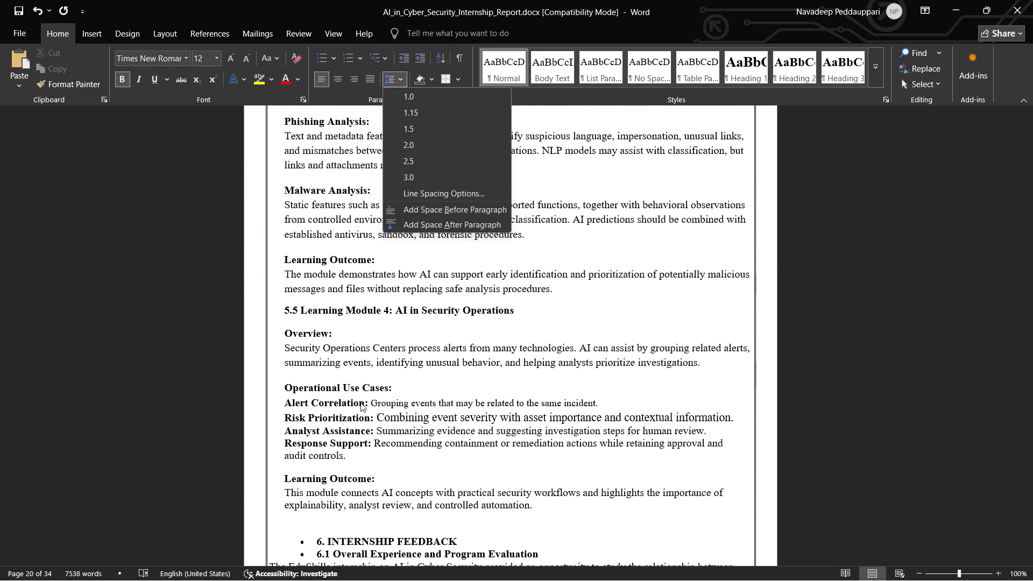
click(355, 405)
click(355, 405)
scroll(355, 405, down, 1)
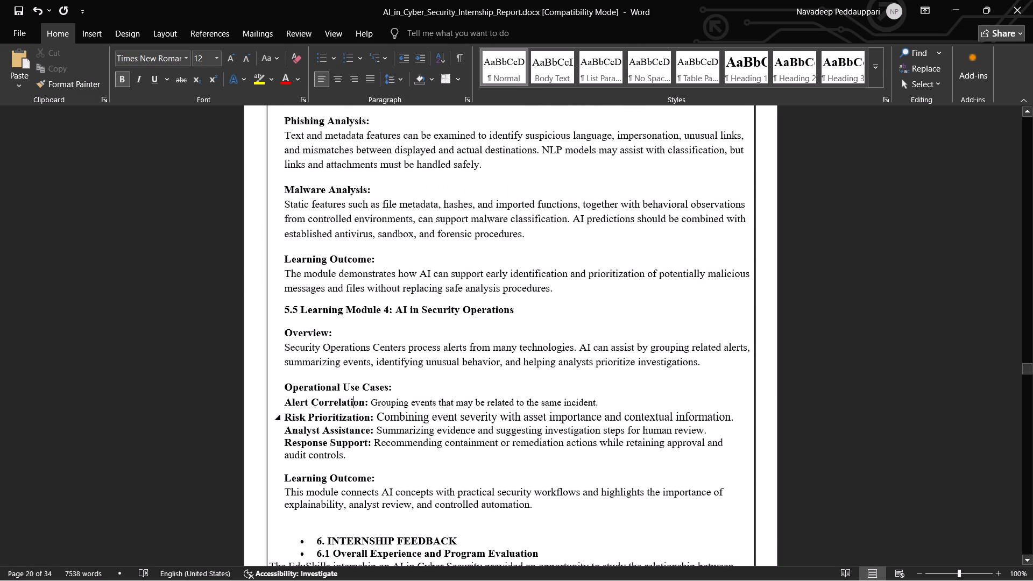
scroll(355, 405, down, 1)
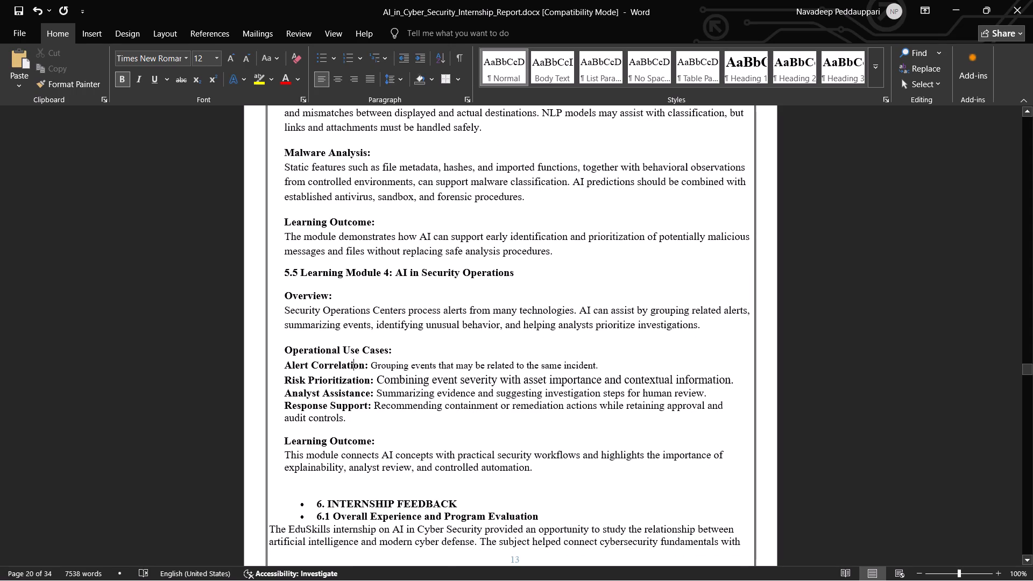
click(305, 294)
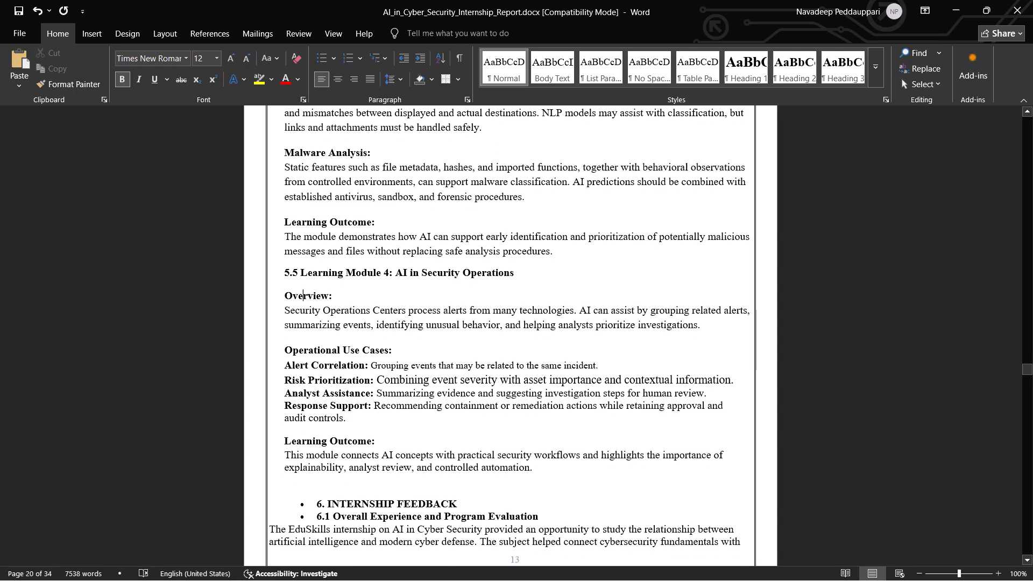
click(323, 349)
click(329, 366)
Copy the section 5.5 Overview paragraph's formatting onto the descriptions of Alert Correlation, Risk Prioritization, Analyst Assistance and Response Support.
drag(359, 312, 411, 330)
key(ctrl+alt+c)
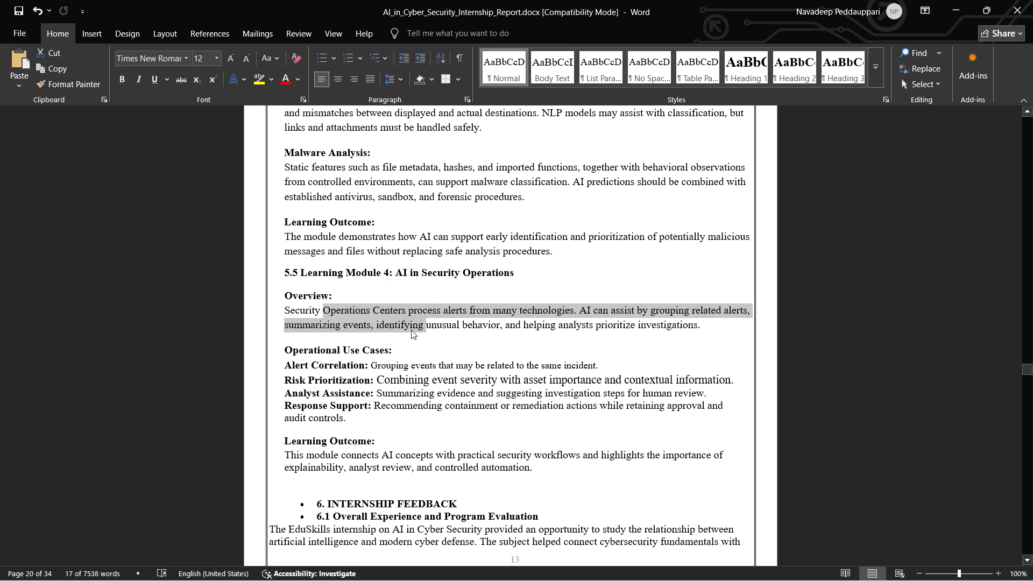
drag(373, 365, 598, 364)
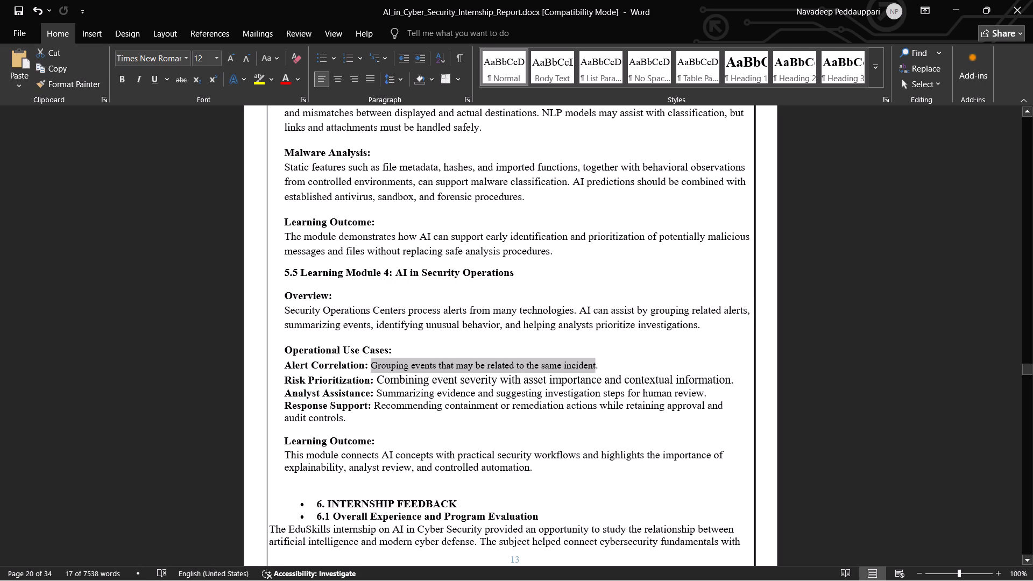
drag(598, 364, 606, 364)
key(ctrl+alt+v)
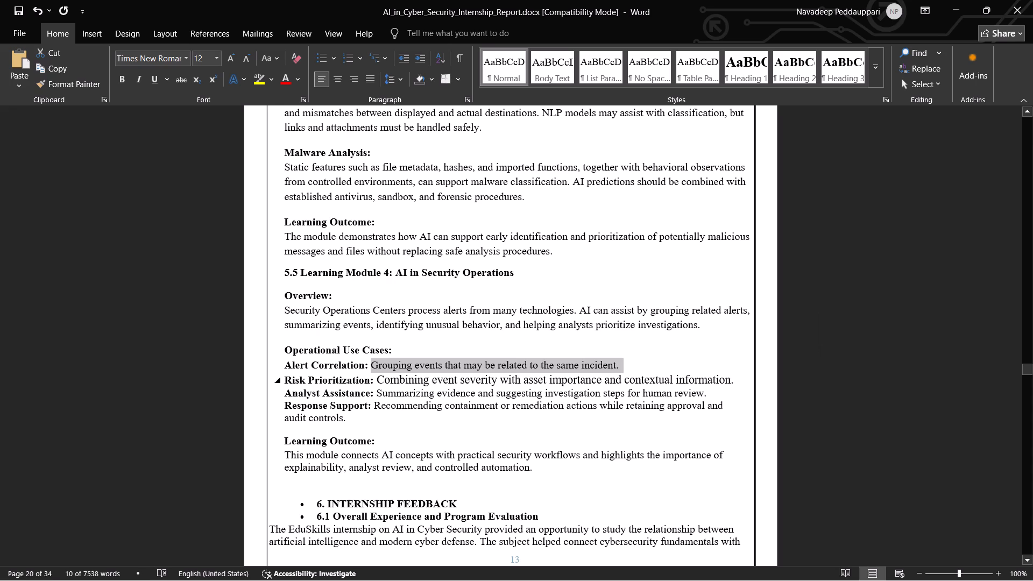
drag(376, 378, 738, 381)
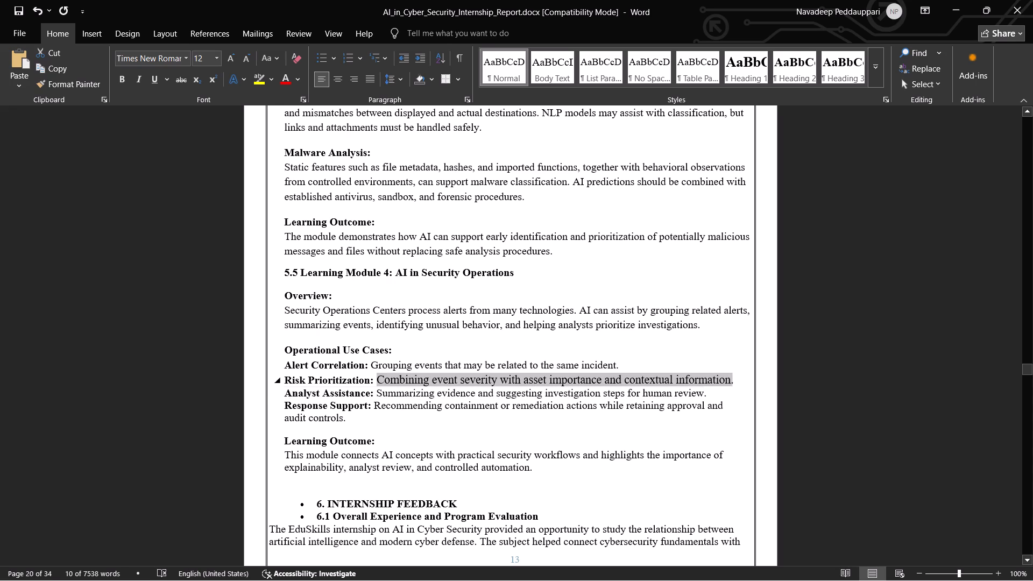
drag(738, 381, 742, 381)
key(ctrl+alt+v)
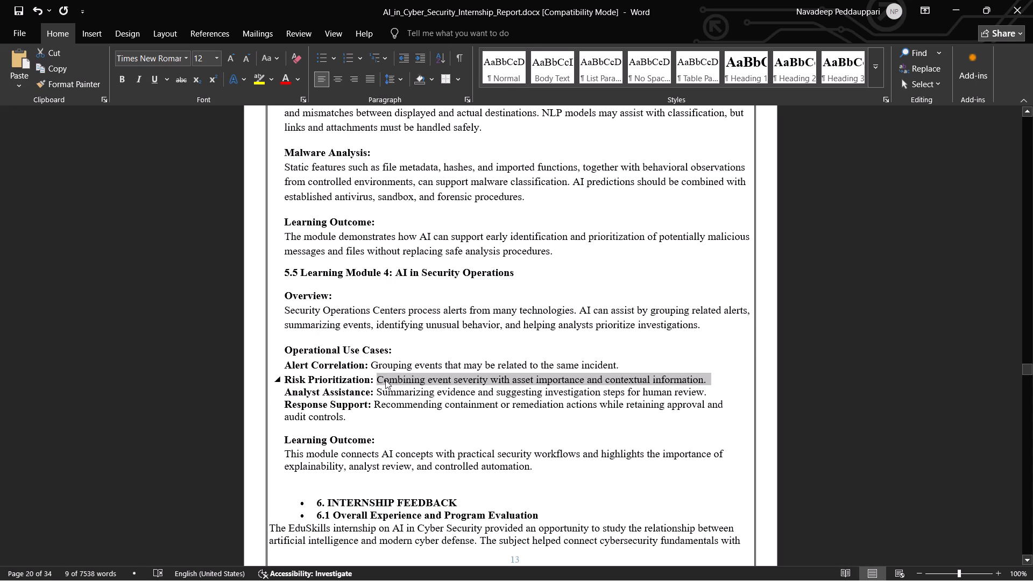
drag(378, 386, 718, 393)
key(ctrl+alt+v)
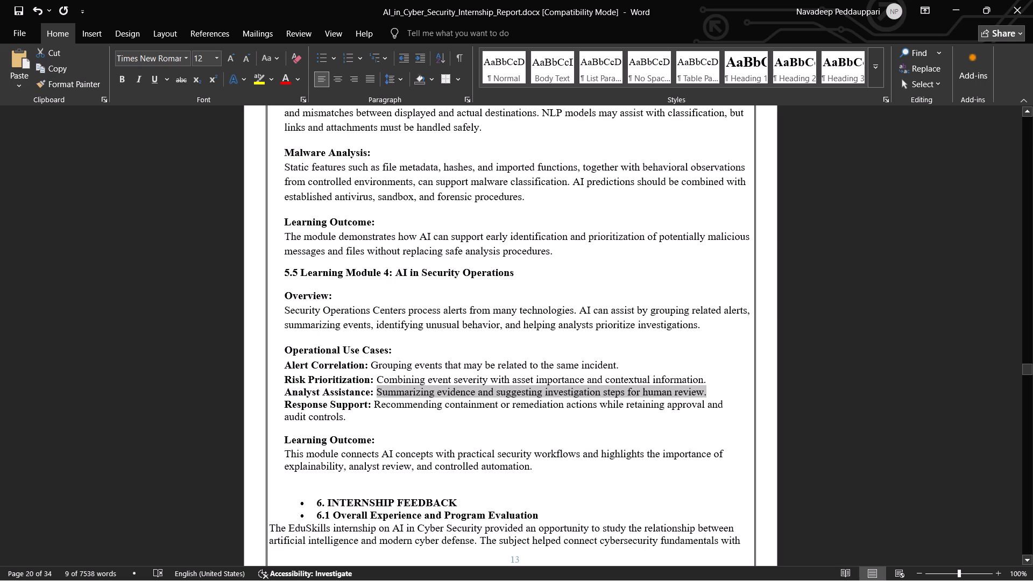
drag(376, 404, 383, 417)
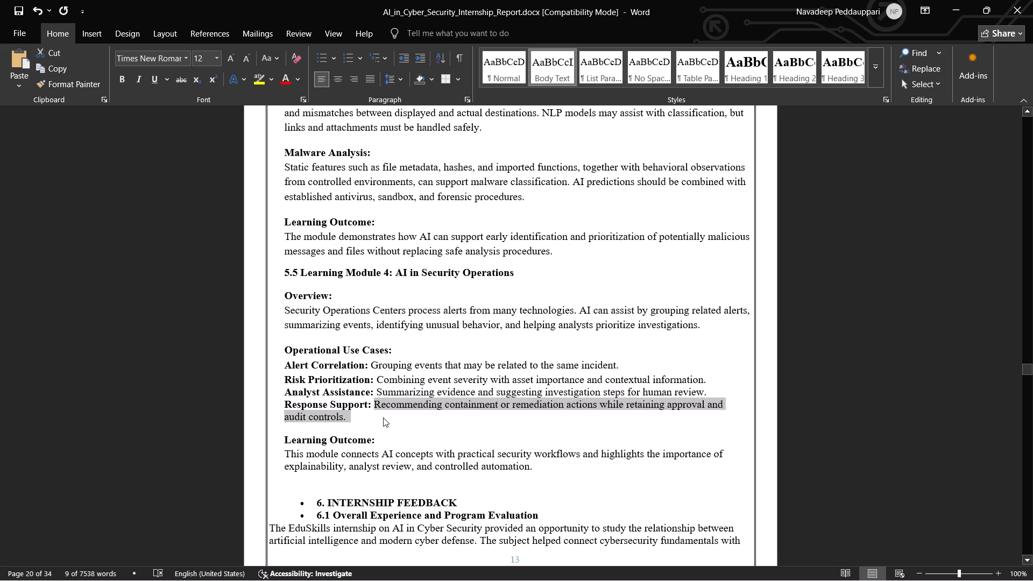
key(ctrl+alt+v)
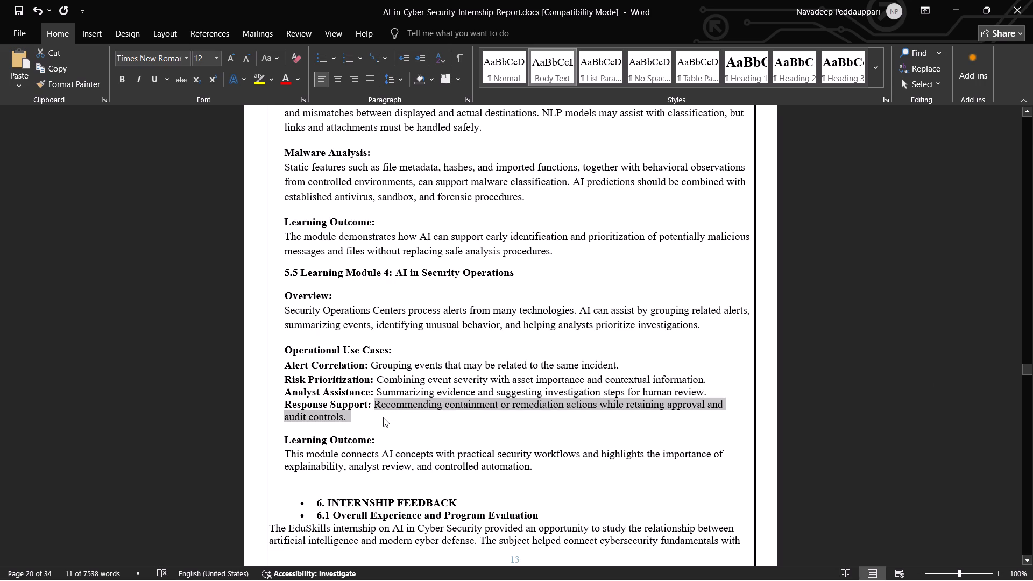
Save the report.
key(ctrl+s)
Check the Operational Use Cases heading's spacing options and compare the section 5.5 layout with the Key Concepts list in section 5.2.
click(366, 351)
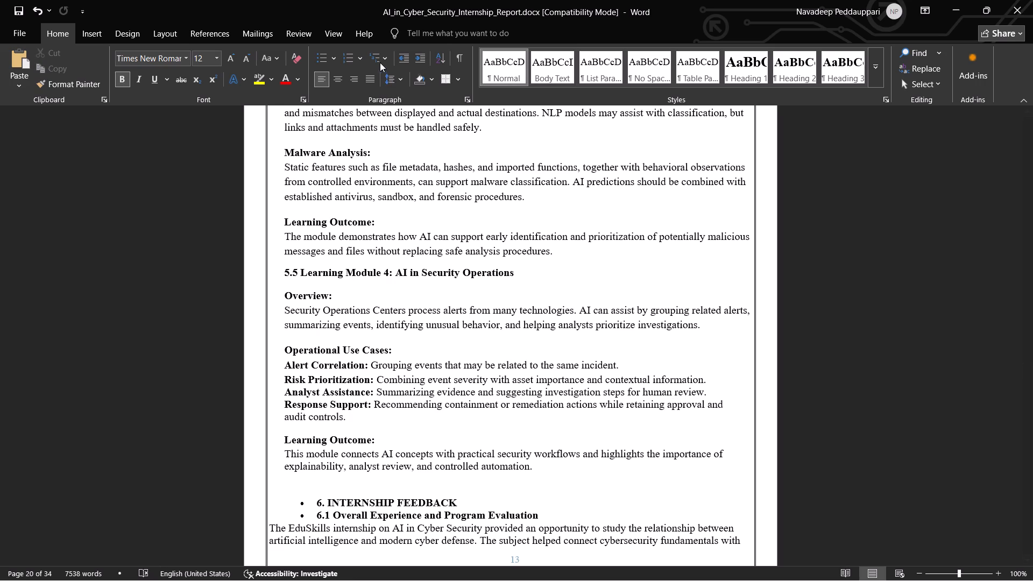
click(397, 74)
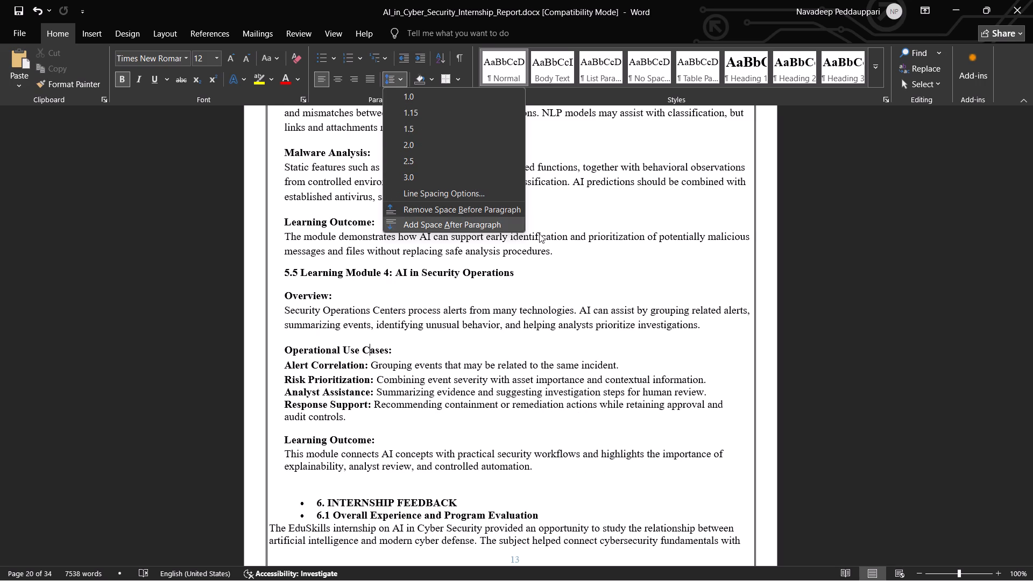
click(554, 218)
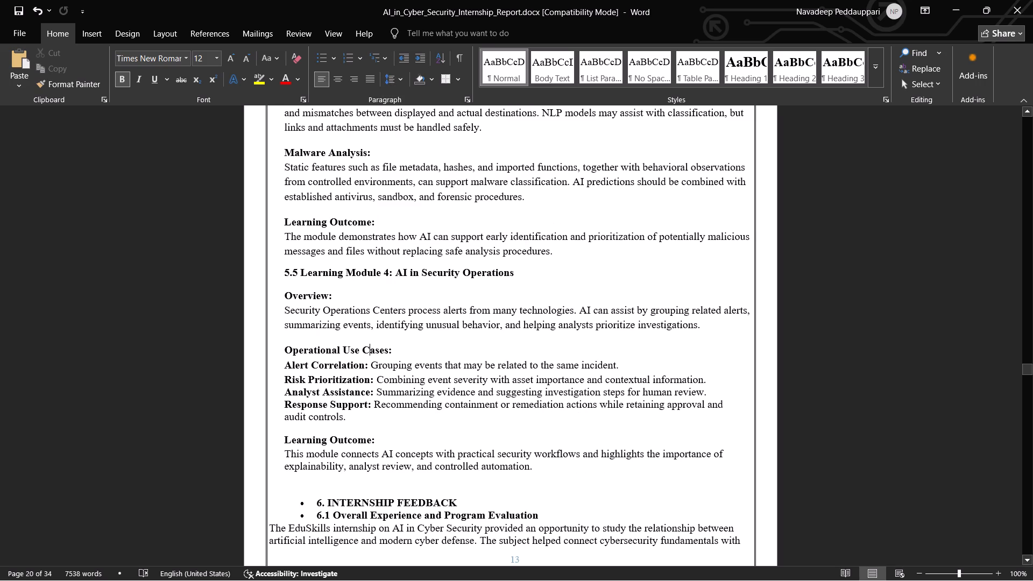
scroll(494, 316, down, 2)
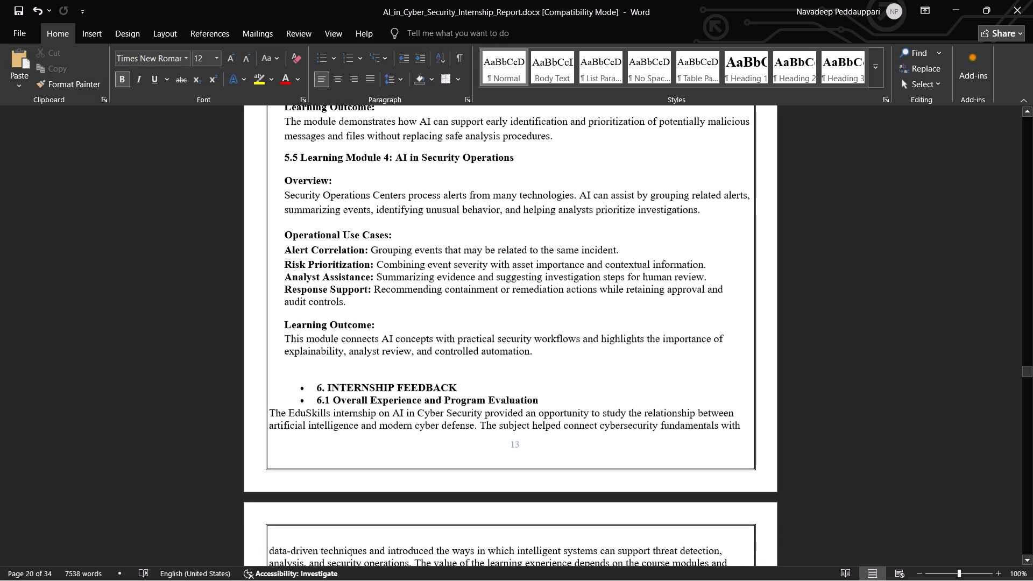
scroll(494, 316, up, 1)
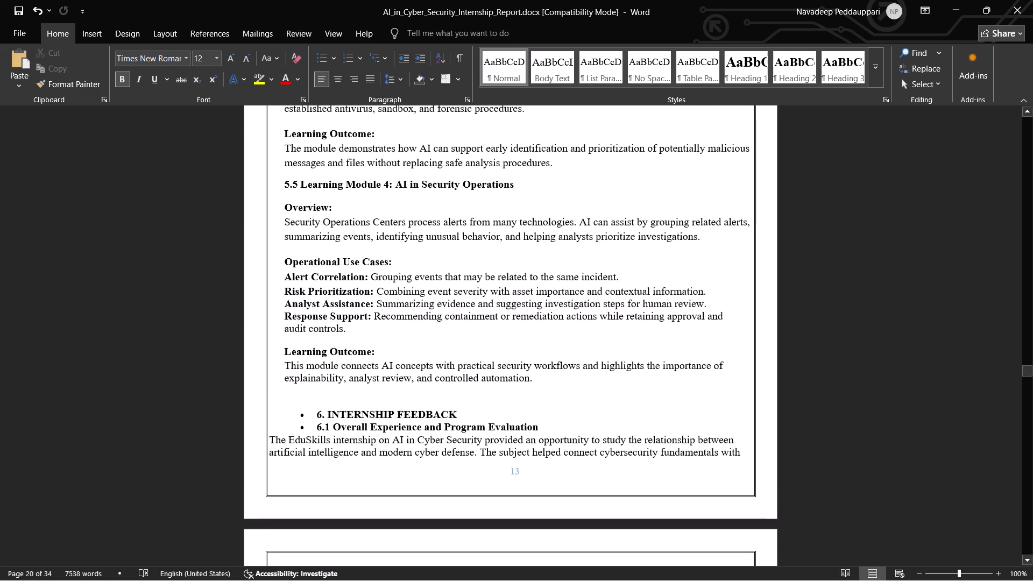
scroll(494, 316, up, 1)
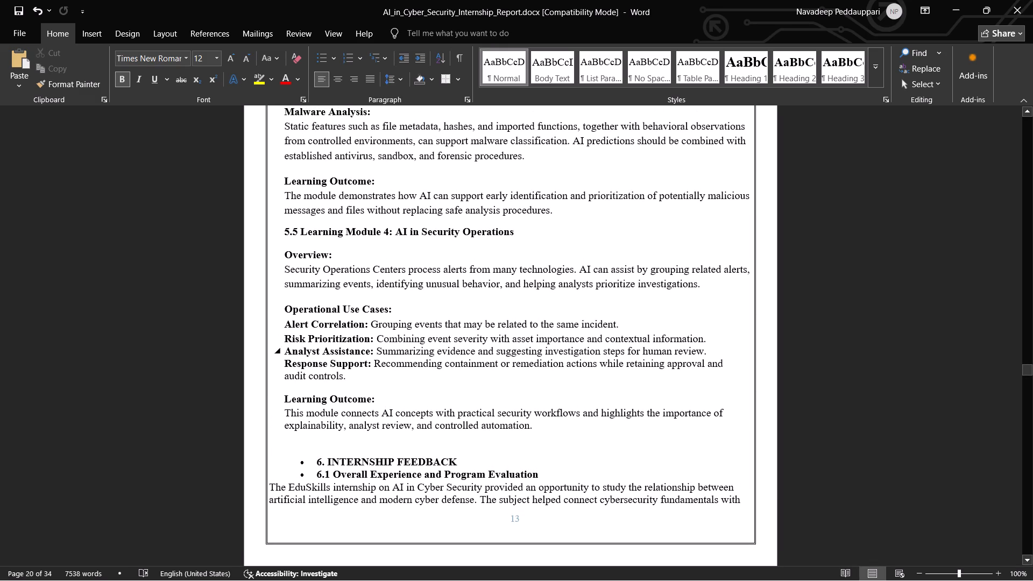
click(348, 352)
scroll(348, 352, up, 6)
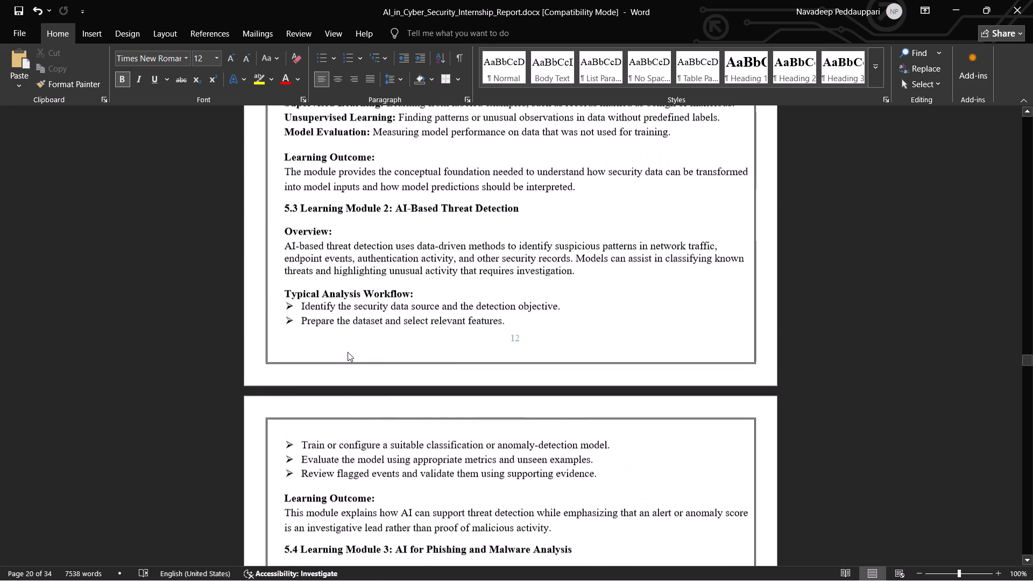
scroll(348, 352, up, 1)
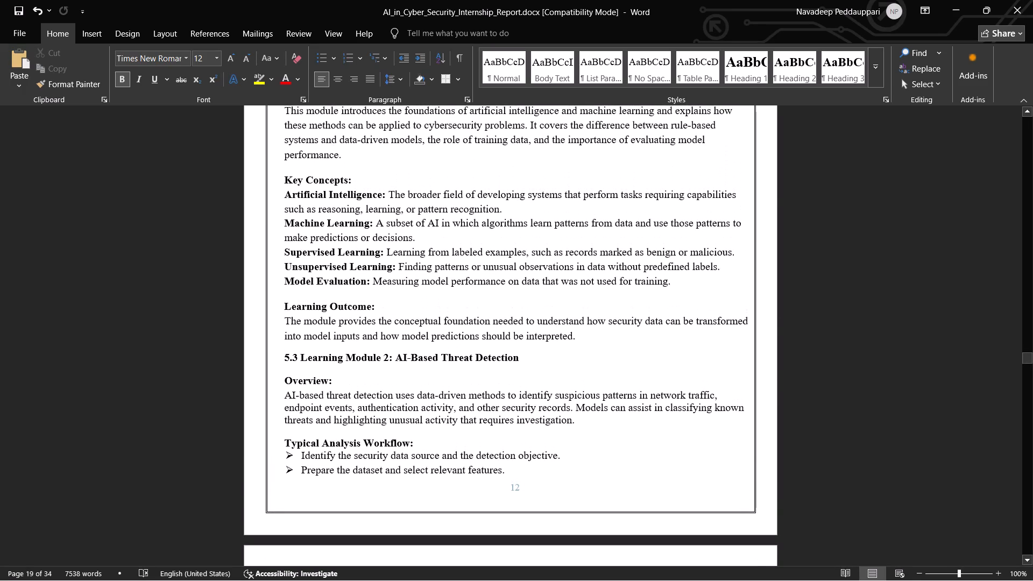
scroll(348, 352, up, 2)
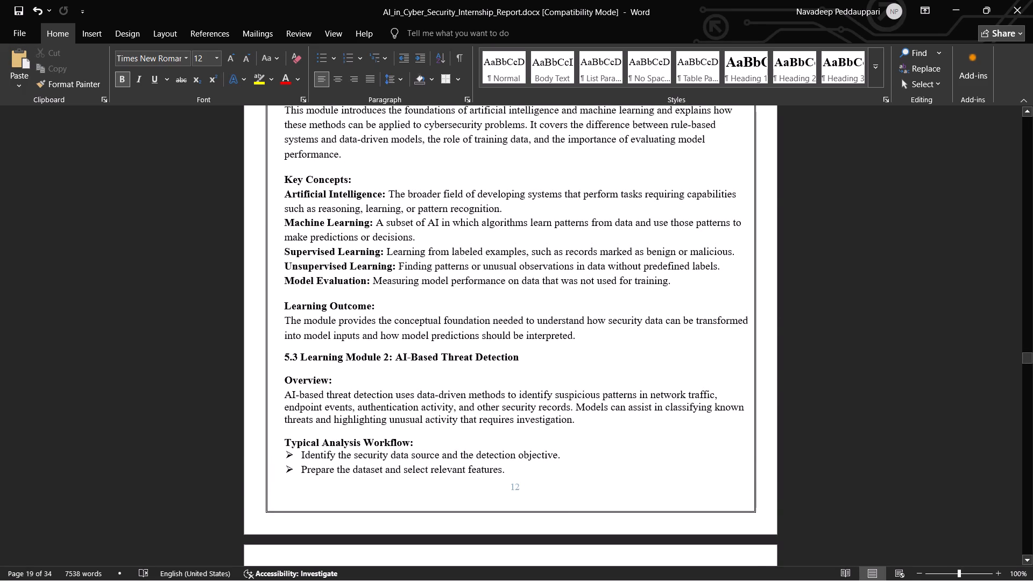
Check the line spacing options of the Artificial Intelligence item in section 5.2 and review the layout of sections 5.1 to 5.4.
scroll(348, 352, down, 1)
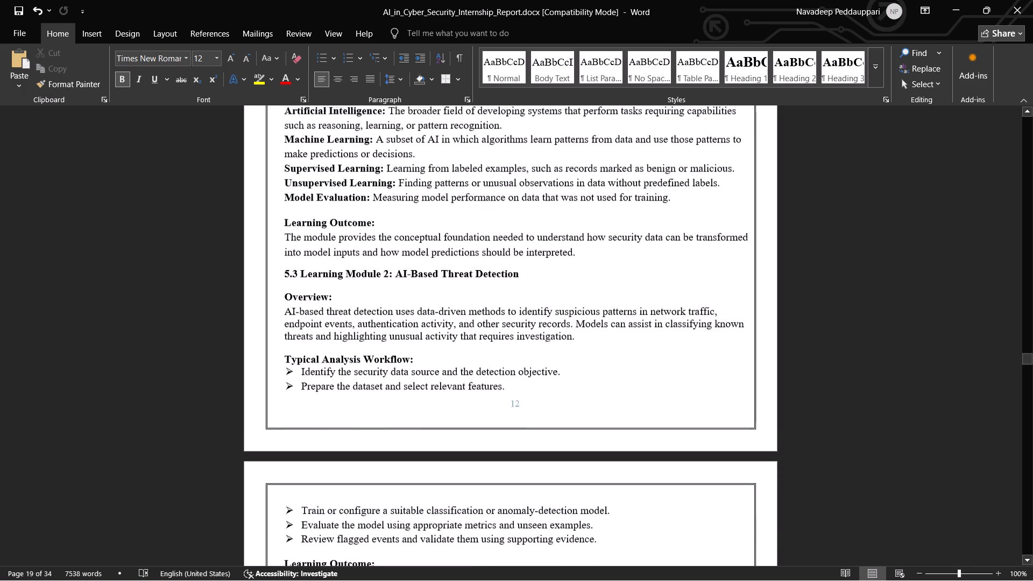
scroll(348, 352, down, 1)
click(345, 168)
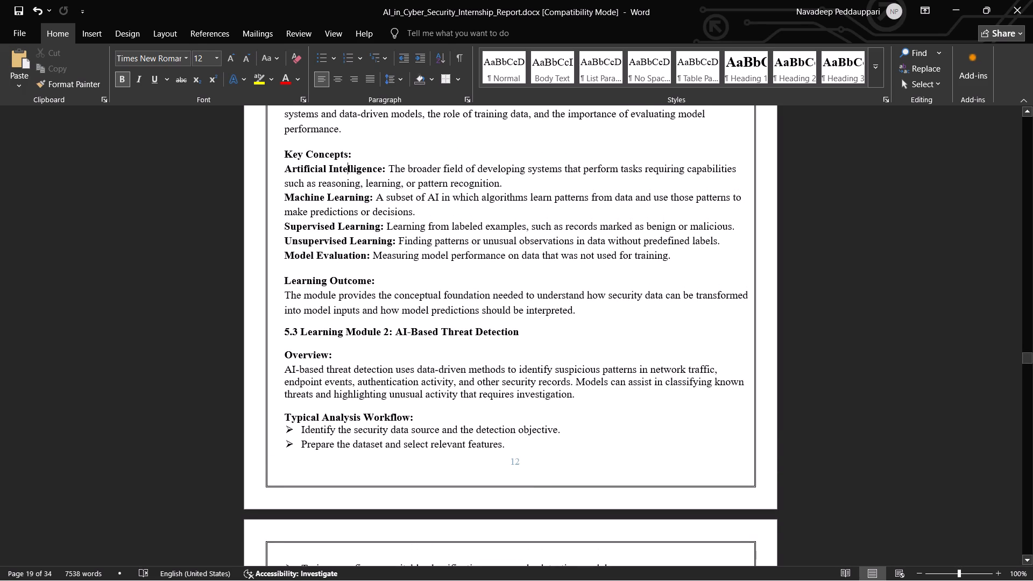
click(405, 77)
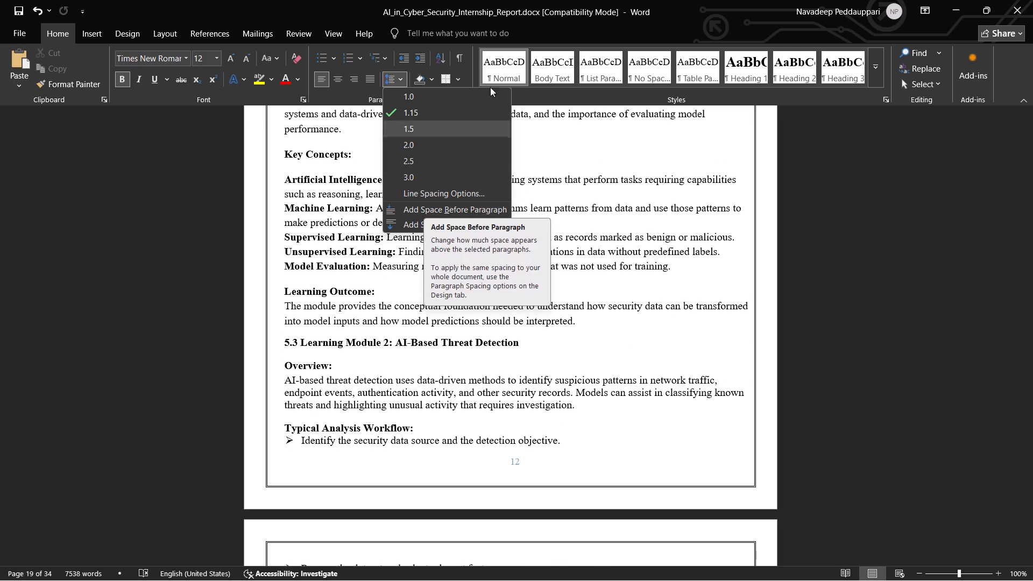
click(543, 161)
scroll(494, 277, down, 3)
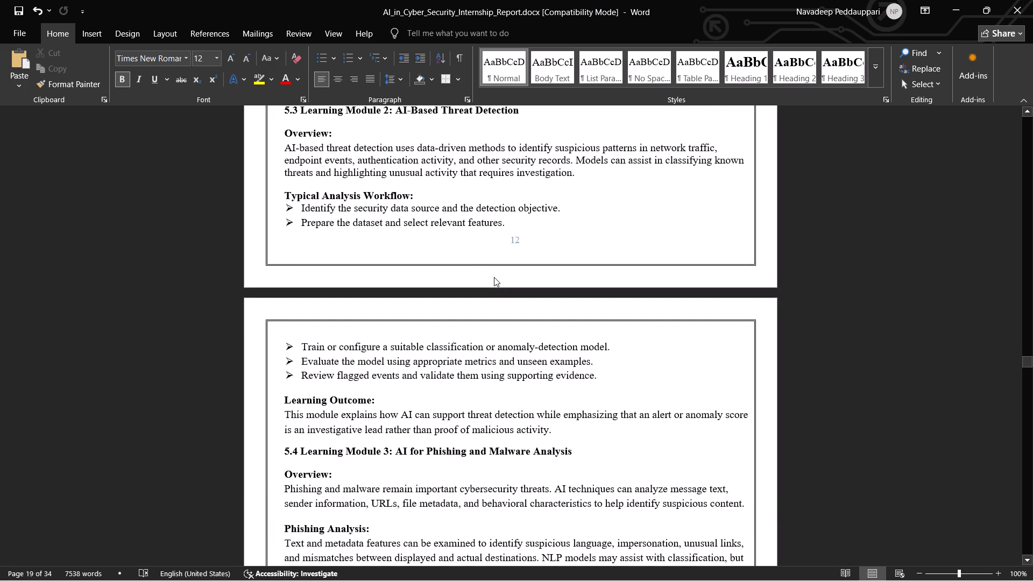
scroll(494, 277, up, 1)
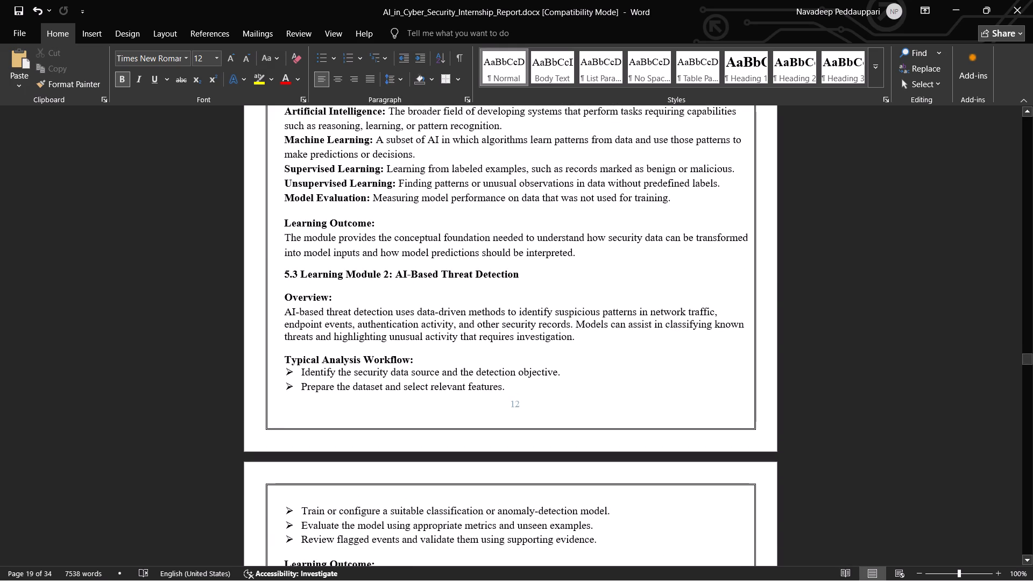
scroll(494, 277, up, 1)
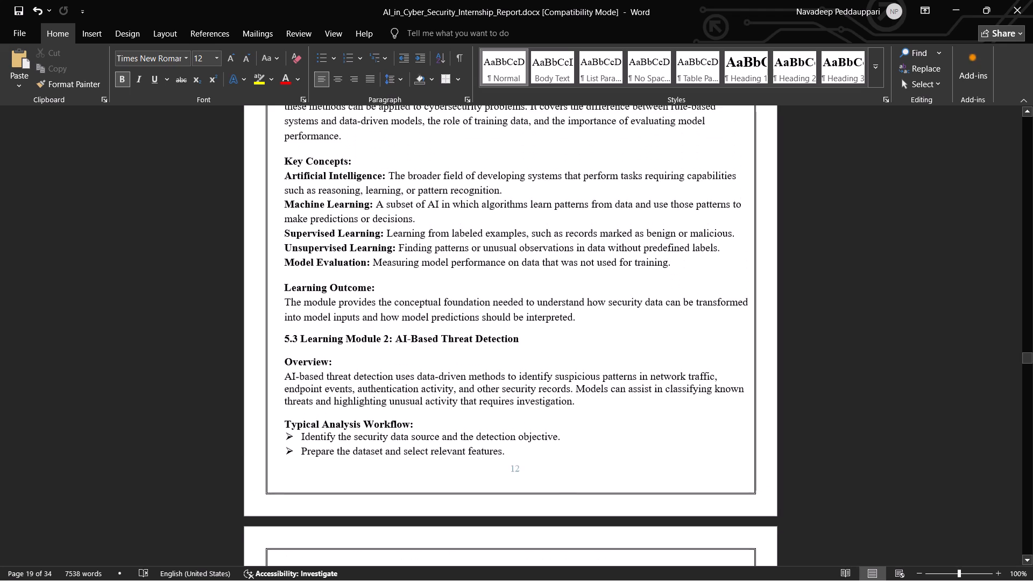
scroll(494, 277, up, 3)
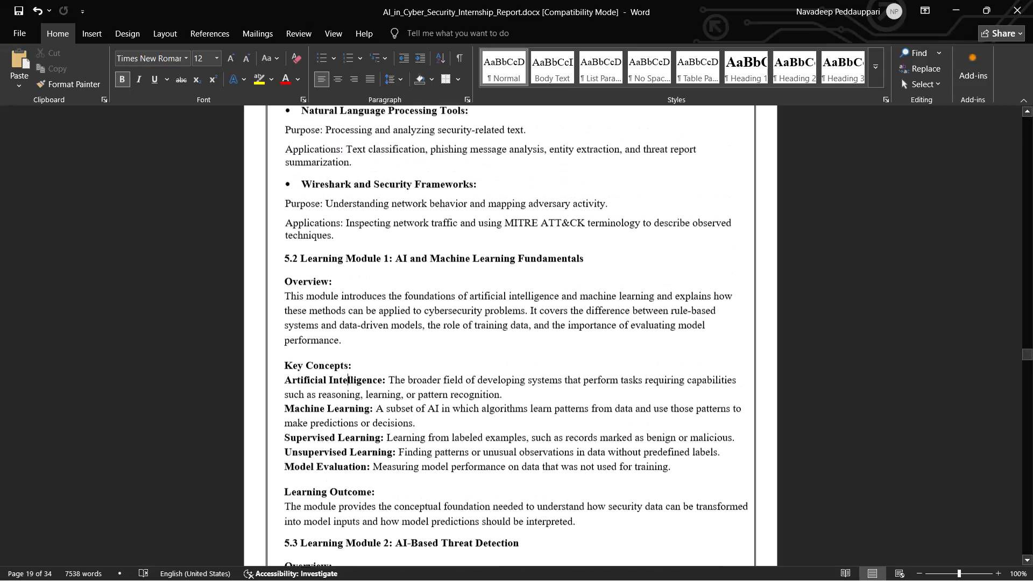
scroll(494, 277, up, 2)
scroll(494, 277, down, 9)
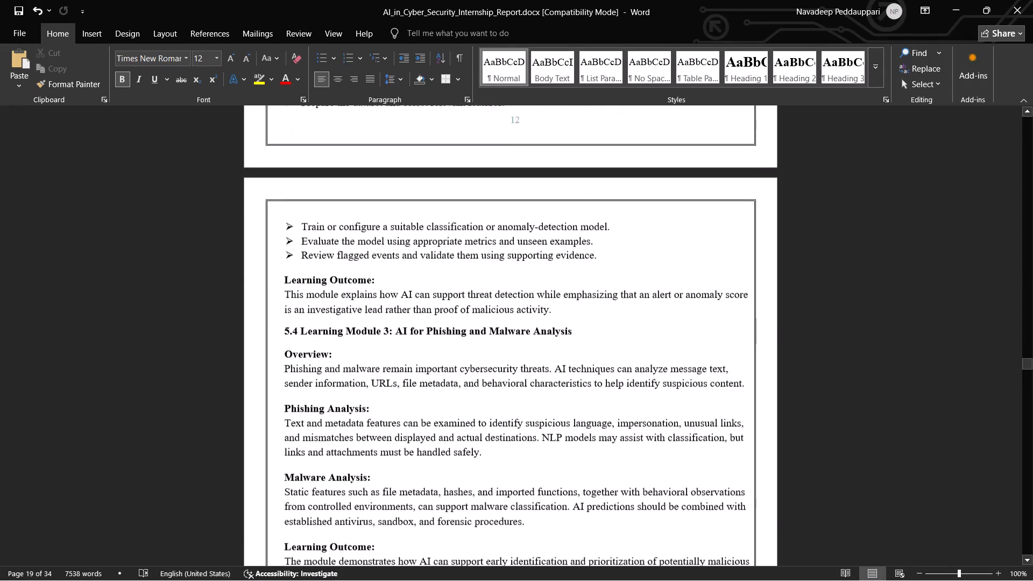
scroll(494, 277, up, 6)
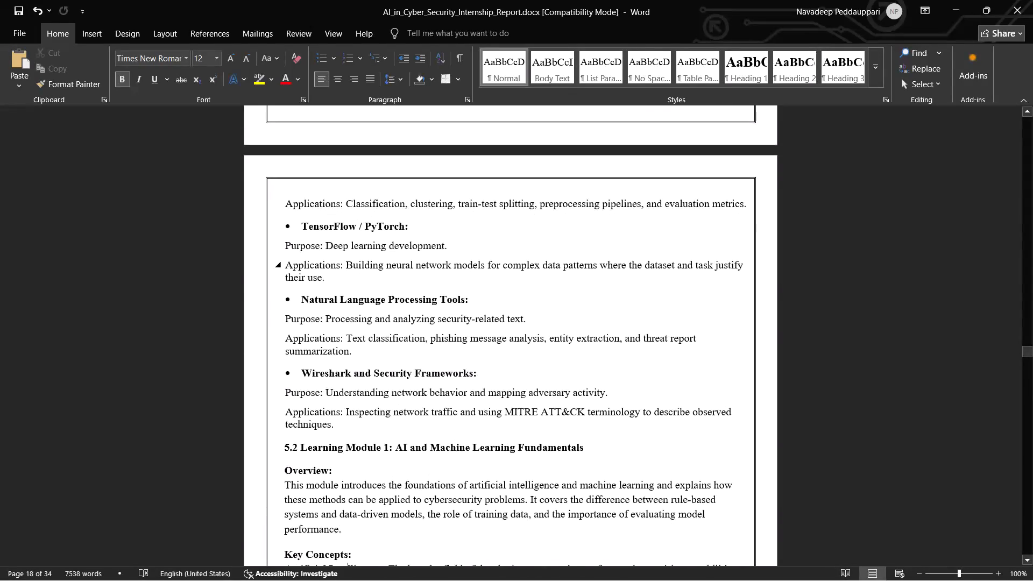
Remove the first-line indent from the paragraph under the 4.2 Process Flow heading.
scroll(494, 277, up, 2)
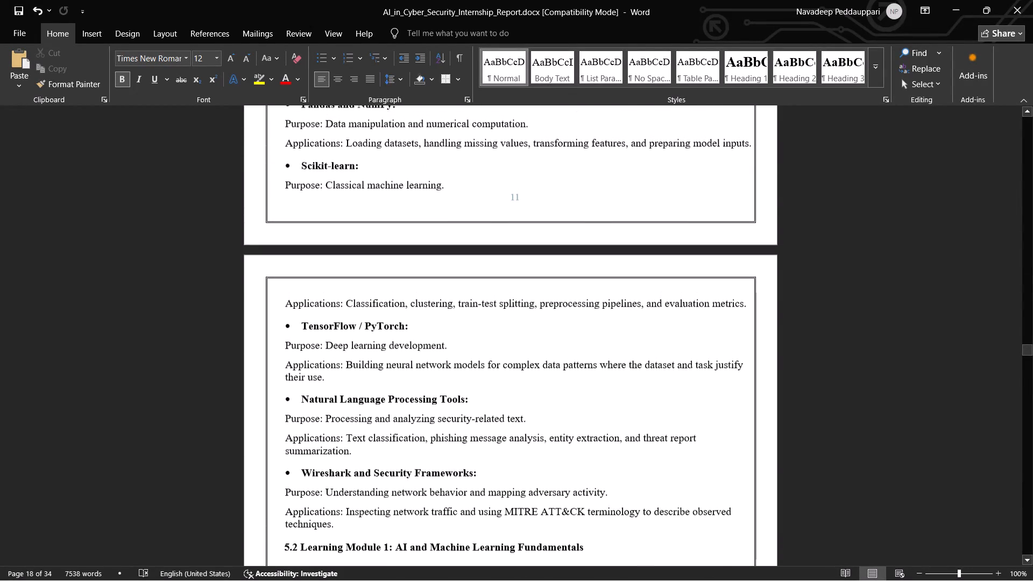
scroll(494, 277, up, 3)
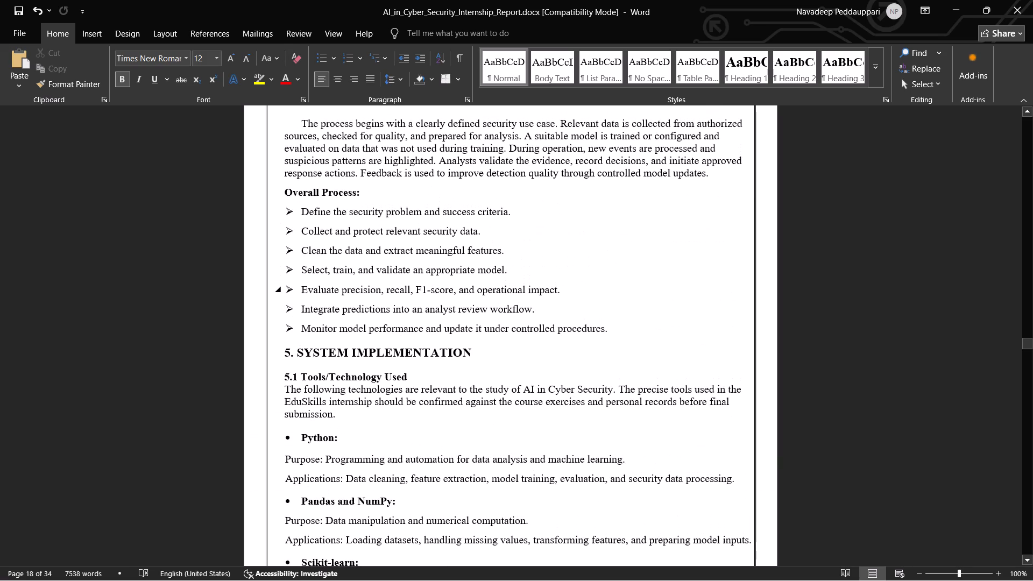
scroll(494, 277, up, 1)
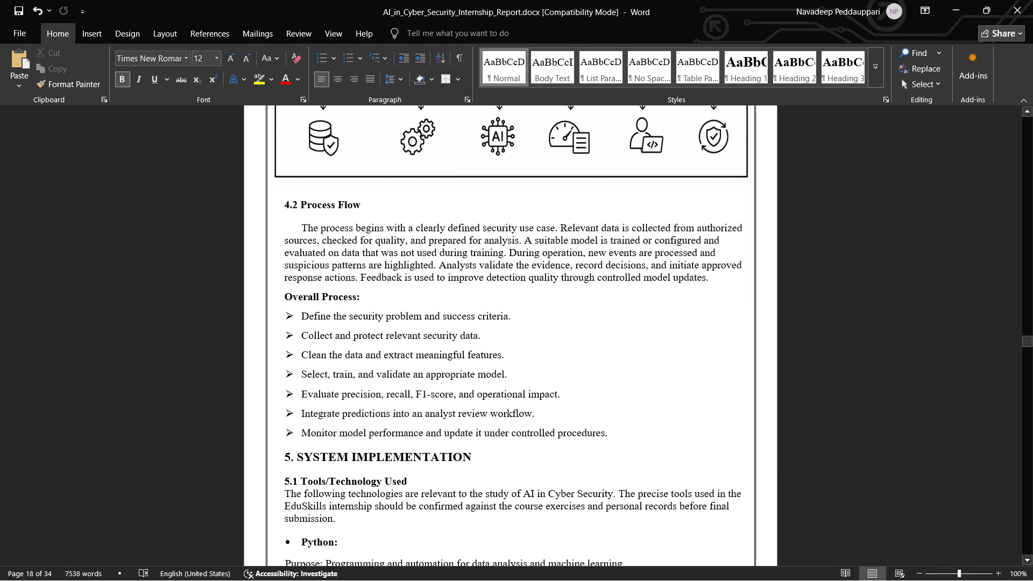
click(300, 224)
key(BackSpace)
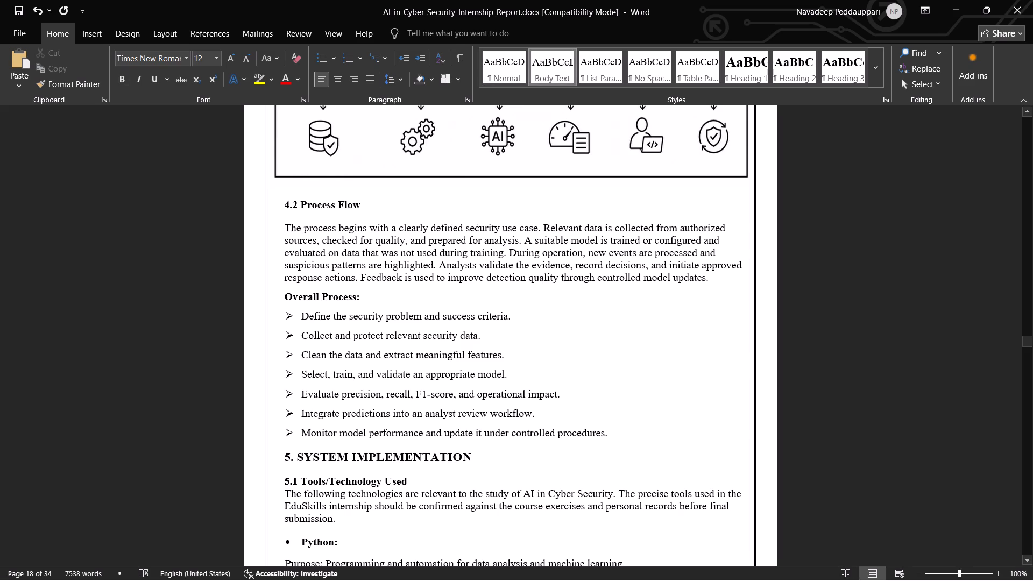
Save the report.
key(ctrl+s)
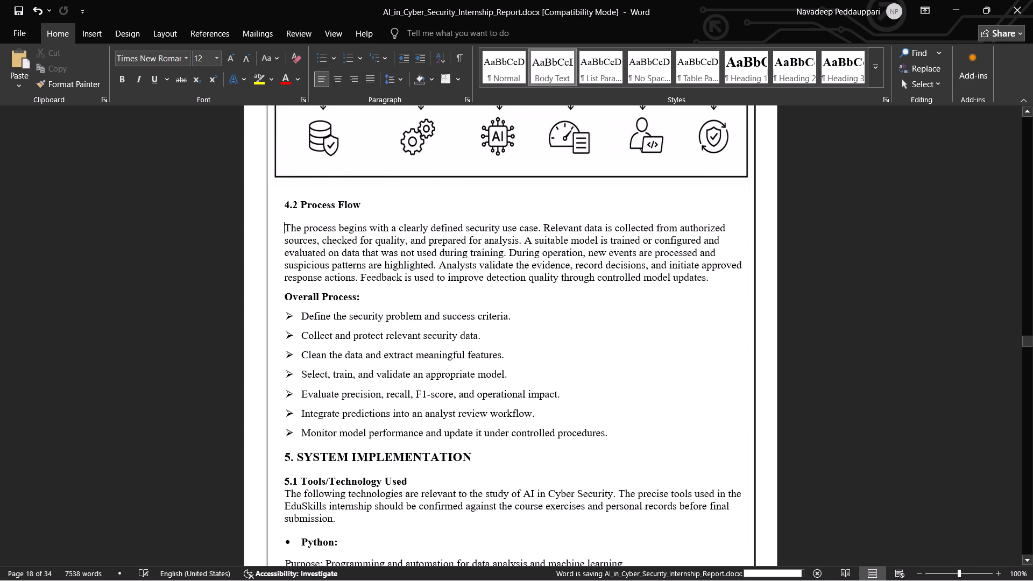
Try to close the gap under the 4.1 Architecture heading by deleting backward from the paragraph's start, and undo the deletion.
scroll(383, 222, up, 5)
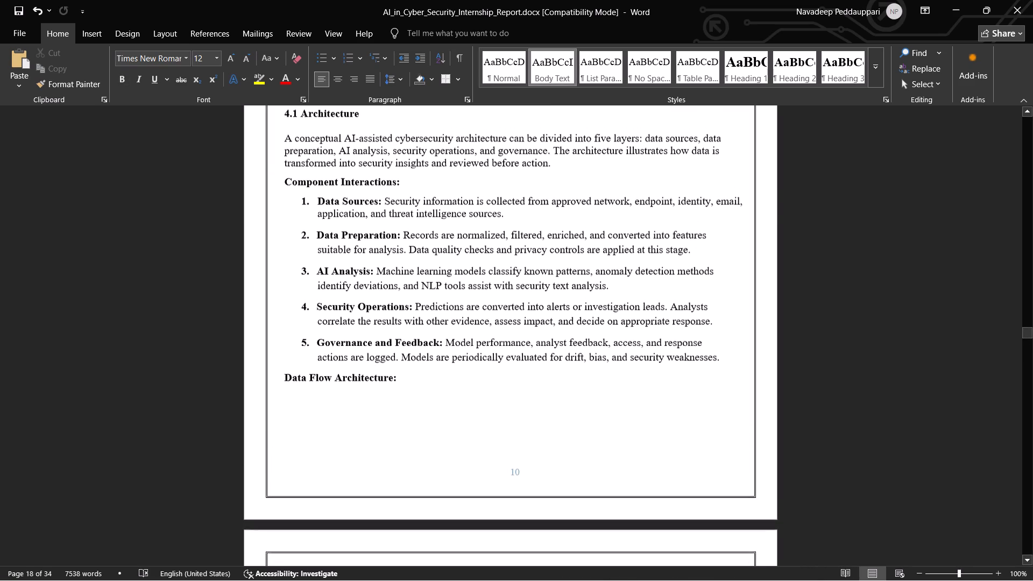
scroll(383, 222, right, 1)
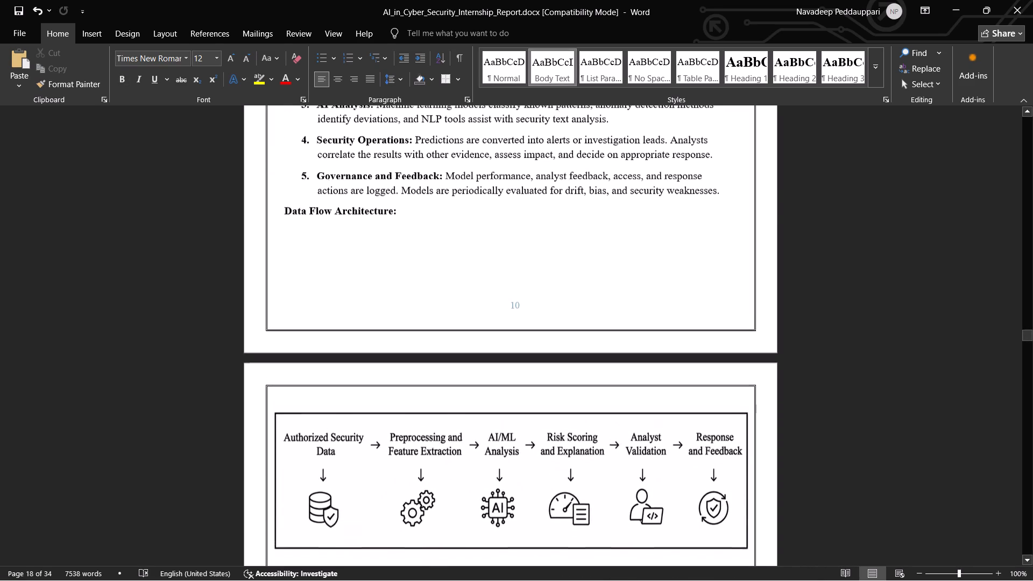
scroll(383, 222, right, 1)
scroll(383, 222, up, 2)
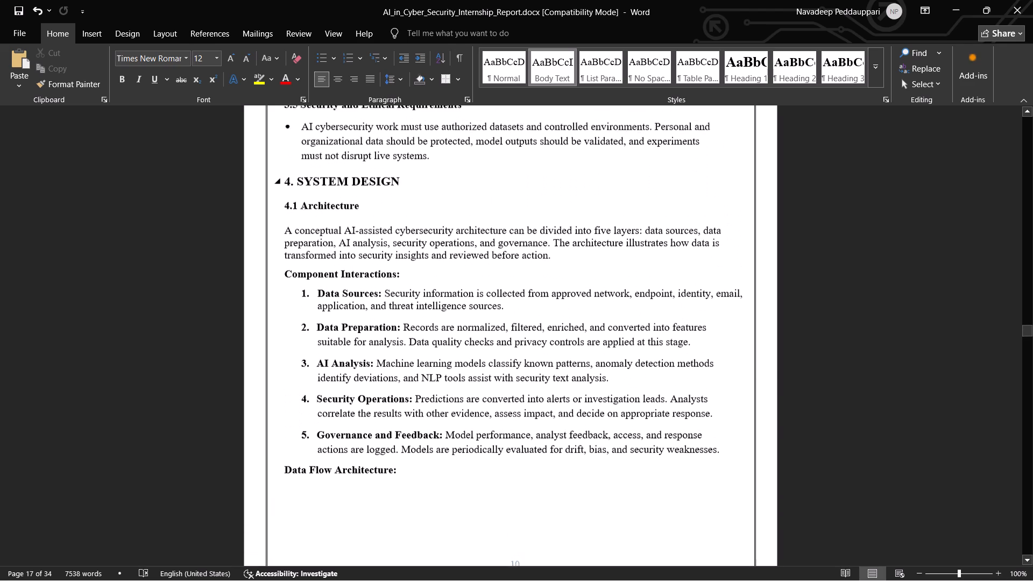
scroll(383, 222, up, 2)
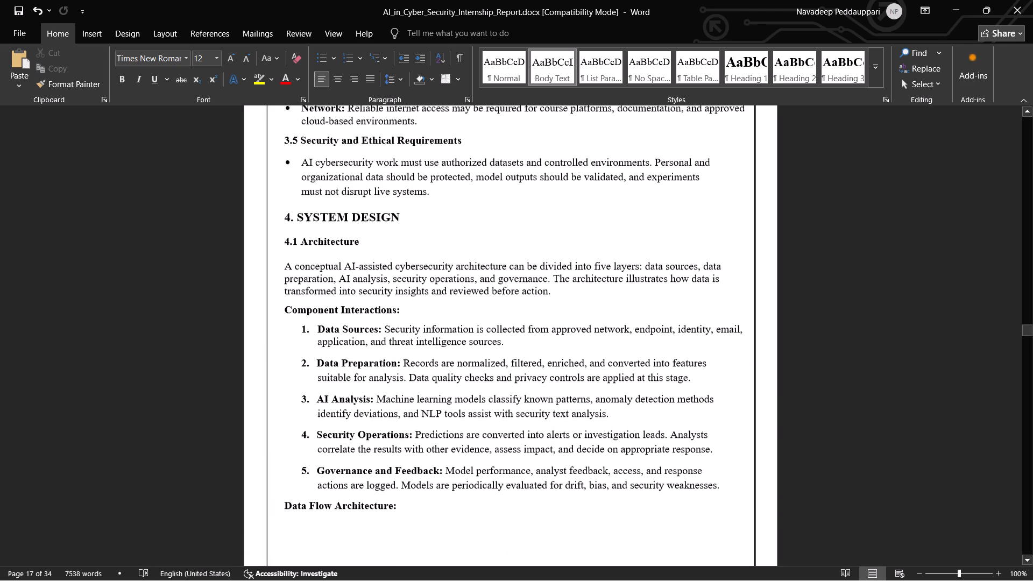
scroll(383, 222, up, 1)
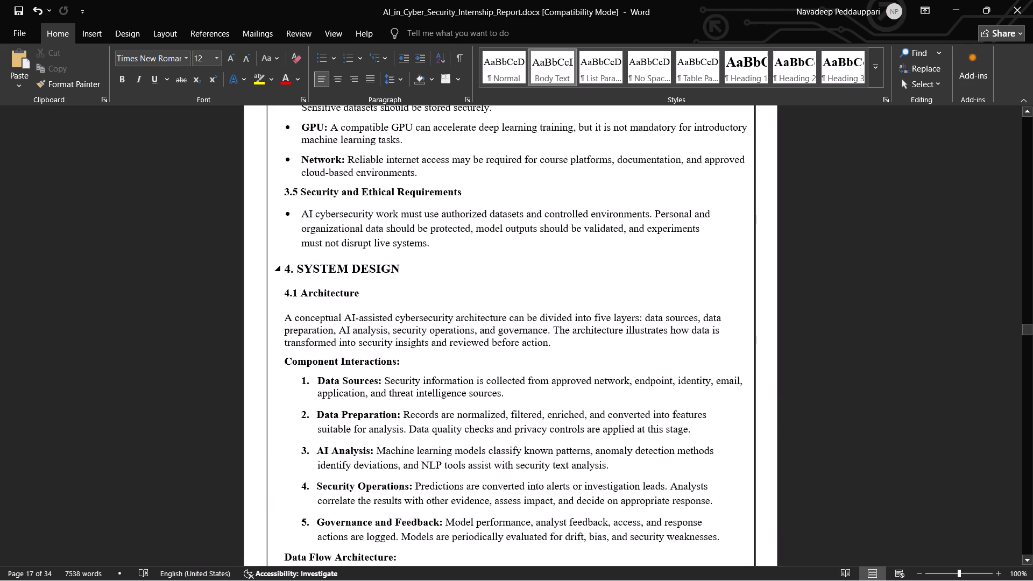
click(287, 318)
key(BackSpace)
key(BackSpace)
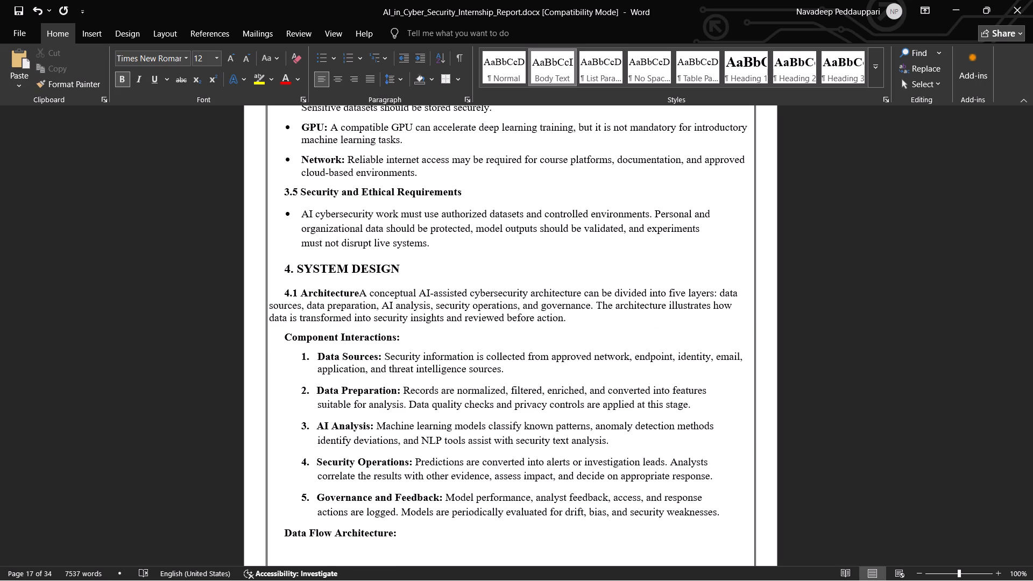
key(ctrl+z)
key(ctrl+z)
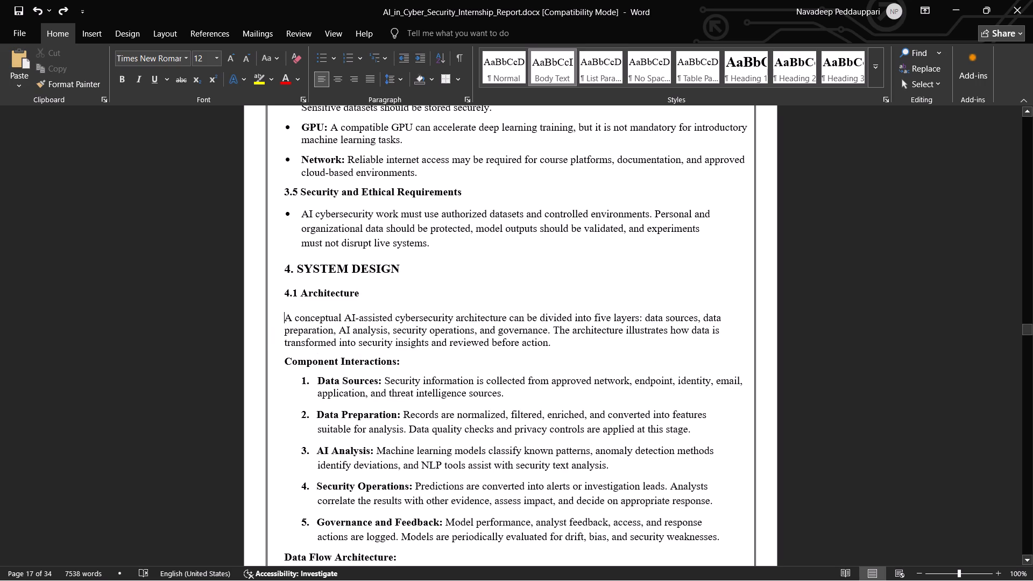
Remove the space before the paragraph under the 4.1 Architecture heading.
click(396, 78)
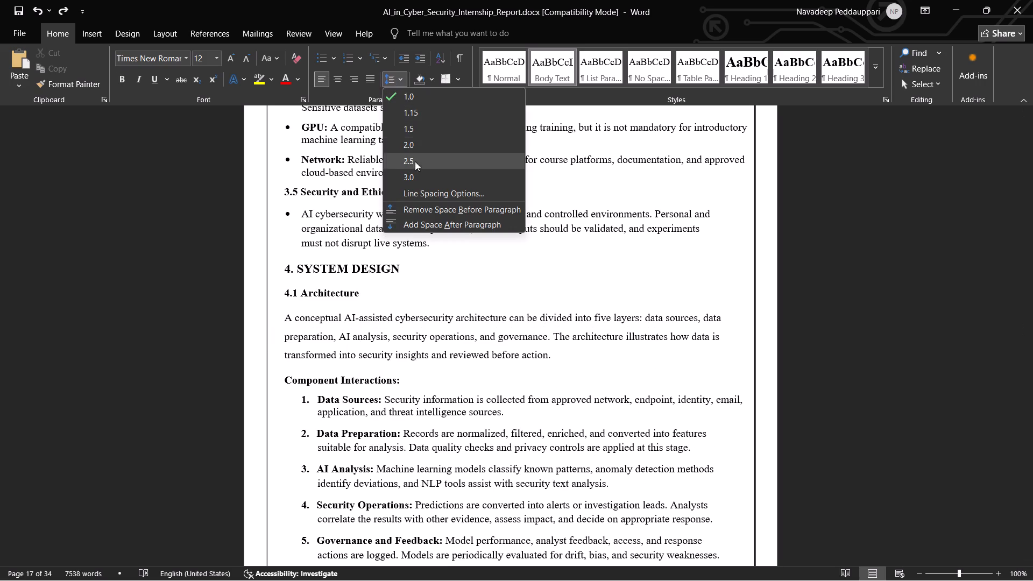
click(418, 206)
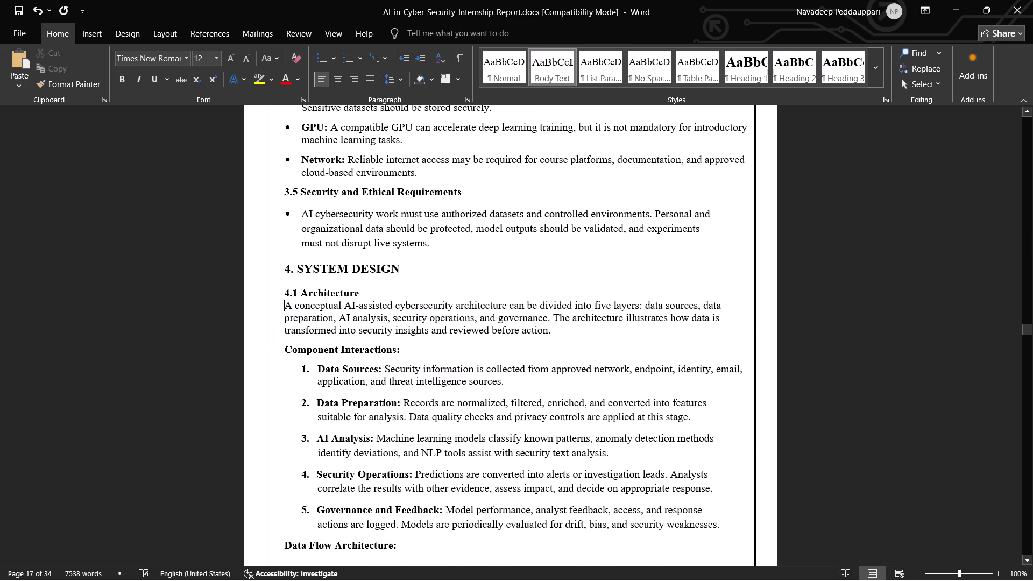
scroll(404, 354, up, 1)
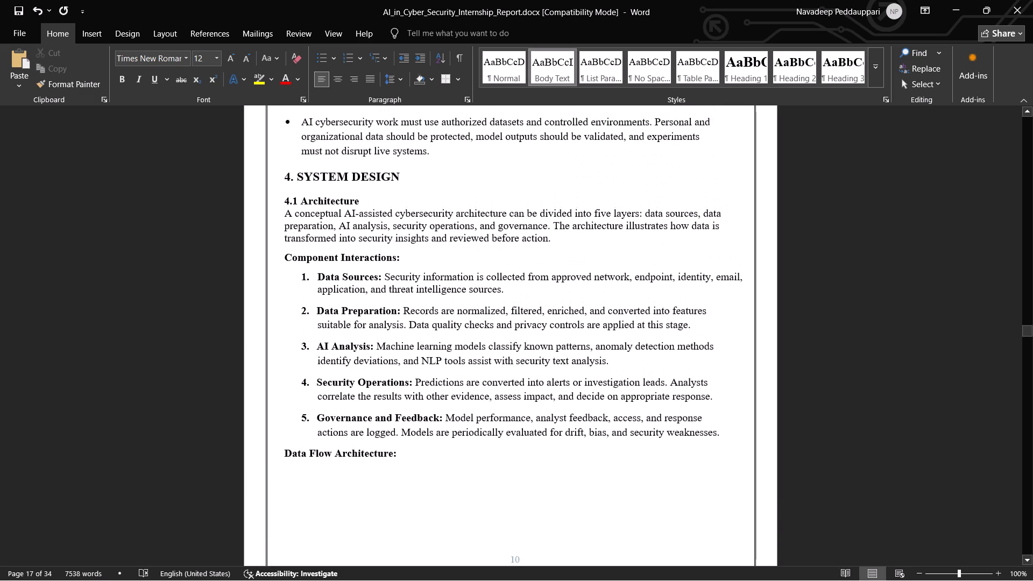
scroll(404, 354, up, 1)
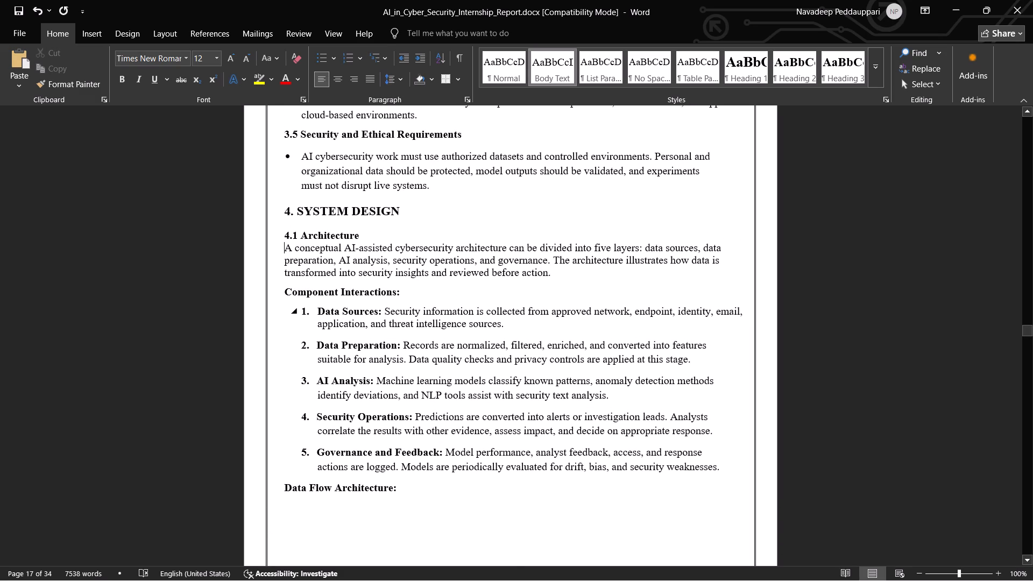
scroll(360, 317, up, 3)
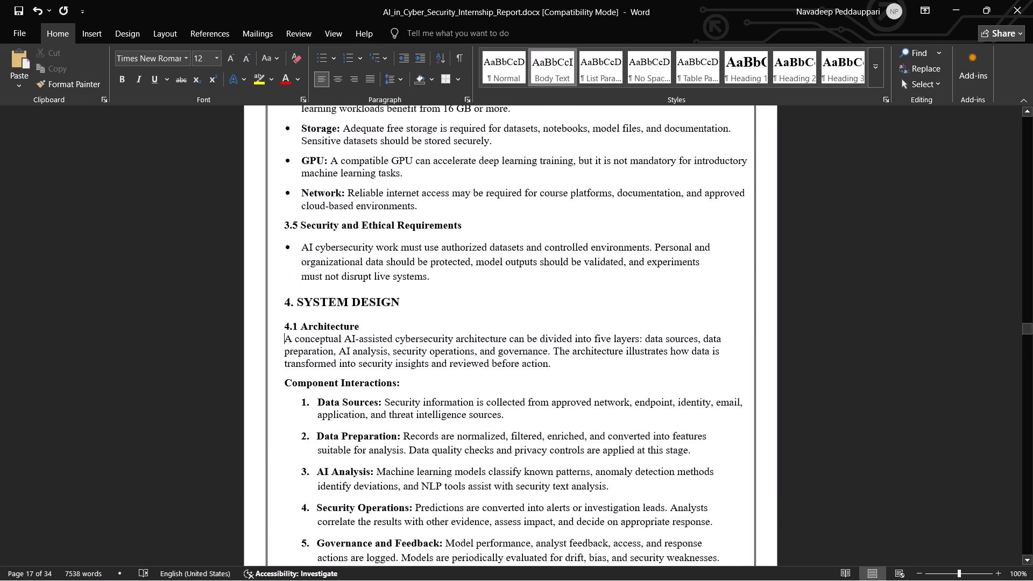
scroll(360, 317, up, 1)
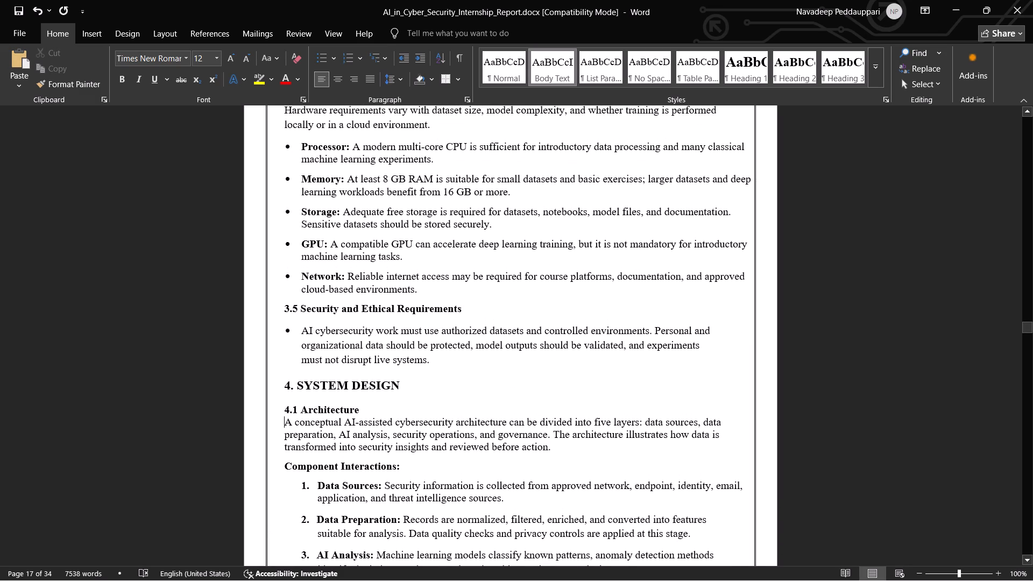
click(301, 329)
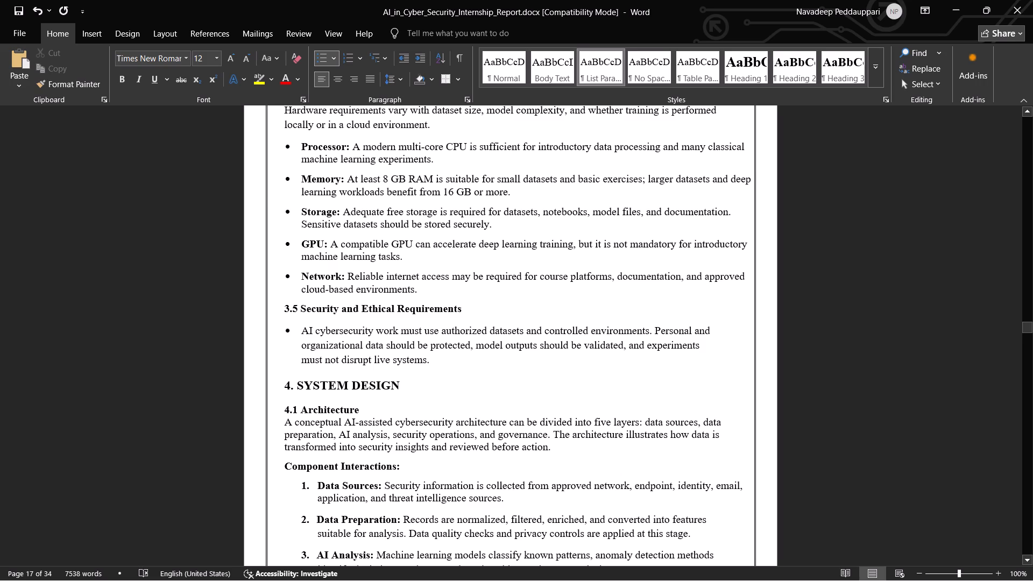
scroll(397, 359, up, 16)
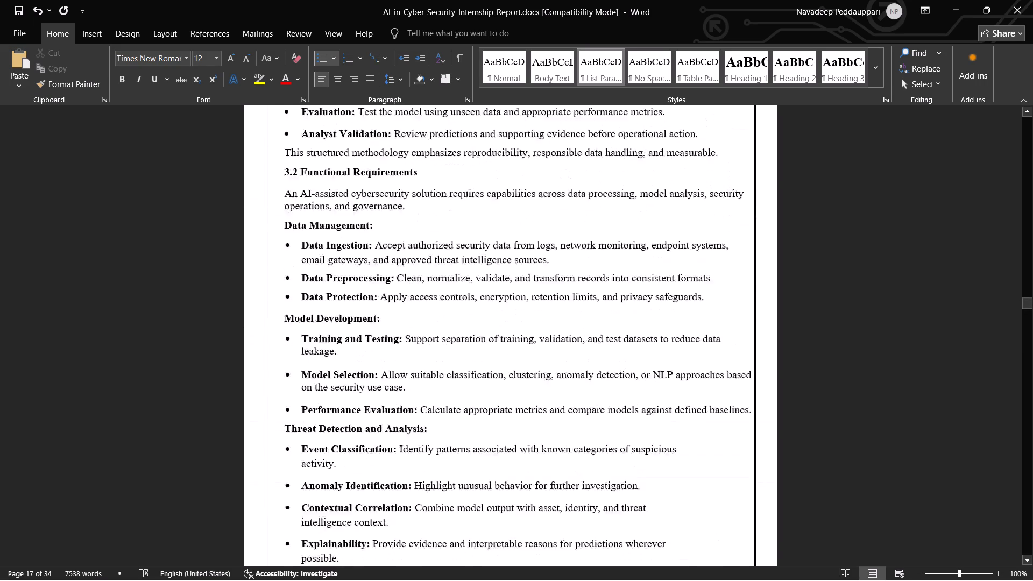
scroll(397, 359, up, 15)
scroll(397, 359, down, 12)
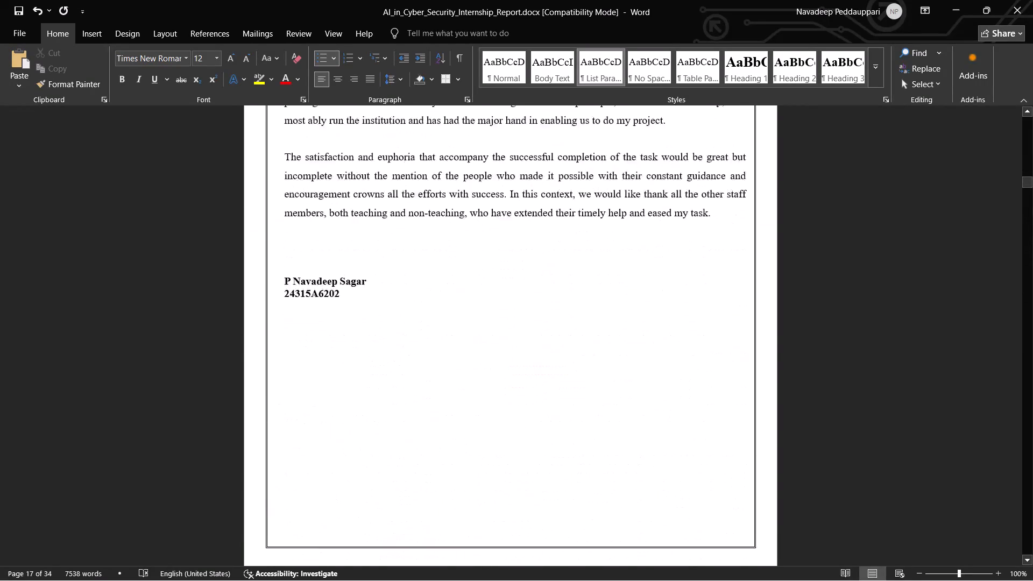
scroll(397, 359, down, 12)
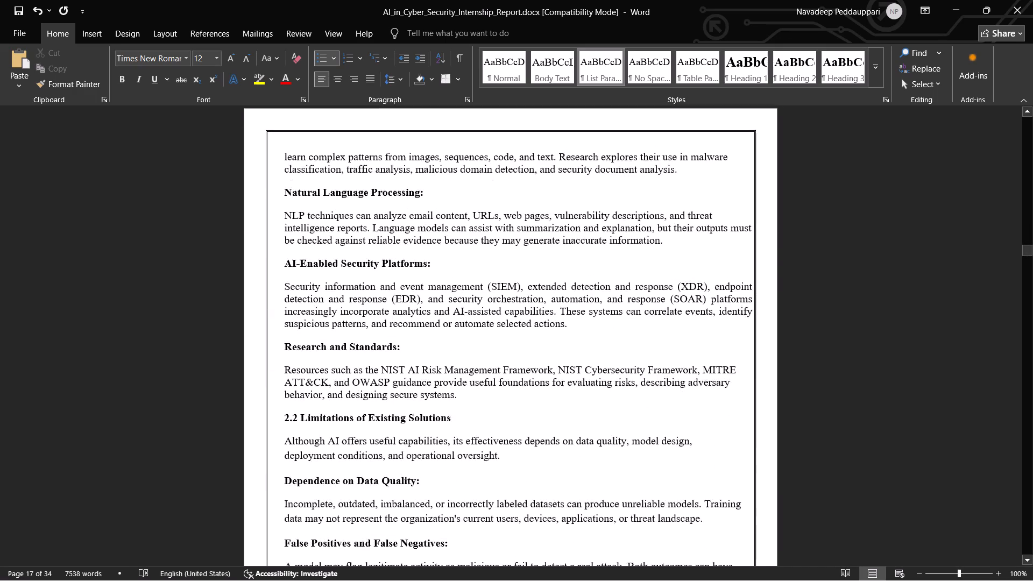
scroll(397, 359, up, 3)
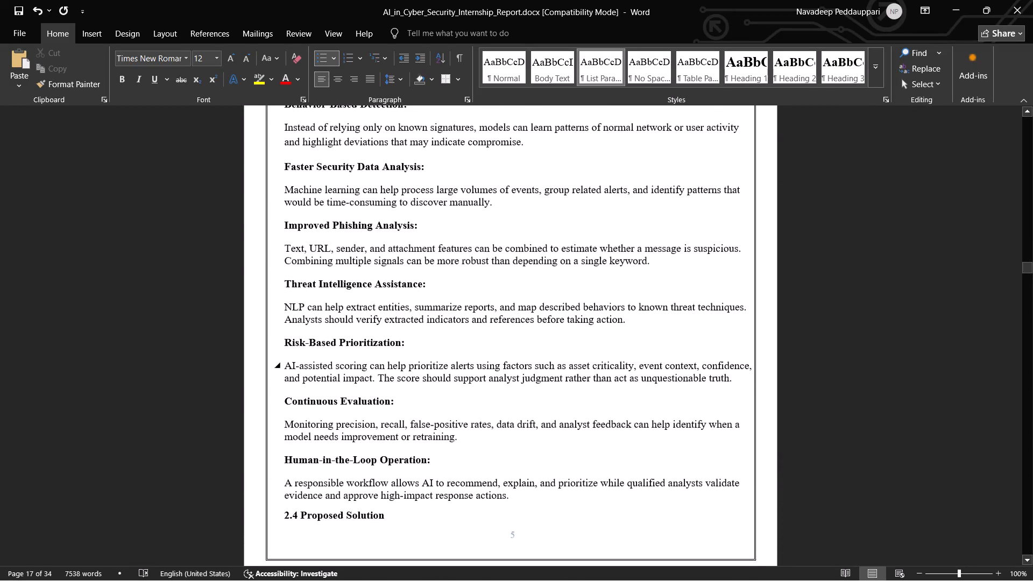
scroll(397, 359, down, 3)
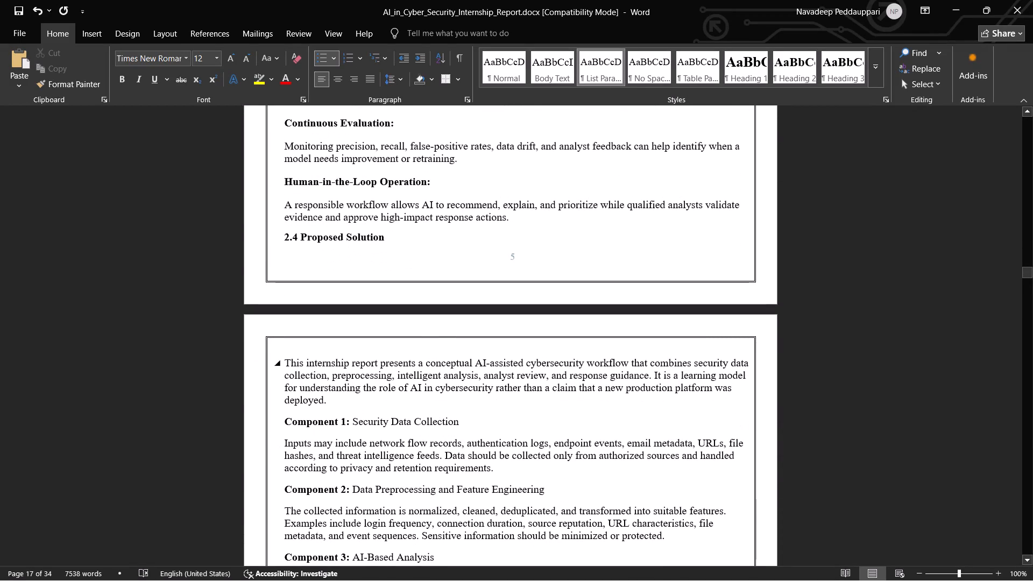
scroll(397, 359, down, 1)
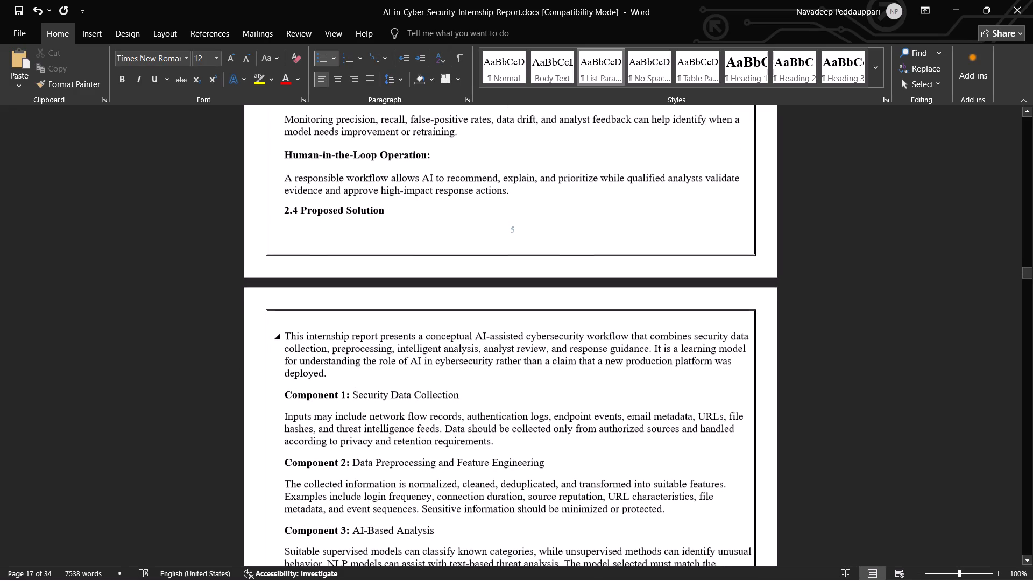
scroll(397, 359, down, 2)
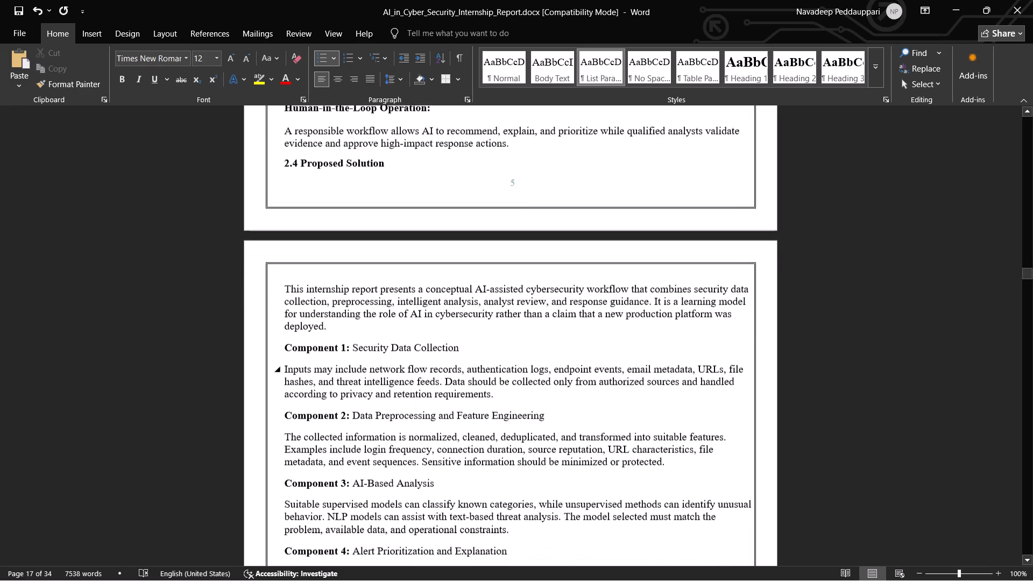
scroll(397, 359, down, 7)
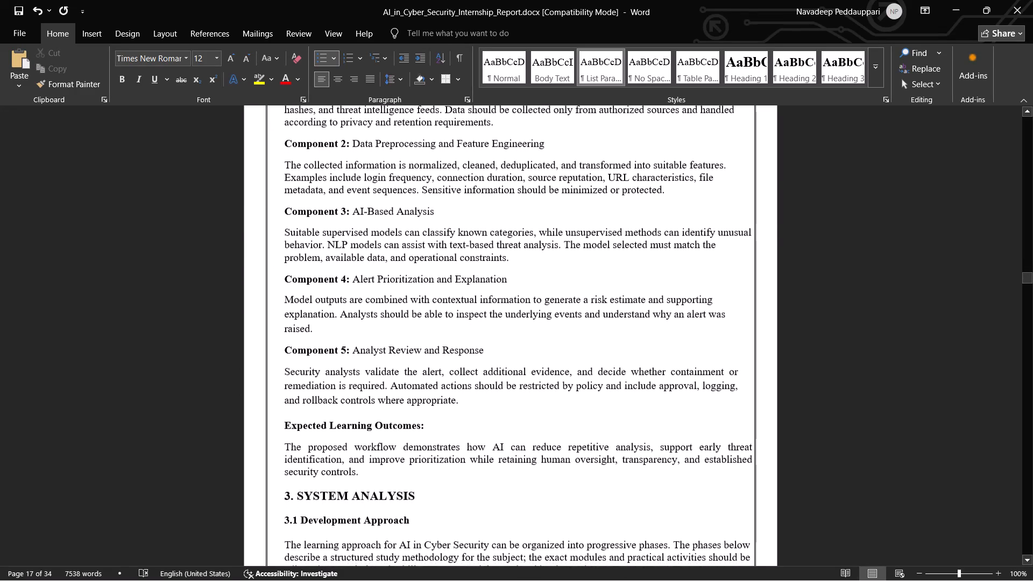
scroll(397, 359, down, 3)
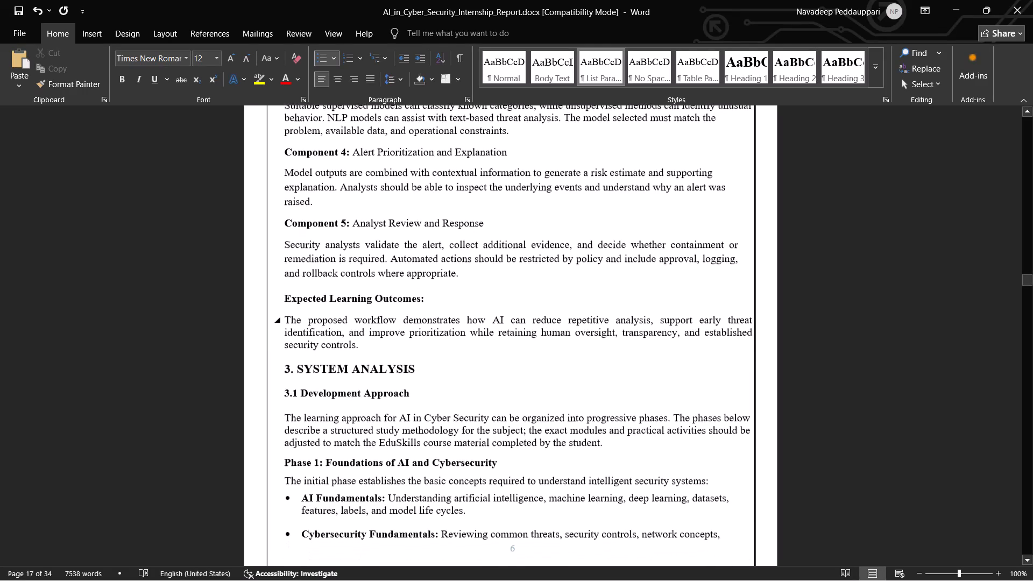
scroll(397, 359, down, 2)
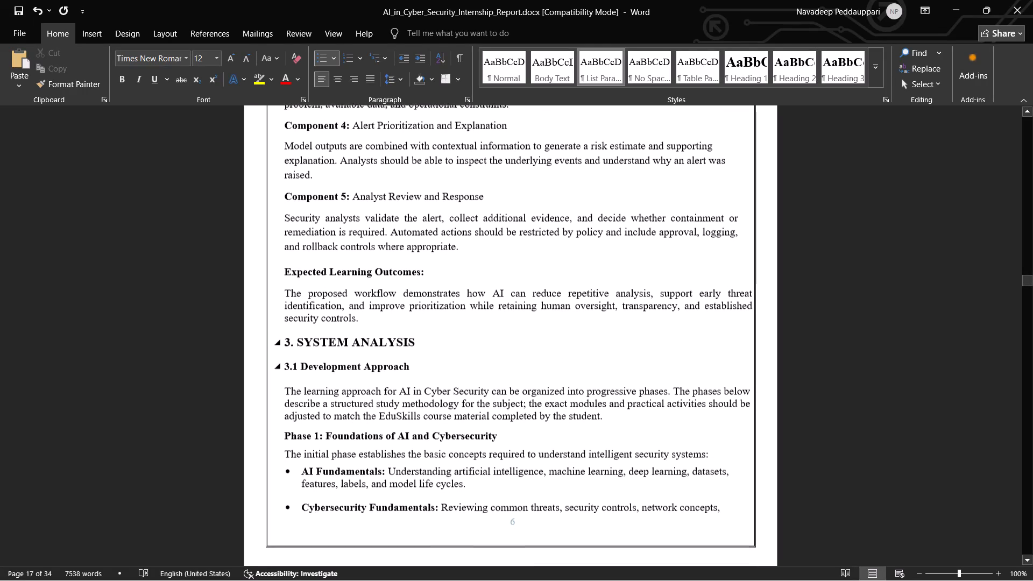
scroll(397, 359, down, 1)
Remove the space before the paragraph under Expected Learning Outcomes and left-align that paragraph.
click(285, 291)
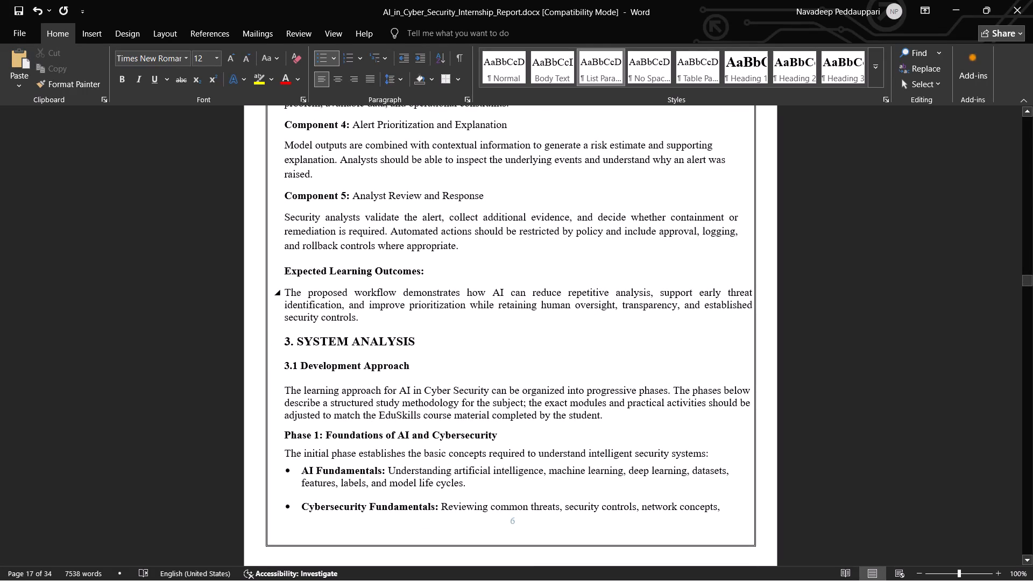
click(402, 77)
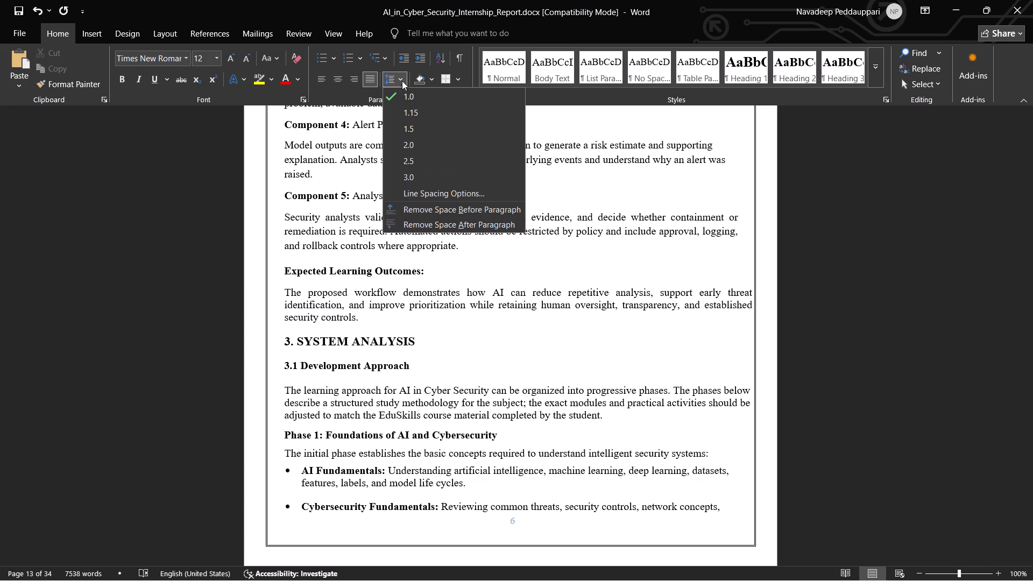
click(416, 211)
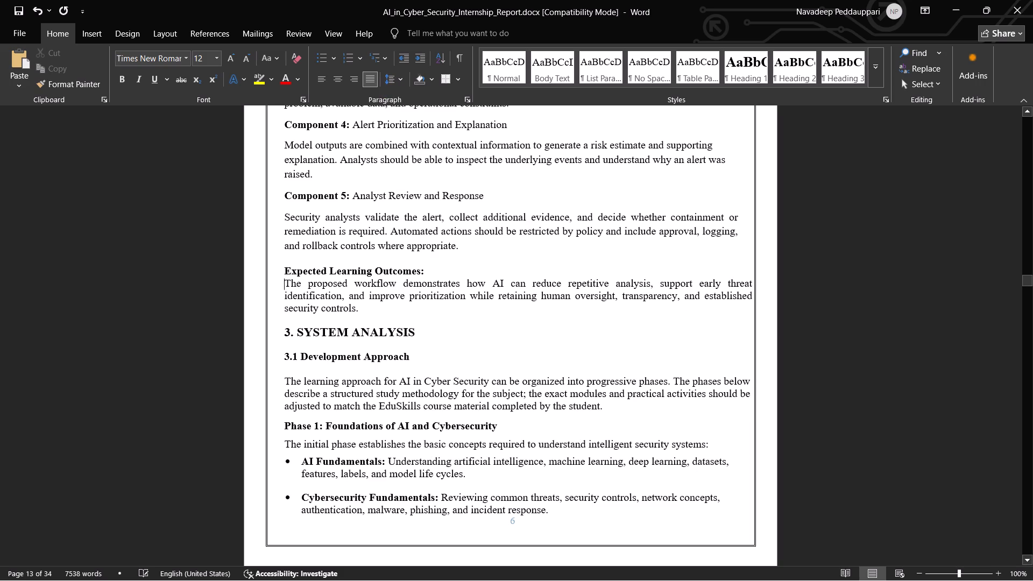
scroll(406, 336, down, 1)
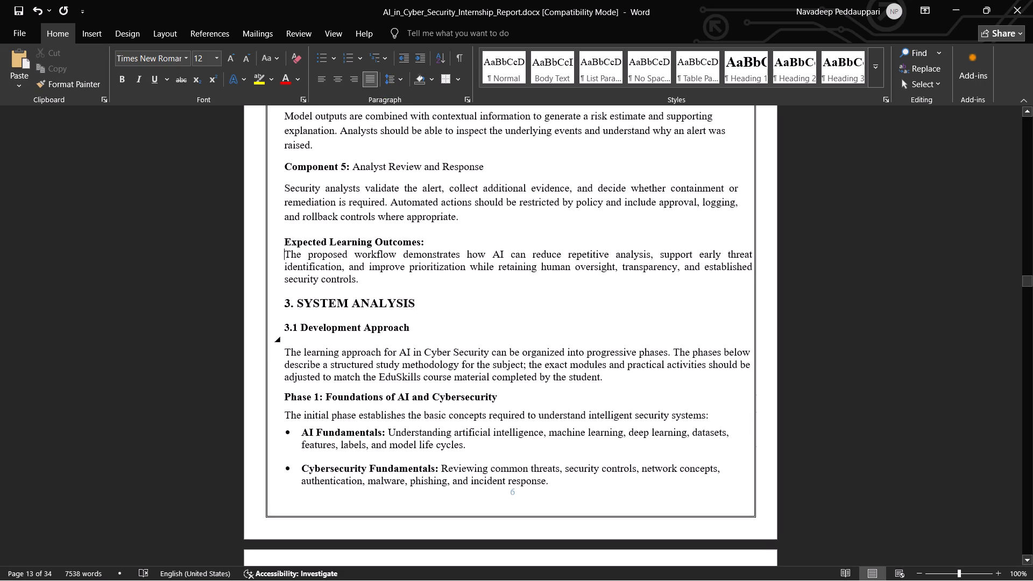
scroll(406, 336, down, 1)
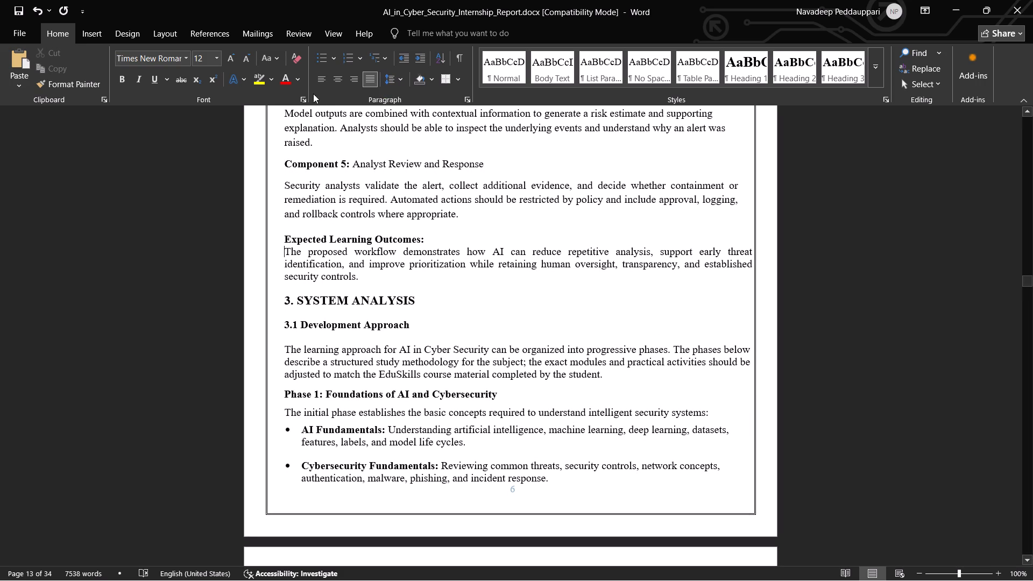
click(324, 79)
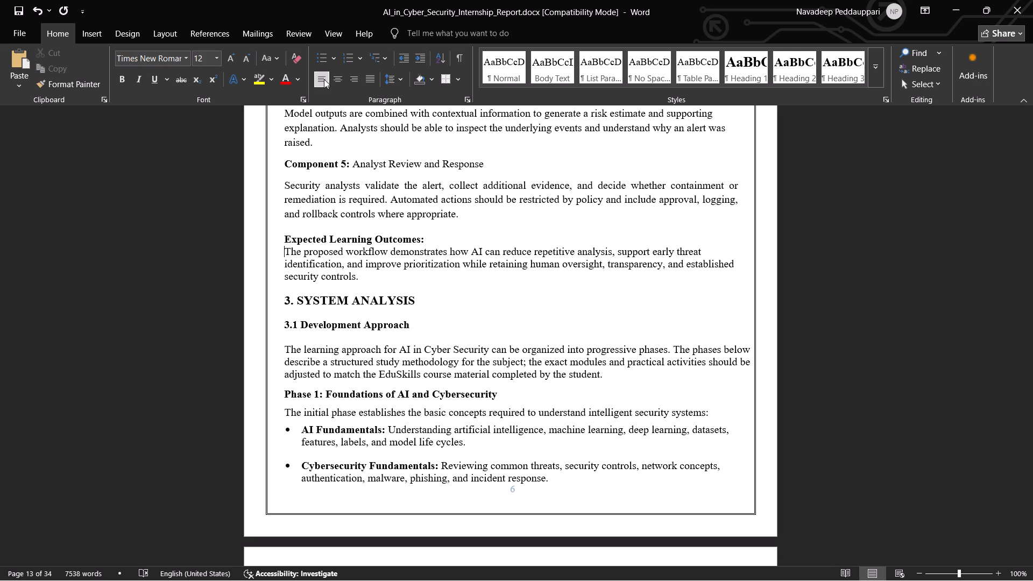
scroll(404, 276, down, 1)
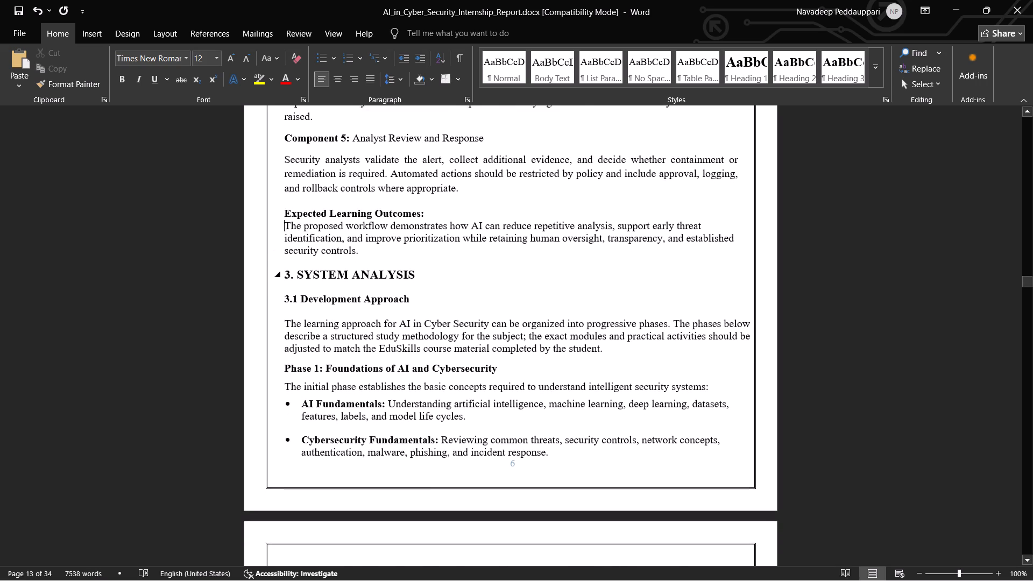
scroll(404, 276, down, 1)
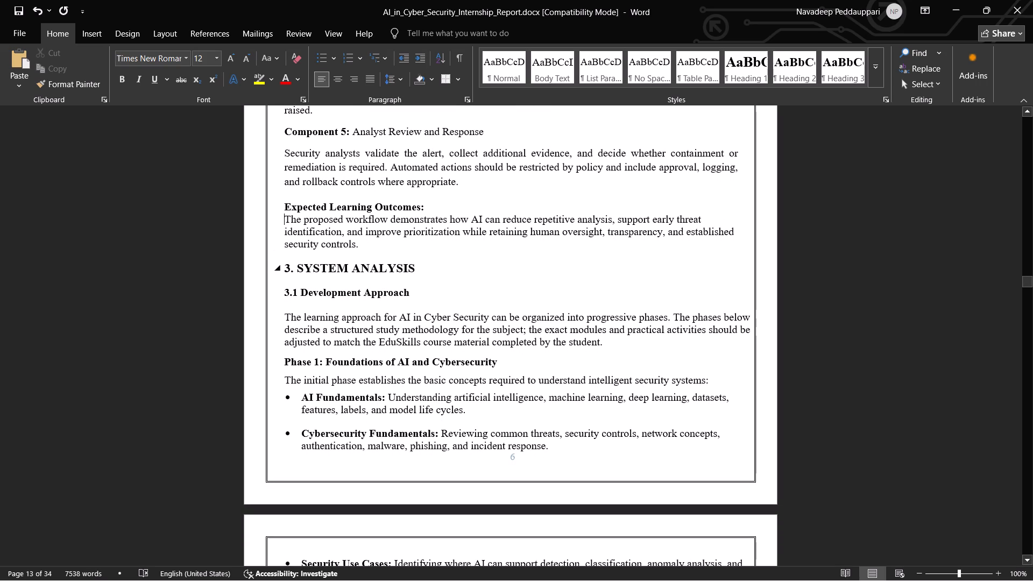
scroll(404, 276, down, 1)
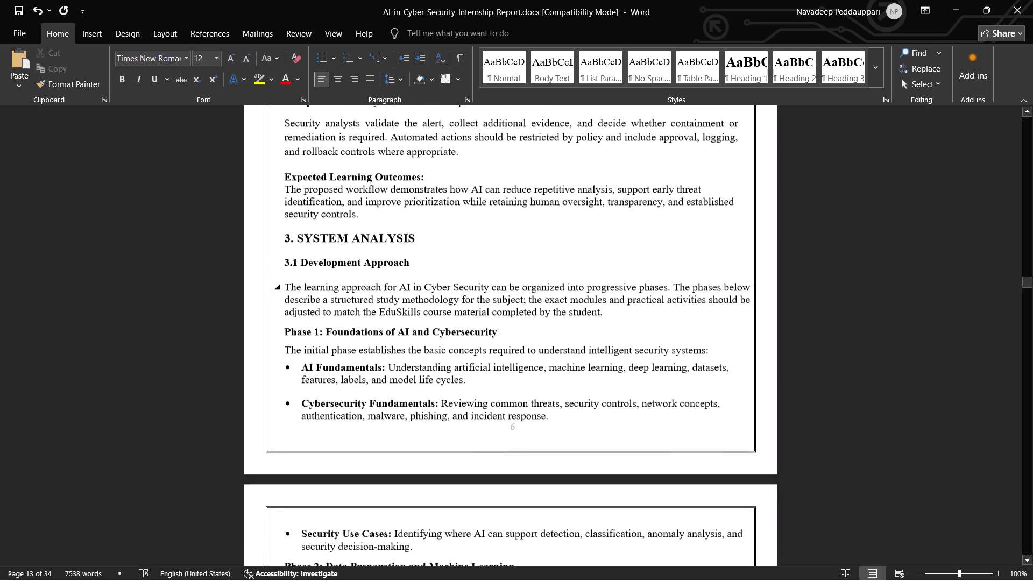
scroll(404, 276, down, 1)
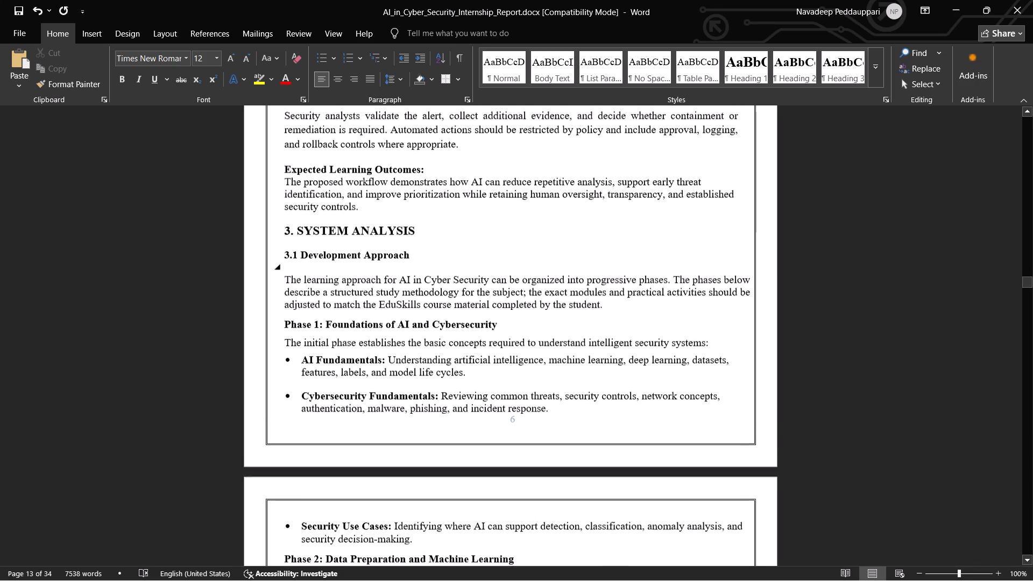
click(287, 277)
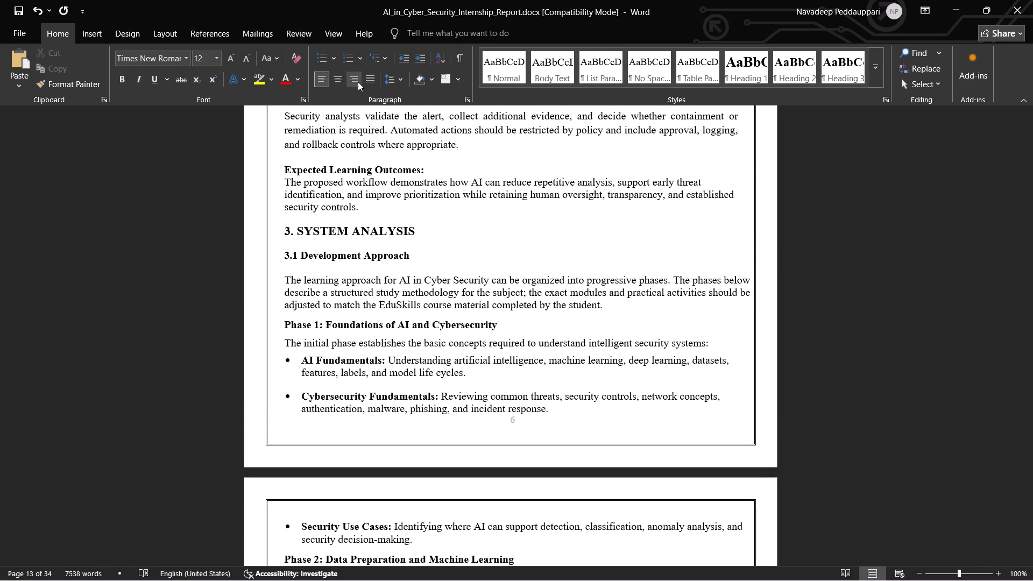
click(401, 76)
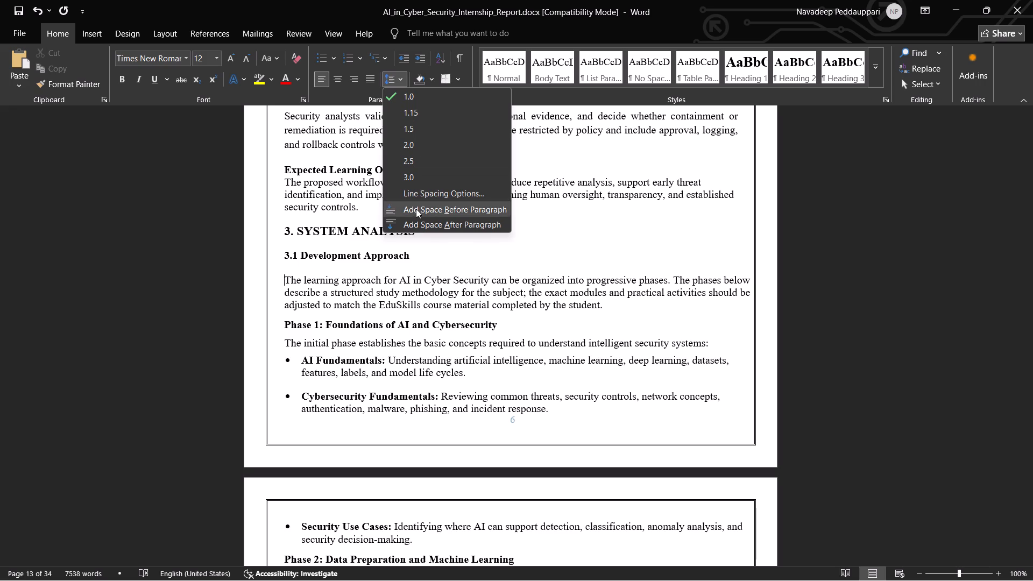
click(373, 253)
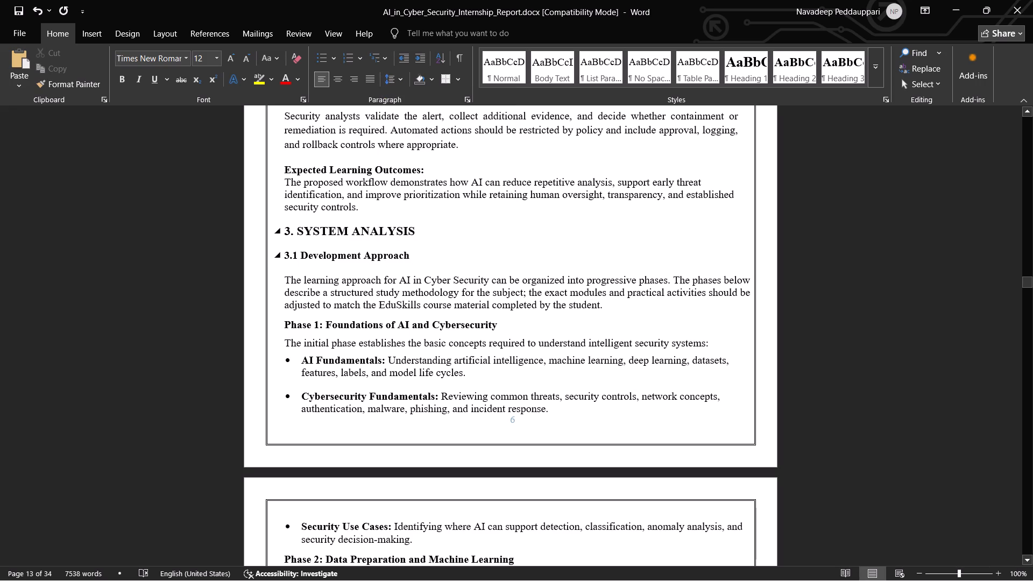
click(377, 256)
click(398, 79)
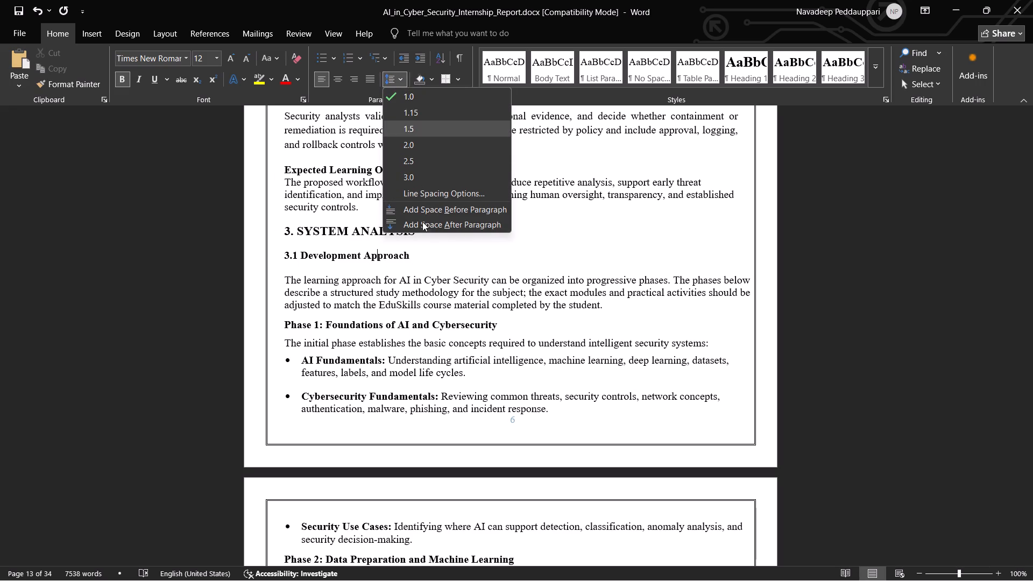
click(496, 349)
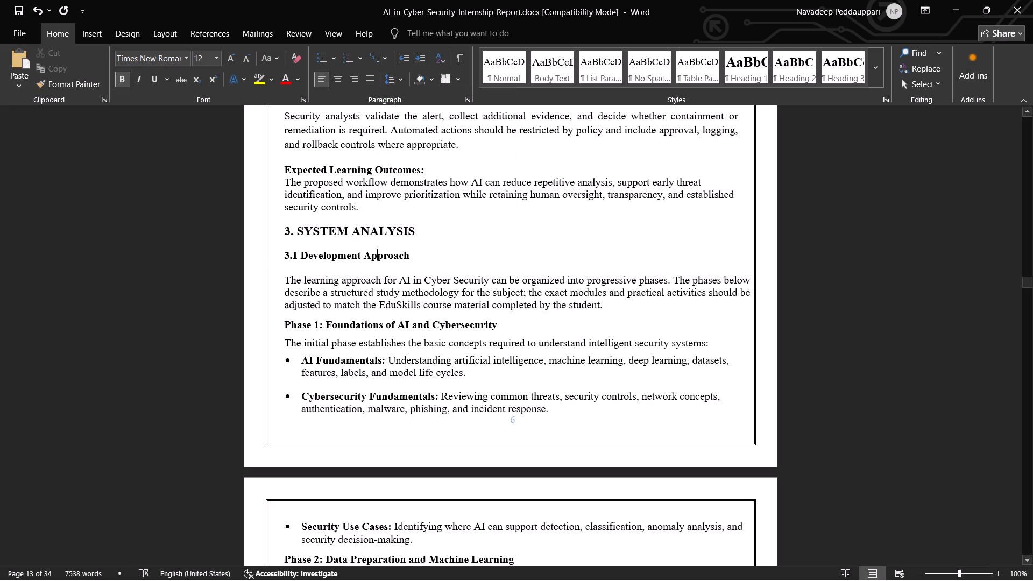
Delete the empty line between the User Behavior Analytics bullet and the Phase 4: AI-Assisted Security Operations heading.
scroll(496, 349, down, 4)
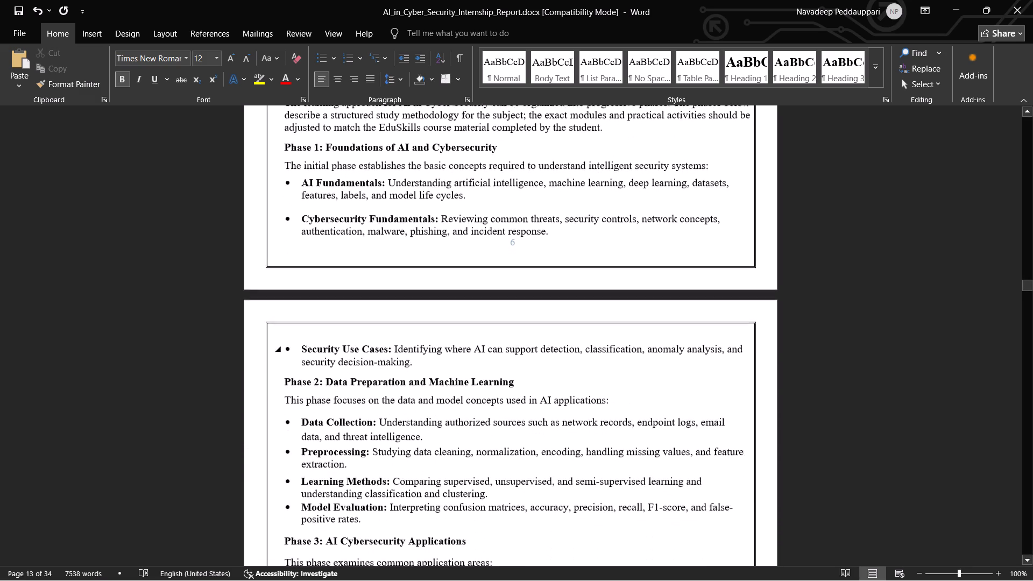
scroll(496, 349, down, 2)
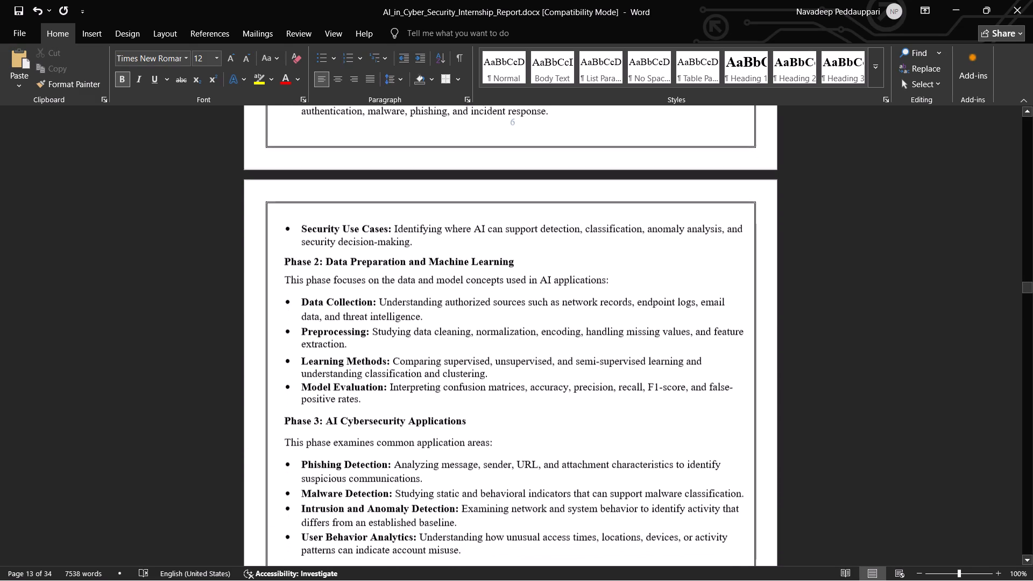
scroll(496, 349, down, 3)
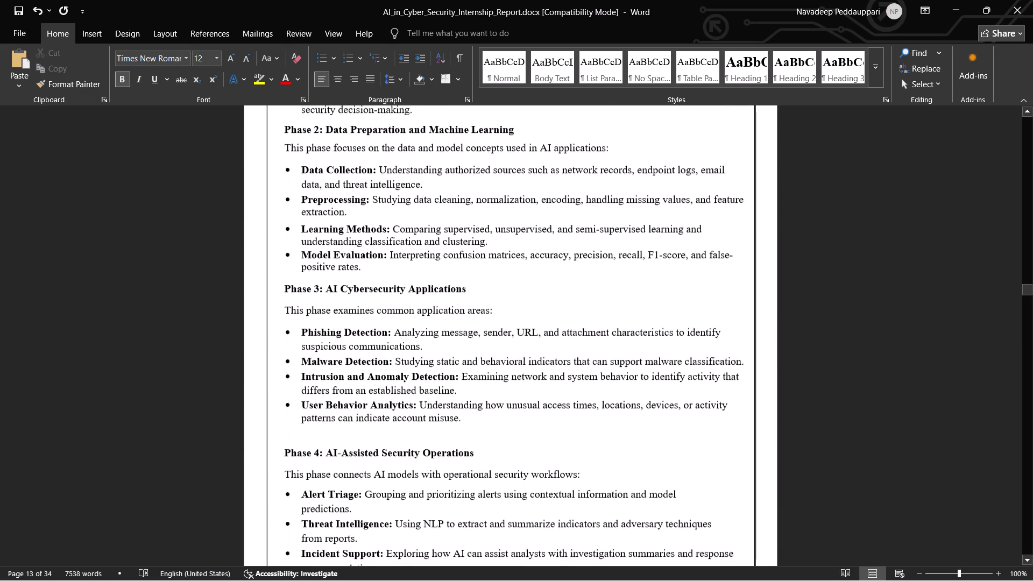
scroll(496, 349, down, 2)
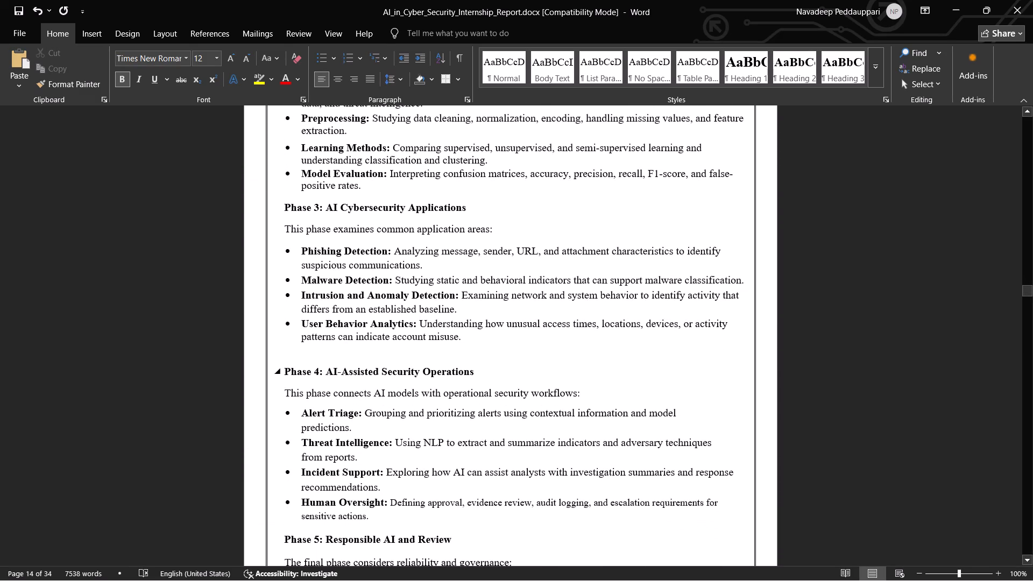
click(303, 351)
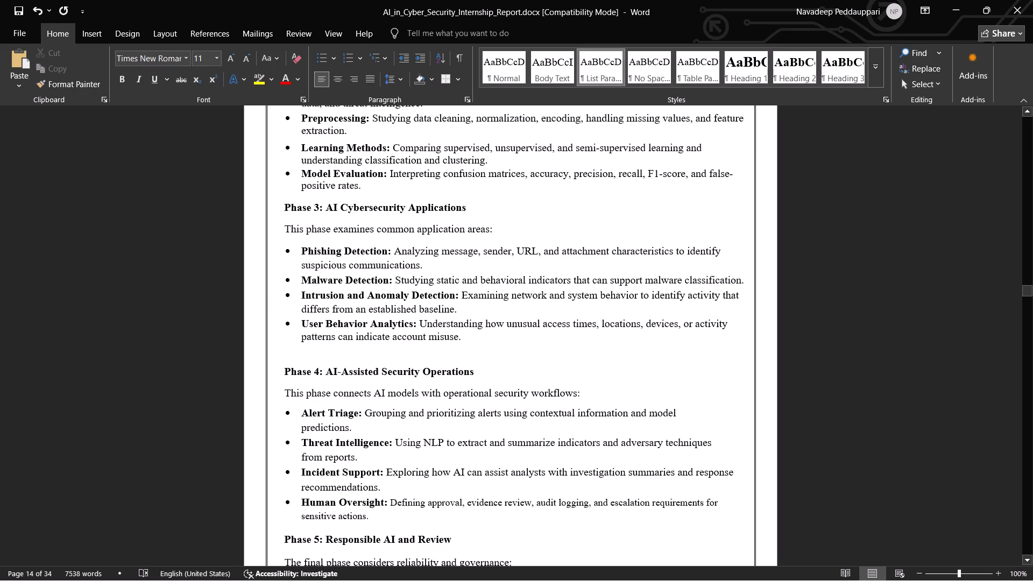
key(BackSpace)
key(BackSpace)
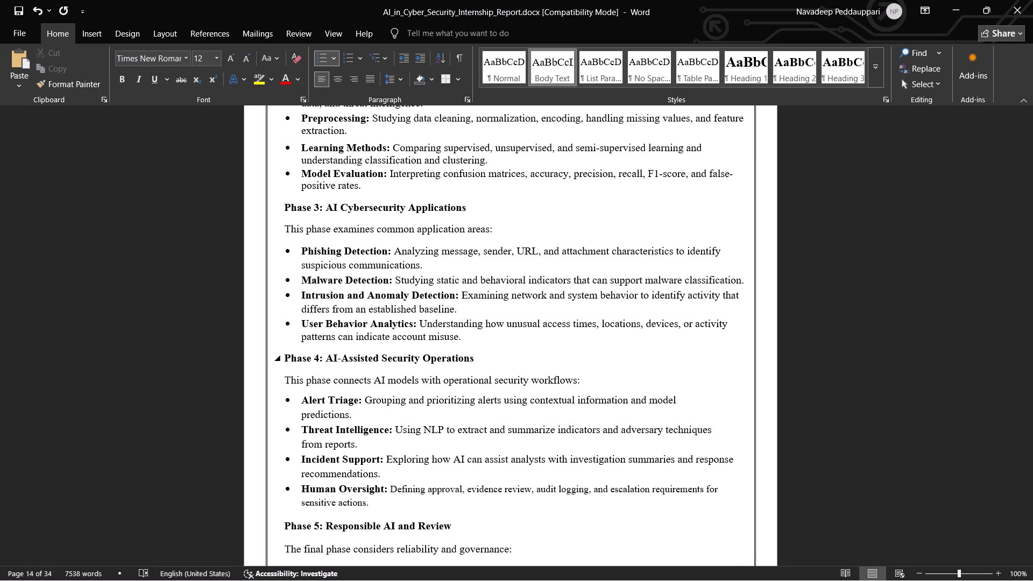
Examine the heading and bullet spacing from Phase 4: AI-Assisted Security Operations down through the Methodological Principles list.
scroll(303, 351, down, 3)
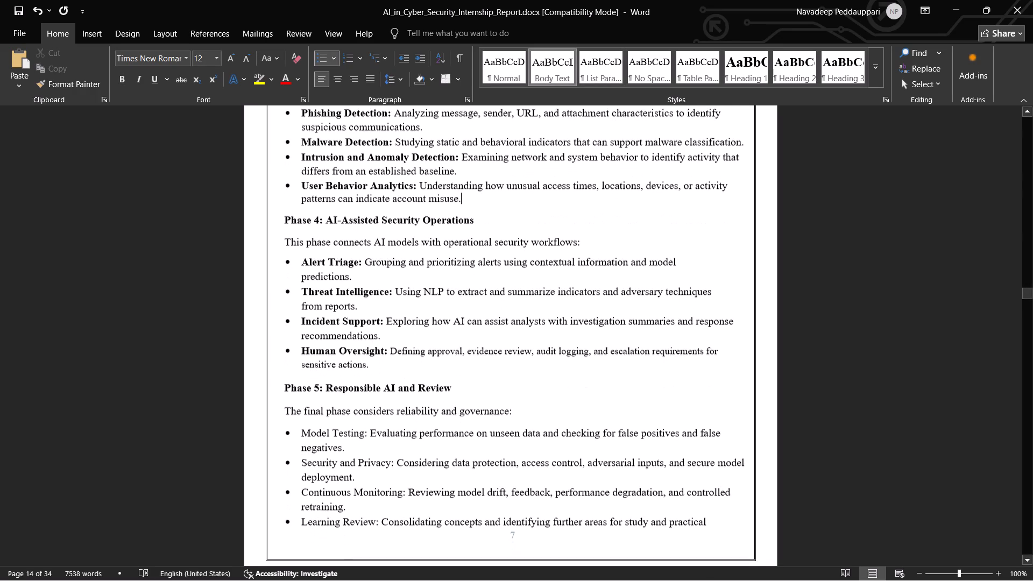
scroll(303, 351, down, 1)
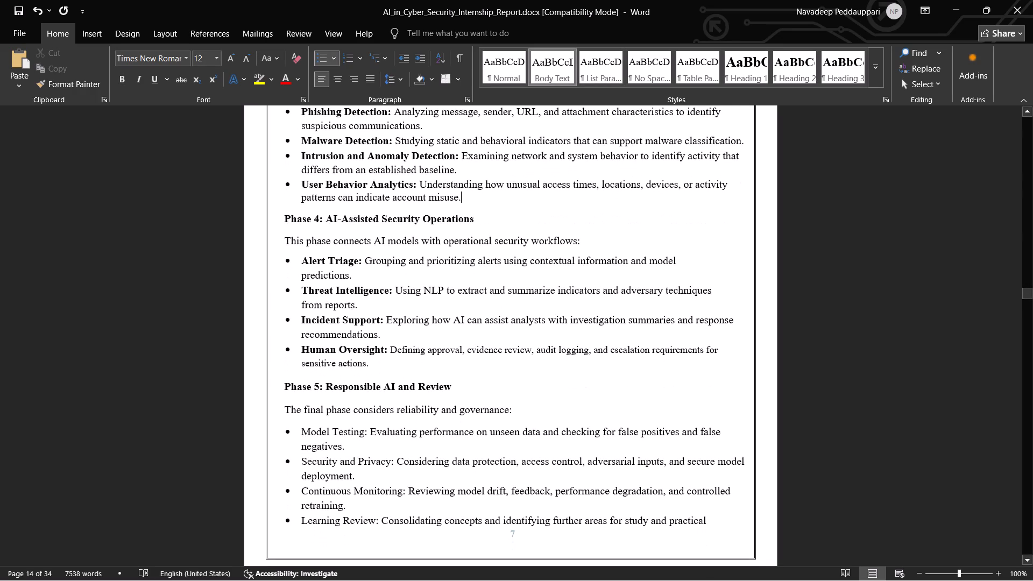
scroll(303, 351, down, 2)
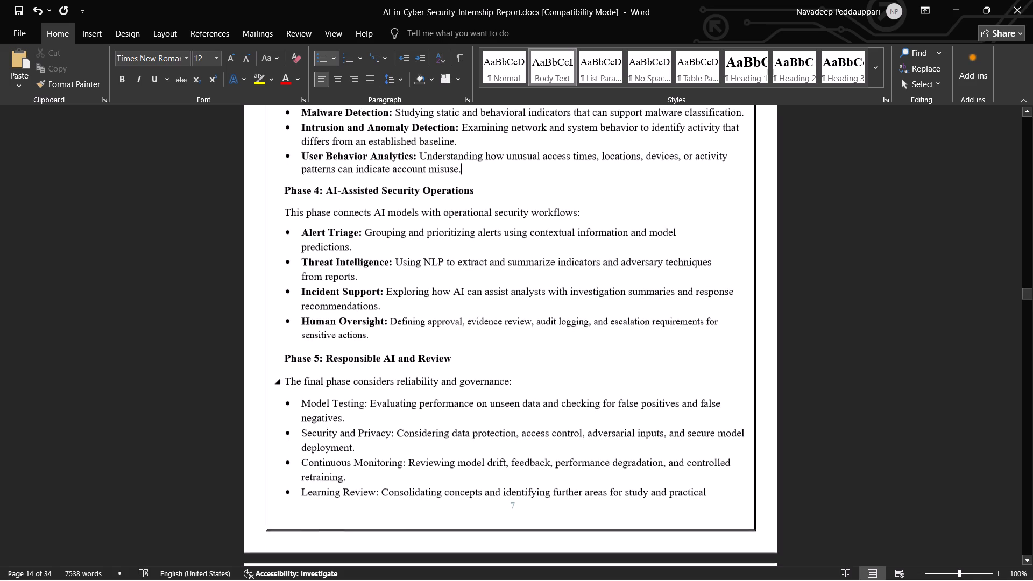
scroll(303, 351, down, 1)
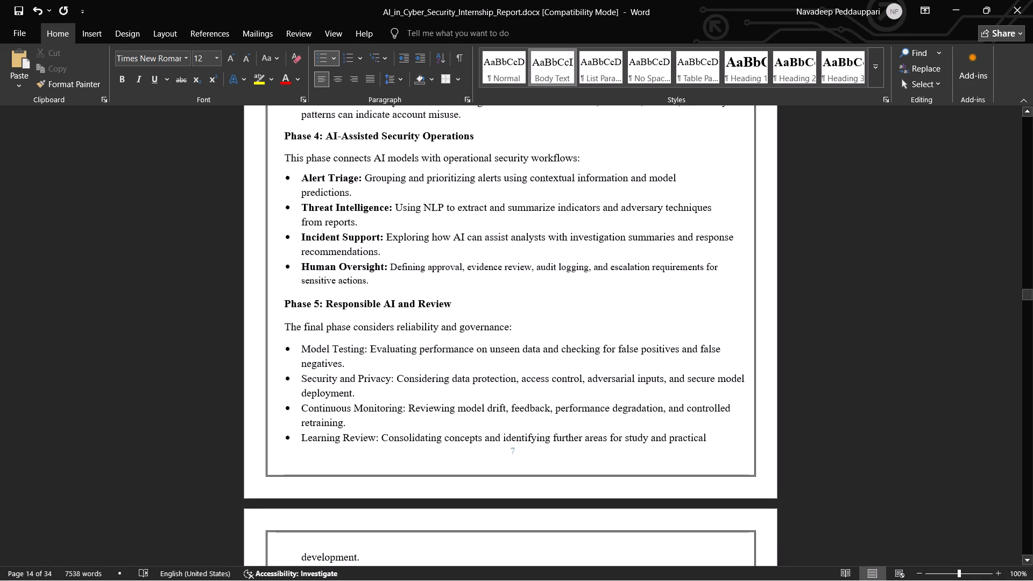
scroll(303, 351, down, 5)
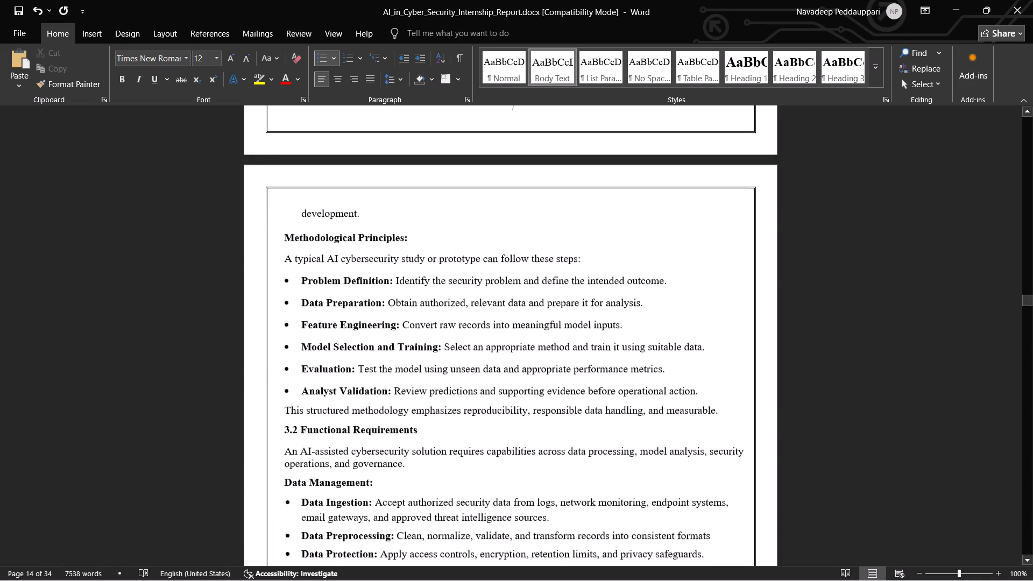
scroll(303, 351, down, 1)
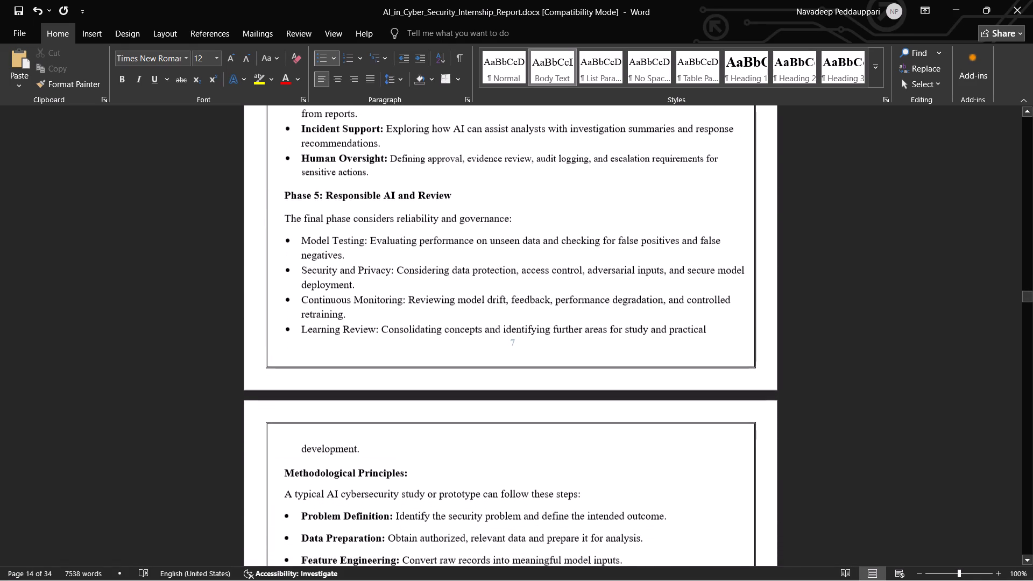
scroll(303, 351, down, 1)
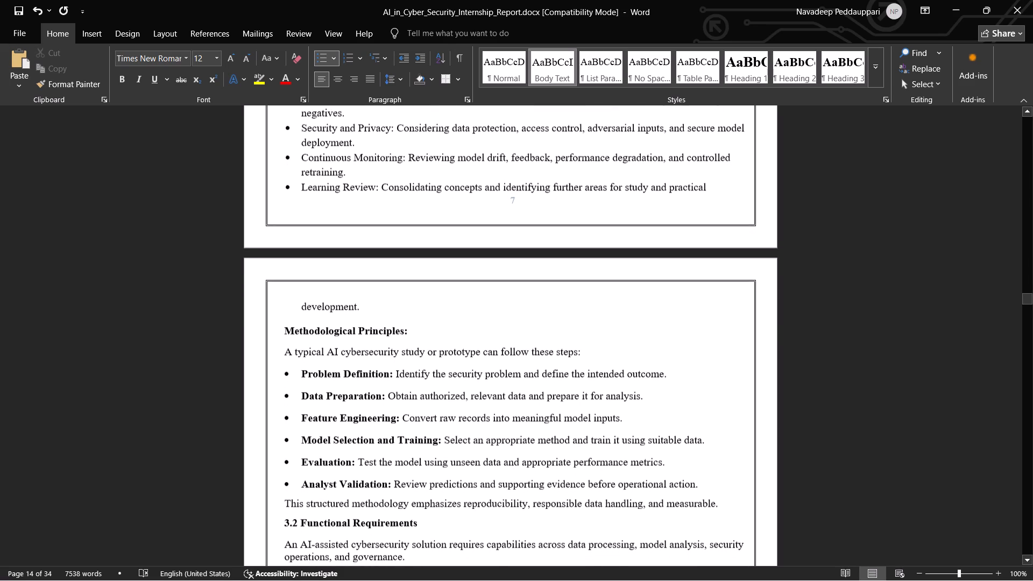
scroll(303, 351, up, 1)
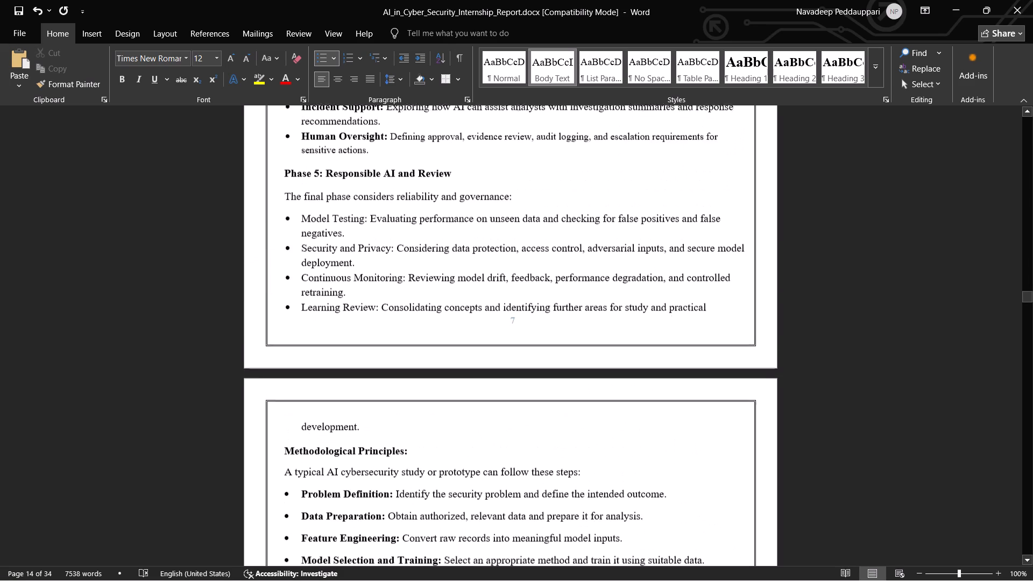
scroll(303, 351, up, 1)
scroll(303, 351, down, 1)
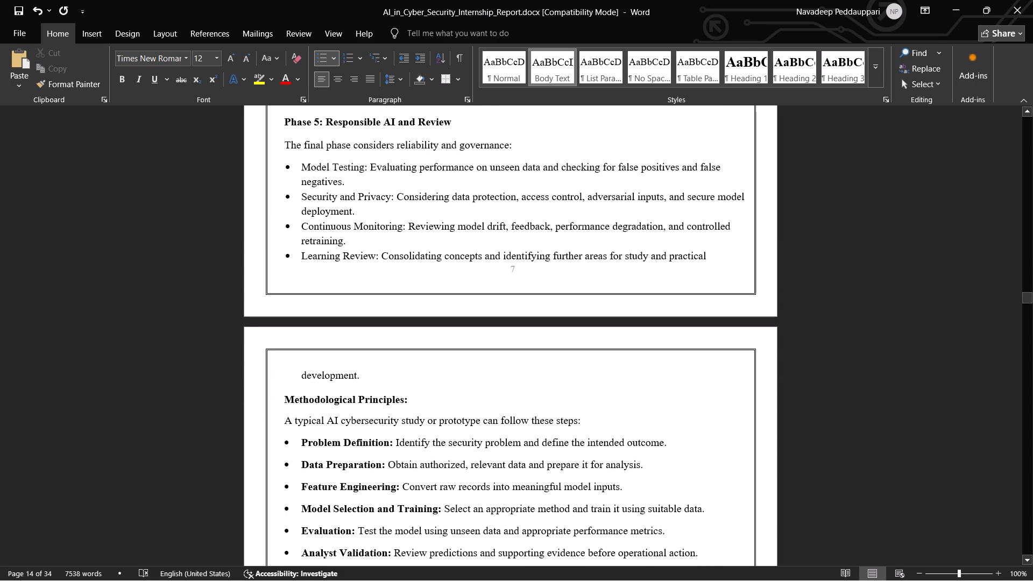
scroll(303, 351, down, 1)
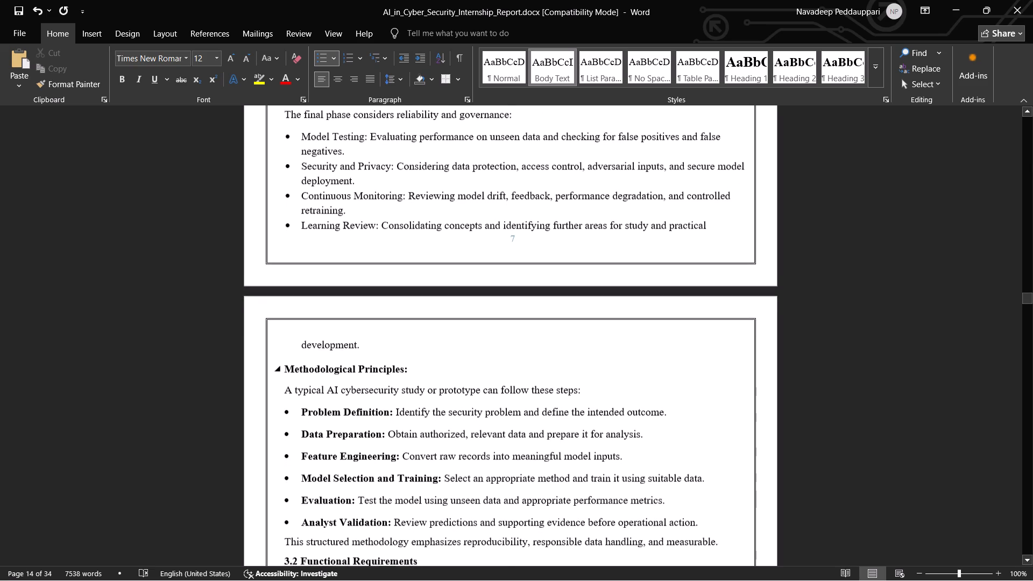
scroll(303, 351, down, 2)
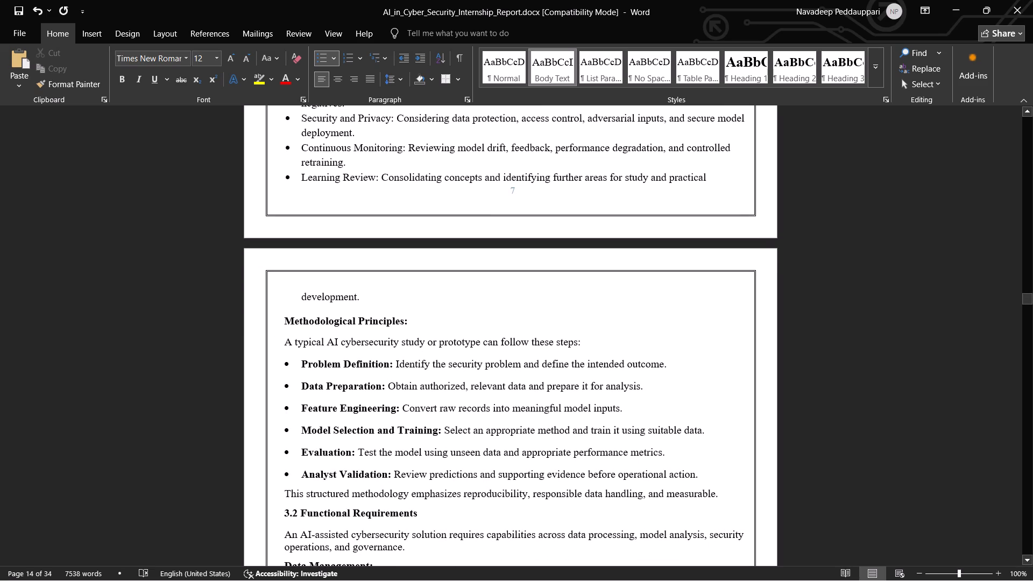
scroll(303, 351, down, 1)
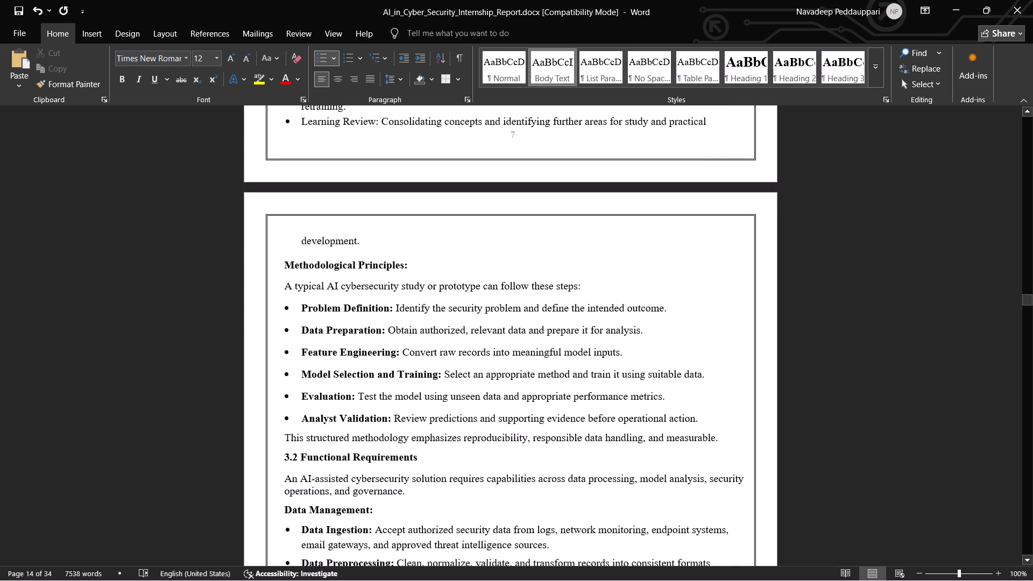
scroll(303, 351, down, 1)
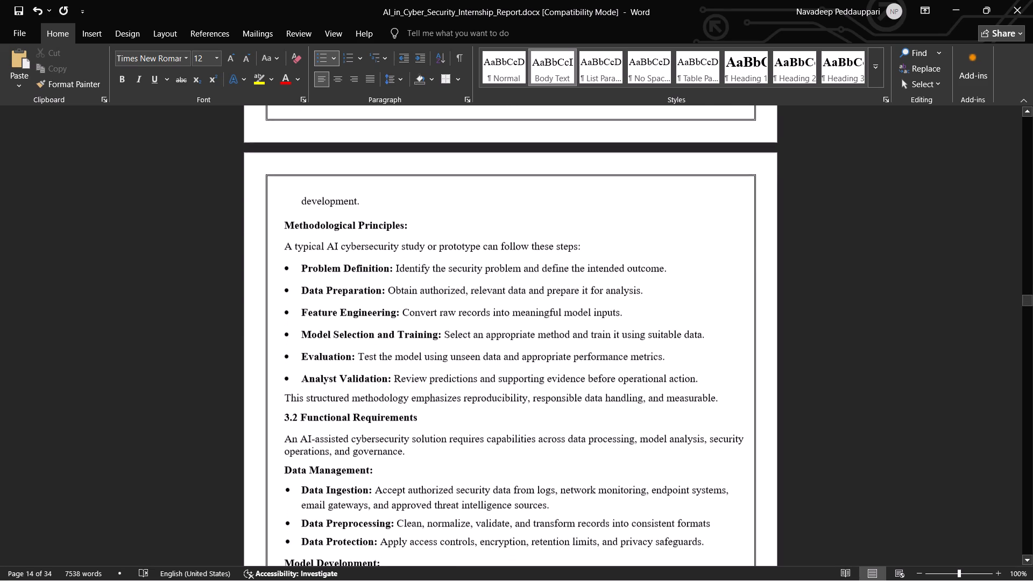
Examine the heading and bullet spacing through 3.2 Functional Requirements and 3.3 Software Requirements.
scroll(303, 351, down, 3)
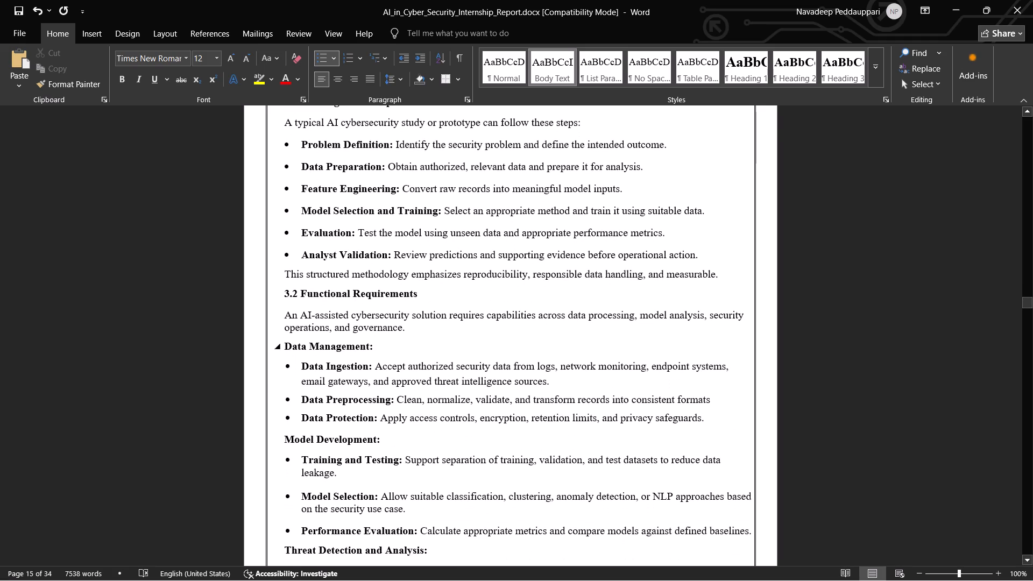
scroll(303, 351, down, 1)
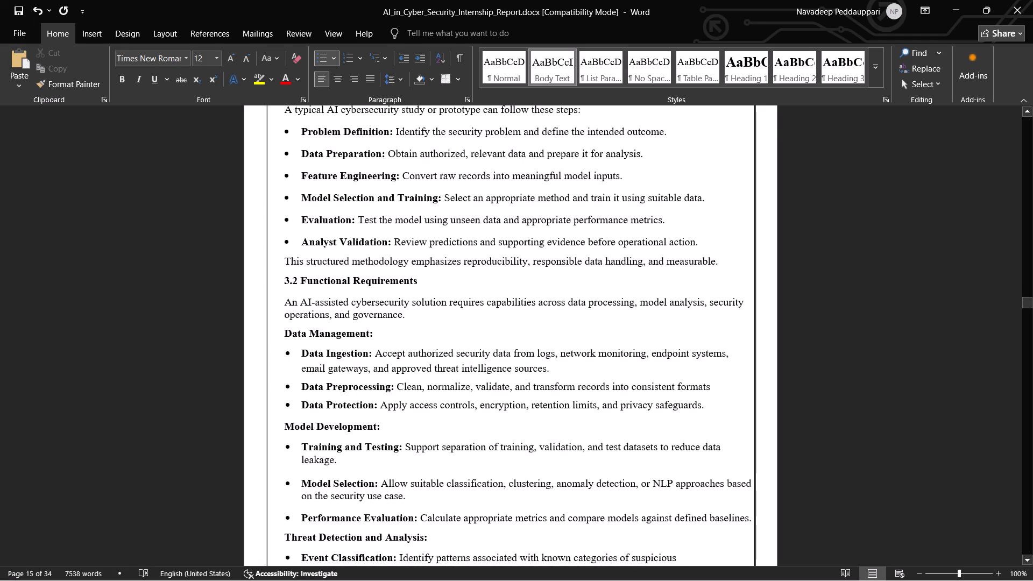
scroll(303, 351, down, 1)
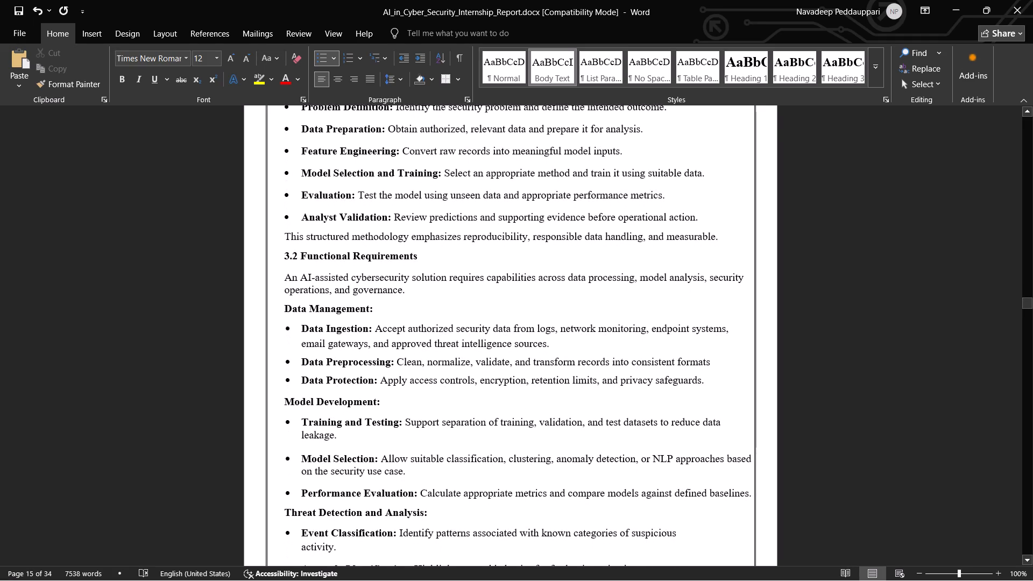
scroll(303, 351, down, 2)
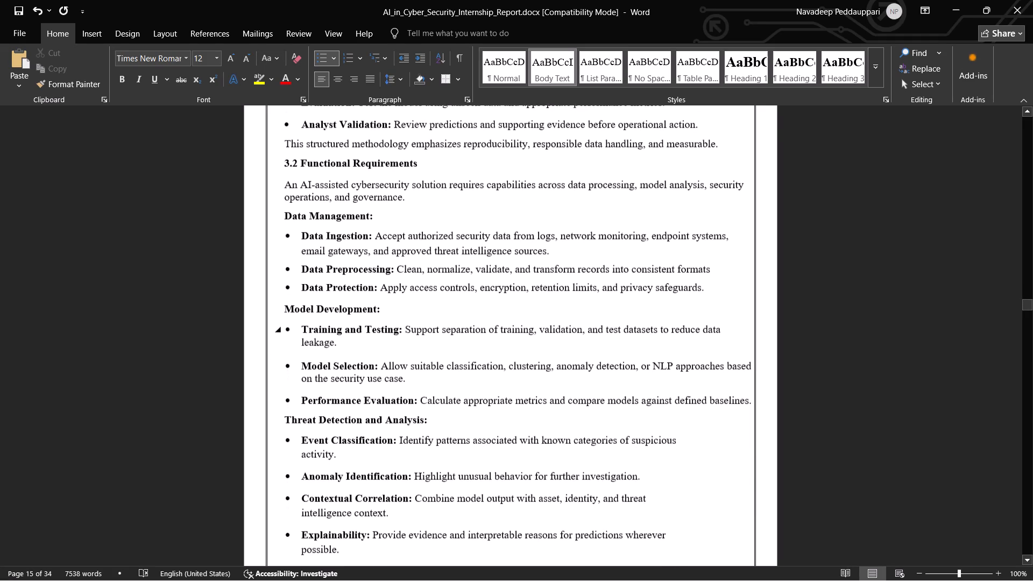
scroll(303, 351, down, 4)
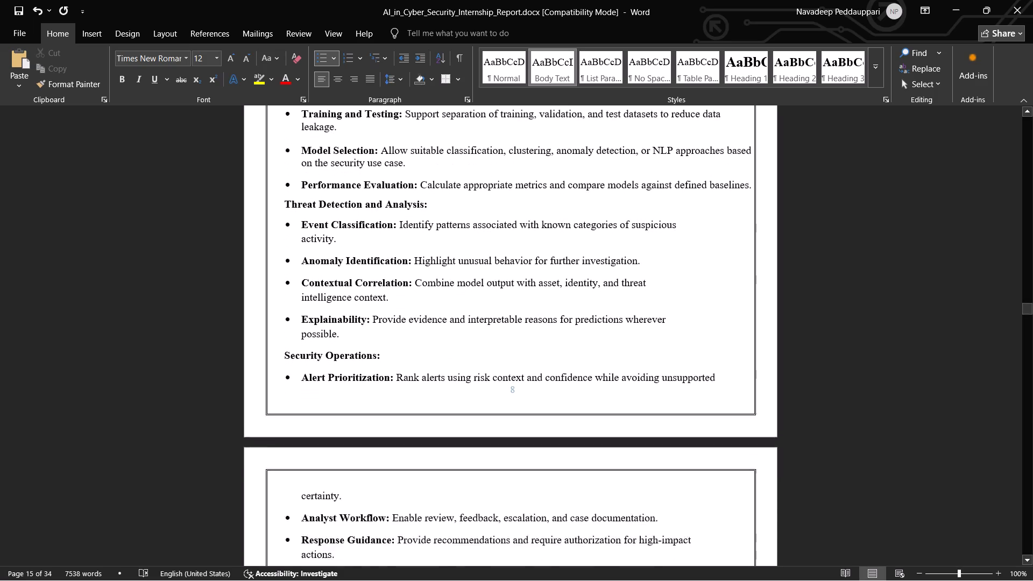
scroll(303, 351, down, 3)
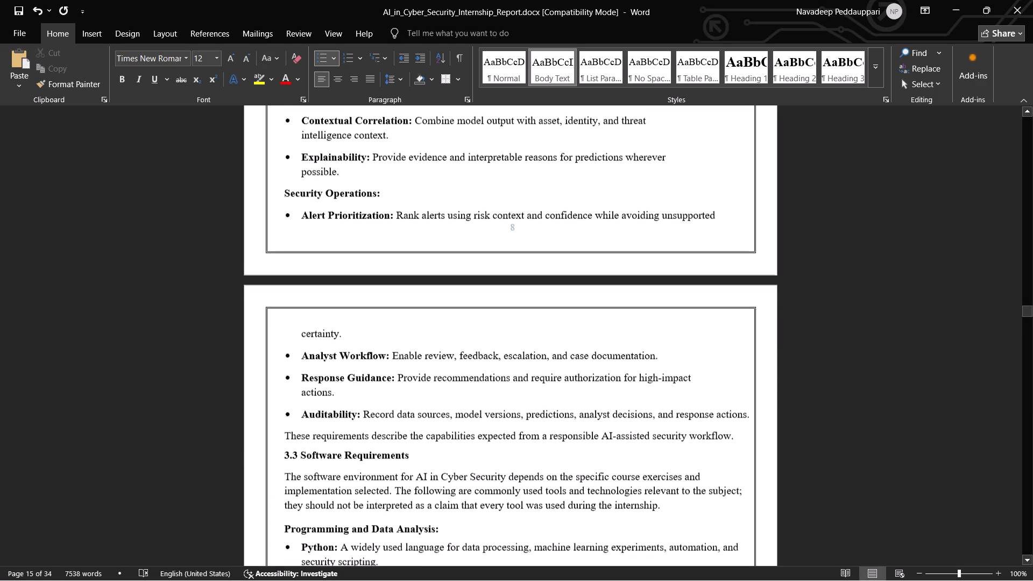
scroll(303, 351, down, 4)
scroll(303, 351, up, 1)
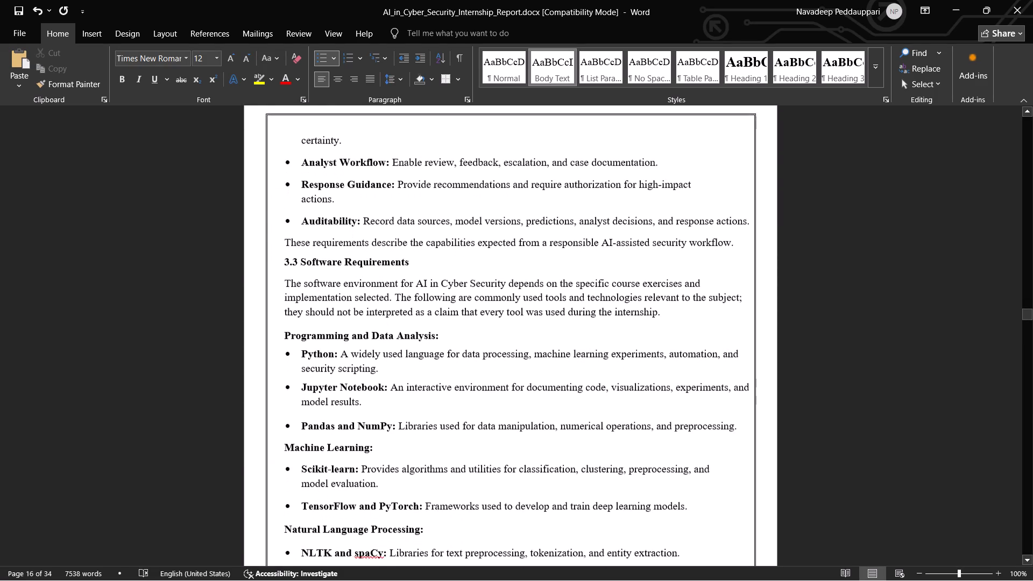
scroll(303, 351, up, 1)
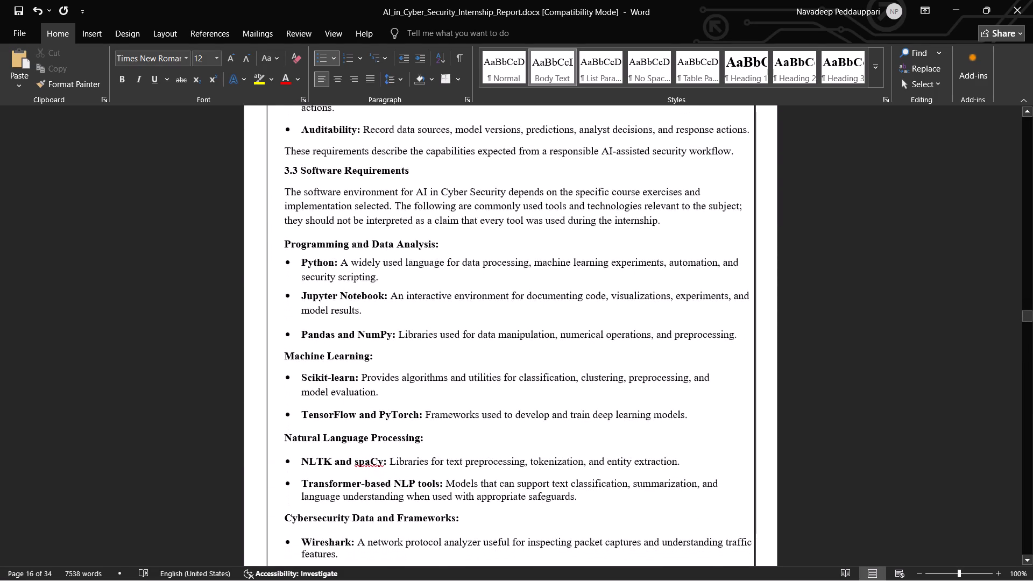
scroll(303, 351, up, 1)
scroll(303, 351, down, 5)
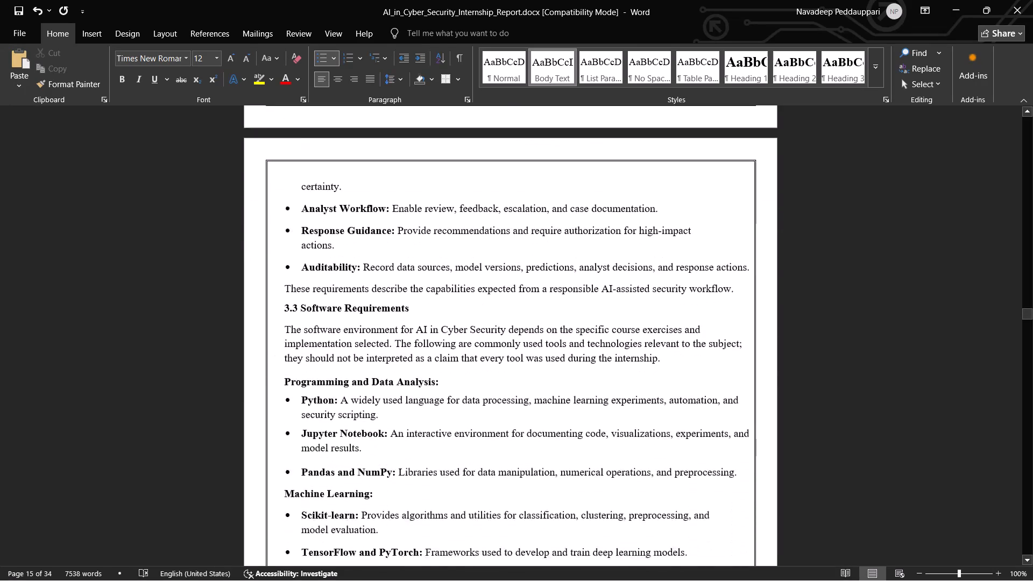
scroll(303, 351, down, 2)
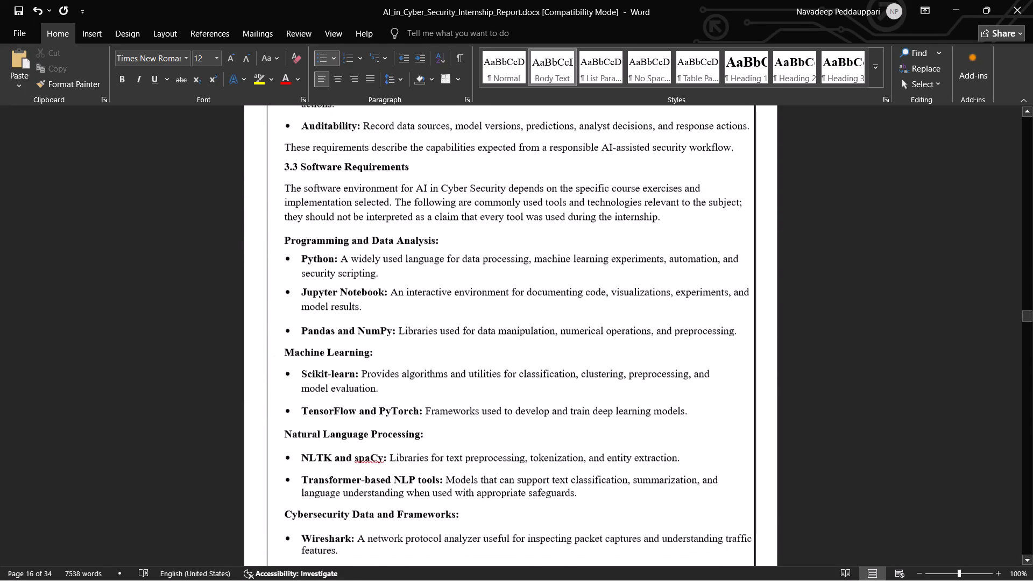
scroll(303, 351, down, 1)
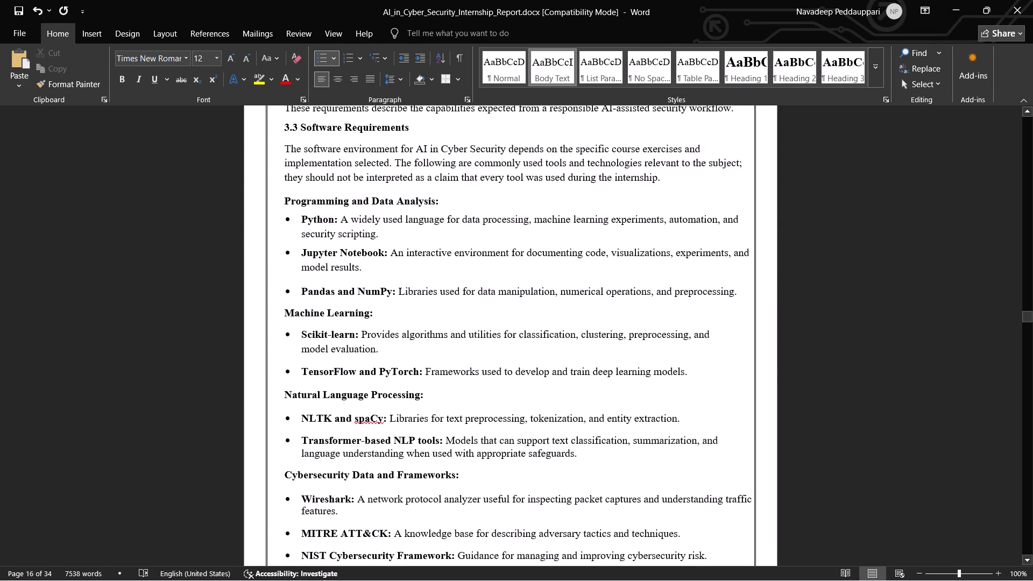
Remove the space before the Pandas and NumPy and the Jupyter Notebook bullets under Programming and Data Analysis.
click(306, 295)
double_click(395, 72)
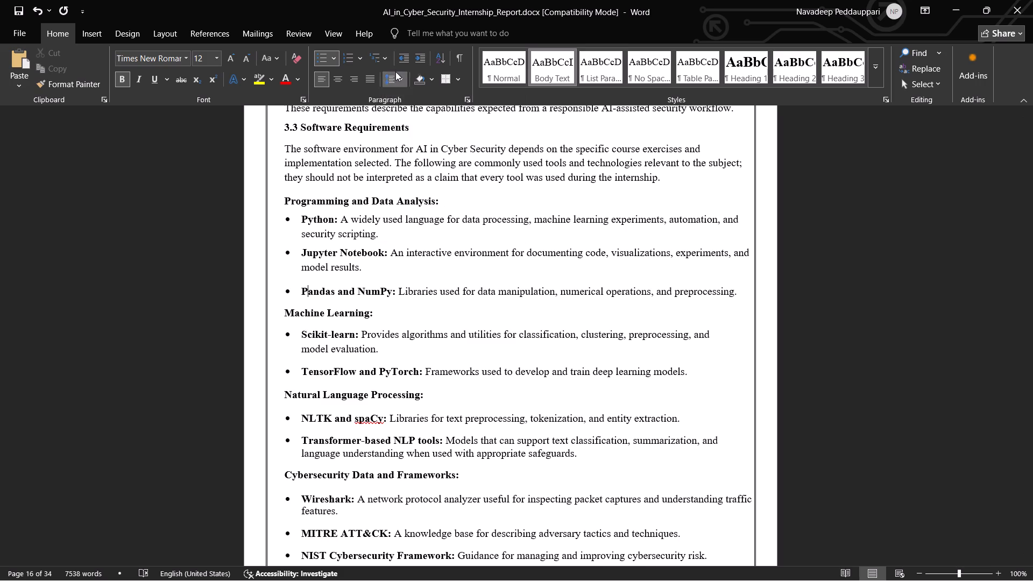
click(395, 72)
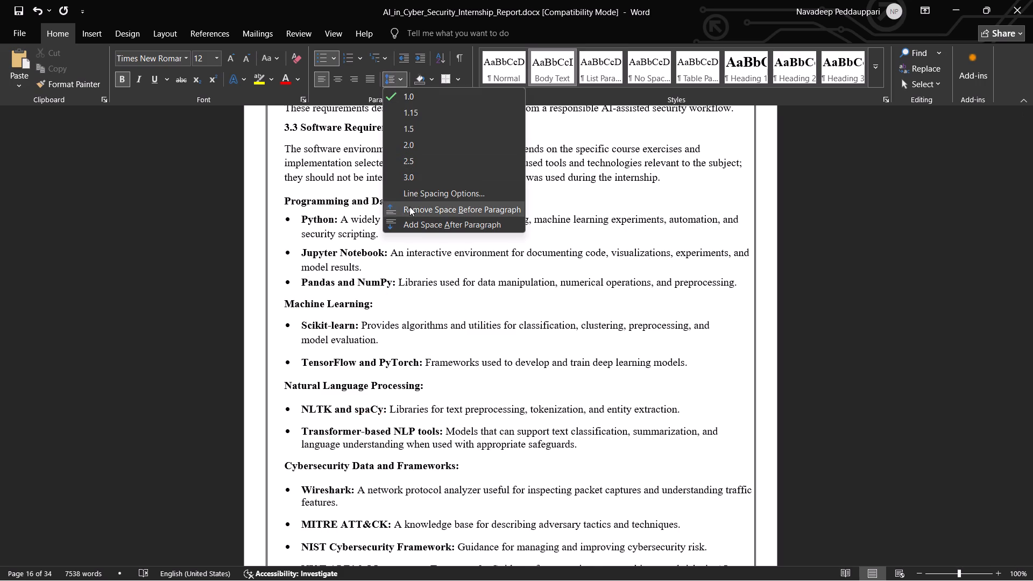
click(409, 207)
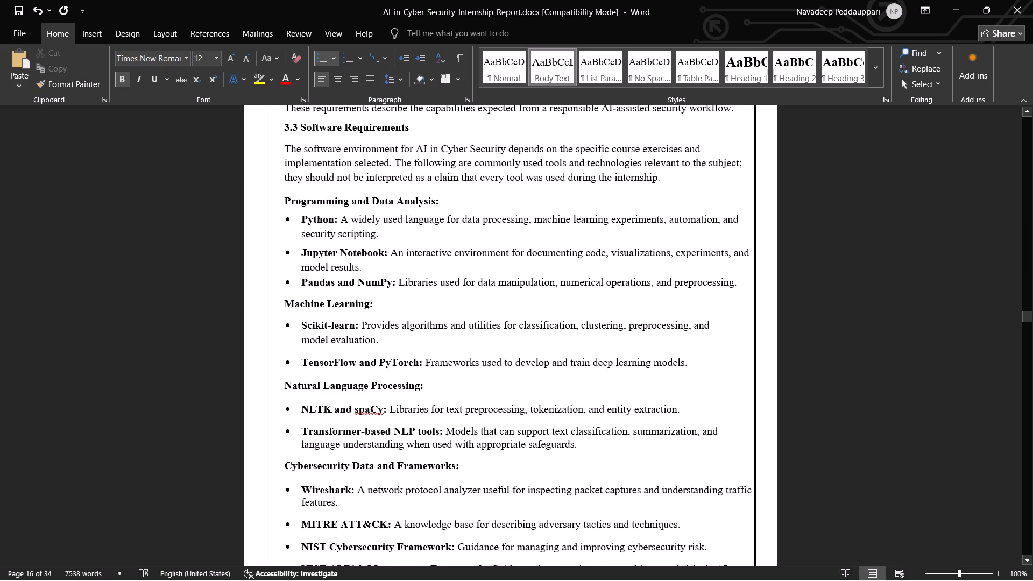
click(301, 251)
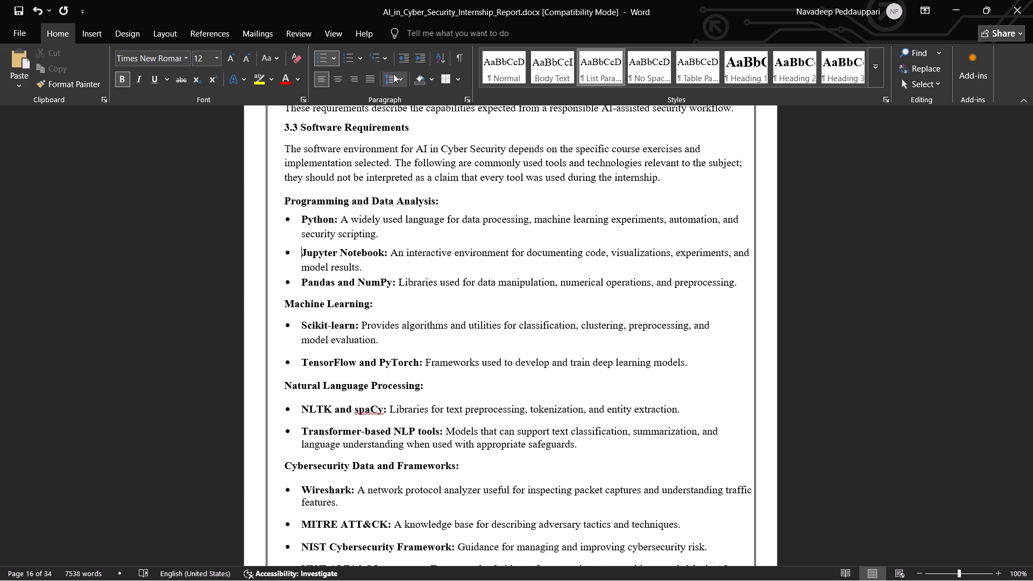
click(393, 74)
click(413, 208)
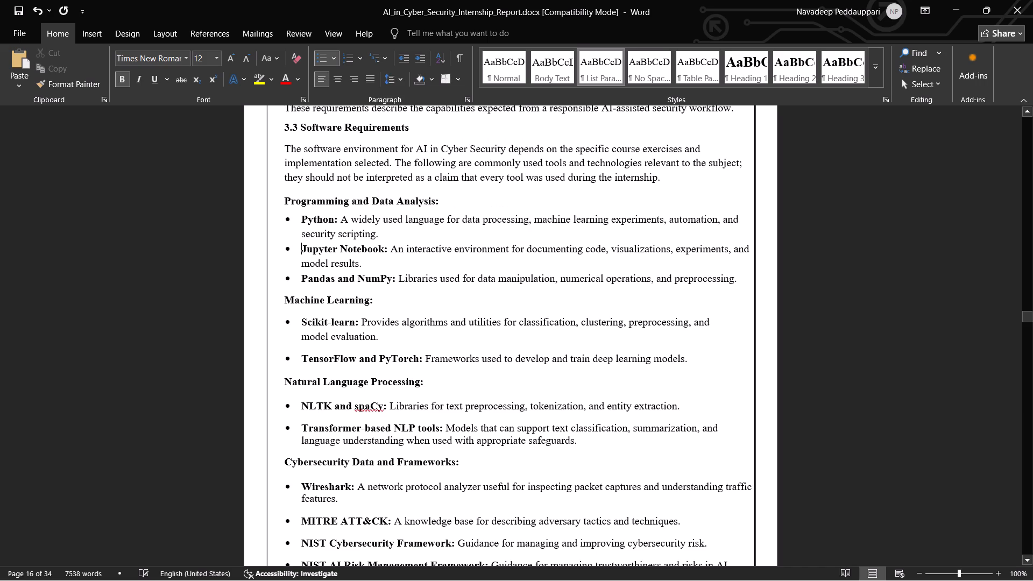
Remove the space before the TensorFlow and PyTorch bullet and the Transformer-based NLP tools bullet in section 3.3.
scroll(371, 295, down, 1)
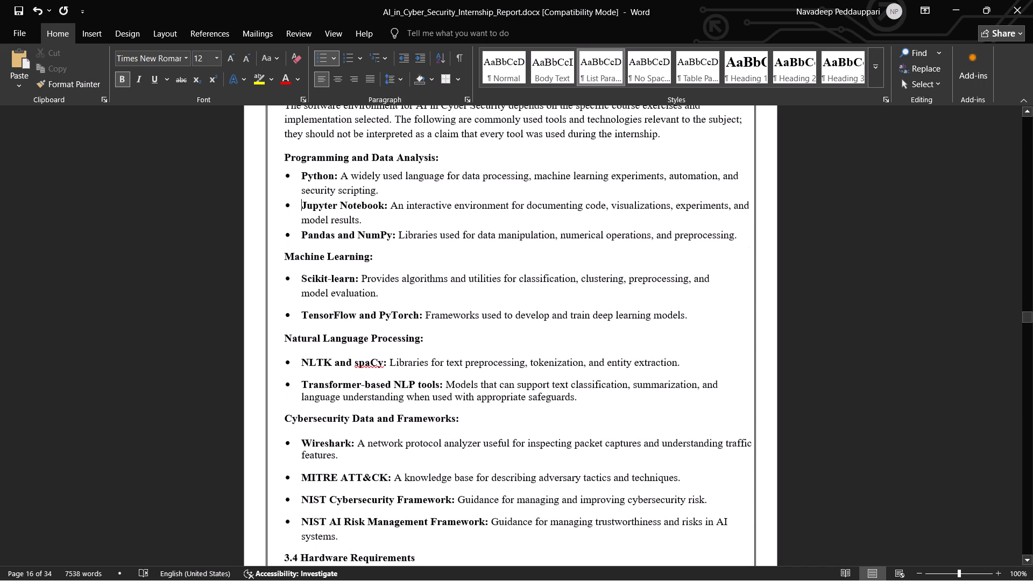
scroll(371, 295, down, 1)
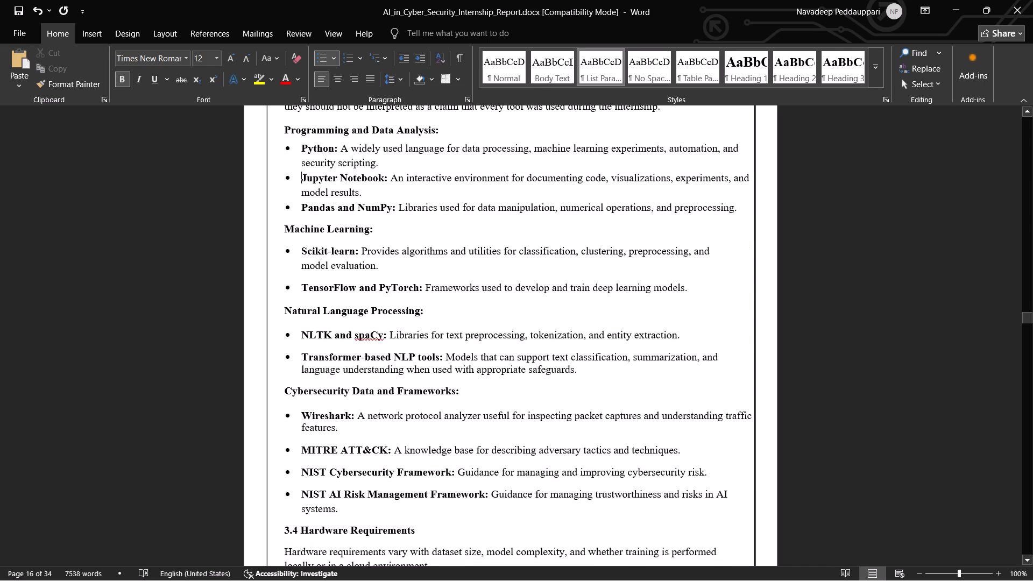
scroll(371, 295, down, 1)
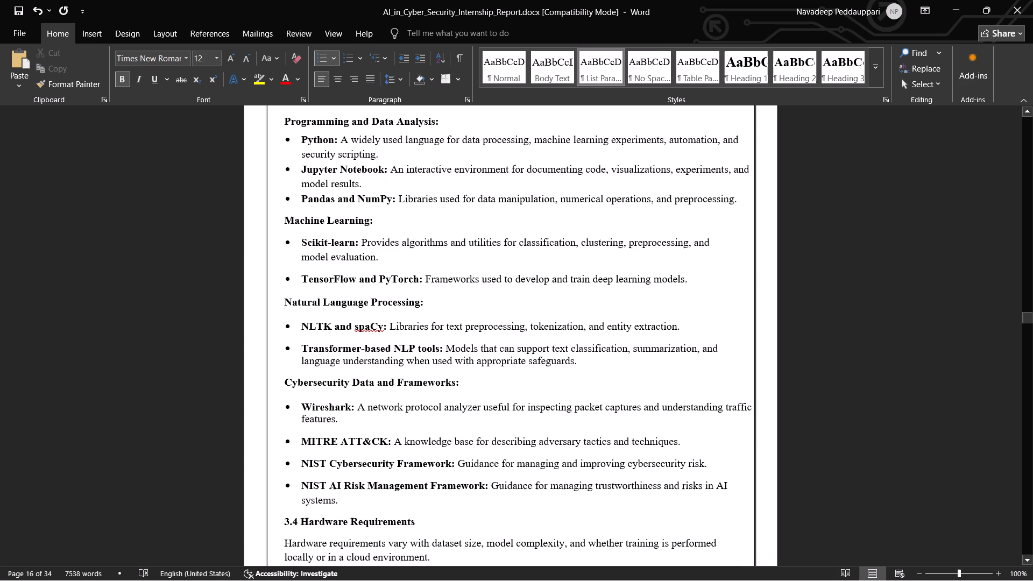
click(303, 281)
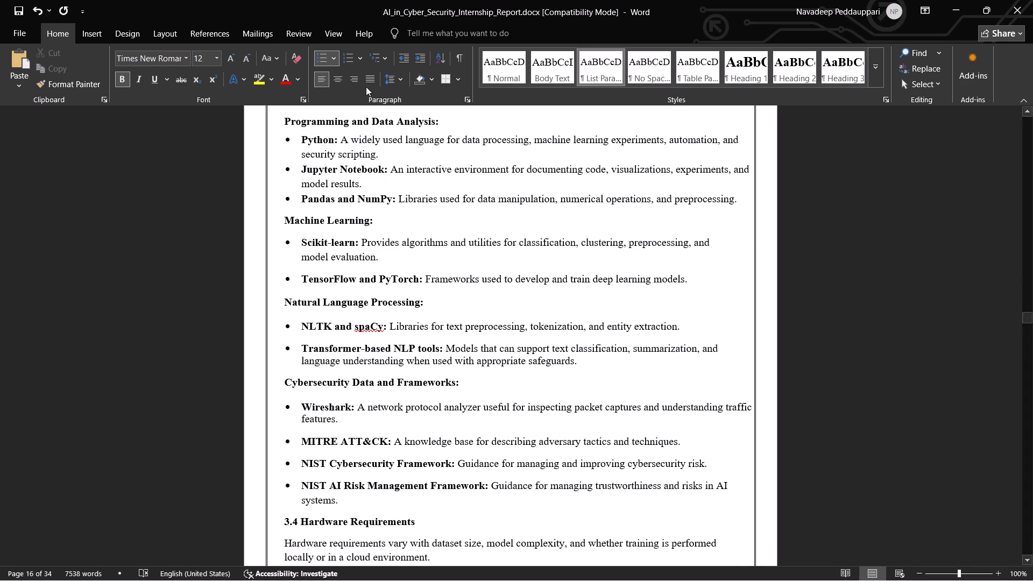
click(400, 82)
click(415, 207)
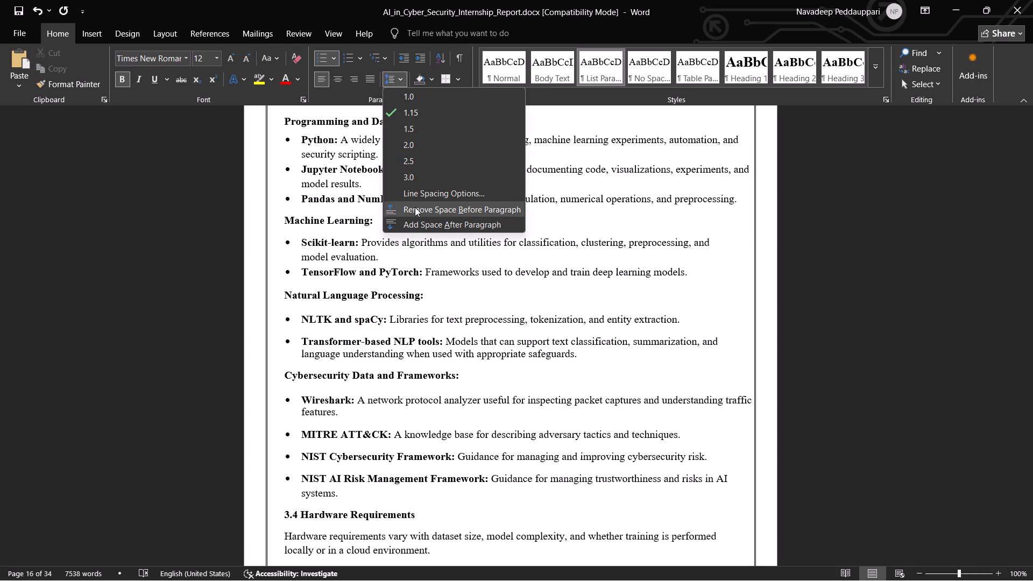
click(302, 345)
click(394, 75)
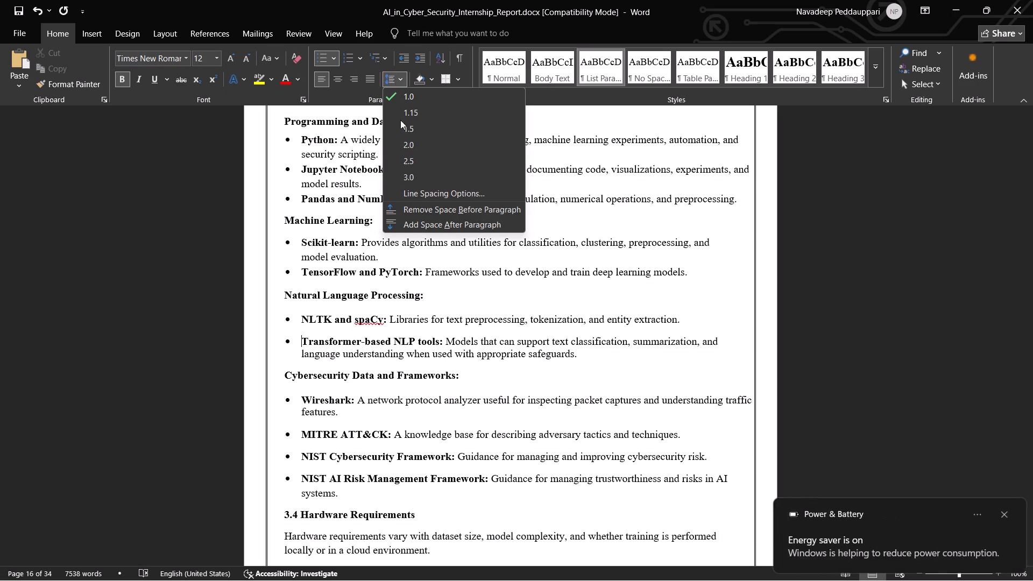
click(409, 208)
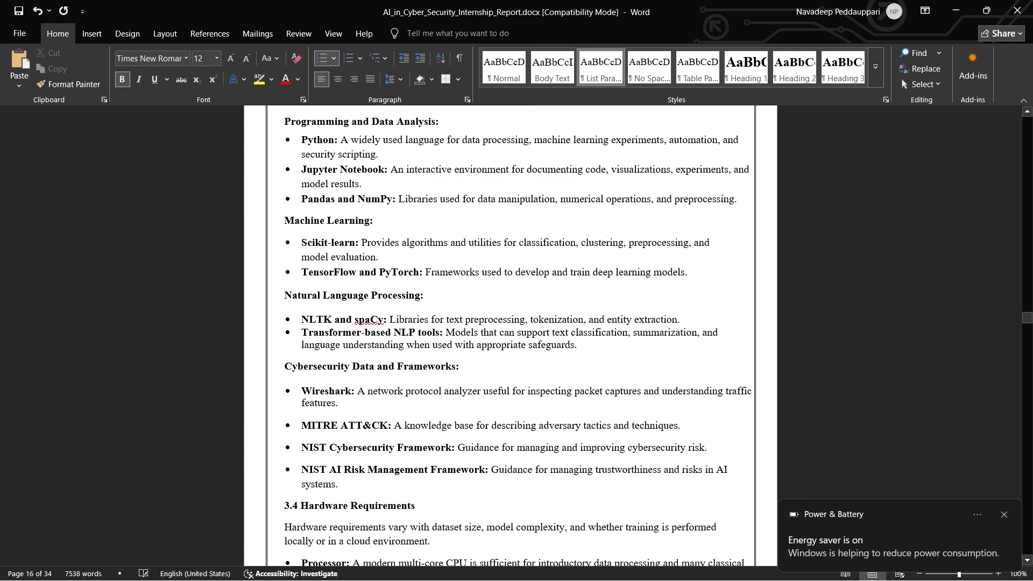
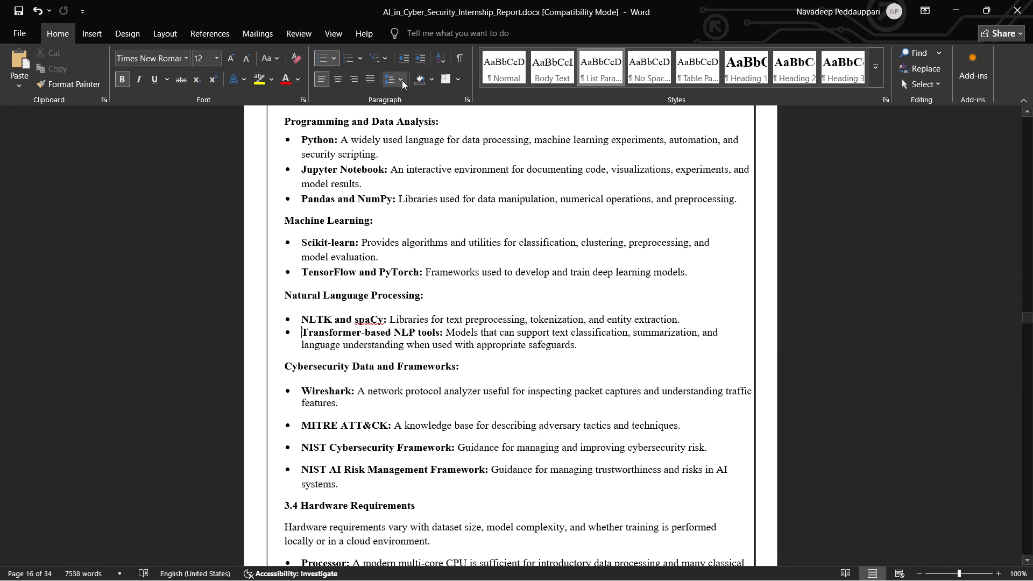
Undo the last paragraph spacing change on the "Transformer-based NLP tools" bullet.
key(ctrl+z)
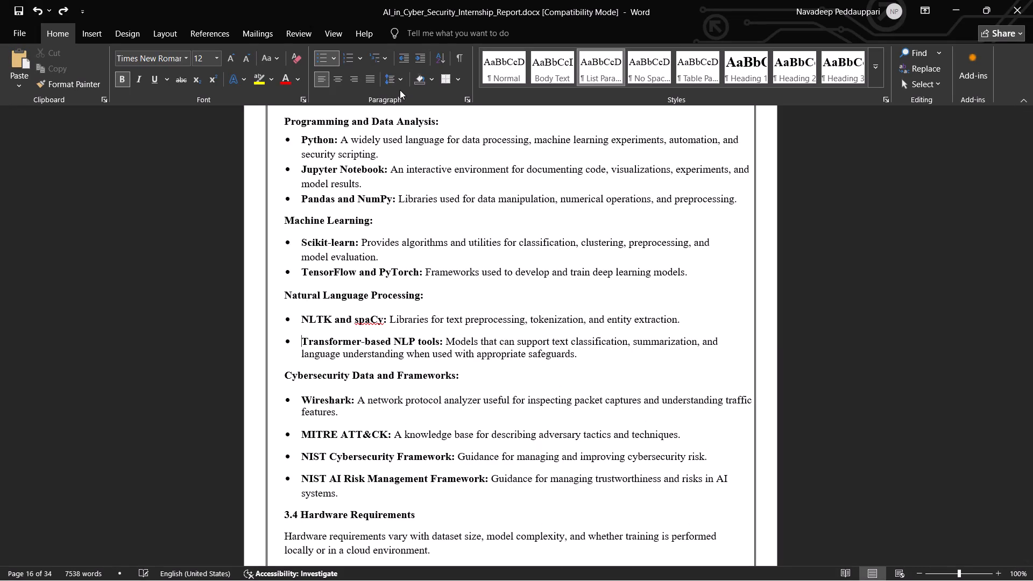
Review the layout from section 3.4 Hardware Requirements through the Data Flow Architecture diagram in section 4.1.
scroll(409, 287, down, 2)
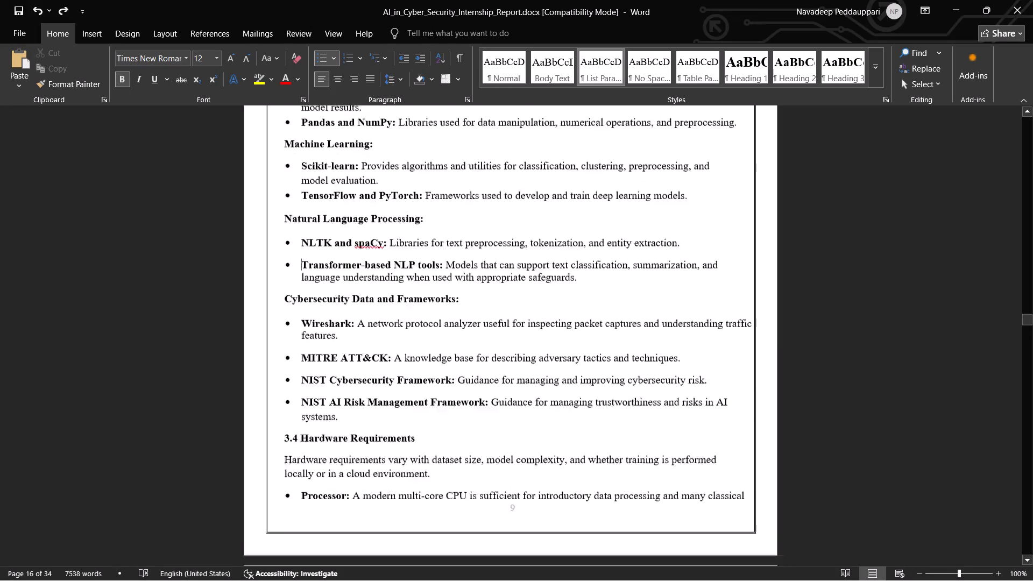
scroll(409, 287, down, 3)
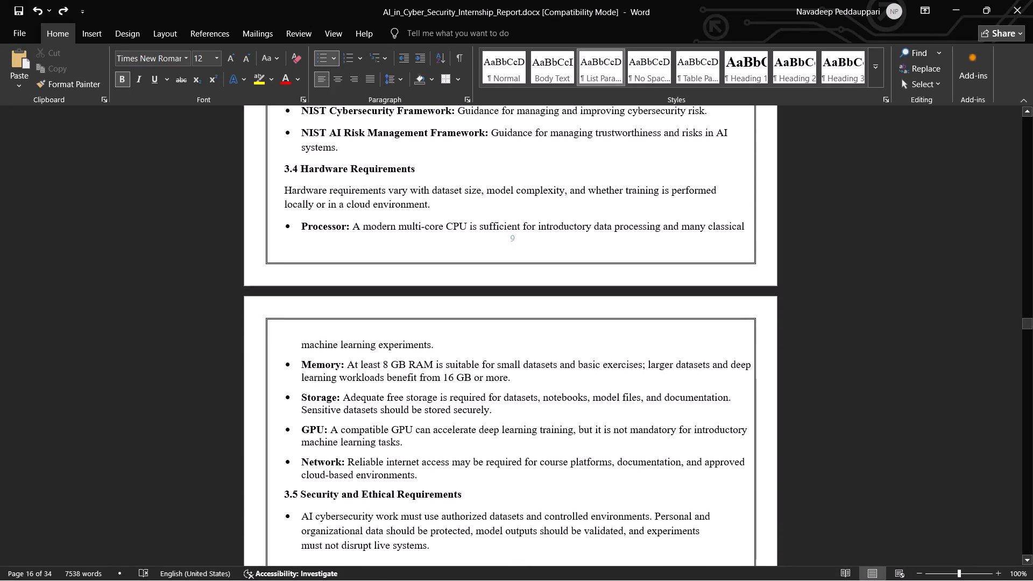
scroll(409, 287, down, 1)
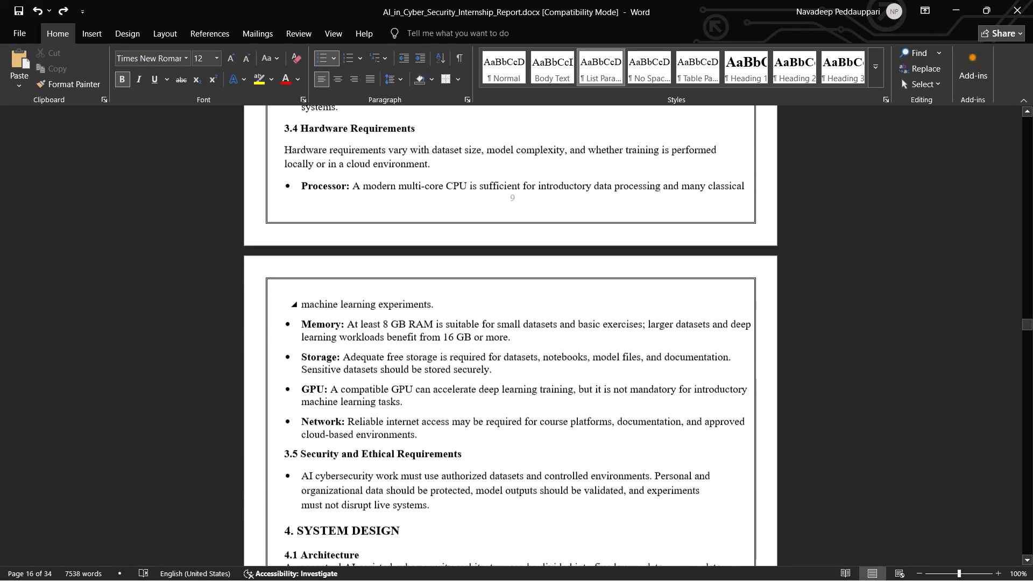
scroll(409, 287, down, 3)
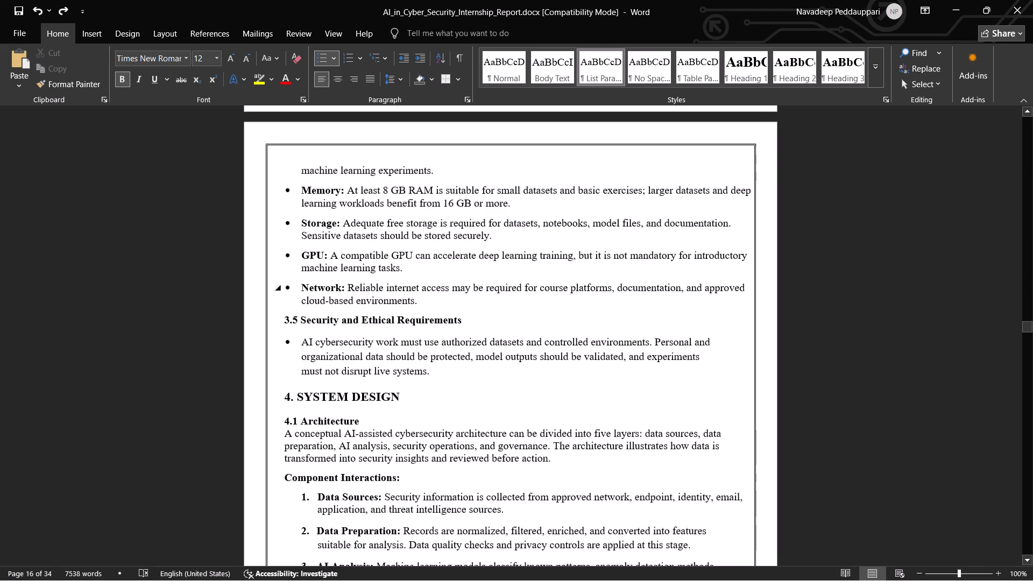
scroll(409, 287, down, 2)
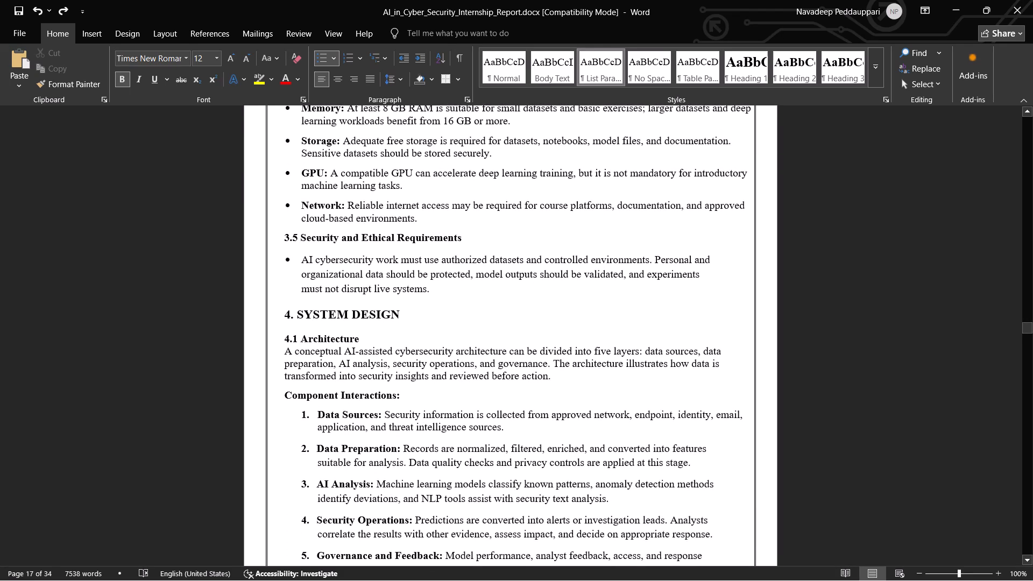
scroll(409, 287, down, 2)
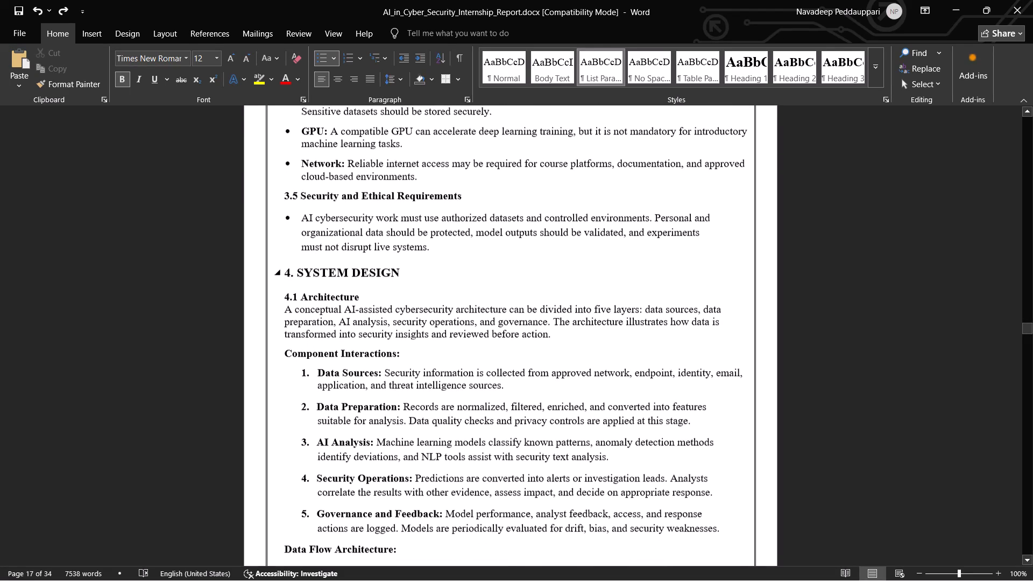
scroll(409, 287, down, 2)
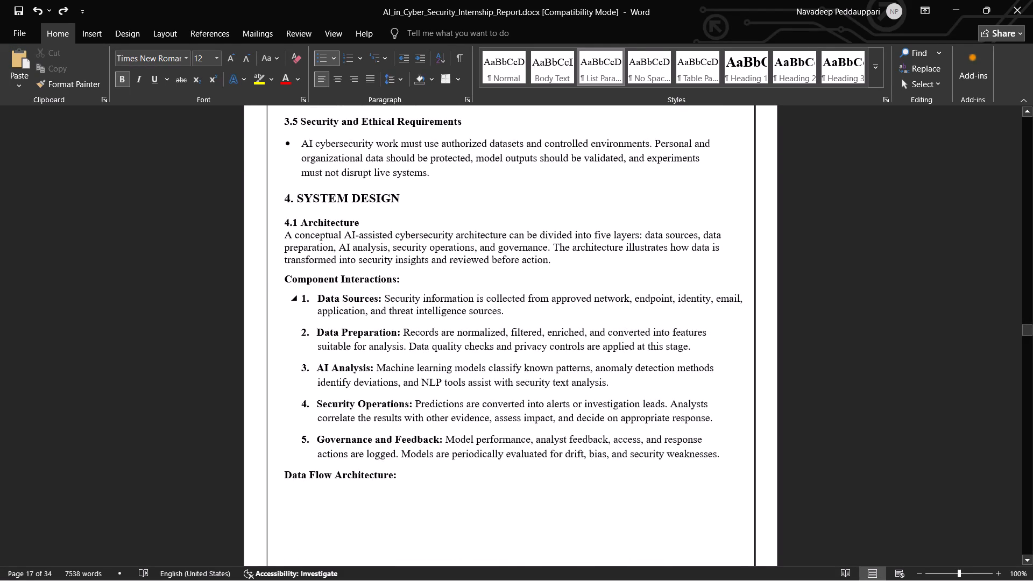
scroll(409, 287, down, 6)
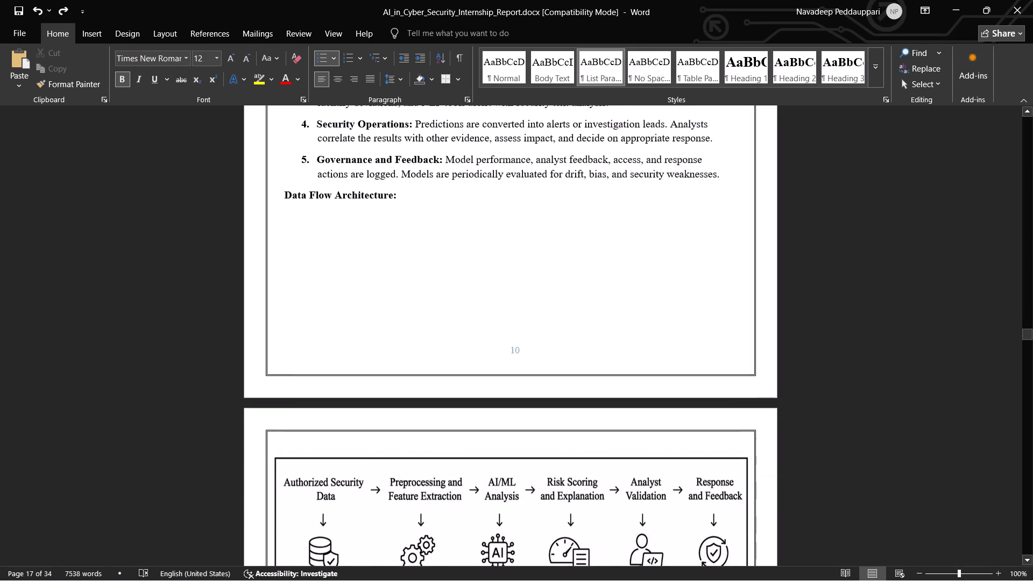
scroll(409, 287, down, 1)
Shrink the data flow diagram proportionally so it fits on page 10 beneath the "Data Flow Architecture:" heading.
click(489, 433)
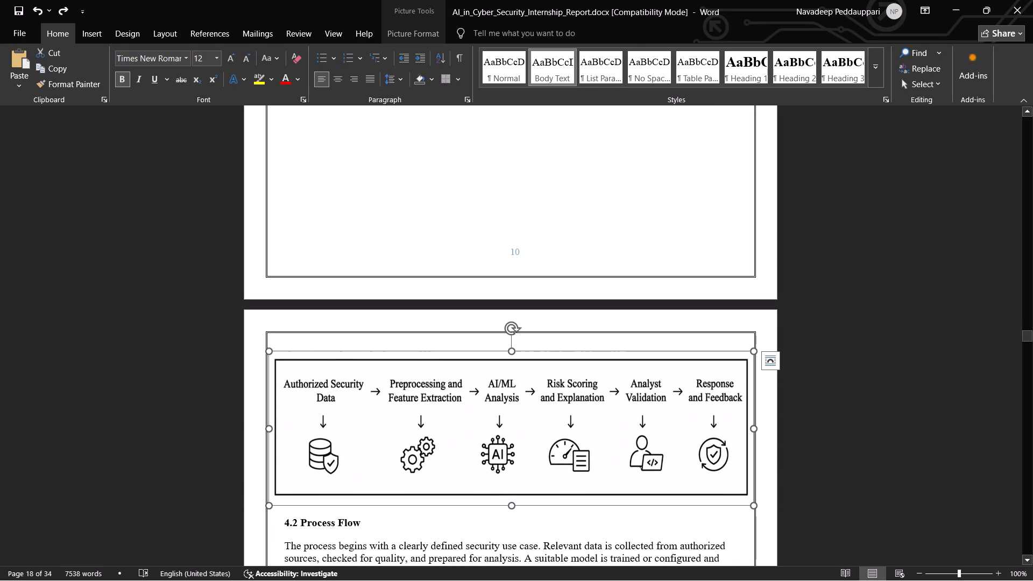
drag(755, 507, 737, 497)
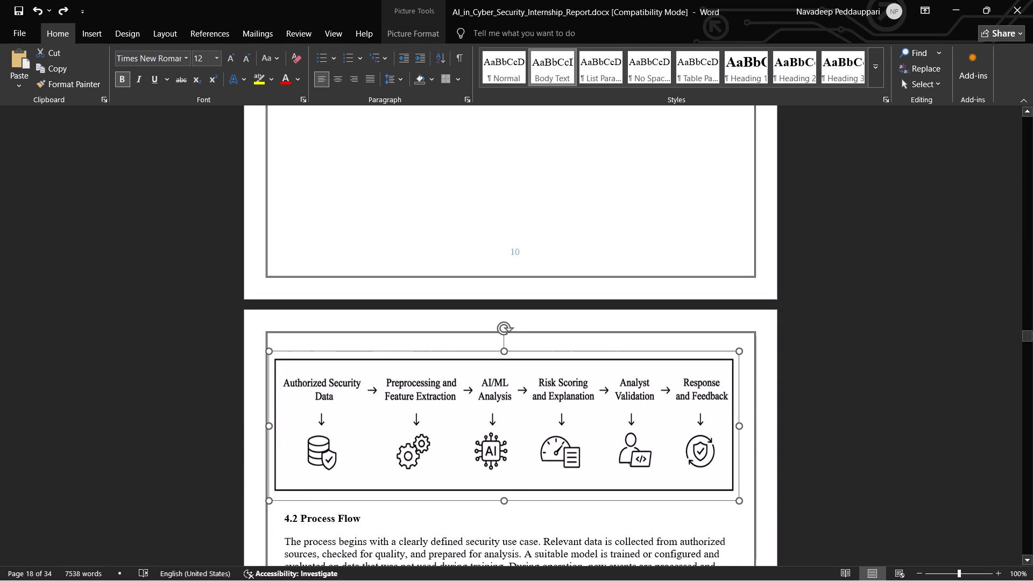
drag(737, 497, 690, 477)
scroll(617, 444, up, 1)
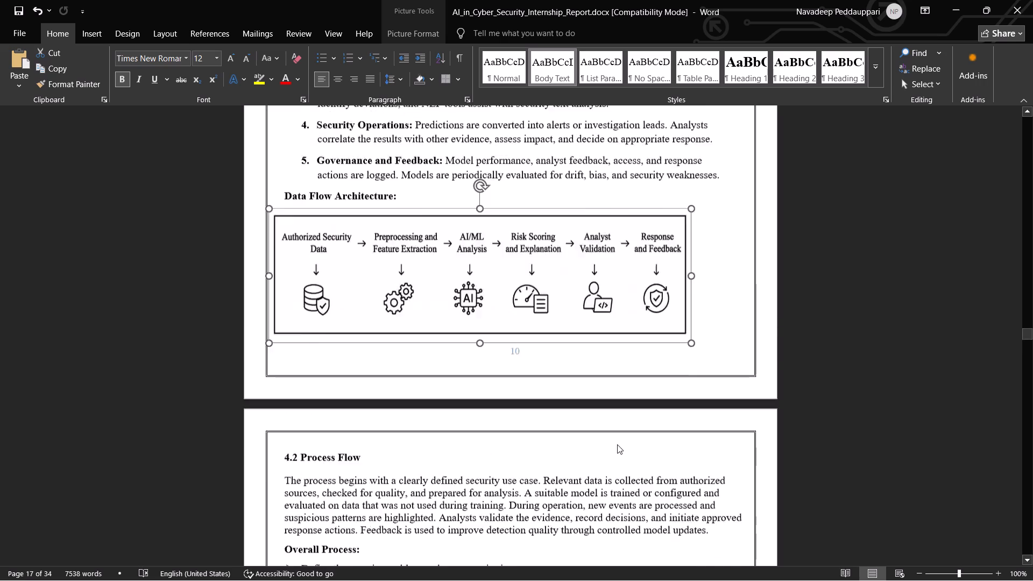
scroll(617, 444, up, 1)
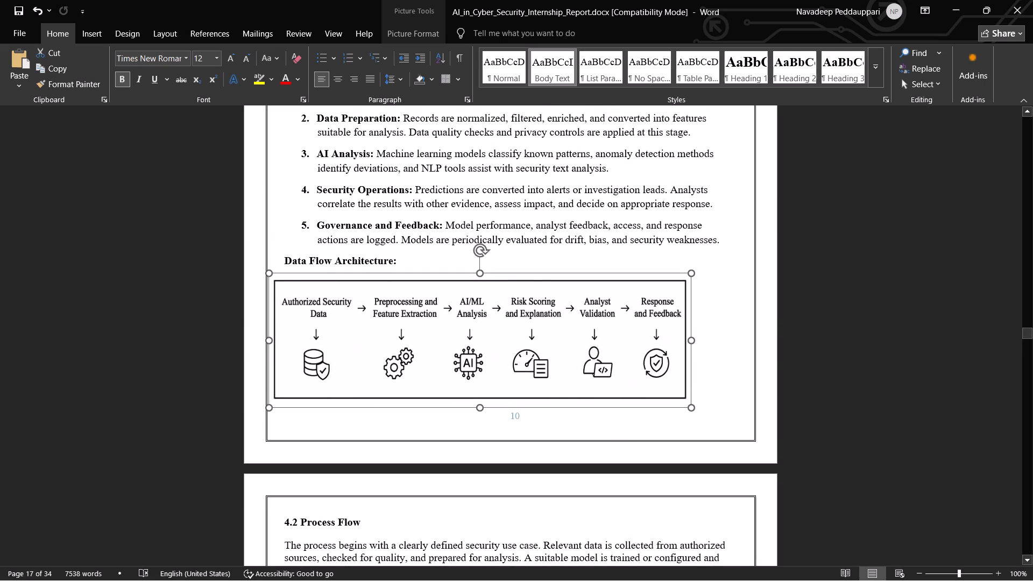
drag(692, 410, 703, 410)
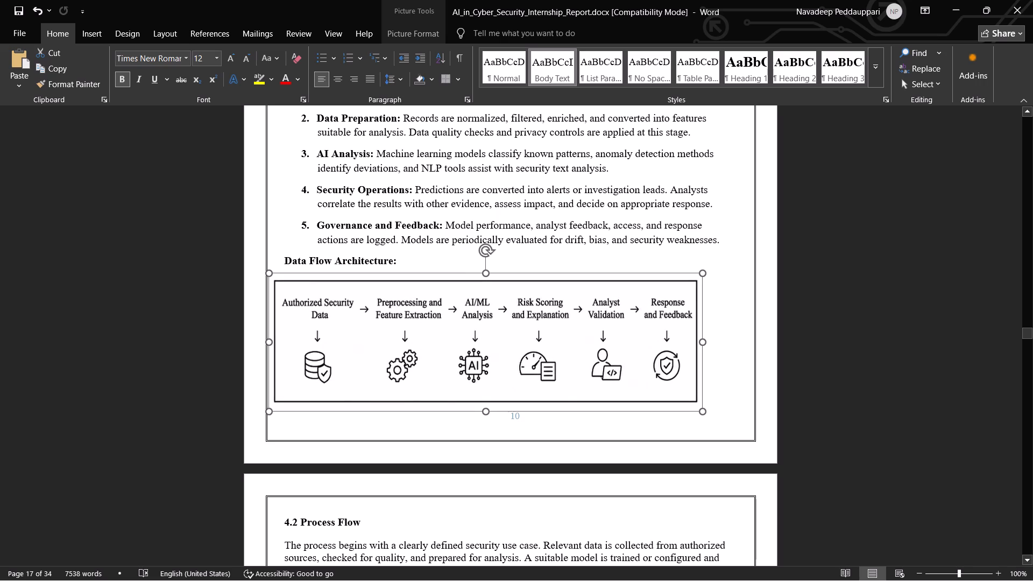
drag(703, 410, 701, 410)
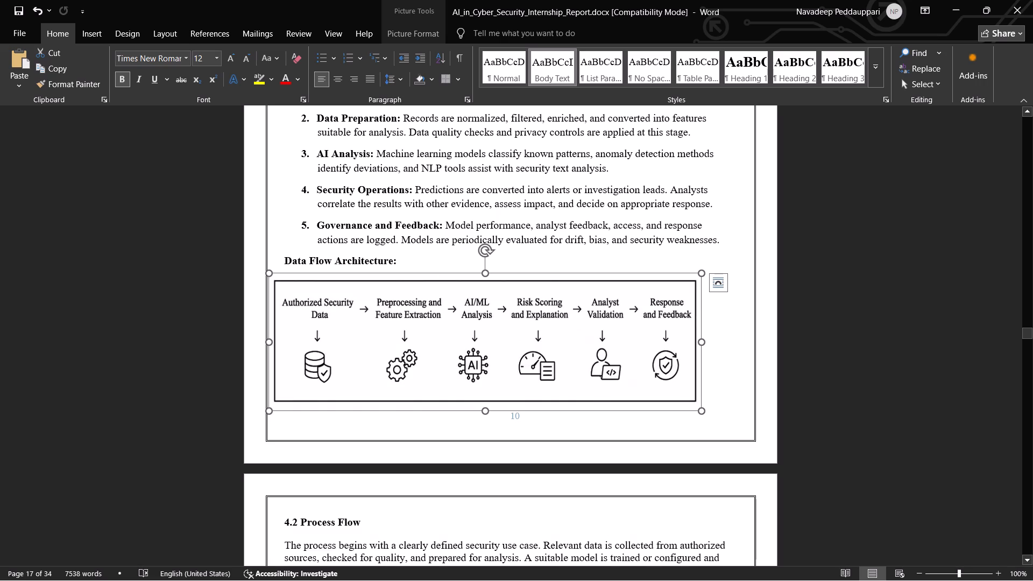
Remove the space before the "Data Flow Architecture:" heading paragraph.
click(408, 263)
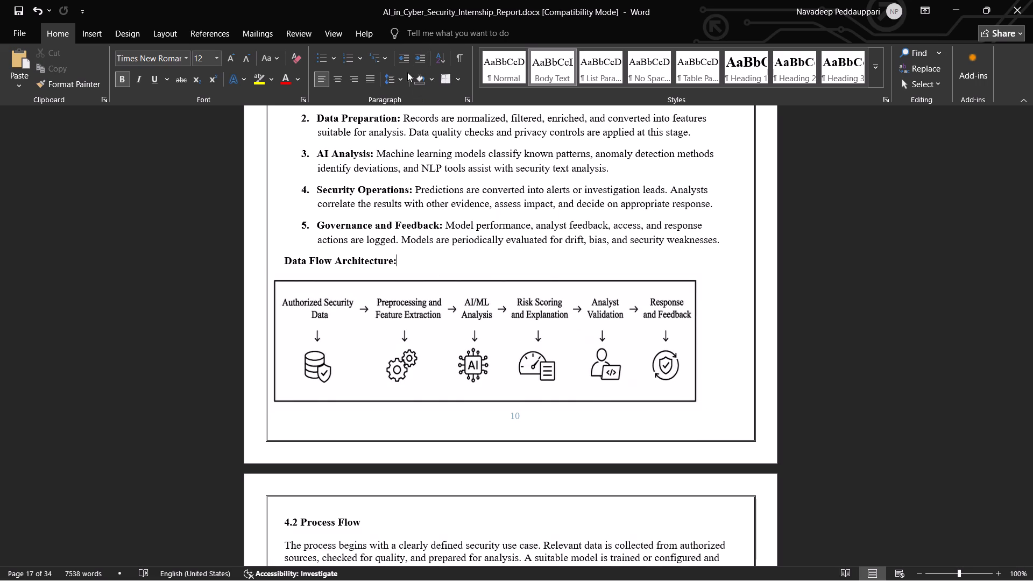
click(401, 79)
click(425, 209)
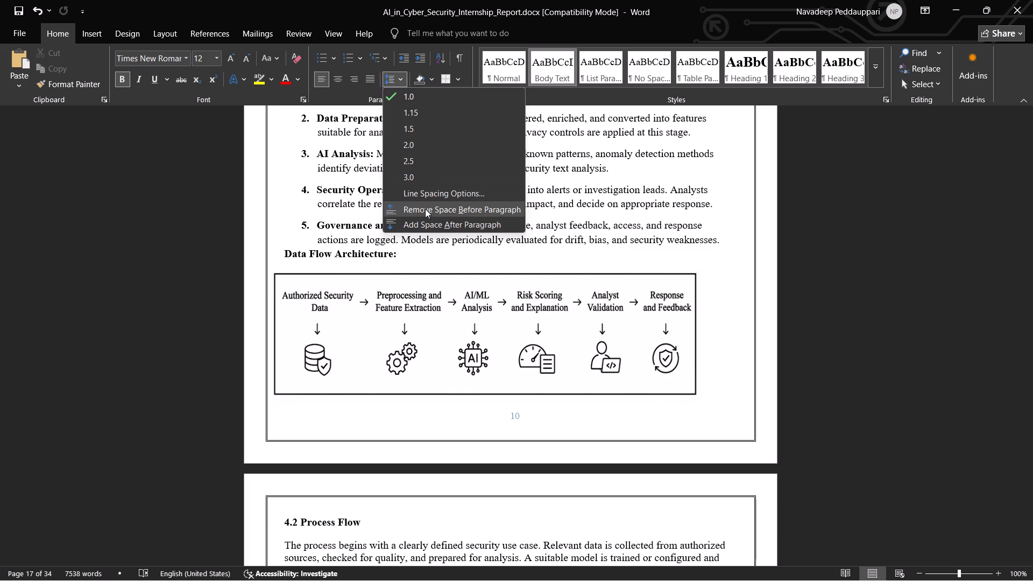
click(400, 75)
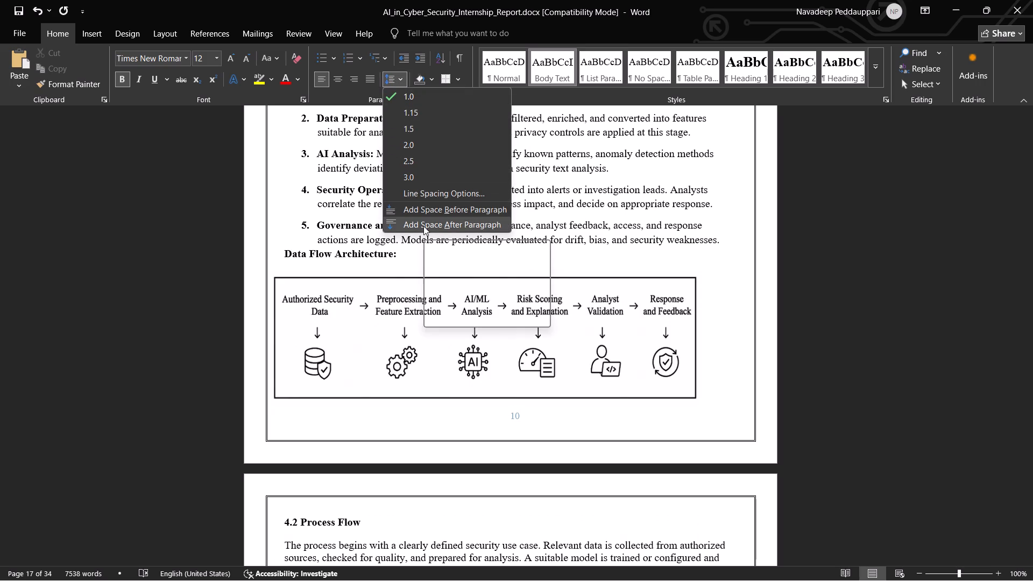
click(390, 277)
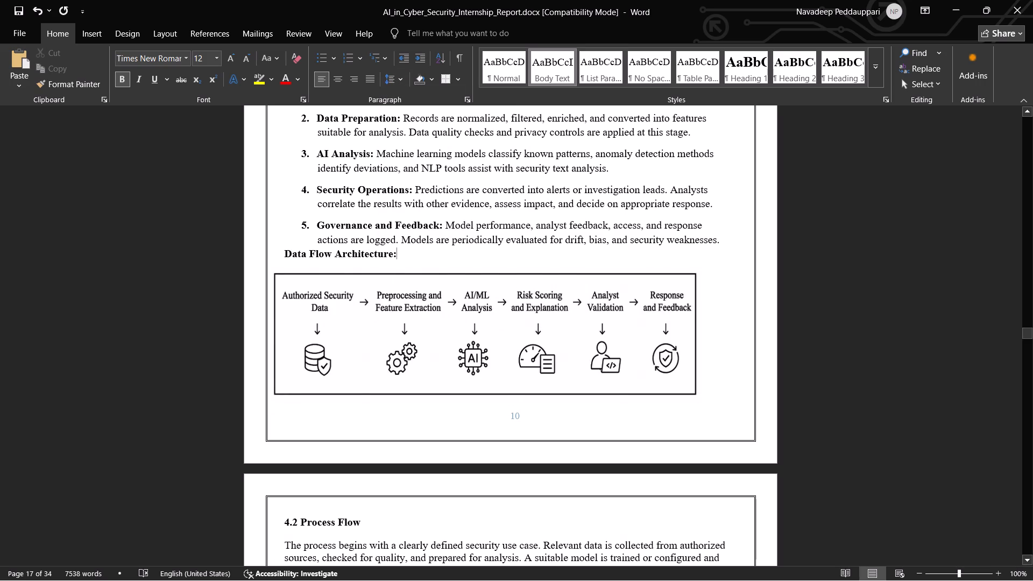
Remove the space before the paragraph holding the data flow diagram.
click(358, 307)
click(395, 75)
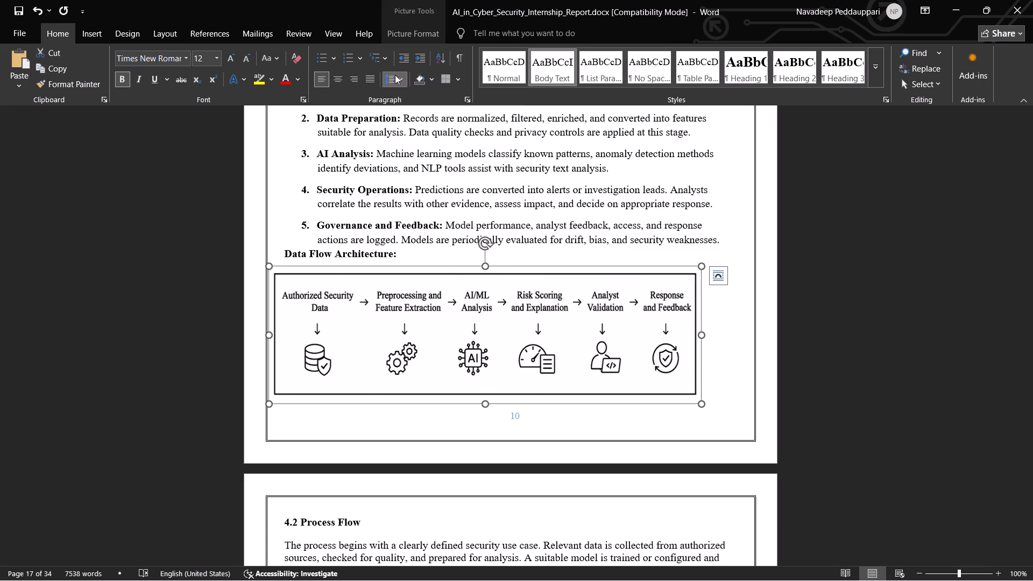
click(428, 211)
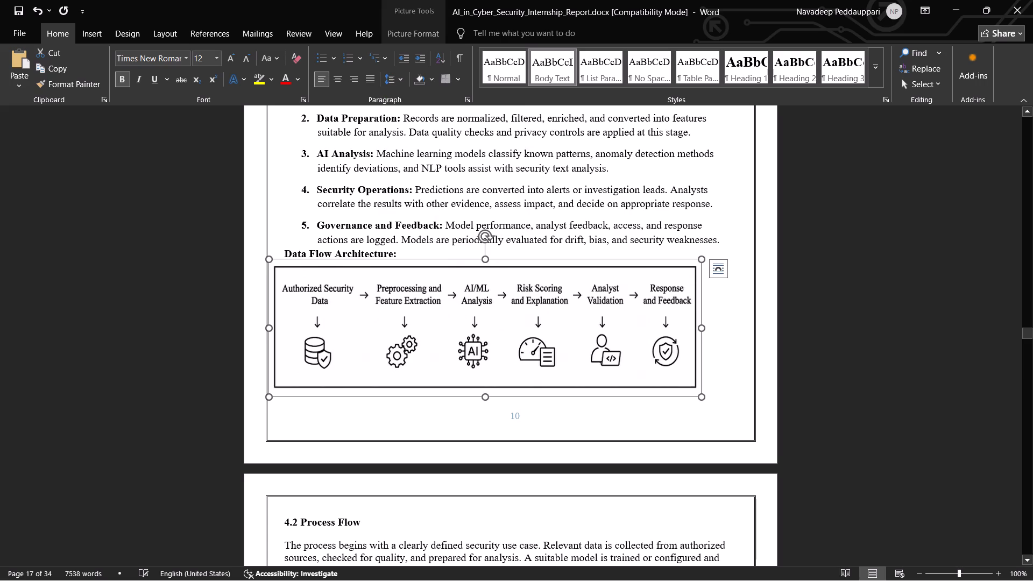
Add space before the "Data Flow Architecture:" heading paragraph to separate it from the numbered list.
click(328, 254)
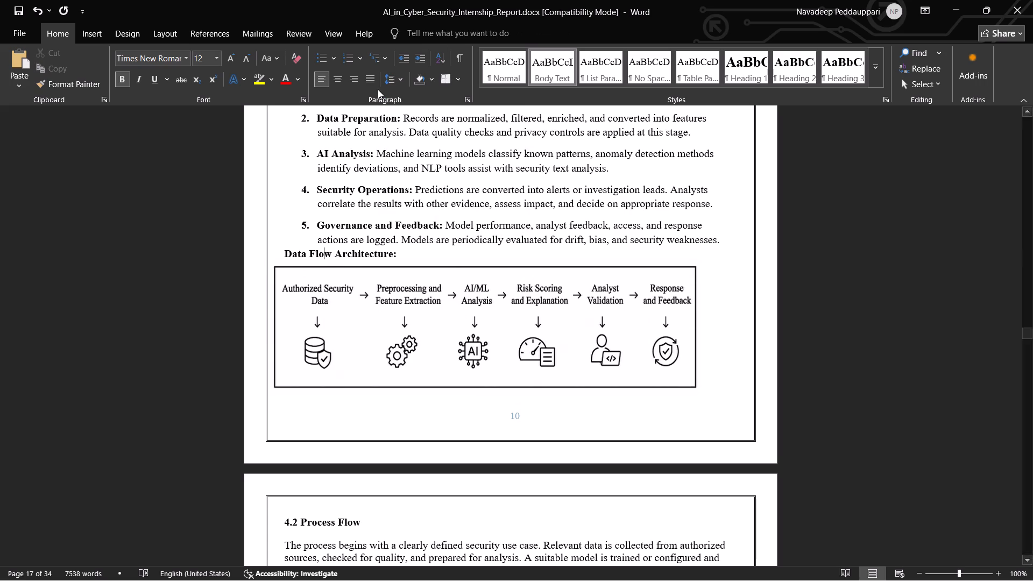
click(393, 81)
click(411, 209)
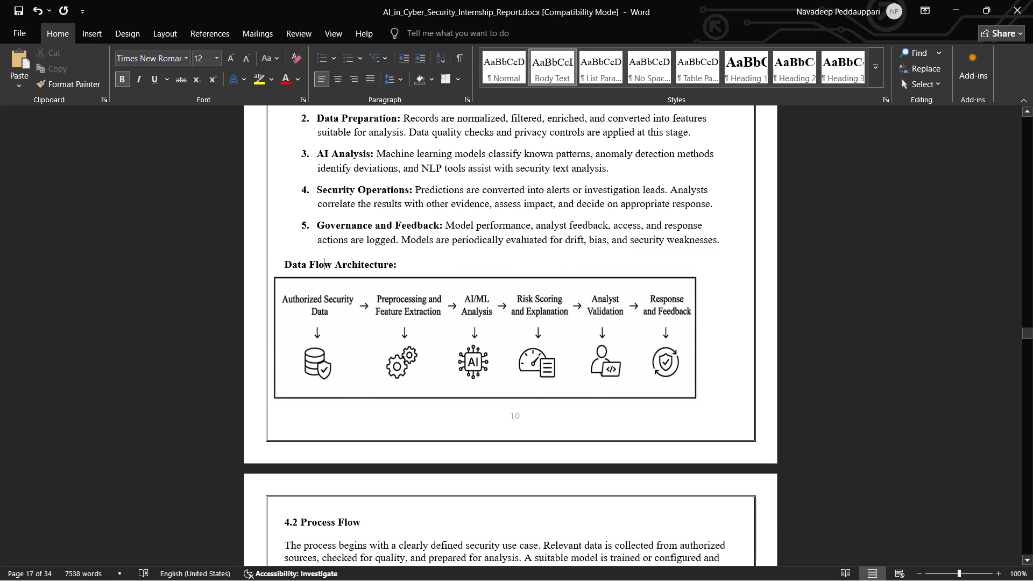
Enlarge the data flow diagram slightly in proportion, keeping it on page 10 above the page number.
click(567, 342)
drag(702, 408, 711, 409)
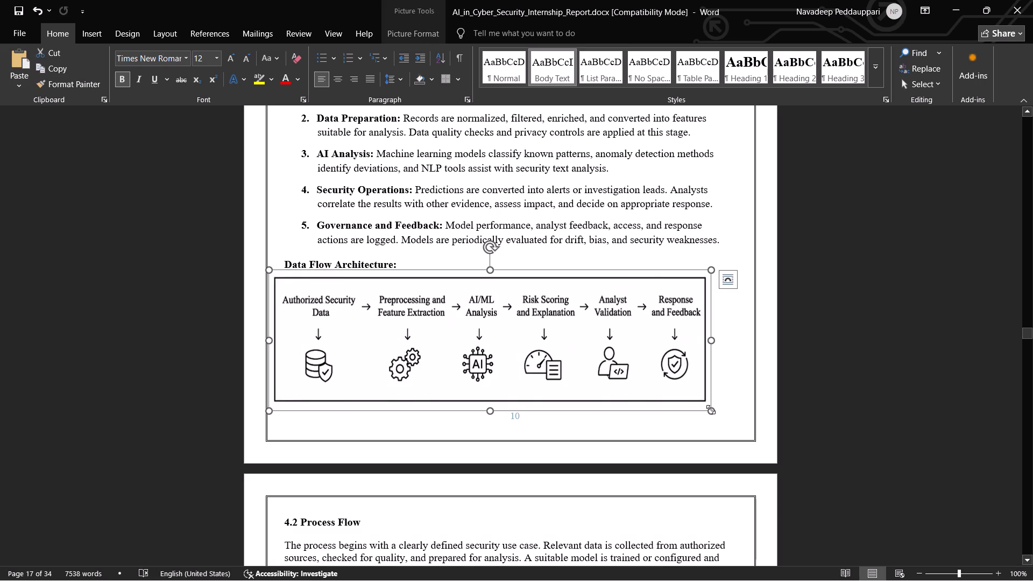
click(280, 391)
Insert seven spaces in front of the data flow diagram to shift it toward the middle of the page.
click(718, 386)
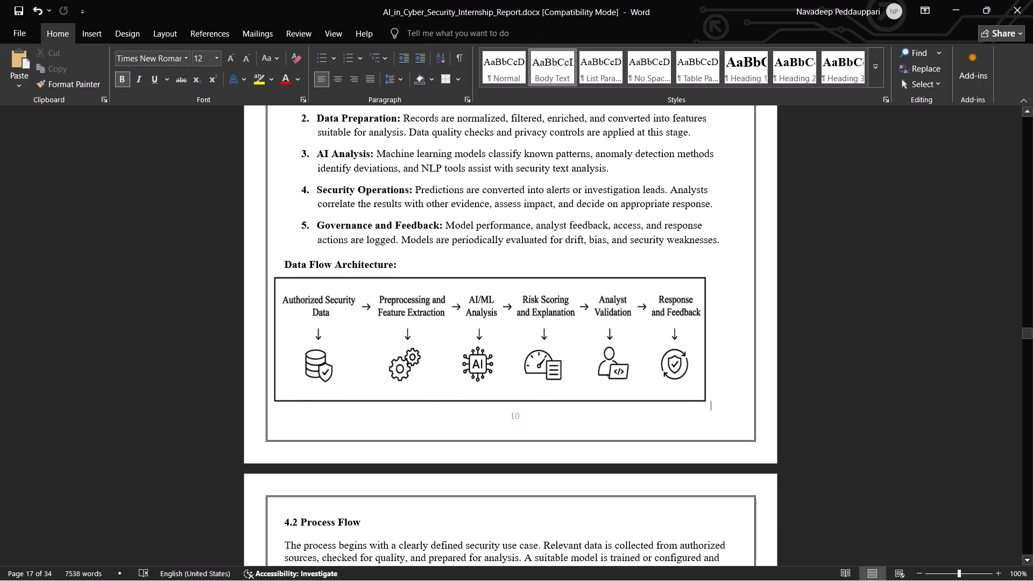
key(Left)
key(space)
key(space)
key(space)
key(space)
key(space)
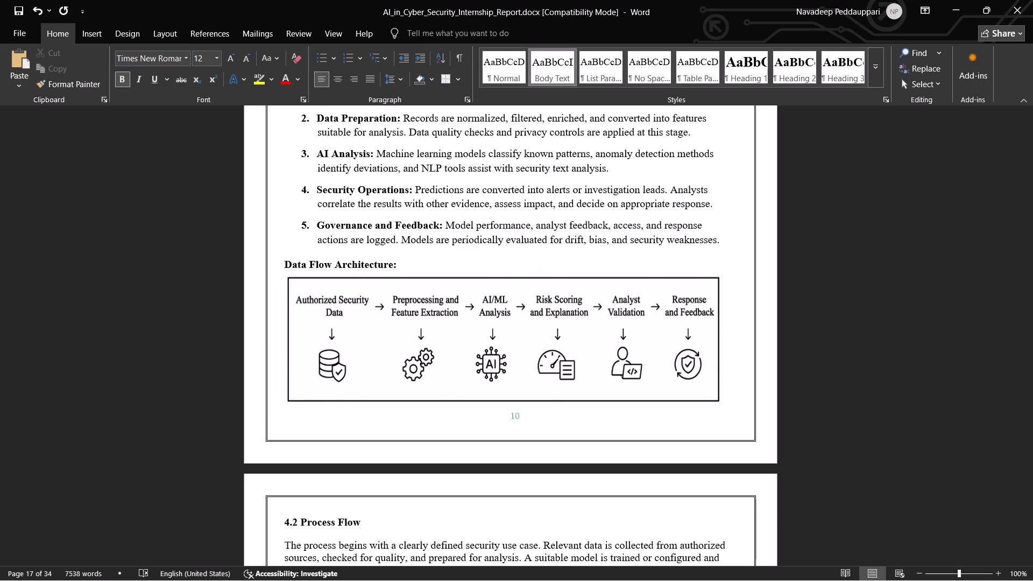
key(space)
key(space)
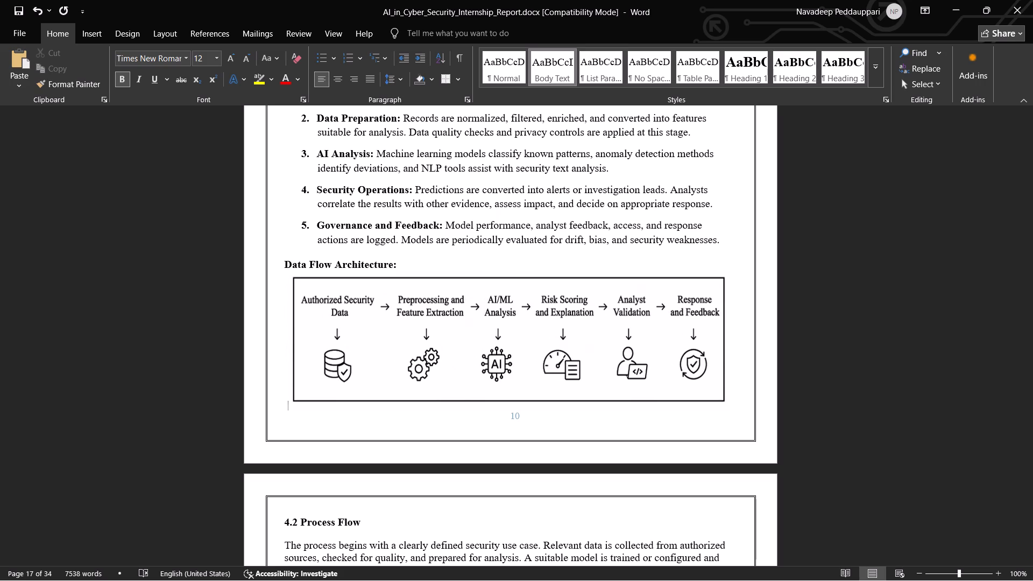
Save the report document.
key(ctrl+s)
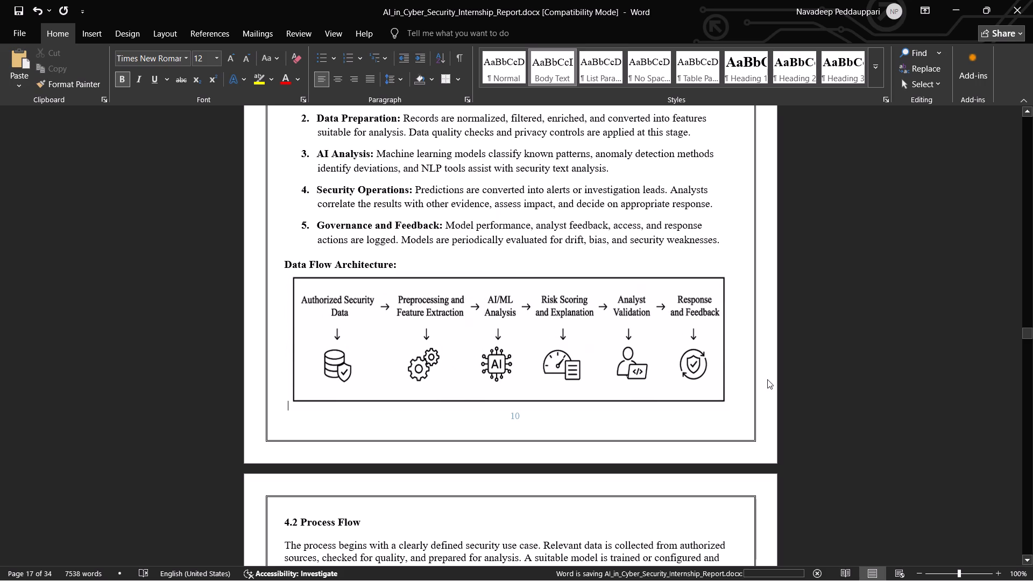
Review the pages from section 4.2 Process Flow through section 5.5 for spacing and layout problems.
scroll(767, 379, down, 1)
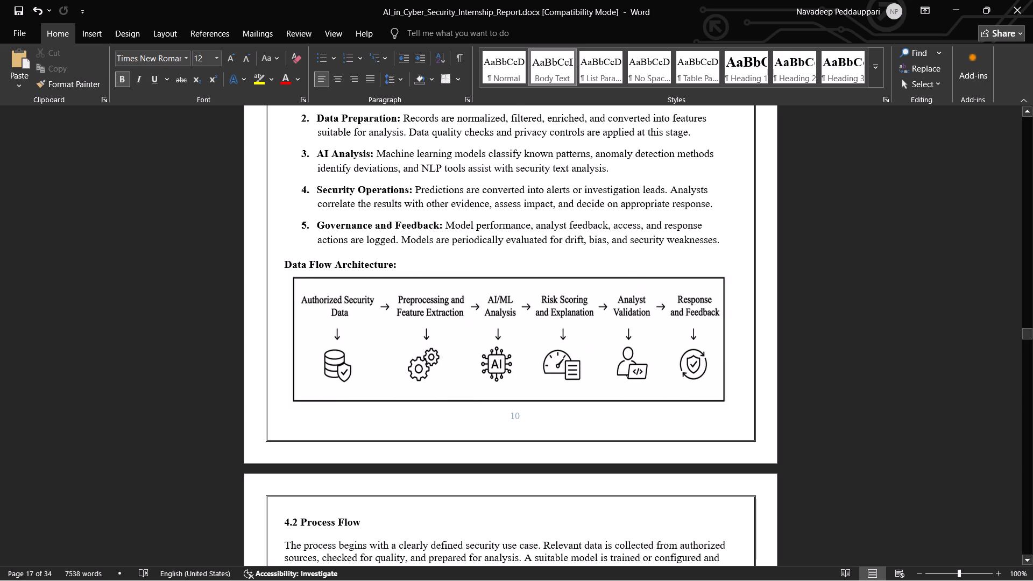
scroll(767, 379, down, 3)
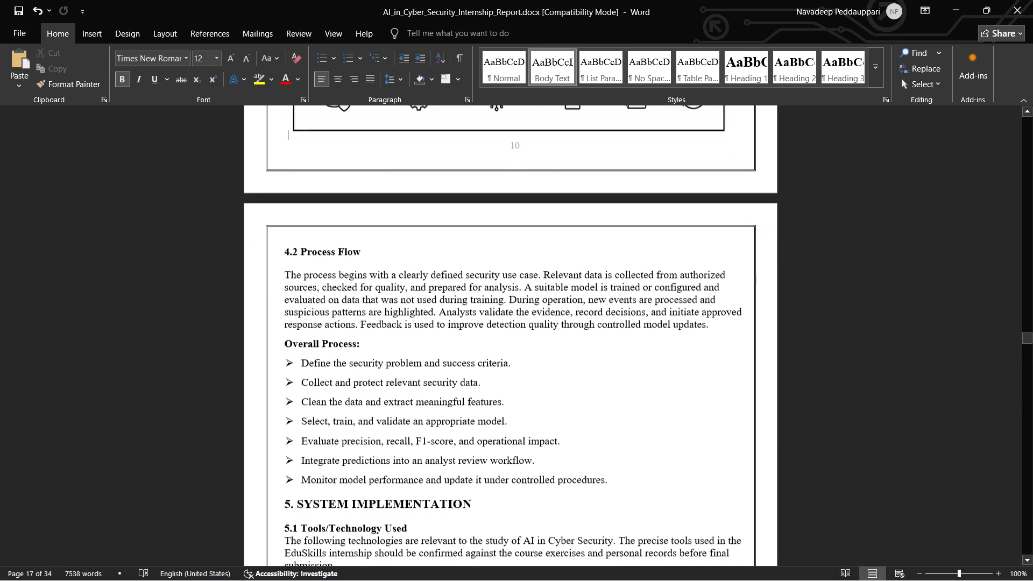
scroll(767, 379, down, 2)
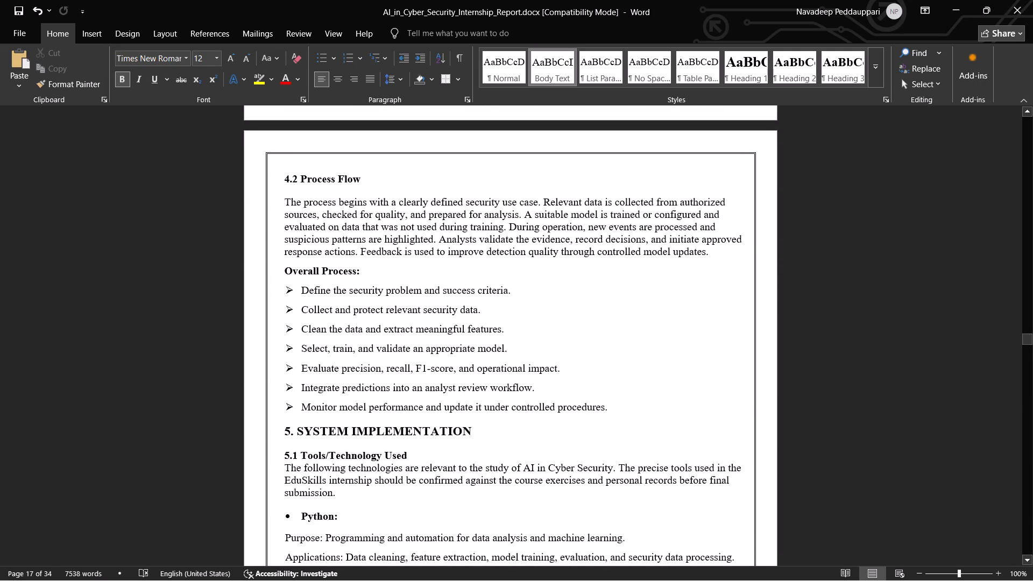
scroll(767, 379, down, 4)
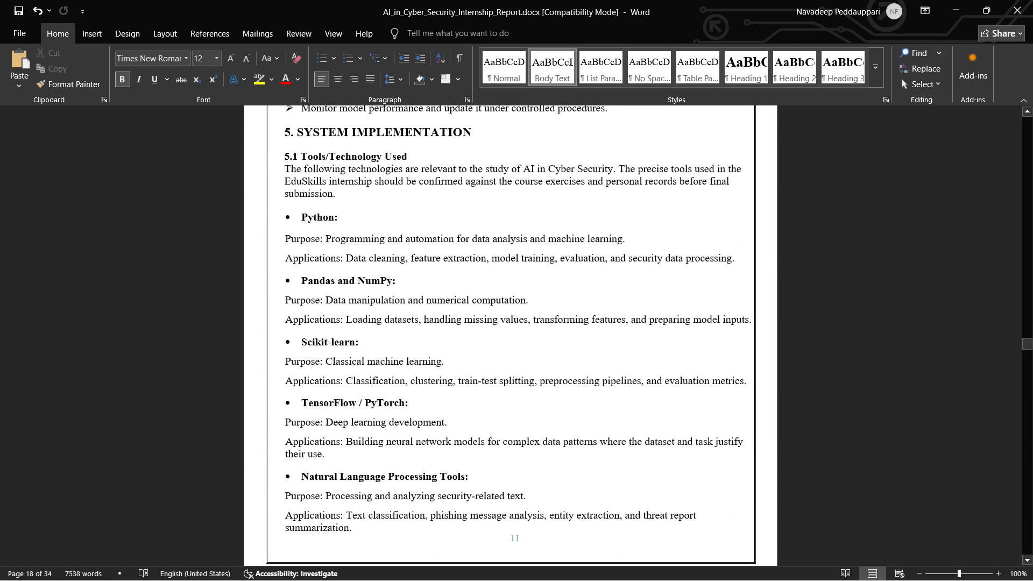
scroll(767, 379, down, 4)
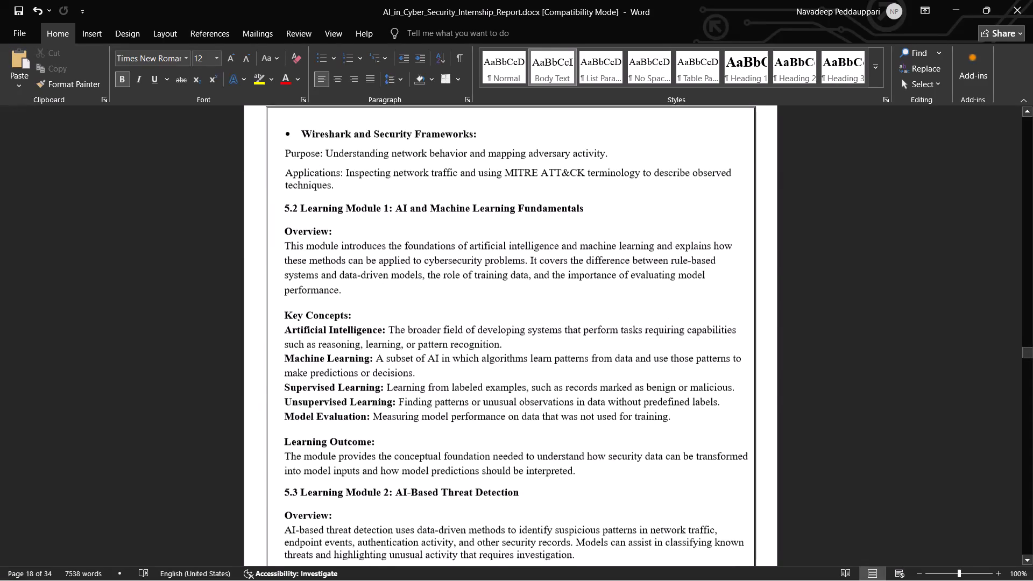
scroll(767, 379, down, 2)
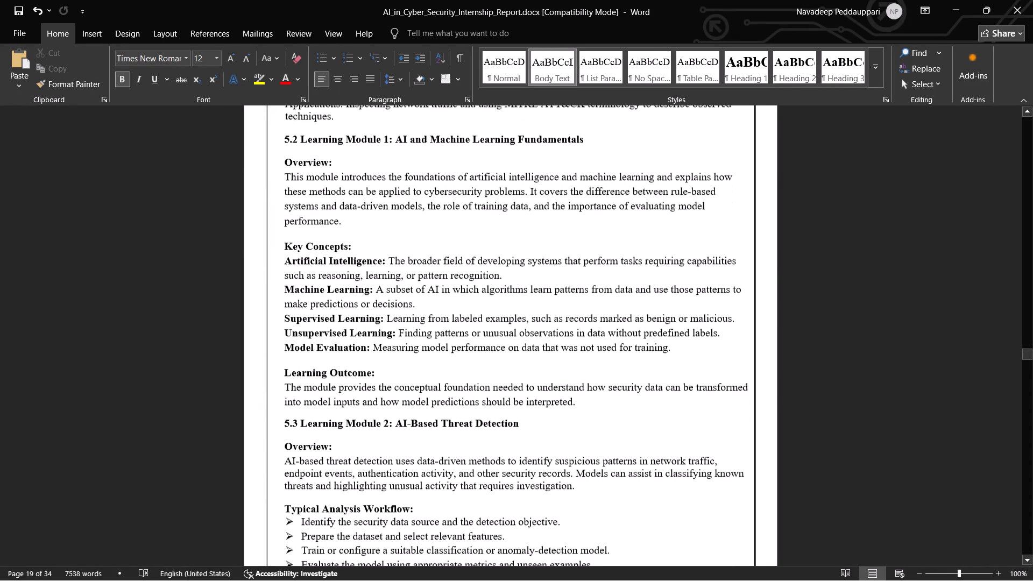
scroll(767, 379, down, 2)
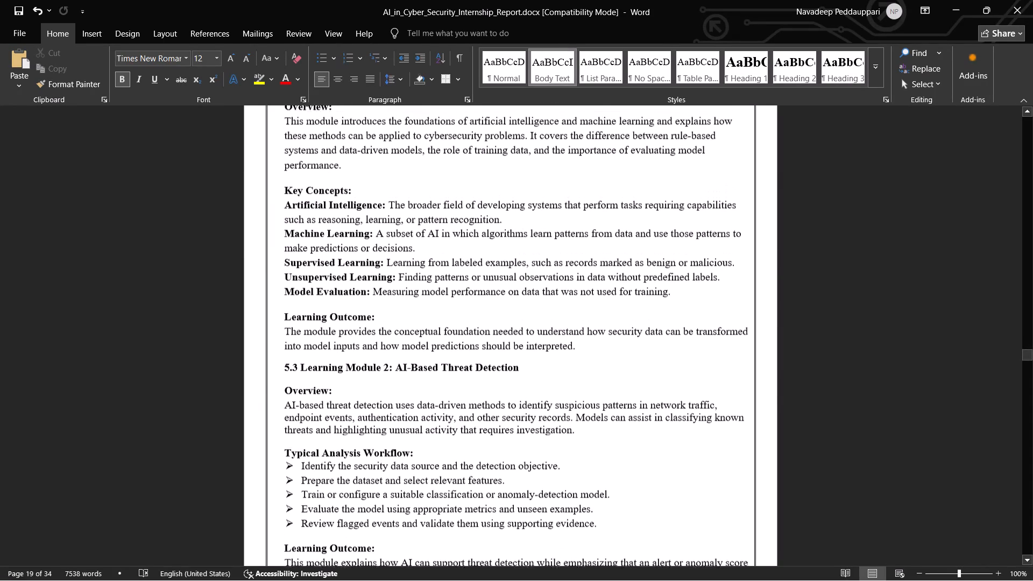
scroll(767, 379, down, 1)
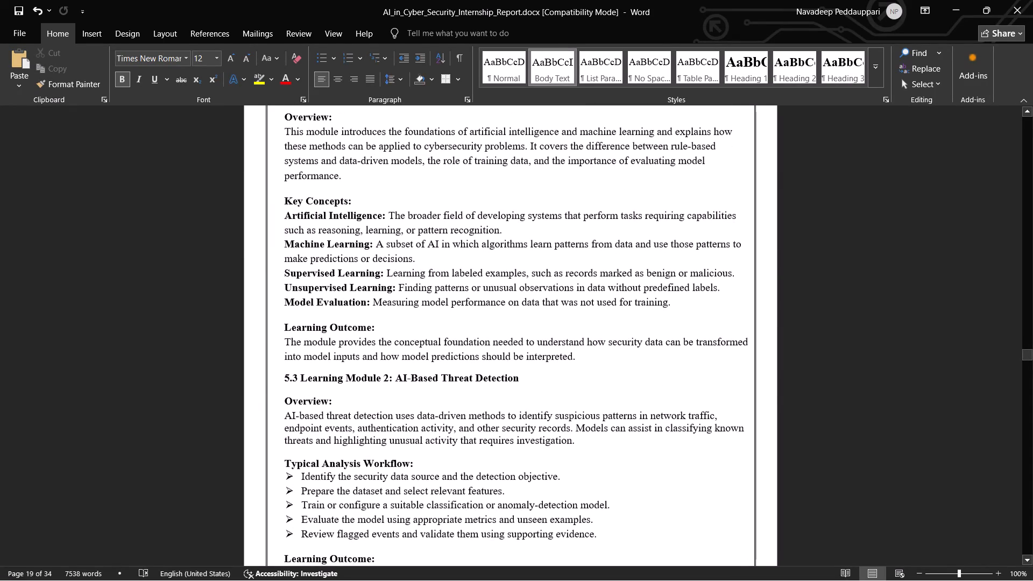
scroll(767, 379, down, 3)
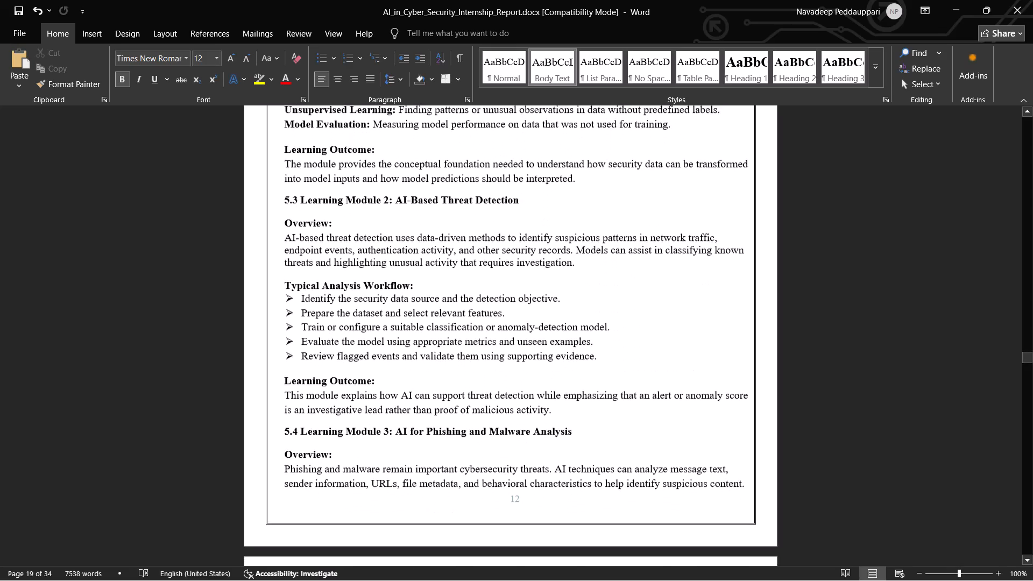
scroll(767, 379, up, 1)
scroll(767, 379, right, 1)
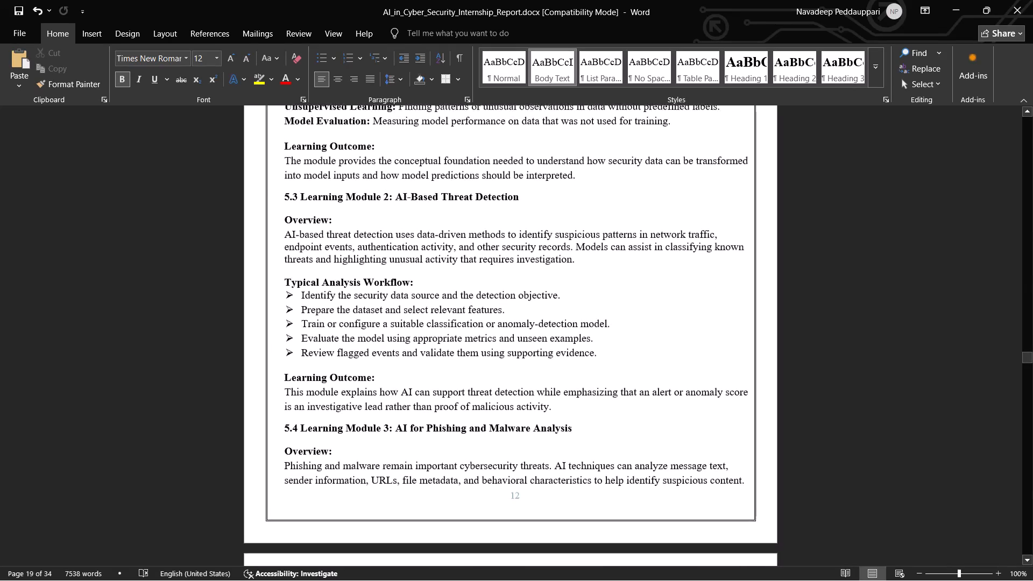
scroll(767, 379, down, 4)
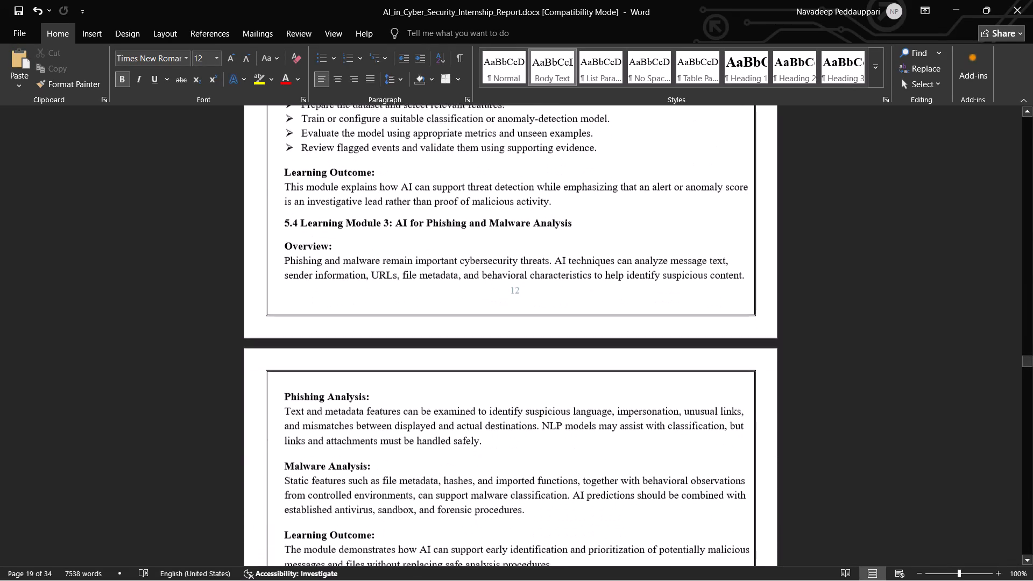
scroll(767, 379, down, 1)
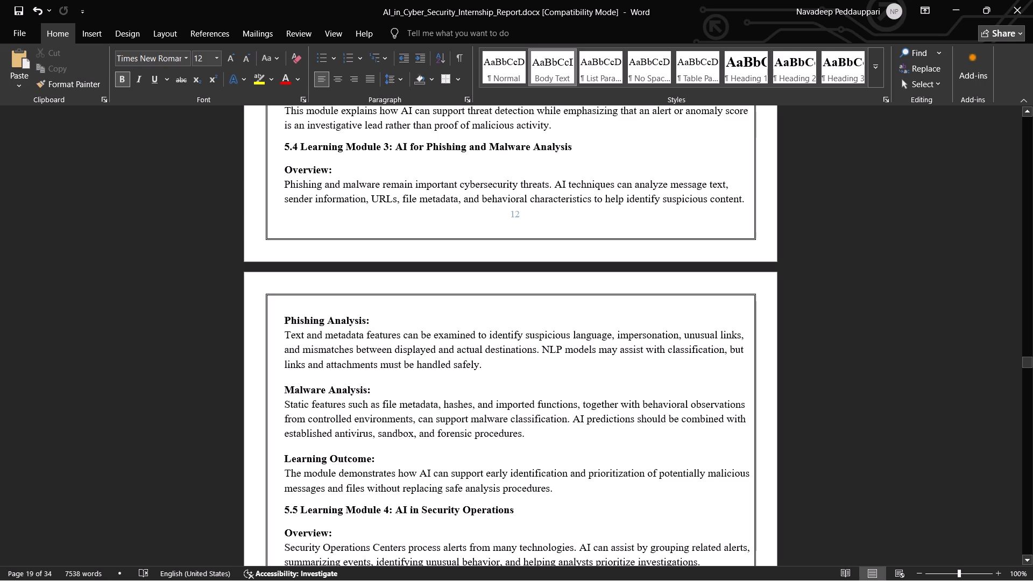
click(423, 409)
scroll(423, 409, down, 3)
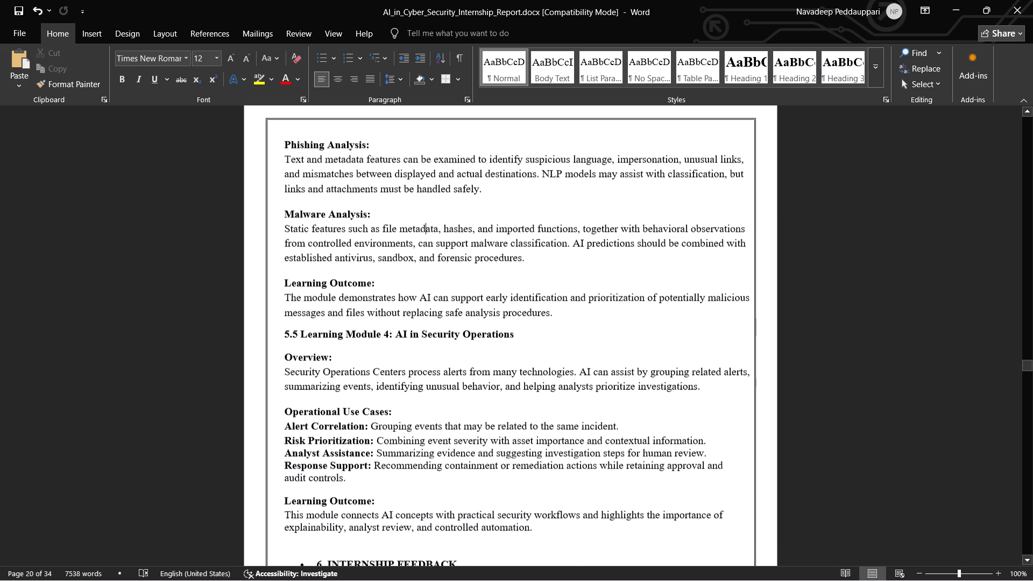
scroll(423, 409, down, 2)
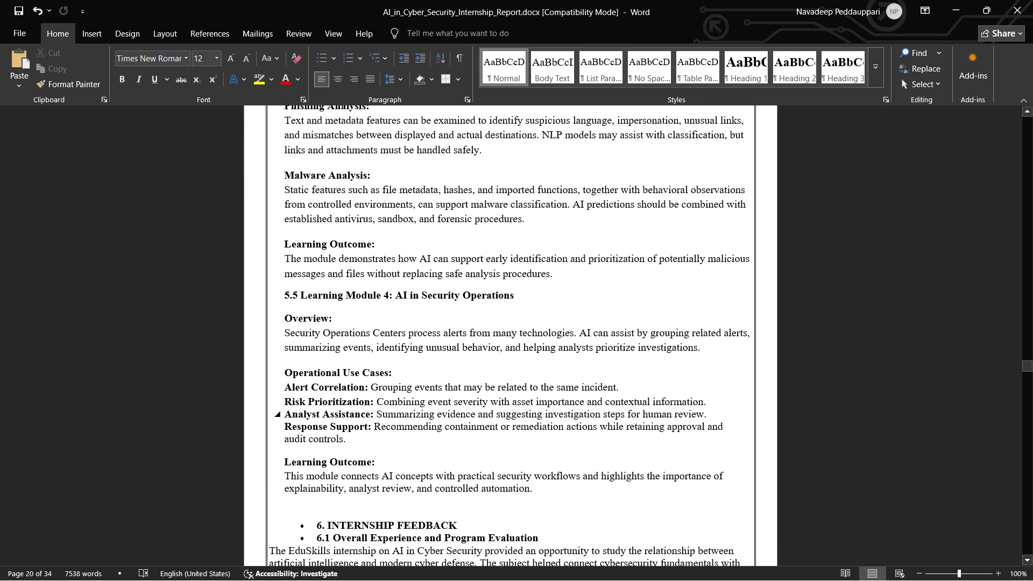
scroll(423, 409, down, 1)
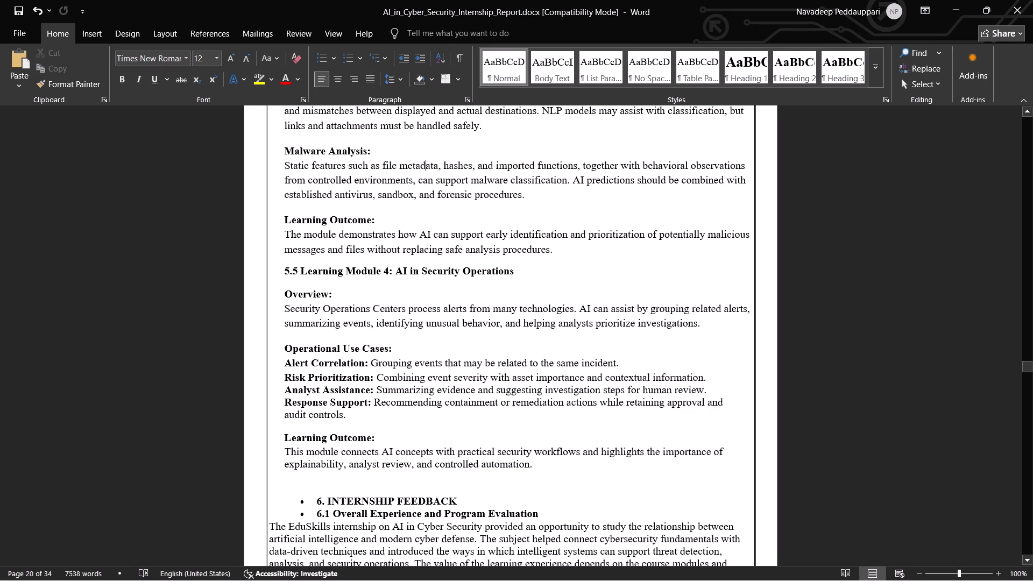
Try arrow bullets on the four Operational Use Cases entries in section 5.5, remove them, and set the entries' line spacing to 1.15.
drag(284, 360, 360, 417)
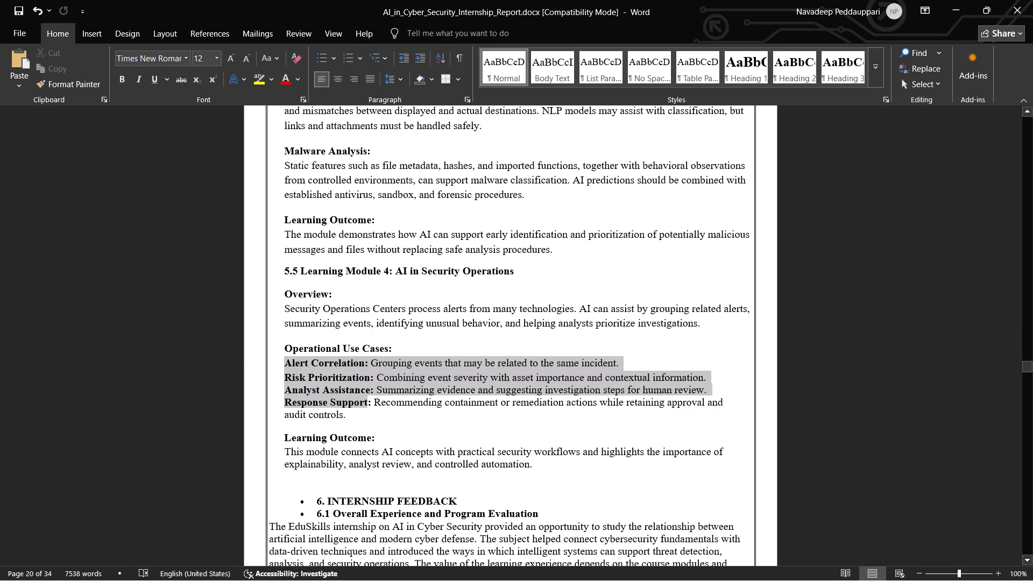
drag(360, 417, 355, 417)
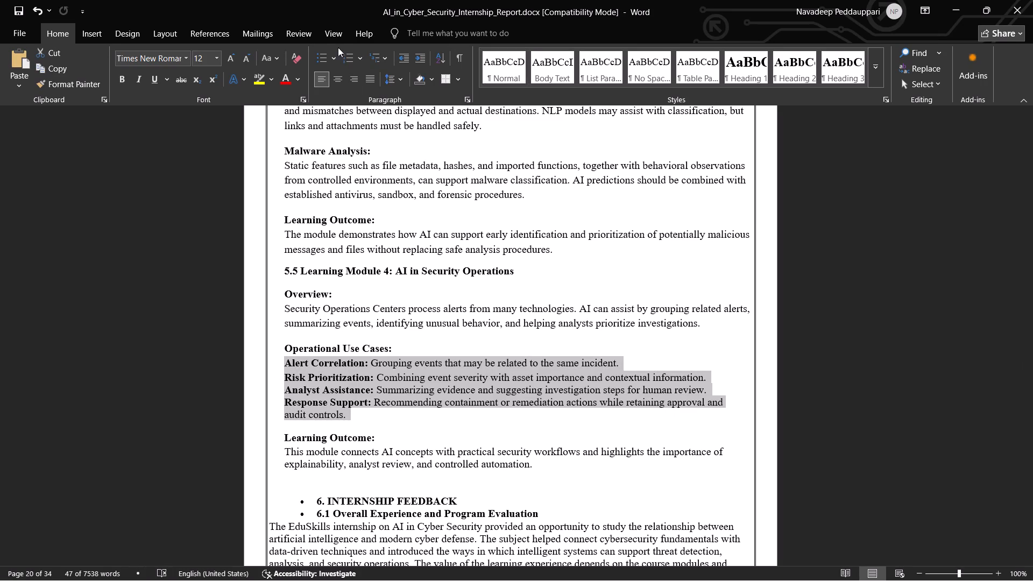
click(322, 54)
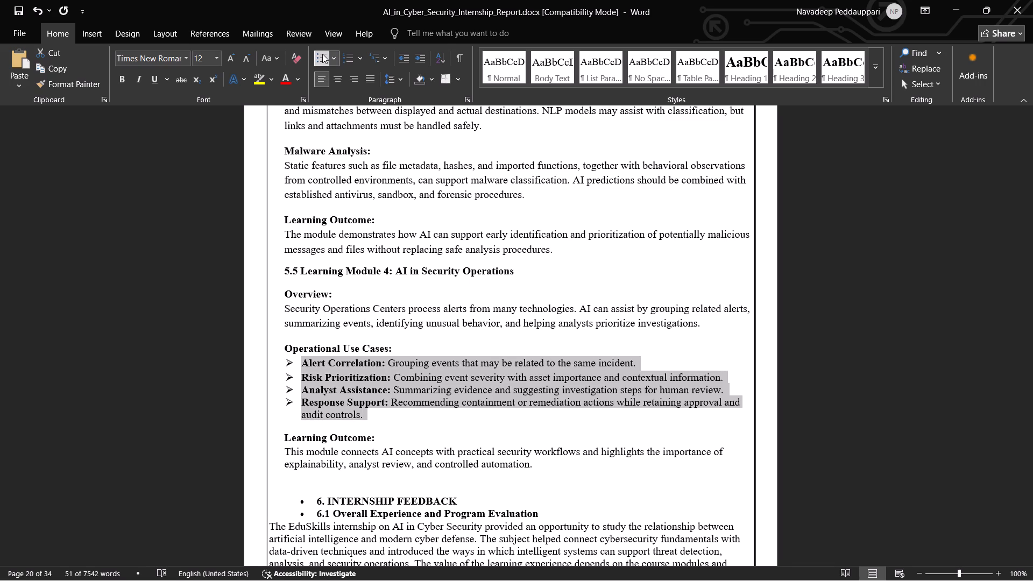
click(403, 84)
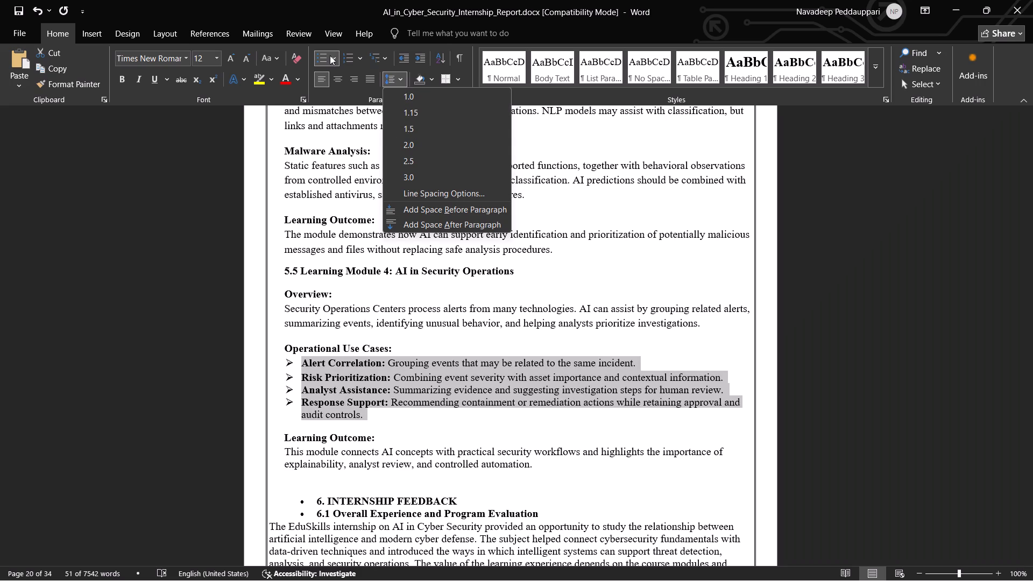
click(320, 58)
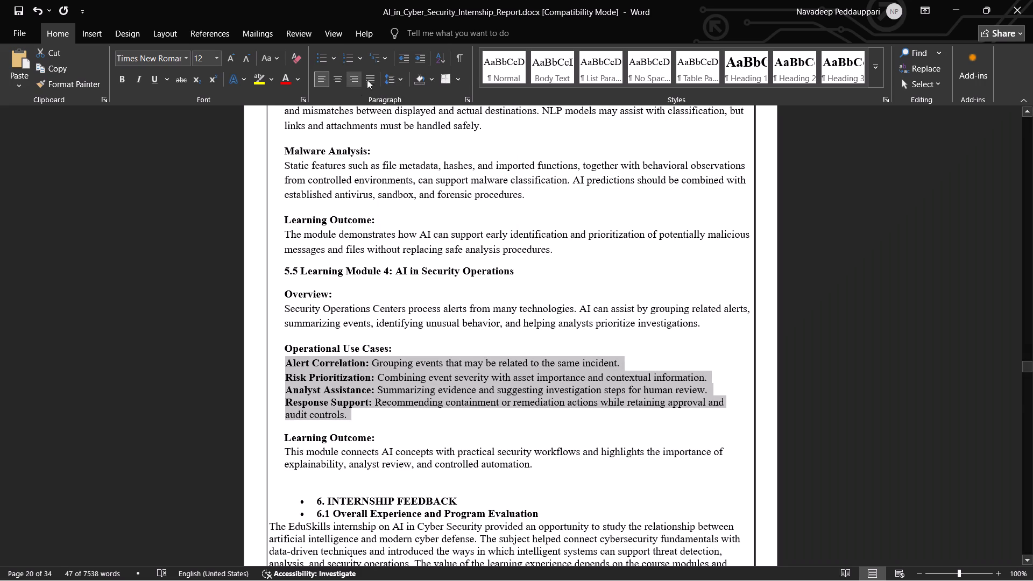
click(391, 81)
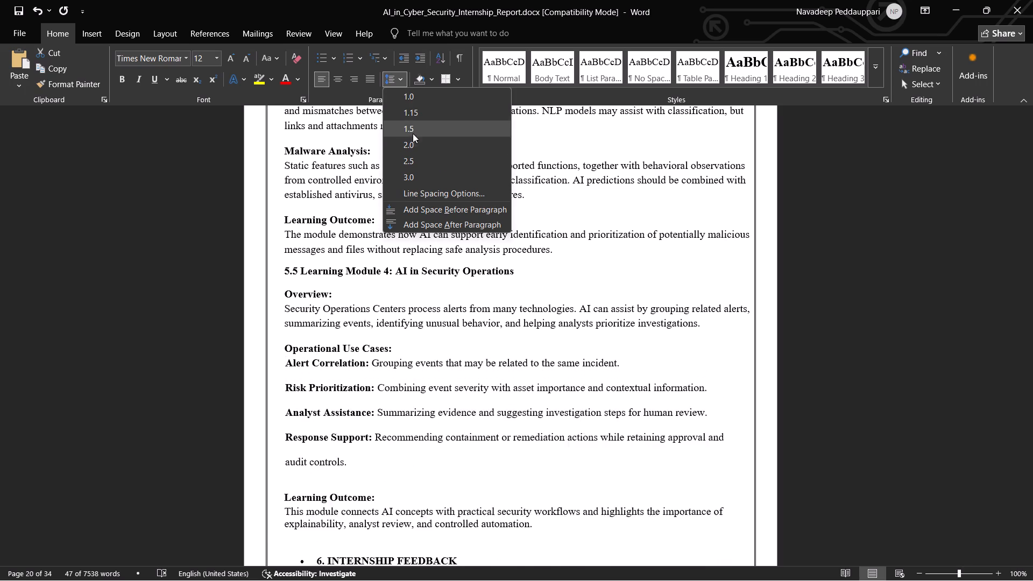
click(408, 111)
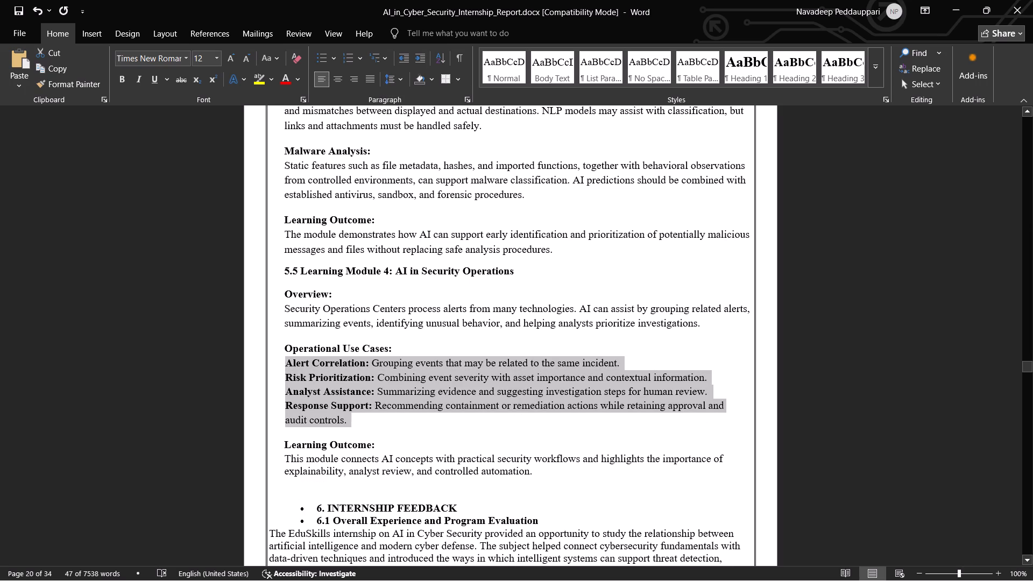
Remove the bullet and indent from the "6. INTERNSHIP FEEDBACK" heading and delete the extra blank line above it.
scroll(378, 451, down, 2)
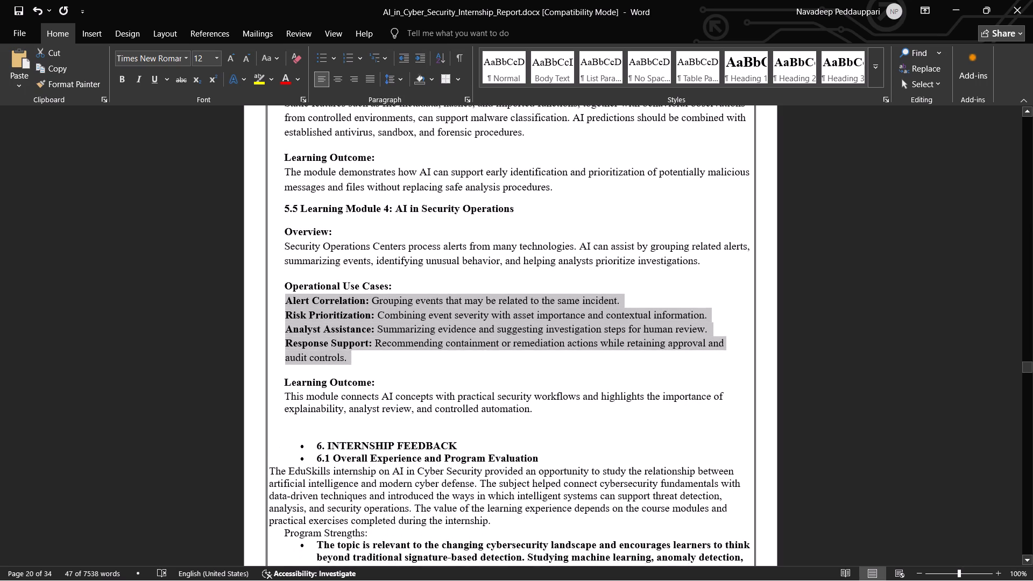
scroll(378, 451, down, 2)
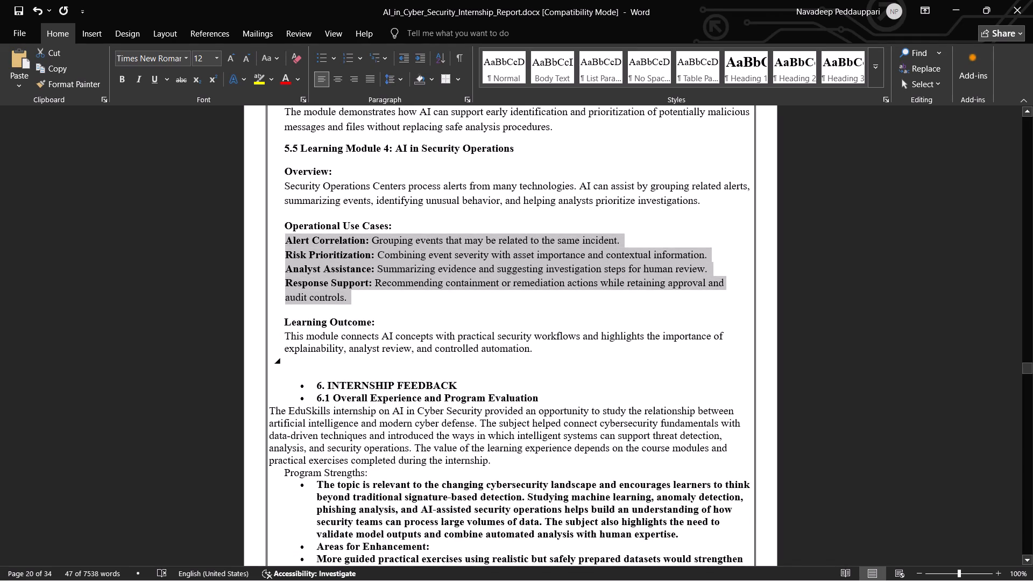
click(317, 388)
key(BackSpace)
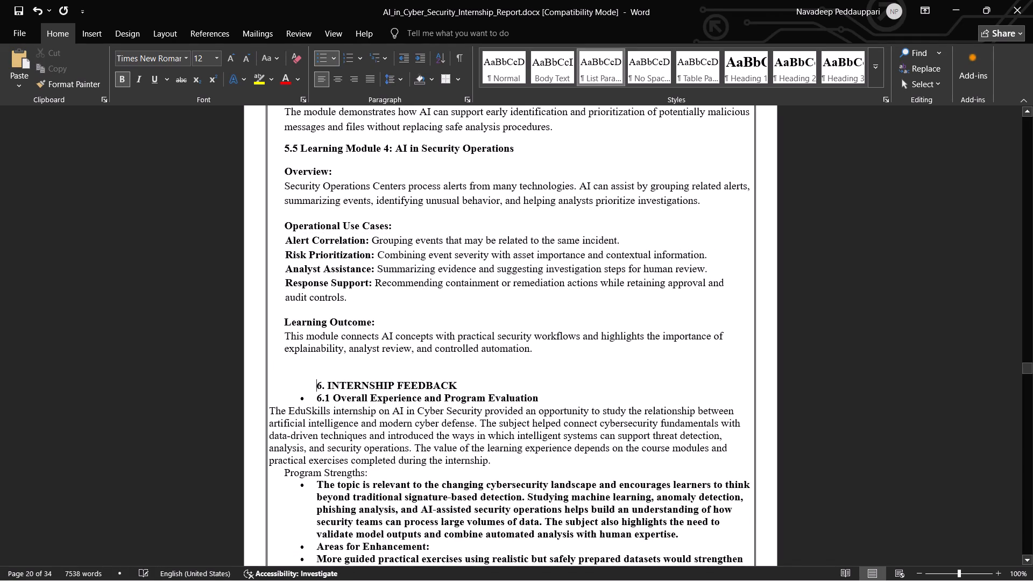
key(BackSpace)
key(BackSpace)
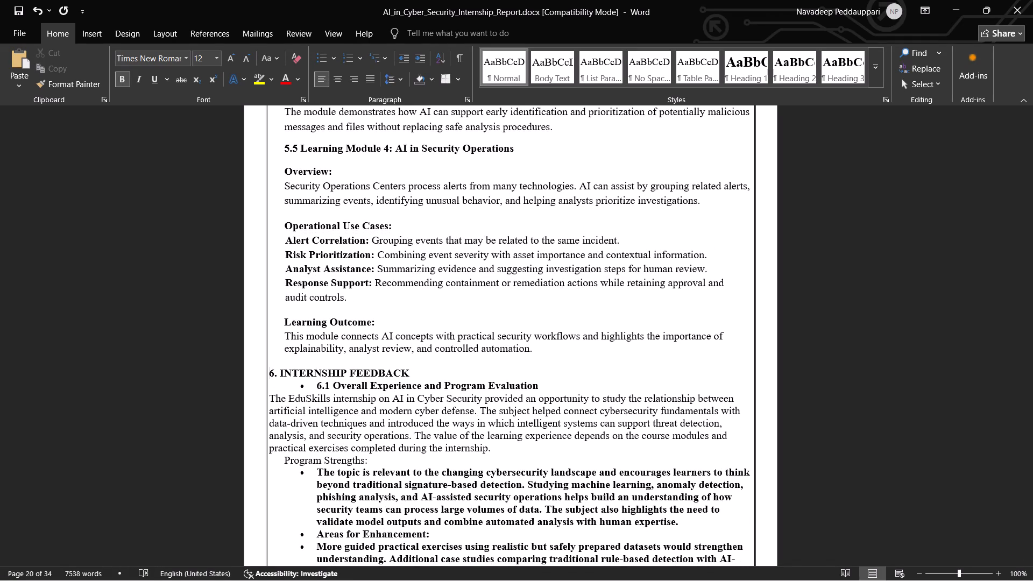
Copy the formatting of the "5. SYSTEM IMPLEMENTATION" heading onto the "6. INTERNSHIP FEEDBACK" heading.
scroll(434, 548, up, 9)
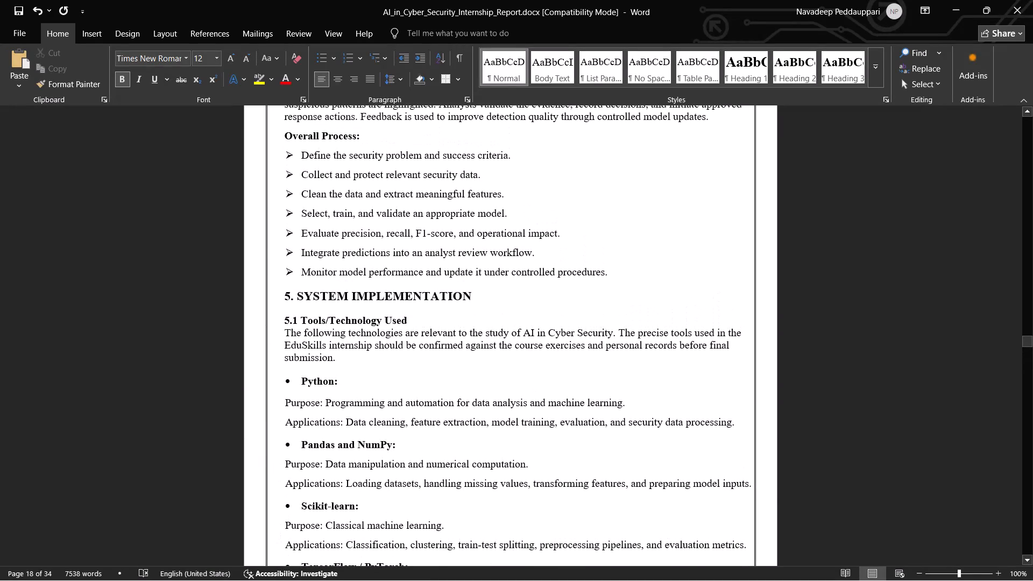
triple_click(367, 297)
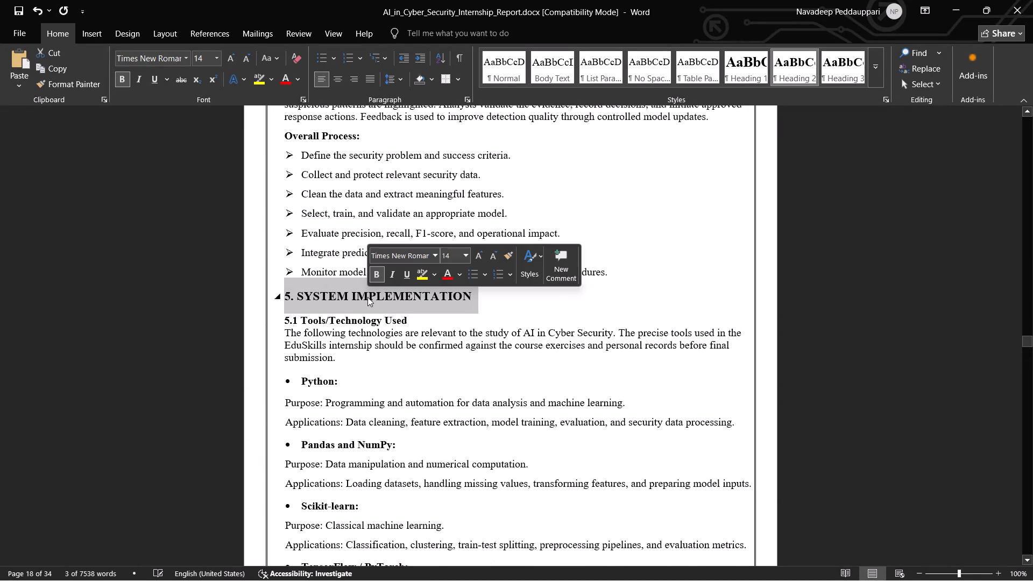
key(ctrl+alt+c)
scroll(367, 297, down, 8)
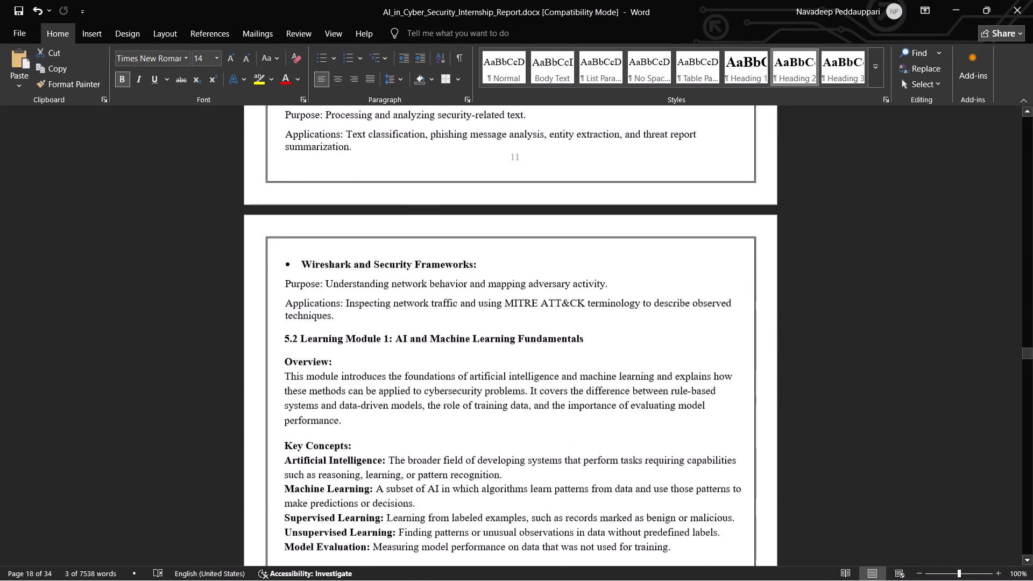
scroll(367, 297, down, 1)
scroll(367, 297, right, 1)
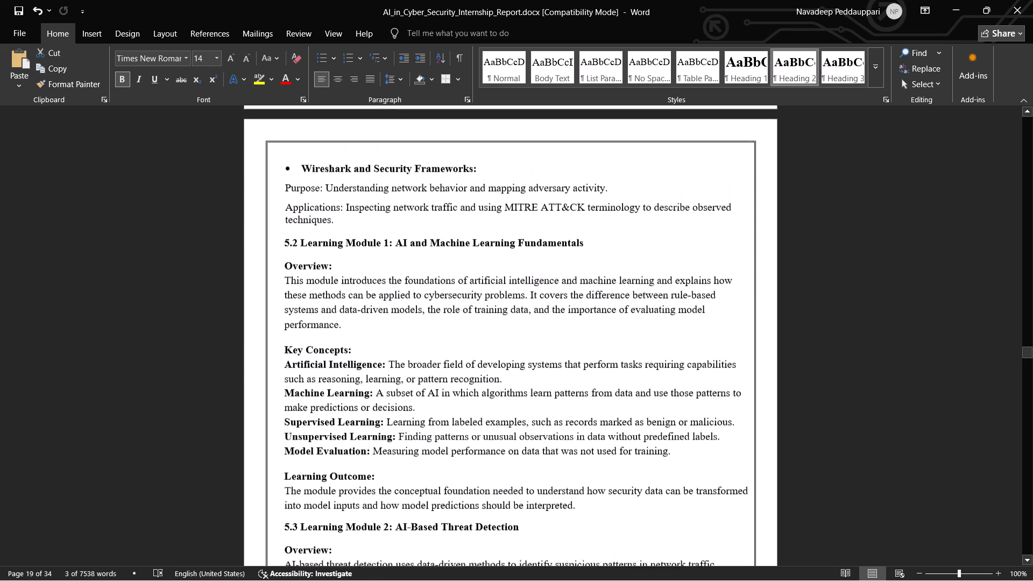
scroll(367, 297, right, 1)
scroll(367, 297, up, 1)
scroll(367, 297, down, 5)
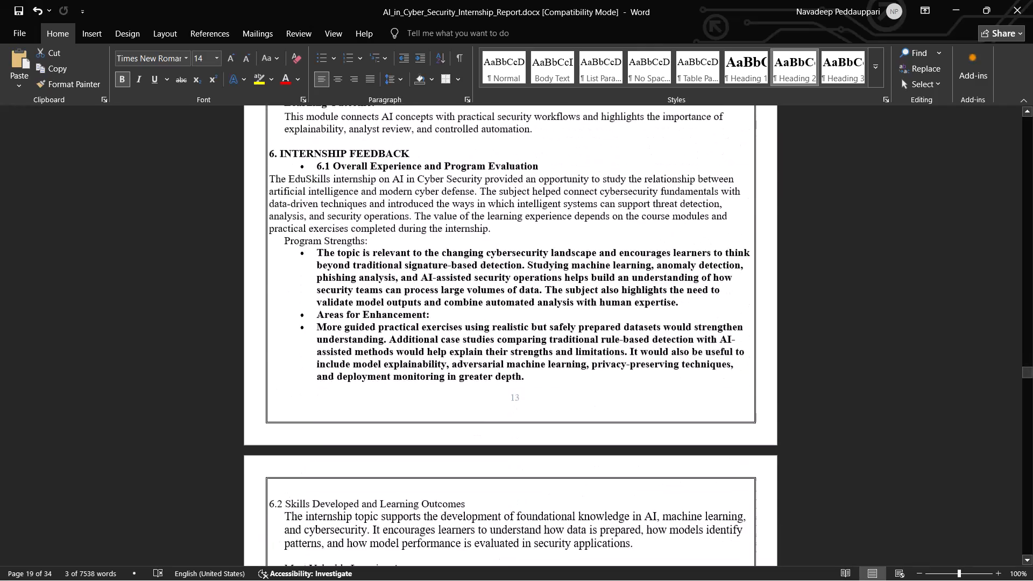
scroll(367, 297, down, 1)
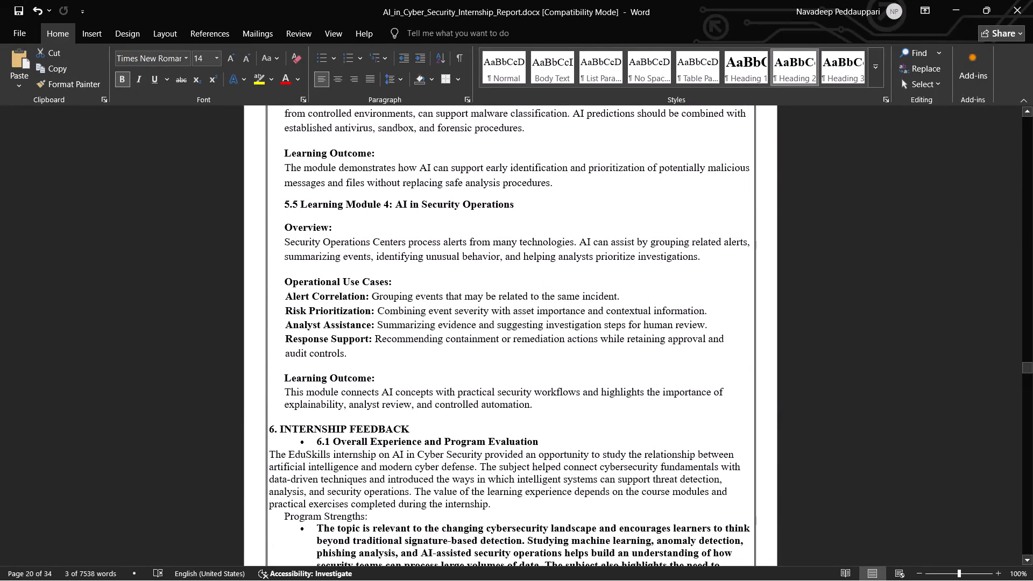
triple_click(314, 435)
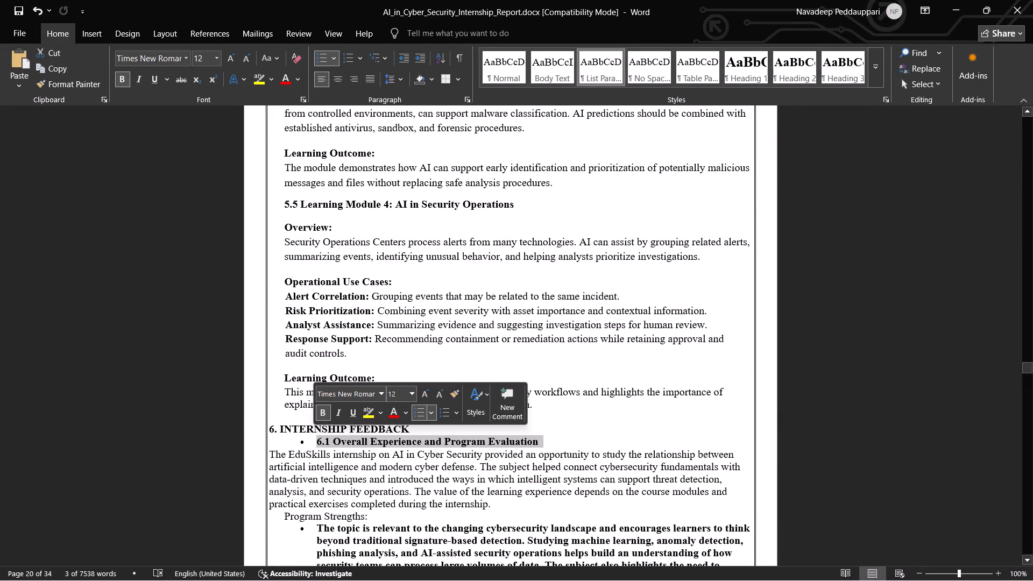
triple_click(310, 433)
key(ctrl+alt+v)
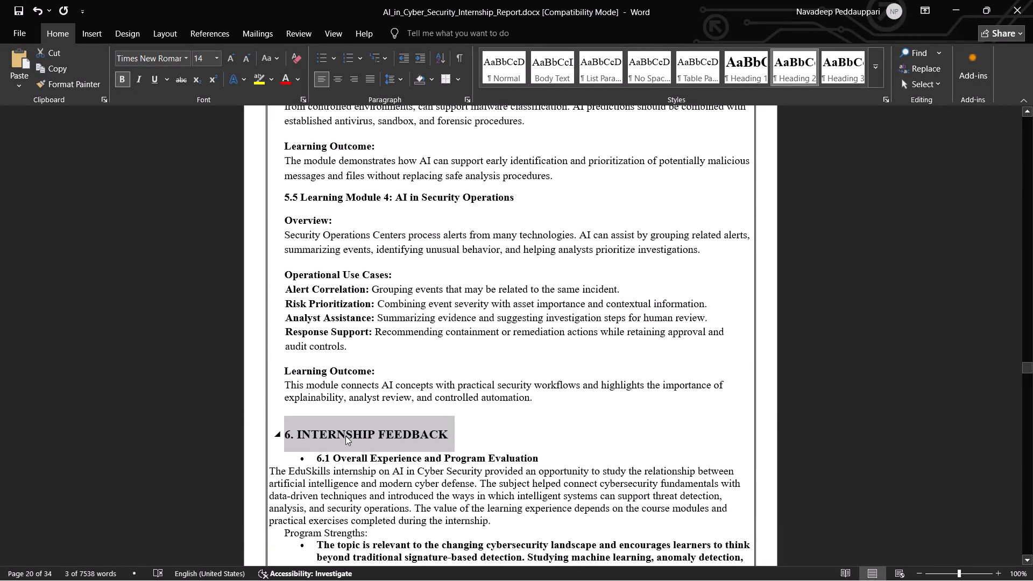
Remove the space before the "6. INTERNSHIP FEEDBACK" heading paragraph.
click(498, 398)
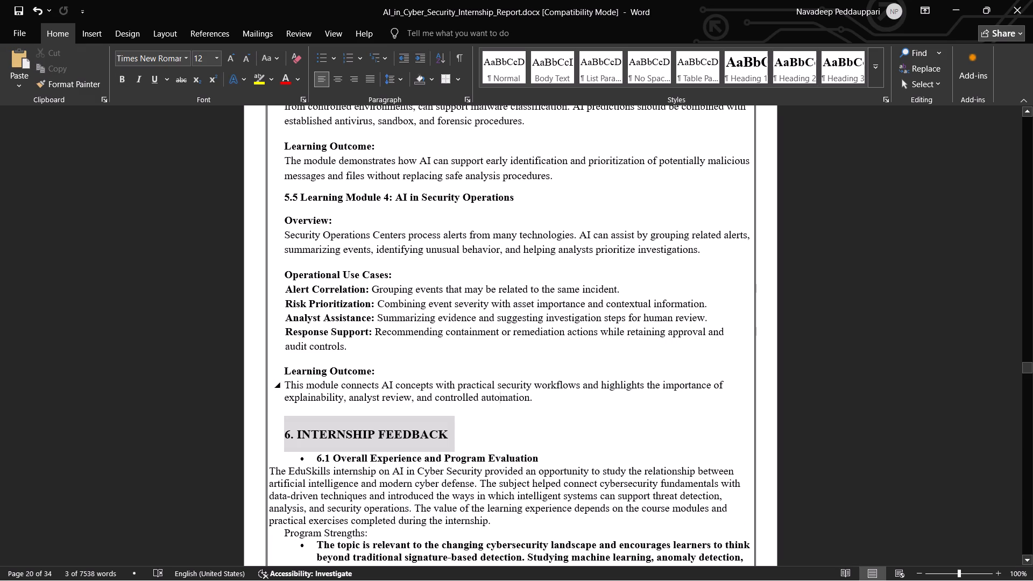
click(395, 78)
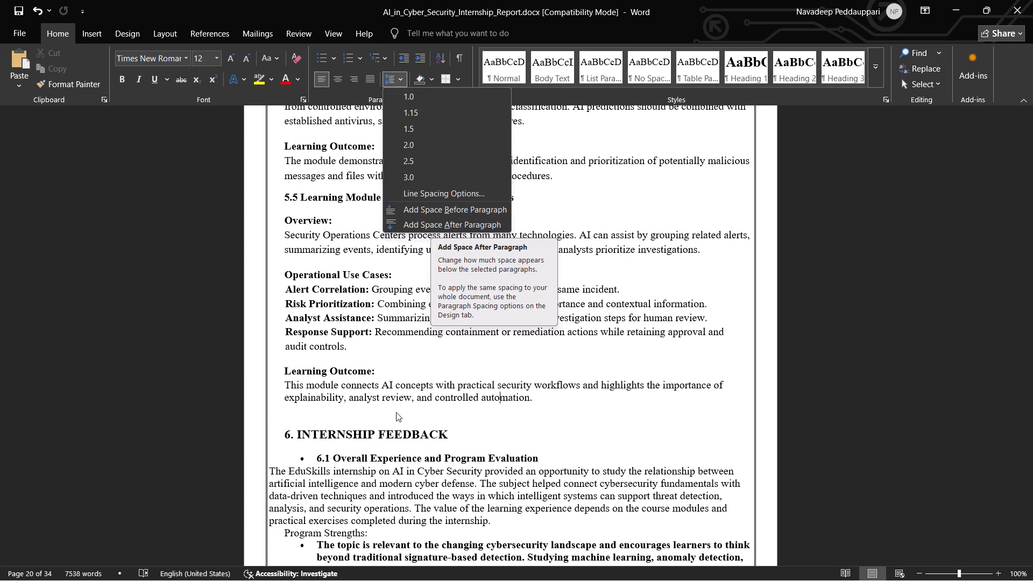
click(294, 433)
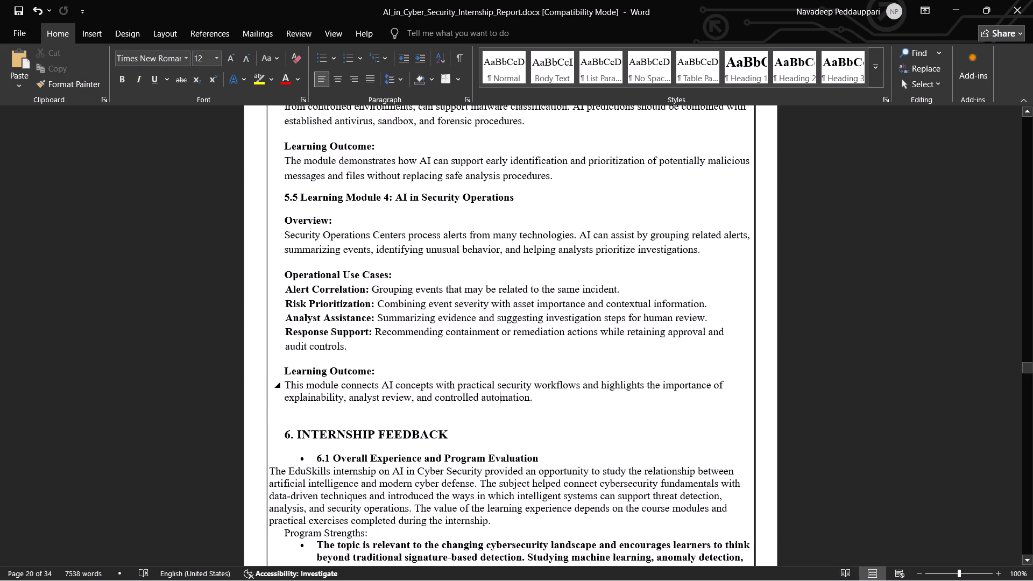
click(313, 429)
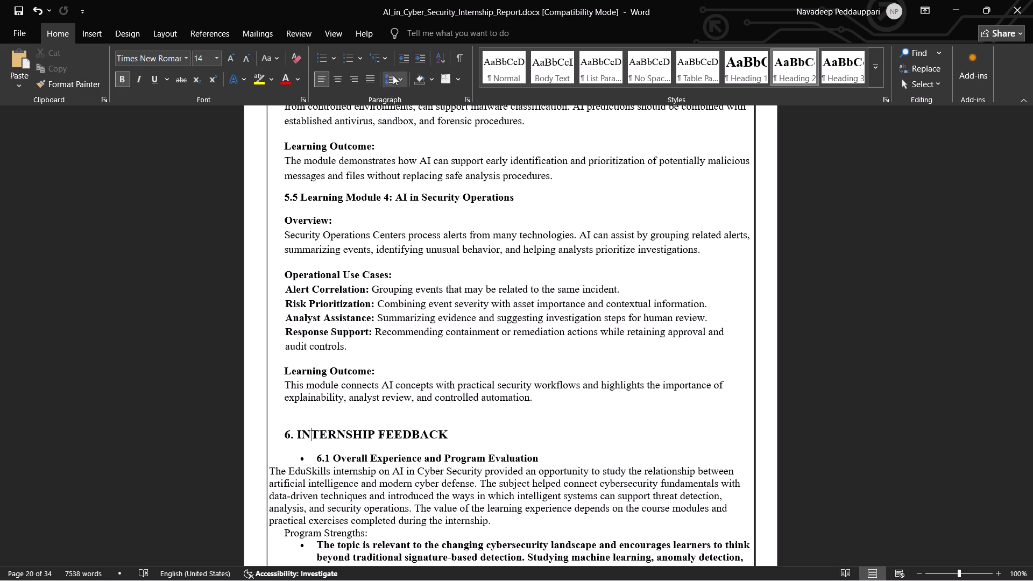
click(395, 76)
click(416, 215)
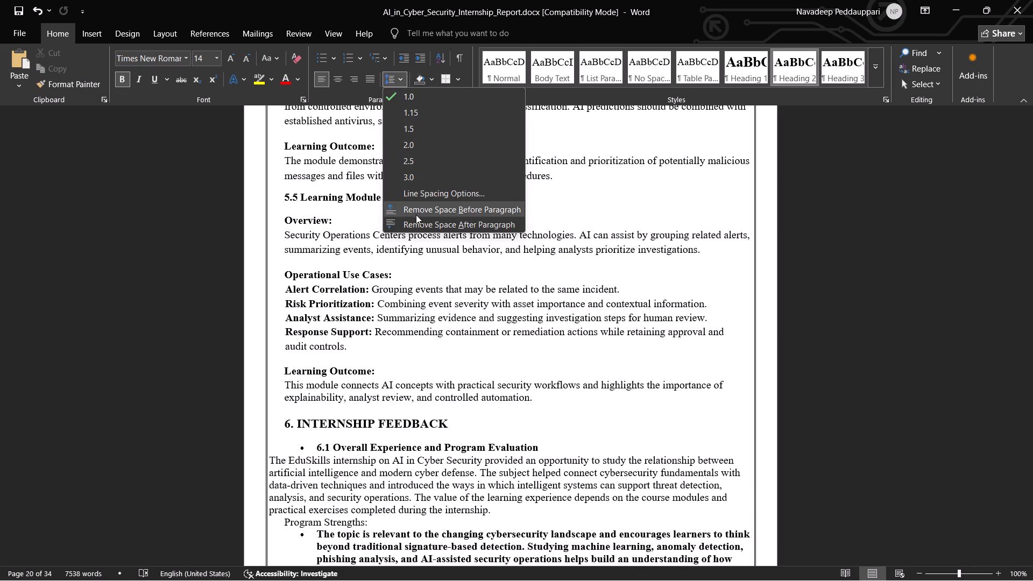
Copy the formatting of the "5.5 Learning Module 4: AI in Security Operations" heading onto the "6.1 Overall Experience and Program Evaluation" heading.
scroll(392, 346, down, 1)
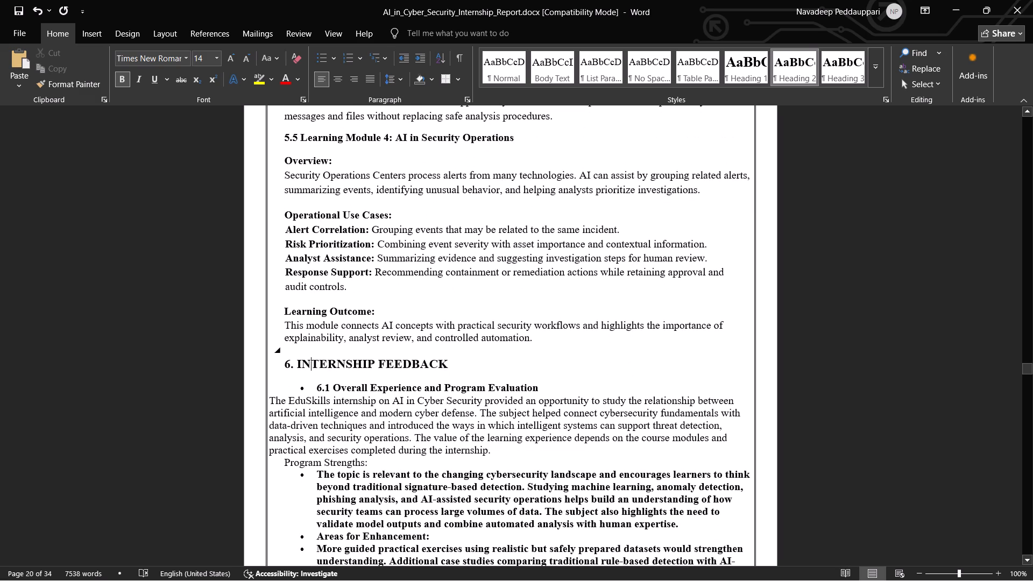
scroll(392, 346, up, 1)
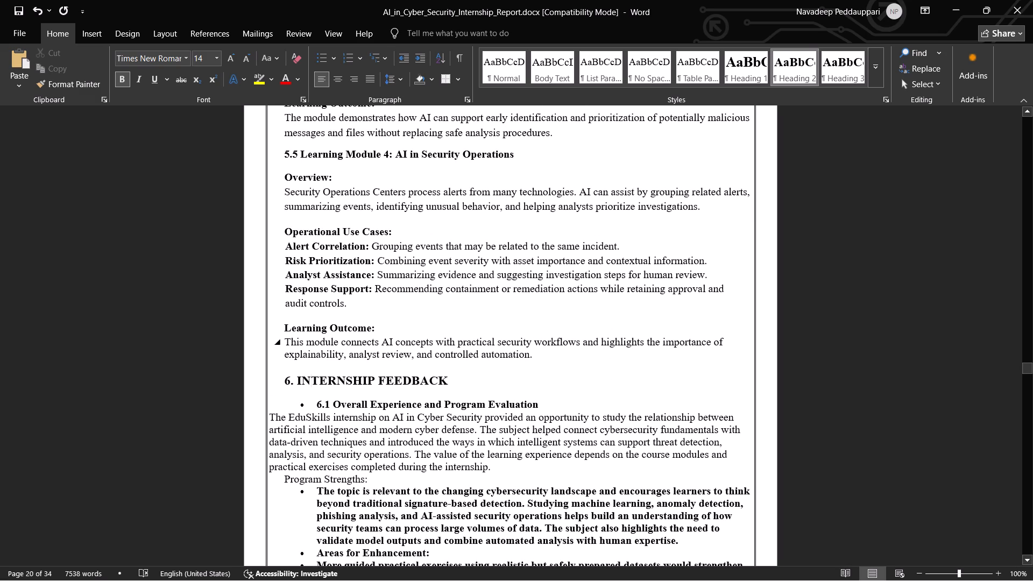
triple_click(345, 152)
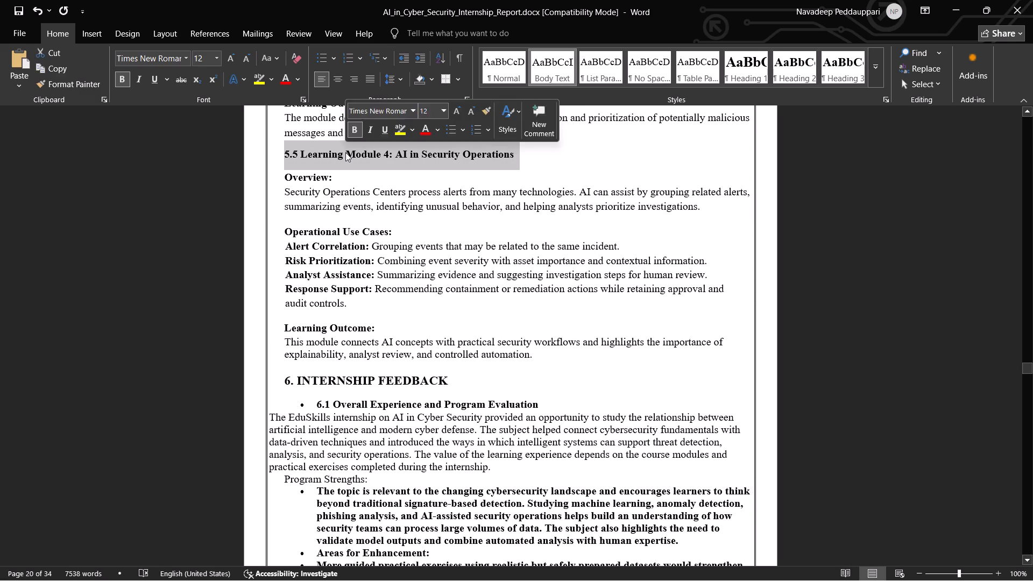
key(ctrl+alt+c)
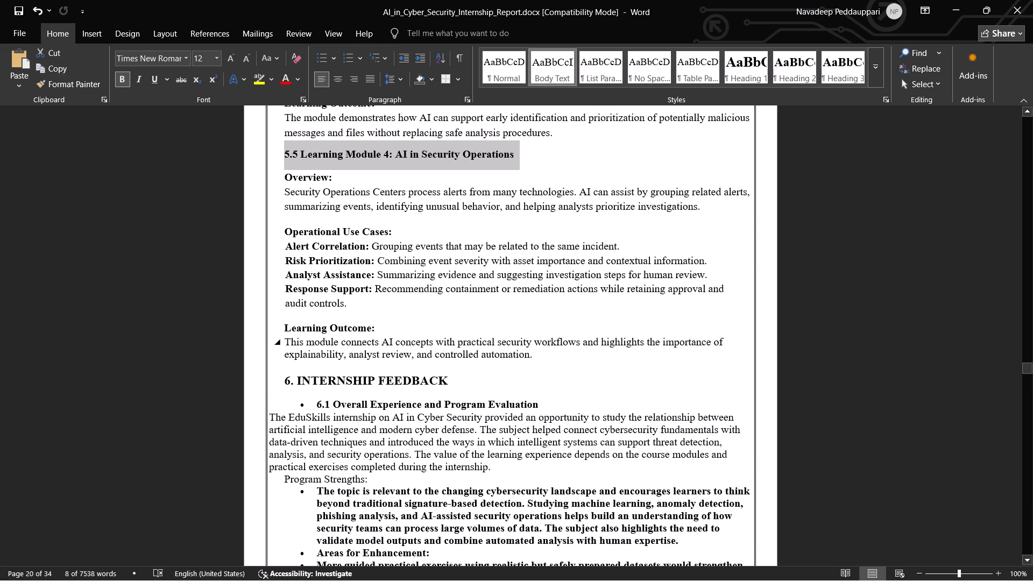
triple_click(347, 406)
key(ctrl+alt+v)
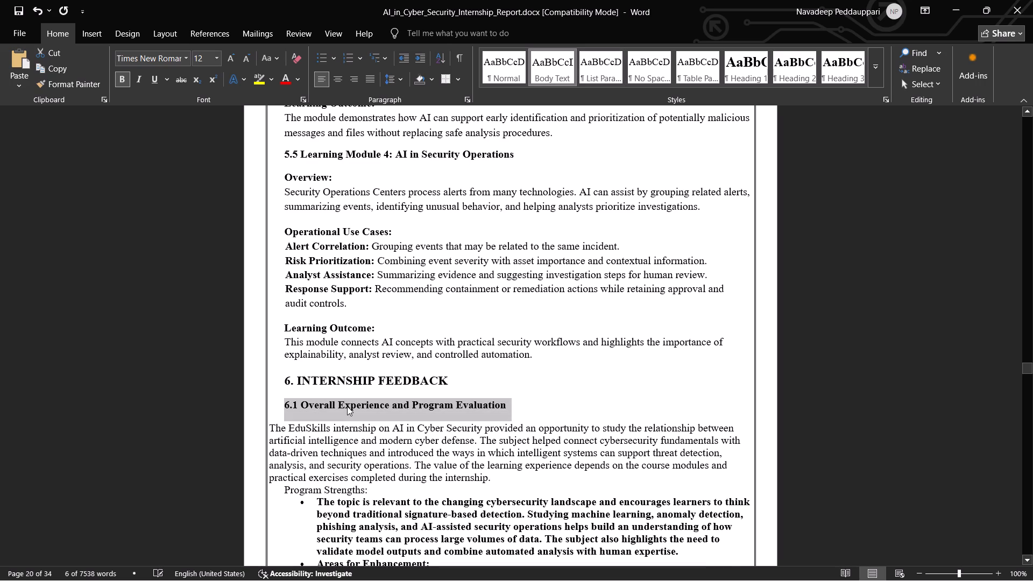
Apply the copied section 5.5 heading formatting to the "6.2 Skills Developed and Learning Outcomes" heading.
scroll(356, 436, down, 4)
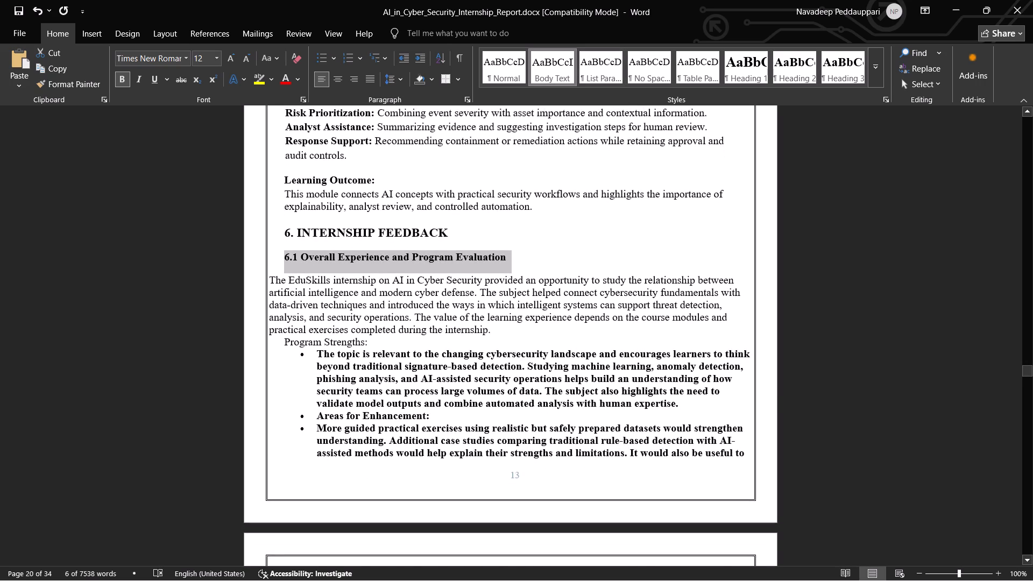
scroll(356, 436, down, 3)
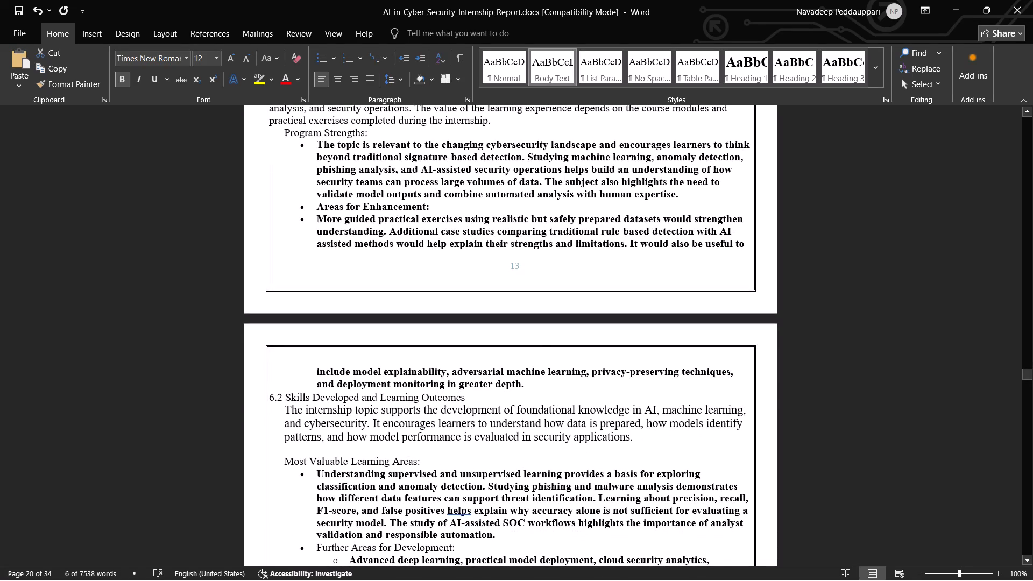
click(334, 400)
triple_click(332, 402)
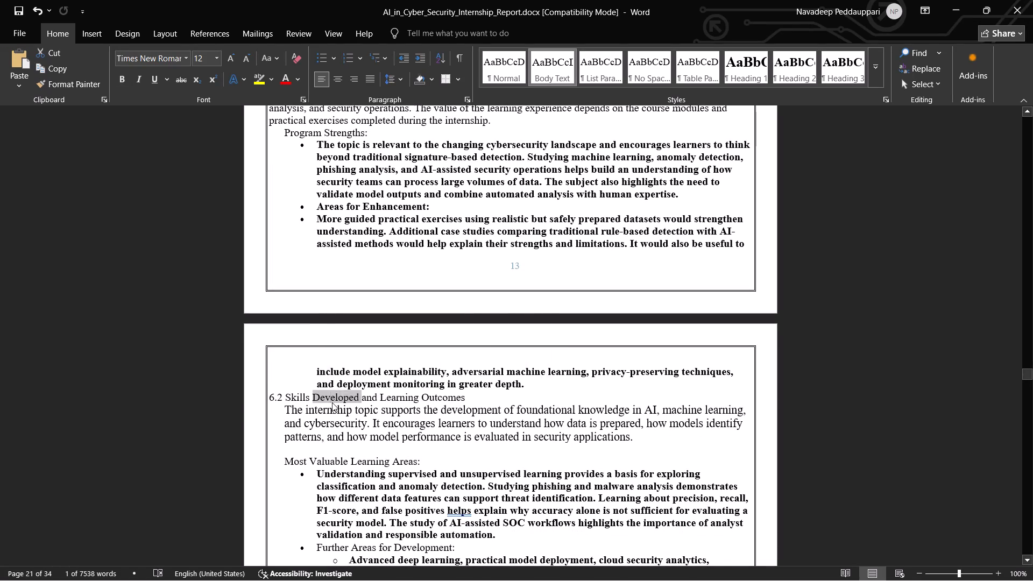
key(ctrl+alt+v)
Apply the copied heading formatting to the bulleted "6.3 Learning Module Assessment" line.
scroll(332, 402, down, 1)
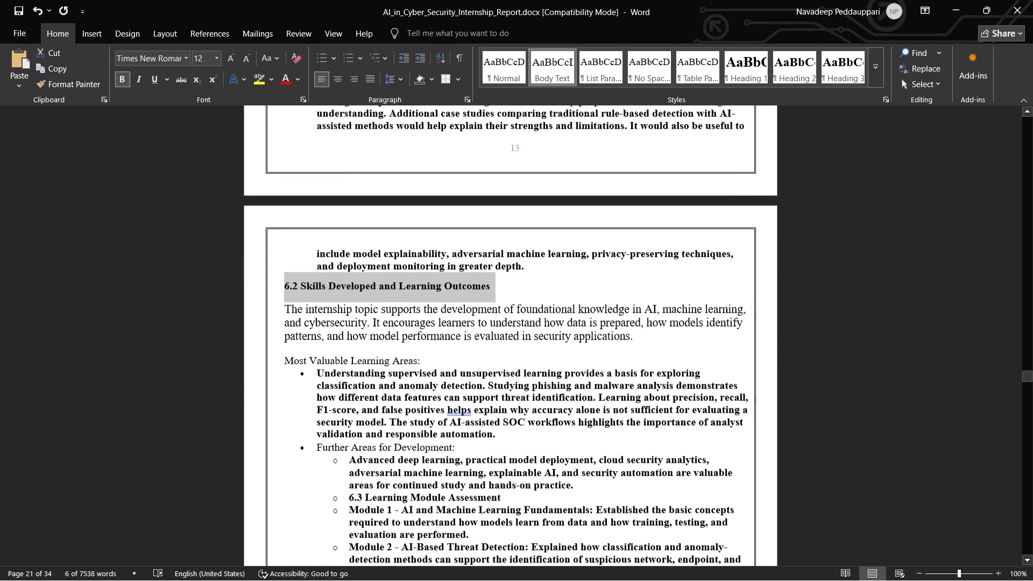
scroll(332, 402, down, 5)
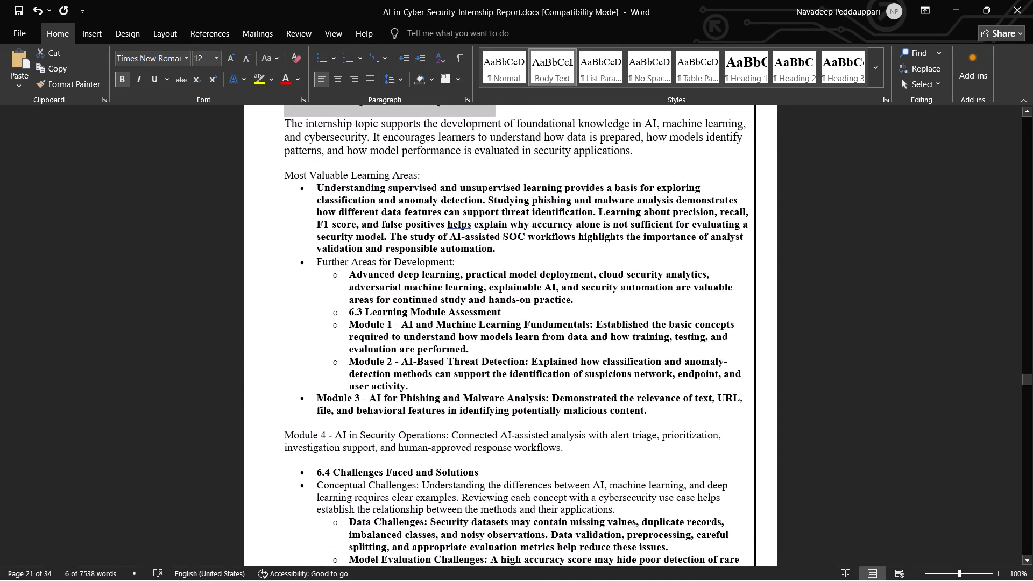
scroll(332, 402, down, 2)
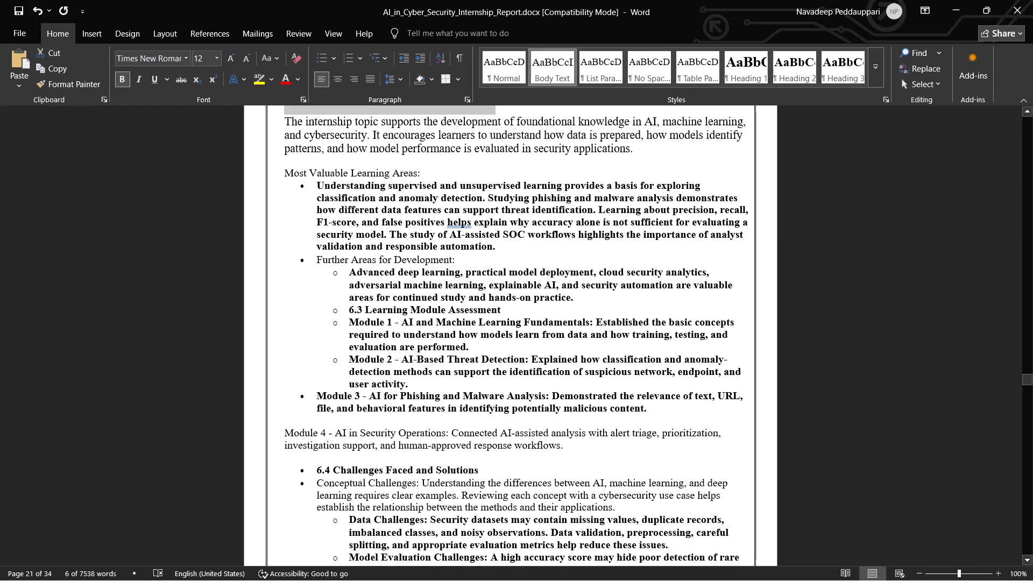
scroll(332, 402, down, 1)
click(386, 317)
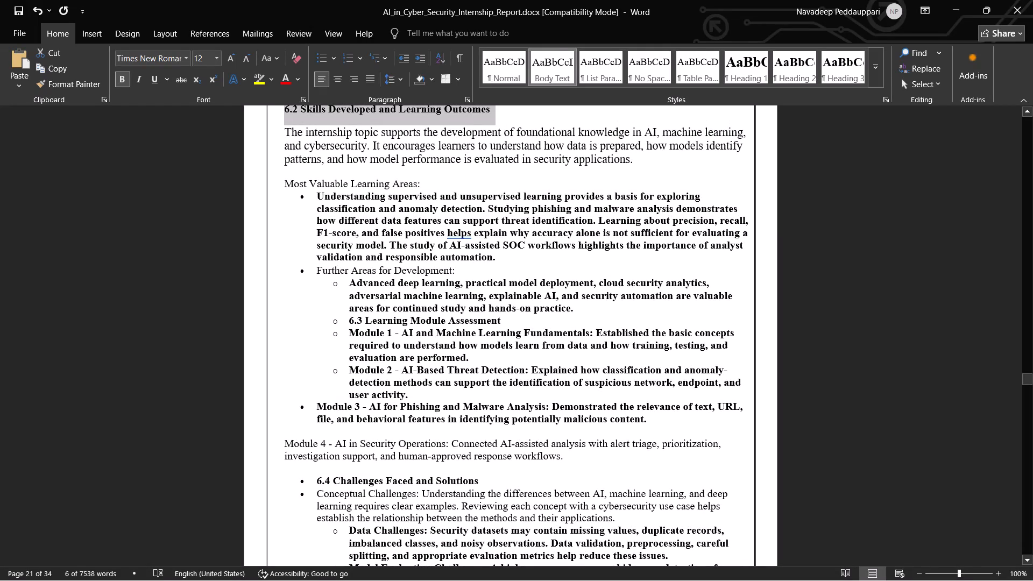
triple_click(386, 317)
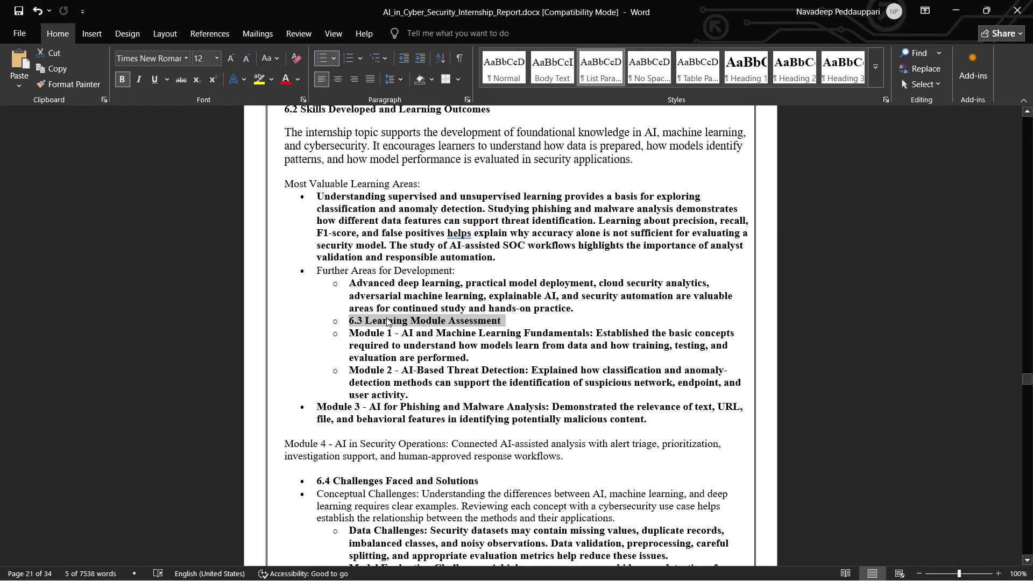
key(ctrl+alt+v)
Apply the copied heading formatting to the bulleted "6.4 Challenges Faced and Solutions" line.
scroll(386, 317, down, 1)
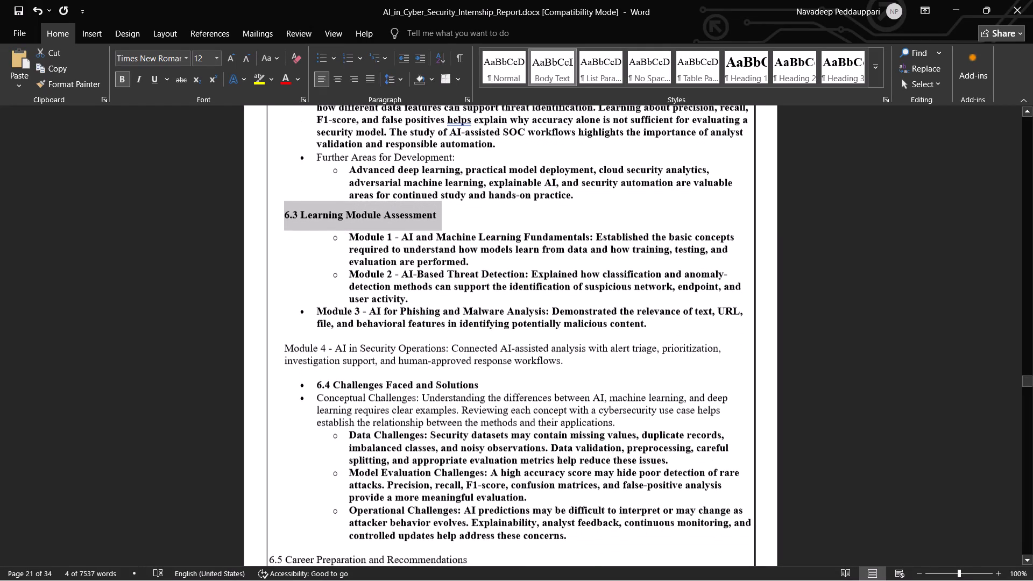
scroll(386, 317, down, 2)
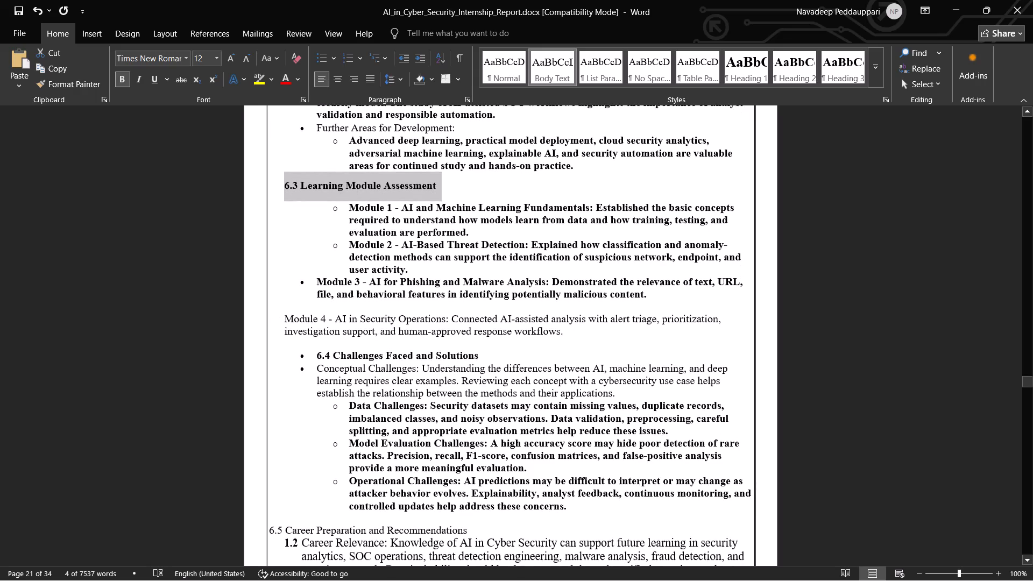
double_click(360, 352)
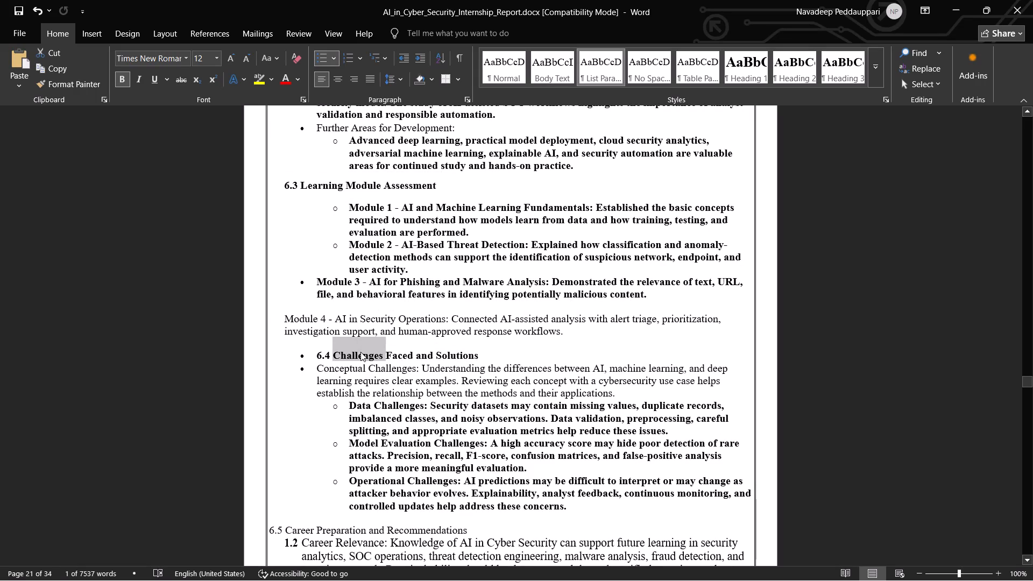
triple_click(360, 352)
key(ctrl+alt+v)
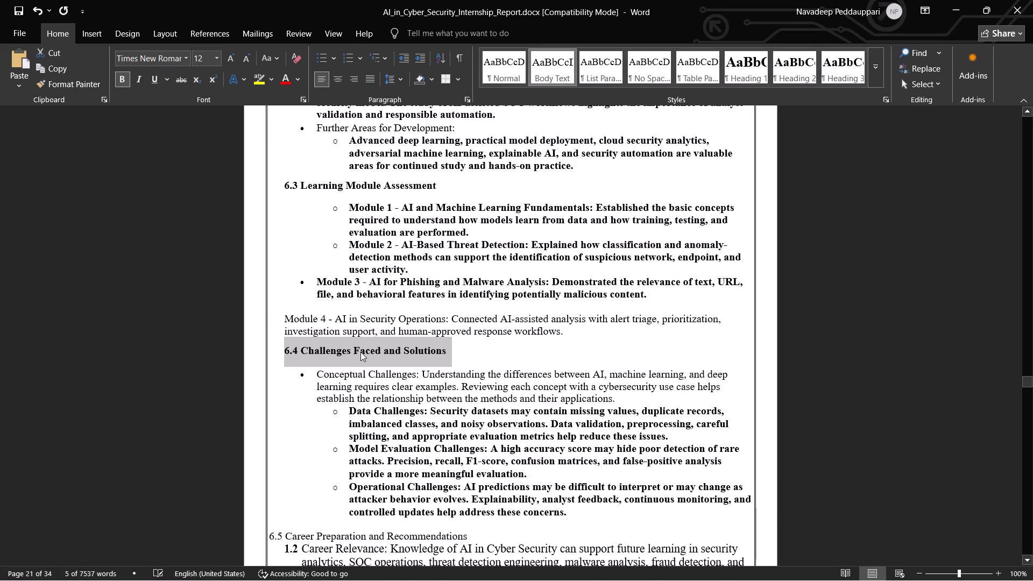
Apply the copied heading formatting to the "6.5 Career Preparation and Recommendations" heading.
scroll(373, 382, down, 4)
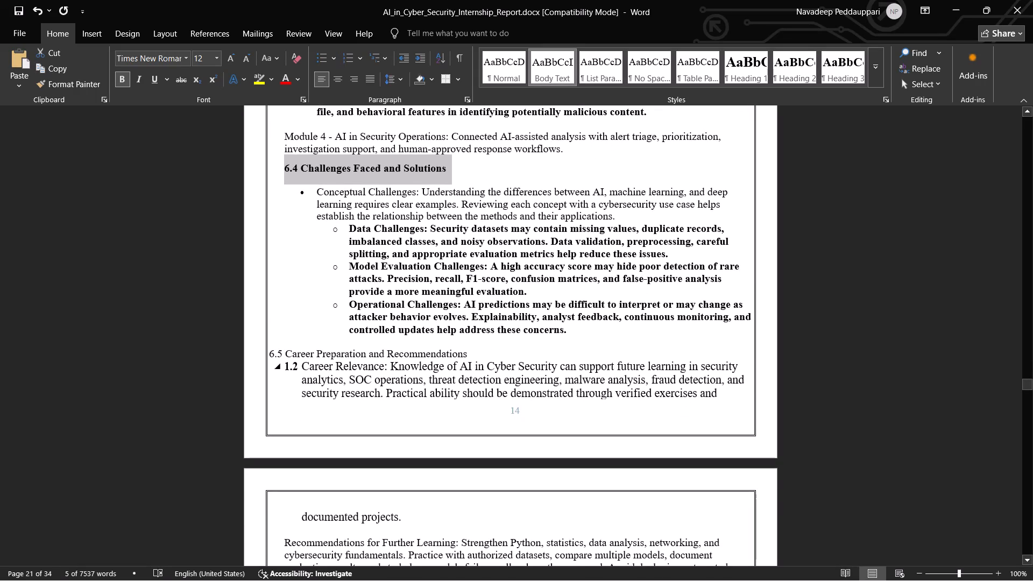
triple_click(350, 355)
click(350, 355)
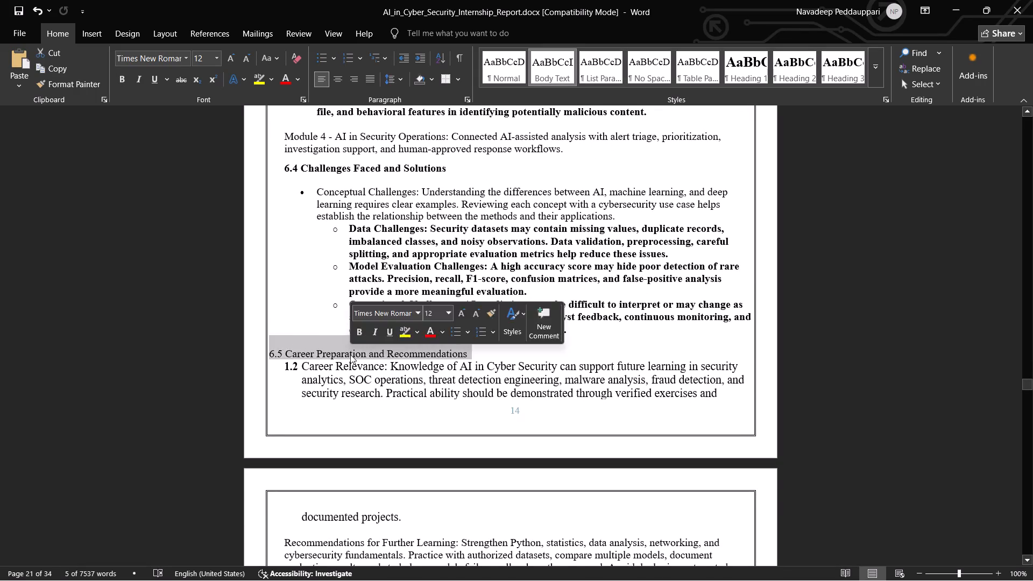
triple_click(350, 355)
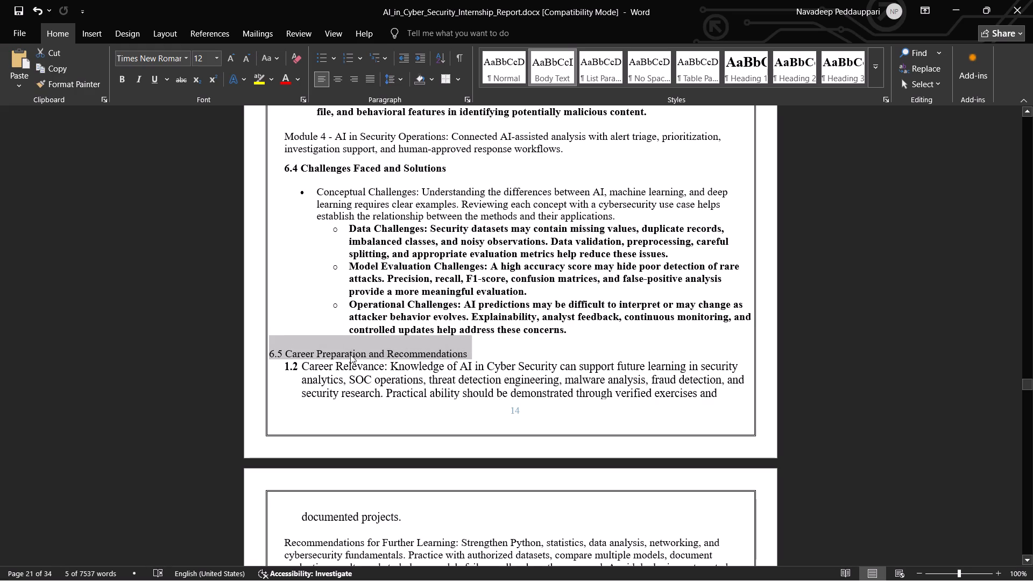
key(ctrl+alt+v)
Review the pages from section 6.5 through the "7. CONCLUSION" and "8. BIBLIOGRAPHY" sections for remaining formatting and layout problems.
scroll(350, 355, down, 2)
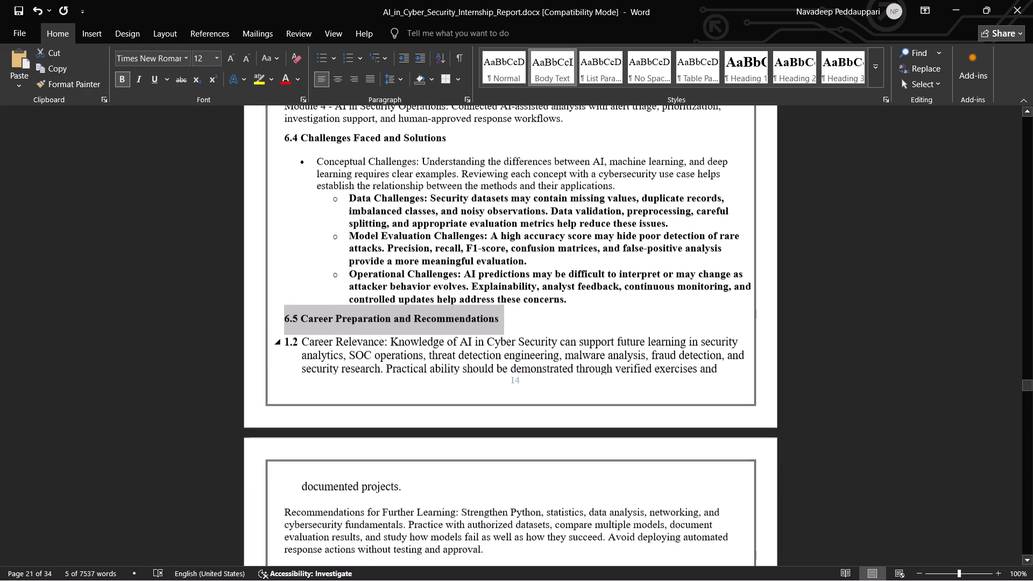
scroll(350, 355, down, 3)
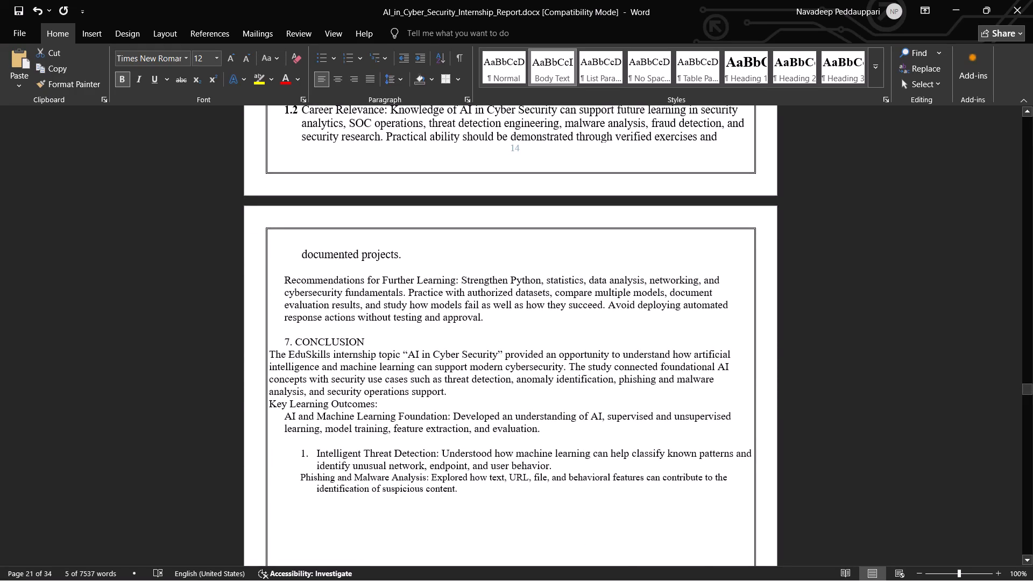
scroll(350, 355, down, 2)
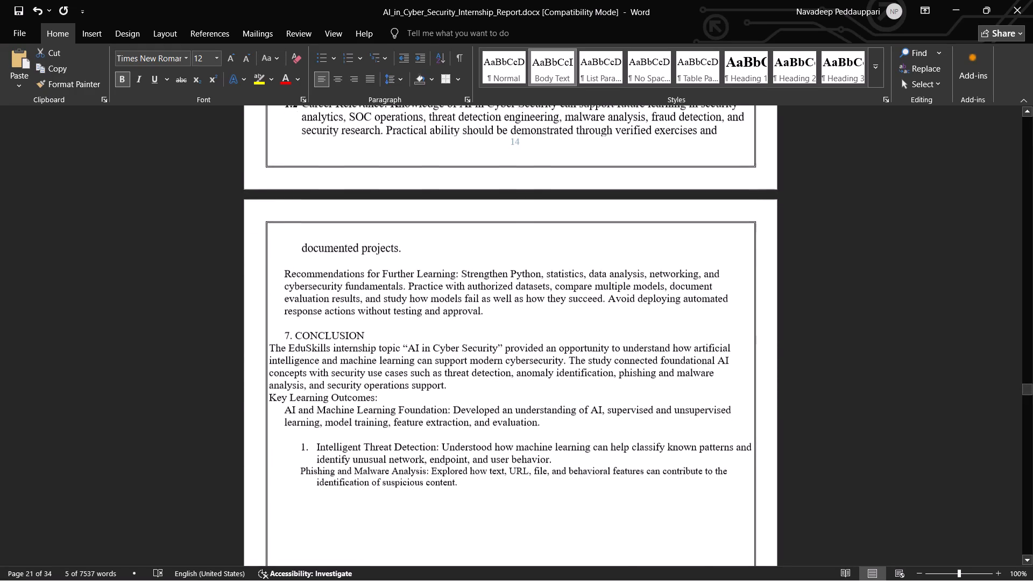
scroll(350, 355, down, 6)
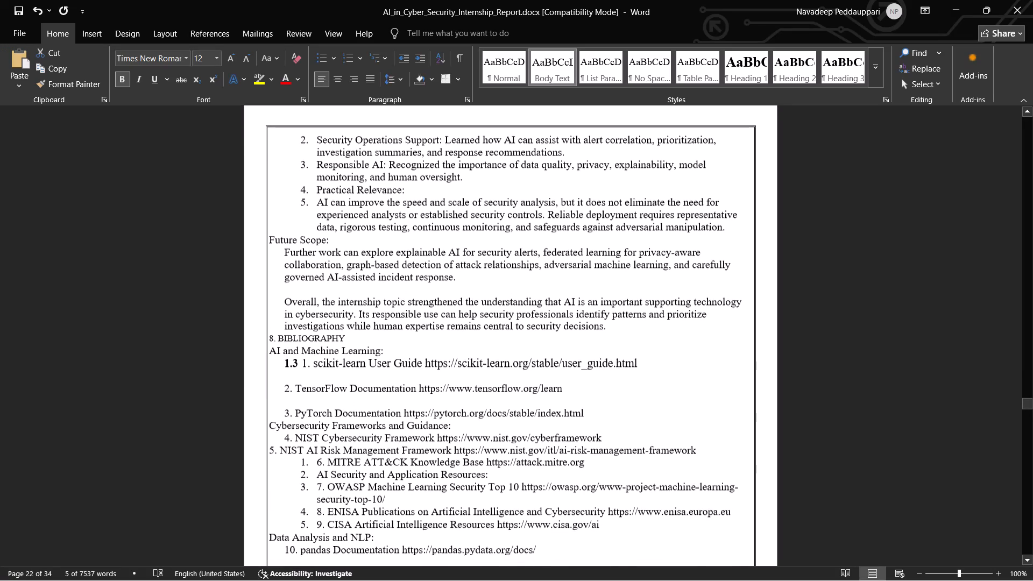
scroll(350, 355, down, 2)
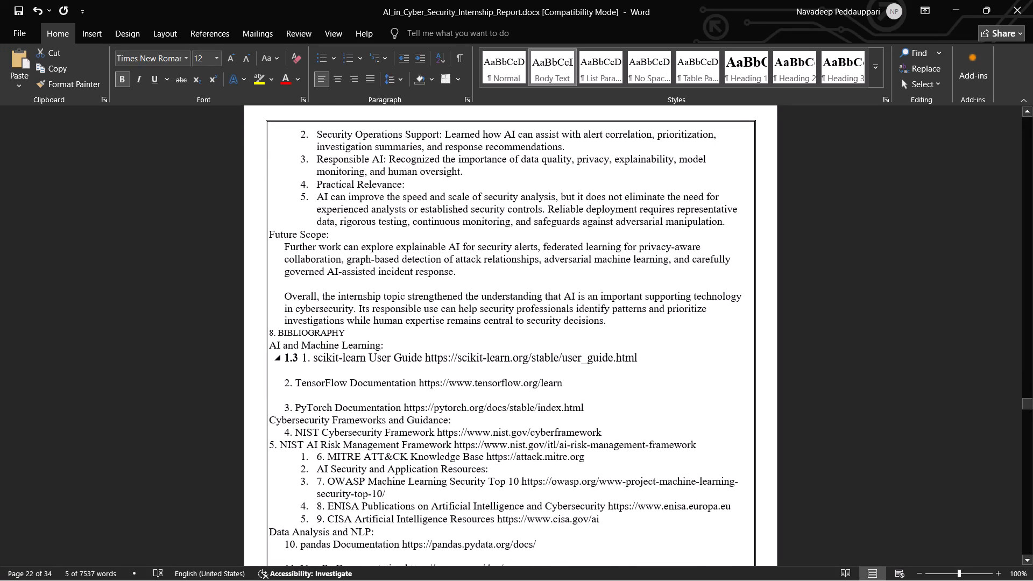
scroll(350, 355, down, 3)
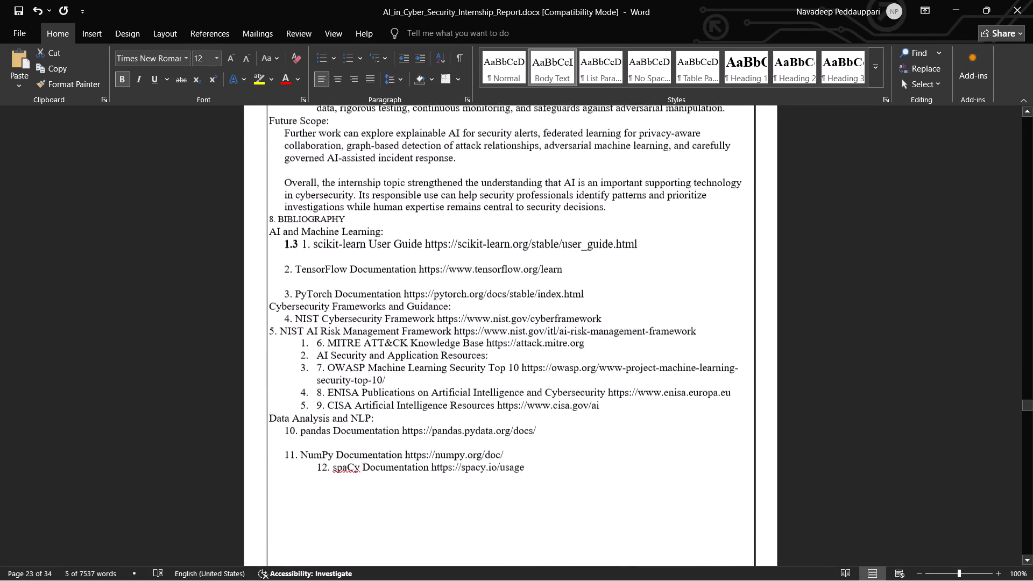
scroll(350, 355, down, 5)
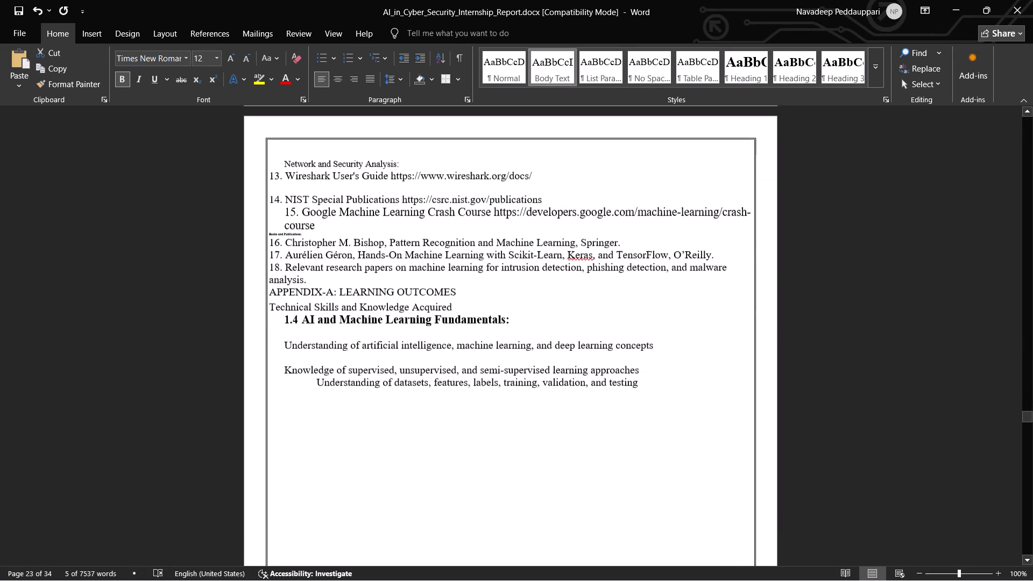
Examine the Appendix-A learning outcomes pages, including the analytical skills and Key Takeaways parts, for inconsistent headings, lists and spacing.
scroll(350, 355, down, 1)
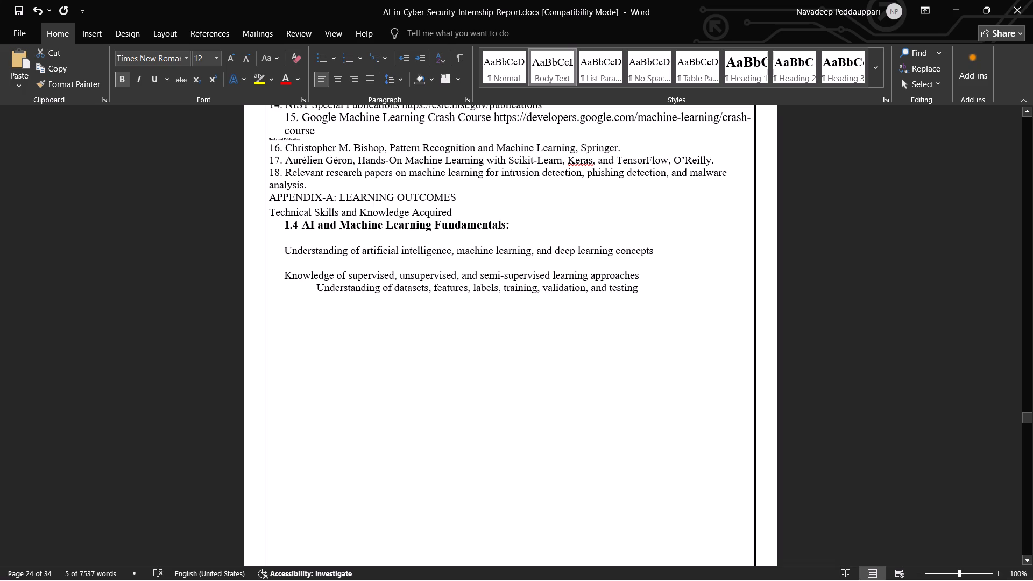
scroll(350, 355, down, 5)
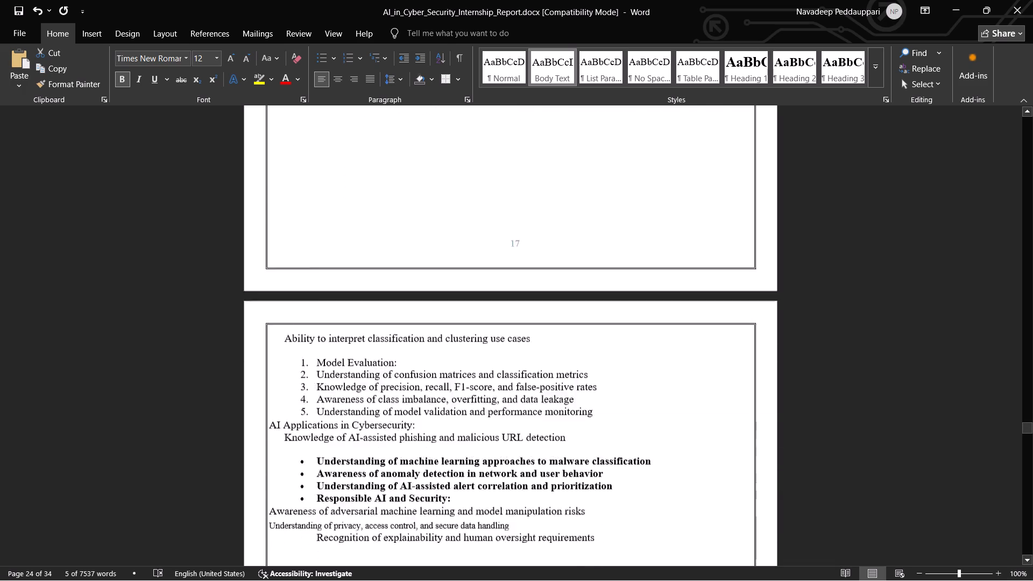
scroll(350, 355, down, 1)
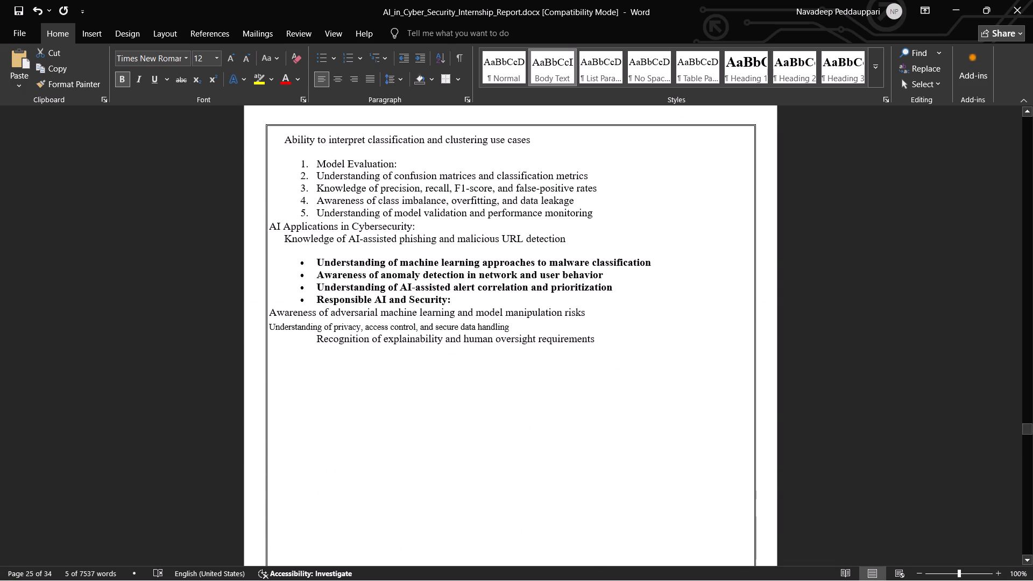
scroll(383, 415, up, 1)
scroll(383, 415, down, 10)
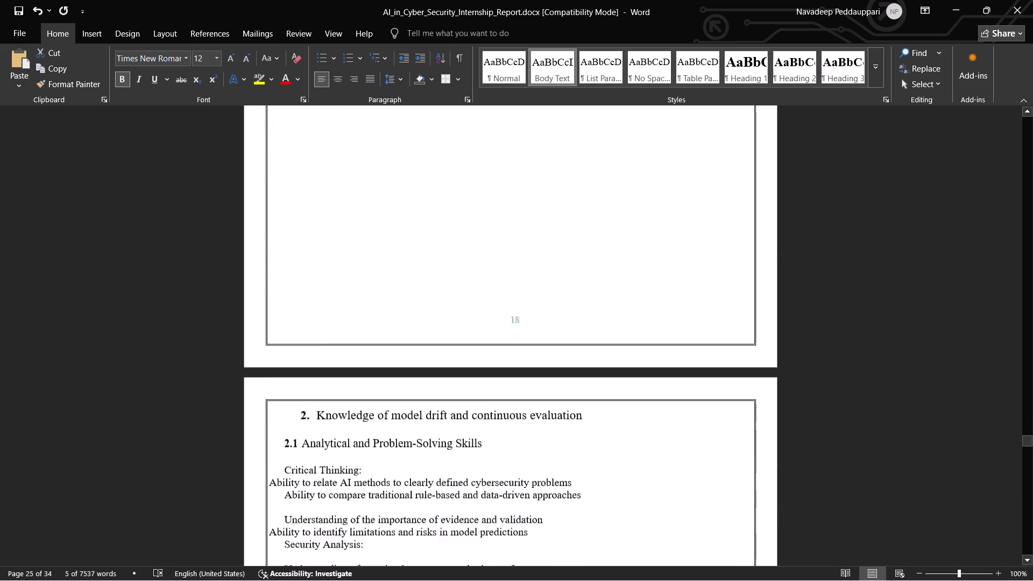
scroll(383, 415, down, 5)
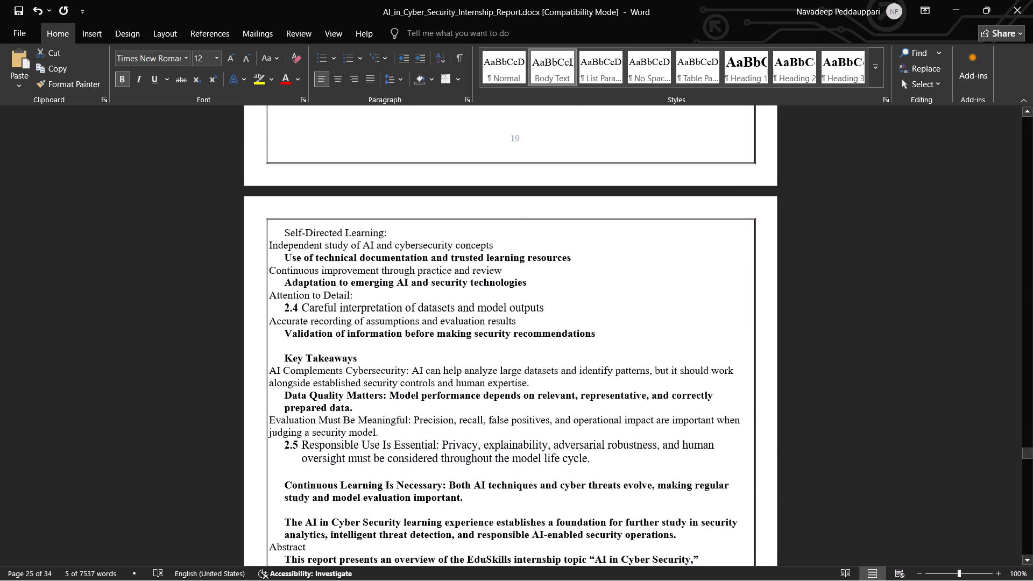
scroll(383, 415, down, 9)
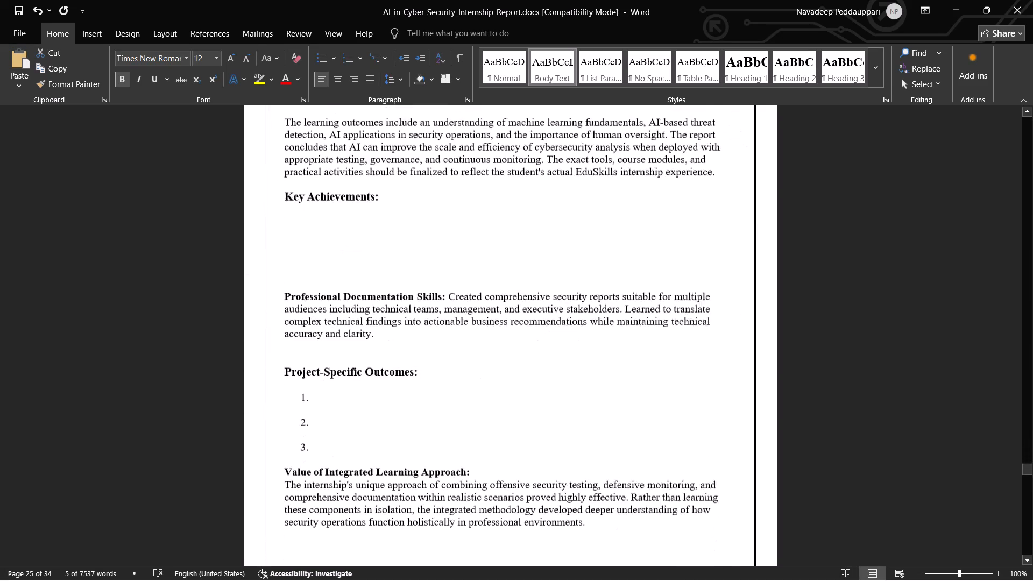
Check the Key Achievements, Project-Specific Outcomes, second bibliography and second Appendix-A pages for empty list items and spacing gaps.
scroll(383, 415, down, 1)
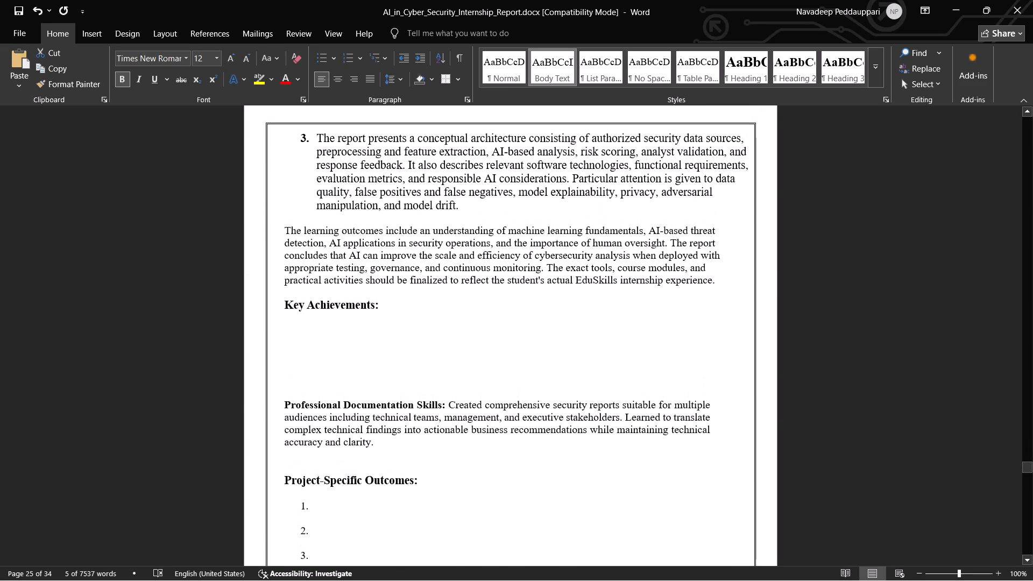
scroll(383, 415, down, 2)
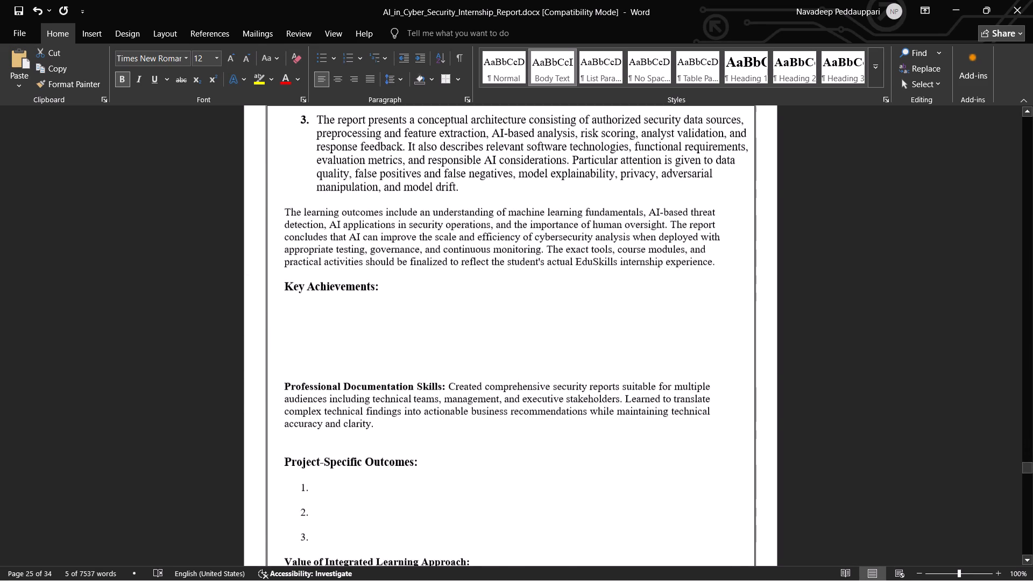
scroll(383, 415, down, 3)
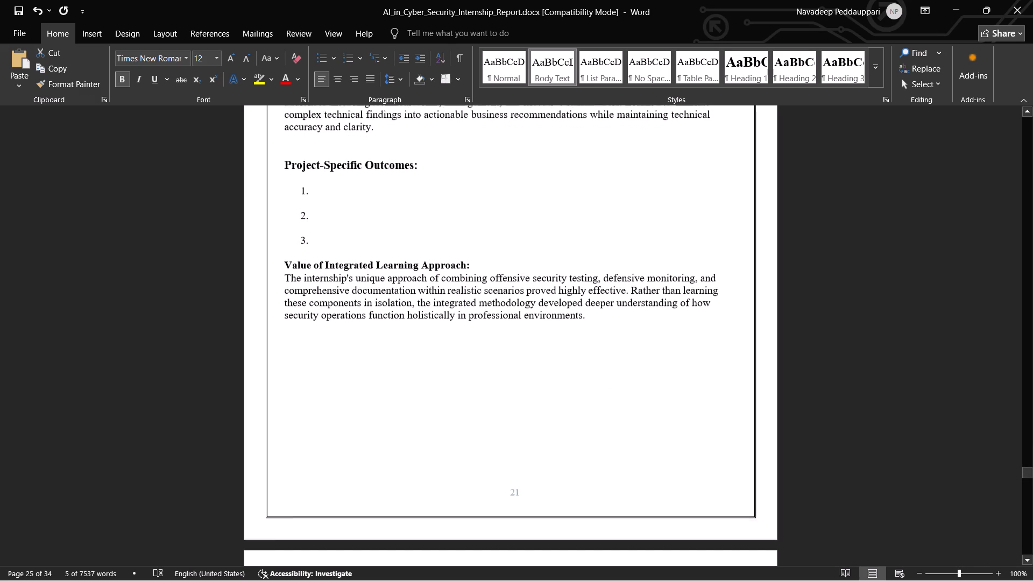
scroll(383, 415, down, 3)
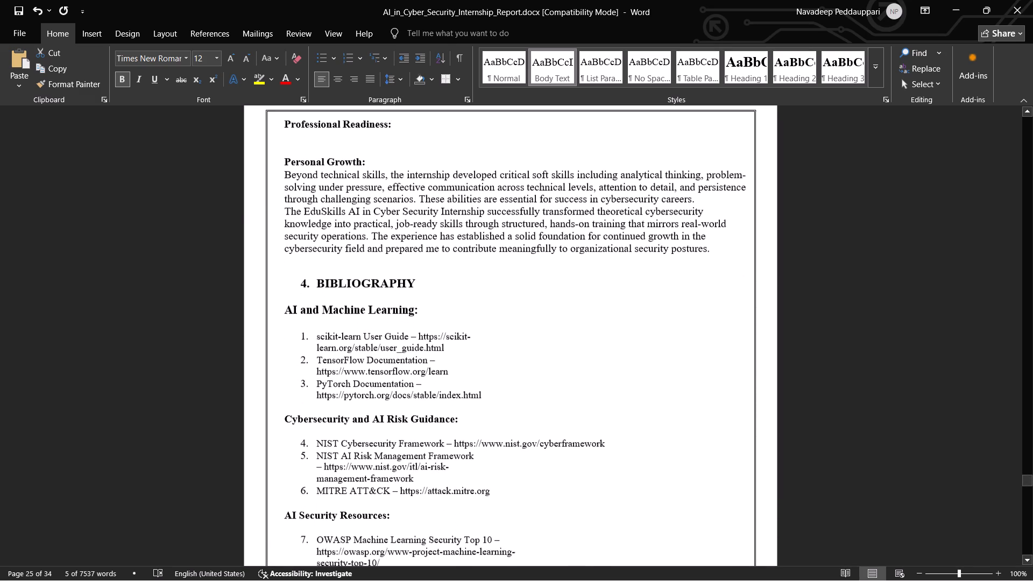
scroll(383, 415, down, 8)
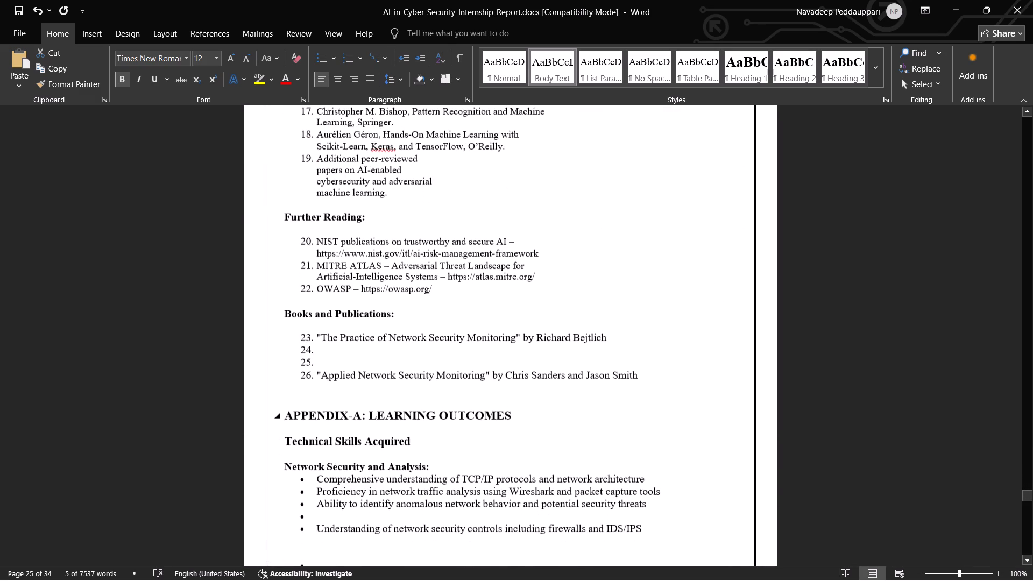
scroll(383, 415, down, 13)
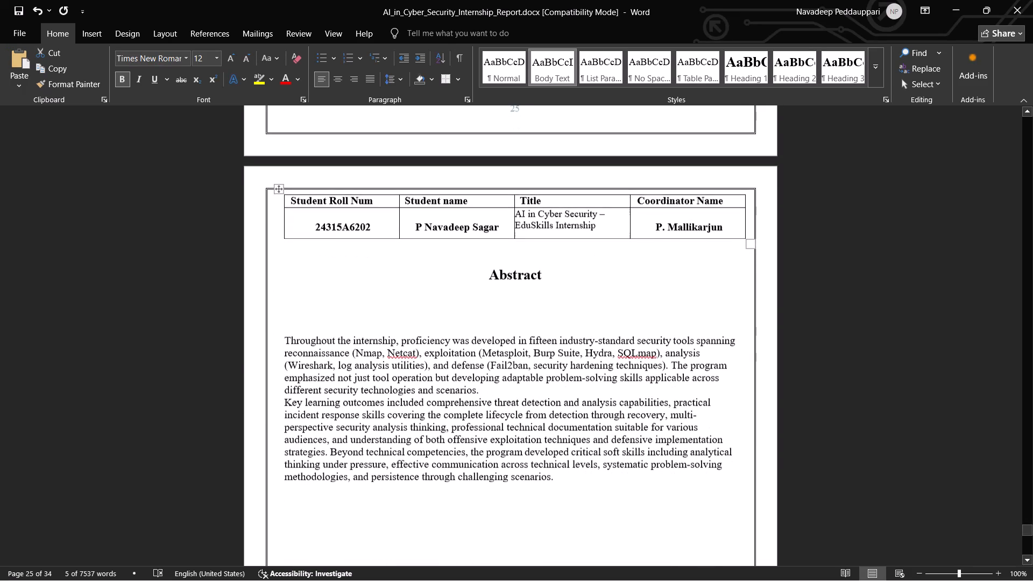
Look over the Abstract page with the student details table, checking its text and spacing.
scroll(383, 415, down, 3)
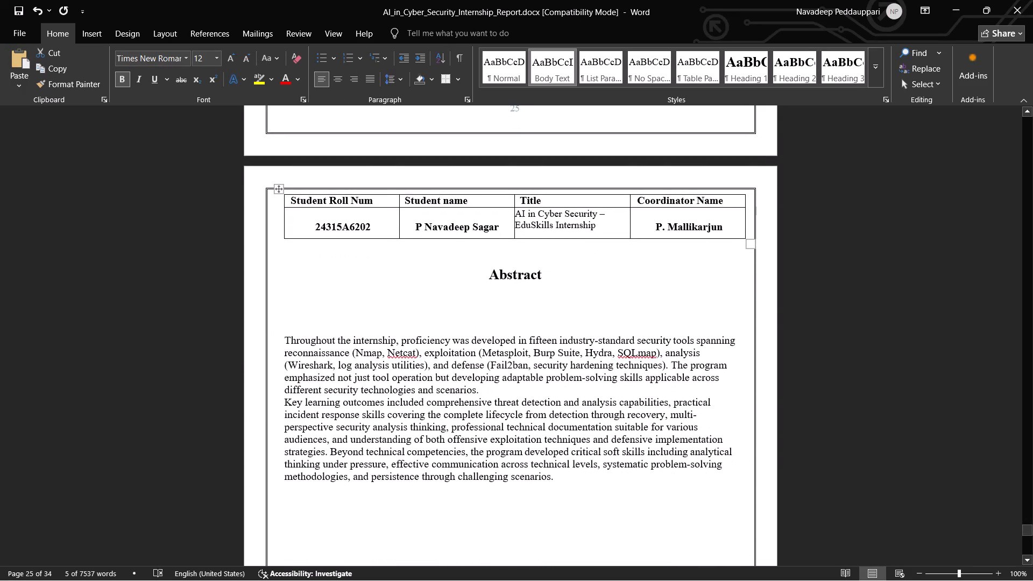
scroll(383, 415, down, 5)
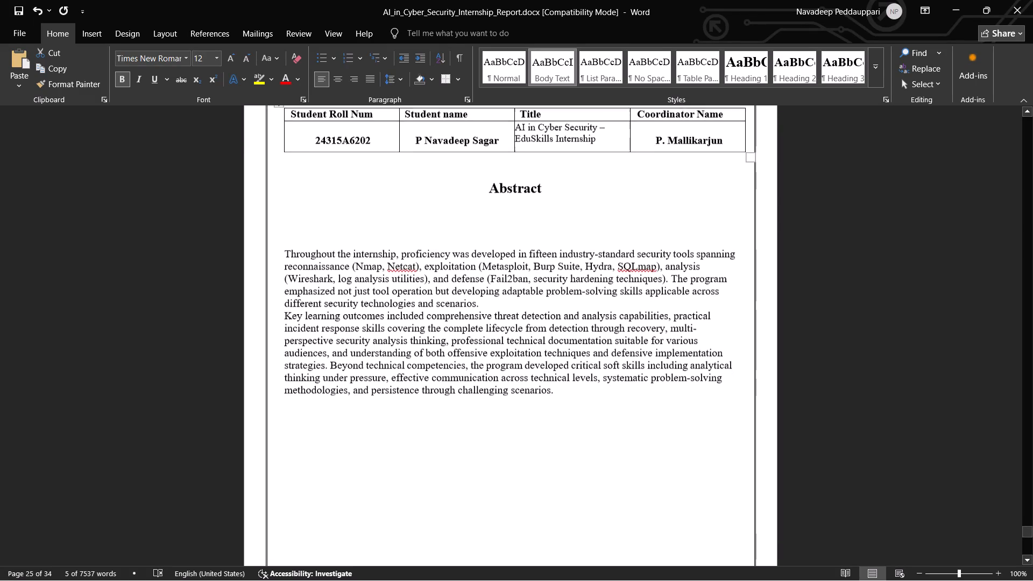
scroll(383, 415, down, 3)
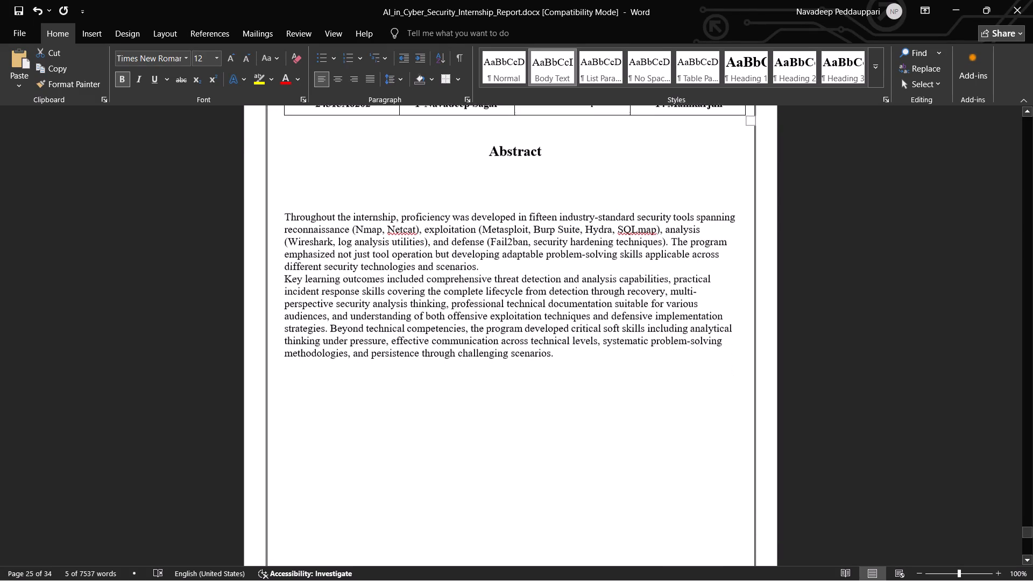
scroll(383, 415, down, 1)
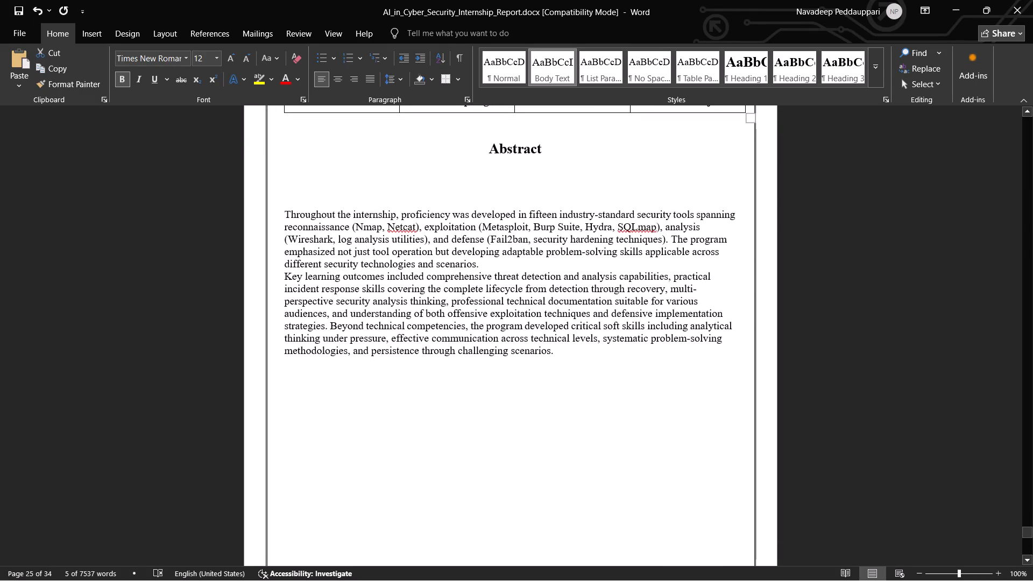
scroll(383, 415, down, 2)
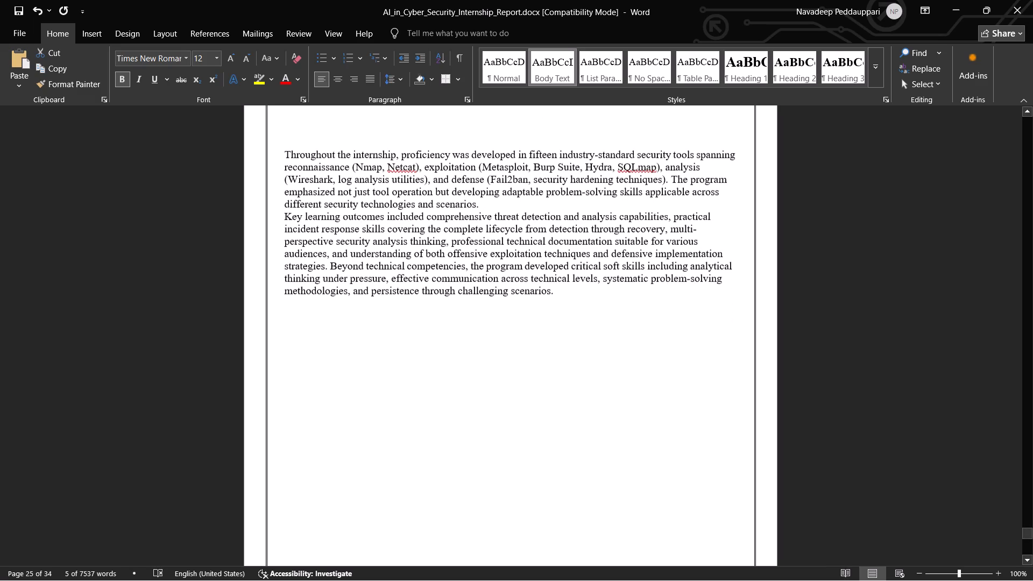
scroll(383, 415, down, 2)
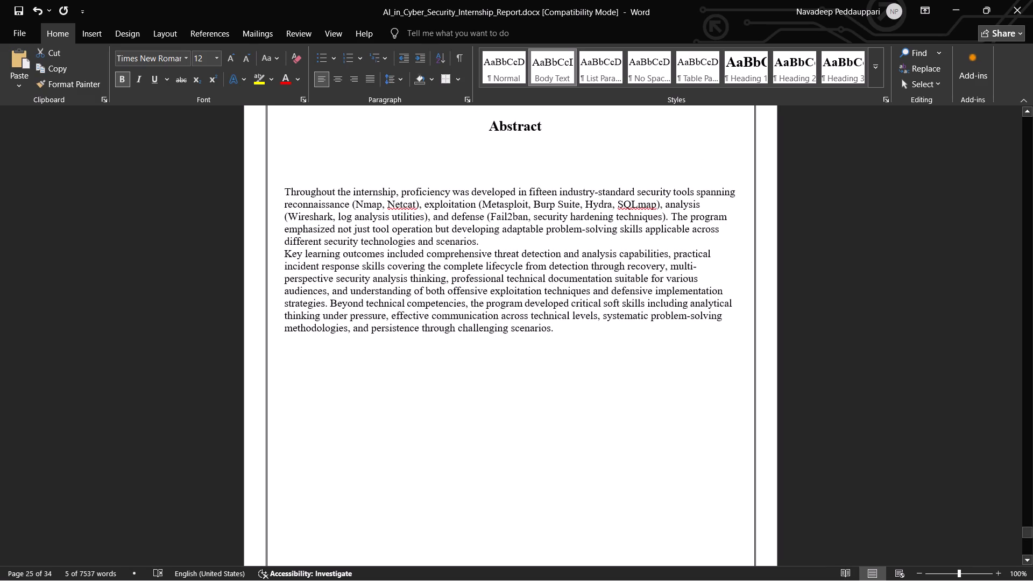
scroll(383, 415, down, 5)
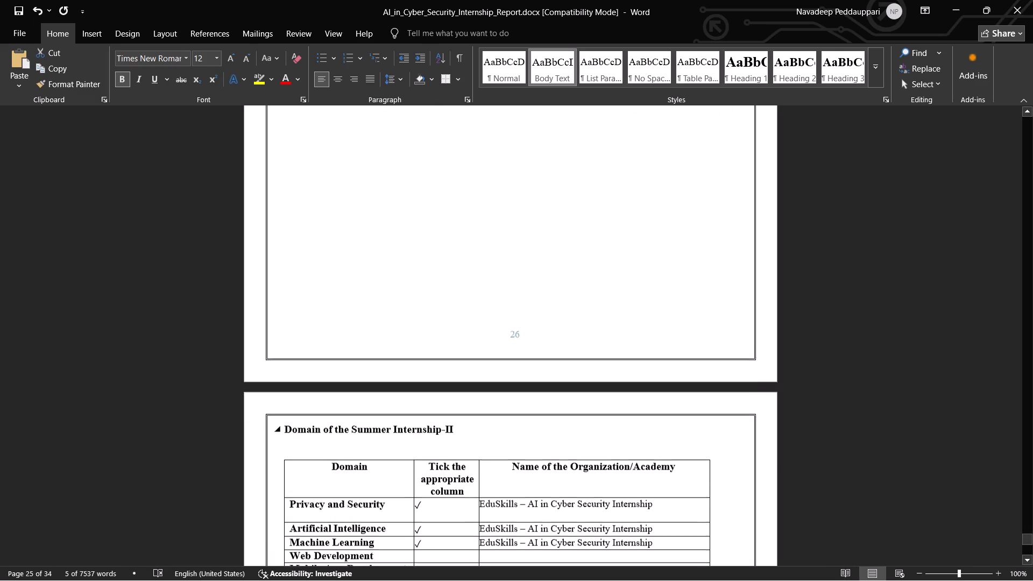
Inspect the "Domain of the Summer Internship-II" page, including its domain table, outcome correlation tables and signature blocks.
scroll(383, 415, up, 1)
scroll(383, 415, down, 1)
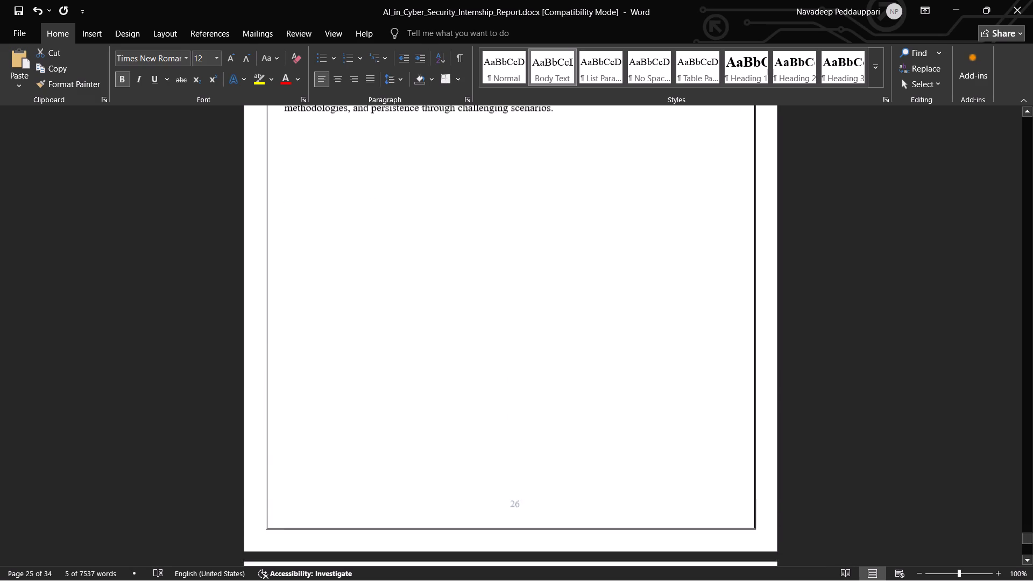
scroll(383, 415, down, 2)
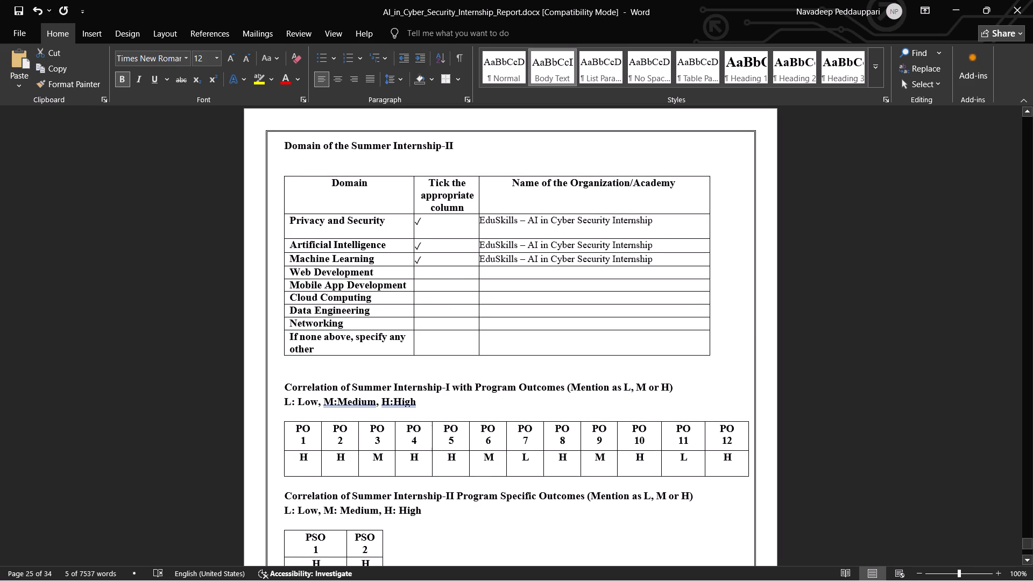
scroll(383, 415, down, 1)
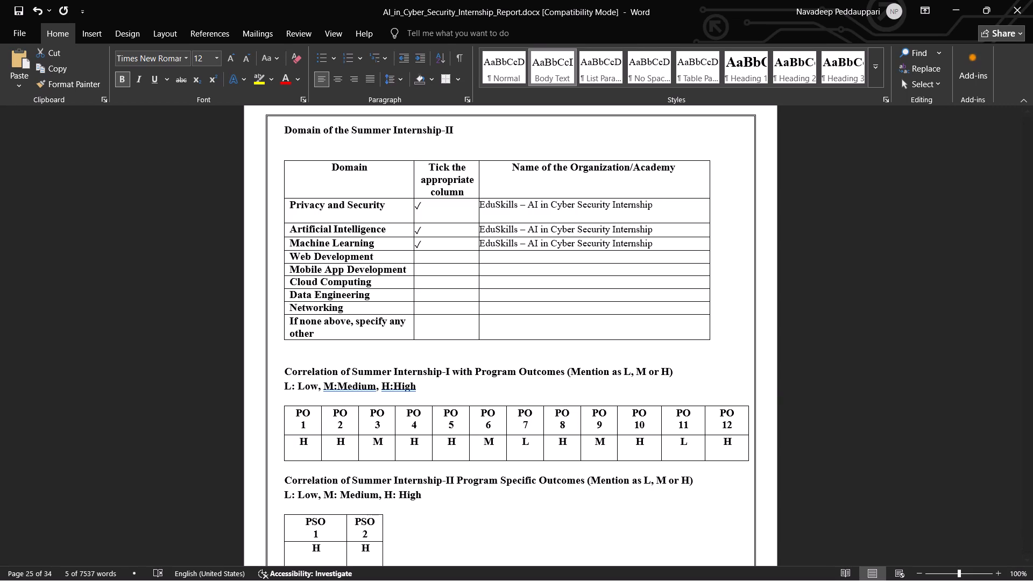
scroll(383, 415, down, 1)
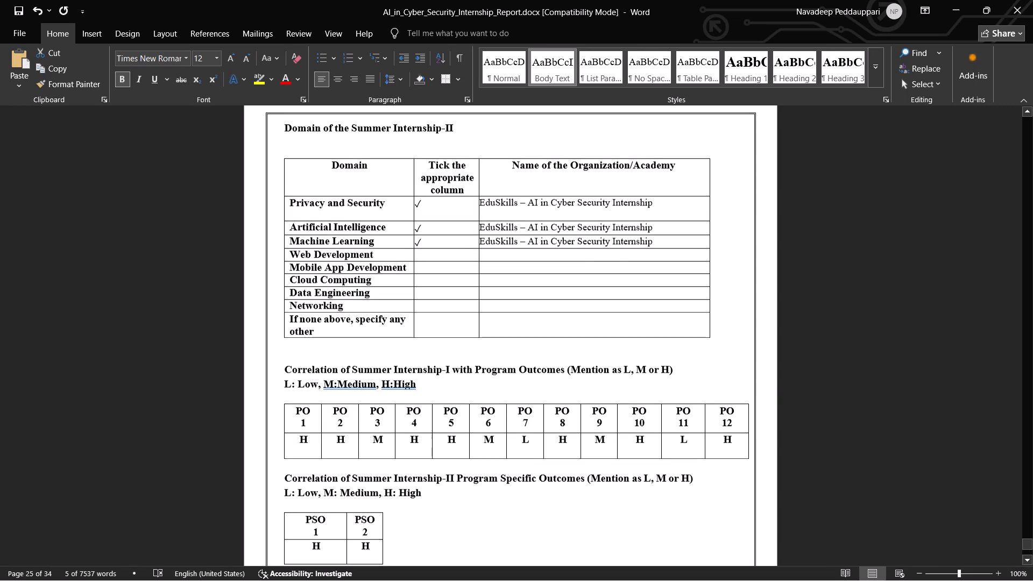
scroll(383, 415, down, 2)
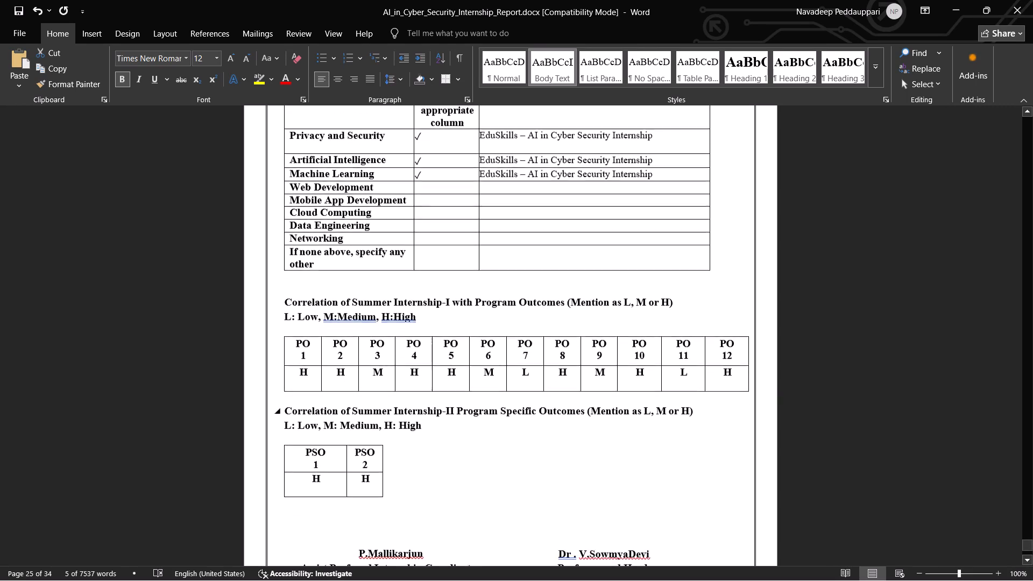
scroll(383, 415, down, 2)
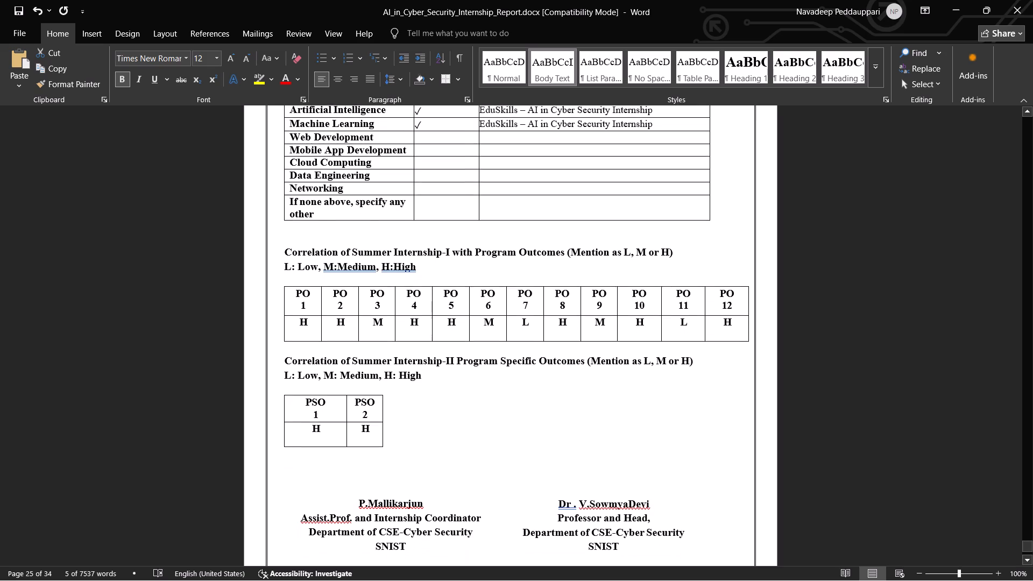
scroll(383, 415, down, 1)
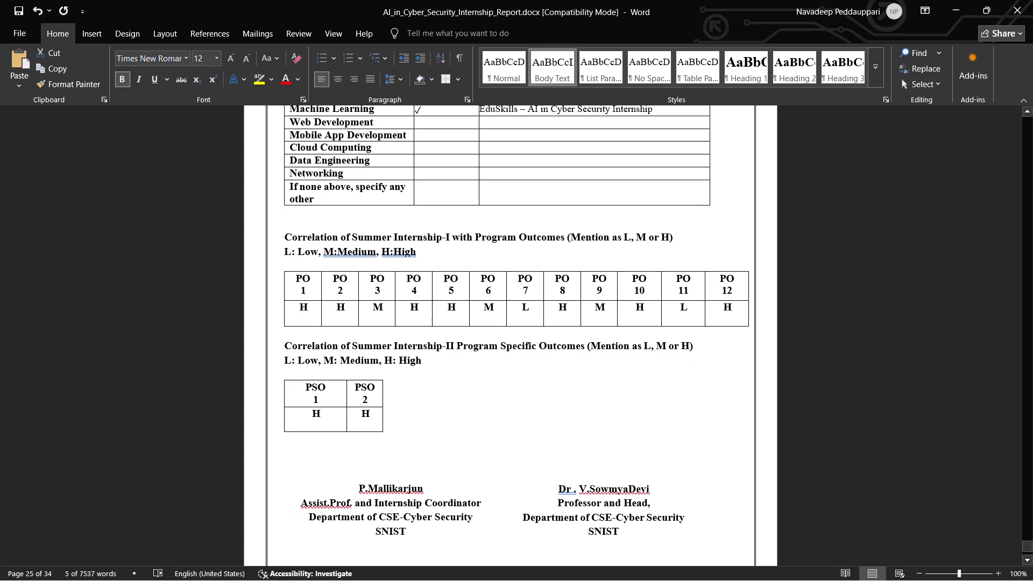
scroll(383, 415, down, 1)
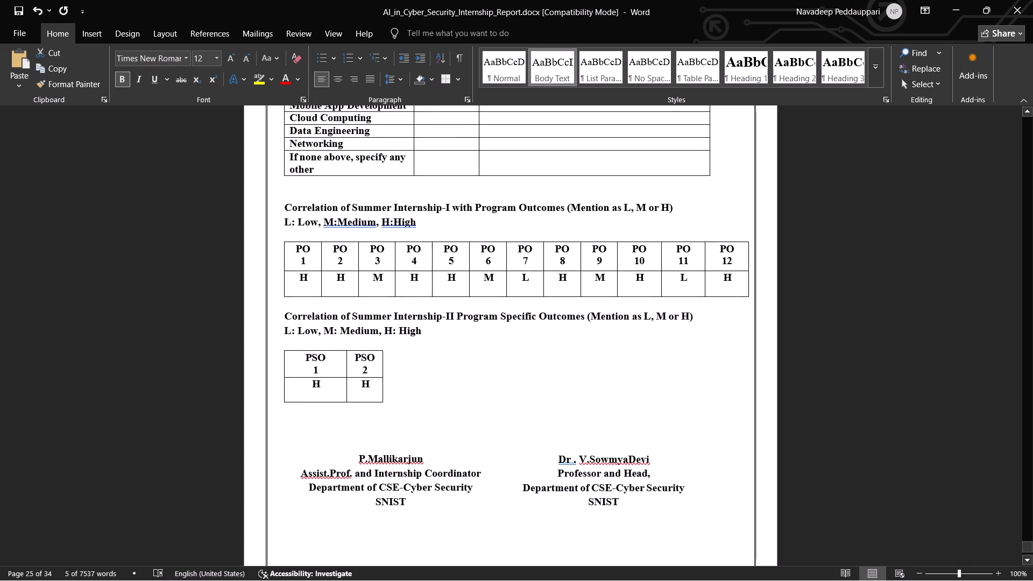
Correct "Internship-I" to "Internship-II" in the heading about correlation with Program Outcomes.
click(447, 209)
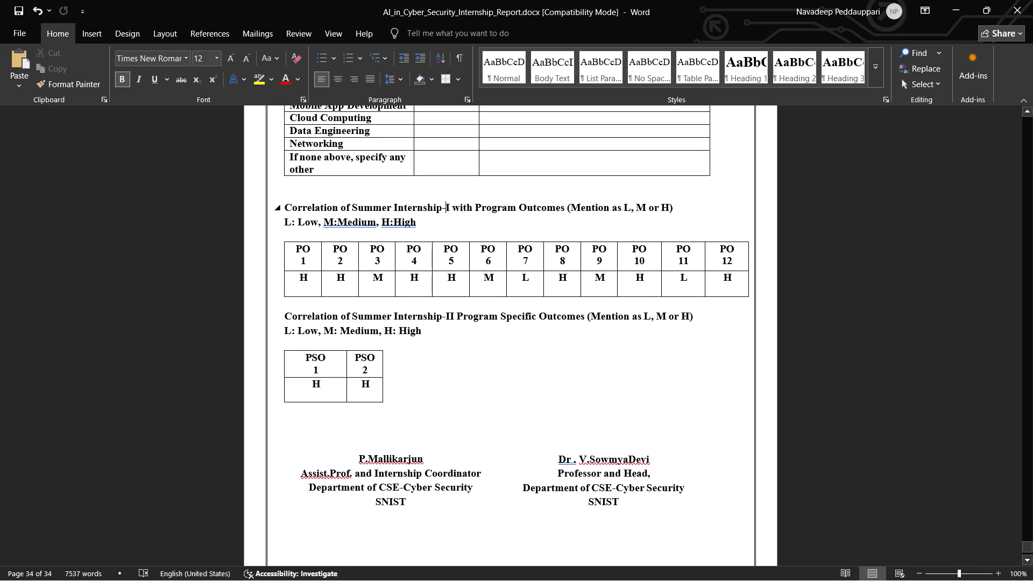
key(shift+i)
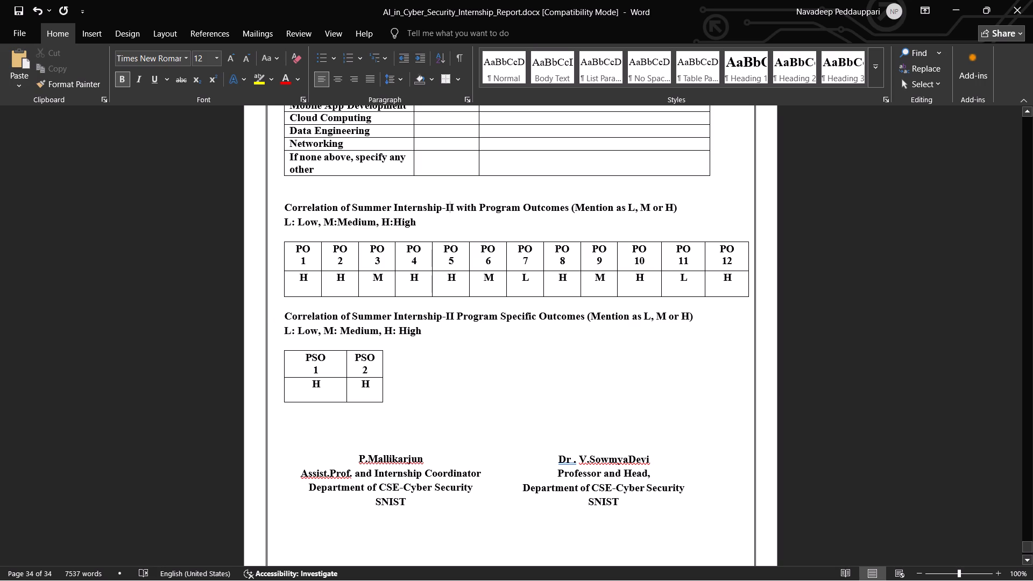
Look back through the report's closing pages, from the internship domain page through the Abstract and Key Takeaways up to the Conclusion.
scroll(464, 363, down, 2)
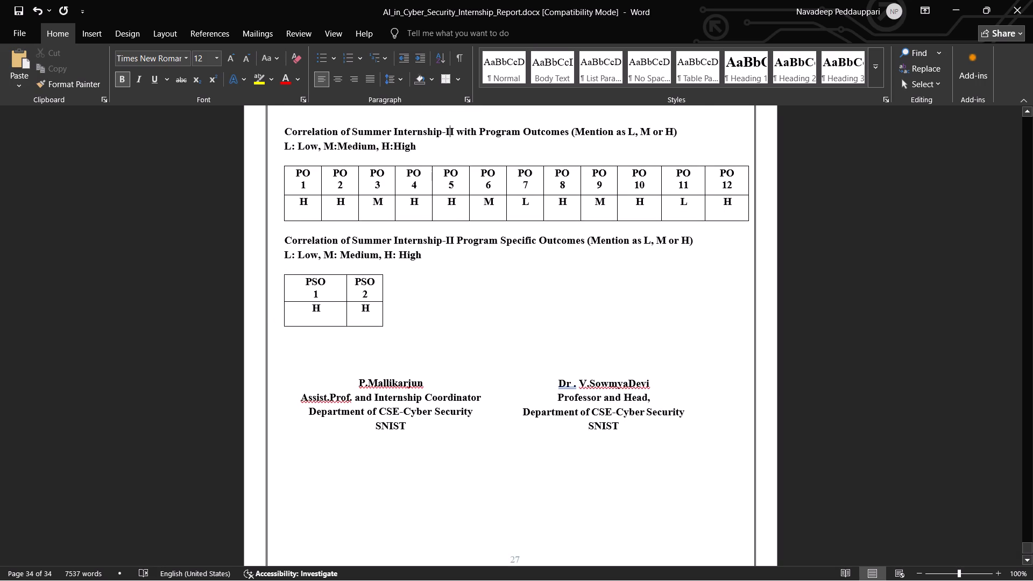
scroll(464, 363, down, 8)
scroll(464, 363, up, 4)
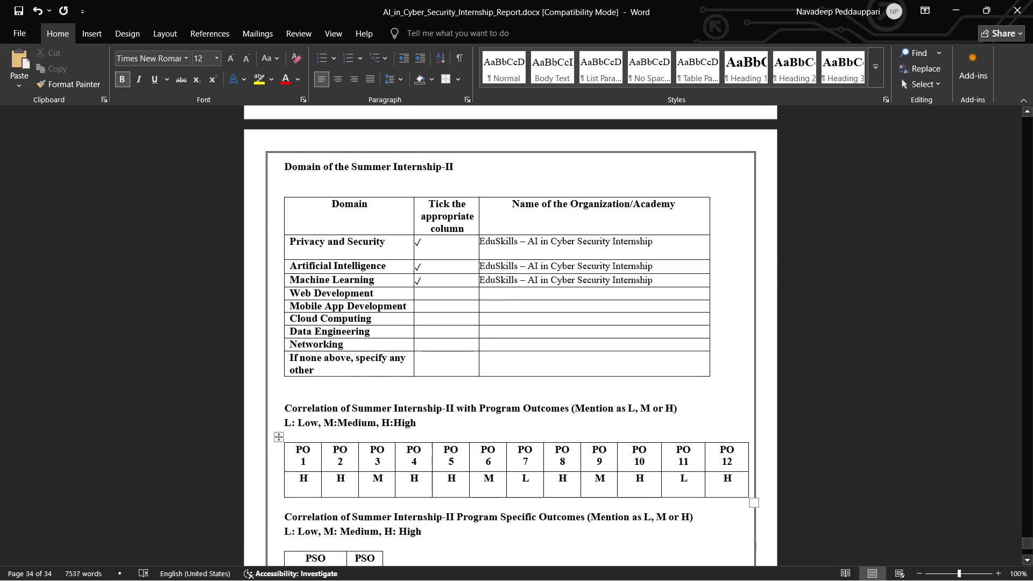
scroll(464, 363, up, 5)
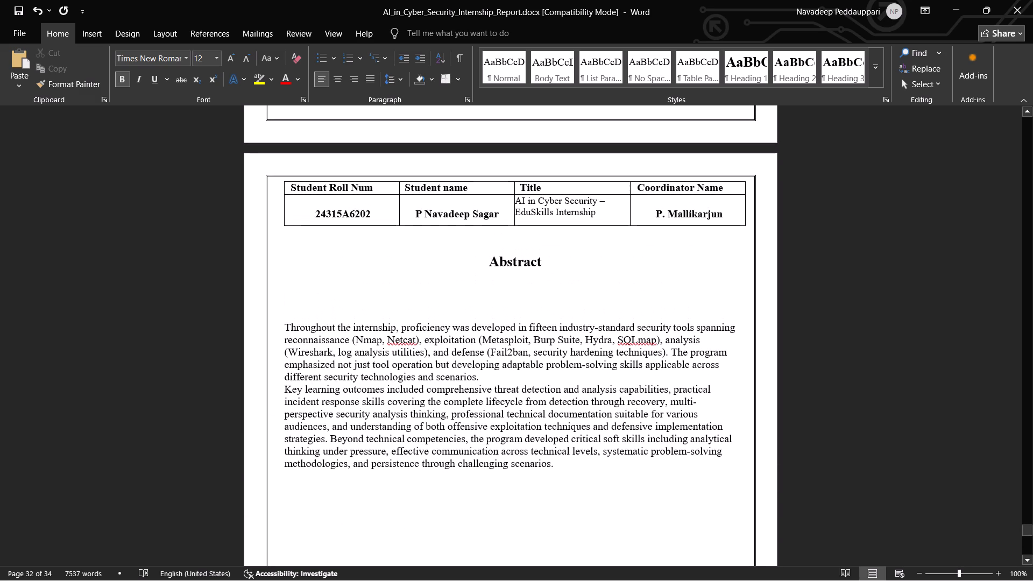
scroll(464, 363, up, 6)
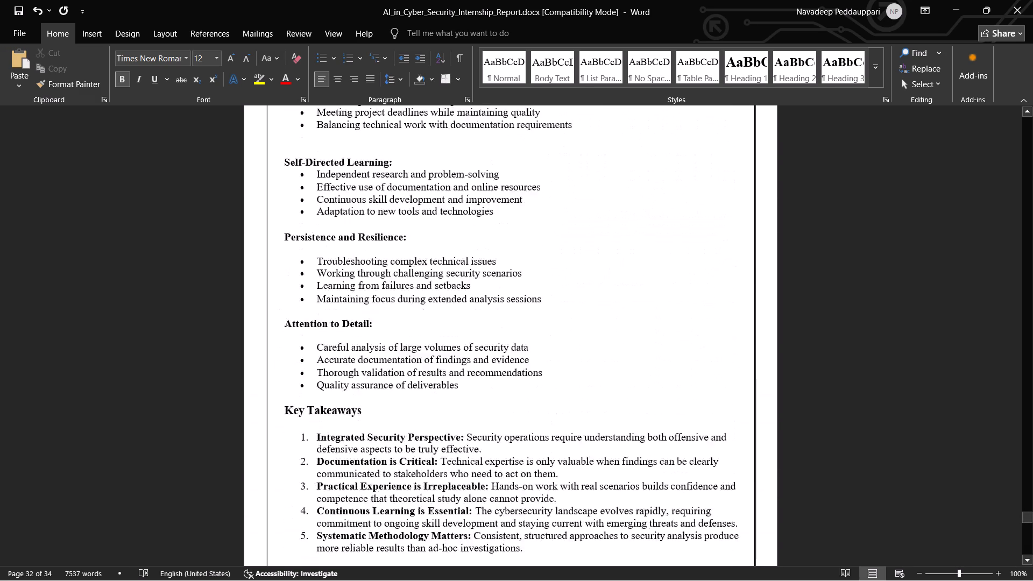
scroll(464, 363, up, 20)
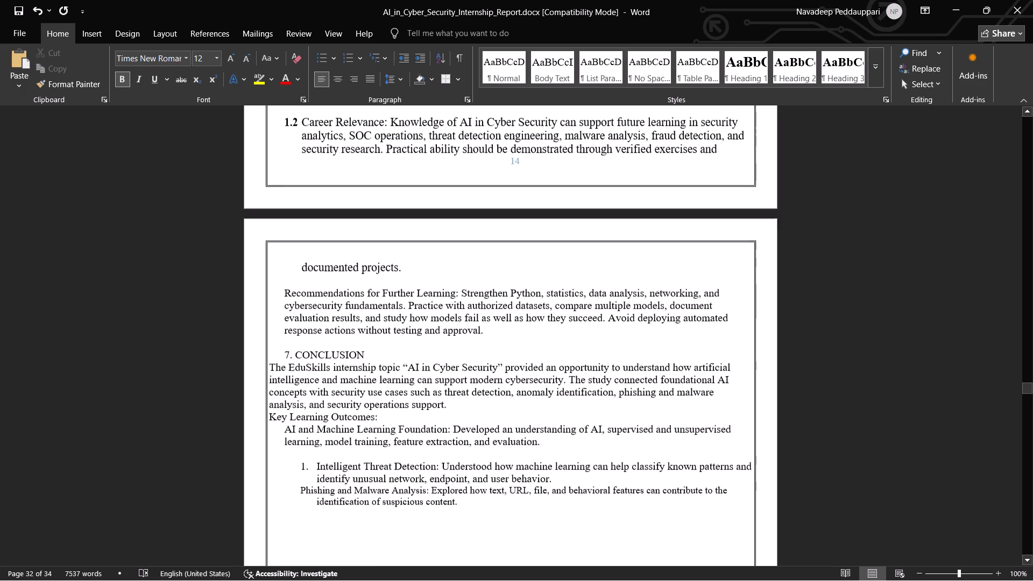
Examine sections 5.4 to 6.5 for inconsistent body text, bullets, bold formatting and indents.
scroll(464, 363, up, 2)
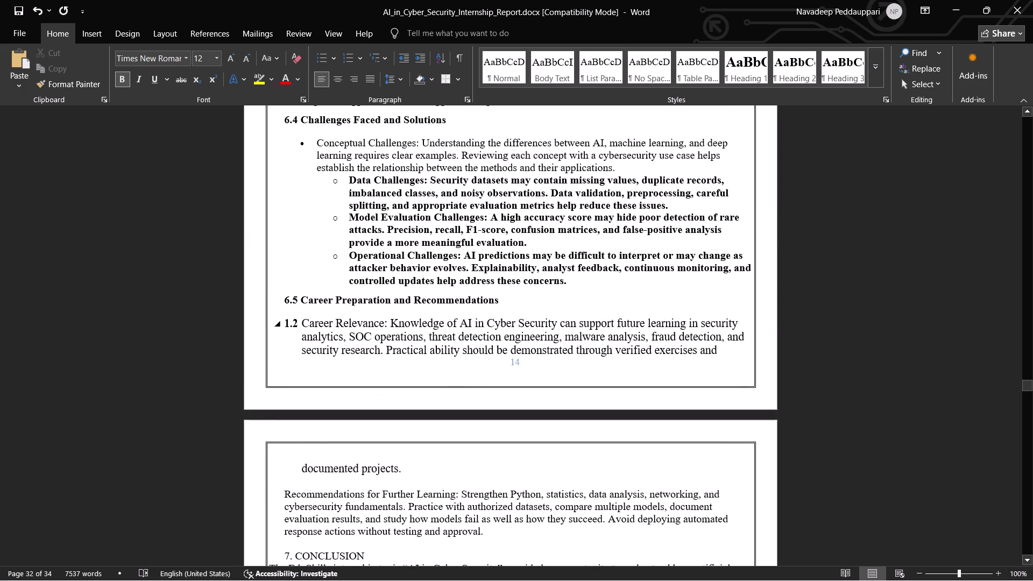
click(444, 344)
scroll(444, 344, up, 3)
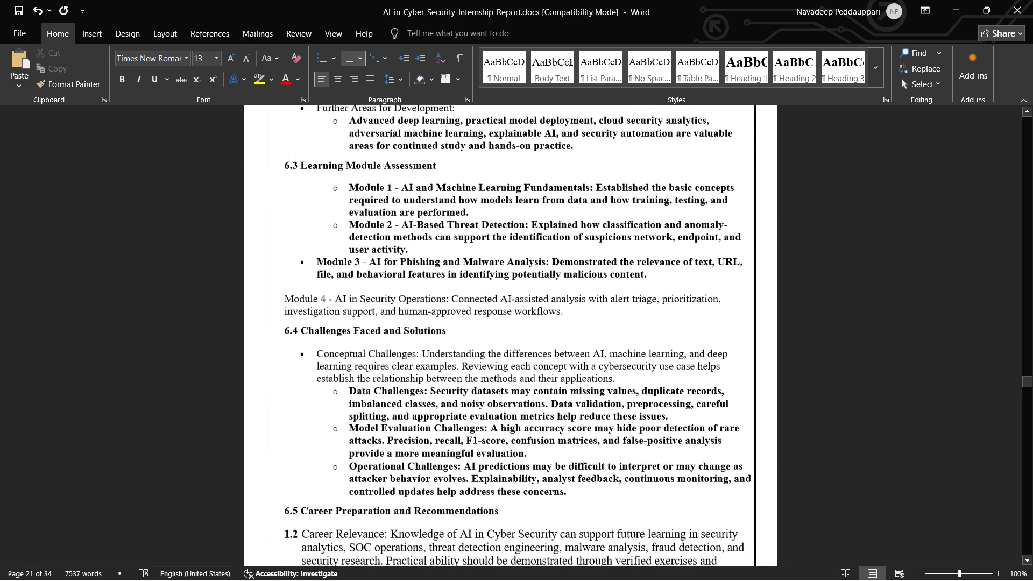
scroll(444, 344, up, 4)
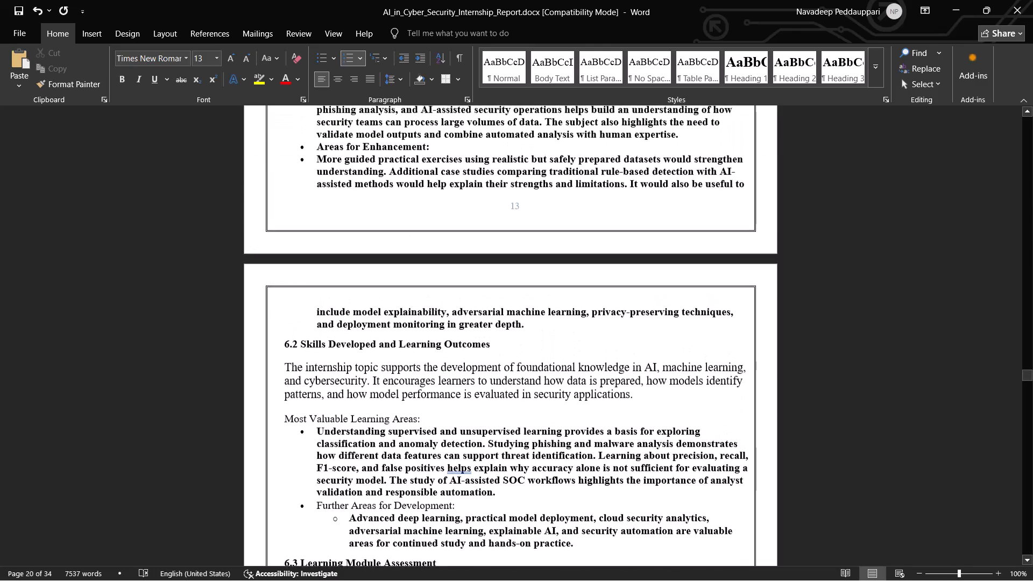
scroll(444, 344, up, 3)
scroll(444, 344, down, 1)
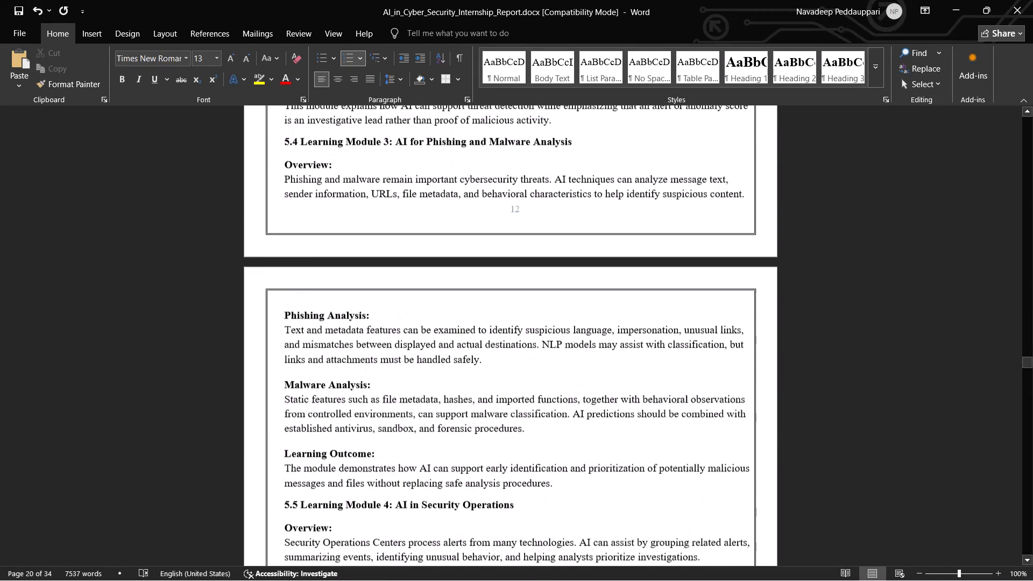
scroll(444, 344, down, 1)
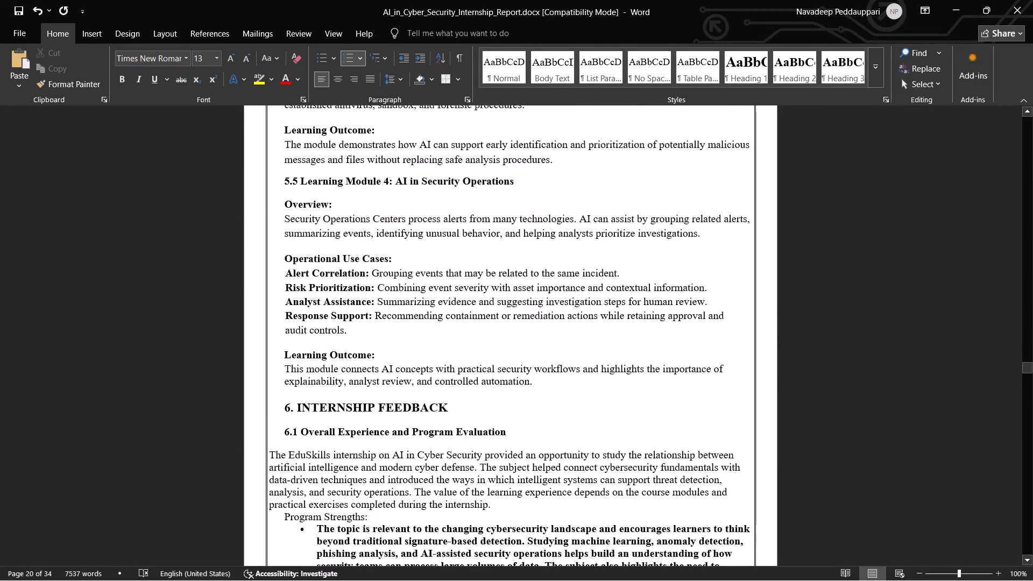
scroll(444, 344, down, 3)
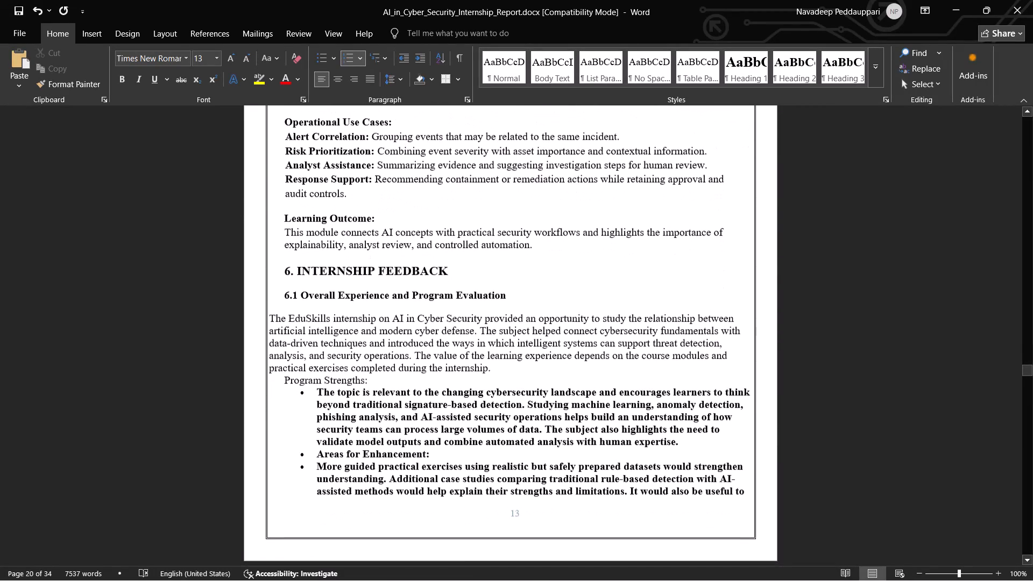
scroll(444, 344, down, 1)
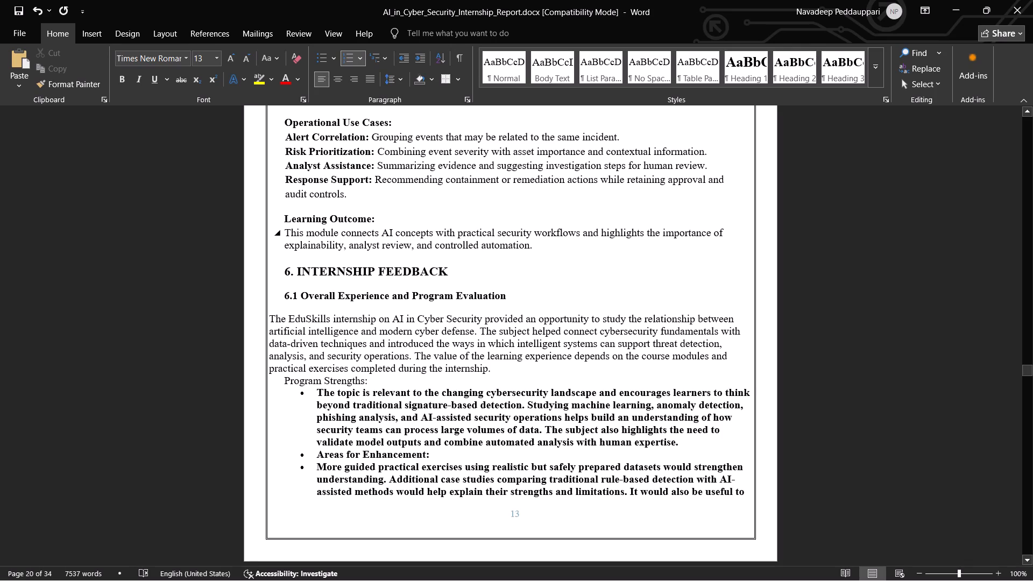
Copy the formatting of the section 5.5 Learning Outcome paragraph onto the introductory paragraph of section 6.1.
drag(285, 229, 555, 236)
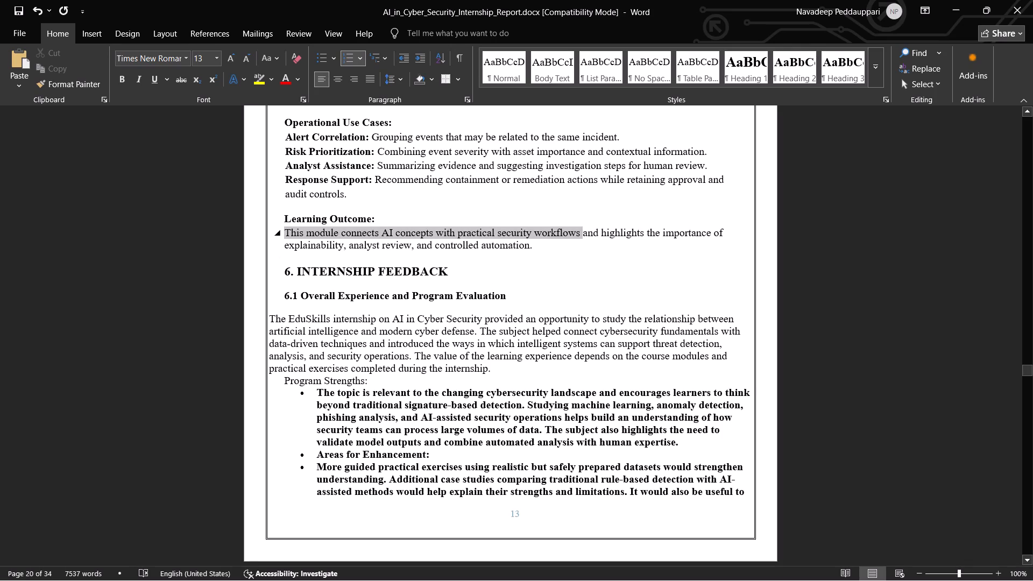
drag(555, 236, 555, 242)
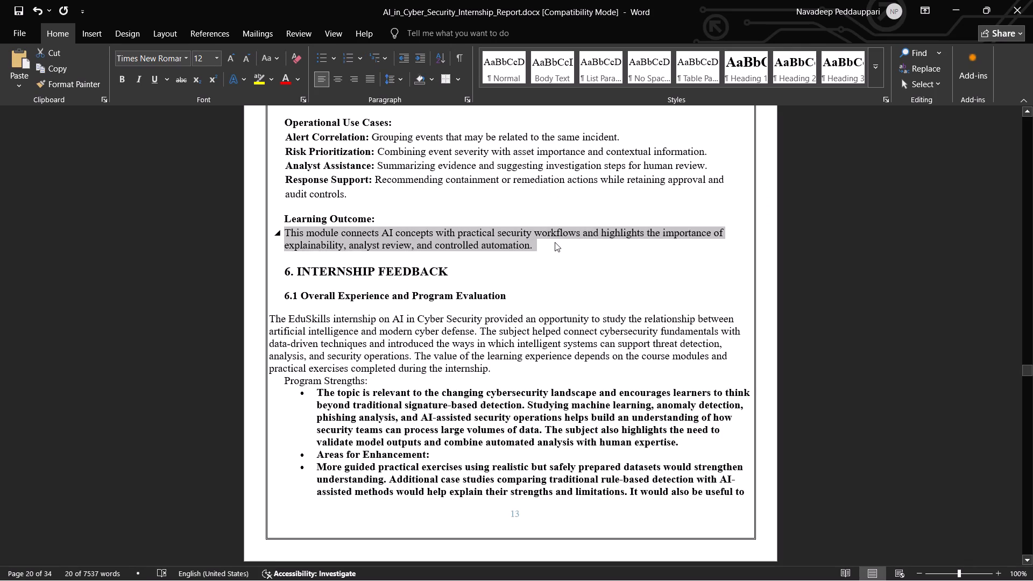
key(ctrl+alt+c)
drag(268, 316, 496, 370)
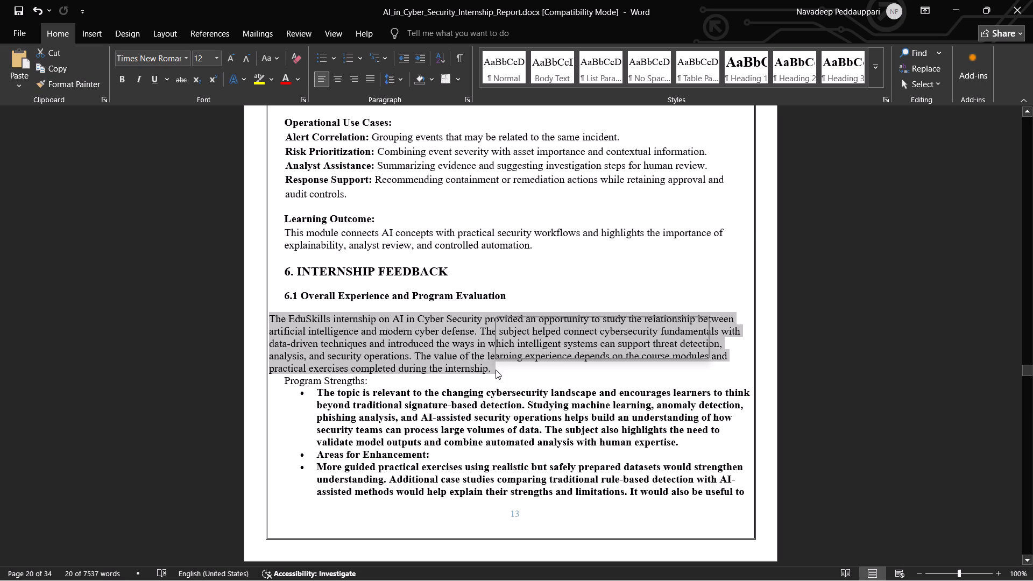
key(ctrl+alt+v)
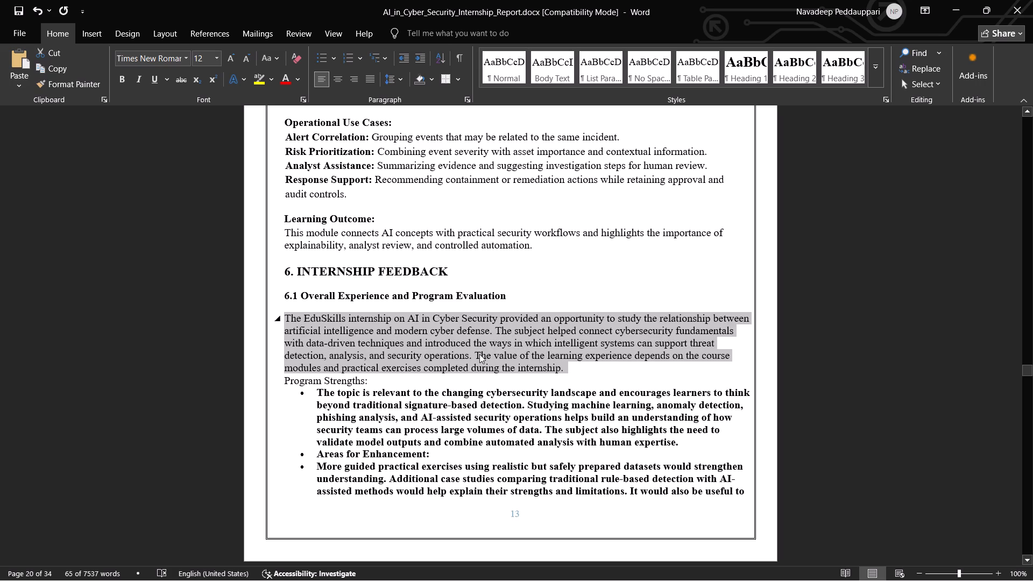
Apply the copied body text formatting to the bold bulleted paragraph under "Program Strengths:" in section 6.1.
scroll(479, 354, up, 2)
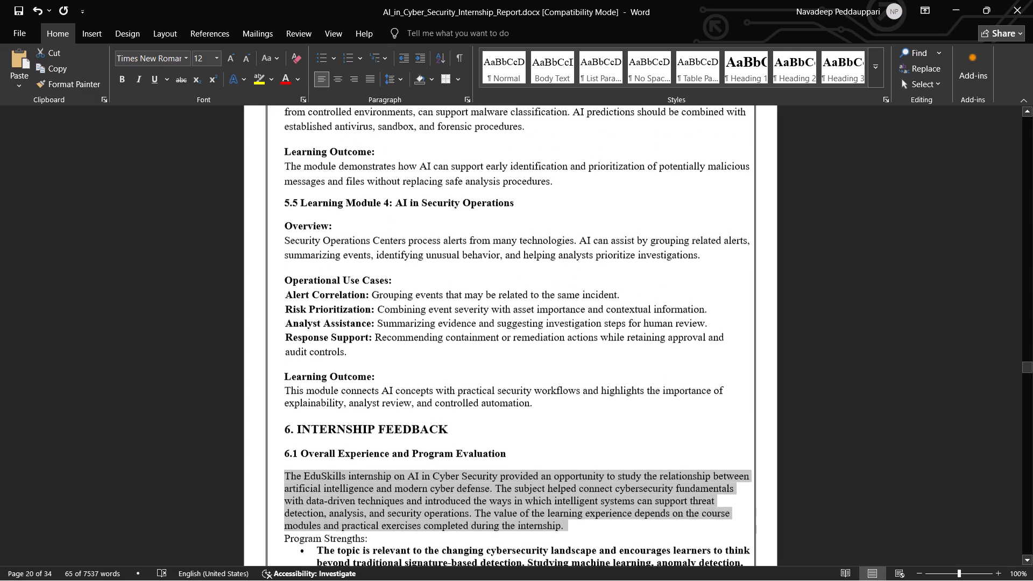
scroll(479, 354, down, 2)
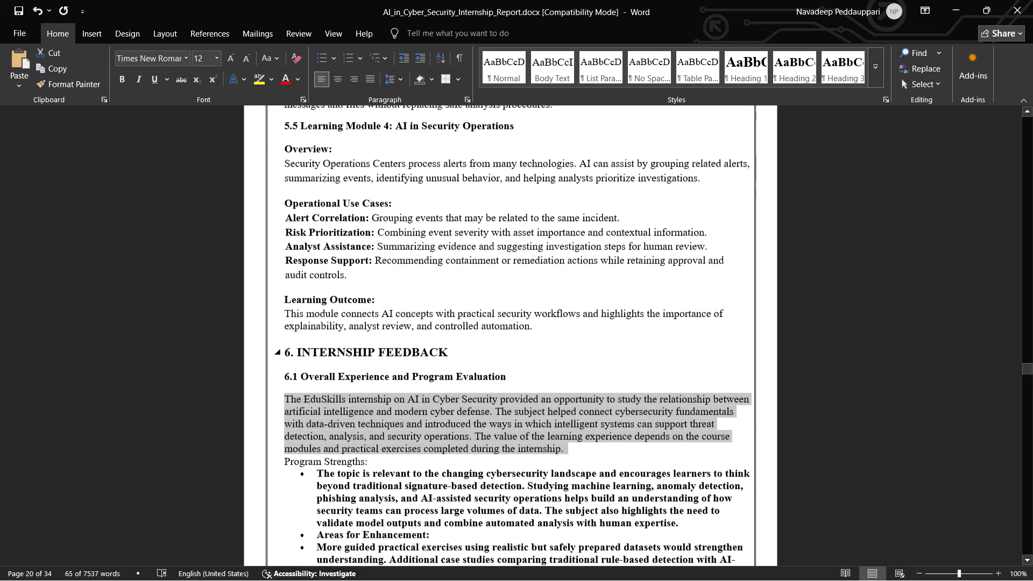
scroll(479, 354, down, 3)
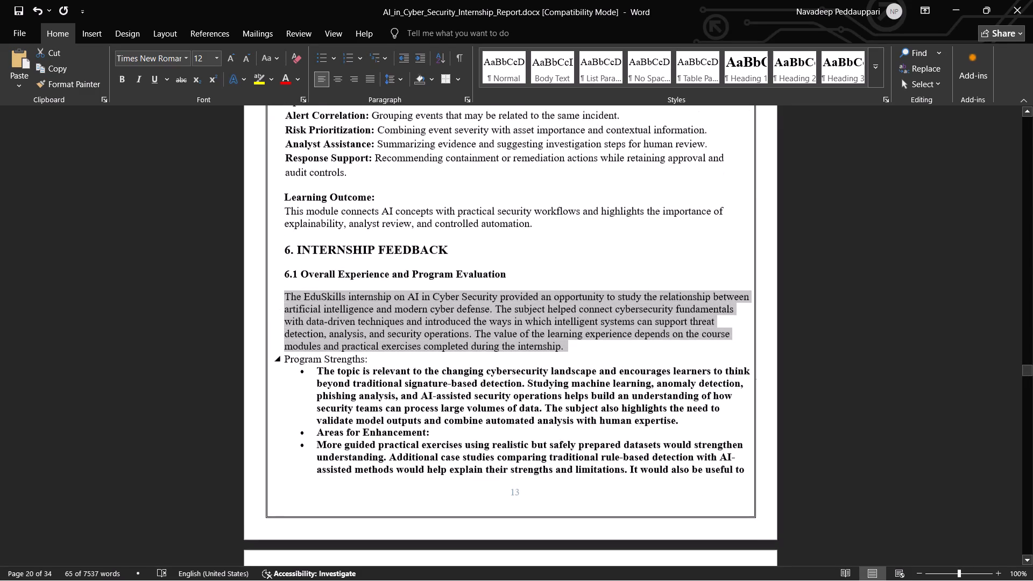
scroll(479, 354, down, 1)
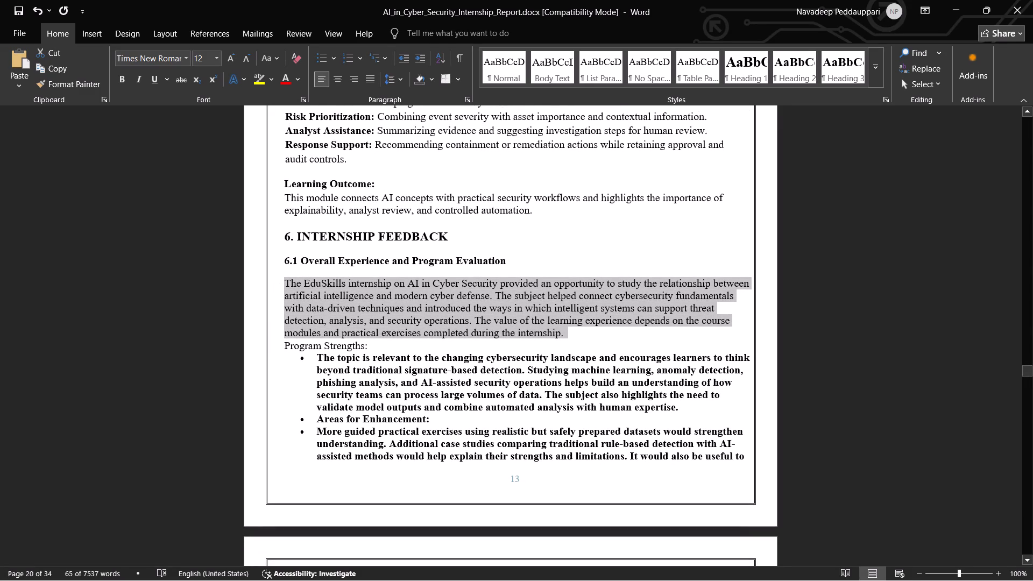
drag(317, 355, 486, 424)
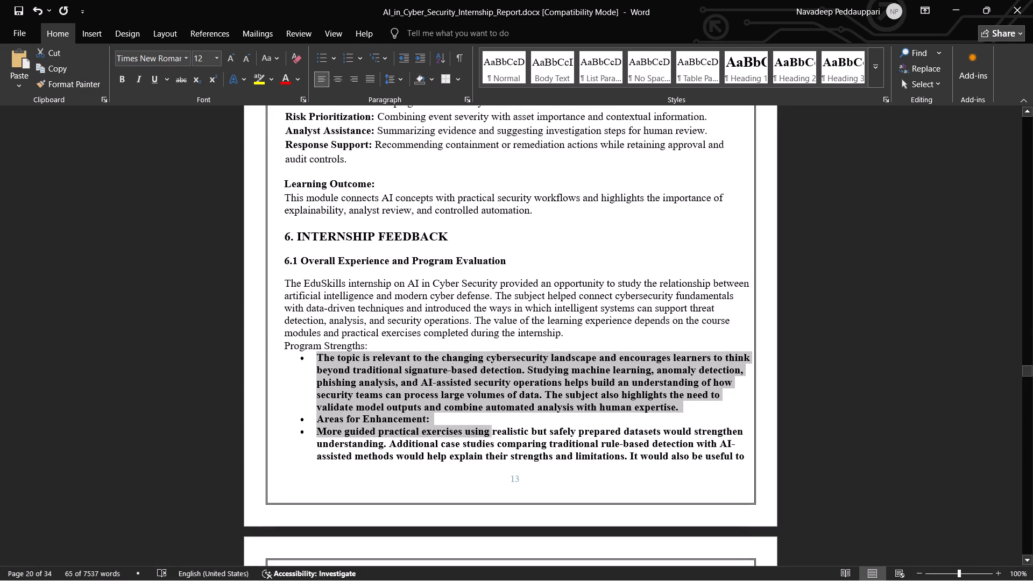
drag(486, 424, 683, 405)
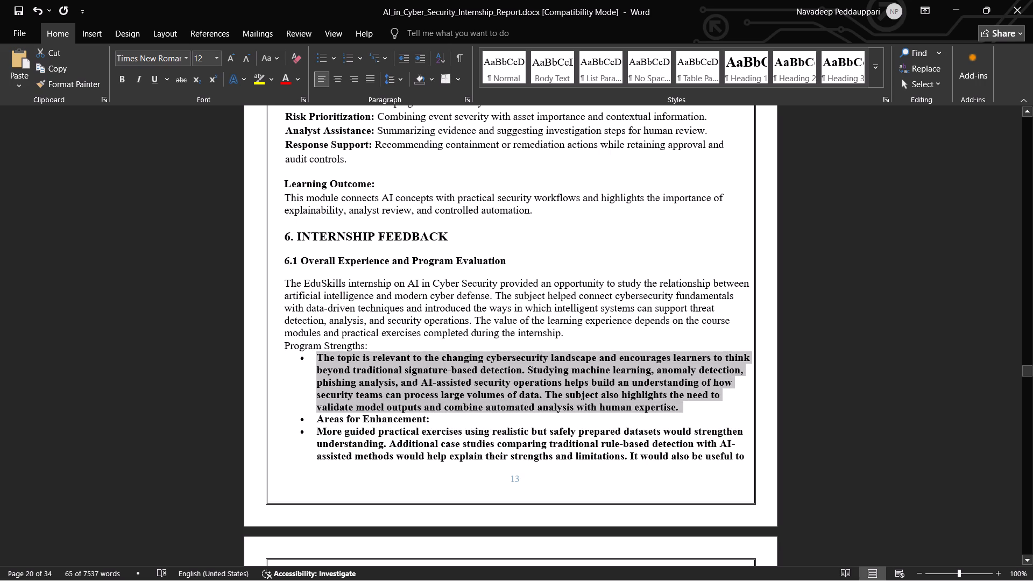
drag(683, 405, 684, 406)
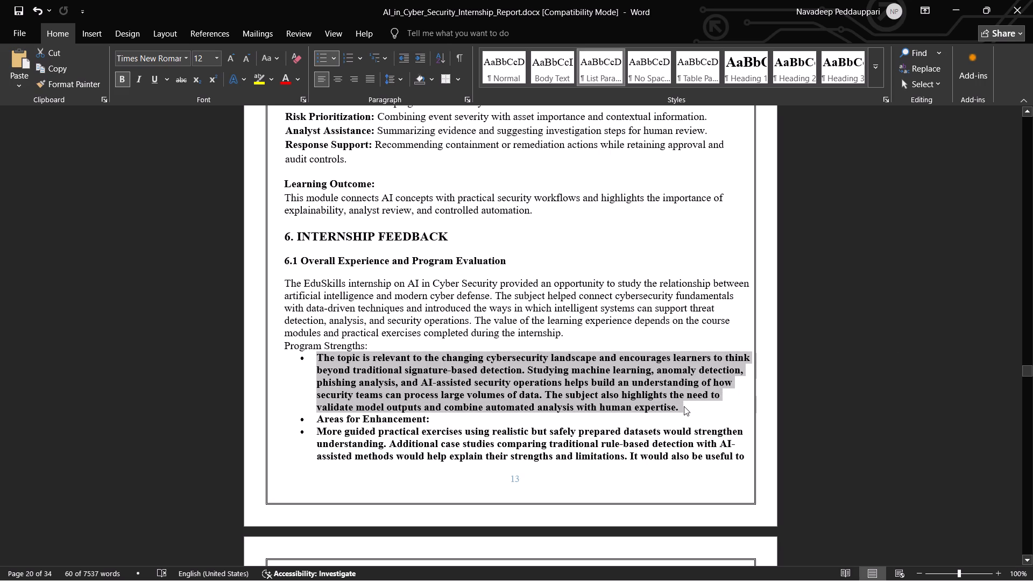
key(ctrl+alt+v)
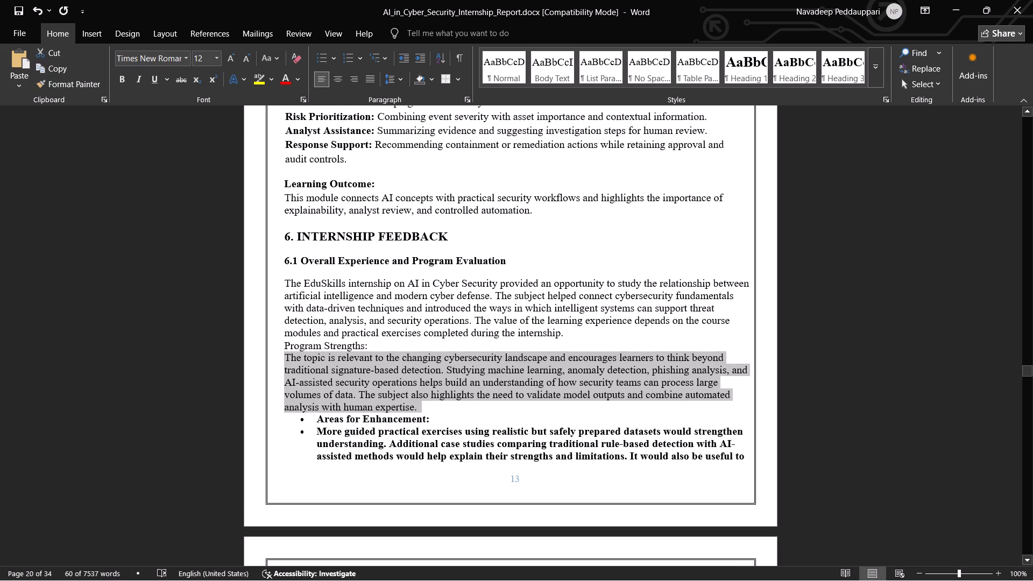
Apply the same body text formatting to the bold bulleted paragraph under "Areas for Enhancement:", including its continuation on the following page.
drag(316, 431, 567, 575)
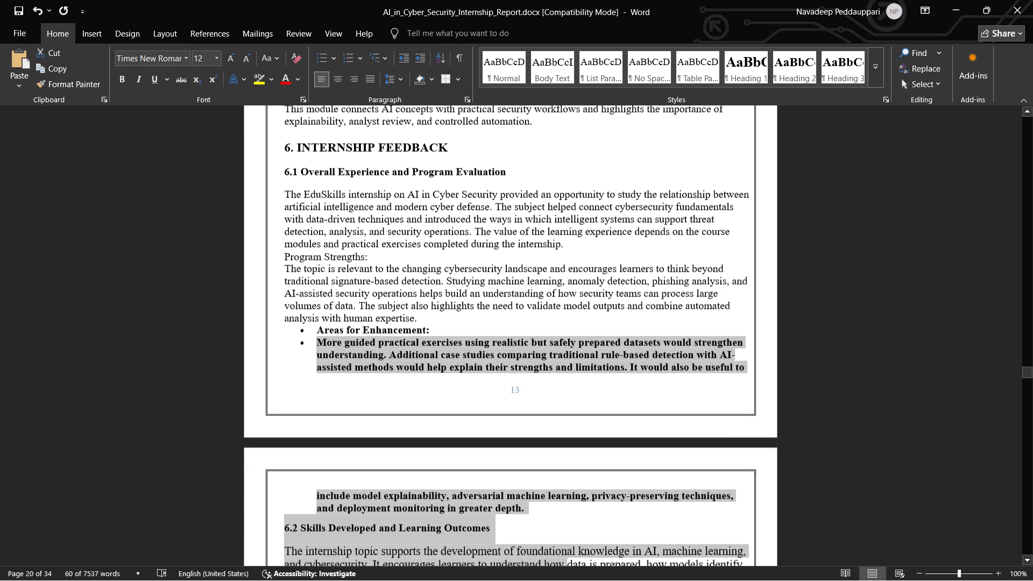
drag(567, 575, 537, 383)
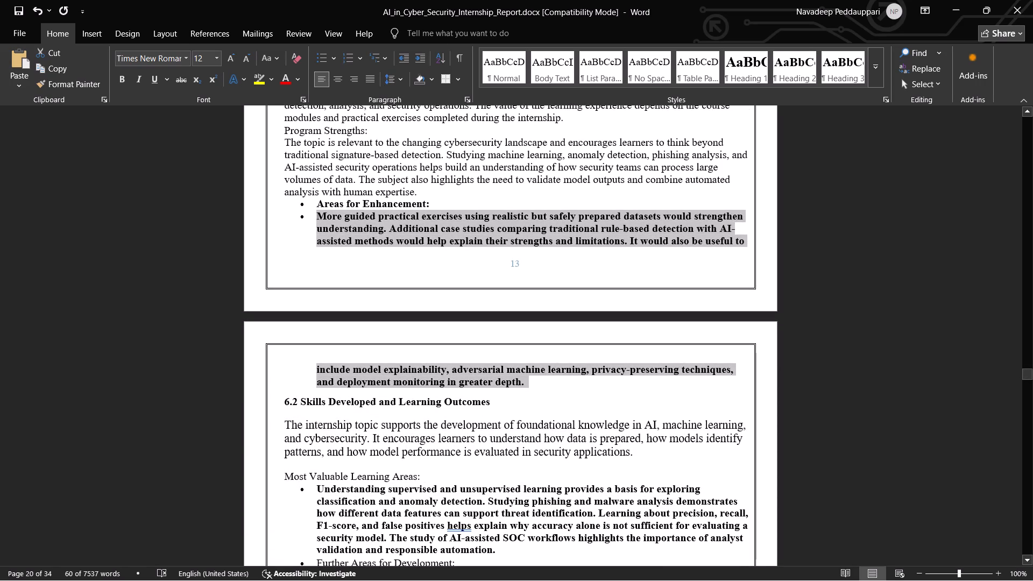
drag(537, 383, 537, 380)
key(ctrl+alt+v)
Copy the formatting of the "Learning Outcome:" subheading in section 5.5 onto the "Program Strengths:" subheading in section 6.1.
scroll(399, 322, up, 1)
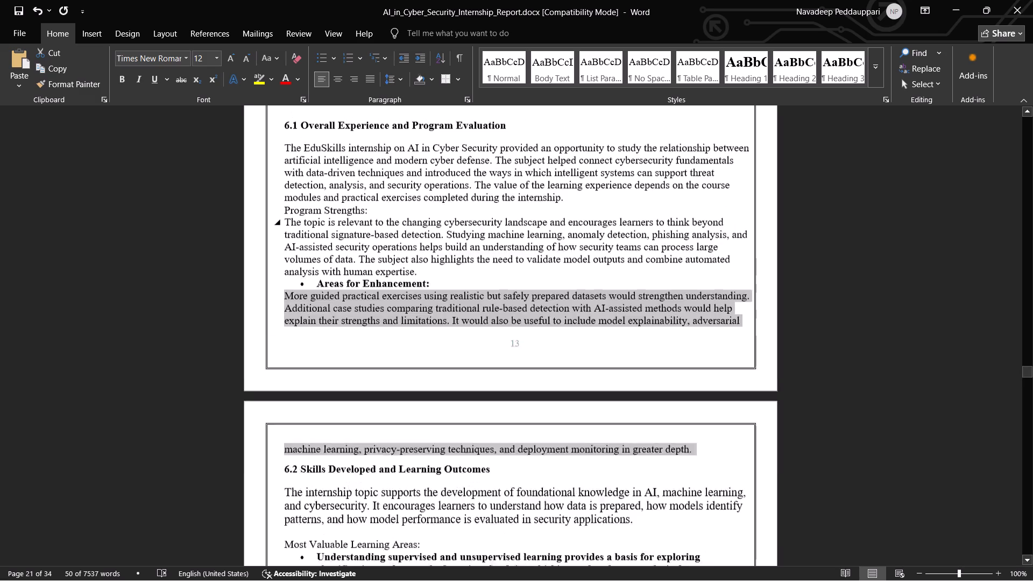
scroll(399, 322, up, 1)
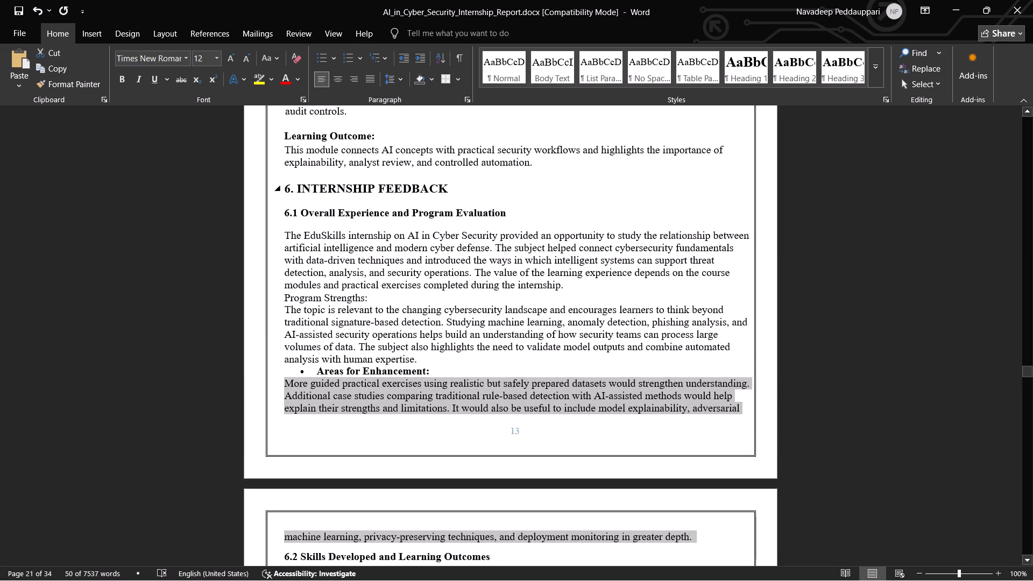
triple_click(303, 136)
key(ctrl+alt+c)
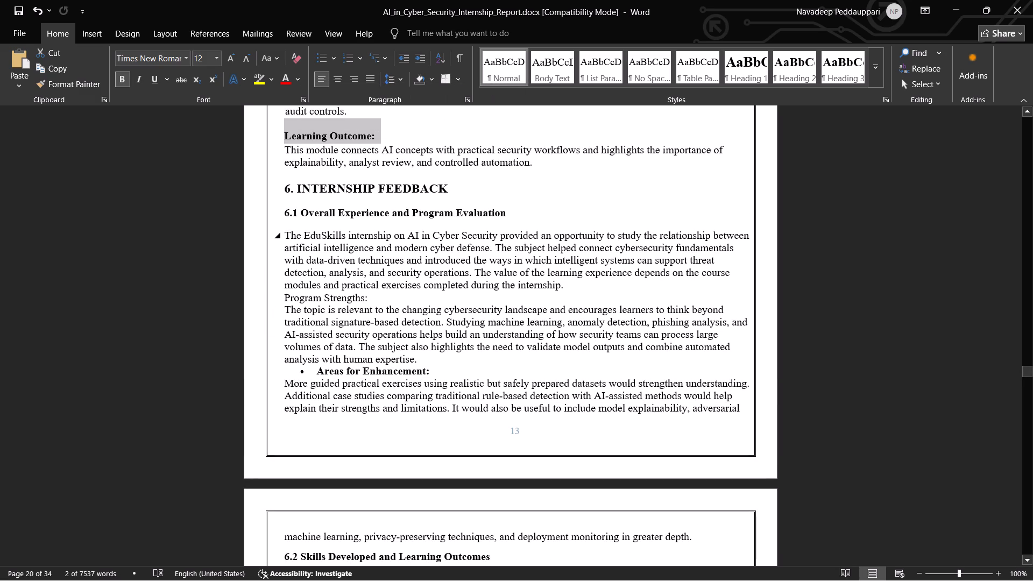
triple_click(310, 296)
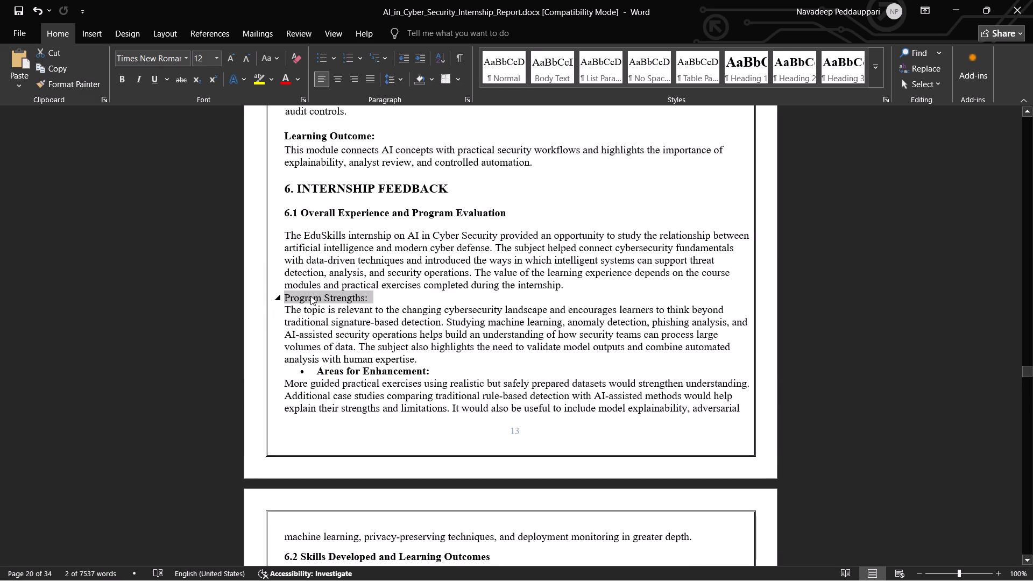
key(ctrl+alt+v)
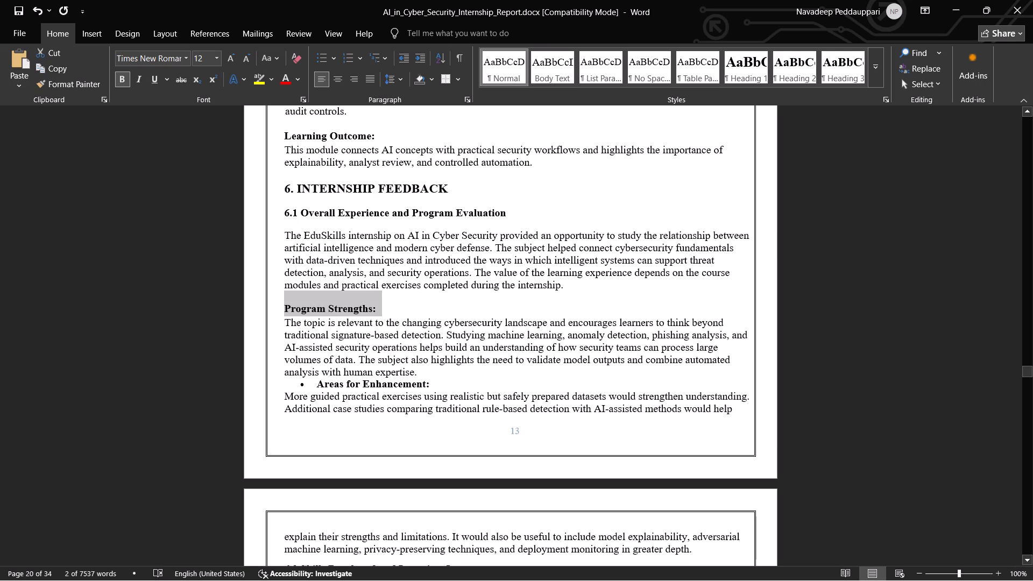
Apply the copied subheading formatting to the bulleted "Areas for Enhancement:" subheading in section 6.1.
triple_click(343, 381)
key(ctrl+alt+v)
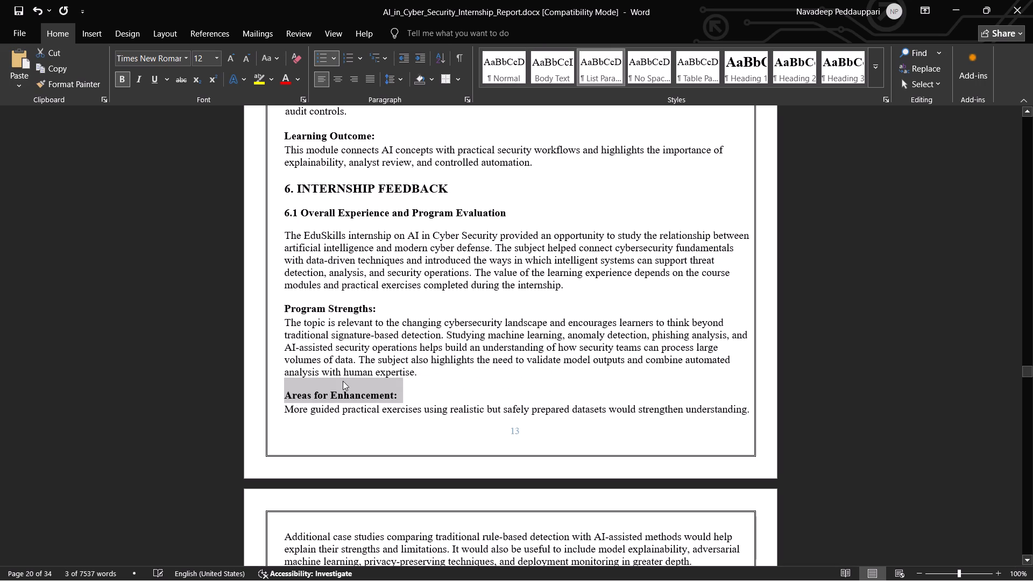
Review the formatting of sections 6.1 to 6.4 of the Internship Feedback chapter for remaining inconsistencies.
scroll(402, 372, down, 2)
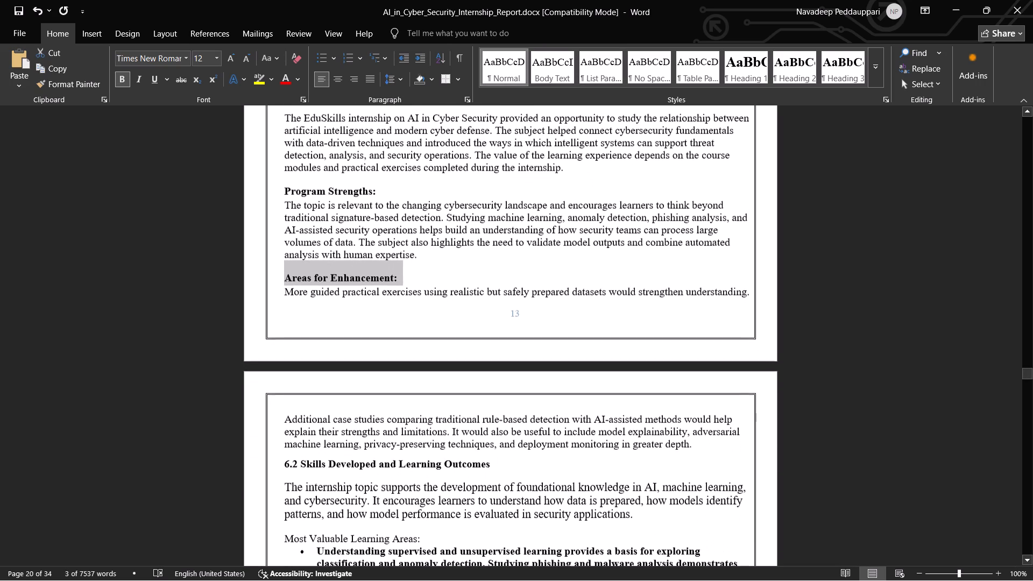
scroll(402, 372, down, 1)
scroll(402, 372, up, 2)
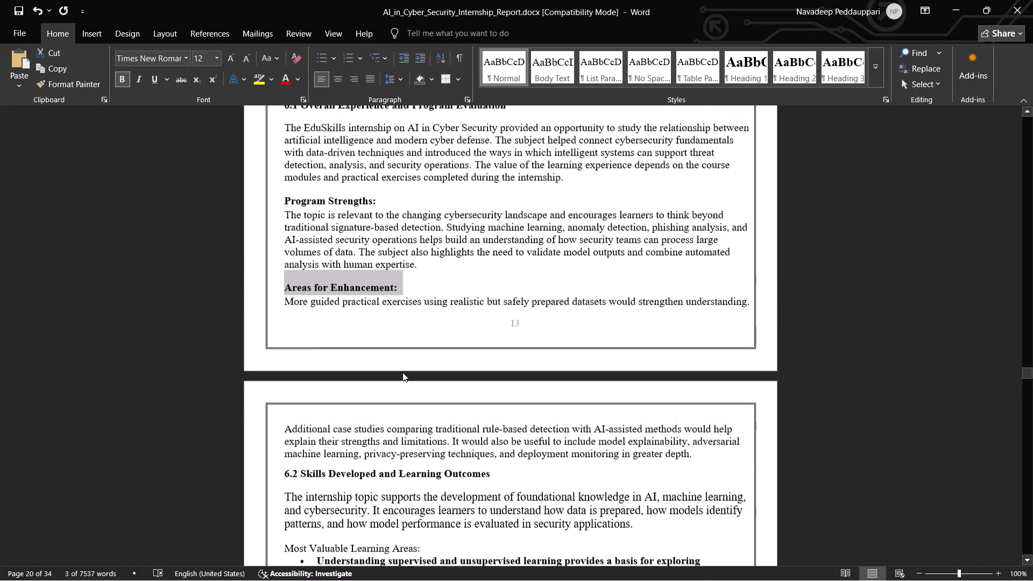
scroll(402, 372, up, 1)
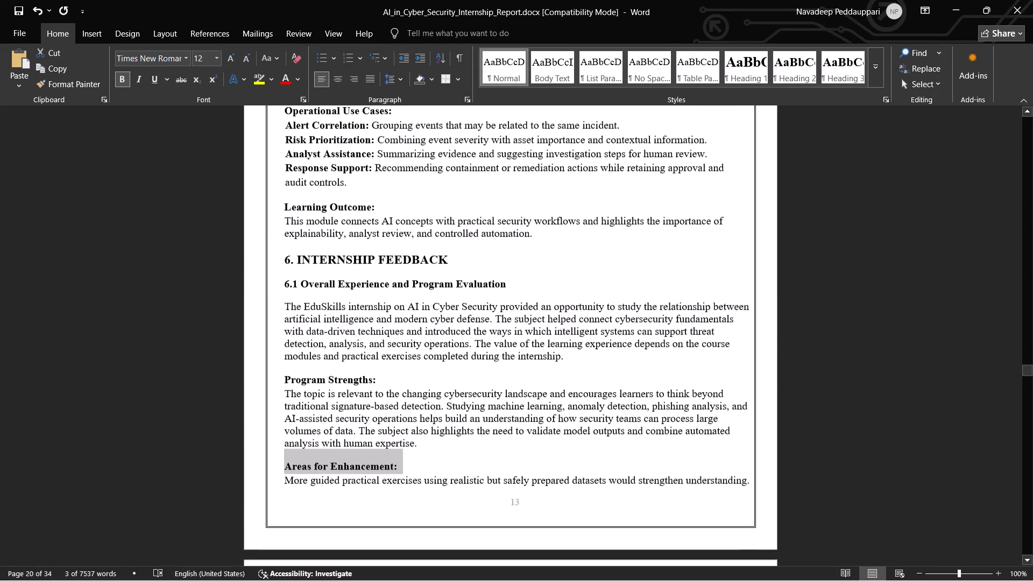
scroll(402, 372, down, 3)
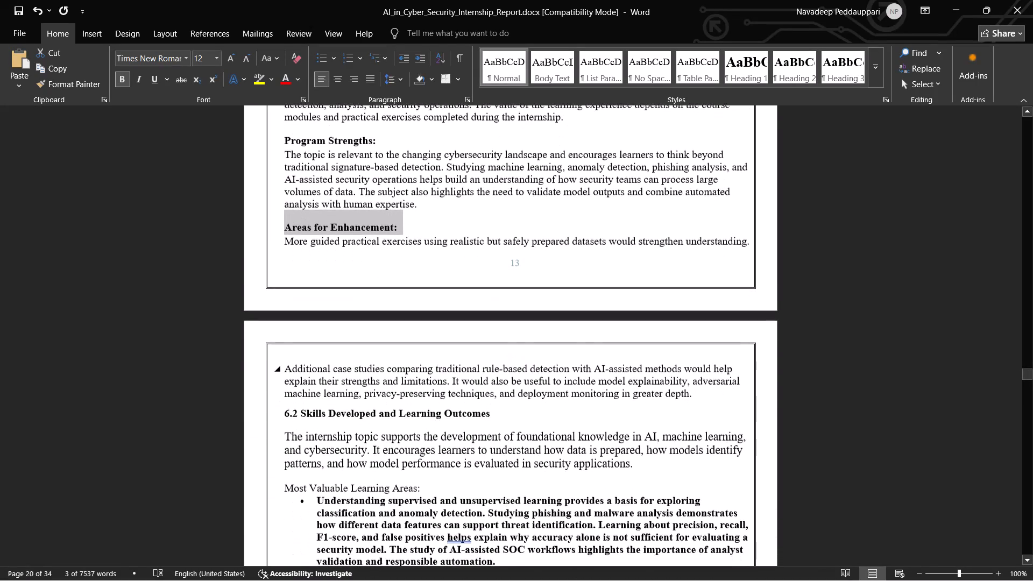
scroll(402, 372, down, 2)
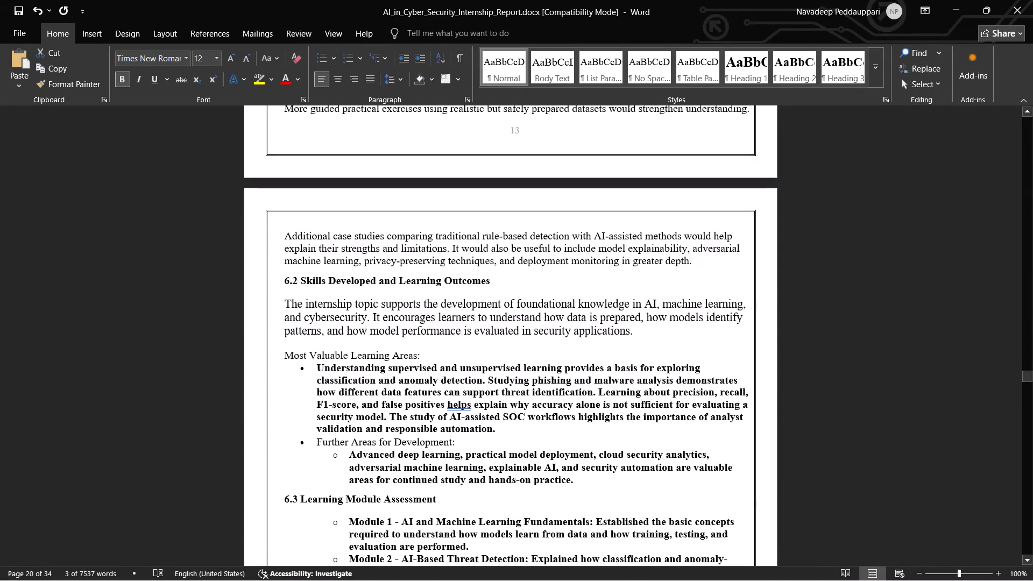
scroll(402, 372, down, 1)
scroll(402, 372, up, 2)
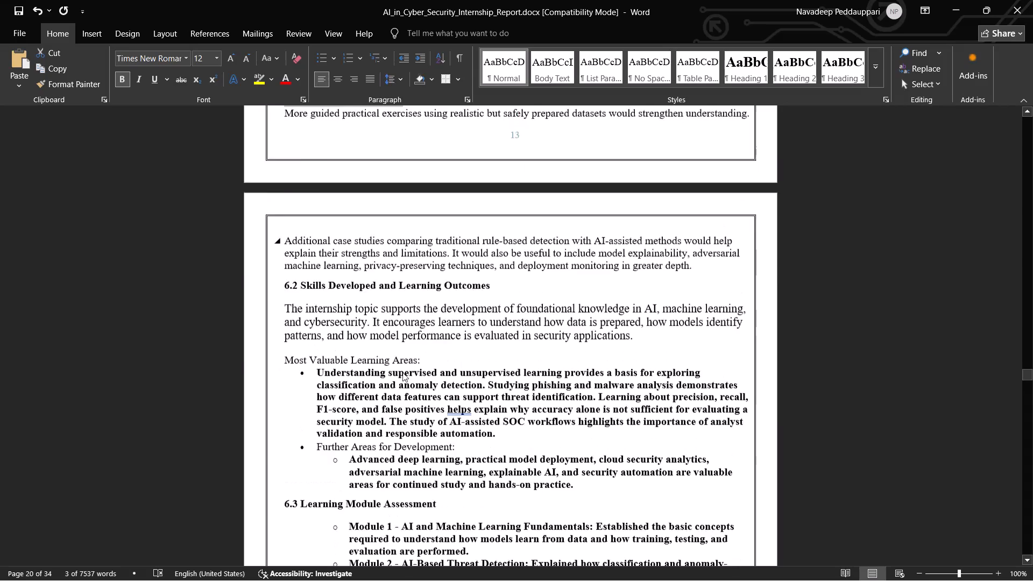
scroll(402, 372, up, 2)
scroll(402, 372, down, 4)
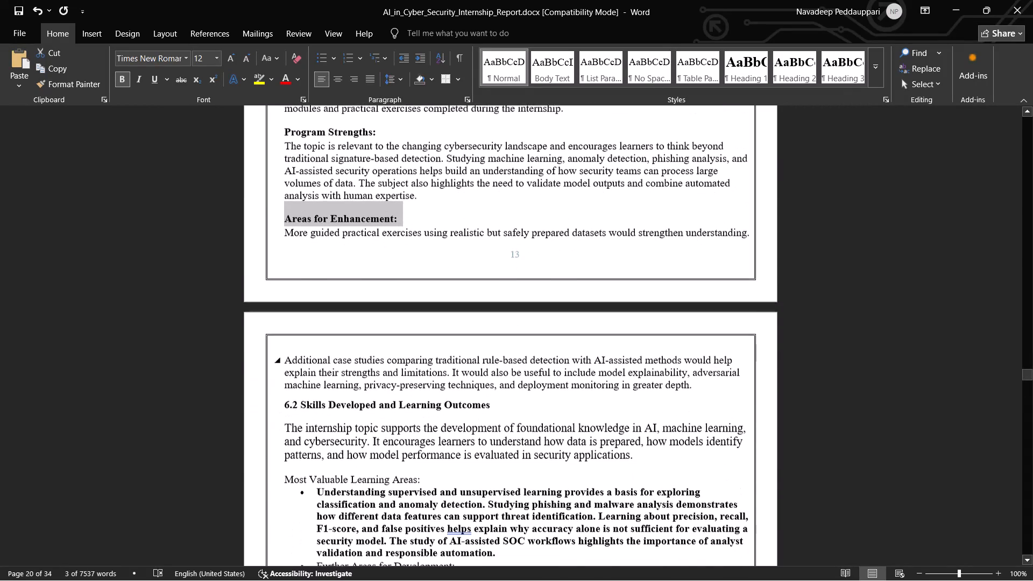
scroll(402, 372, up, 1)
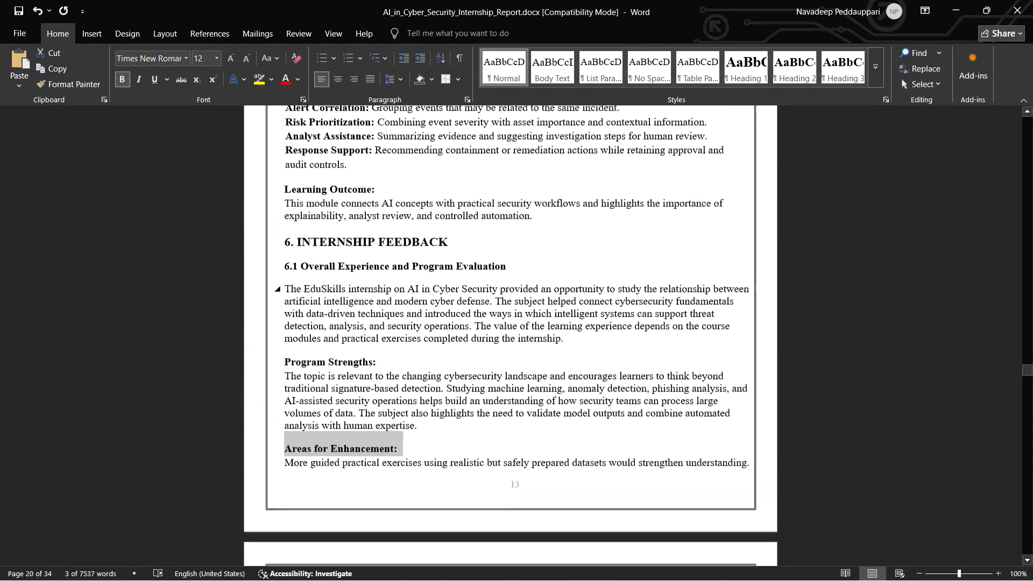
scroll(402, 372, down, 3)
scroll(402, 372, up, 1)
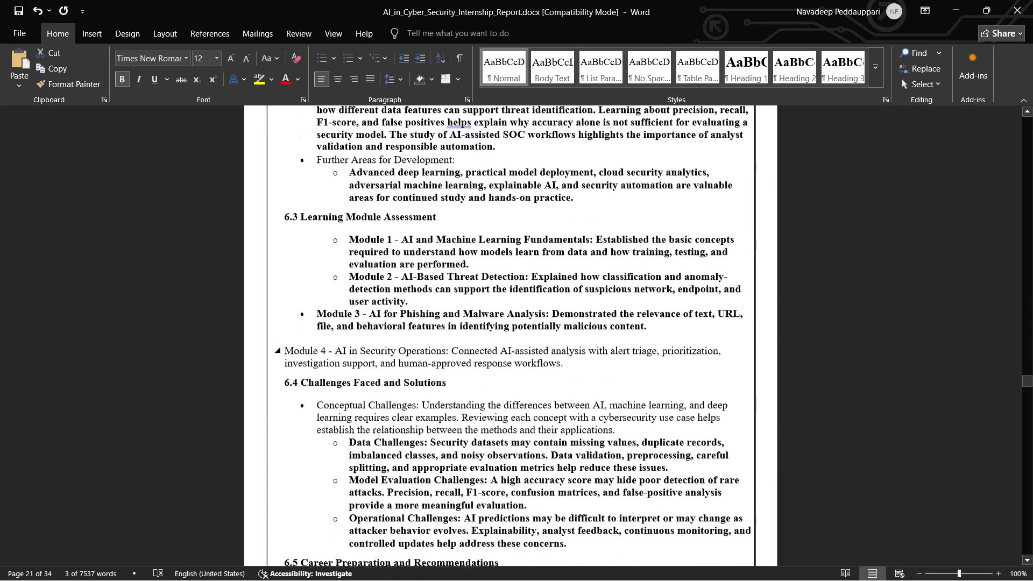
scroll(402, 372, up, 2)
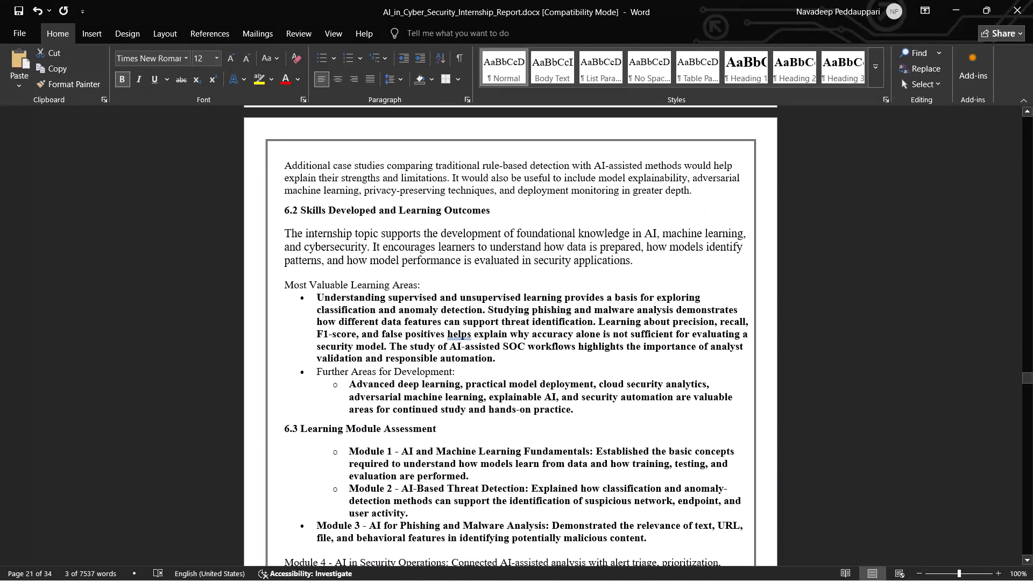
Copy the formatting of the paragraph under "Areas for Enhancement:" onto the introductory paragraph of section 6.2.
scroll(364, 261, up, 1)
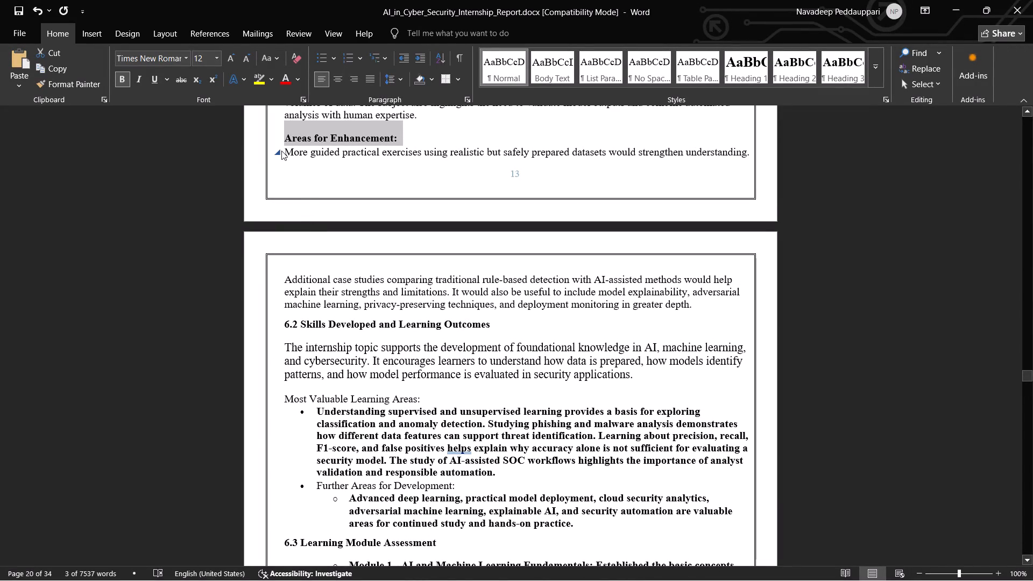
drag(286, 151, 687, 309)
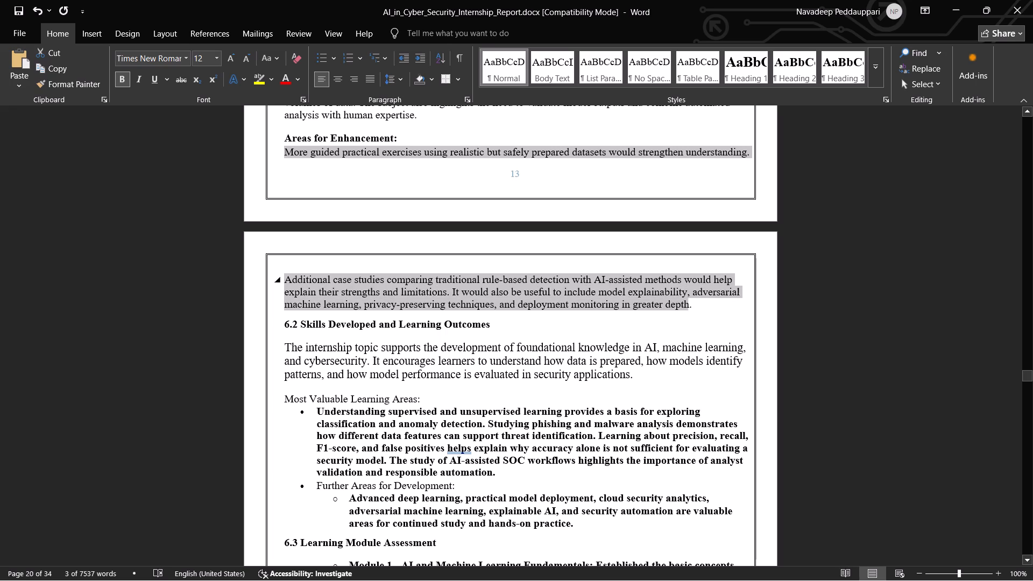
drag(687, 309, 697, 310)
key(ctrl+alt+c)
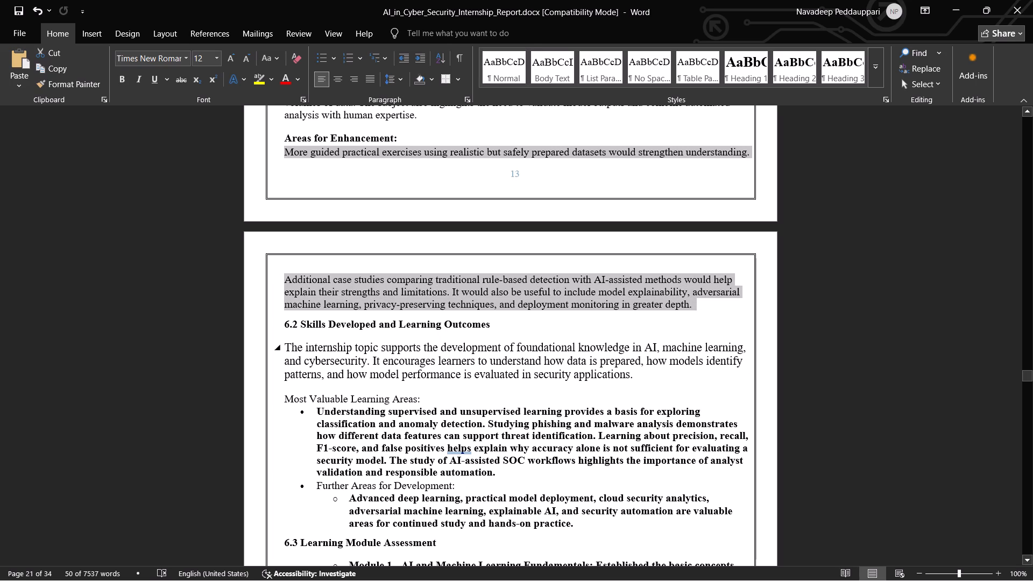
drag(285, 345, 640, 376)
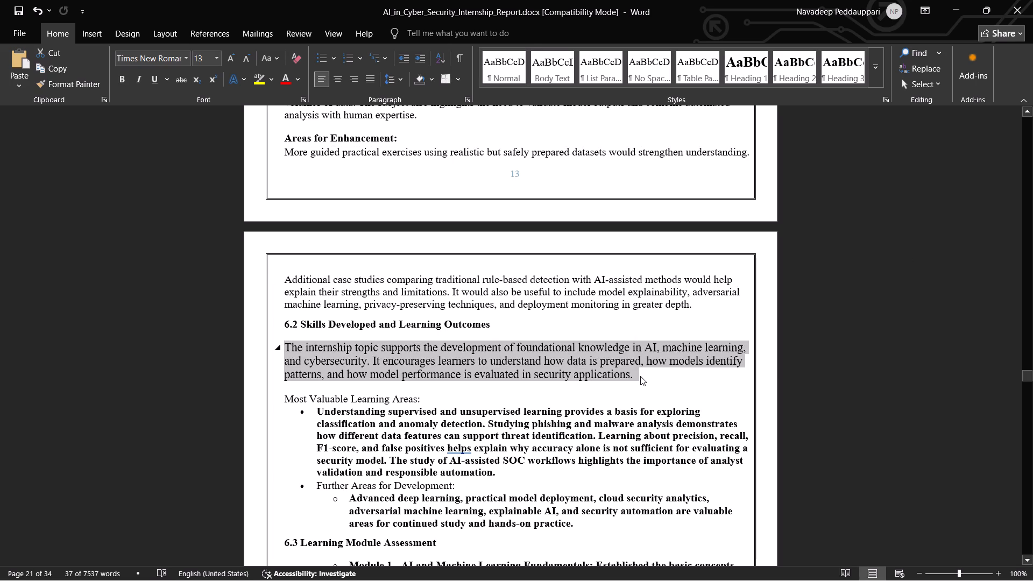
key(ctrl+alt+v)
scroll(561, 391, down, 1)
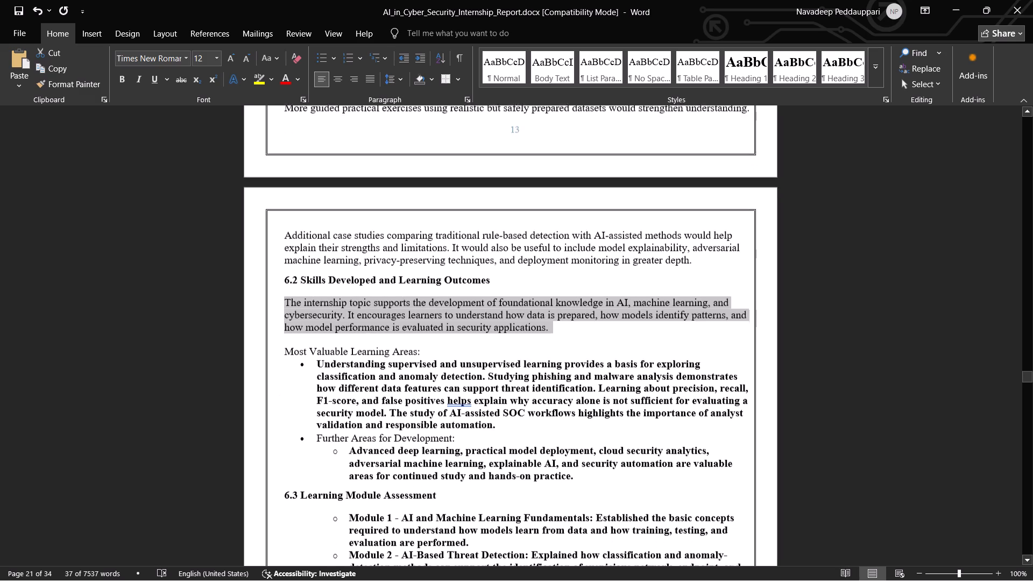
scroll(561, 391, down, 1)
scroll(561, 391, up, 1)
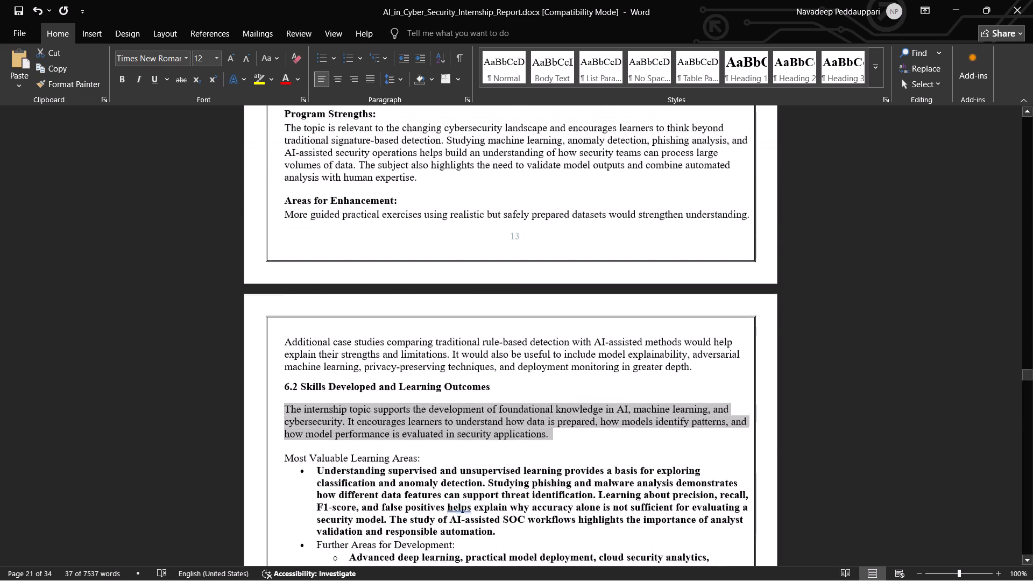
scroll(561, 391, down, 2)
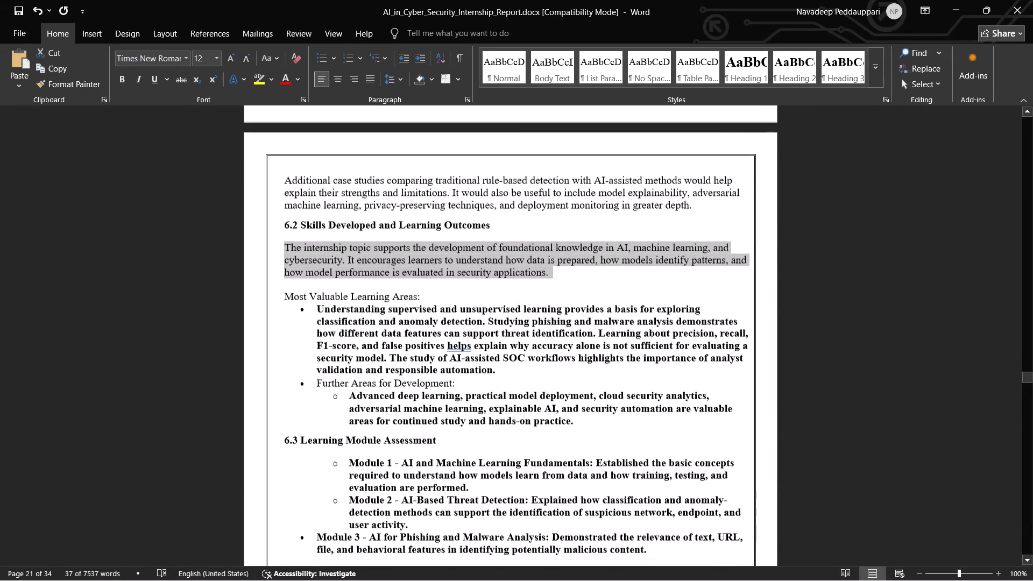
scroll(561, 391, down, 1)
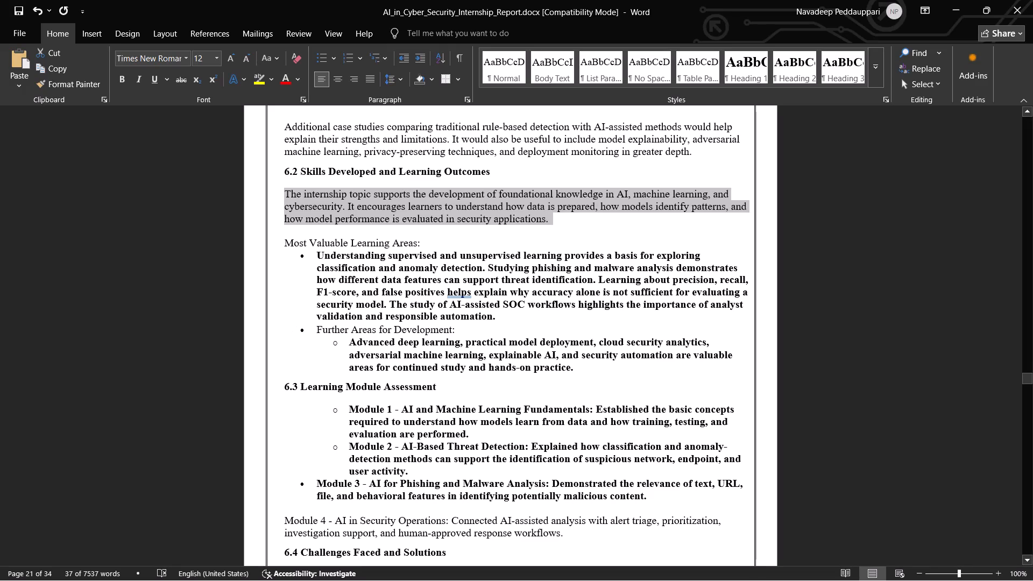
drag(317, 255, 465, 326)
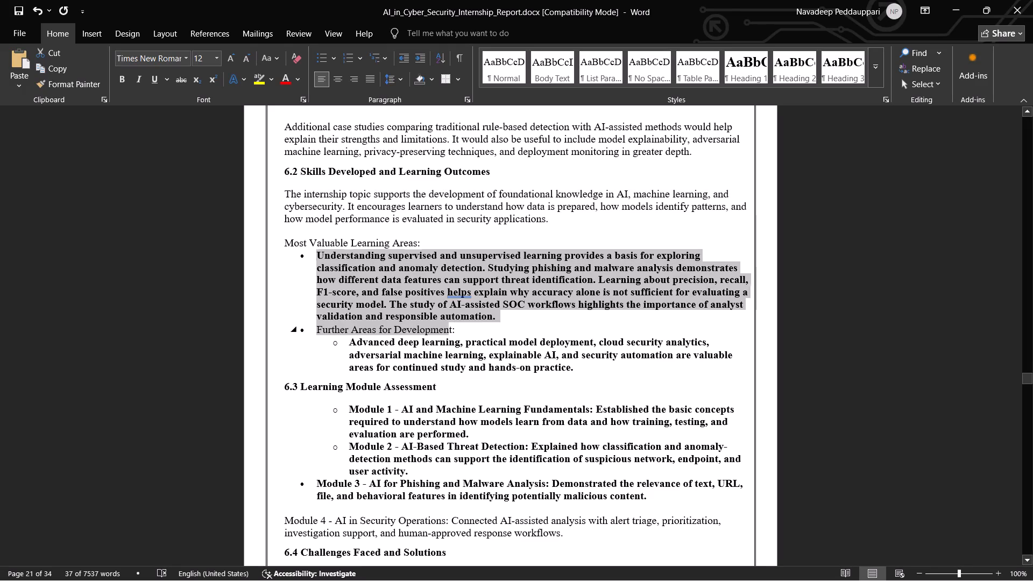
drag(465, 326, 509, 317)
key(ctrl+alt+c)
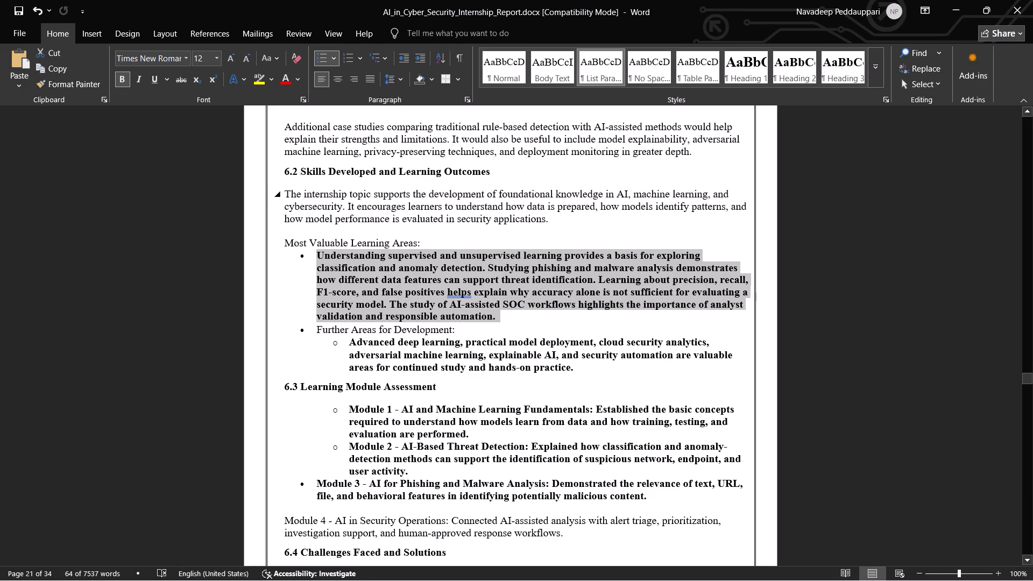
Copy the formatting of the section 6.2 introductory paragraph onto the bold bulleted paragraph under "Most Valuable Learning Areas:".
drag(285, 192, 559, 221)
key(ctrl+alt+c)
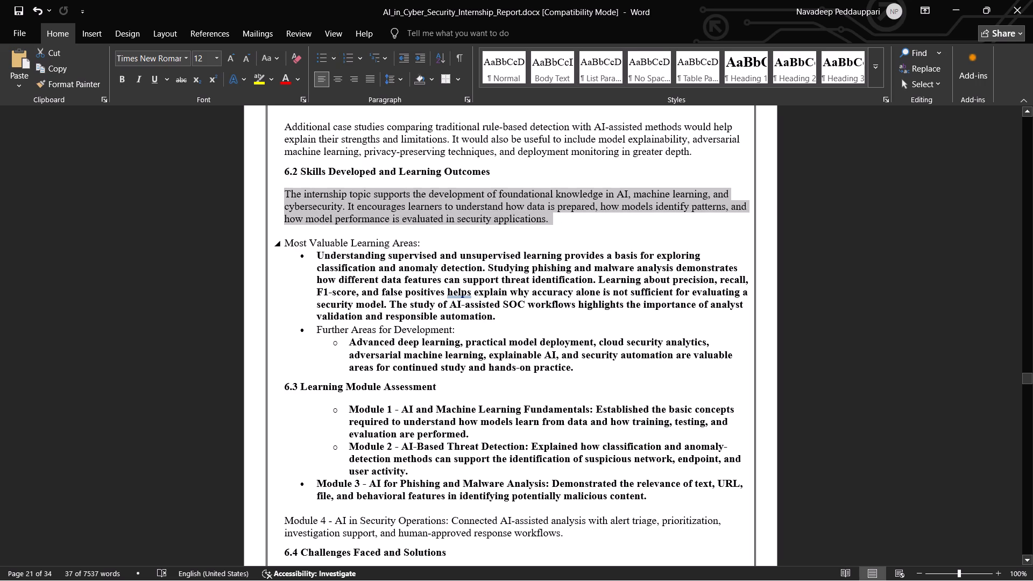
drag(319, 257, 501, 311)
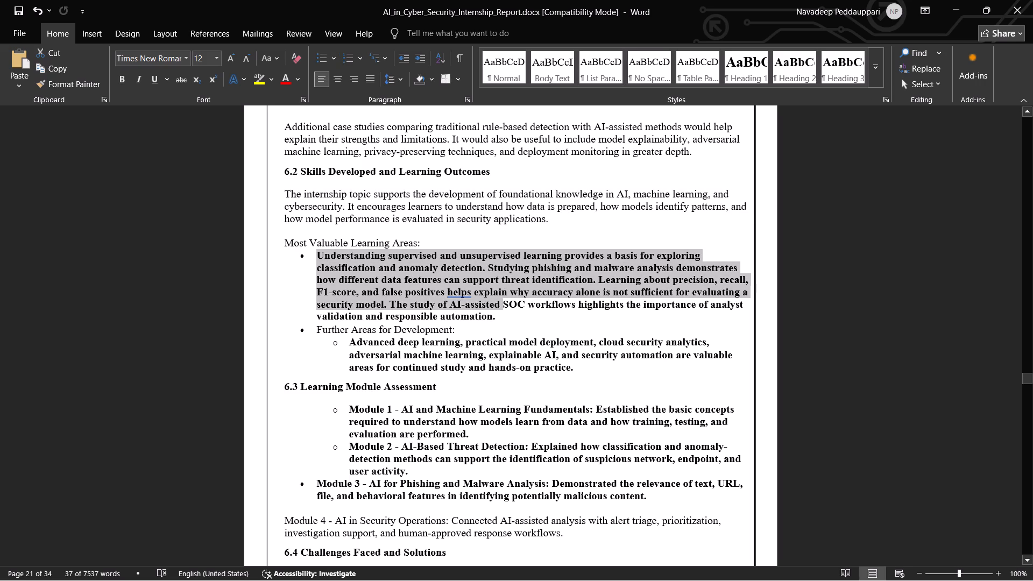
drag(501, 311, 508, 319)
key(ctrl+alt+v)
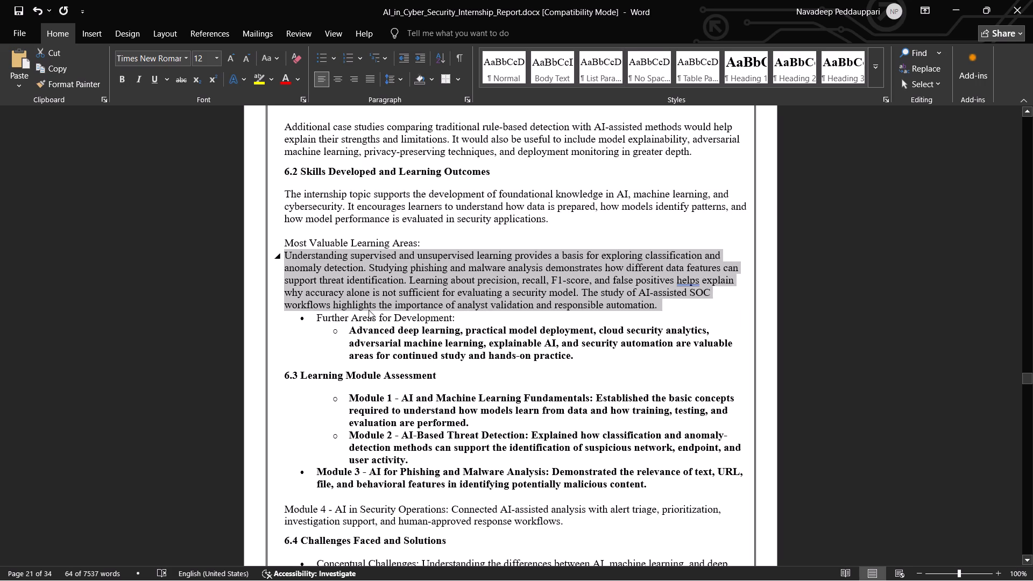
Apply the same body text formatting to the bold bulleted paragraph under "Further Areas for Development:" in section 6.2.
drag(350, 335, 583, 359)
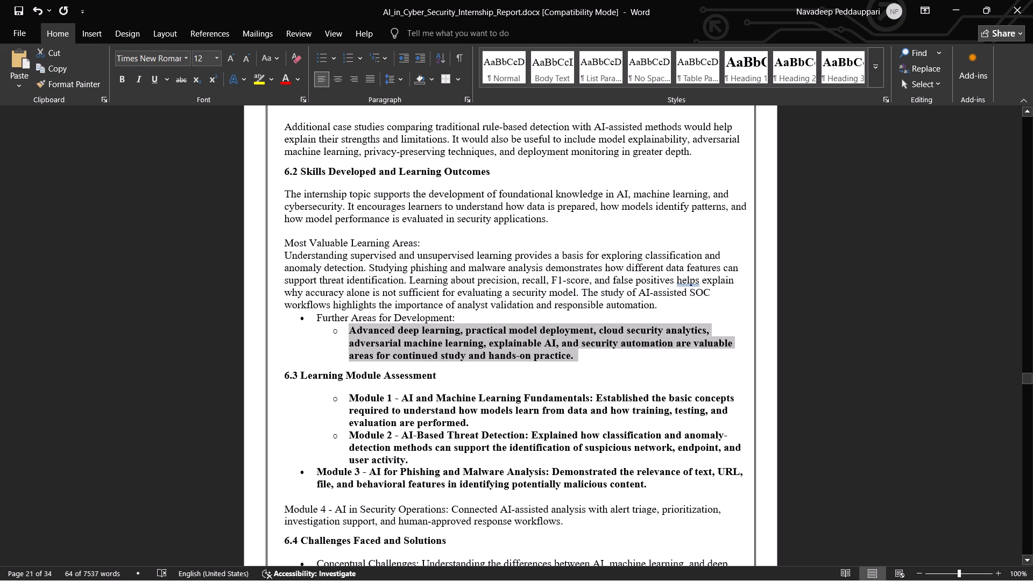
drag(583, 359, 590, 359)
key(ctrl+alt+v)
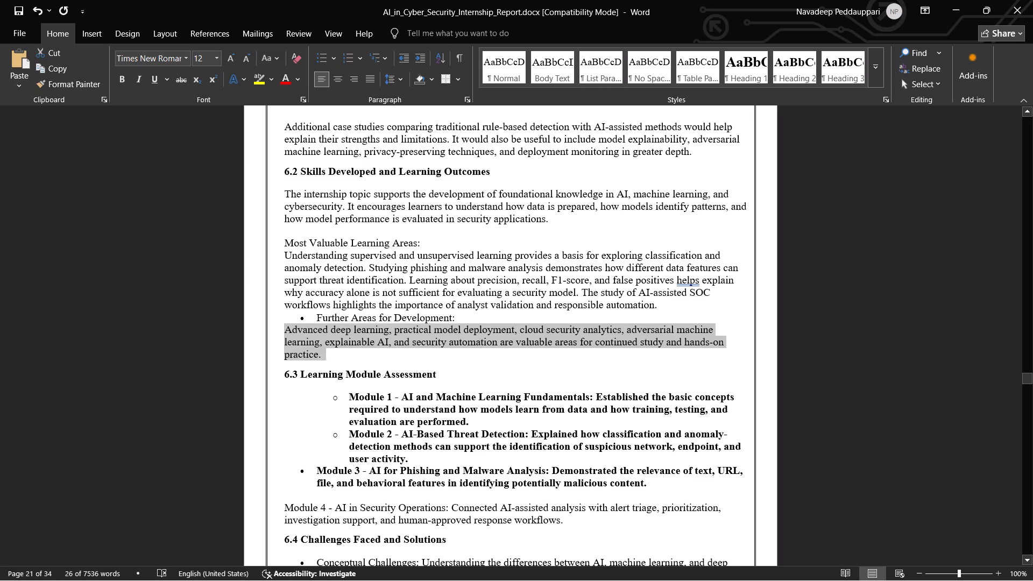
Copy the formatting of the "Areas for Enhancement:" subheading in section 6.1 onto the "Most Valuable Learning Areas:" subheading in section 6.2.
scroll(372, 242, up, 1)
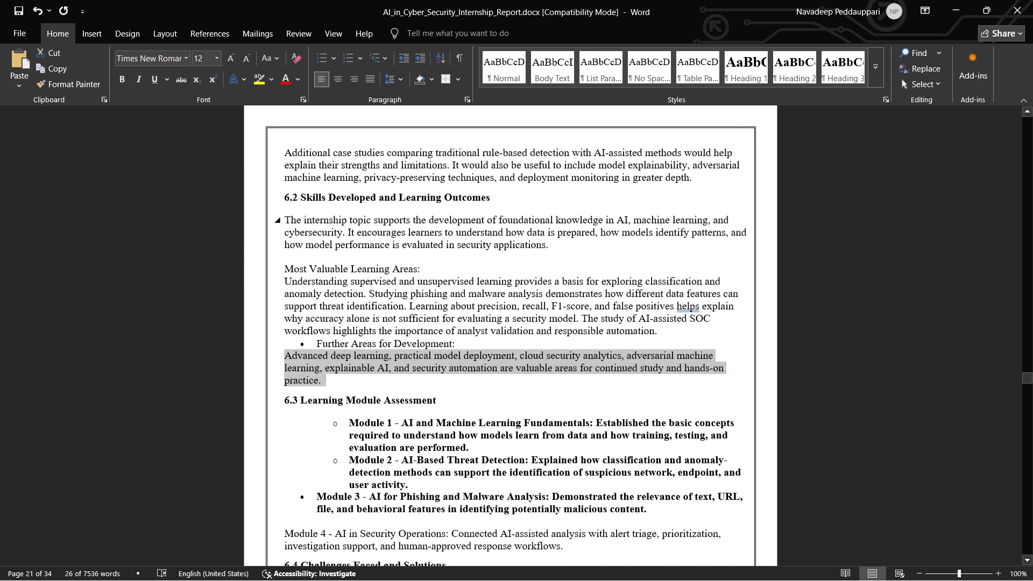
scroll(372, 242, up, 4)
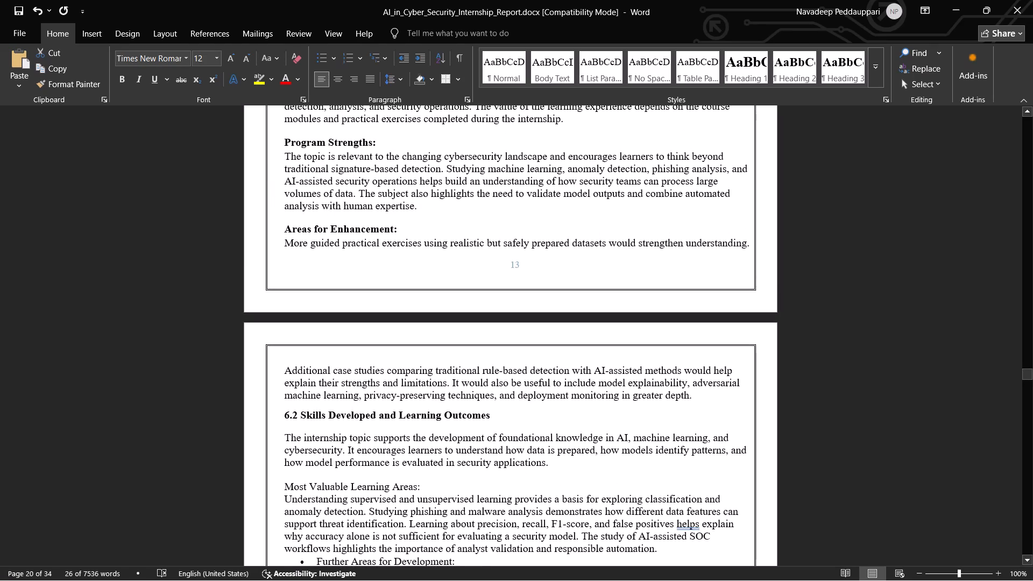
triple_click(341, 228)
key(ctrl+alt+c)
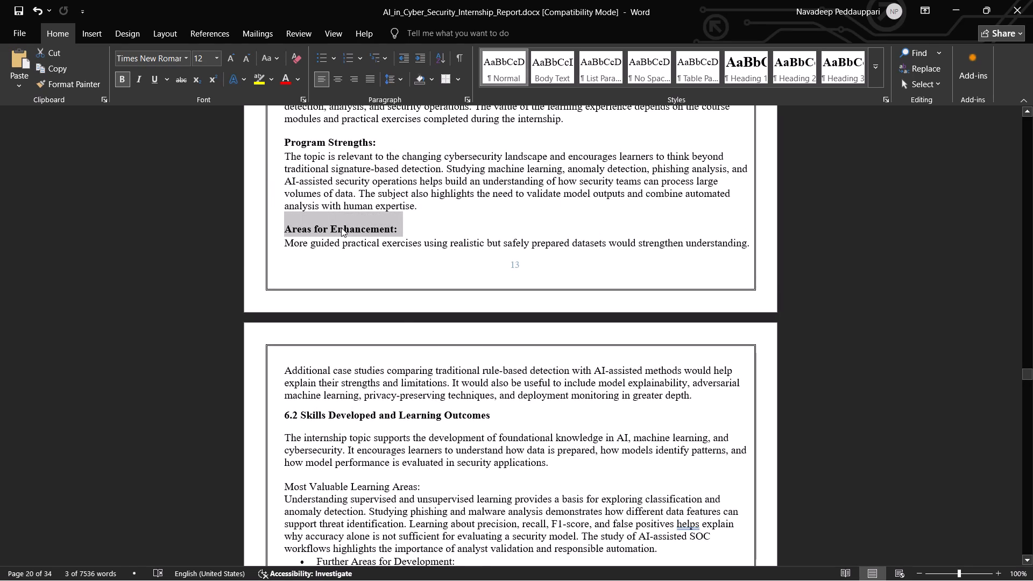
scroll(341, 228, down, 2)
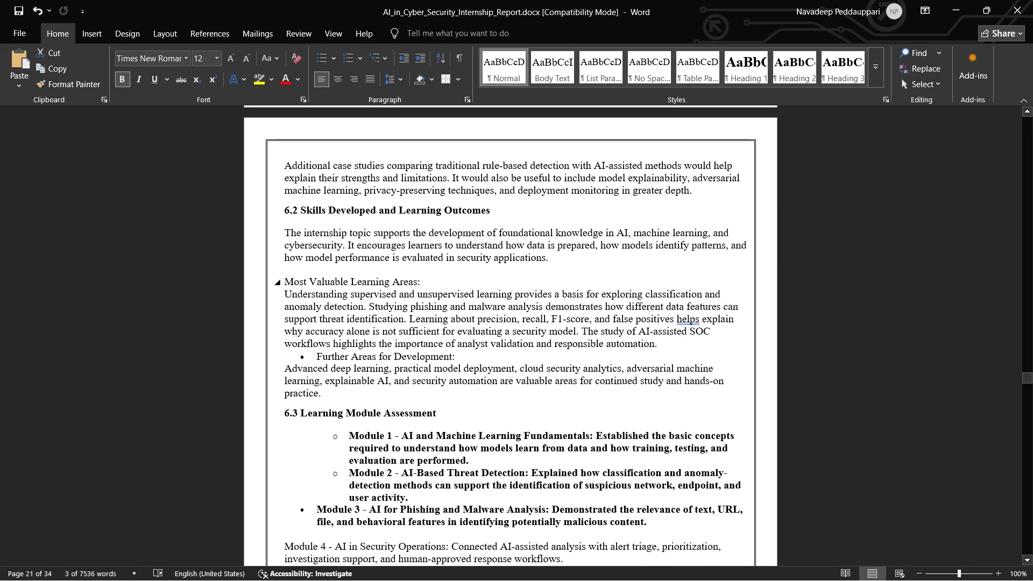
triple_click(328, 284)
click(328, 284)
triple_click(328, 284)
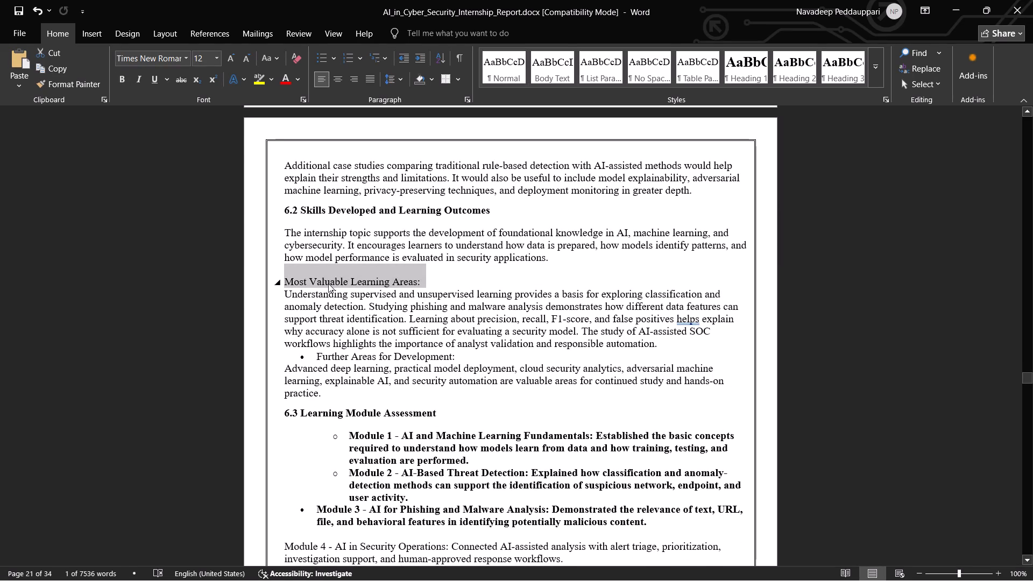
key(ctrl+alt+v)
Apply the same subheading formatting to the bulleted "Further Areas for Development:" line in section 6.2.
scroll(330, 308, down, 1)
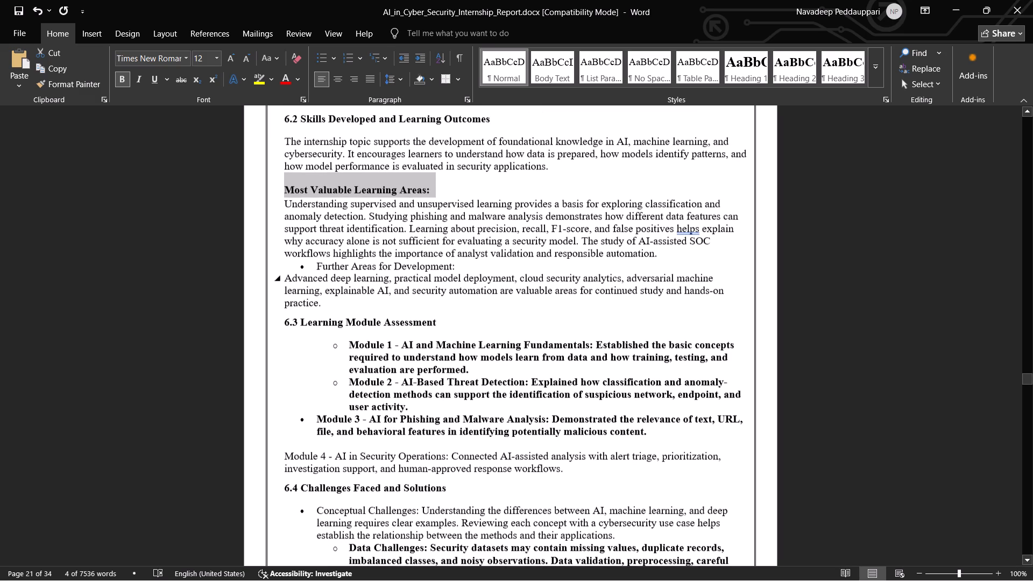
triple_click(332, 264)
key(ctrl+alt+v)
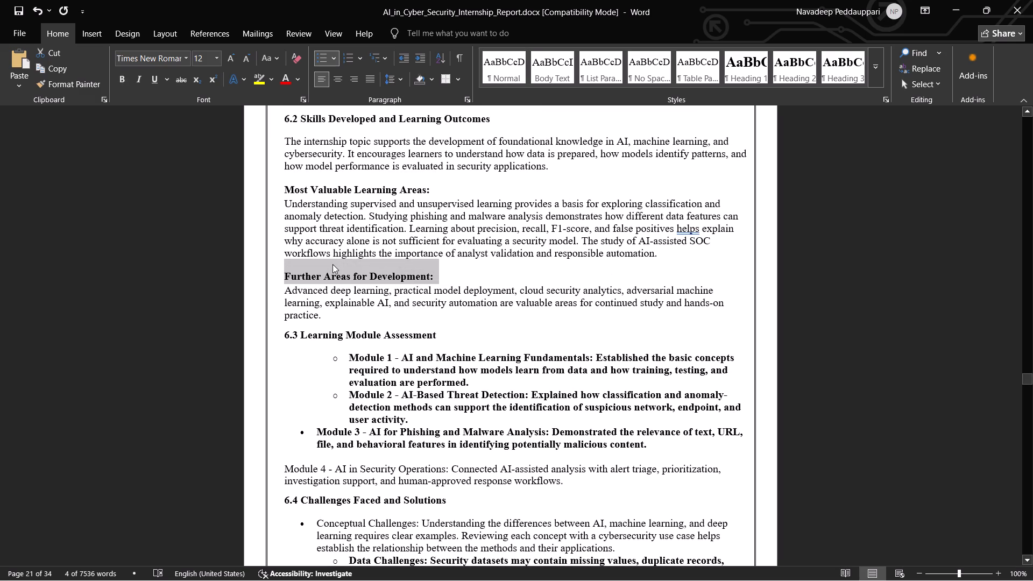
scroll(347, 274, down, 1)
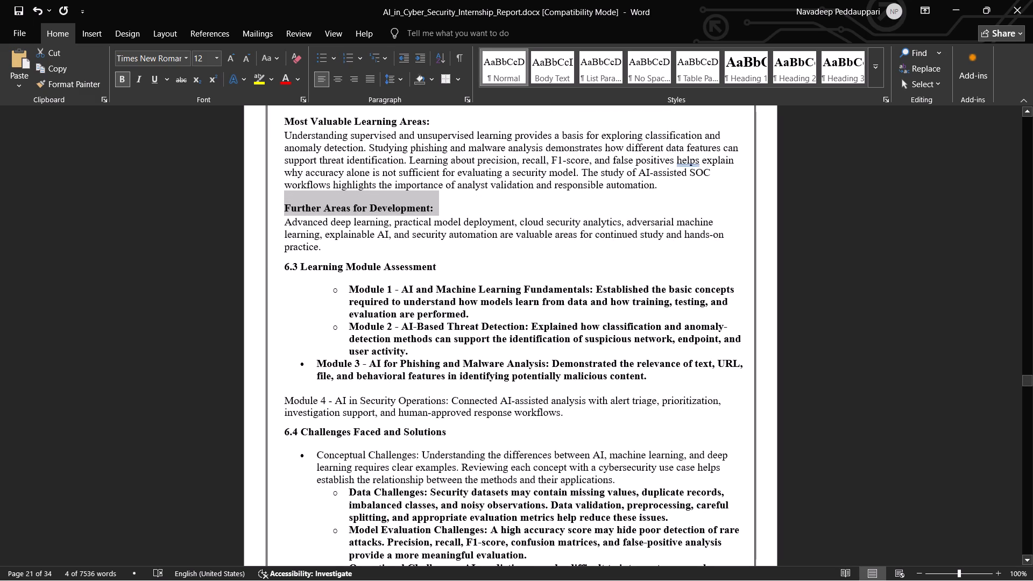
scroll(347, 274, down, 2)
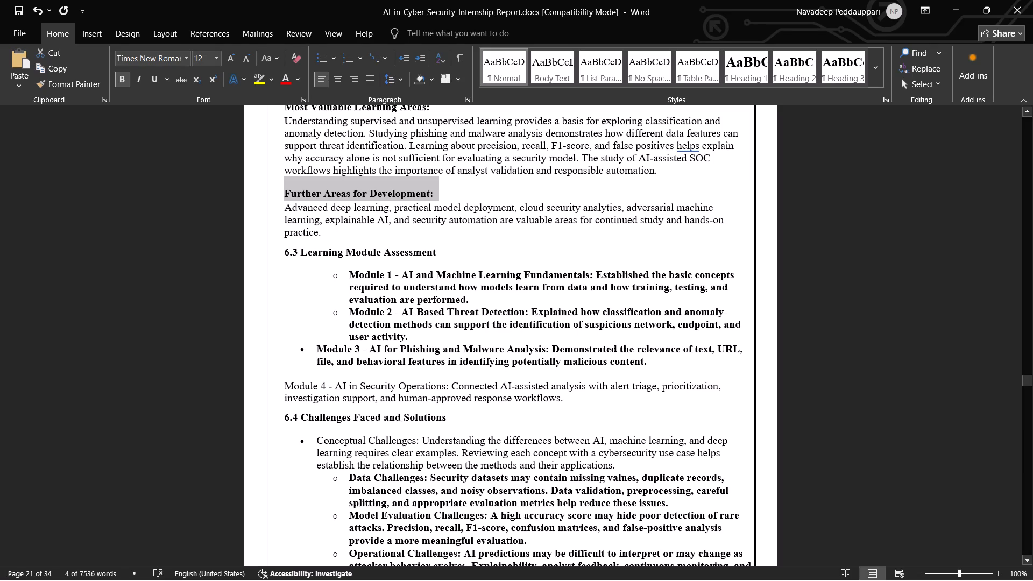
Remove the bullets and indentation from the Module 1, 2, 3 and 4 paragraphs in section 6.3 Learning Module Assessment.
click(347, 274)
key(BackSpace)
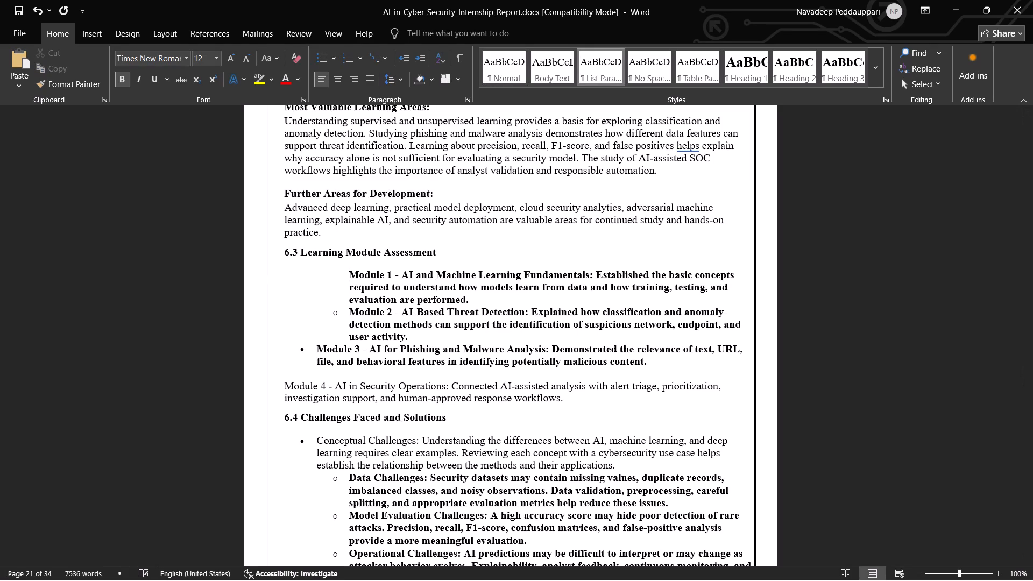
key(BackSpace)
key(Down)
key(Down)
key(BackSpace)
key(BackSpace)
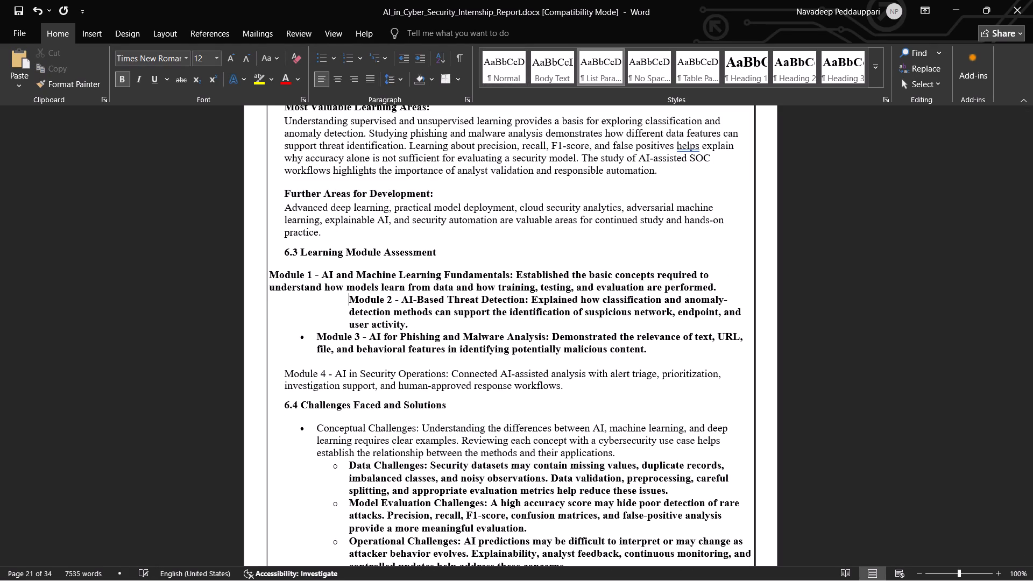
key(Down)
key(Down)
key(BackSpace)
key(BackSpace)
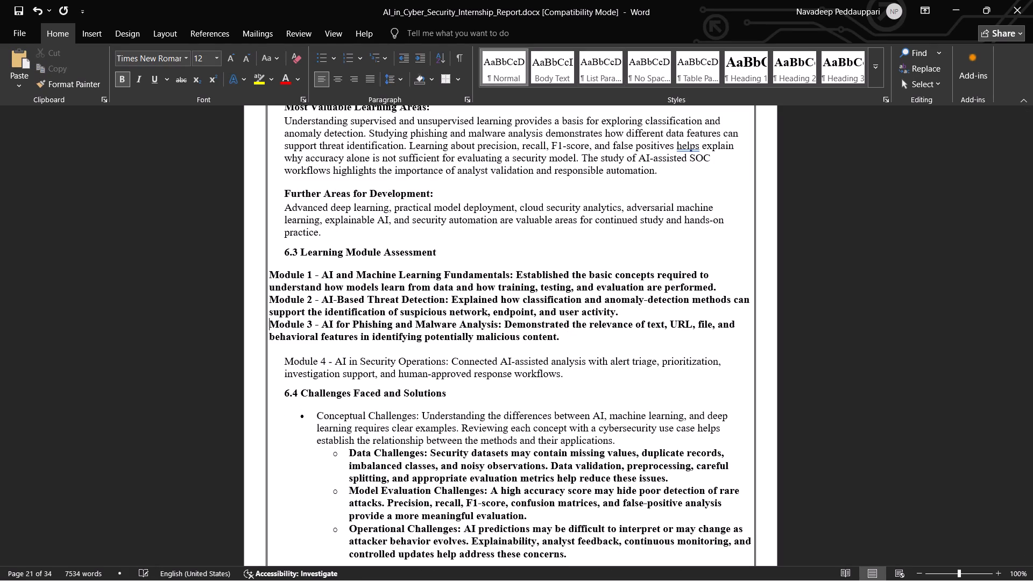
key(Down)
key(Down)
key(BackSpace)
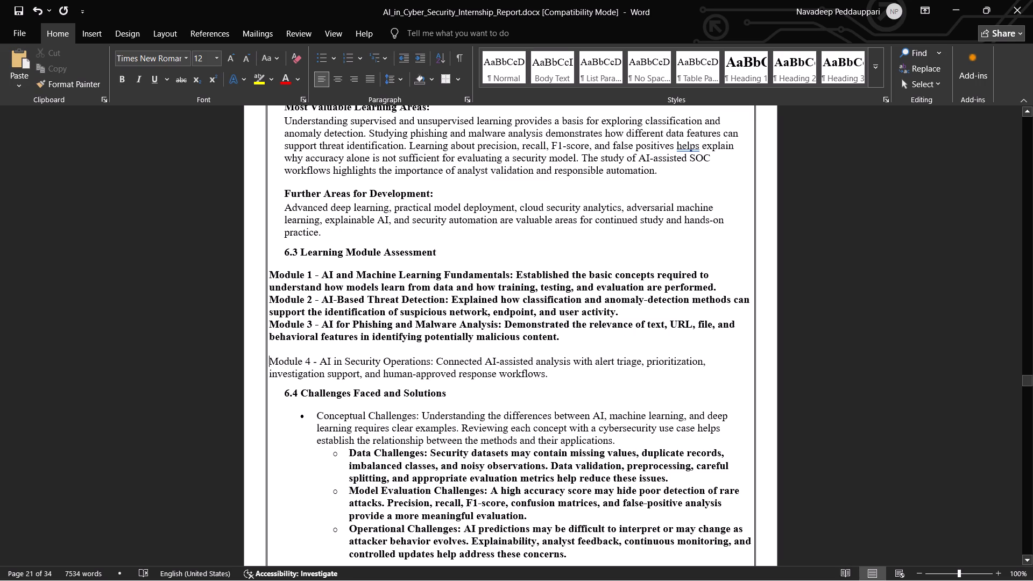
Format the four module paragraphs in section 6.3 as a bulleted list with solid round bullets.
drag(270, 275, 559, 377)
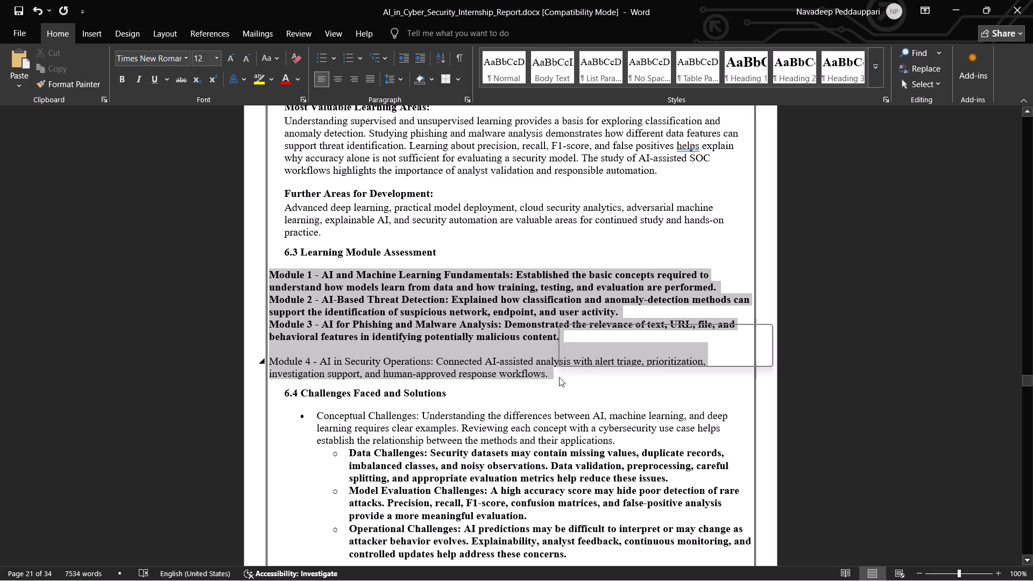
click(322, 58)
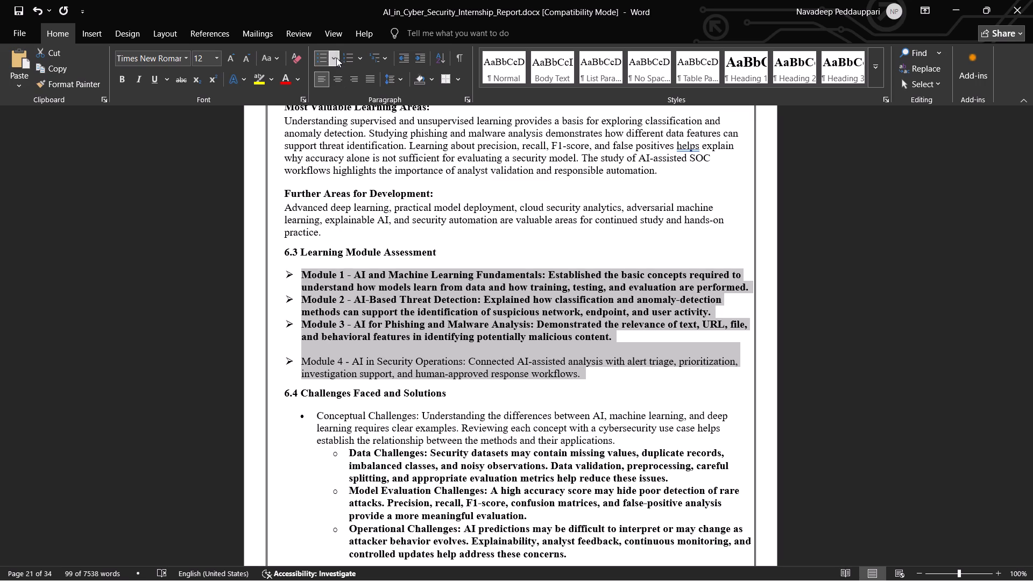
click(333, 58)
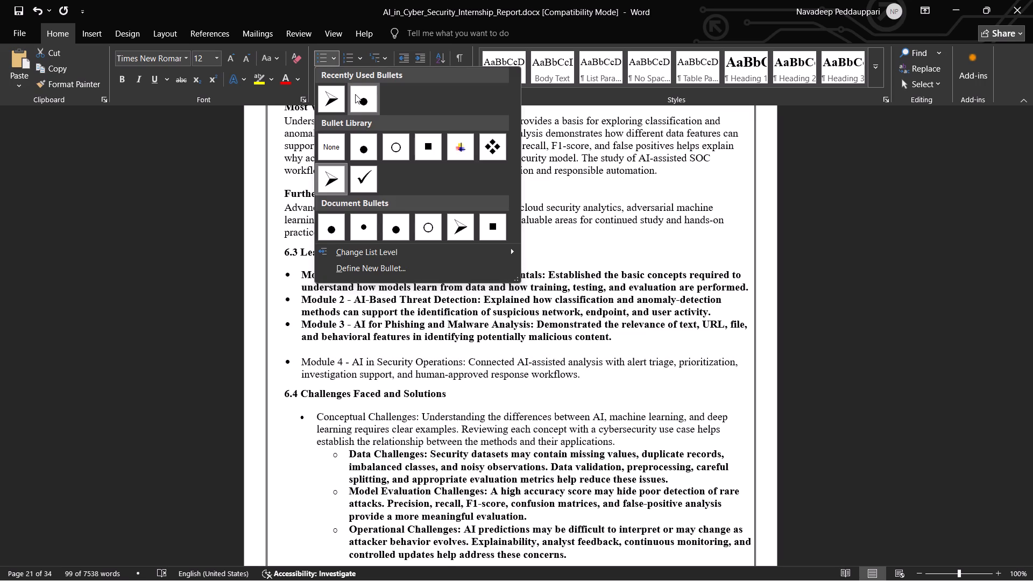
click(355, 94)
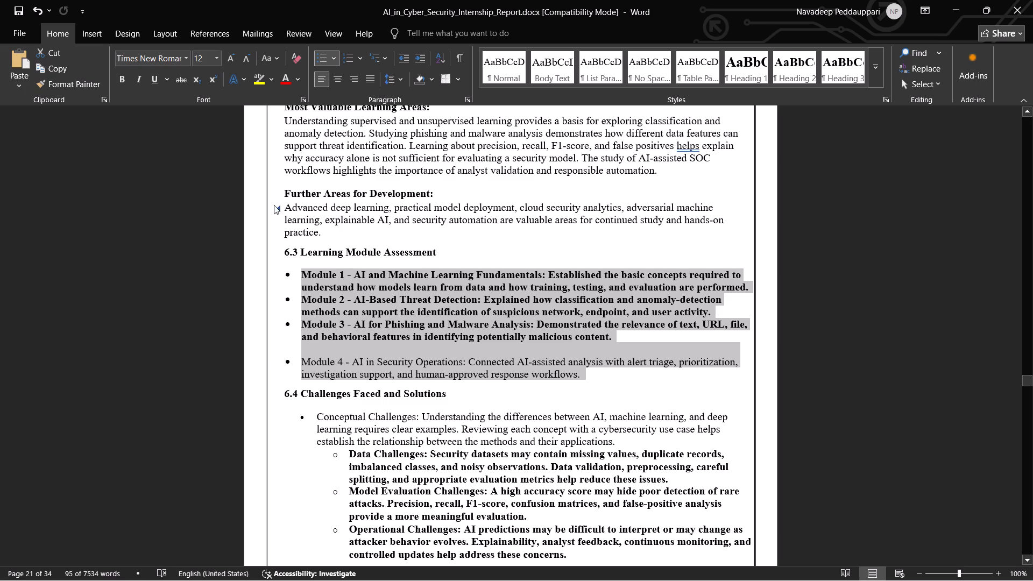
Copy the body text formatting under "Further Areas for Development:" onto the Module 1 to 4 descriptions, leaving out the module labels.
drag(286, 207, 323, 232)
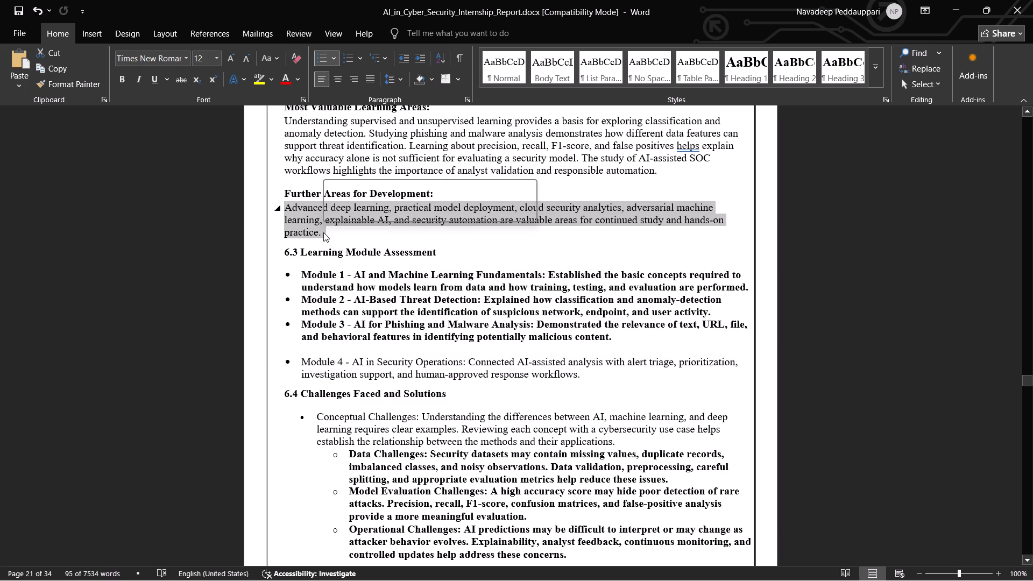
key(ctrl+alt+c)
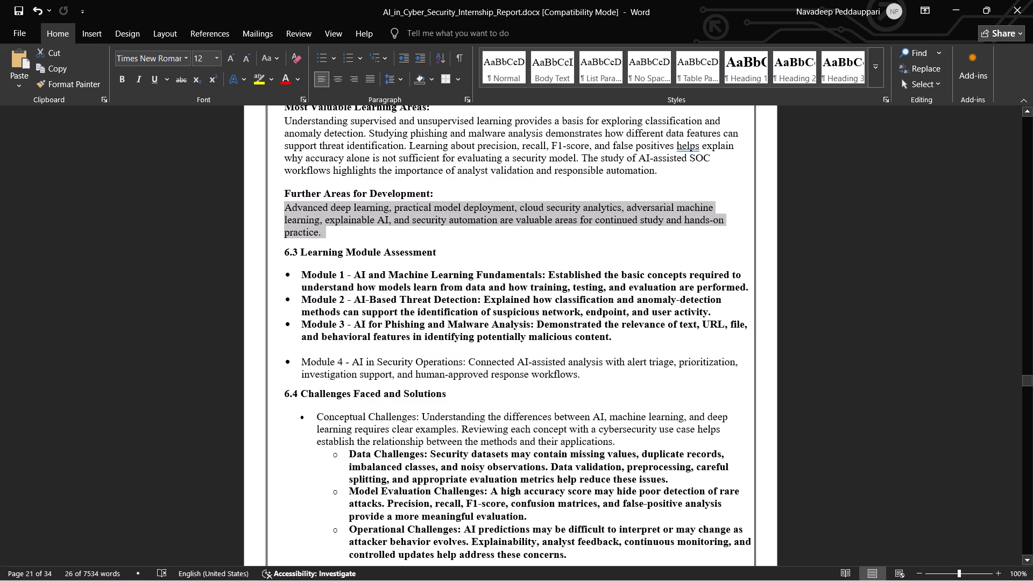
drag(354, 274, 752, 285)
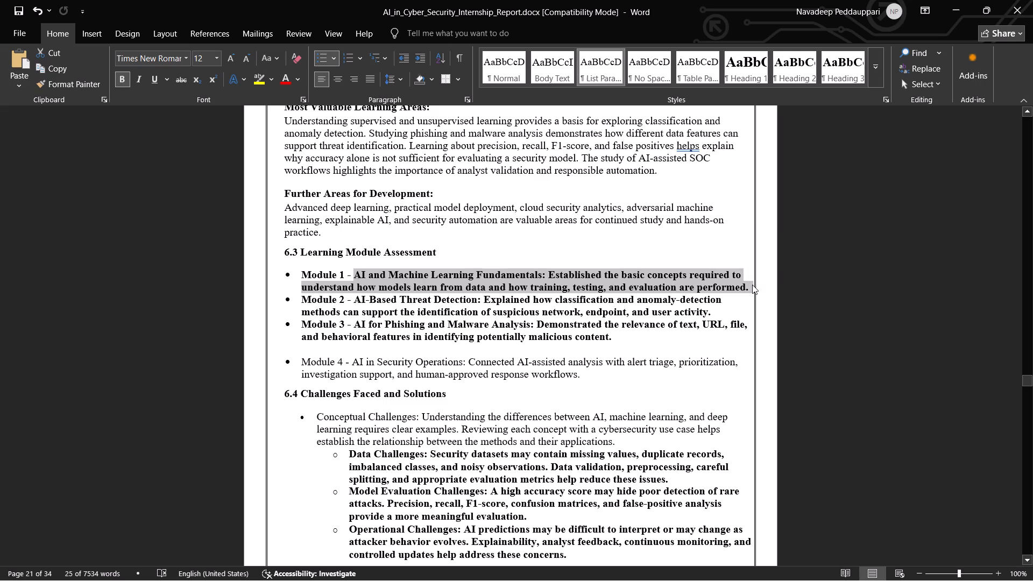
key(ctrl+alt+v)
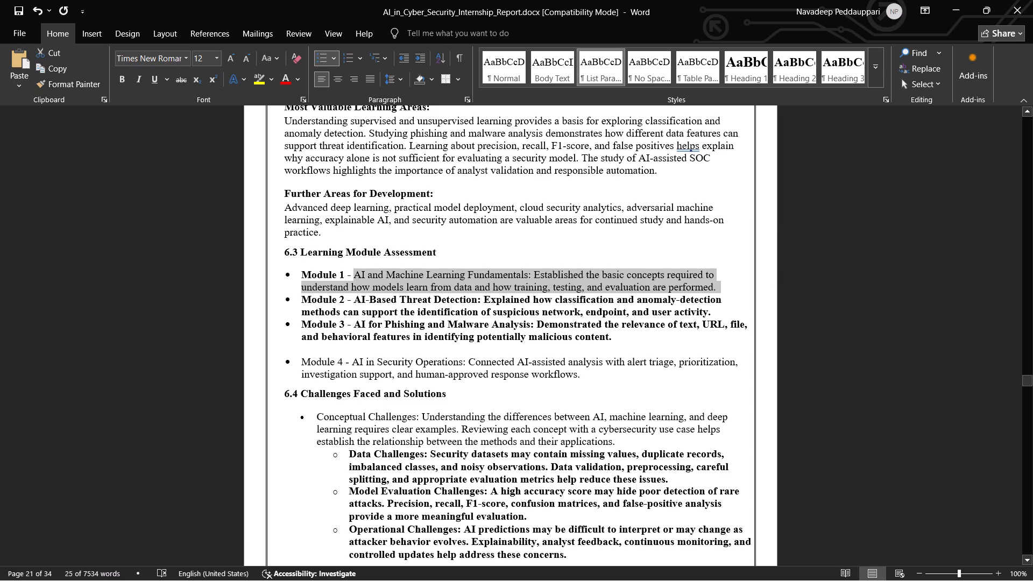
drag(353, 299, 714, 310)
key(ctrl+alt+v)
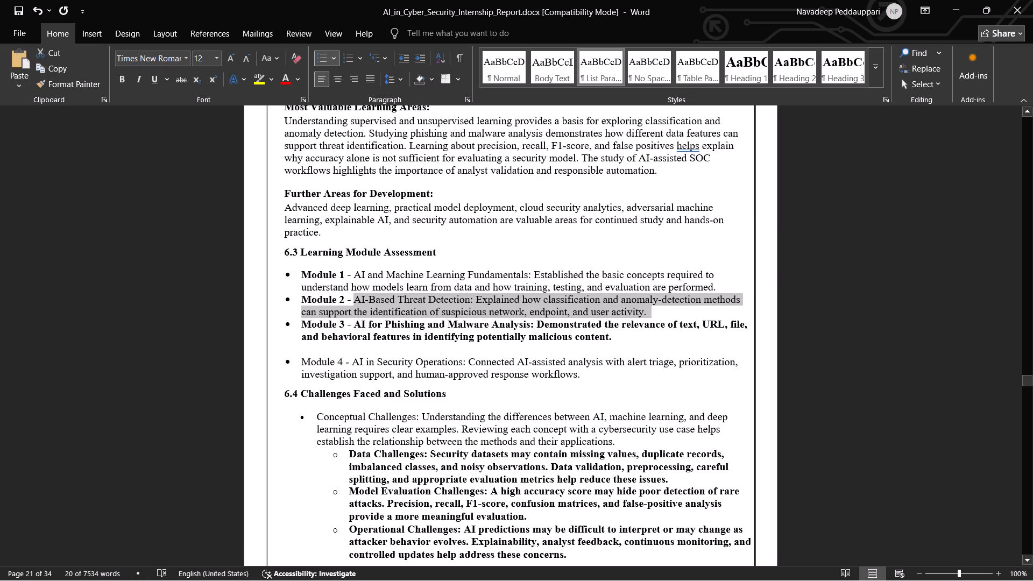
drag(353, 327, 621, 337)
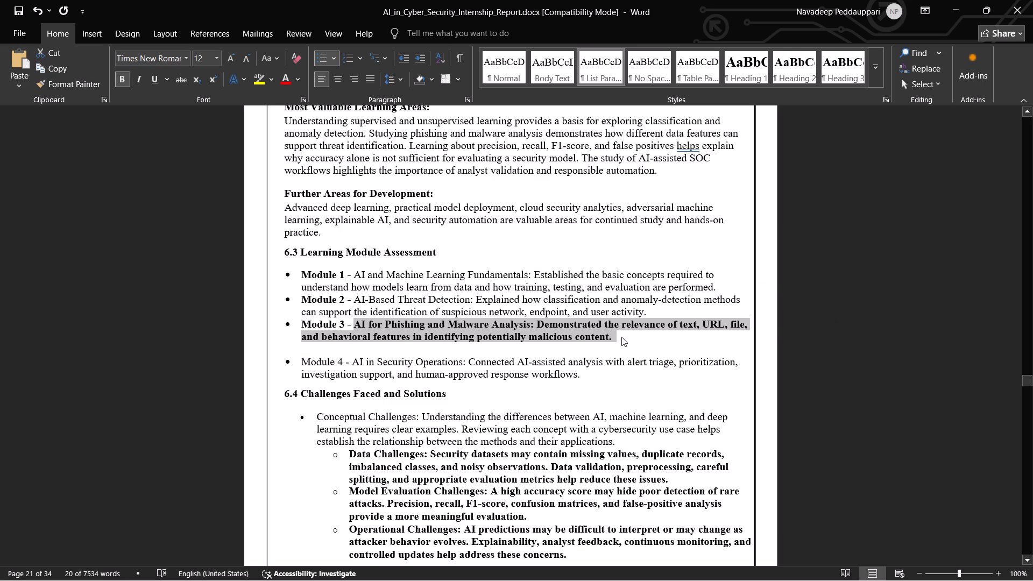
key(ctrl+alt+v)
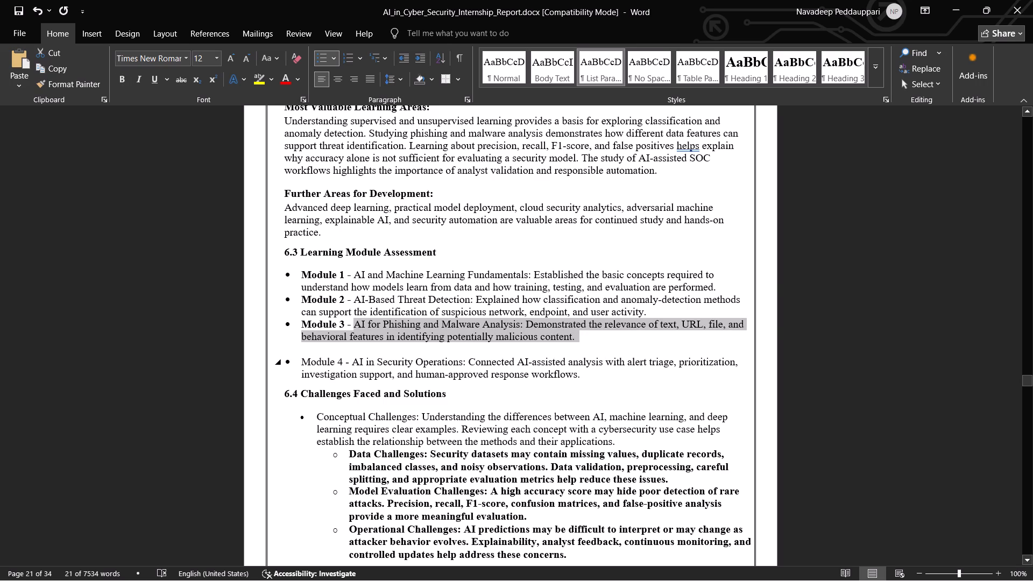
drag(353, 362, 599, 375)
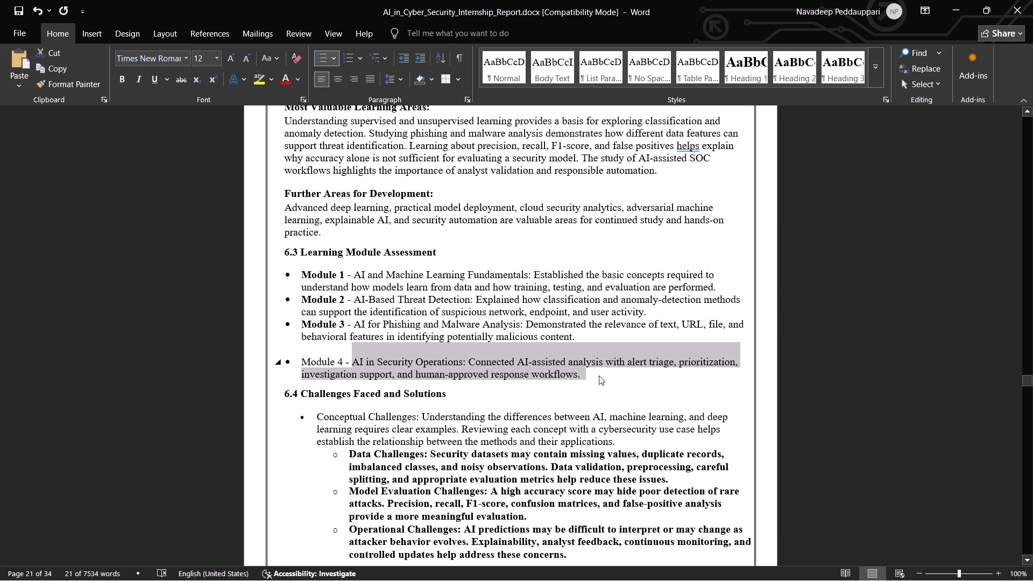
key(ctrl+alt+v)
Copy the bold formatting of the "Module 3" label onto the "Module 4" label in section 6.3.
drag(299, 323, 339, 323)
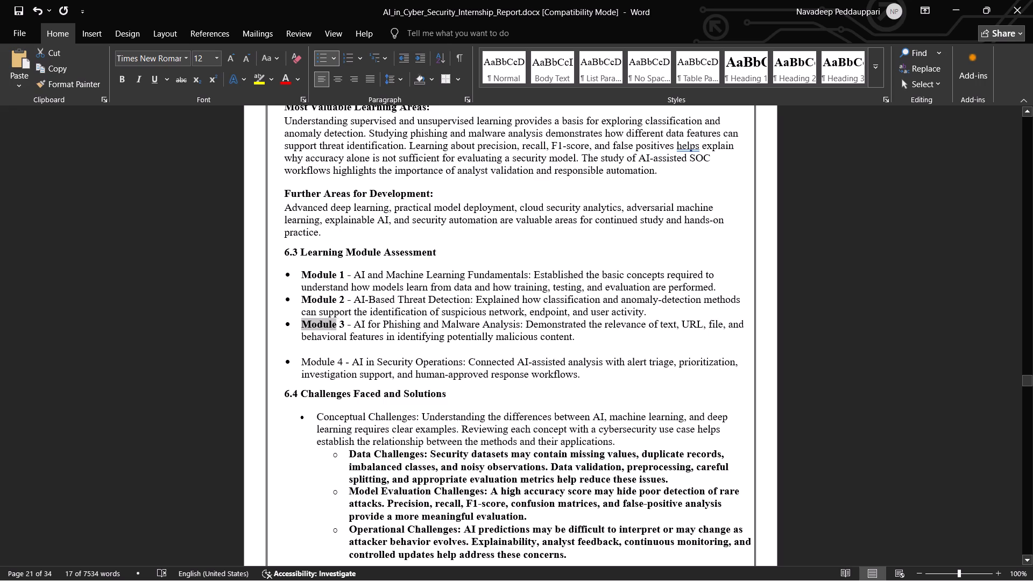
drag(339, 323, 344, 323)
key(ctrl+alt+c)
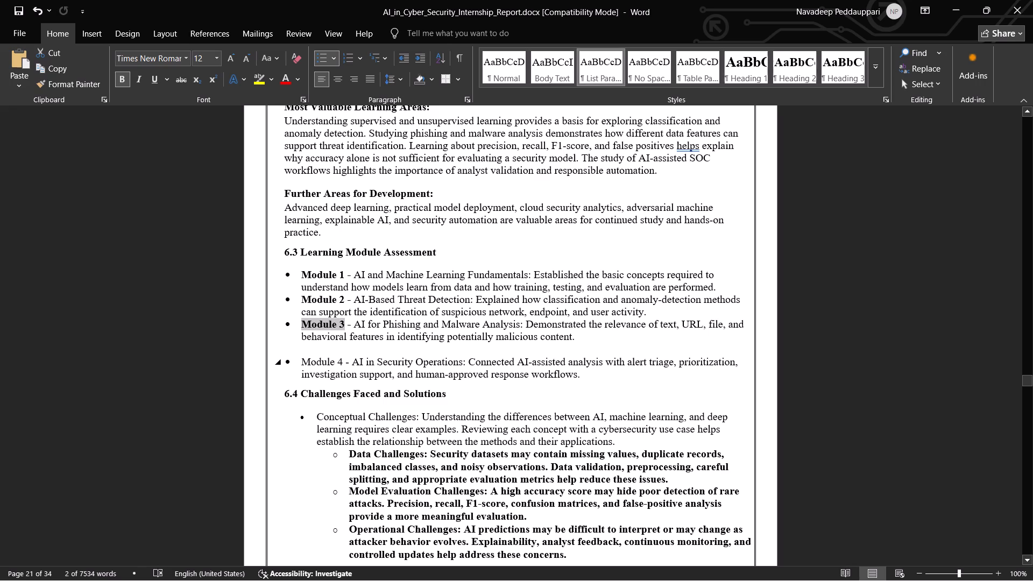
drag(300, 362, 348, 359)
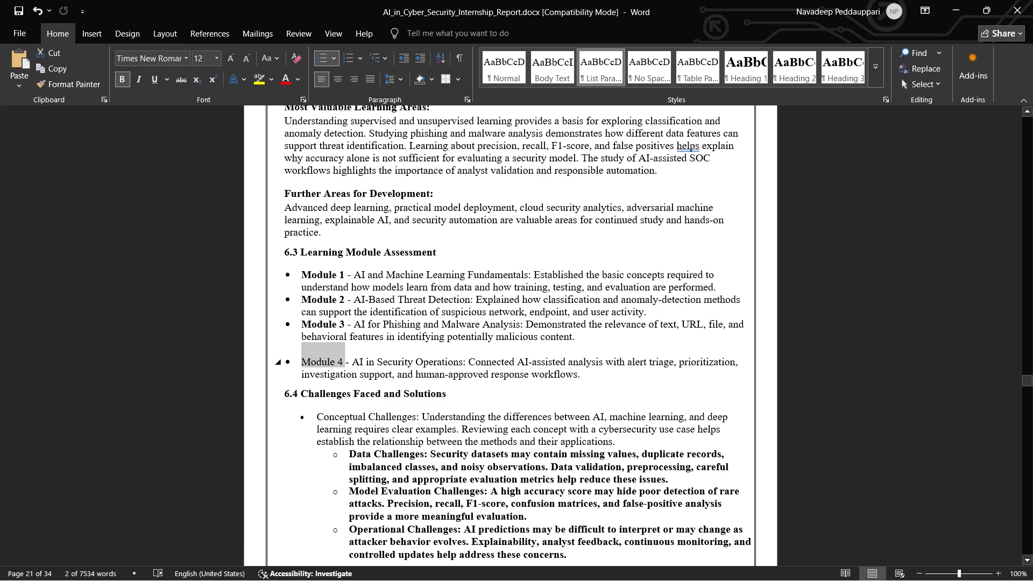
drag(348, 359, 345, 359)
key(ctrl+alt+v)
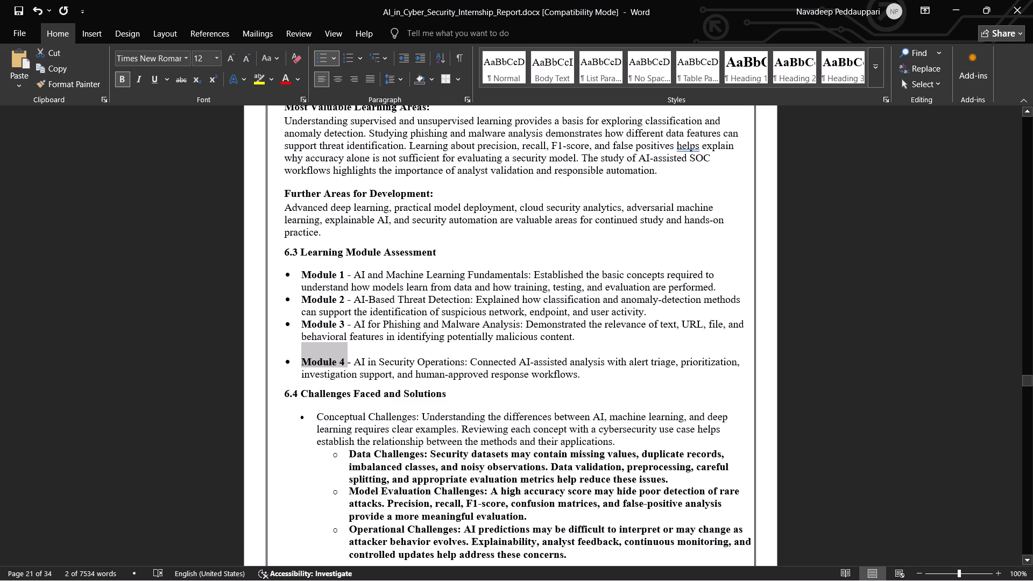
Close the gap above Module 4 by joining its paragraph to Module 3 and splitting it off again as a new bullet.
click(300, 363)
key(BackSpace)
key(BackSpace)
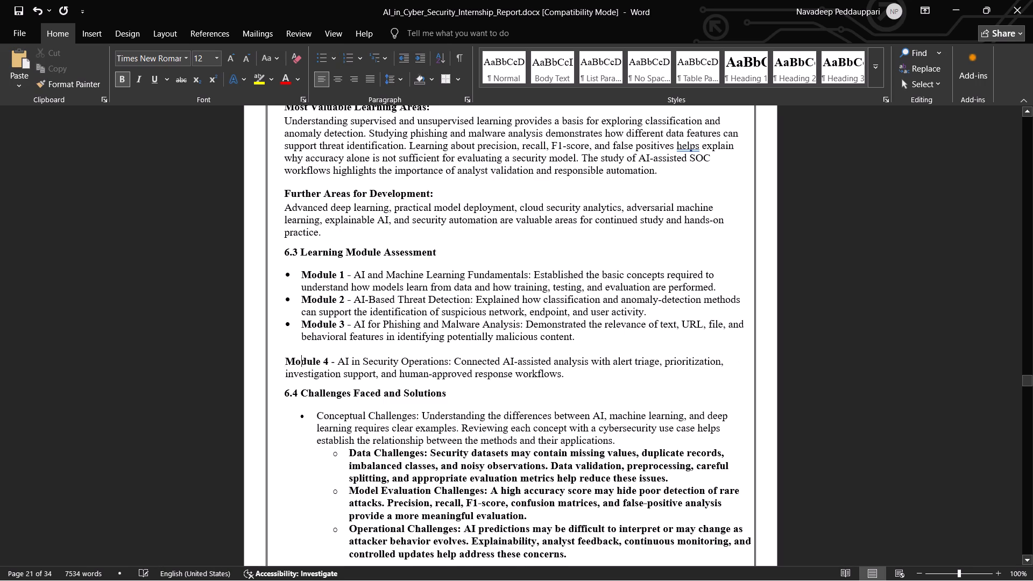
key(BackSpace)
key(BackSpace)
key(BackSpace)
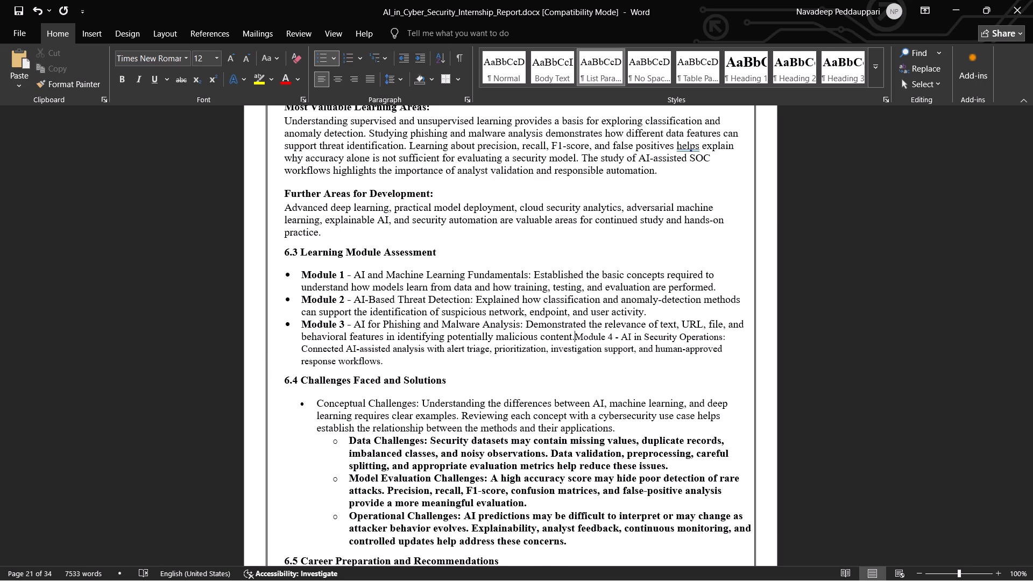
key(Return)
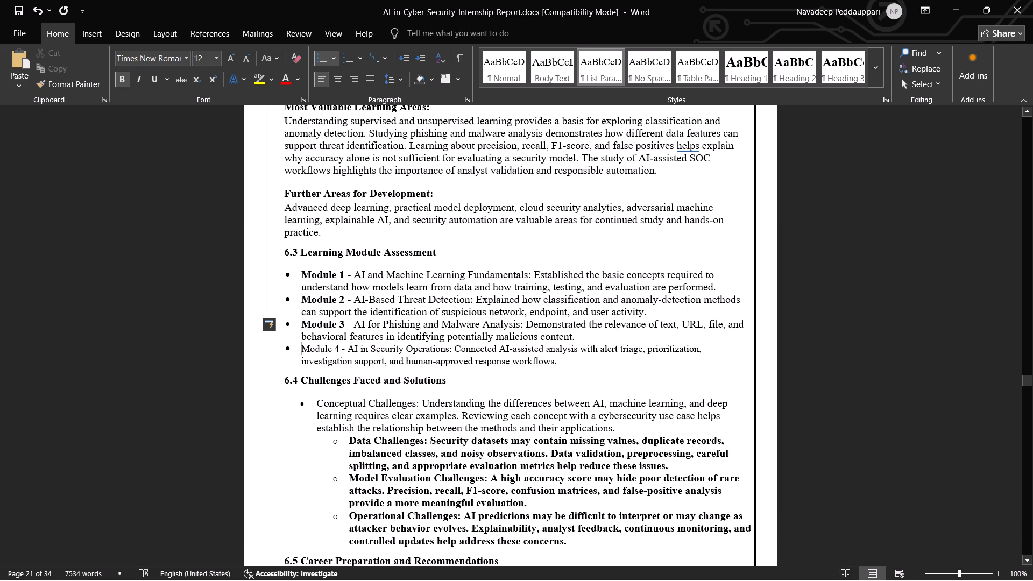
Reapply the copied bold label formatting to "Module 4" at the start of its bullet.
key(shift+Right)
key(shift+Right)
key(shift+Right)
key(shift+Right)
key(shift+Right)
key(shift+Right)
key(shift+Right)
key(shift+Right)
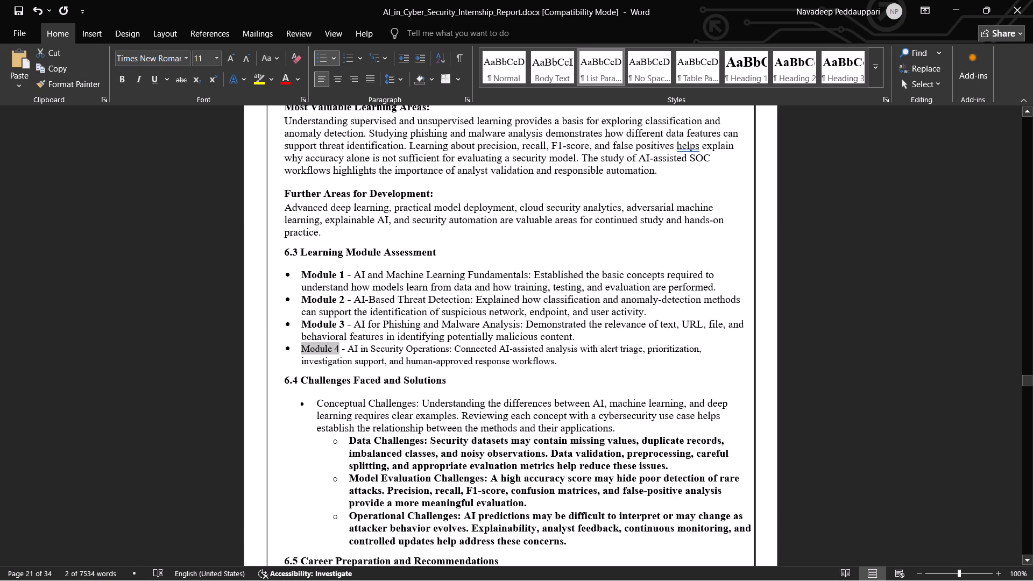
key(shift+Right)
key(ctrl+alt+v)
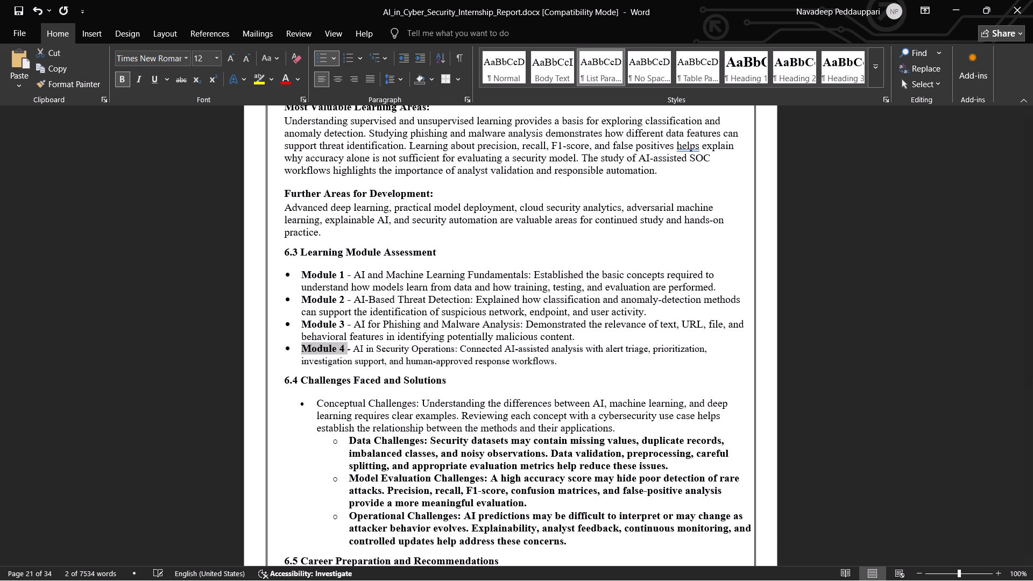
Set the line spacing of the four module bullets in section 6.3 to 1.15.
scroll(434, 349, up, 1)
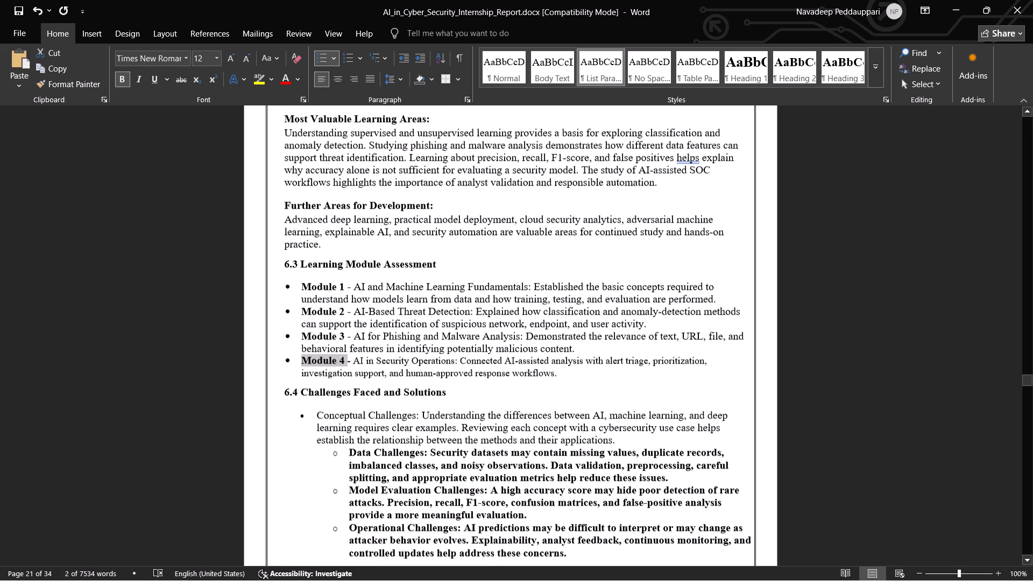
scroll(434, 349, up, 1)
drag(301, 292, 554, 345)
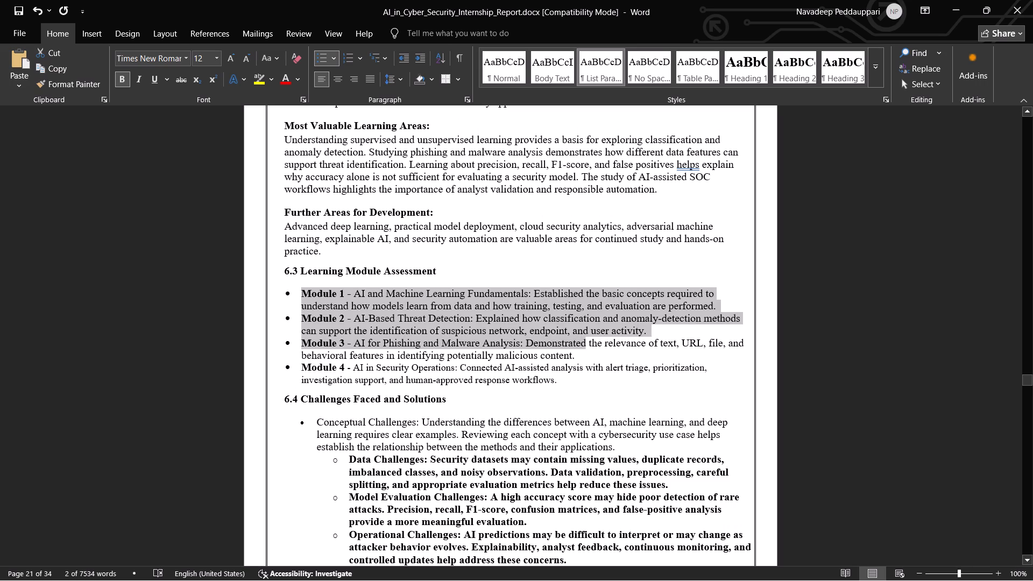
drag(554, 345, 579, 381)
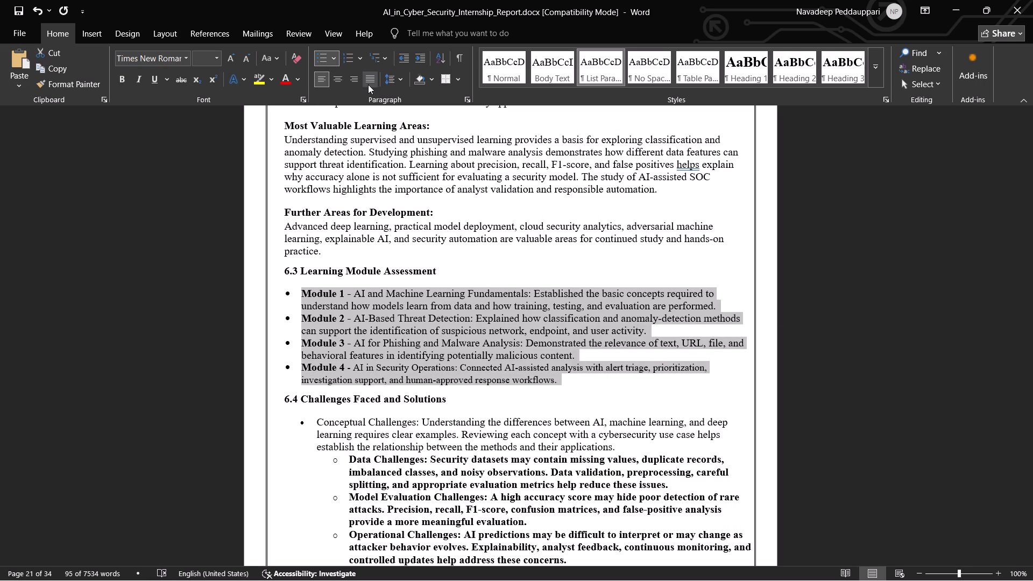
click(399, 83)
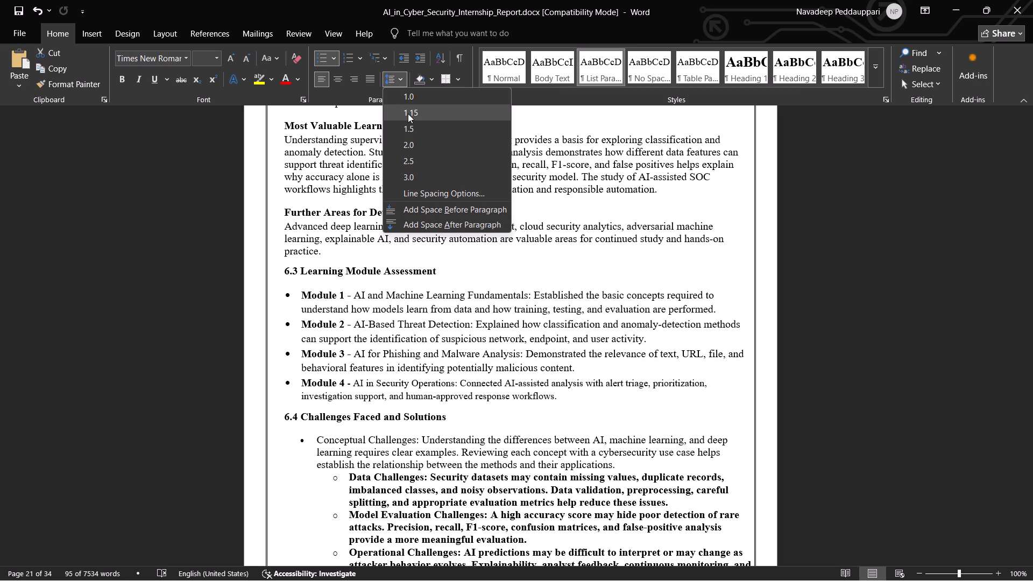
click(408, 114)
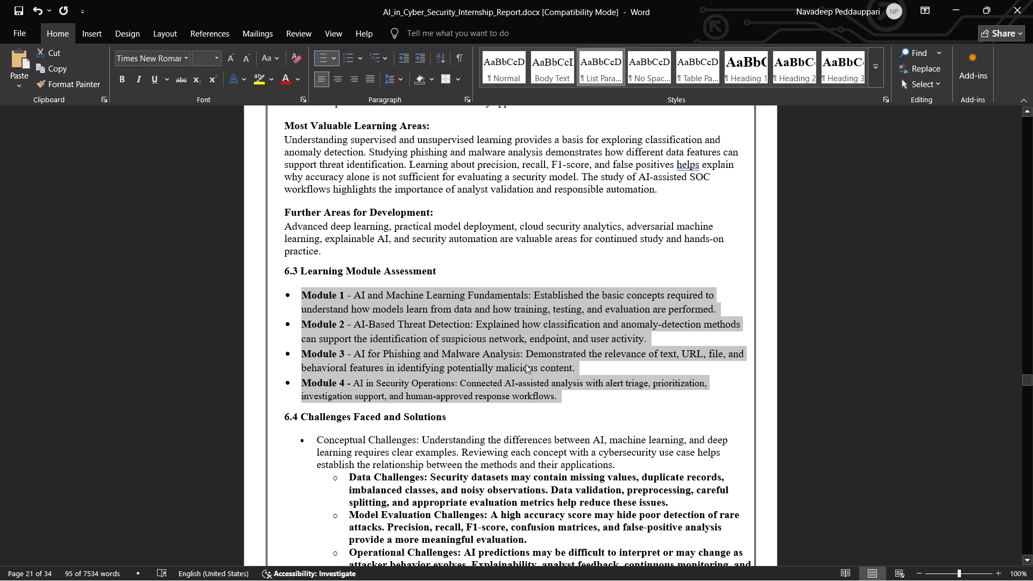
Copy the text formatting of the Module 3 description in section 6.3 onto the Module 4 description.
click(356, 352)
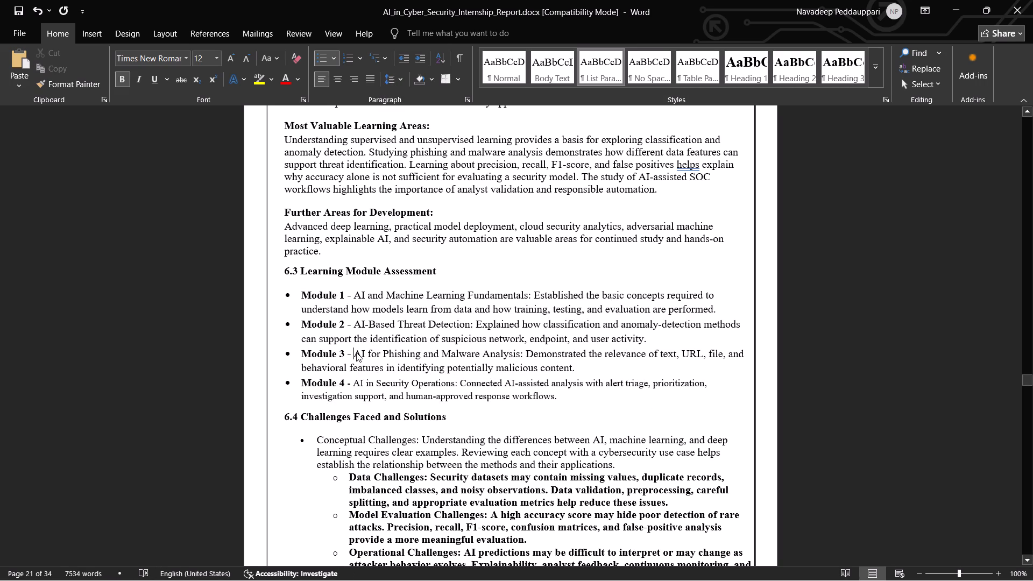
drag(356, 352, 583, 364)
key(ctrl+alt+c)
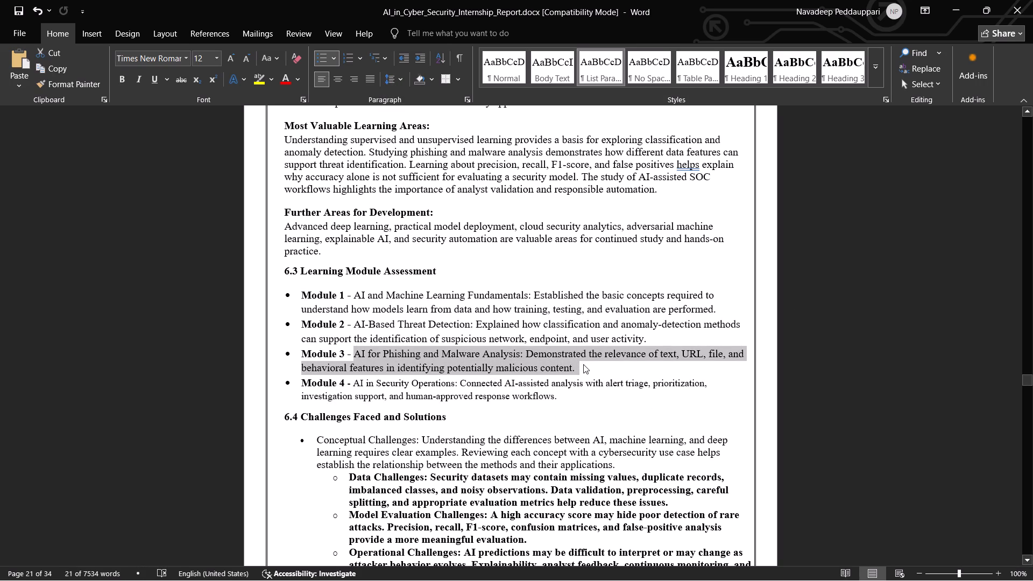
click(351, 382)
drag(351, 382, 513, 396)
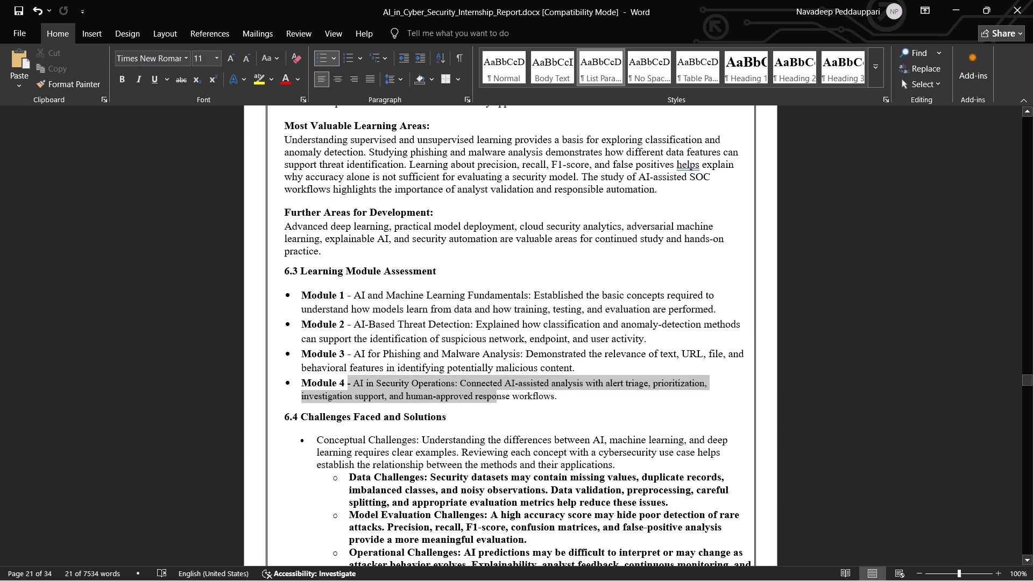
drag(513, 396, 580, 398)
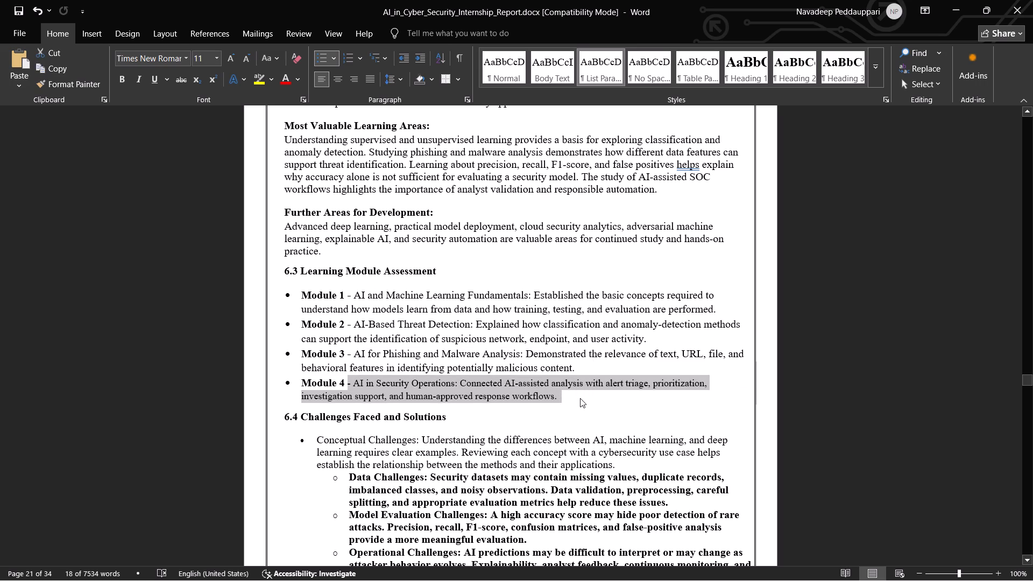
key(ctrl+alt+v)
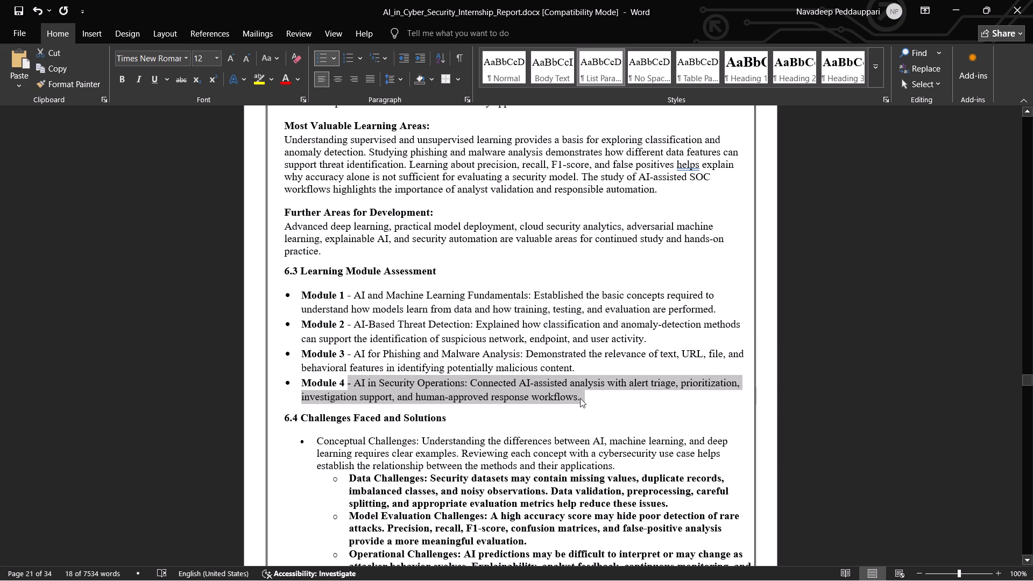
Retype the hyphen after "Module 4" and apply the formatting of the Module 3 hyphen to it.
click(351, 382)
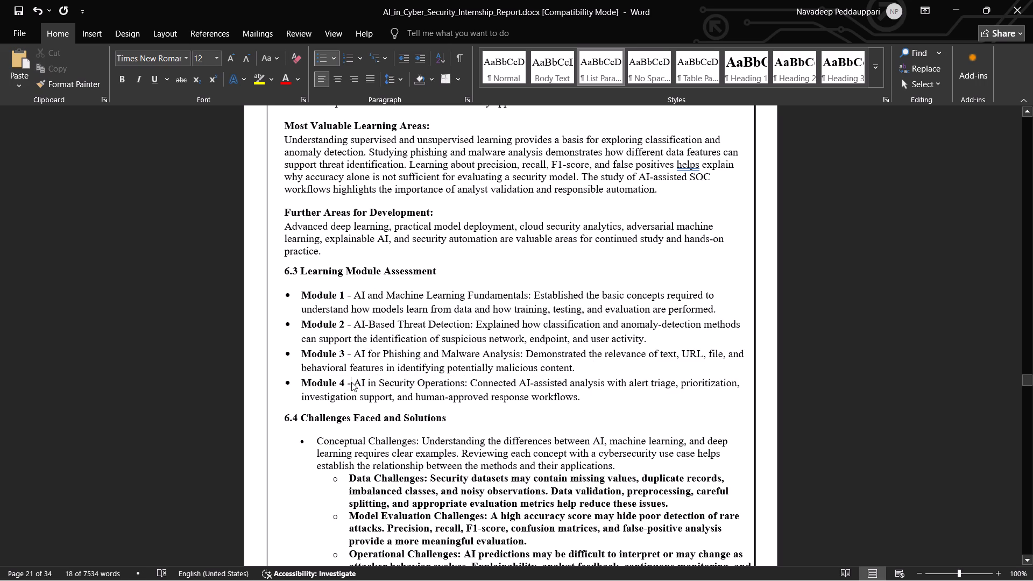
key(BackSpace)
key(minus)
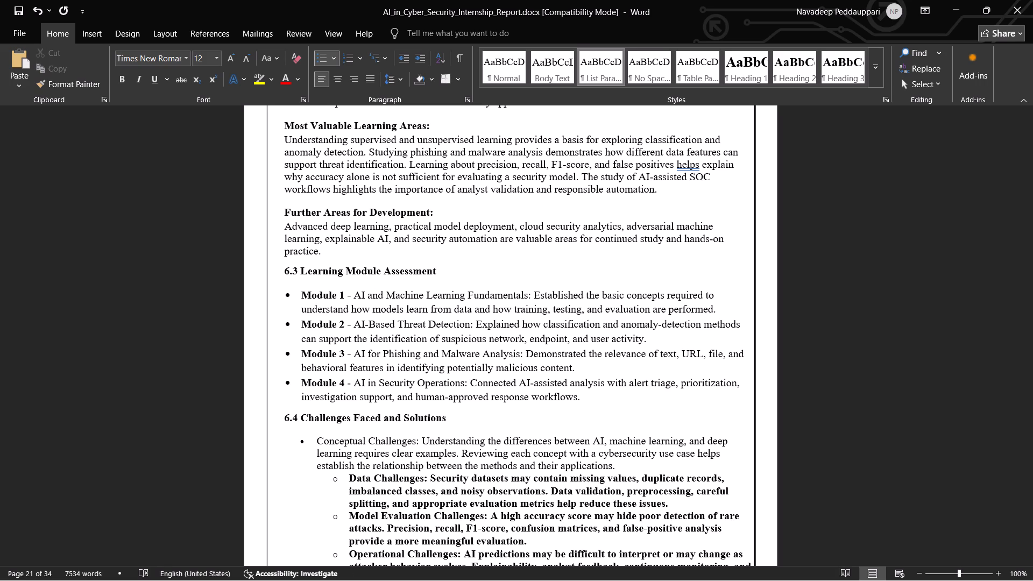
drag(345, 355, 351, 353)
click(351, 353)
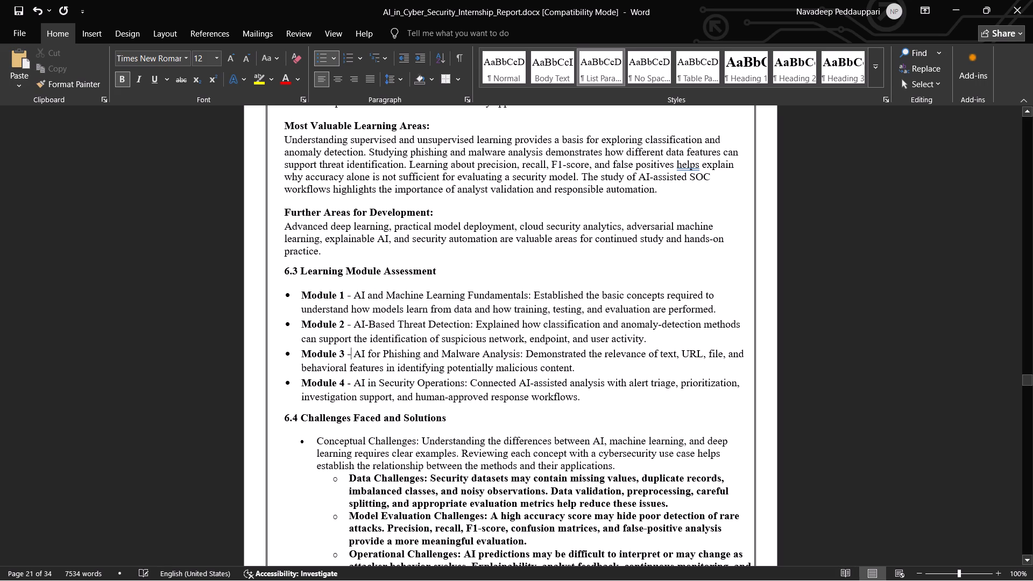
key(shift+Left)
key(ctrl+alt+c)
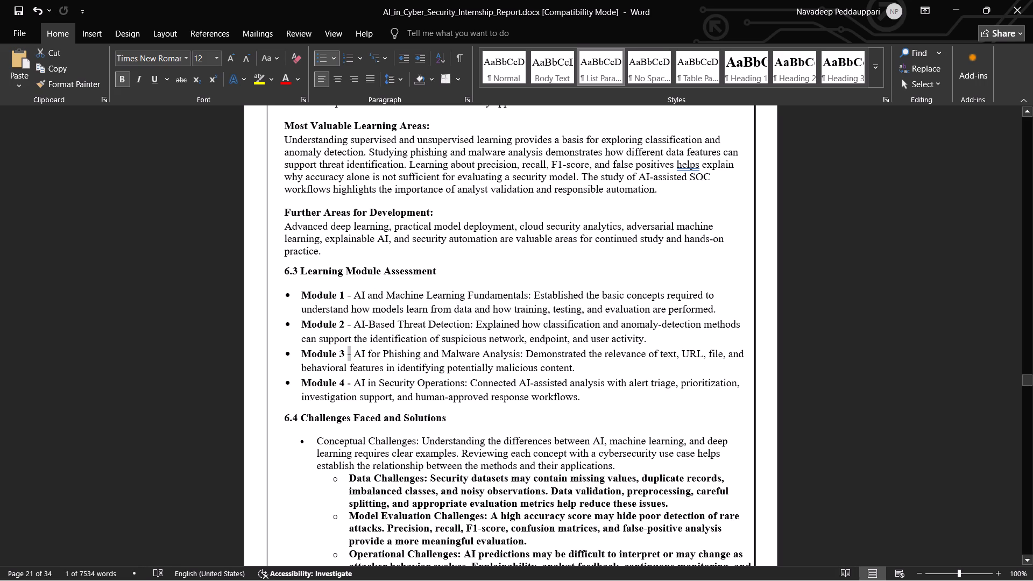
click(349, 381)
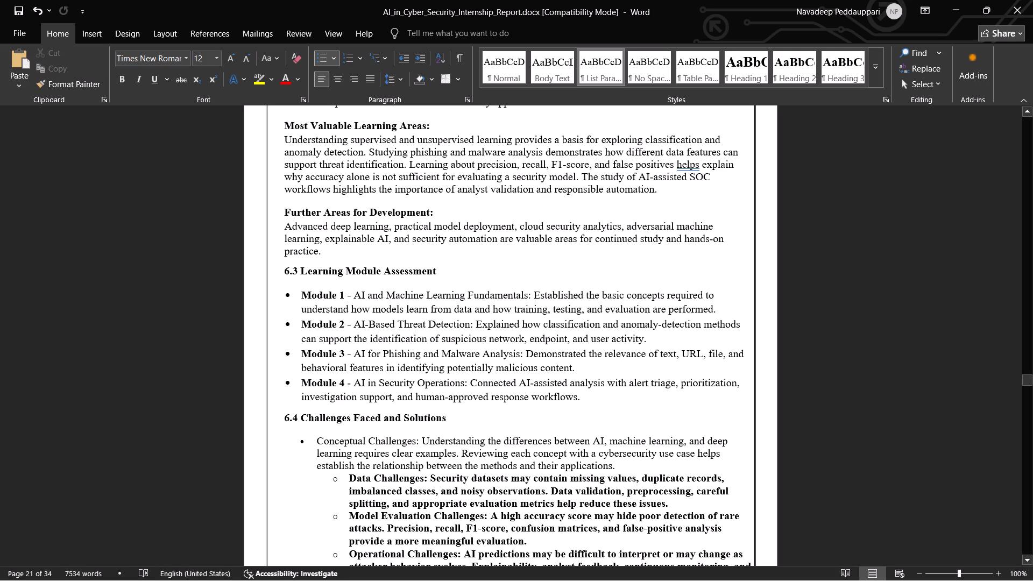
key(shift+Left)
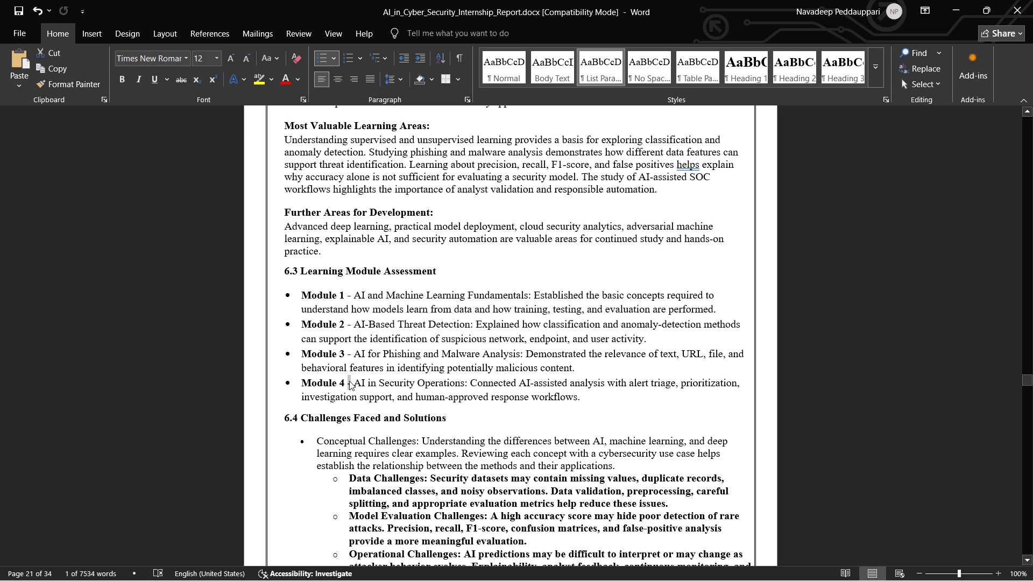
key(ctrl+alt+v)
click(522, 381)
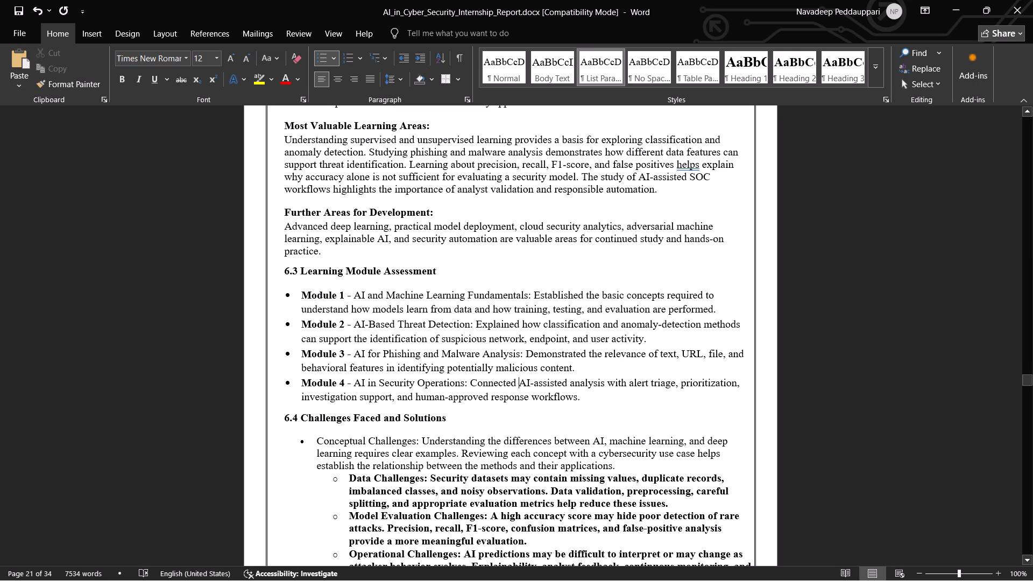
Copy the bold formatting of "Data Challenges" in section 6.4 onto the "Conceptual Challenges:" label.
scroll(452, 377, down, 2)
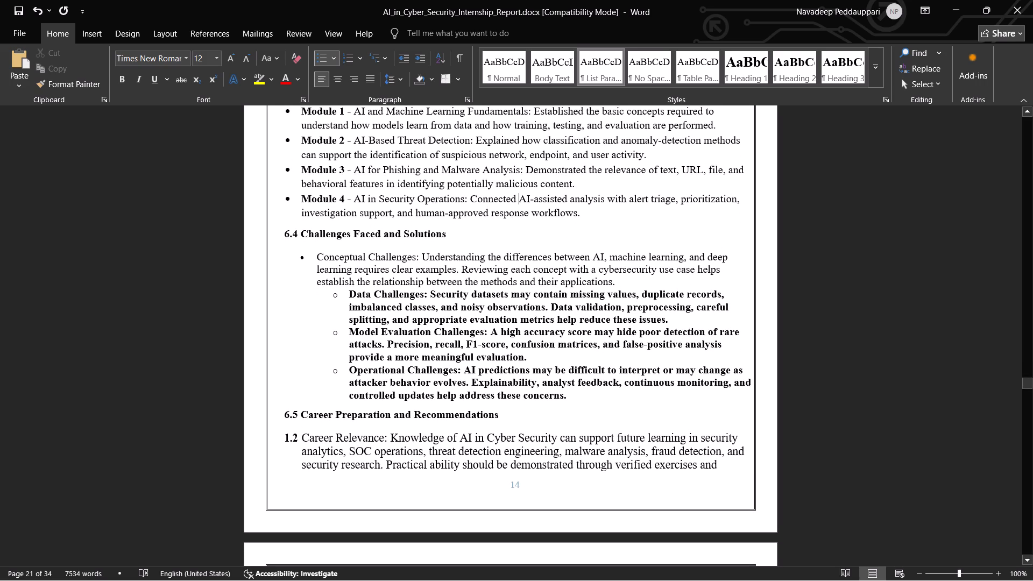
drag(351, 296, 407, 299)
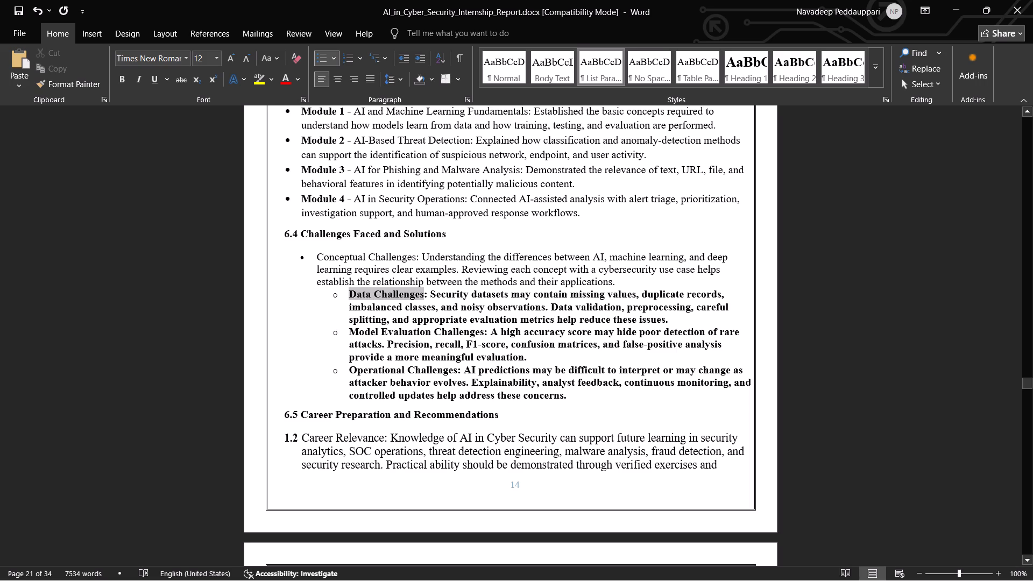
drag(407, 299, 415, 299)
key(ctrl+alt+c)
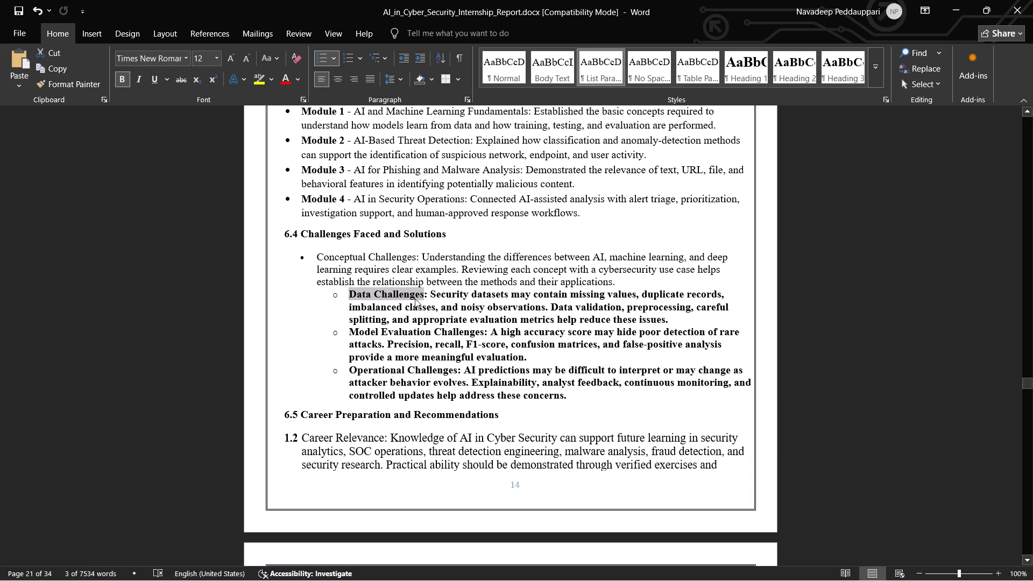
drag(314, 255, 402, 255)
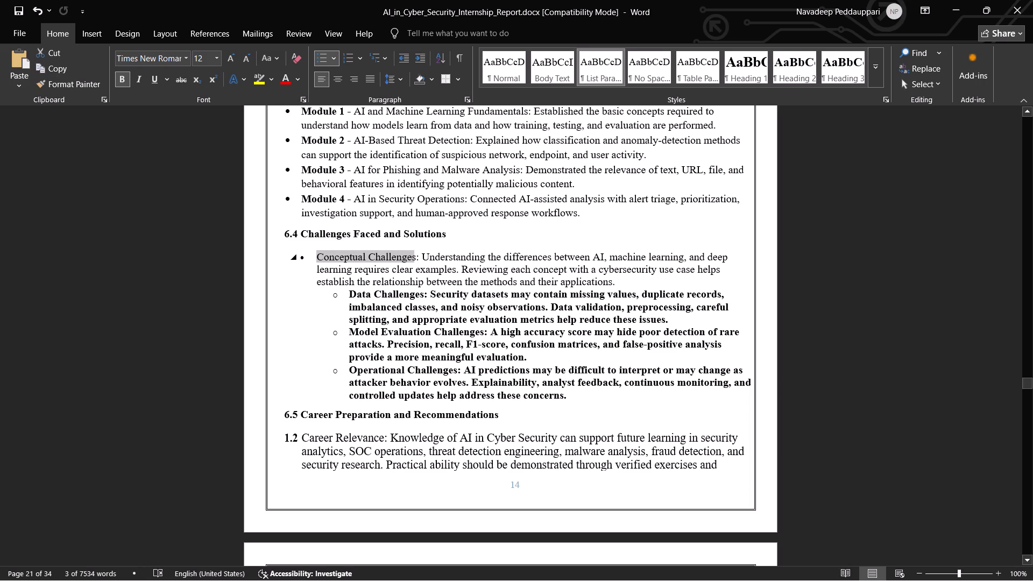
drag(402, 255, 420, 257)
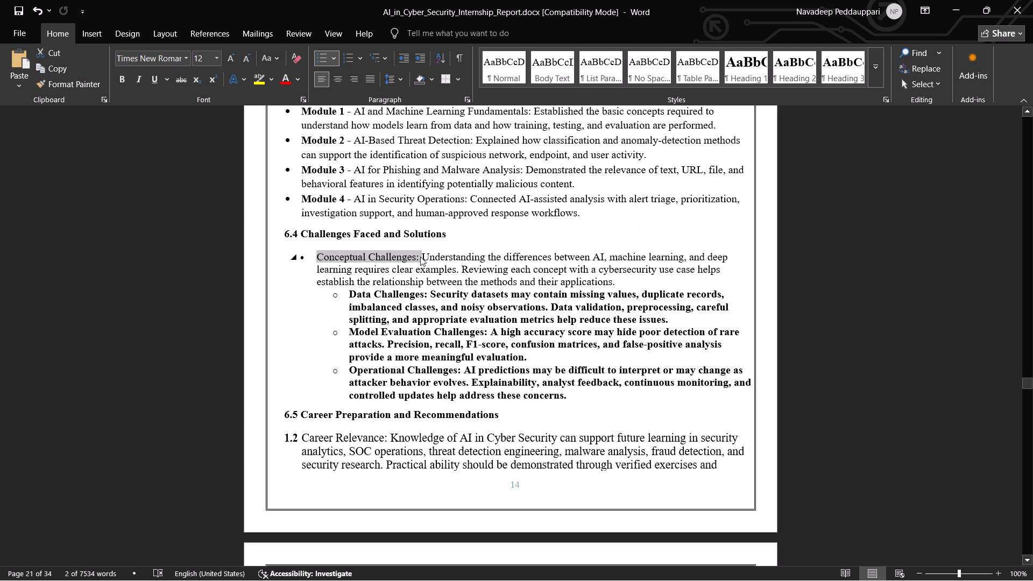
key(ctrl+alt+v)
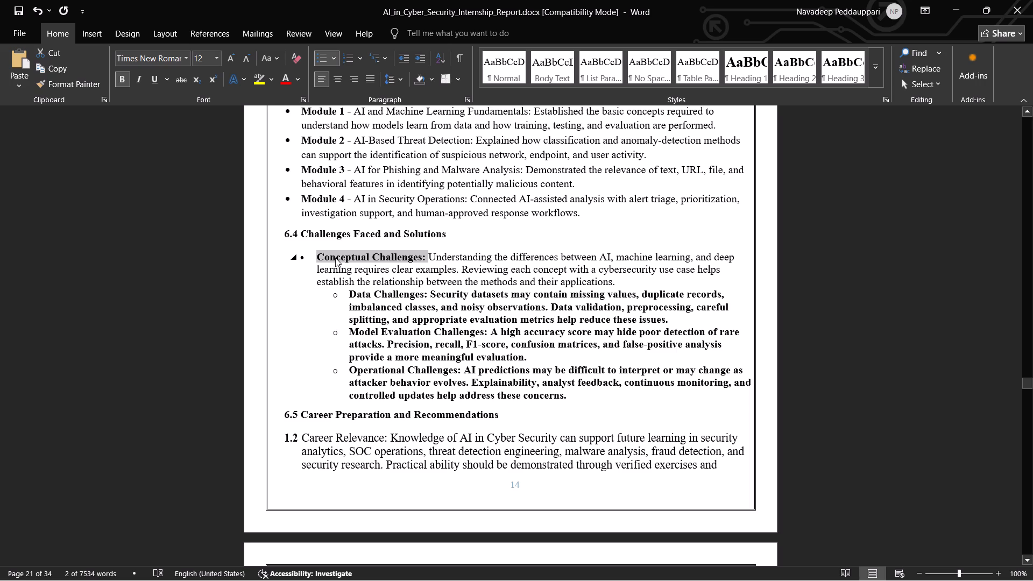
Turn the Data Challenges sub-bullet into a main-level bullet by joining it to Conceptual Challenges and splitting it off again.
click(350, 295)
key(BackSpace)
key(BackSpace)
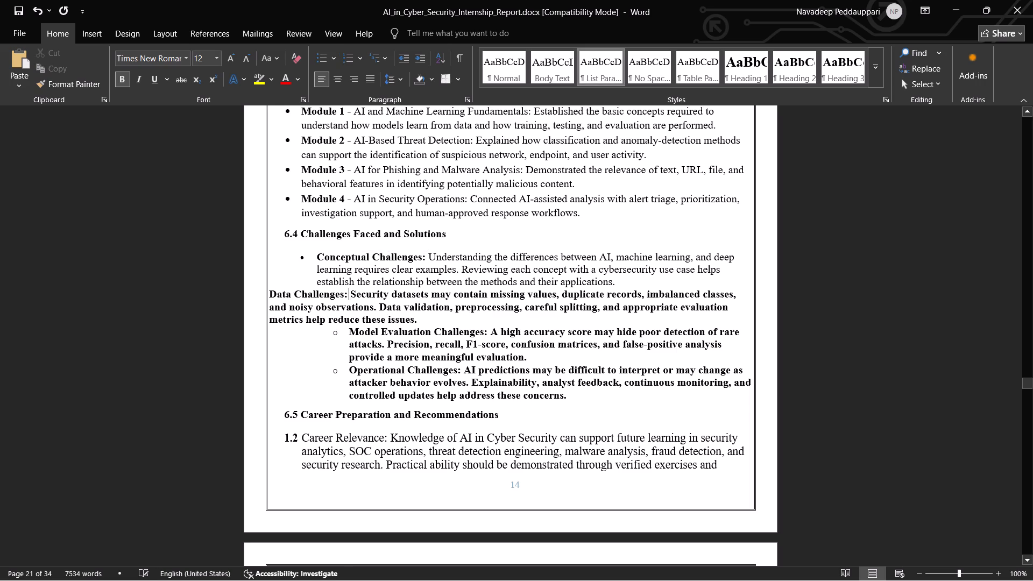
key(BackSpace)
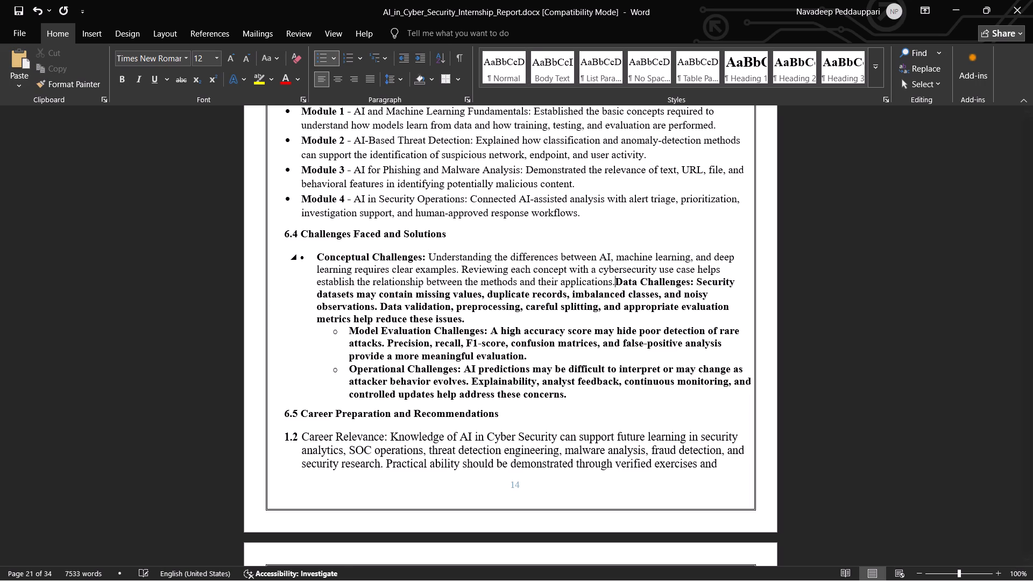
key(Return)
Turn the Model Evaluation Challenges sub-bullet into a main-level bullet by joining it to Data Challenges and splitting it off again.
key(Down)
key(Down)
key(Down)
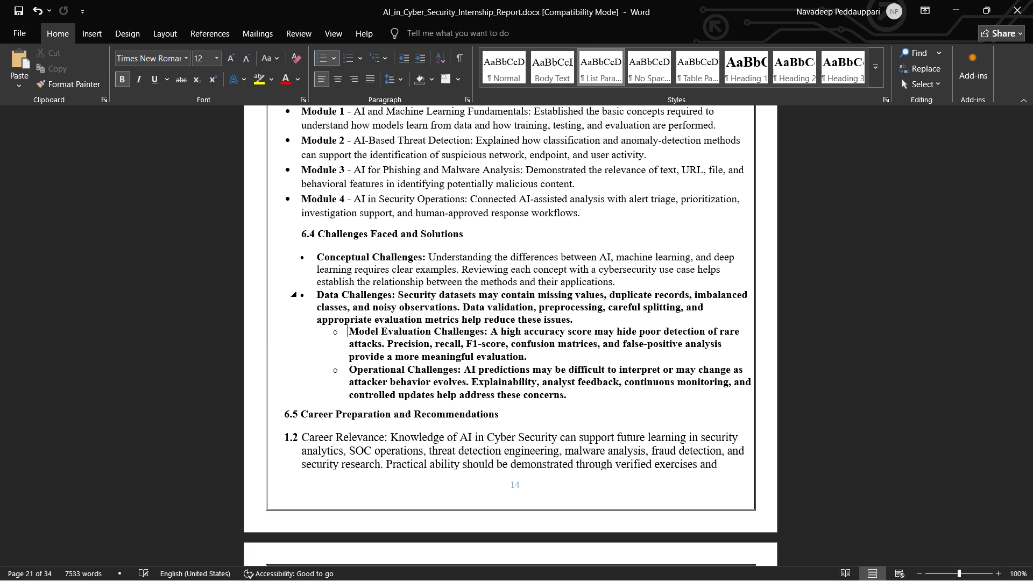
key(BackSpace)
key(BackSpace)
key(BackSpace)
key(Down)
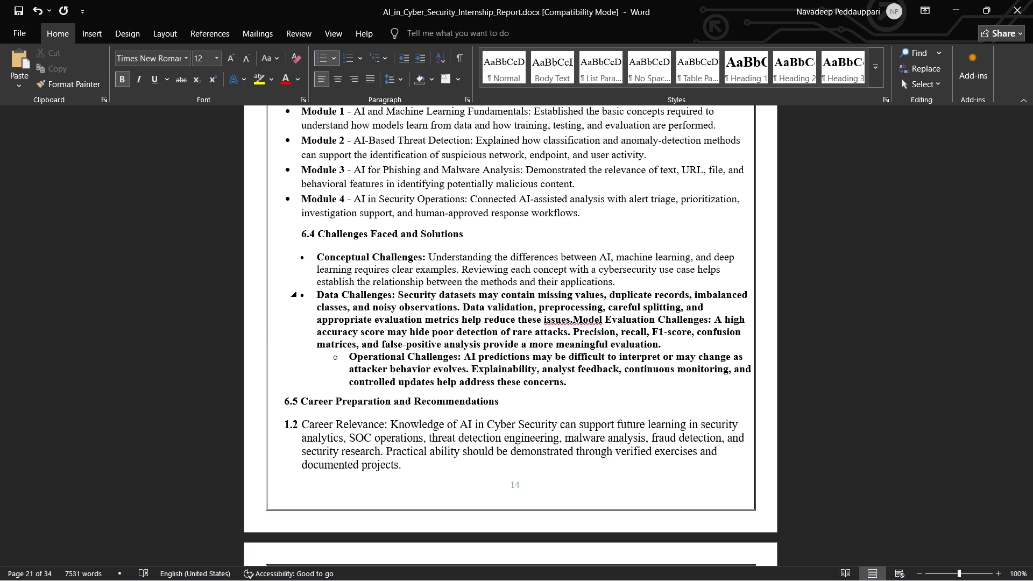
key(Up)
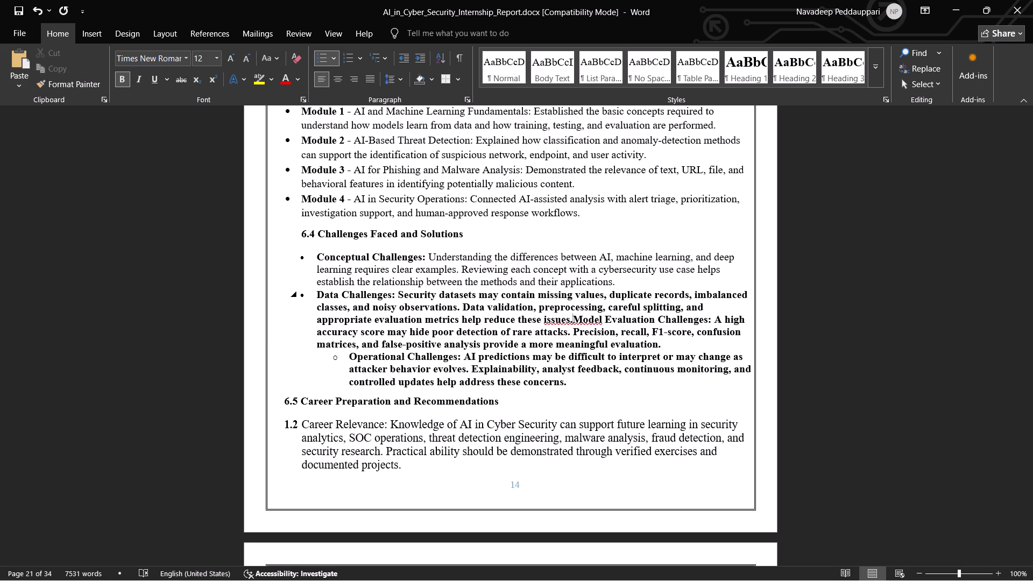
key(Return)
Turn the Operational Challenges sub-bullet into a main-level bullet by joining it to Model Evaluation Challenges and splitting it off again.
key(Down)
key(Down)
key(Down)
key(BackSpace)
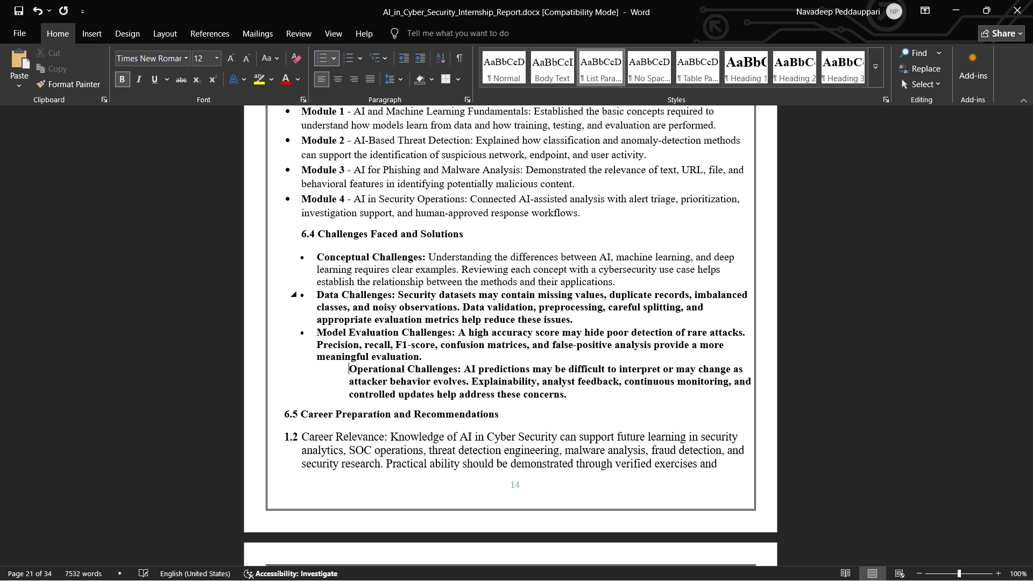
key(BackSpace)
key(BackSpace)
key(Return)
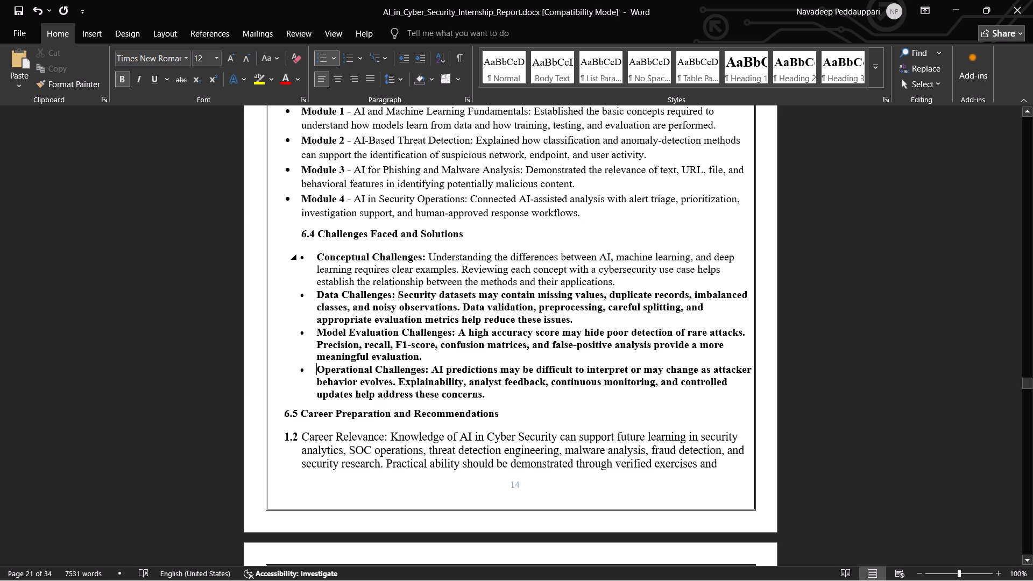
Copy the regular text formatting of the Conceptual Challenges description onto the Data Challenges description, leaving its label bold.
drag(429, 257, 624, 286)
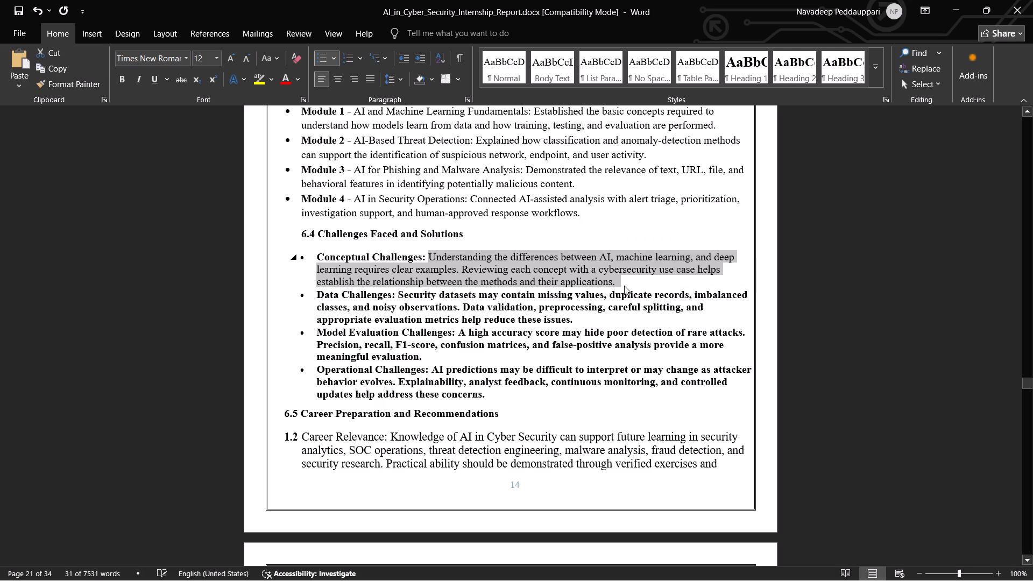
key(ctrl+alt+c)
drag(397, 295, 482, 317)
drag(482, 317, 581, 323)
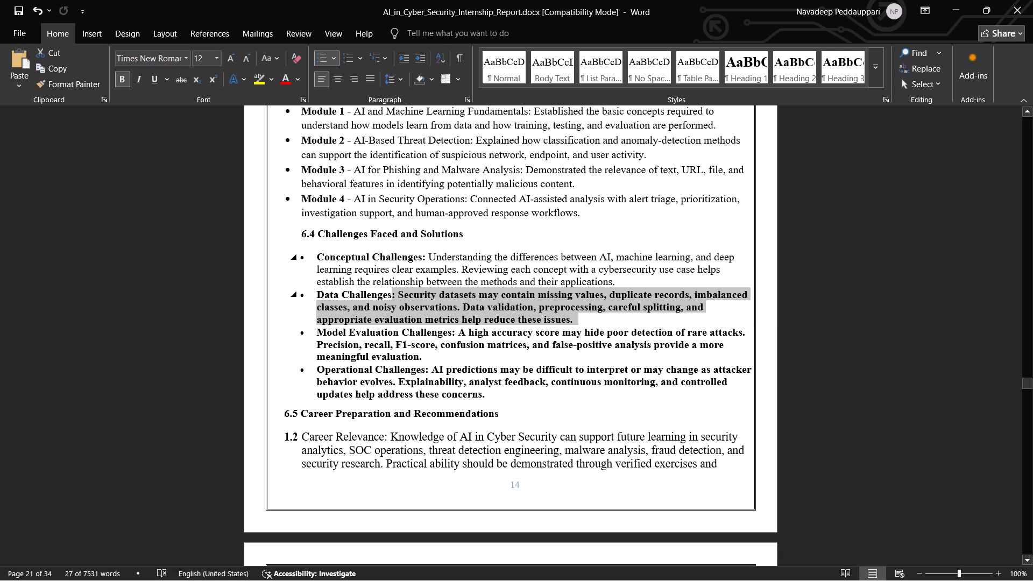
click(401, 292)
drag(401, 292, 576, 318)
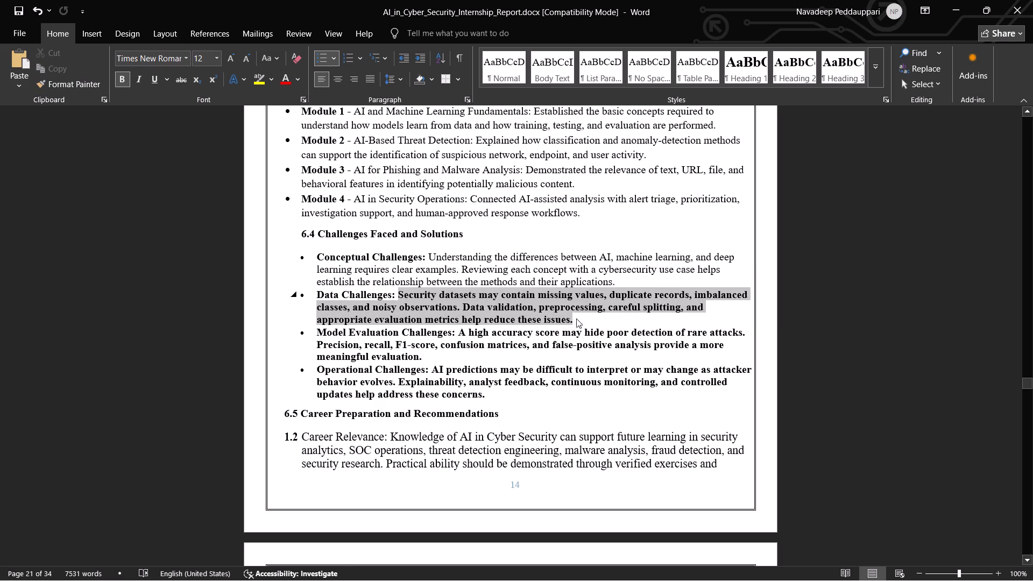
drag(576, 318, 587, 315)
key(ctrl+alt+v)
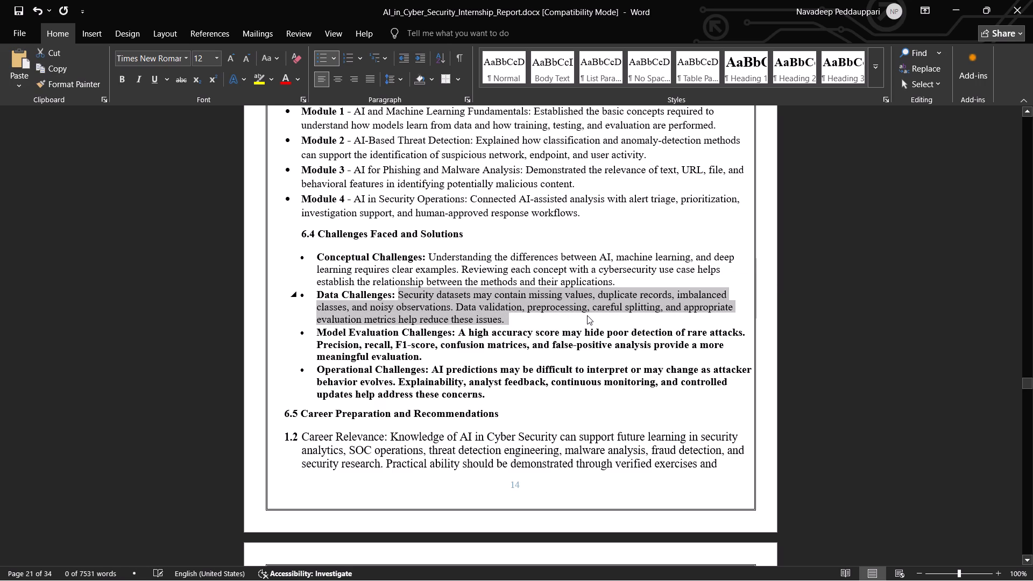
Apply the copied regular text formatting to the Model Evaluation Challenges and Operational Challenges descriptions, leaving their labels bold.
click(459, 334)
drag(459, 334, 459, 356)
key(ctrl+alt+v)
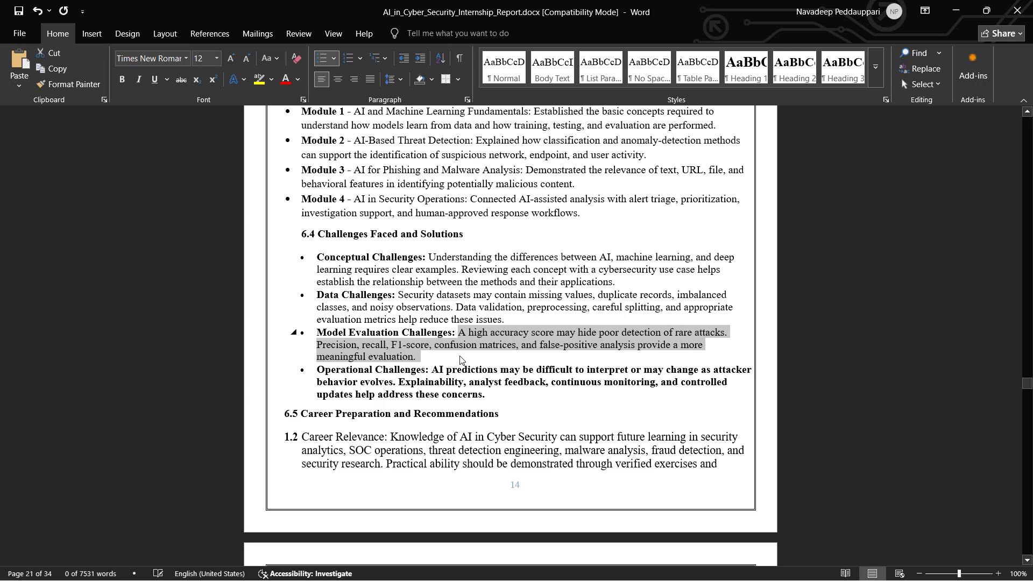
click(430, 374)
key(Right)
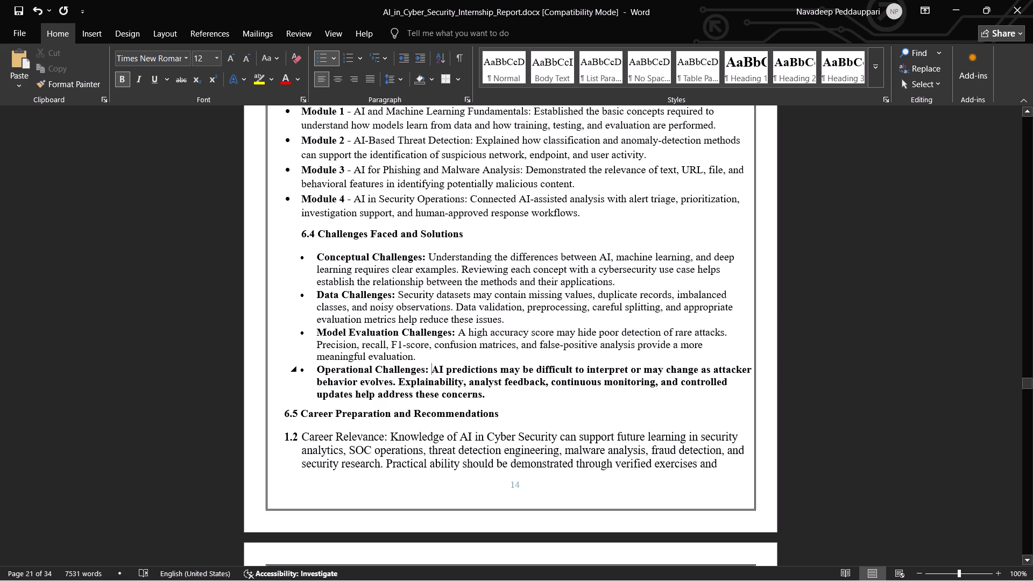
key(shift+Down)
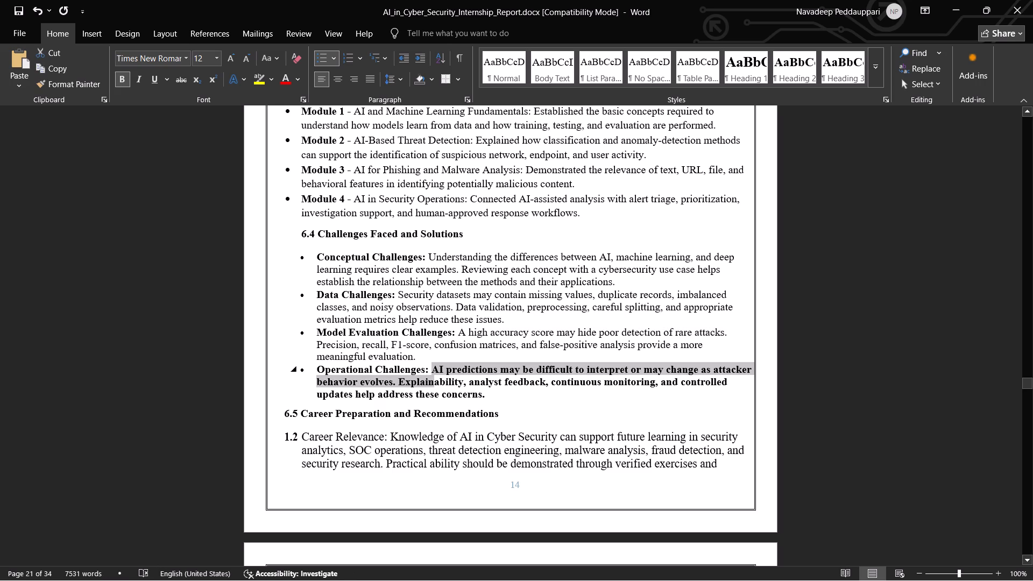
key(shift+Down)
key(shift+End)
key(ctrl+alt+v)
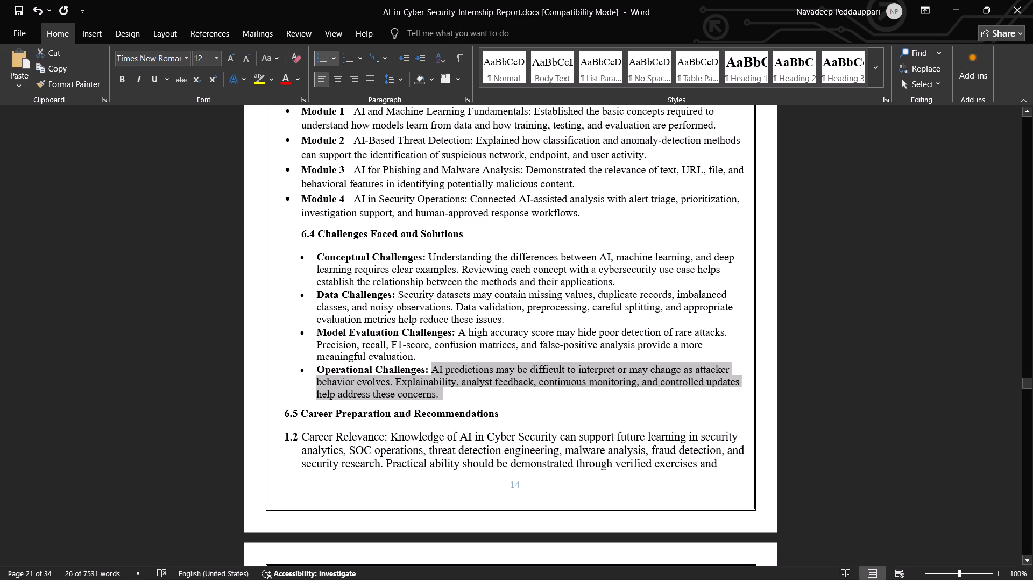
scroll(336, 315, up, 3)
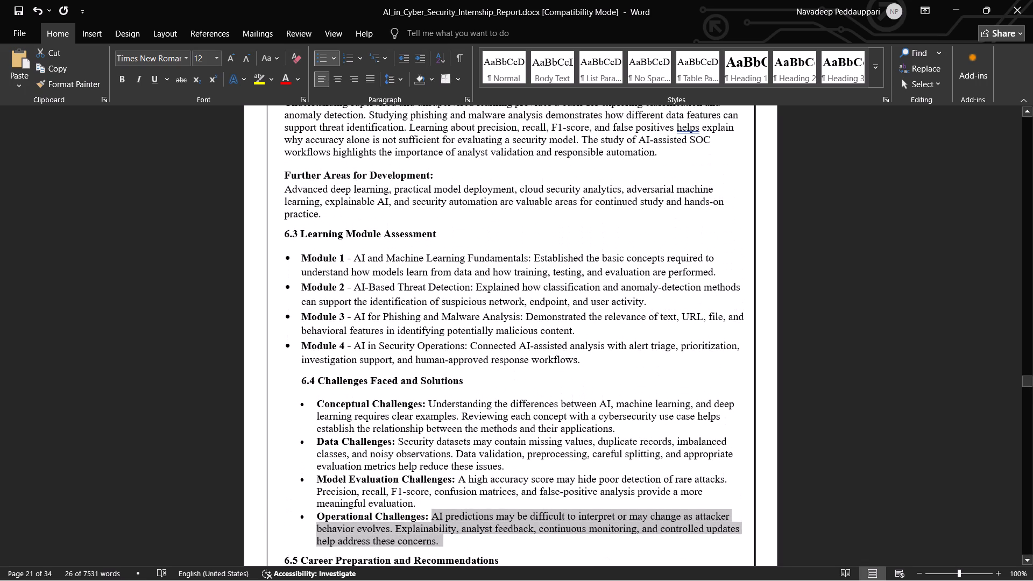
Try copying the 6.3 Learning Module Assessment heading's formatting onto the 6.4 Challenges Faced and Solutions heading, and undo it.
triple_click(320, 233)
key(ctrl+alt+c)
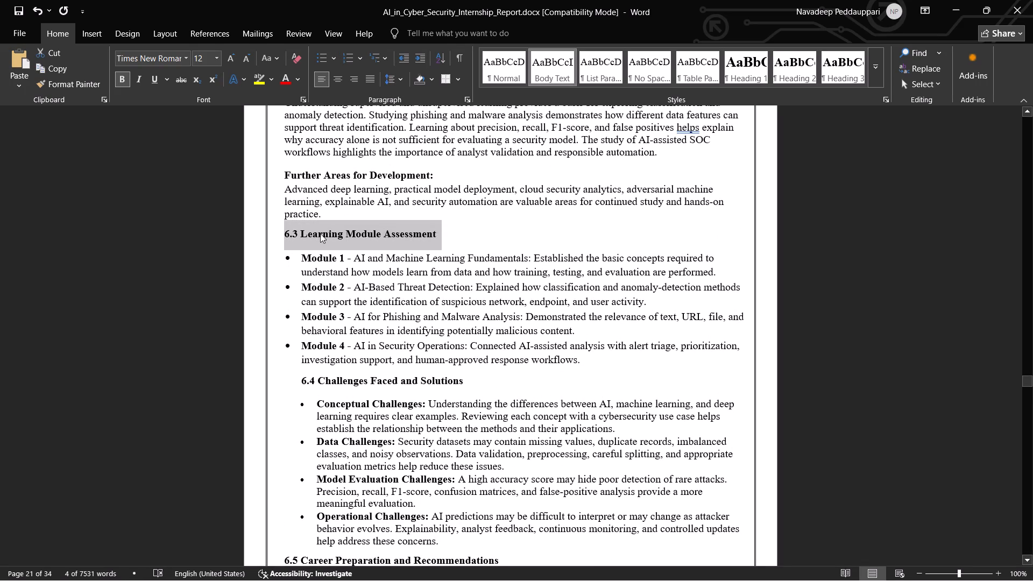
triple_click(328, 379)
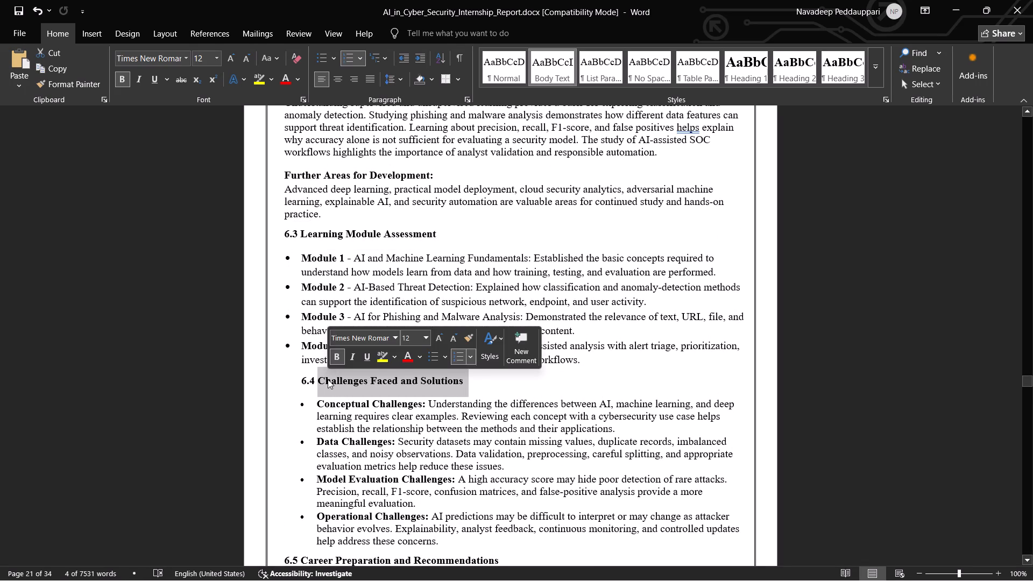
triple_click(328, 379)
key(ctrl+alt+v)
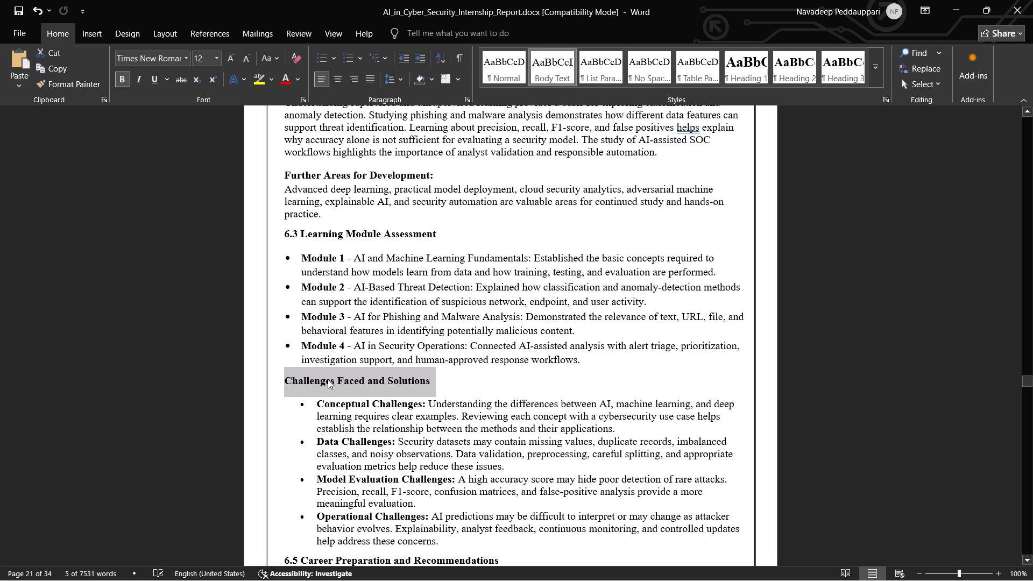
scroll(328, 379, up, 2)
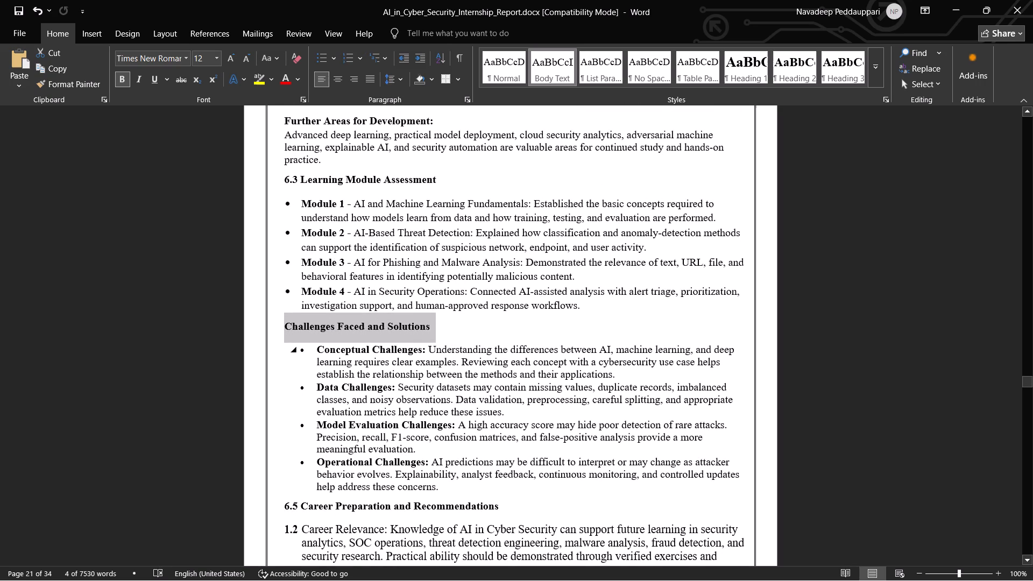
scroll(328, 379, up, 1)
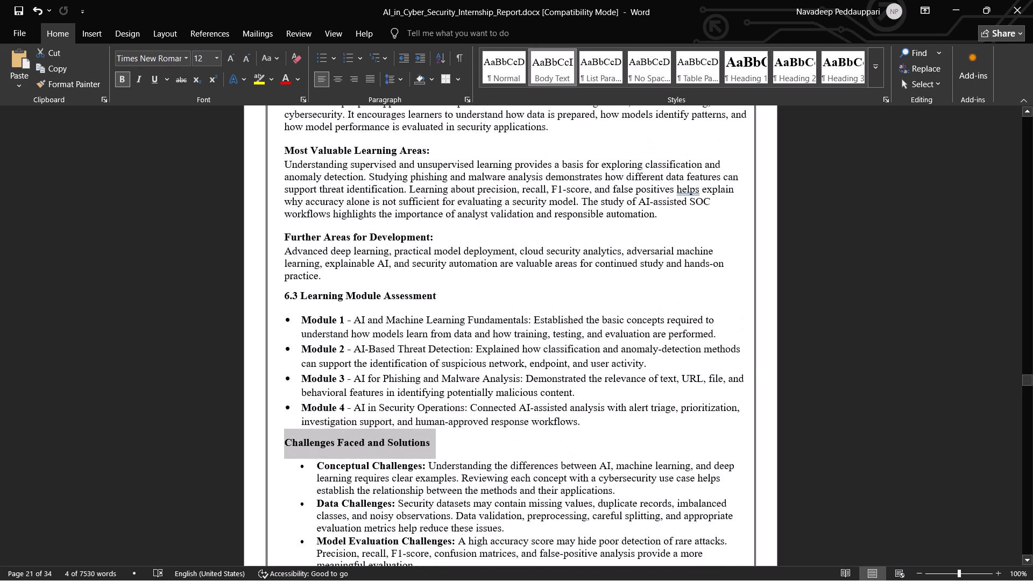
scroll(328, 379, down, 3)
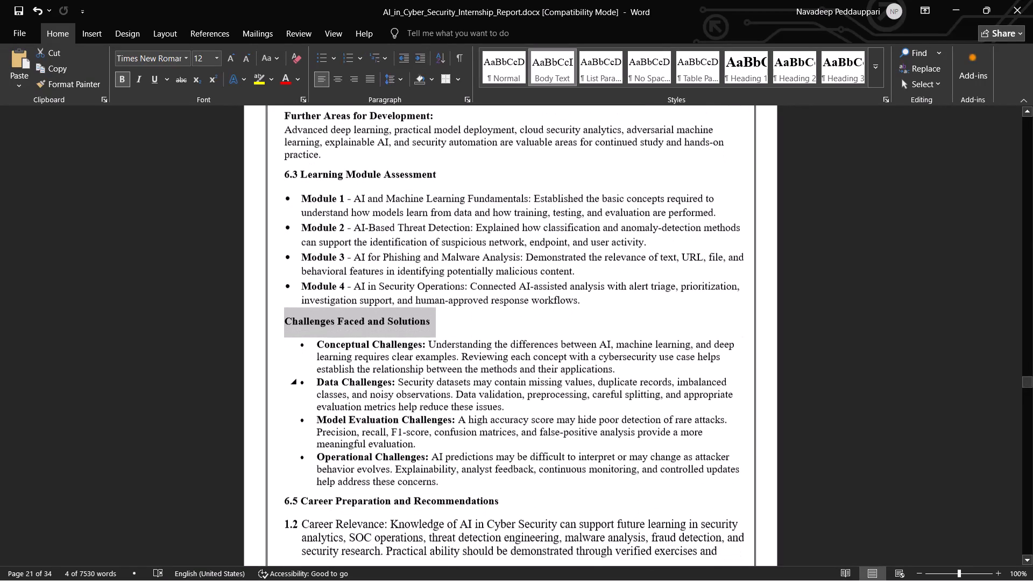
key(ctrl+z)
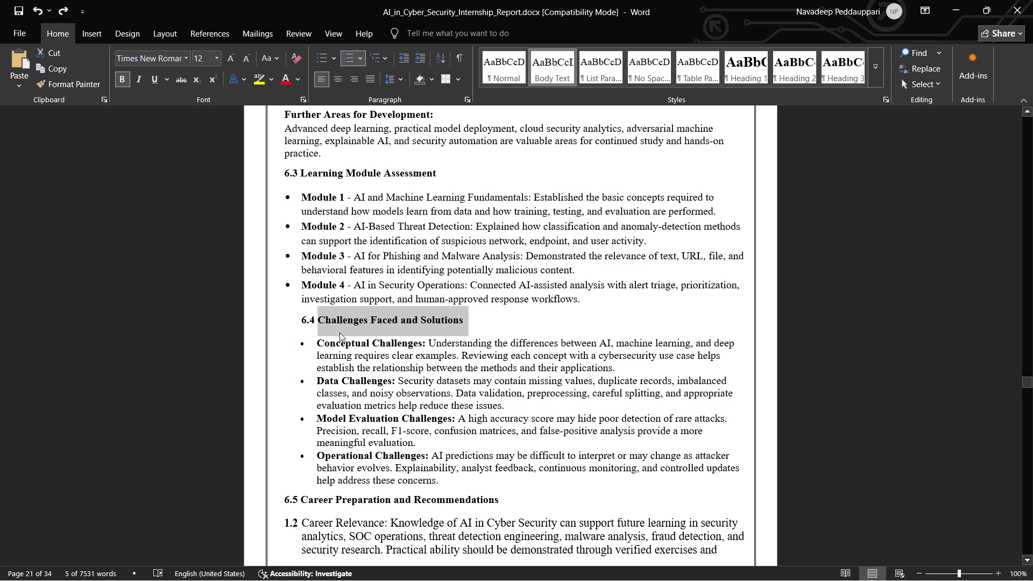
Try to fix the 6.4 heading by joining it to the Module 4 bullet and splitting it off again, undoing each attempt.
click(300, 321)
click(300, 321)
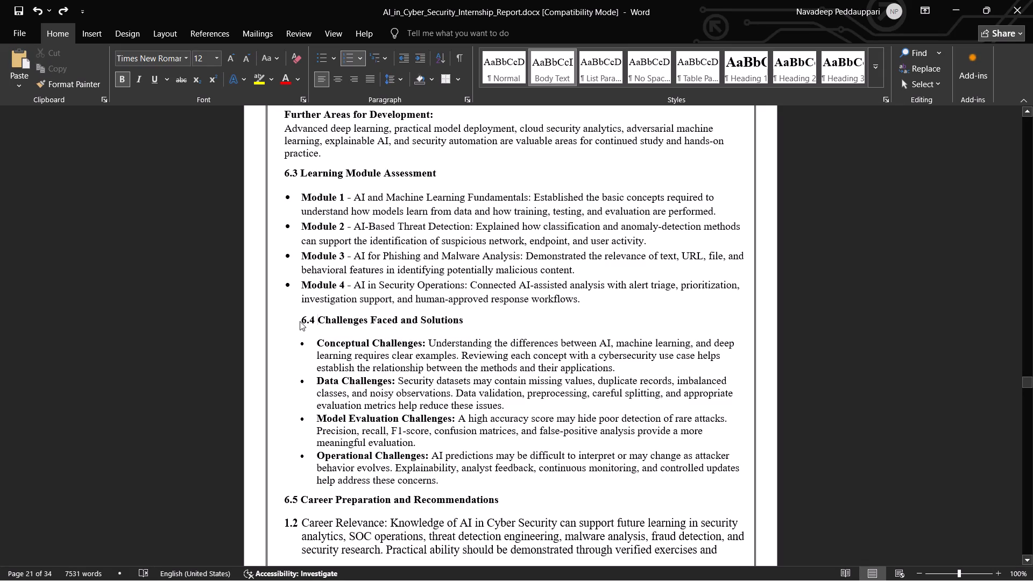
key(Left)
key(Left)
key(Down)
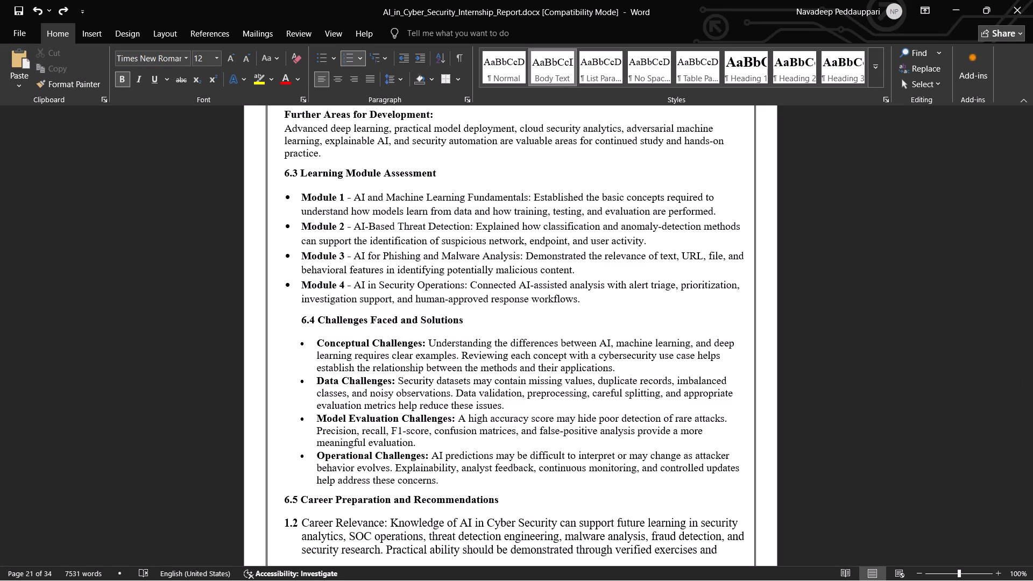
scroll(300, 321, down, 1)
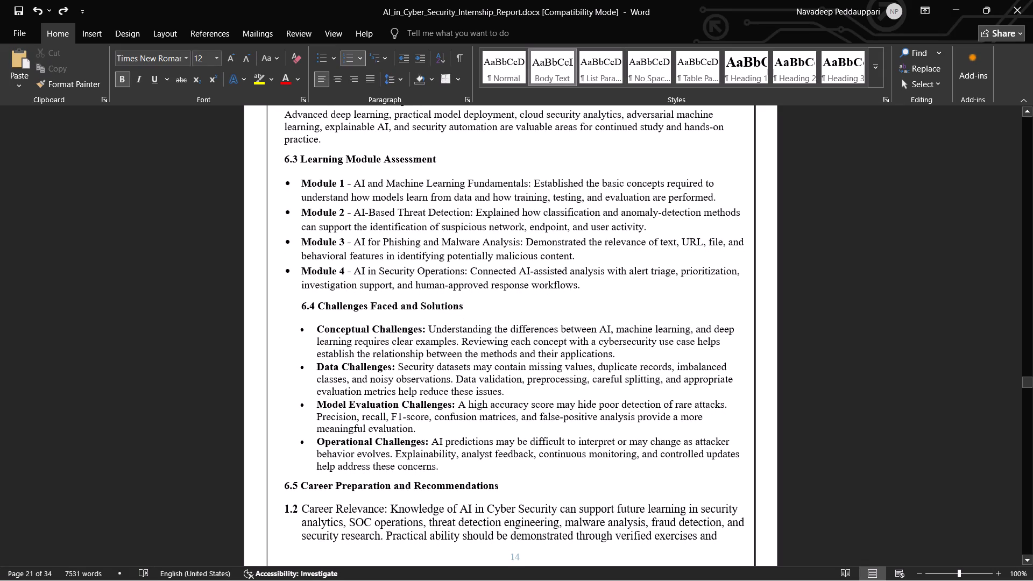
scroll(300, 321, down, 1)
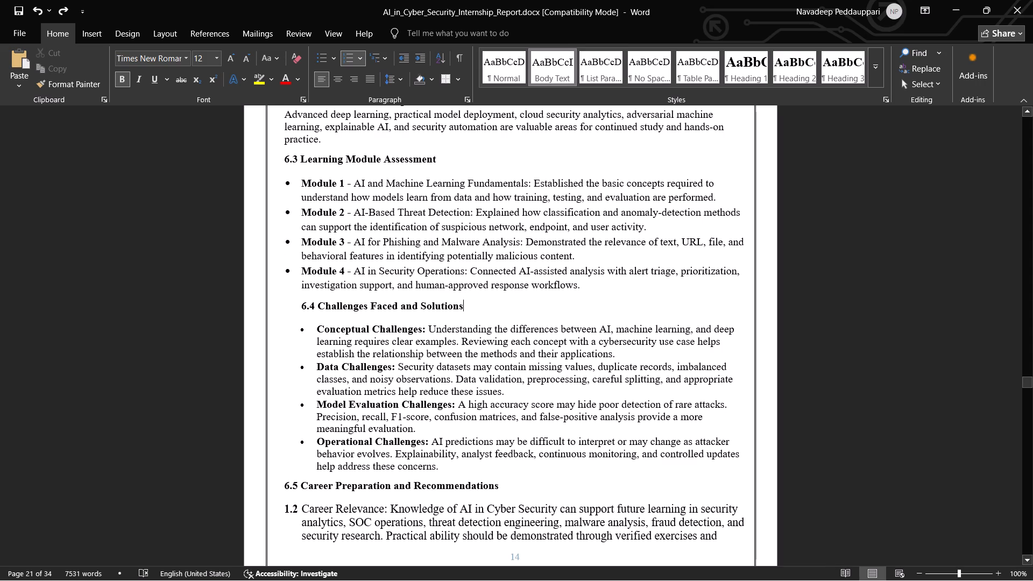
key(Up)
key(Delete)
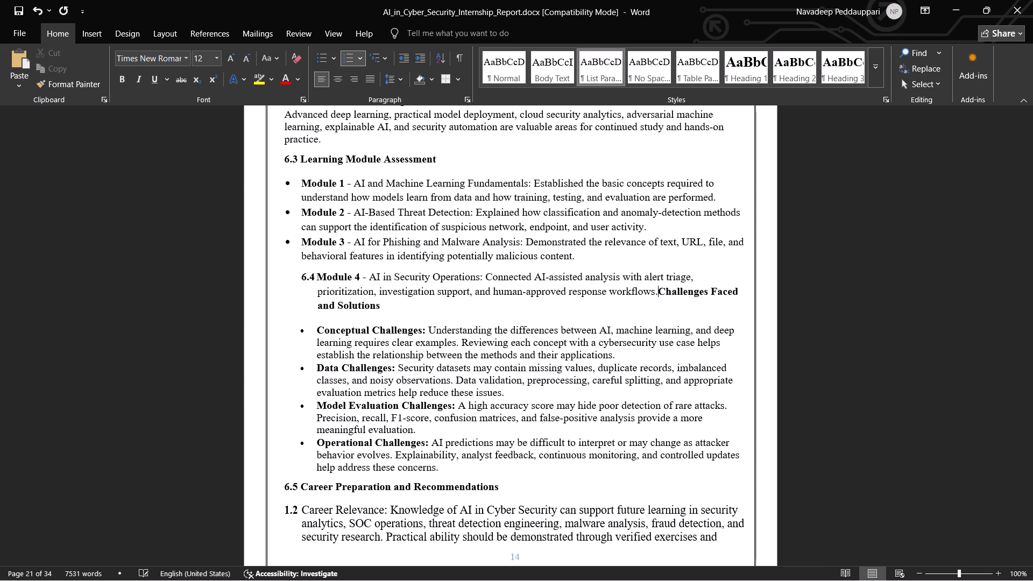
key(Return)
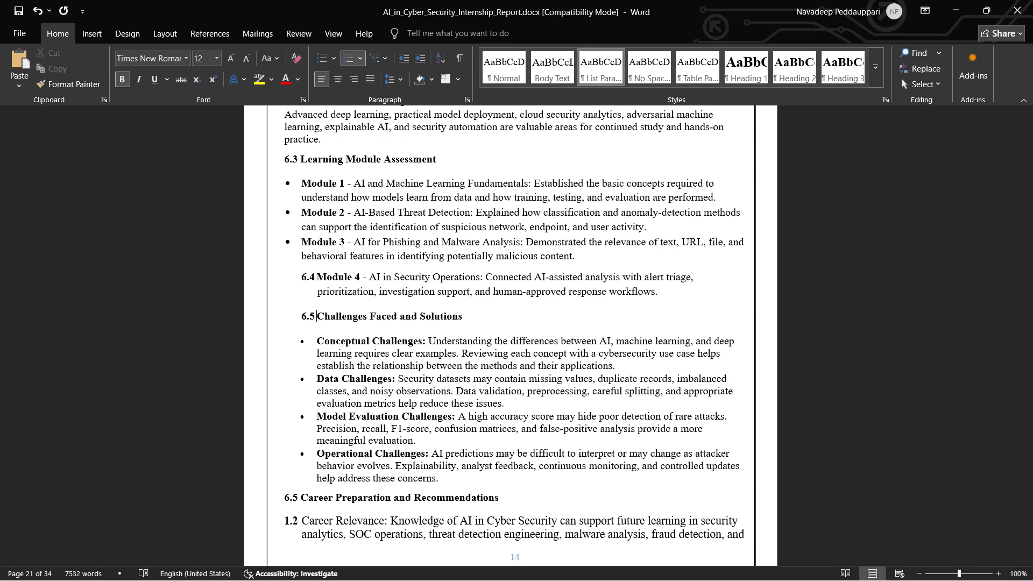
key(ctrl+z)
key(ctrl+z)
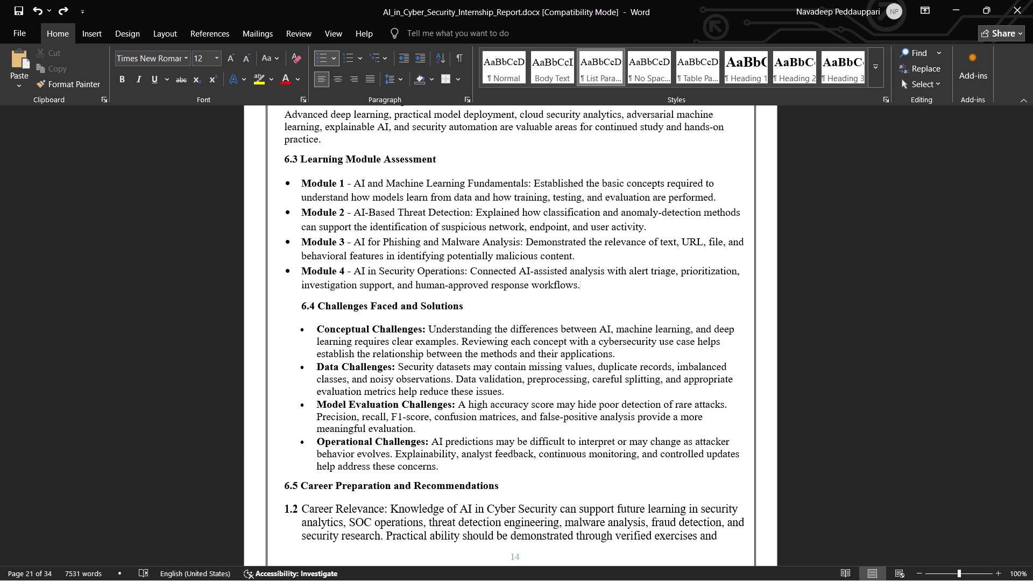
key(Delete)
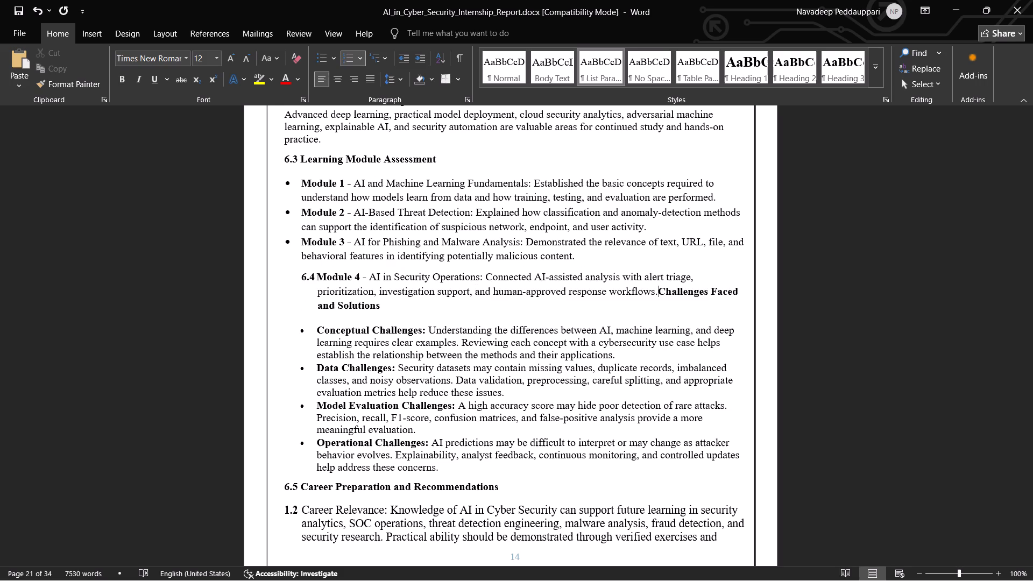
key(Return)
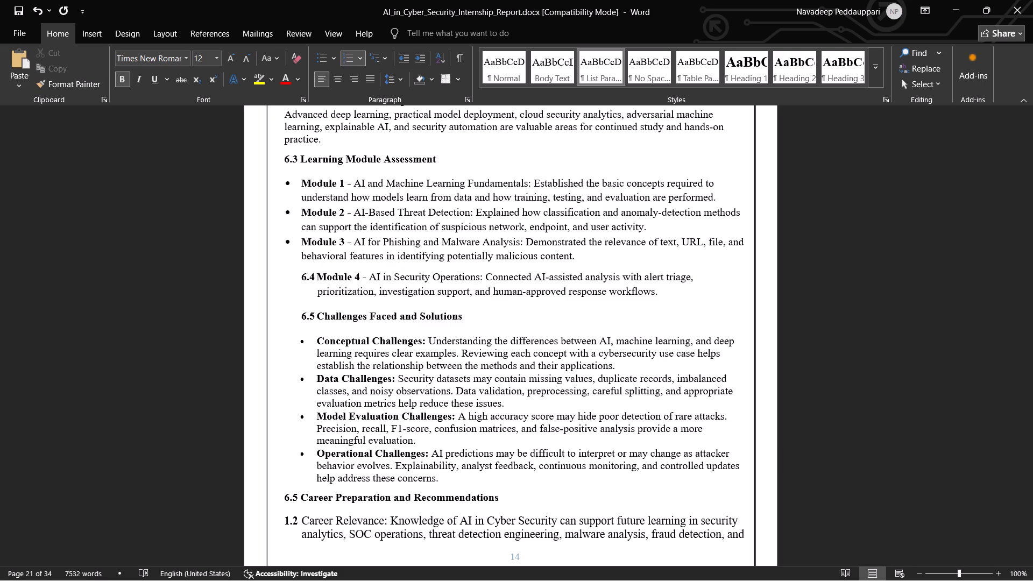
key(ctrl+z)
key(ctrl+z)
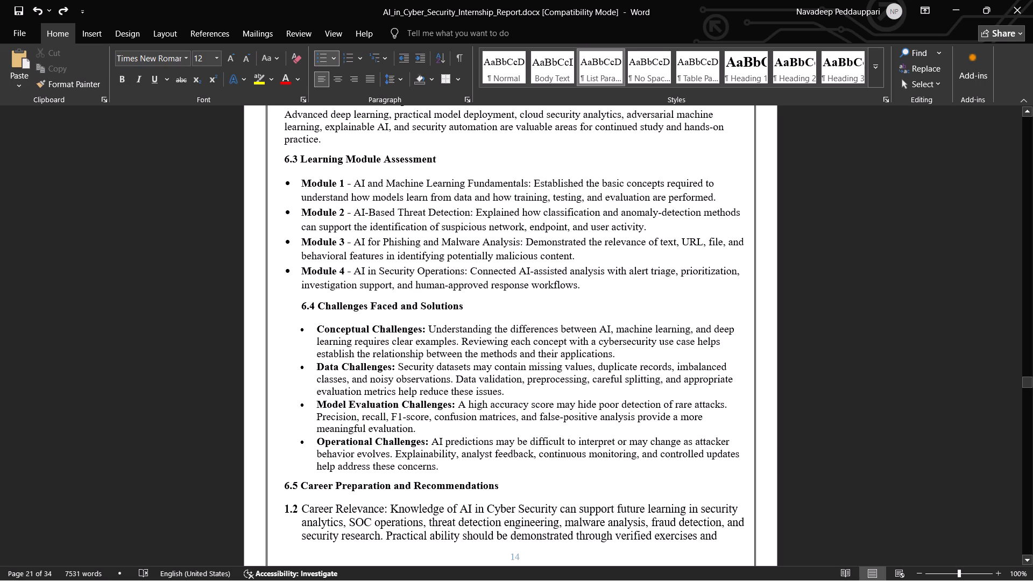
Copy the formatting of the 6.3 Learning Module Assessment heading onto the Challenges Faced and Solutions heading.
scroll(315, 306, up, 1)
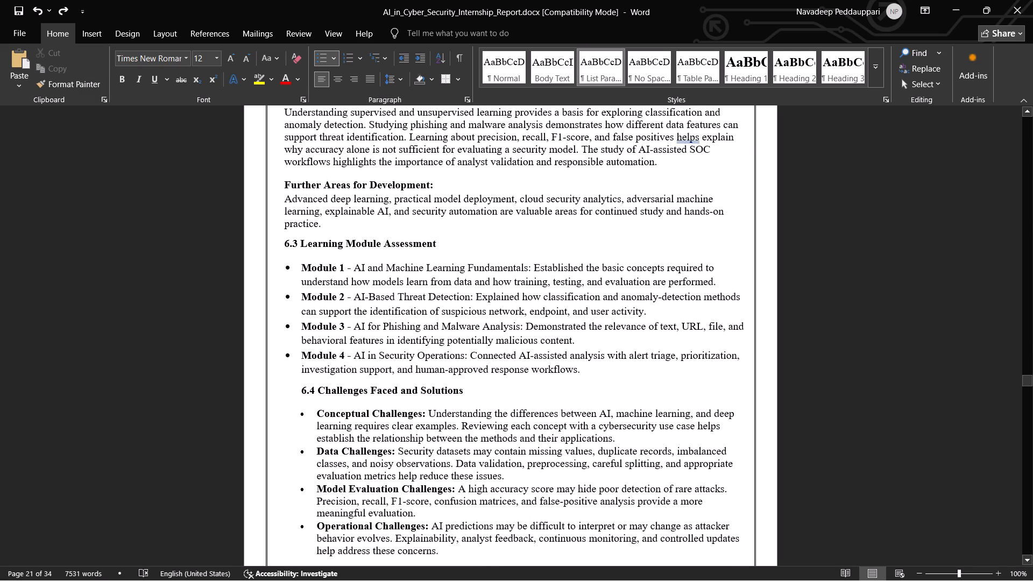
scroll(315, 306, up, 1)
drag(279, 242, 295, 242)
drag(295, 242, 300, 242)
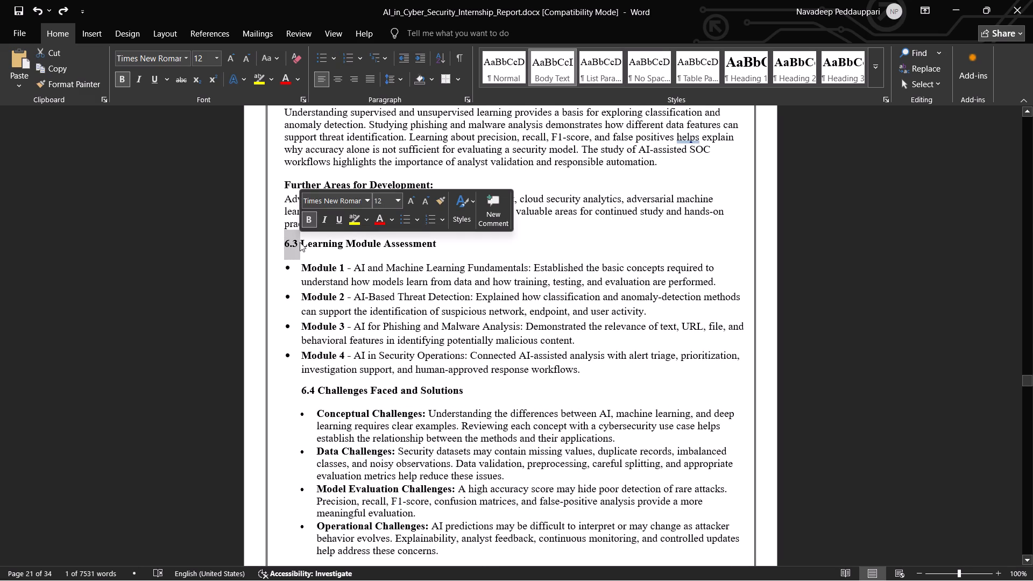
click(300, 242)
click(287, 245)
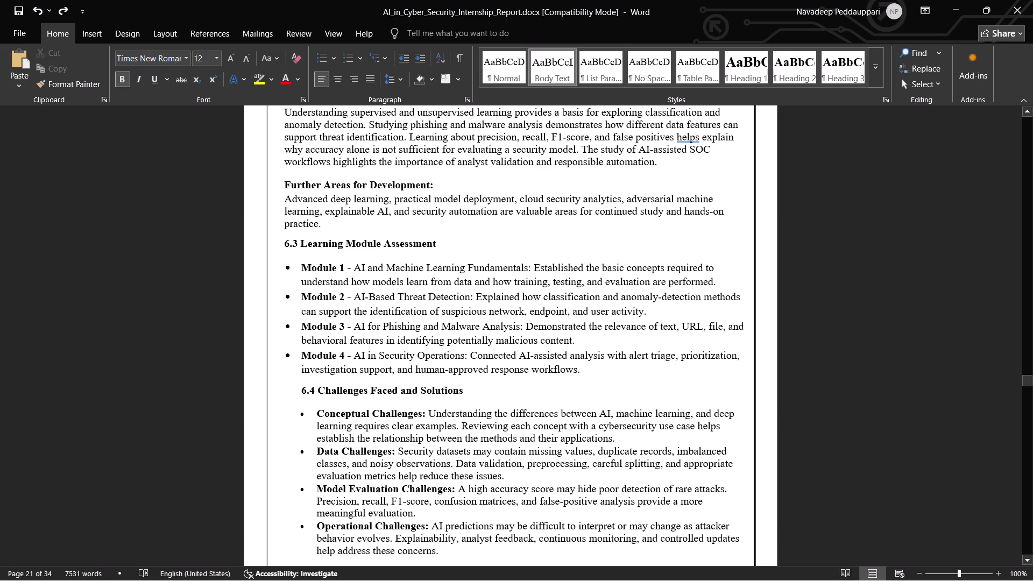
drag(286, 243, 428, 238)
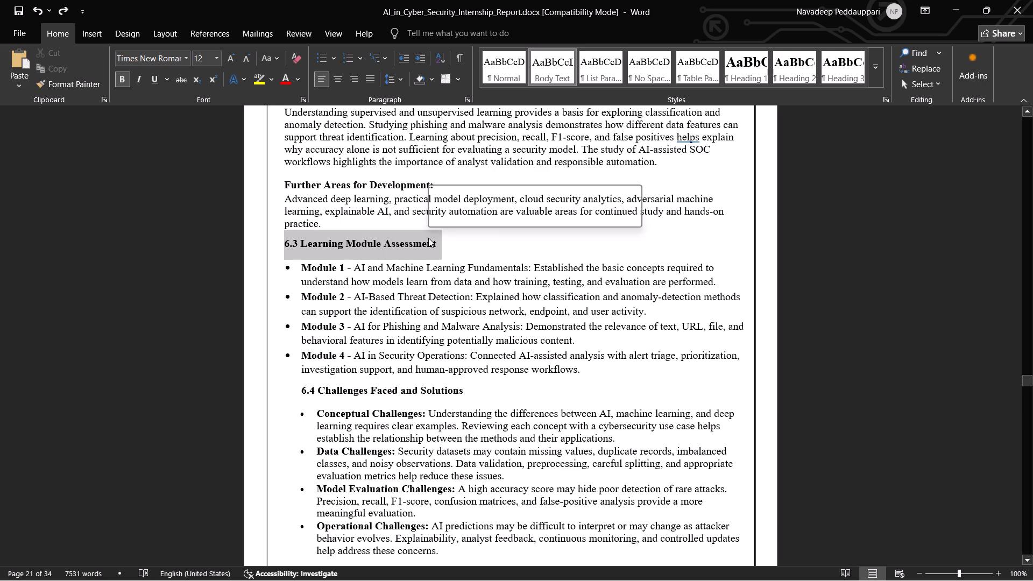
key(ctrl+alt+c)
triple_click(328, 388)
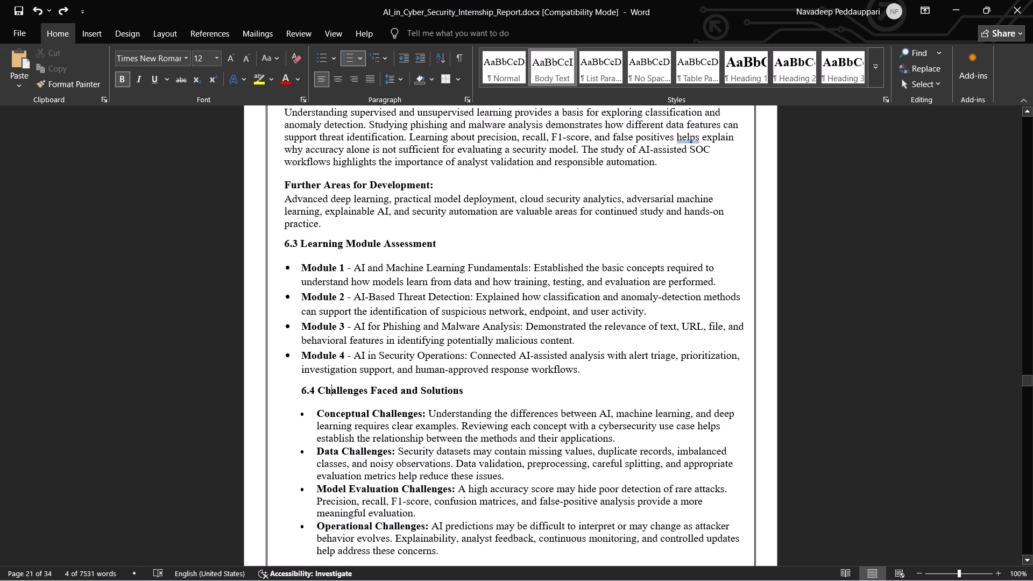
click(328, 388)
triple_click(328, 388)
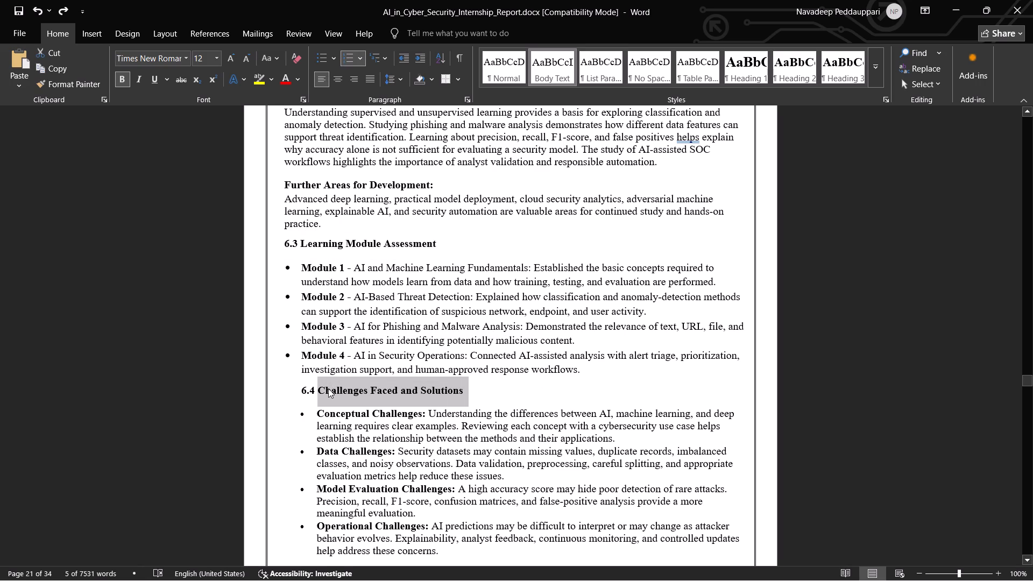
key(ctrl+alt+v)
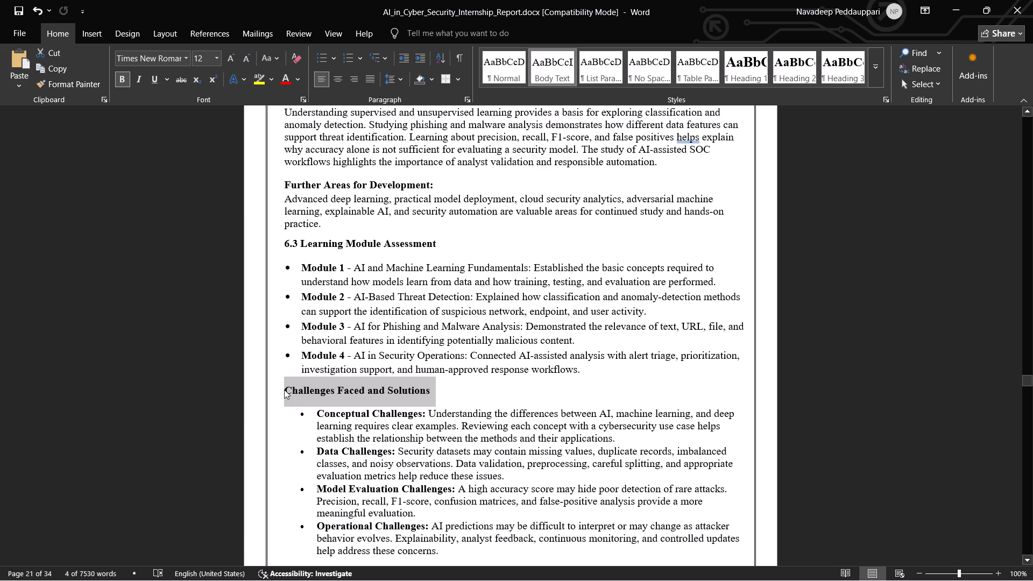
Insert the number 6.4 and a space in front of the Challenges Faced and Solutions heading.
click(284, 389)
text(6.4)
key(space)
Change the bullet symbol of the four challenge items in section 6.4 to the larger solid round bullet.
scroll(284, 389, down, 1)
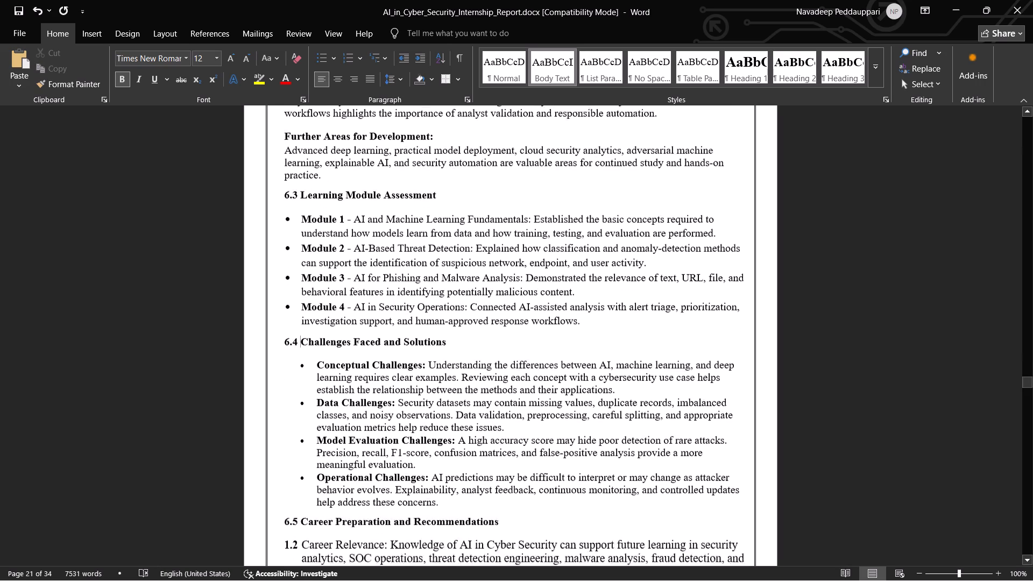
scroll(284, 389, down, 2)
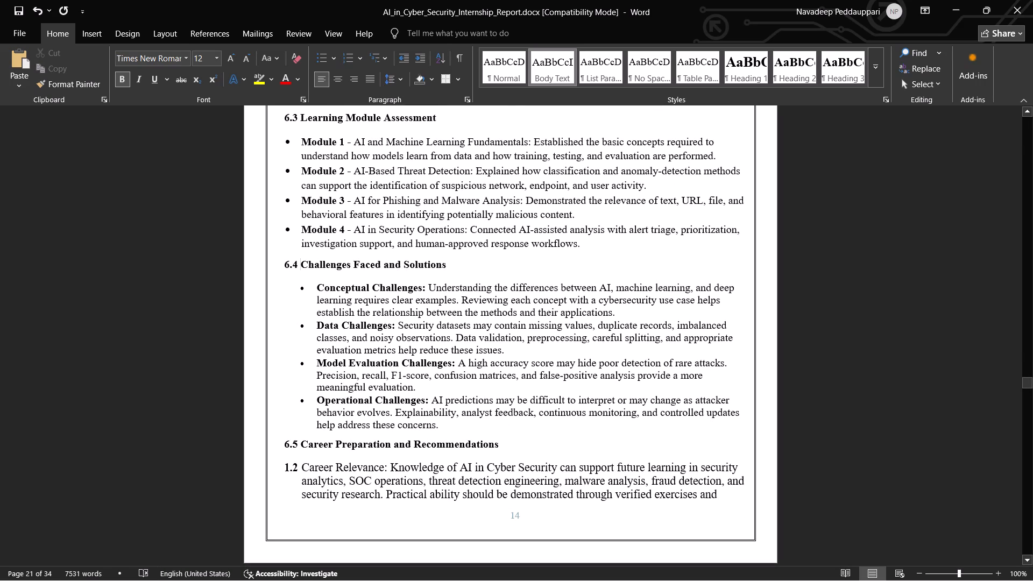
click(289, 443)
click(318, 446)
drag(314, 283, 447, 432)
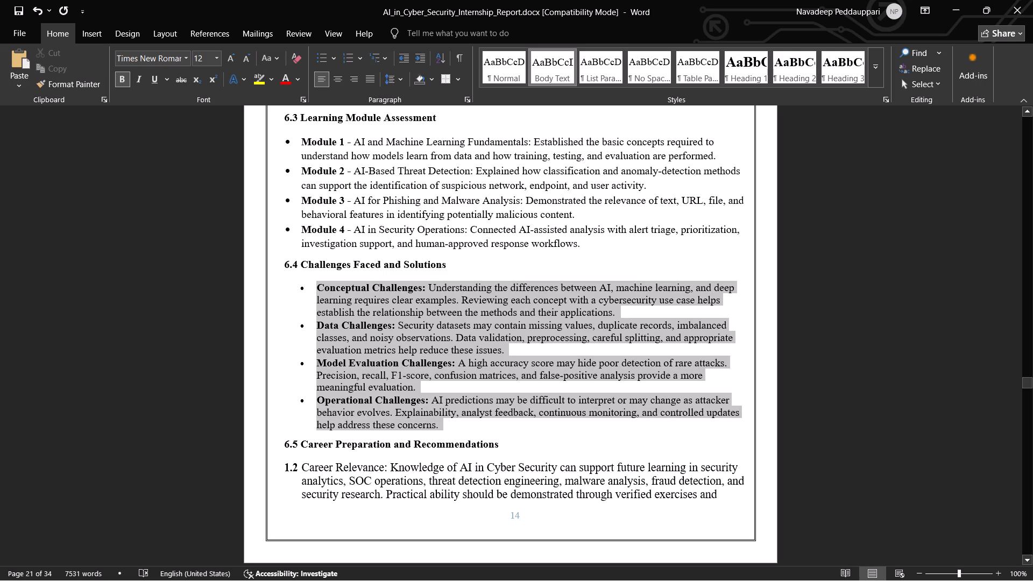
drag(447, 432, 444, 428)
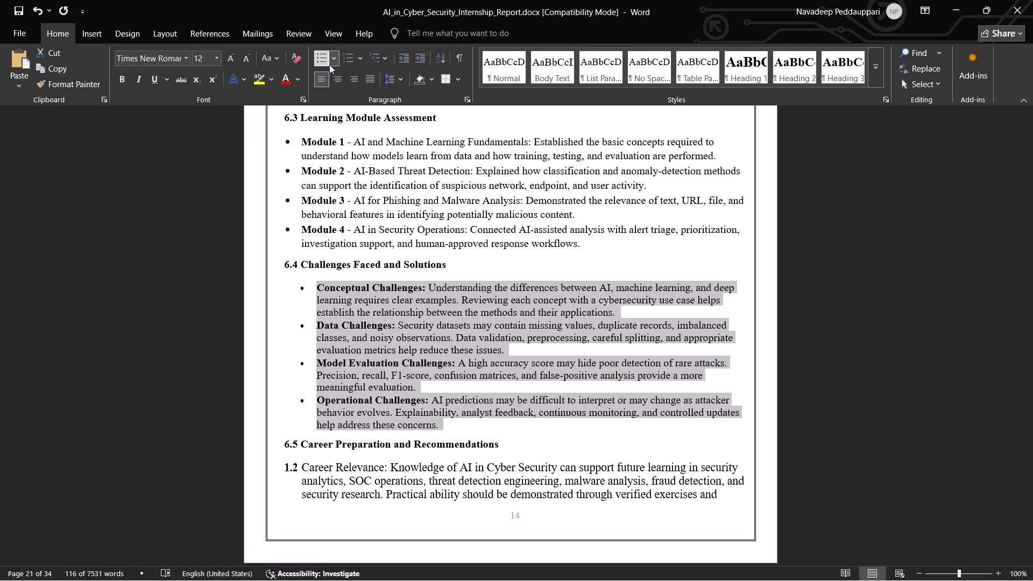
click(331, 59)
click(363, 144)
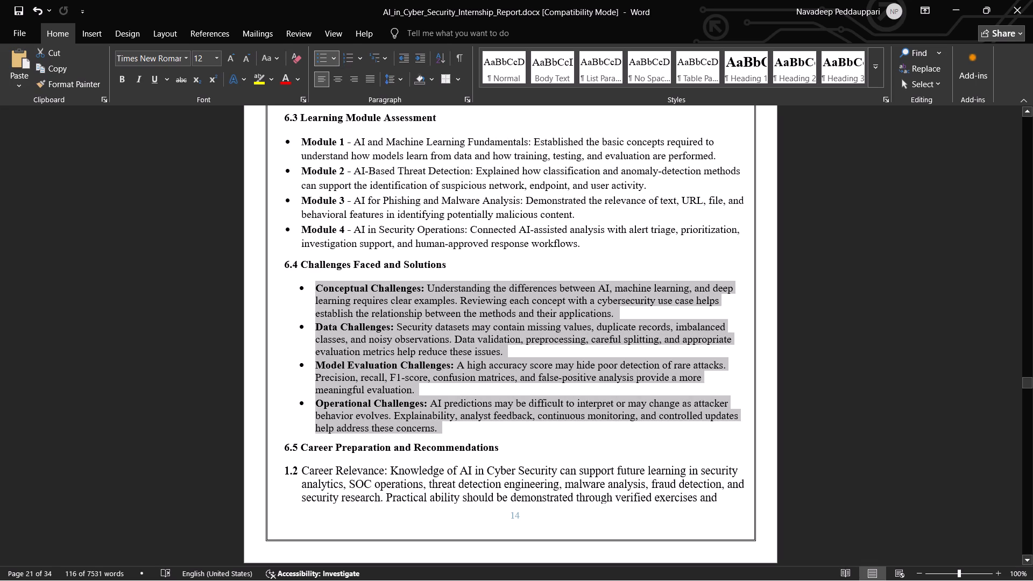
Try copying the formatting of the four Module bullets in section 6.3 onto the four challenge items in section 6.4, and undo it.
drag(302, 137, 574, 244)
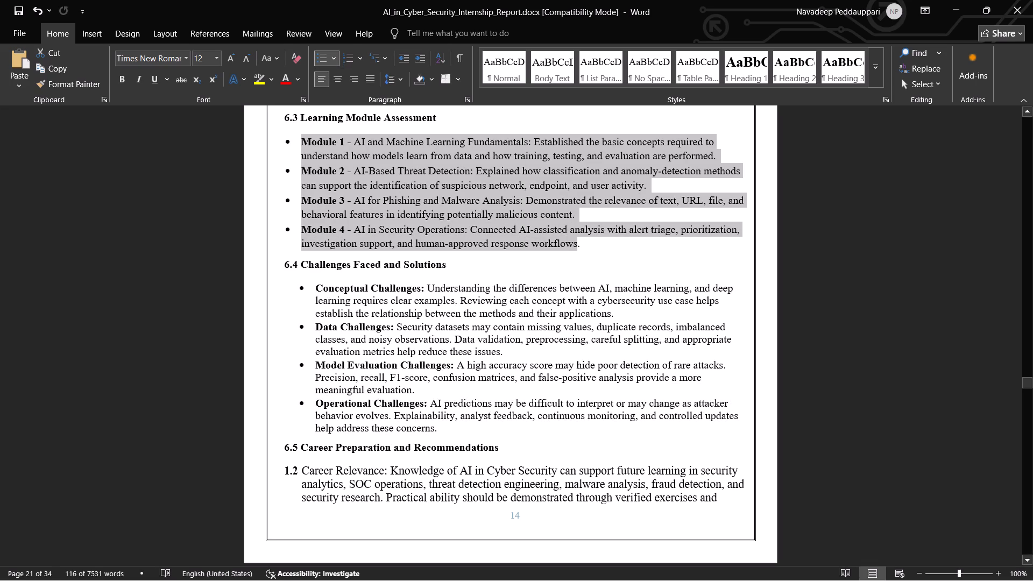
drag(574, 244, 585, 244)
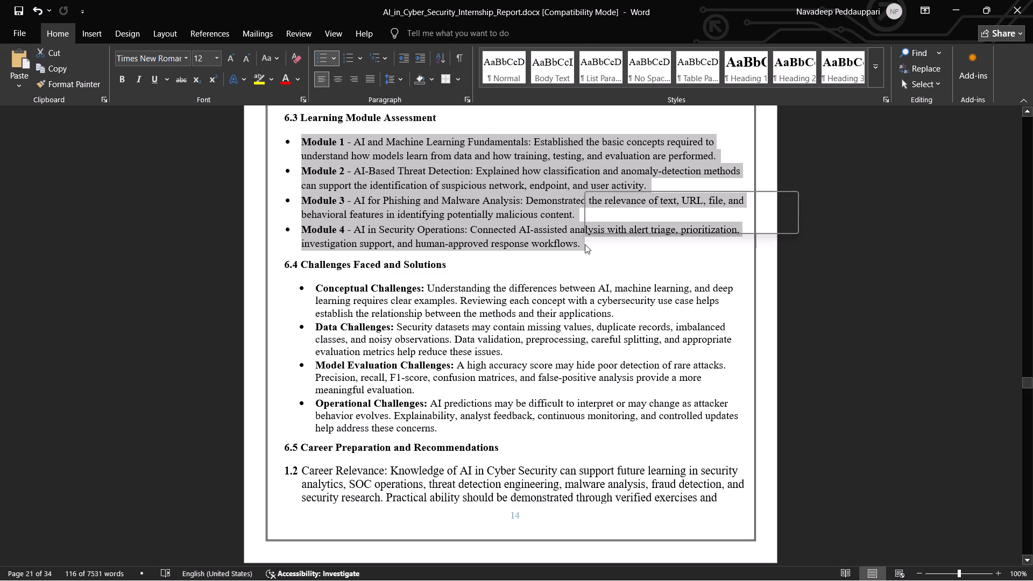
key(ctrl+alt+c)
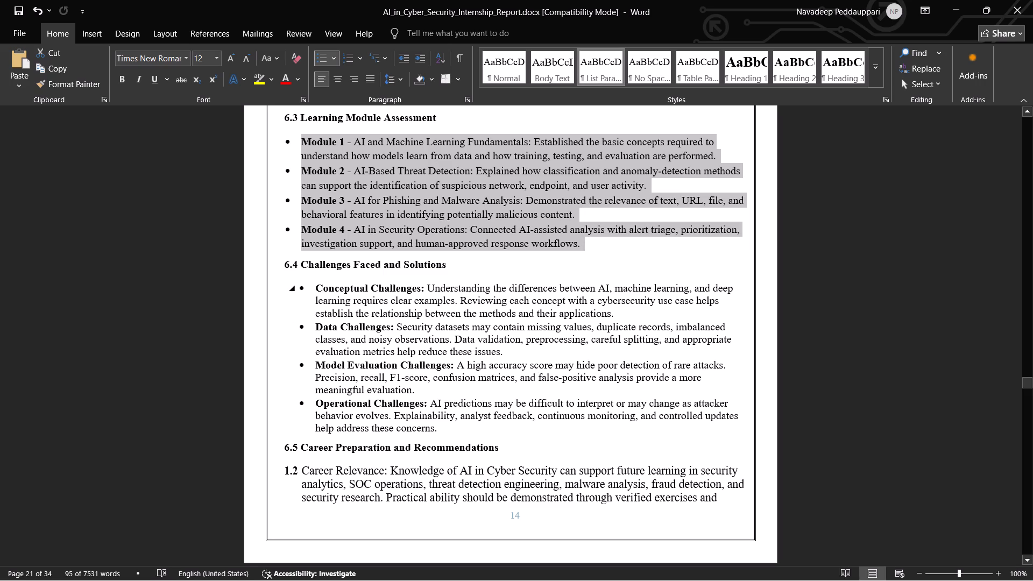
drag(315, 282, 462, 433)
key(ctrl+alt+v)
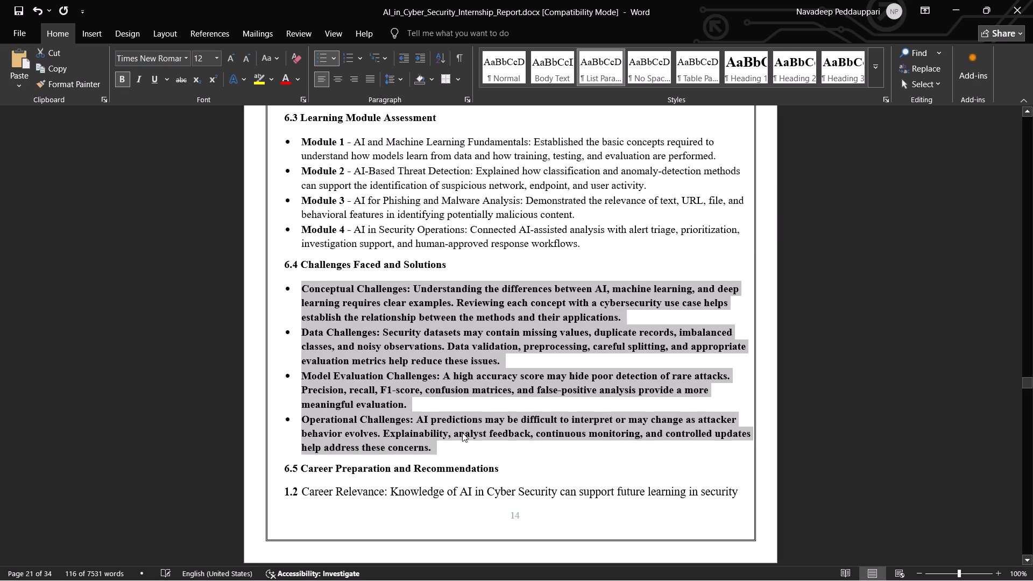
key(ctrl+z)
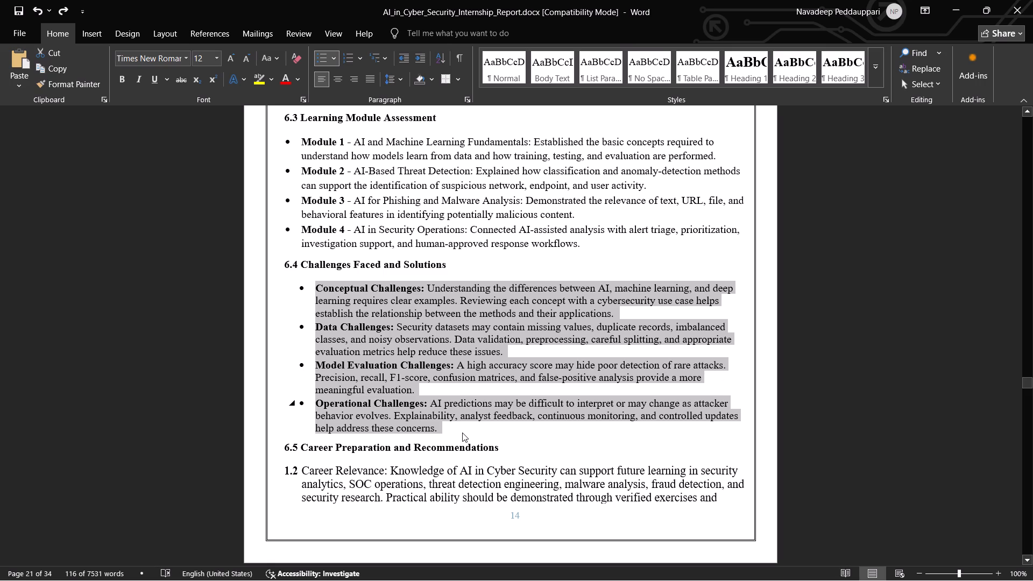
Remove the bullets and all left indentation from the Conceptual, Data, Model Evaluation and Operational Challenges items in section 6.4.
click(315, 285)
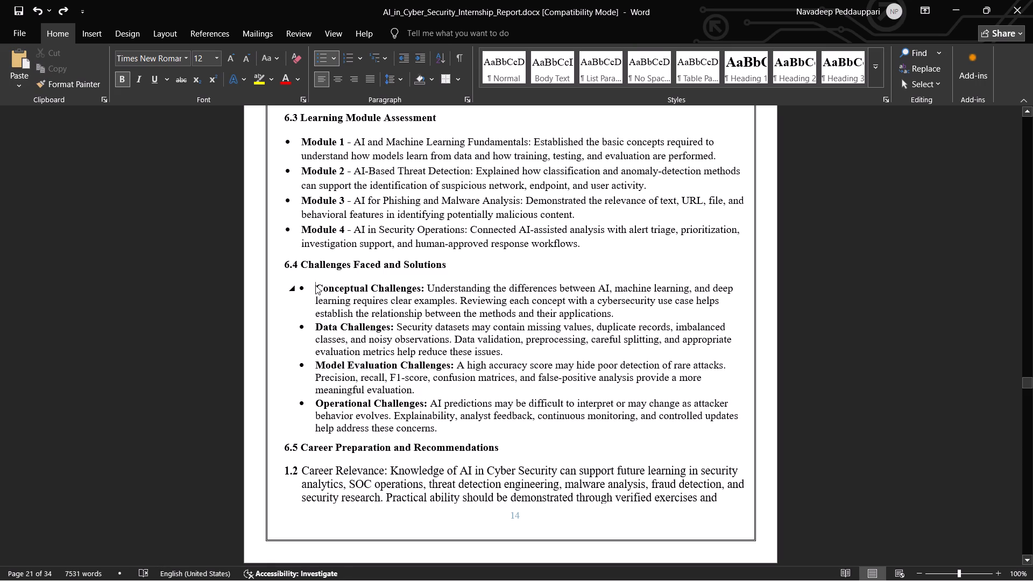
key(BackSpace)
key(BackSpace)
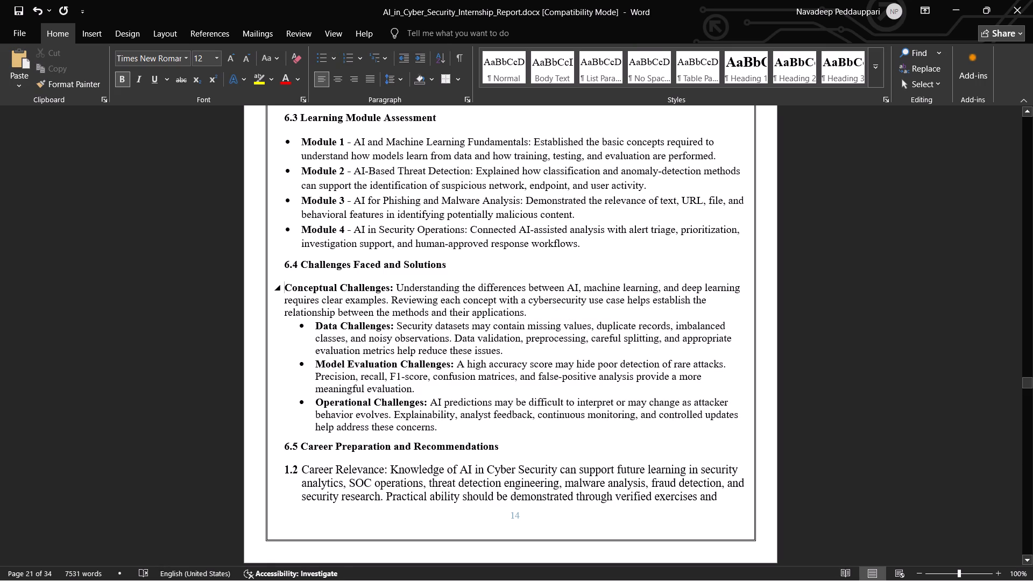
key(BackSpace)
key(Down)
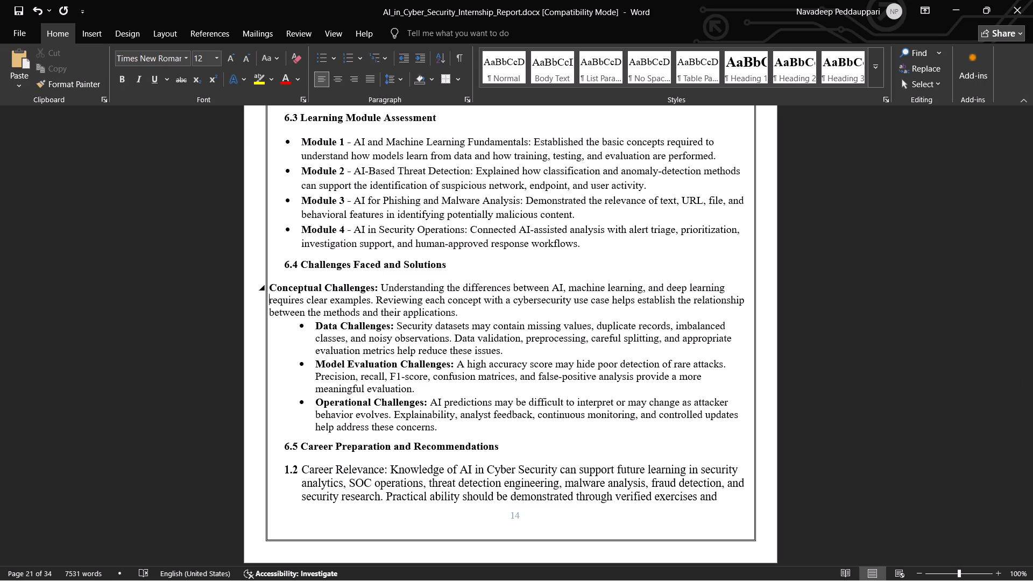
key(Down)
key(Down)
key(BackSpace)
key(BackSpace)
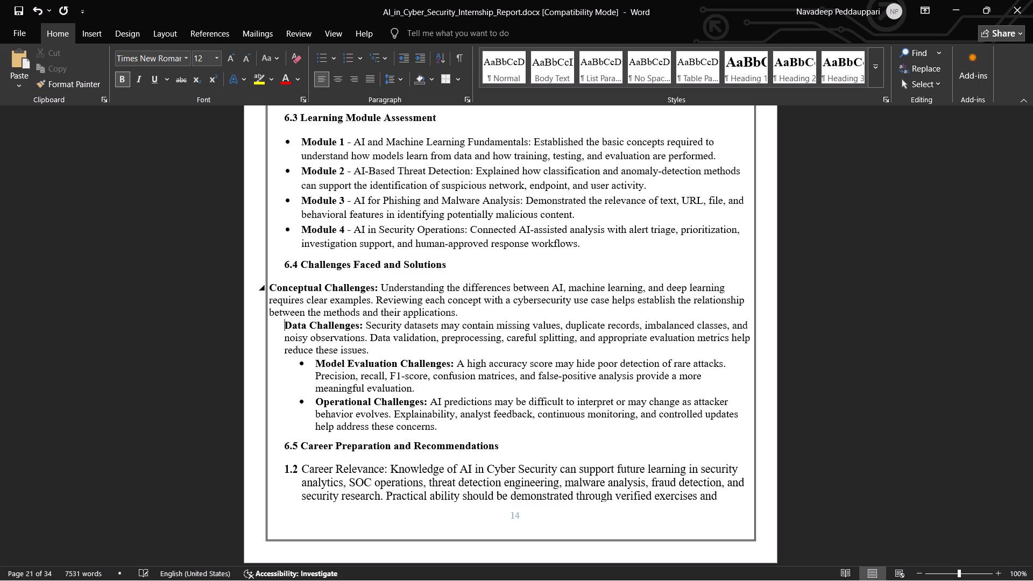
key(BackSpace)
key(Down)
key(Down)
key(Down)
key(BackSpace)
key(BackSpace)
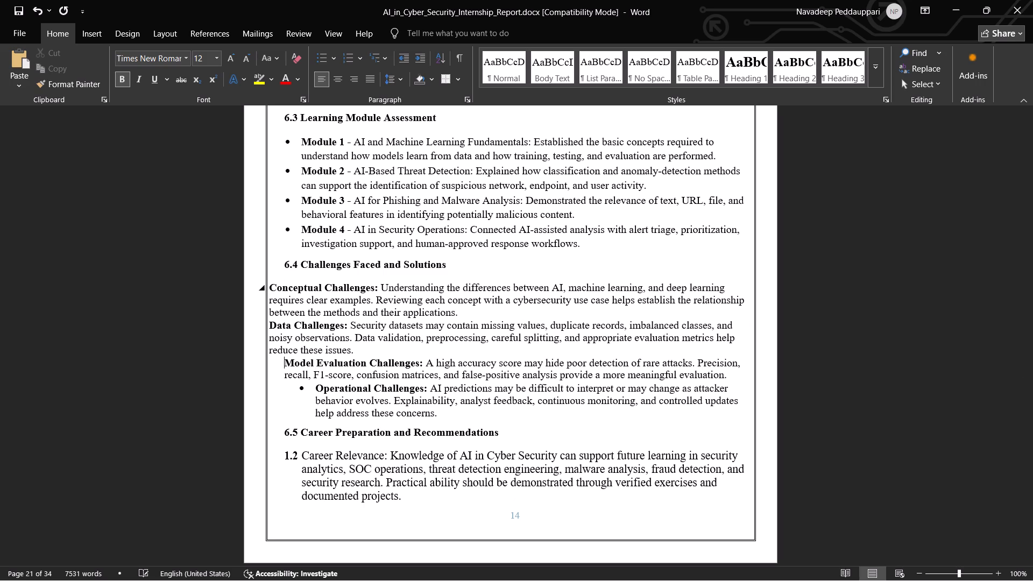
key(BackSpace)
key(Down)
key(Down)
key(BackSpace)
key(BackSpace)
key(BackSpace)
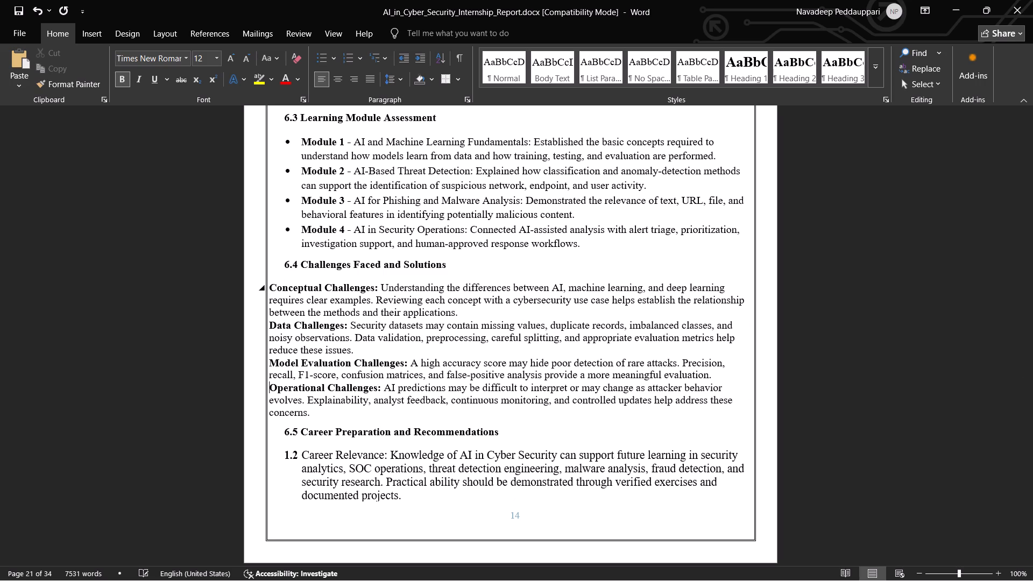
Reapply bullets to the four challenge paragraphs in section 6.4, using the larger solid round symbol aligned with the section 6.3 bullets.
drag(270, 287, 306, 387)
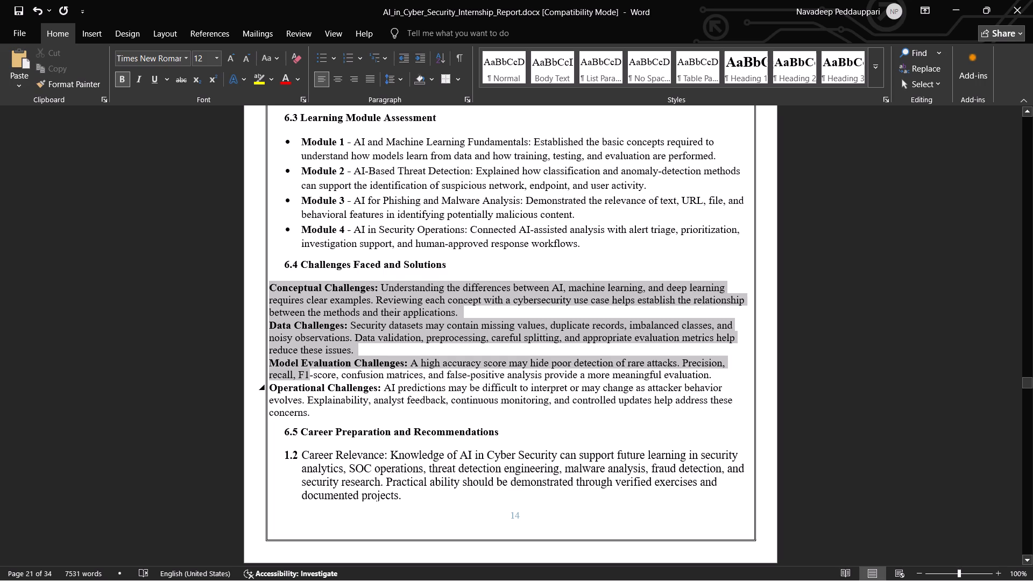
drag(306, 387, 313, 413)
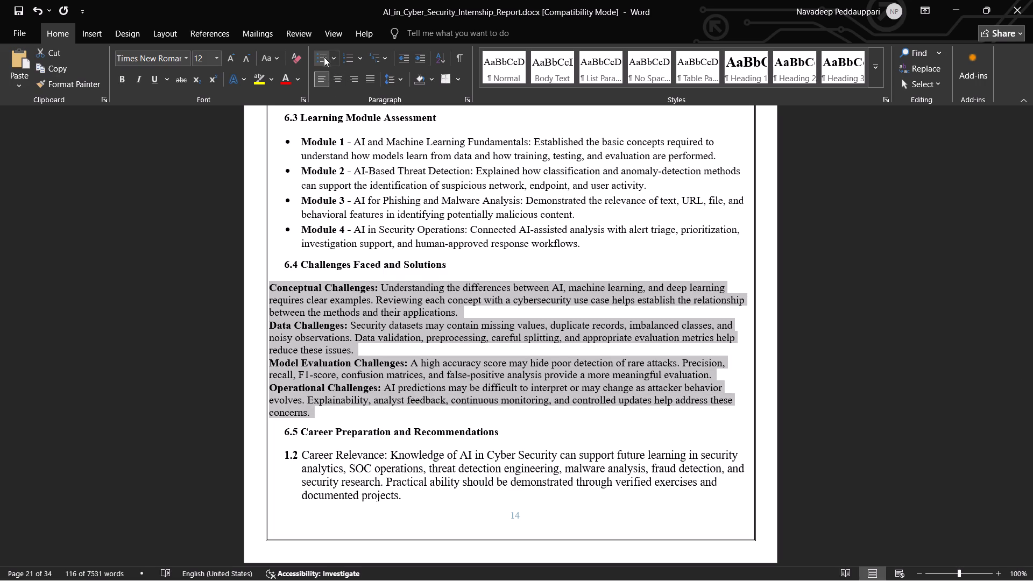
click(320, 56)
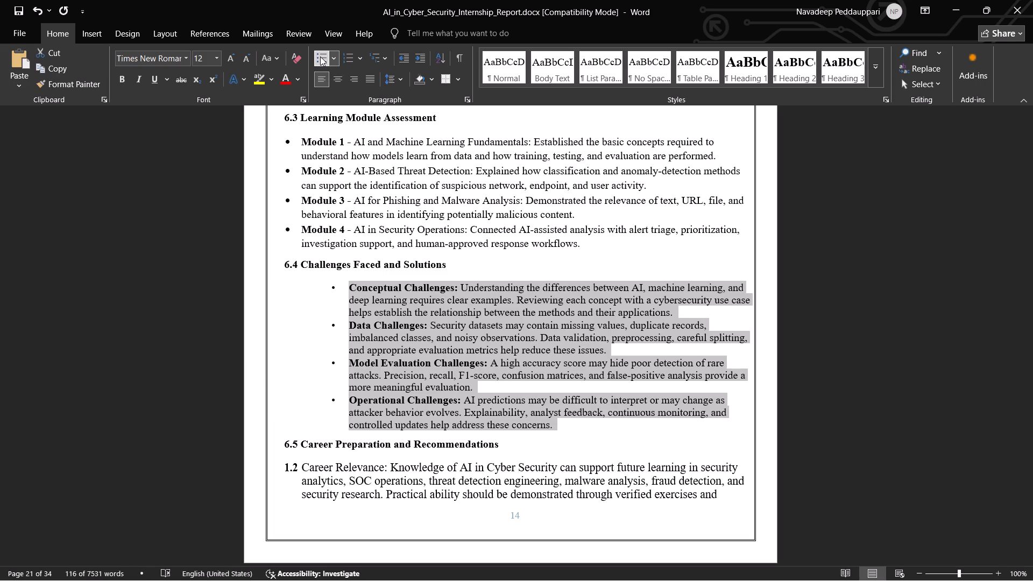
key(ctrl+z)
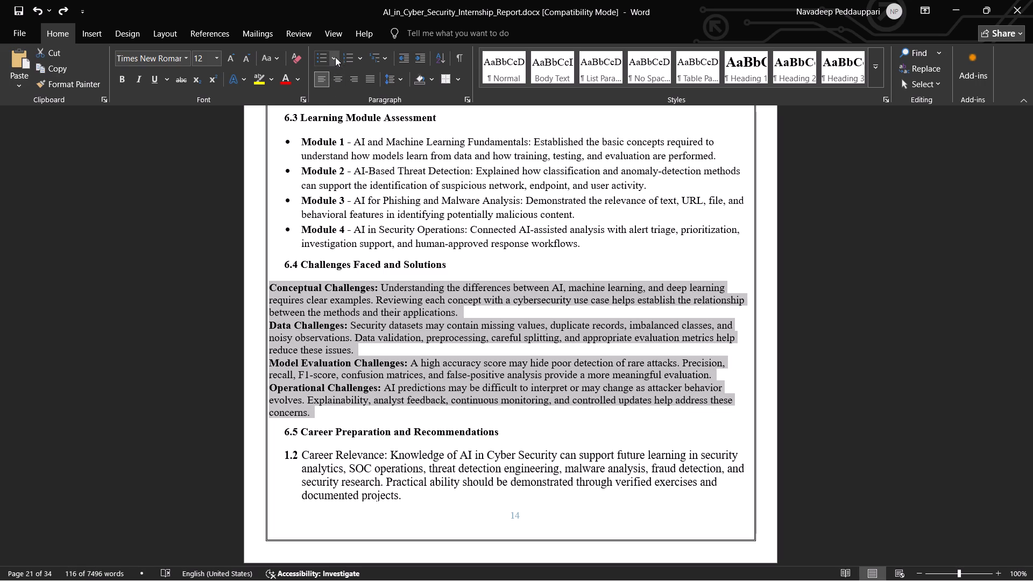
click(337, 58)
click(370, 150)
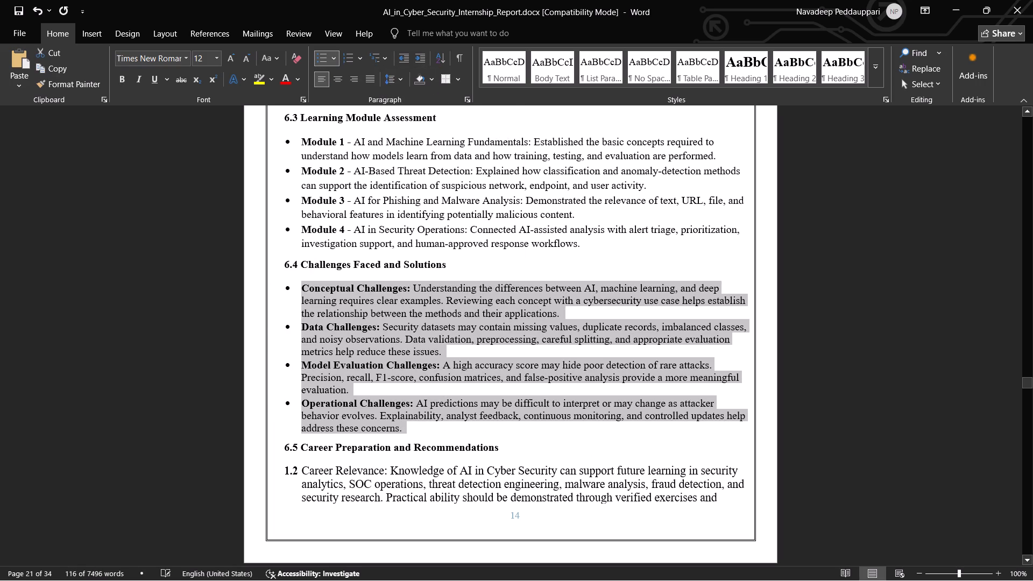
click(387, 312)
Remove the 1.2 numbering from the Career Relevance paragraph under heading 6.5.
scroll(387, 312, down, 1)
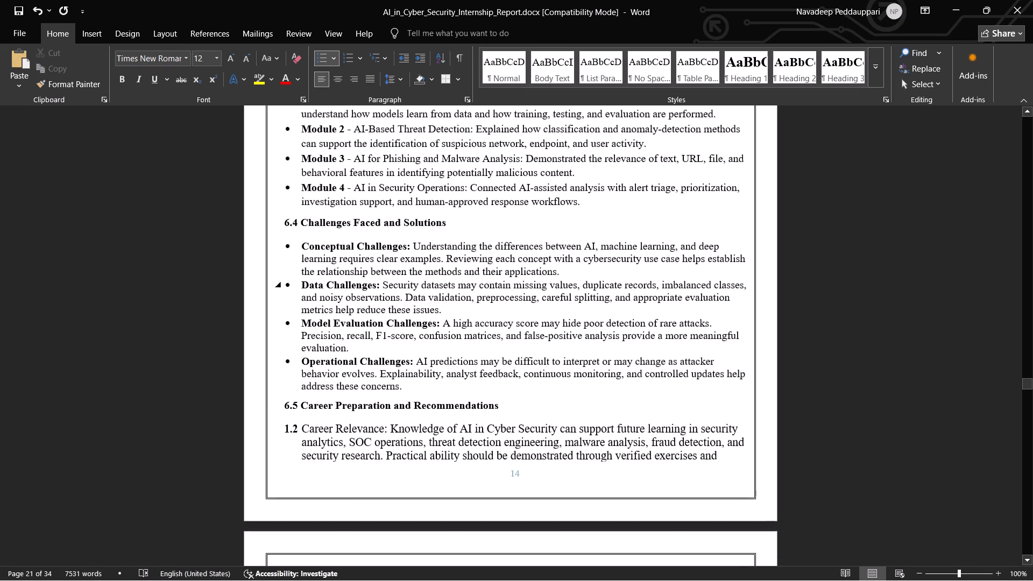
scroll(387, 312, down, 2)
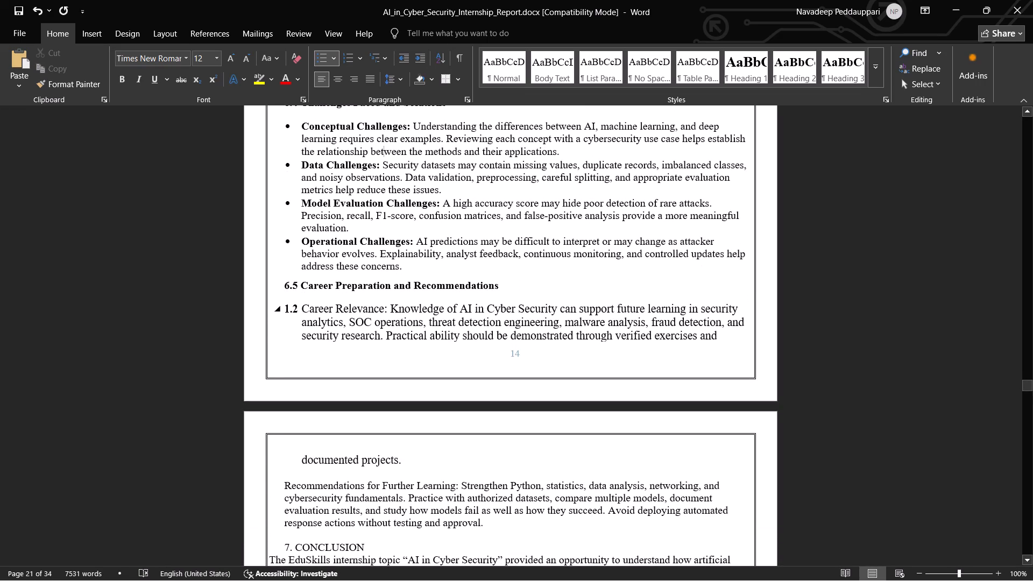
click(294, 311)
key(BackSpace)
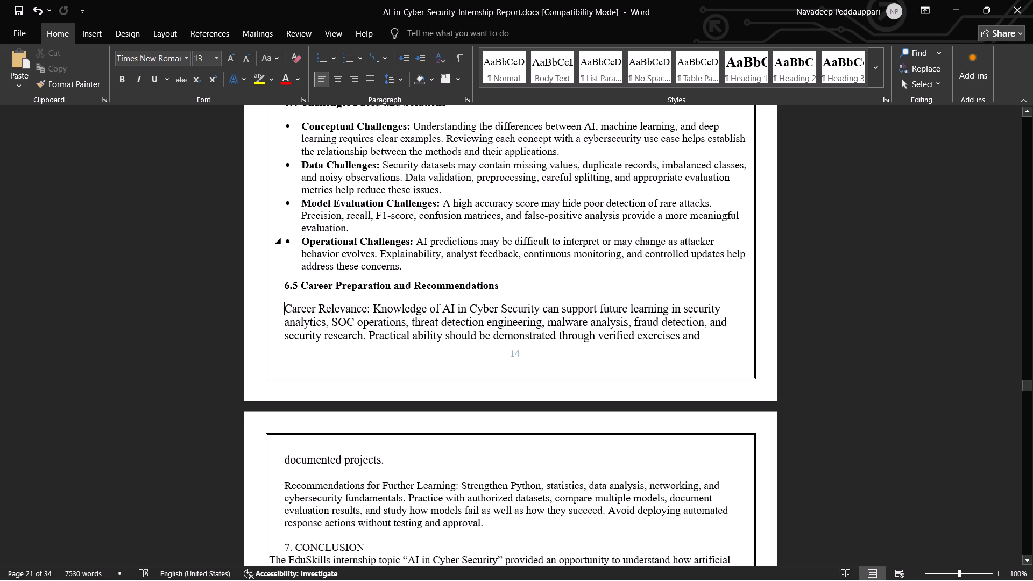
Copy the formatting of the body paragraph under Most Valuable Learning Areas onto the Career Relevance paragraph in section 6.5.
scroll(387, 214, up, 3)
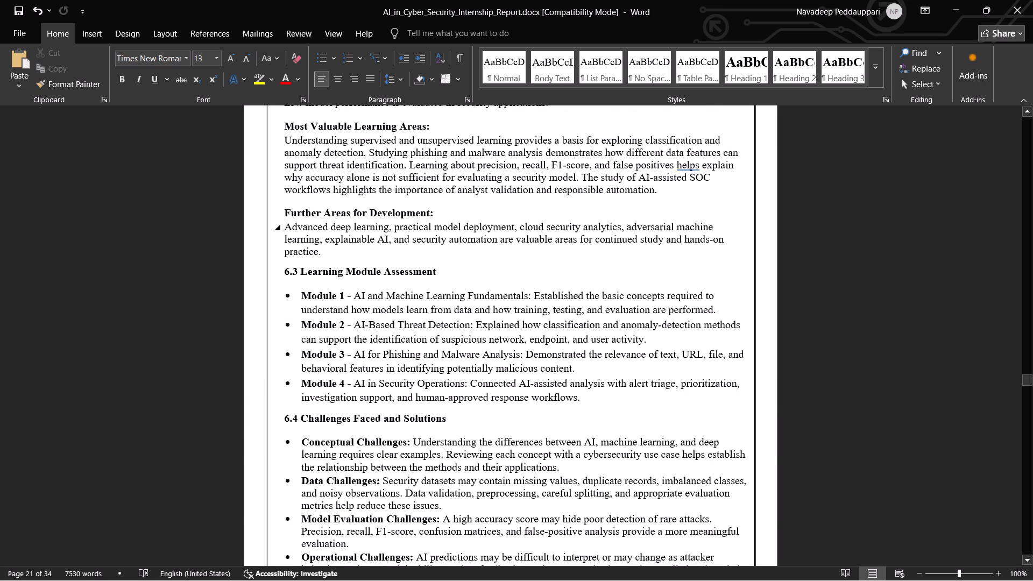
drag(286, 139, 665, 190)
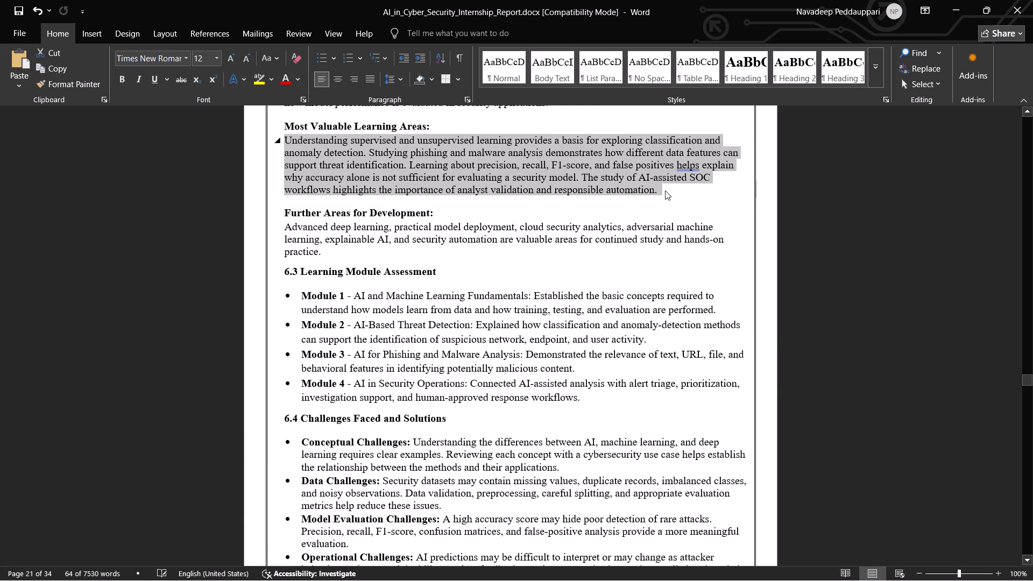
key(ctrl+alt+c)
scroll(665, 190, down, 6)
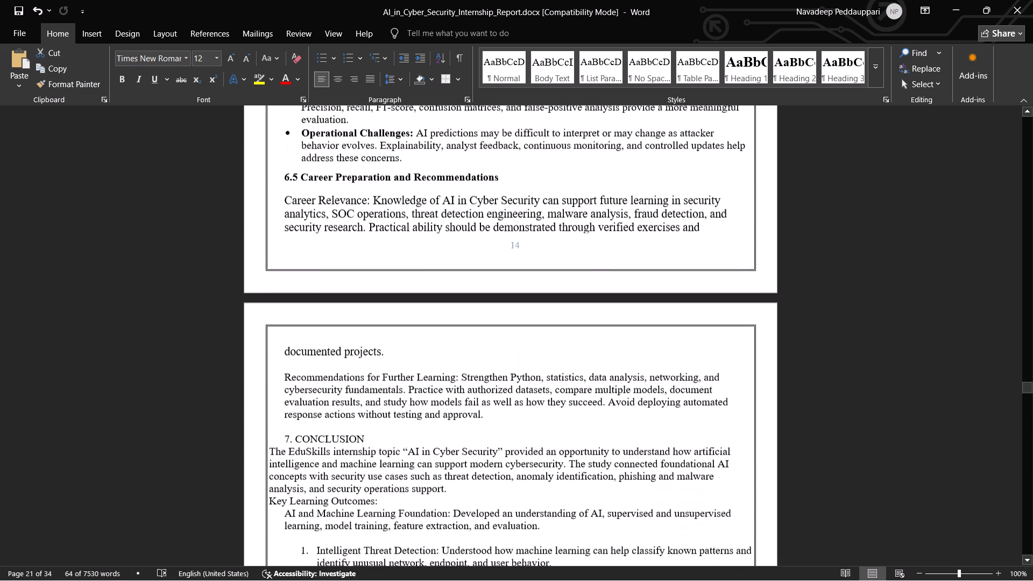
scroll(665, 190, down, 1)
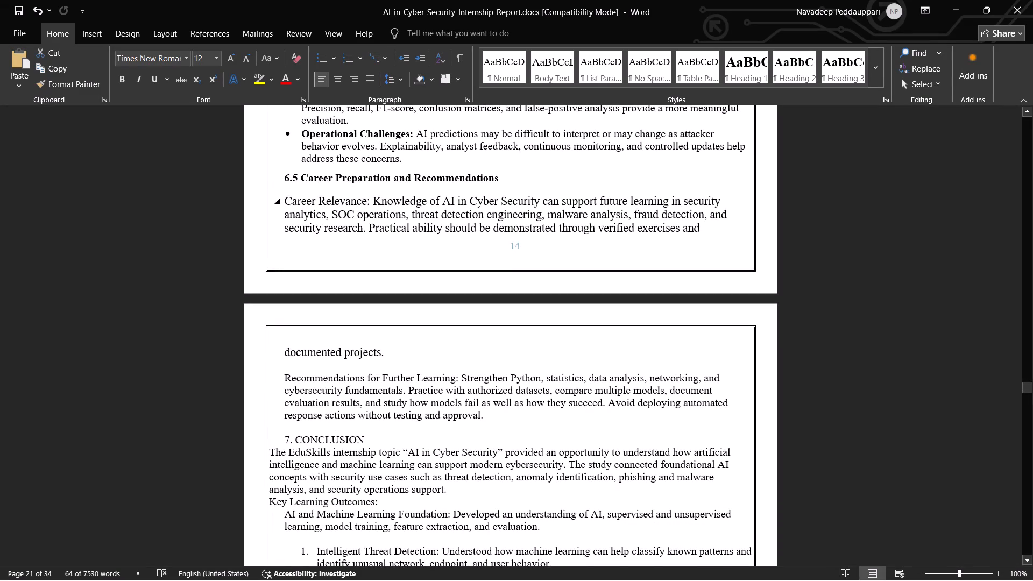
drag(286, 198, 420, 354)
key(ctrl+alt+v)
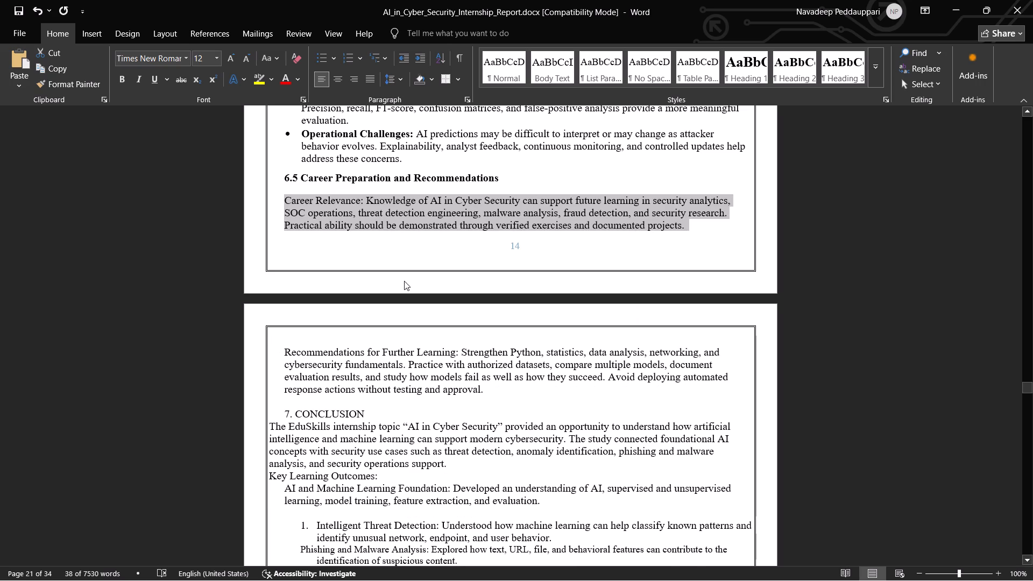
Copy the bold formatting of the Operational Challenges label onto the Recommendations for Further Learning label.
scroll(433, 240, up, 1)
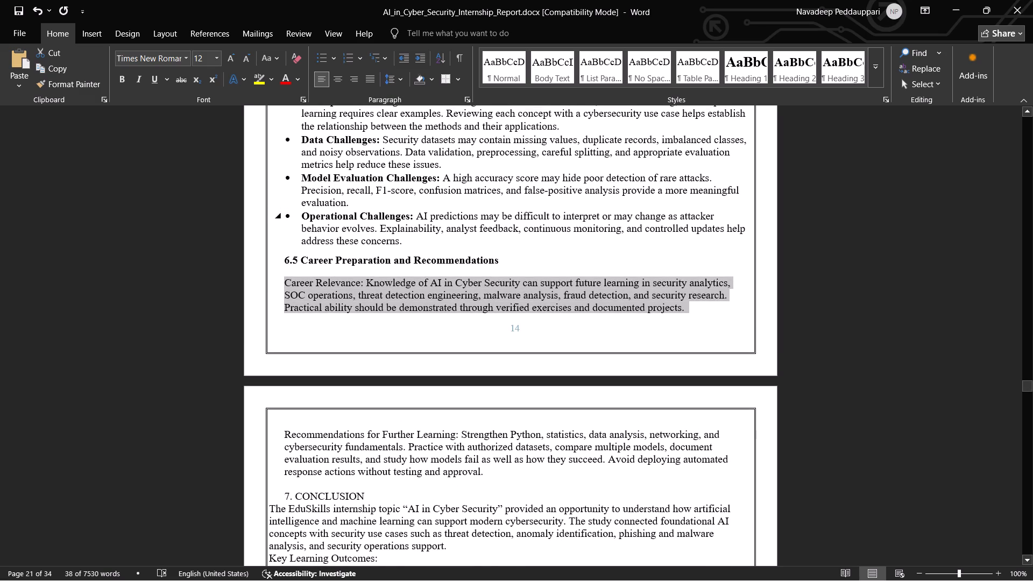
drag(414, 216, 331, 216)
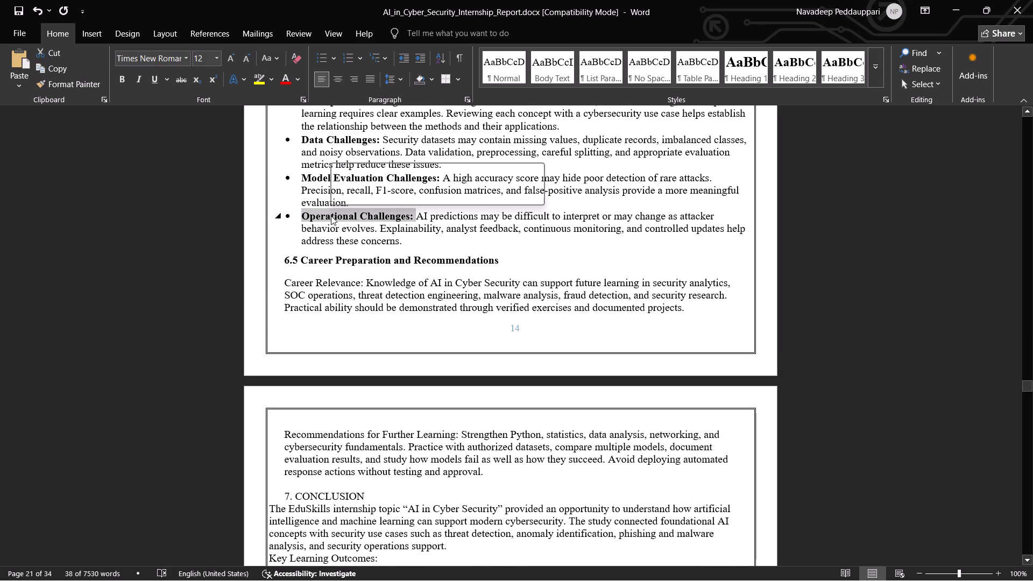
key(ctrl+alt+c)
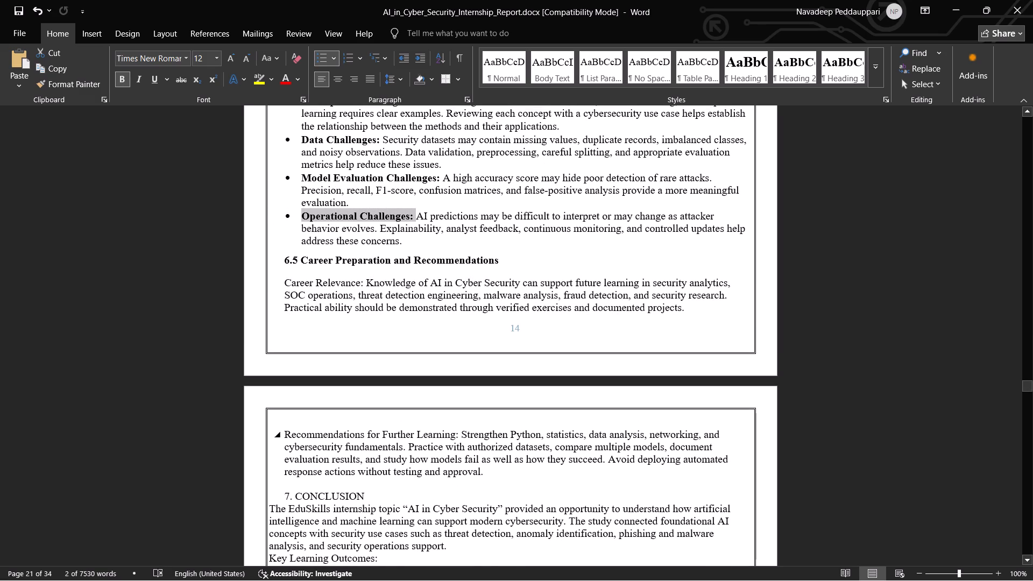
drag(284, 434, 463, 439)
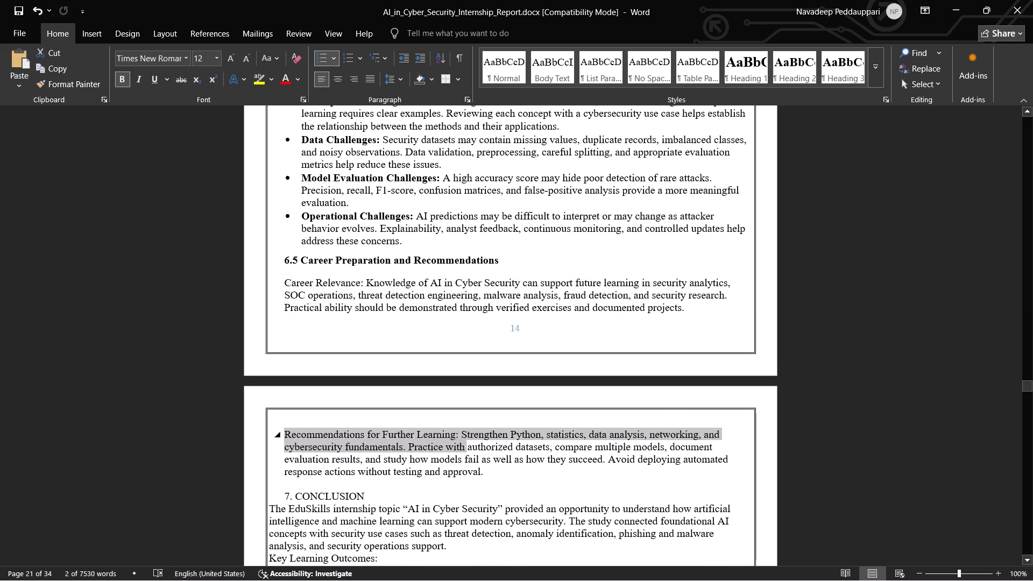
drag(463, 439, 458, 434)
key(ctrl+alt+v)
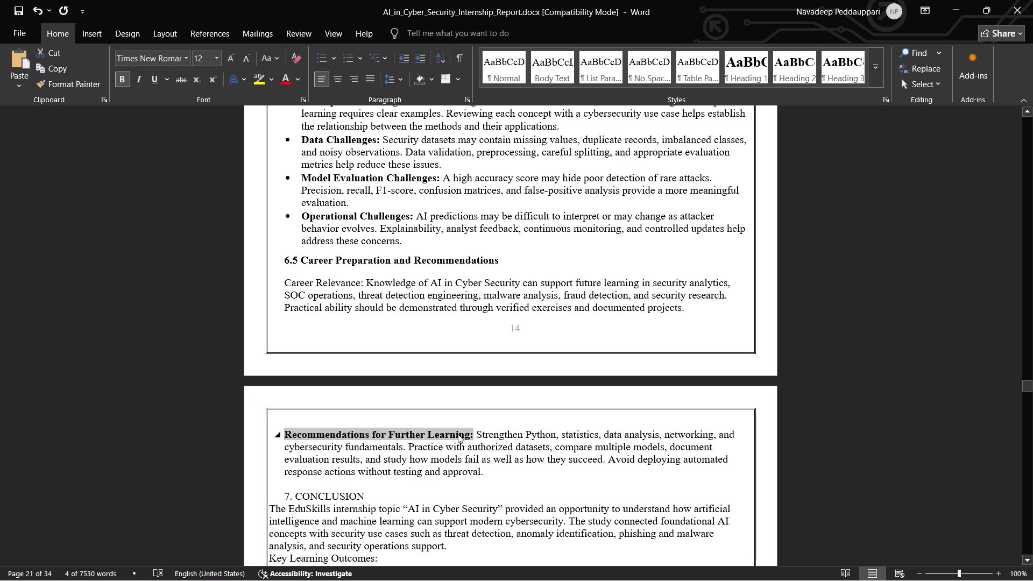
Switch to the reference internship report and examine how its Internship Feedback and Conclusion sections format headings, labels and body text.
scroll(458, 434, down, 3)
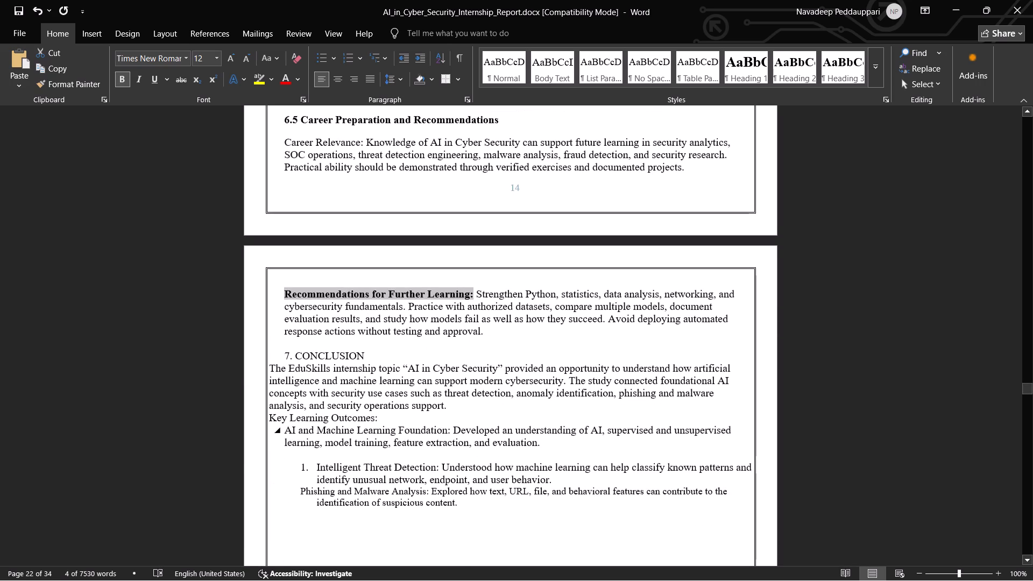
scroll(458, 434, down, 1)
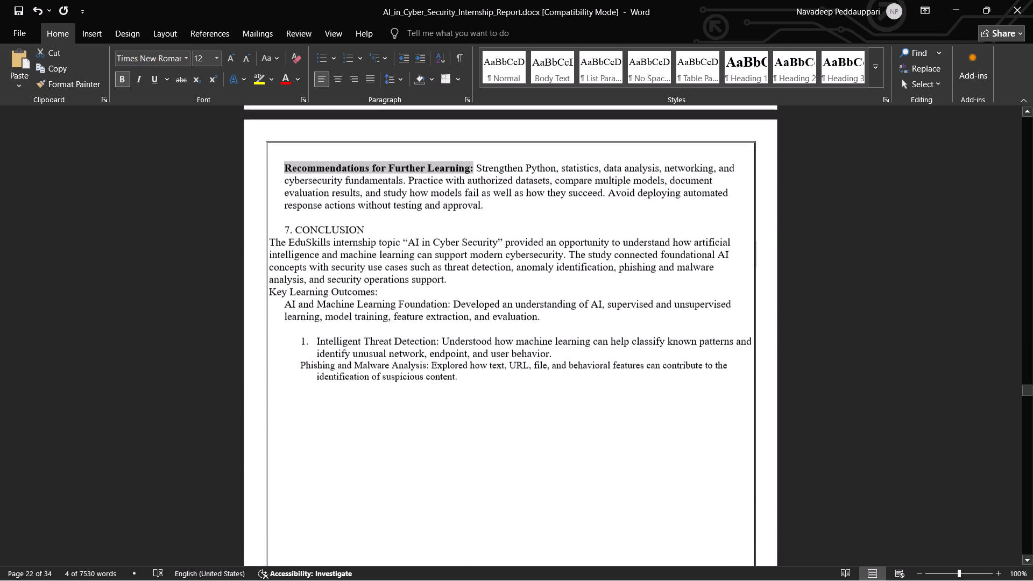
scroll(458, 434, down, 1)
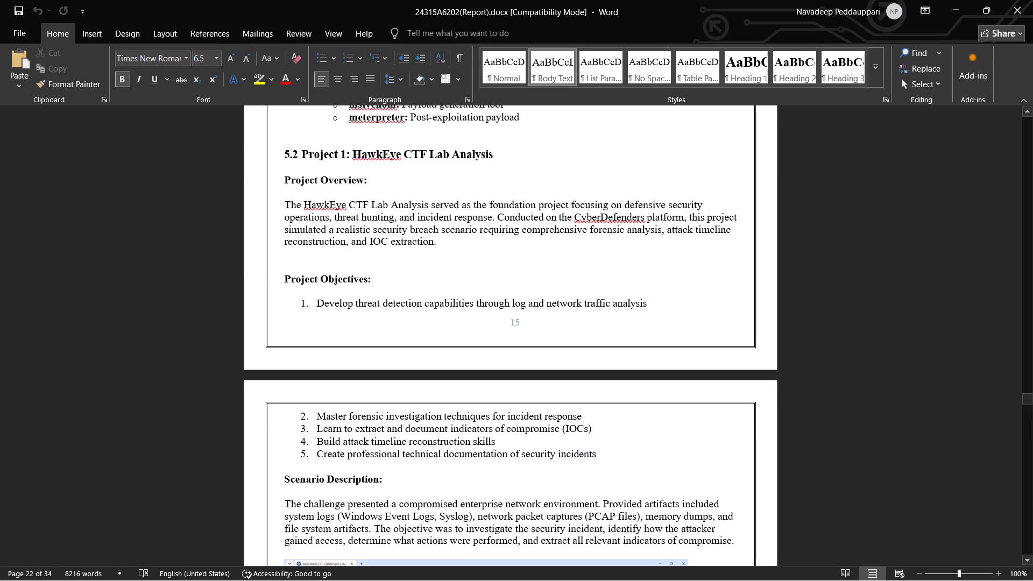
scroll(458, 434, down, 2)
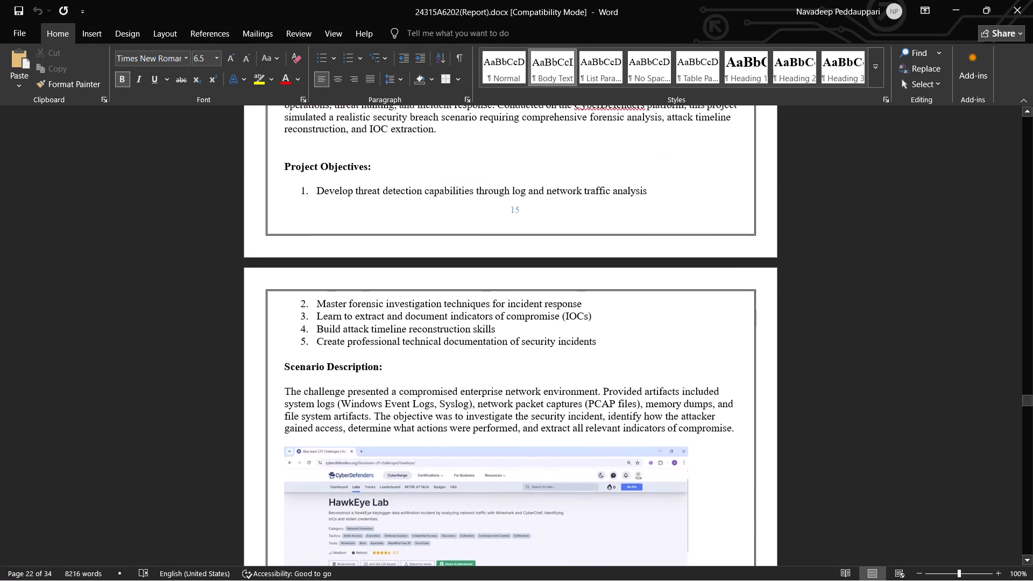
scroll(458, 434, up, 3)
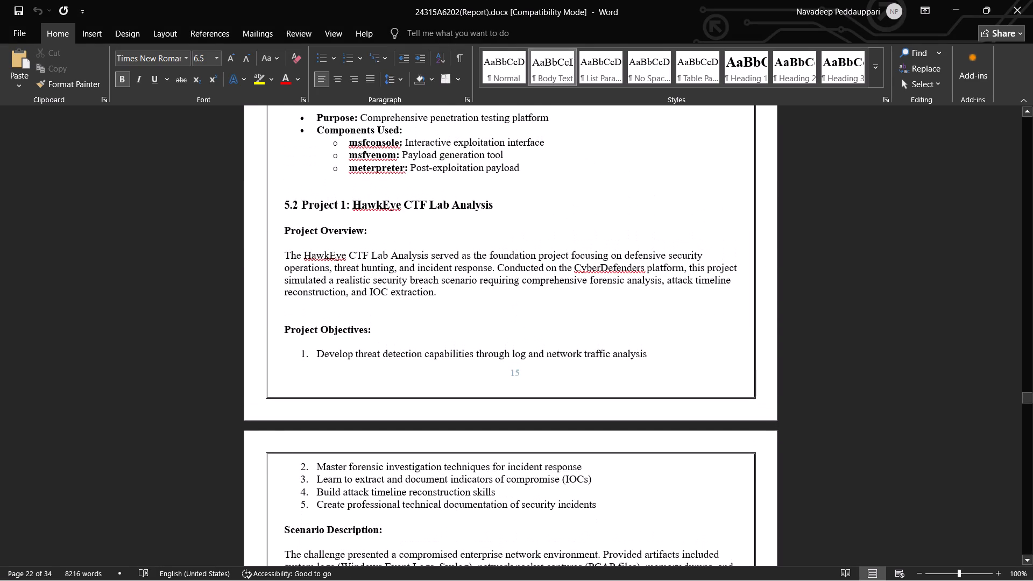
scroll(458, 434, down, 17)
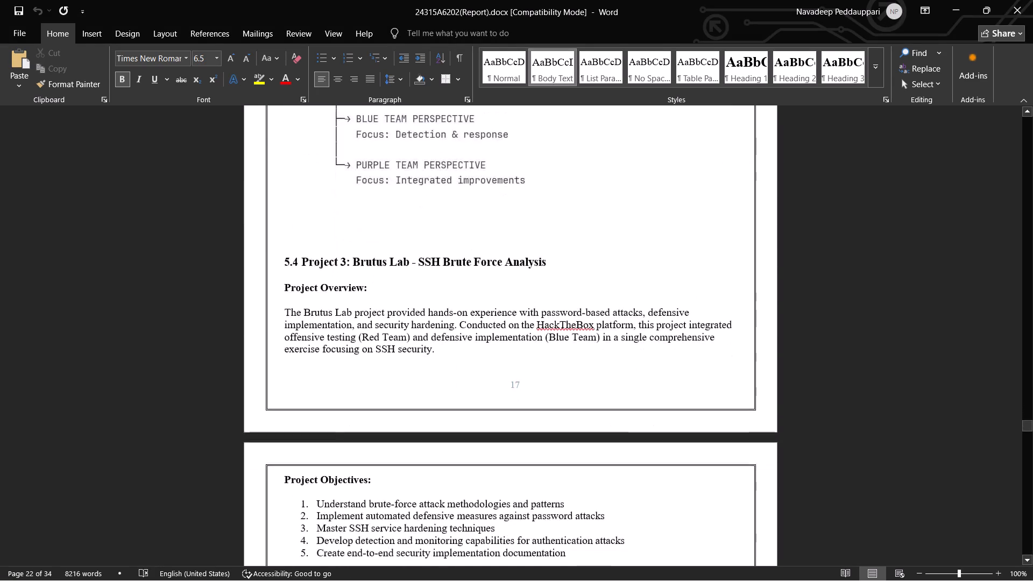
scroll(458, 434, down, 3)
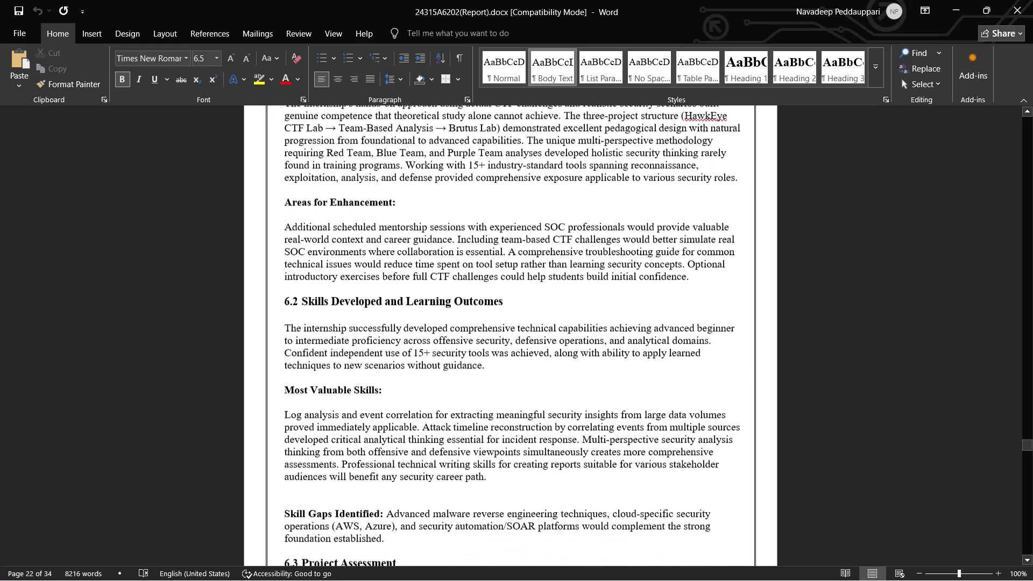
scroll(458, 434, down, 4)
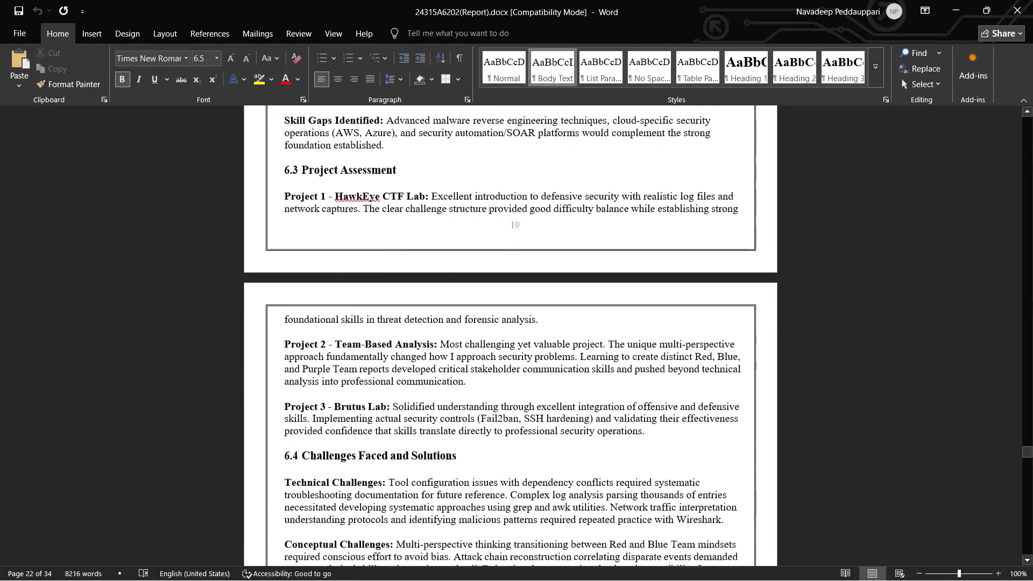
scroll(458, 434, down, 4)
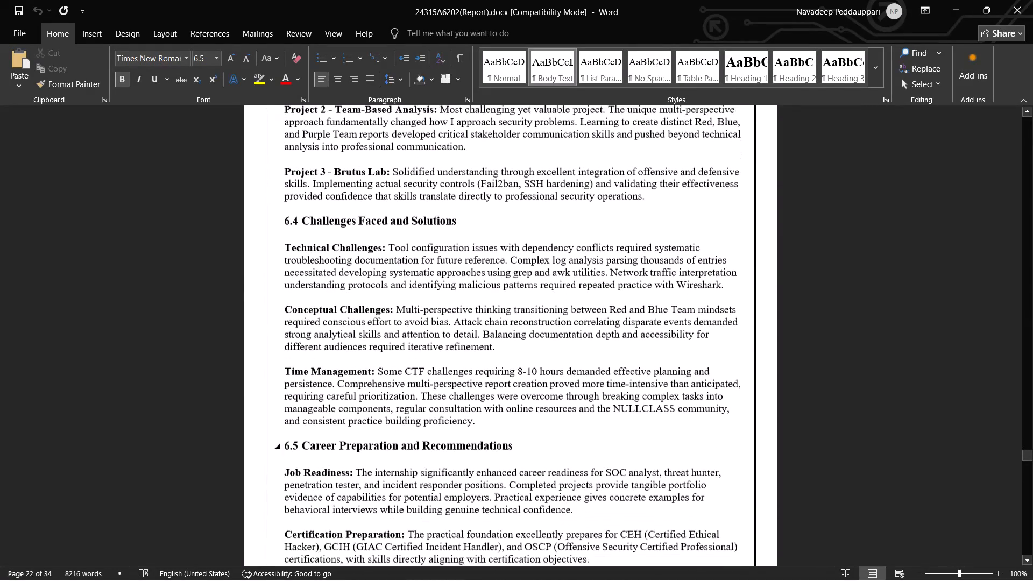
scroll(458, 434, down, 2)
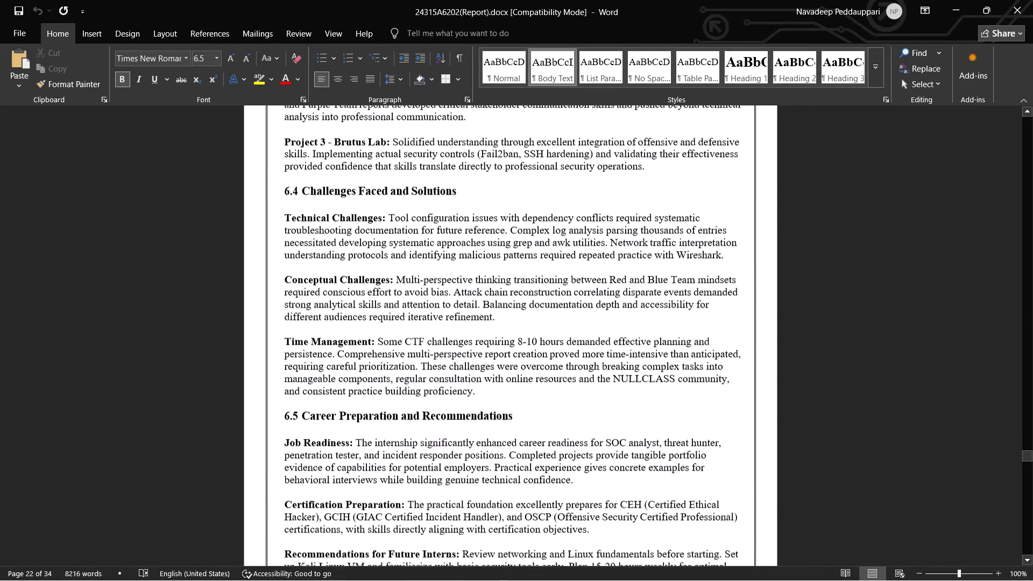
scroll(458, 434, down, 4)
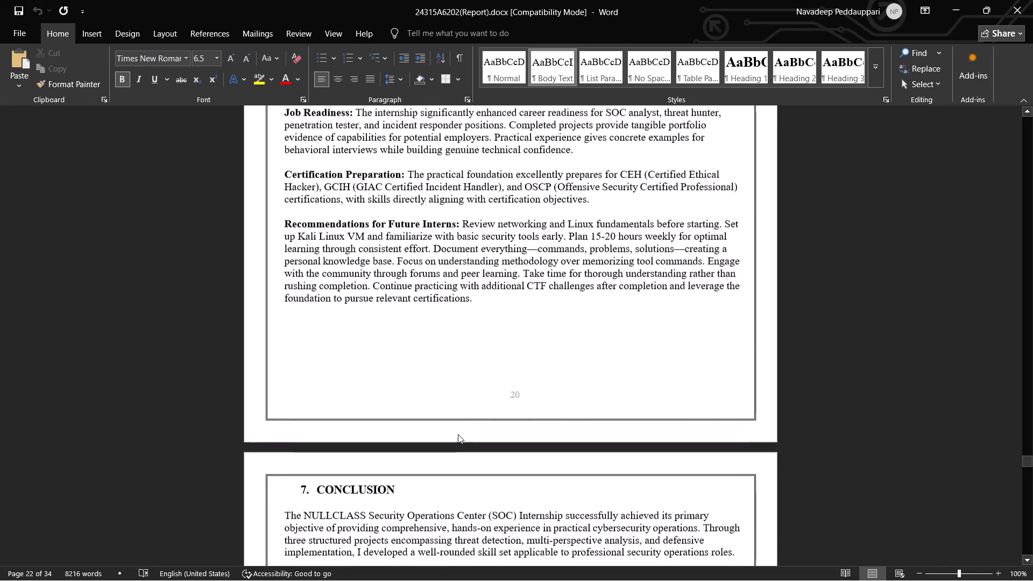
scroll(458, 434, down, 3)
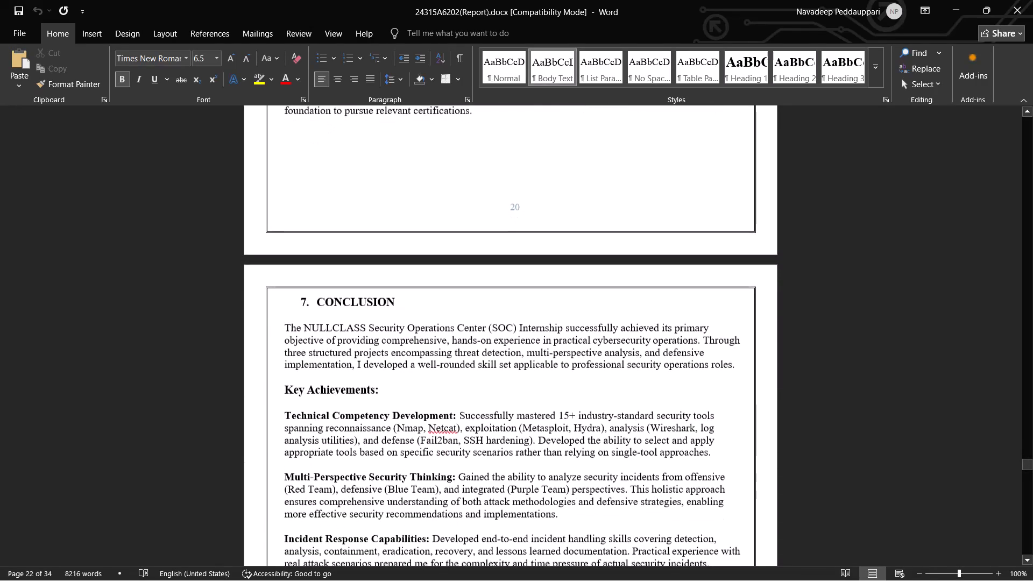
scroll(458, 434, down, 2)
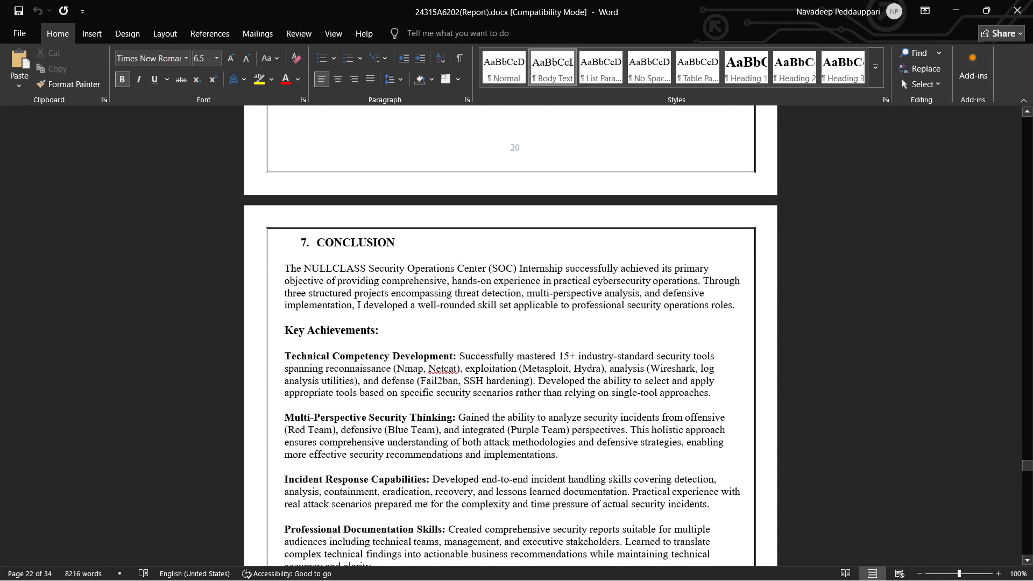
scroll(458, 434, down, 4)
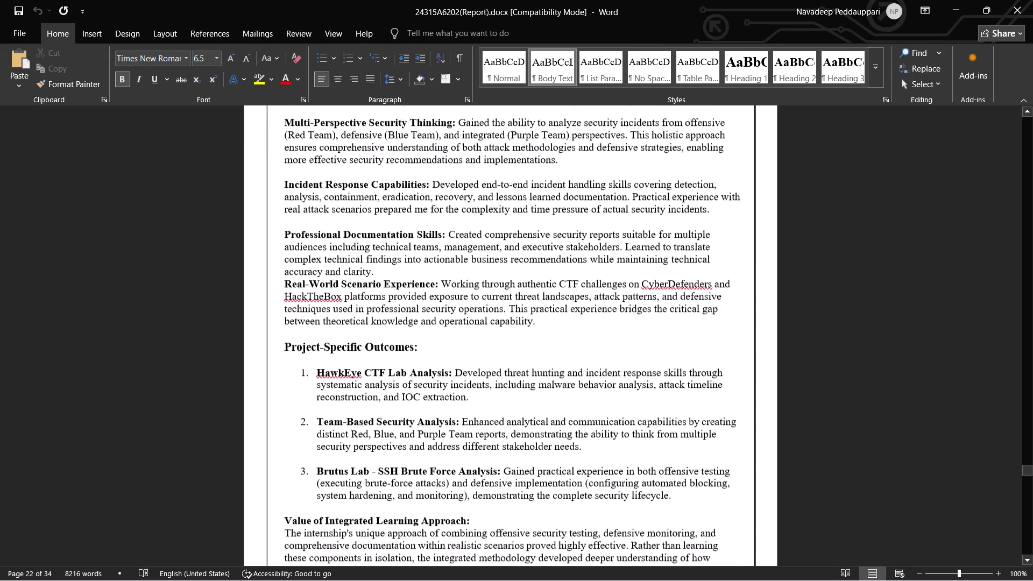
scroll(458, 434, down, 2)
scroll(458, 434, up, 1)
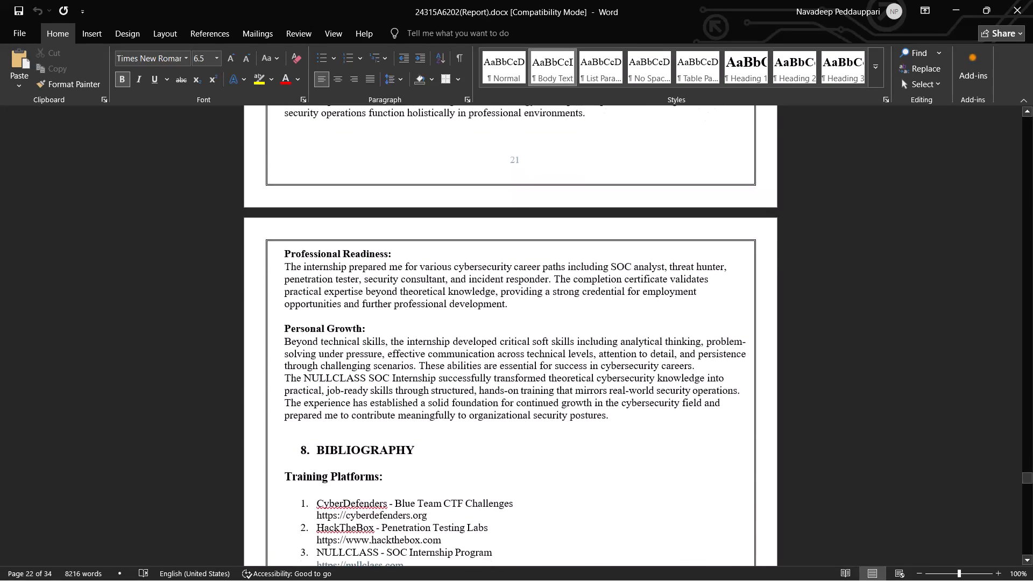
scroll(458, 434, up, 1)
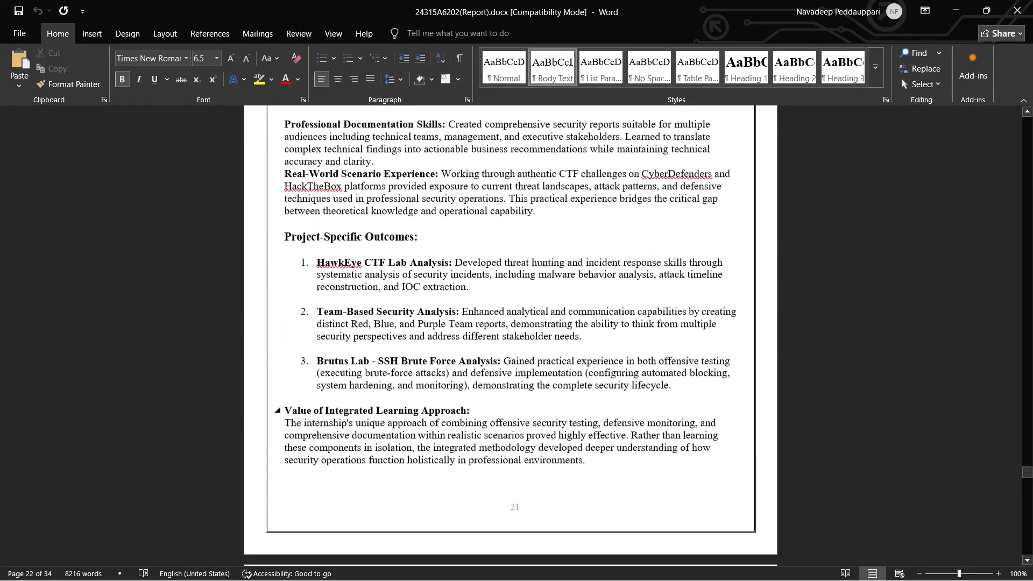
scroll(458, 434, up, 2)
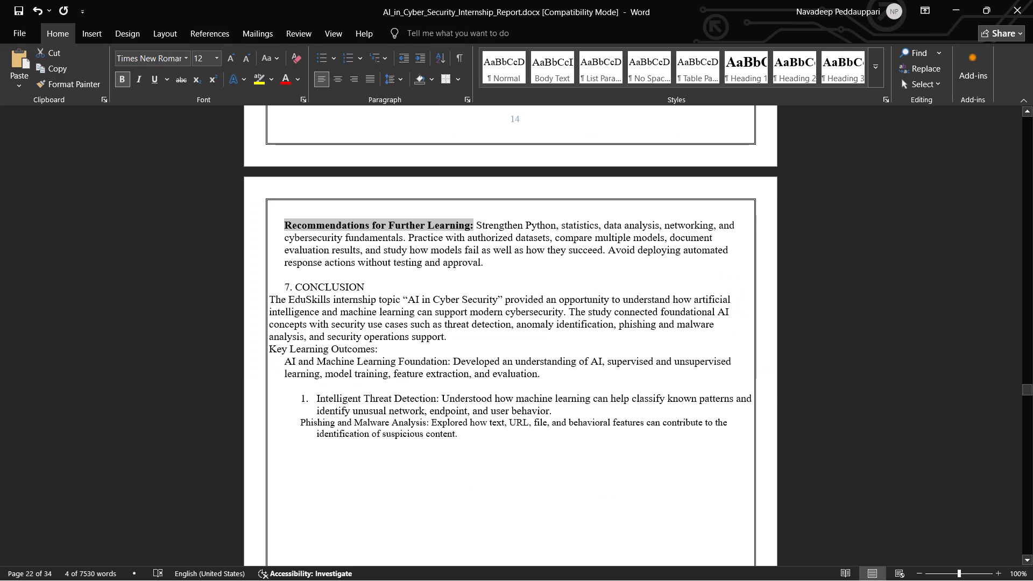
Copy the formatting of the 6. INTERNSHIP FEEDBACK heading onto the 7. CONCLUSION heading.
click(436, 240)
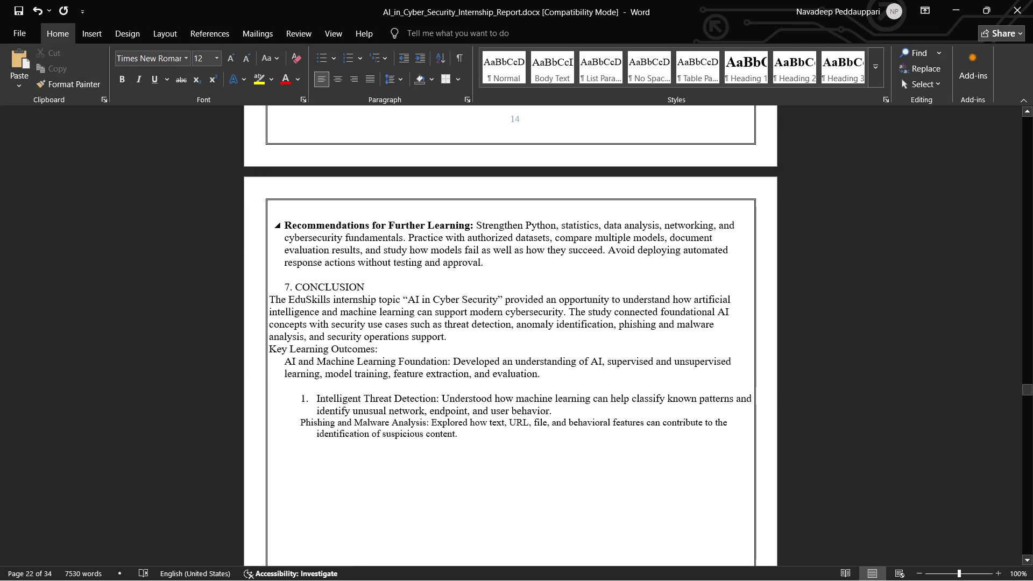
scroll(361, 268, up, 7)
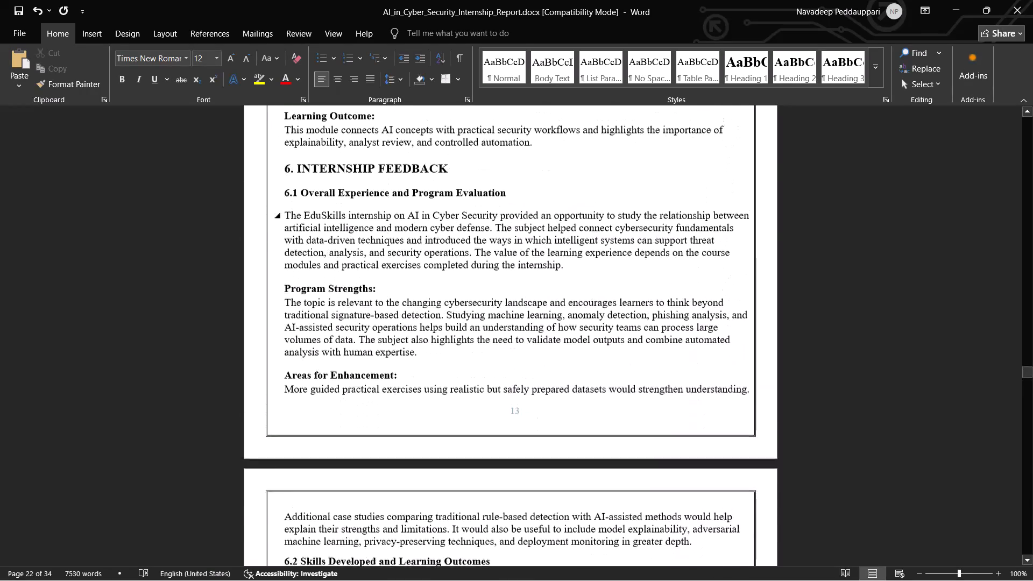
scroll(361, 268, up, 1)
triple_click(339, 233)
click(339, 233)
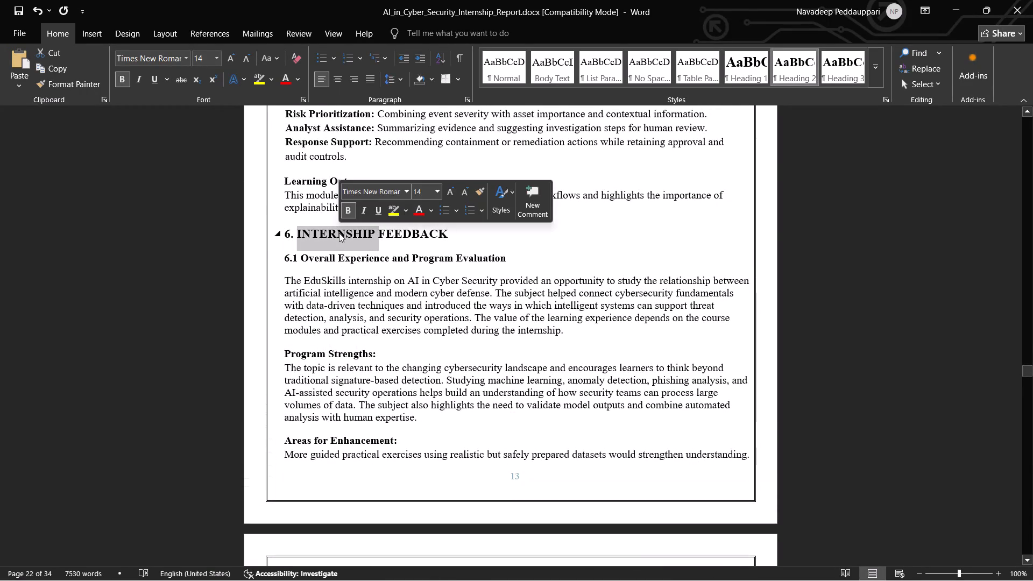
triple_click(339, 233)
key(ctrl+alt+c)
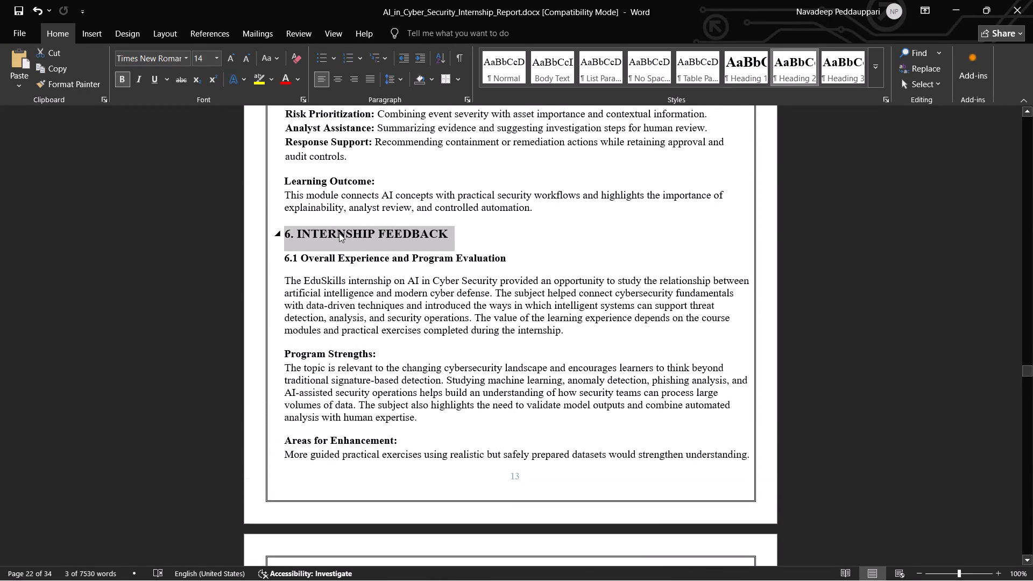
scroll(339, 233, down, 12)
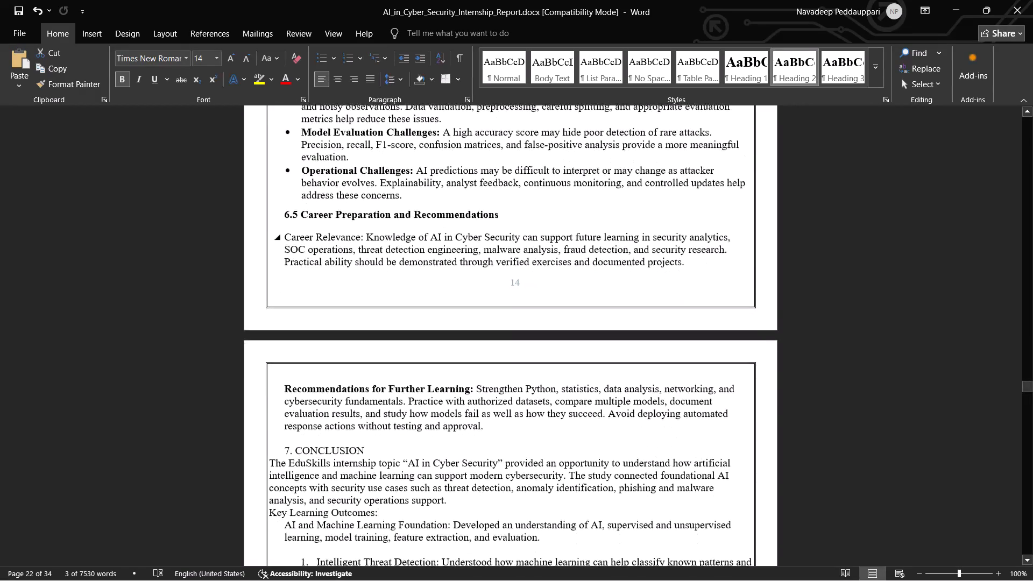
scroll(339, 233, down, 1)
triple_click(314, 350)
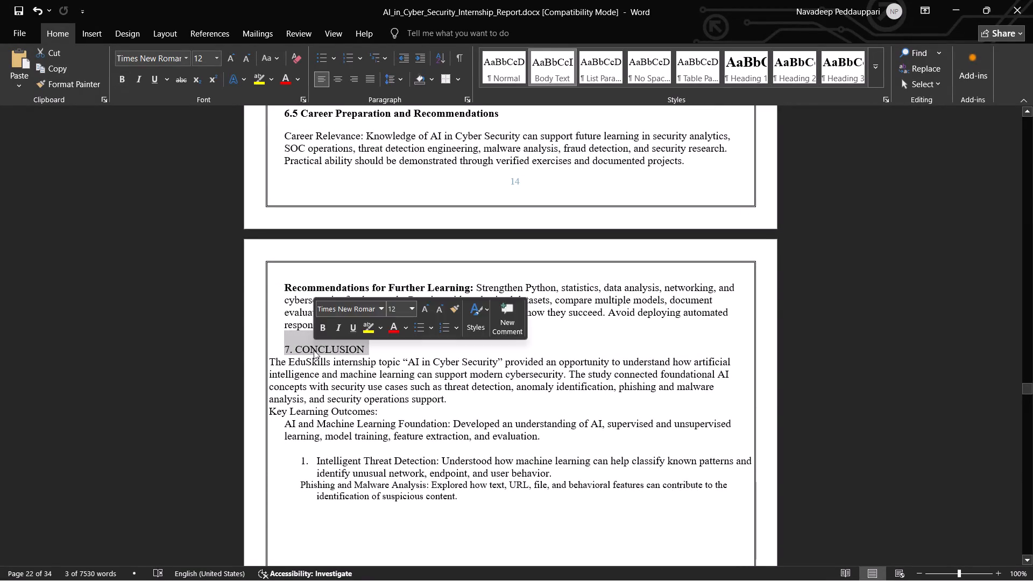
key(ctrl+alt+v)
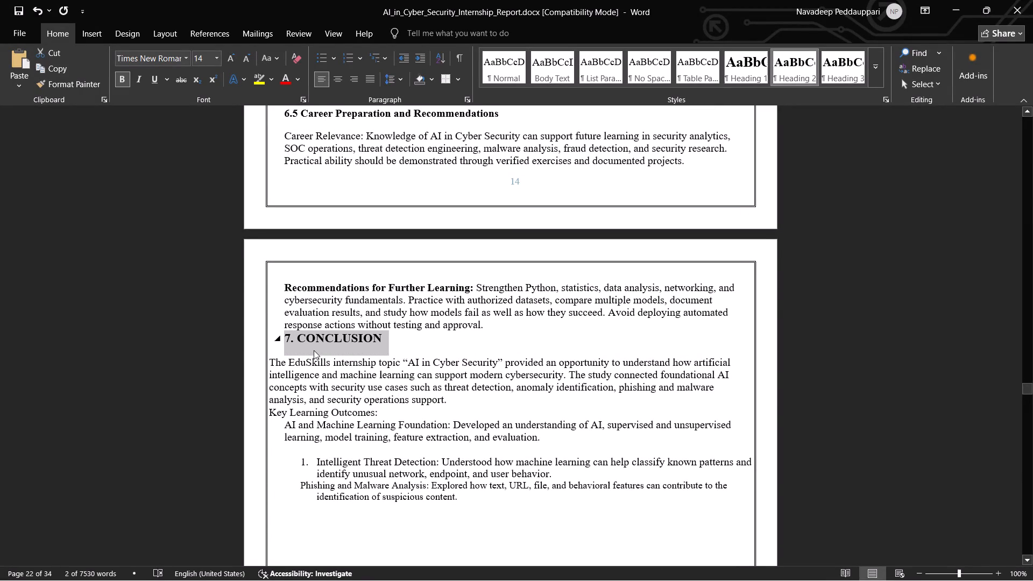
Add space before the 7. CONCLUSION heading paragraph.
scroll(314, 350, up, 1)
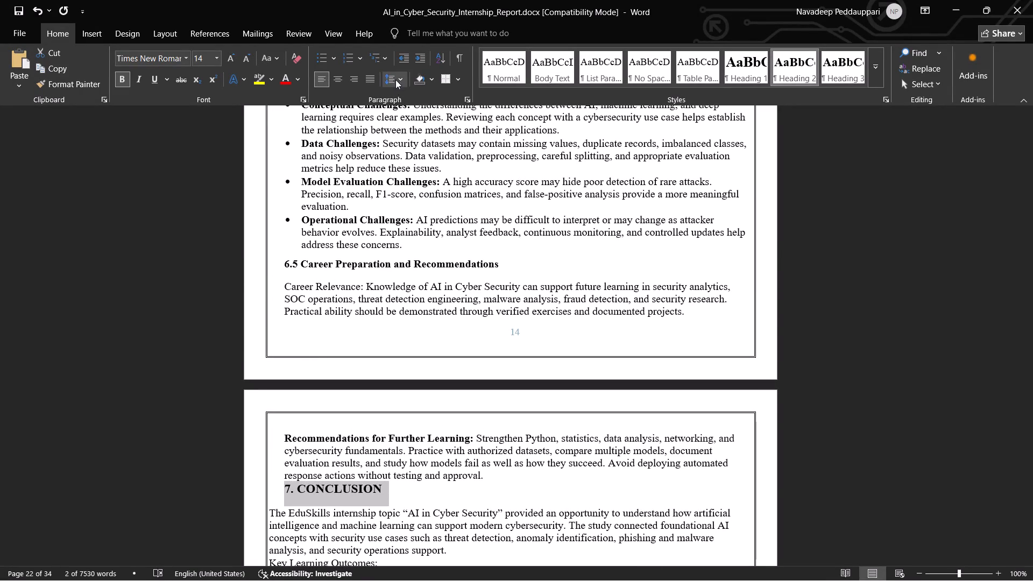
click(397, 75)
click(421, 208)
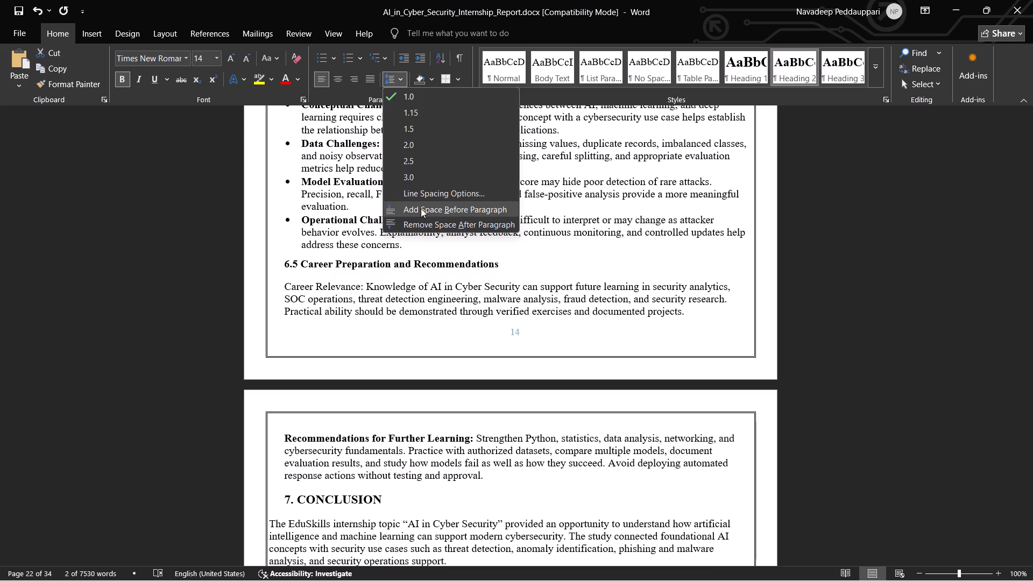
Indent the introductory paragraph under 7. CONCLUSION so it lines up with the heading.
scroll(391, 350, down, 3)
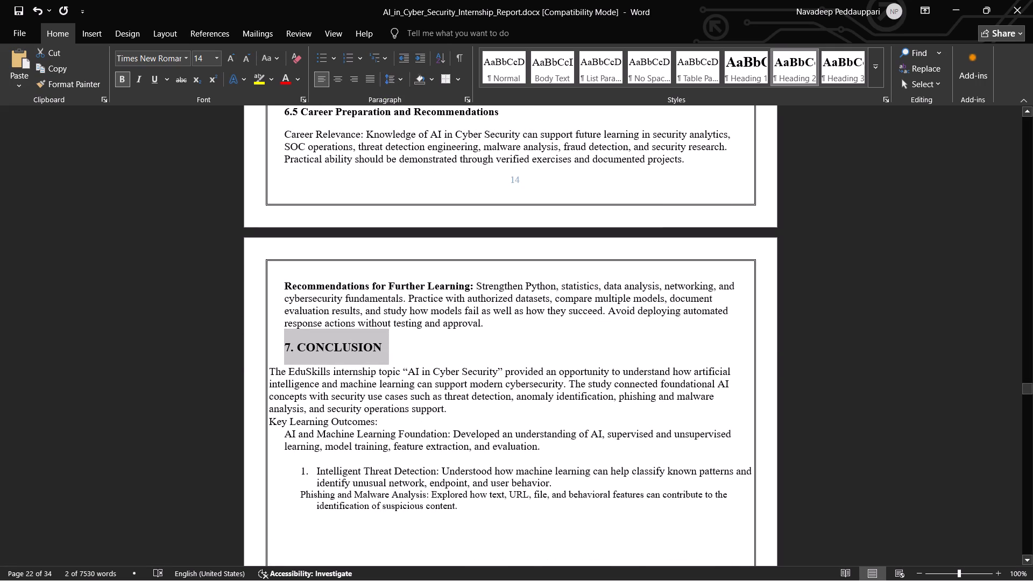
click(329, 380)
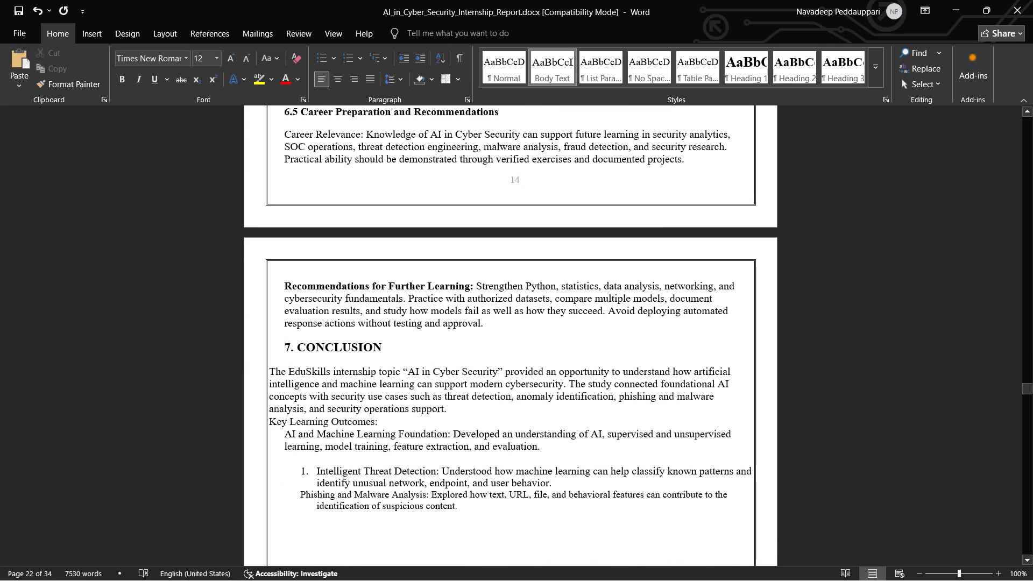
drag(269, 372, 447, 406)
key(Tab)
Copy the bold formatting of the Recommendations for Further Learning label onto Key Learning Outcomes: and indent it in line with the paragraph above.
scroll(433, 407, down, 1)
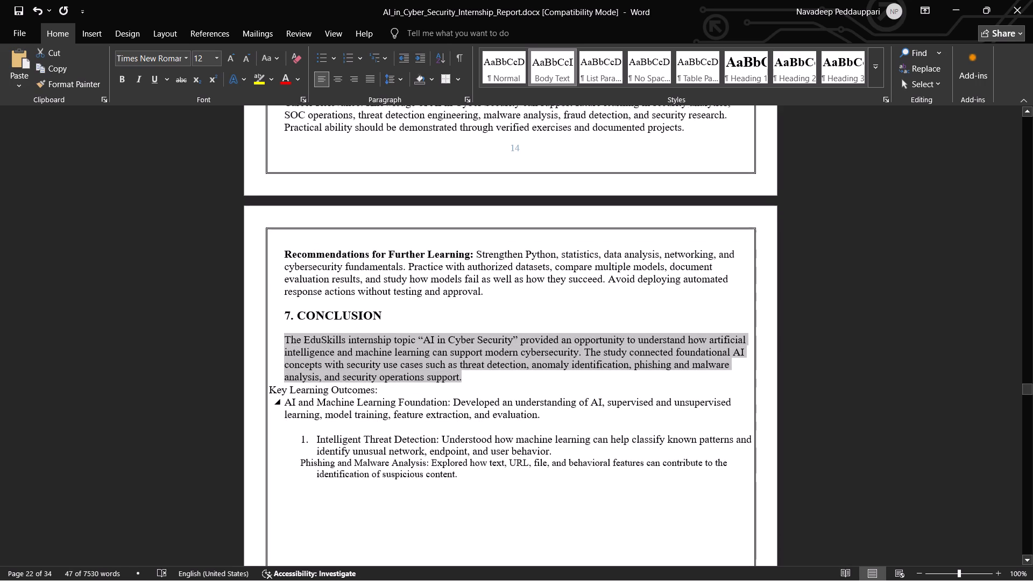
scroll(433, 407, down, 1)
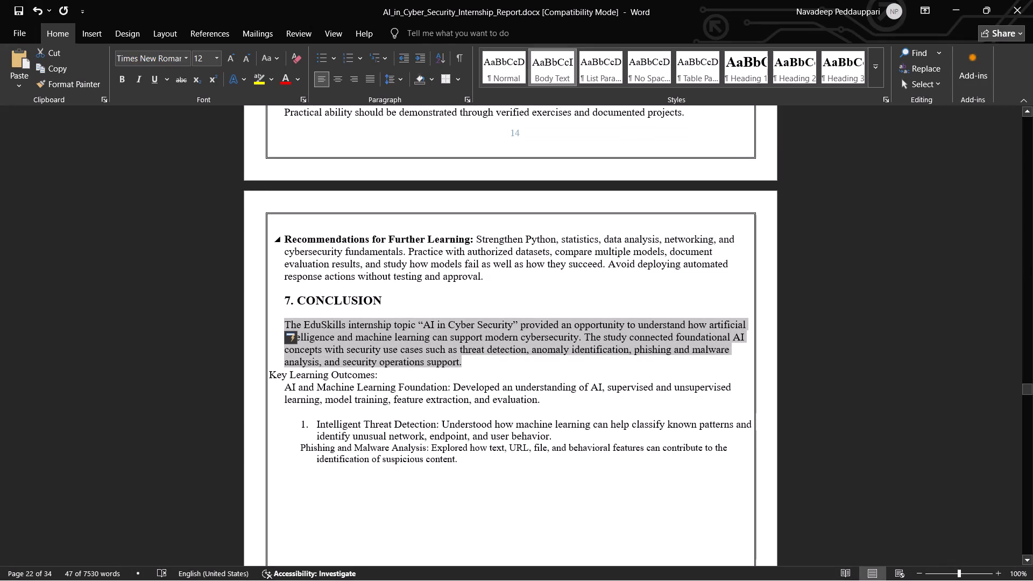
triple_click(357, 239)
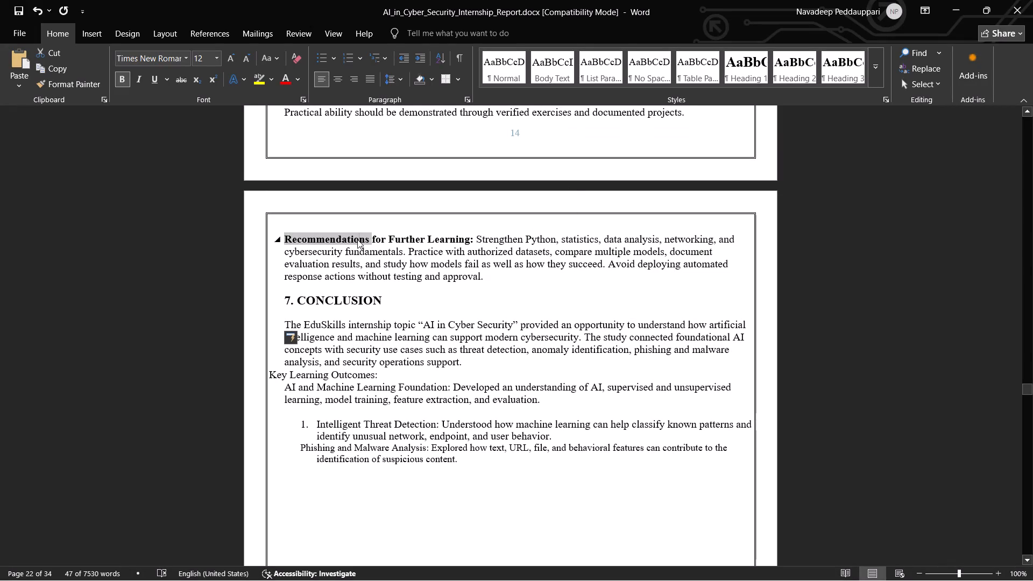
triple_click(357, 239)
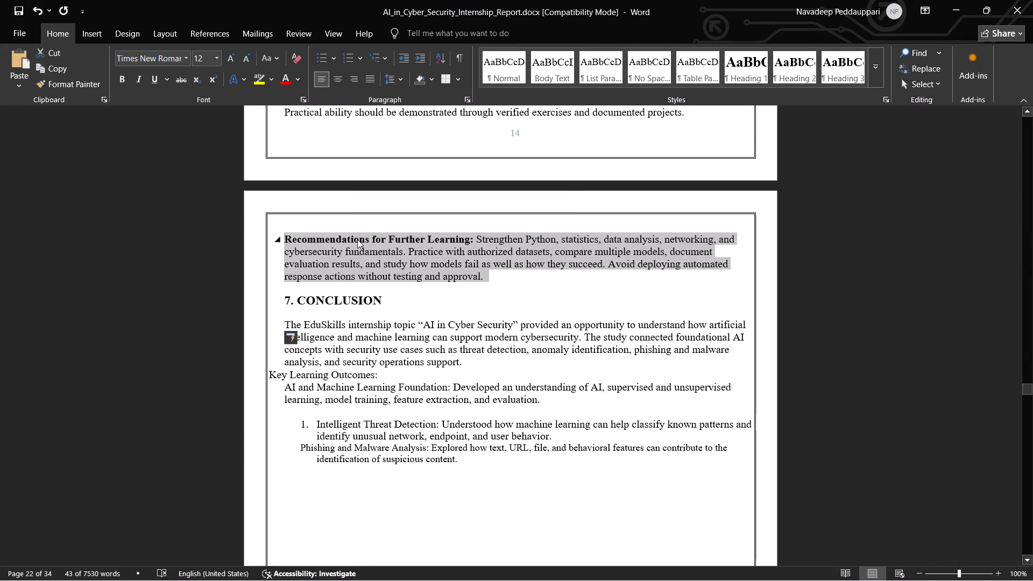
click(357, 239)
click(357, 239)
double_click(357, 239)
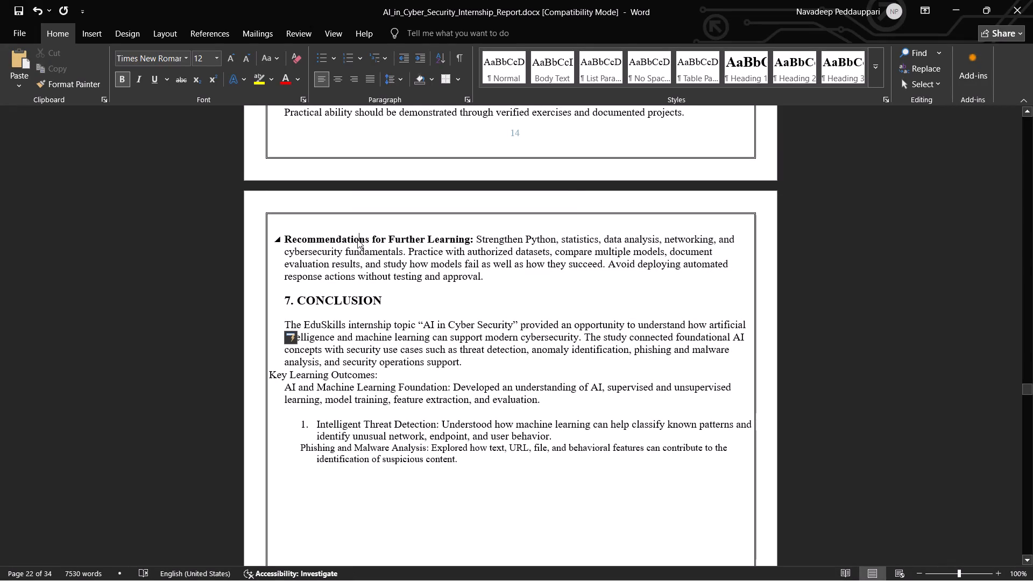
key(ctrl+alt+c)
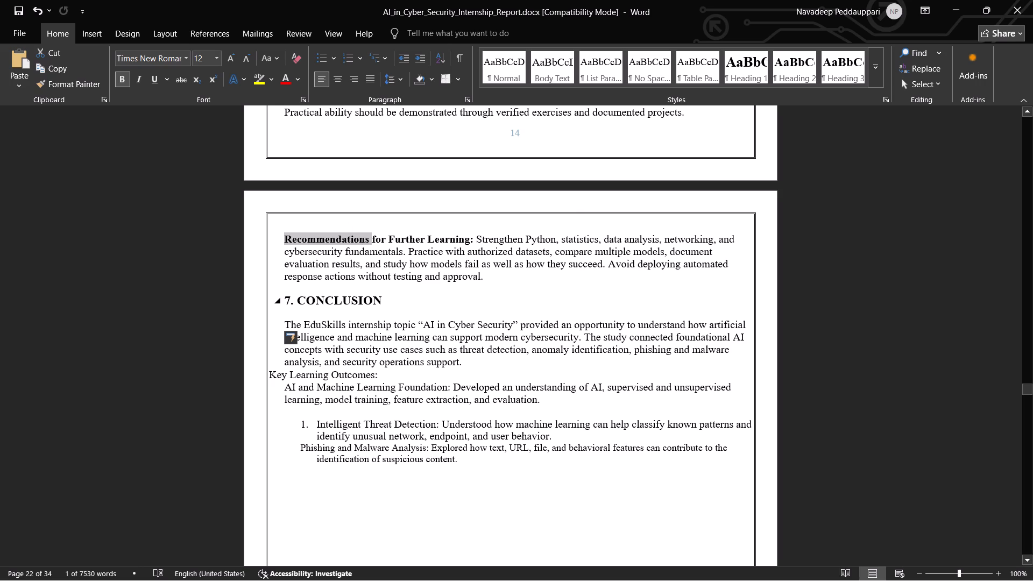
triple_click(305, 379)
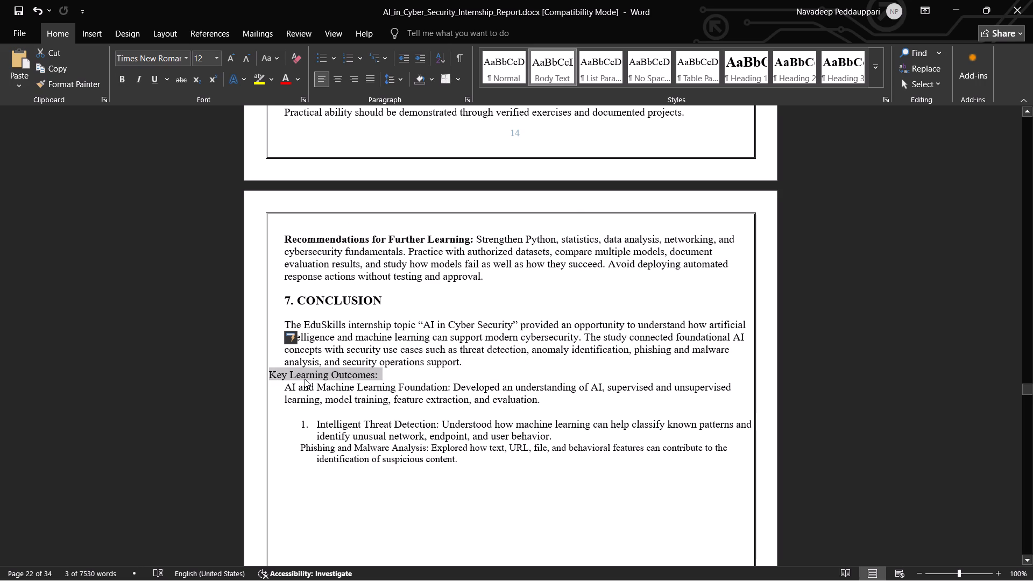
key(ctrl+alt+v)
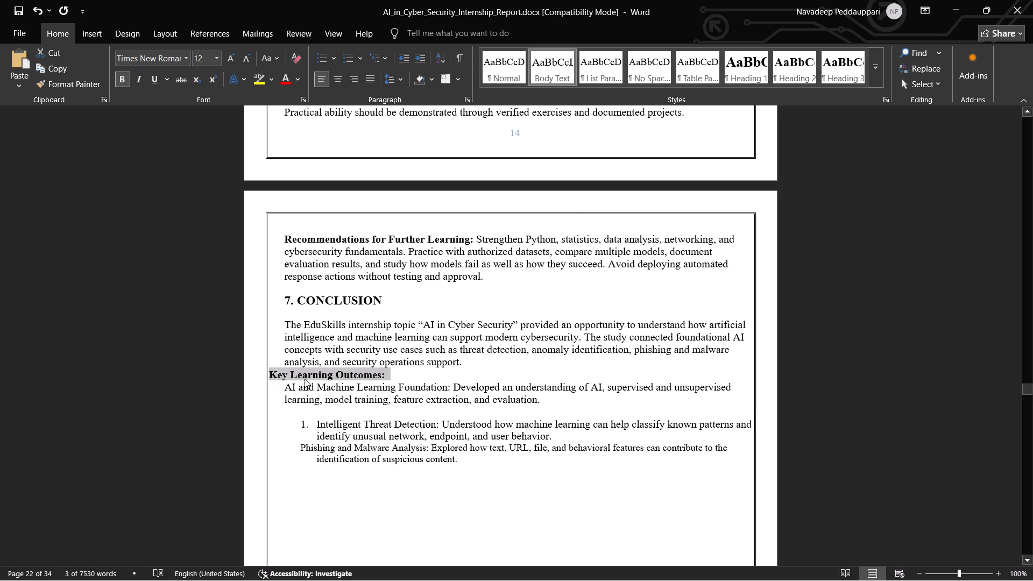
key(Tab)
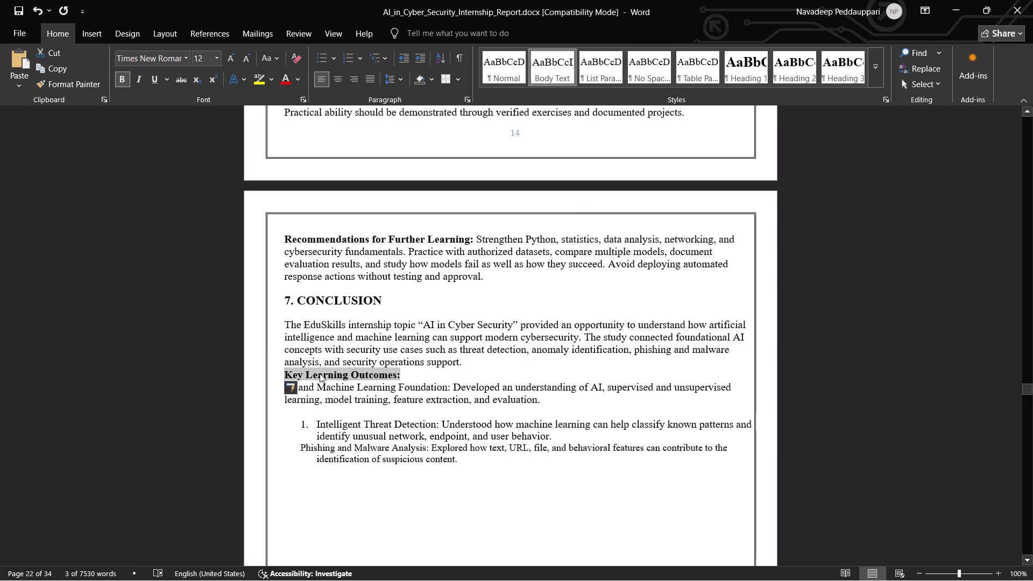
Add space after the introductory paragraph under 7. CONCLUSION.
click(397, 78)
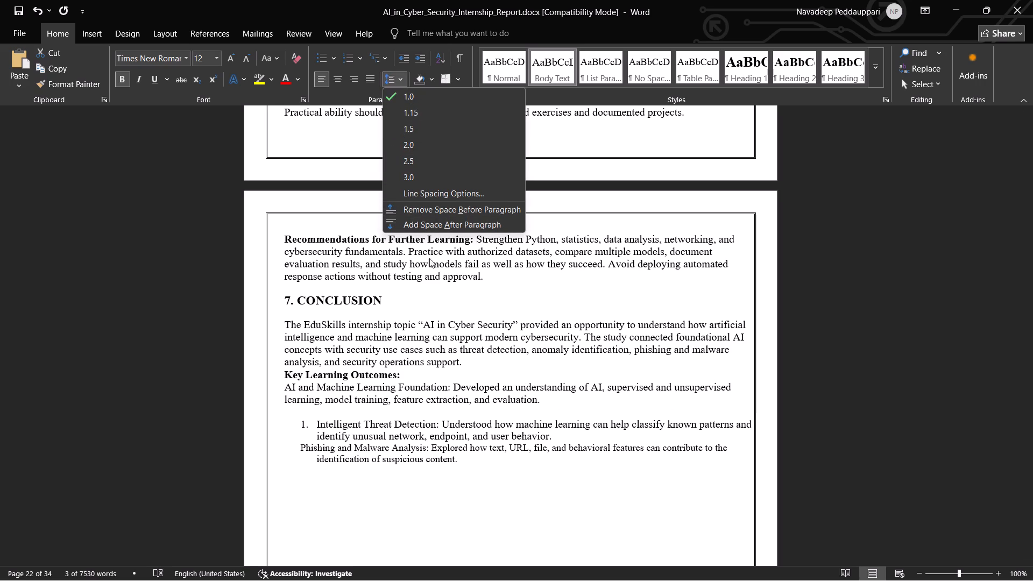
click(437, 358)
click(437, 358)
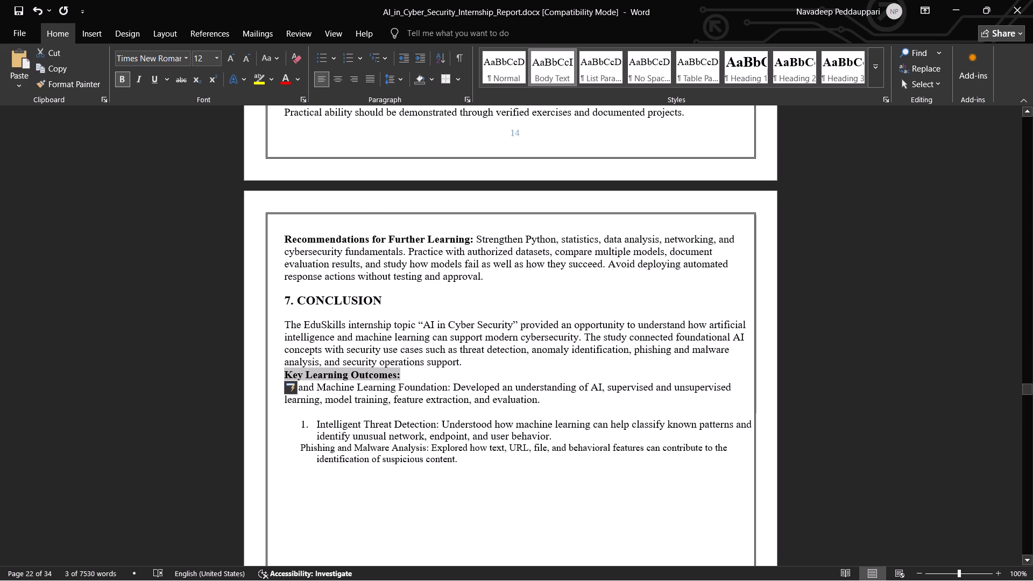
click(399, 76)
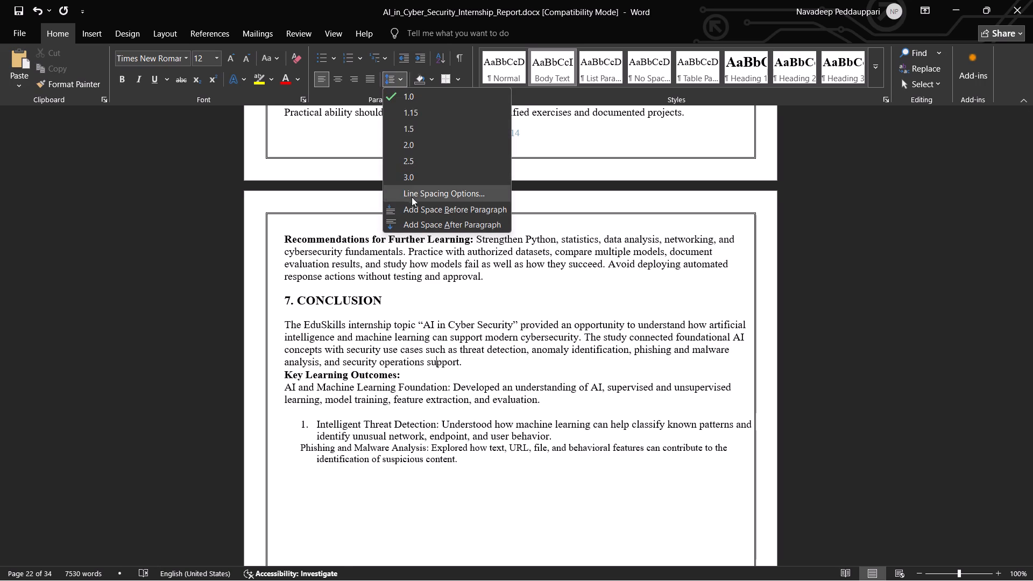
click(416, 223)
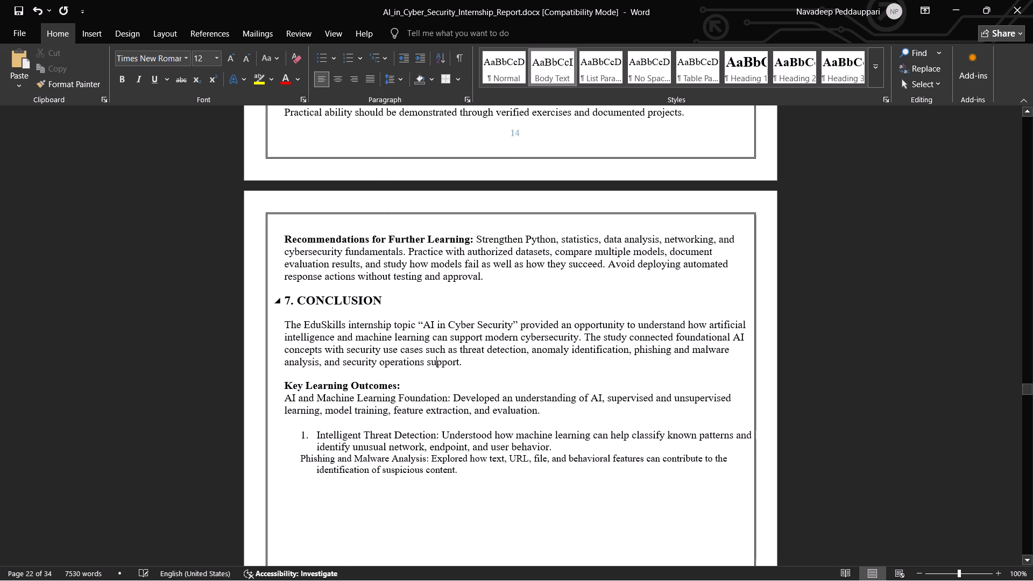
Remove the space before the Key Learning Outcomes: paragraph.
scroll(400, 324, down, 1)
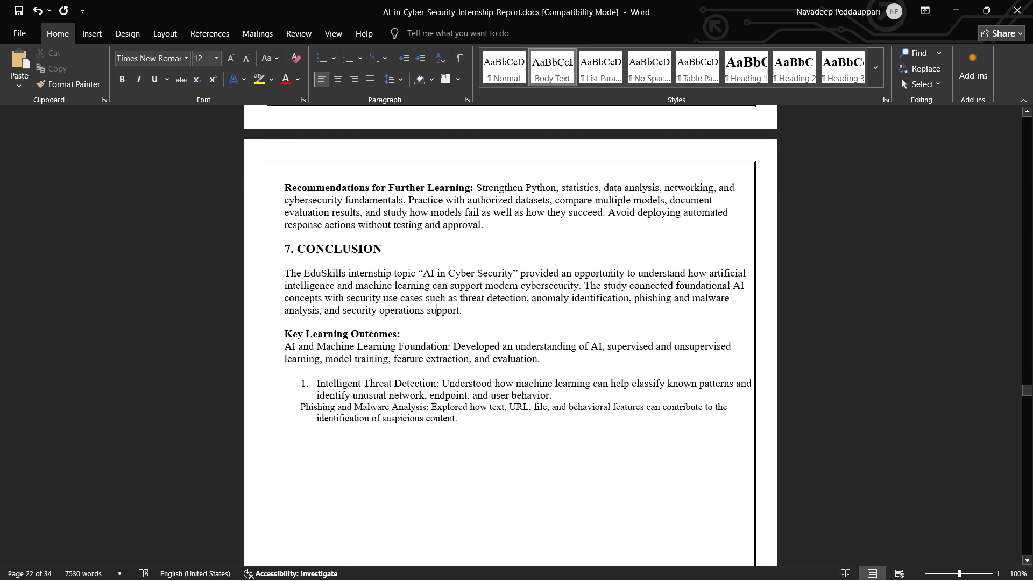
click(379, 330)
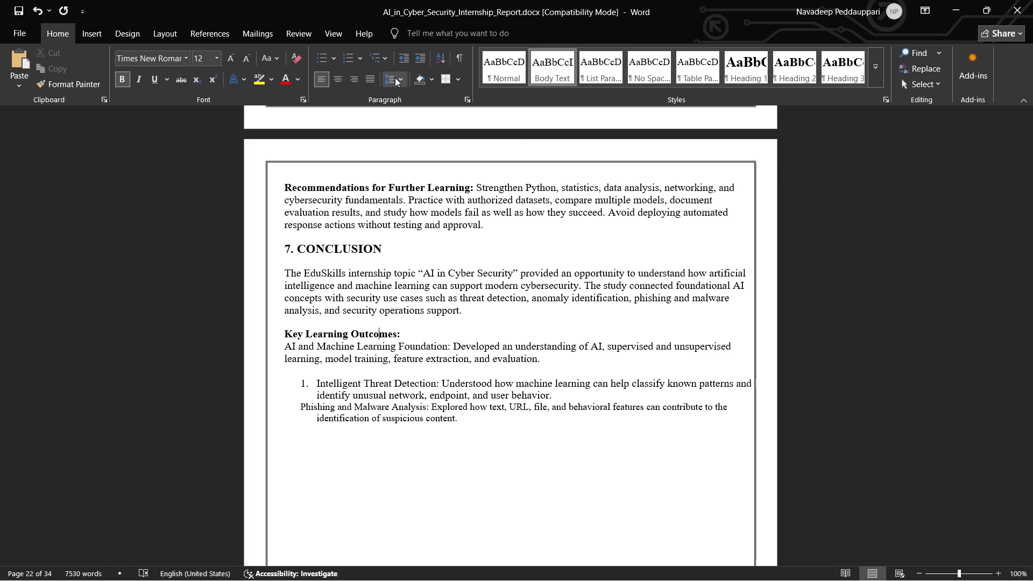
click(395, 77)
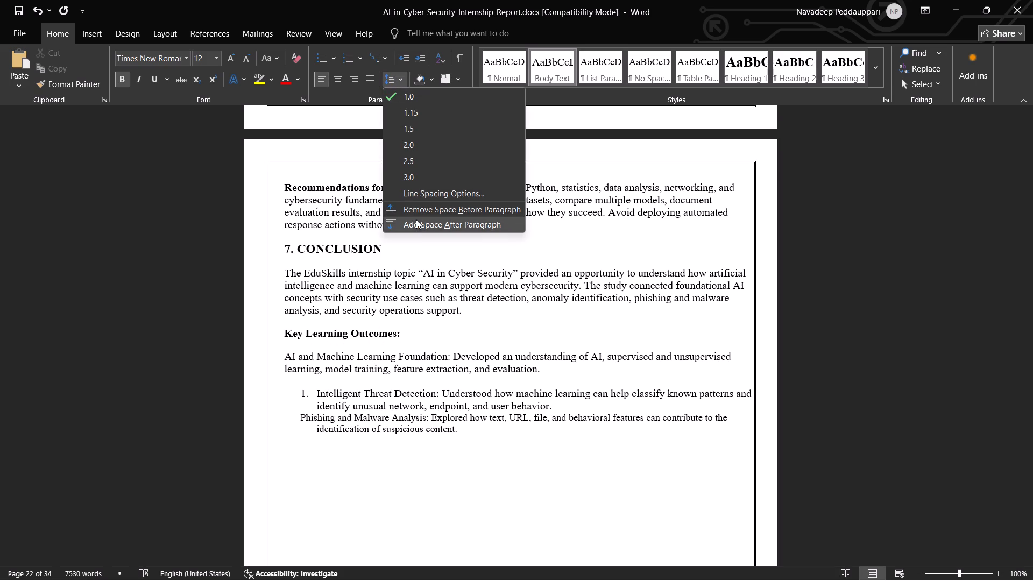
click(420, 210)
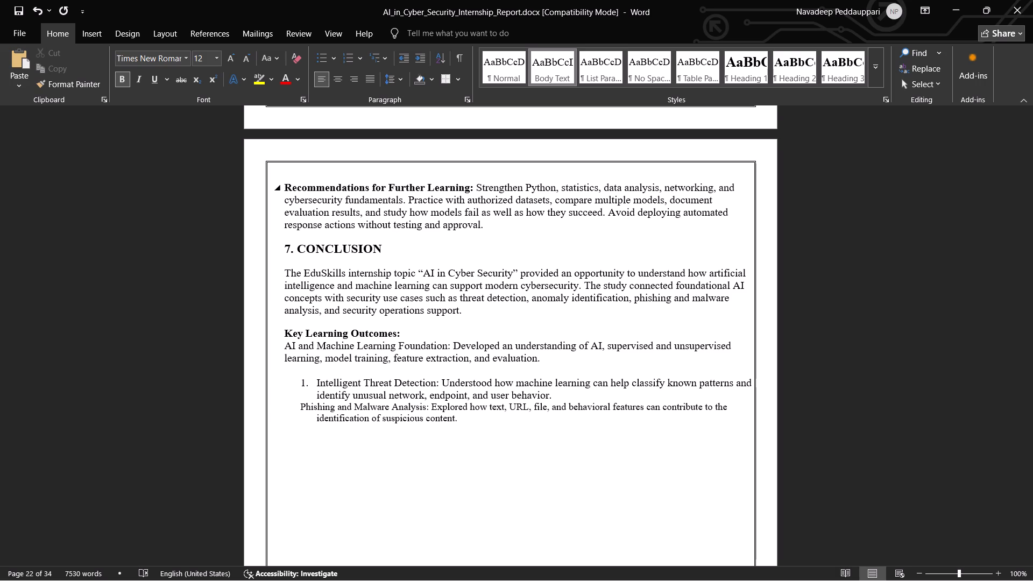
Remove the list number and its indent from the Intelligent Threat Detection paragraph.
click(317, 384)
key(BackSpace)
key(BackSpace)
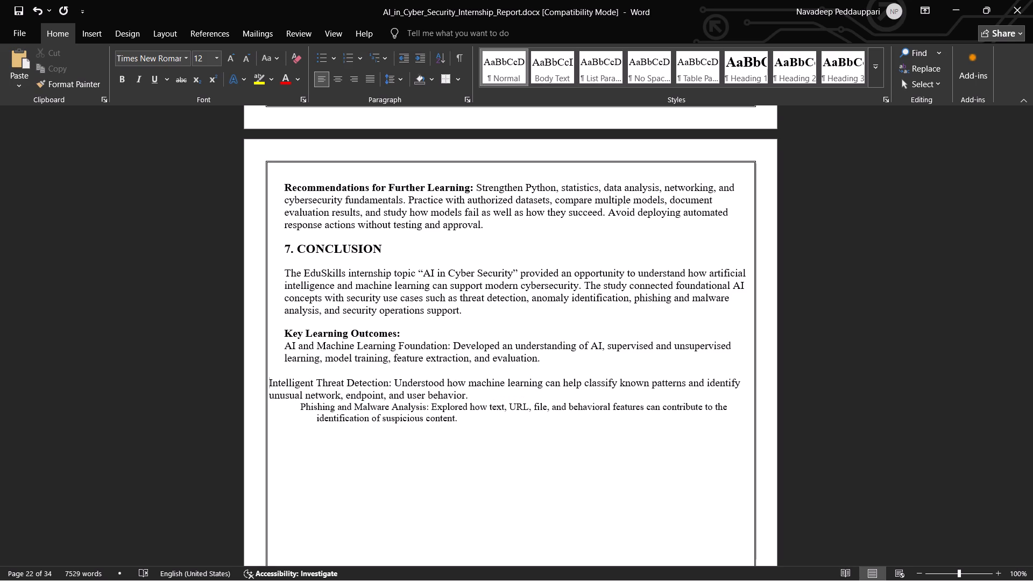
Examine the formatting of the earlier module and feedback sections and the unformatted pages following the Conclusion.
scroll(317, 384, up, 1)
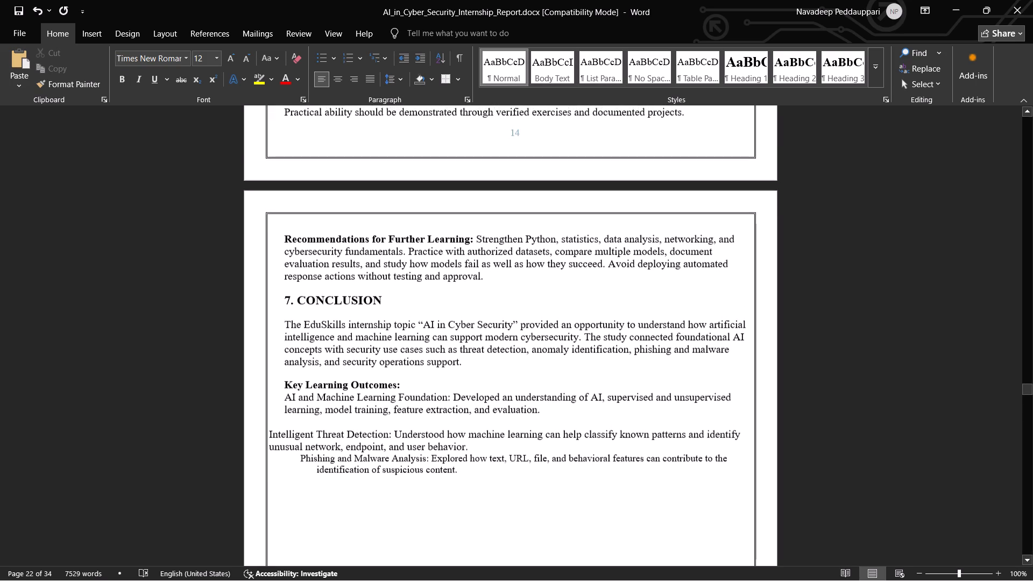
scroll(317, 384, up, 6)
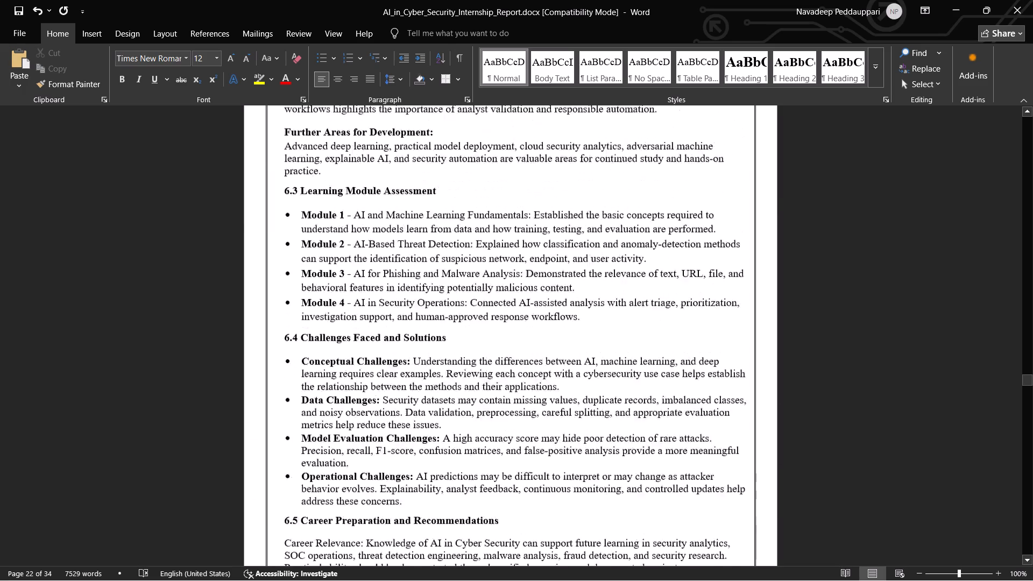
scroll(317, 384, up, 4)
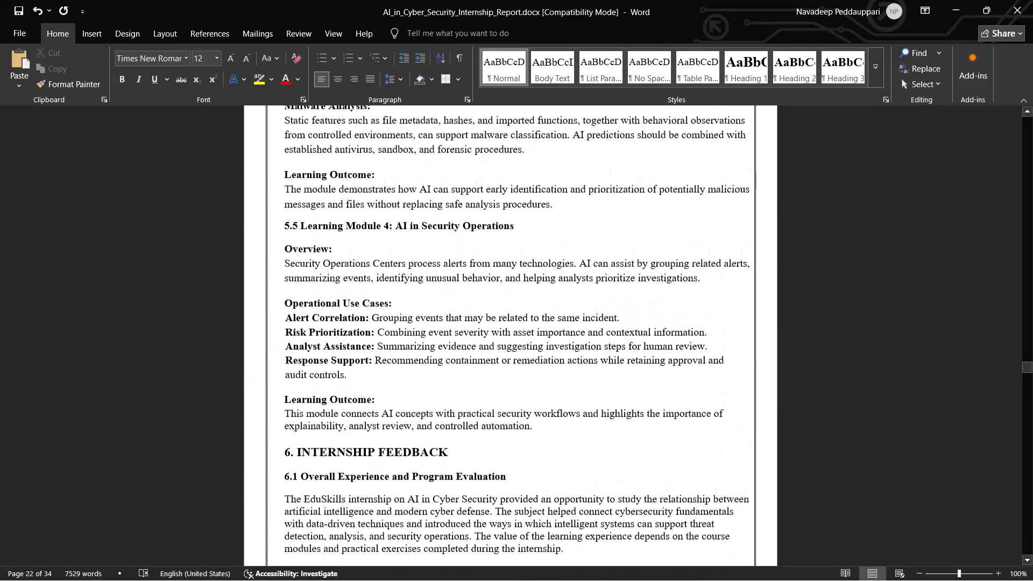
scroll(317, 384, up, 3)
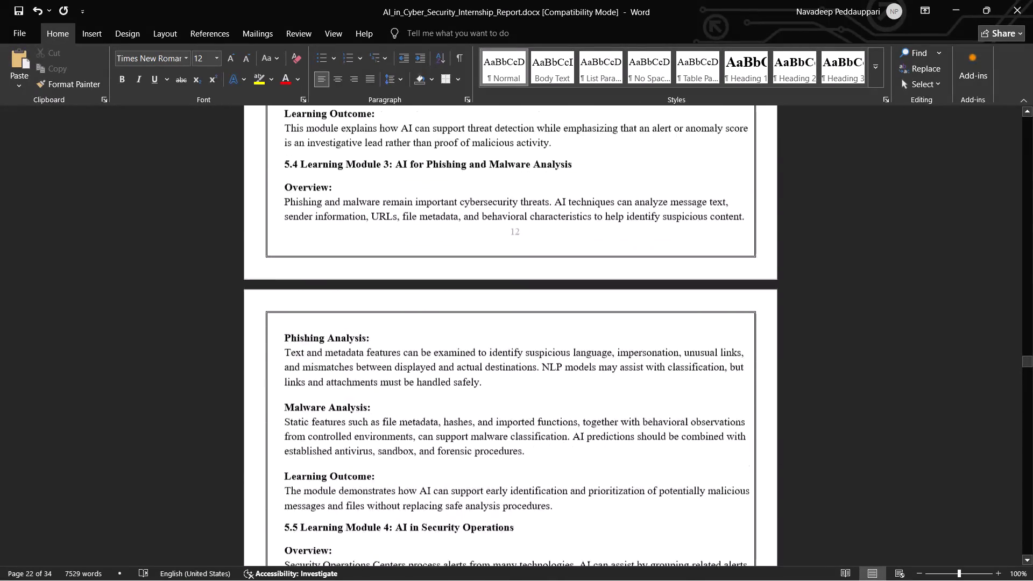
scroll(317, 384, up, 2)
scroll(317, 384, down, 6)
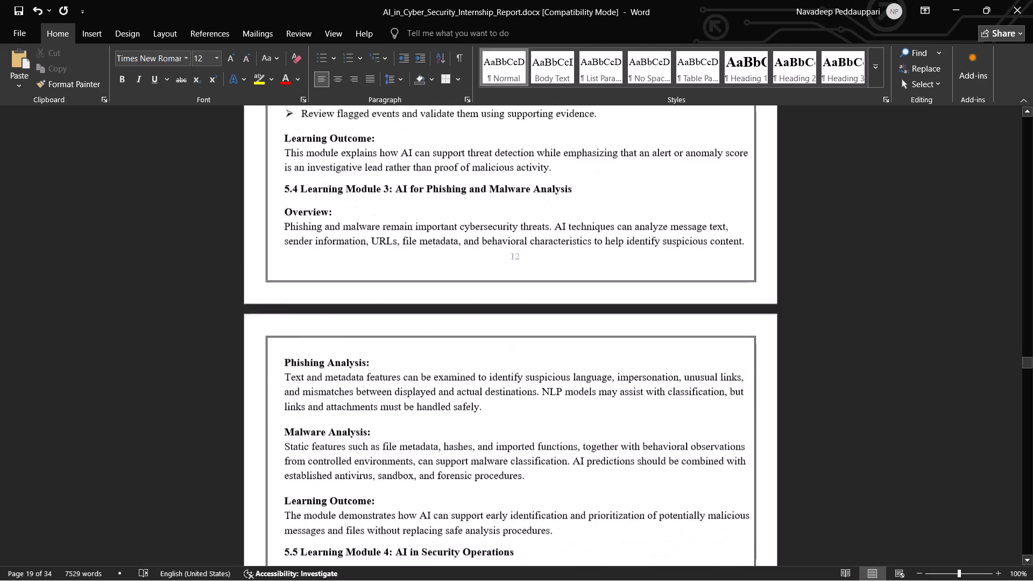
scroll(317, 384, down, 10)
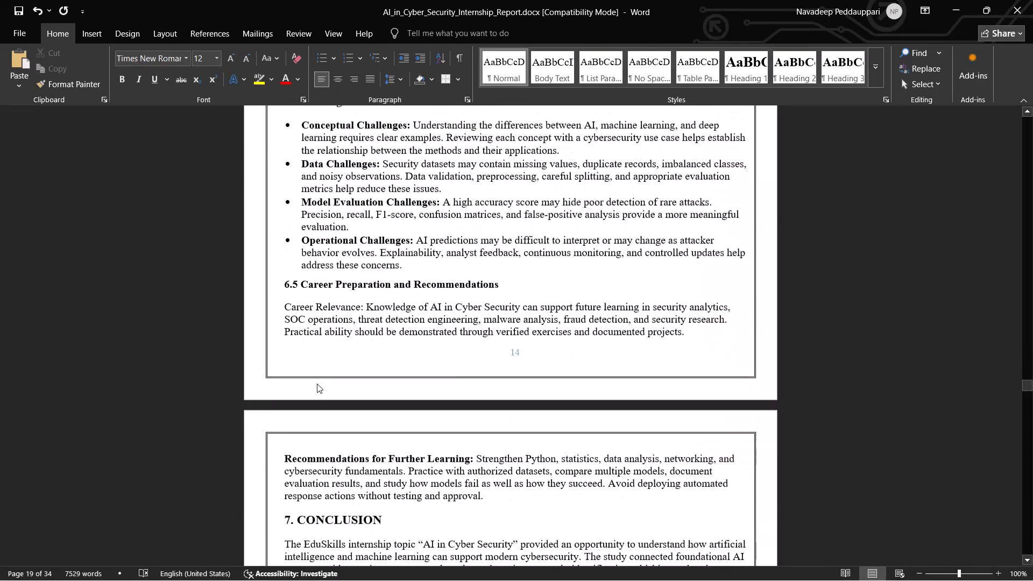
scroll(317, 384, down, 7)
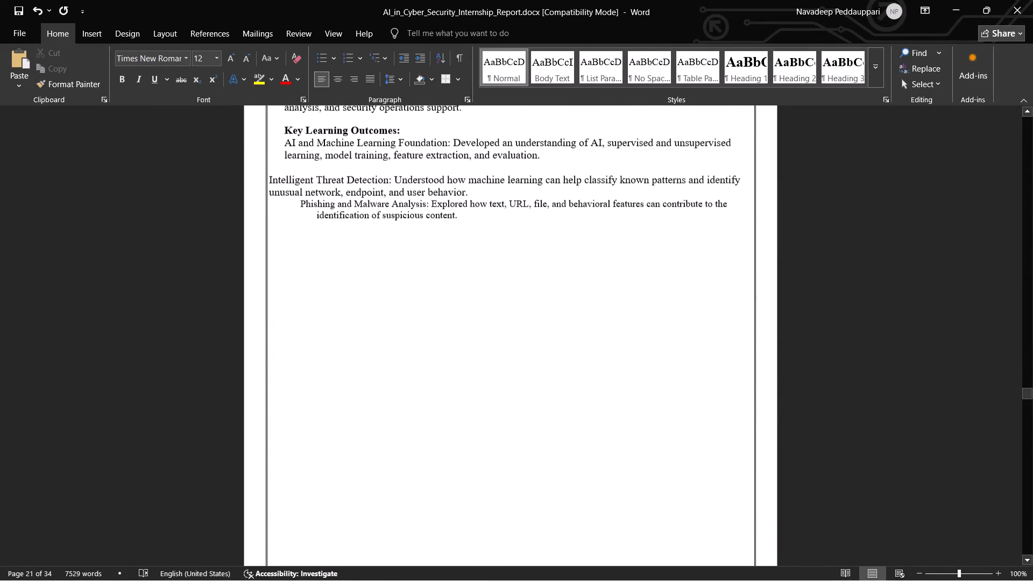
scroll(317, 384, down, 1)
scroll(317, 384, up, 2)
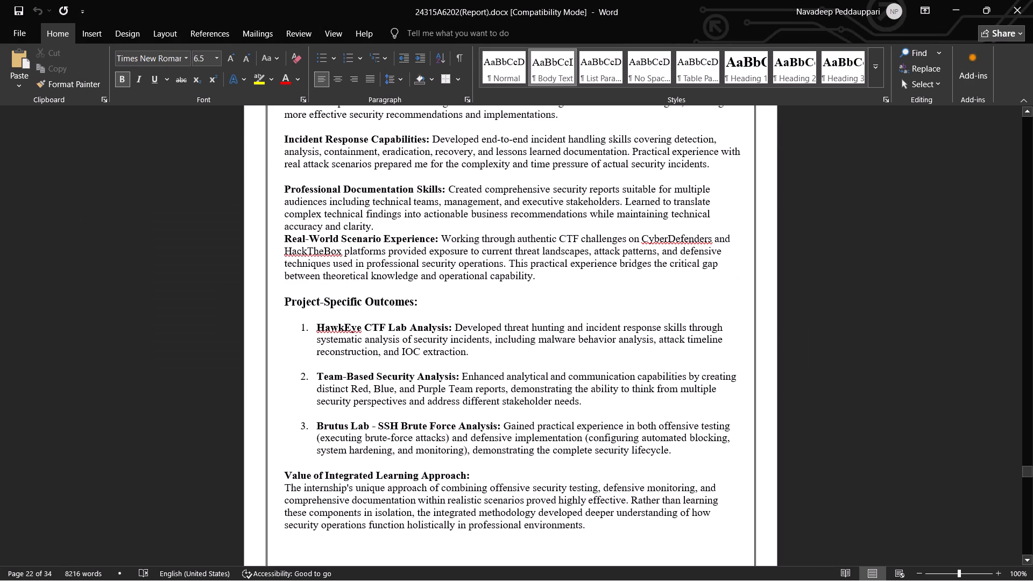
scroll(328, 335, up, 1)
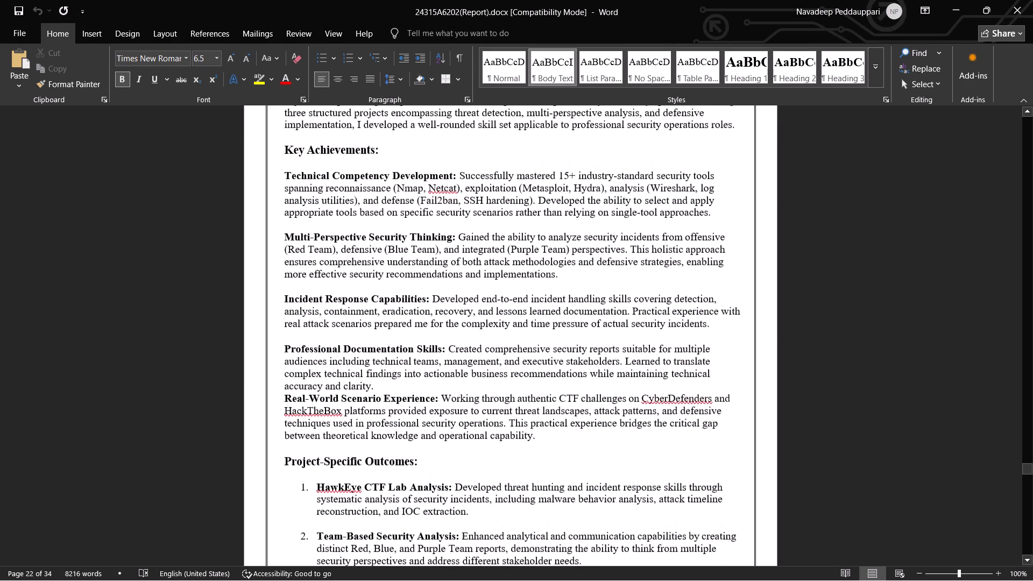
scroll(328, 335, up, 1)
scroll(328, 335, down, 1)
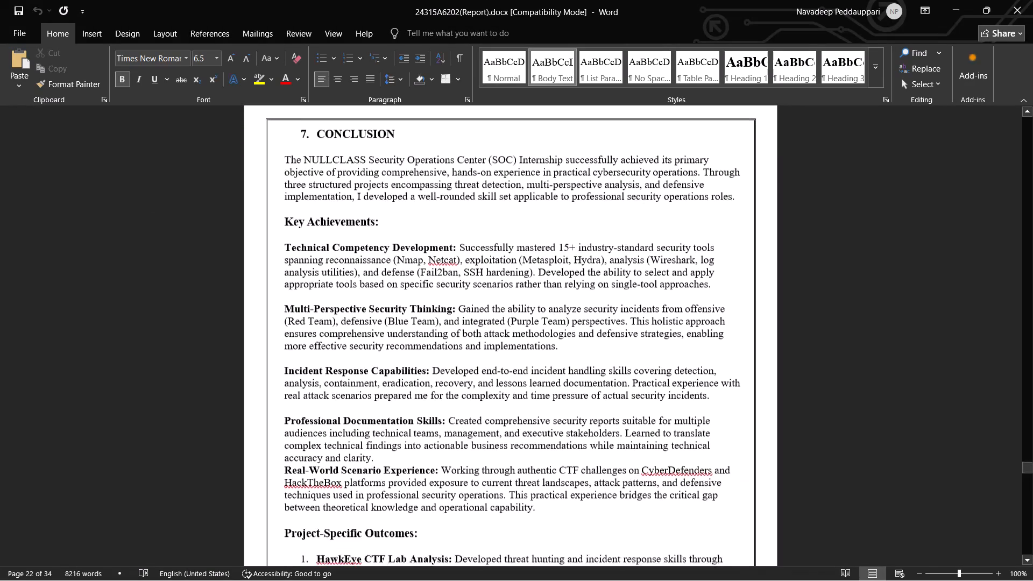
scroll(328, 335, down, 4)
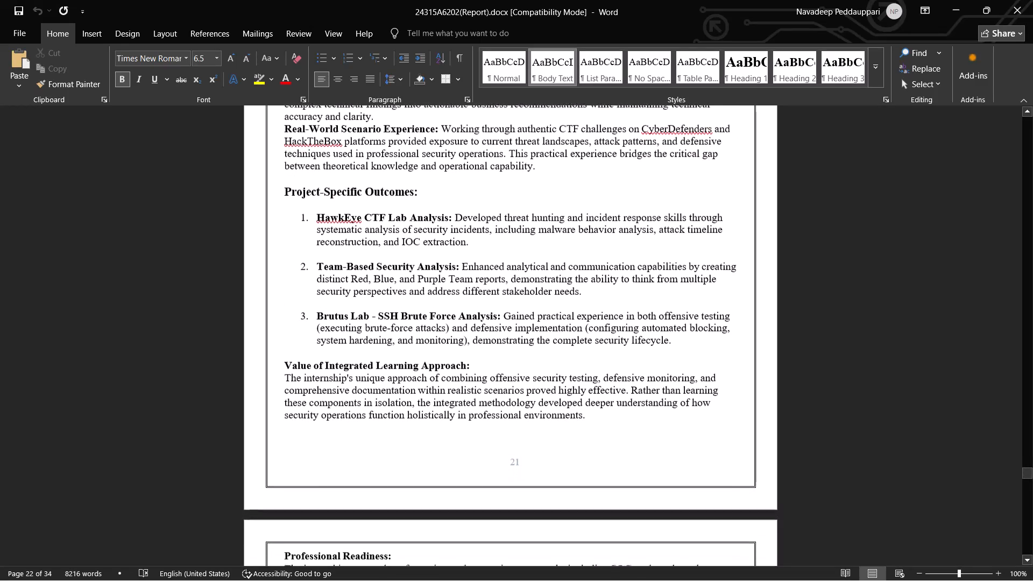
scroll(328, 335, down, 3)
scroll(328, 335, up, 1)
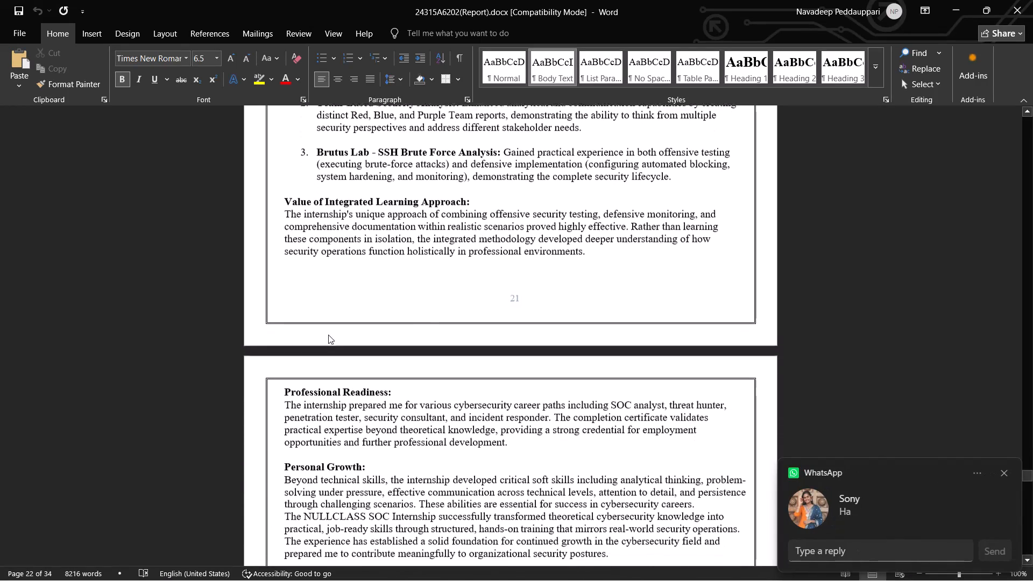
scroll(328, 335, up, 1)
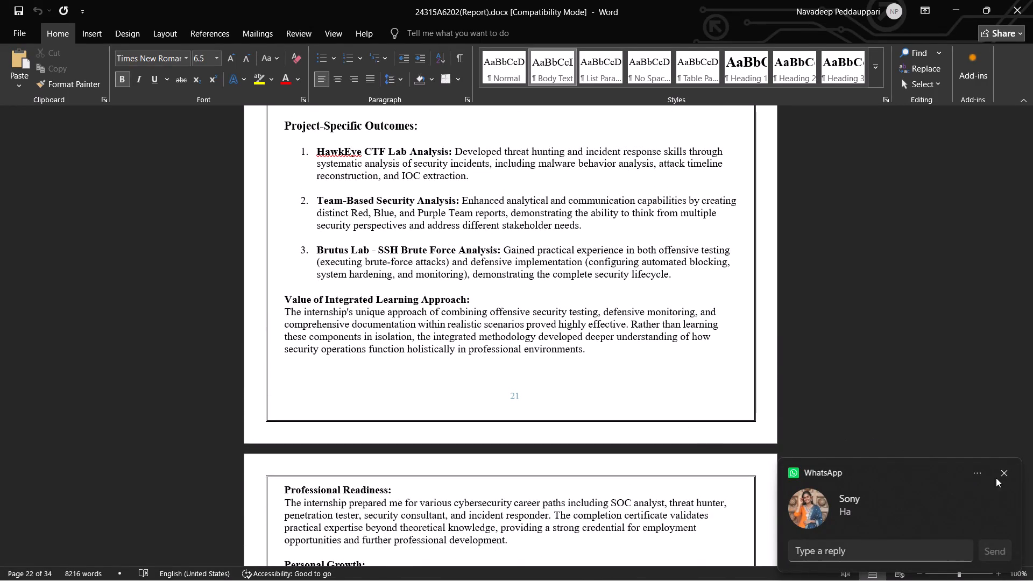
click(1004, 472)
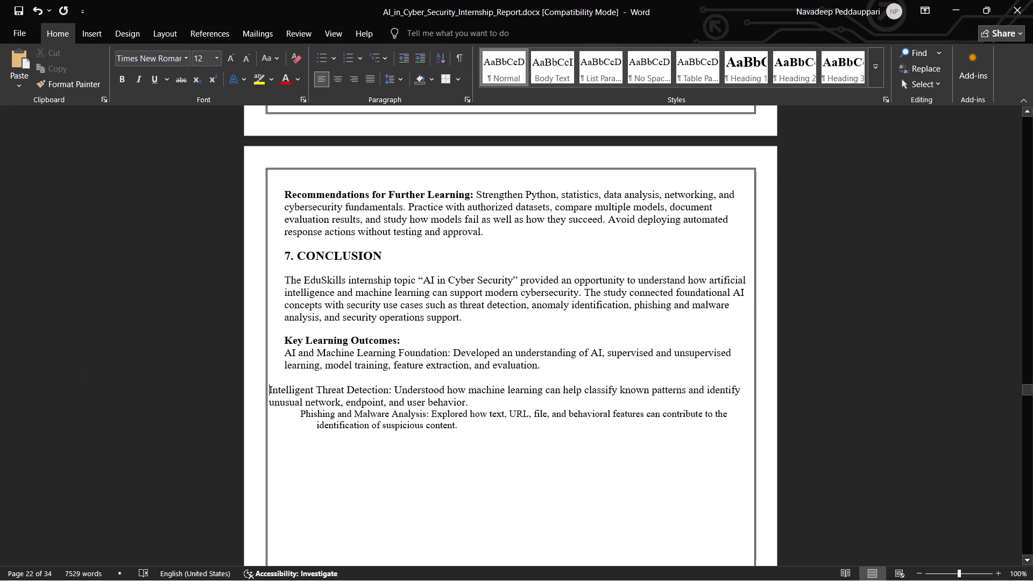
In AI_in_Cyber_Security_Internship_Report, examine the formatting from 7. CONCLUSION through Future Scope and 8. BIBLIOGRAPHY to APPENDIX-A: LEARNING OUTCOMES.
scroll(503, 414, down, 1)
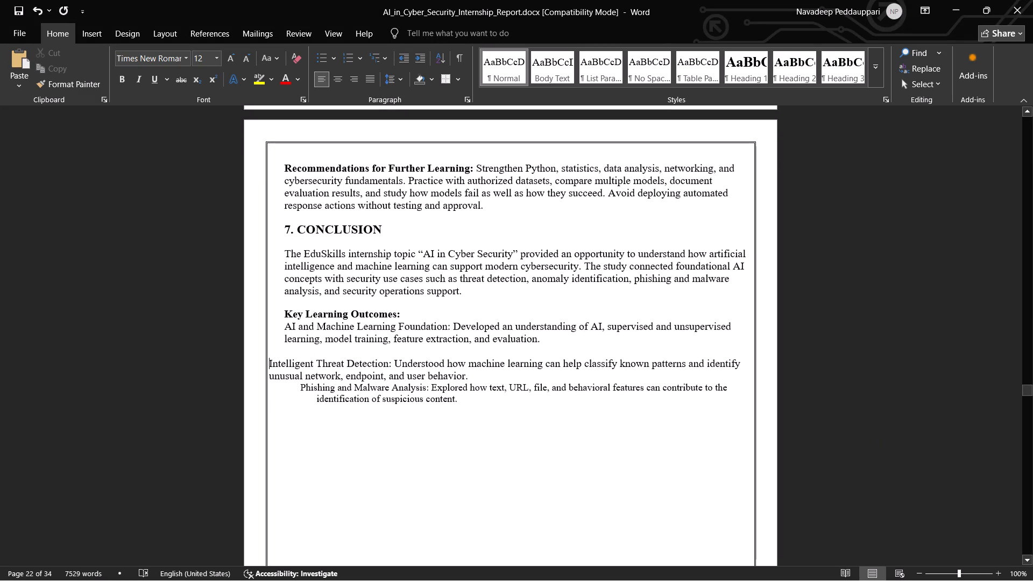
scroll(503, 414, down, 2)
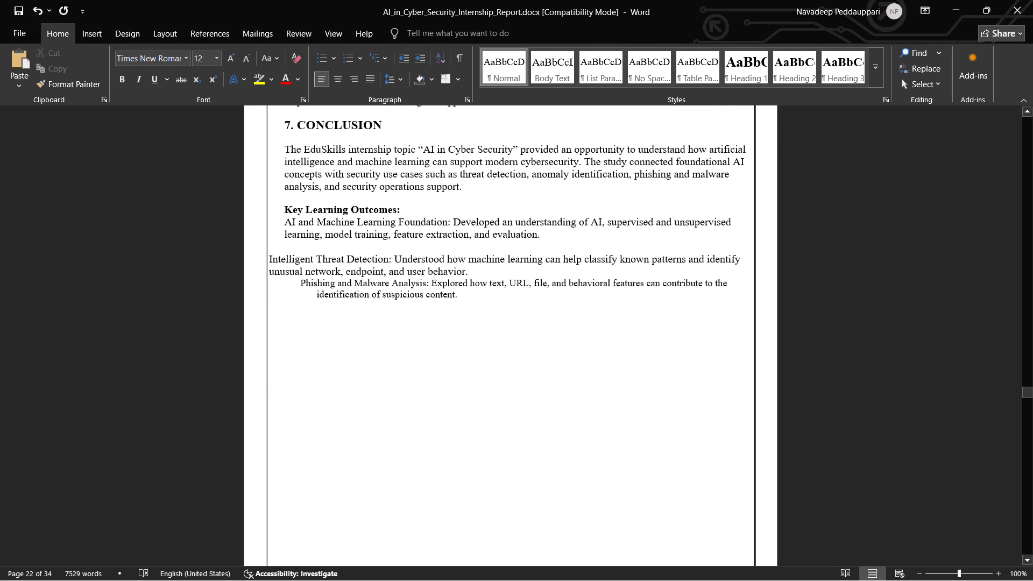
scroll(503, 414, down, 5)
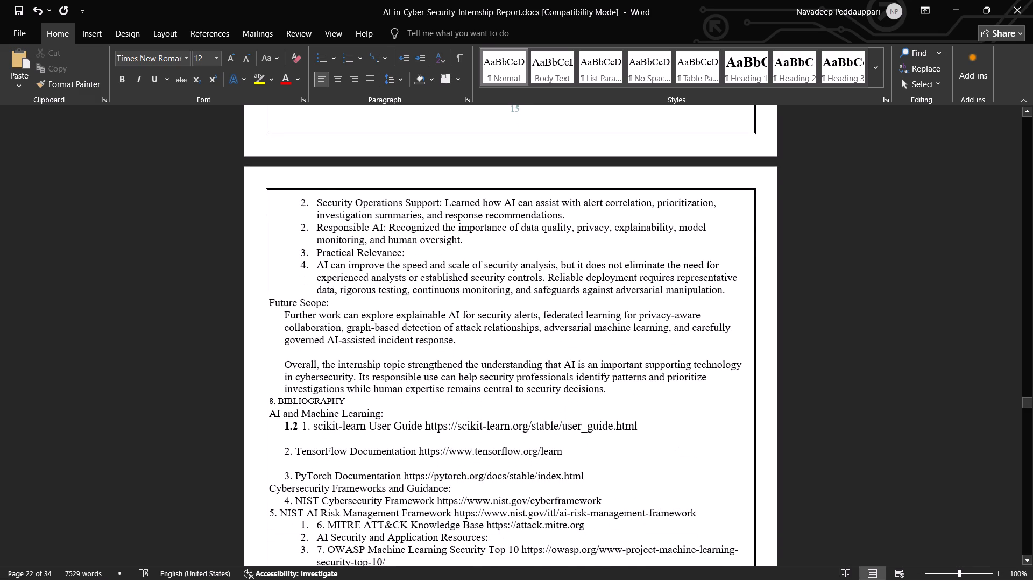
scroll(503, 414, down, 1)
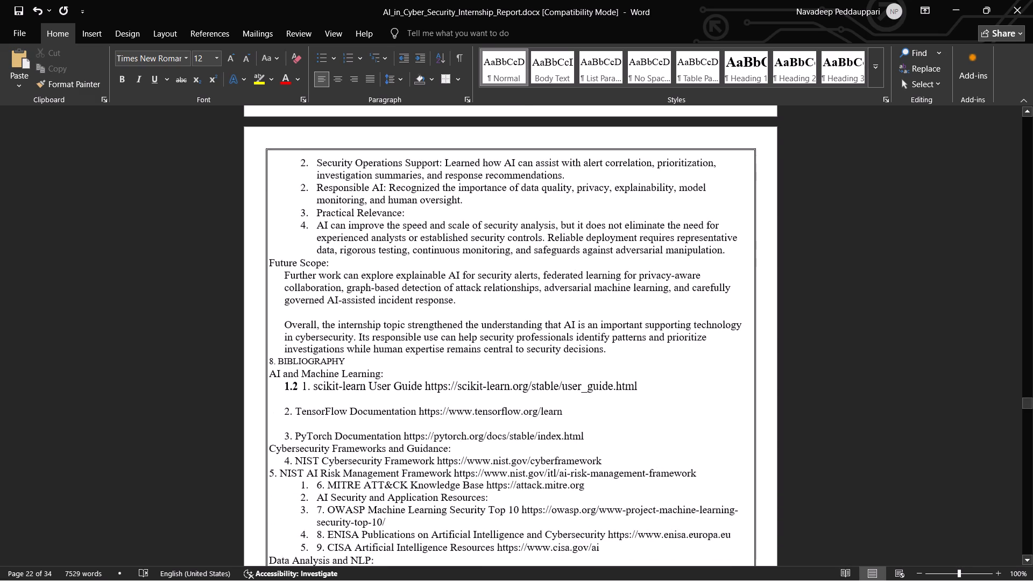
scroll(503, 414, down, 1)
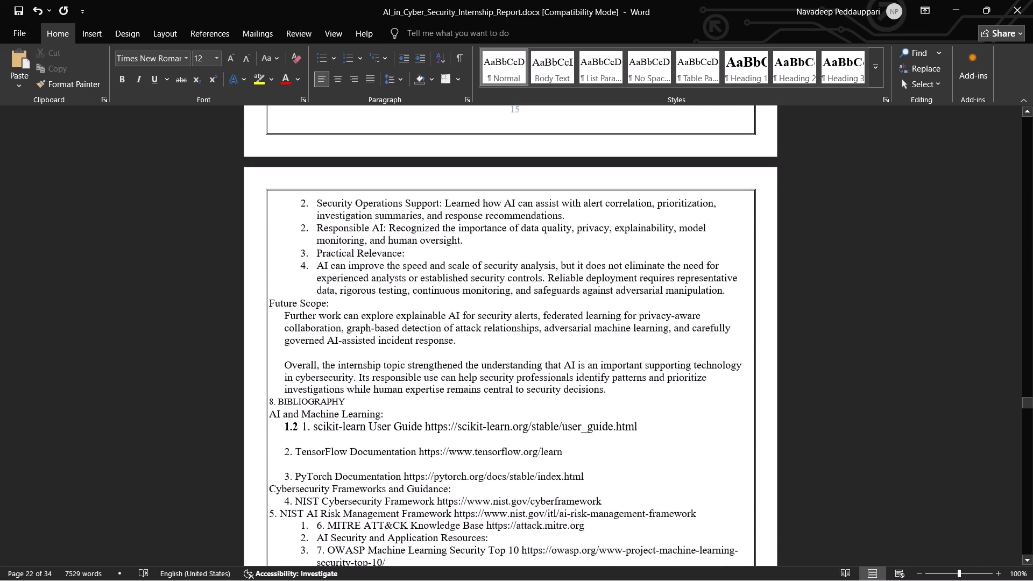
scroll(357, 366, down, 3)
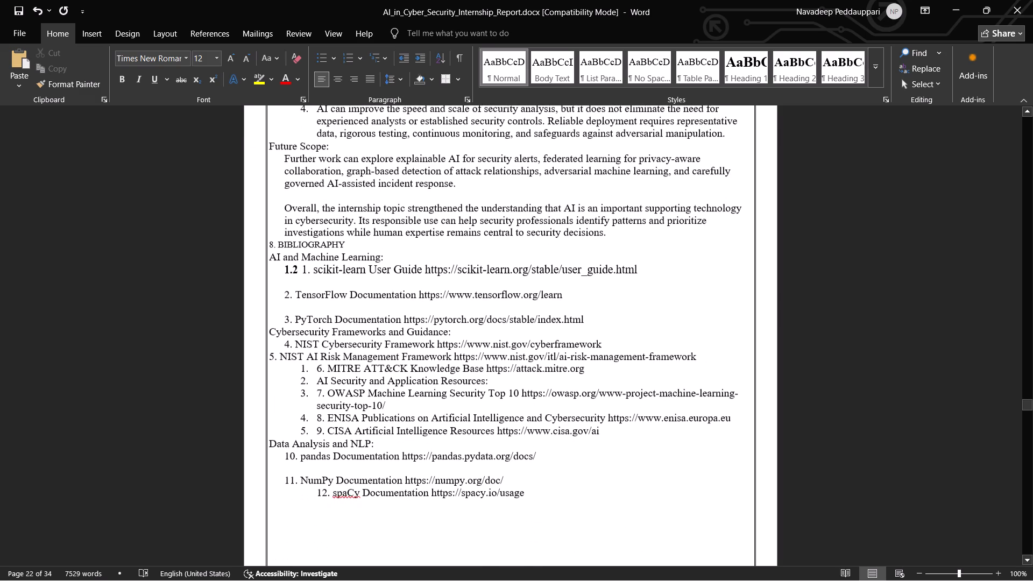
scroll(357, 366, down, 6)
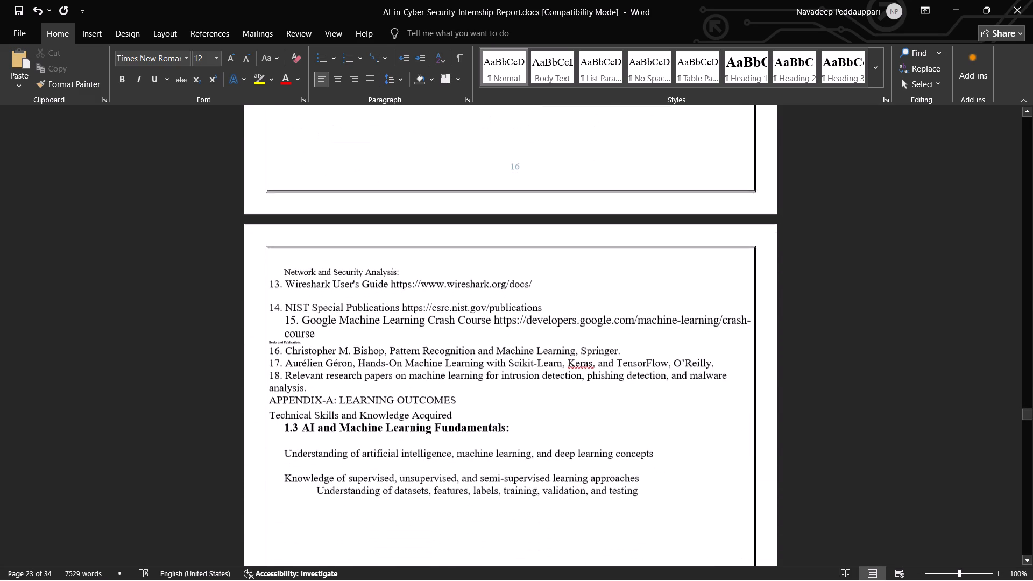
scroll(357, 366, down, 2)
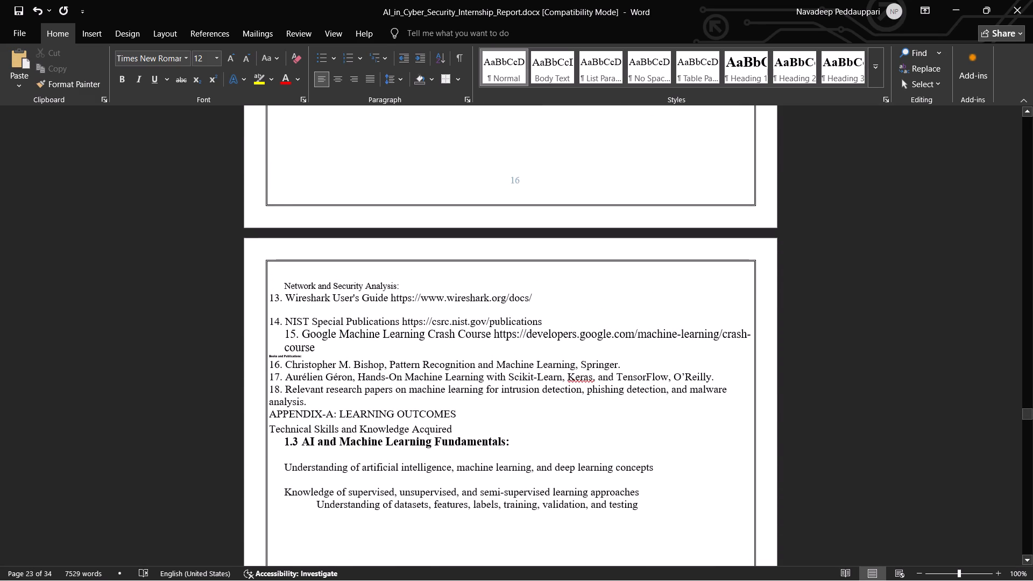
Copy the formatting of the 6. INTERNSHIP FEEDBACK heading onto the 8. BIBLIOGRAPHY heading.
scroll(357, 366, up, 4)
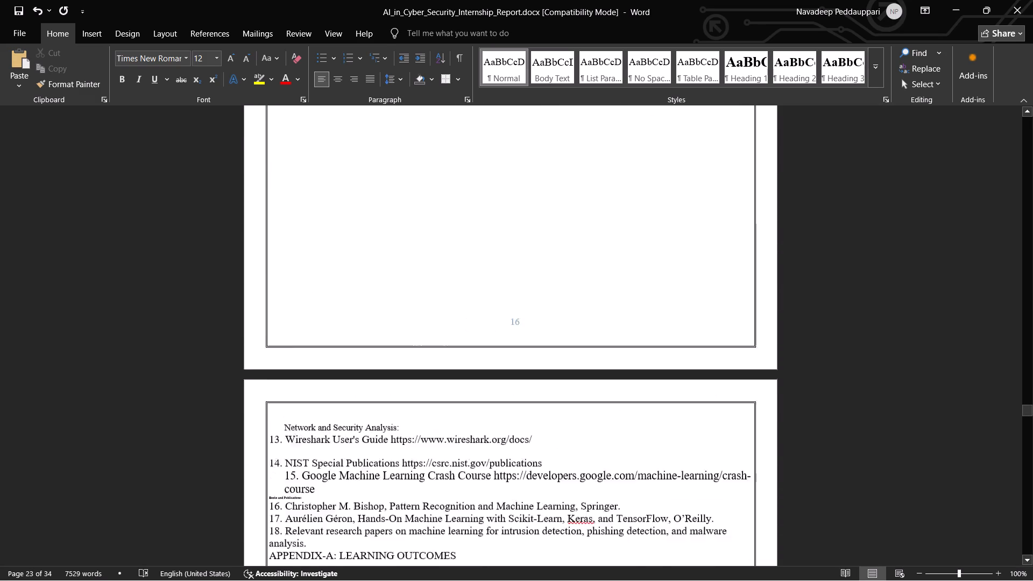
scroll(357, 366, up, 7)
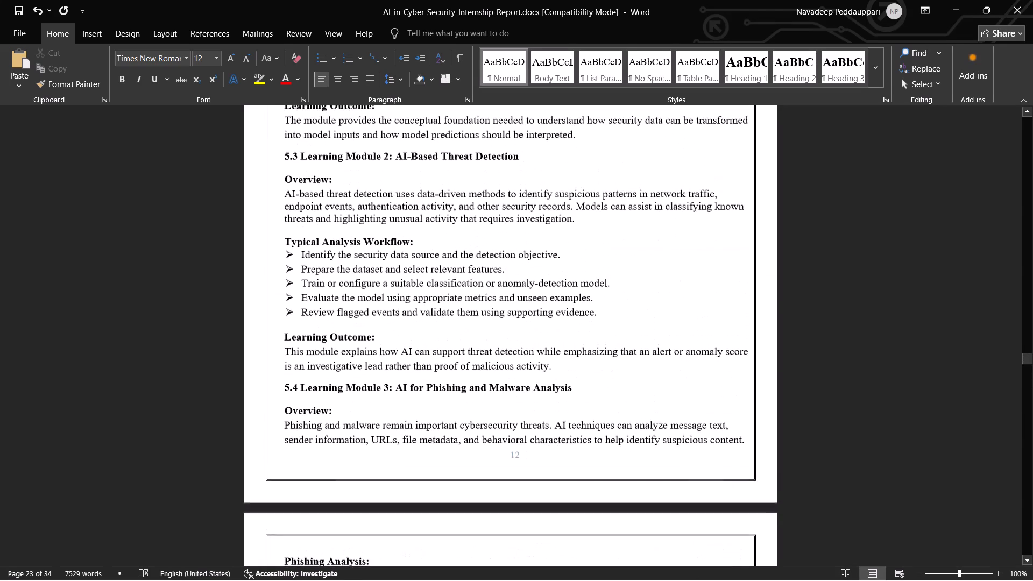
scroll(357, 366, down, 9)
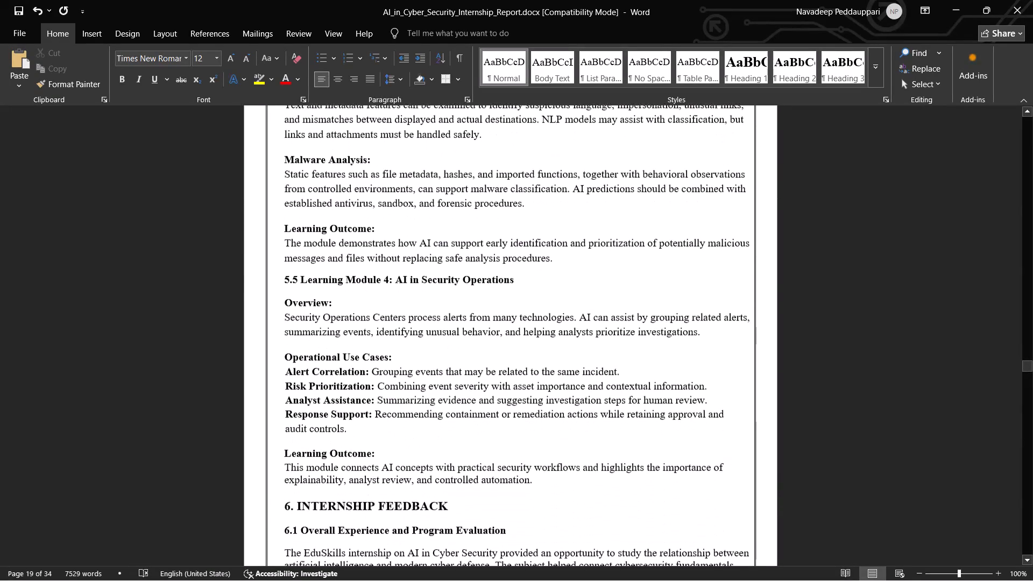
triple_click(324, 504)
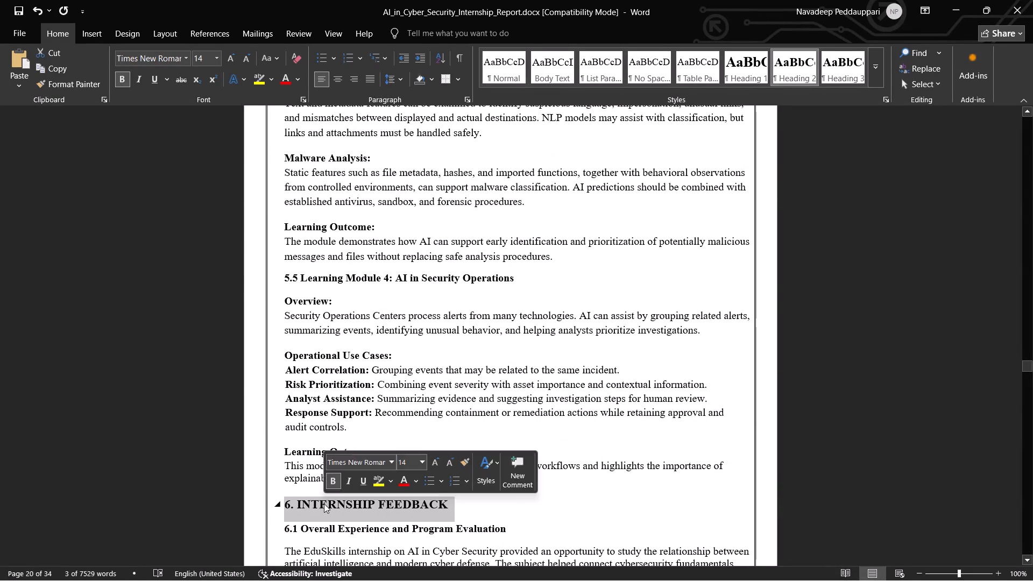
key(ctrl+alt+c)
scroll(324, 504, down, 10)
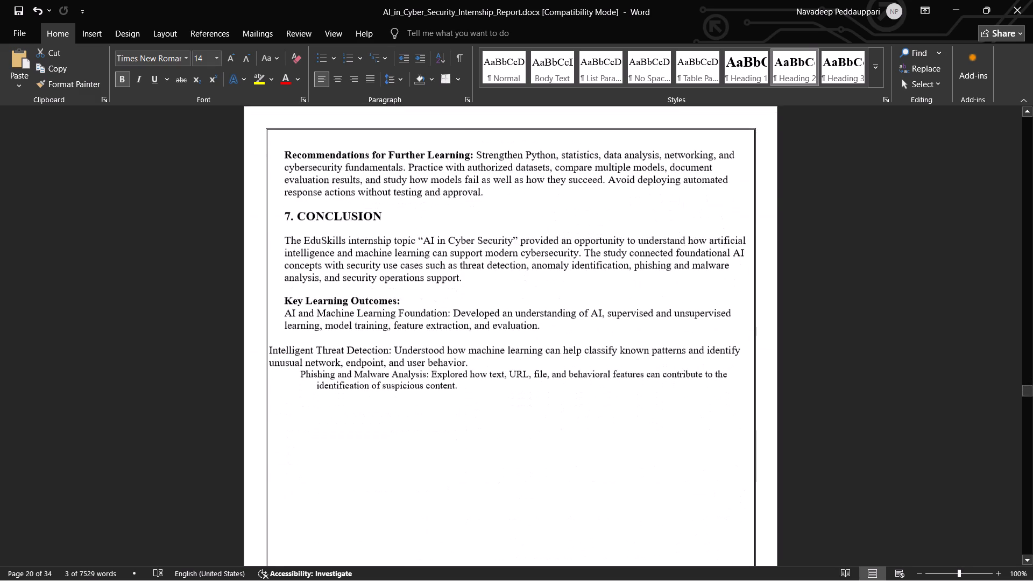
scroll(324, 504, down, 6)
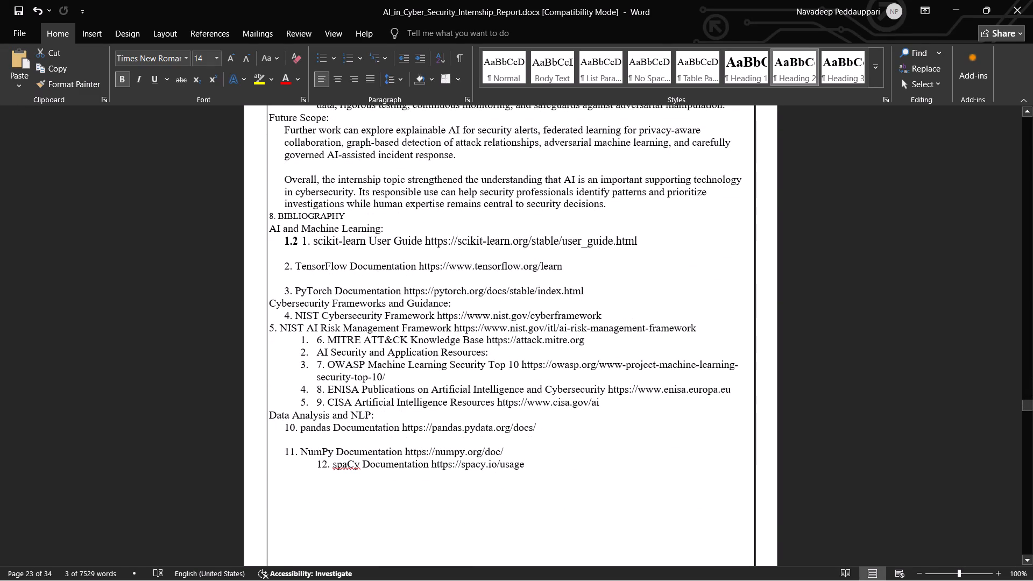
triple_click(296, 217)
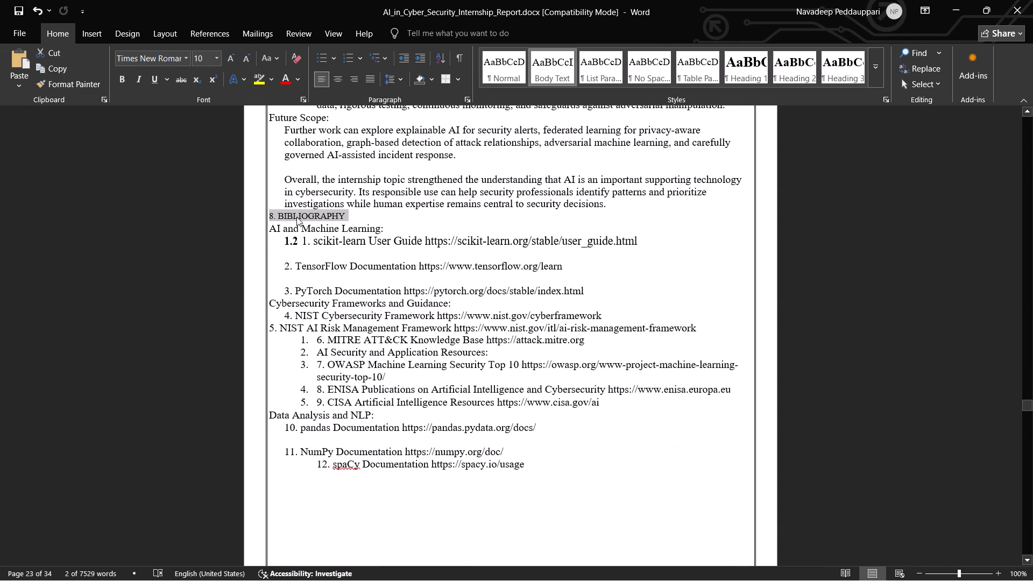
key(ctrl+alt+v)
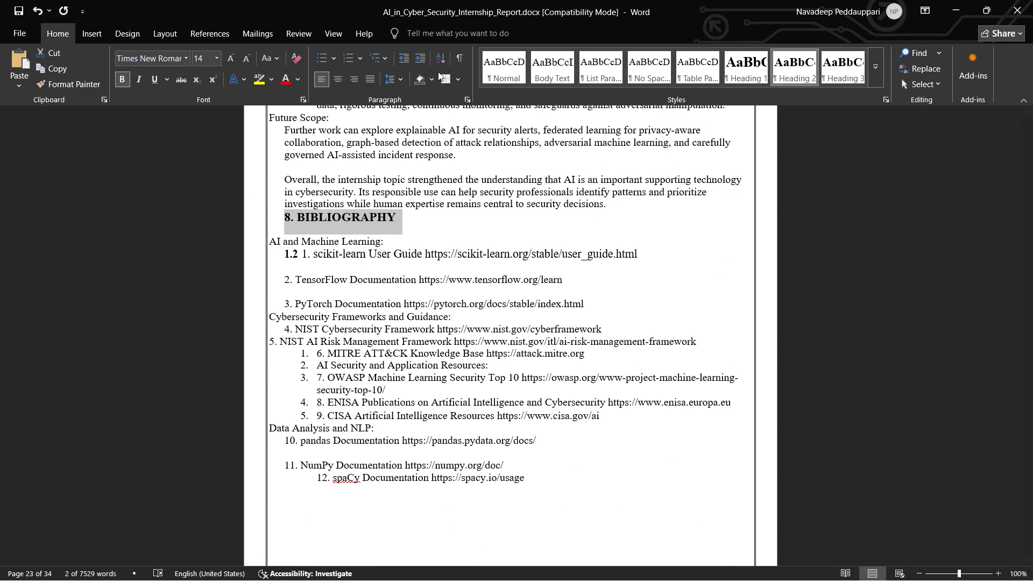
Add space before the 8. BIBLIOGRAPHY heading paragraph.
click(407, 77)
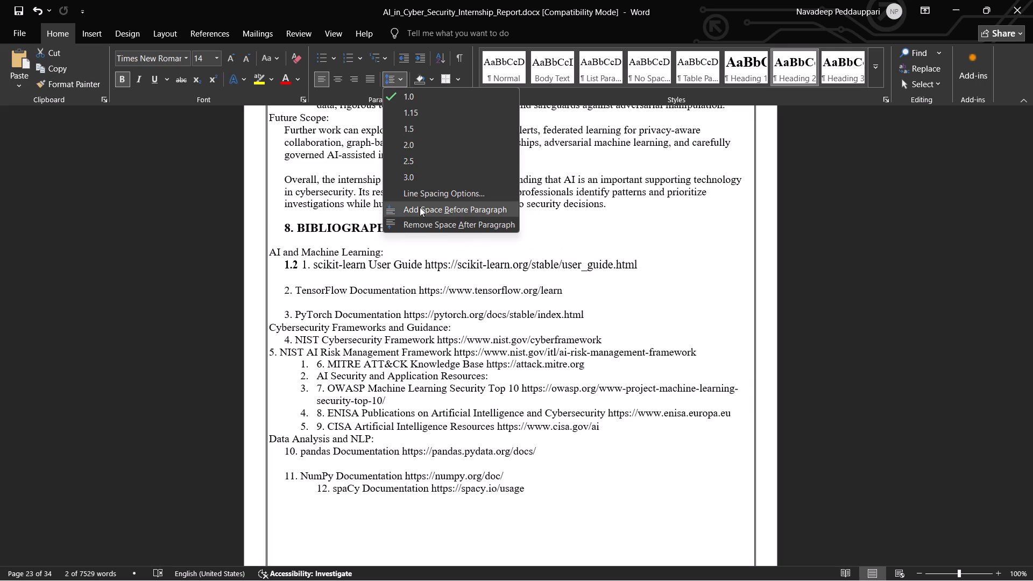
click(420, 207)
Remove the break after the Phishing and Malware Analysis paragraph so Security Operations Support follows directly as its own paragraph.
scroll(380, 239, up, 2)
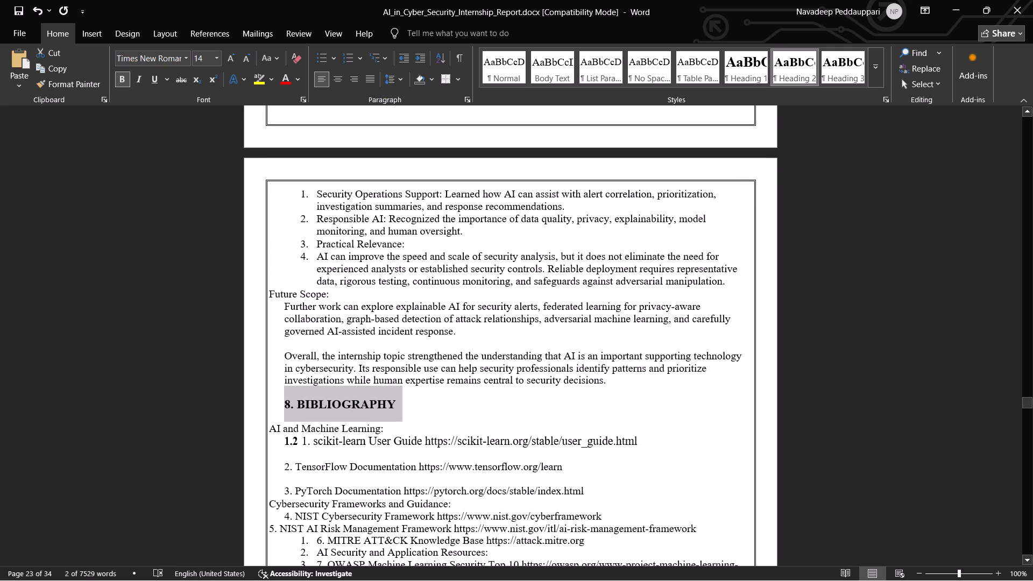
scroll(380, 239, up, 2)
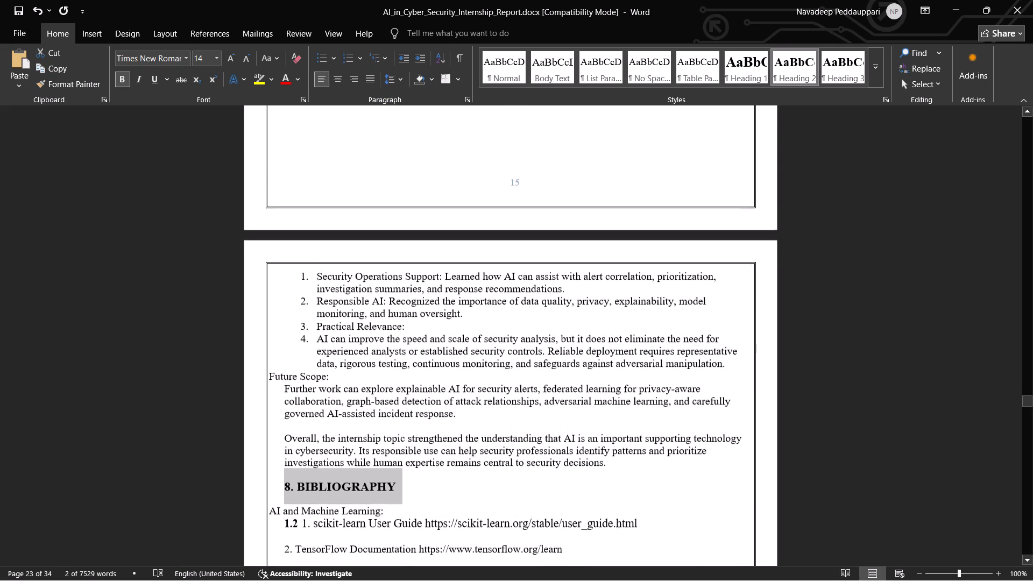
scroll(380, 239, up, 1)
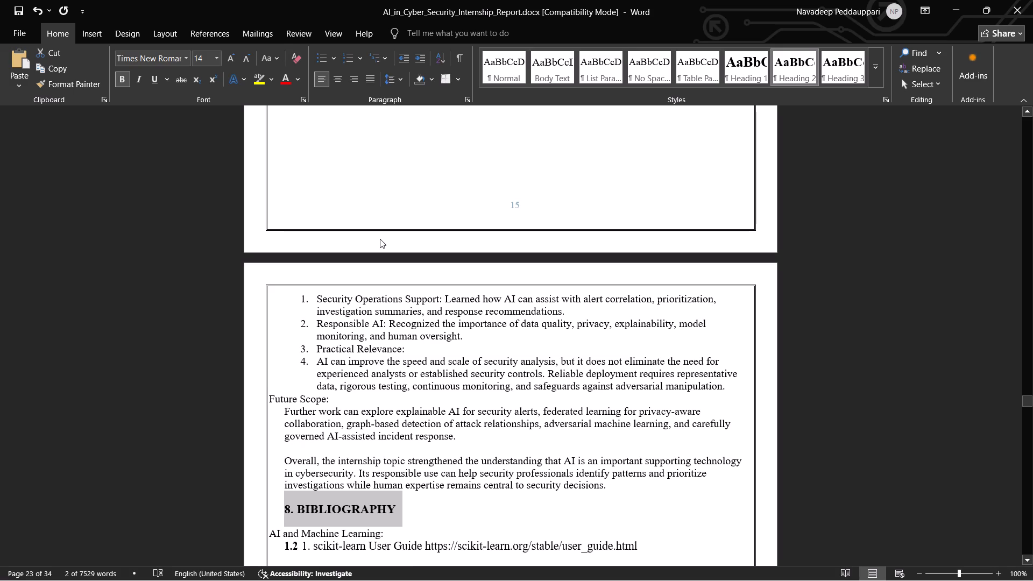
scroll(380, 239, up, 1)
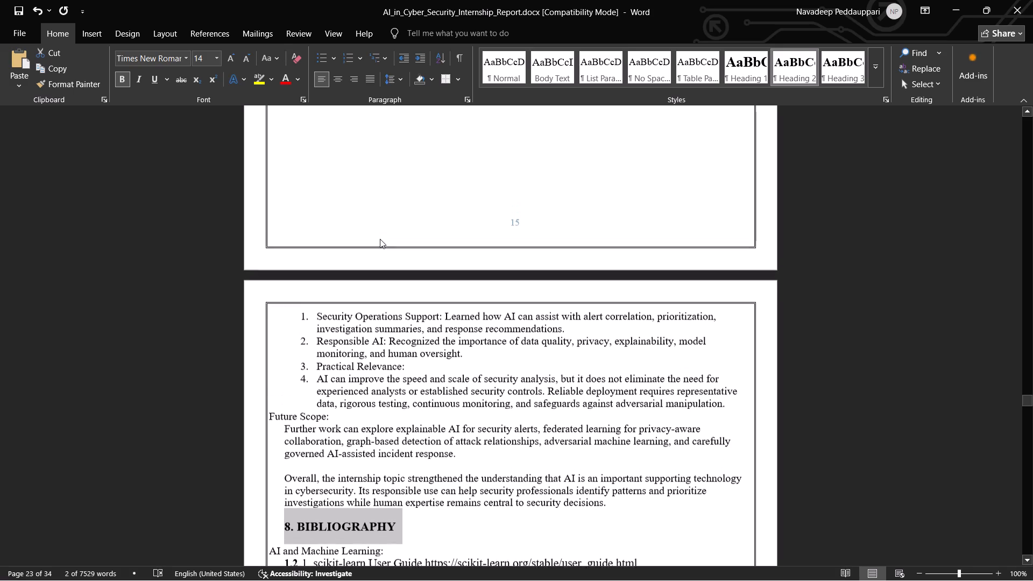
scroll(380, 239, up, 1)
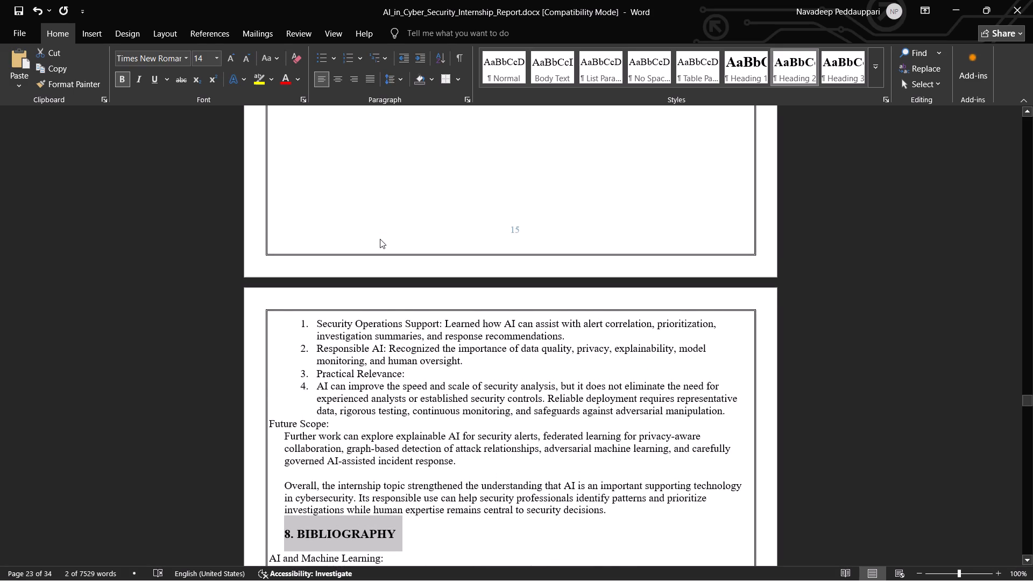
scroll(380, 239, up, 1)
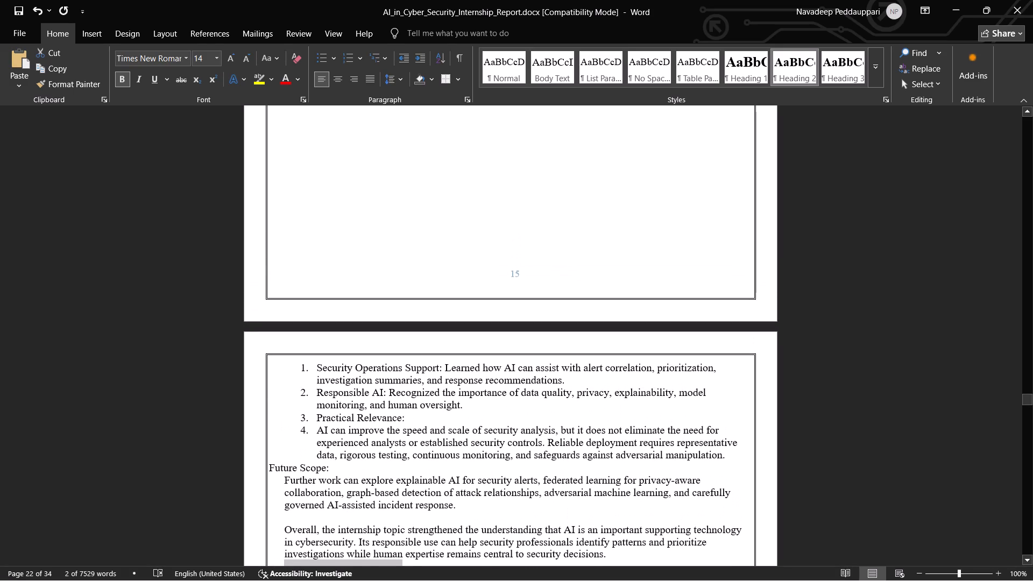
scroll(380, 239, up, 4)
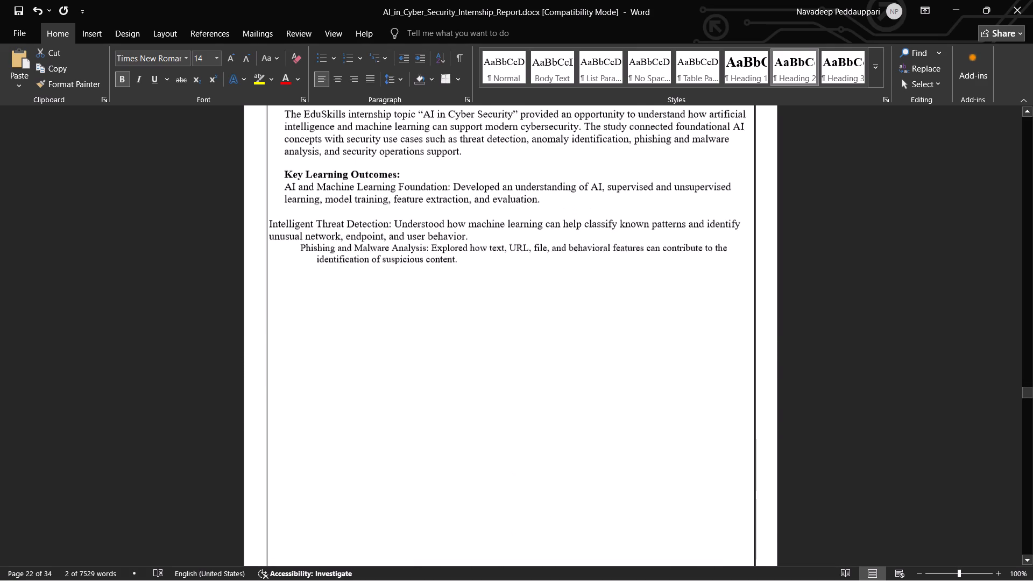
scroll(380, 239, up, 1)
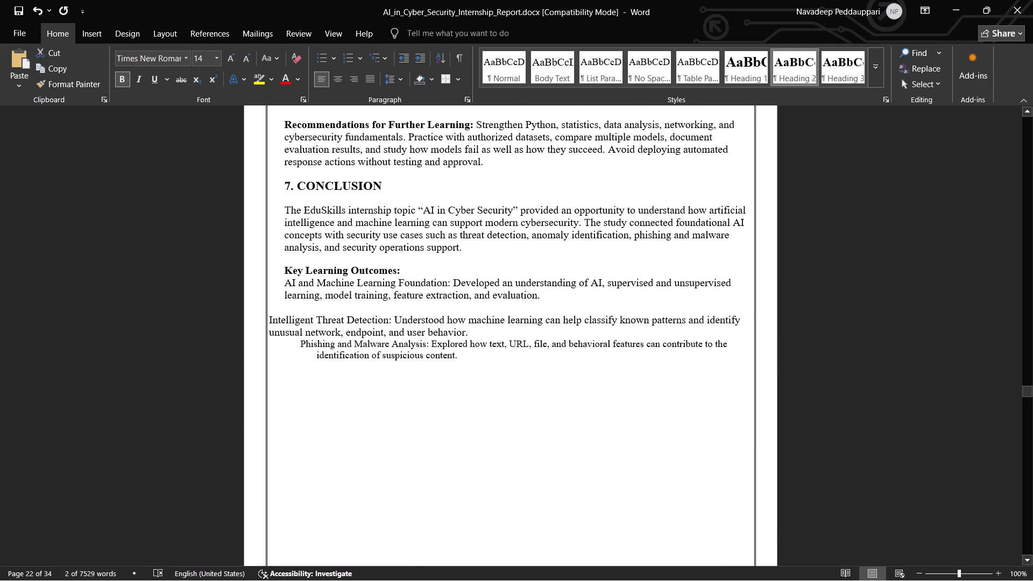
click(464, 370)
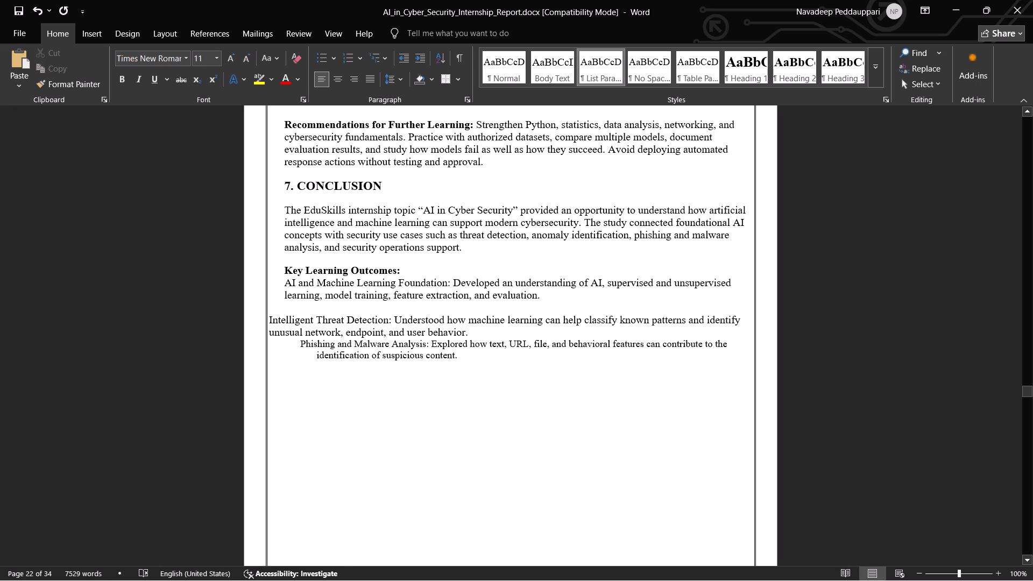
key(Delete)
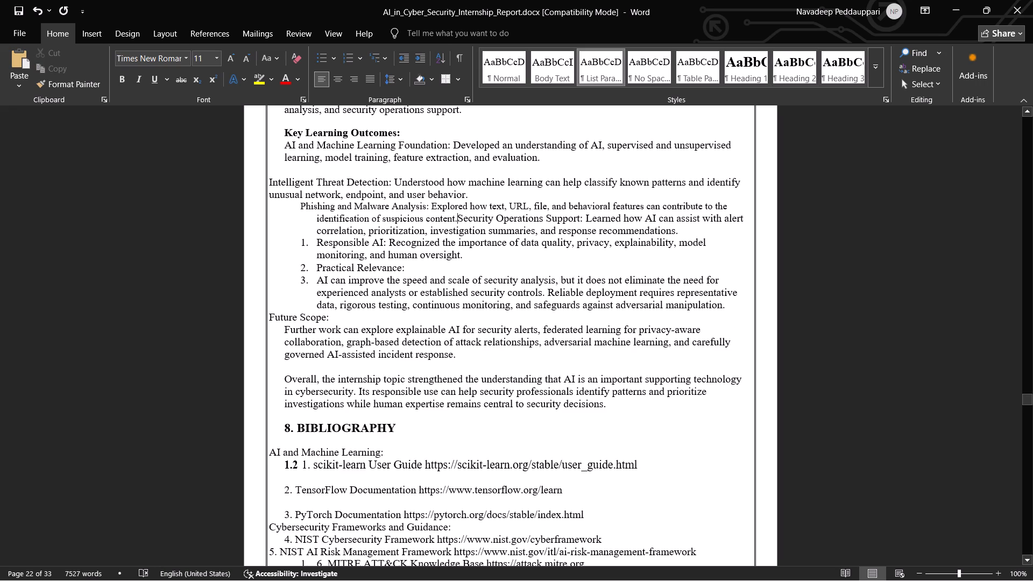
key(Return)
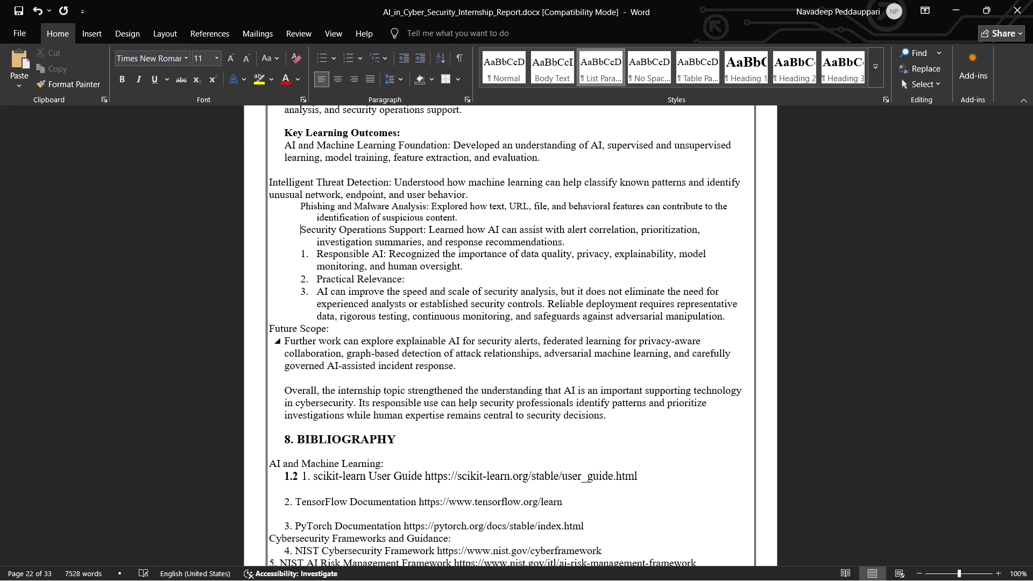
Copy the formatting of the Key Learning Outcomes: subheading onto the Practical Relevance: and Future Scope: lines.
scroll(427, 363, up, 1)
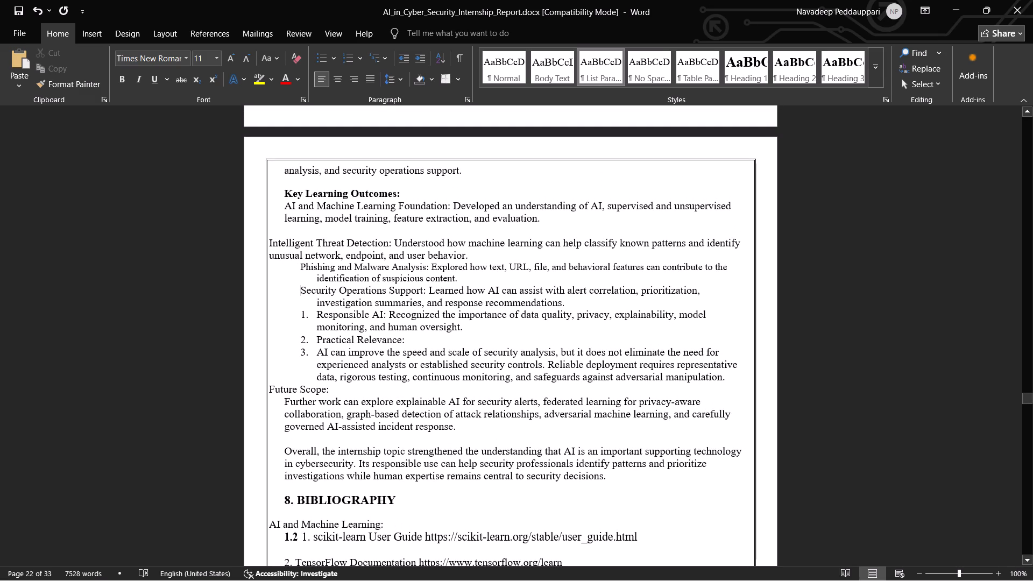
triple_click(328, 194)
click(328, 194)
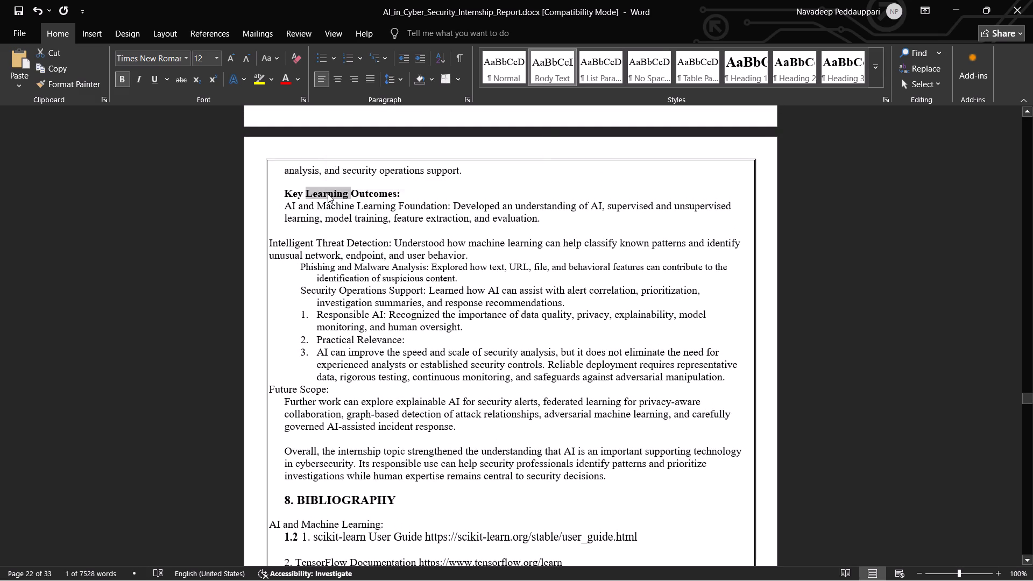
triple_click(328, 194)
key(ctrl+alt+c)
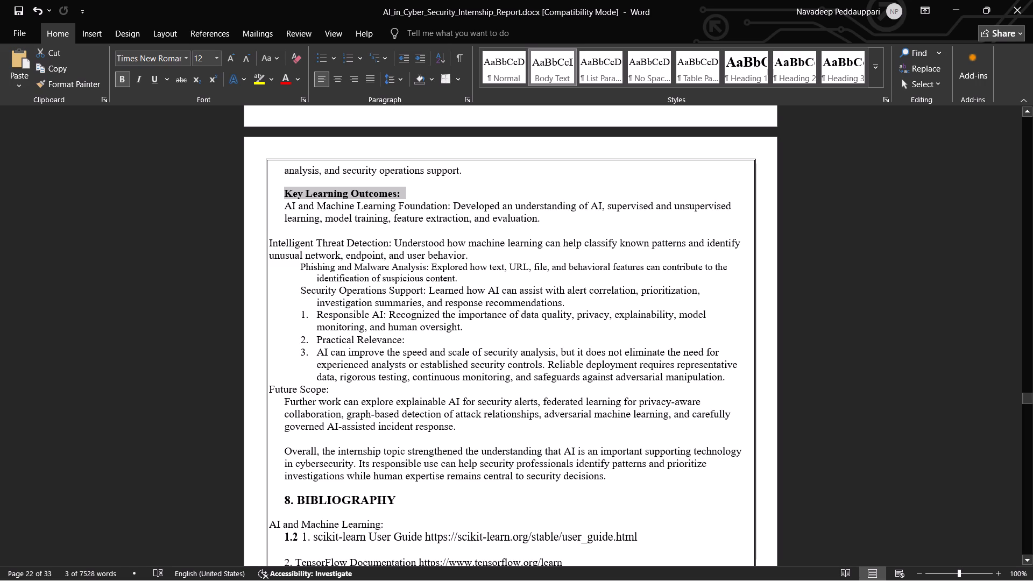
triple_click(352, 344)
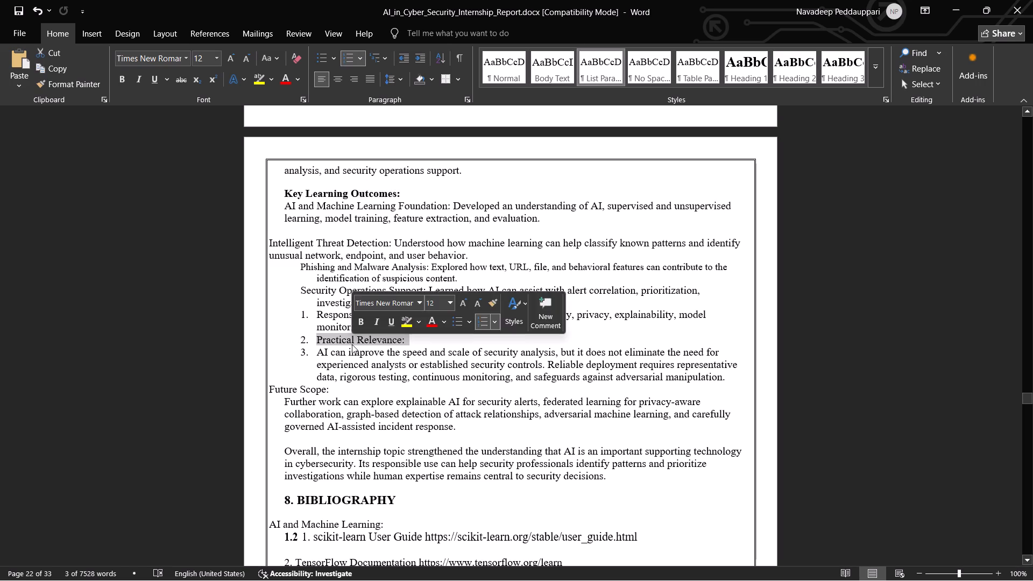
key(ctrl+alt+v)
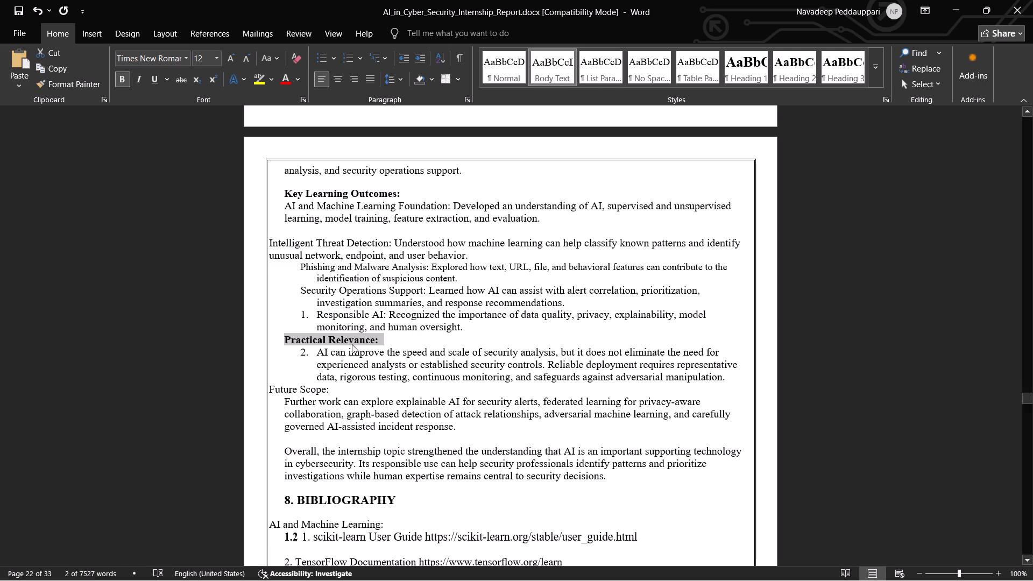
scroll(352, 344, down, 1)
triple_click(294, 382)
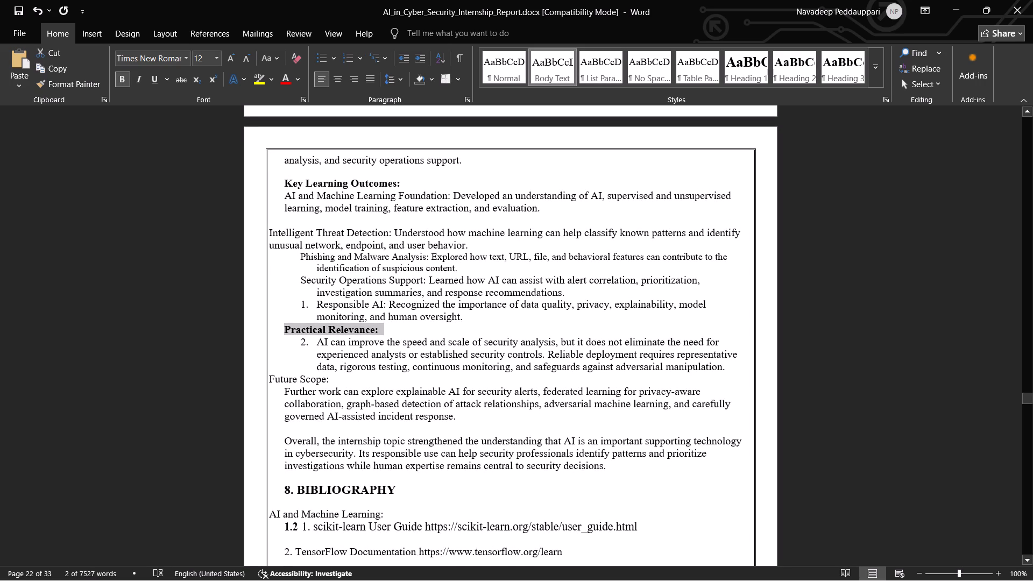
key(ctrl+alt+v)
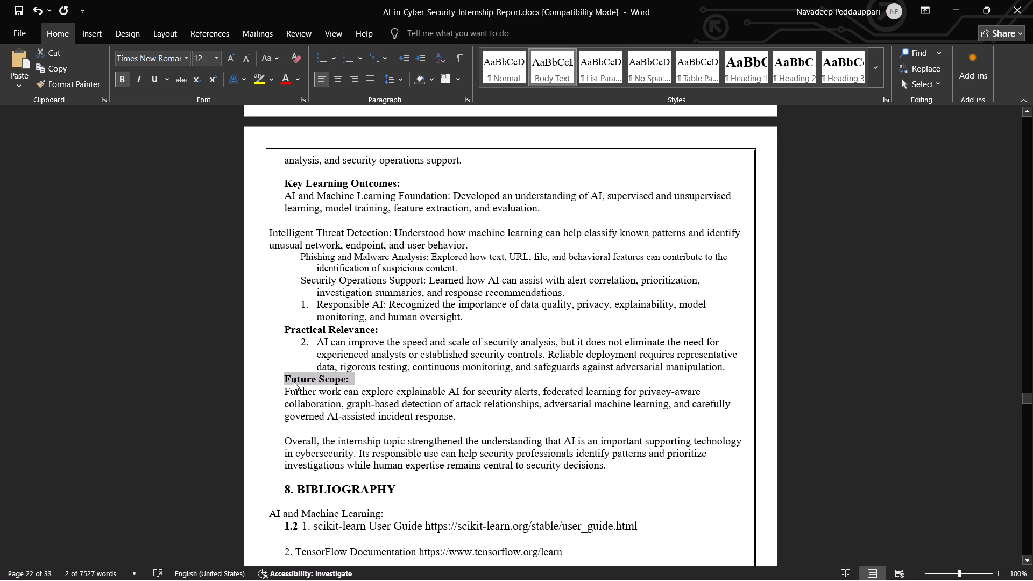
Remove the list number and indents from the Responsible AI, Security Operations Support, and Phishing and Malware Analysis paragraphs.
scroll(294, 382, down, 1)
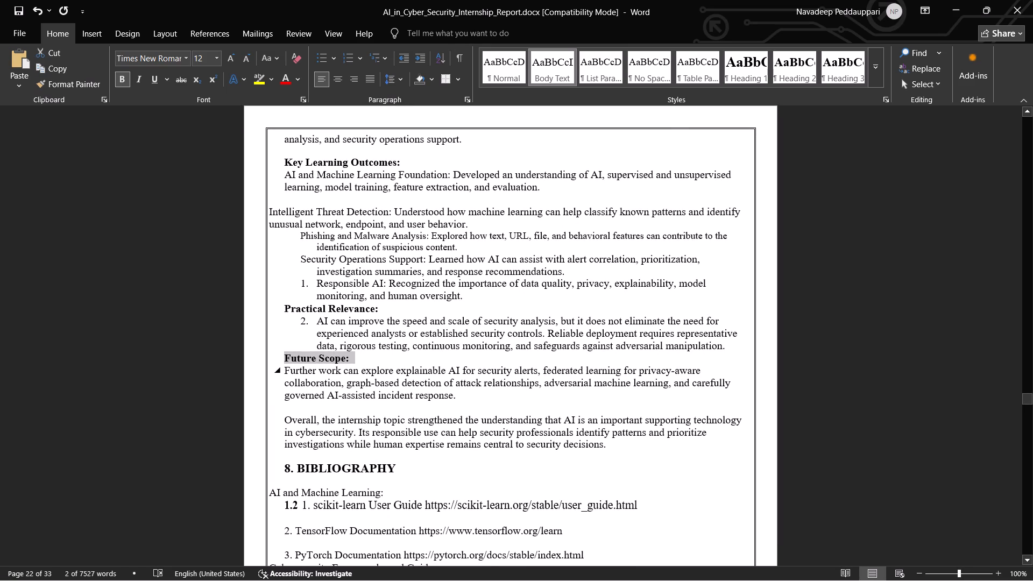
click(313, 288)
key(BackSpace)
key(BackSpace)
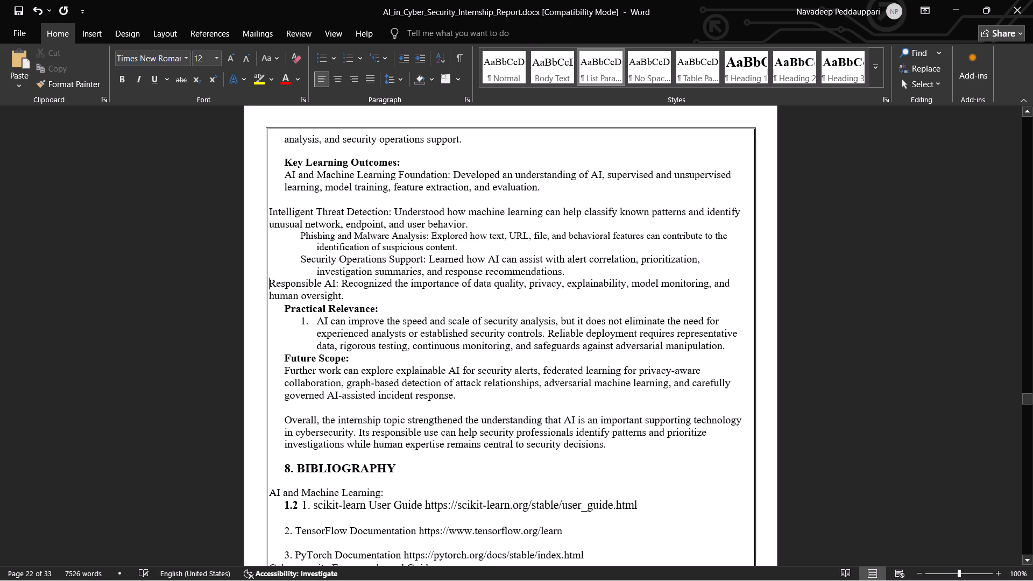
key(Up)
key(Up)
key(BackSpace)
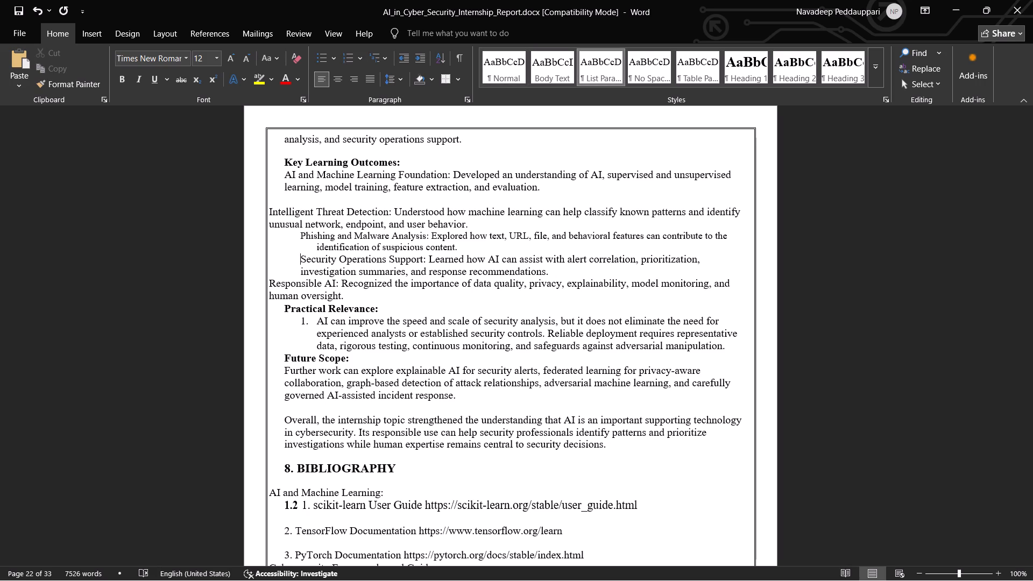
key(BackSpace)
key(Up)
key(Up)
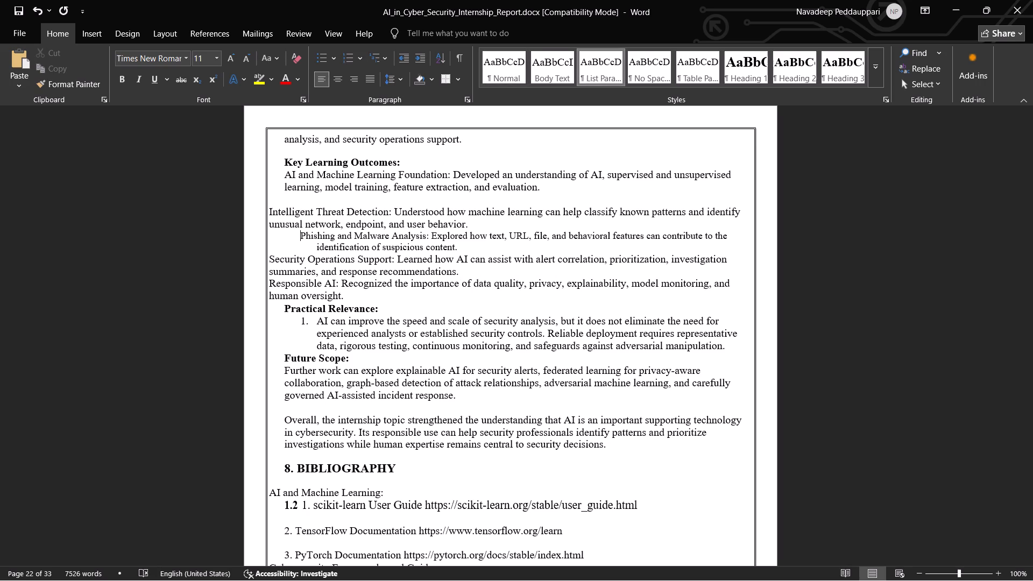
key(BackSpace)
key(BackSpace)
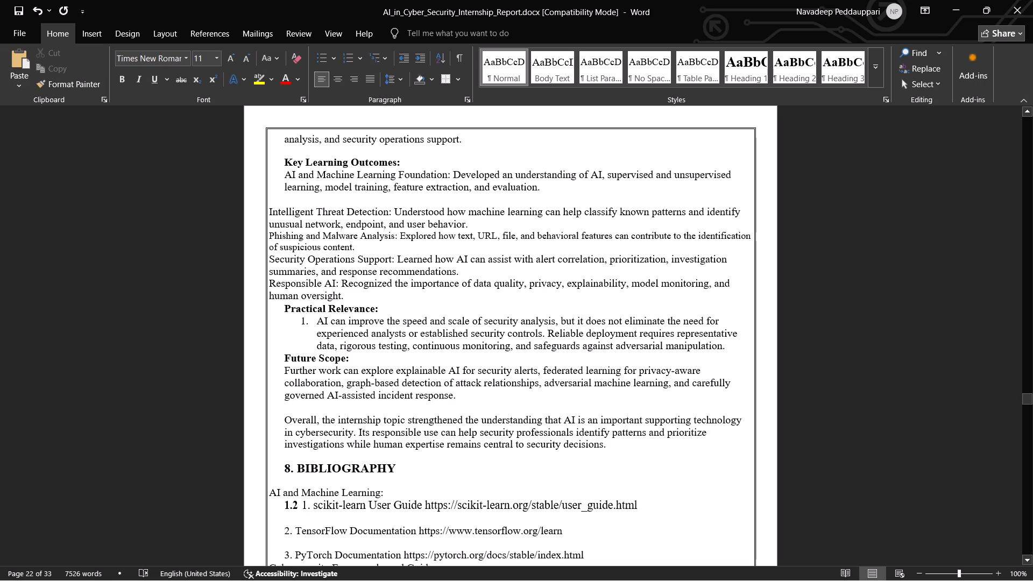
Remove the blank line between the AI and Machine Learning Foundation and Intelligent Threat Detection paragraphs, keeping them as separate paragraphs.
key(Up)
key(Up)
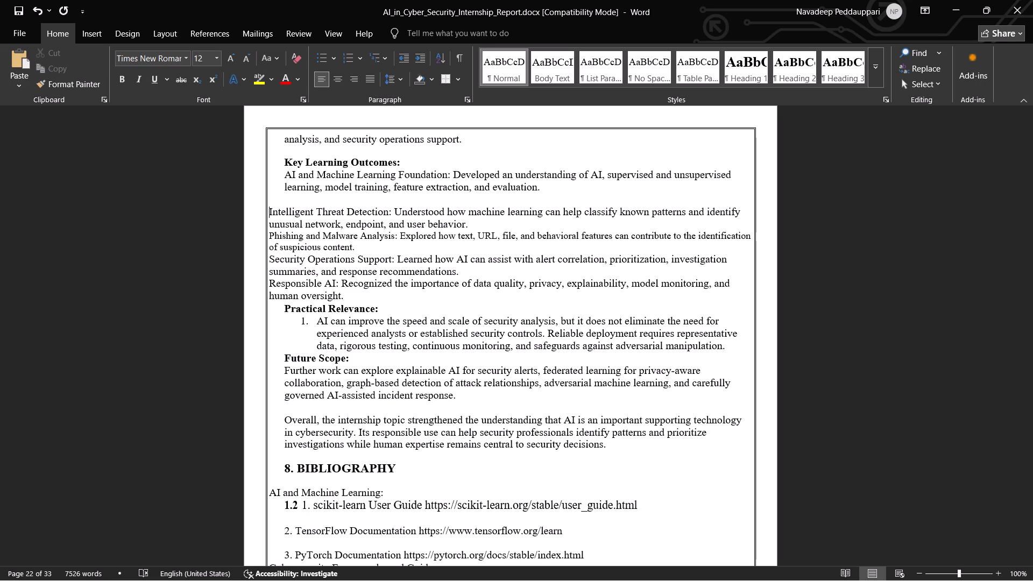
key(BackSpace)
key(Return)
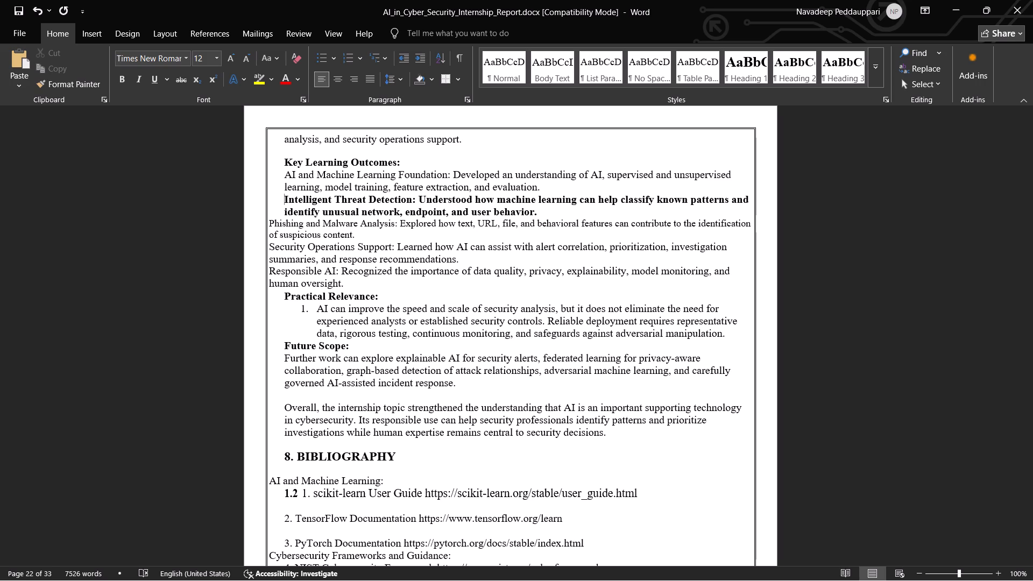
Copy the body text formatting of the Recommendations for Further Learning paragraph onto the five paragraphs under Key Learning Outcomes:.
scroll(323, 215, up, 3)
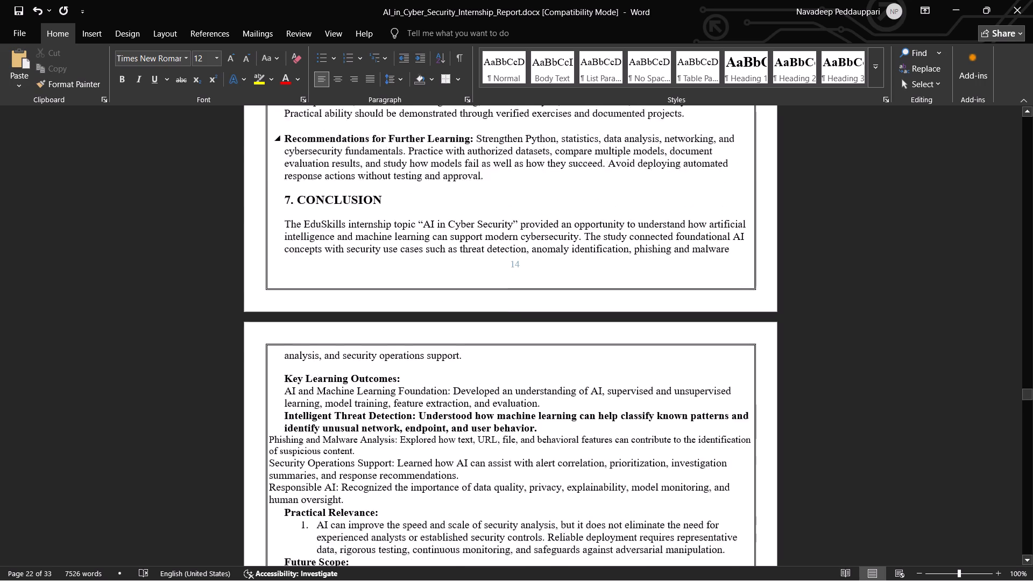
drag(285, 215, 438, 231)
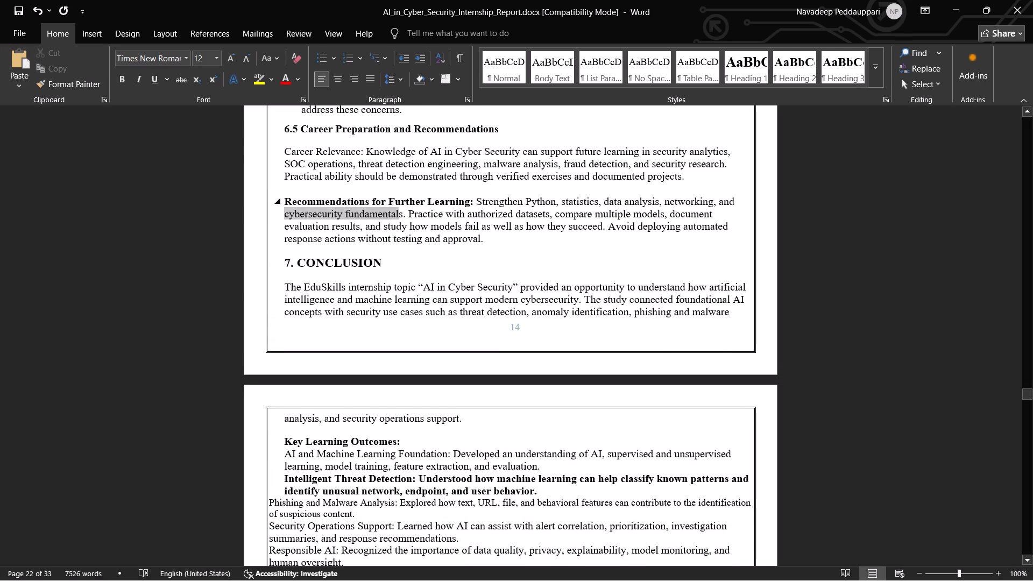
drag(438, 231, 500, 238)
key(ctrl+alt+c)
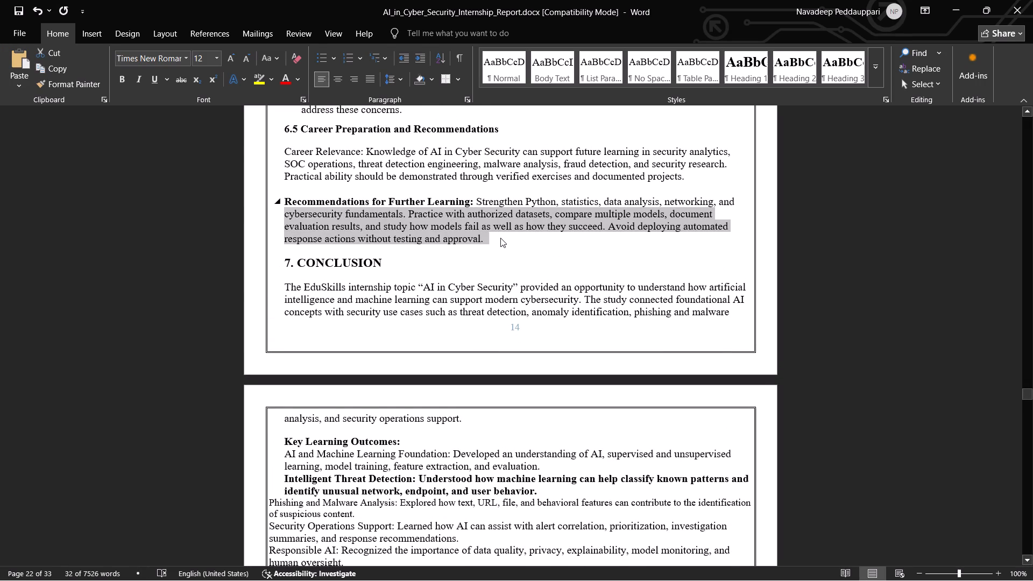
scroll(500, 238, down, 3)
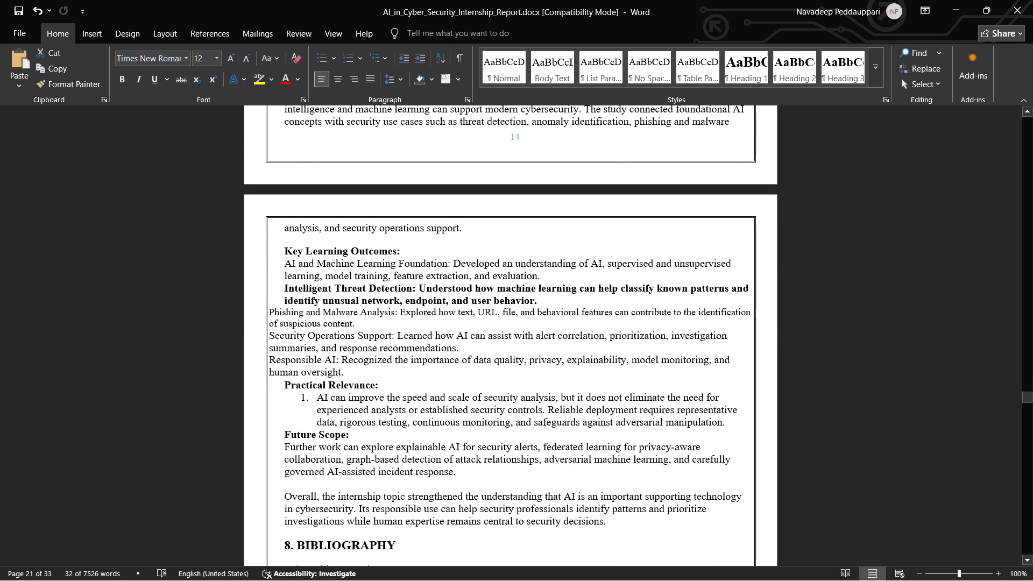
drag(286, 263, 360, 373)
key(ctrl+alt+v)
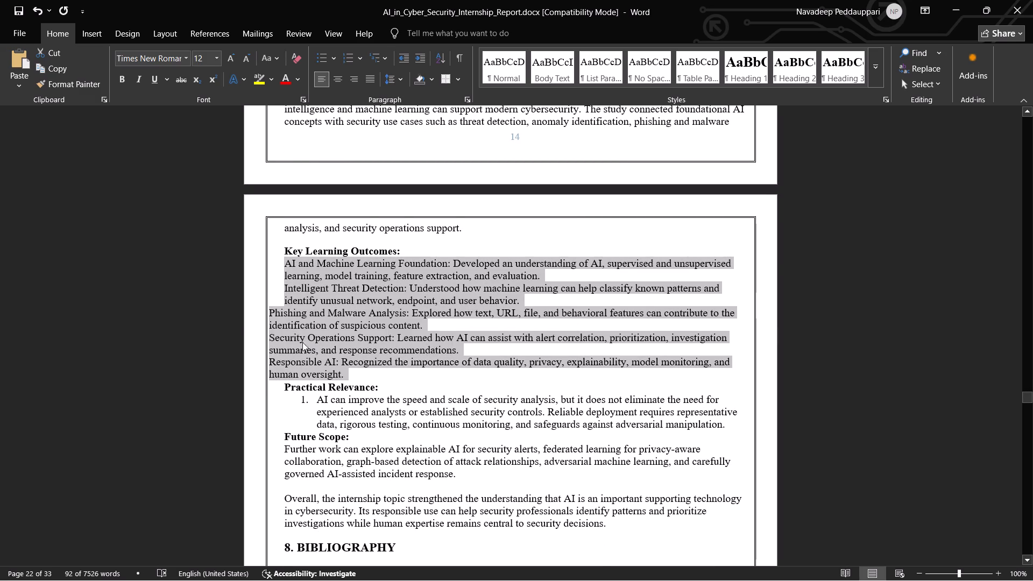
Indent the Phishing and Malware Analysis, Security Operations Support, and Responsible AI paragraphs to align with the paragraphs above them.
click(270, 314)
drag(270, 314, 323, 356)
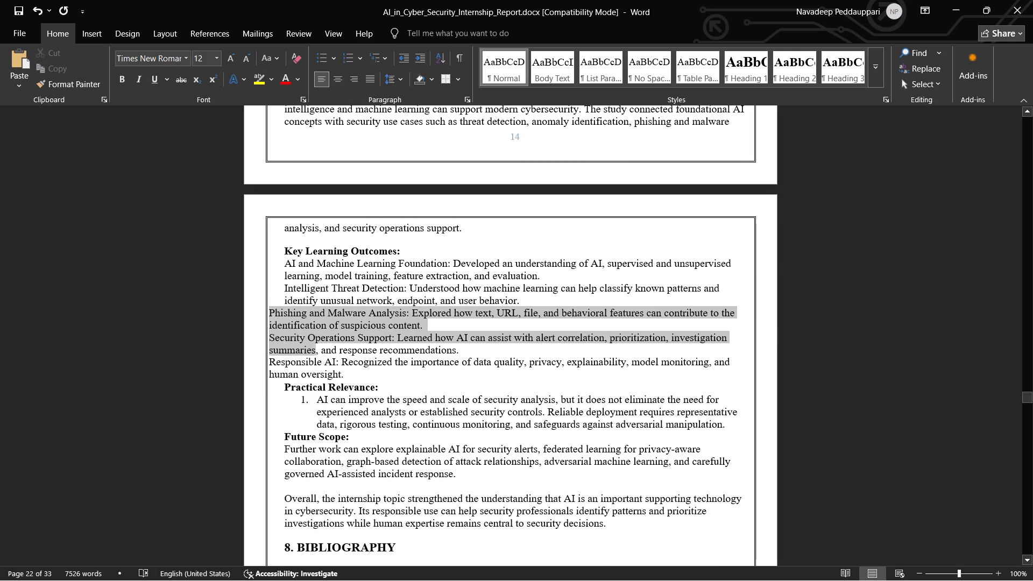
drag(323, 356, 357, 374)
key(Tab)
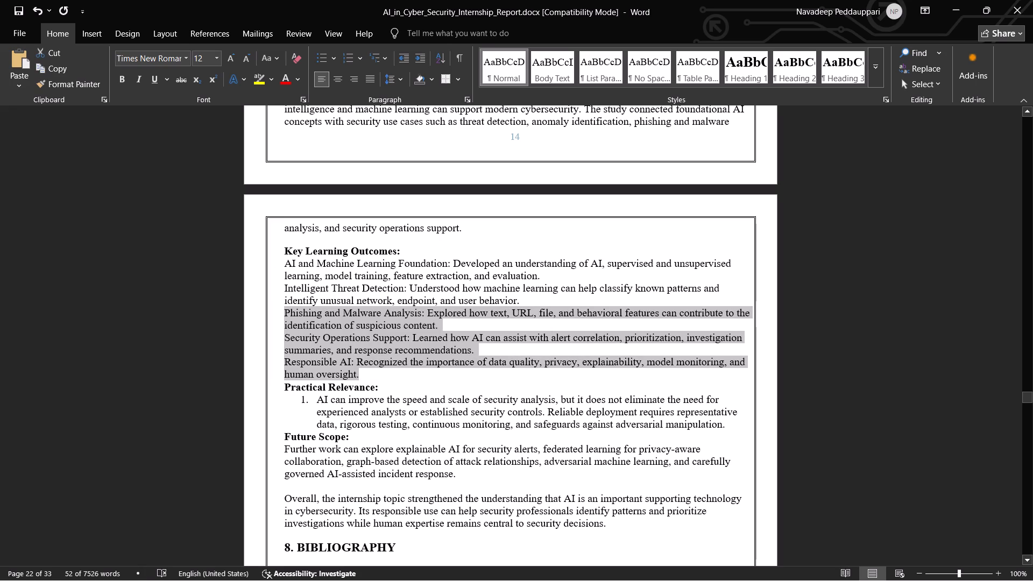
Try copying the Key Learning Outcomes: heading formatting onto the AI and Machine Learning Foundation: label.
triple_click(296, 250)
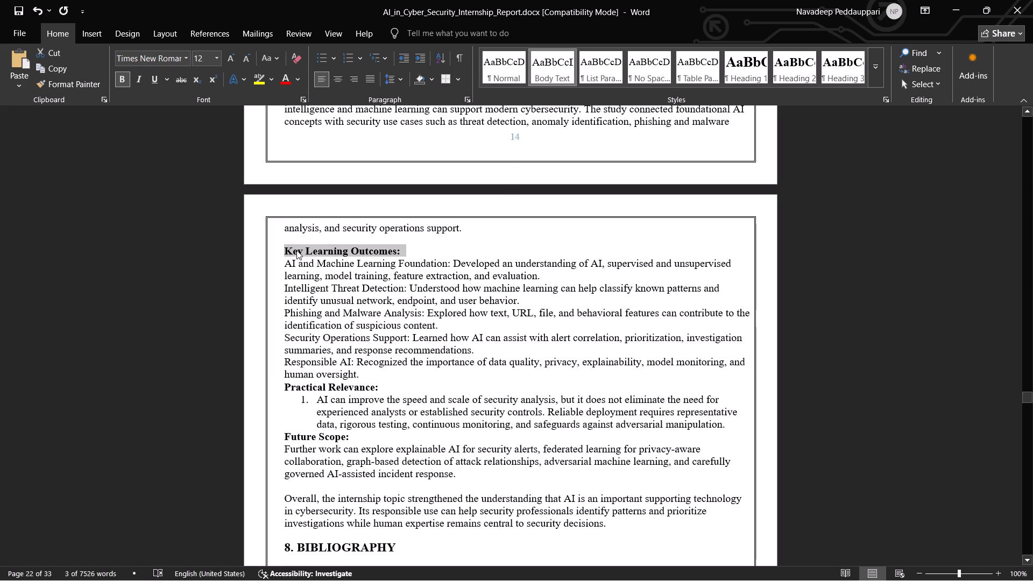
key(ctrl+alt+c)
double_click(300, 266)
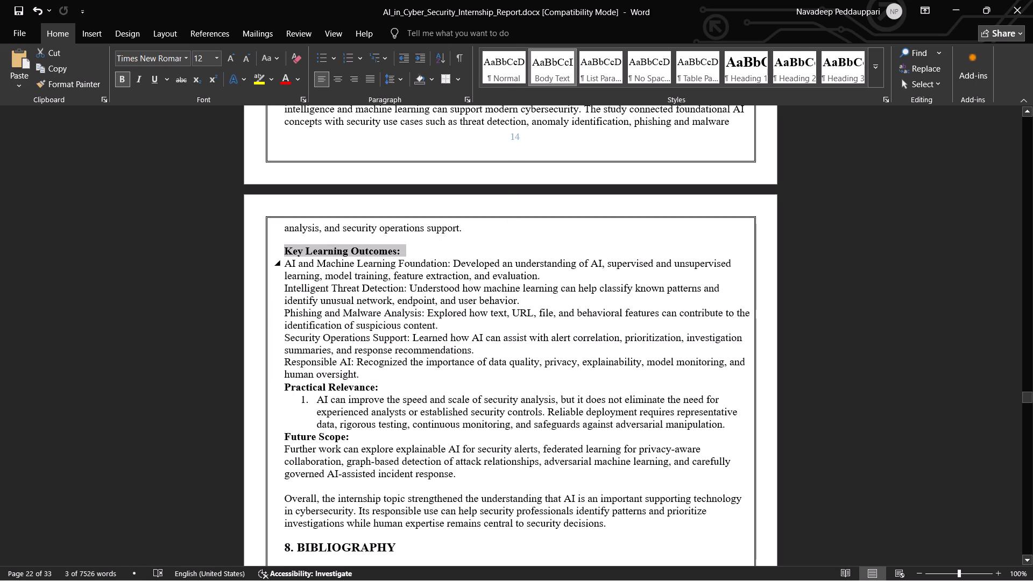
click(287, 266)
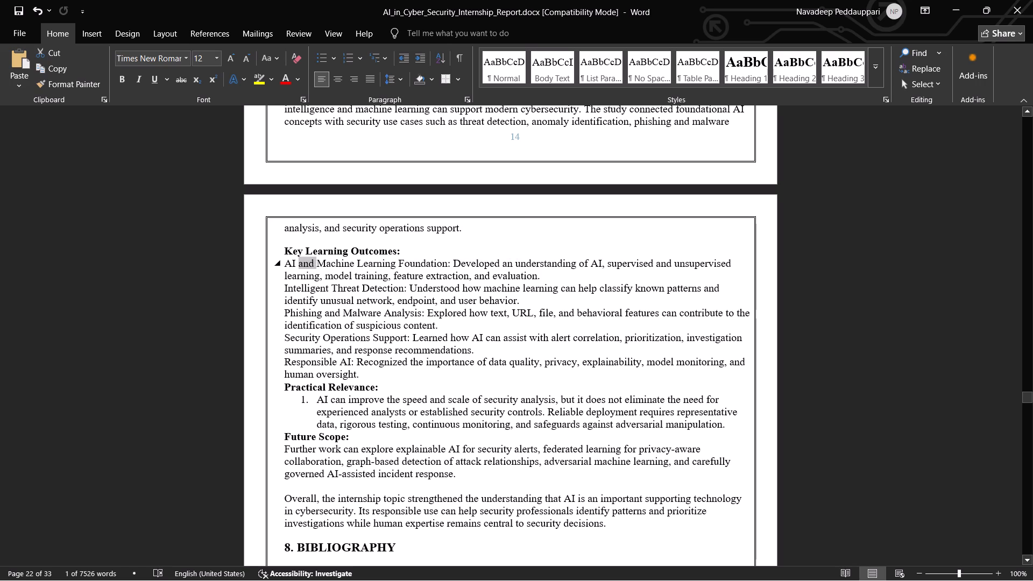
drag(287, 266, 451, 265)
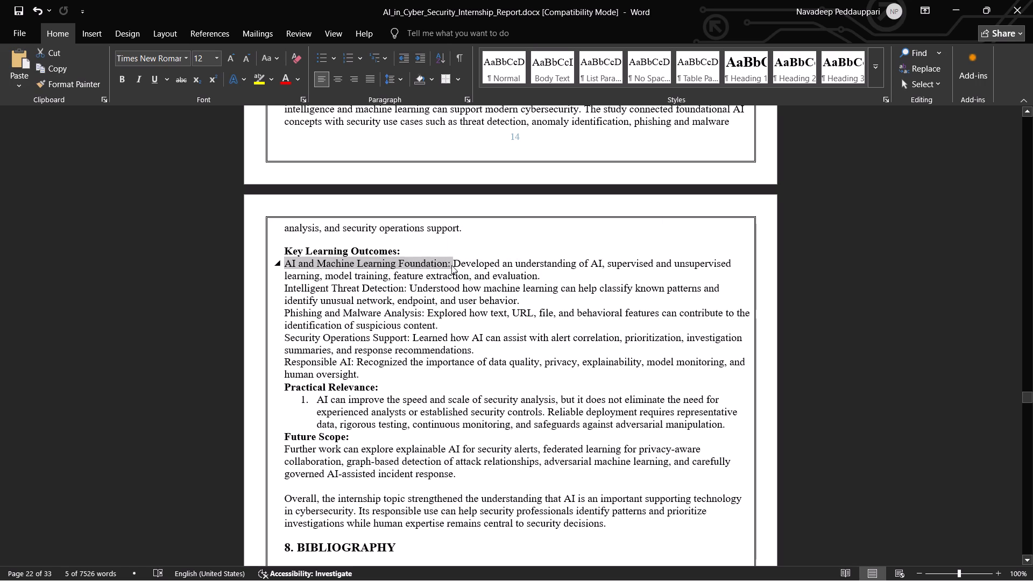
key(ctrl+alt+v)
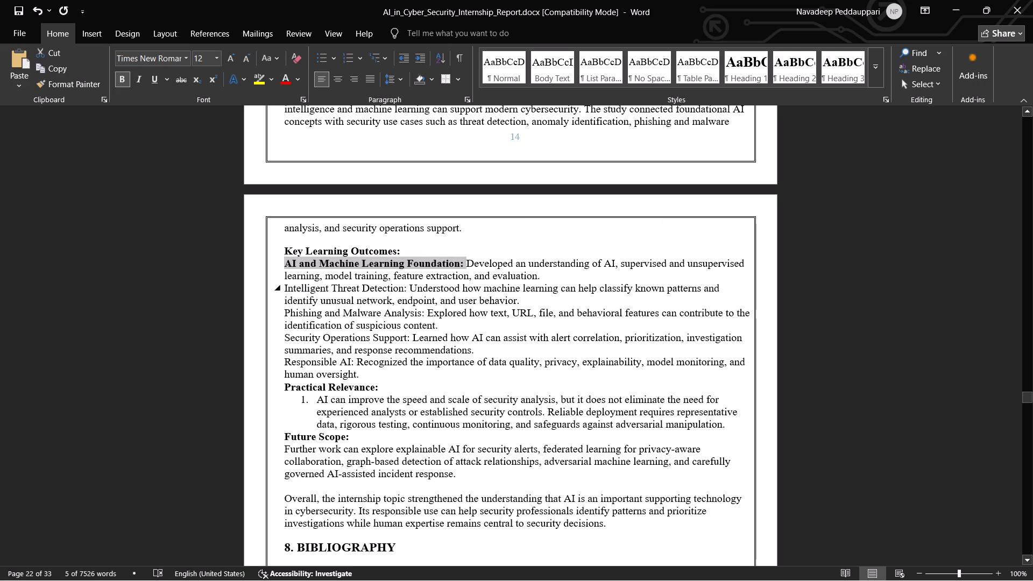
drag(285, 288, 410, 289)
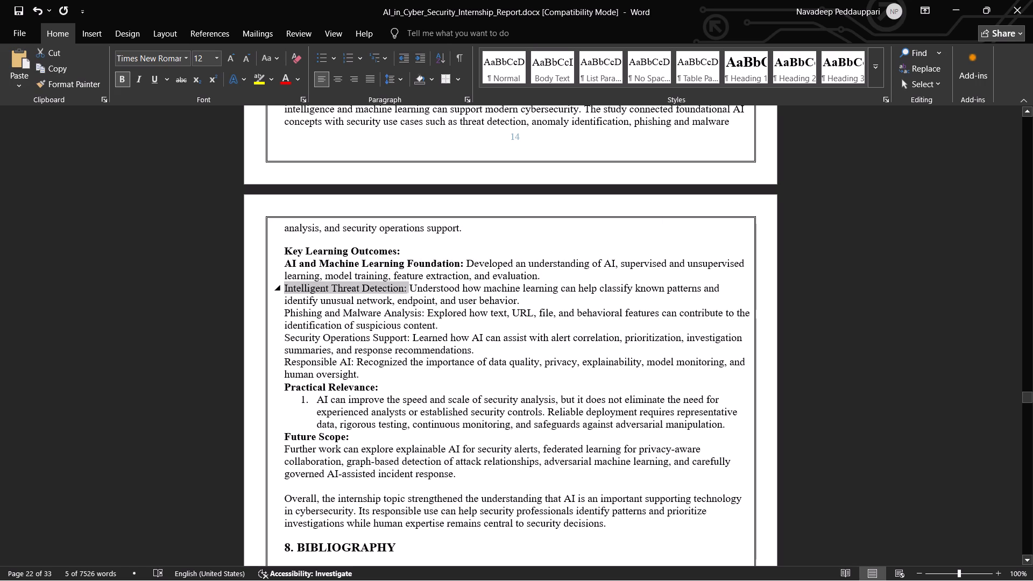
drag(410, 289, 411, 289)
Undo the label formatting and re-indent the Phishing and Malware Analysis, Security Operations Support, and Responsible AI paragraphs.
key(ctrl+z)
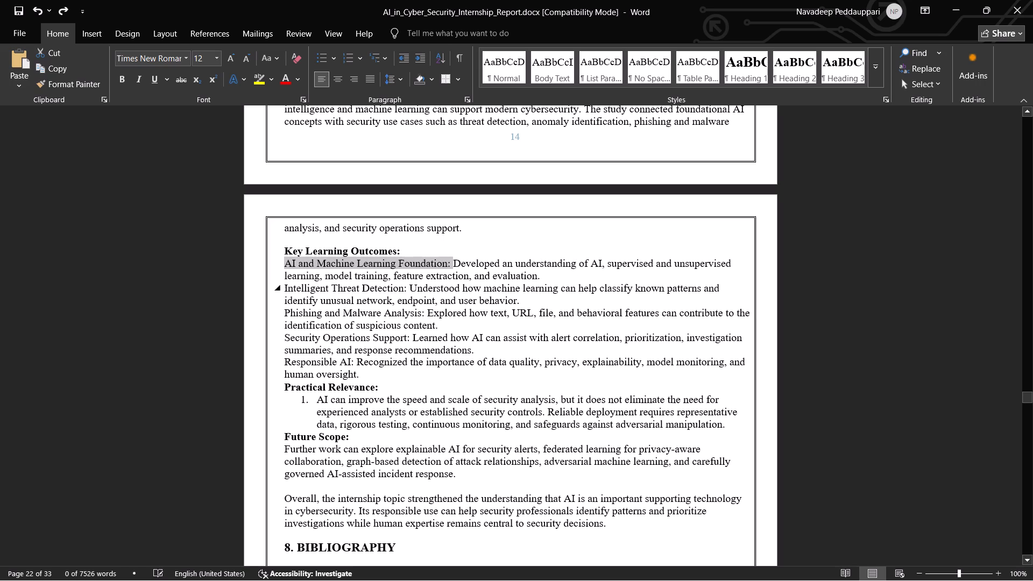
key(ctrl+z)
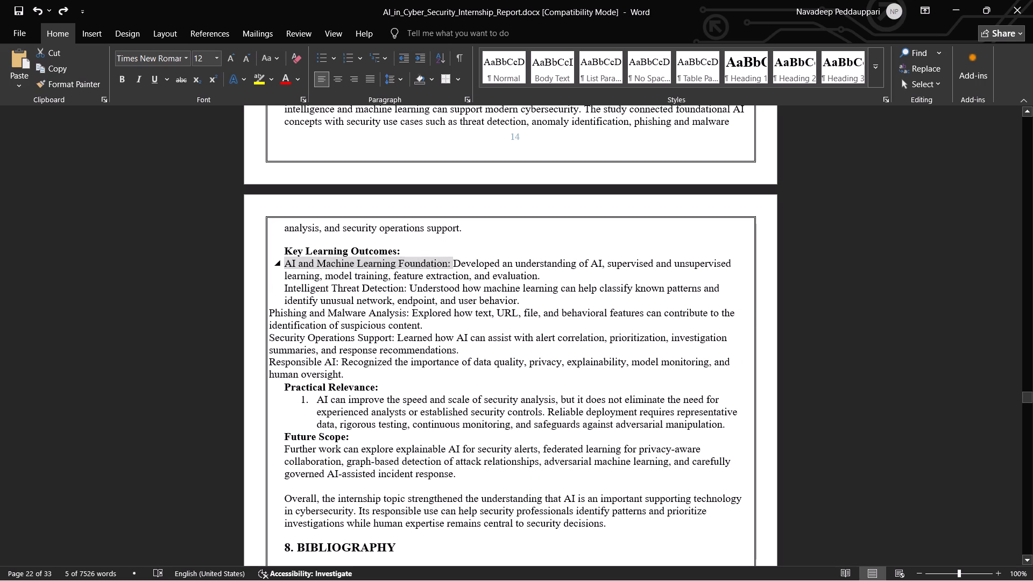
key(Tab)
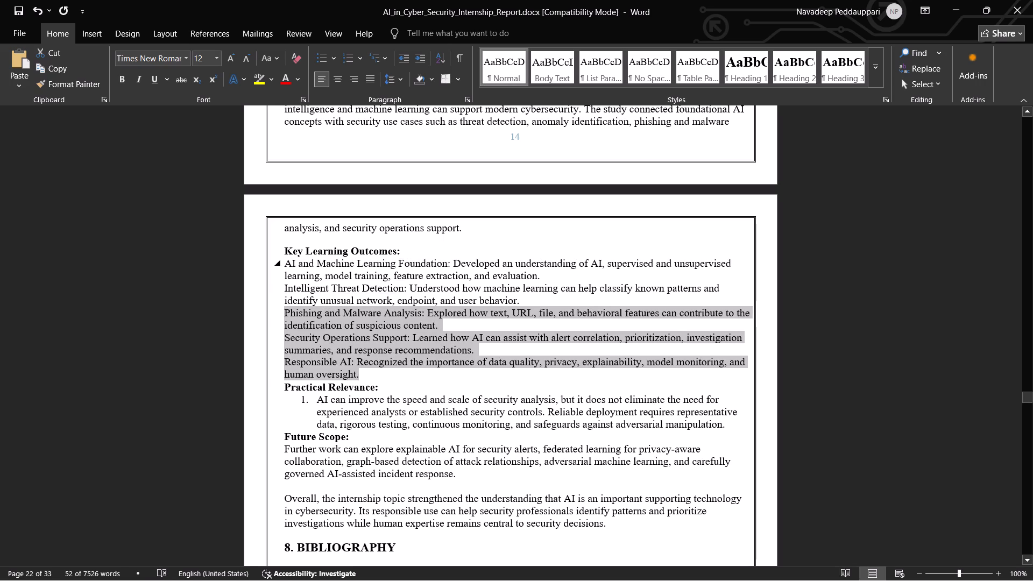
Copy the bold formatting of the Recommendations for Further Learning: label onto the AI and Machine Learning Foundation: label.
scroll(390, 272, up, 2)
scroll(343, 211, up, 1)
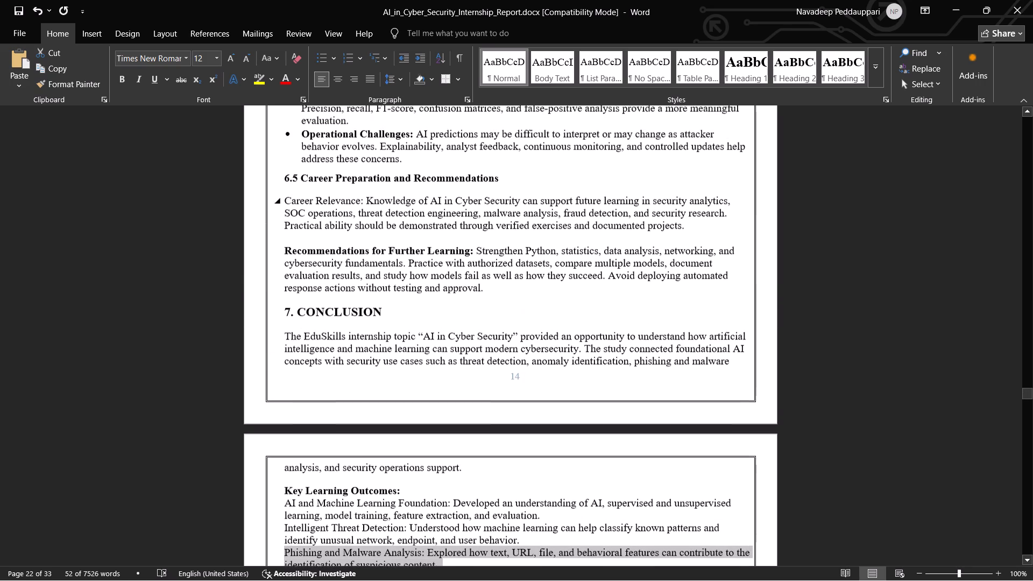
click(323, 251)
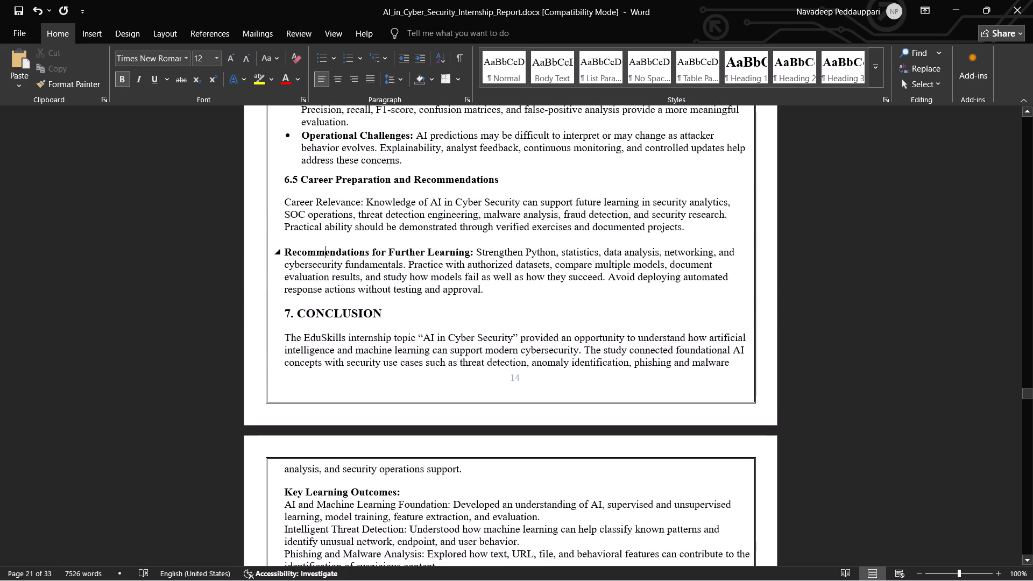
double_click(323, 251)
click(289, 251)
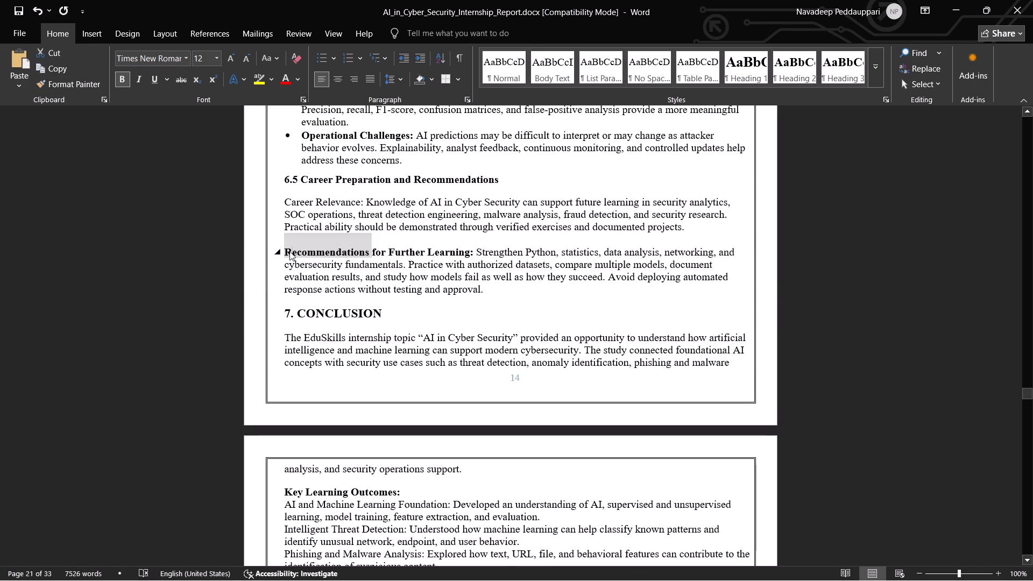
double_click(289, 251)
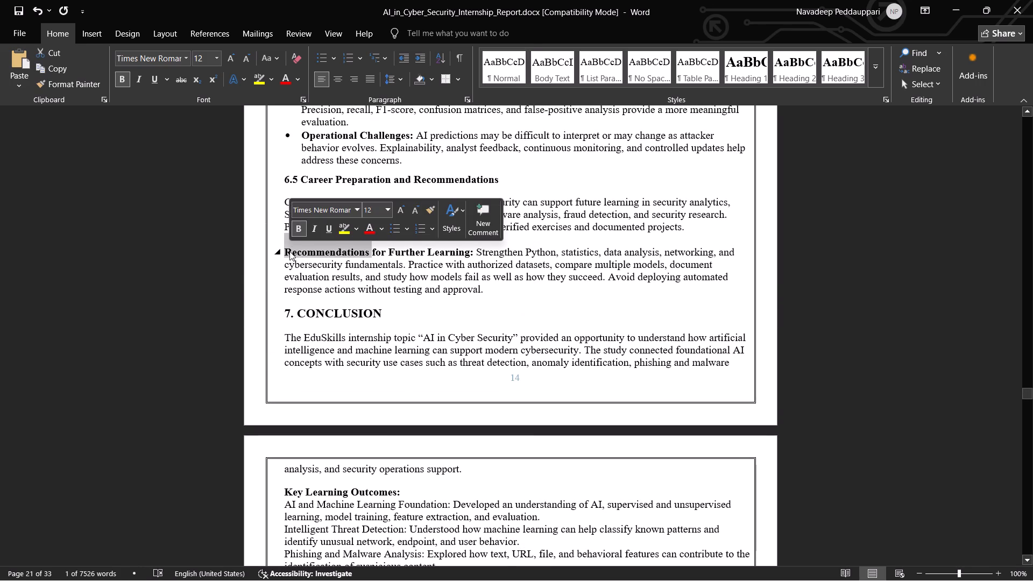
key(ctrl+alt+c)
scroll(289, 251, down, 5)
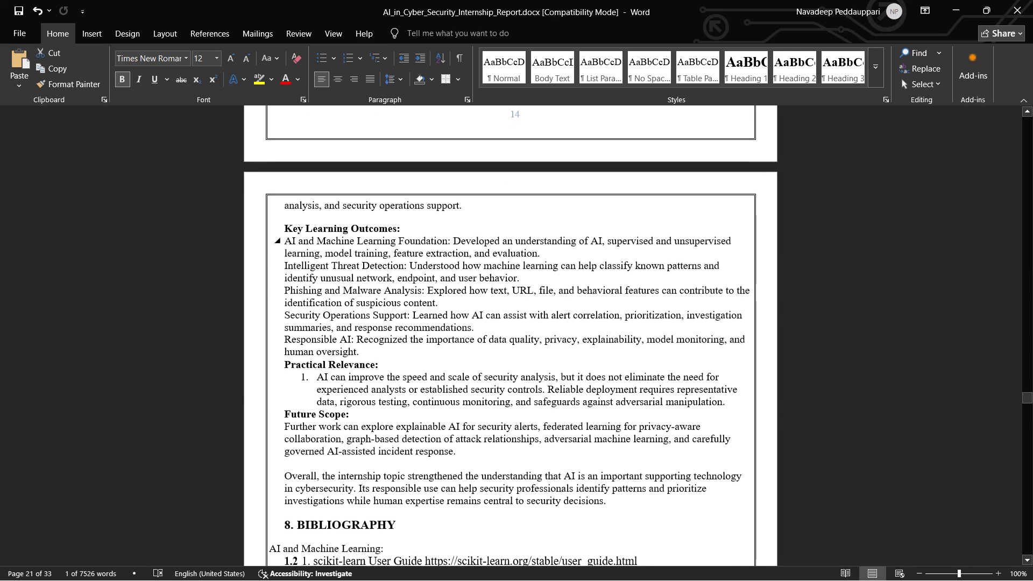
drag(287, 240, 454, 239)
key(ctrl+alt+v)
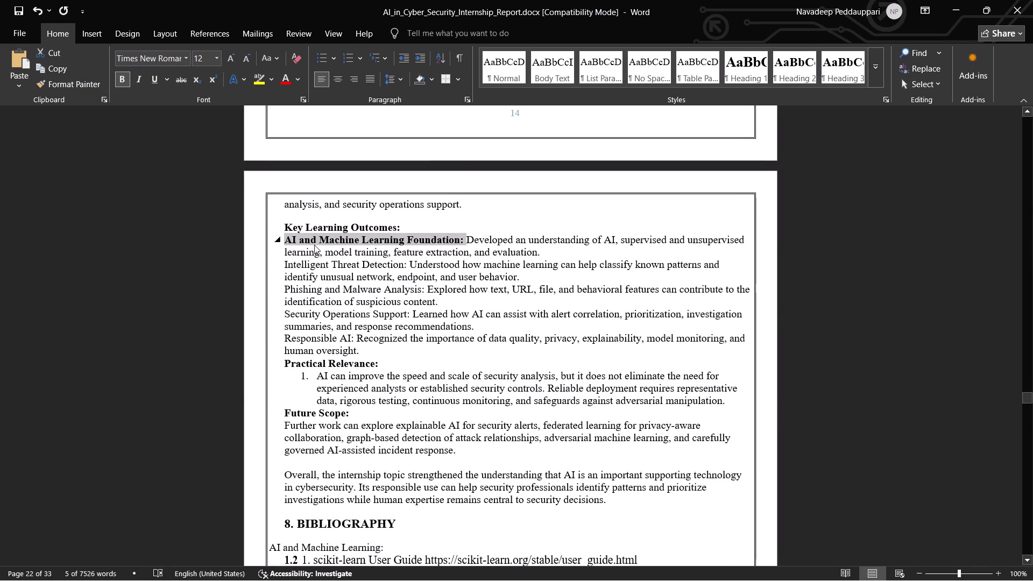
Apply the copied bold formatting to the Intelligent Threat Detection:, Phishing and Malware Analysis:, Security Operations Support:, and Responsible AI: labels.
drag(285, 264, 399, 264)
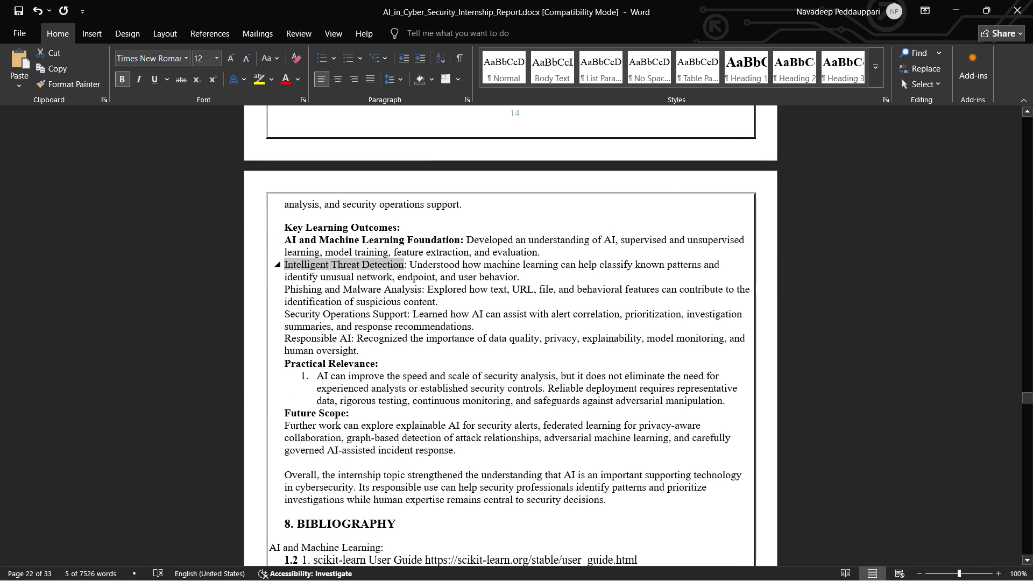
drag(399, 264, 407, 265)
key(ctrl+alt+v)
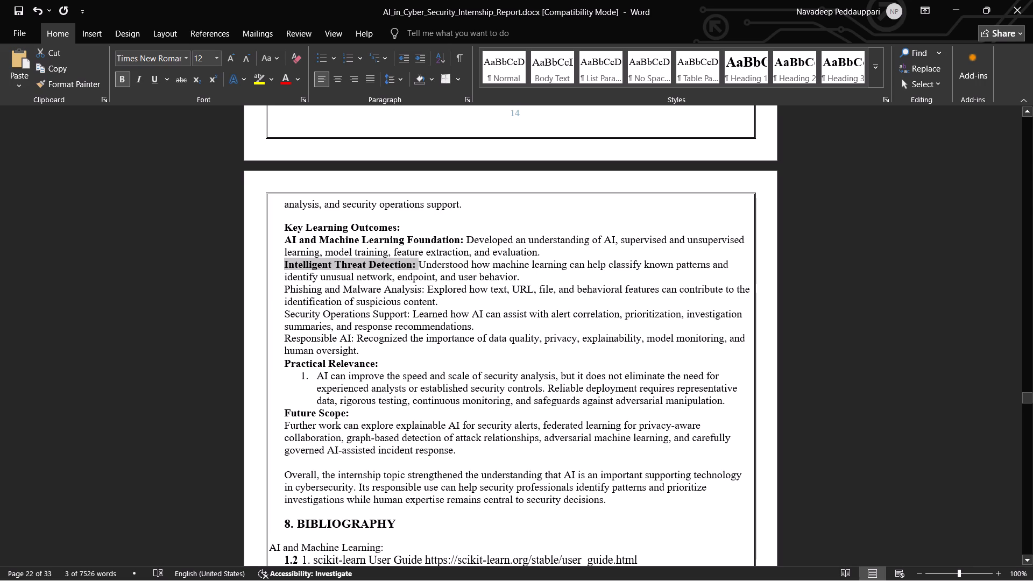
drag(285, 290, 400, 293)
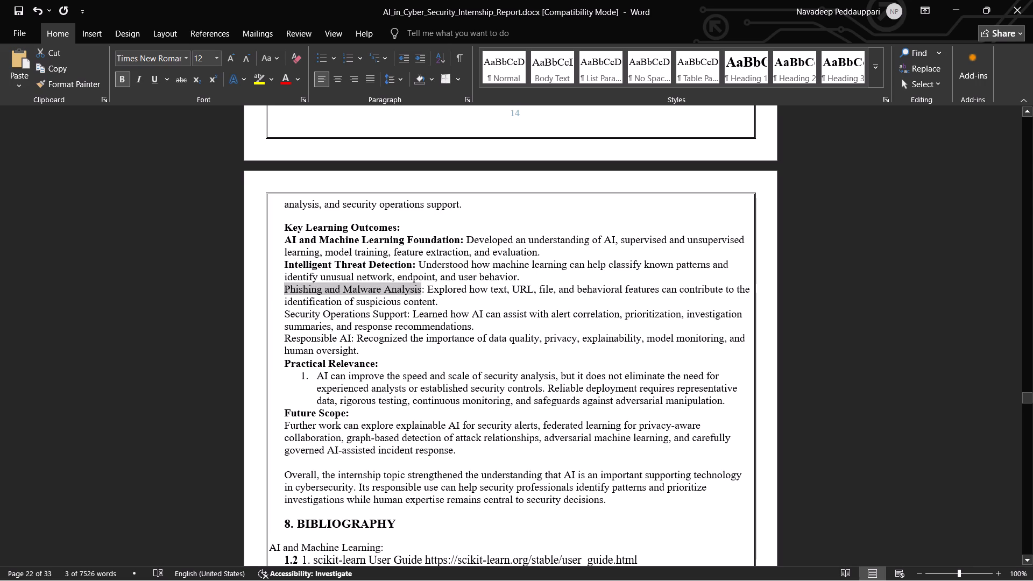
drag(400, 293, 426, 293)
key(ctrl+alt+v)
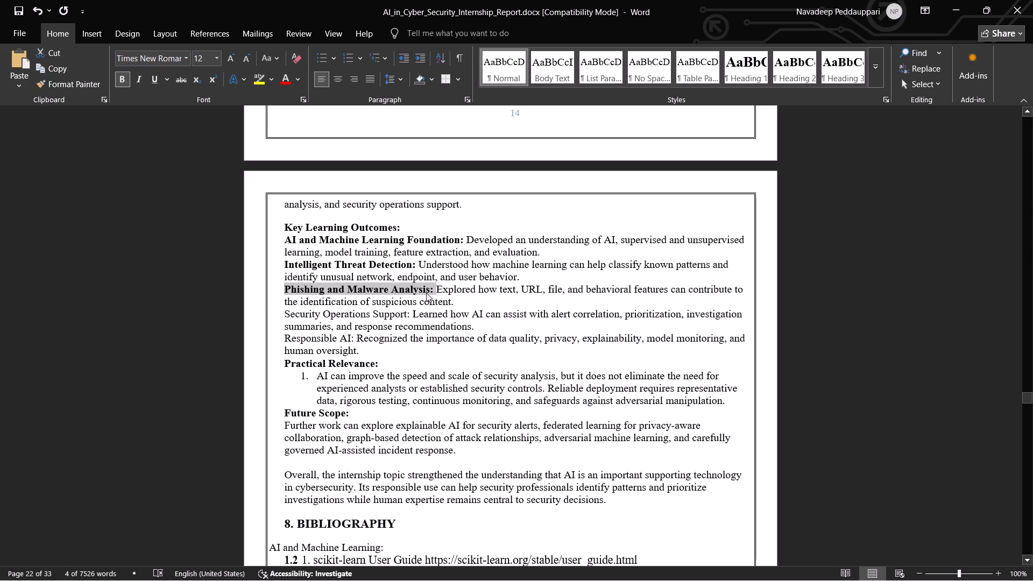
drag(284, 316, 370, 316)
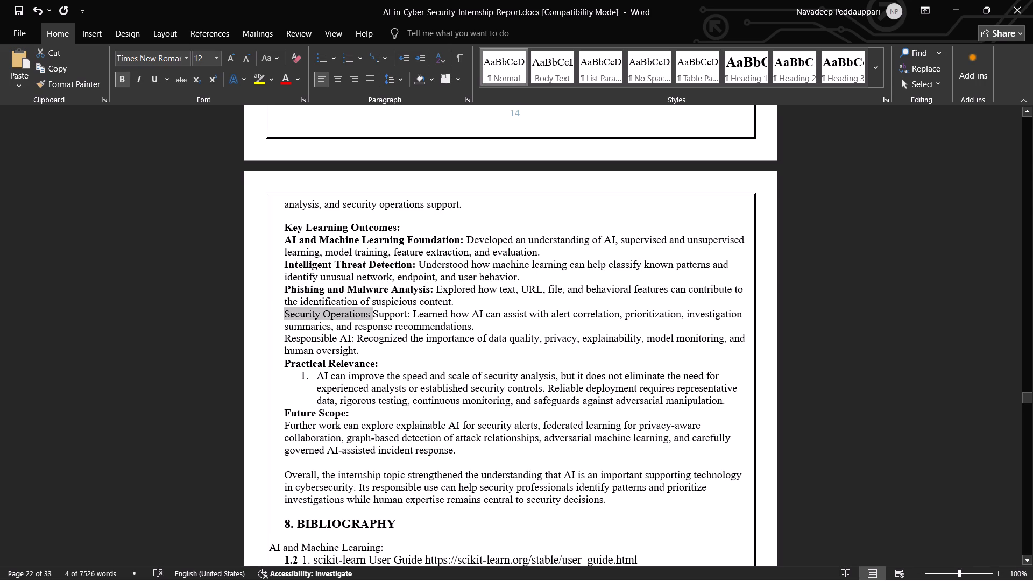
drag(370, 316, 410, 316)
key(ctrl+alt+v)
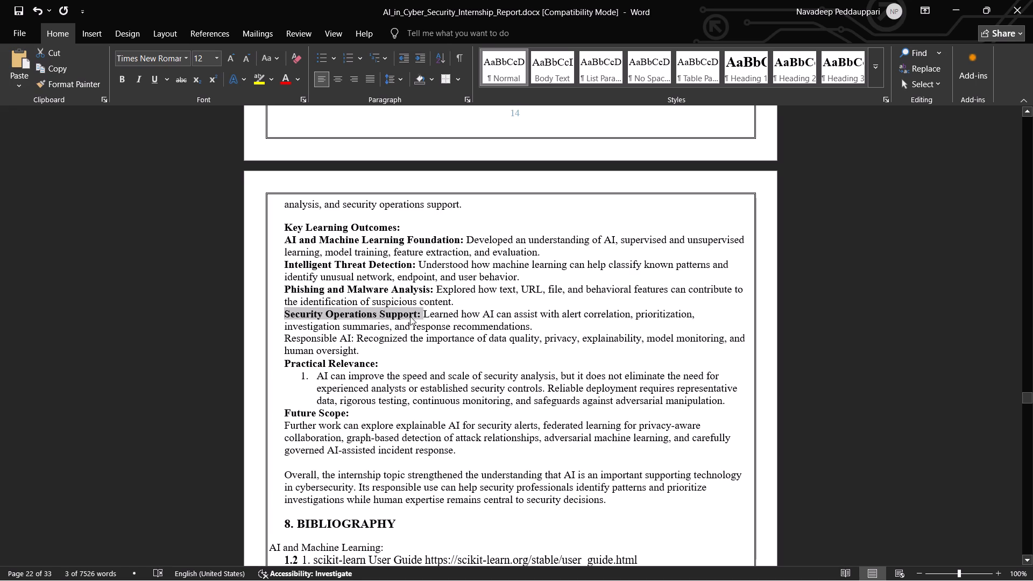
drag(285, 337, 328, 338)
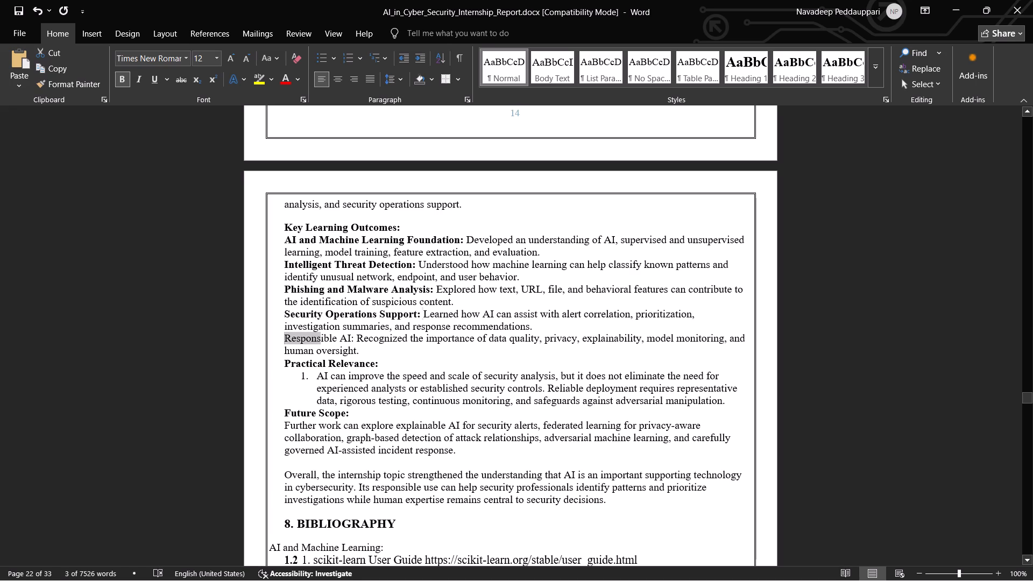
drag(328, 338, 360, 338)
key(ctrl+alt+v)
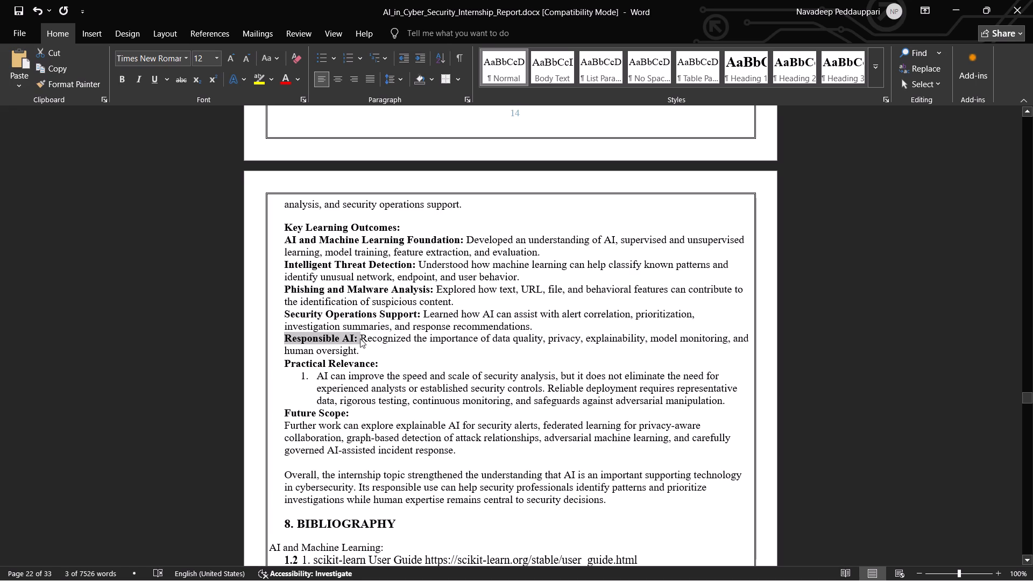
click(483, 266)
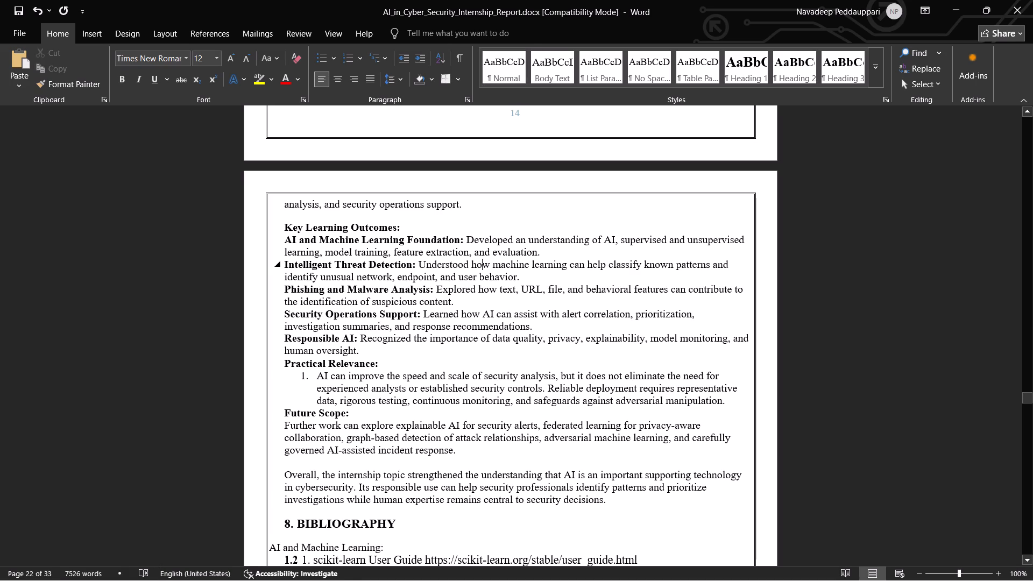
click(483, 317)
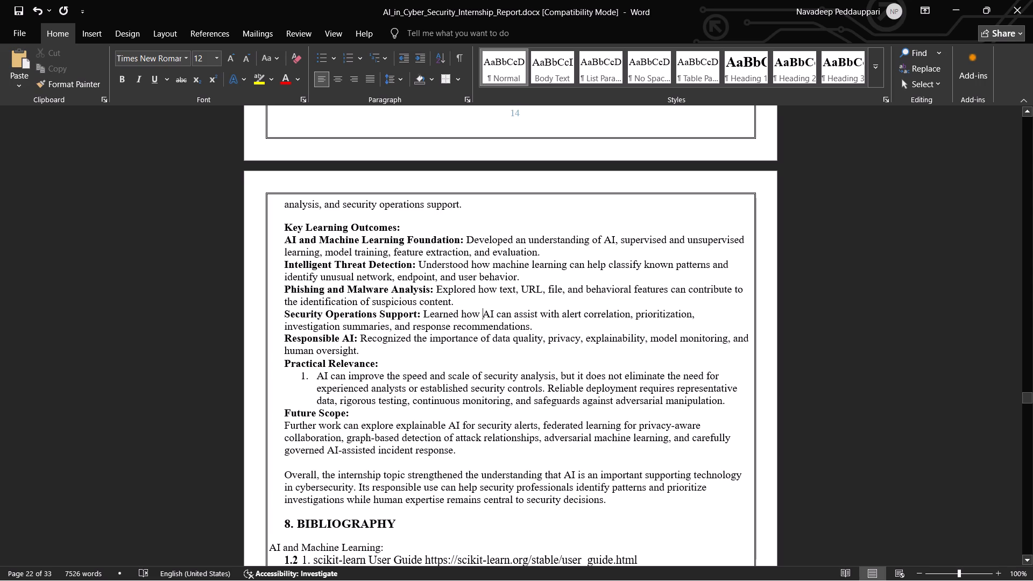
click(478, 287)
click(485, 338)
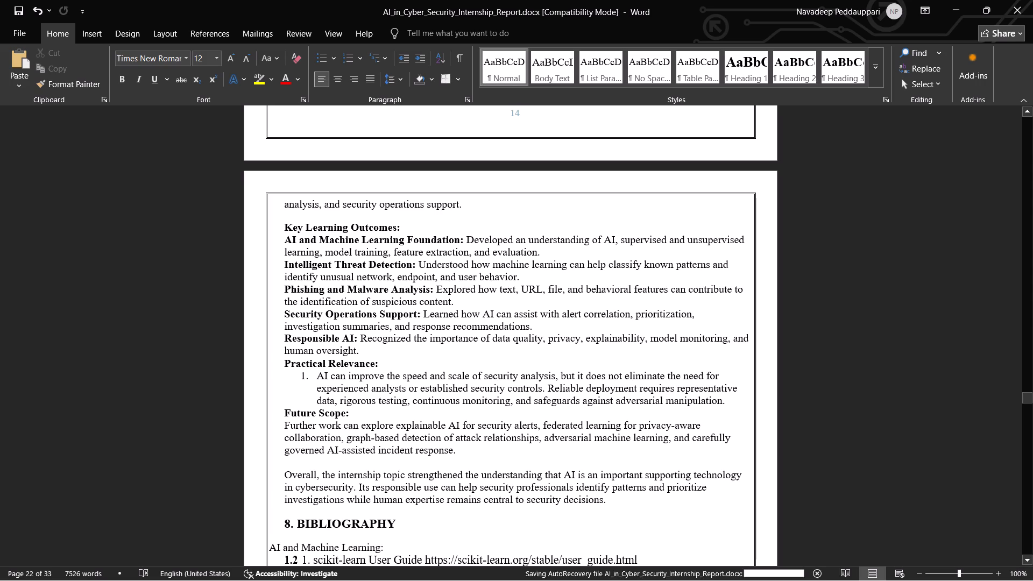
Set the line spacing of the Key Learning Outcomes: heading to 1.15.
click(323, 228)
click(395, 73)
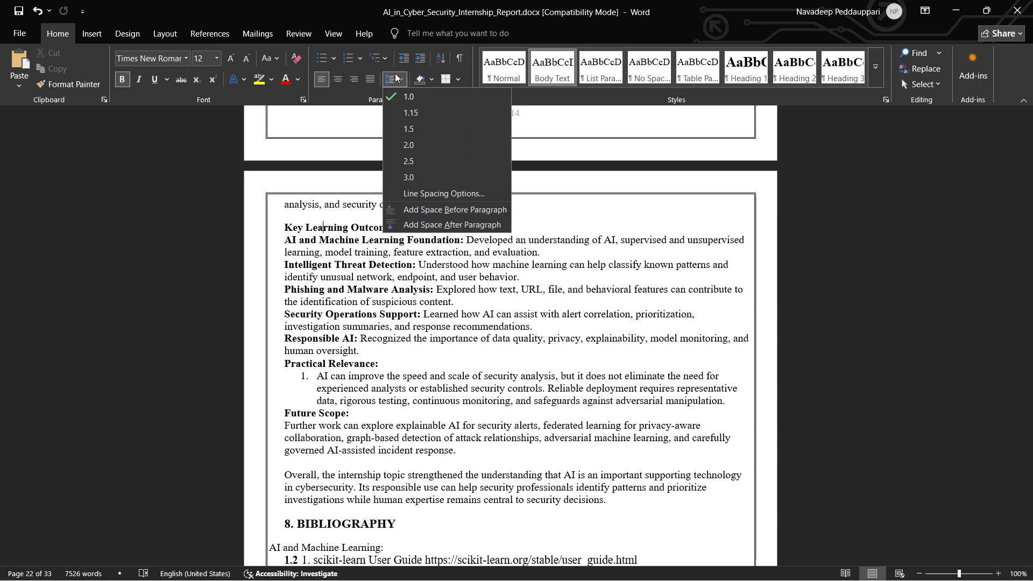
click(407, 113)
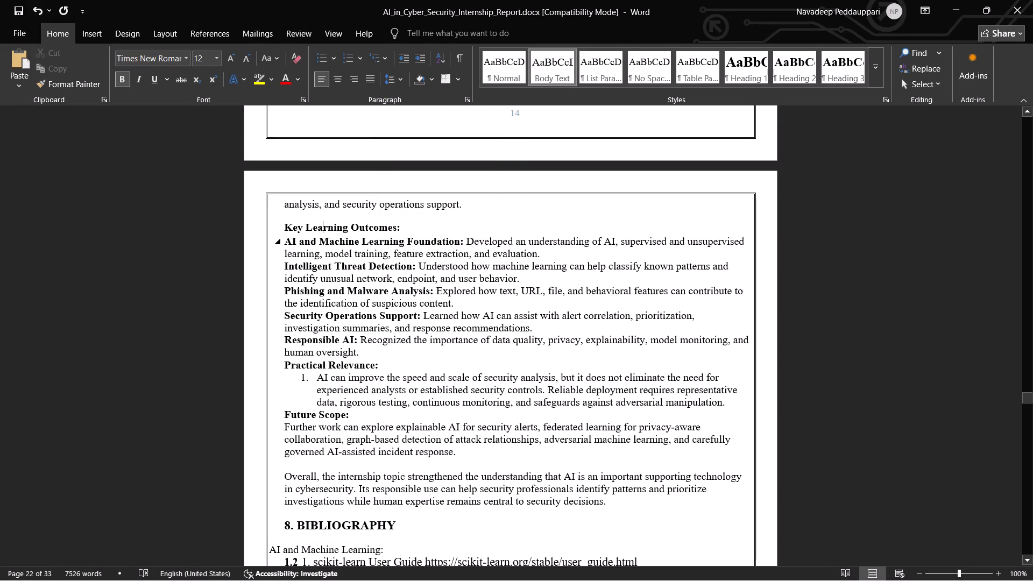
Set the line spacing of the five paragraphs under Key Learning Outcomes: to 1.15.
click(372, 246)
click(397, 80)
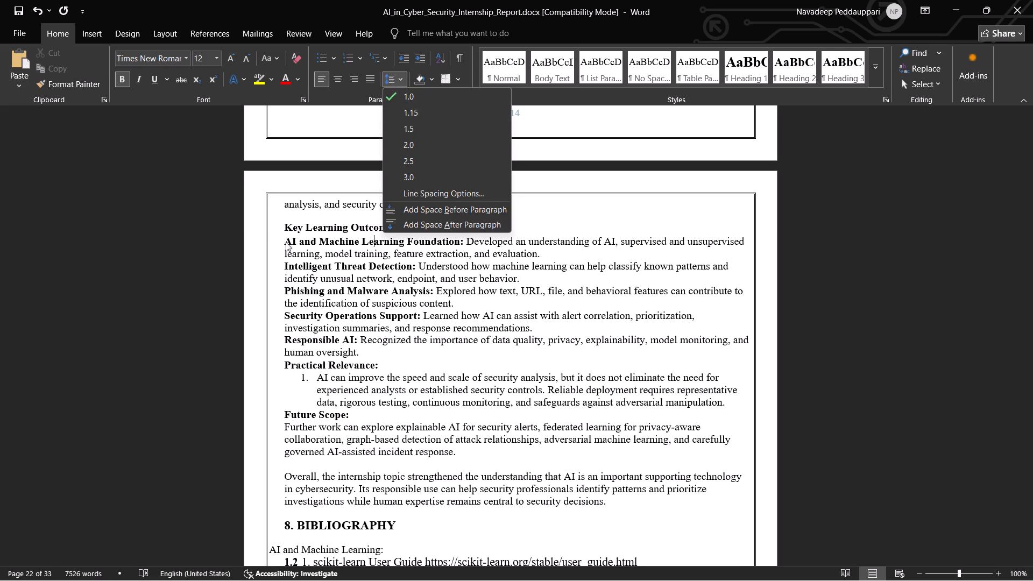
click(285, 238)
drag(285, 238, 334, 304)
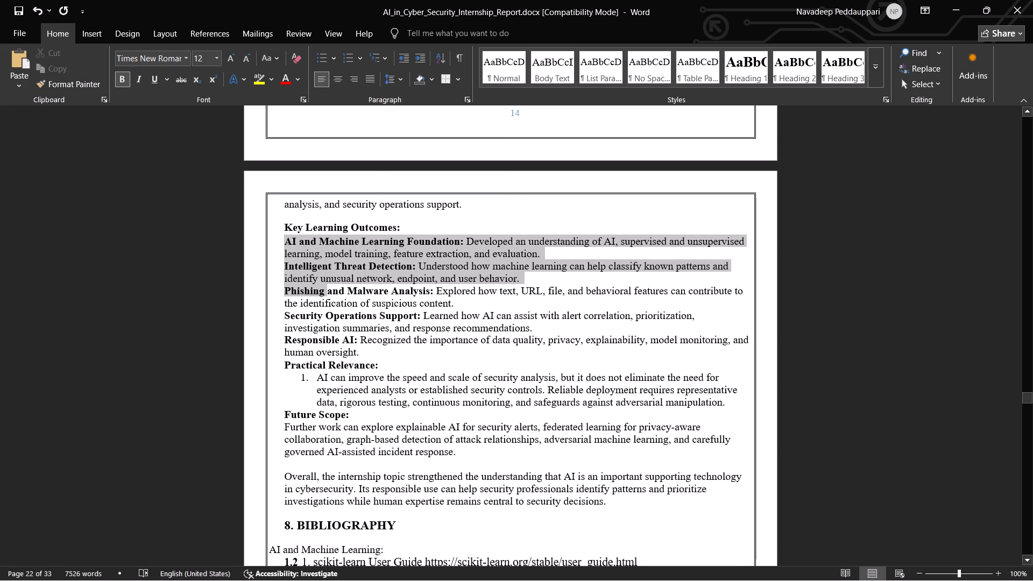
drag(334, 304, 363, 355)
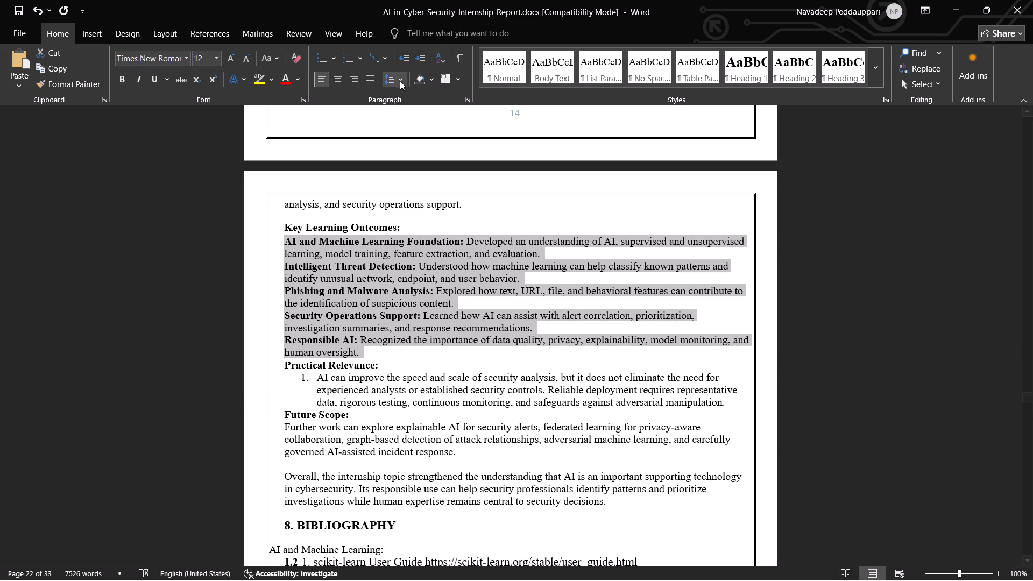
click(399, 79)
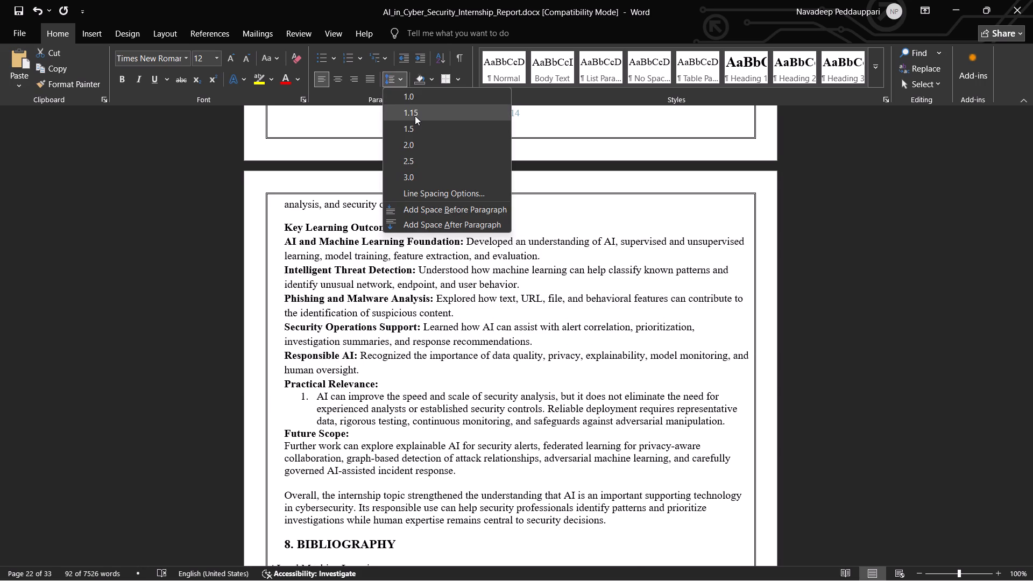
click(415, 108)
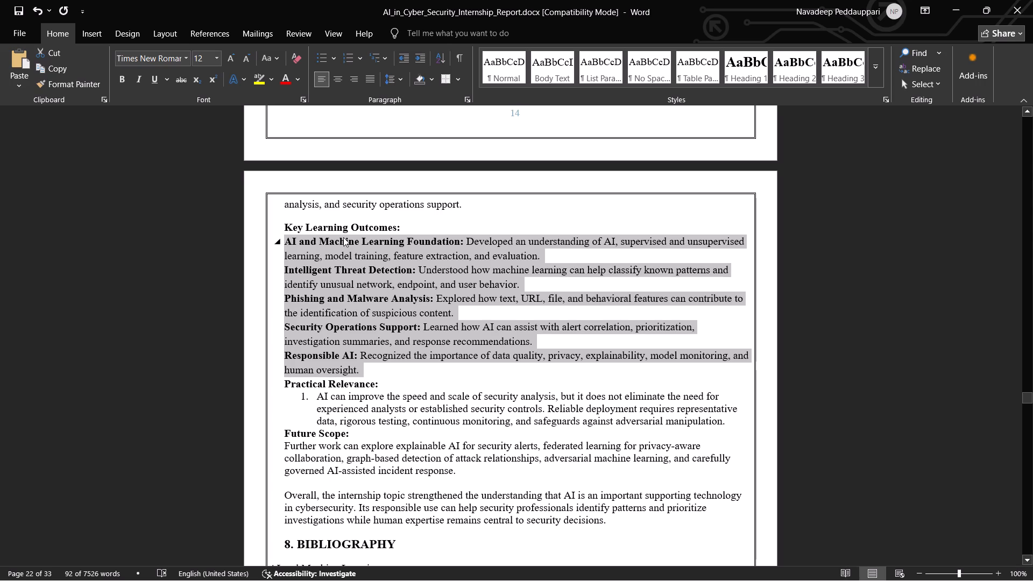
click(378, 228)
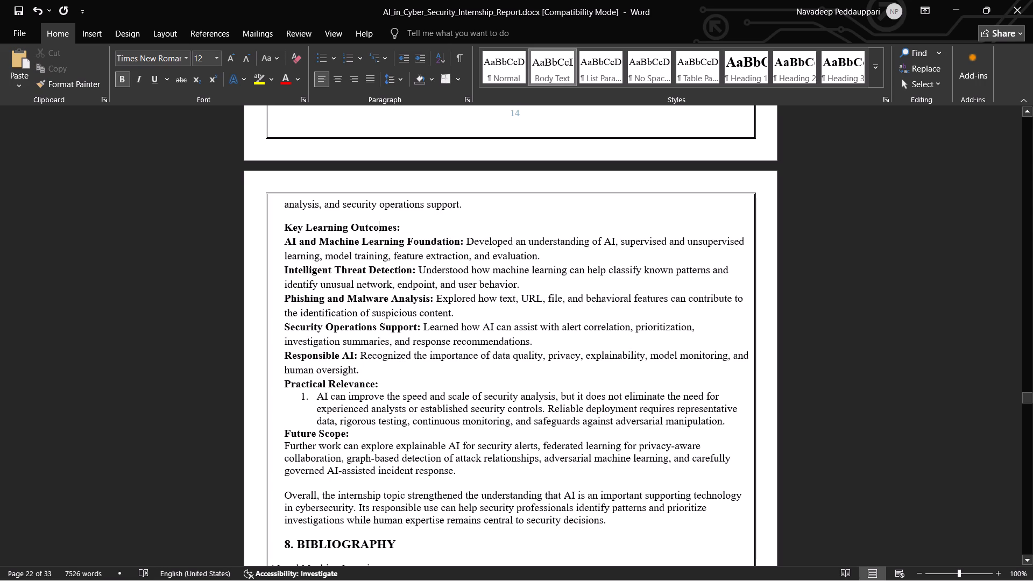
Set the line spacing of the Key Learning Outcomes: heading to 1.5.
click(392, 82)
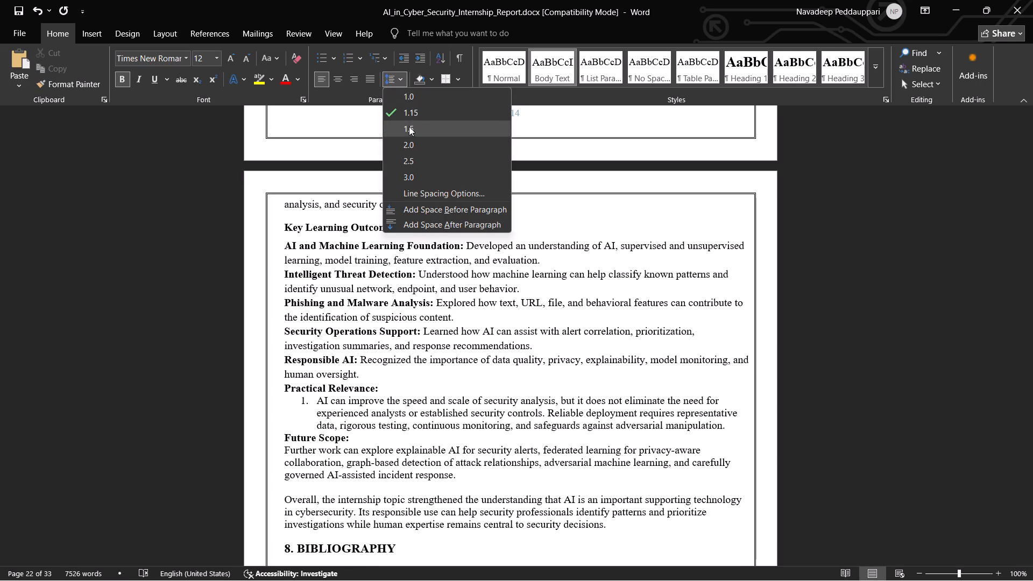
click(409, 127)
Add space before the Practical Relevance: heading.
scroll(397, 191, down, 1)
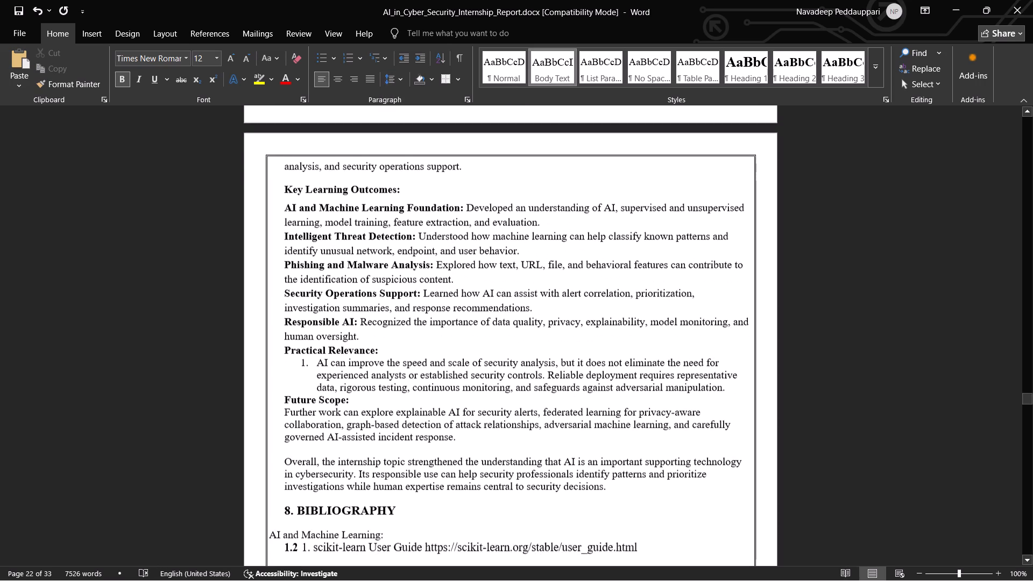
scroll(397, 191, down, 1)
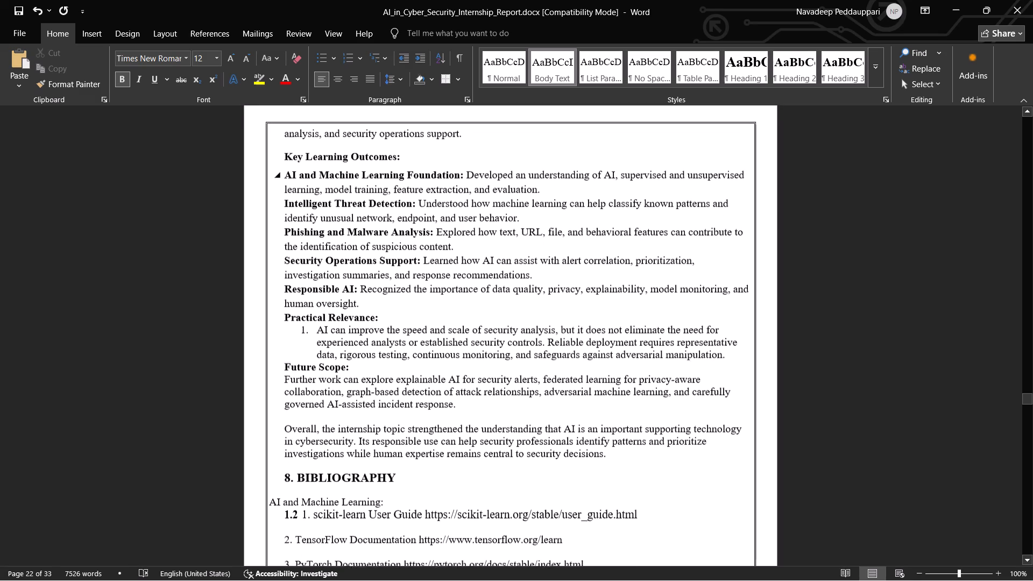
scroll(397, 191, down, 1)
scroll(397, 191, up, 1)
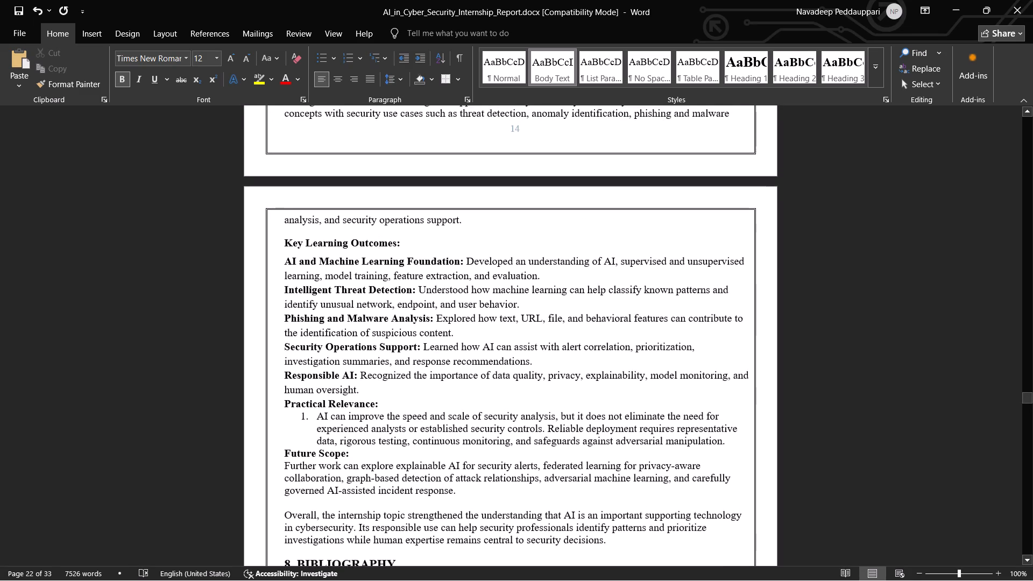
click(397, 74)
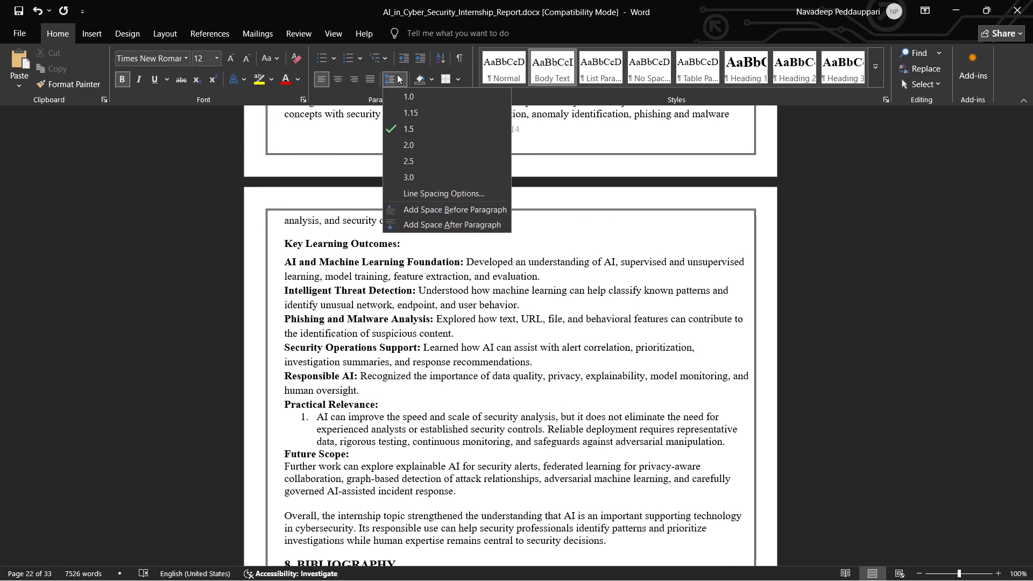
click(350, 405)
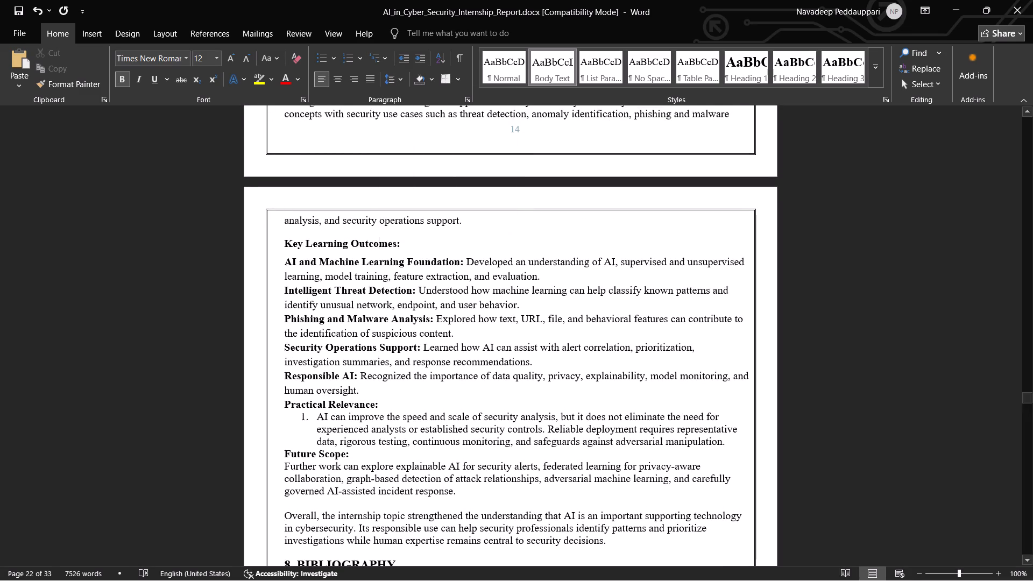
click(350, 405)
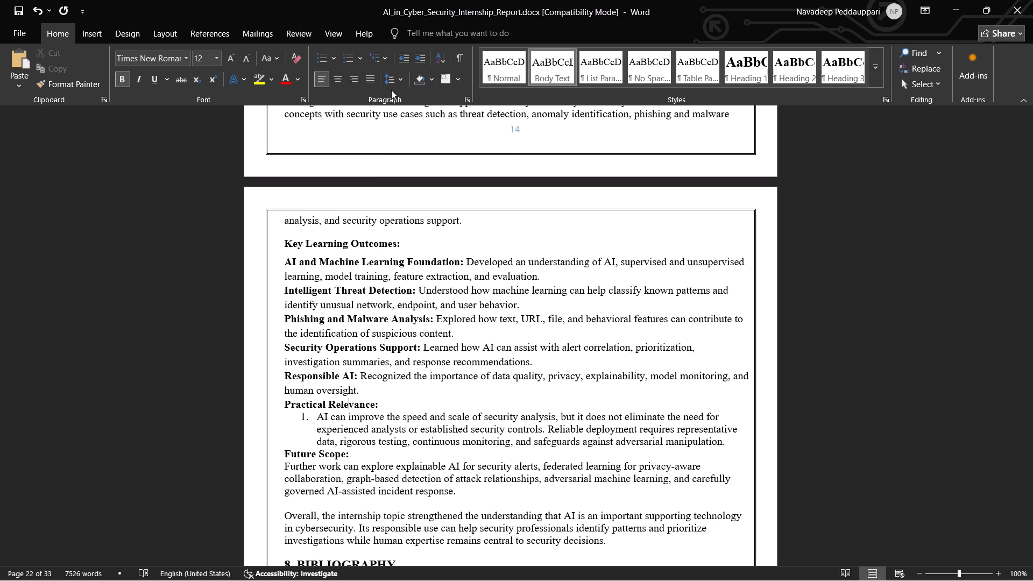
click(392, 84)
click(423, 210)
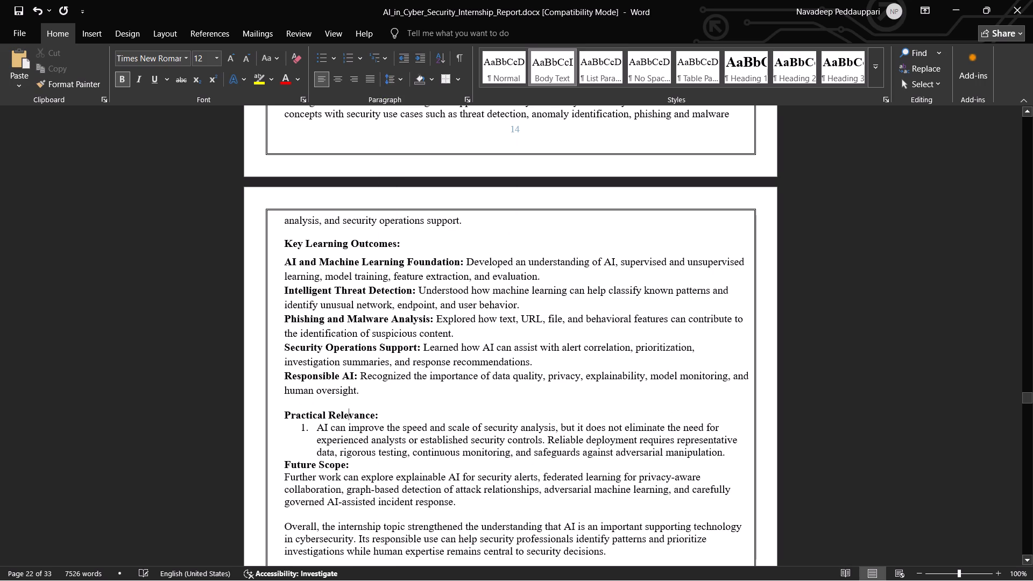
Remove the automatic list number from the paragraph under Practical Relevance:.
scroll(384, 305, down, 1)
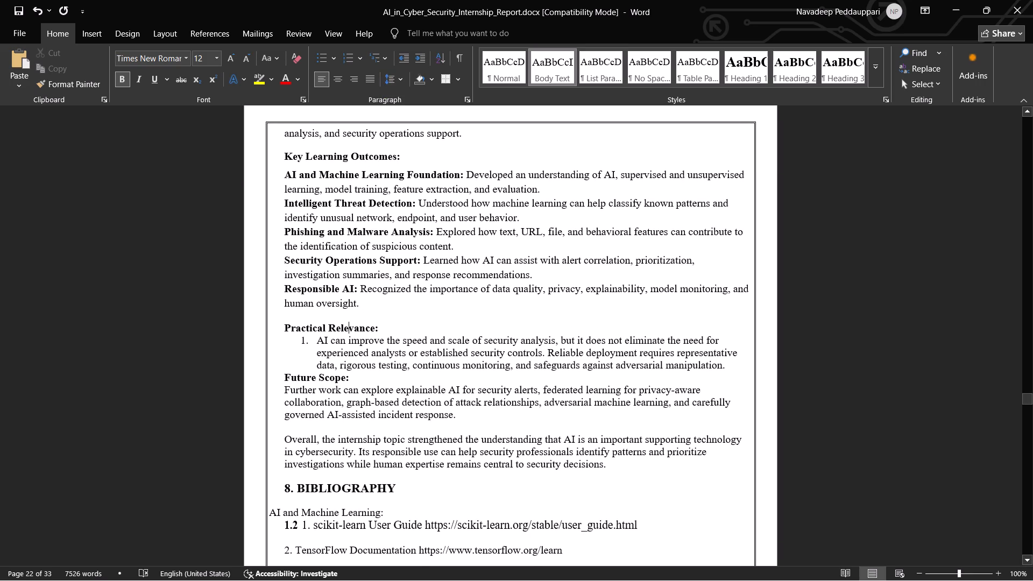
click(316, 341)
key(BackSpace)
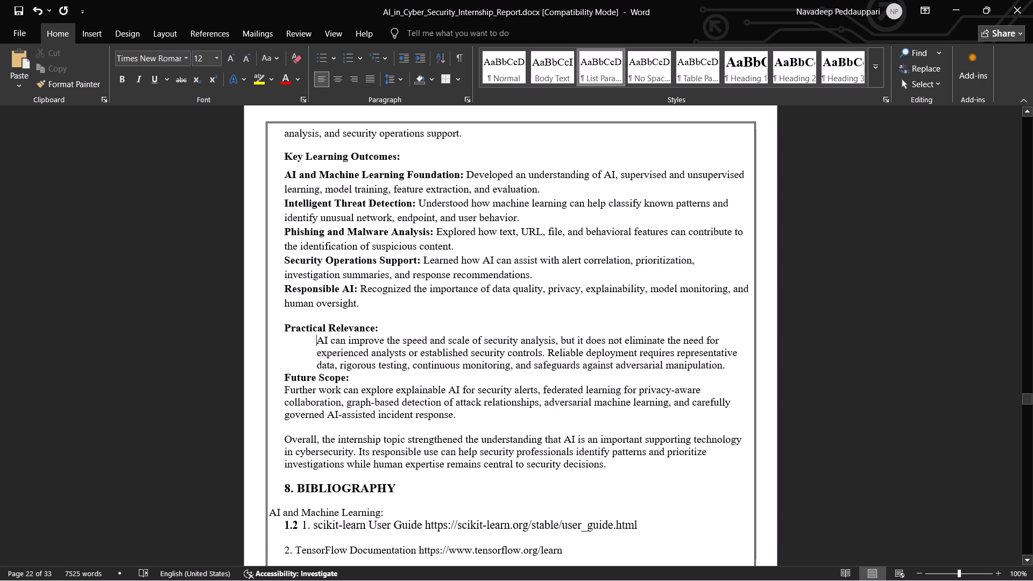
Remove the leftover list indent from the paragraph under Practical Relevance:.
key(shift+Down)
key(shift+Down)
key(shift+Down)
key(shift+Up)
key(shift+Down)
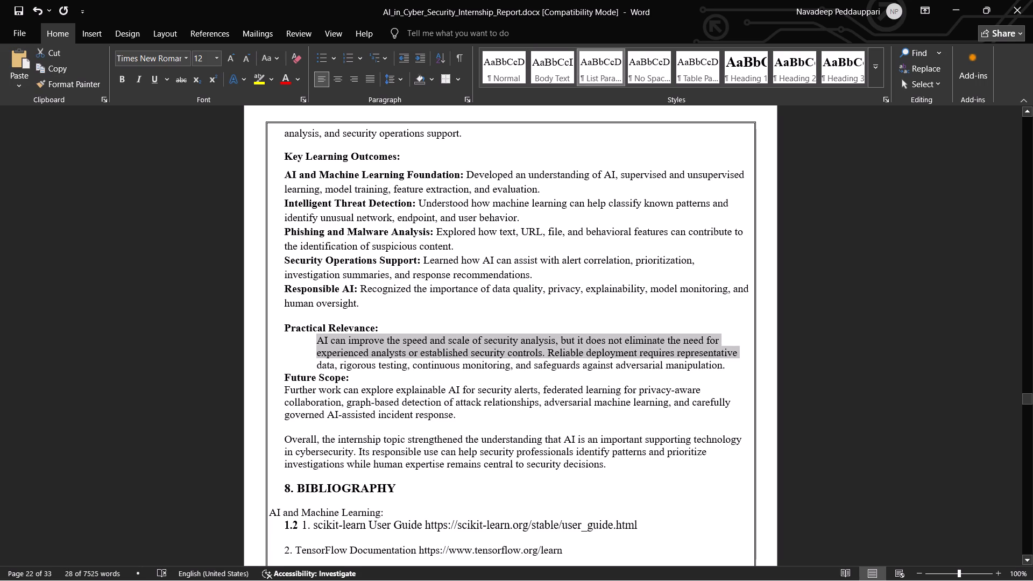
key(shift+Right)
key(shift+Up)
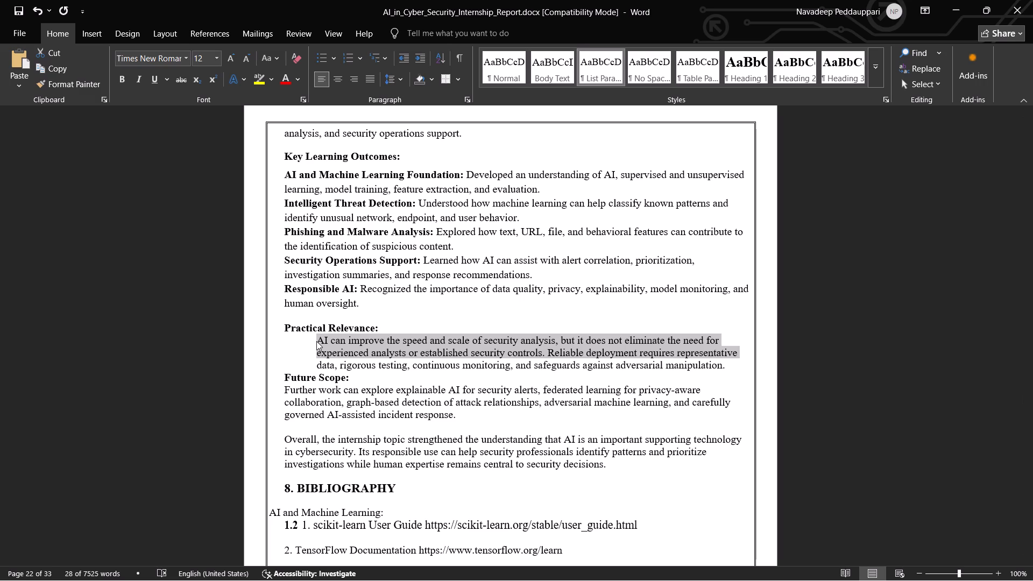
key(shift+Down)
key(shift+Up)
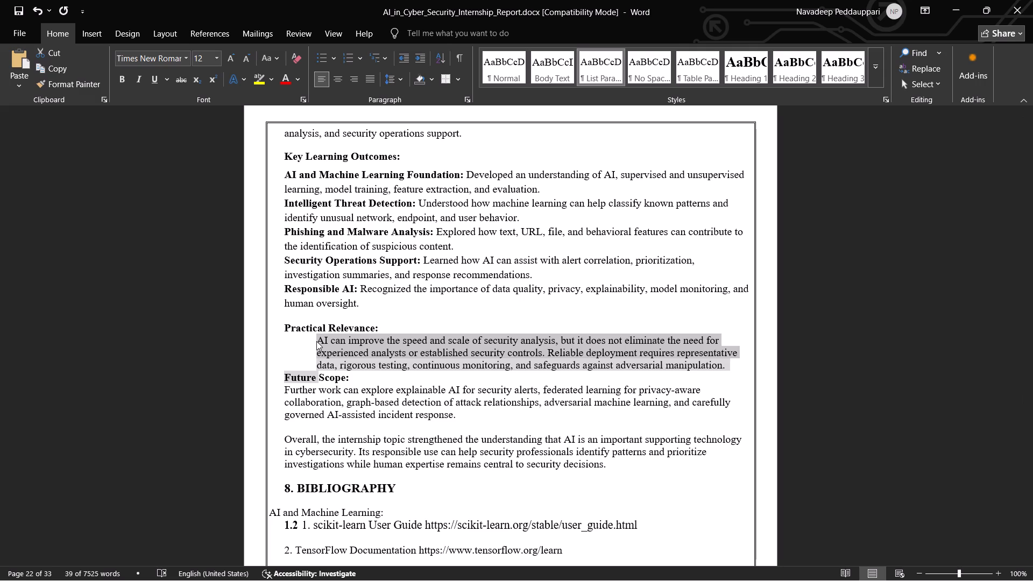
key(shift+Right)
key(shift+Right)
key(shift+Right)
key(shift+Right)
key(shift+Right)
key(shift+End)
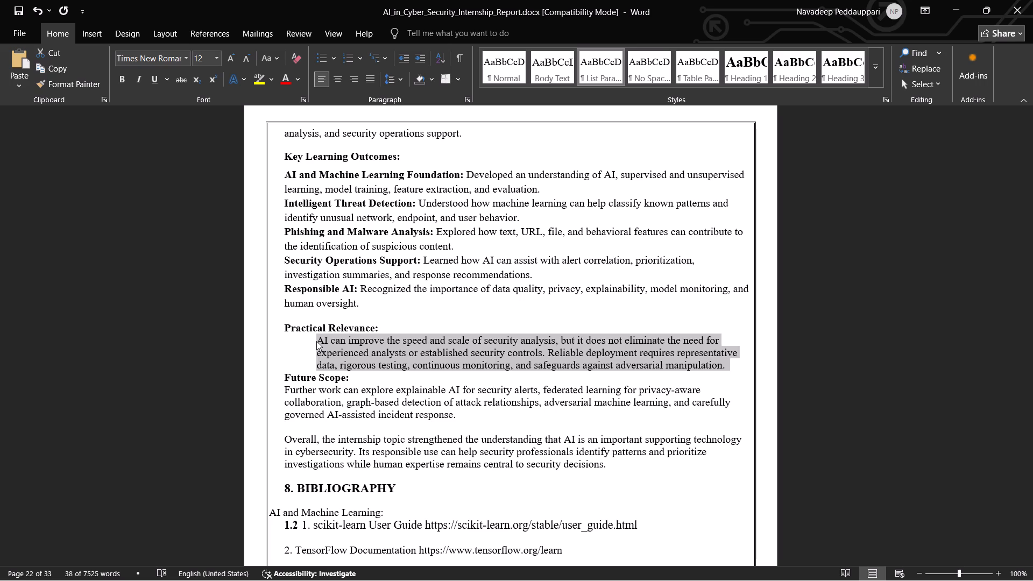
key(Left)
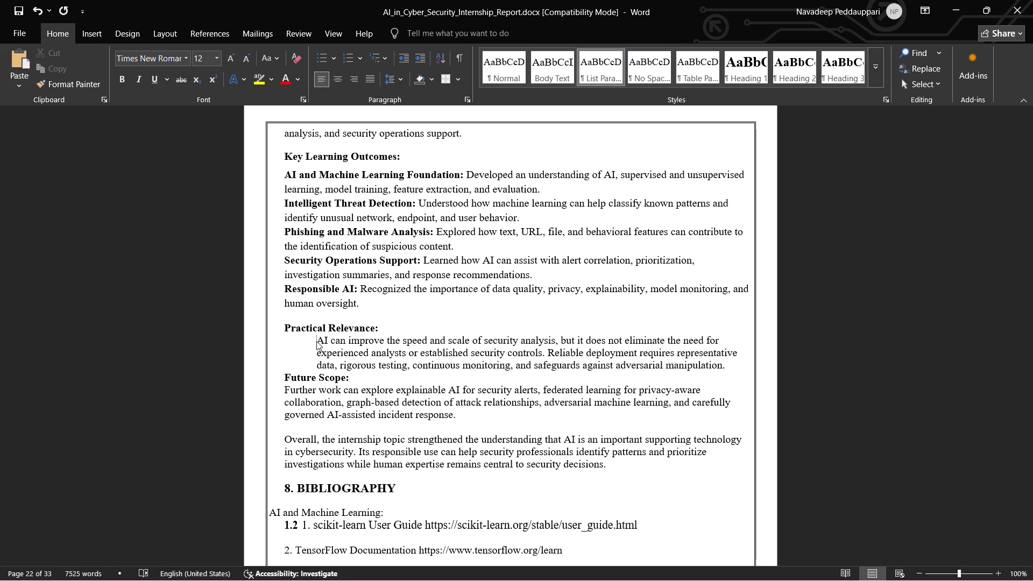
key(BackSpace)
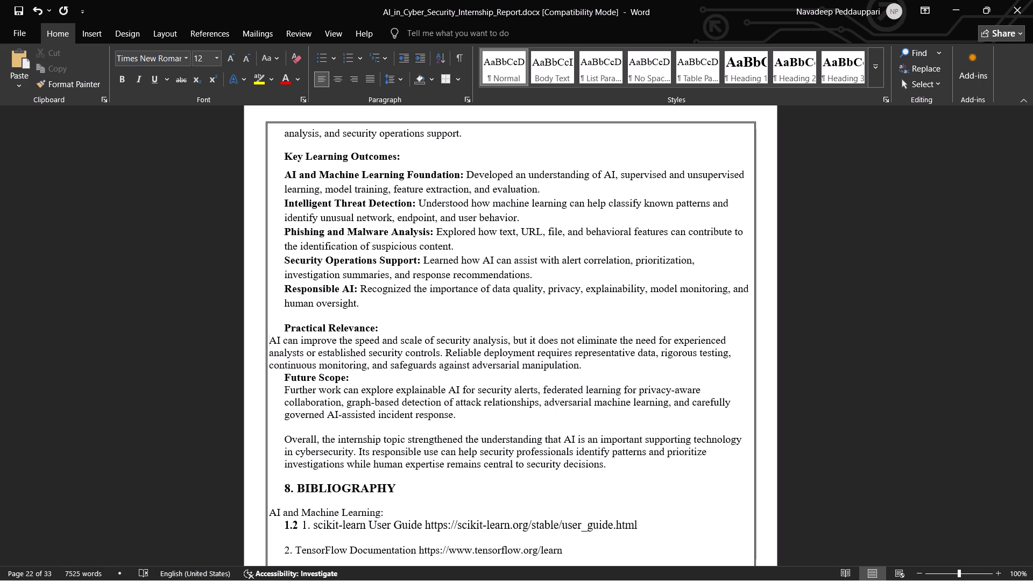
Indent the whole paragraph under Practical Relevance: so it lines up with its heading.
key(shift+Down)
key(shift+Down)
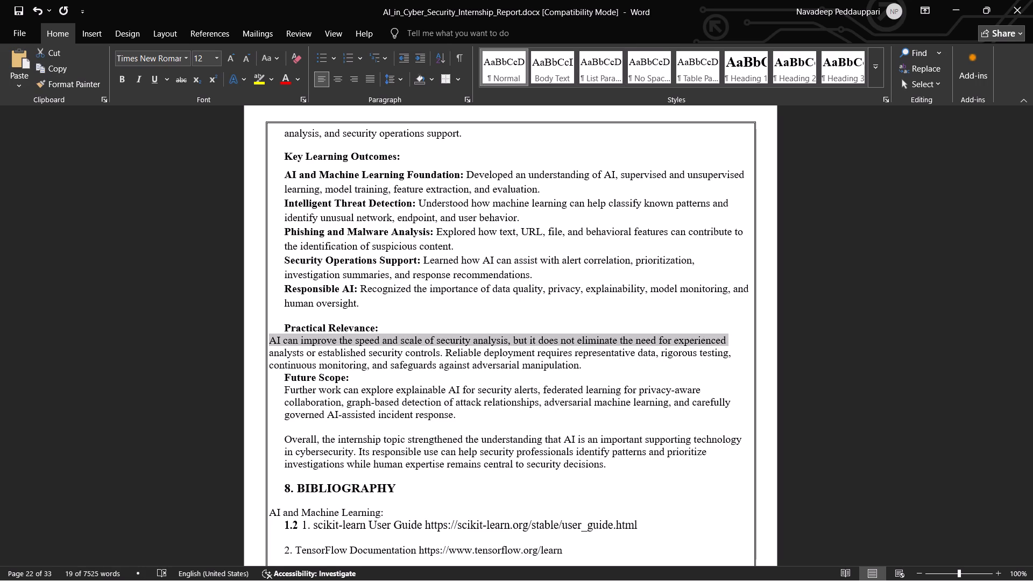
key(shift+Down)
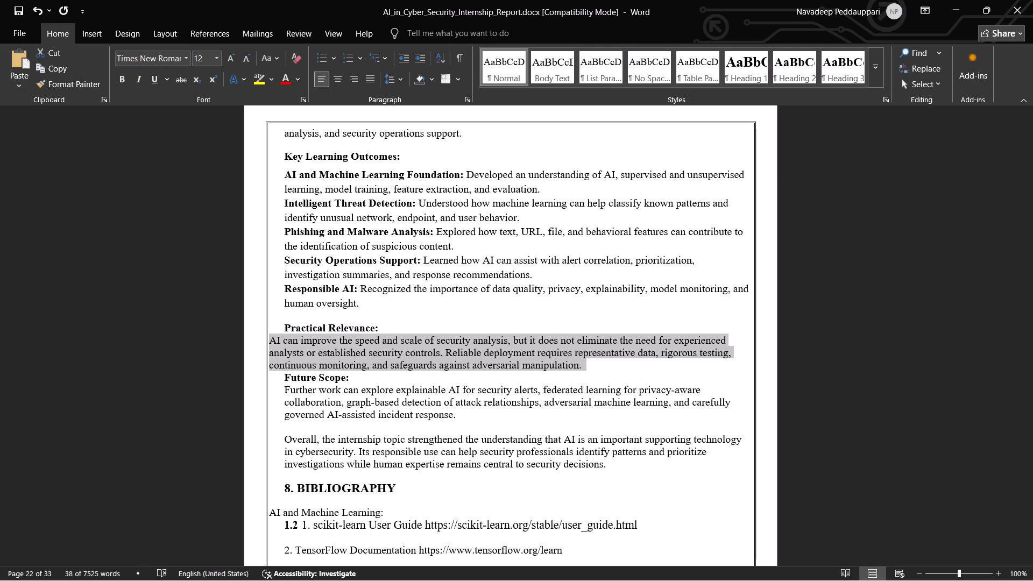
key(Tab)
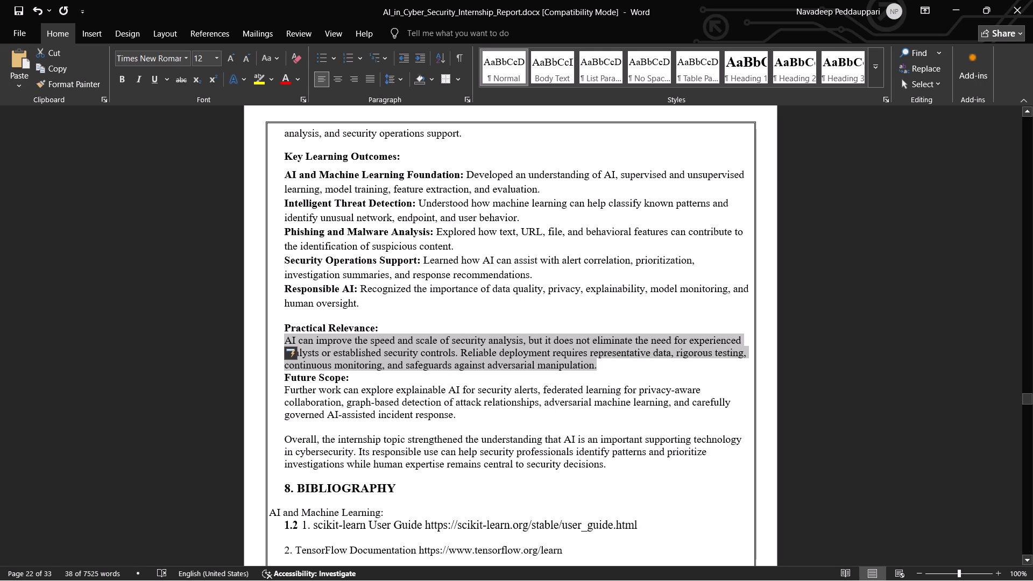
Add space after the paragraph under Practical Relevance:, separating it from the Future Scope: heading.
click(400, 78)
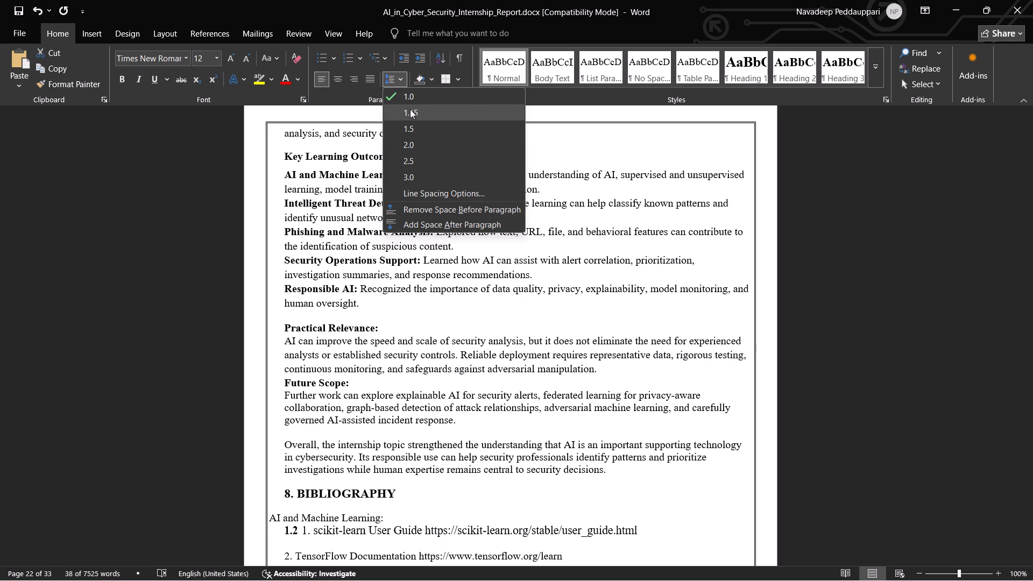
click(430, 222)
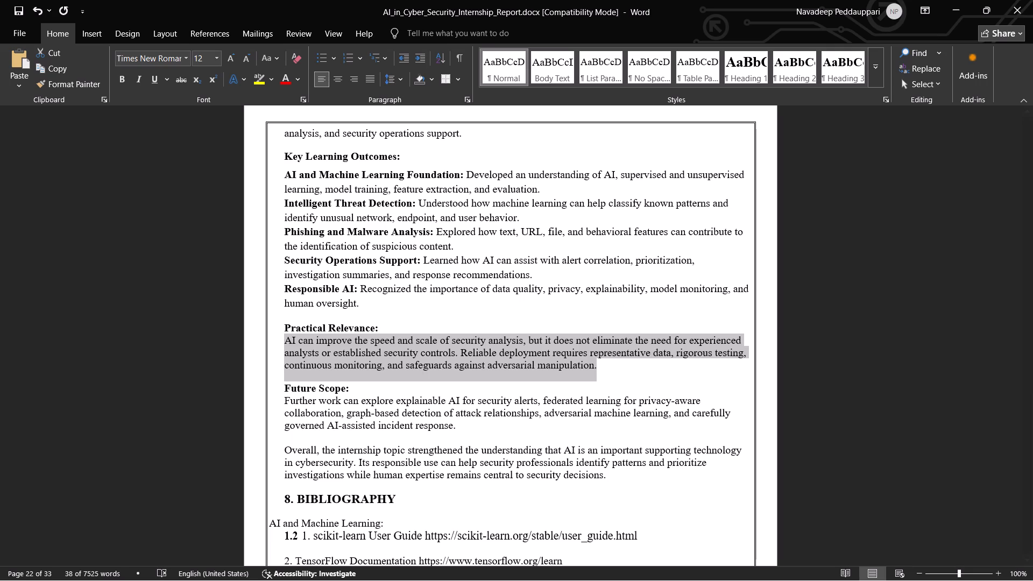
Remove the stray 1.2 numbering from the scikit-learn User Guide entry in the Bibliography.
scroll(466, 357, down, 1)
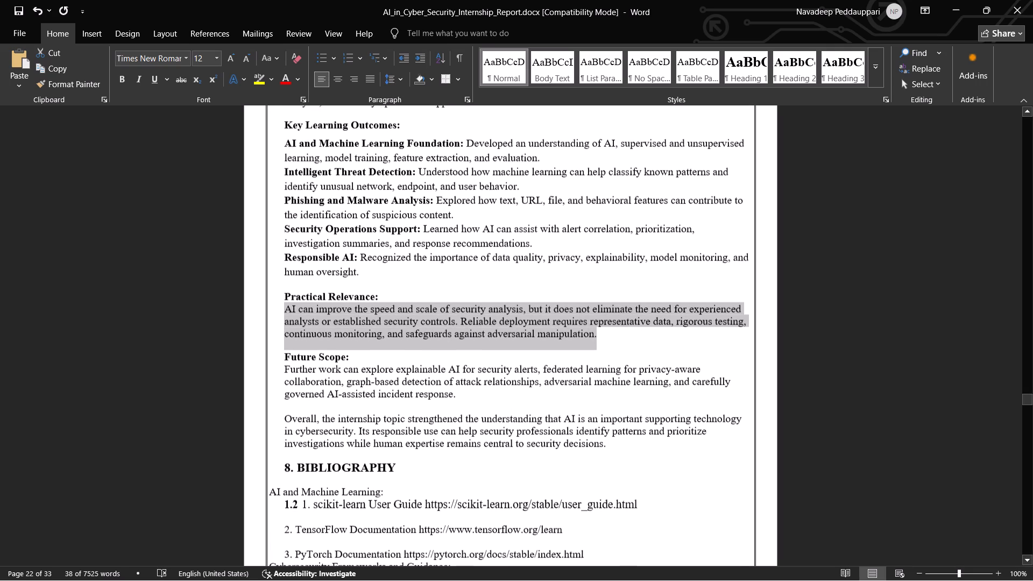
scroll(466, 357, down, 1)
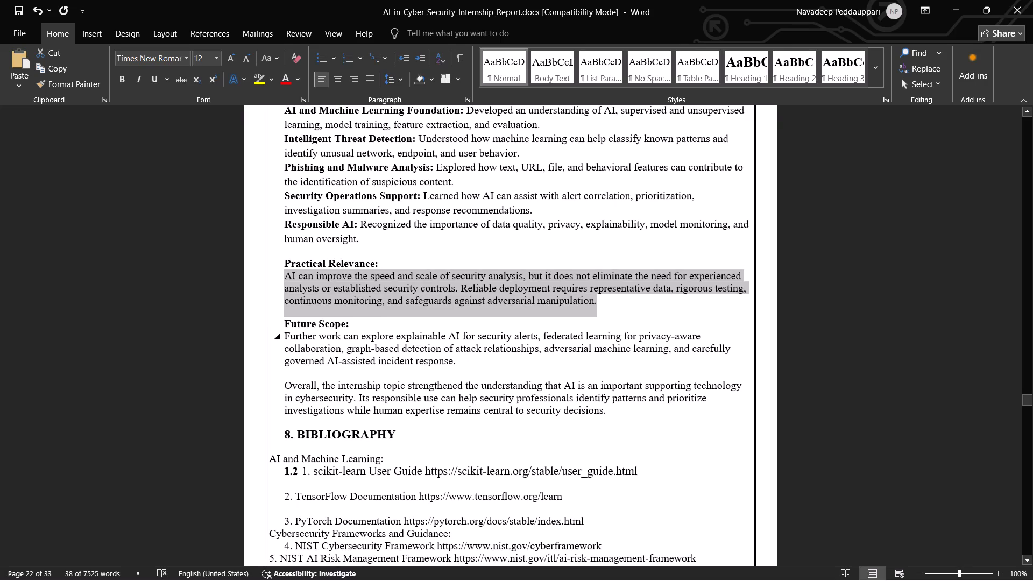
scroll(466, 357, down, 1)
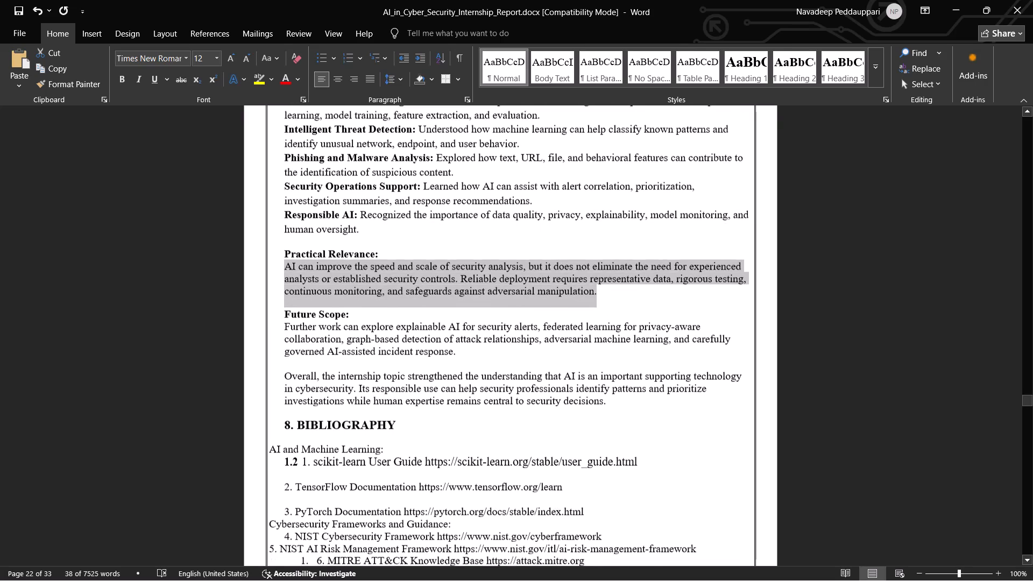
scroll(466, 357, down, 3)
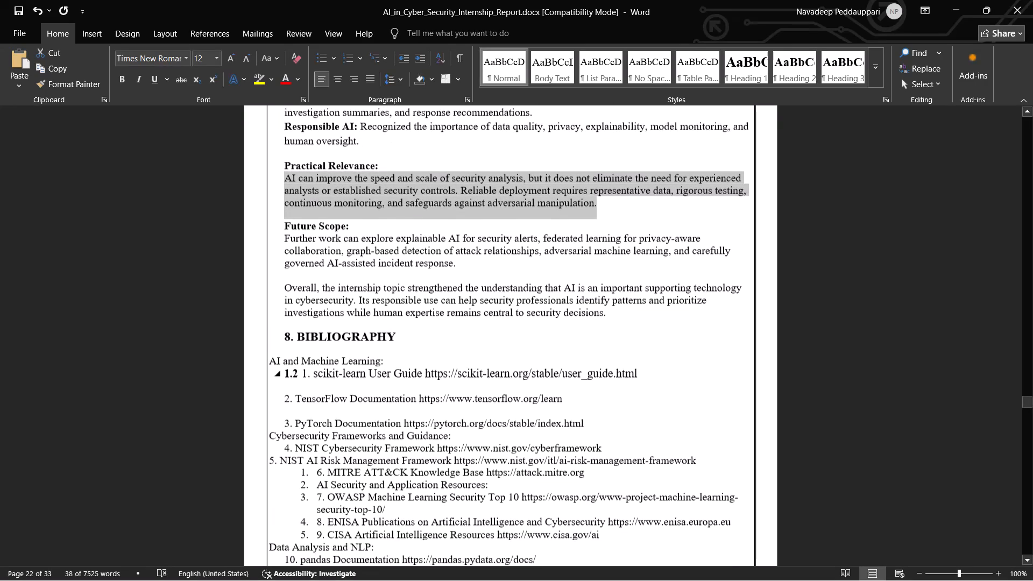
scroll(466, 357, down, 2)
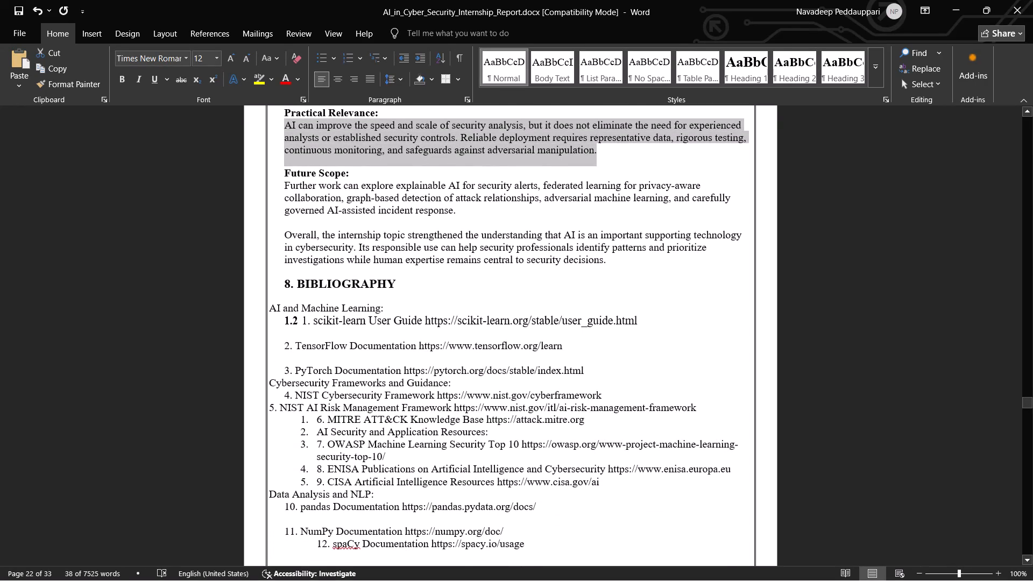
scroll(466, 357, down, 1)
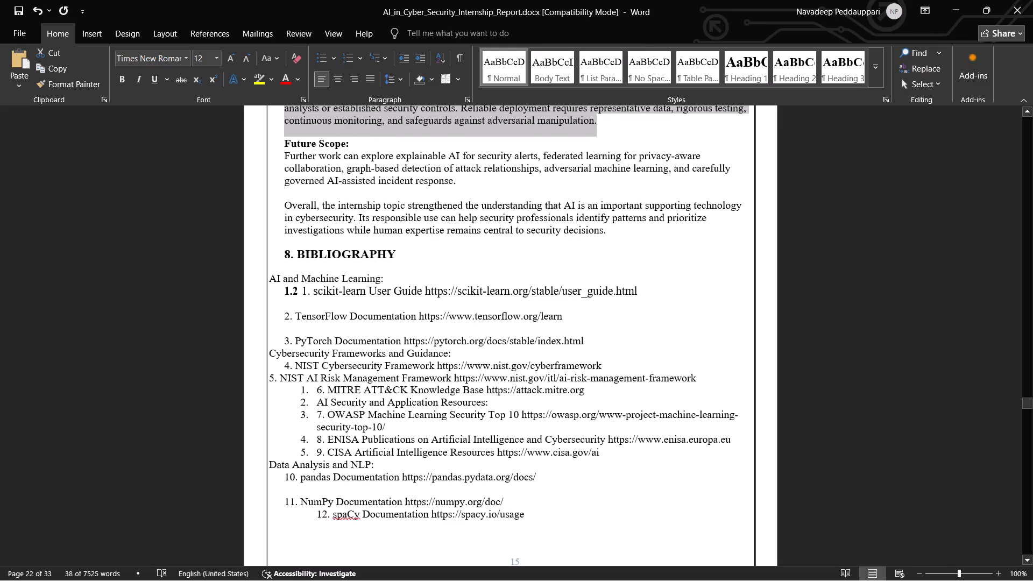
scroll(466, 357, down, 1)
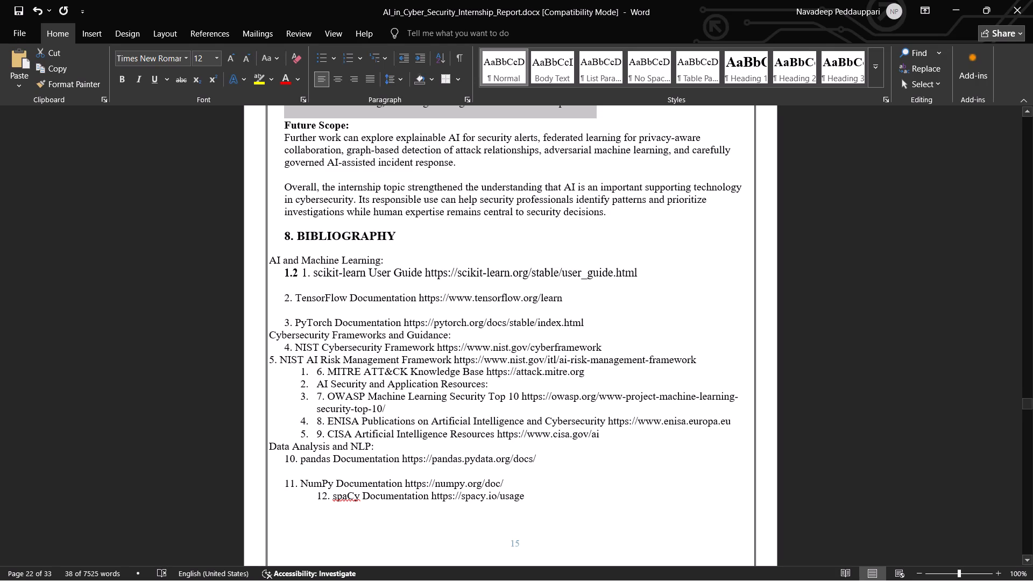
click(293, 273)
key(BackSpace)
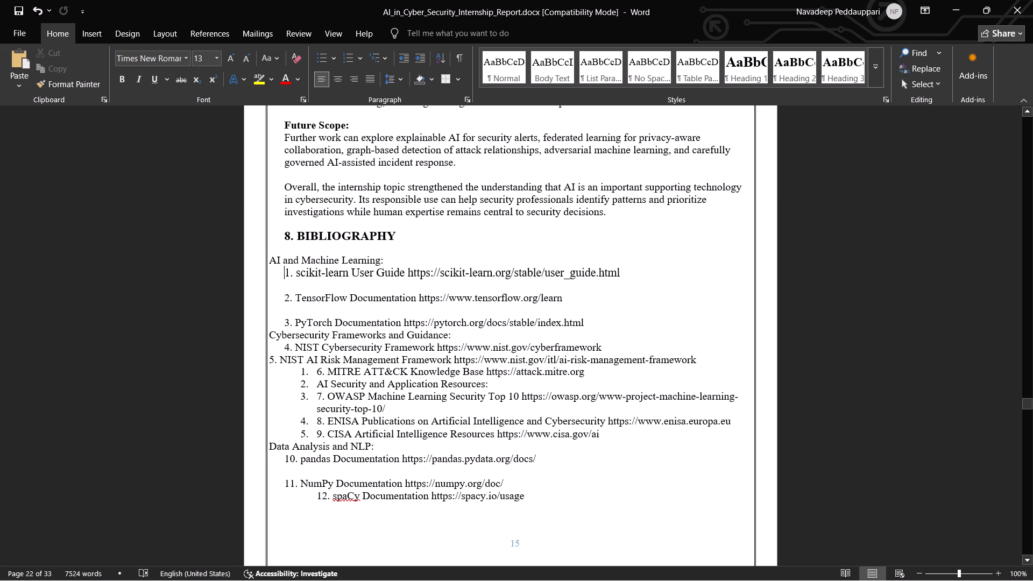
Remove the automatic 1–5 list numbering from the Bibliography lines running from MITRE ATT&CK Knowledge Base through CISA Artificial Intelligence Resources.
scroll(381, 376, down, 1)
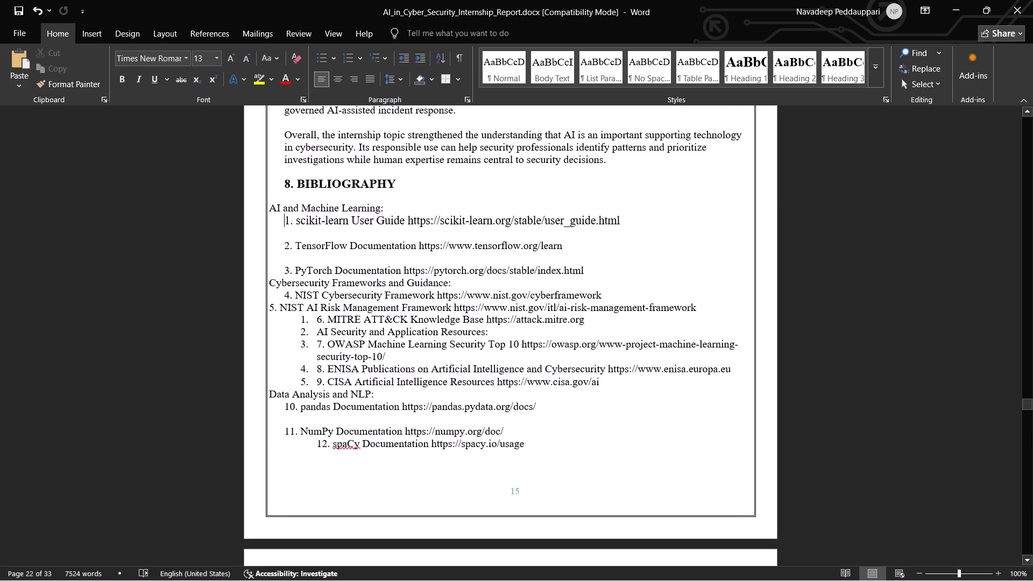
drag(303, 319, 438, 373)
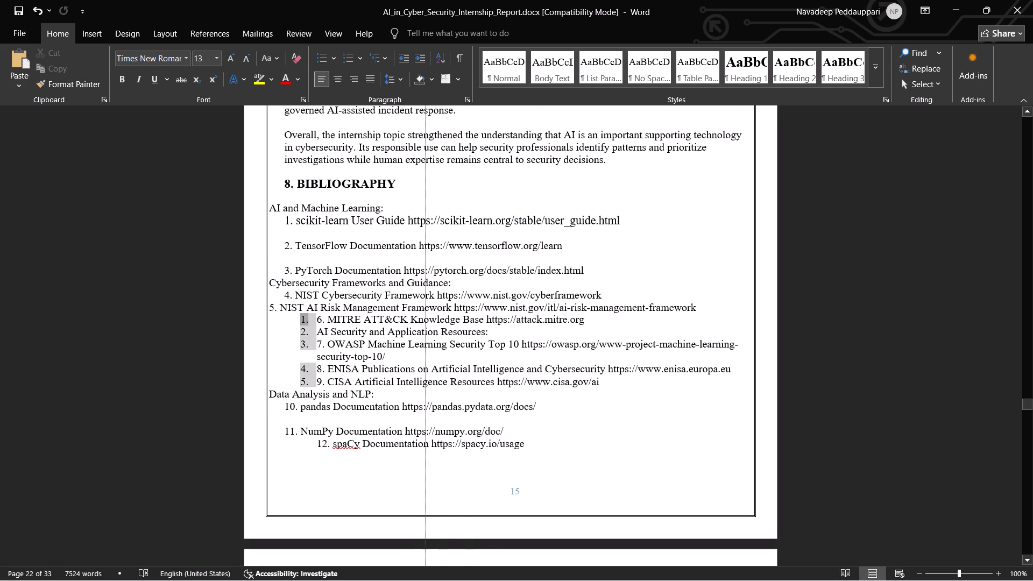
drag(438, 373, 310, 368)
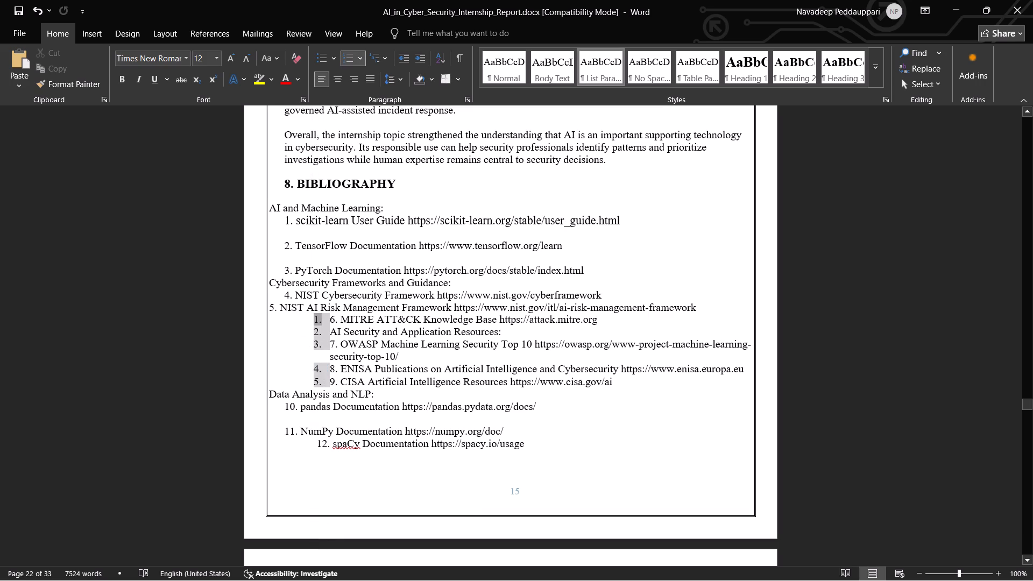
drag(332, 319, 334, 319)
drag(334, 319, 628, 385)
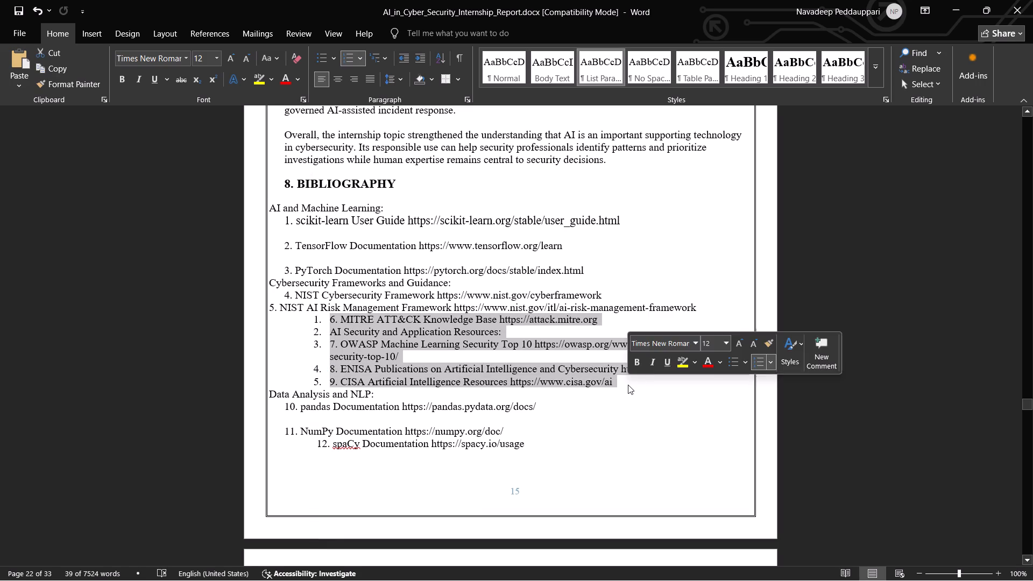
click(355, 55)
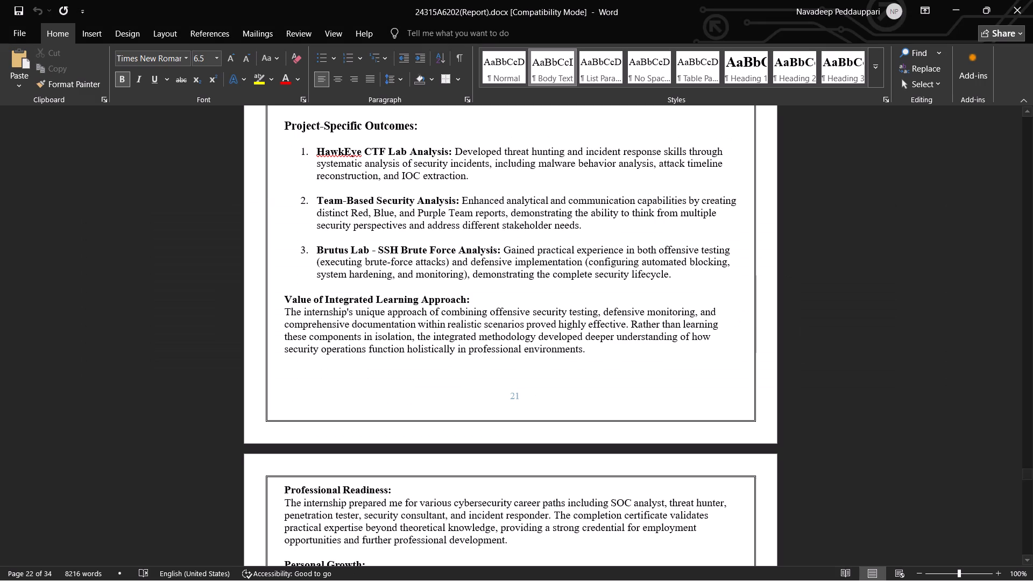
Switch to the reference internship report and examine how its Bibliography headings, numbered entries and links are laid out.
scroll(328, 249, down, 5)
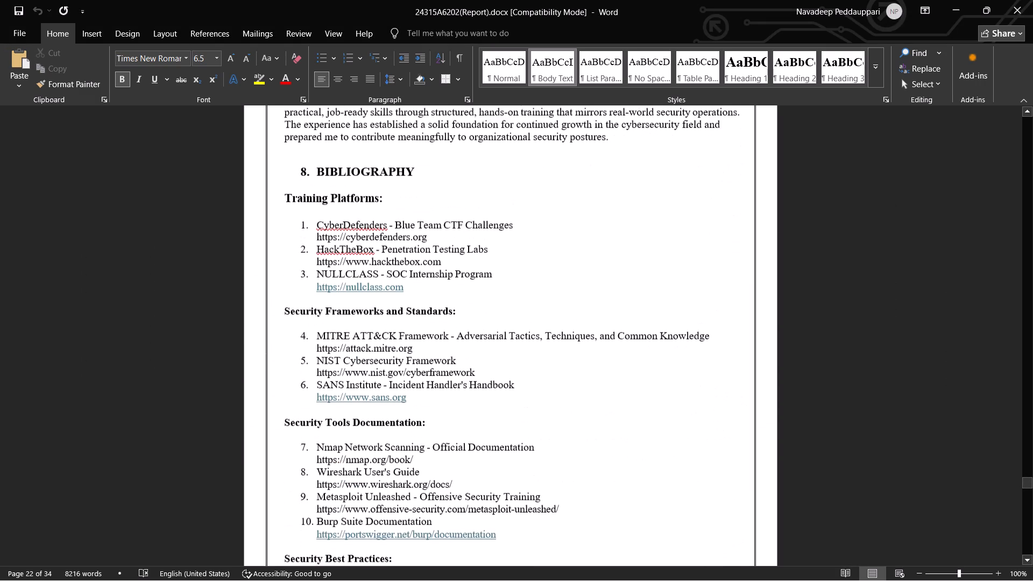
scroll(328, 249, down, 2)
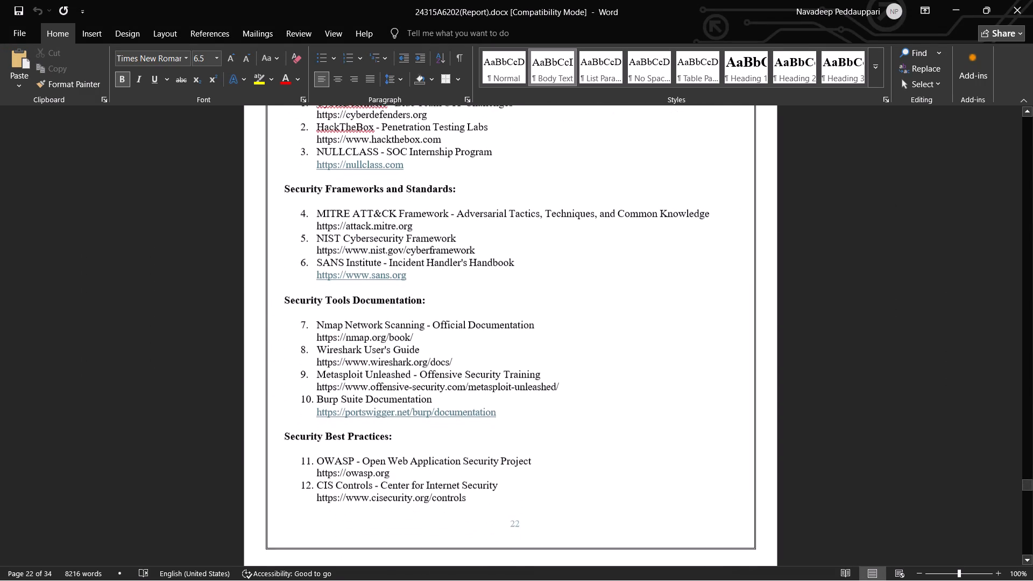
scroll(328, 249, down, 5)
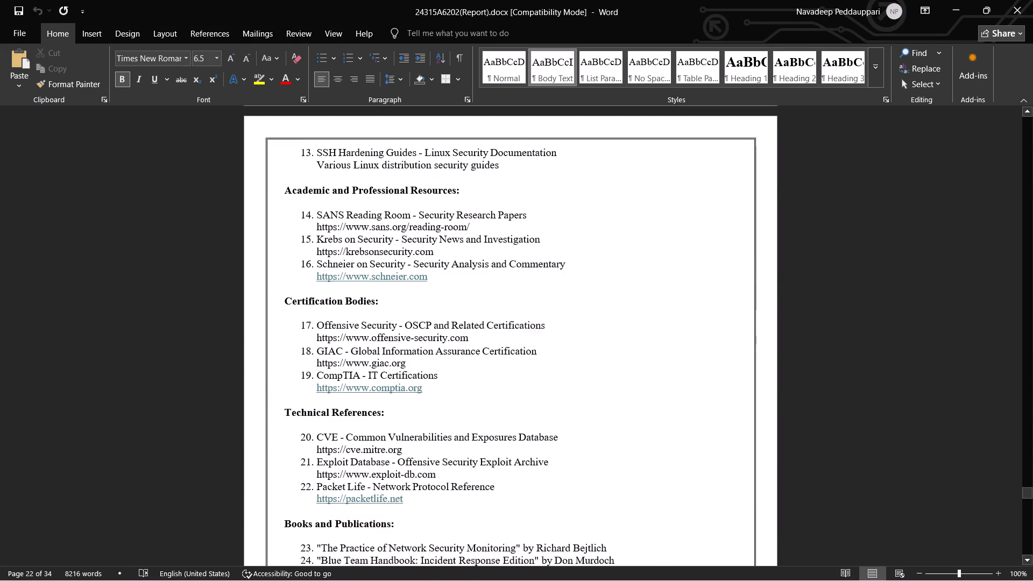
scroll(328, 249, down, 3)
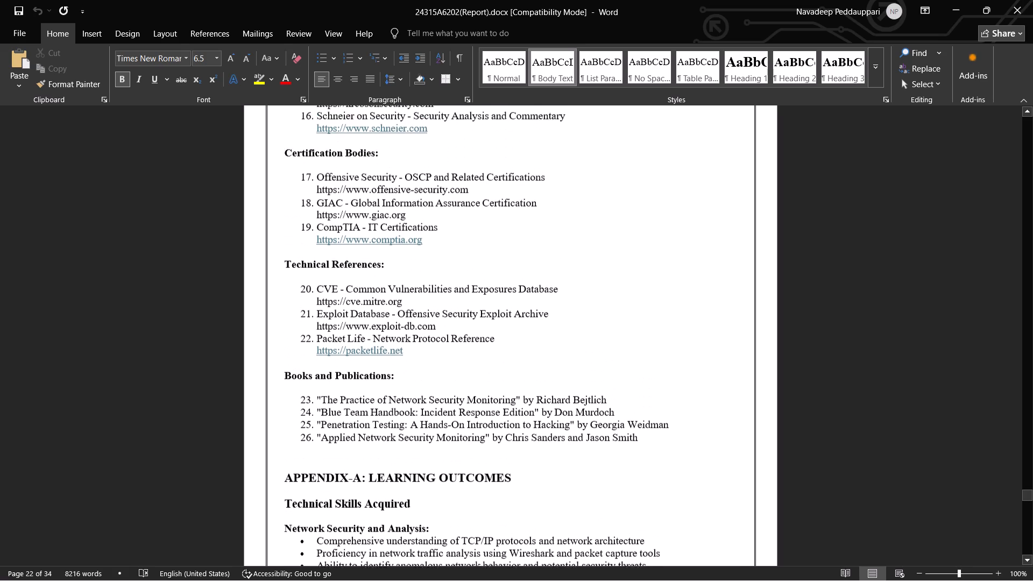
scroll(328, 249, up, 2)
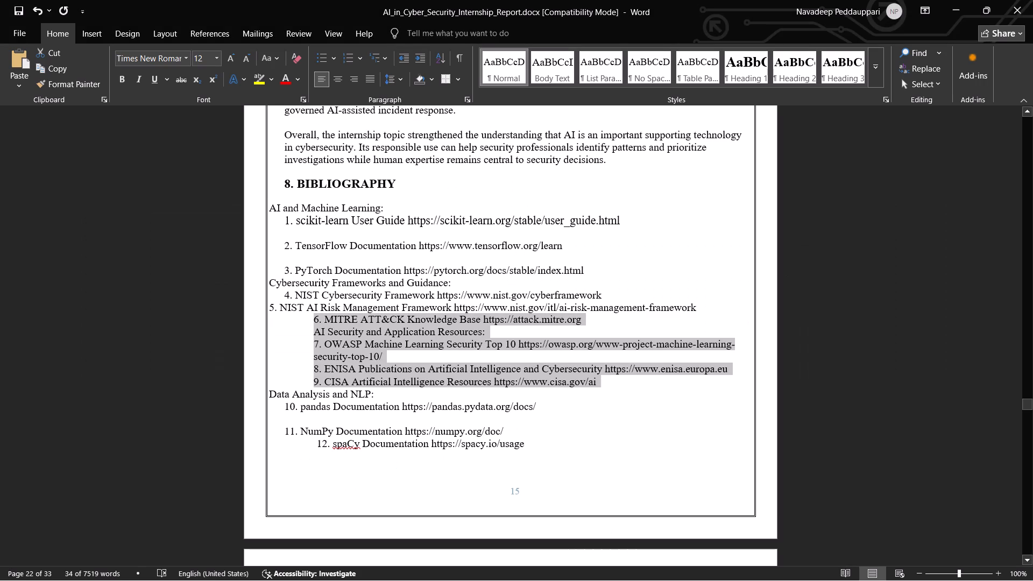
Back in the AI in Cyber Security report, copy the Future Scope: heading's formatting onto the AI and Machine Learning: heading in the Bibliography.
scroll(331, 227, up, 3)
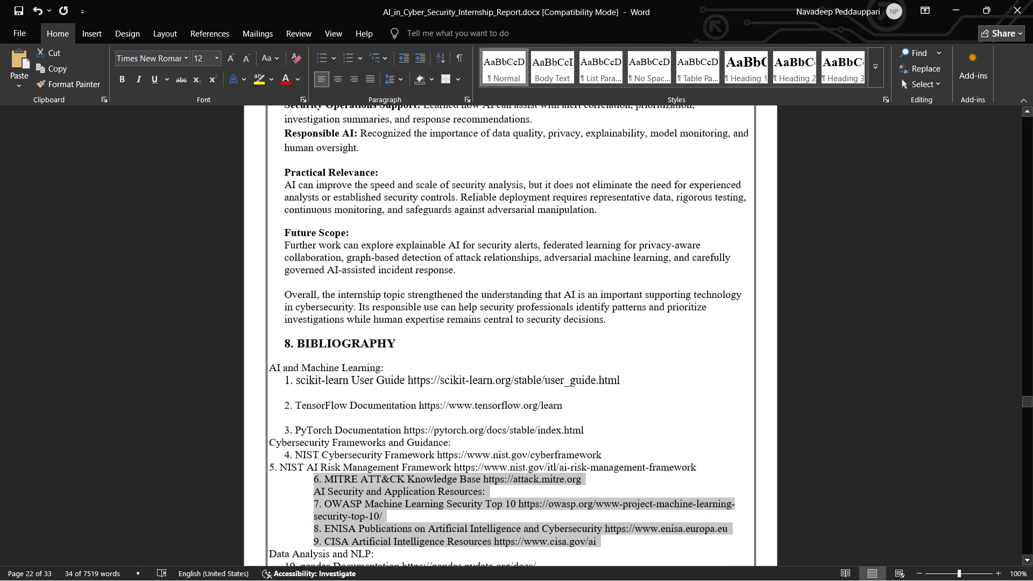
triple_click(314, 233)
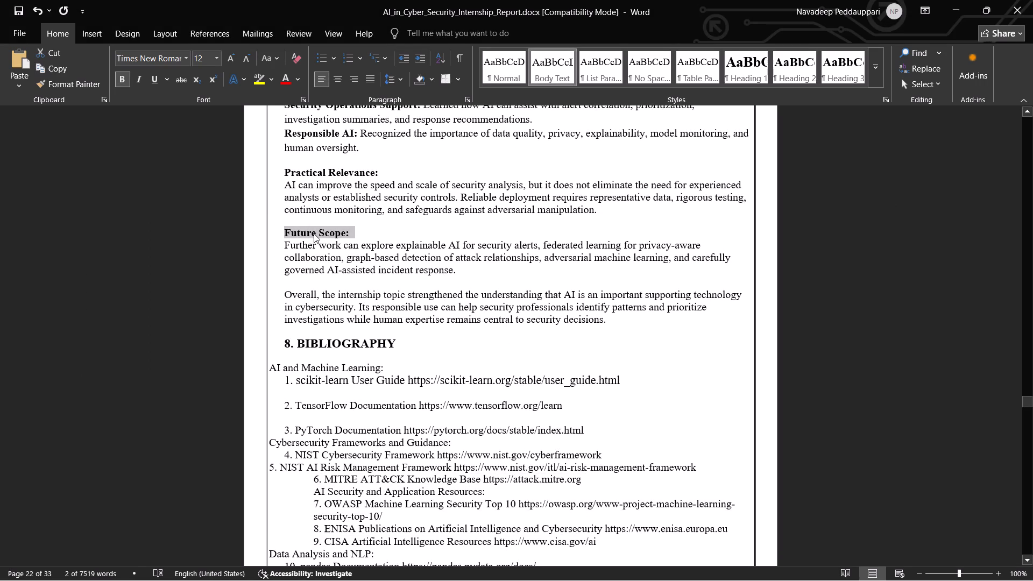
key(ctrl+alt+c)
triple_click(303, 367)
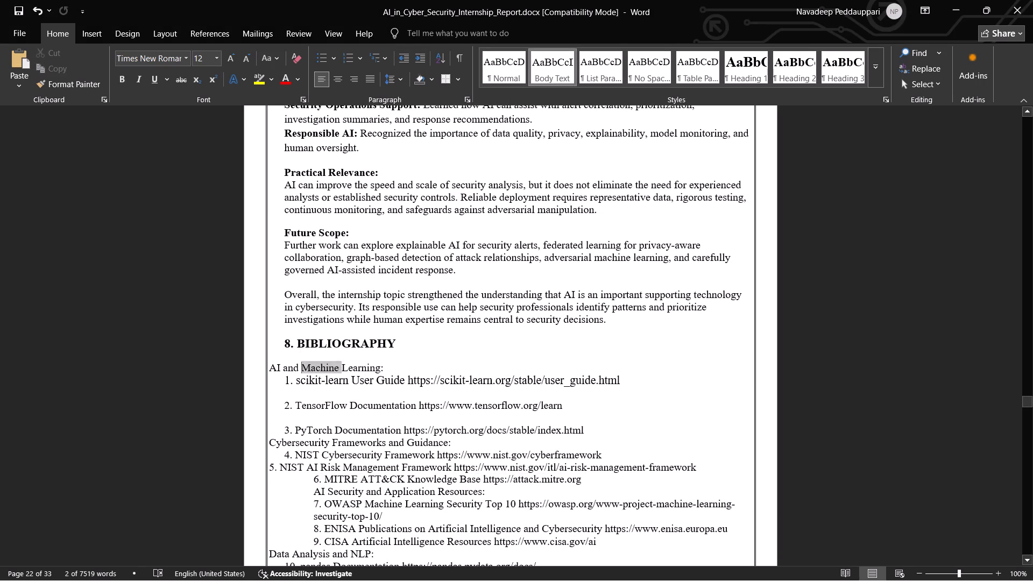
key(ctrl+alt+v)
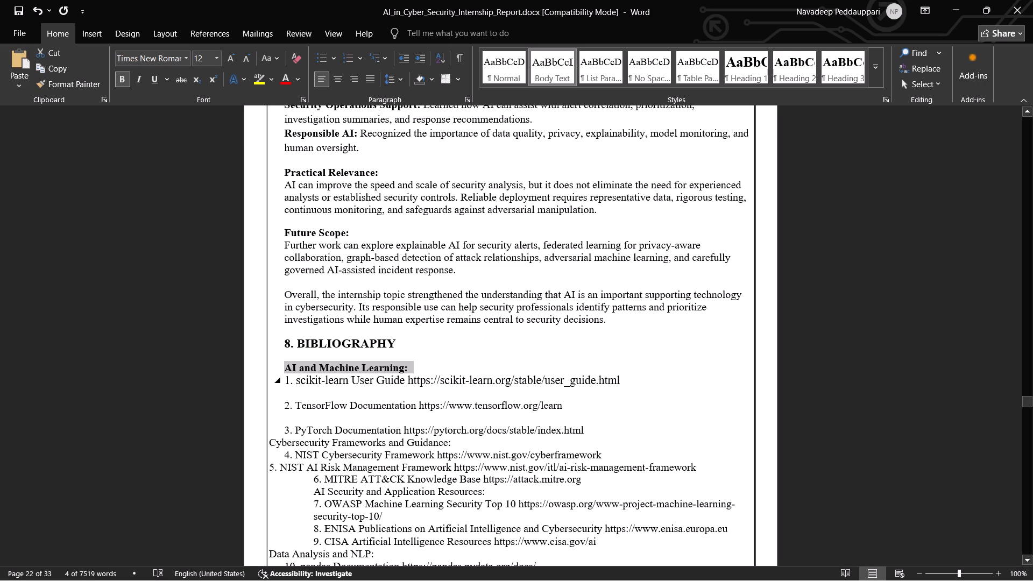
Apply the copied heading formatting to the Cybersecurity Frameworks and Guidance: and AI Security and Application Resources: headings.
scroll(308, 379, down, 1)
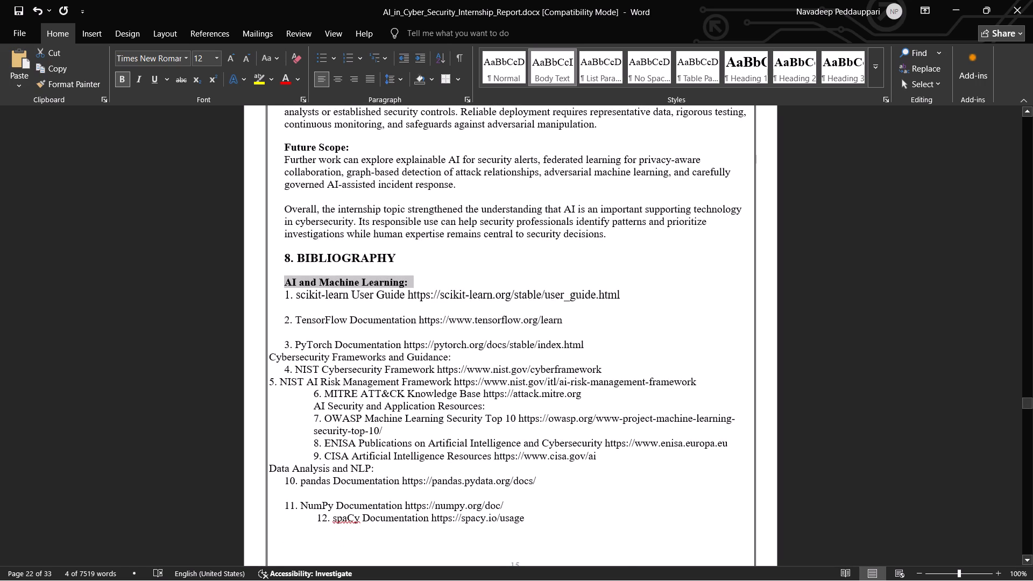
scroll(308, 379, down, 2)
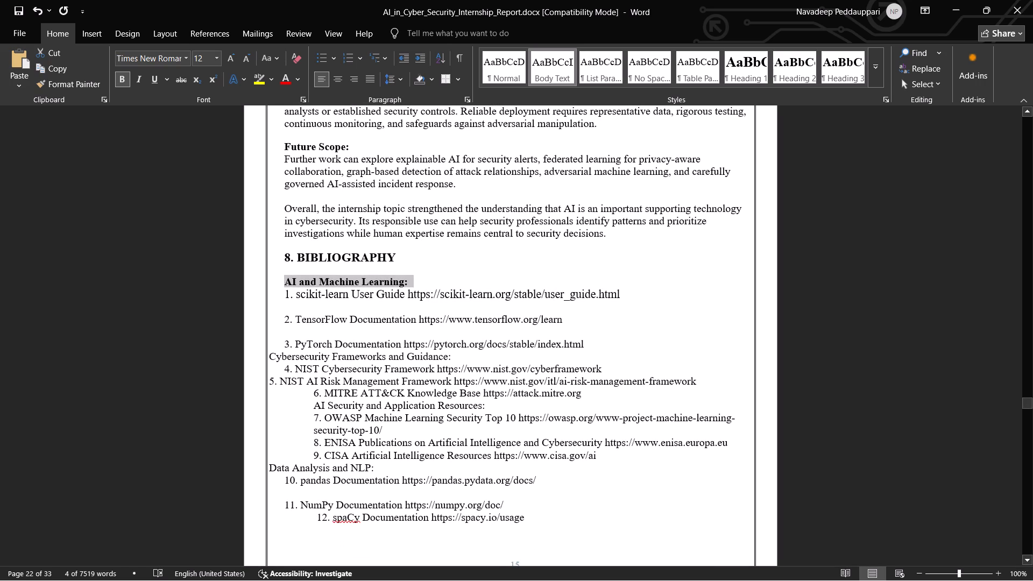
triple_click(299, 357)
key(ctrl+alt+v)
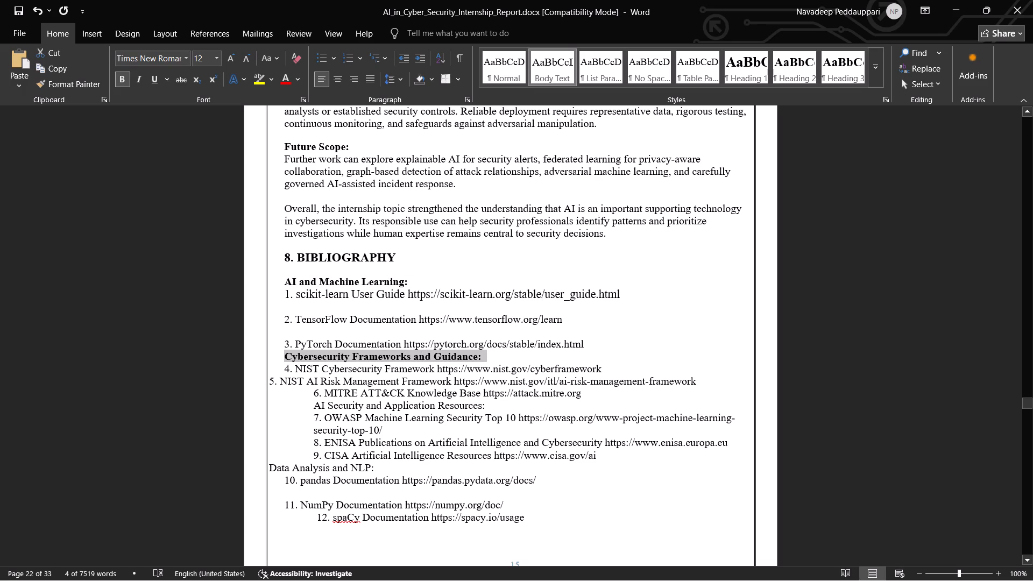
triple_click(422, 406)
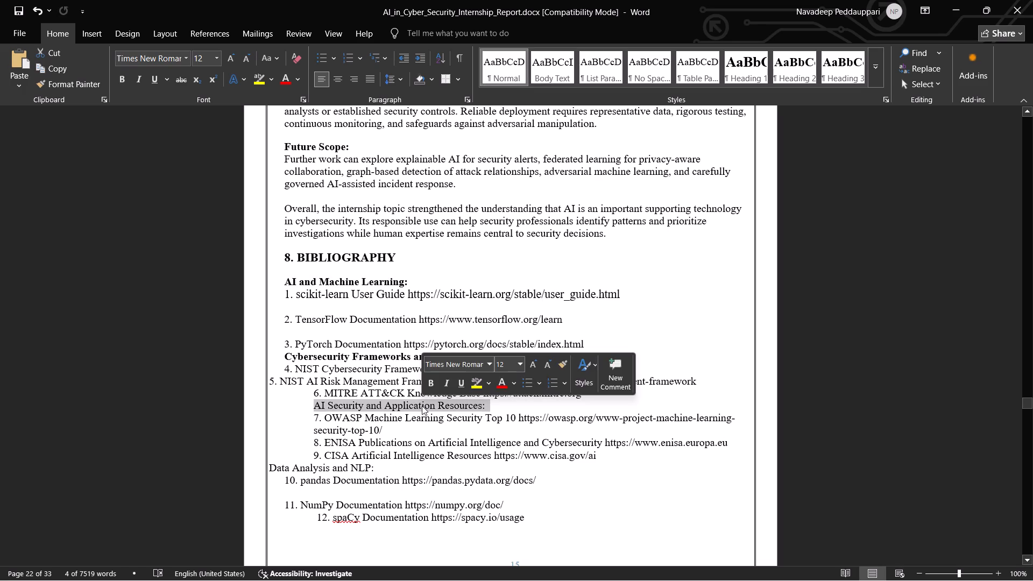
key(ctrl+alt+v)
Apply the copied heading formatting to the Data Analysis and NLP: and Network and Security Analysis: headings.
scroll(422, 406, down, 1)
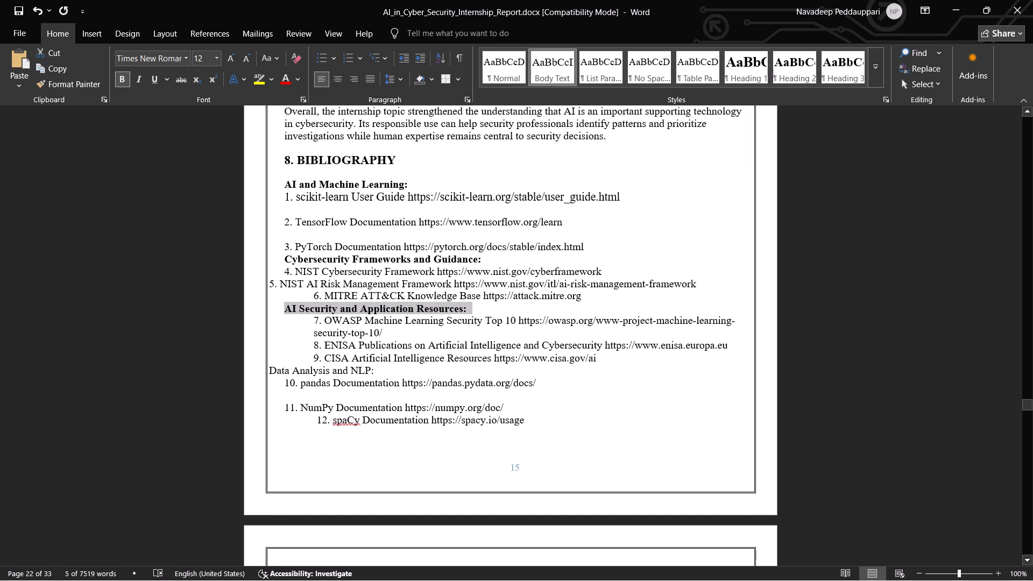
triple_click(353, 371)
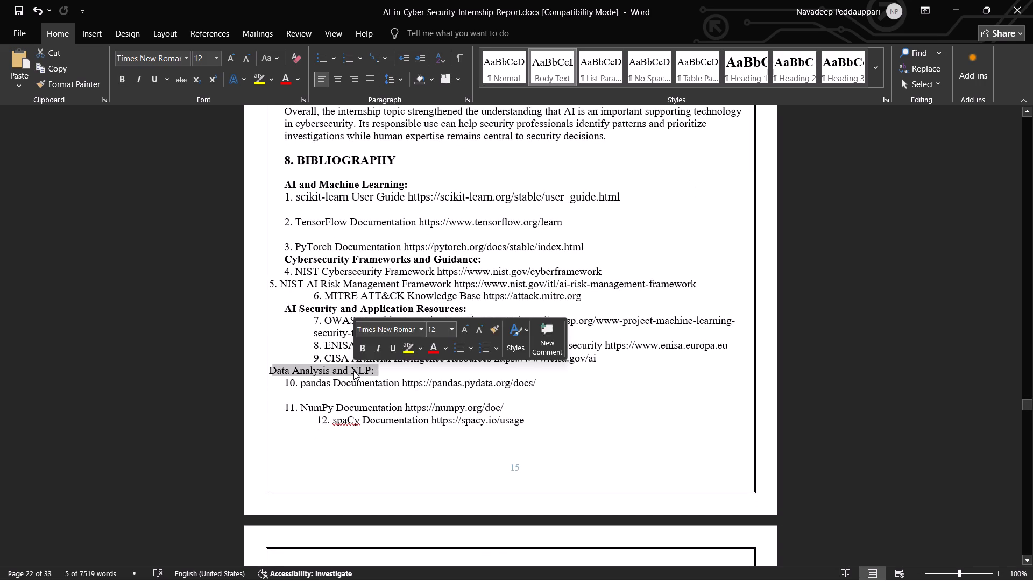
key(ctrl+alt+v)
scroll(353, 371, down, 1)
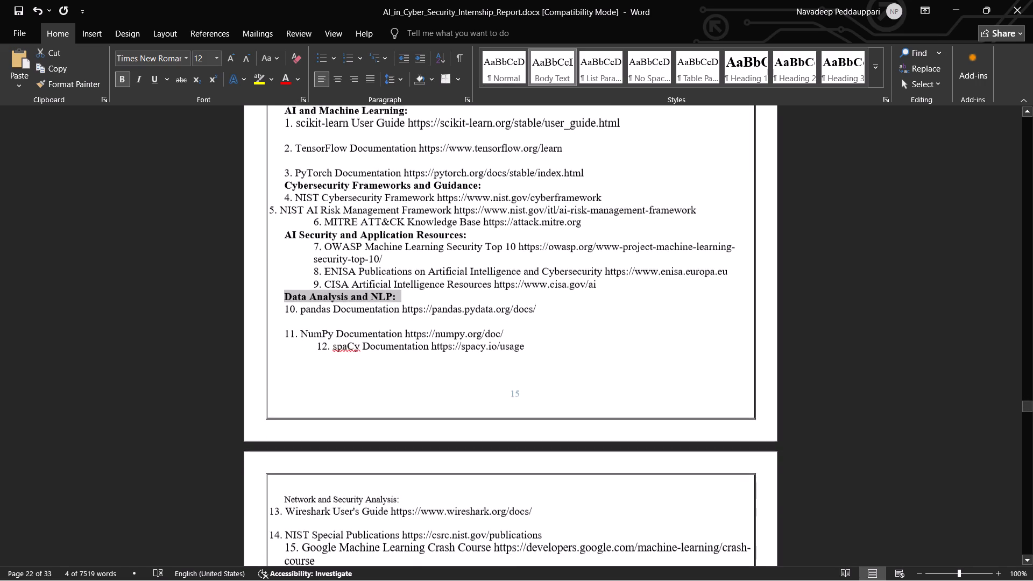
scroll(353, 371, down, 2)
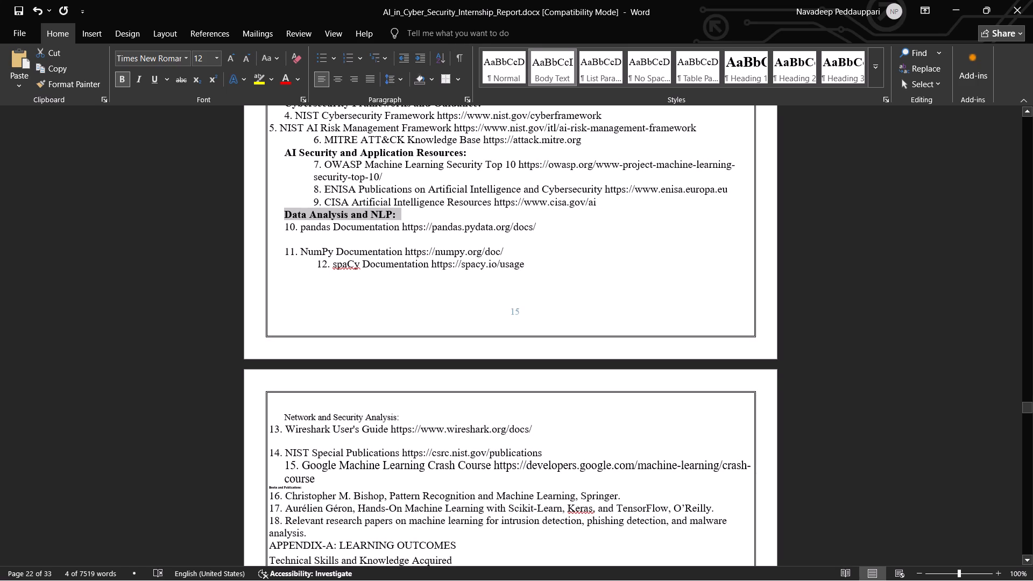
triple_click(326, 420)
key(ctrl+alt+v)
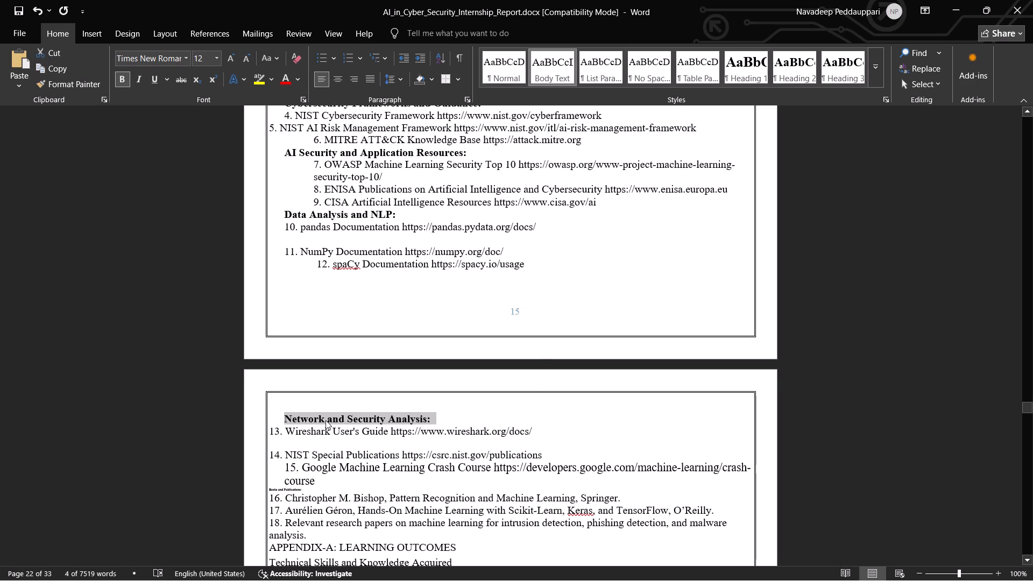
Apply the copied heading formatting to the tiny Books and Publications: heading above the Christopher M. Bishop entry.
scroll(326, 420, down, 2)
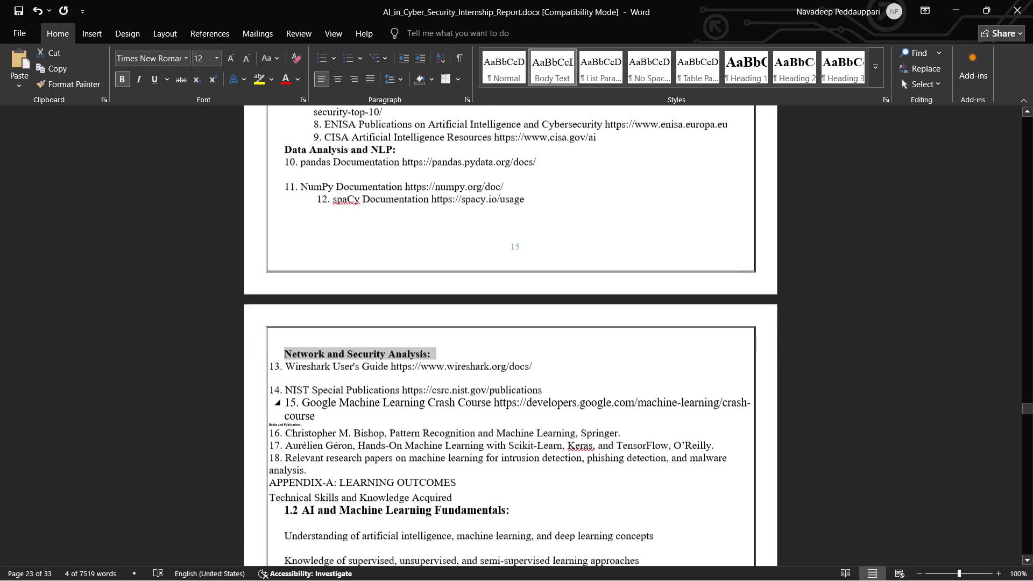
triple_click(283, 424)
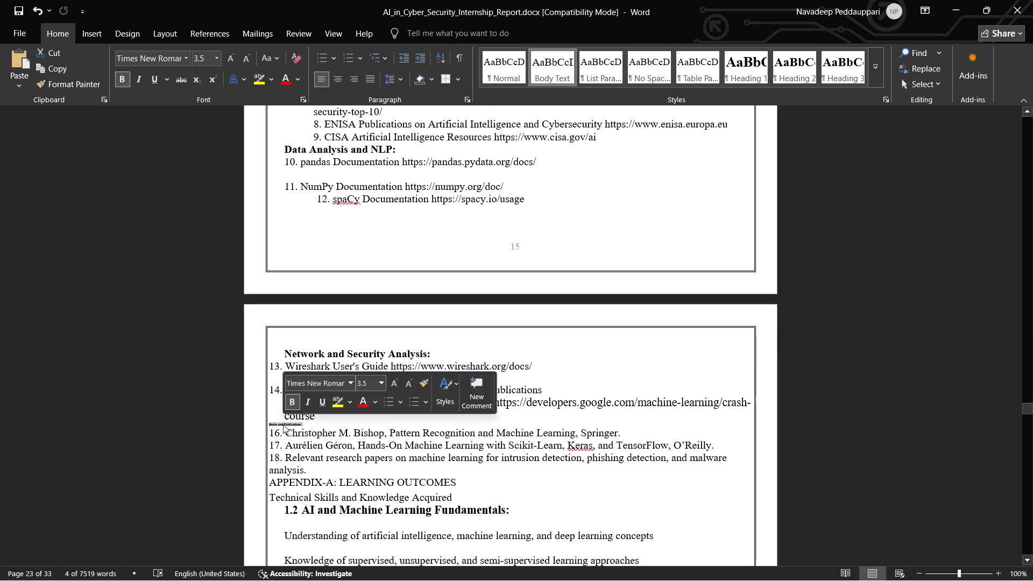
key(ctrl+alt+v)
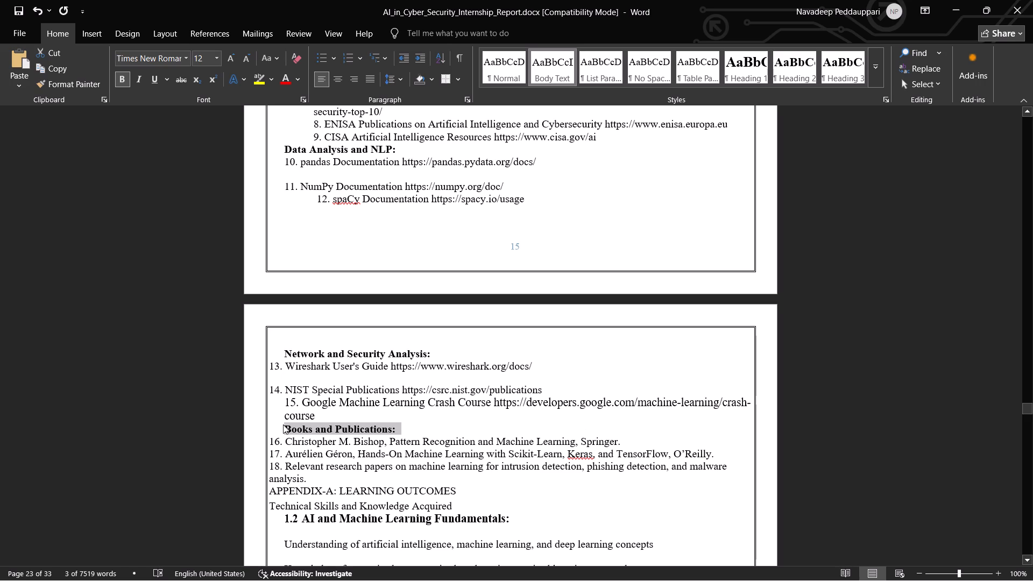
key(ctrl+z)
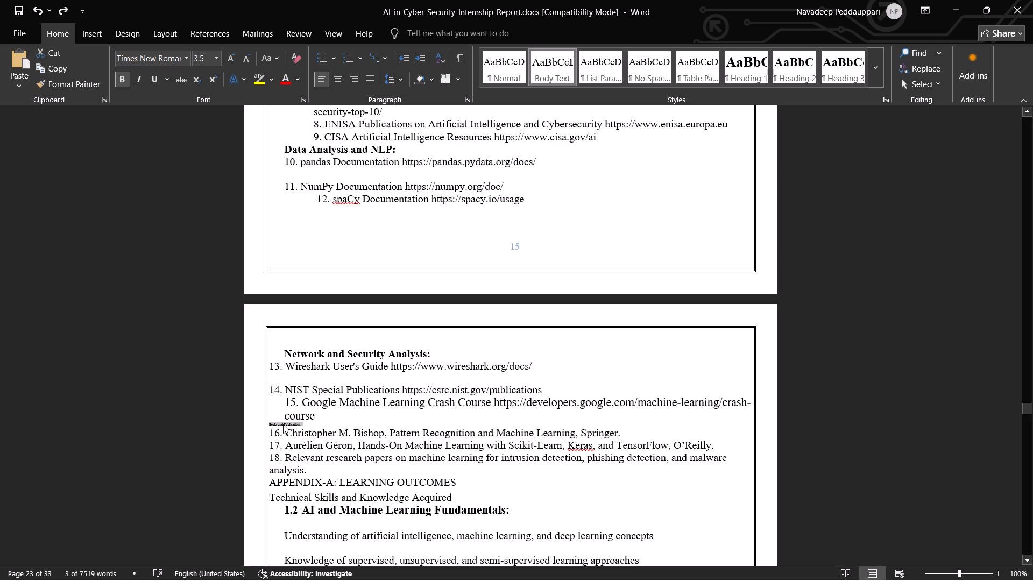
key(ctrl+y)
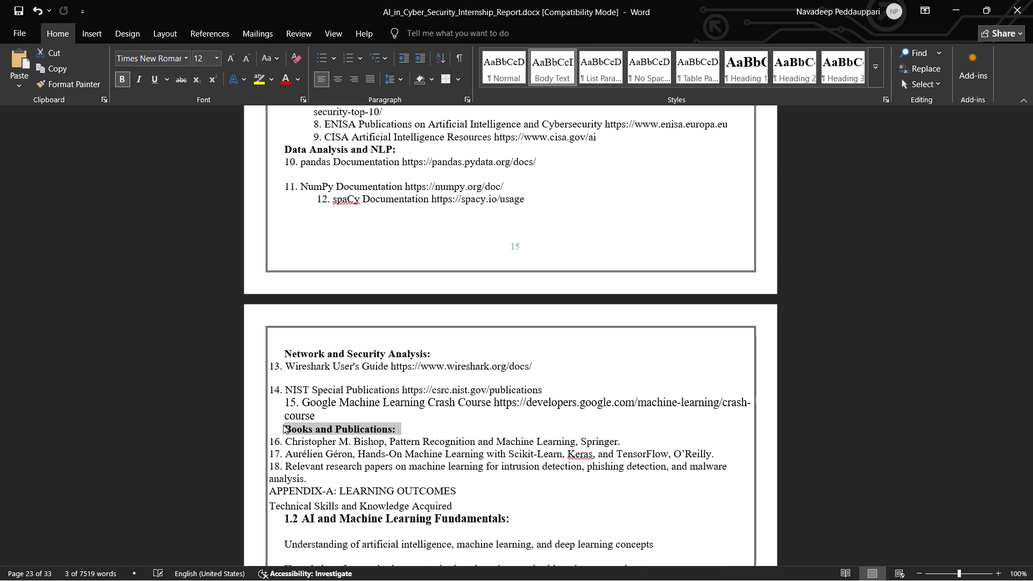
Insert two blank lines after the last Bibliography entry, separating it from the APPENDIX-A: LEARNING OUTCOMES heading.
scroll(283, 424, down, 3)
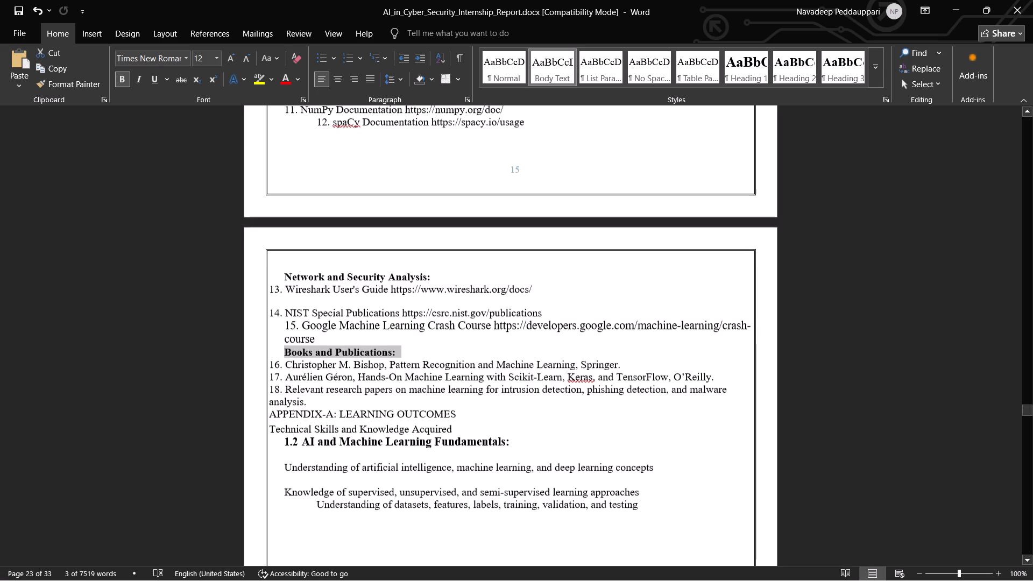
scroll(283, 424, down, 1)
click(318, 401)
key(Return)
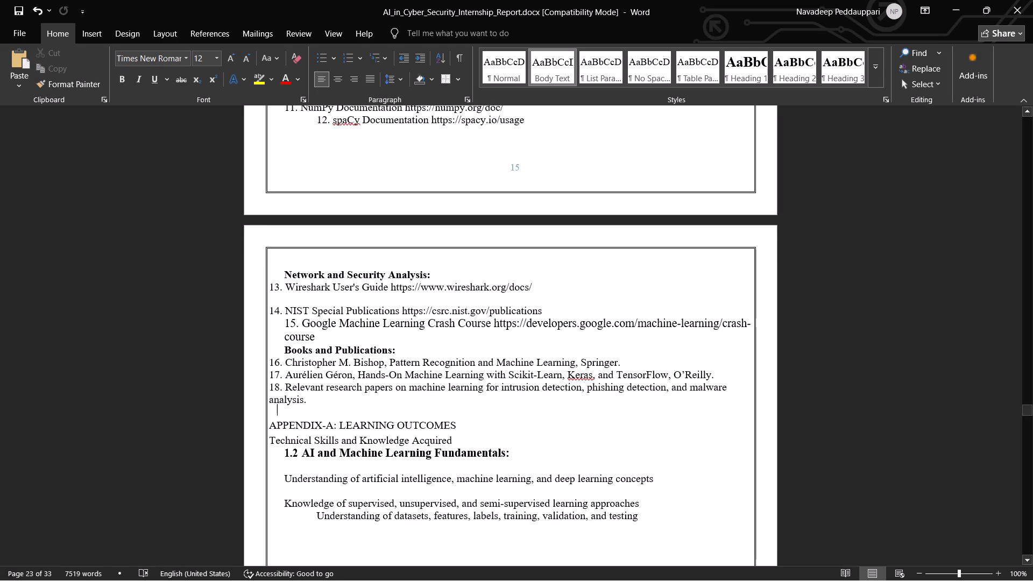
key(Return)
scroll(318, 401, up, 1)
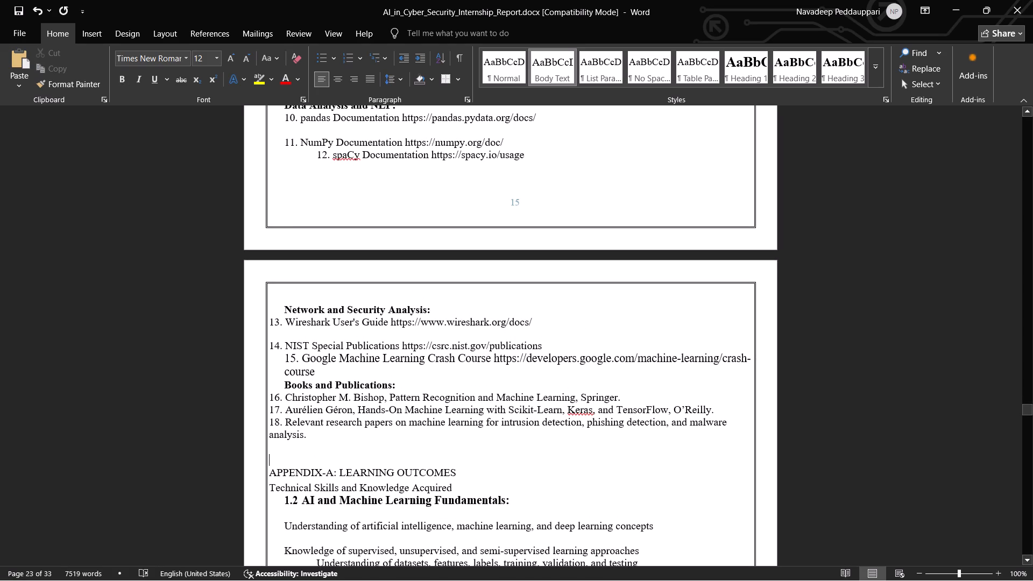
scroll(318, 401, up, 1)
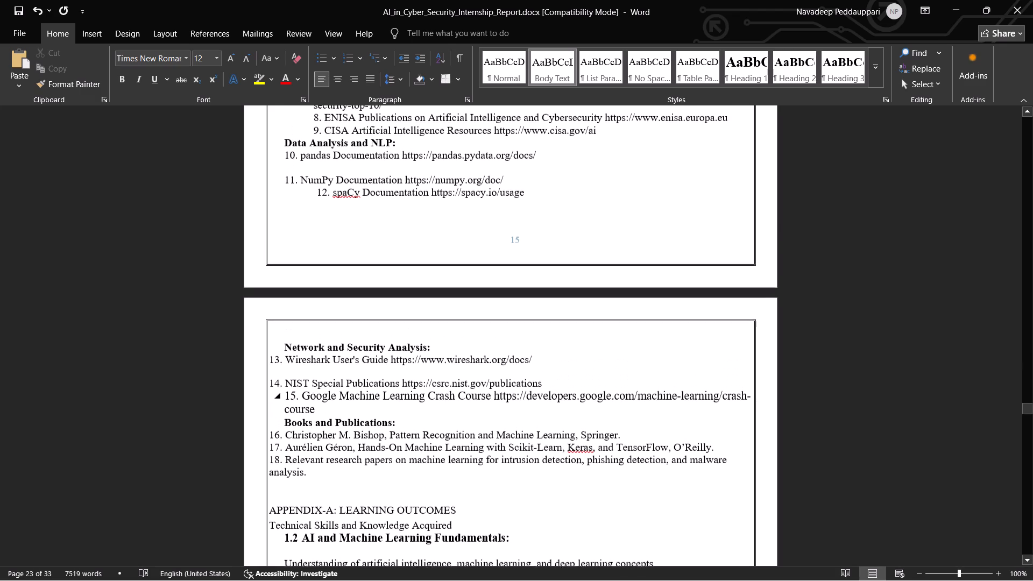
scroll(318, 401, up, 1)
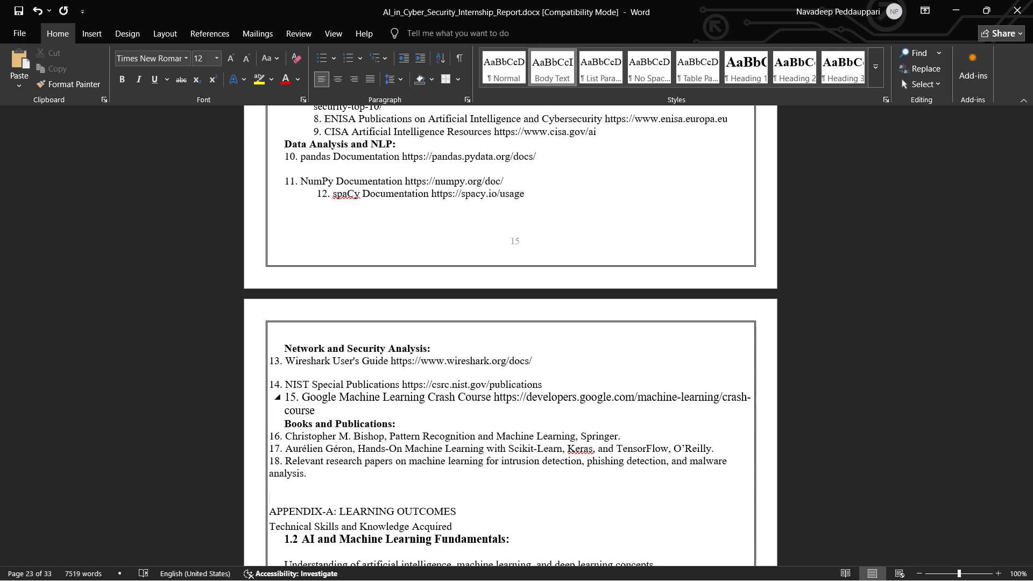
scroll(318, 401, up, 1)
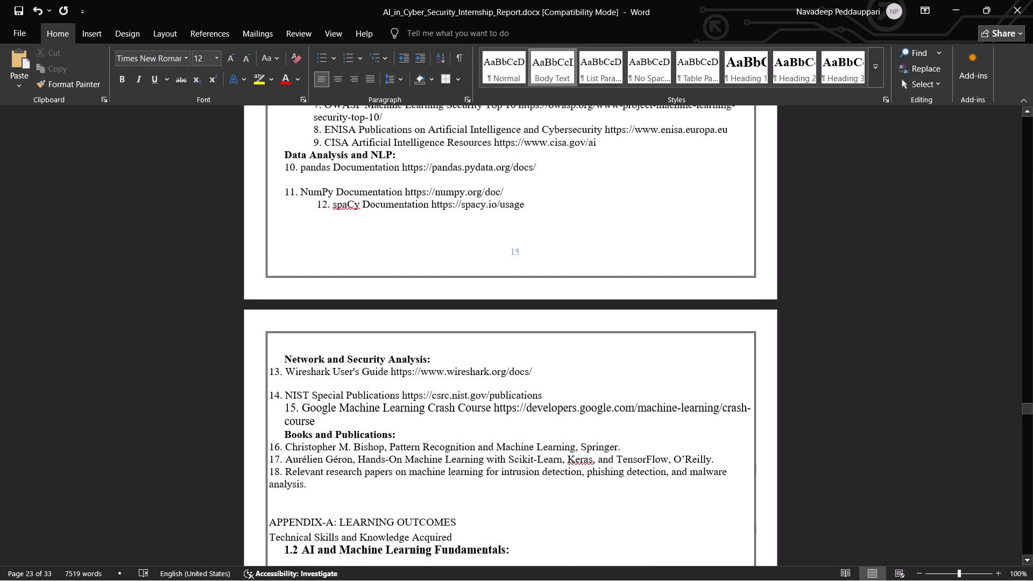
Apply 1., 2., 3. numbering to the Bibliography from the scikit-learn User Guide entry through the last research papers entry.
scroll(318, 401, up, 3)
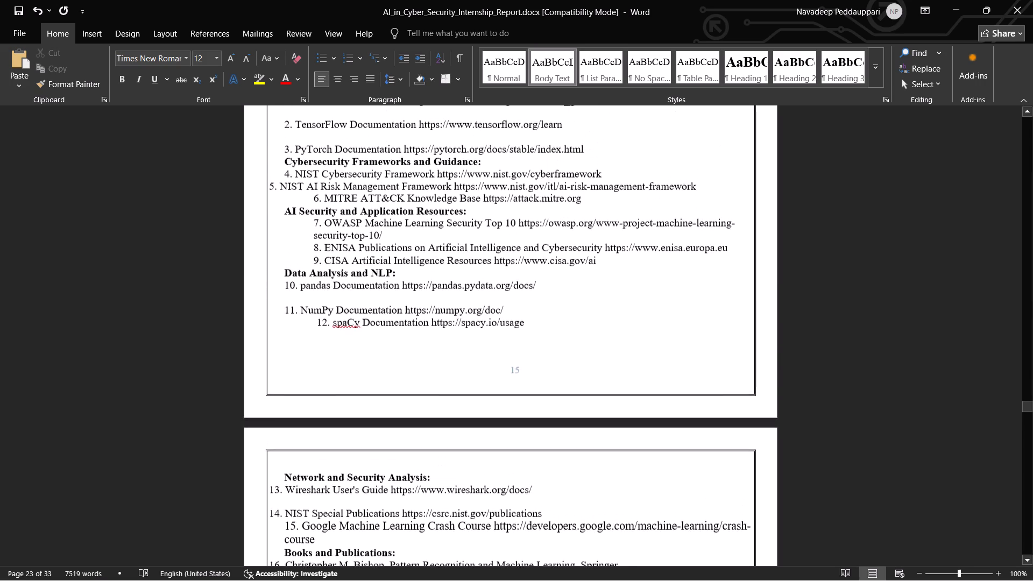
scroll(318, 401, up, 1)
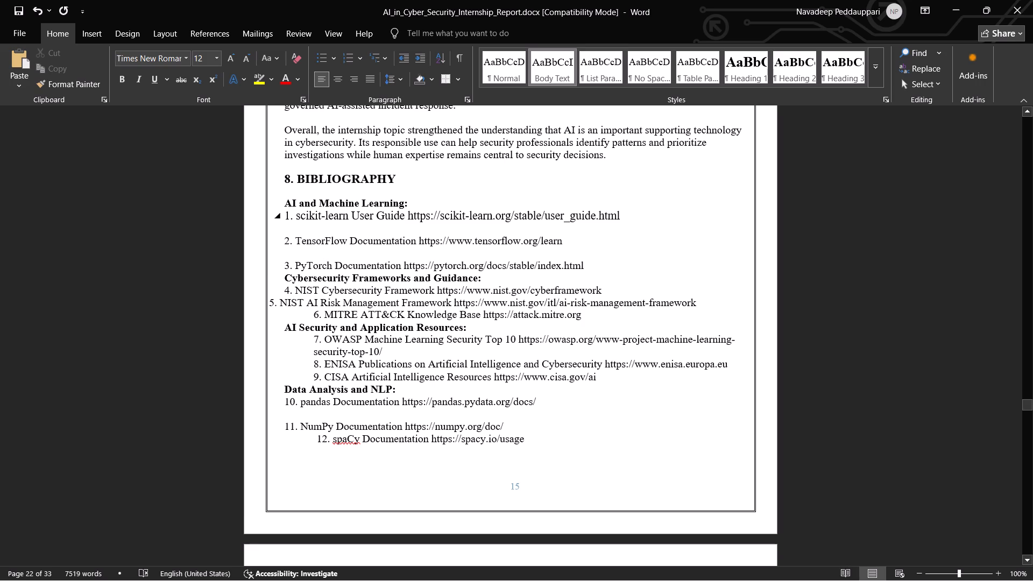
scroll(284, 214, up, 1)
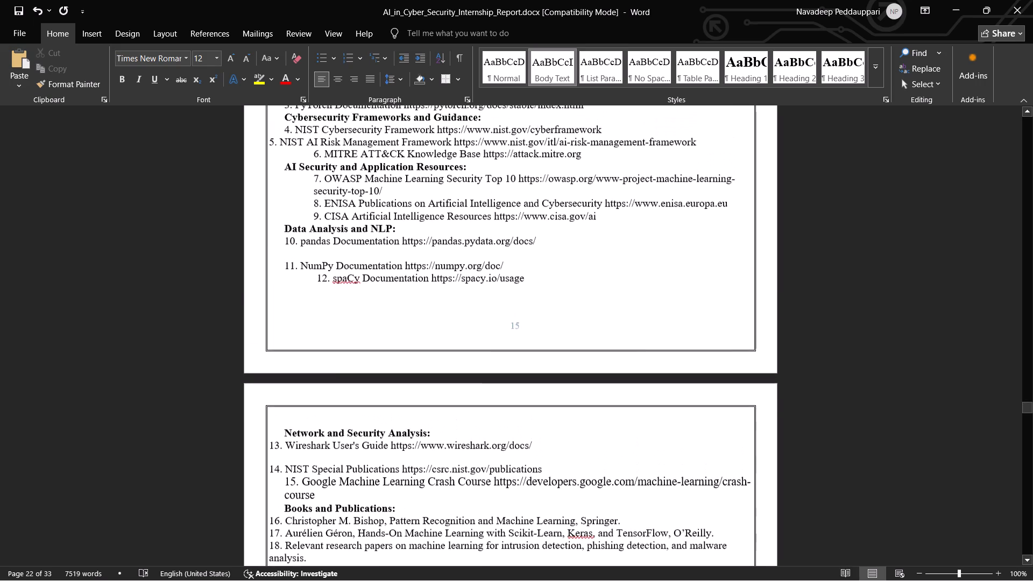
scroll(284, 214, up, 1)
scroll(284, 214, down, 2)
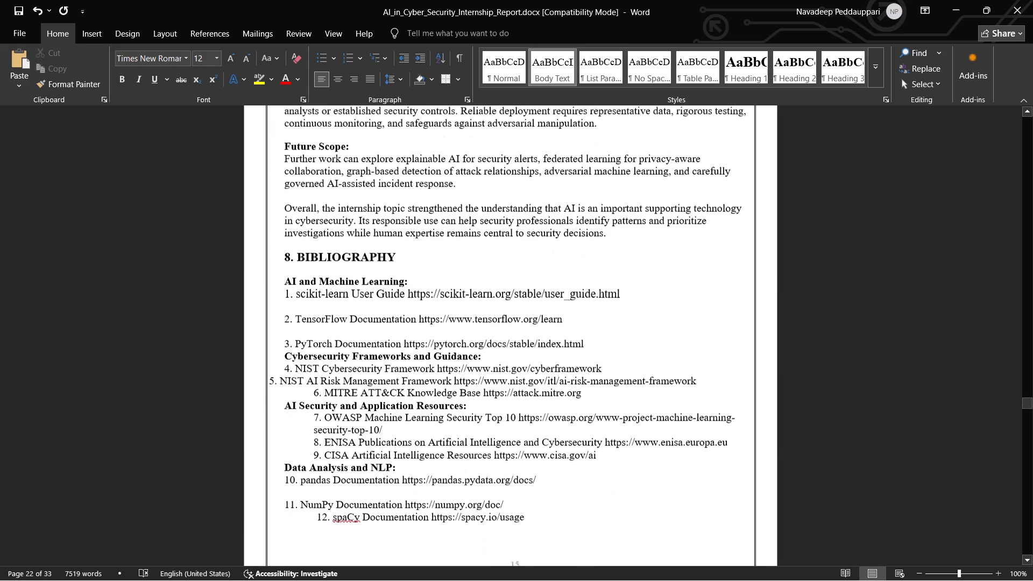
scroll(284, 214, down, 1)
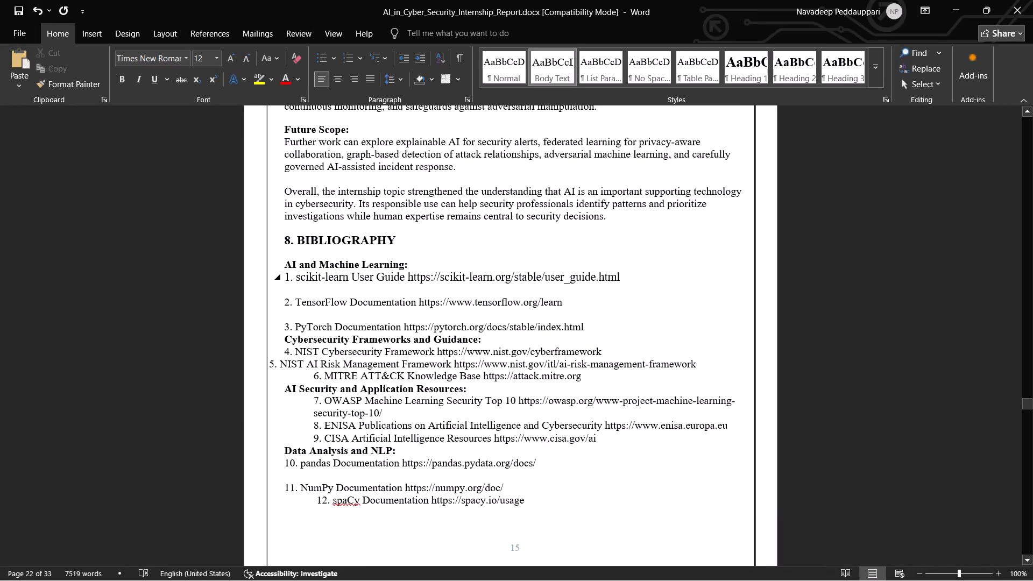
drag(285, 278, 420, 550)
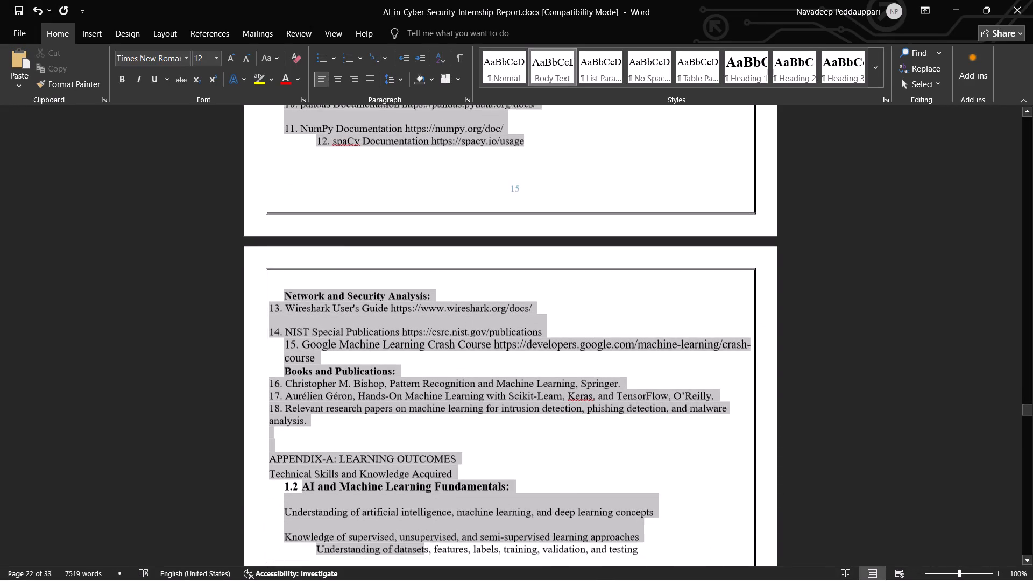
drag(420, 550, 324, 408)
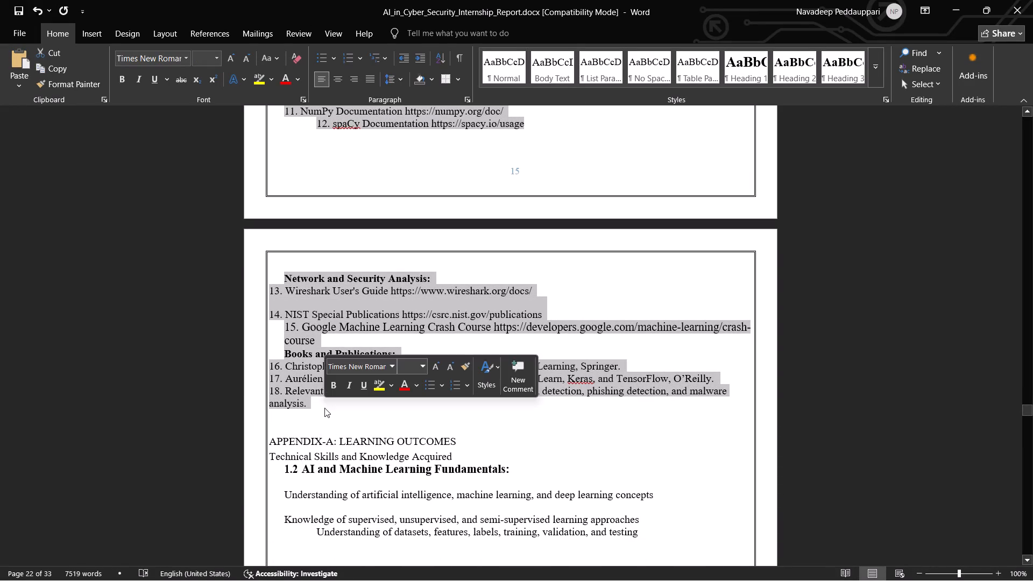
click(359, 57)
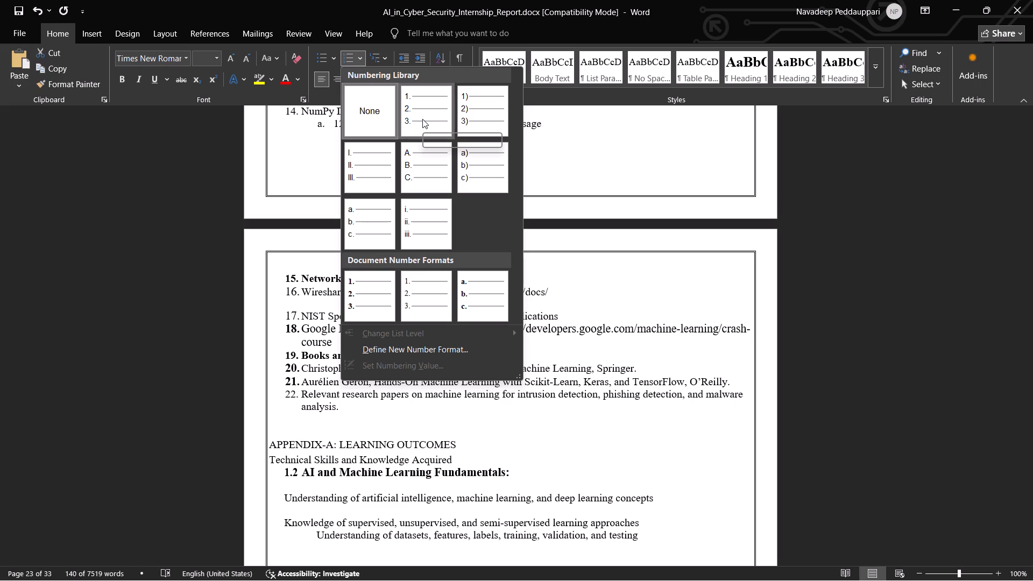
click(422, 119)
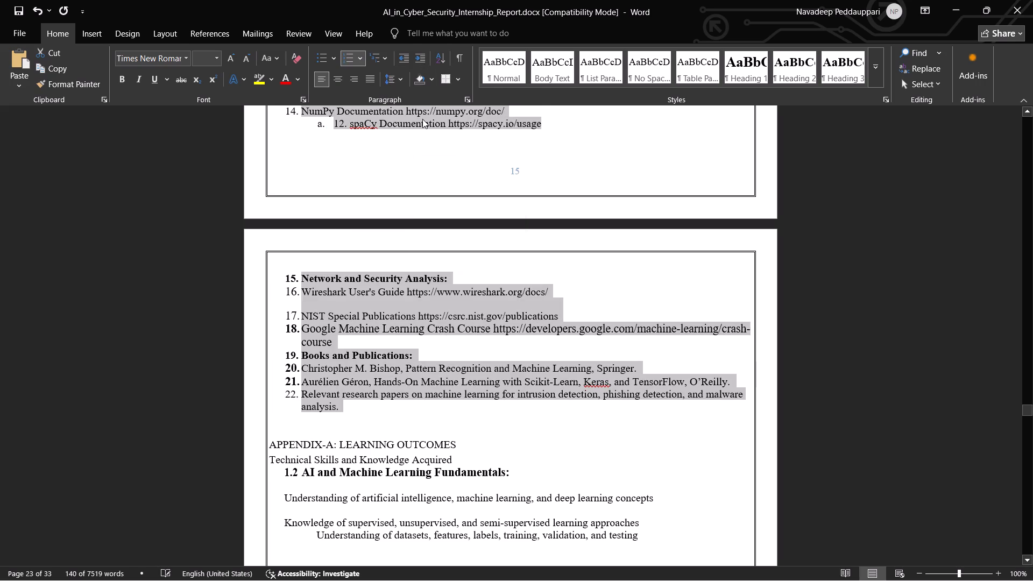
Remove the list numbers from the five Bibliography subheadings, Cybersecurity Frameworks and Guidance: through Books and Publications:, leaving only the entries numbered.
click(296, 351)
key(BackSpace)
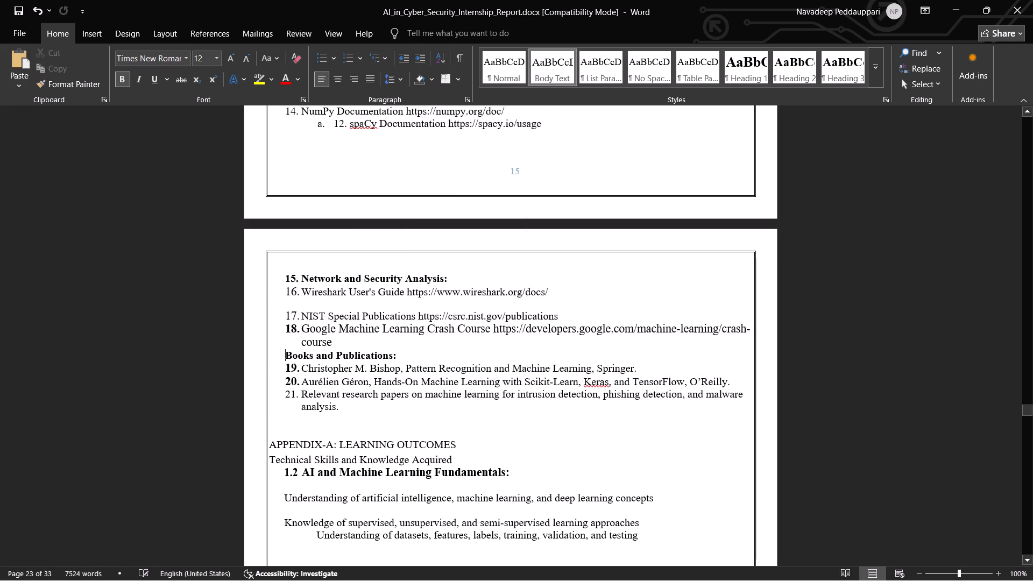
click(293, 280)
key(BackSpace)
scroll(293, 280, up, 2)
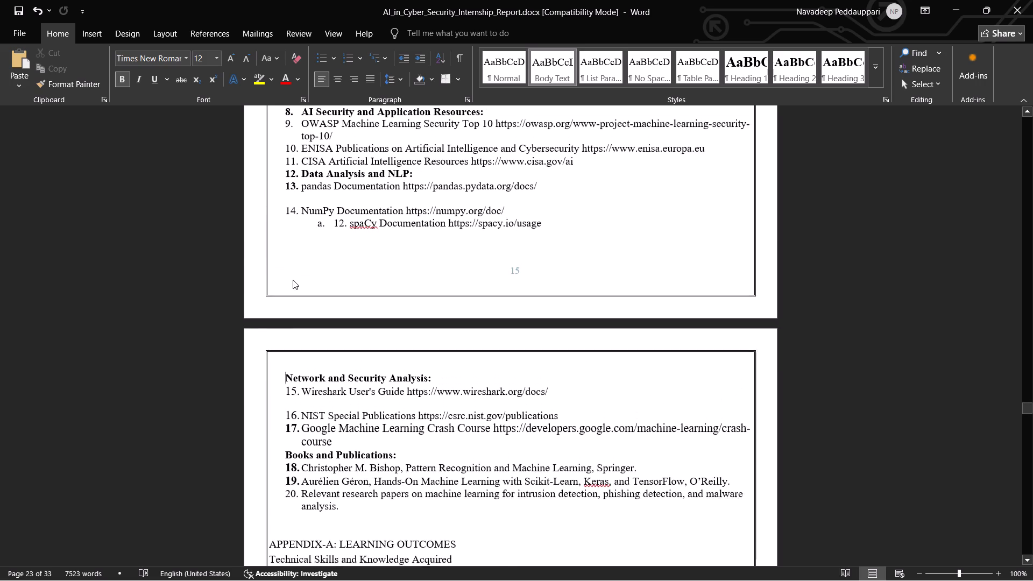
click(292, 179)
key(BackSpace)
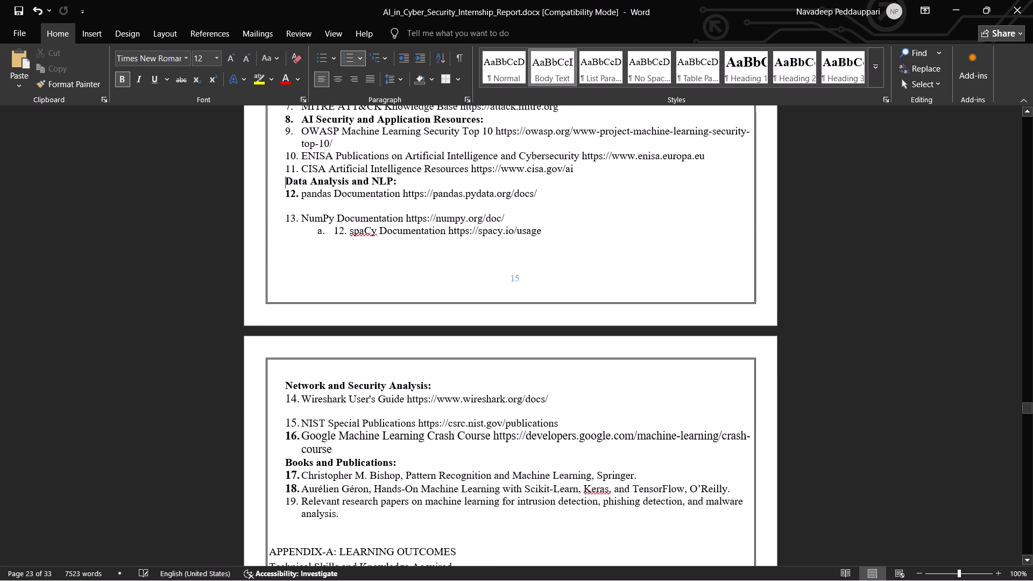
scroll(292, 179, up, 2)
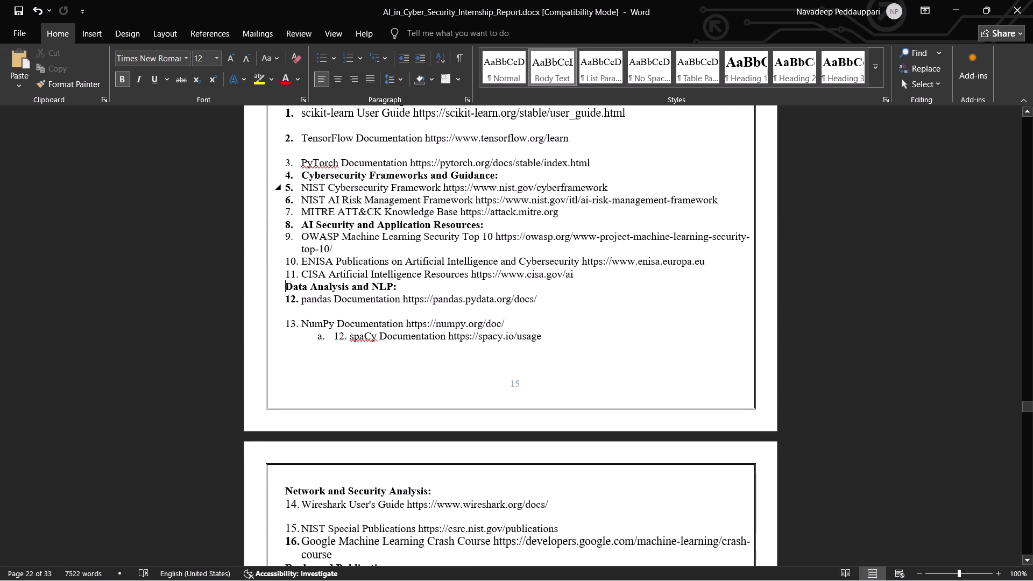
click(289, 173)
key(BackSpace)
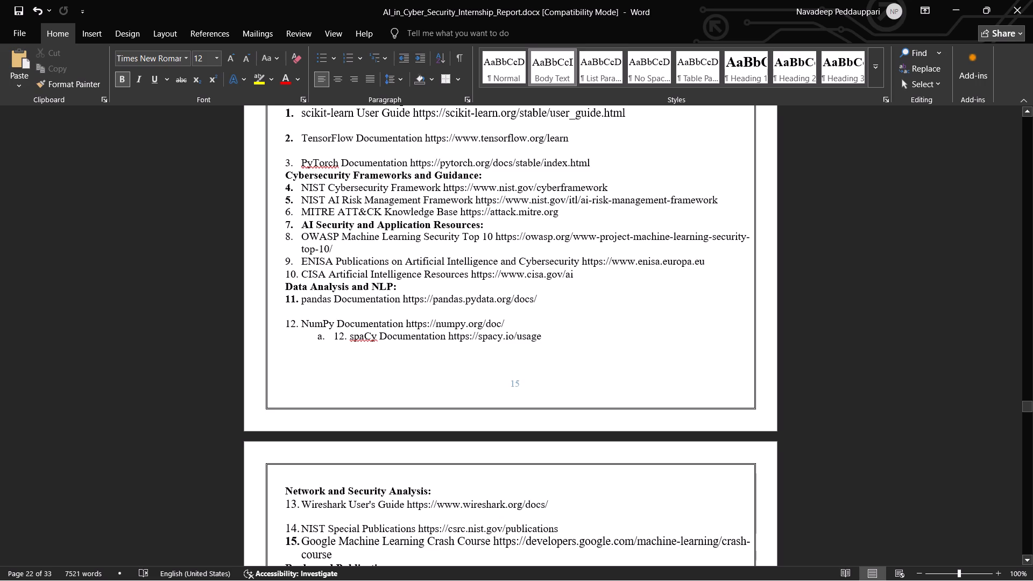
click(293, 224)
key(BackSpace)
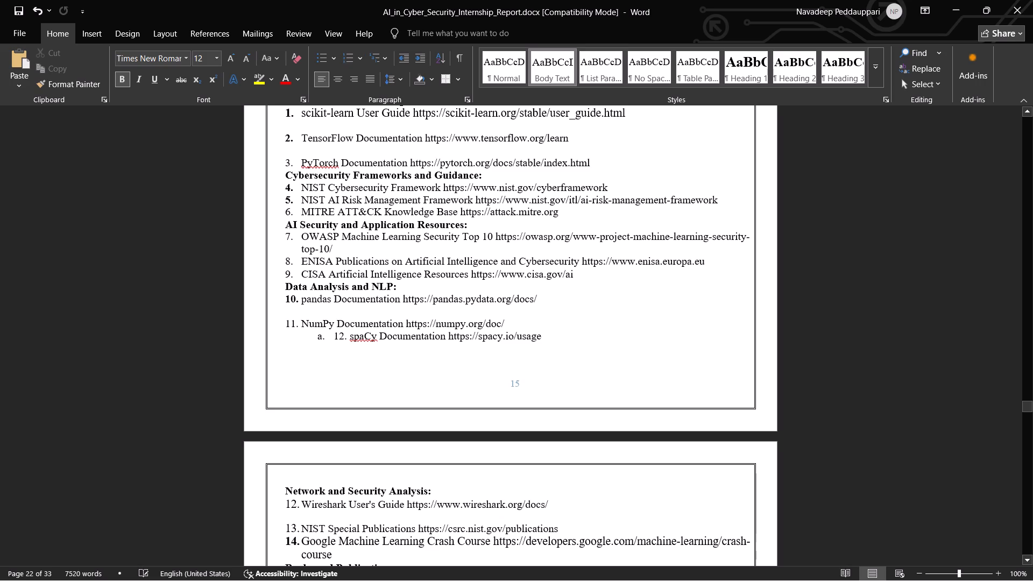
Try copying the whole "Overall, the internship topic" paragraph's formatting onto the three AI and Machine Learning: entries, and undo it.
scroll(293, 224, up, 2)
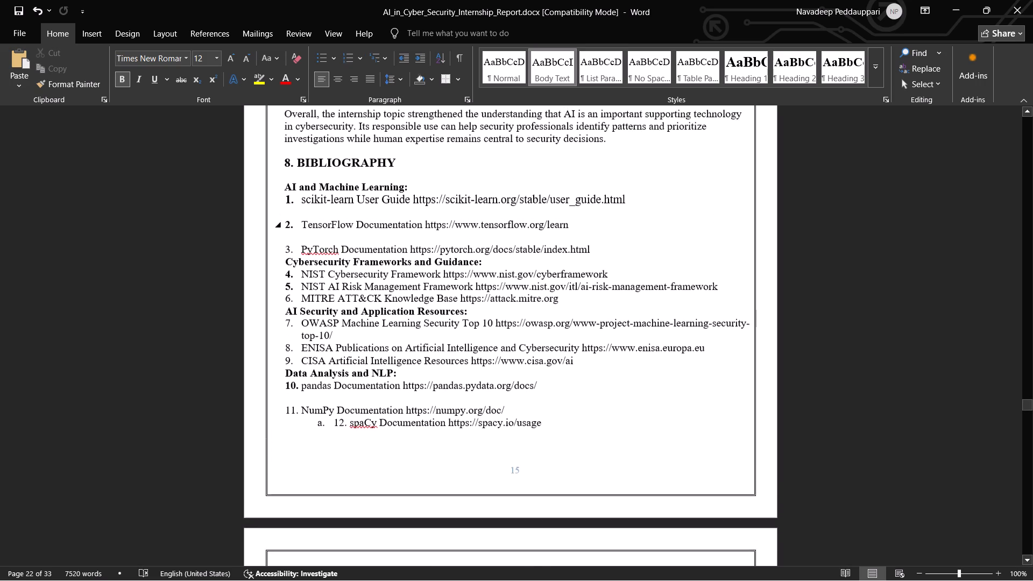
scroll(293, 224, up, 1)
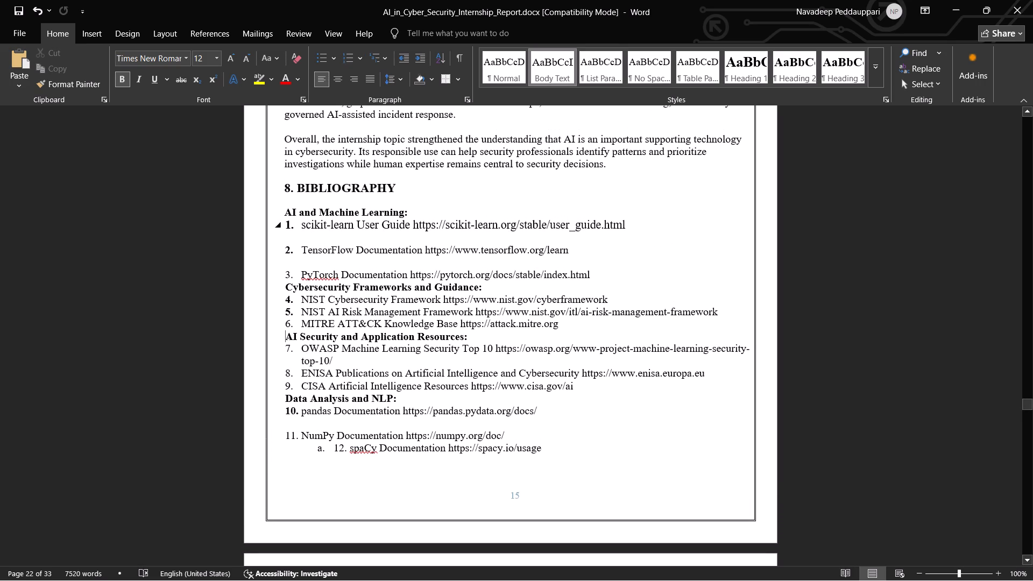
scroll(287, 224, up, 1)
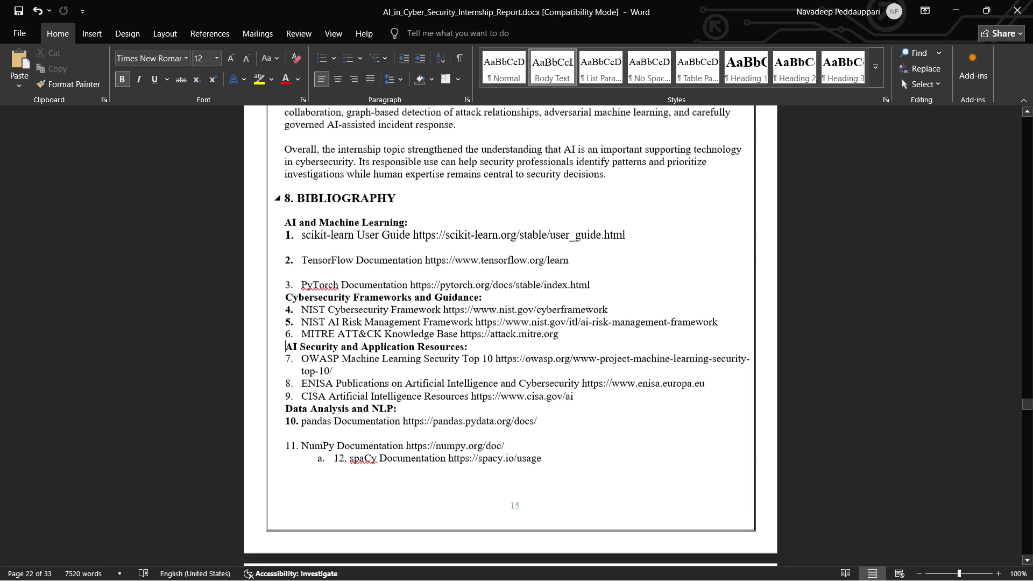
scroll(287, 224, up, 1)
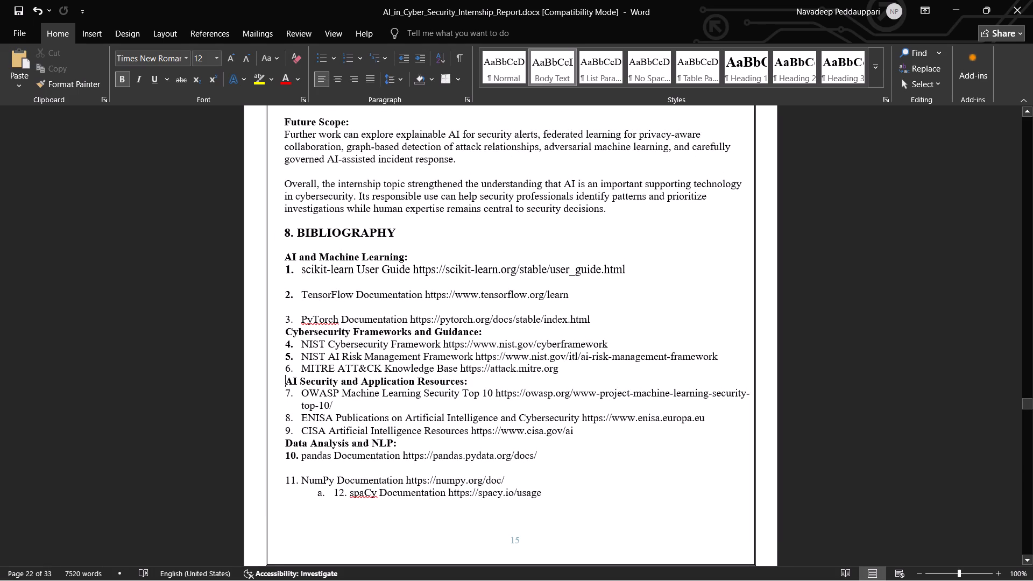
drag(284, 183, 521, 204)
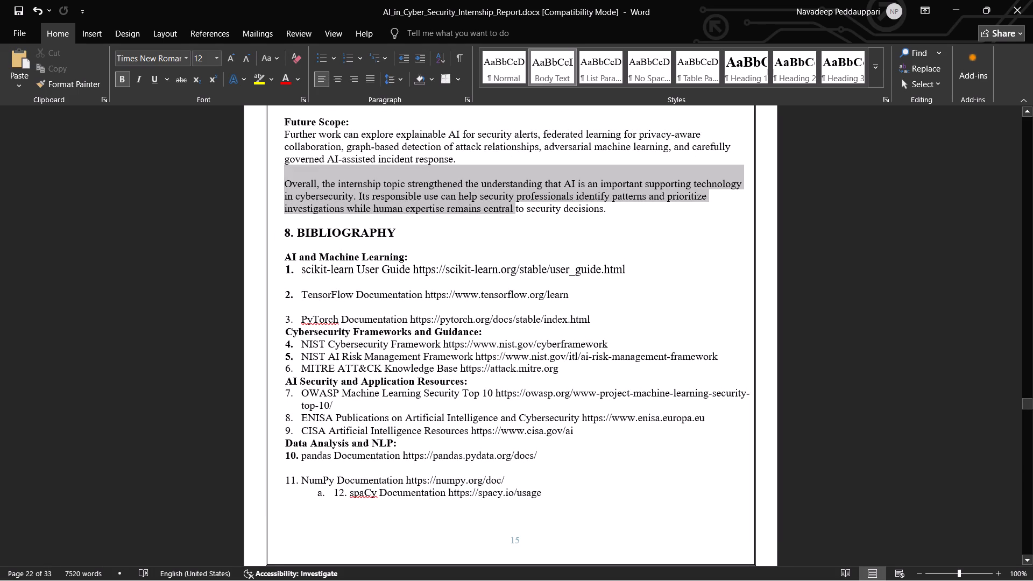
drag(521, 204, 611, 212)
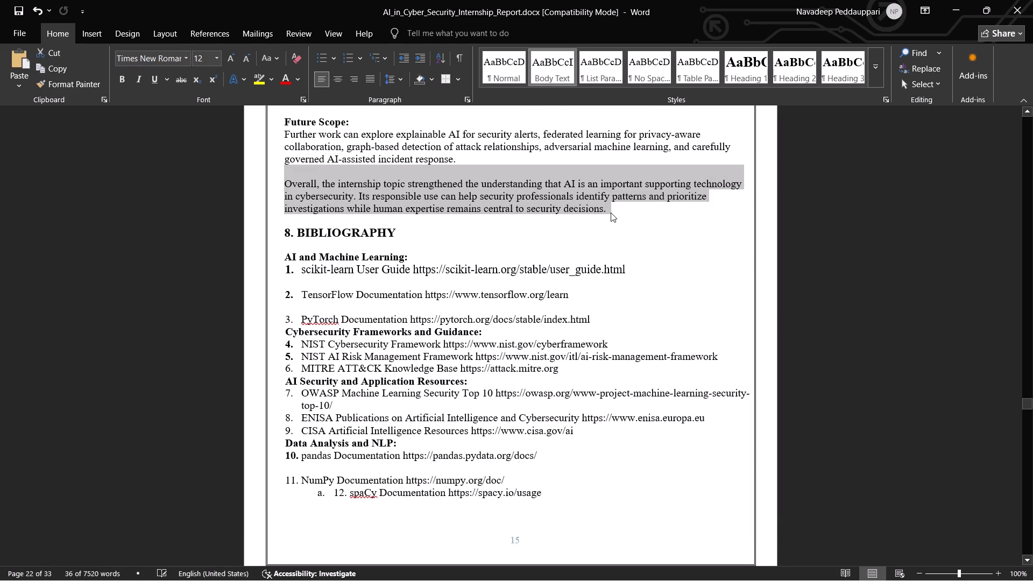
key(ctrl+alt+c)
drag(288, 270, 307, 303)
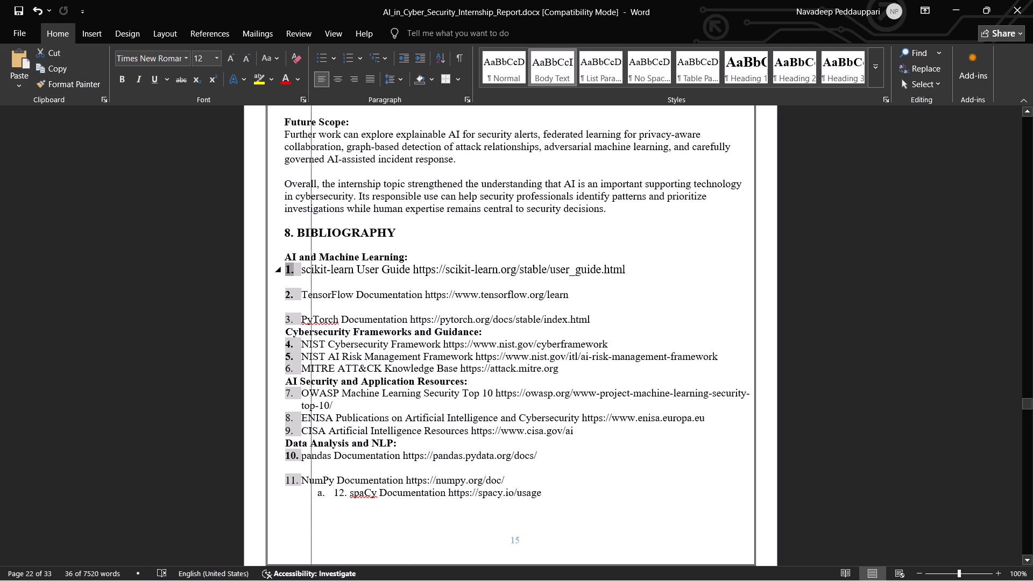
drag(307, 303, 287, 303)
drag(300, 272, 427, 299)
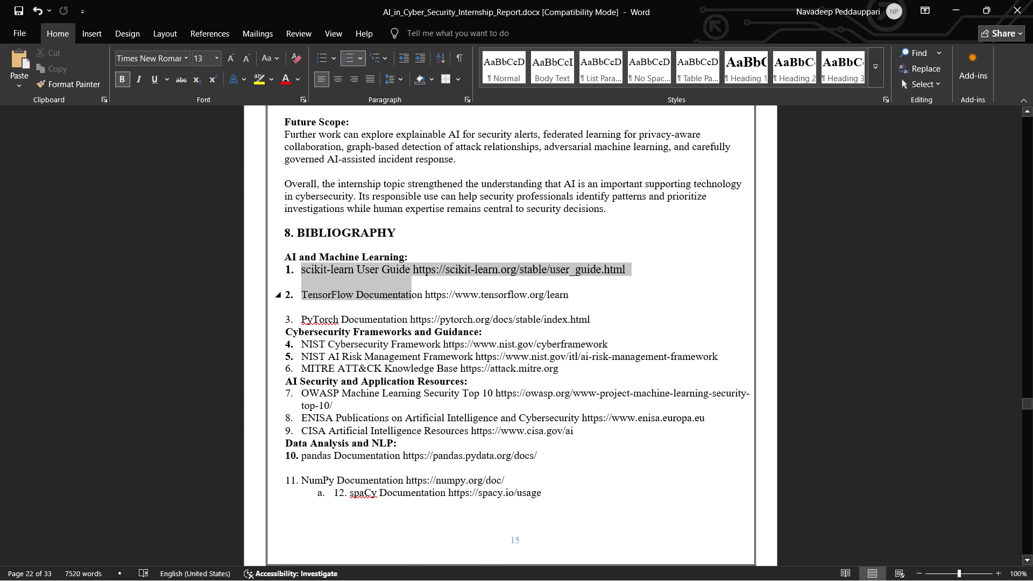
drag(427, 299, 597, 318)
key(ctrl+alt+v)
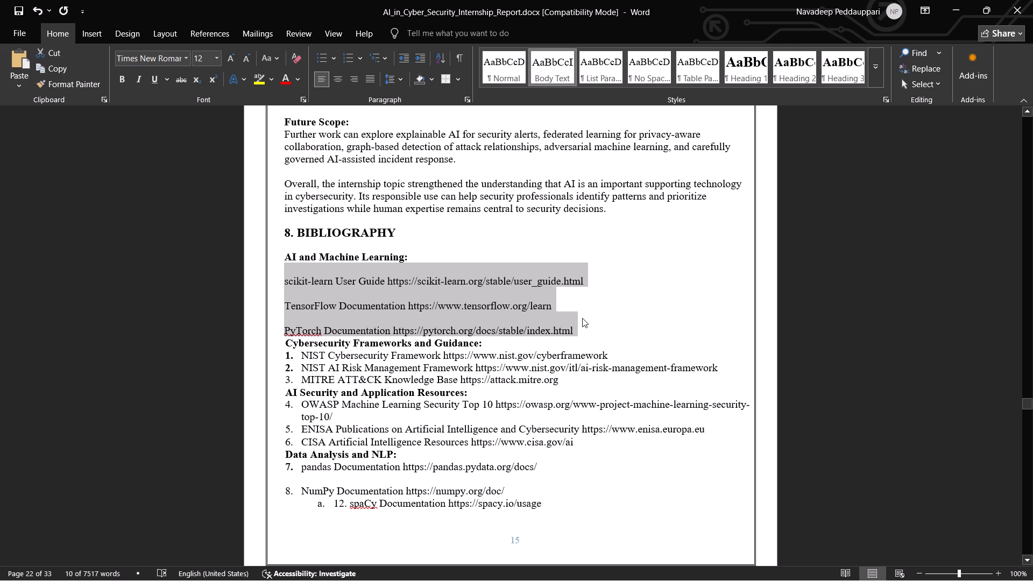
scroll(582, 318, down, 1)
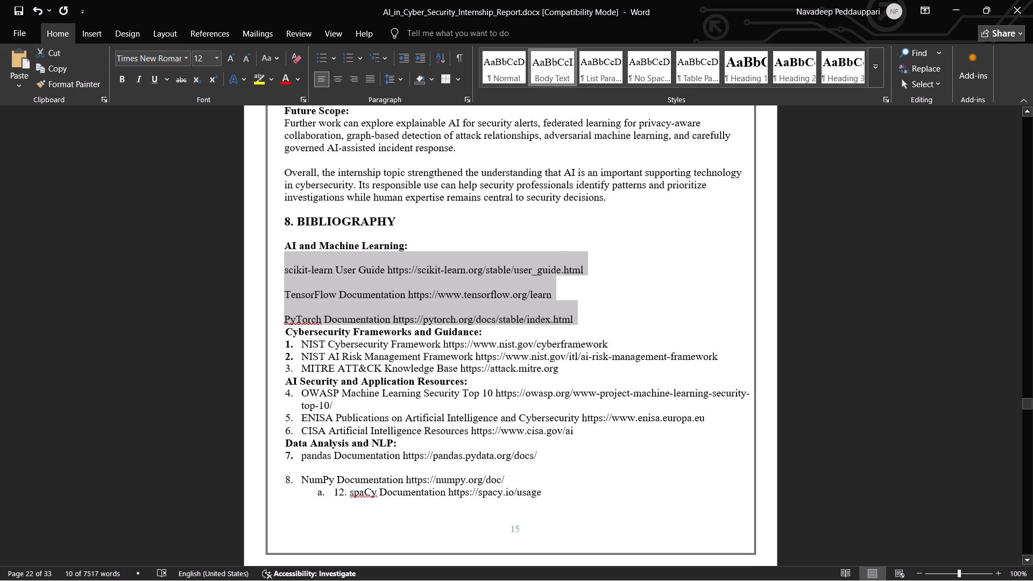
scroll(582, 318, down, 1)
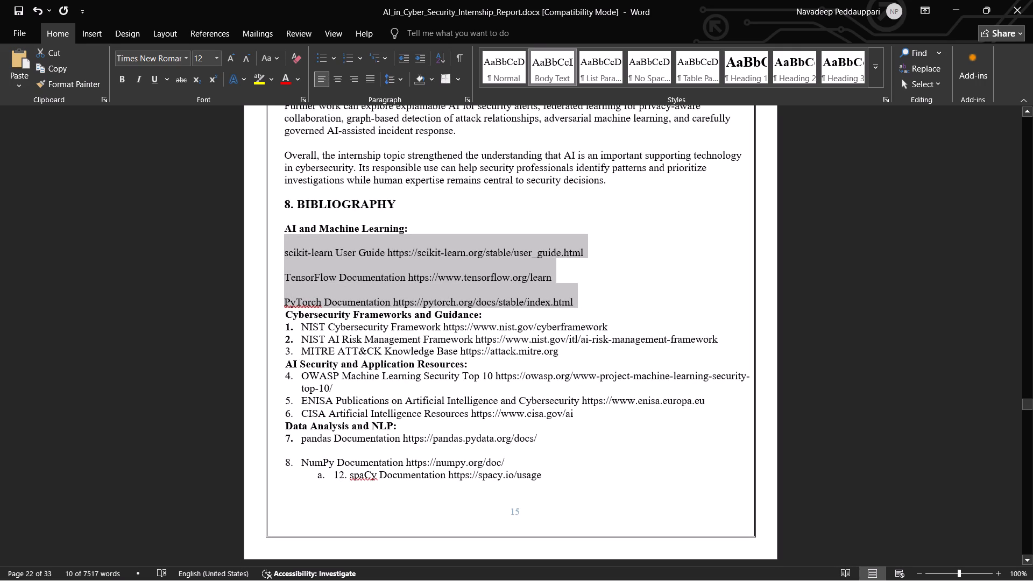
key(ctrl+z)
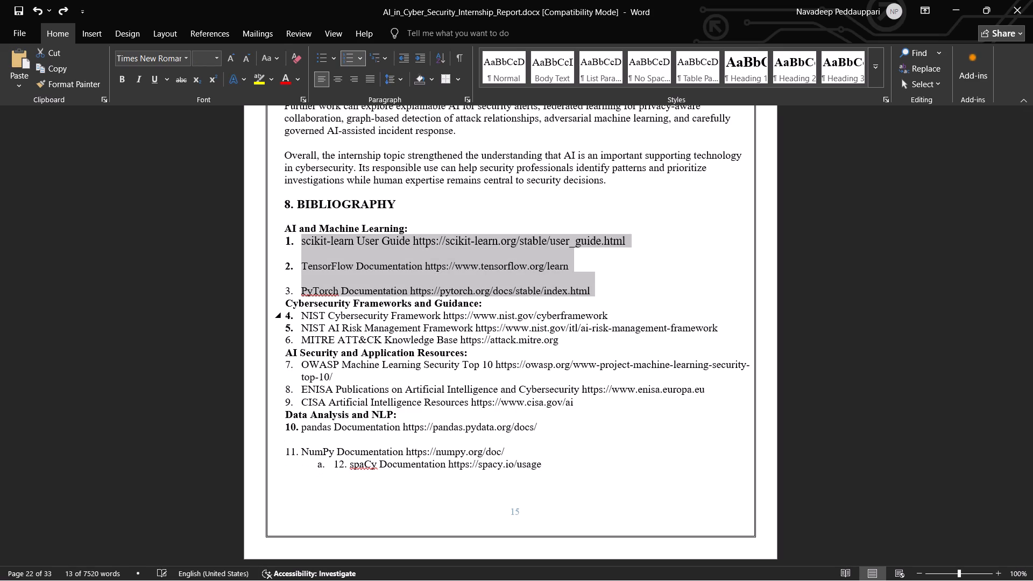
Copy the formatting of a few words in the "Overall" paragraph and apply it to the three AI and Machine Learning: entries.
drag(332, 170, 376, 167)
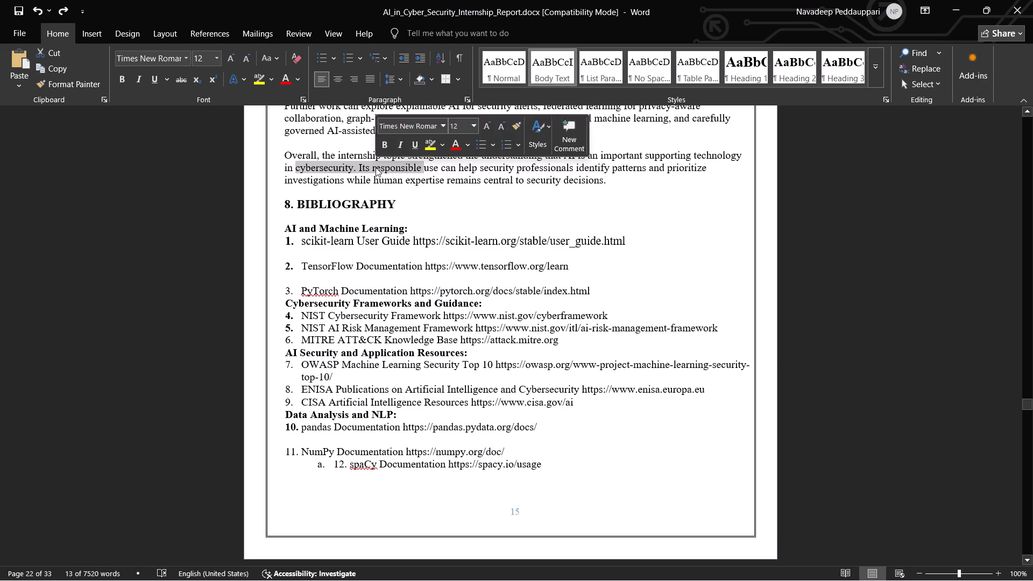
key(ctrl+alt+c)
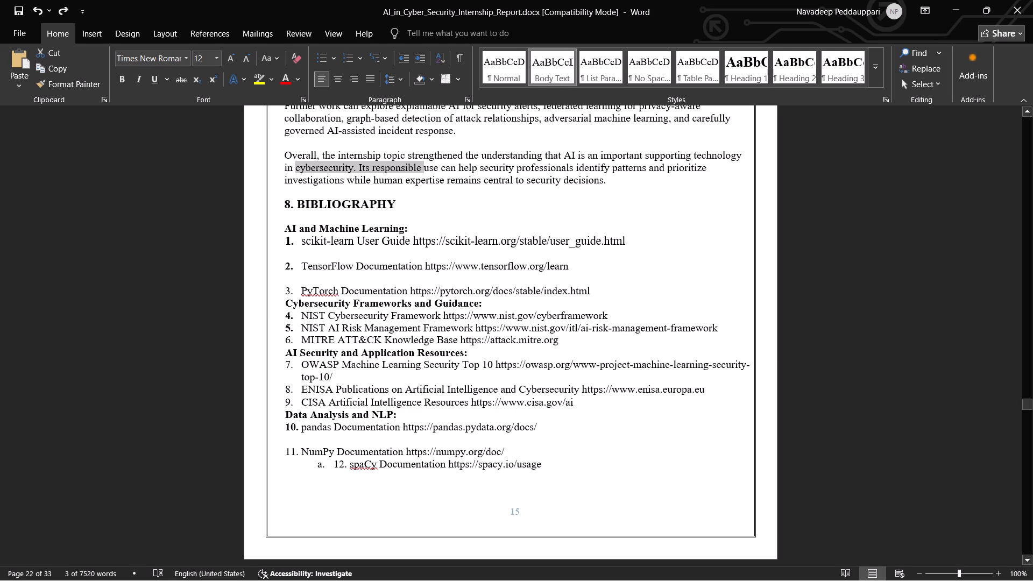
drag(301, 240, 596, 296)
key(ctrl+alt+v)
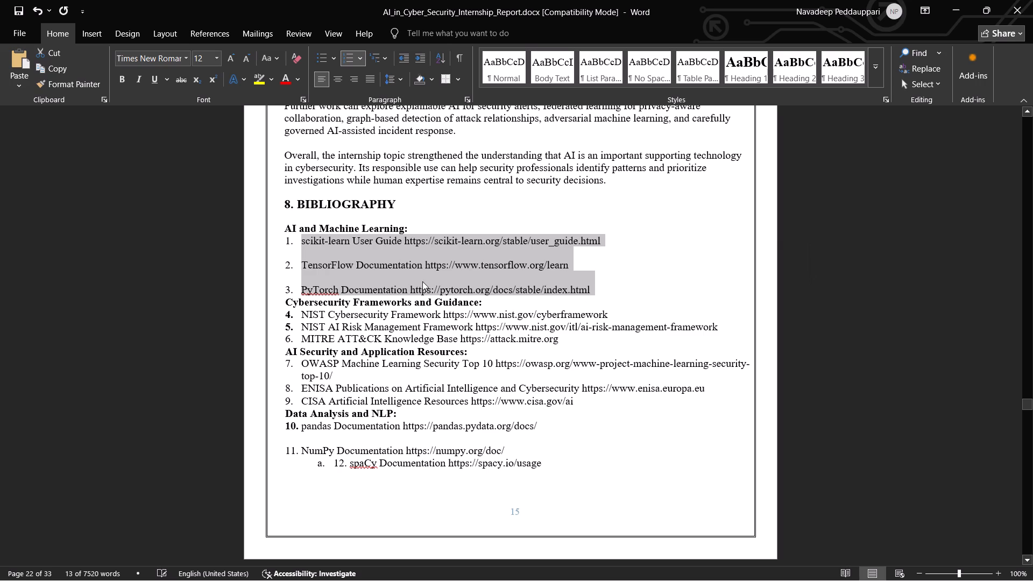
Remove the space before the PyTorch Documentation entry in the Bibliography.
click(398, 82)
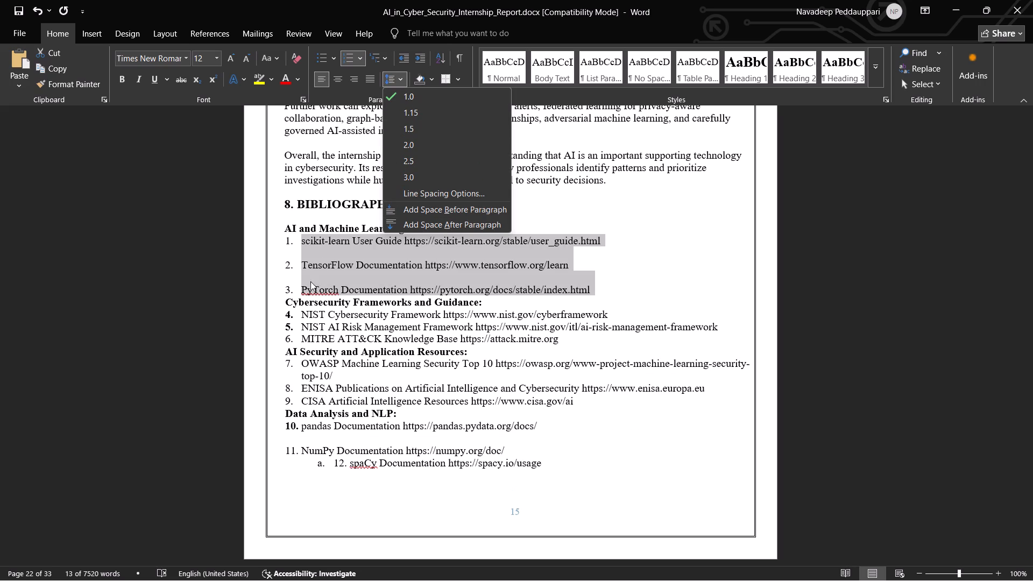
click(307, 285)
click(307, 285)
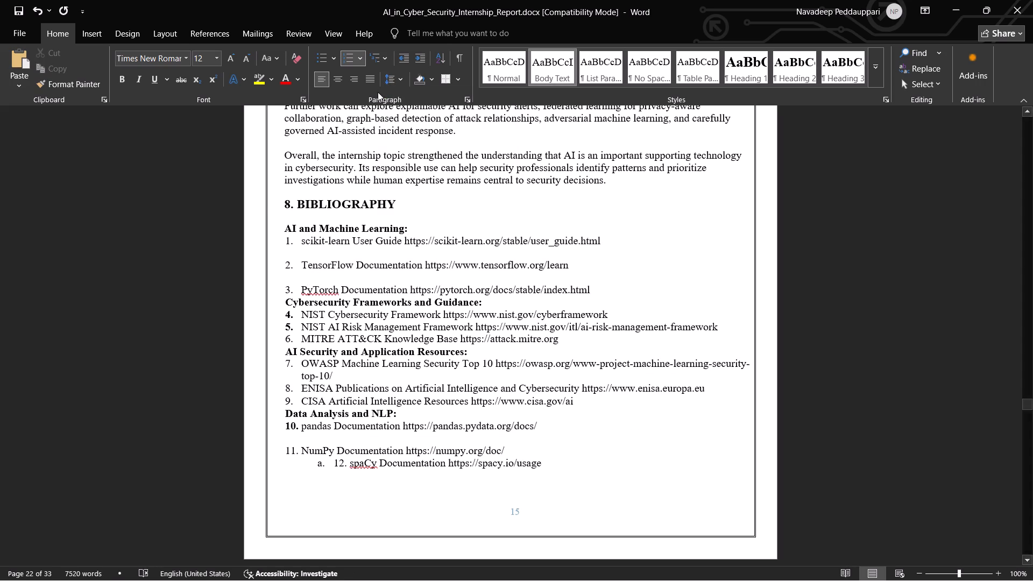
click(398, 77)
click(414, 207)
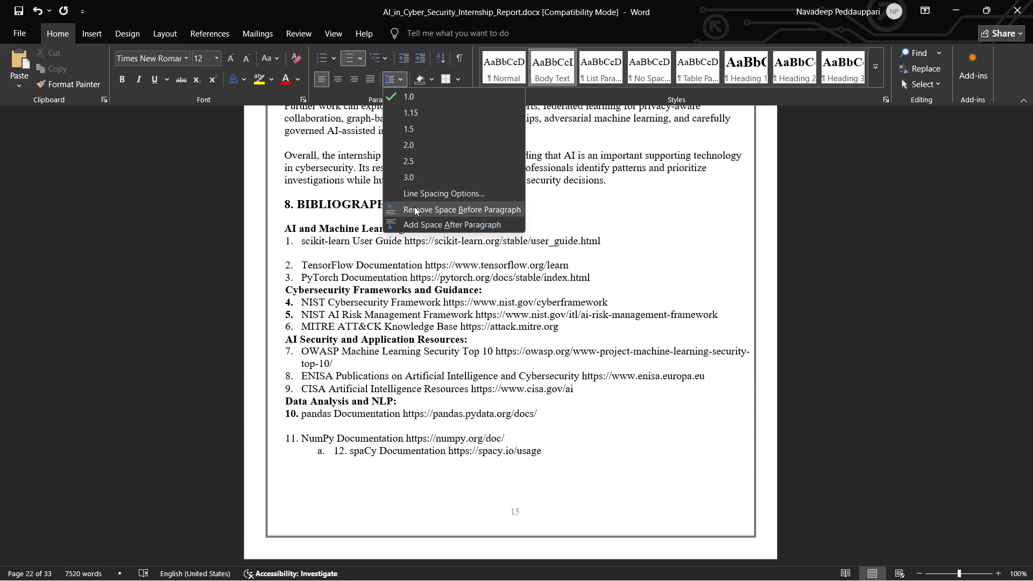
Remove the space before the TensorFlow Documentation entry in the Bibliography.
click(321, 264)
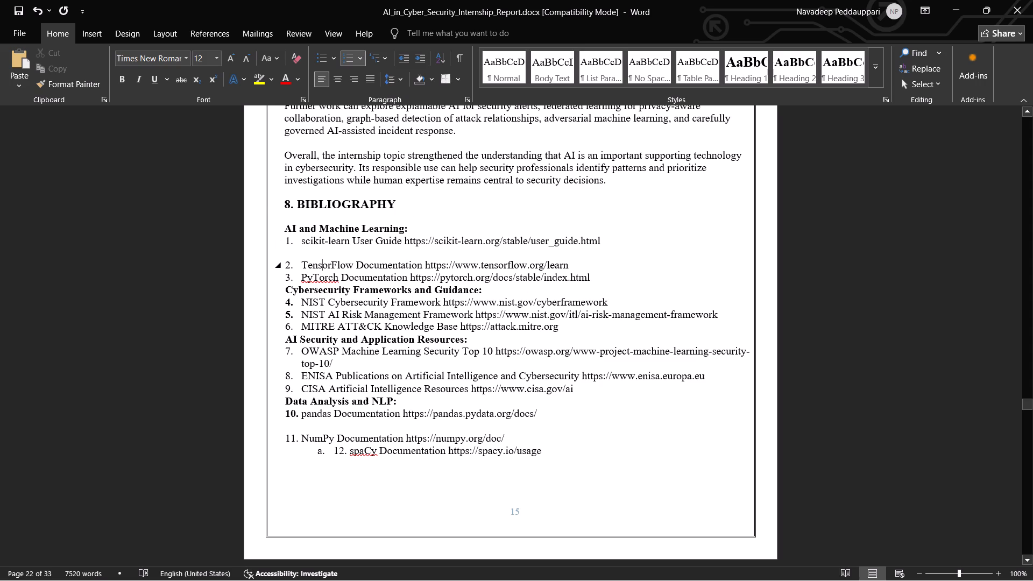
click(395, 77)
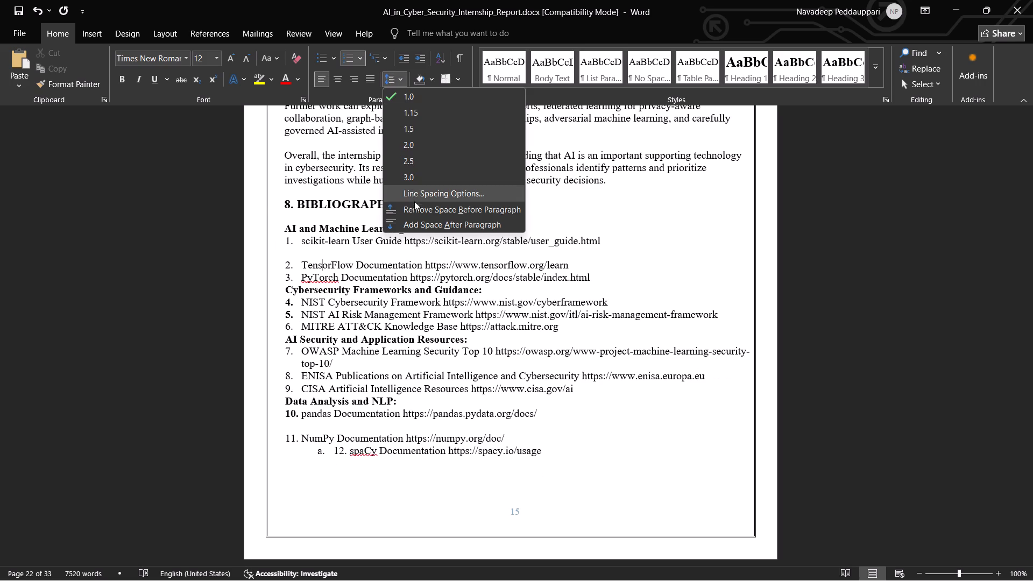
Remove the space before the TensorFlow Documentation entry in the Bibliography.
click(416, 206)
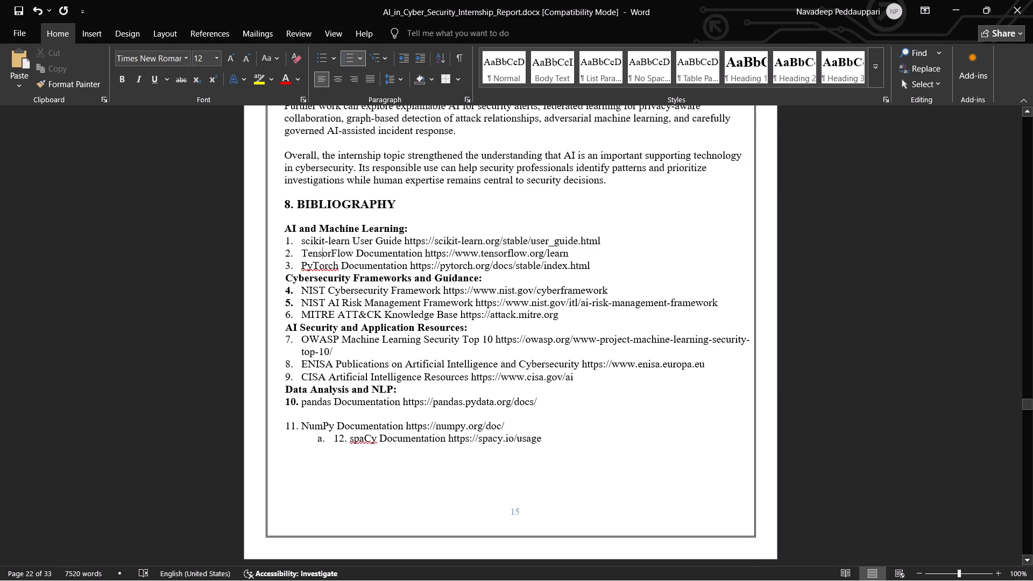
Add space before the "Cybersecurity Frameworks and Guidance:" label in the Bibliography.
click(363, 278)
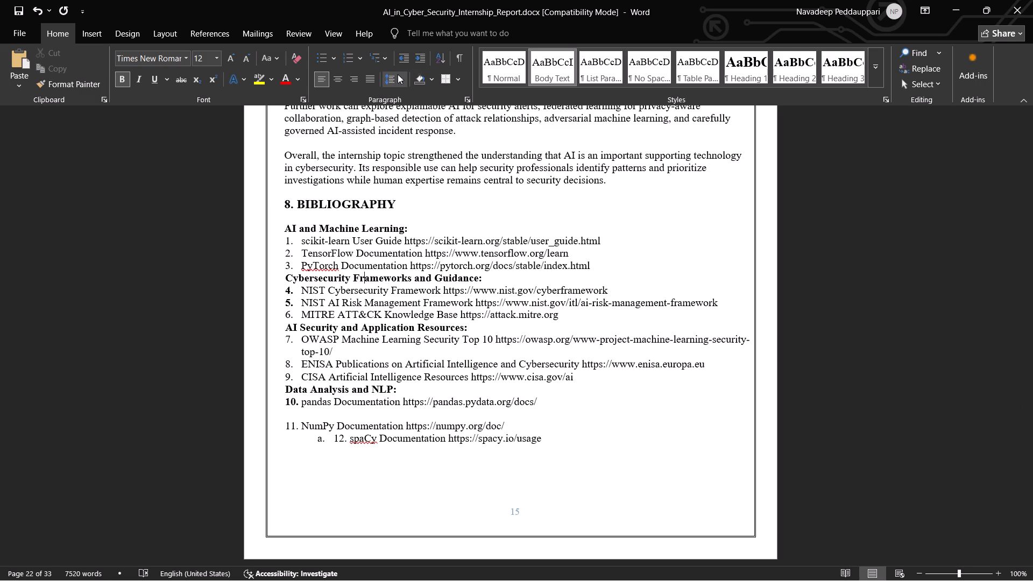
click(398, 74)
click(412, 212)
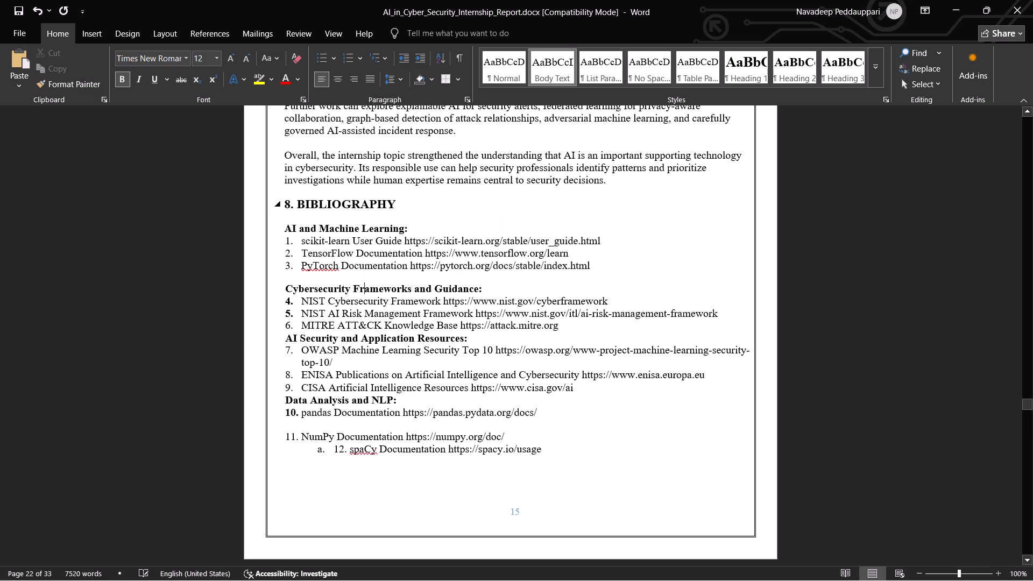
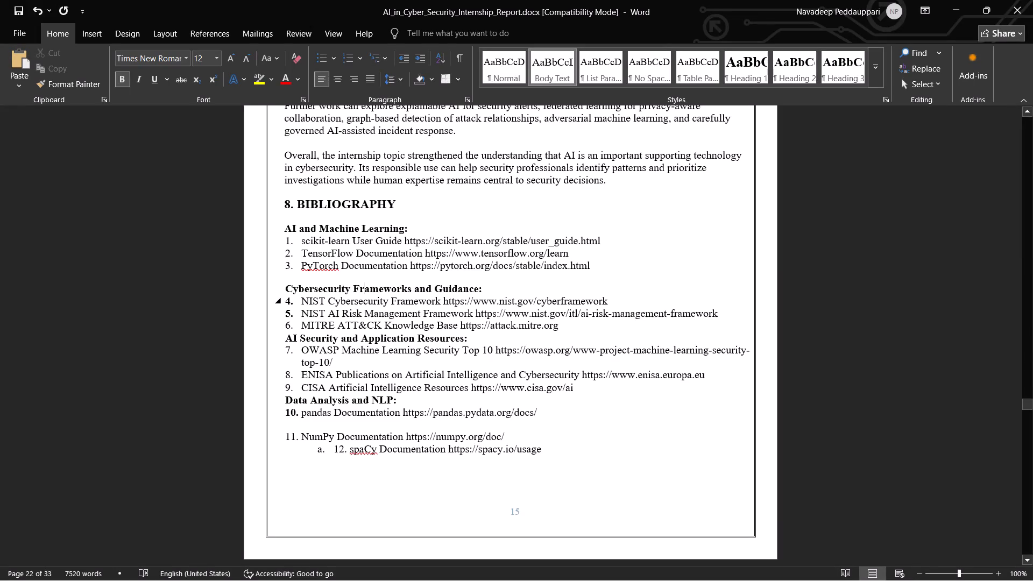
Copy the formatting of the three AI and Machine Learning: entries onto the three Cybersecurity Frameworks and Guidance: entries.
drag(303, 242, 581, 269)
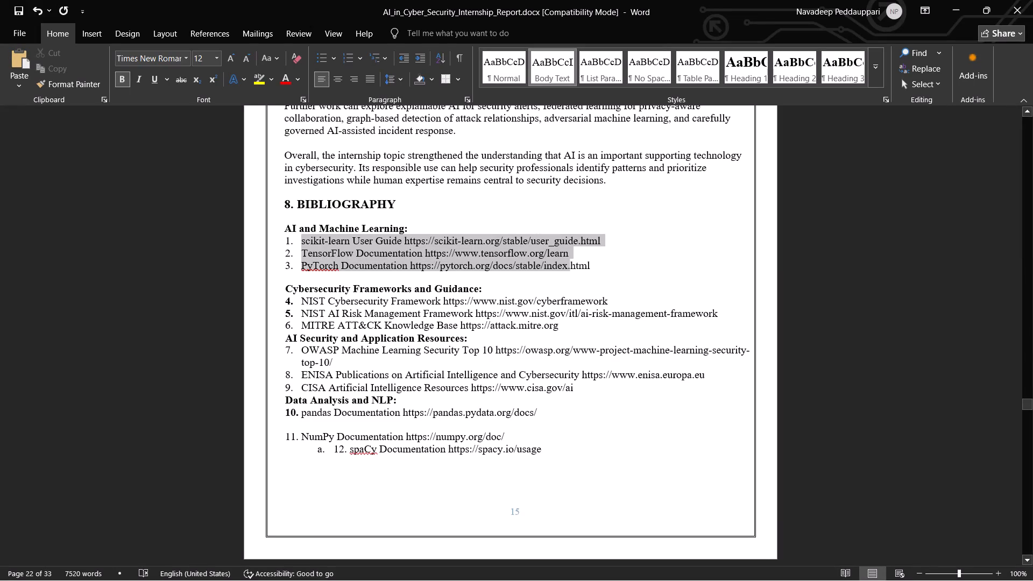
drag(581, 269, 604, 266)
key(ctrl+alt+c)
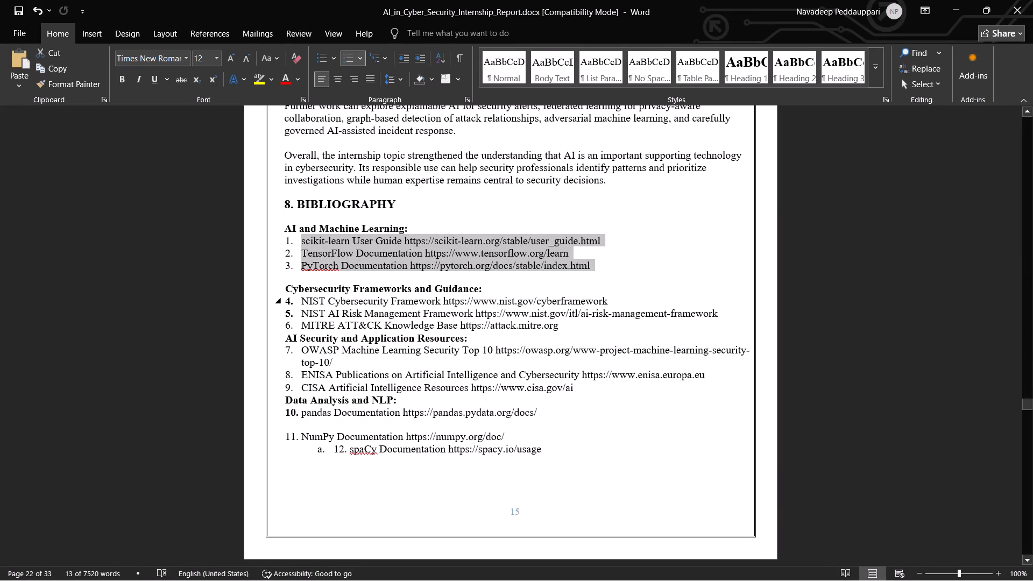
drag(303, 301, 563, 332)
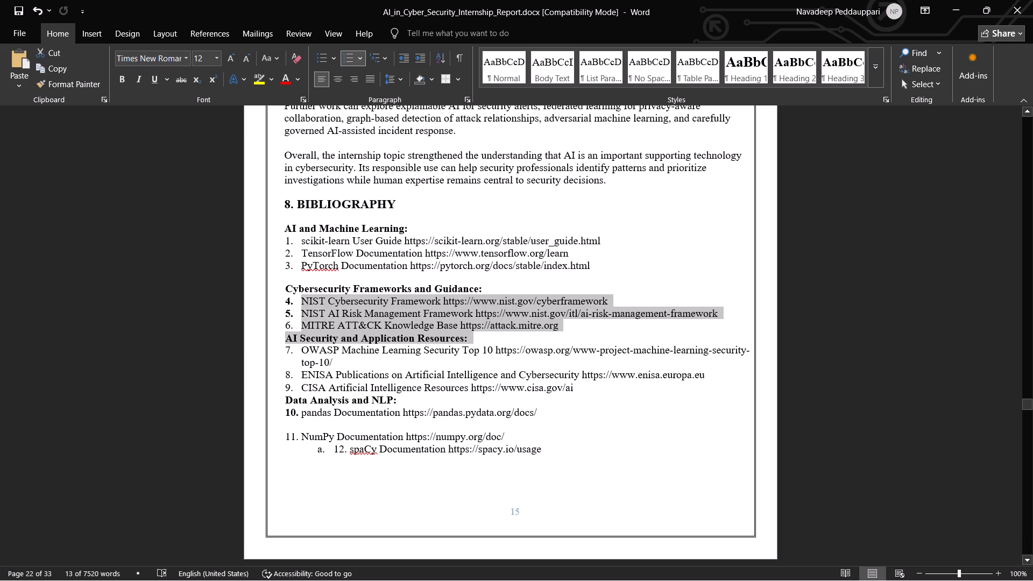
drag(563, 332, 571, 325)
key(ctrl+alt+v)
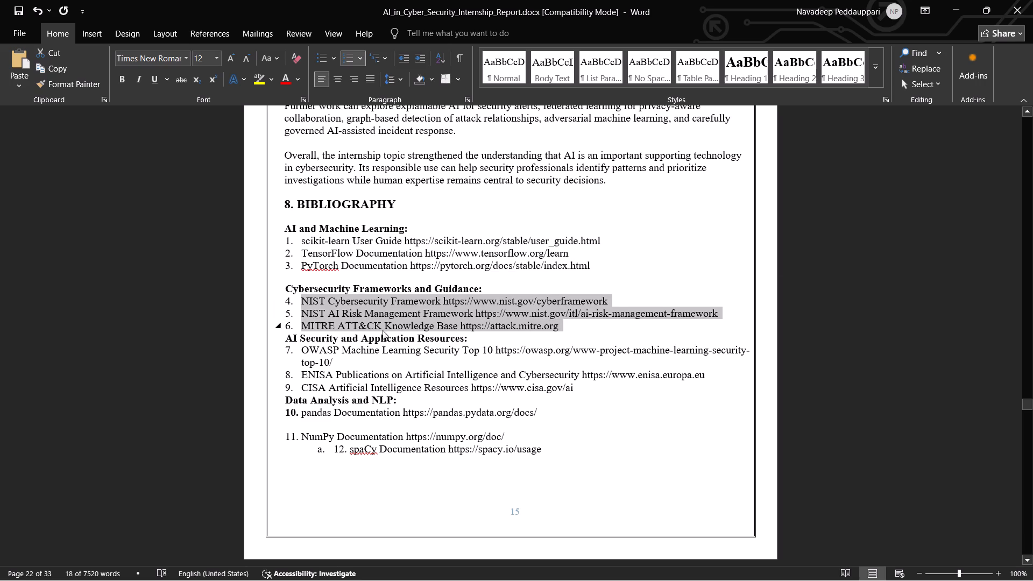
Add space before the AI Security and Application Resources: heading in the Bibliography.
click(355, 339)
click(397, 73)
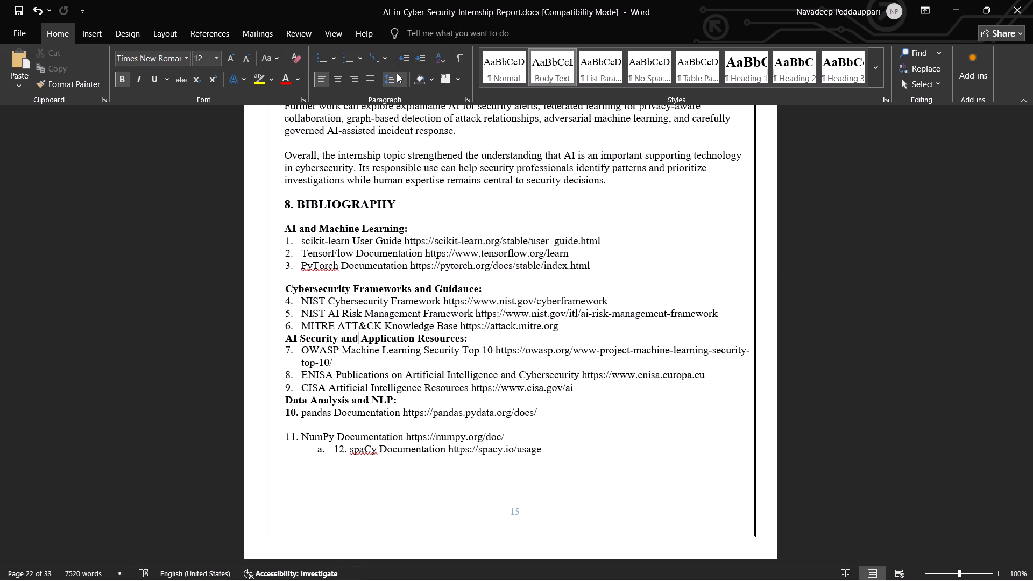
click(415, 208)
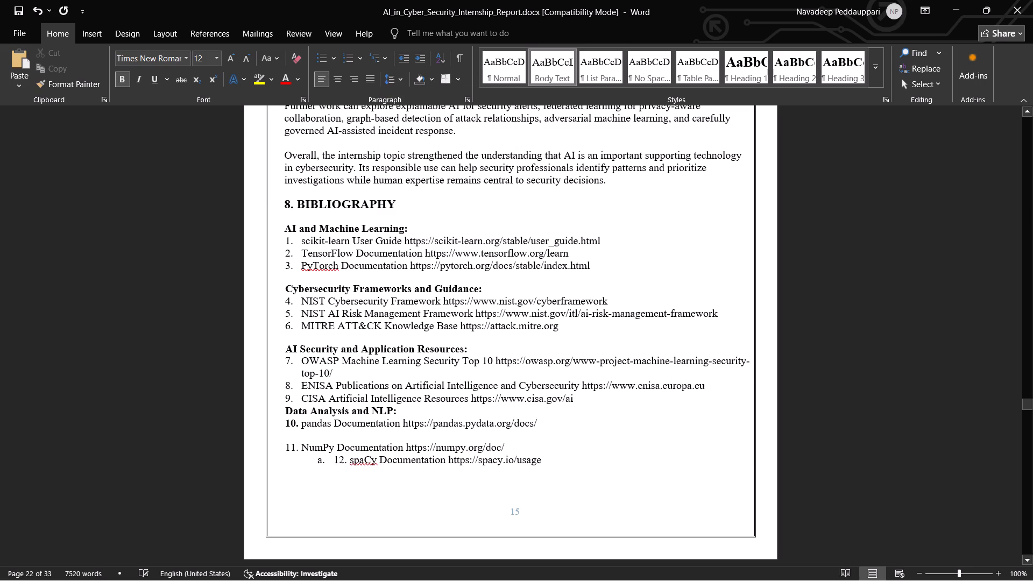
Add space before the Data Analysis and NLP: heading in the Bibliography.
click(343, 410)
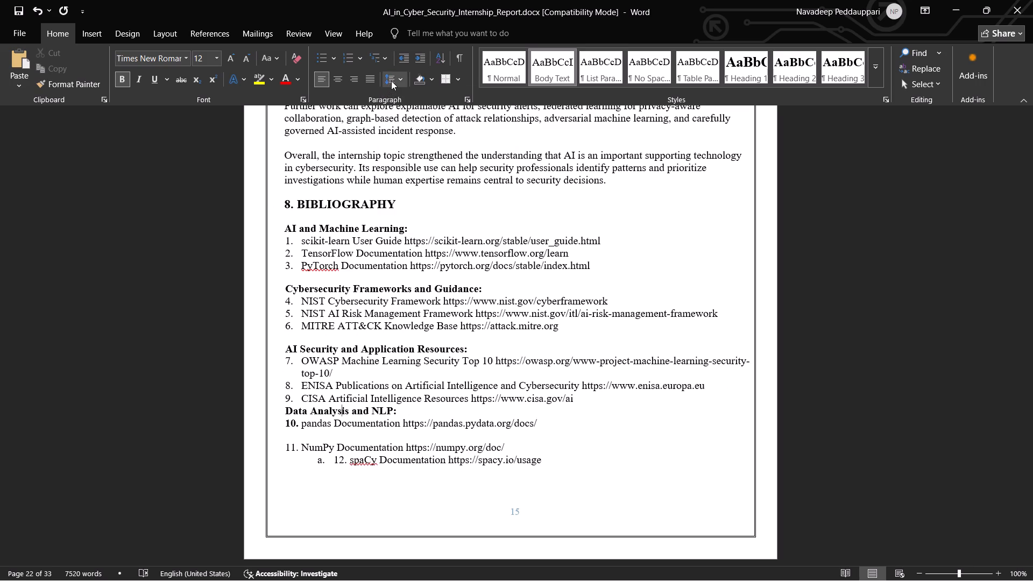
click(391, 81)
click(415, 204)
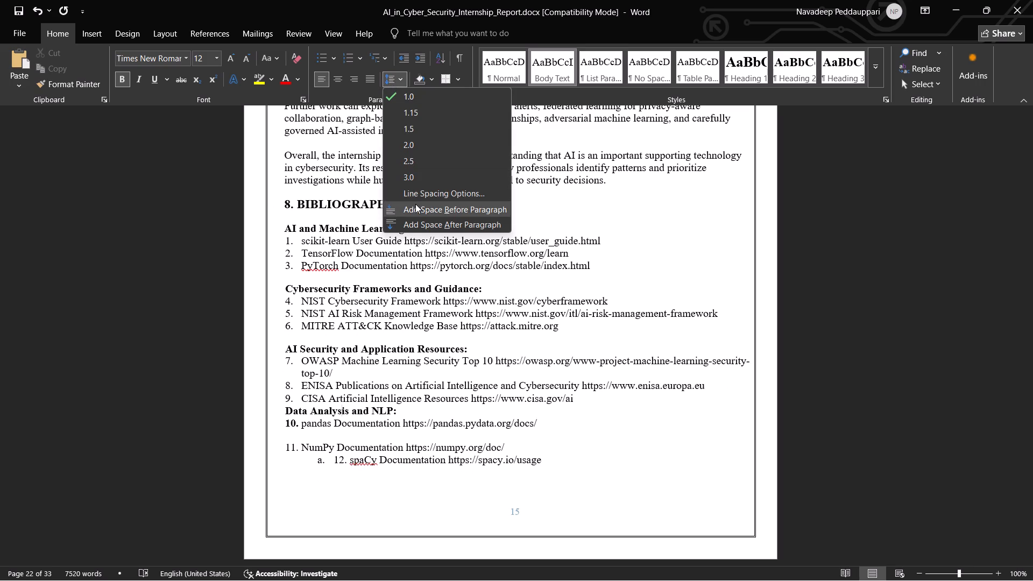
click(415, 204)
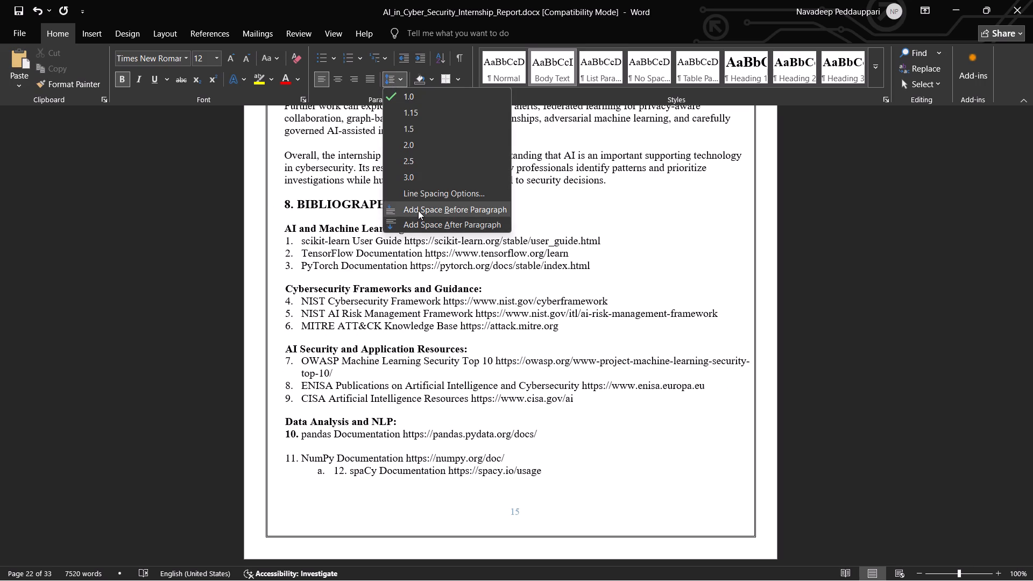
click(418, 210)
Remove the automatic "a." numbering from the spaCy Documentation entry and indent it in line with the NumPy Documentation entry.
scroll(393, 327, down, 5)
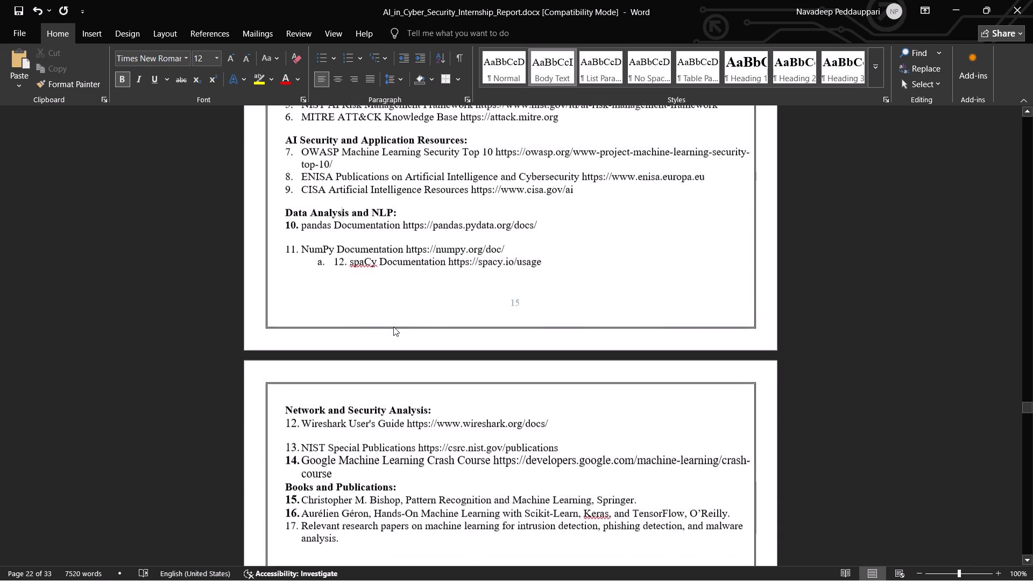
scroll(393, 327, down, 1)
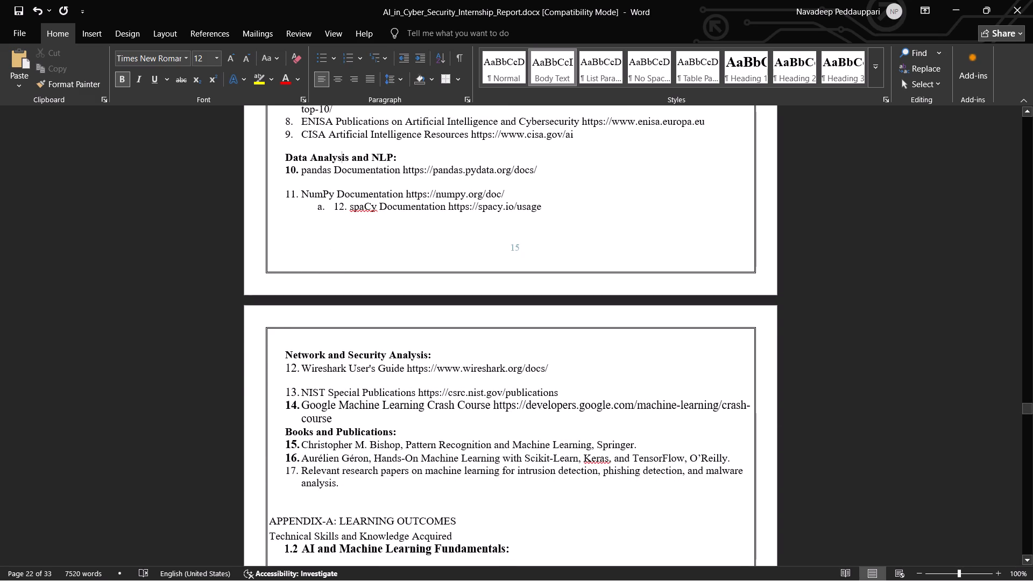
click(323, 209)
key(BackSpace)
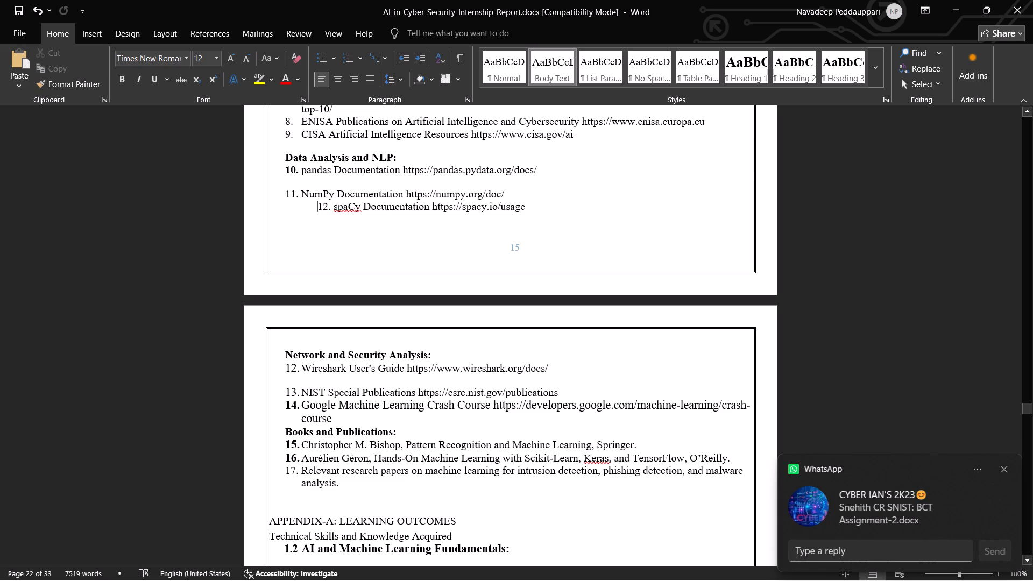
key(BackSpace)
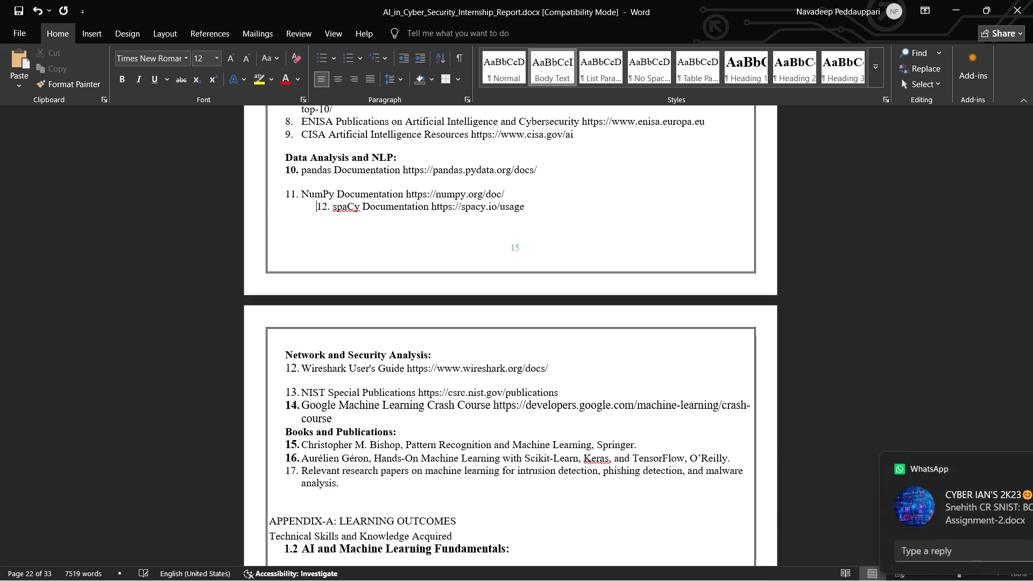
key(BackSpace)
key(Tab)
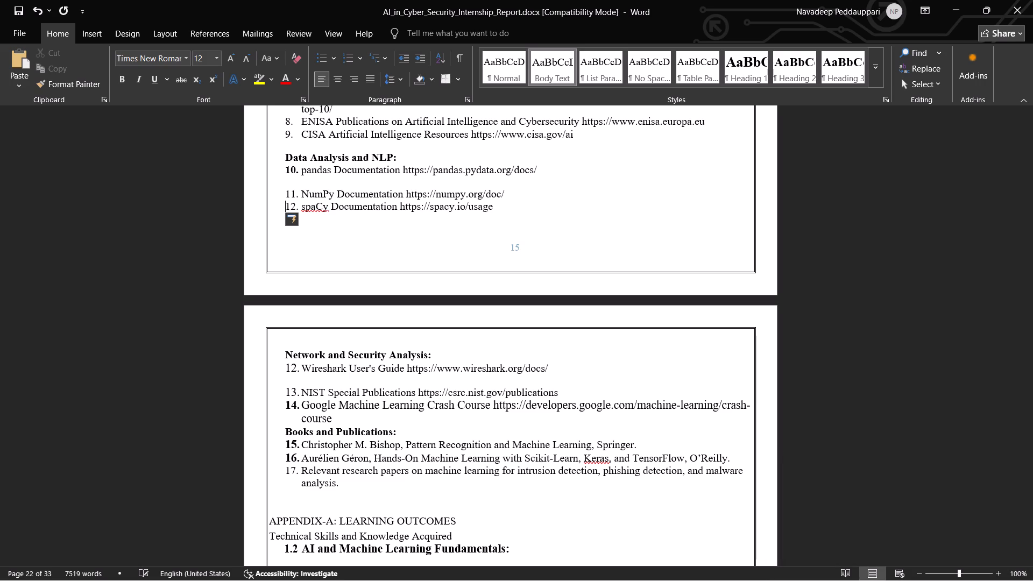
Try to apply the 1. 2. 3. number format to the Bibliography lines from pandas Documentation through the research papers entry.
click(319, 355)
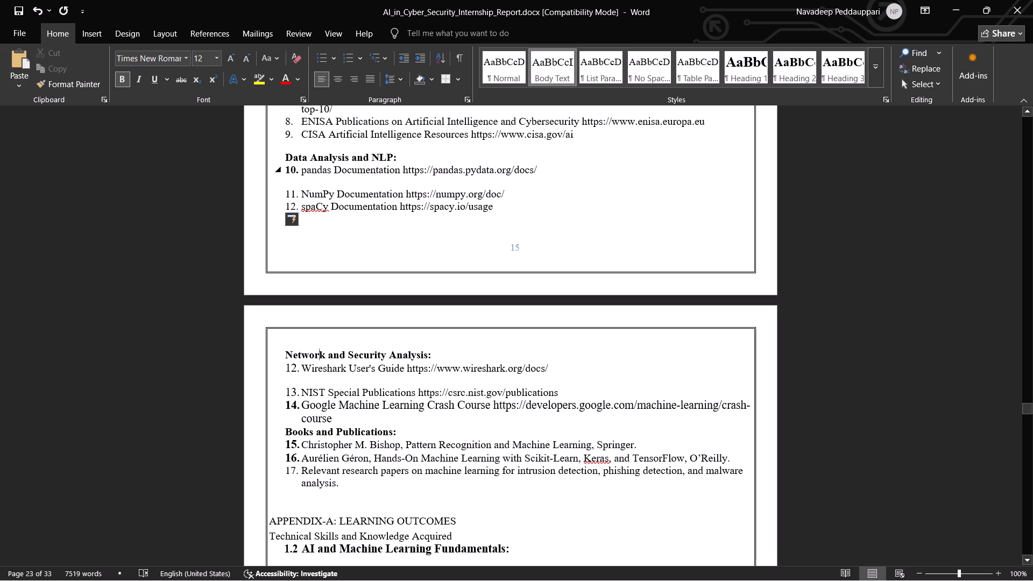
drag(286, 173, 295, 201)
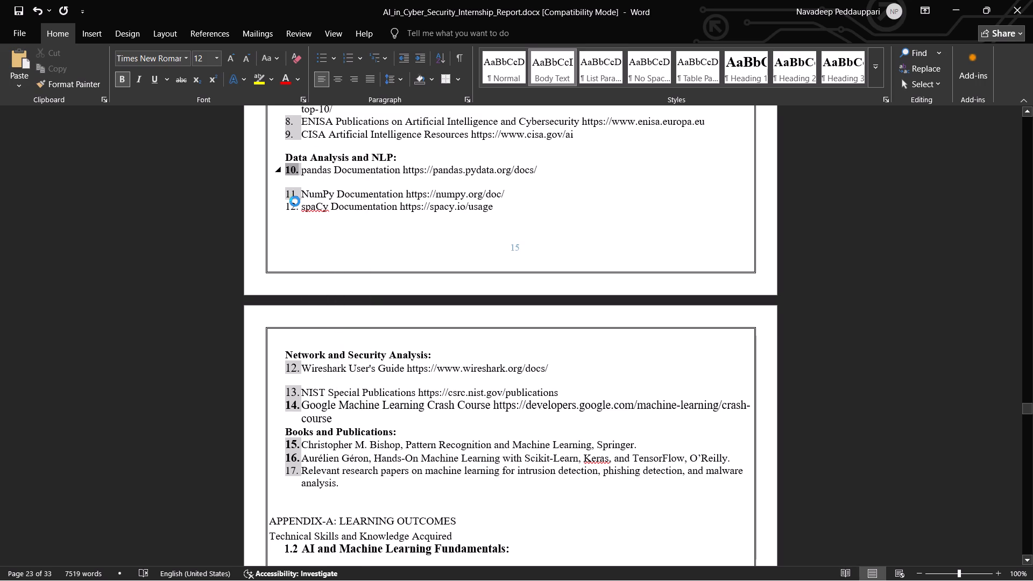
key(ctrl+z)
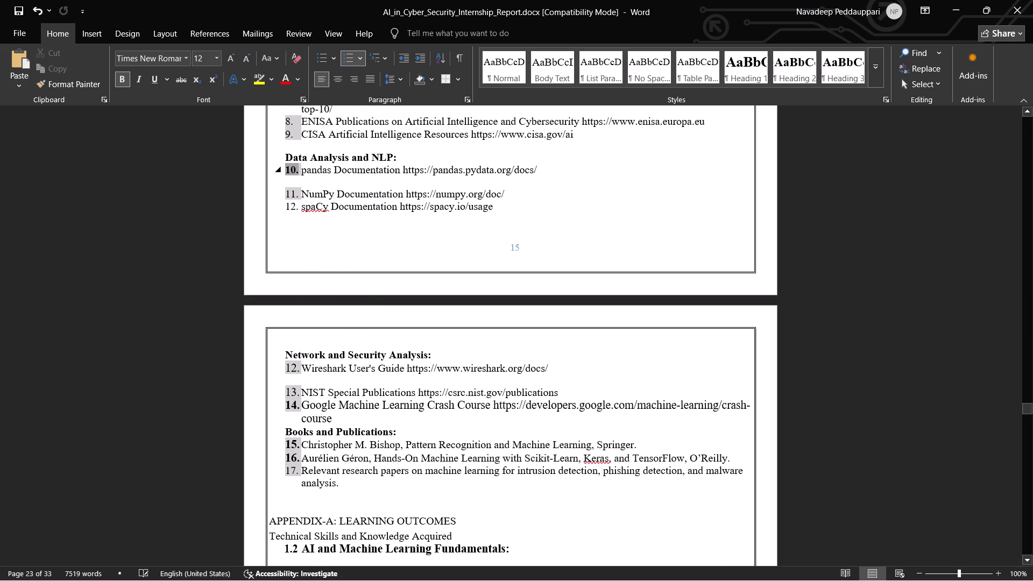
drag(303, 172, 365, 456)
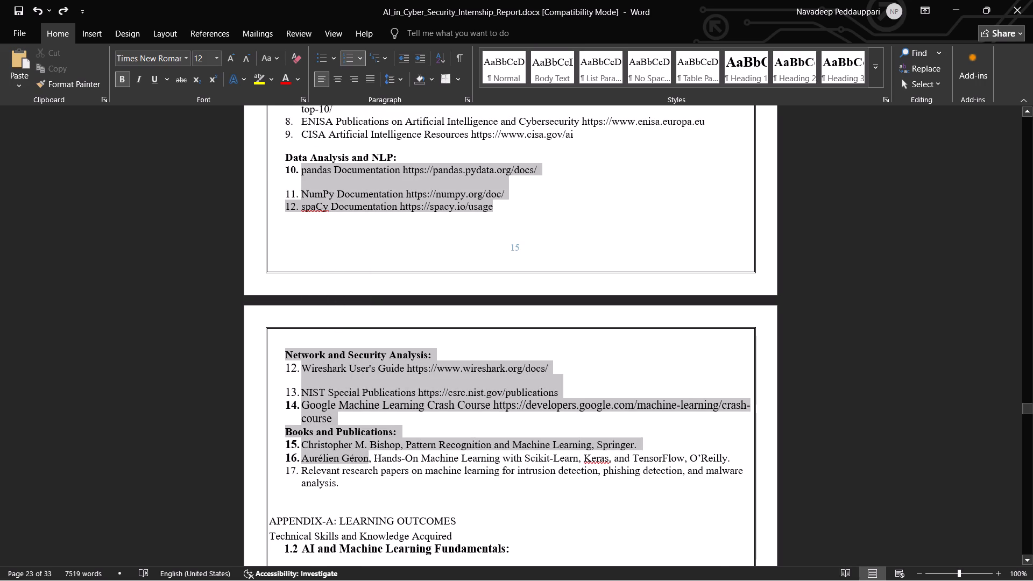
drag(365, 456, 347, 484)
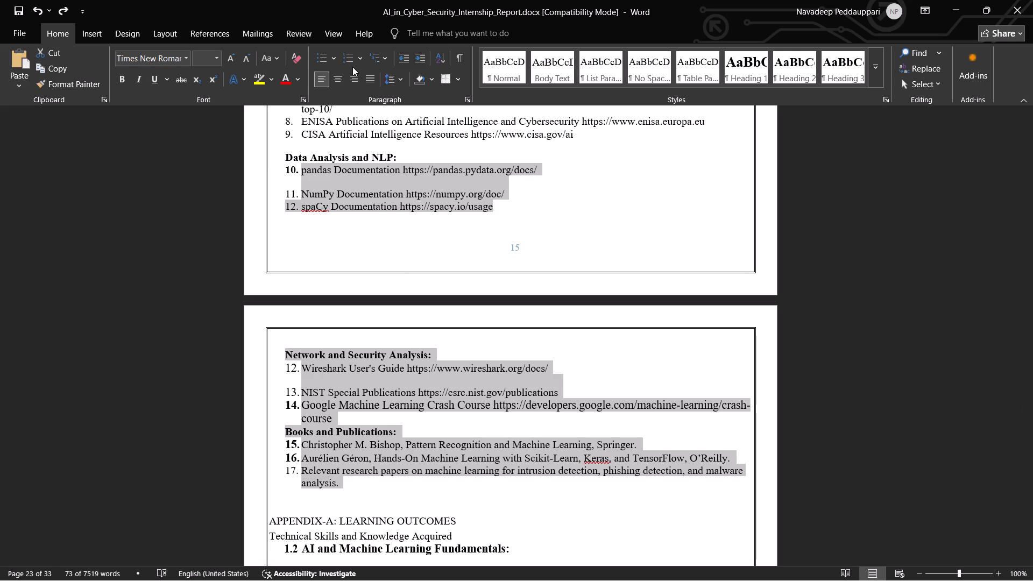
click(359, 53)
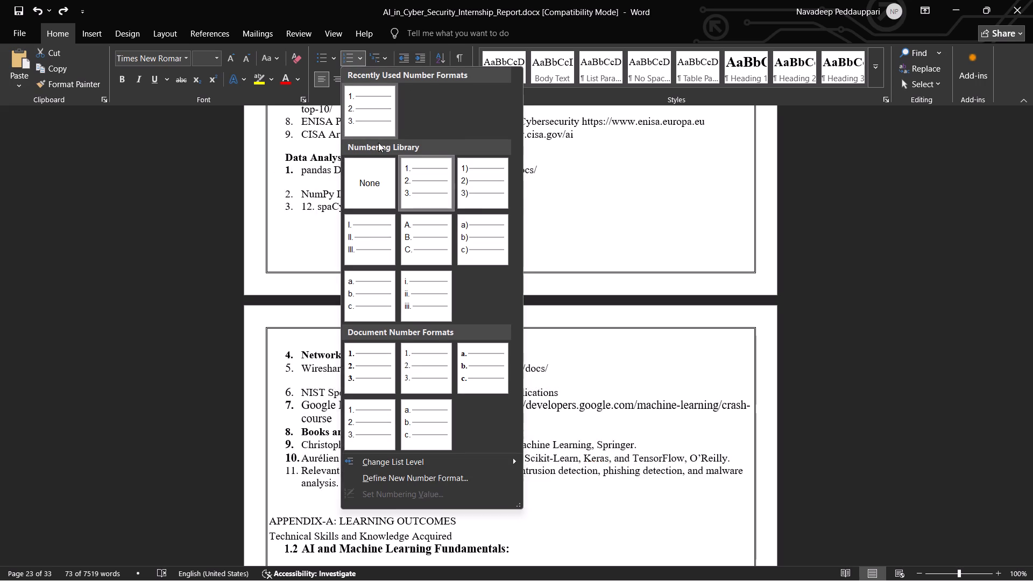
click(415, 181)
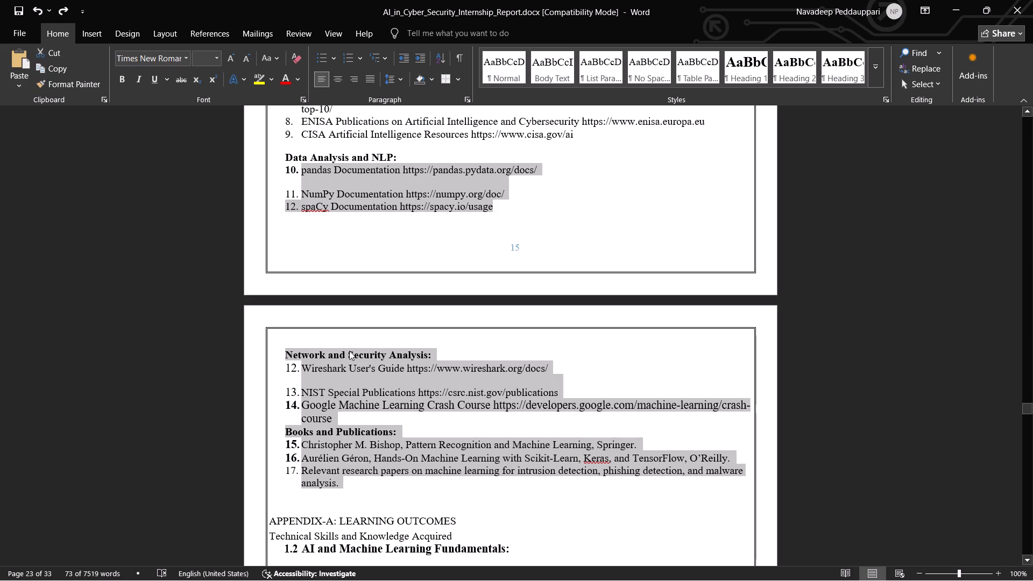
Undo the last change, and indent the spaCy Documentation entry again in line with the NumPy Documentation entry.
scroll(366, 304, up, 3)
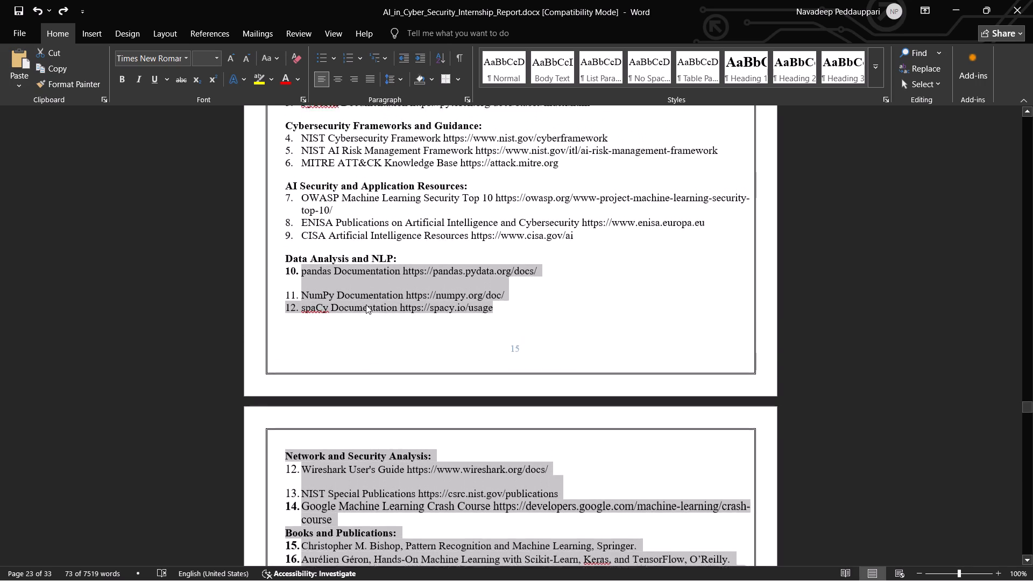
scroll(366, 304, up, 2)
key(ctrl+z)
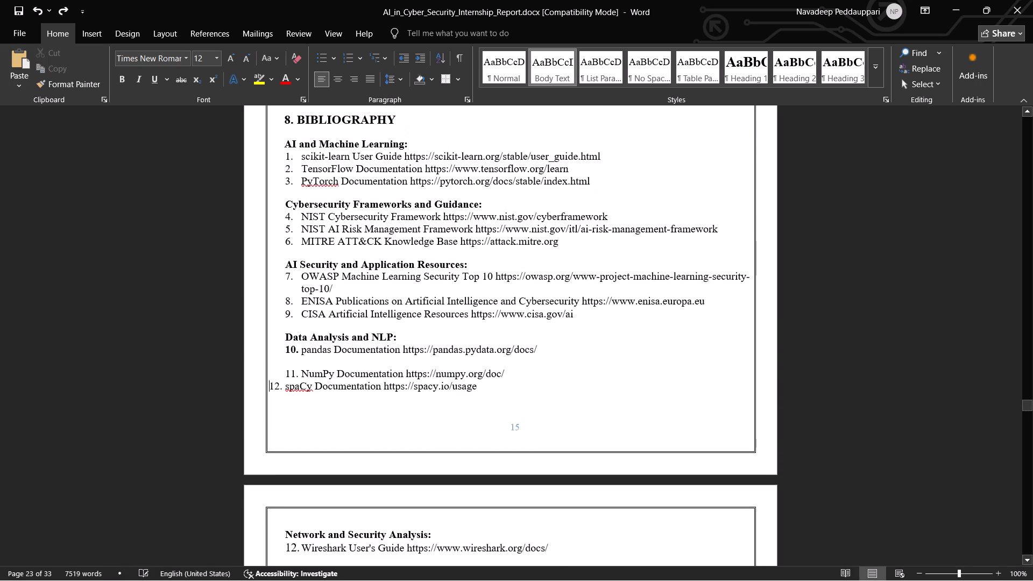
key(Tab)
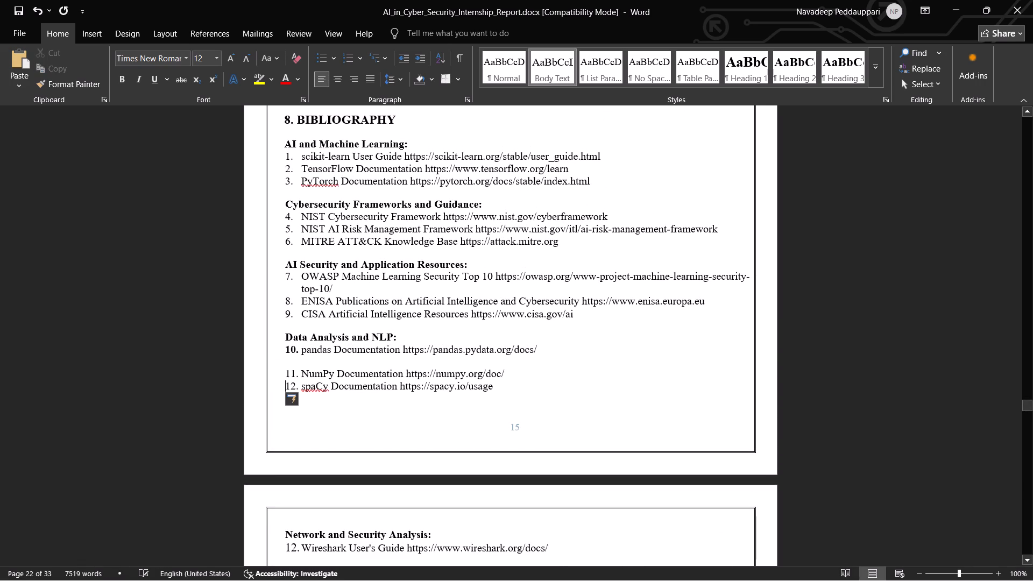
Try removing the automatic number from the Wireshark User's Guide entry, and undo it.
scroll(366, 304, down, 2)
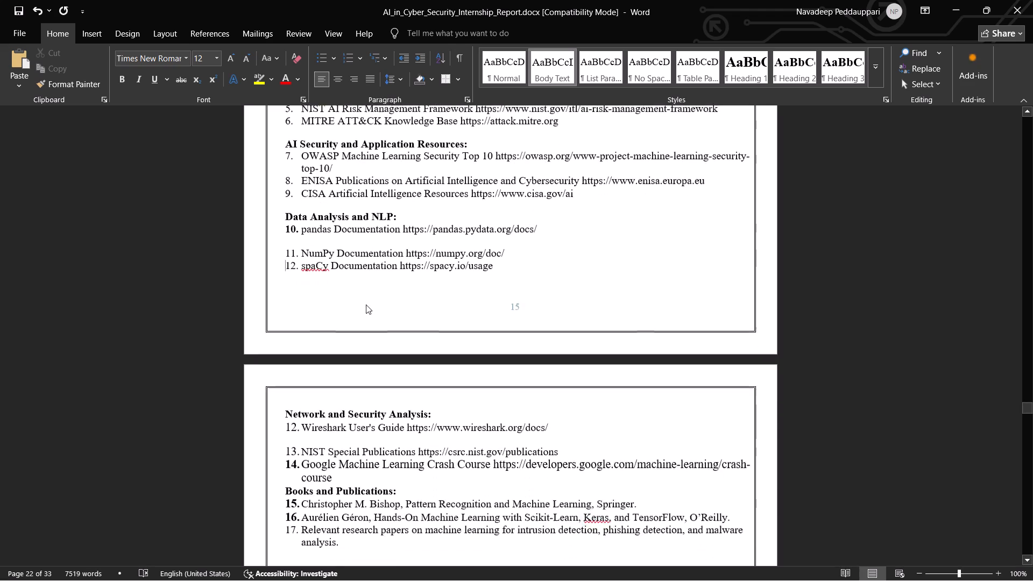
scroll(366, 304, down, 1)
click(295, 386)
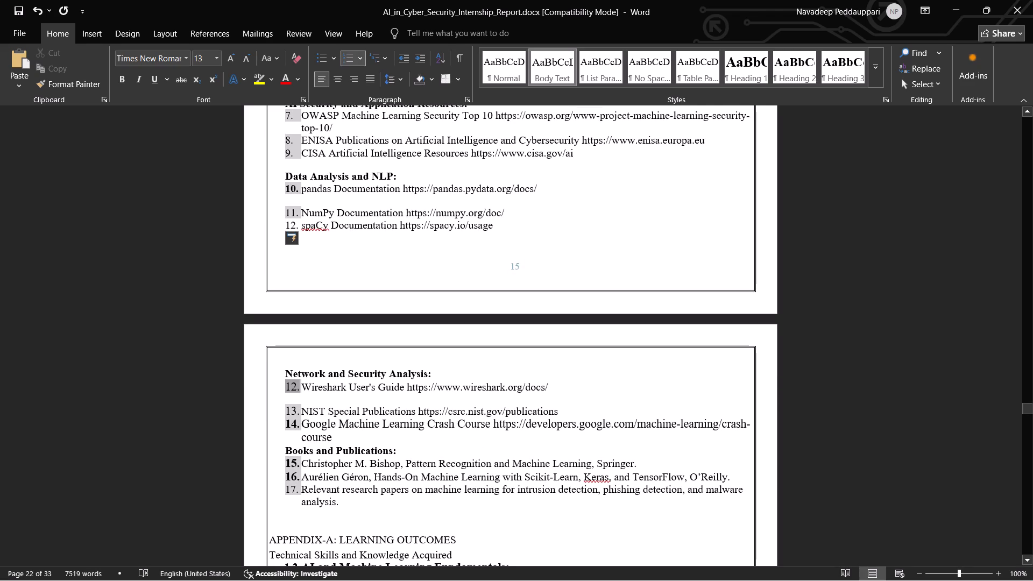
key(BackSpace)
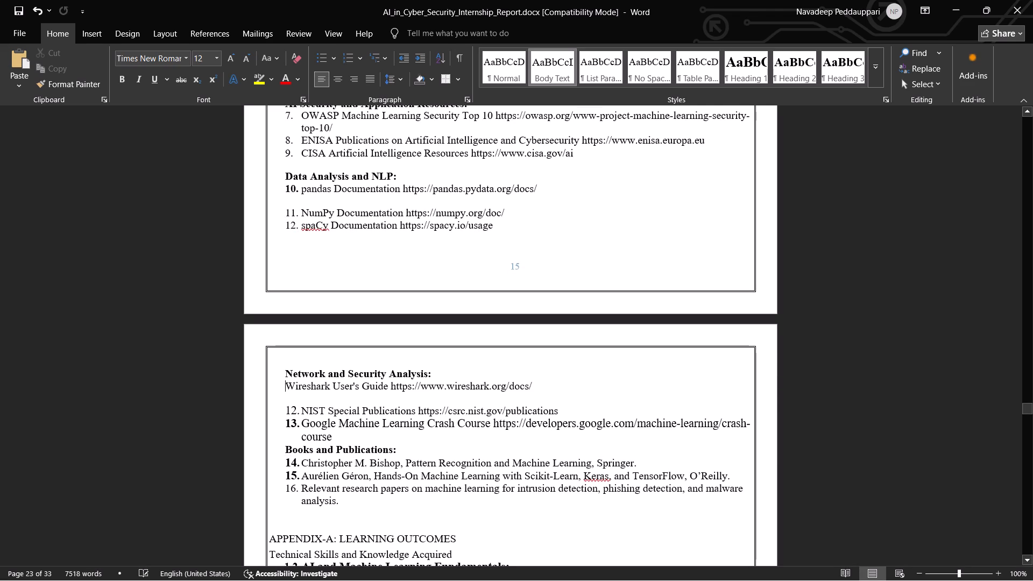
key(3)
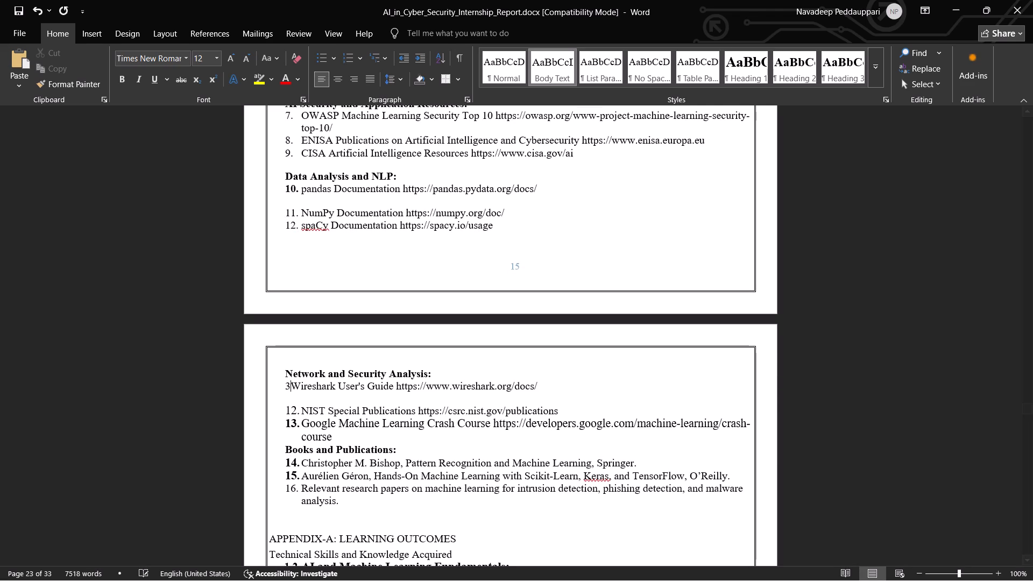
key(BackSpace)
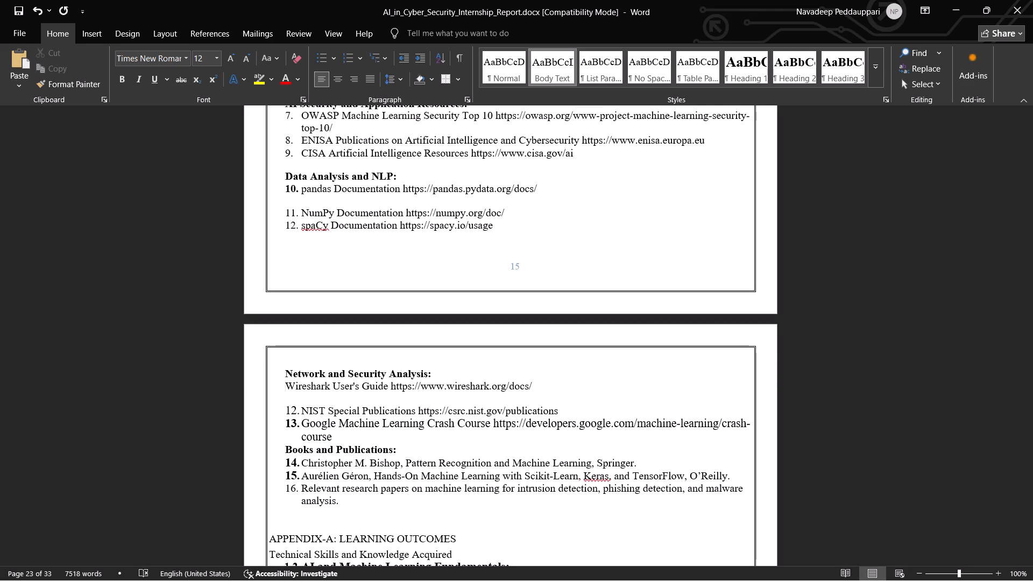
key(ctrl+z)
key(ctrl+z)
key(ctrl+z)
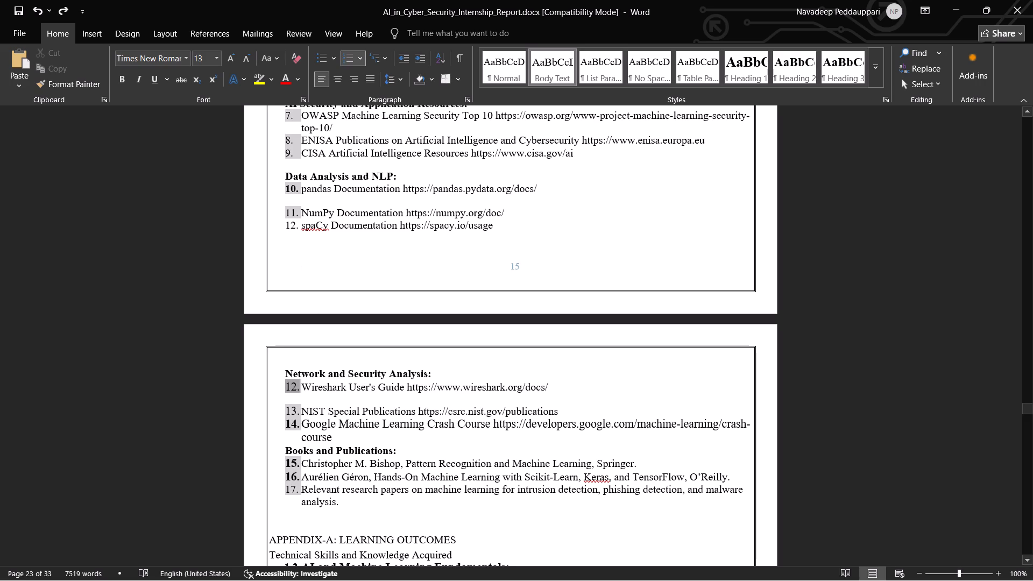
Remove the numbers from the pandas, NumPy and spaCy Documentation entries under Data Analysis and NLP:, and take out the NumPy entry's indent.
click(296, 191)
key(BackSpace)
key(Down)
key(BackSpace)
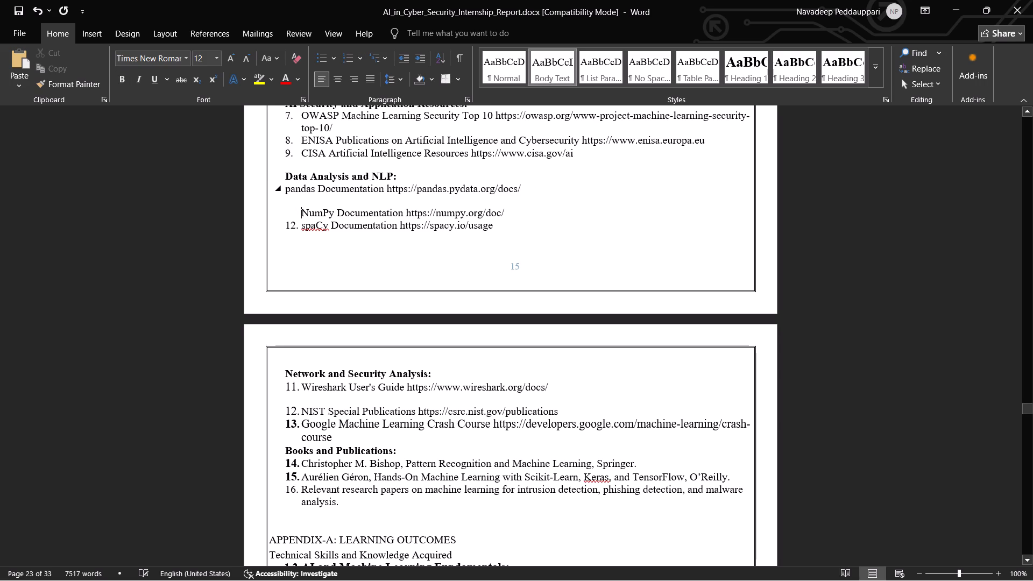
key(Down)
key(BackSpace)
key(BackSpace)
key(BackSpace)
key(BackSpace)
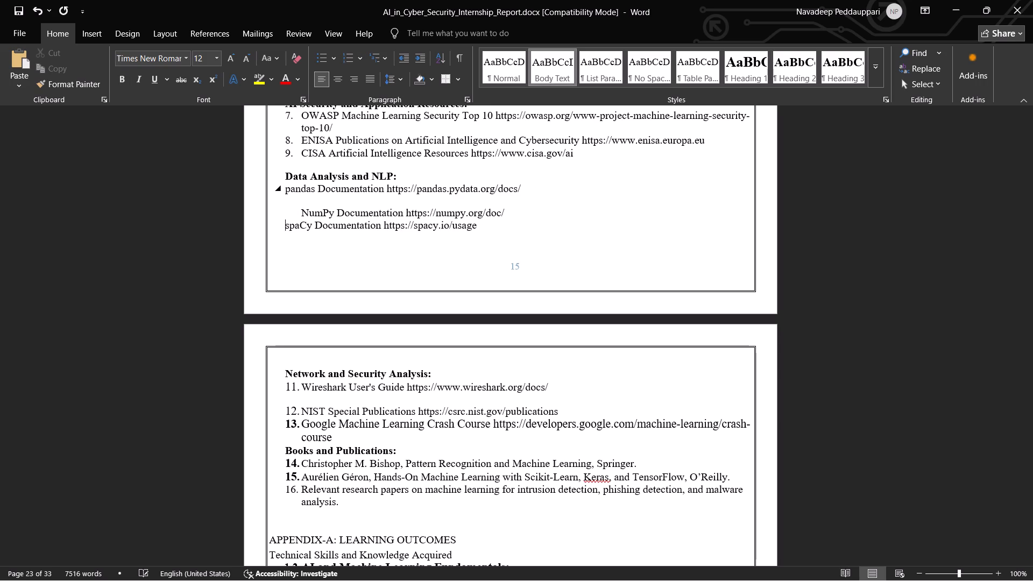
key(Up)
key(BackSpace)
key(Down)
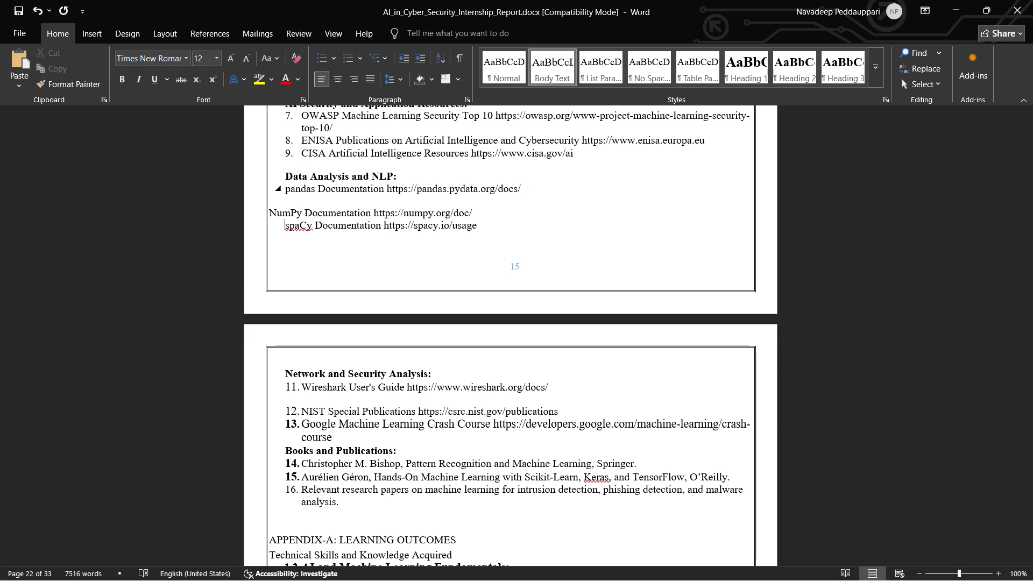
key(Down)
key(Down)
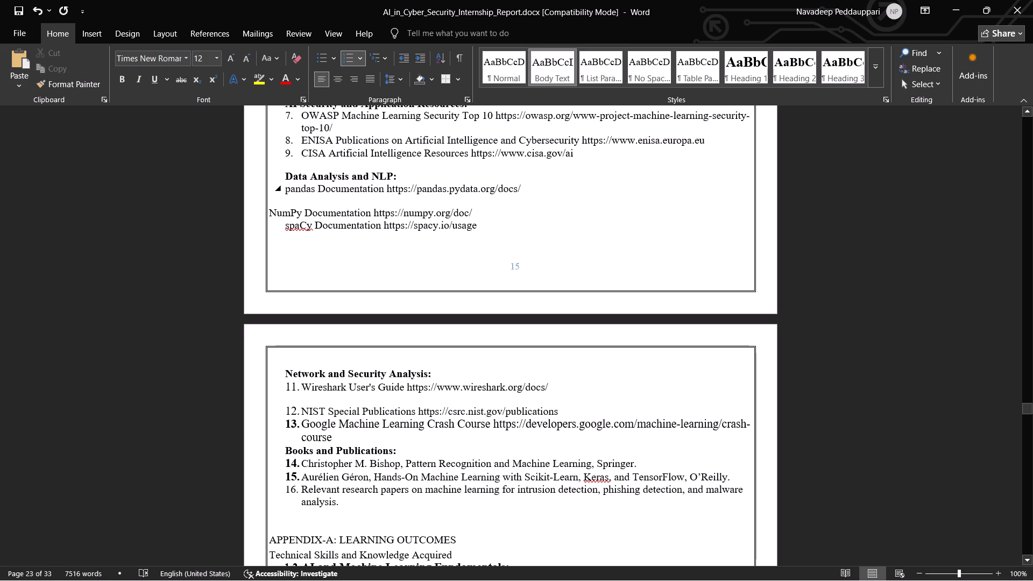
Apply automatic 1. 2. 3. numbering to the pandas, NumPy and spaCy Documentation entries.
drag(286, 190, 491, 230)
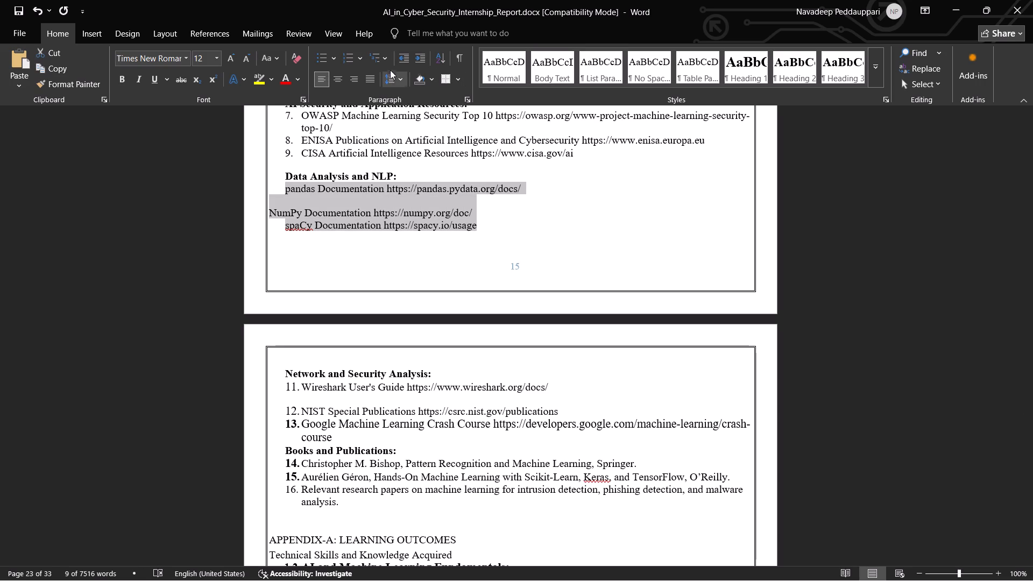
click(354, 63)
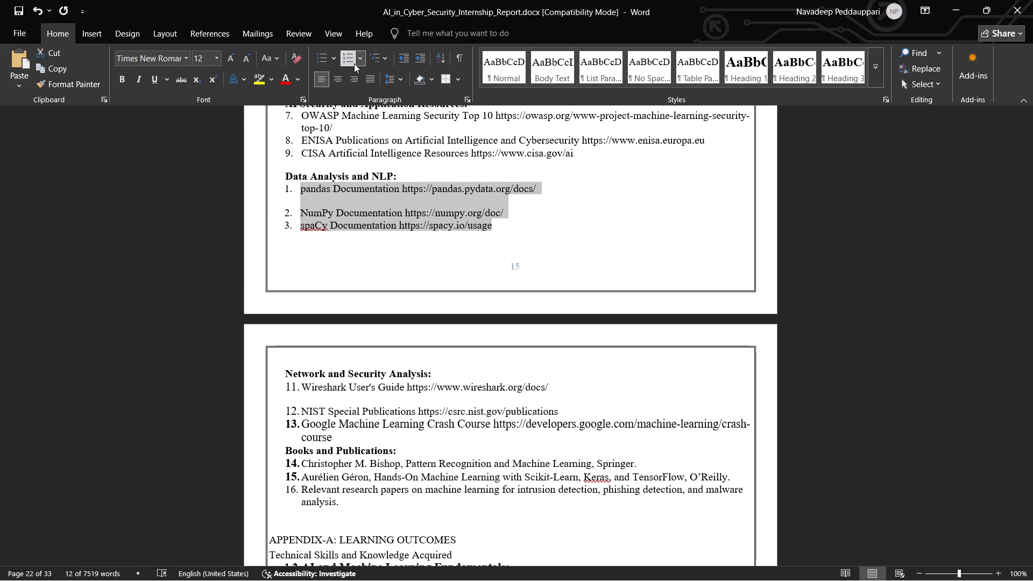
click(359, 60)
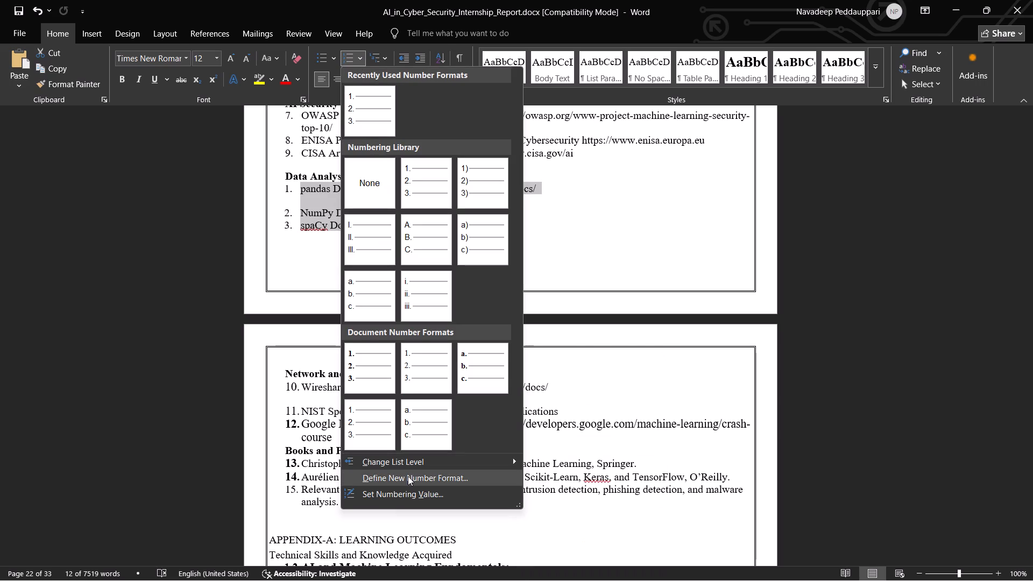
click(308, 269)
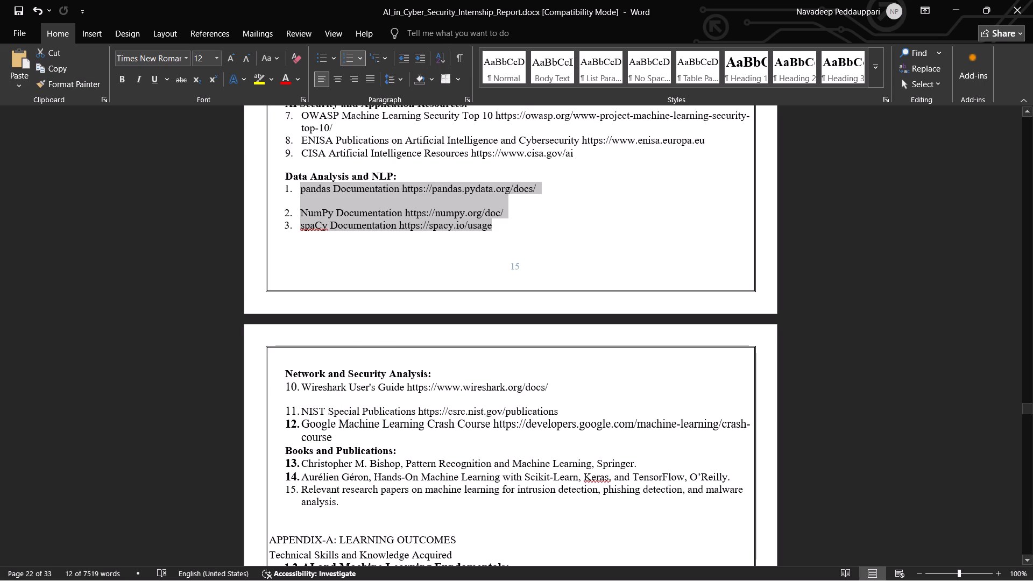
Copy the formatting of the Cybersecurity Frameworks and Guidance entries onto the AI Security and Application Resources and the Data Analysis and NLP entries.
scroll(330, 334, up, 2)
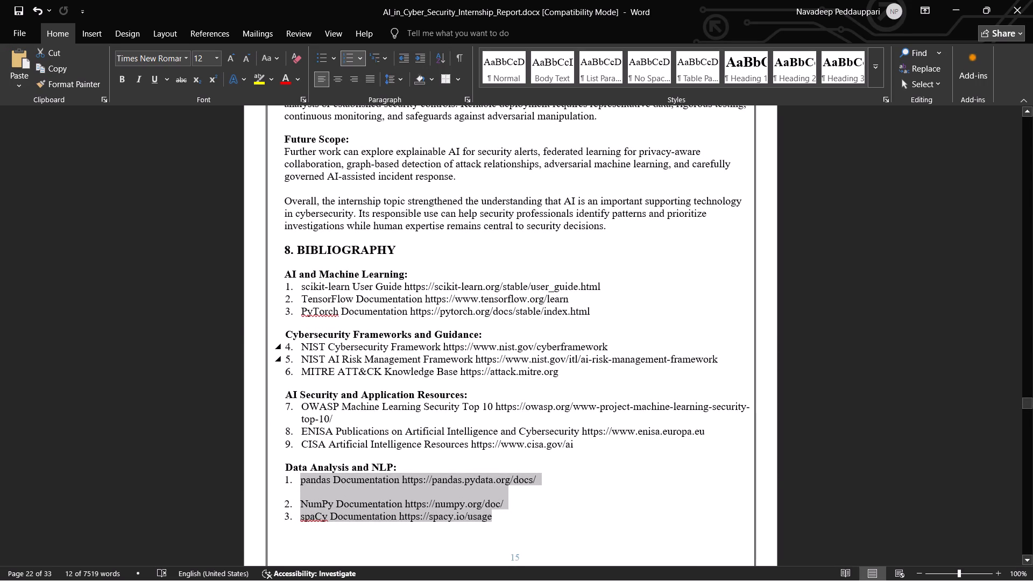
drag(301, 345, 560, 377)
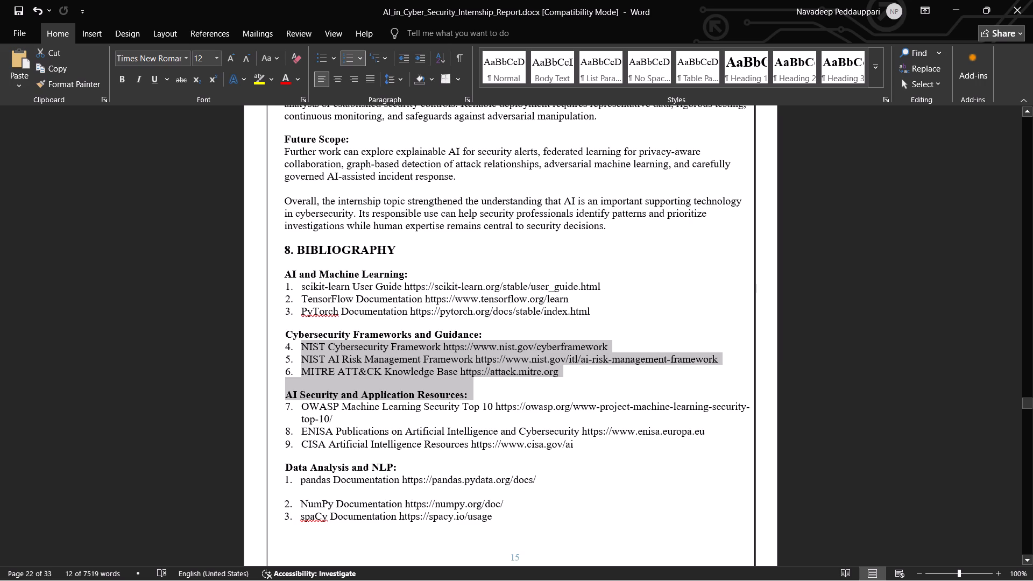
drag(560, 377, 567, 373)
key(ctrl+alt+c)
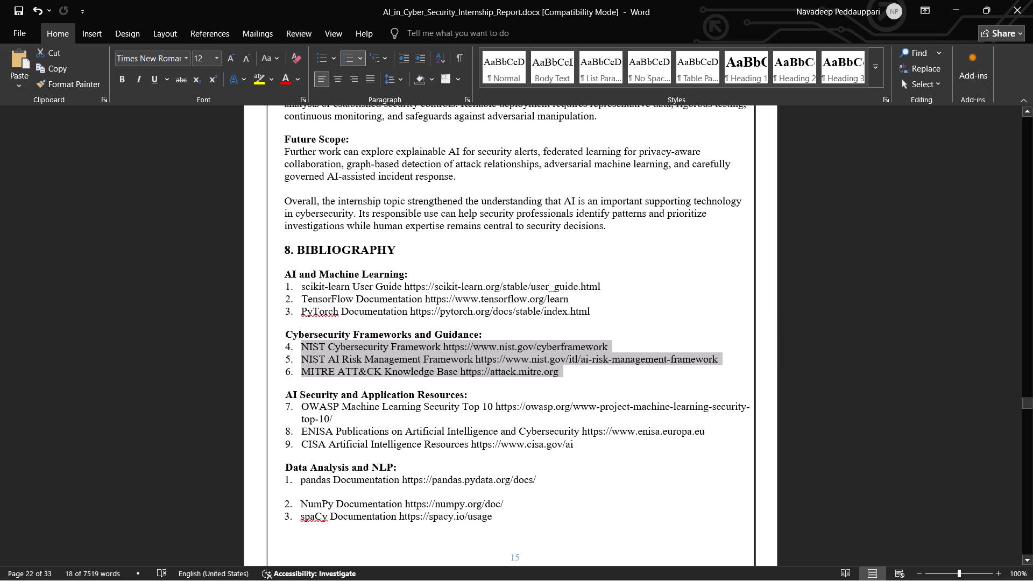
drag(301, 406, 663, 448)
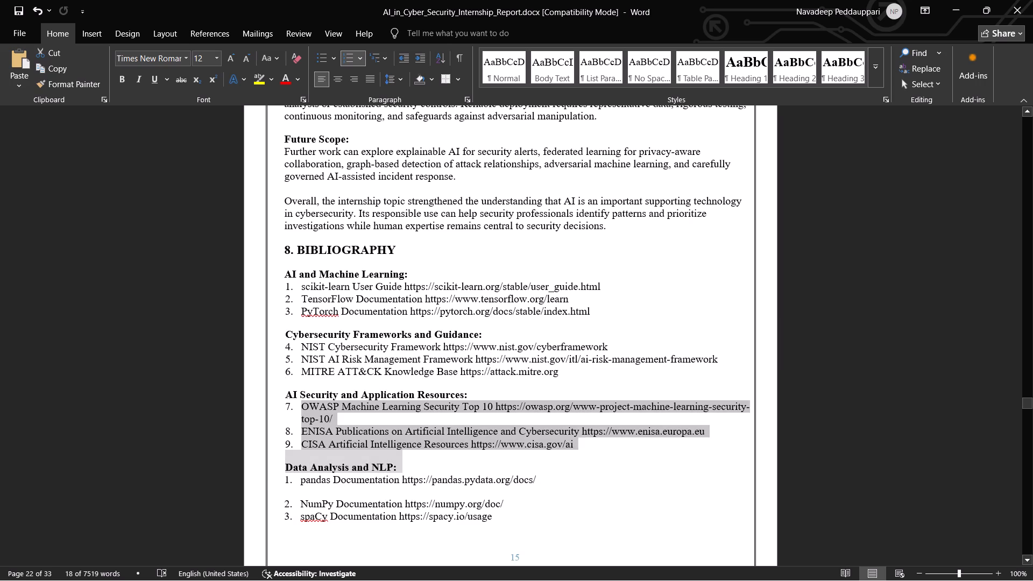
drag(663, 448, 657, 444)
key(ctrl+alt+v)
scroll(657, 444, down, 1)
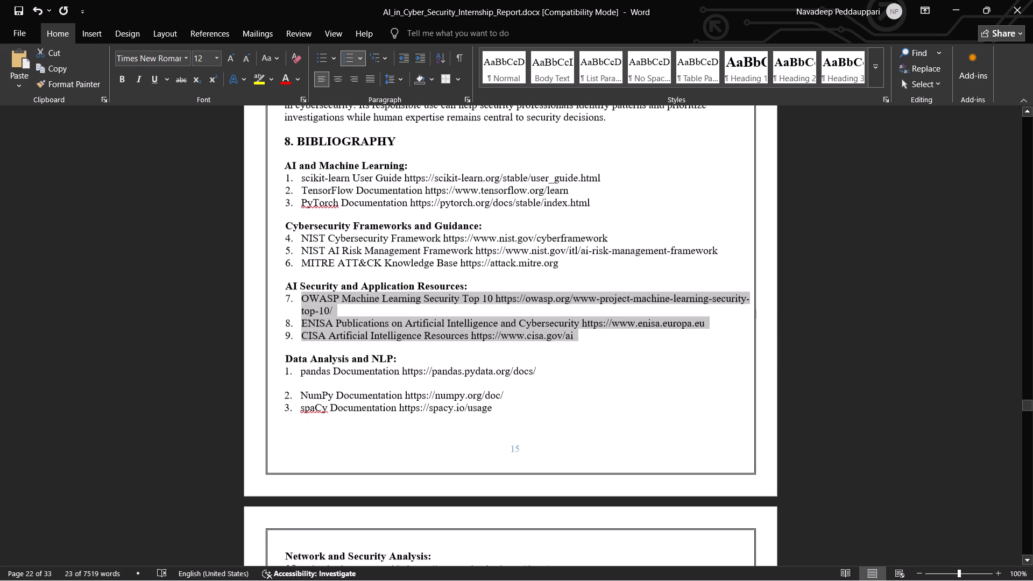
drag(301, 371, 458, 409)
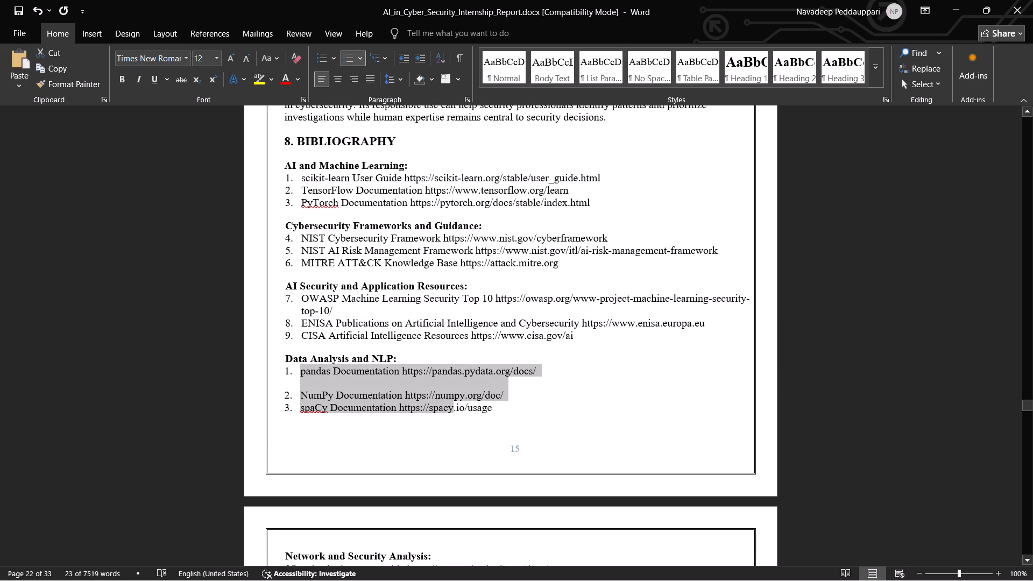
drag(458, 409, 510, 414)
key(ctrl+alt+v)
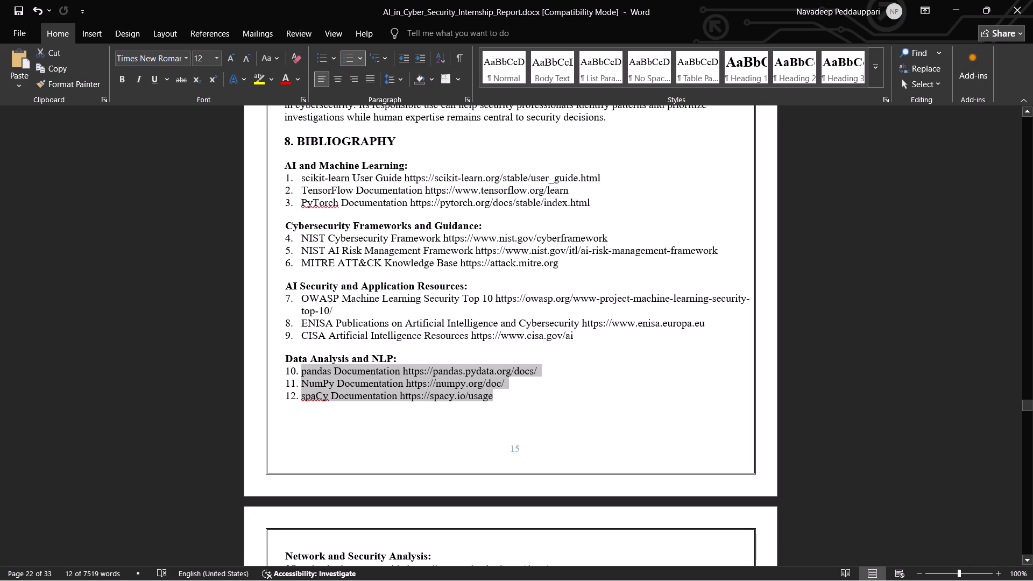
Apply the same copied list formatting to the entries under Network and Security Analysis and under Books and Publications.
scroll(456, 430, down, 2)
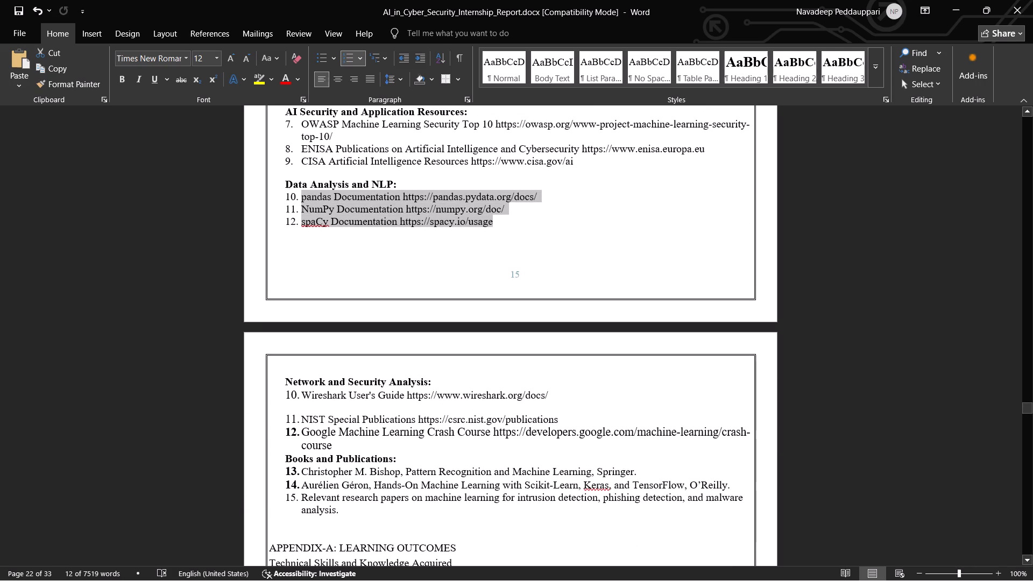
drag(302, 393, 351, 444)
key(ctrl+alt+v)
scroll(351, 444, down, 1)
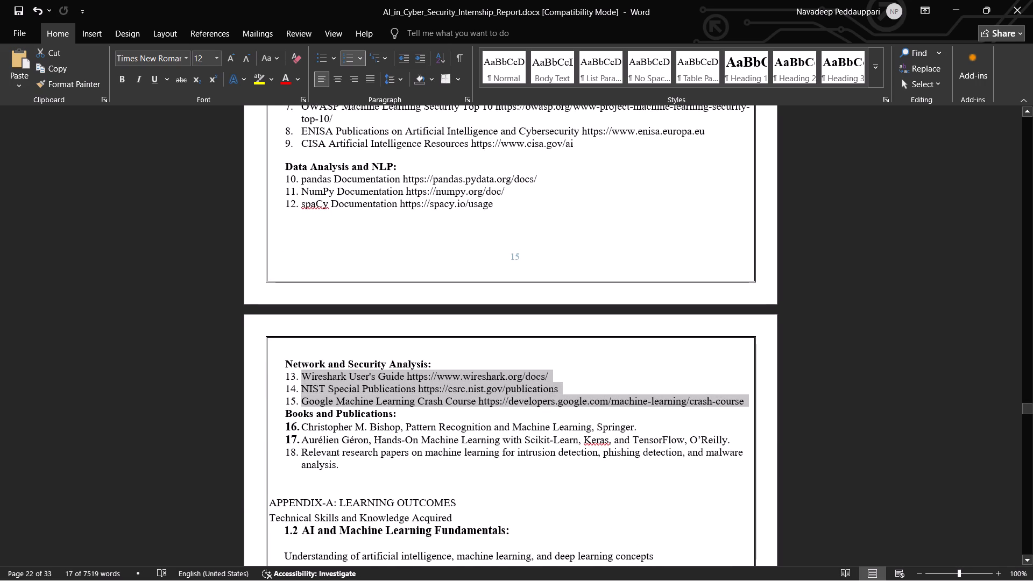
drag(302, 427, 344, 465)
key(ctrl+alt+v)
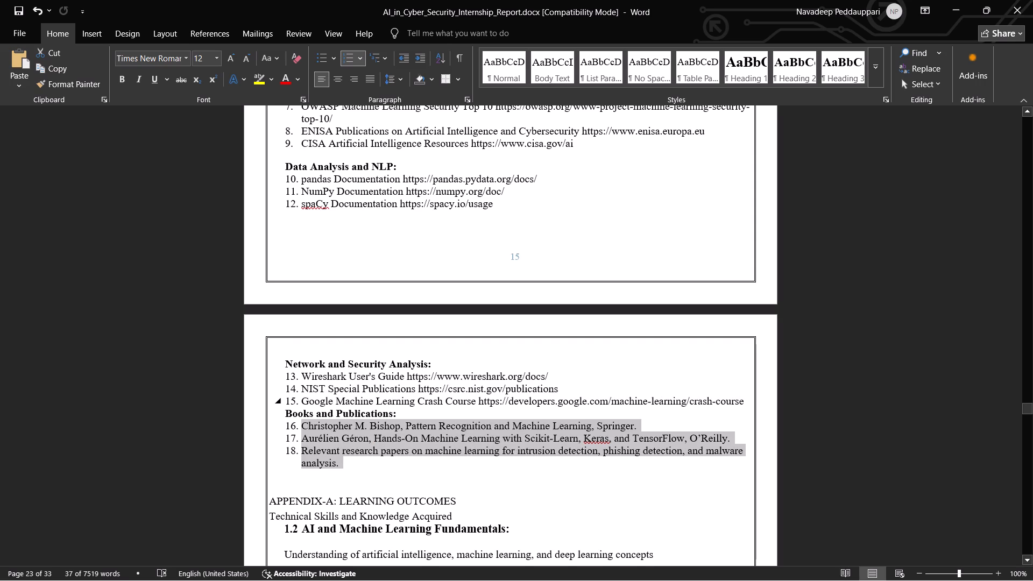
Add space before the Books and Publications: heading.
click(319, 413)
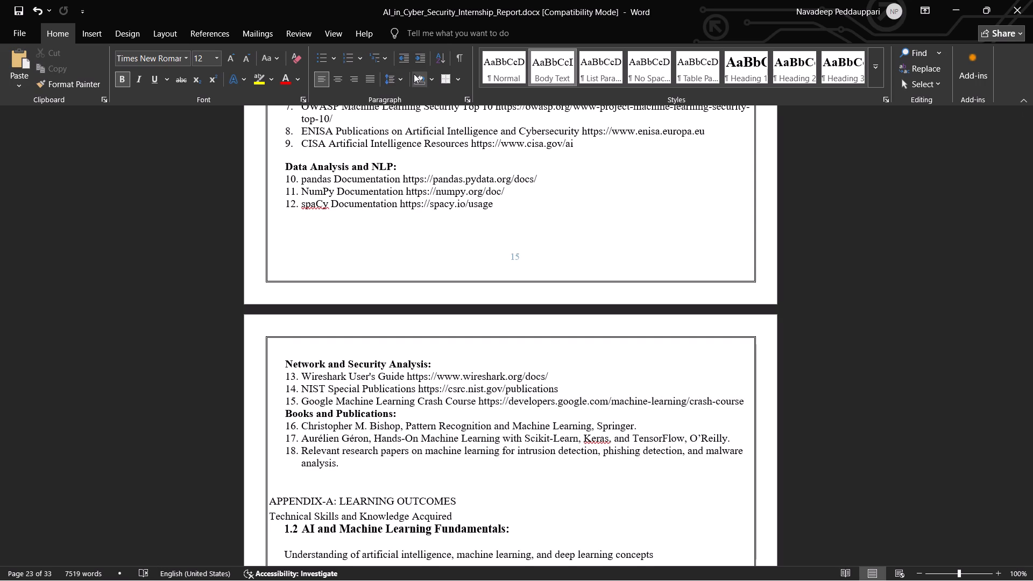
click(400, 76)
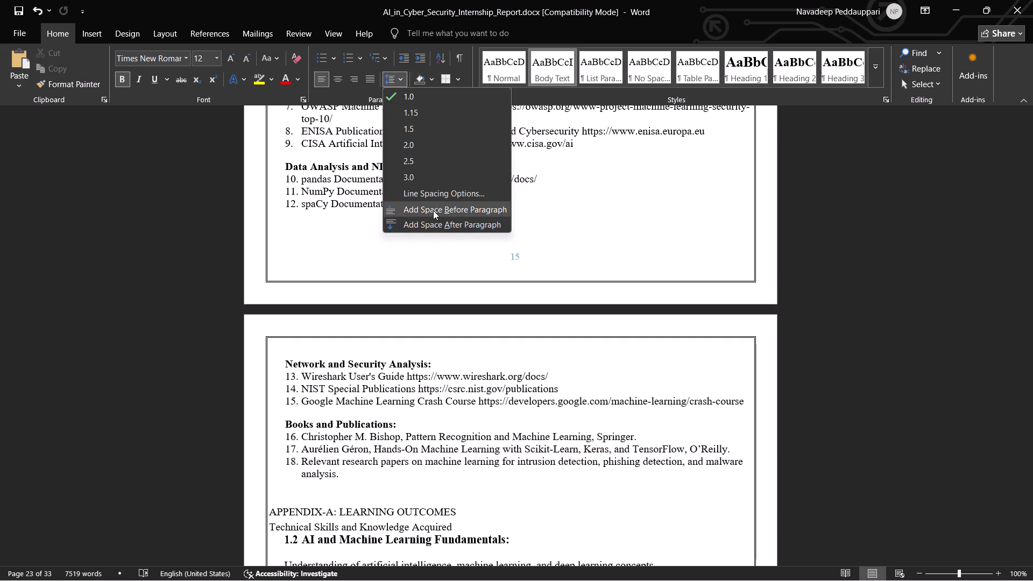
click(433, 210)
Review the numbering and spacing of all Bibliography entries and compare their layout with the bibliography in the reference report.
scroll(391, 336, up, 1)
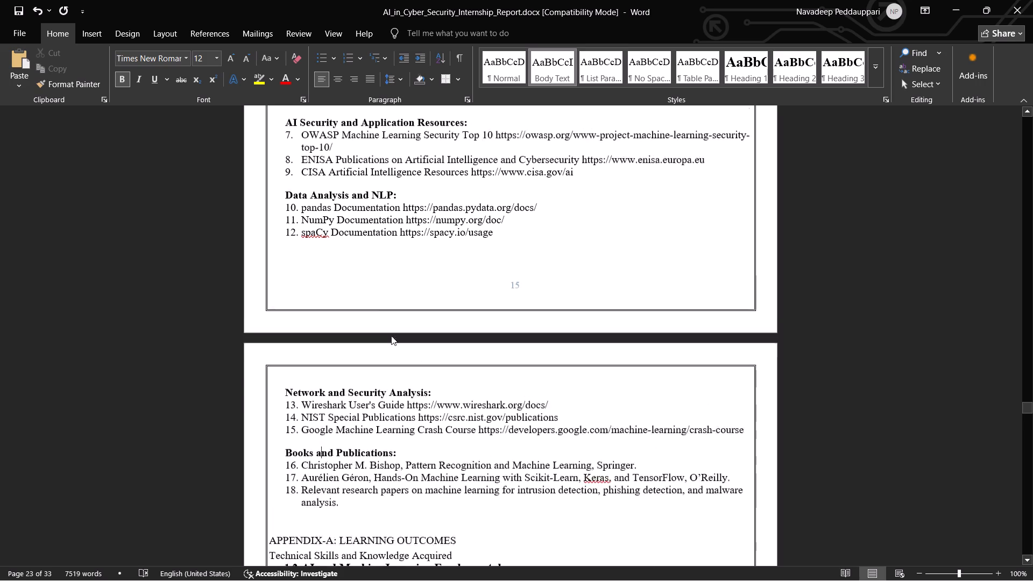
scroll(391, 336, up, 2)
scroll(391, 336, down, 1)
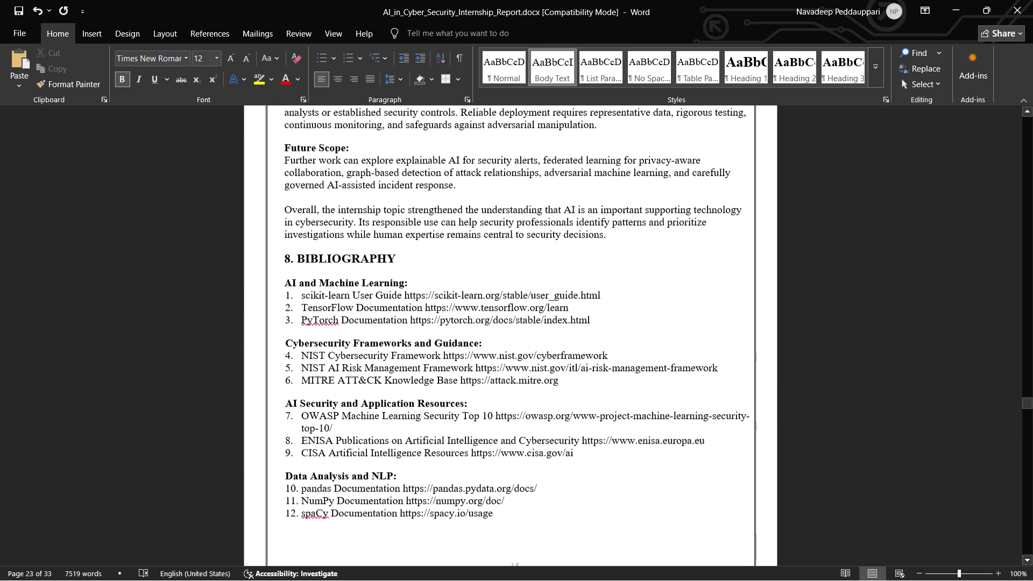
scroll(391, 336, down, 1)
click(366, 430)
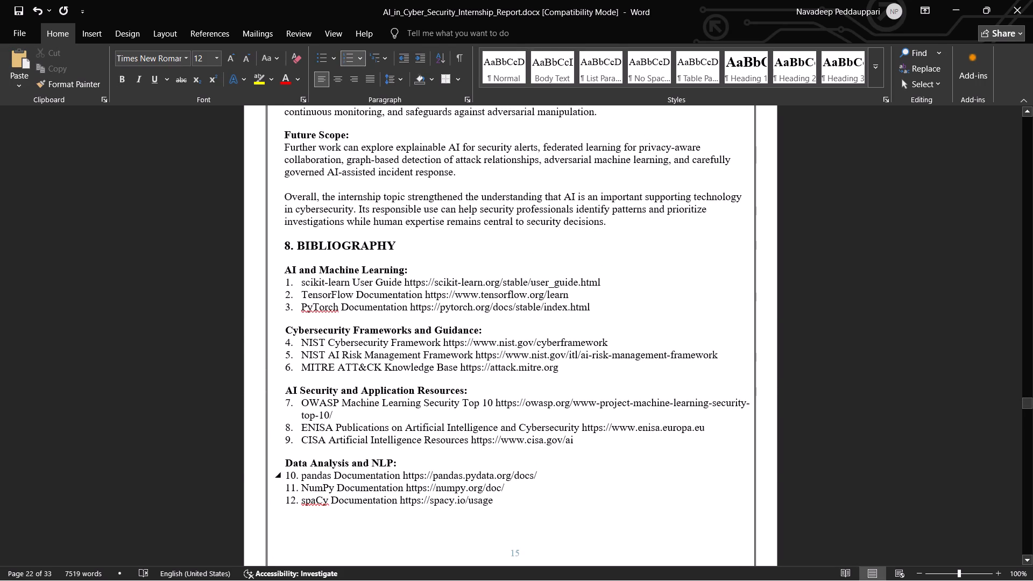
click(370, 486)
scroll(370, 486, down, 1)
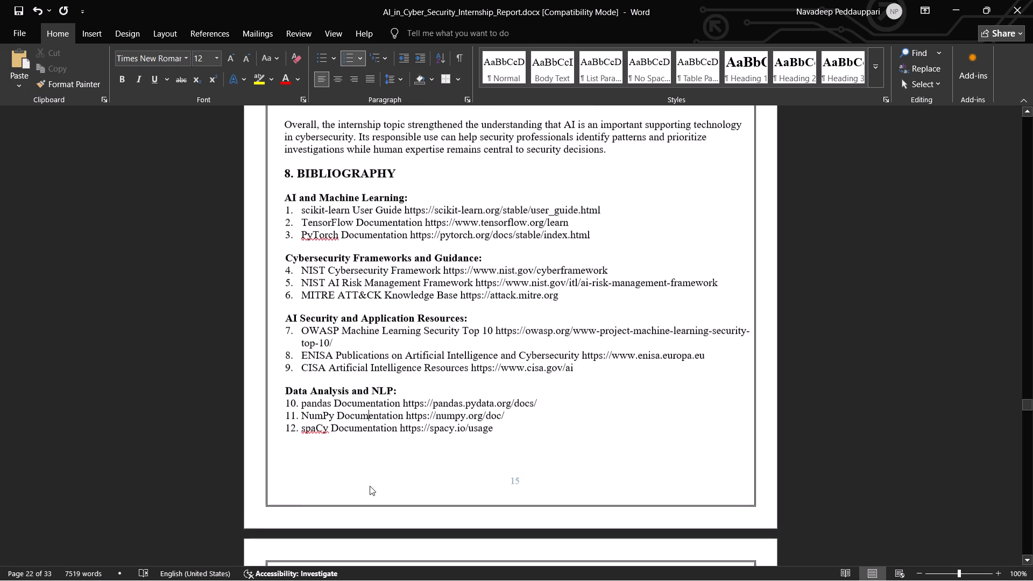
scroll(370, 486, down, 1)
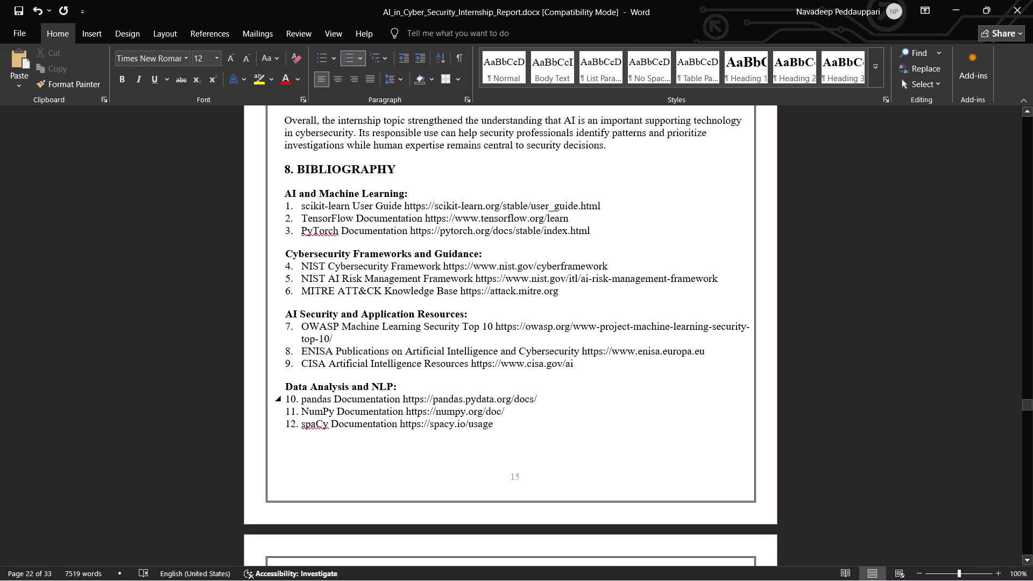
click(388, 350)
scroll(388, 350, down, 2)
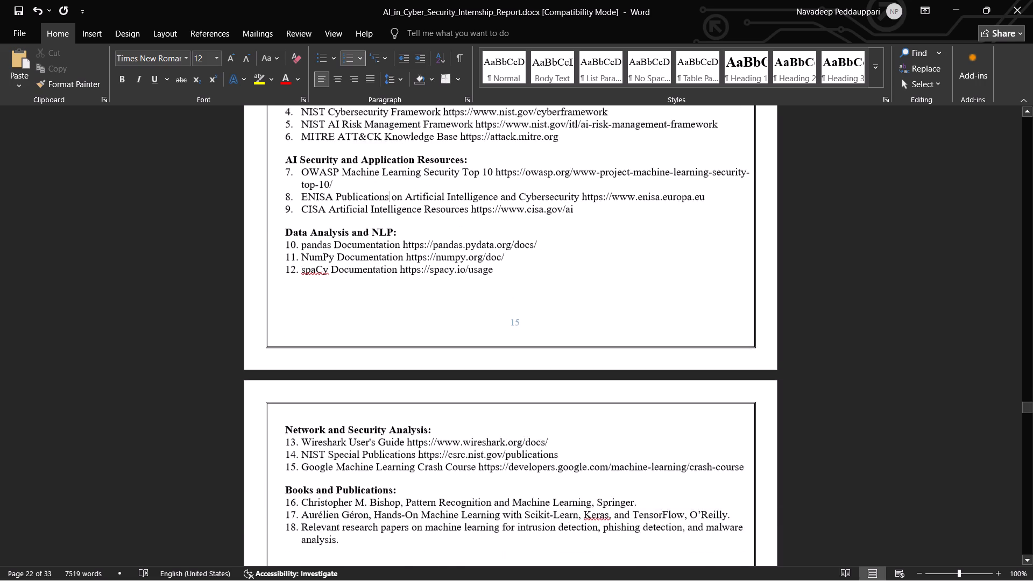
scroll(388, 350, down, 1)
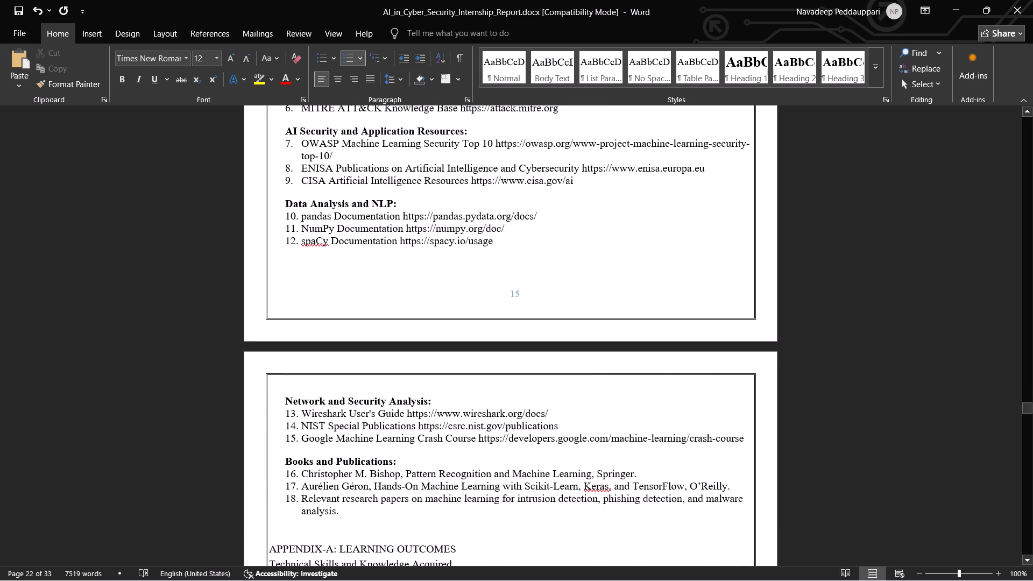
scroll(388, 350, down, 1)
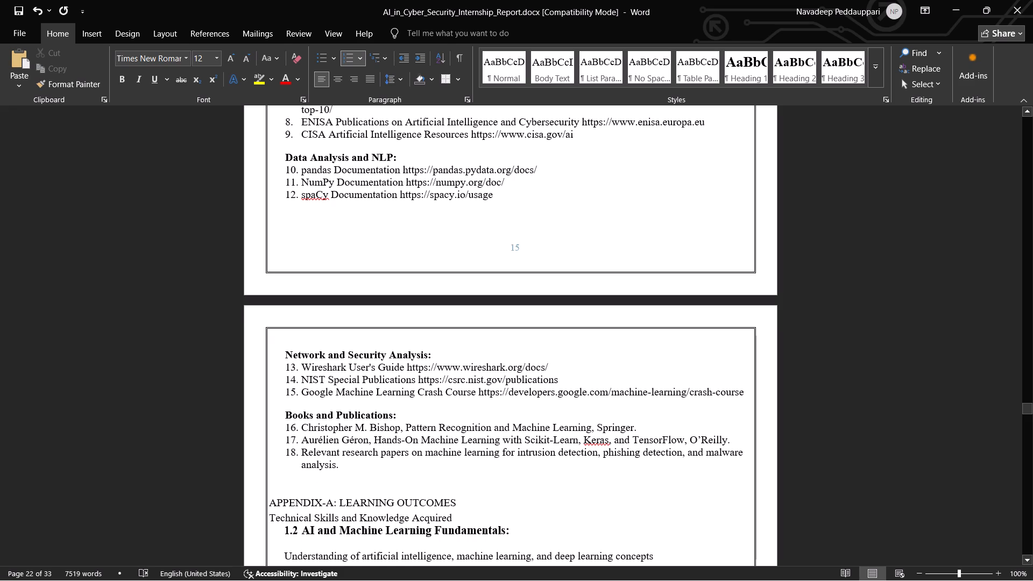
scroll(388, 350, up, 4)
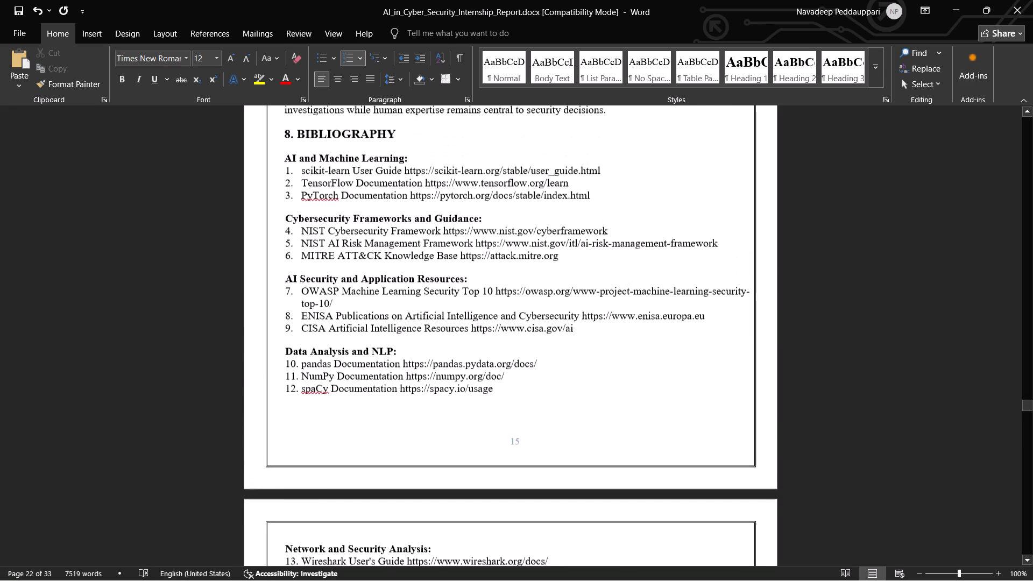
scroll(388, 350, up, 1)
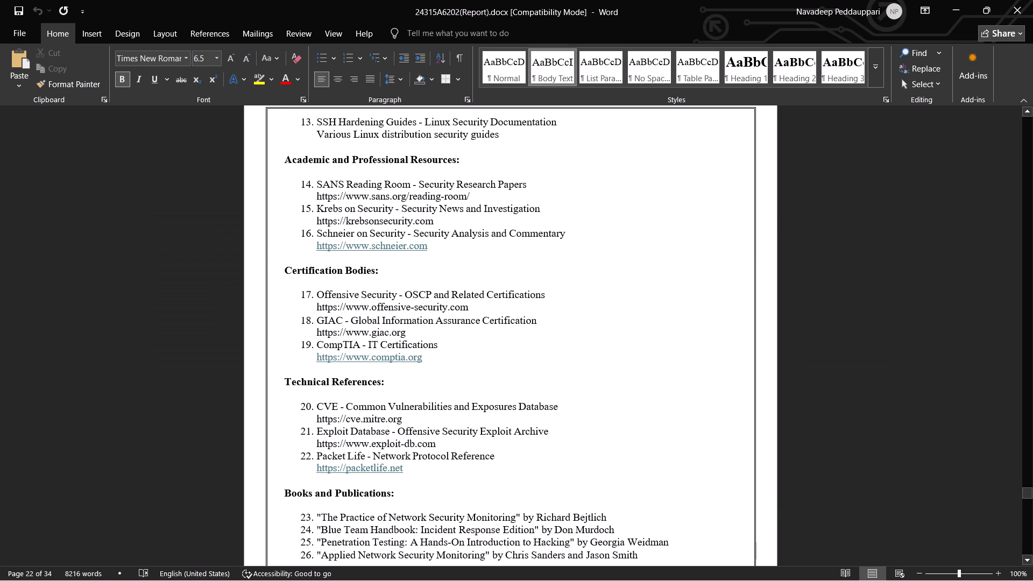
scroll(388, 350, down, 1)
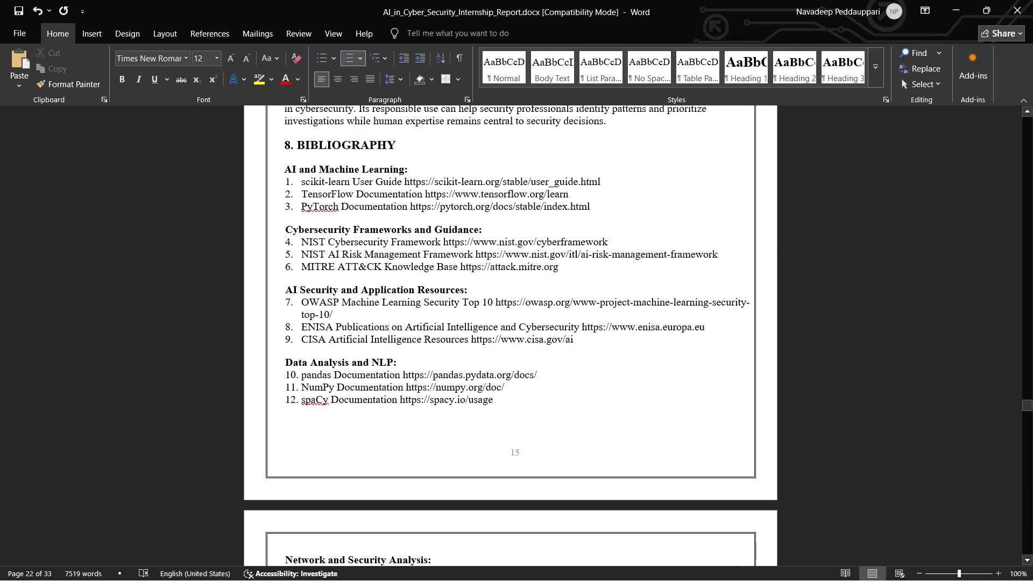
Move the scikit-learn User Guide URL onto its own unnumbered line beneath the entry's title.
click(402, 182)
key(Right)
key(Return)
key(BackSpace)
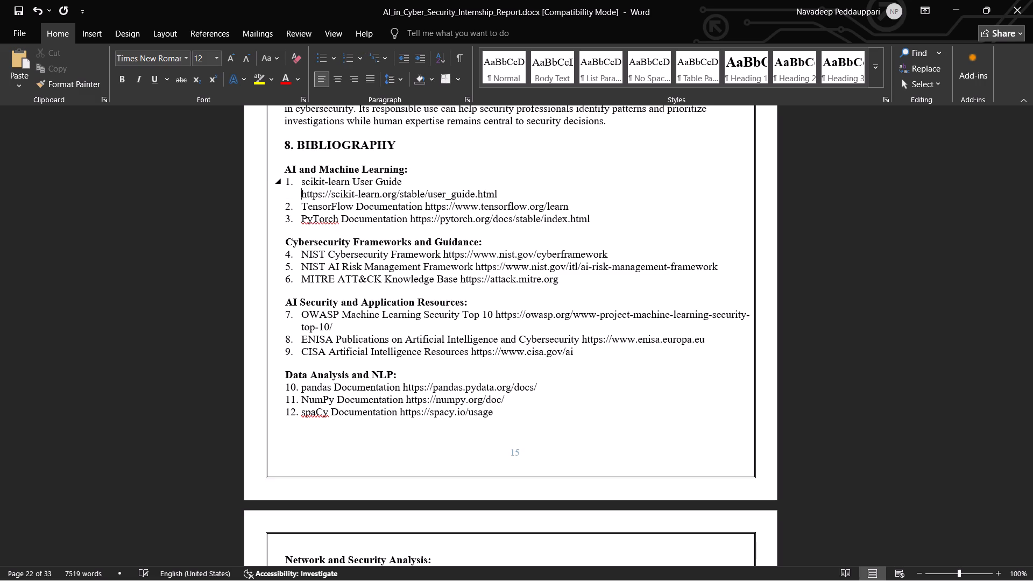
Move the TensorFlow Documentation URL onto its own unnumbered line beneath the entry's title.
key(Down)
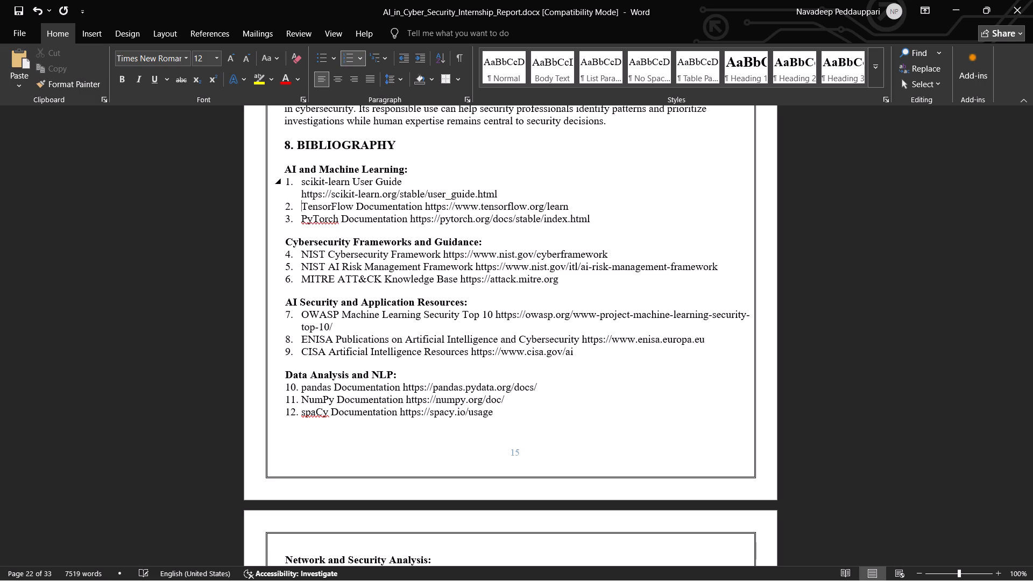
key(Right)
key(Right)
key(Right)
key(Right)
key(Right)
key(Right)
key(ctrl+Right)
key(ctrl+Right)
key(Return)
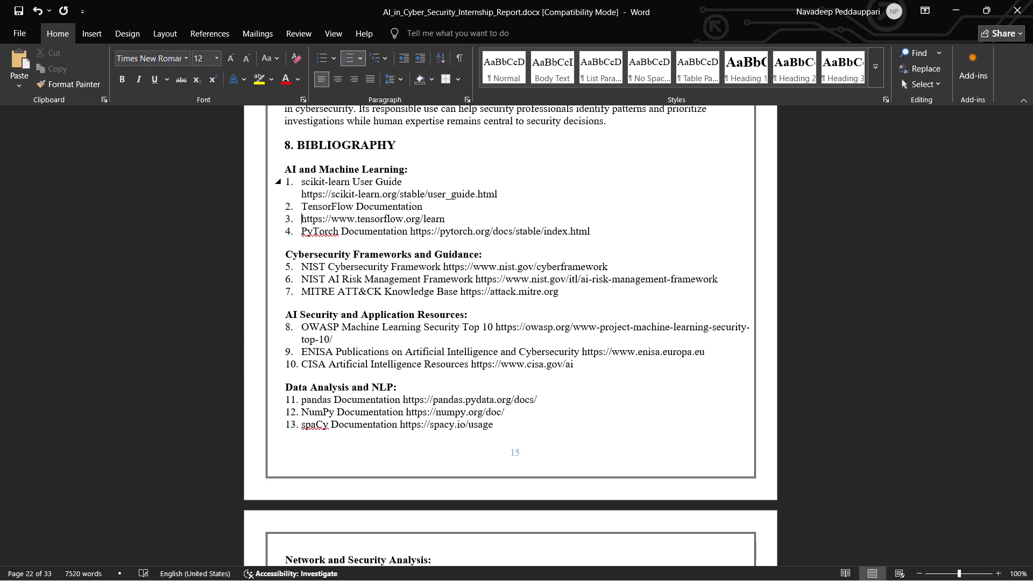
key(BackSpace)
Move the PyTorch Documentation URL onto its own unnumbered line beneath the entry's title.
key(Down)
key(ctrl+Right)
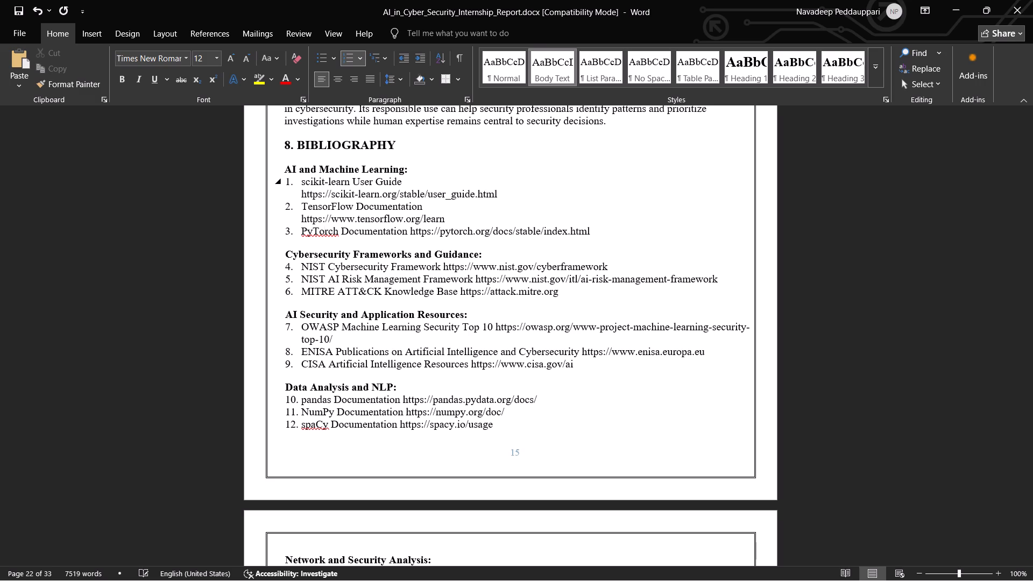
key(ctrl+Right)
key(ctrl+Right)
key(ctrl+Left)
key(Return)
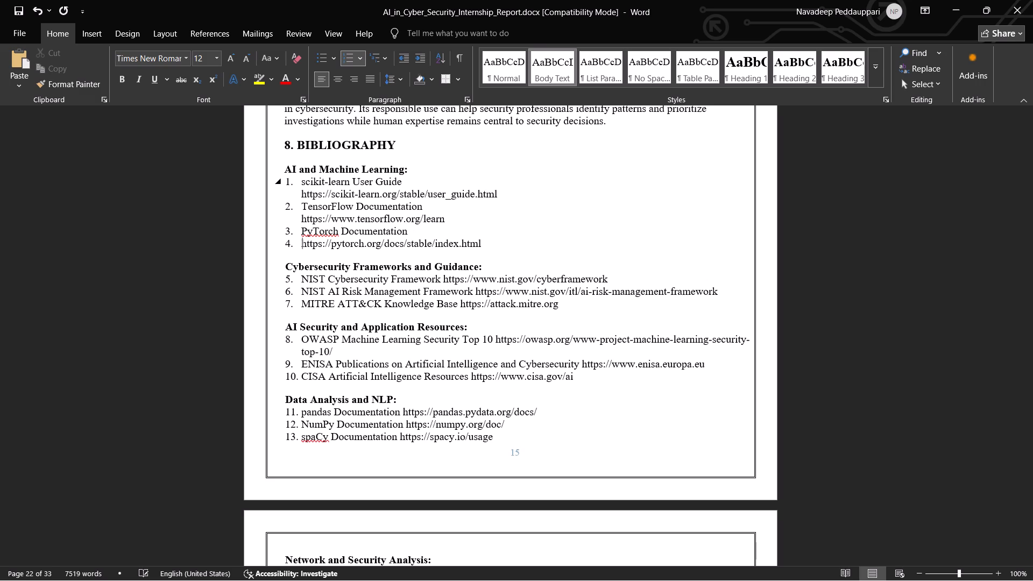
key(BackSpace)
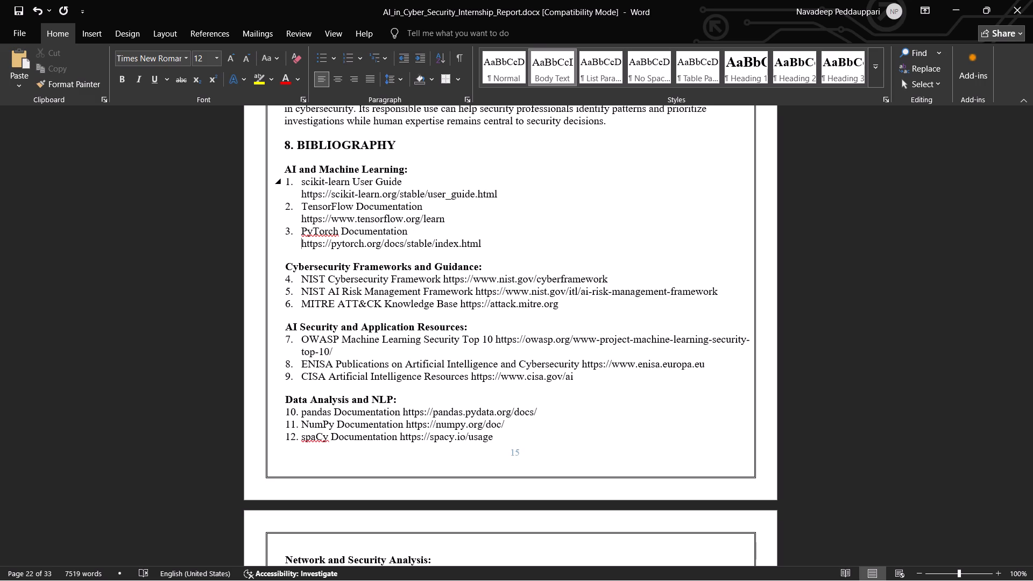
Move the NIST Cybersecurity Framework URL onto its own unnumbered line beneath the entry's title.
key(Down)
key(Down)
key(ctrl+Right)
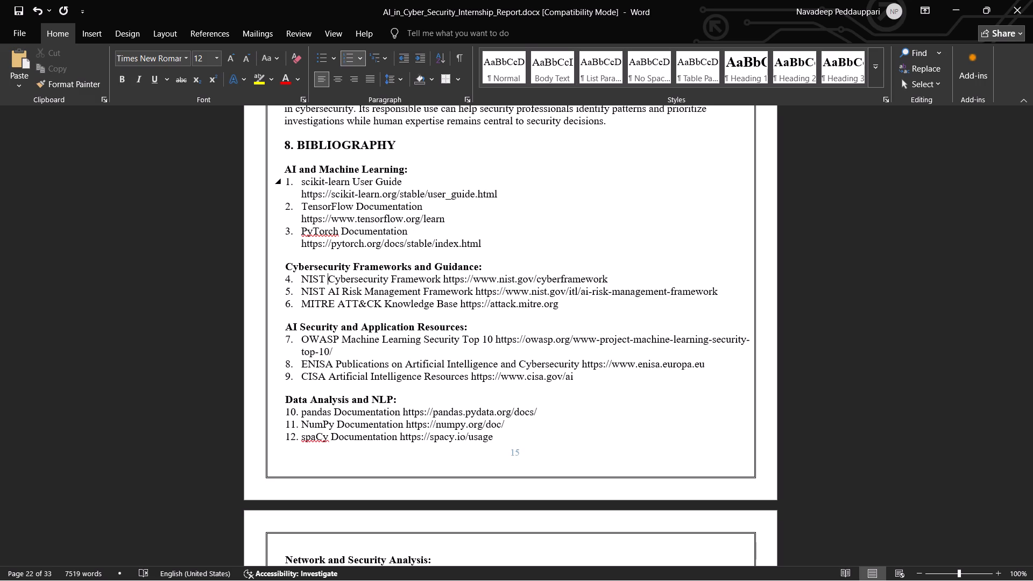
key(ctrl+Right)
key(ctrl+Right)
key(Return)
key(BackSpace)
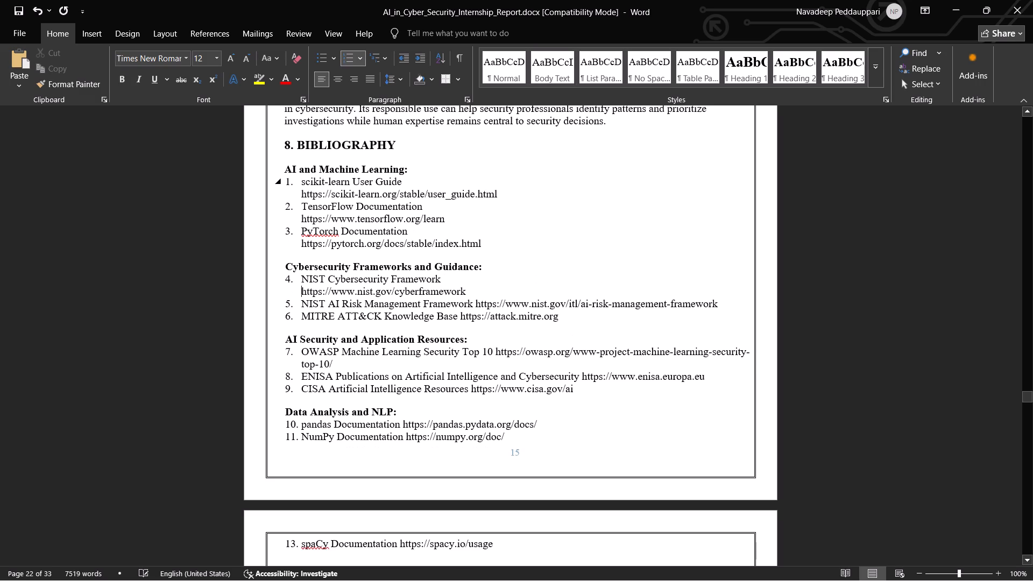
Move the NIST AI Risk Management Framework URL onto its own unnumbered line beneath the entry's title.
key(Down)
key(ctrl+Right)
key(ctrl+Right)
key(ctrl+Right)
key(ctrl+Right)
key(ctrl+Right)
key(ctrl+Right)
key(ctrl+Left)
key(Return)
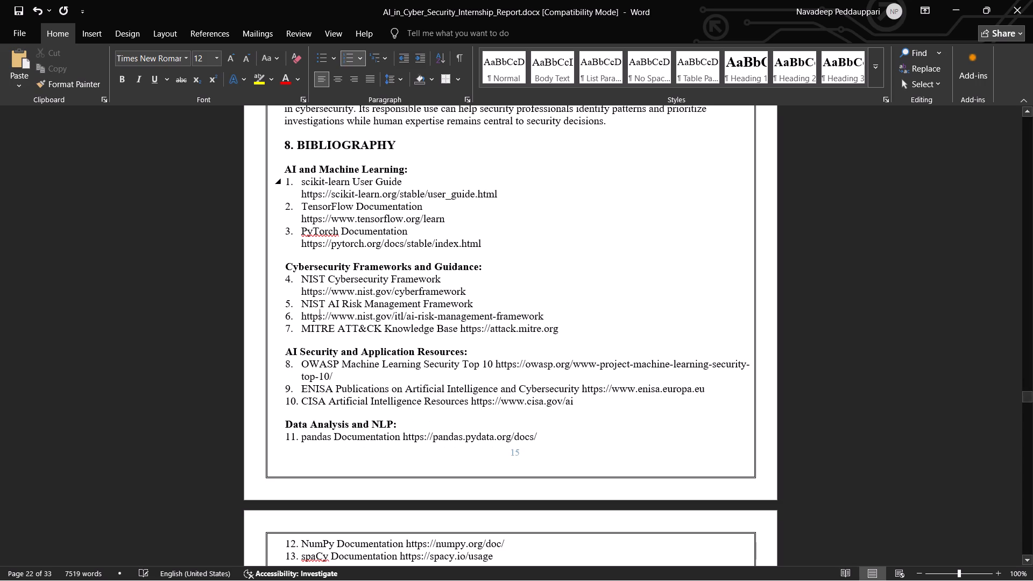
key(BackSpace)
Move the MITRE ATT&CK Knowledge Base URL onto its own unnumbered line beneath the entry's title.
key(Down)
key(ctrl+Right)
key(ctrl+Right)
key(ctrl+Right)
key(ctrl+Right)
key(ctrl+Right)
key(ctrl+Right)
key(Return)
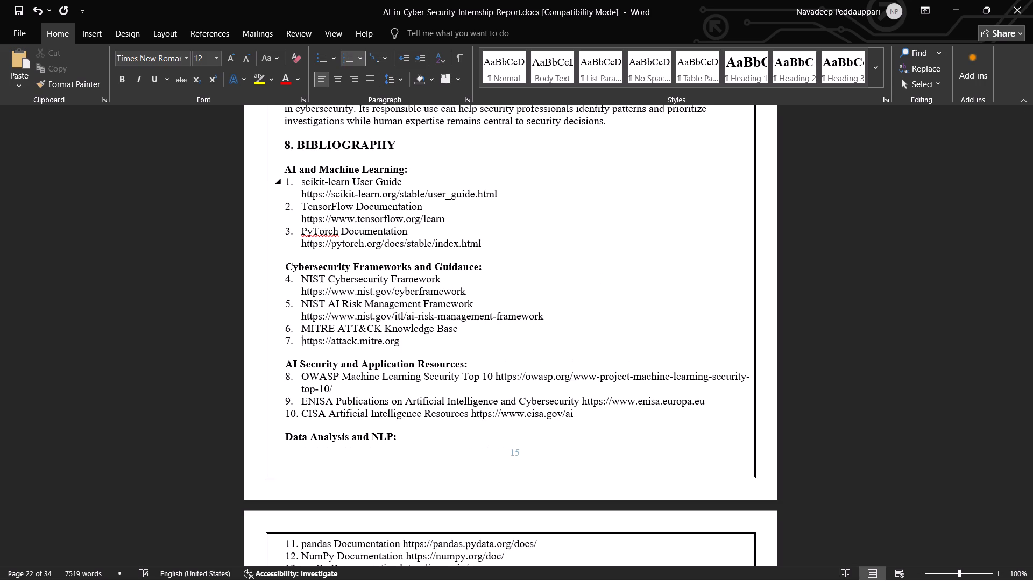
key(BackSpace)
Move the OWASP Machine Learning Security Top 10 URL onto its own unnumbered line beneath the entry's title.
key(Down)
key(Down)
key(ctrl+Right)
key(ctrl+Right)
key(ctrl+Right)
key(ctrl+Right)
key(ctrl+Right)
key(ctrl+Right)
key(Return)
key(BackSpace)
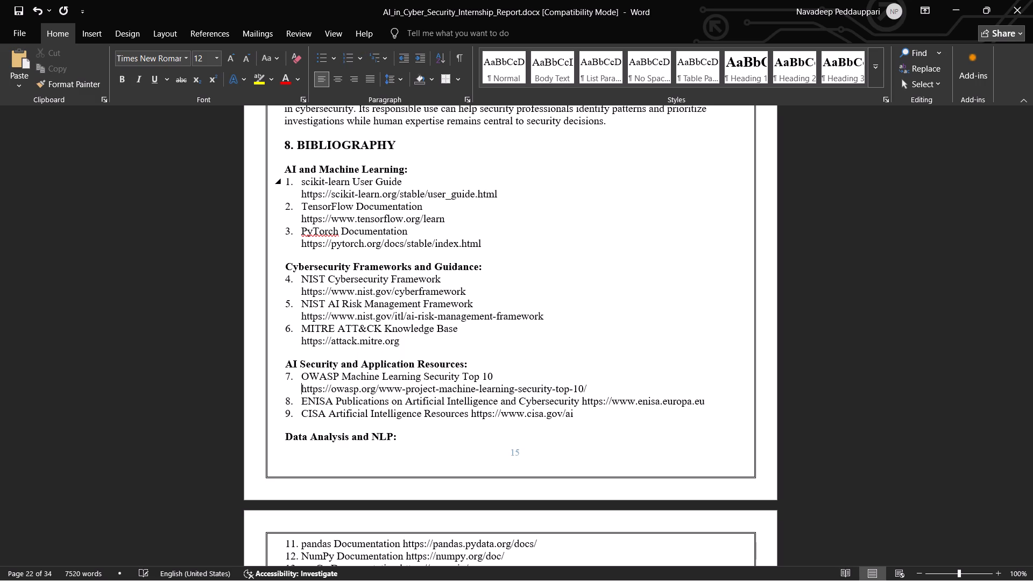
Move the ENISA Publications URL onto its own unnumbered line beneath the entry's title.
key(Down)
key(ctrl+Right)
key(ctrl+Right)
key(ctrl+Right)
key(ctrl+Right)
key(ctrl+Right)
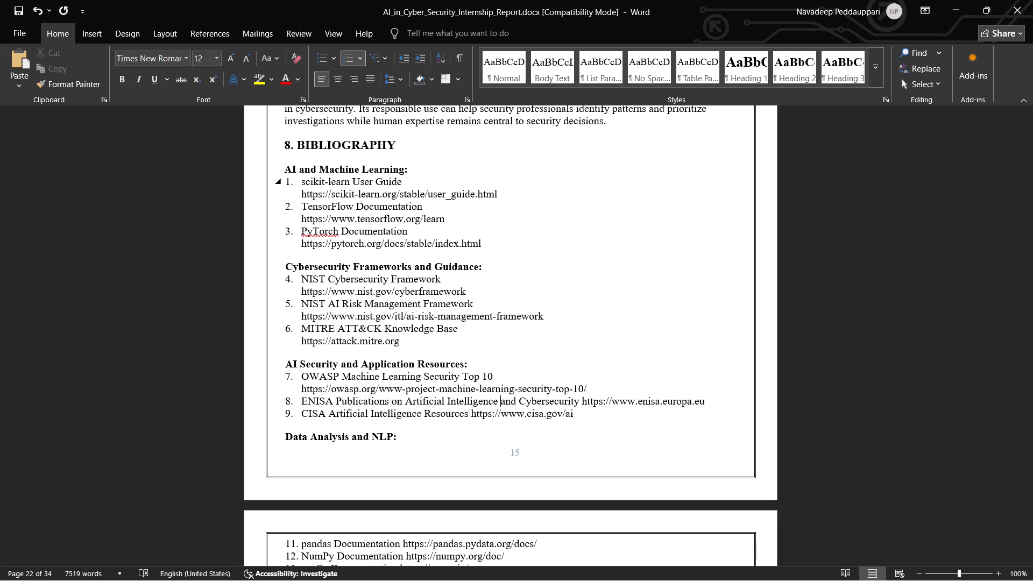
key(ctrl+Right)
key(ctrl+Right)
key(ctrl+Right)
key(ctrl+Right)
key(ctrl+Left)
key(ctrl+Left)
key(Return)
key(BackSpace)
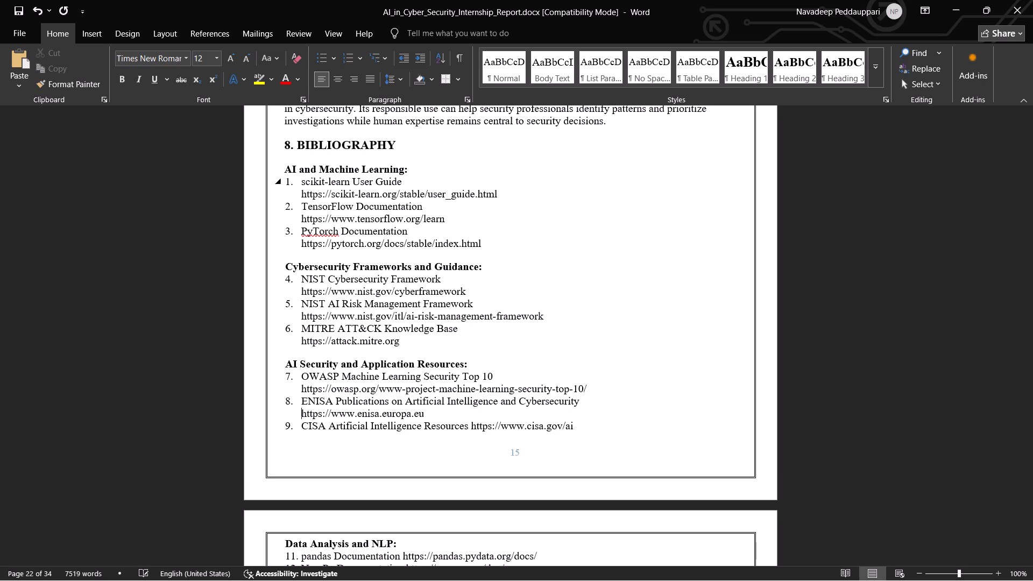
Move the CISA Artificial Intelligence Resources URL onto its own unnumbered line beneath the entry's title.
key(Down)
key(ctrl+Right)
key(ctrl+Right)
key(ctrl+Right)
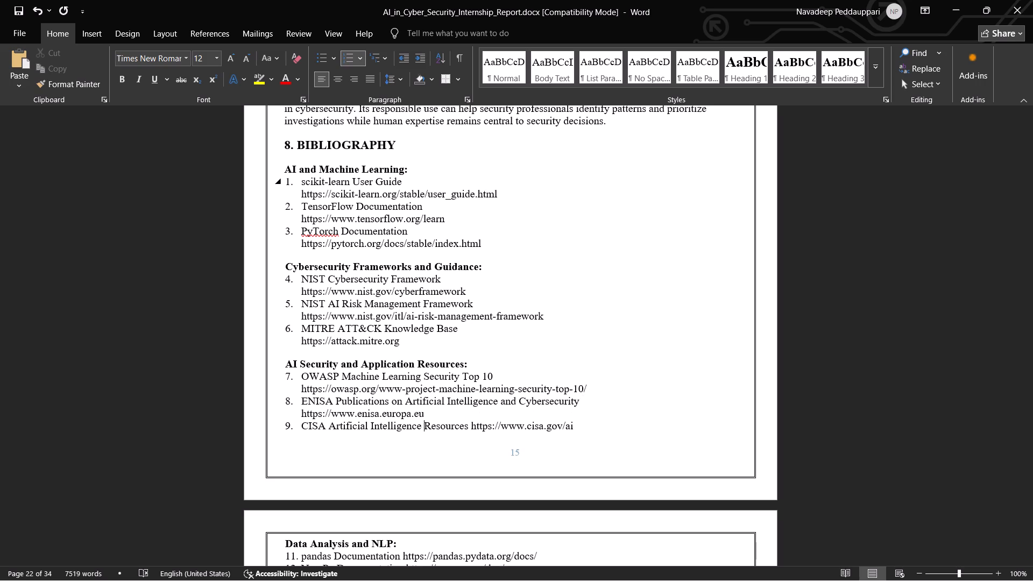
key(ctrl+Right)
key(Return)
key(BackSpace)
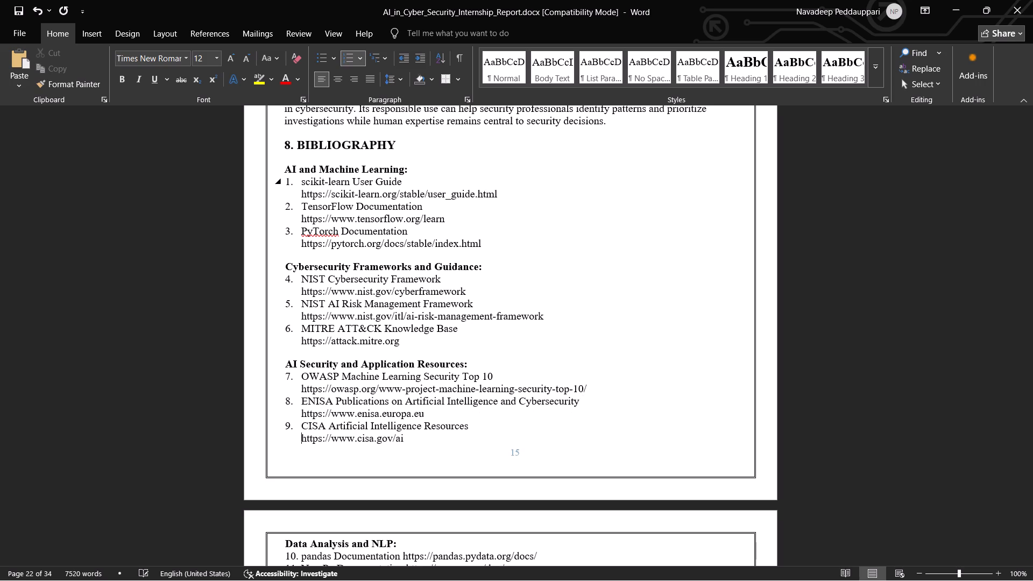
Move the pandas Documentation URL onto its own unnumbered line beneath the entry's title.
scroll(402, 182, down, 3)
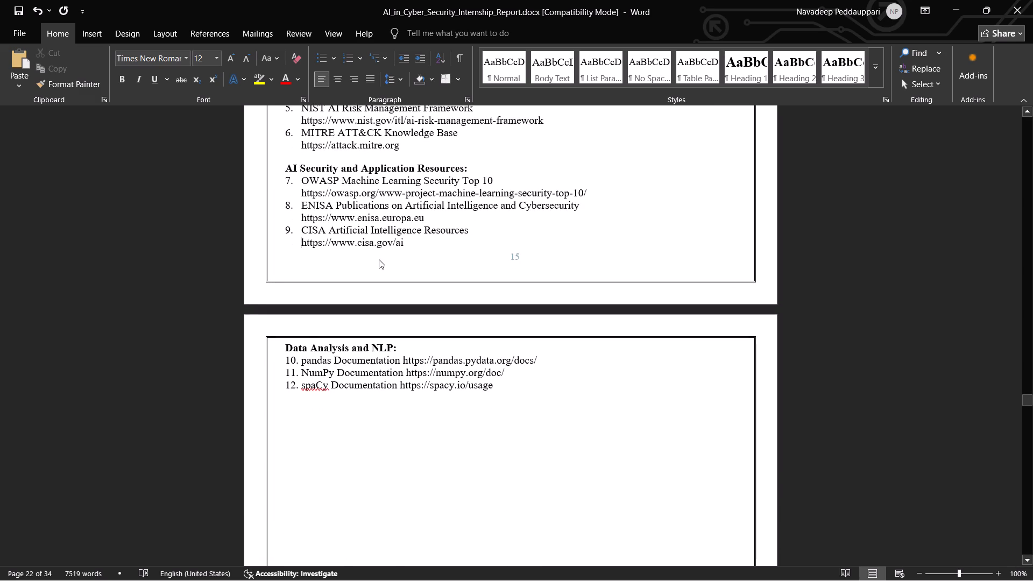
key(Down)
key(Down)
key(ctrl+Right)
key(ctrl+Right)
key(ctrl+Right)
key(ctrl+Left)
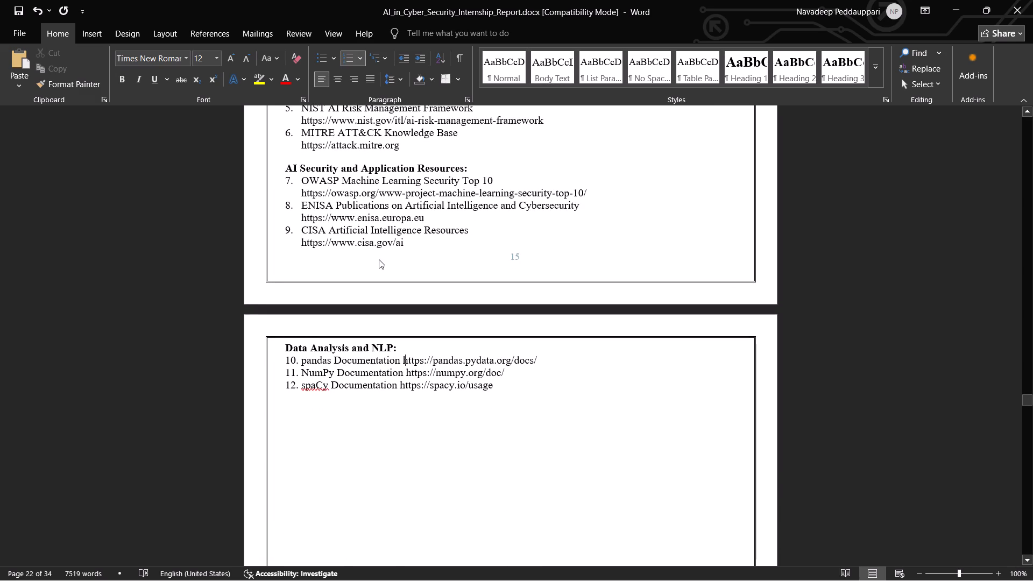
key(Return)
key(BackSpace)
Move the NumPy Documentation URL onto its own unnumbered line beneath the entry's title.
key(Down)
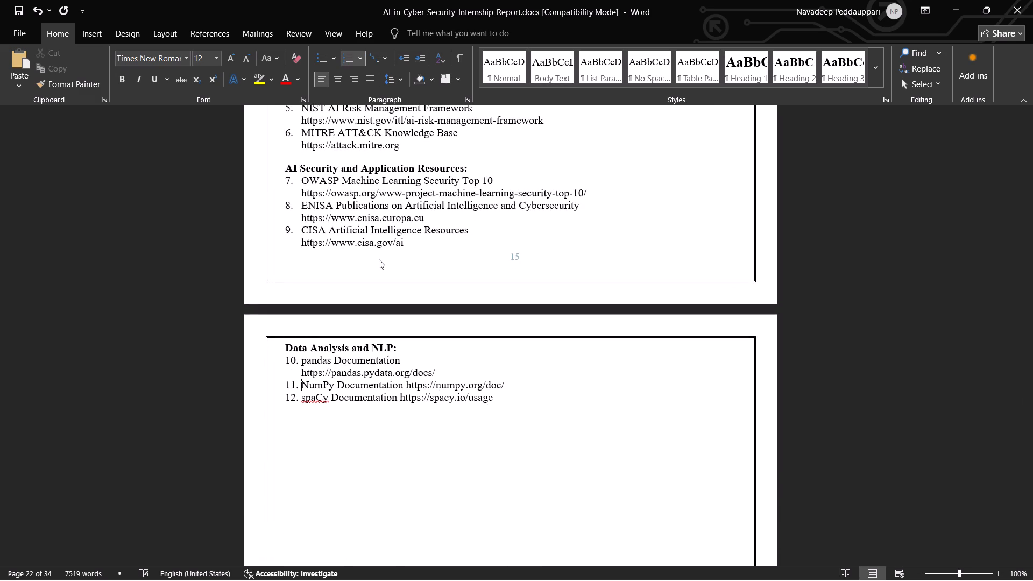
key(ctrl+Right)
key(ctrl+Right)
key(Return)
key(BackSpace)
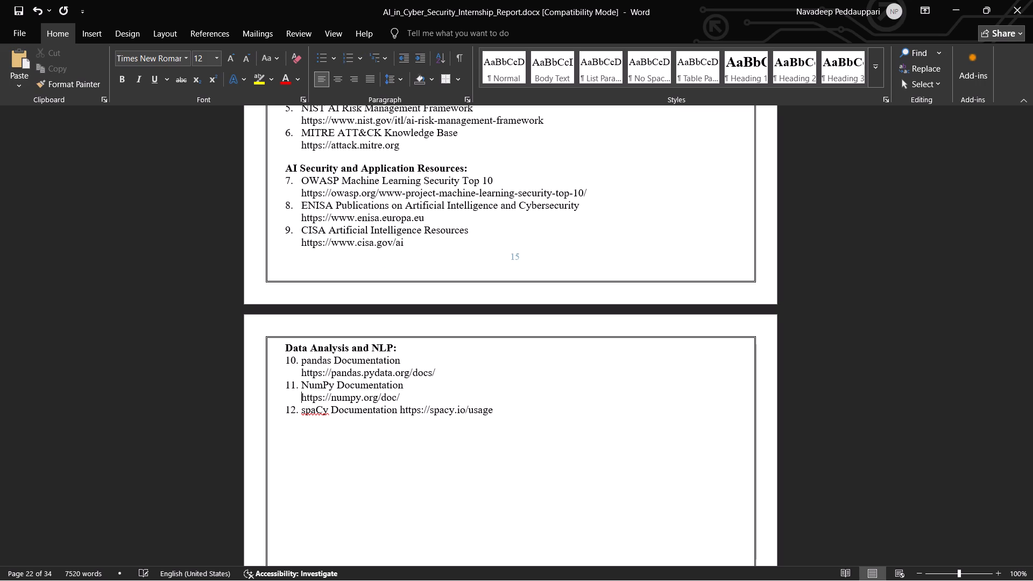
Move the spaCy Documentation URL onto its own unnumbered line beneath the entry's title.
key(Down)
key(ctrl+Right)
key(ctrl+Right)
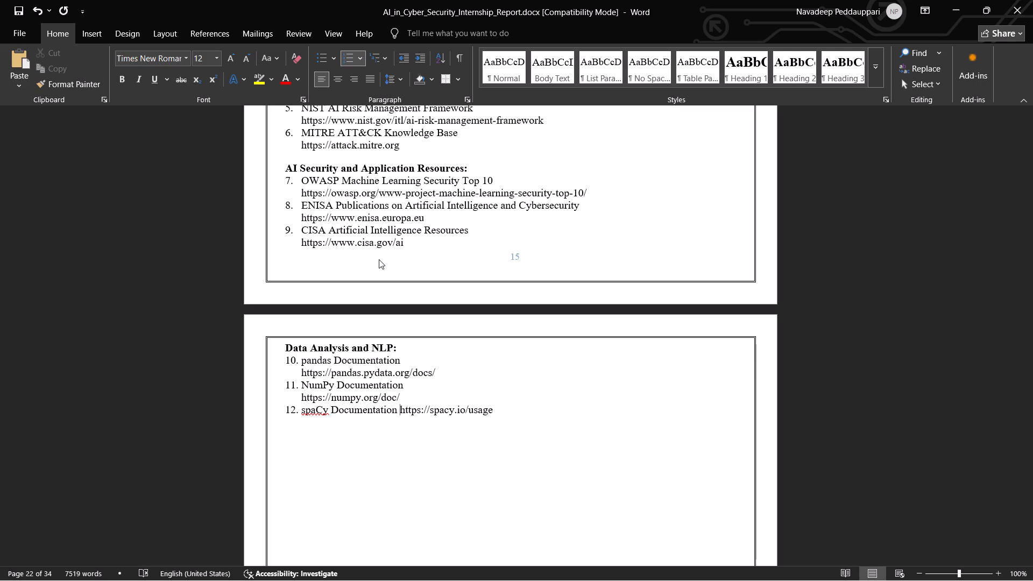
key(Return)
key(BackSpace)
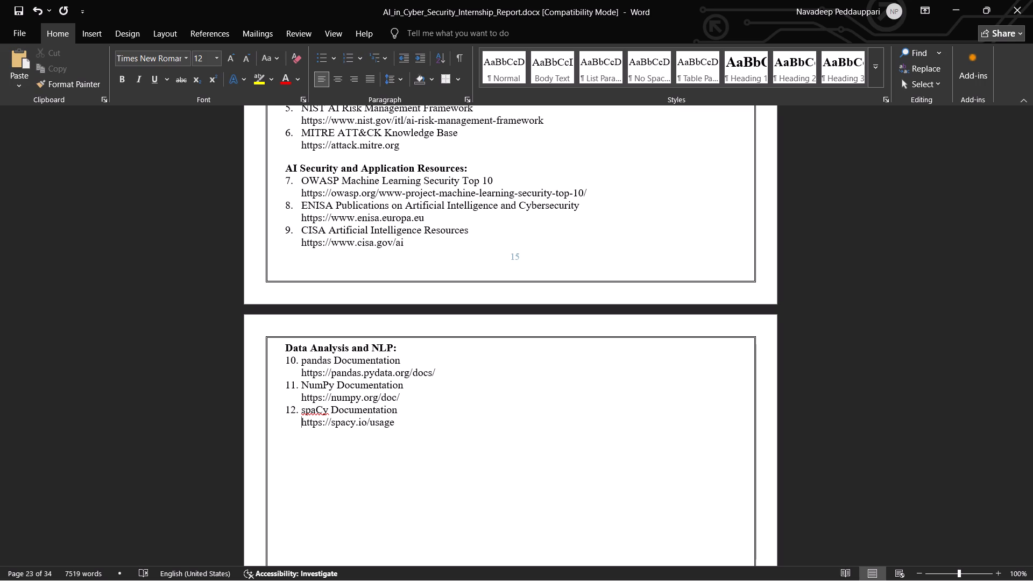
Delete the break after the spaCy URL and place the Network and Security Analysis heading on its own line directly below.
scroll(379, 259, down, 6)
scroll(379, 259, up, 3)
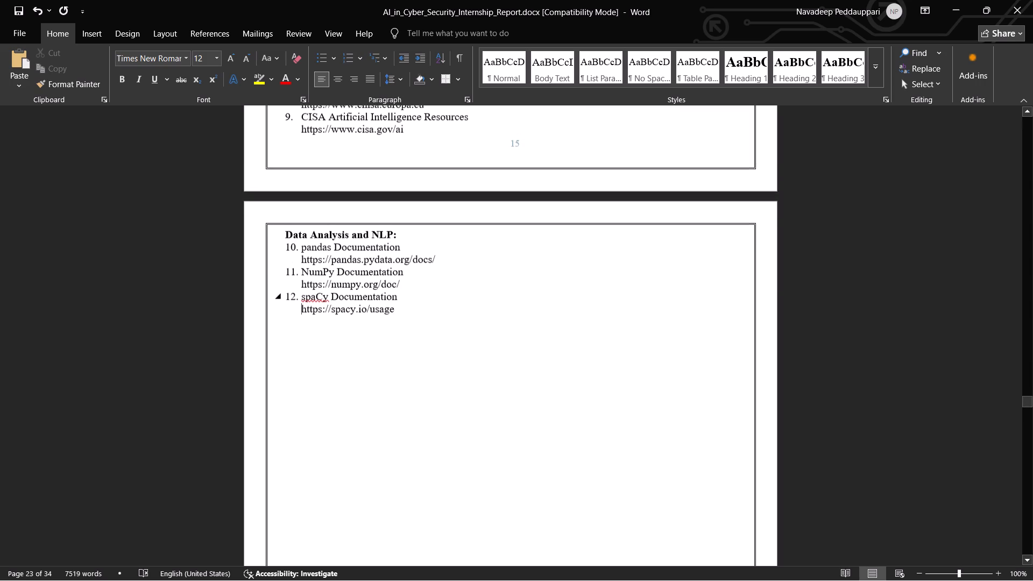
click(428, 326)
key(Delete)
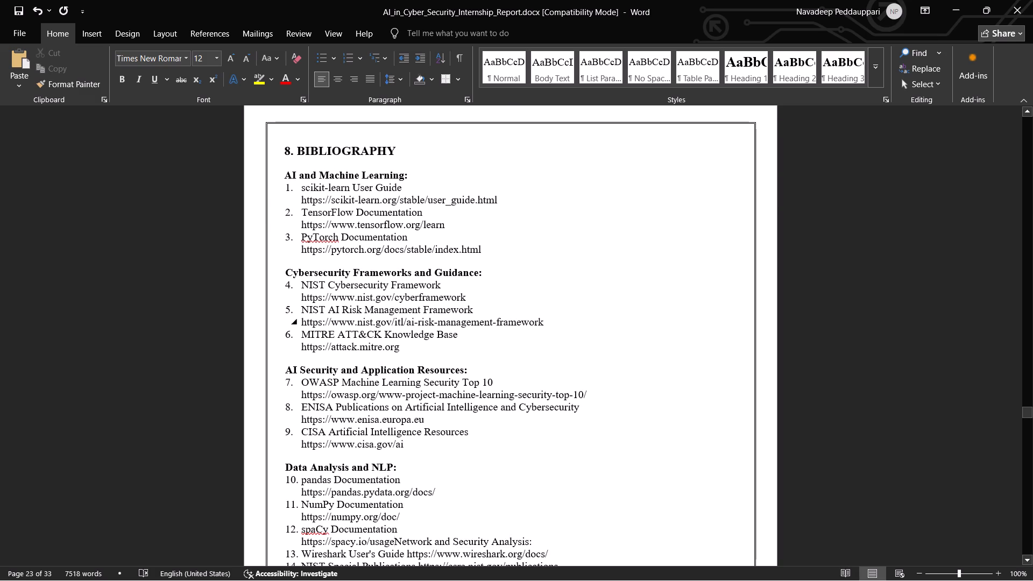
scroll(428, 326, down, 3)
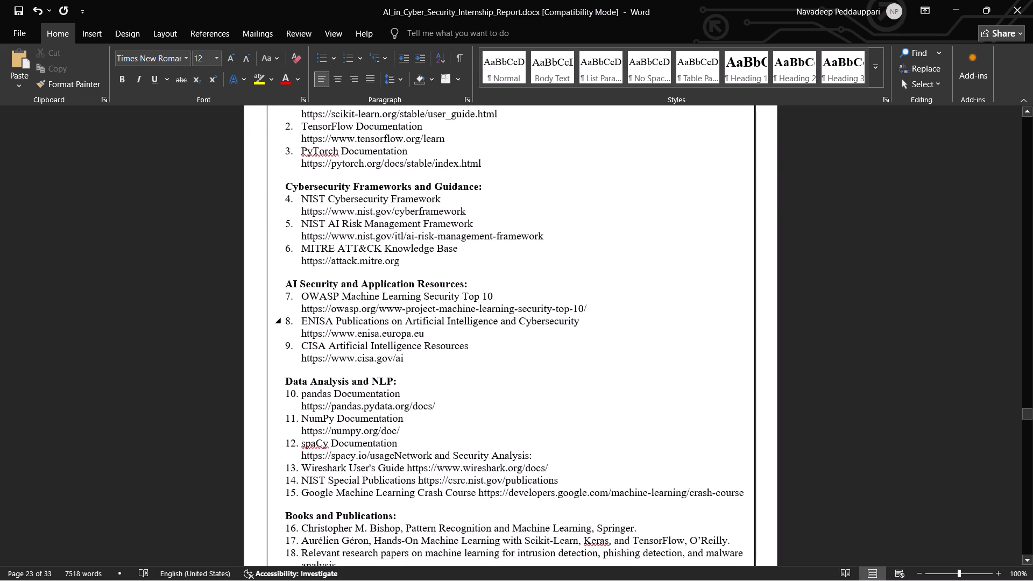
key(Return)
scroll(428, 326, down, 1)
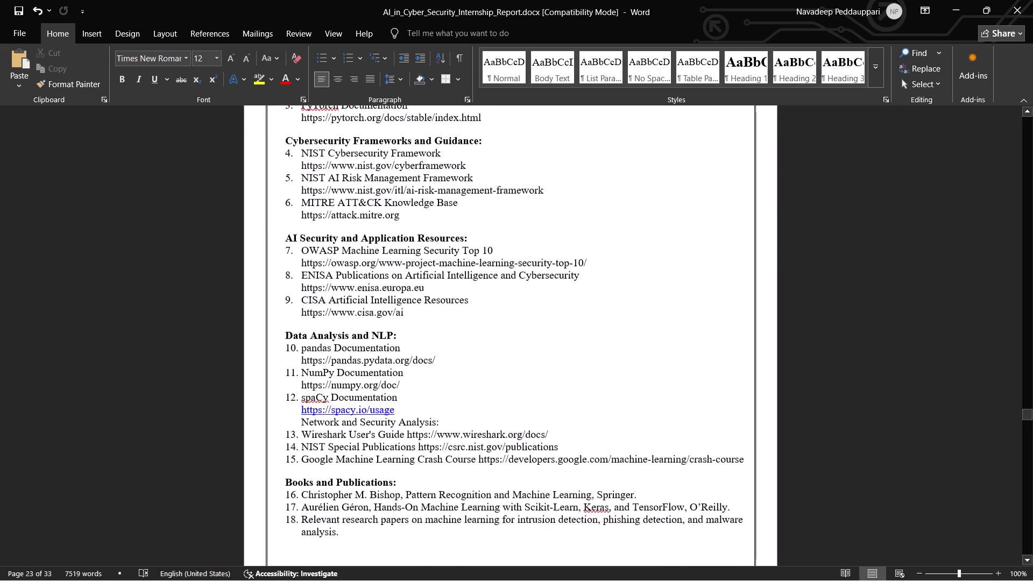
scroll(428, 326, down, 1)
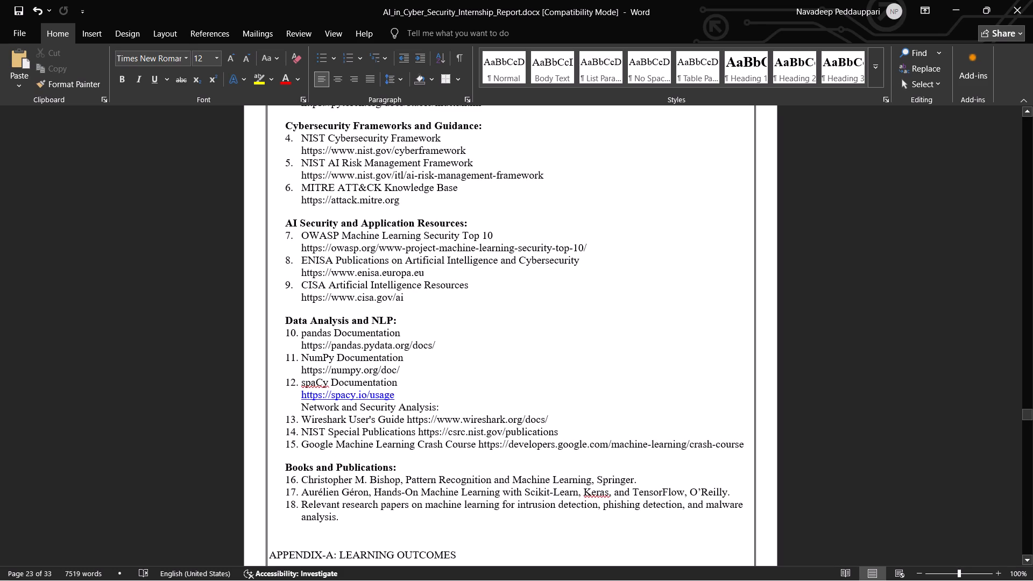
Copy the formatting of the Data Analysis and NLP heading onto the Network and Security Analysis heading.
triple_click(336, 320)
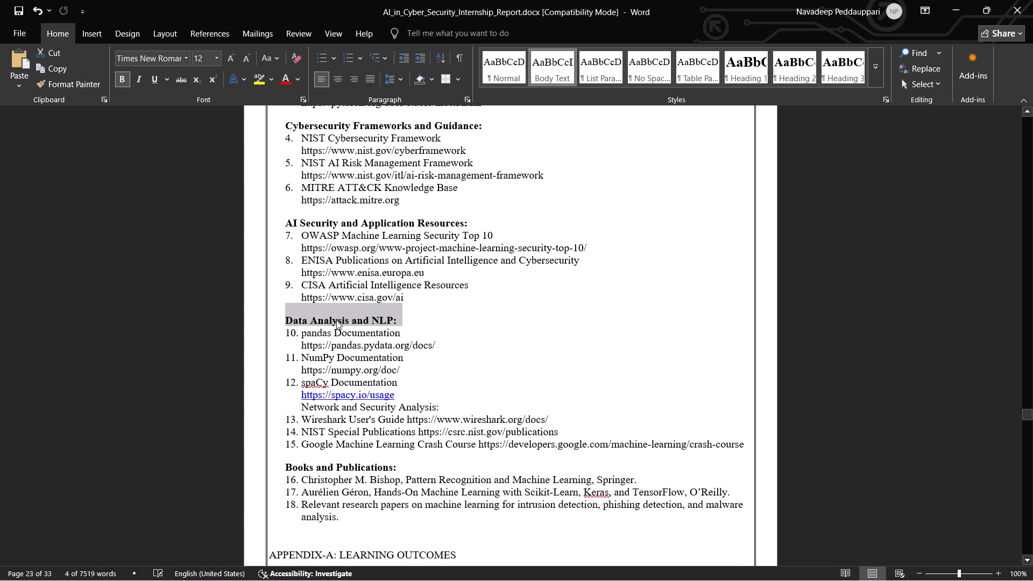
key(ctrl+alt+c)
triple_click(329, 409)
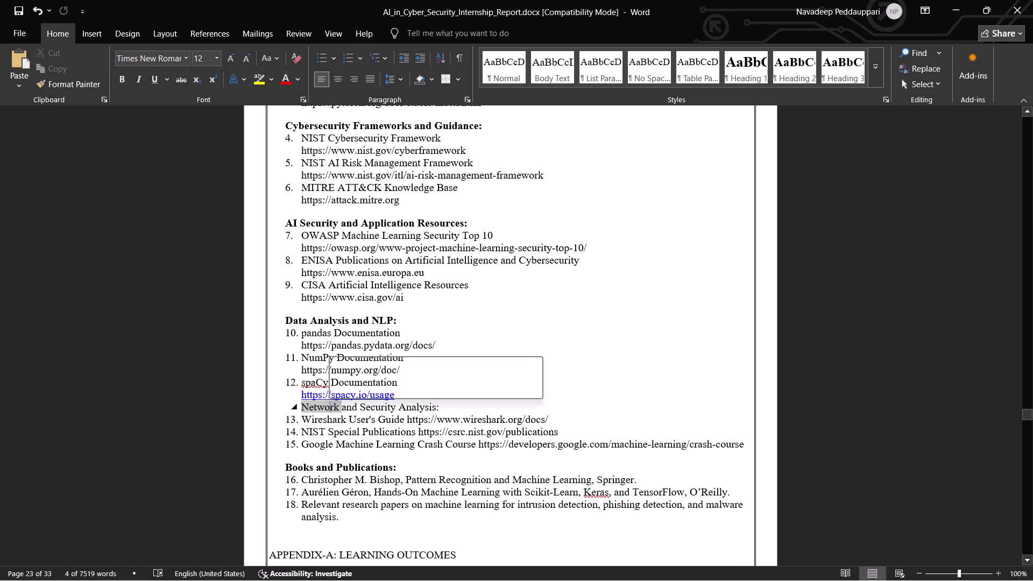
key(ctrl+alt+v)
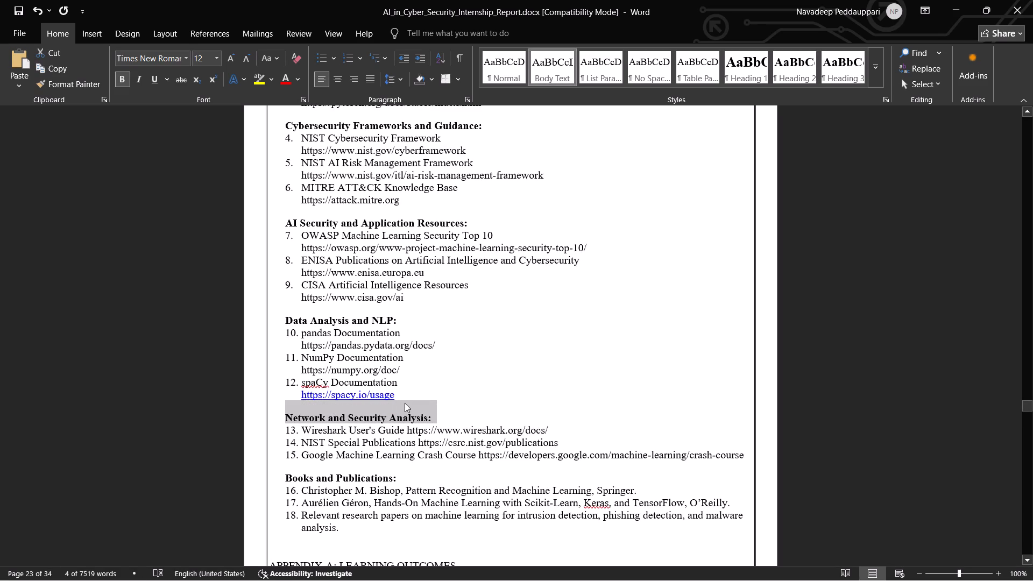
click(420, 369)
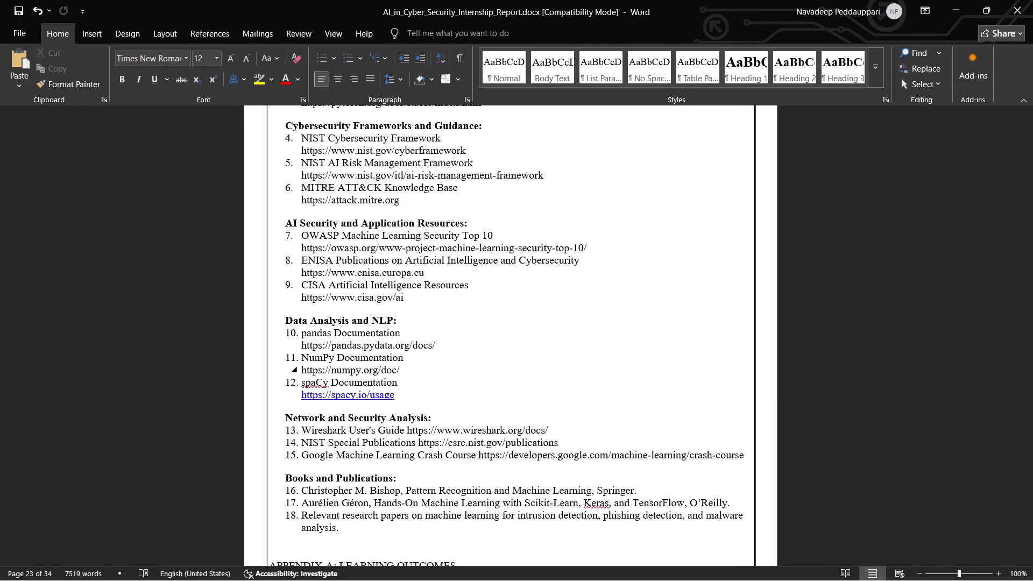
click(399, 394)
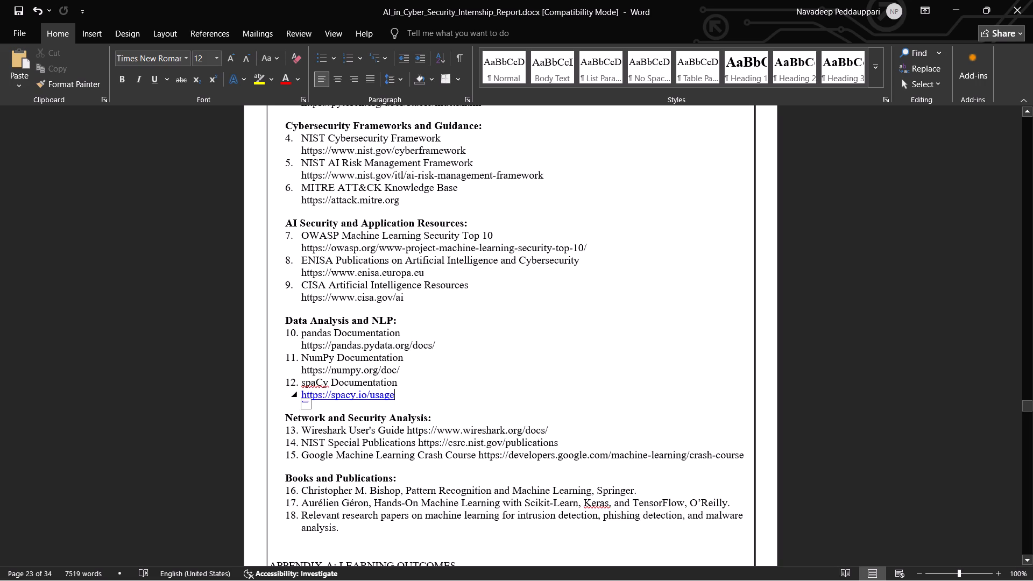
key(slash)
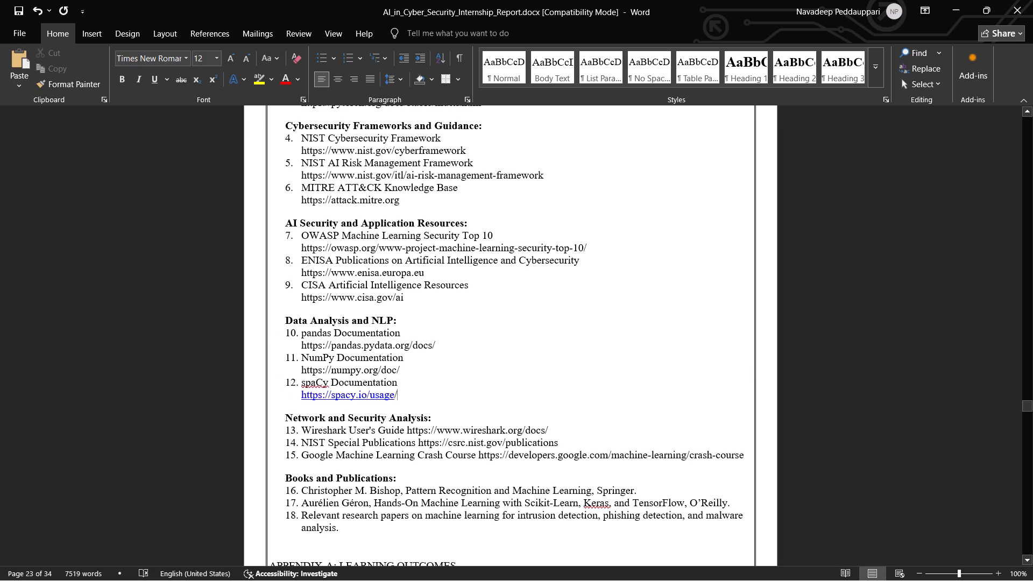
click(415, 313)
click(349, 399)
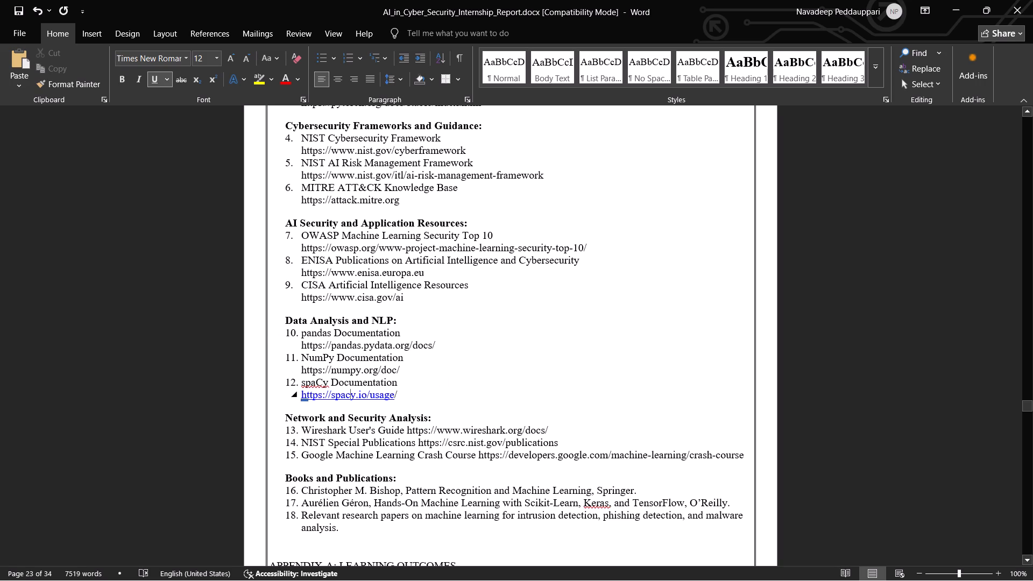
right_click(349, 399)
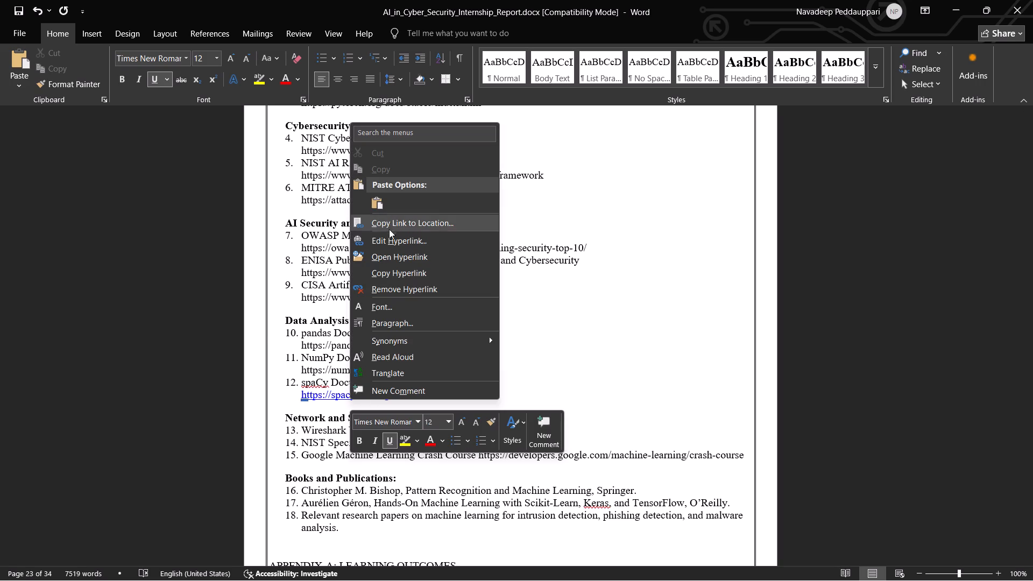
click(394, 293)
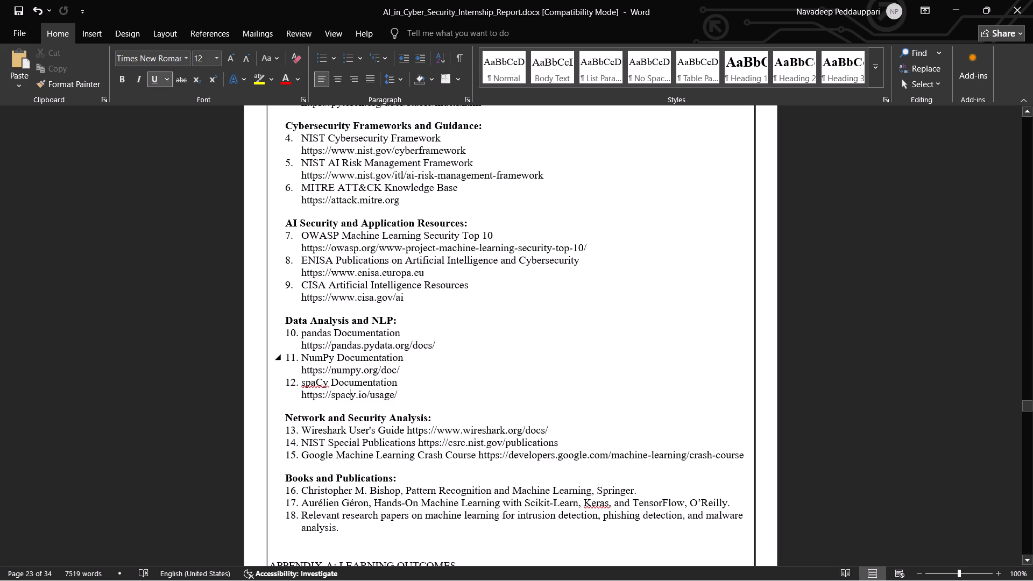
click(424, 392)
key(BackSpace)
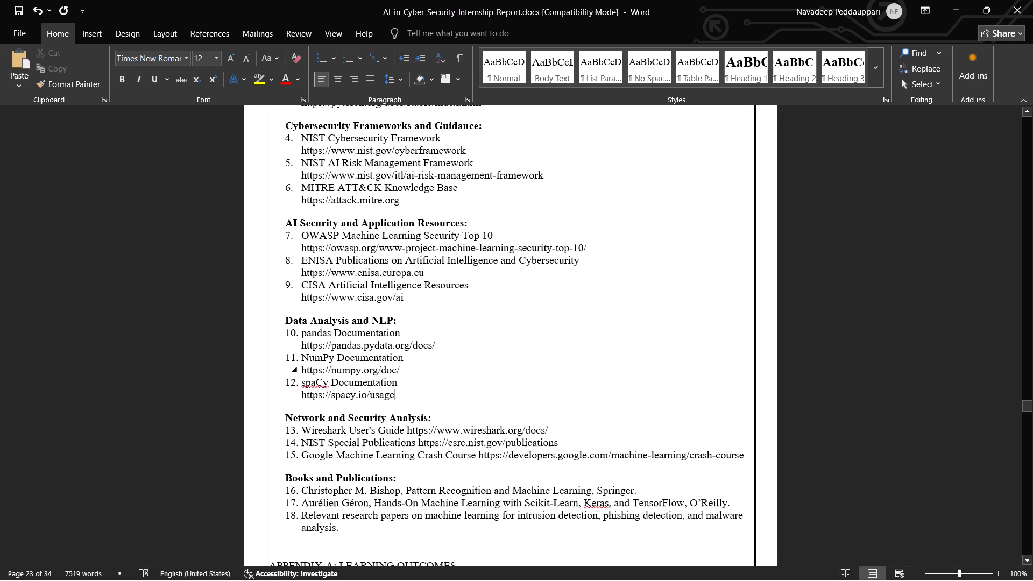
Move the Wireshark User's Guide URL onto its own unnumbered line beneath the entry's title in the Bibliography.
scroll(412, 374, down, 3)
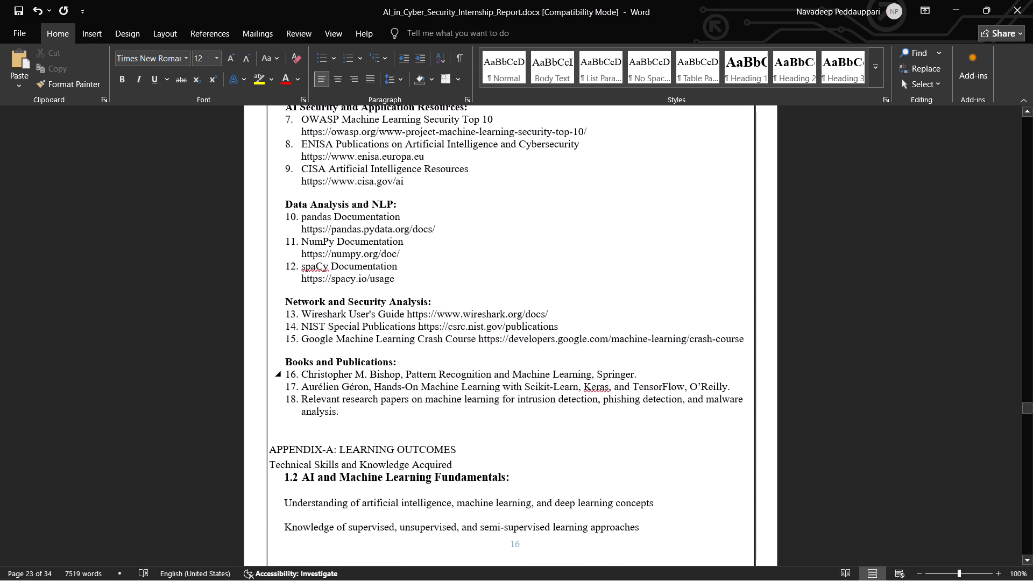
click(407, 312)
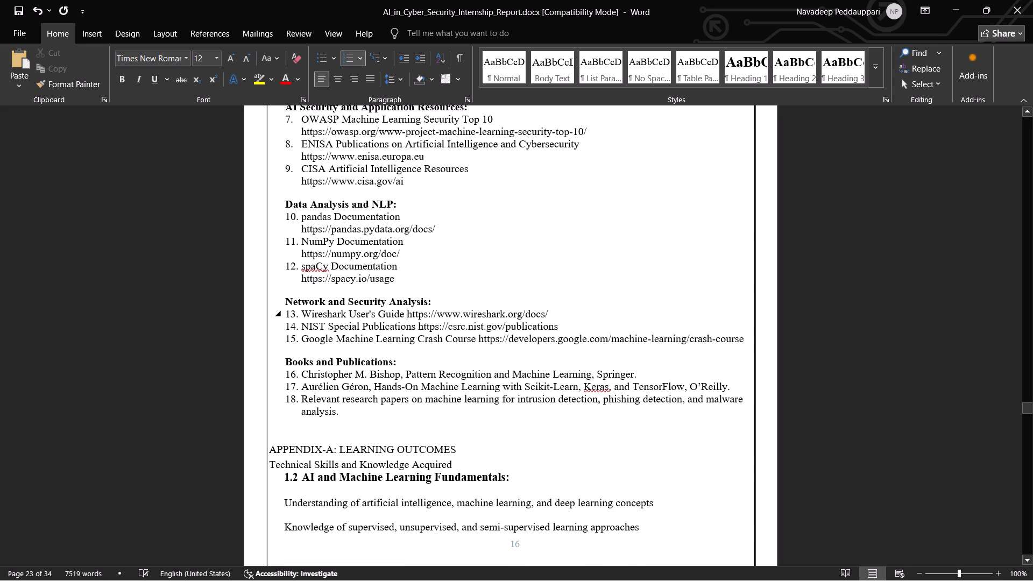
key(Return)
key(BackSpace)
Move the NIST Special Publications URL onto its own unnumbered line beneath the entry's title.
key(Down)
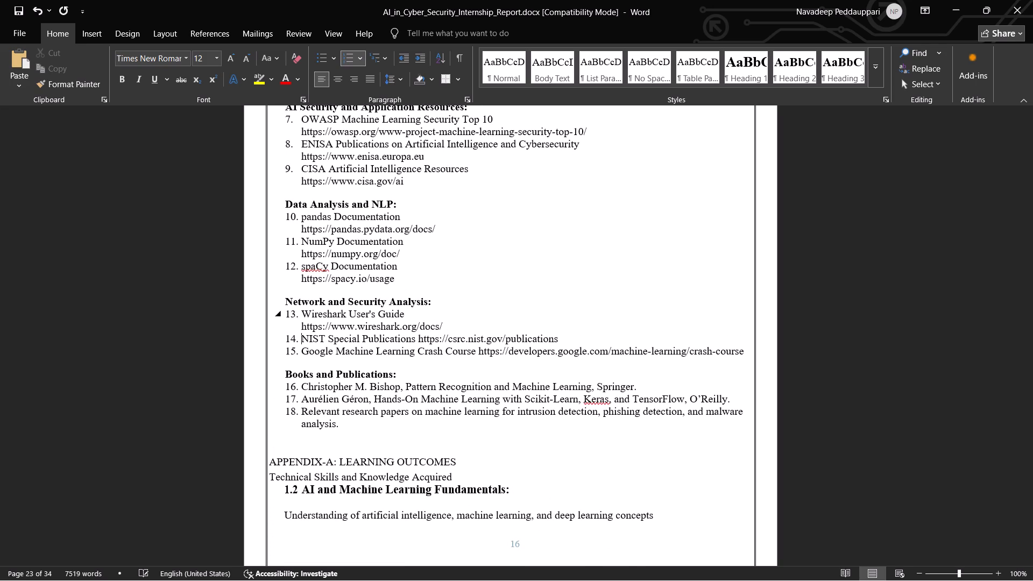
key(ctrl+Right)
key(ctrl+Right)
key(ctrl+Right)
key(ctrl+Right)
key(ctrl+Left)
key(Return)
key(BackSpace)
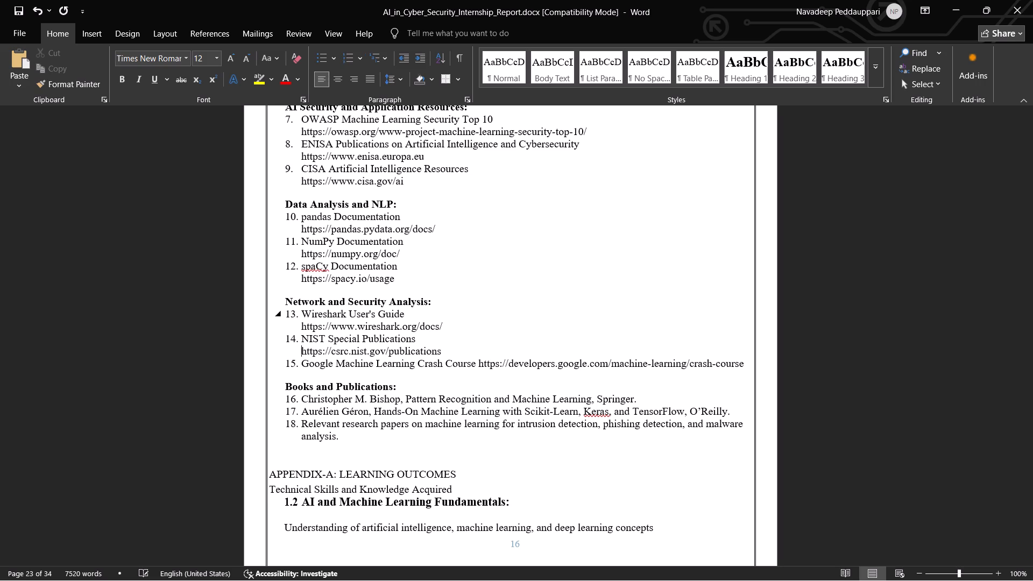
Move the Google Machine Learning Crash Course URL onto its own unnumbered line beneath the entry's title.
key(Down)
key(ctrl+Right)
key(ctrl+Right)
key(ctrl+Right)
key(ctrl+Right)
key(ctrl+Right)
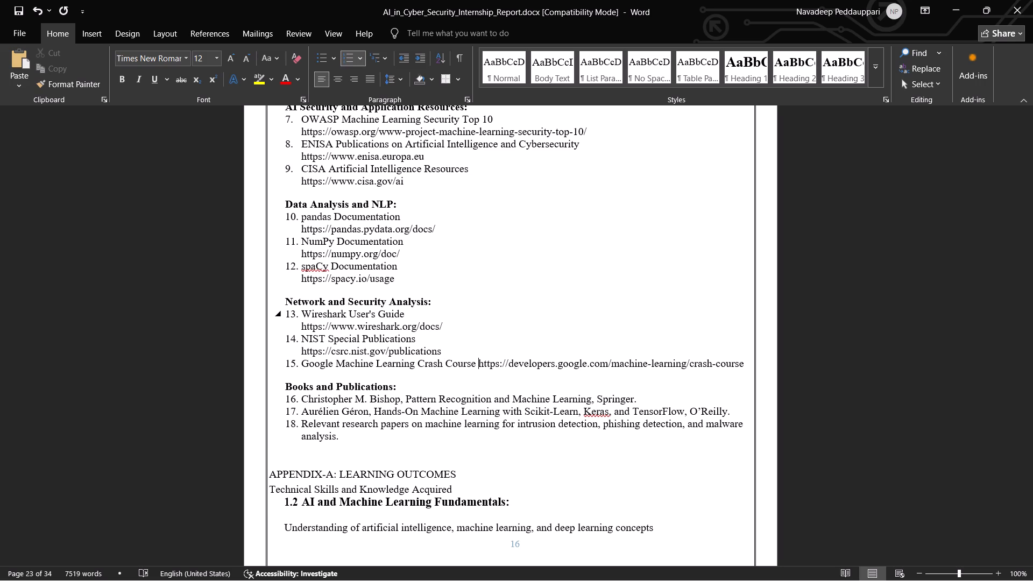
key(Return)
key(BackSpace)
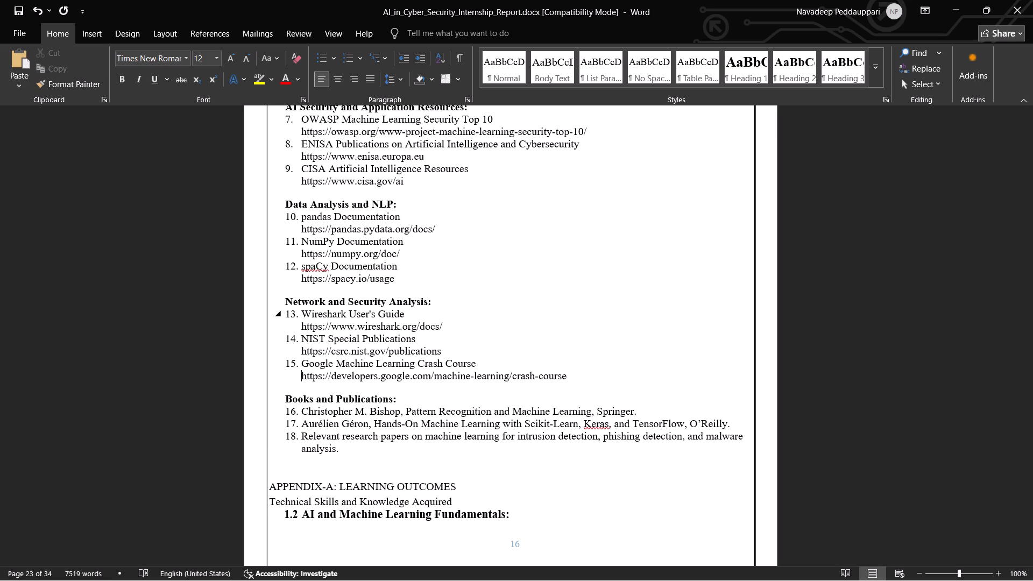
Review the layout of the Bibliography and the preceding chapters back to the System Design section.
scroll(407, 312, down, 1)
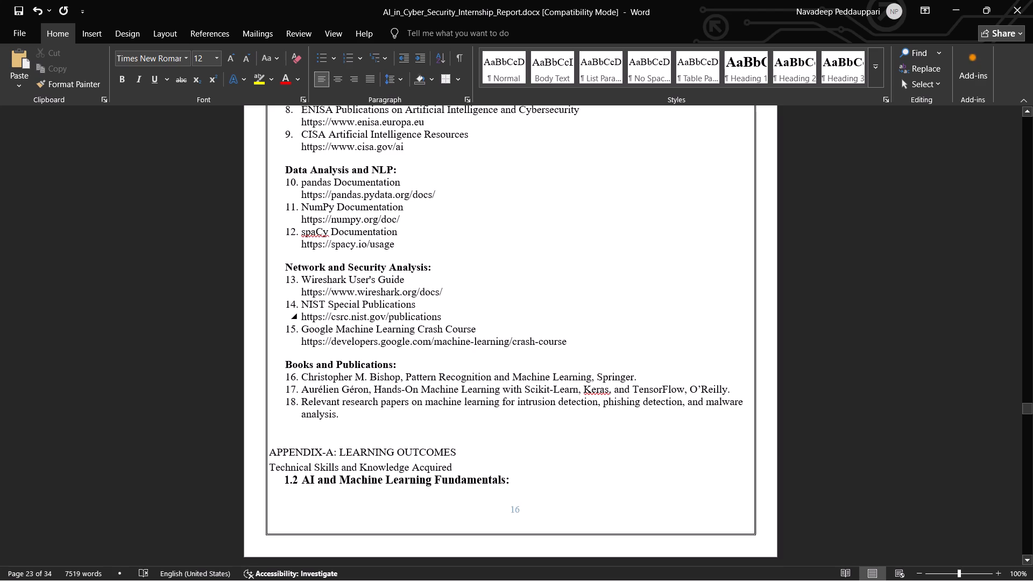
scroll(407, 312, up, 5)
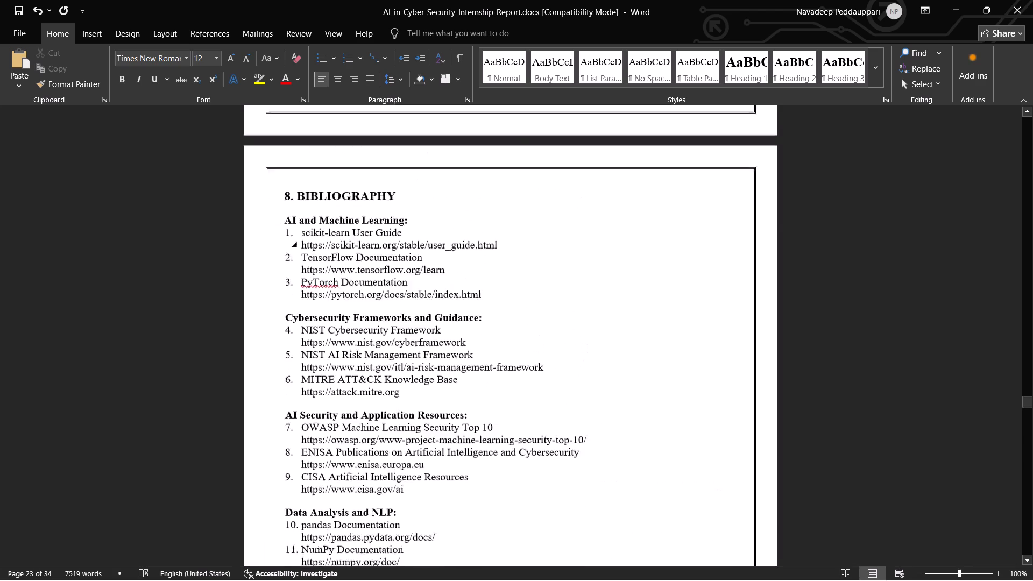
scroll(407, 312, up, 2)
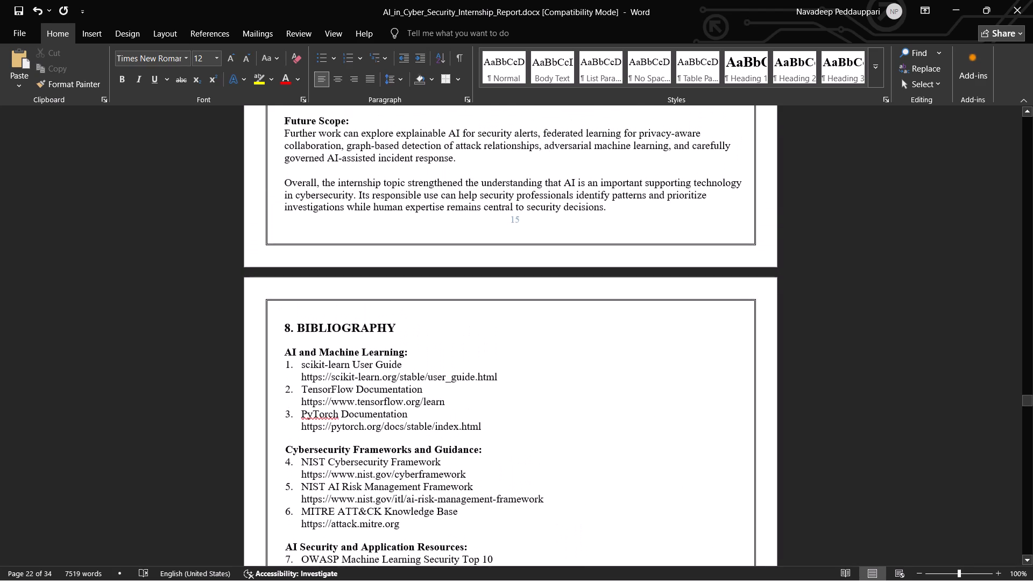
scroll(407, 312, down, 1)
scroll(407, 312, up, 3)
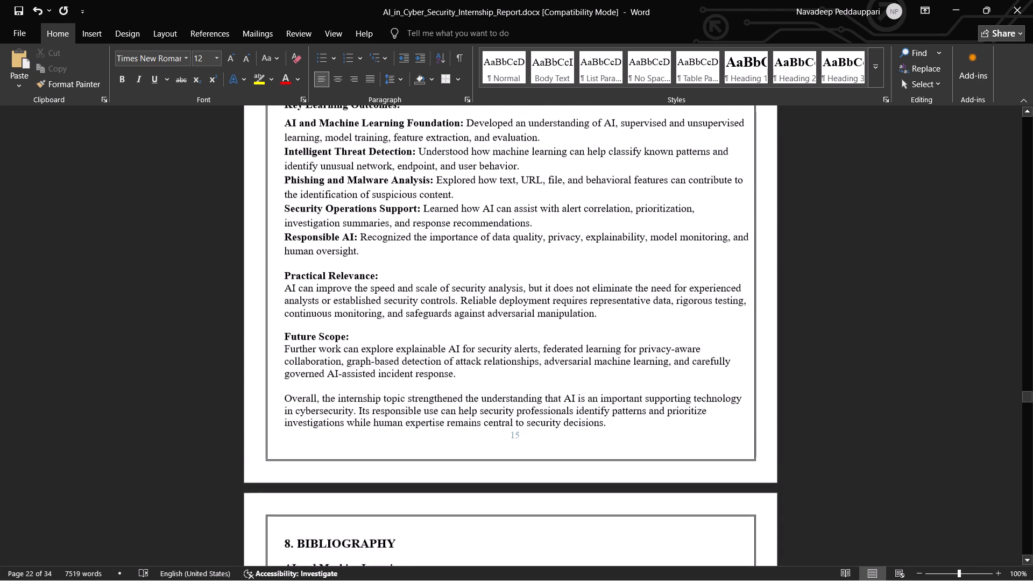
scroll(407, 312, up, 9)
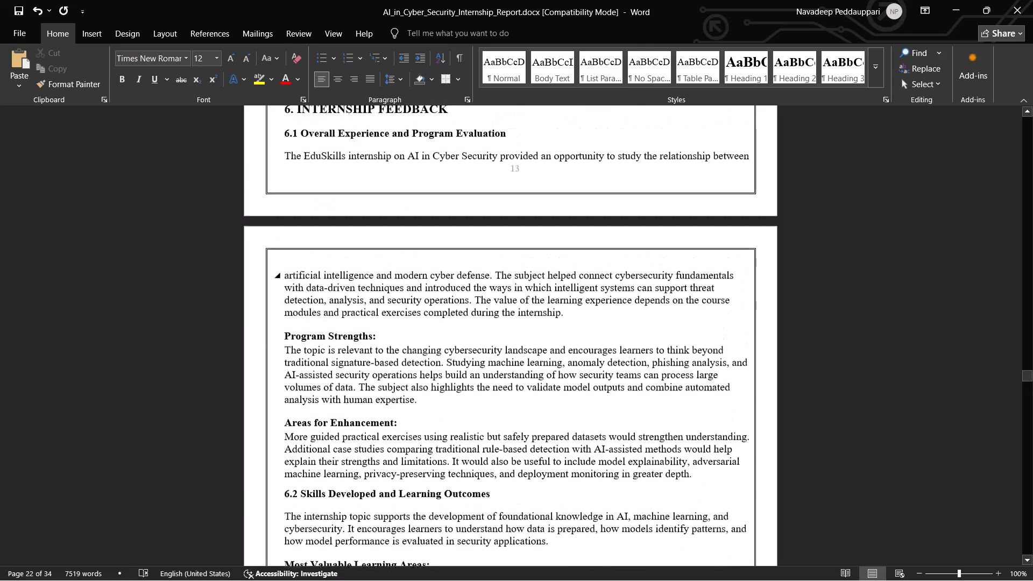
scroll(407, 312, up, 6)
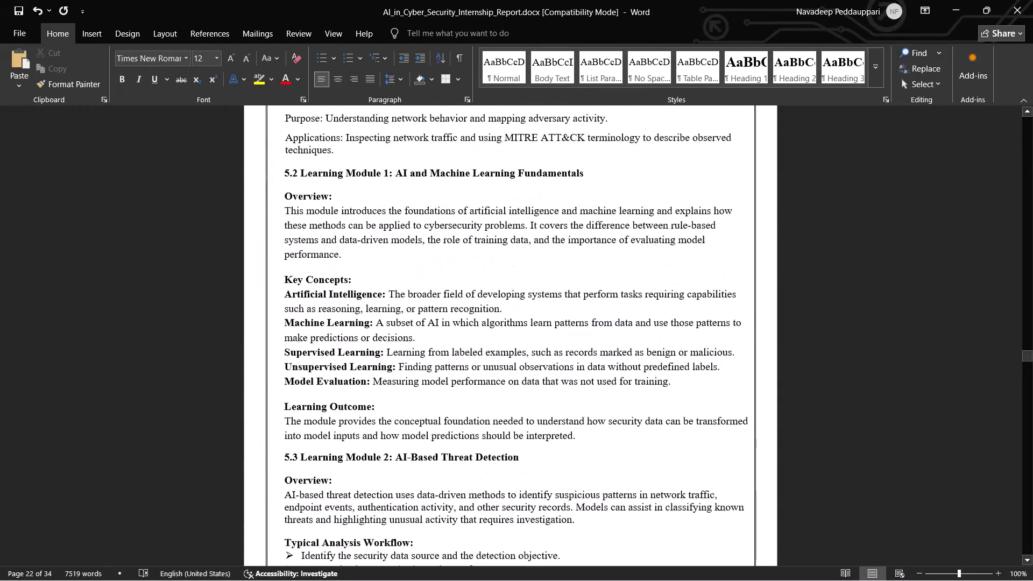
scroll(407, 312, up, 5)
Crop the data flow diagram above 4.2 Process Flow on all four sides, trimming the margins to its black frame.
scroll(407, 312, down, 1)
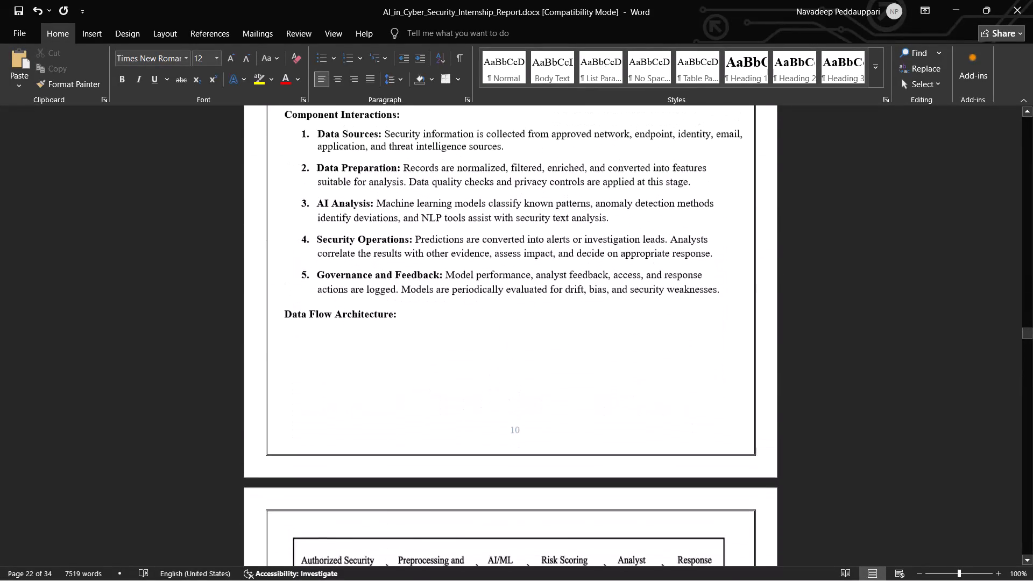
scroll(407, 312, down, 3)
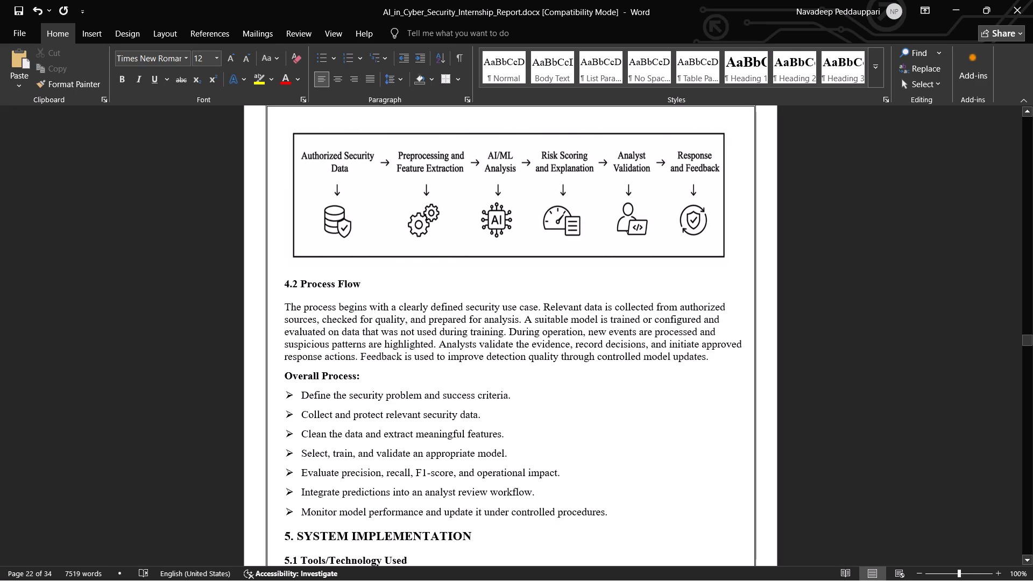
click(449, 236)
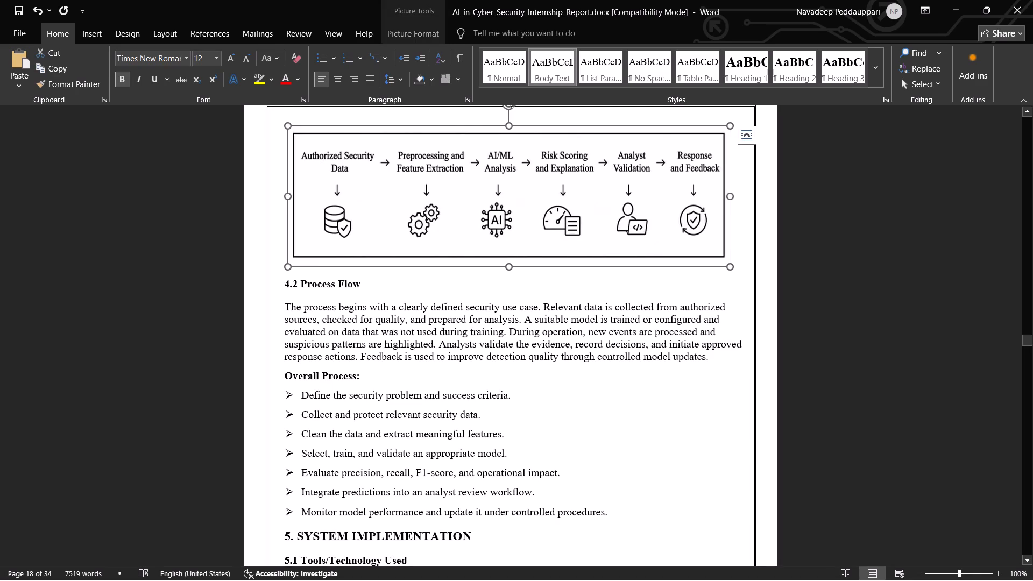
right_click(476, 160)
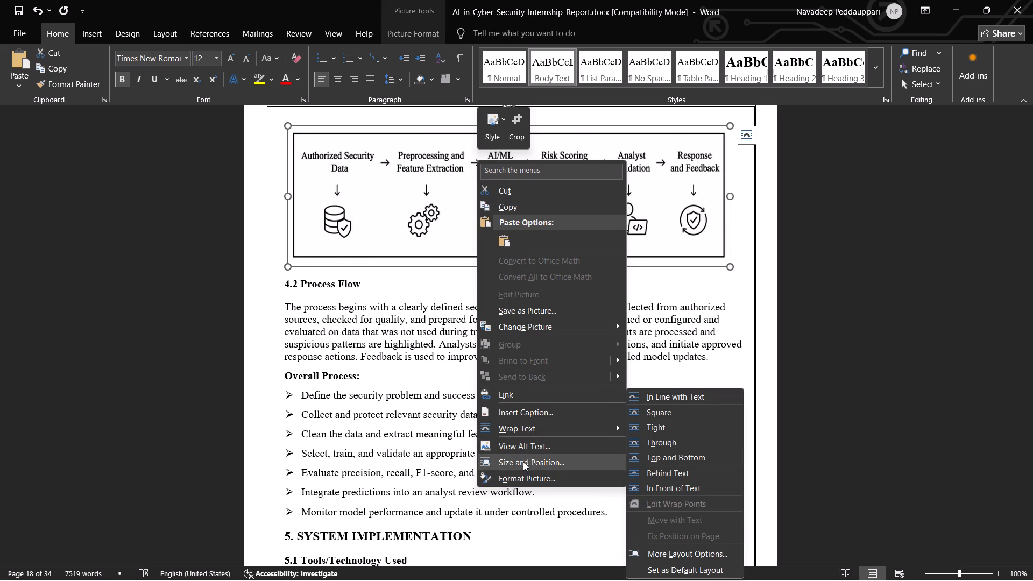
click(512, 126)
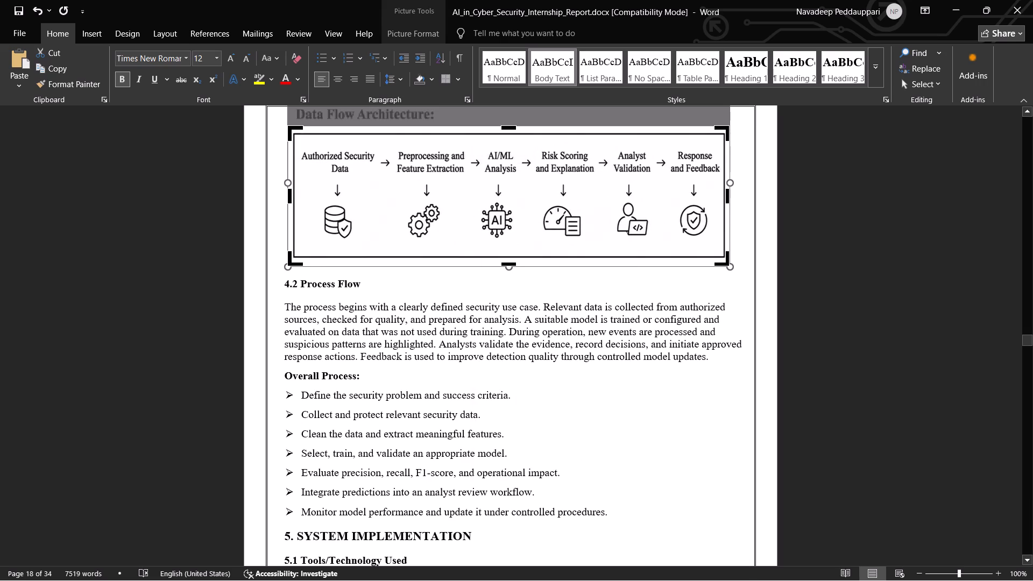
click(508, 263)
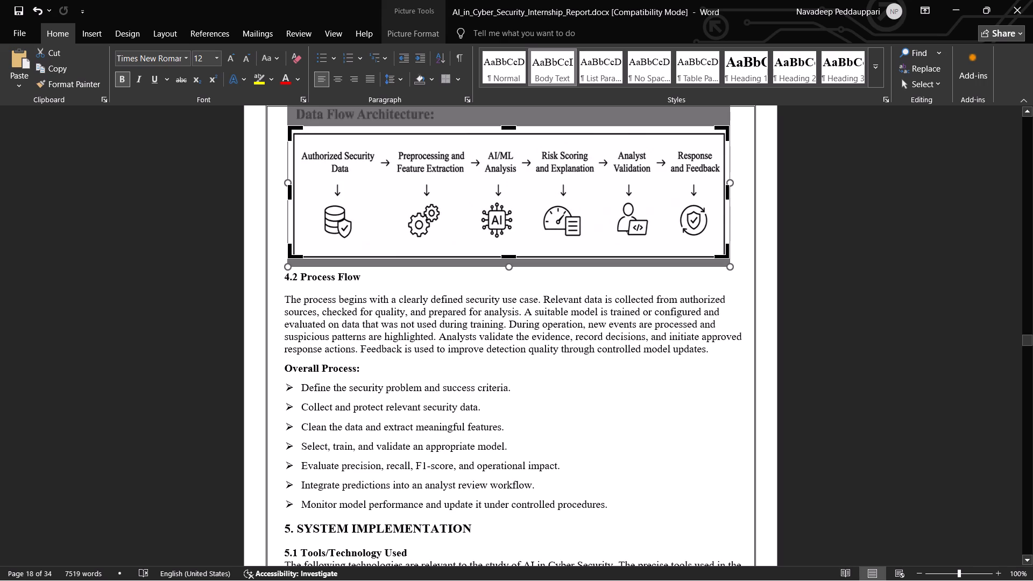
click(507, 127)
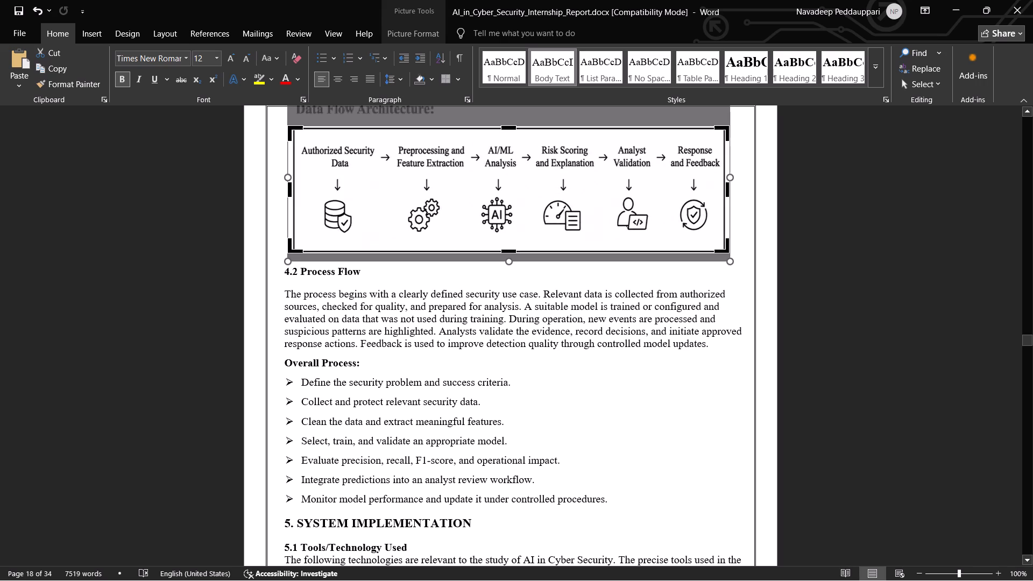
double_click(728, 189)
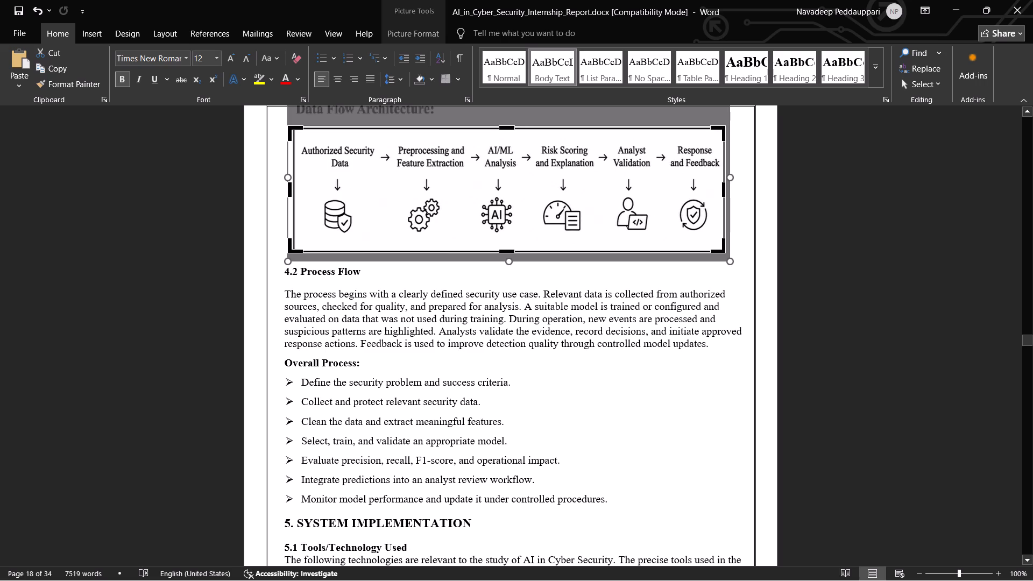
click(290, 192)
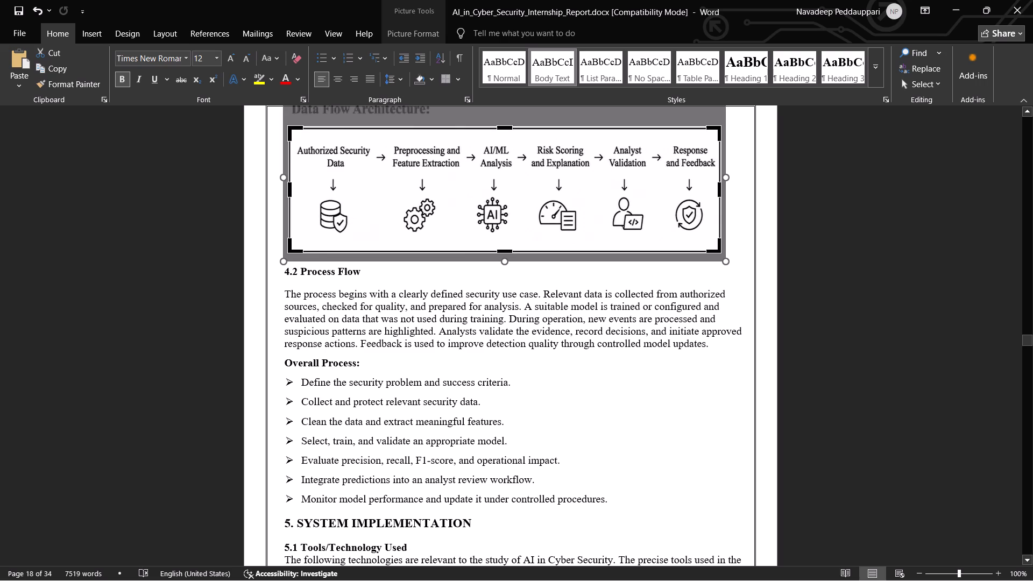
click(761, 228)
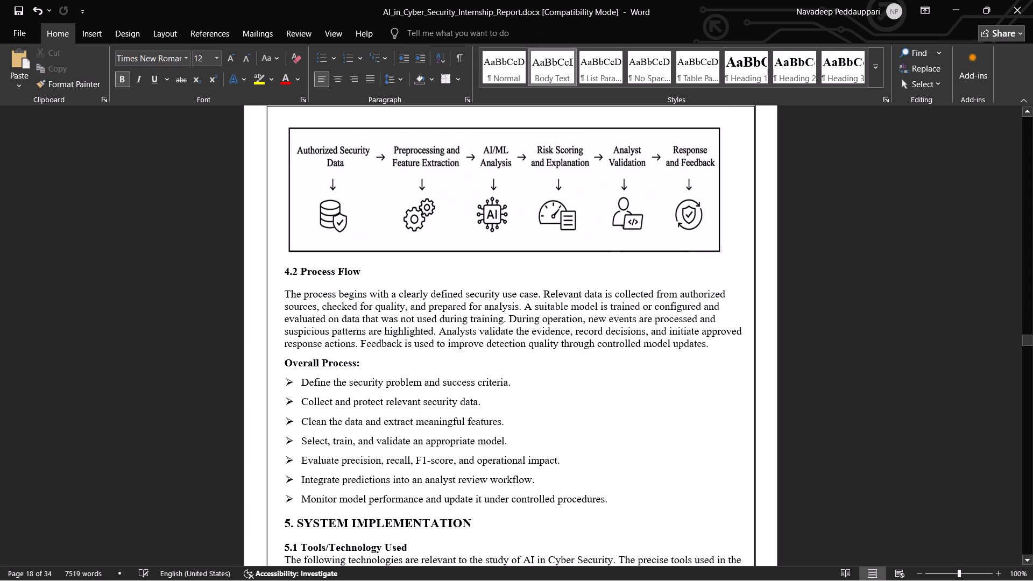
Remove the bullet and indent from the paragraph under 3.5 Security and Ethical Requirements.
scroll(593, 232, up, 4)
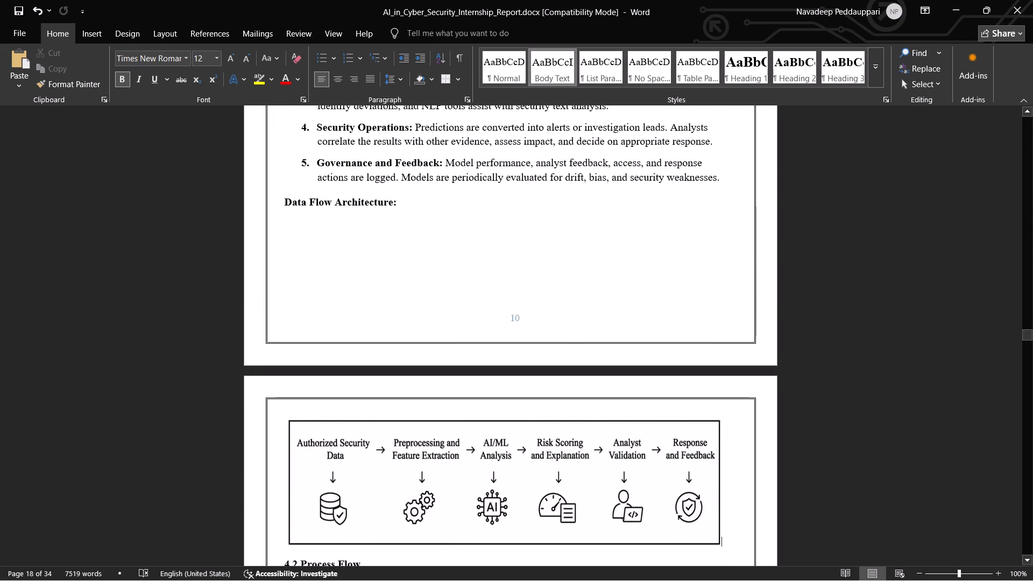
scroll(593, 232, up, 3)
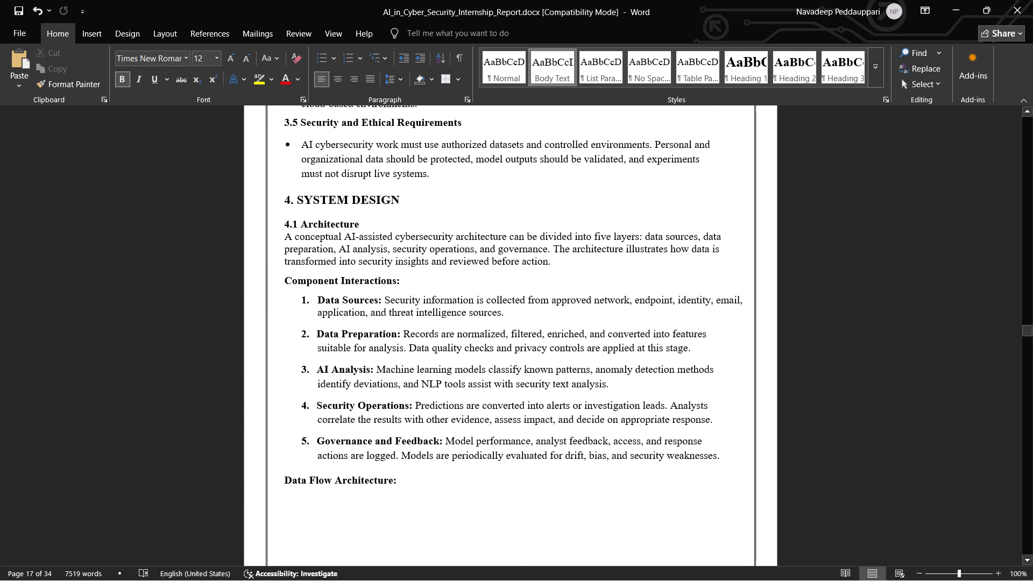
scroll(593, 232, up, 2)
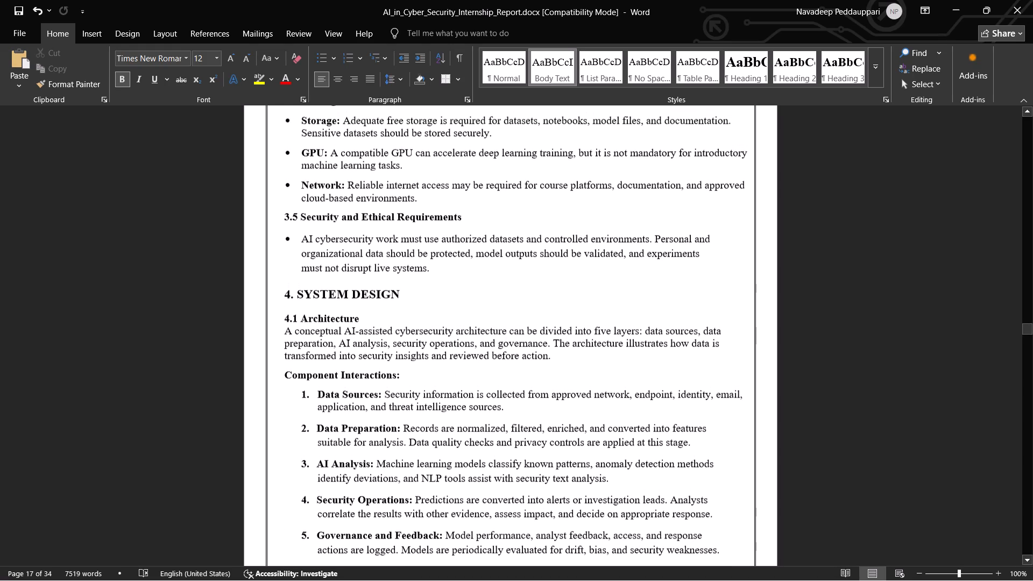
scroll(593, 232, up, 1)
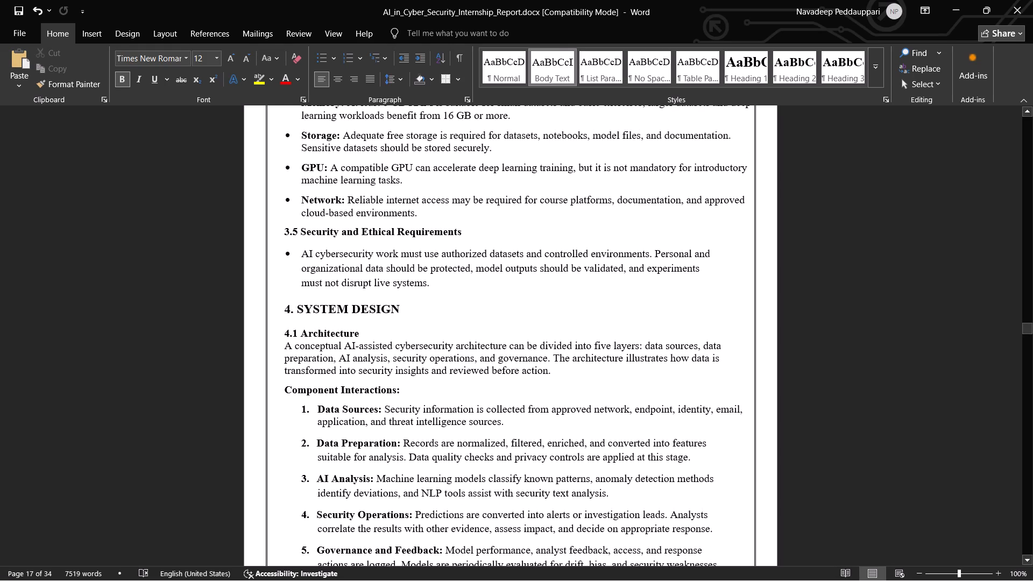
click(302, 256)
key(BackSpace)
key(BackSpace)
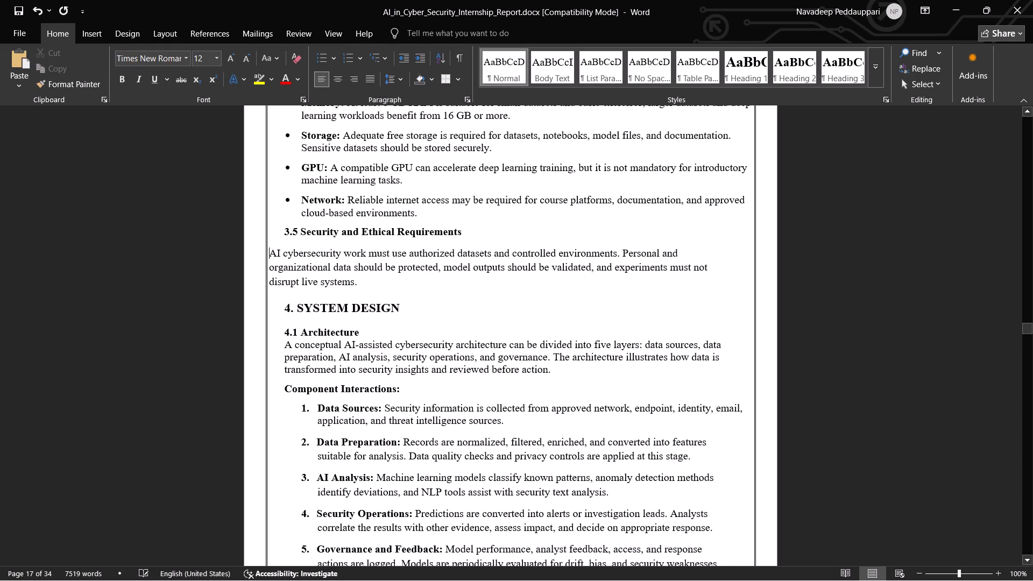
Join the paragraph to the 3.5 heading and split it back onto its own unnumbered line, aligned with the heading text.
key(BackSpace)
key(Return)
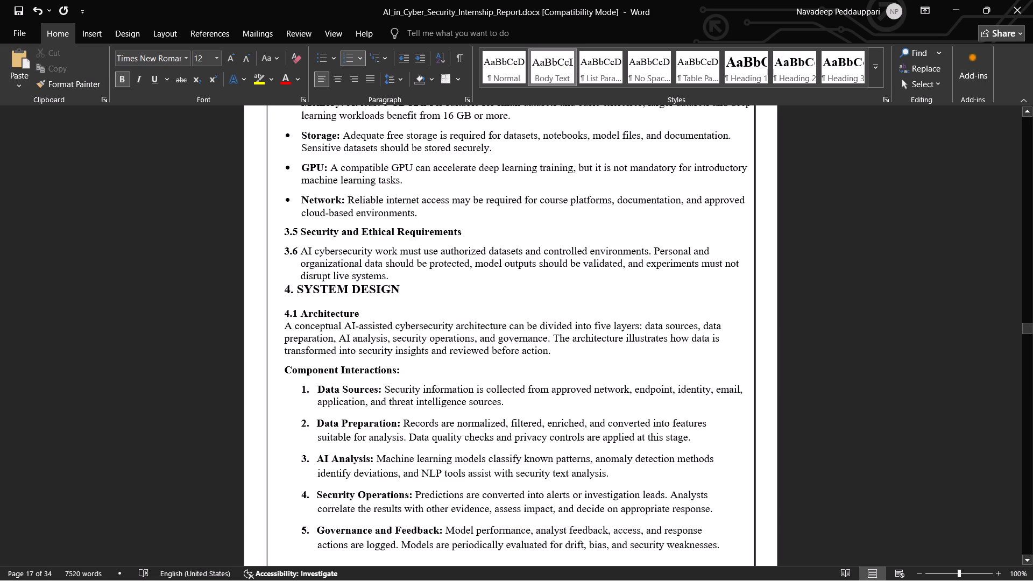
key(ctrl+z)
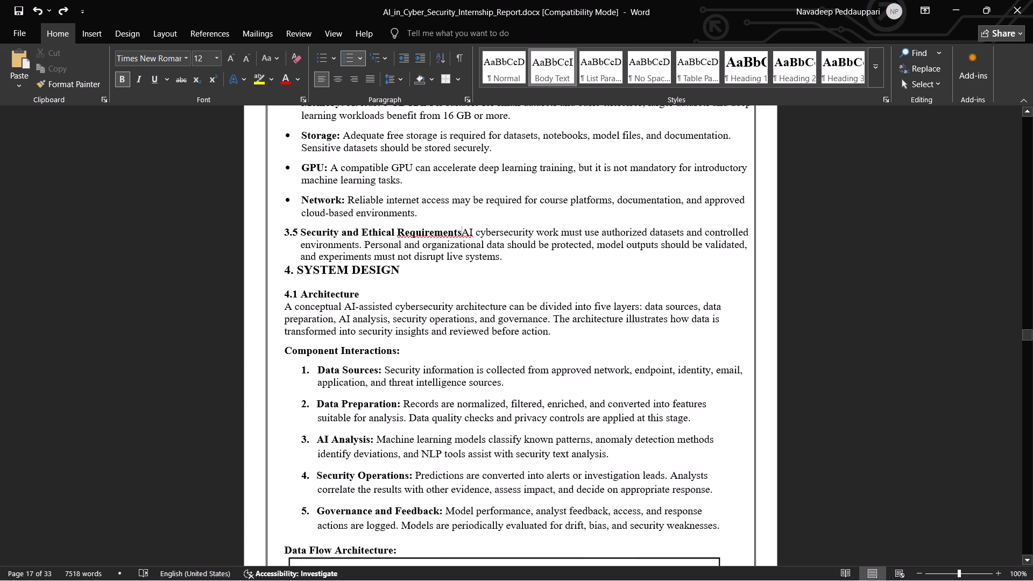
key(Return)
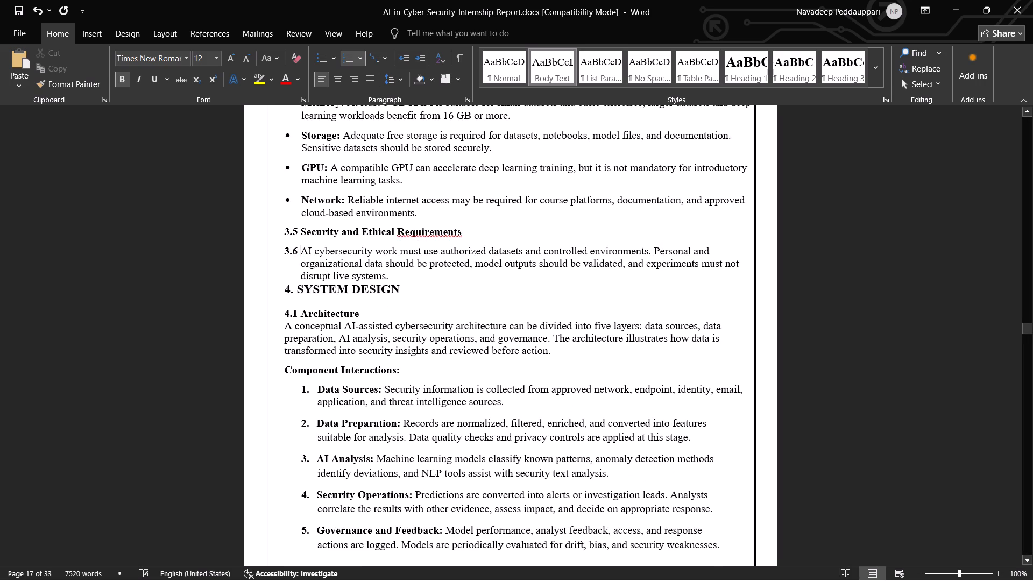
key(ctrl+z)
key(Return)
key(BackSpace)
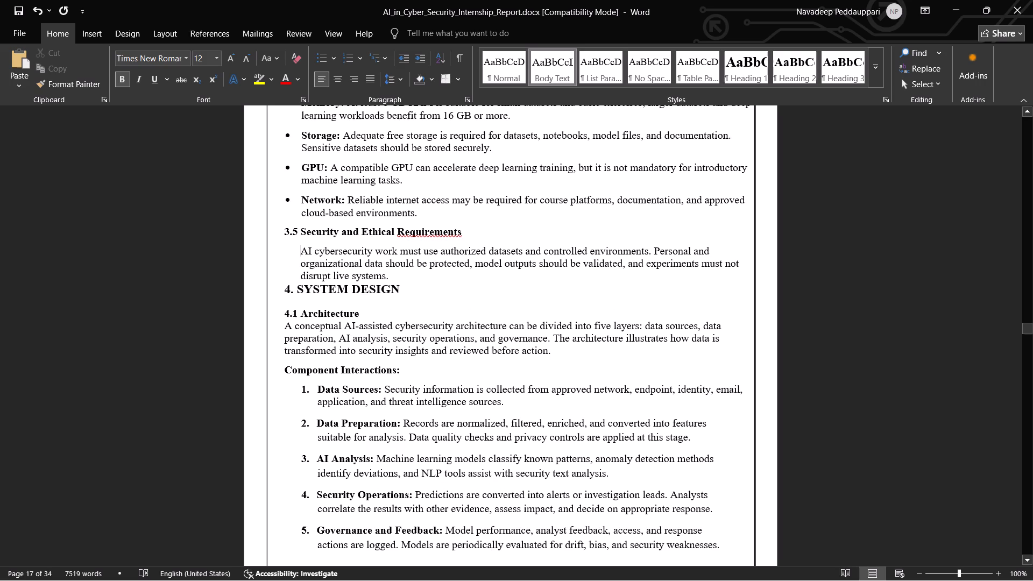
Remove the space before the paragraph under 3.5 Security and Ethical Requirements.
drag(303, 252, 334, 265)
drag(334, 265, 391, 278)
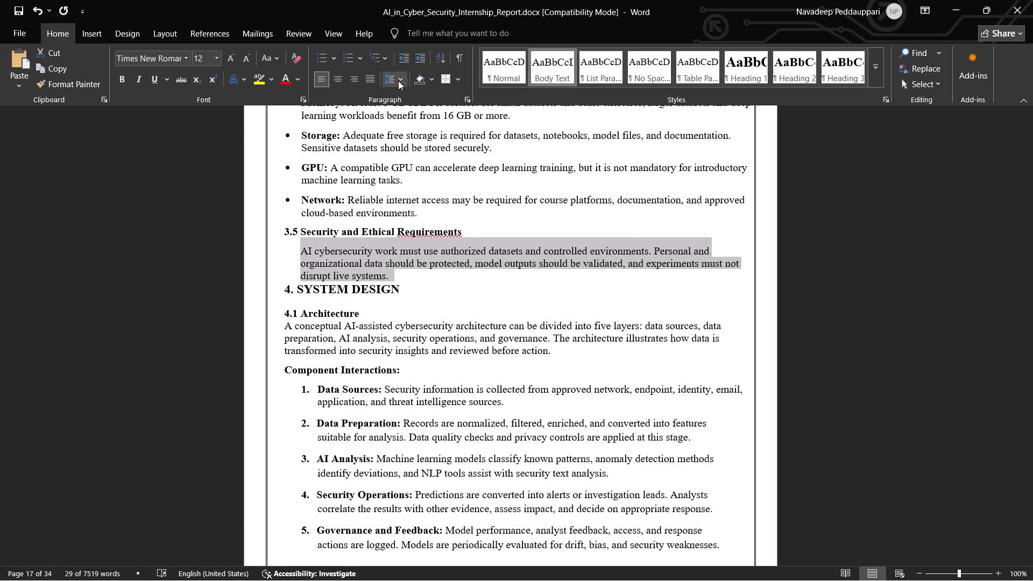
click(398, 81)
click(423, 211)
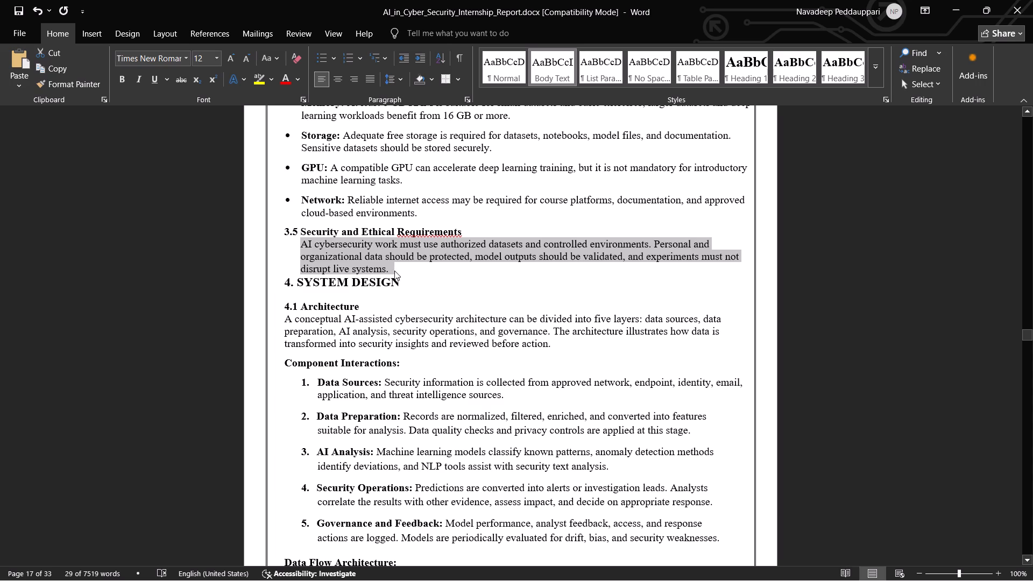
Add space before the 4. SYSTEM DESIGN heading.
click(339, 280)
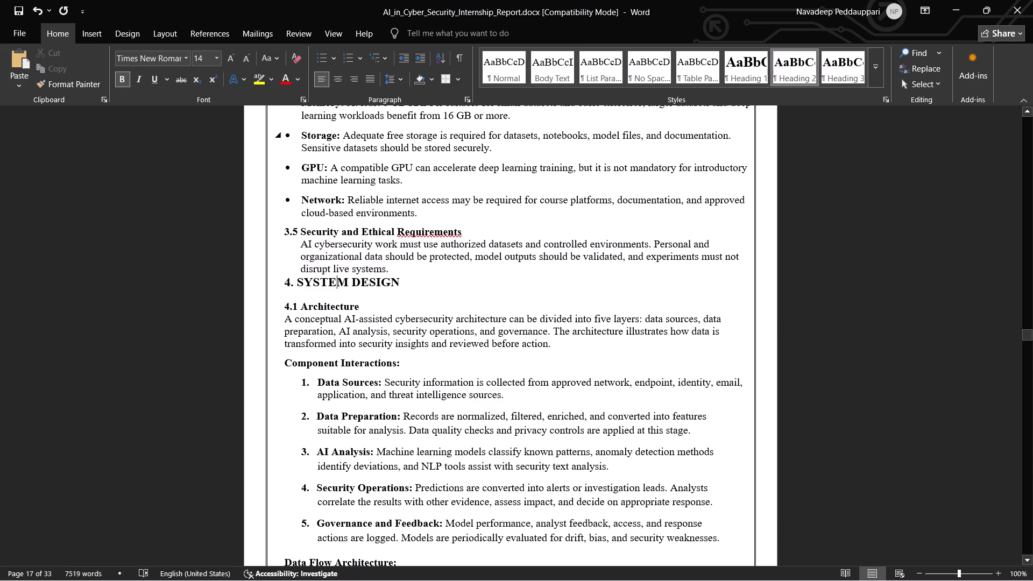
click(389, 75)
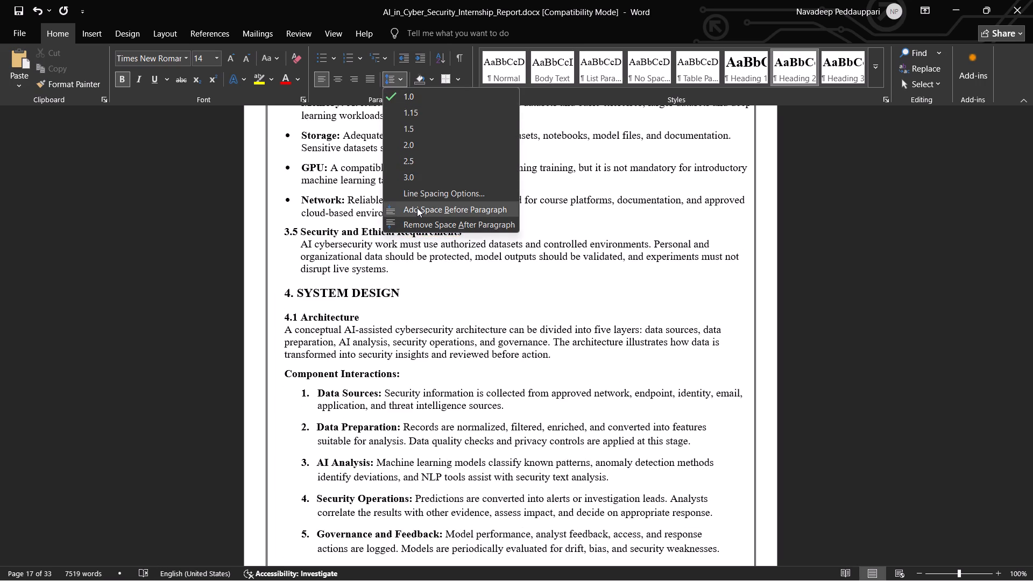
click(417, 208)
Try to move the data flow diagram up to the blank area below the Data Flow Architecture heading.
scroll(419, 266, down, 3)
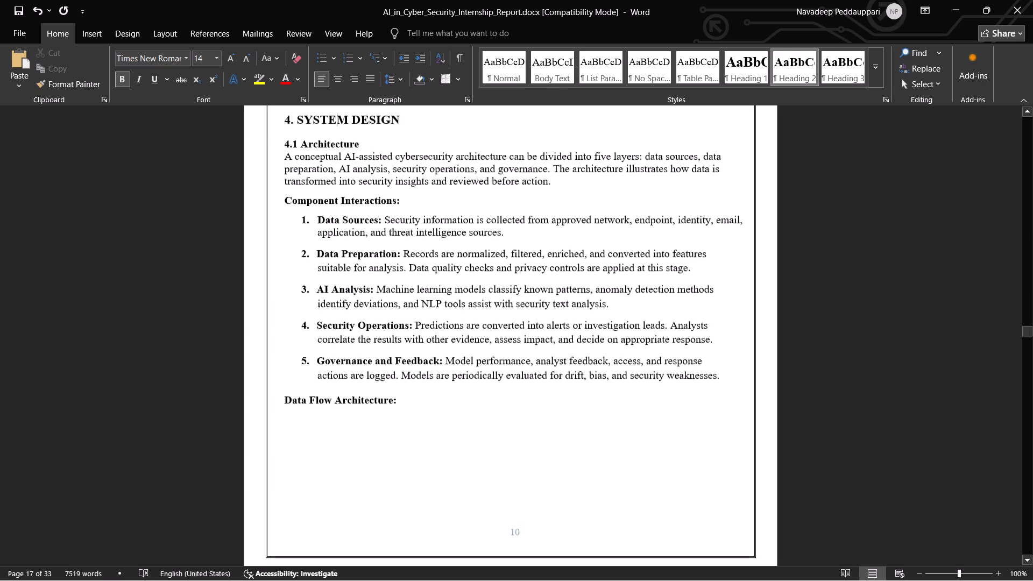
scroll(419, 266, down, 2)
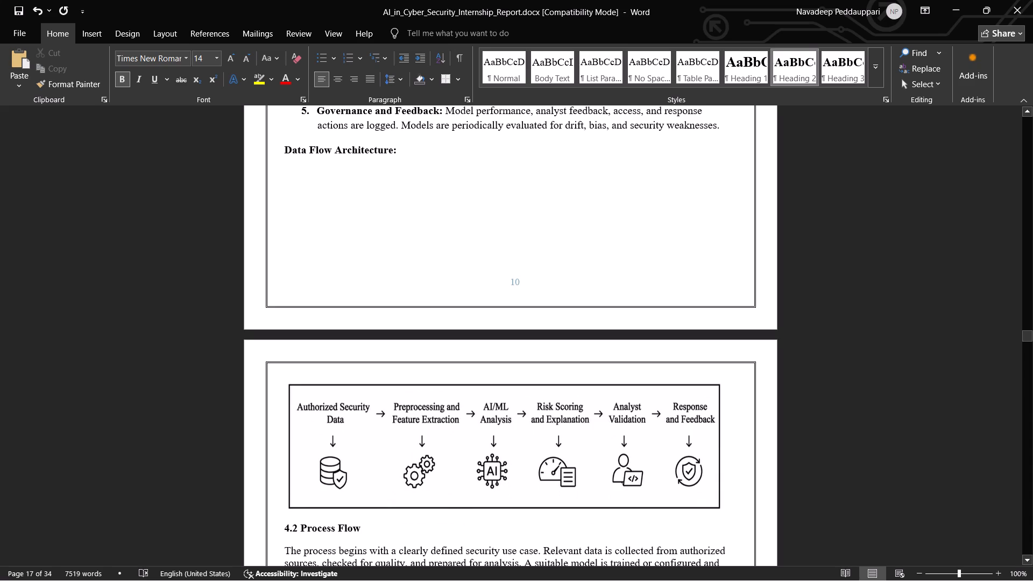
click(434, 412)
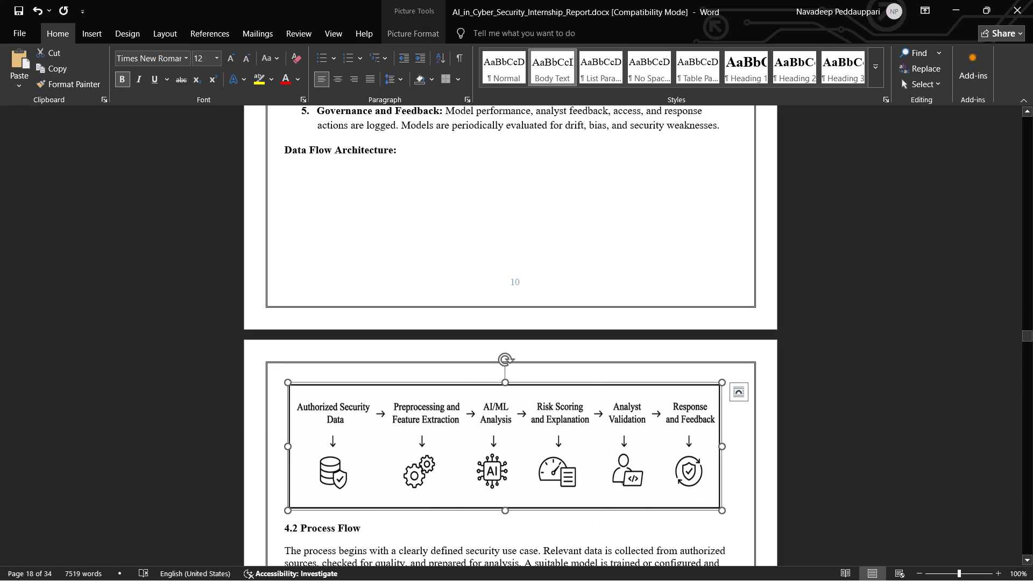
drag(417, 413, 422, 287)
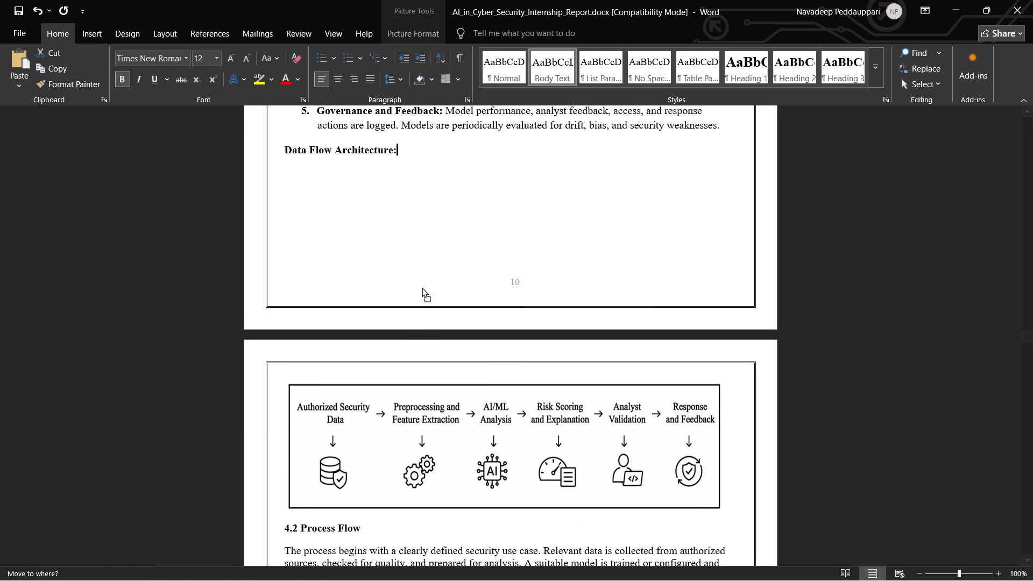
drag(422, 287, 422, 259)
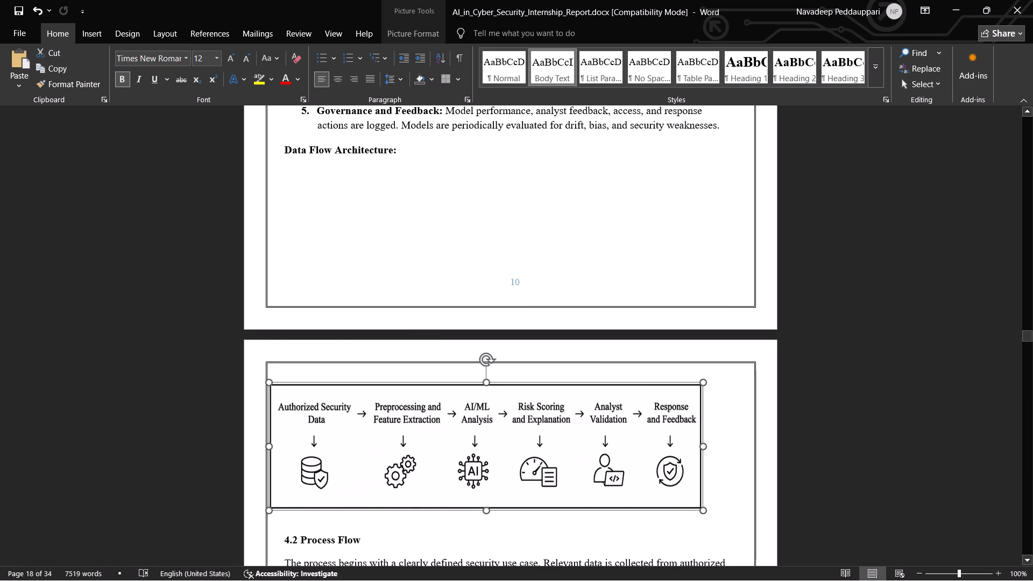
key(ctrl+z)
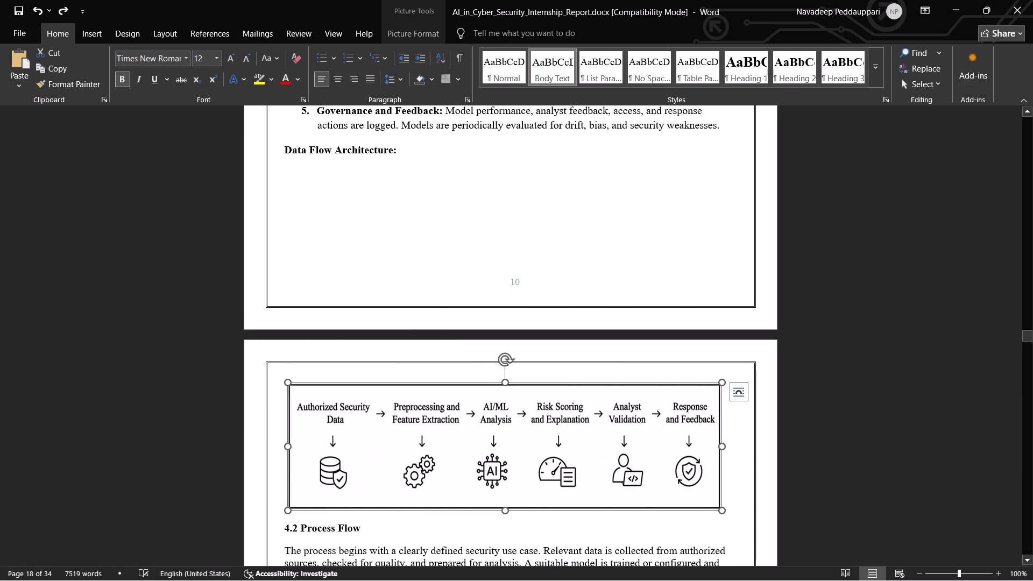
Delete the paragraph break after the Data Flow Architecture heading so the diagram directly follows the heading text.
click(434, 174)
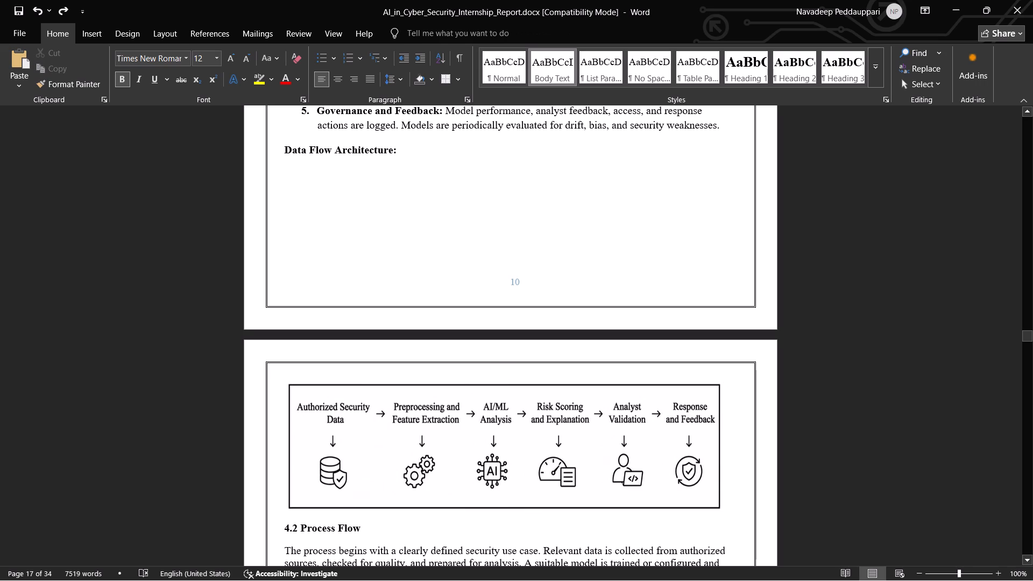
key(Delete)
key(Delete)
key(Delete)
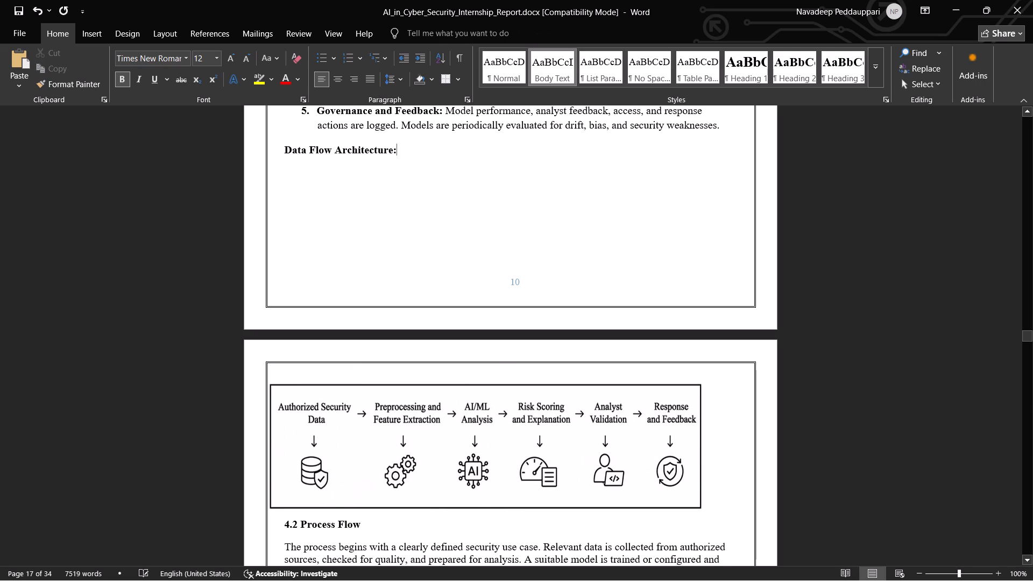
key(Delete)
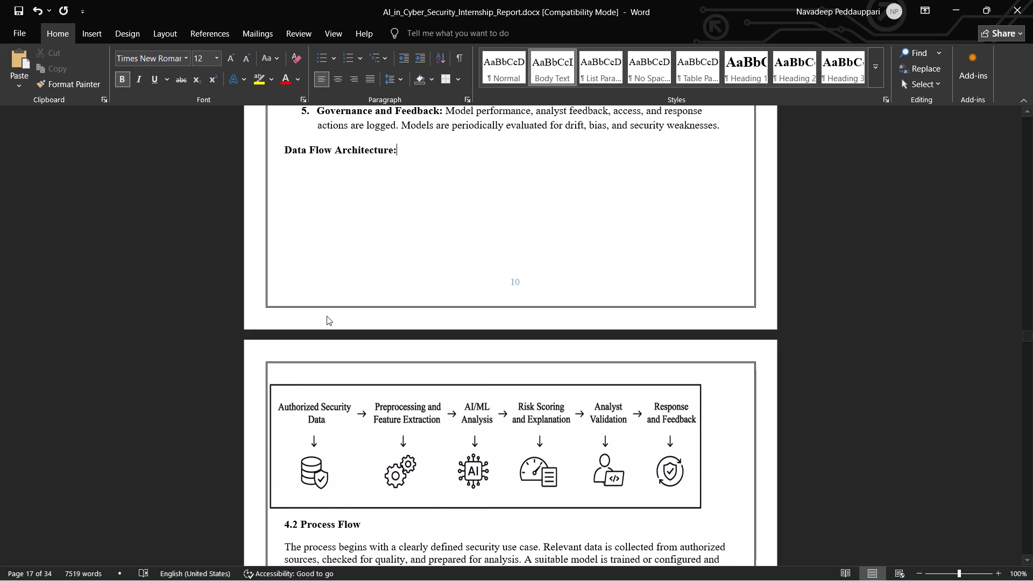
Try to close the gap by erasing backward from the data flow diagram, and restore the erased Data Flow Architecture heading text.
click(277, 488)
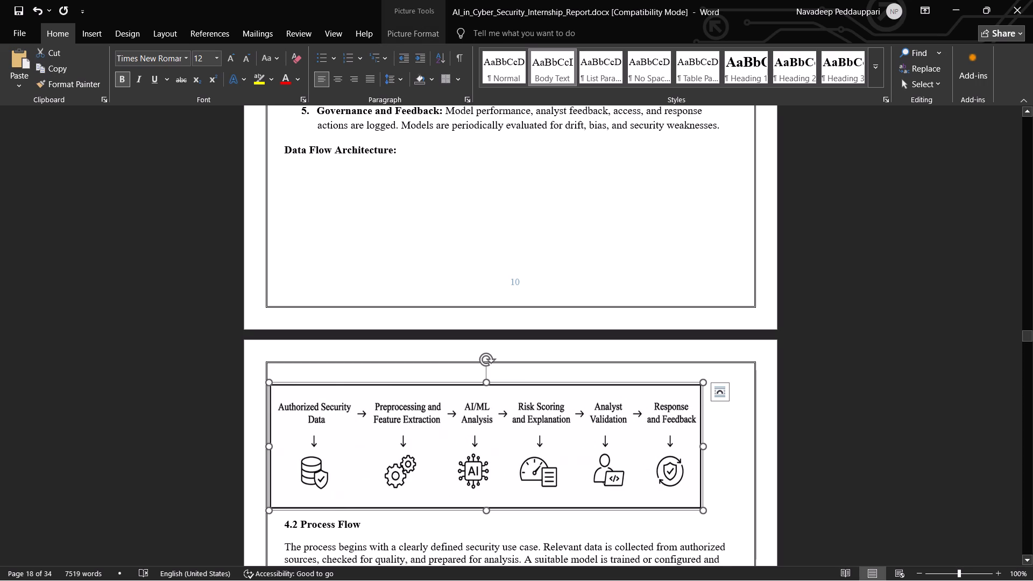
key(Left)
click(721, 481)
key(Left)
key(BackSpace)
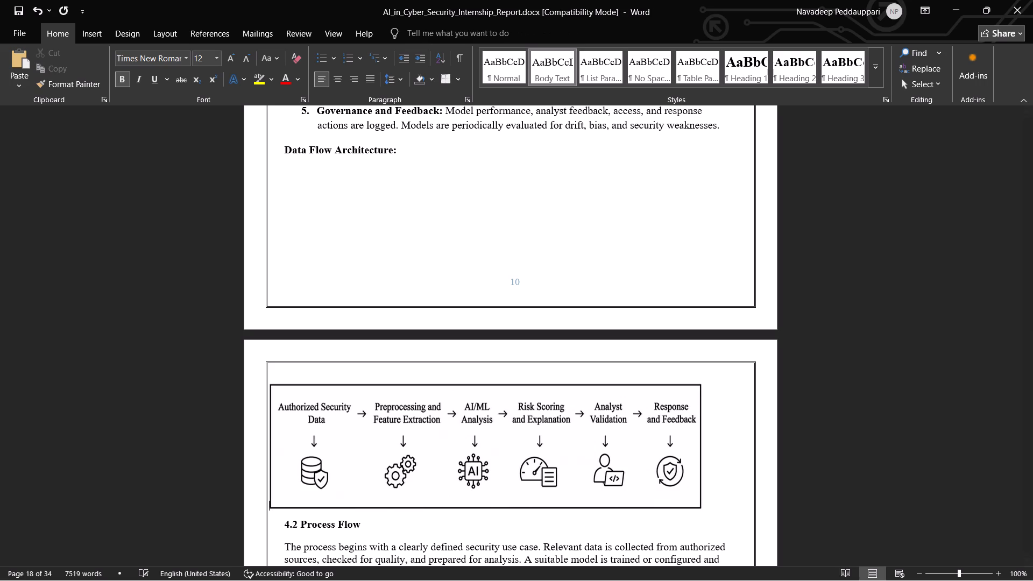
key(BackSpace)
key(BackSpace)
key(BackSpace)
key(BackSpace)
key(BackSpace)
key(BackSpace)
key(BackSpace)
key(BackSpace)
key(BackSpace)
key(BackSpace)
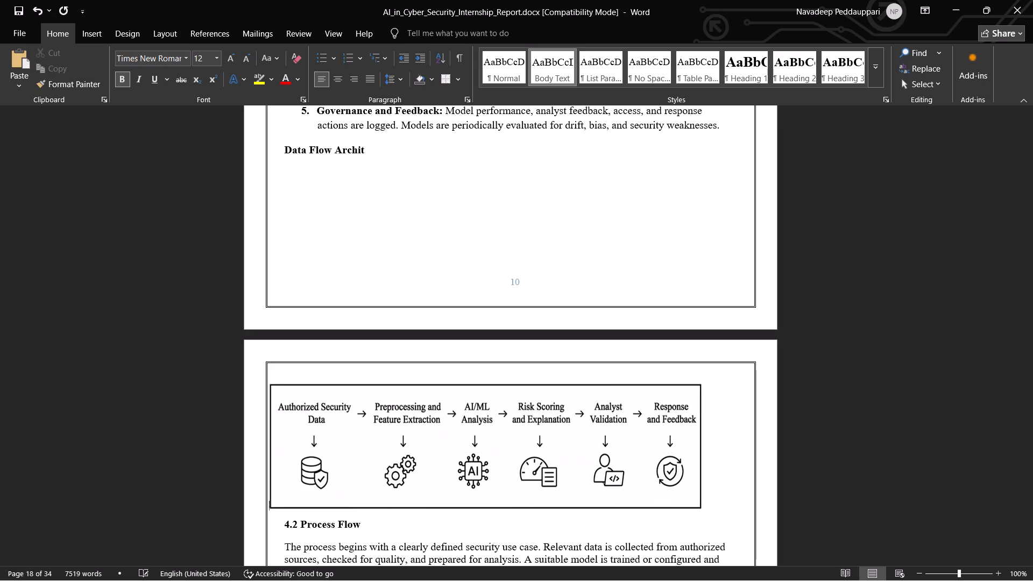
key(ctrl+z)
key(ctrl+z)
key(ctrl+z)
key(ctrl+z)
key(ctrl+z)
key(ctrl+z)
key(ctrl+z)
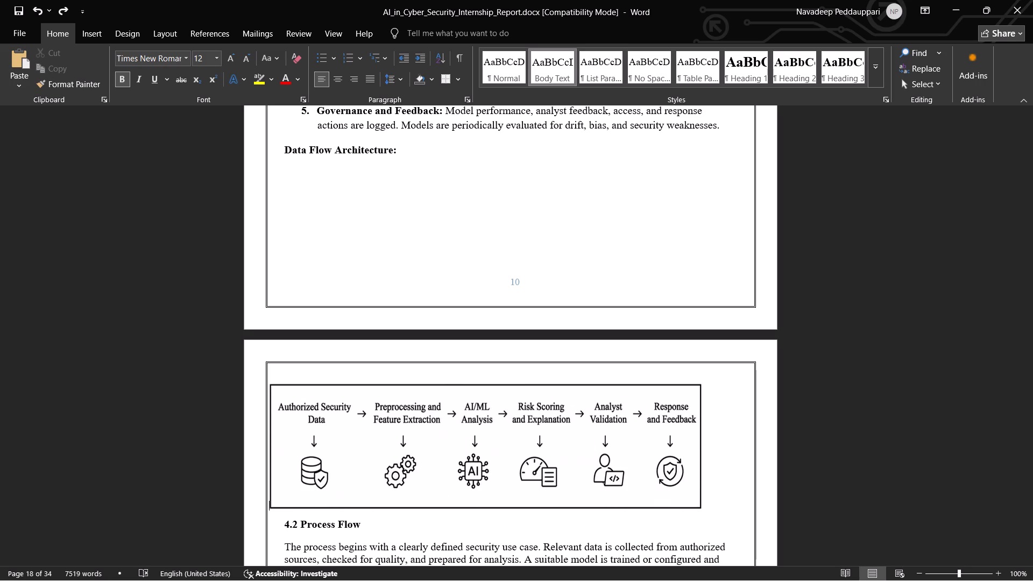
Shrink the data flow diagram proportionally so it fits directly below the Data Flow Architecture heading on page 10.
click(643, 483)
drag(703, 512, 702, 511)
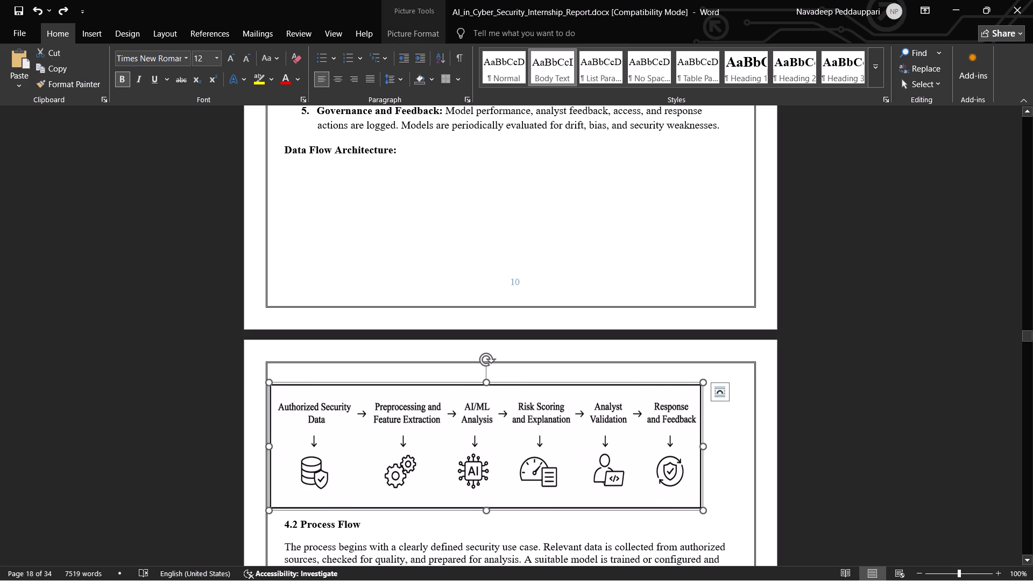
drag(702, 511, 628, 462)
click(485, 219)
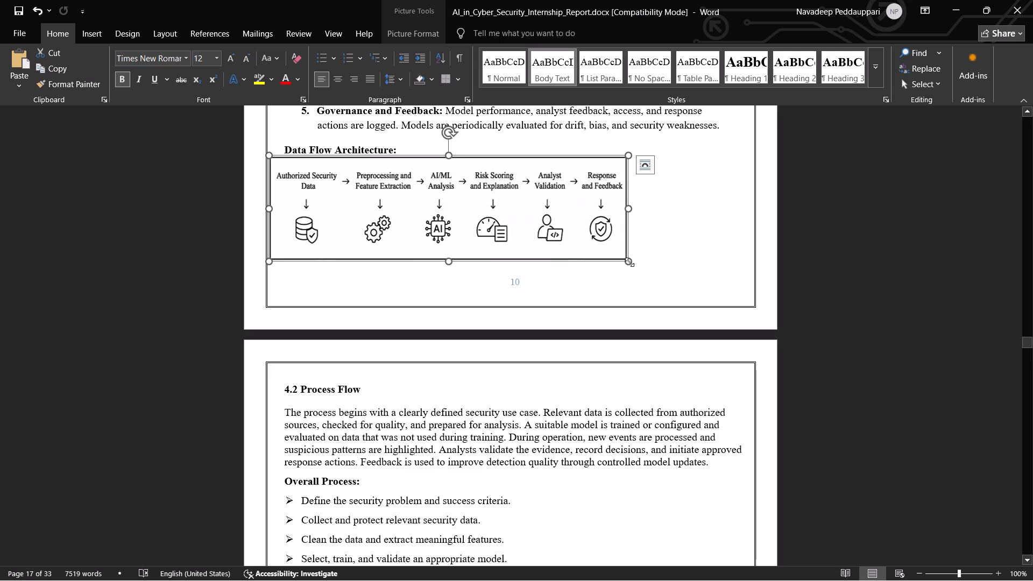
drag(629, 262, 678, 265)
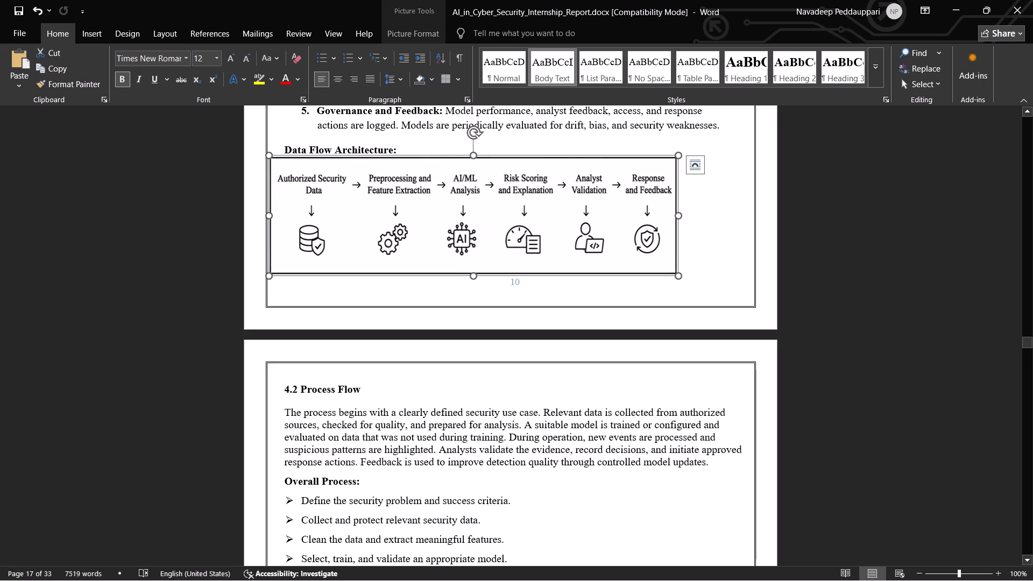
click(678, 276)
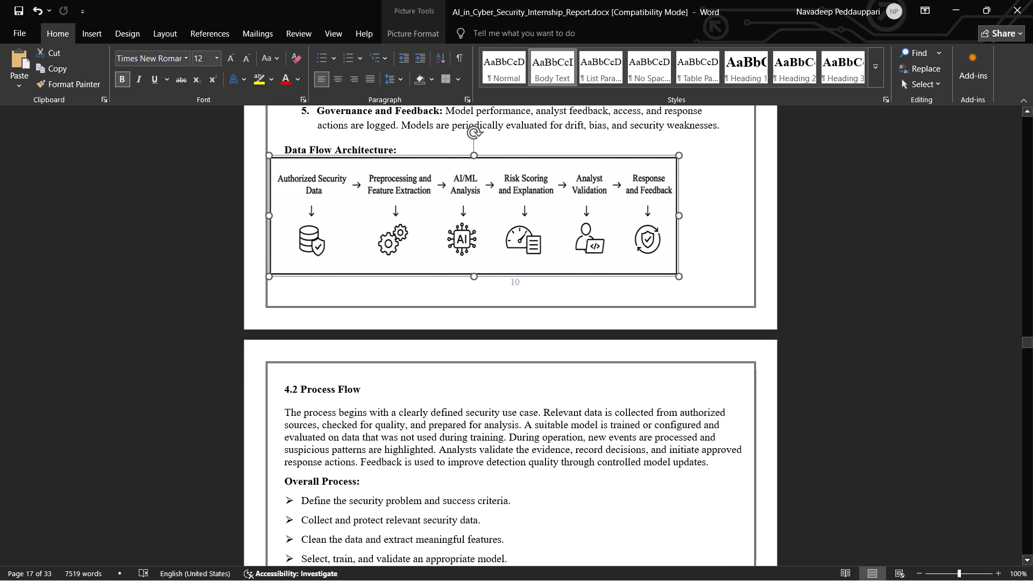
Save the report.
scroll(590, 264, up, 1)
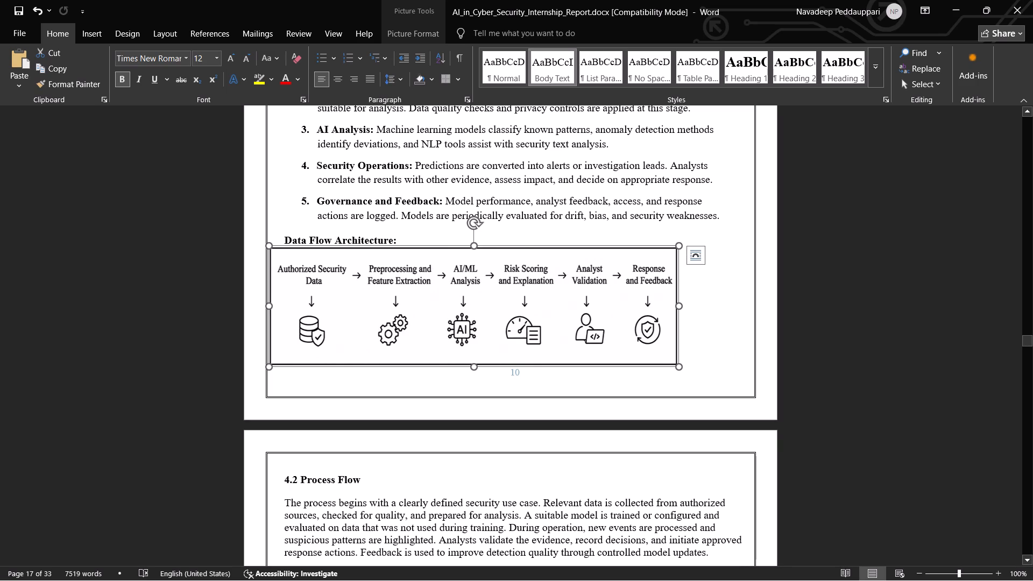
key(ctrl+s)
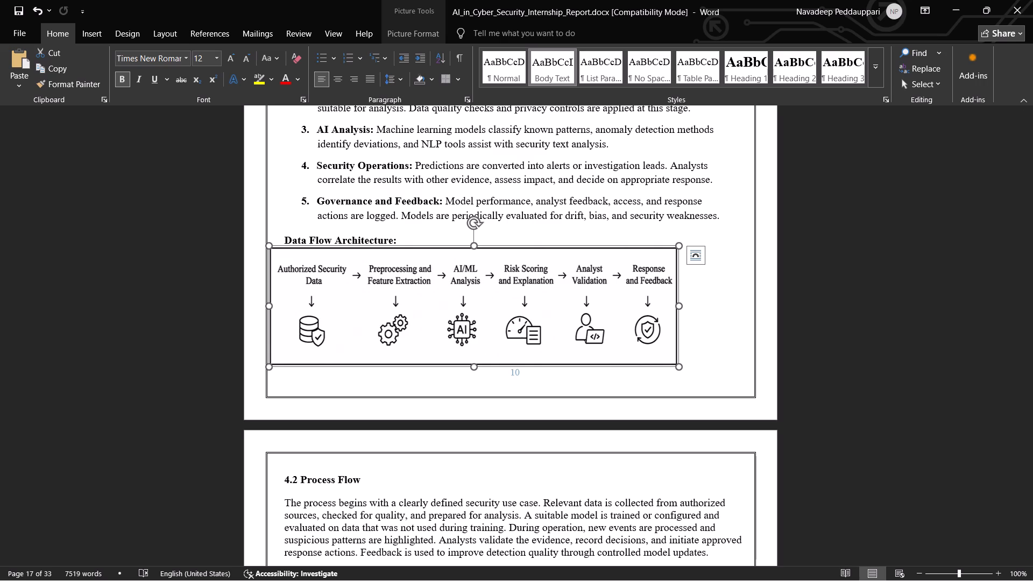
Review the layout of the report from 4.2 Process Flow through the learning modules and the Internship Feedback chapter.
scroll(452, 278, down, 5)
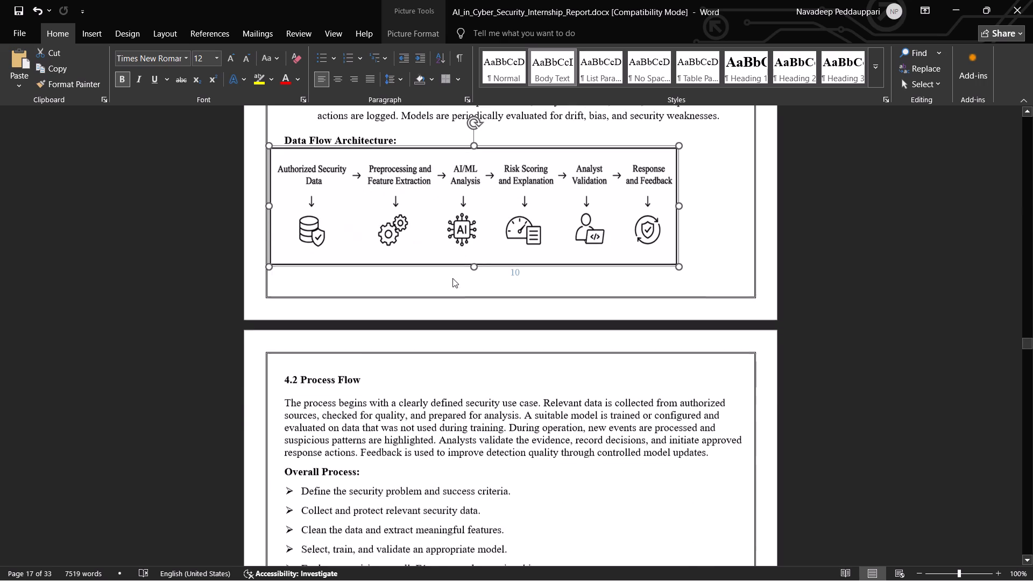
scroll(452, 278, down, 9)
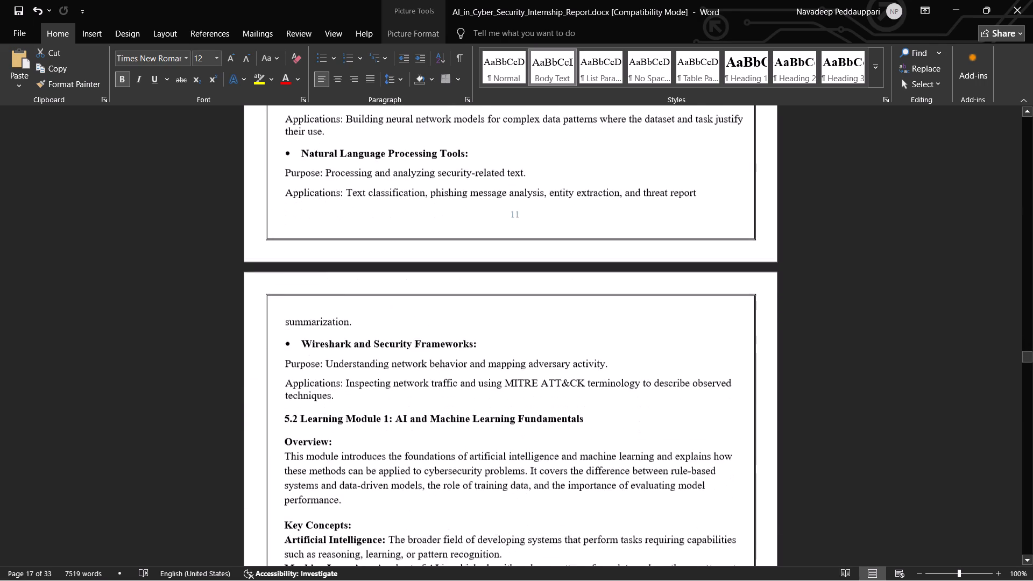
scroll(452, 278, down, 4)
scroll(452, 278, up, 2)
scroll(452, 278, down, 3)
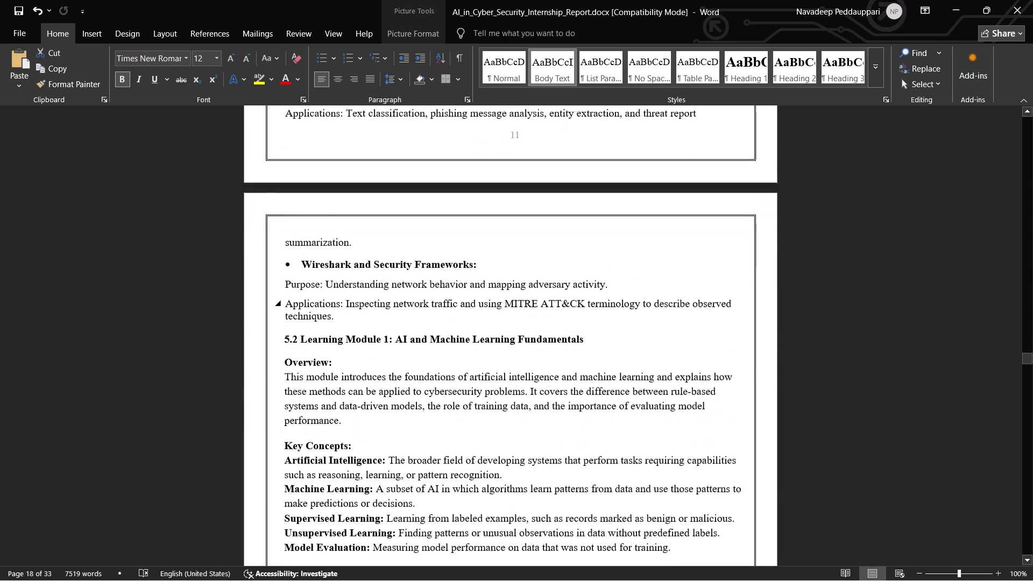
scroll(452, 278, down, 3)
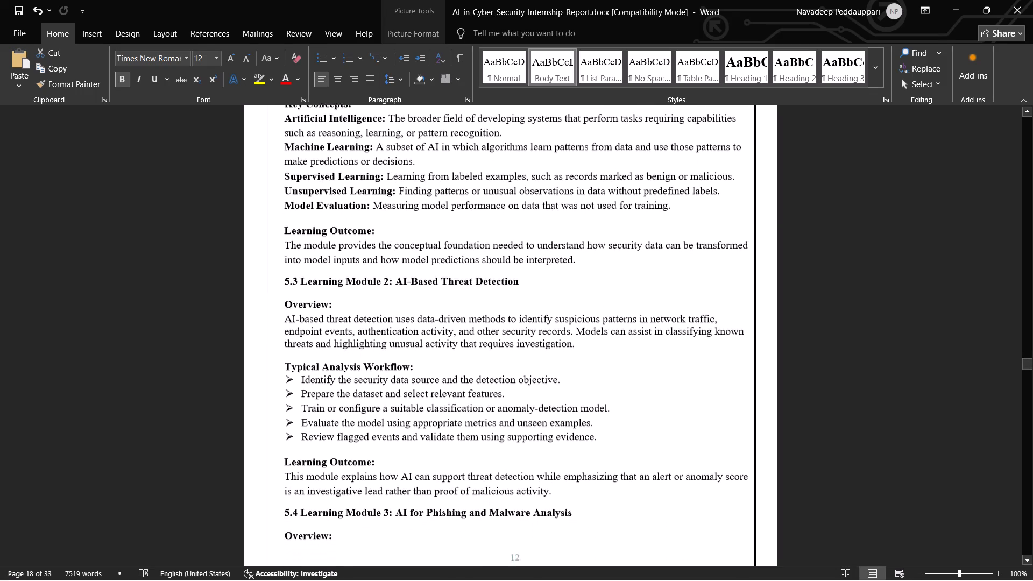
scroll(452, 278, down, 4)
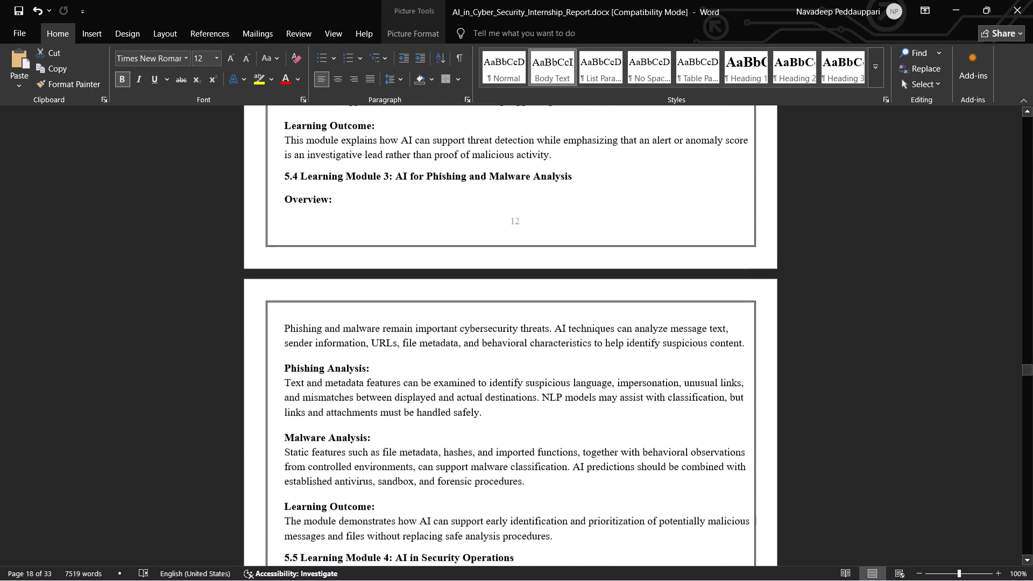
scroll(452, 278, down, 1)
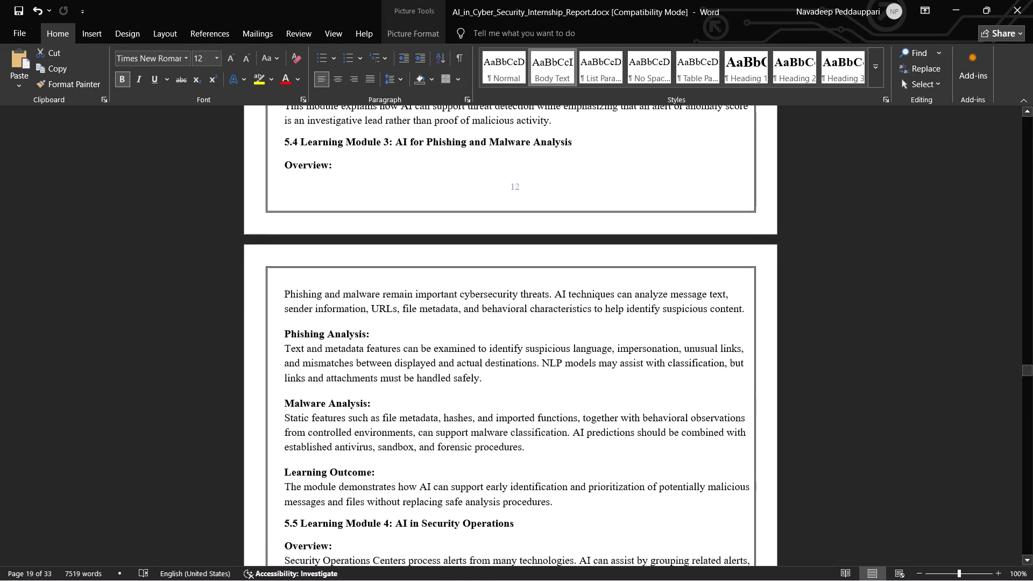
scroll(452, 278, down, 5)
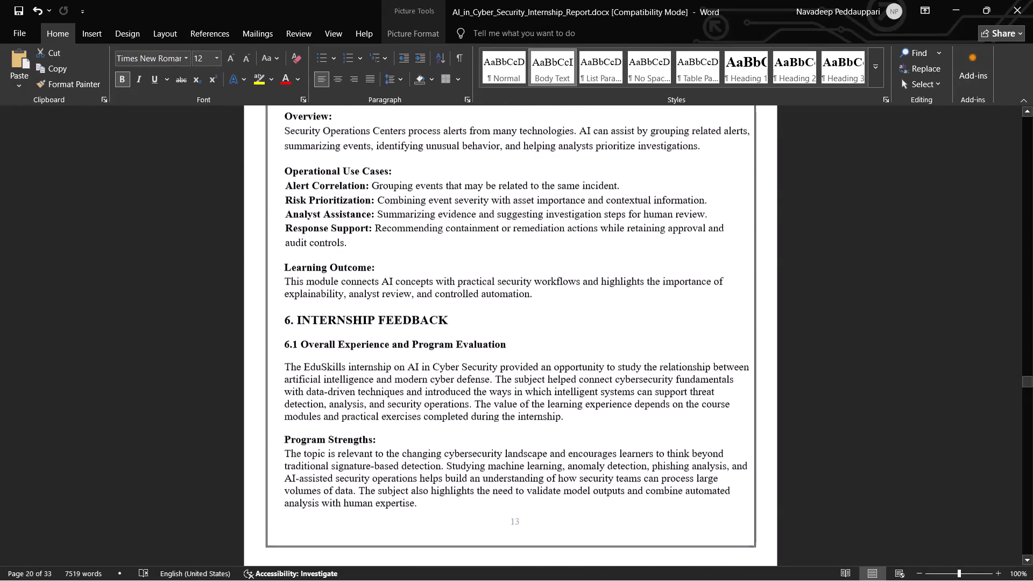
scroll(452, 278, down, 5)
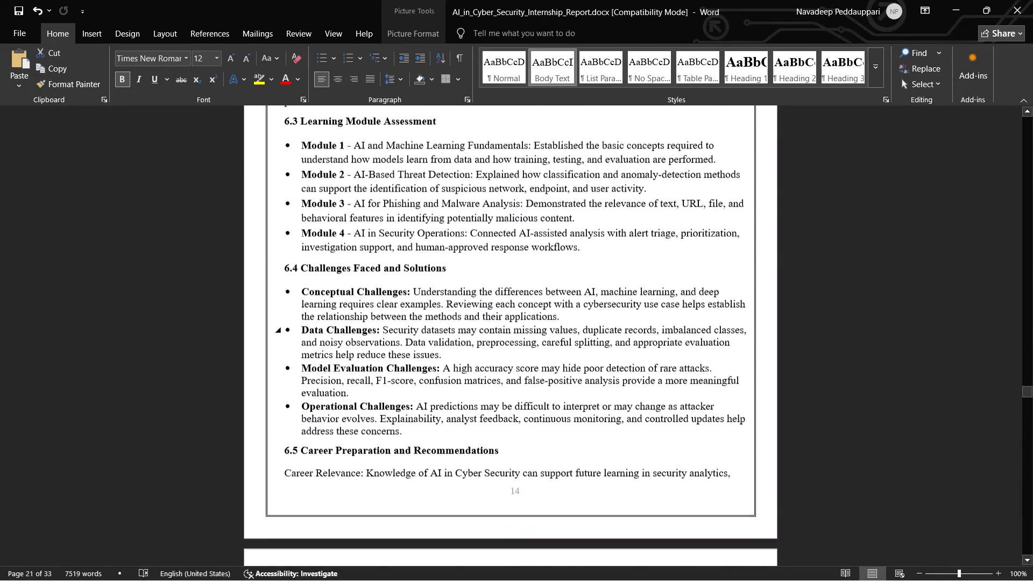
scroll(452, 278, down, 1)
Save the report.
key(ctrl+s)
Review the layout from 6.5 Career Preparation and Recommendations through the Conclusion to the start of the Bibliography.
scroll(452, 278, down, 2)
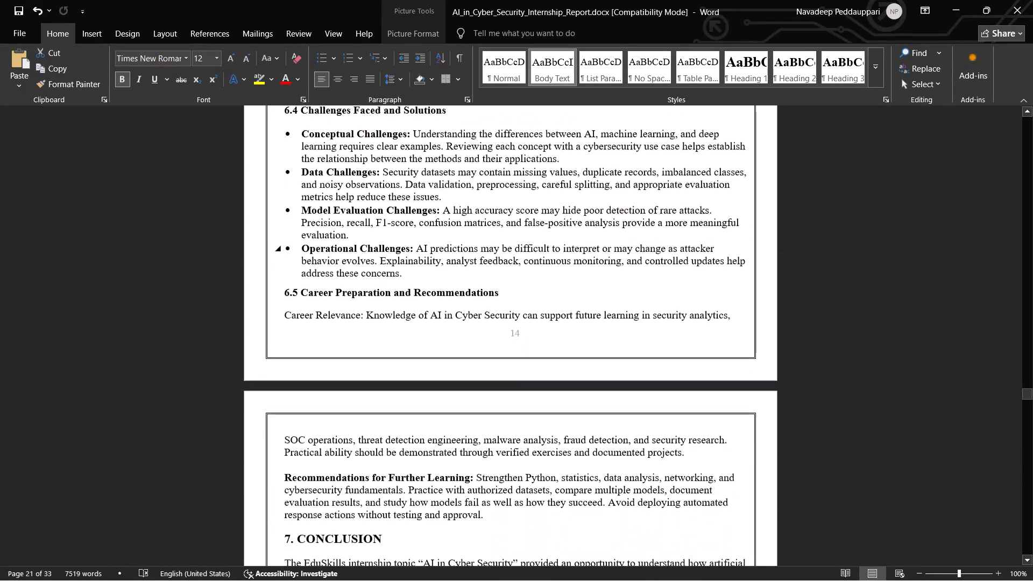
scroll(452, 278, down, 3)
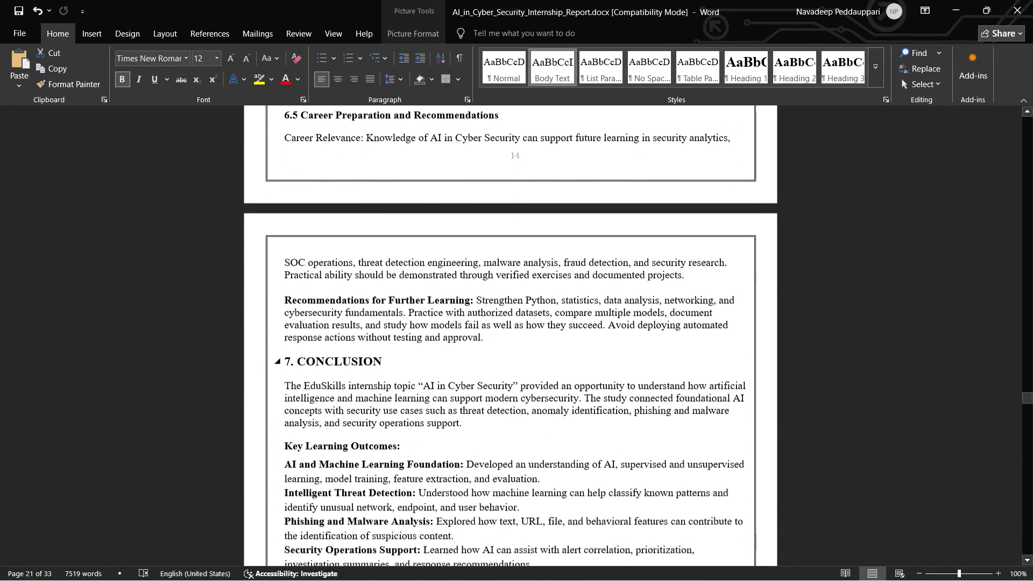
scroll(452, 278, down, 3)
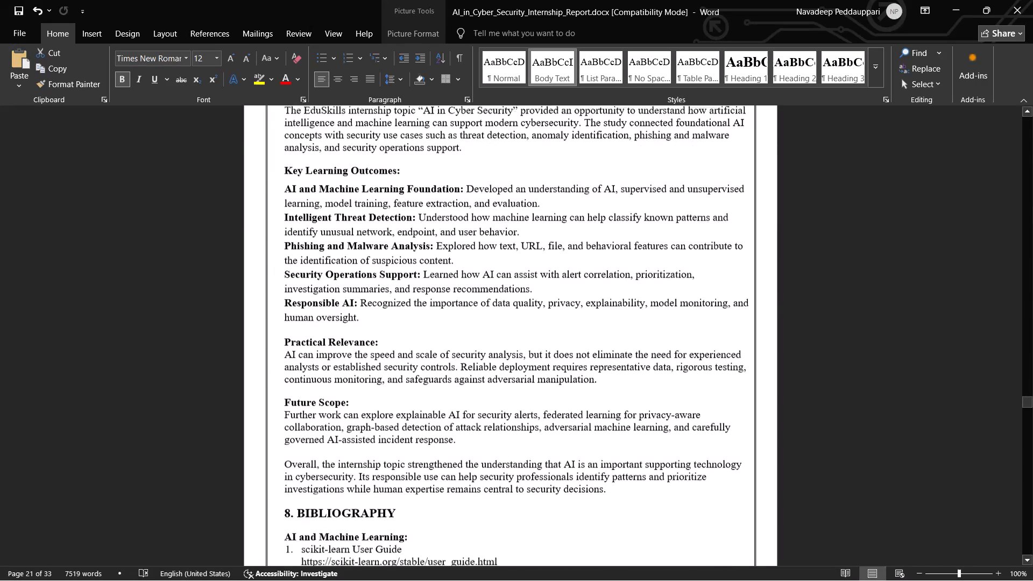
scroll(452, 278, down, 3)
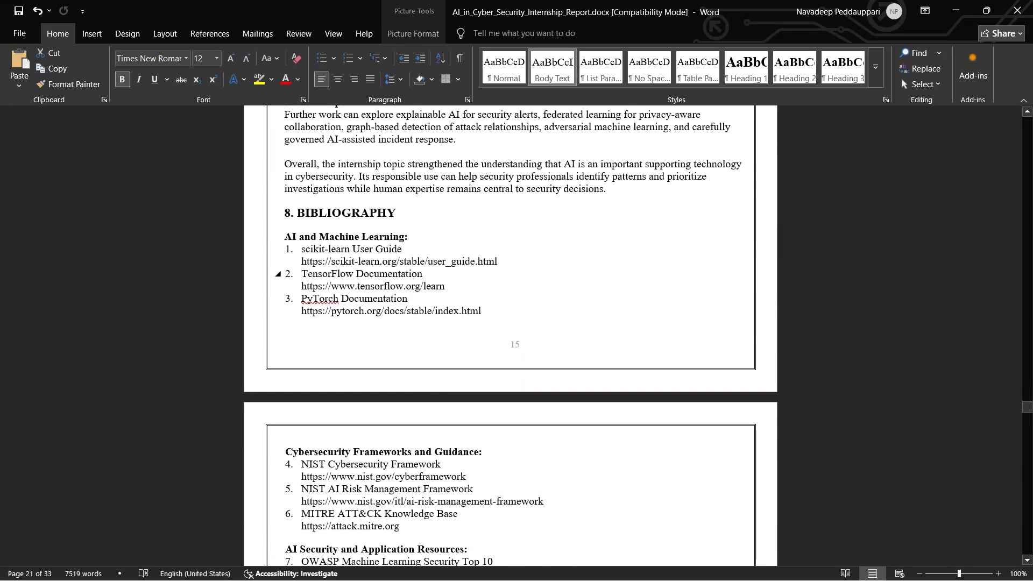
scroll(452, 278, down, 1)
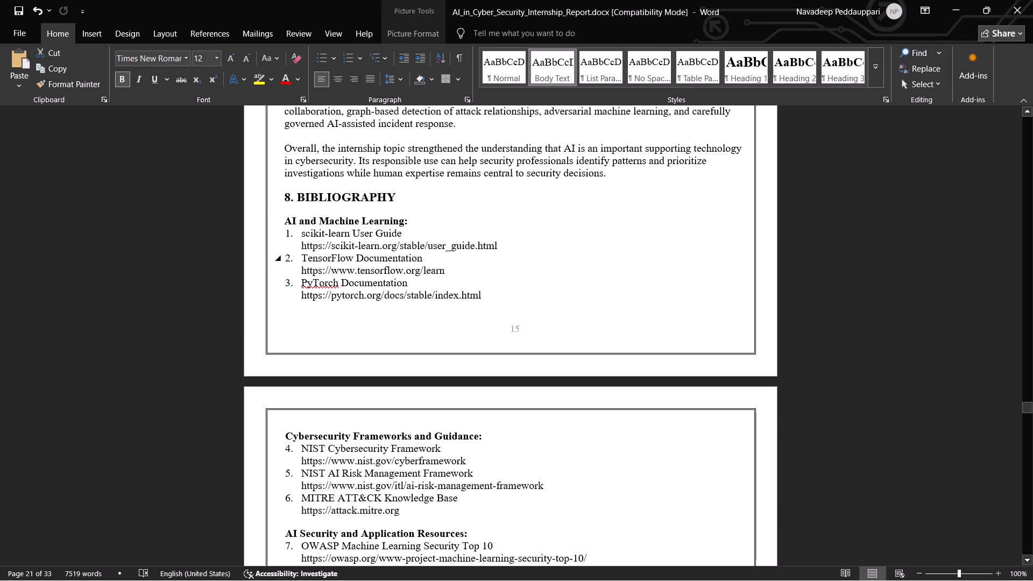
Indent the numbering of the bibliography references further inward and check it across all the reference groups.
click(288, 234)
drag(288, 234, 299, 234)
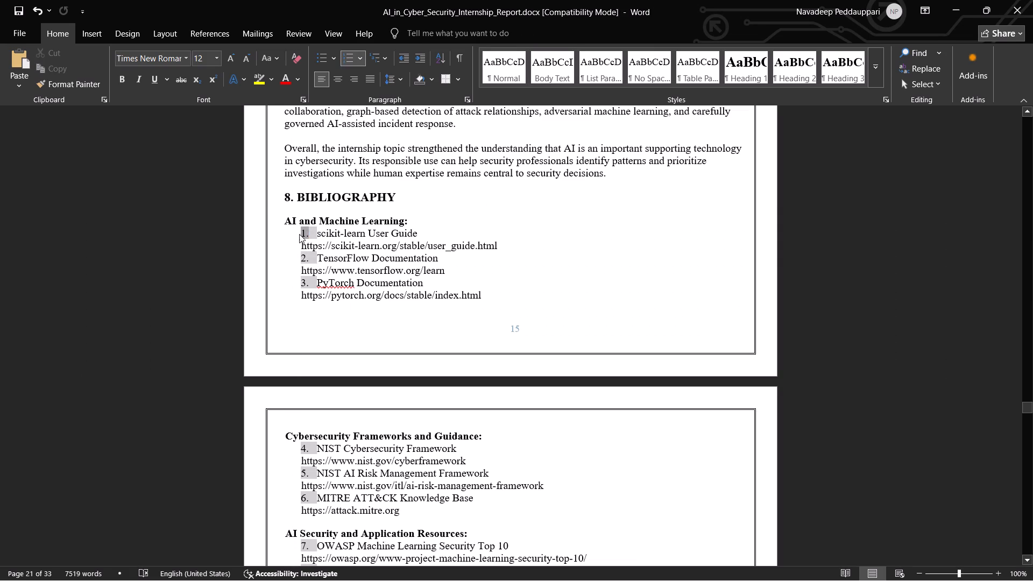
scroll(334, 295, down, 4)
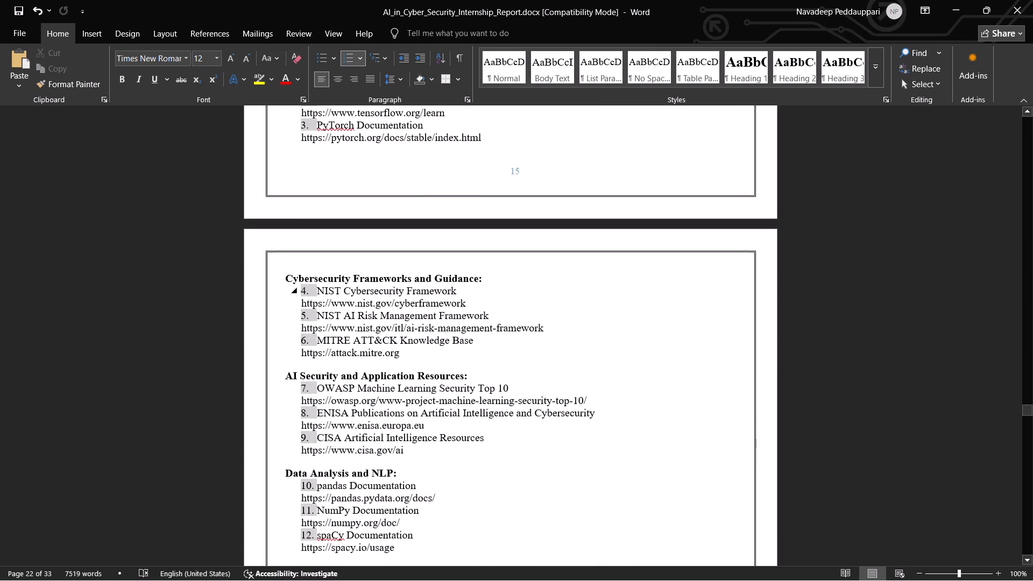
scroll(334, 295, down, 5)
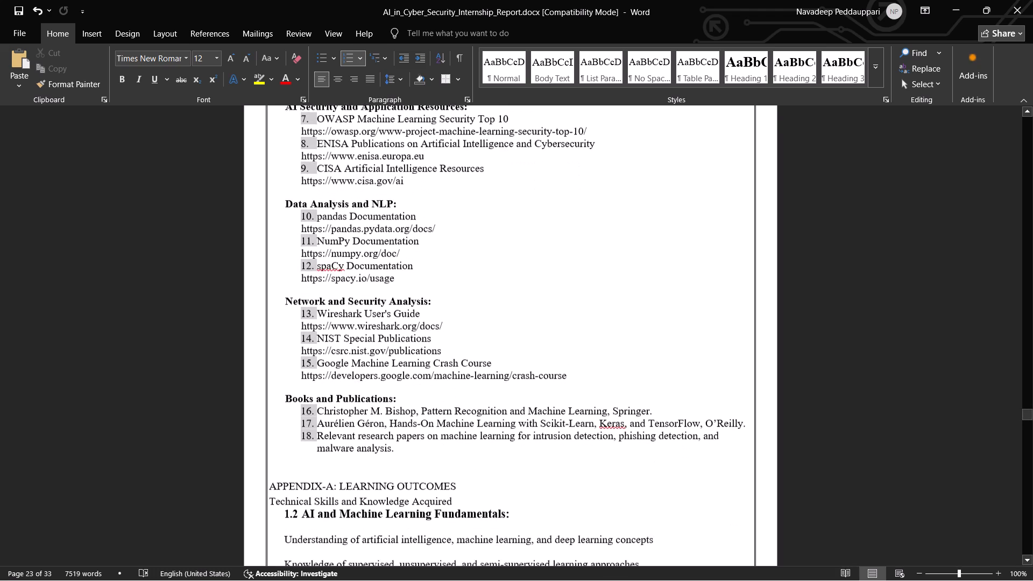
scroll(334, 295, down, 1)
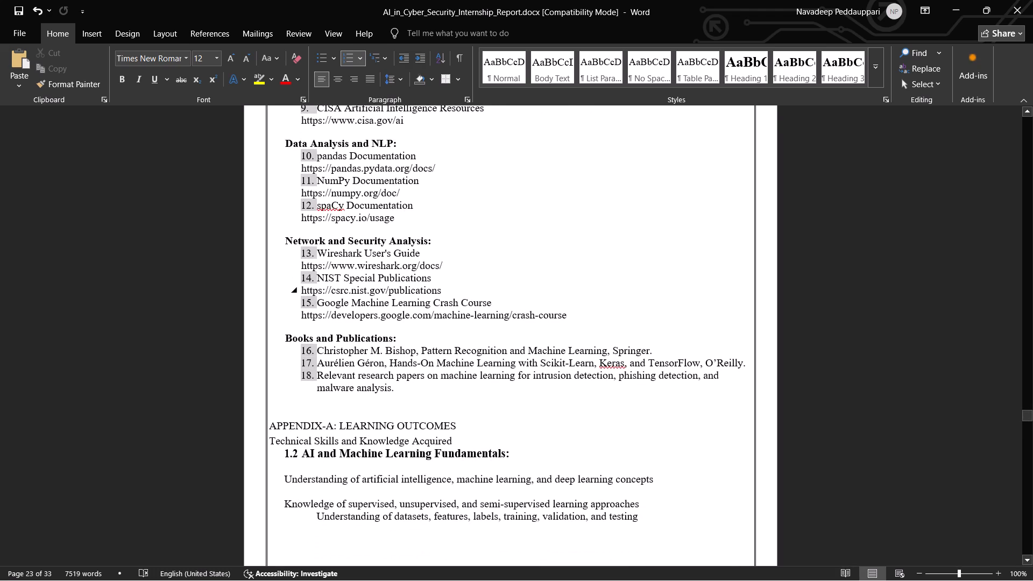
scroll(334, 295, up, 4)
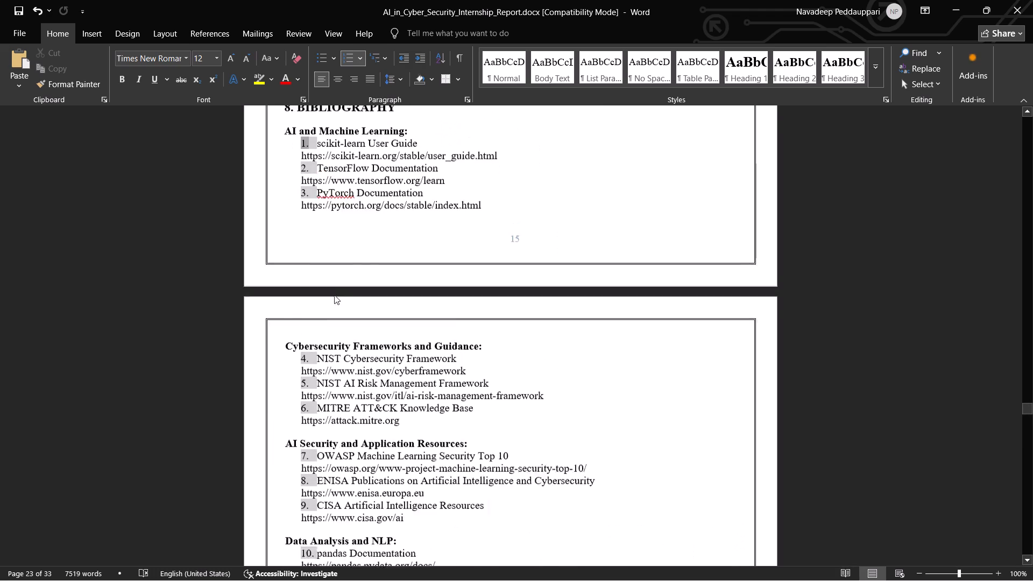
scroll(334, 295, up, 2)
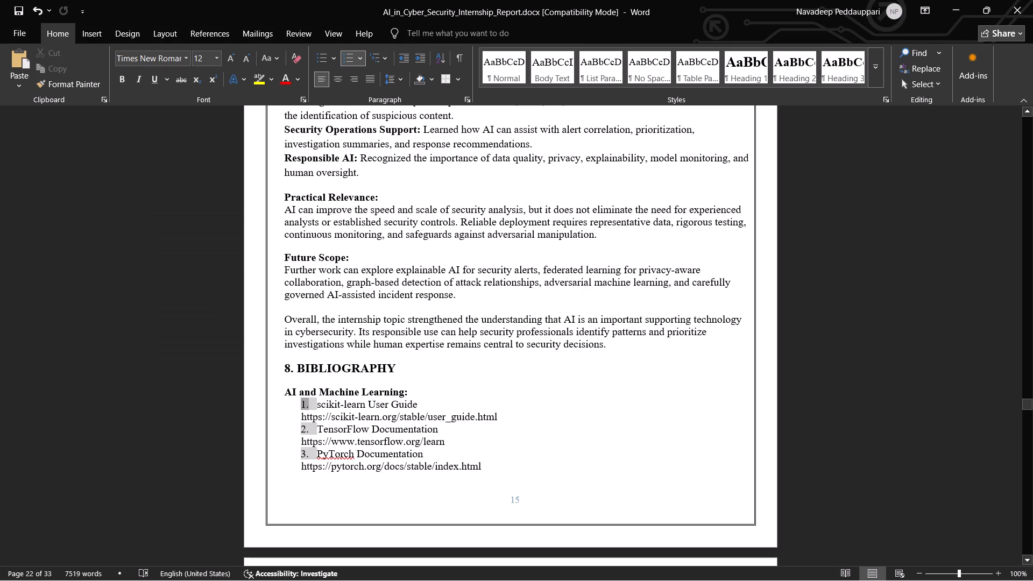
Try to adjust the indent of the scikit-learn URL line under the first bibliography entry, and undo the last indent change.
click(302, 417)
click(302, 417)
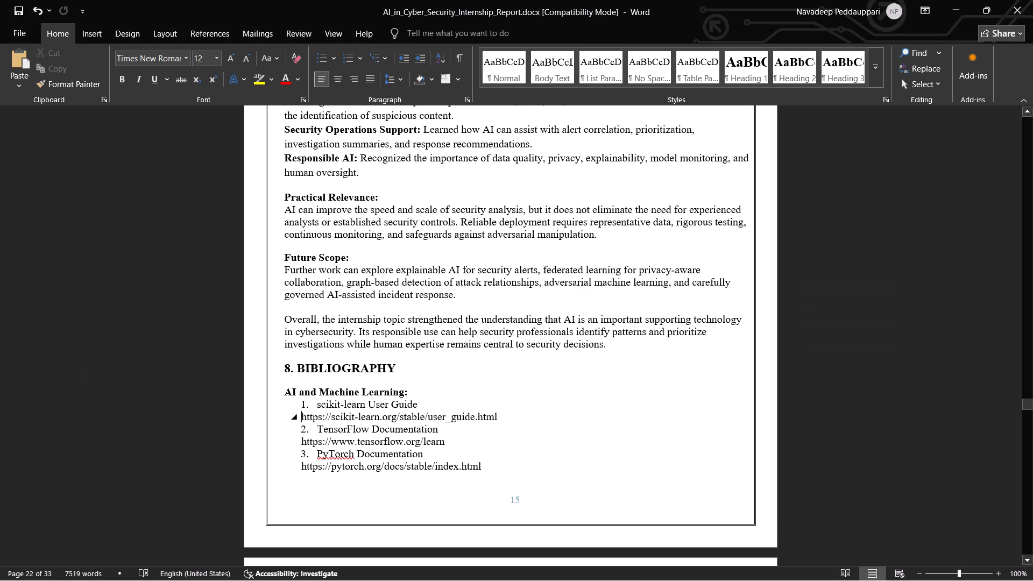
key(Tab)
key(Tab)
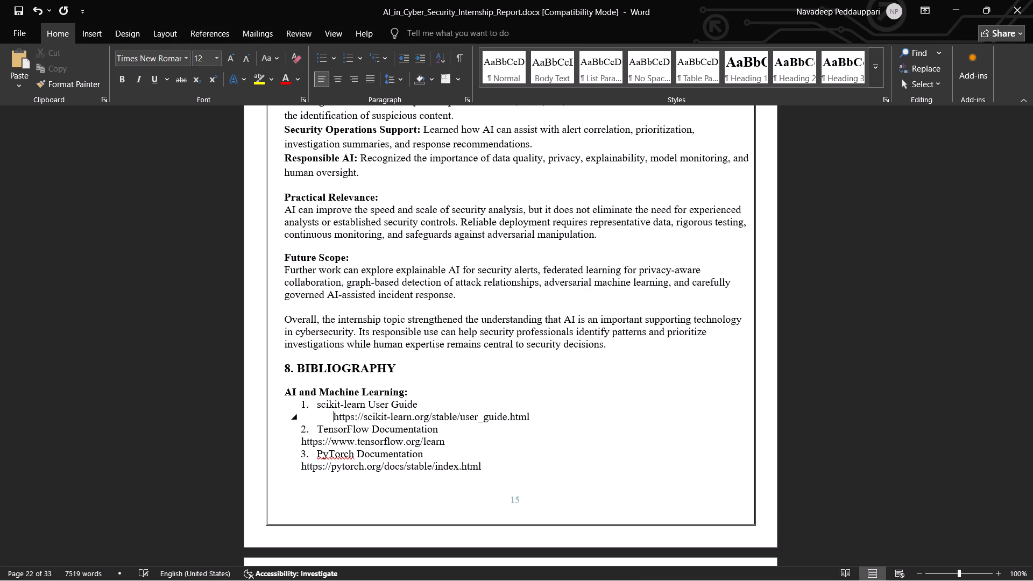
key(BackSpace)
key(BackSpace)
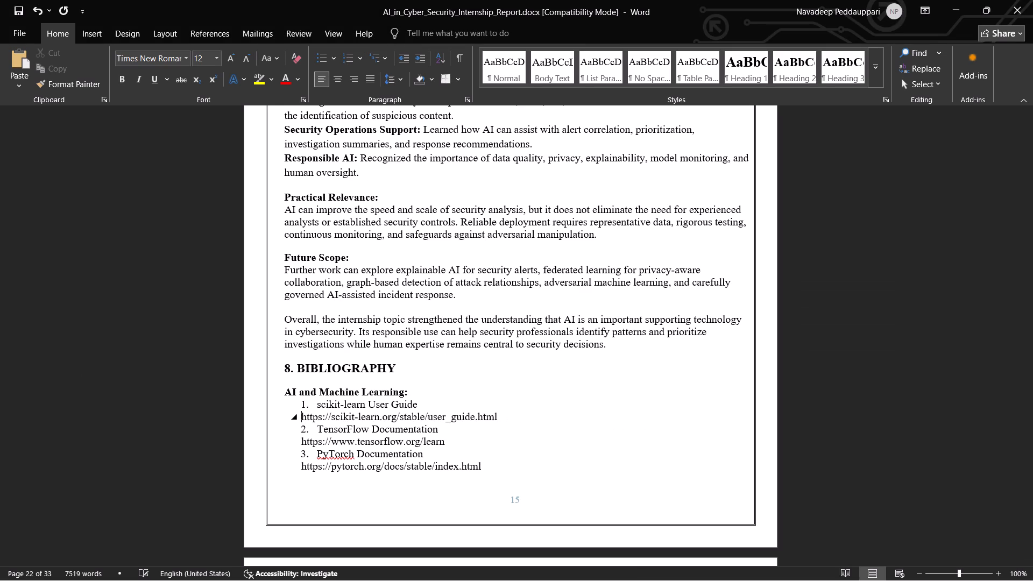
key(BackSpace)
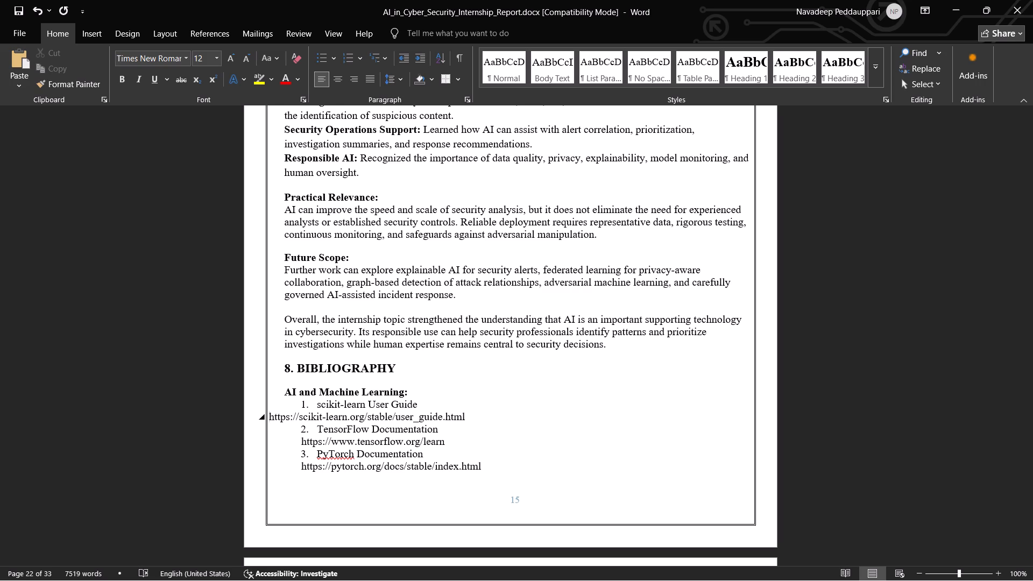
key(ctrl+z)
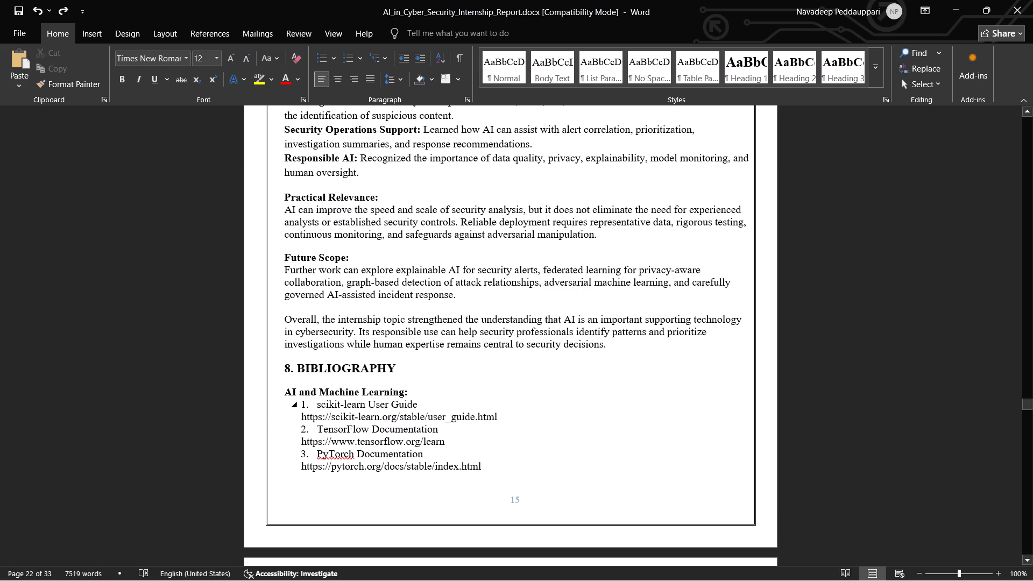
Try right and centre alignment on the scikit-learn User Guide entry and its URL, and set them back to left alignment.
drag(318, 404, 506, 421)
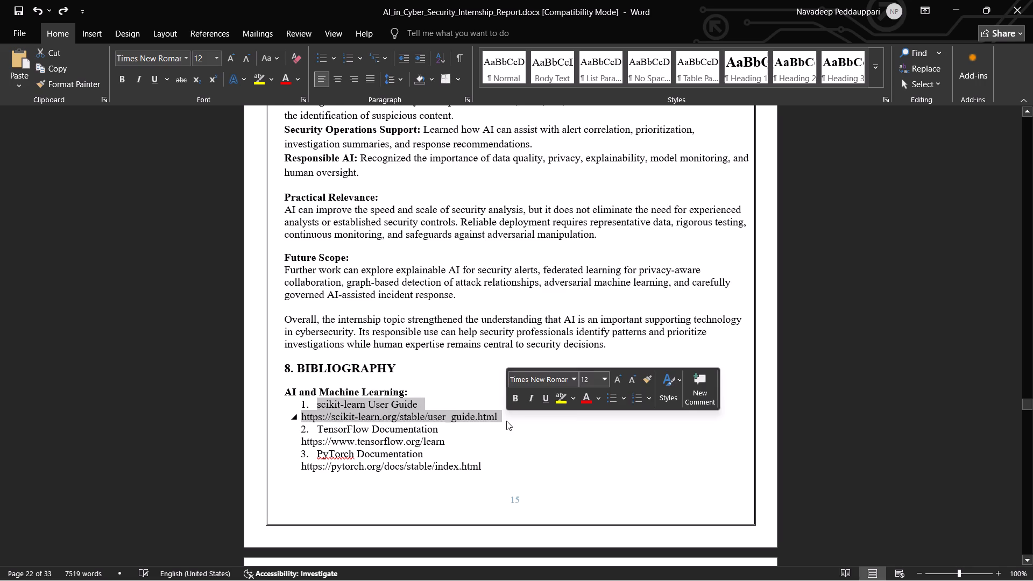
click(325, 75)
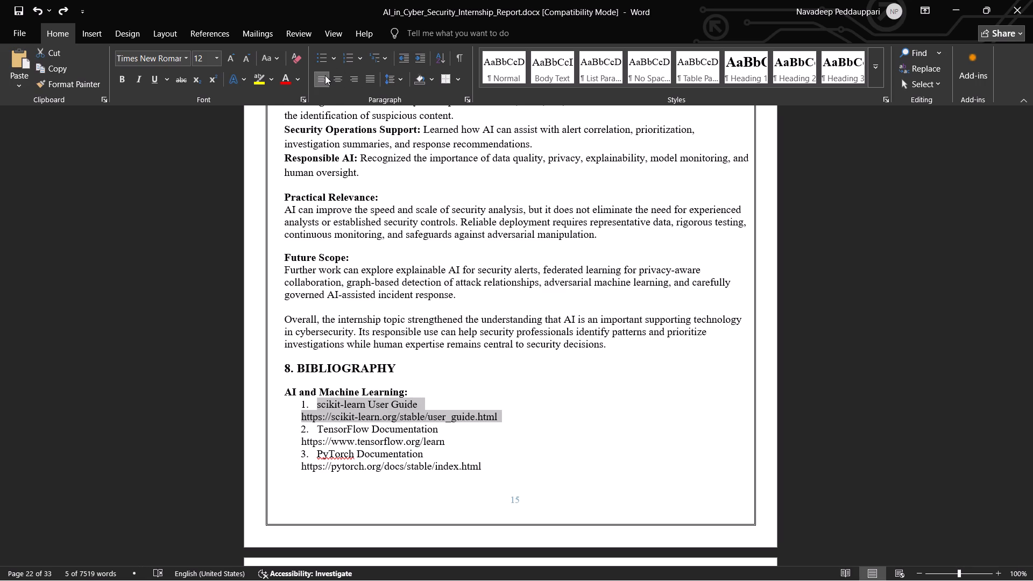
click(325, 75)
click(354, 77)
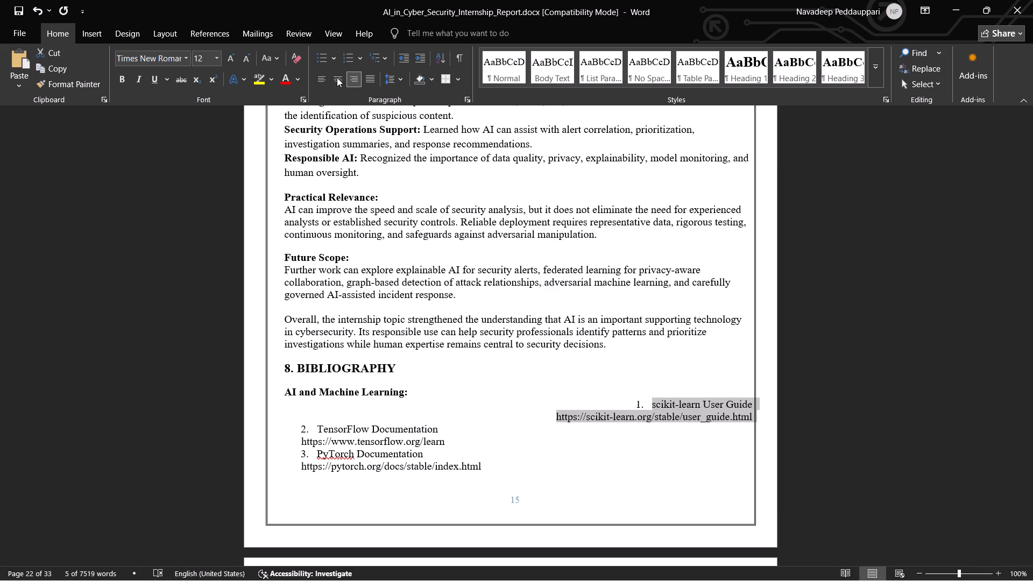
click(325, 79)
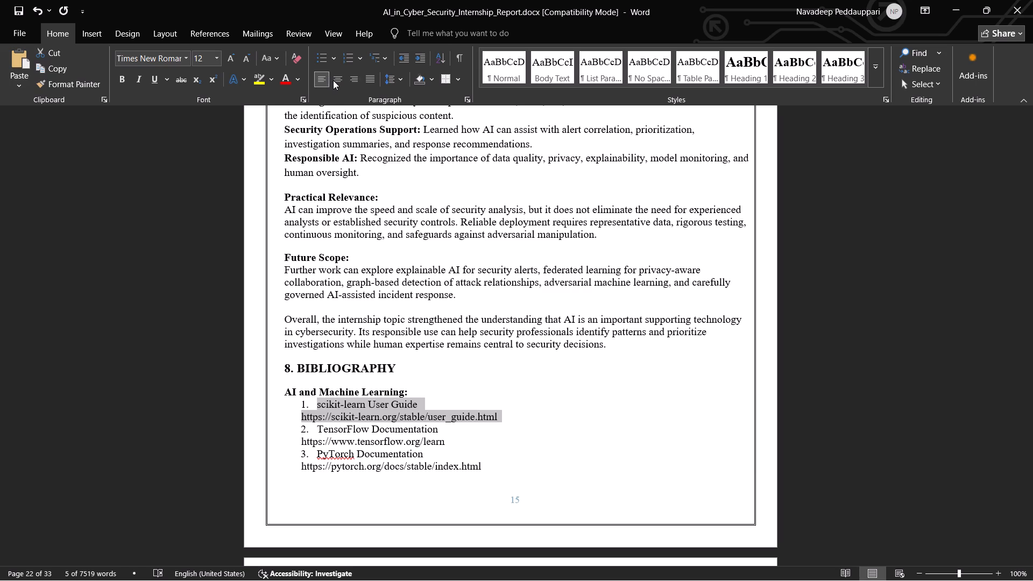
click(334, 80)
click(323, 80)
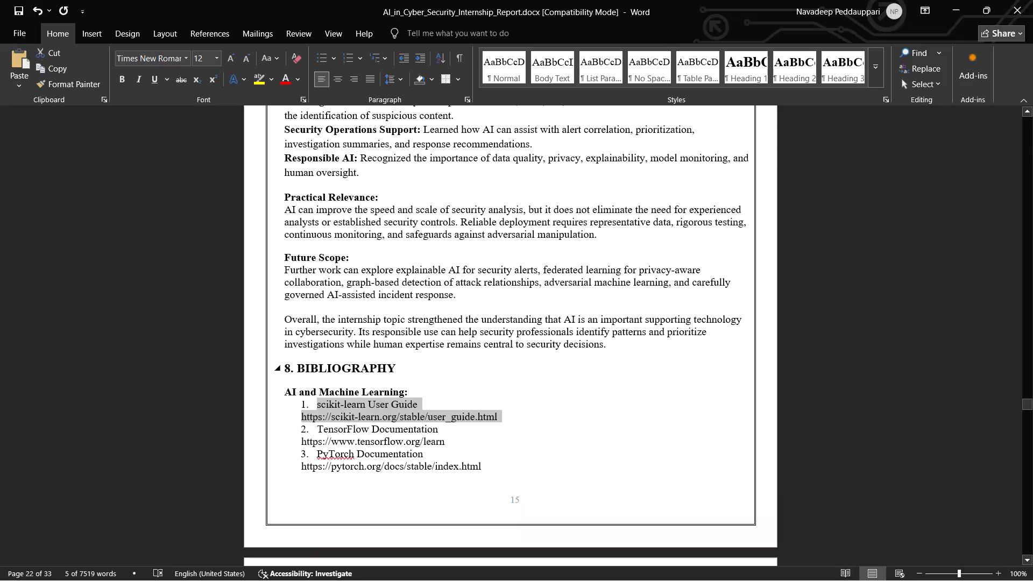
Move the bibliography list numbering back outward so the numbers sit close under the AI and Machine Learning subheading's start.
click(303, 404)
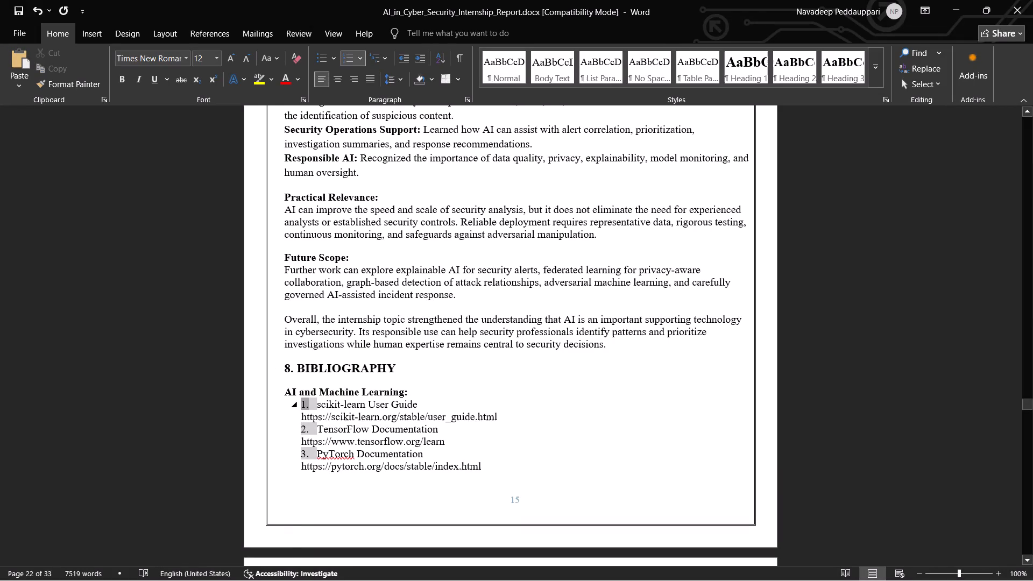
drag(303, 404, 289, 406)
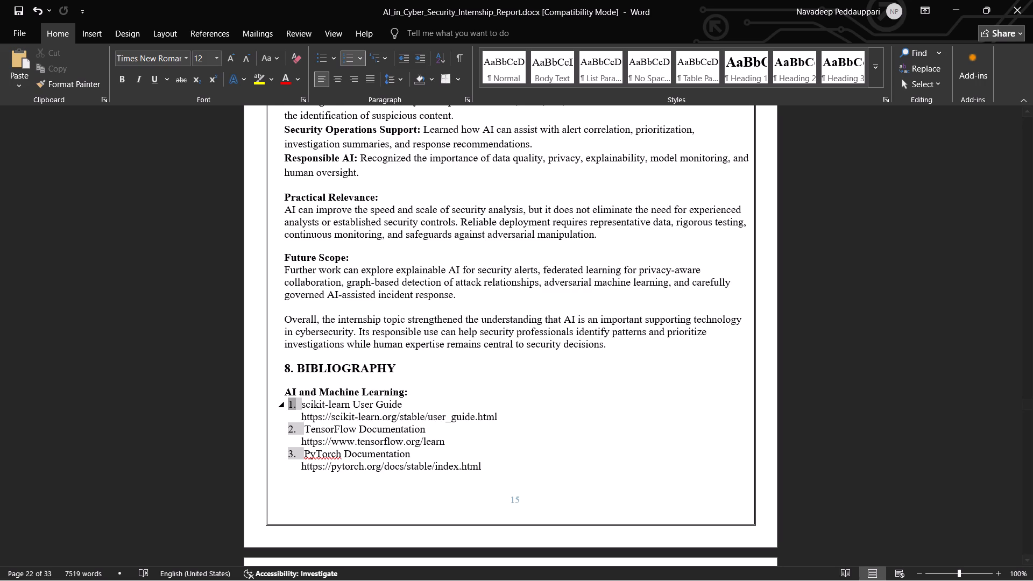
click(329, 428)
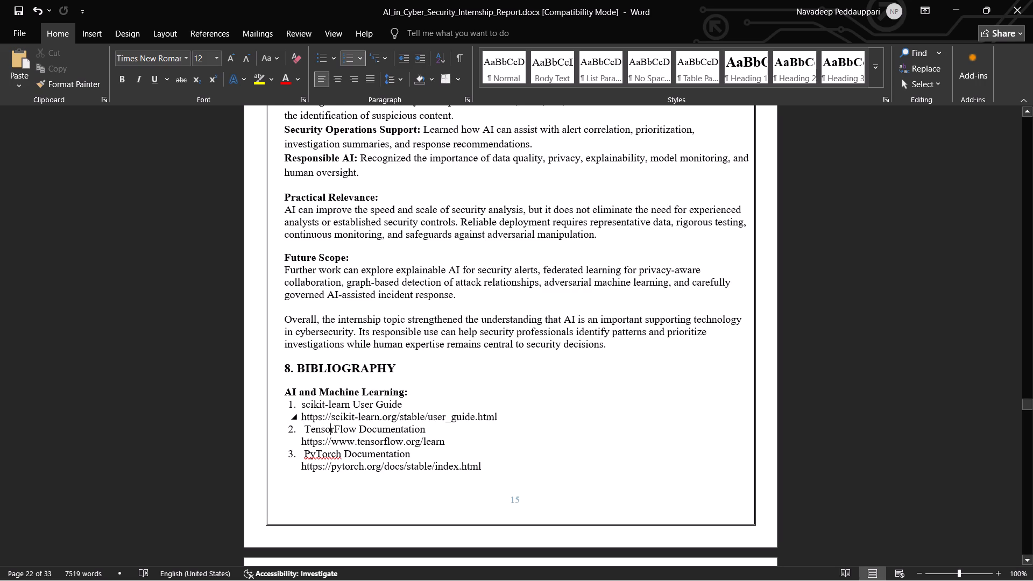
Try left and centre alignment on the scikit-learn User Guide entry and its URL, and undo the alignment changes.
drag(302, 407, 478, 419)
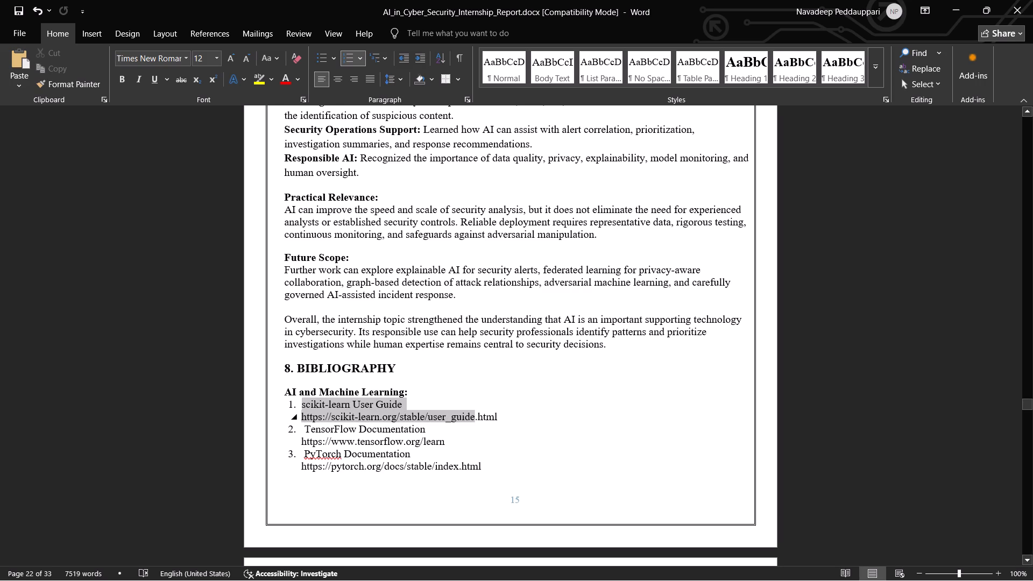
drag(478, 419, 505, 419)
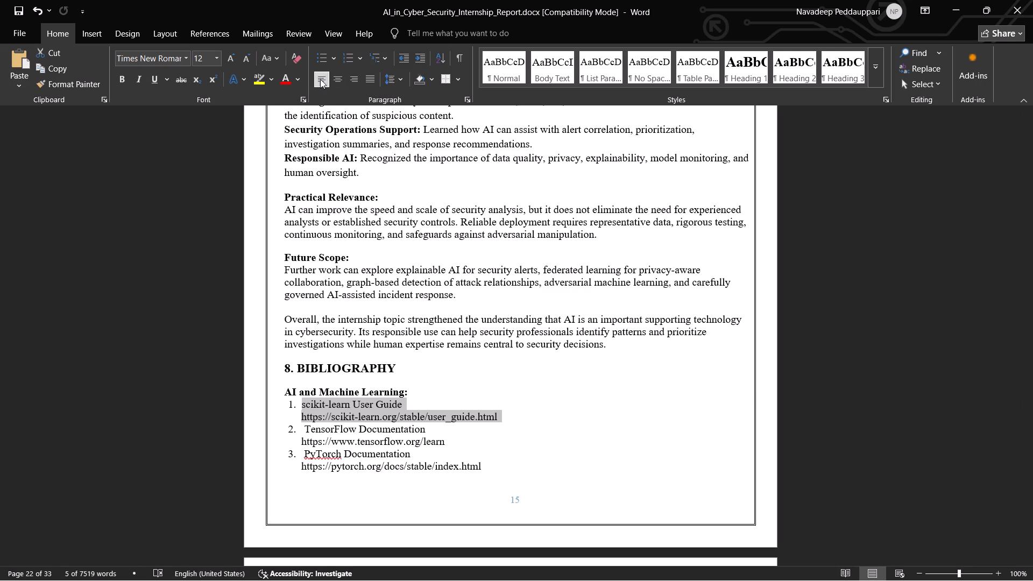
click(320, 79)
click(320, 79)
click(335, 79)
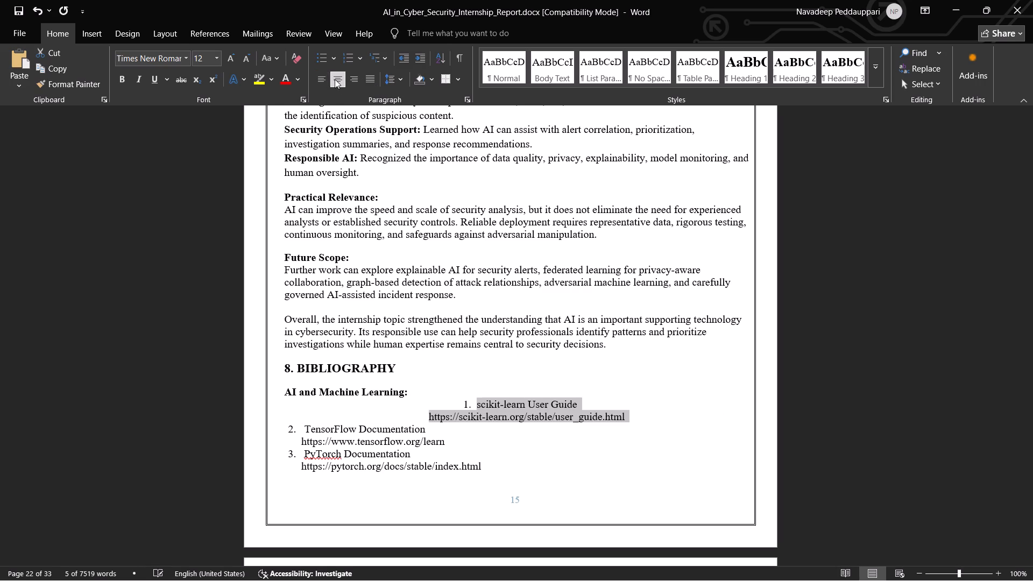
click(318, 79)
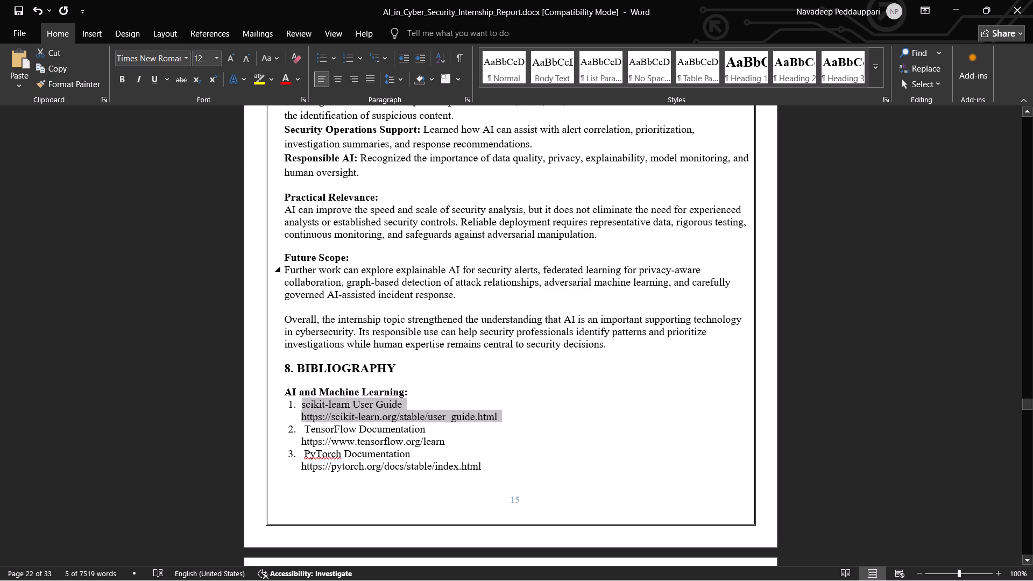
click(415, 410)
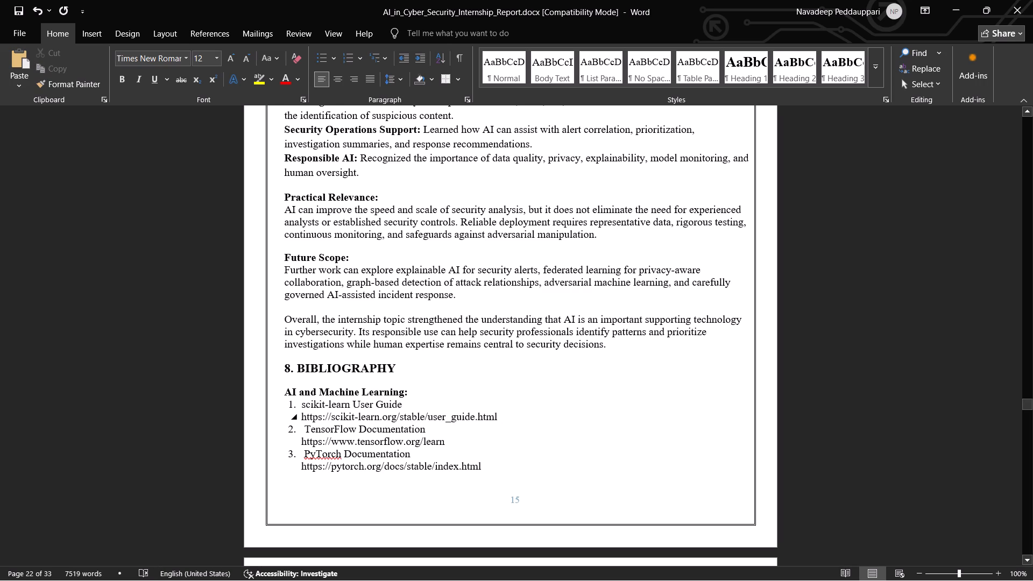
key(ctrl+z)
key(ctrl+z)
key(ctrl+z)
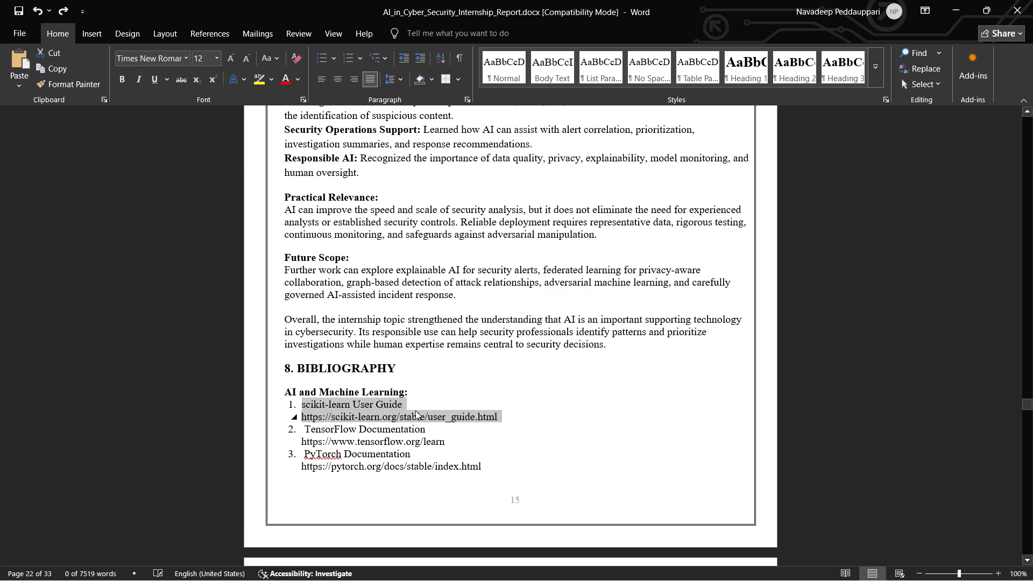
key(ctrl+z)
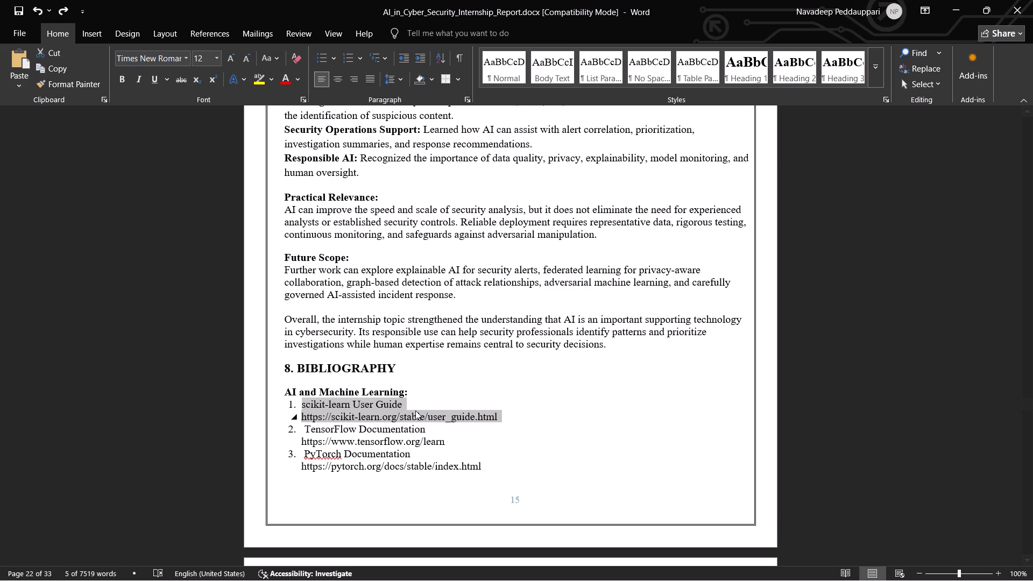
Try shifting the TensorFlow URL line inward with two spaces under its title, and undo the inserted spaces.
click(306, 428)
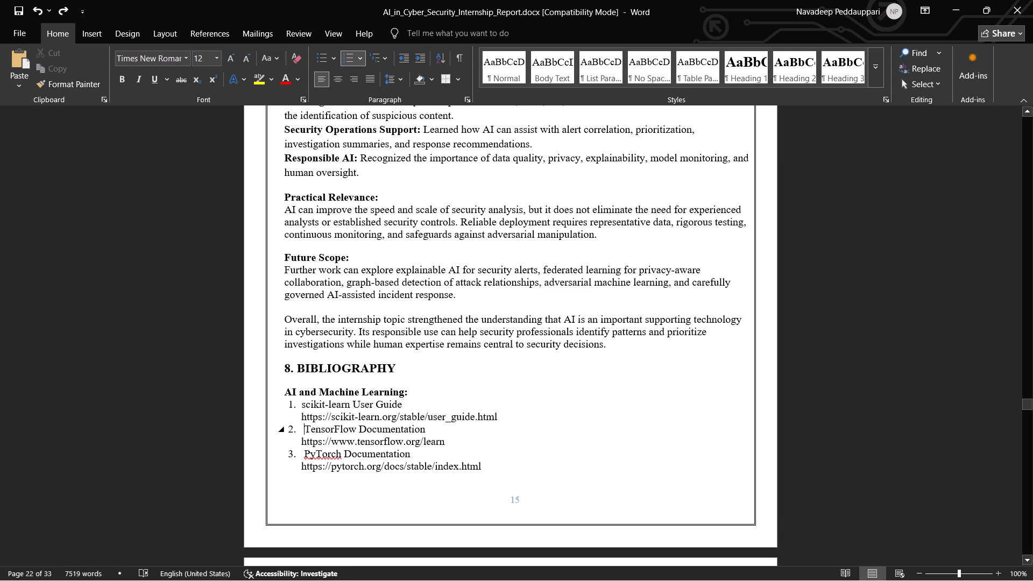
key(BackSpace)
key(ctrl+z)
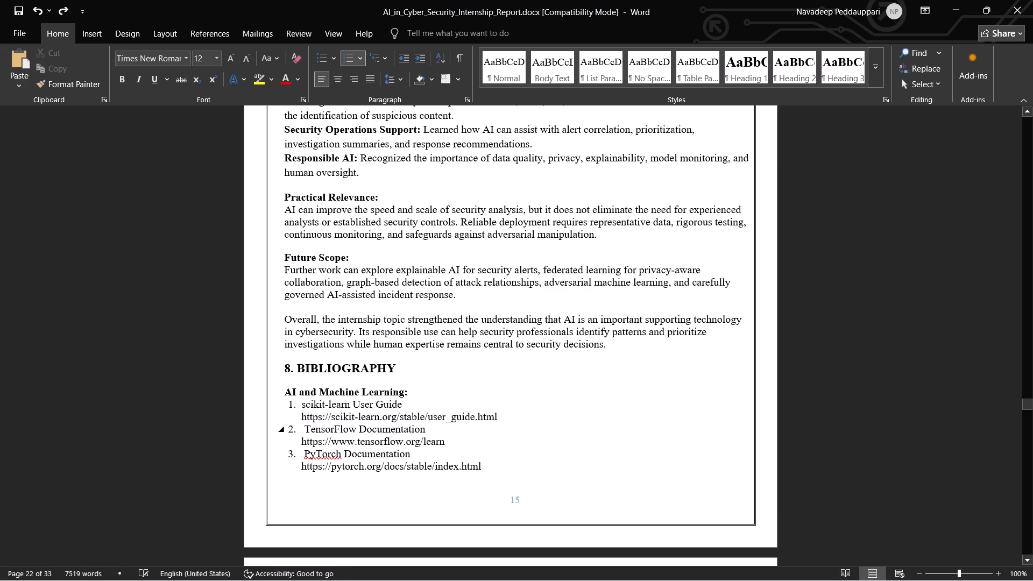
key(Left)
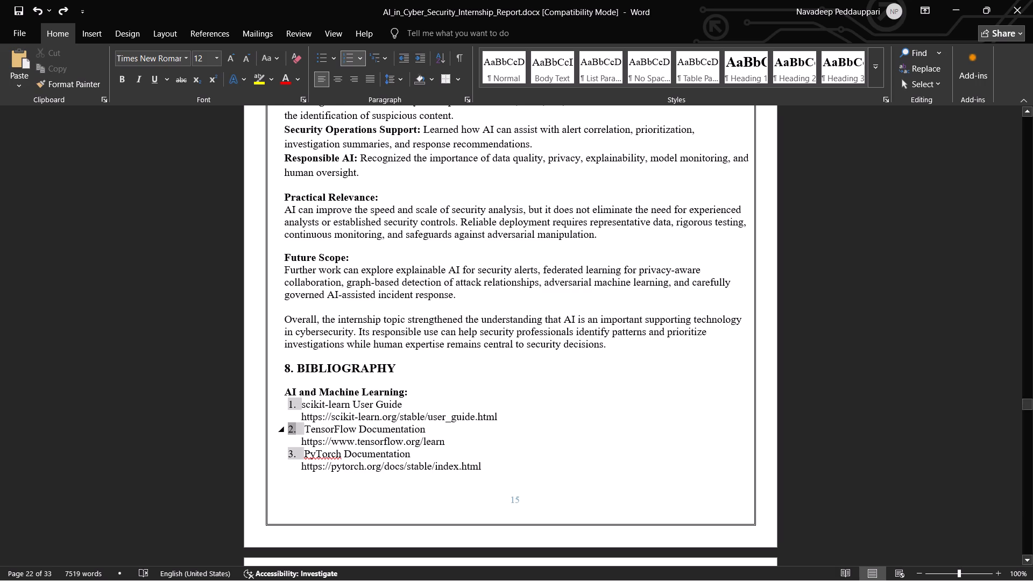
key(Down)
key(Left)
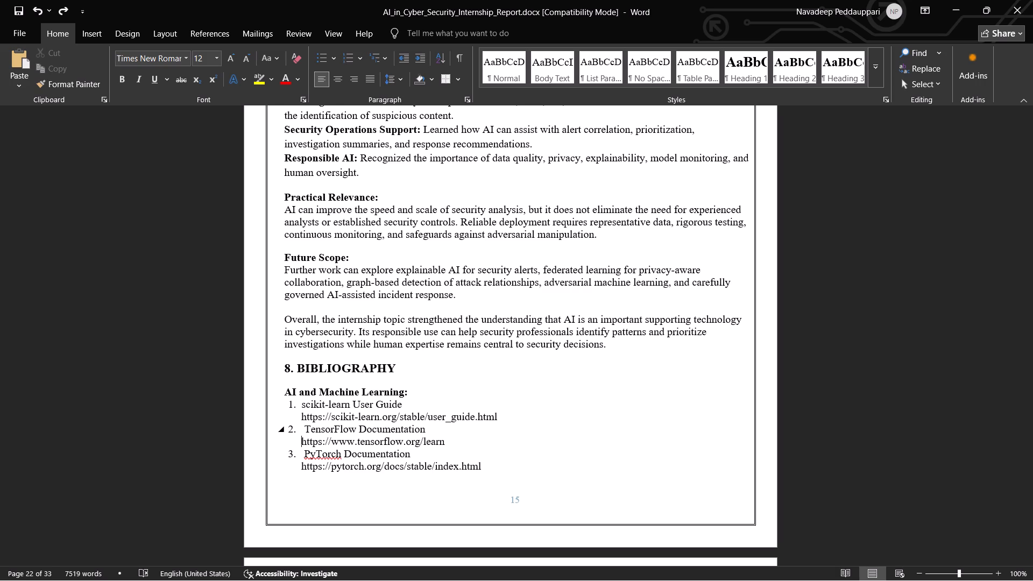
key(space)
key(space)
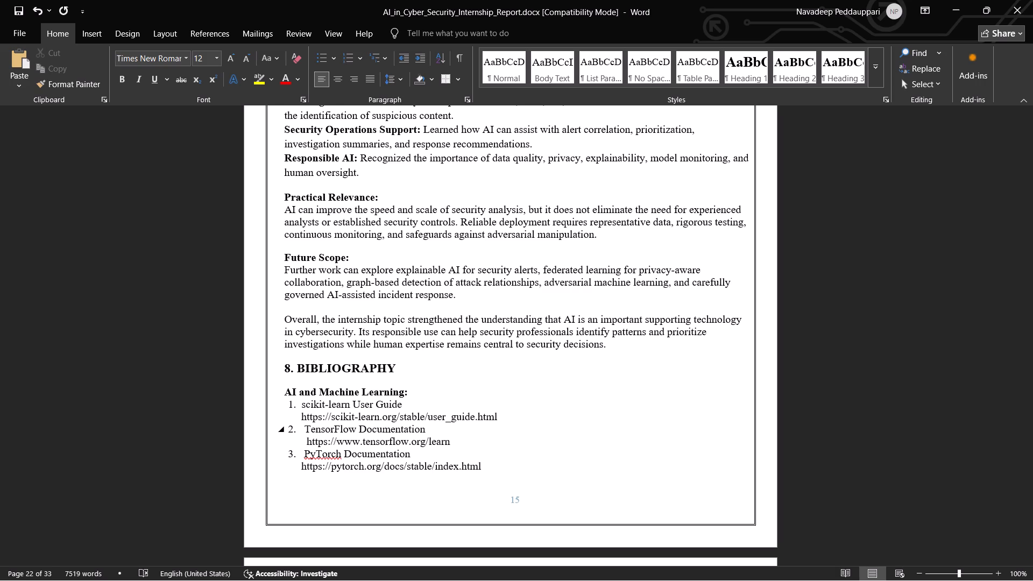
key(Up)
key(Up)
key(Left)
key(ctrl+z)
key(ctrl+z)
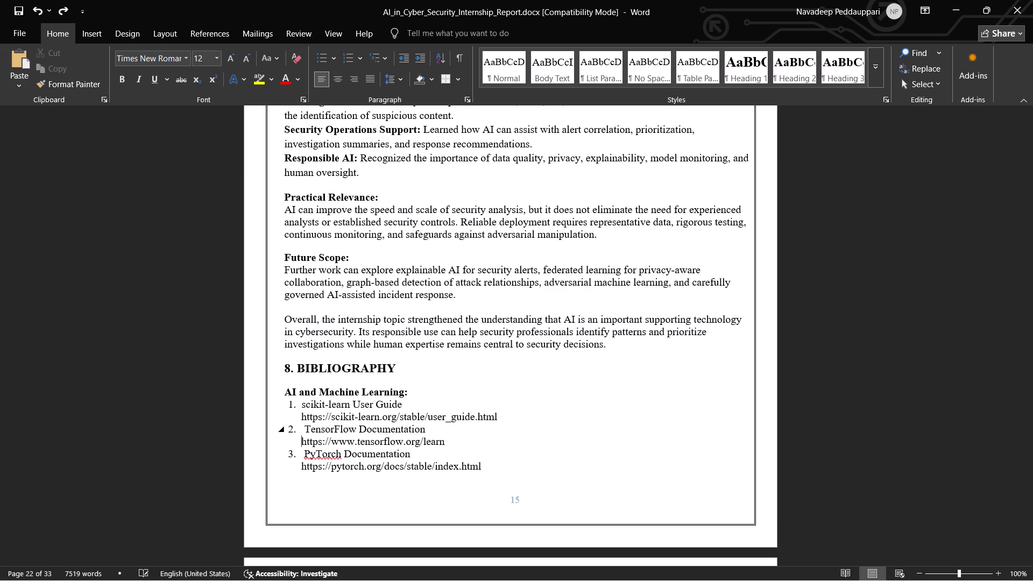
Undo the outward move of the bibliography numbering and the earlier alignment trials on the scikit-learn entry.
key(ctrl+z)
key(ctrl+z)
key(ctrl+z)
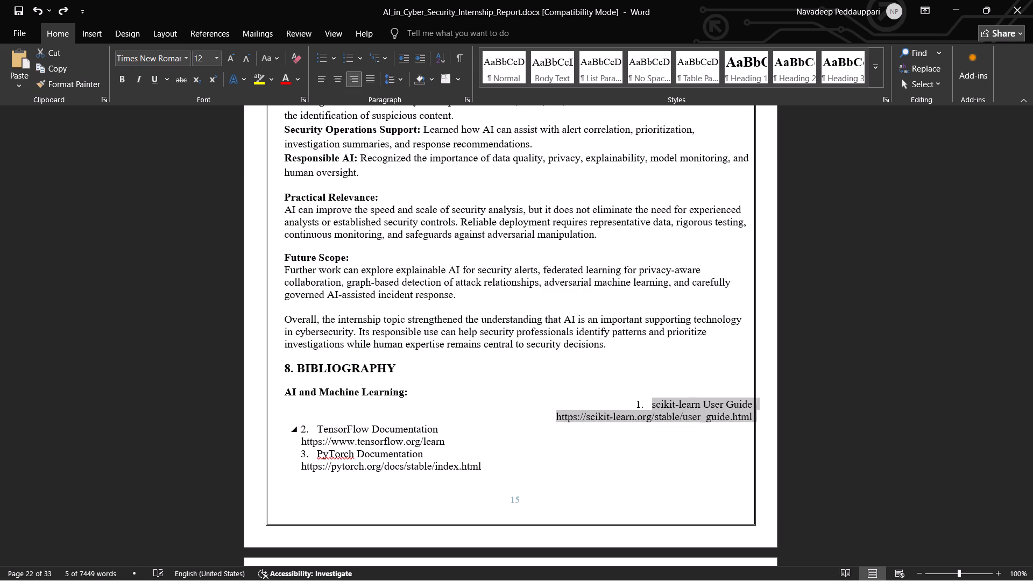
key(ctrl+z)
key(ctrl+z)
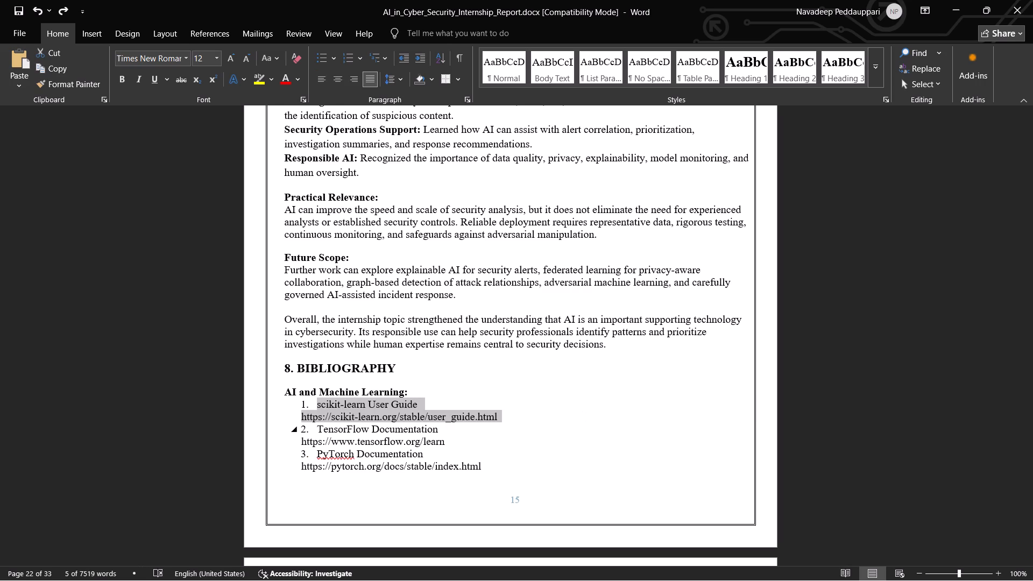
key(ctrl+z)
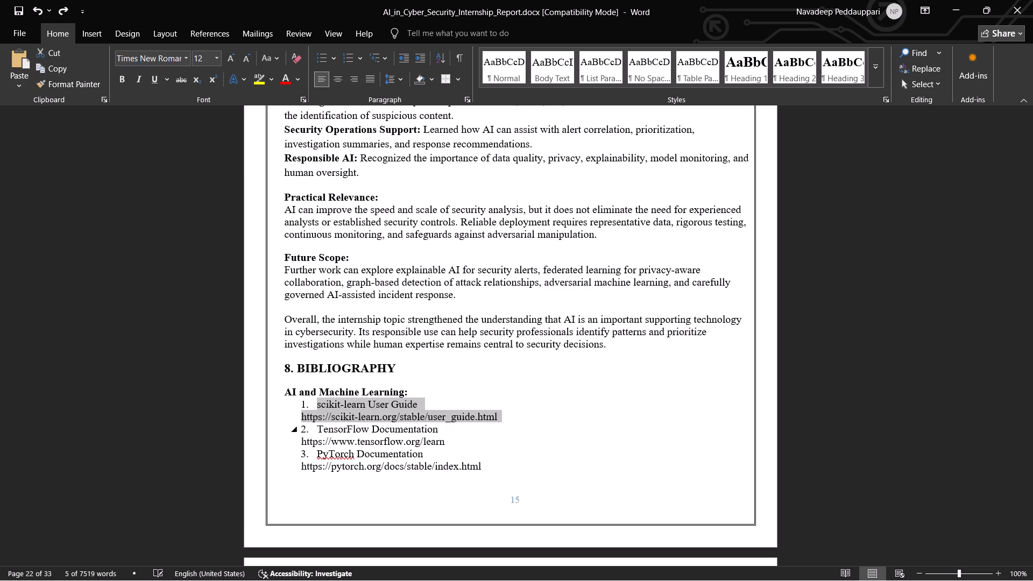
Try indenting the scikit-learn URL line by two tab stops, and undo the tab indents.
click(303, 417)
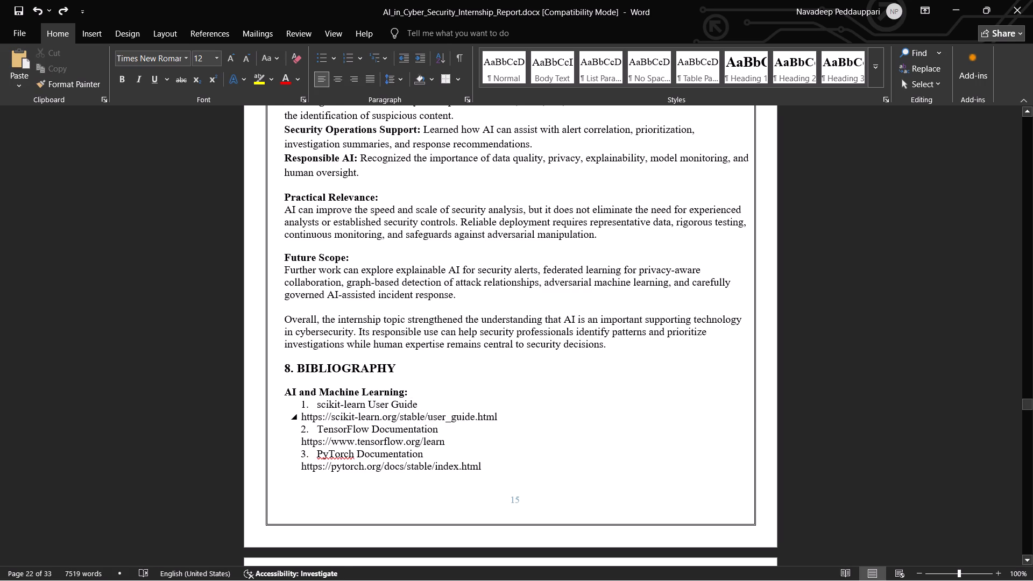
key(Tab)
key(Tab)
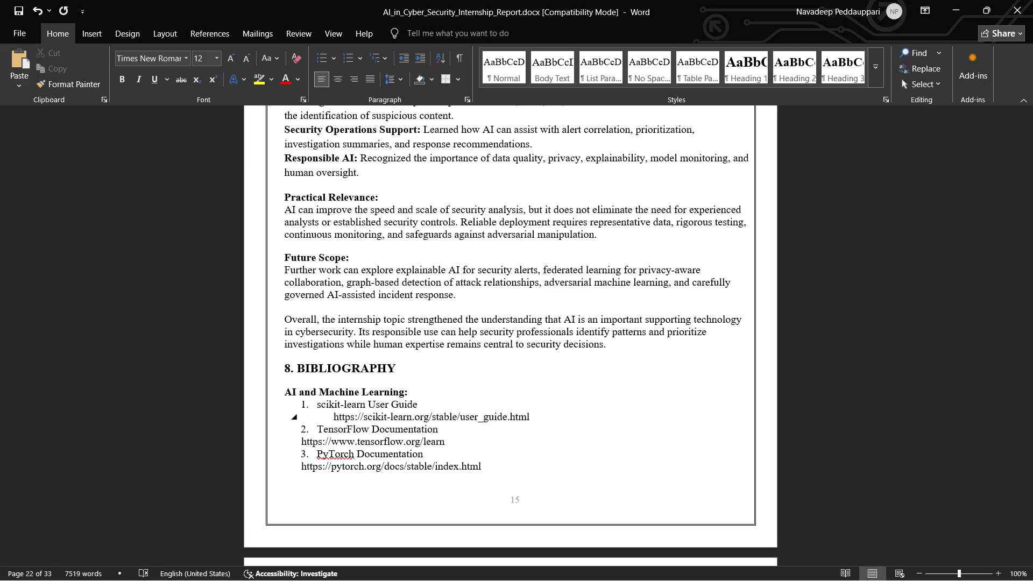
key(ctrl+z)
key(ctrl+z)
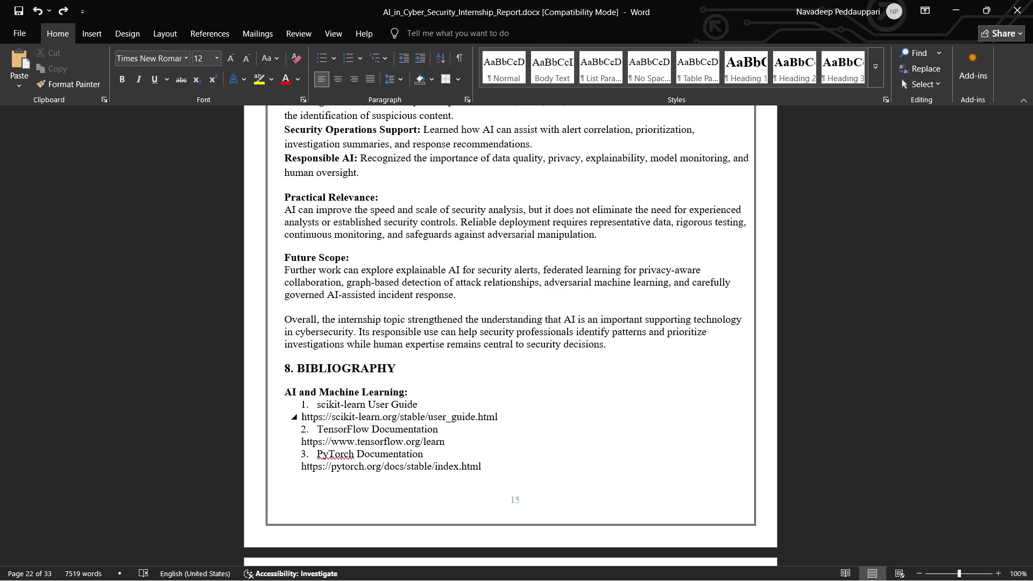
Indent the scikit-learn URL line with six spaces so it lines up under the scikit-learn User Guide title.
key(space)
key(space)
key(space)
key(space)
key(space)
key(space)
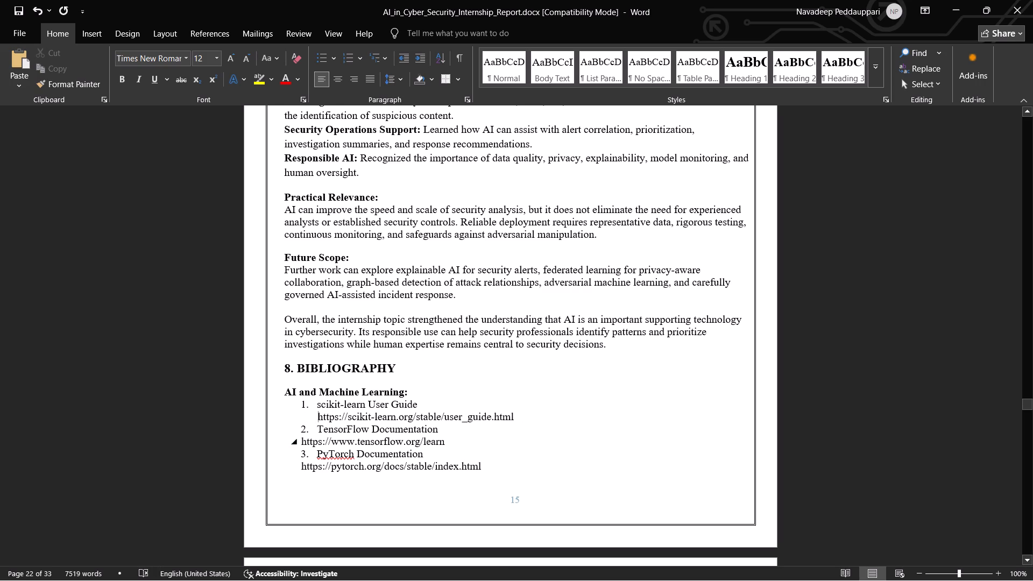
Indent the TensorFlow and PyTorch URL lines with six spaces each so they line up under their titles.
click(303, 441)
key(space)
key(space)
key(space)
key(space)
key(space)
key(space)
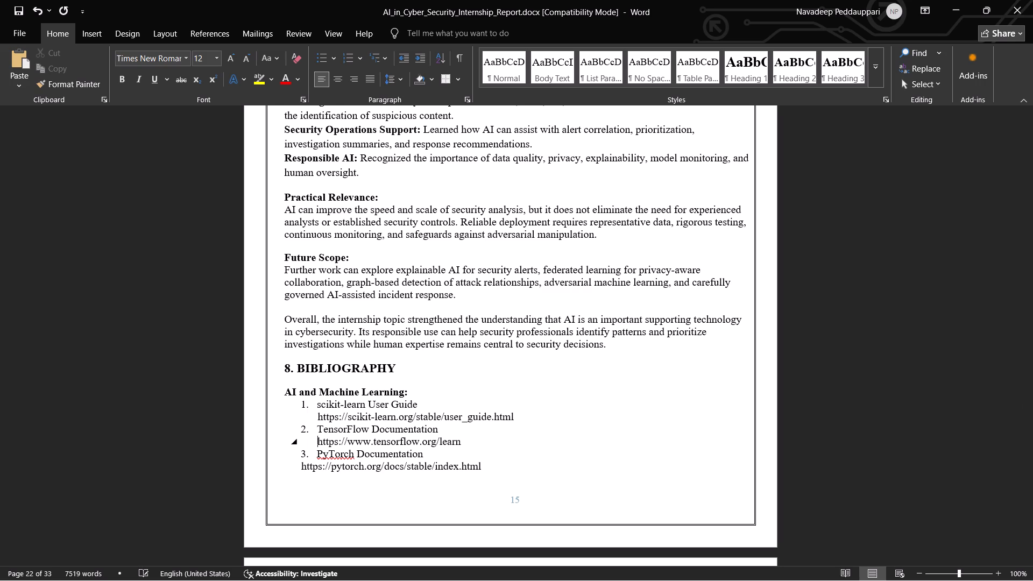
click(300, 469)
key(space)
key(space)
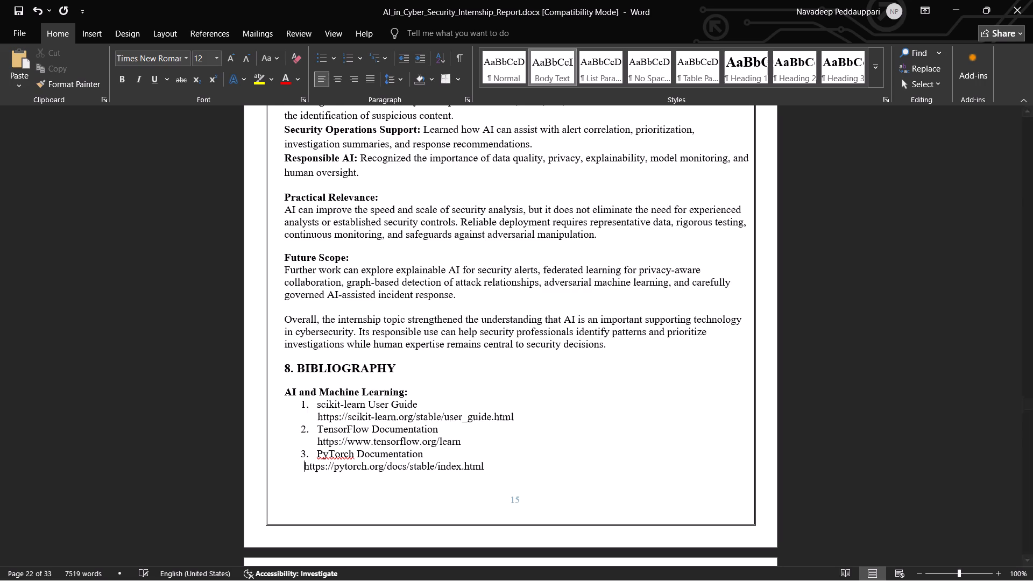
key(space)
key(space)
key(space)
key(space)
Indent the NIST Cybersecurity Framework URL line under Cybersecurity Frameworks and Guidance with six spaces to line up with its title.
scroll(300, 469, down, 1)
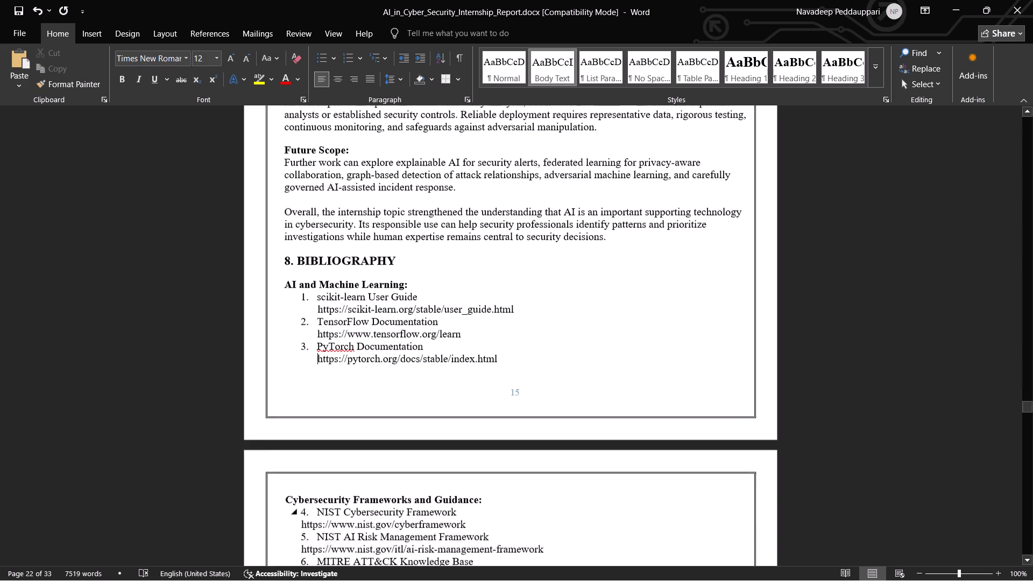
scroll(300, 469, down, 3)
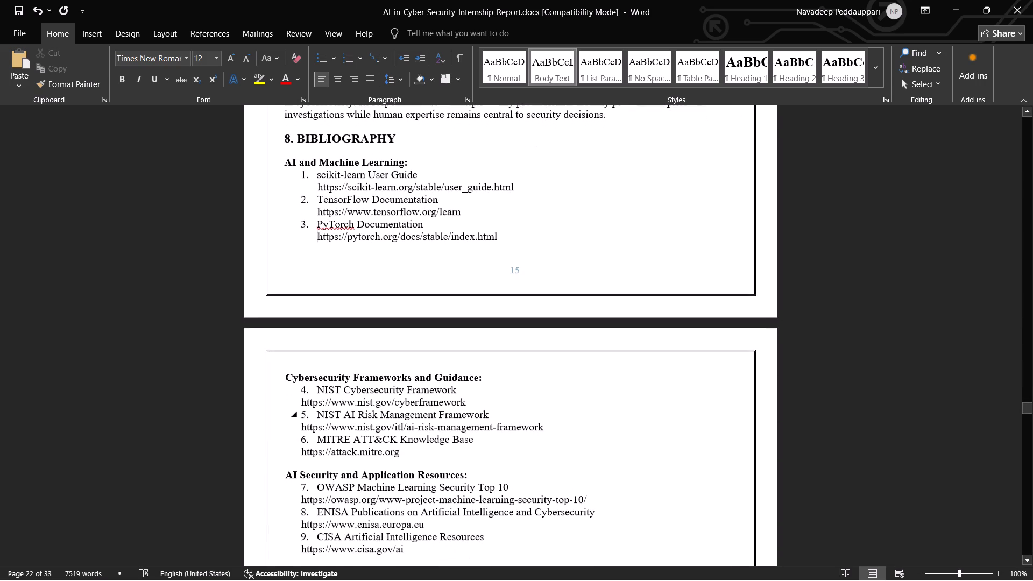
click(301, 402)
key(space)
key(space)
key(space)
key(space)
key(space)
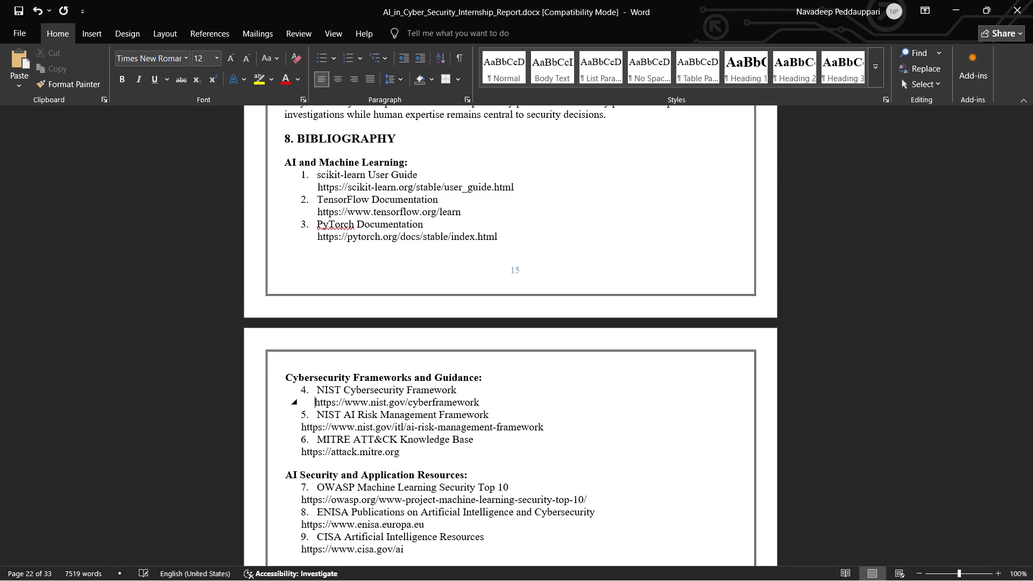
key(space)
Indent the NIST AI Risk Management Framework and MITRE ATT&CK URL lines with six spaces each to line up under their titles.
click(301, 424)
key(space)
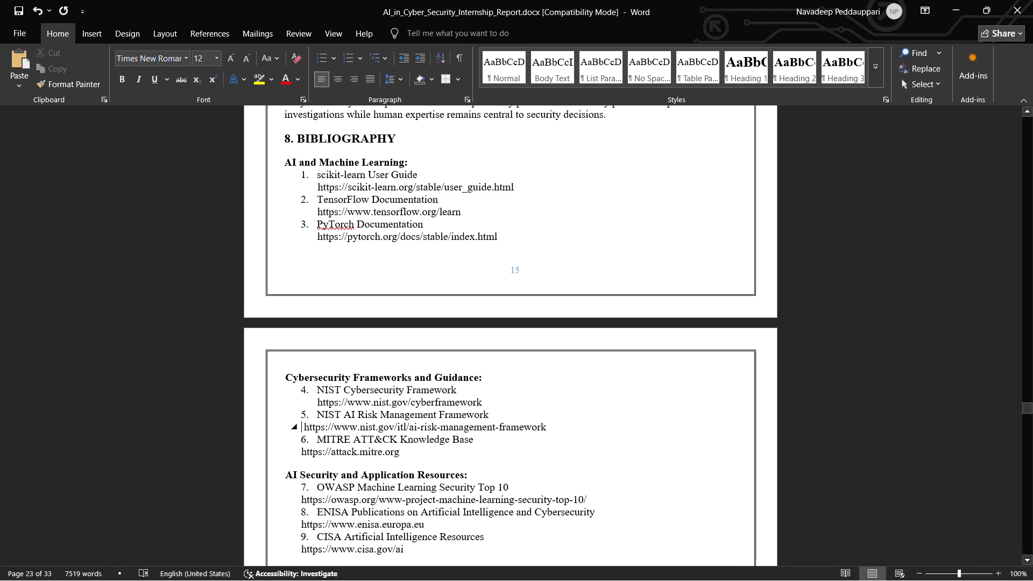
key(space)
key(space)
key(space)
key(space)
key(space)
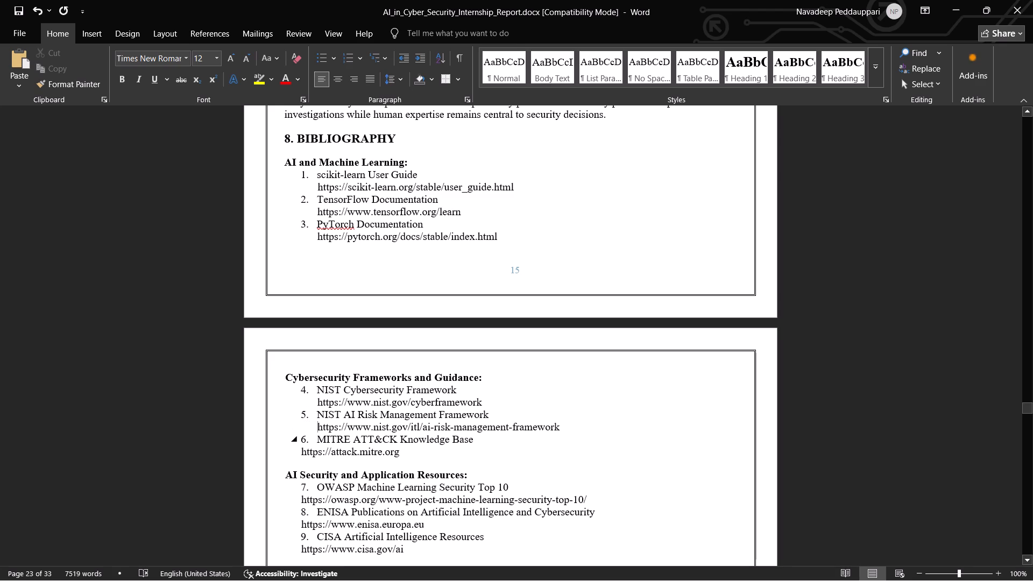
click(302, 452)
key(space)
key(space)
key(space)
key(space)
key(space)
key(space)
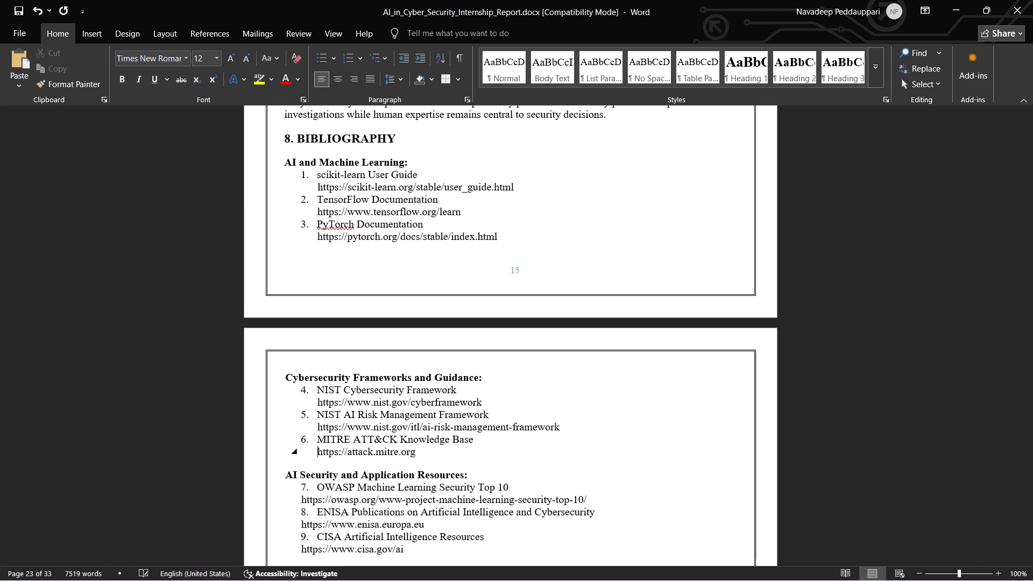
Indent the OWASP Machine Learning Security Top 10 URL line with six spaces to line up under its title.
scroll(302, 452, down, 2)
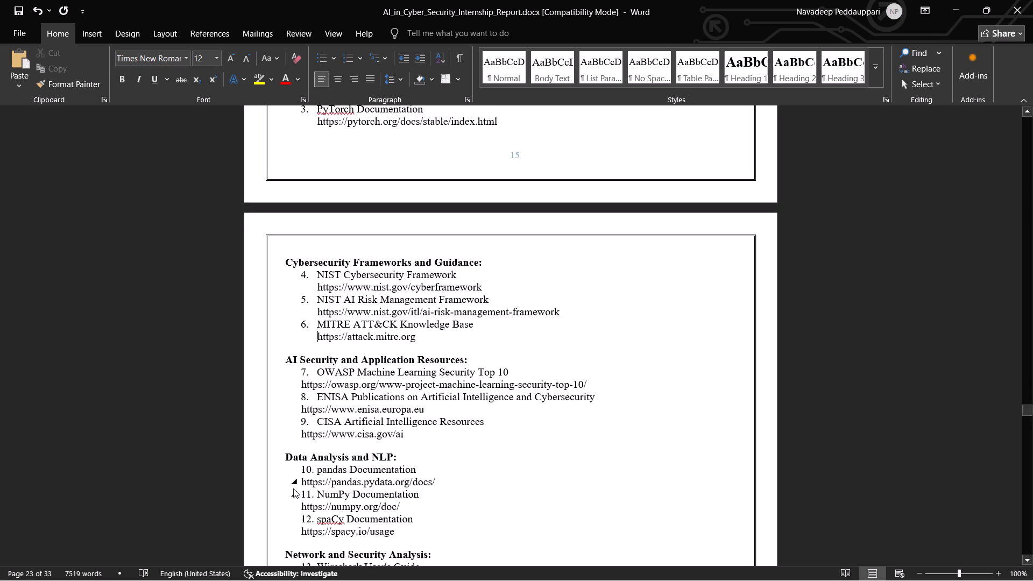
click(302, 382)
key(space)
key(space)
key(space)
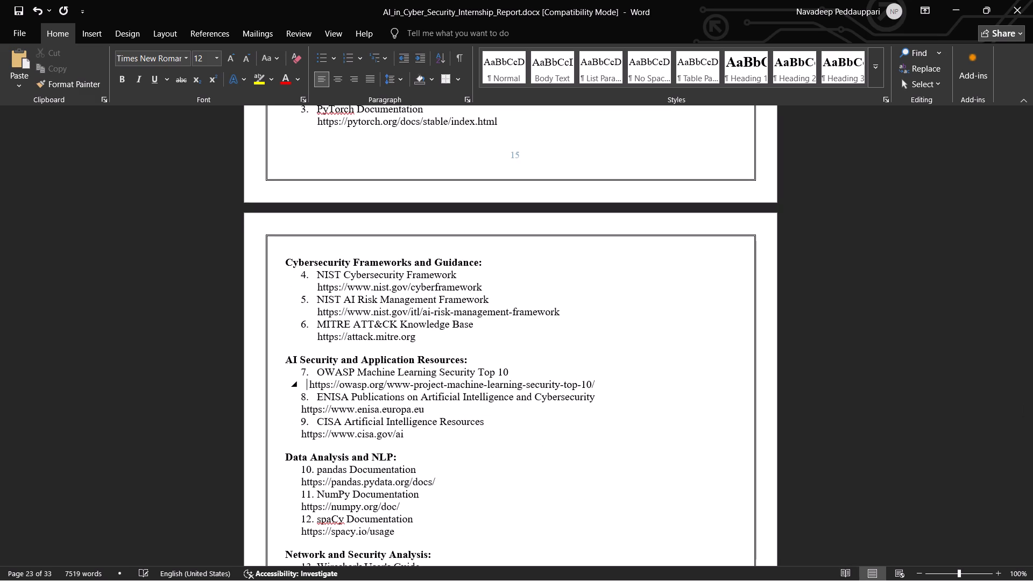
key(space)
key(space)
key(space)
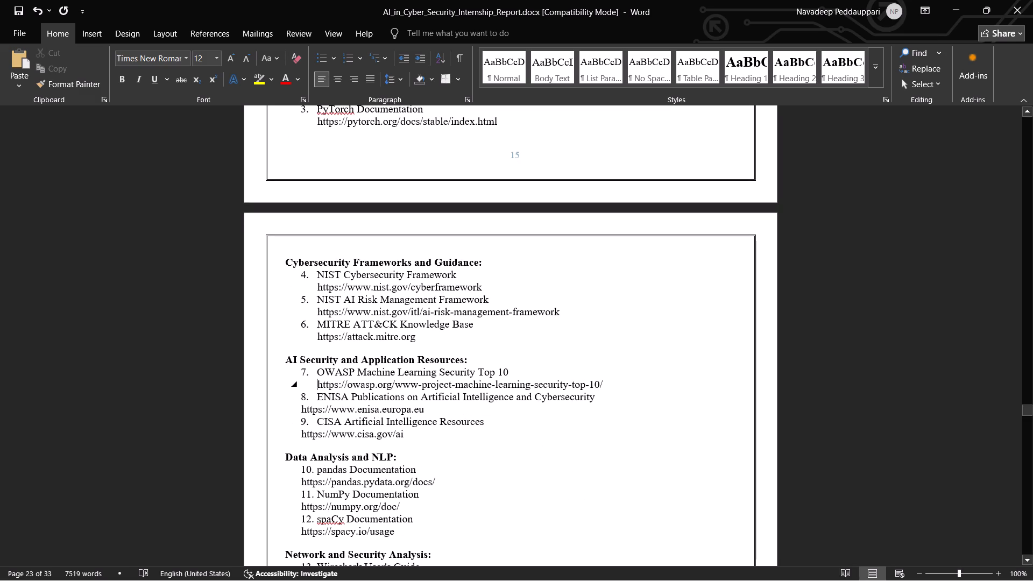
Indent the ENISA and CISA URL lines with six spaces each so they line up under their titles.
click(318, 396)
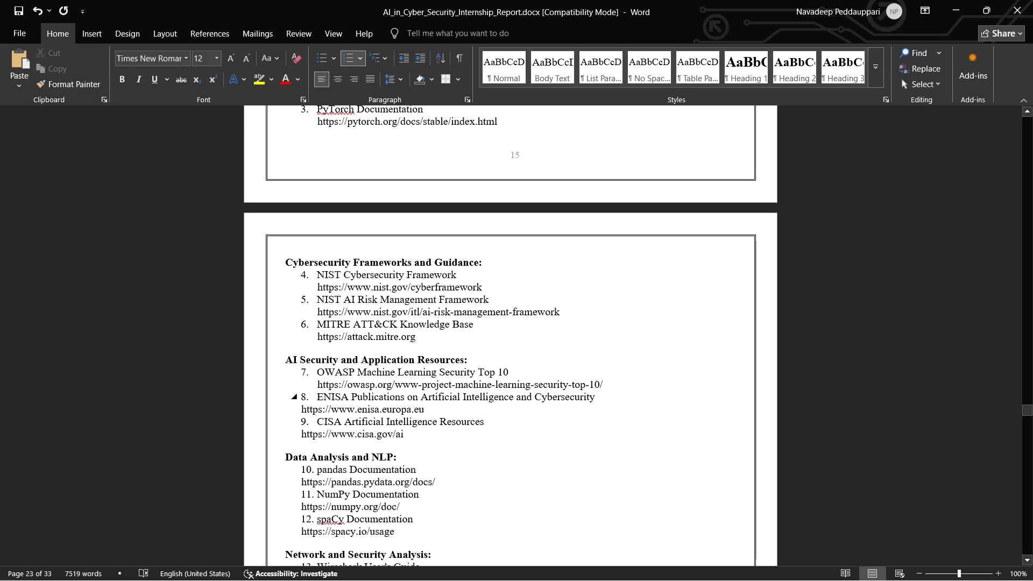
click(302, 410)
key(space)
key(space)
key(space)
key(space)
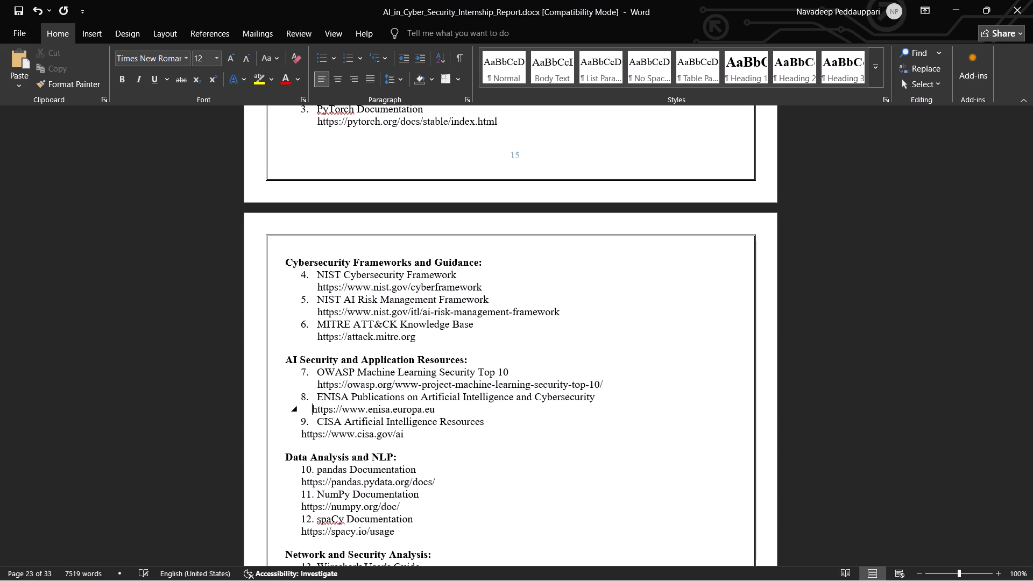
key(space)
key(space)
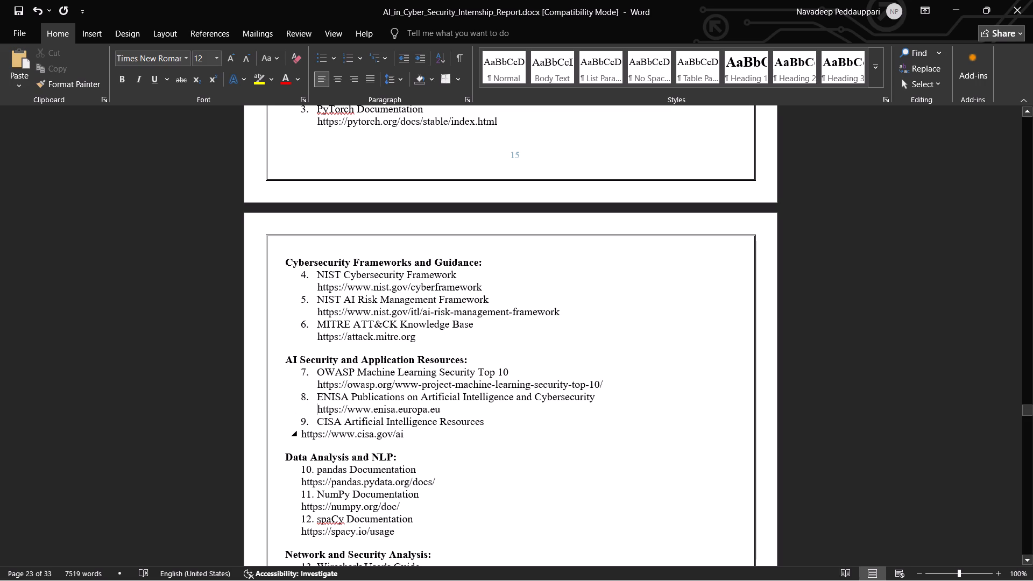
click(302, 433)
key(space)
key(space)
key(space)
key(space)
key(space)
key(space)
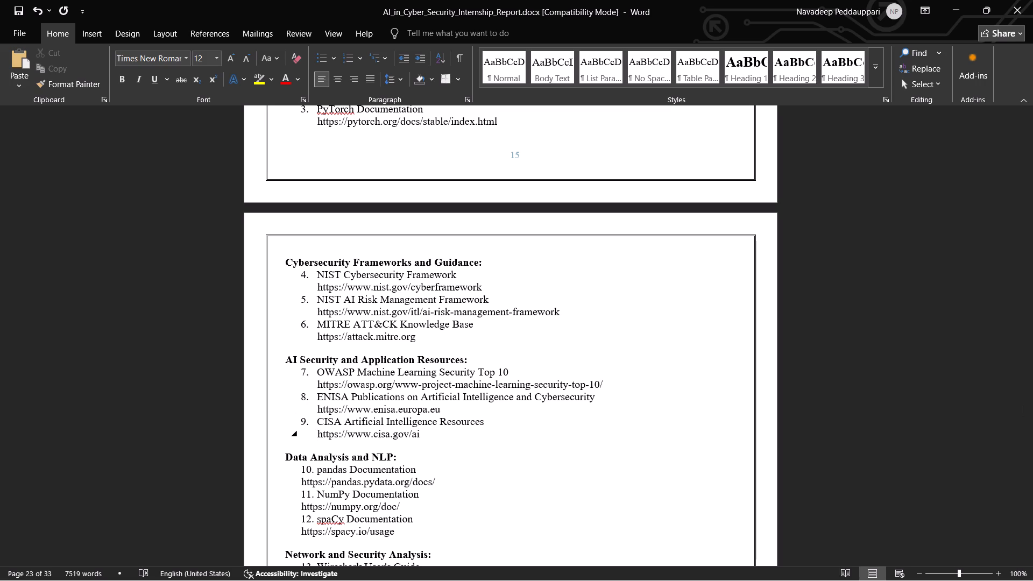
Indent the pandas URL line under Data Analysis and NLP with six spaces to line up with its title.
scroll(302, 433, down, 2)
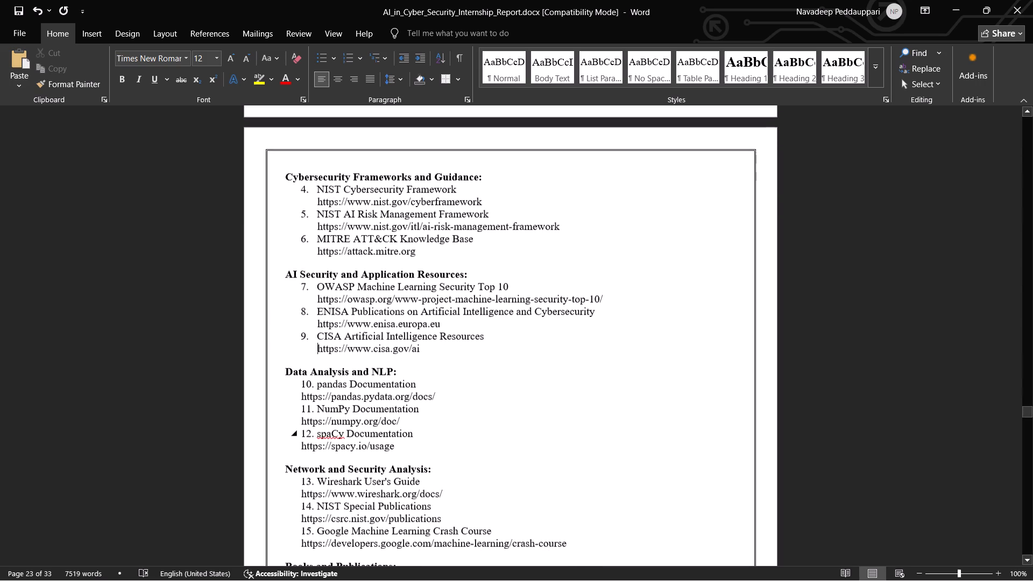
click(301, 395)
key(space)
key(space)
key(space)
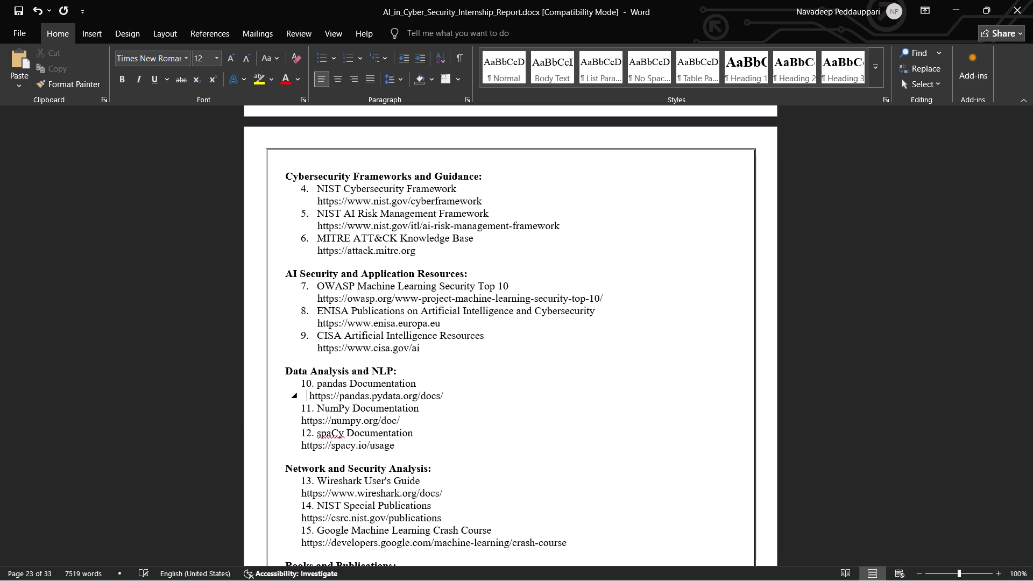
key(space)
key(space)
key(space)
key(space)
key(BackSpace)
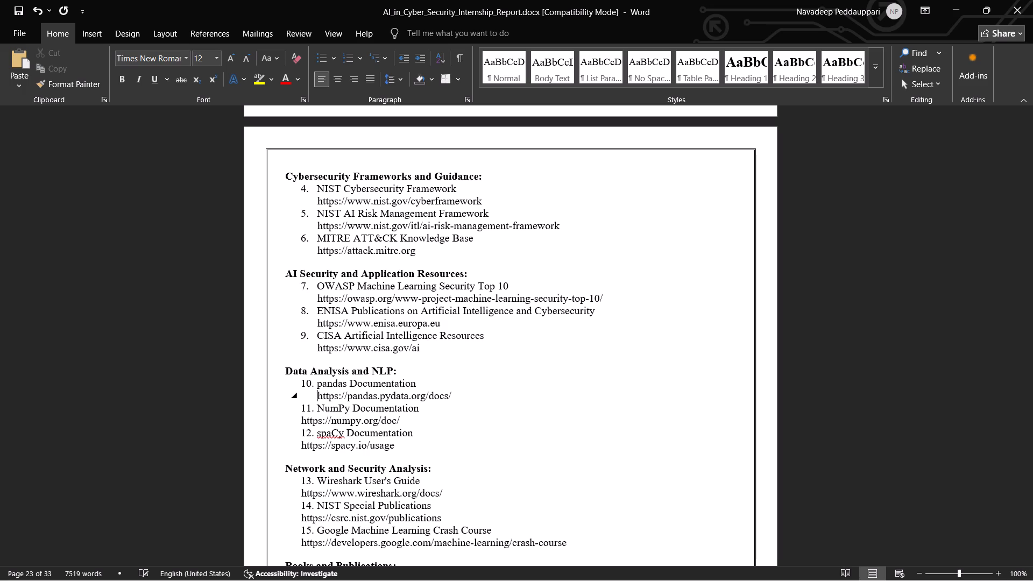
Indent the NumPy and spaCy URL lines with six spaces each so they line up under their titles.
click(303, 422)
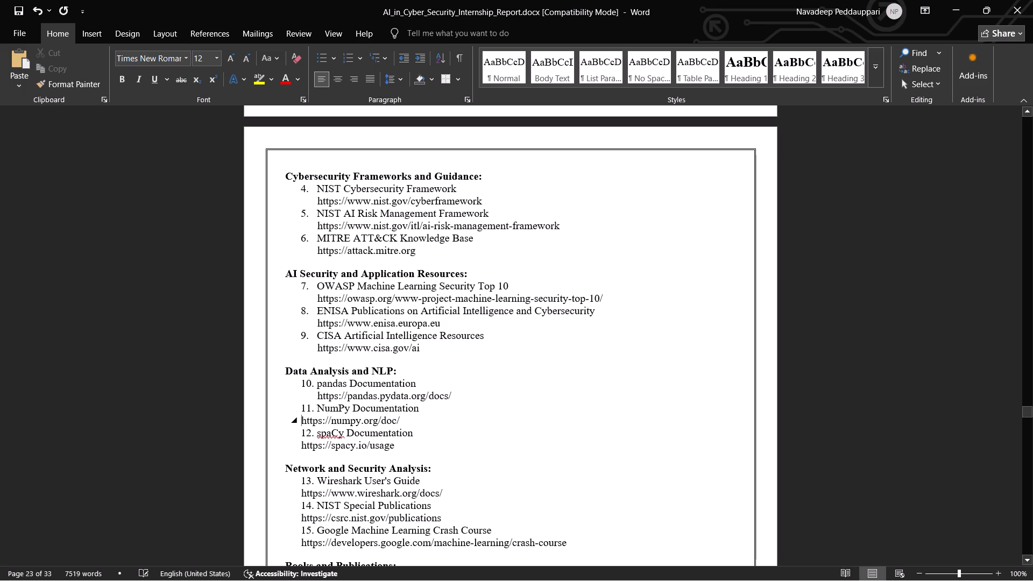
key(space)
key(space)
key(space)
key(space)
key(space)
key(space)
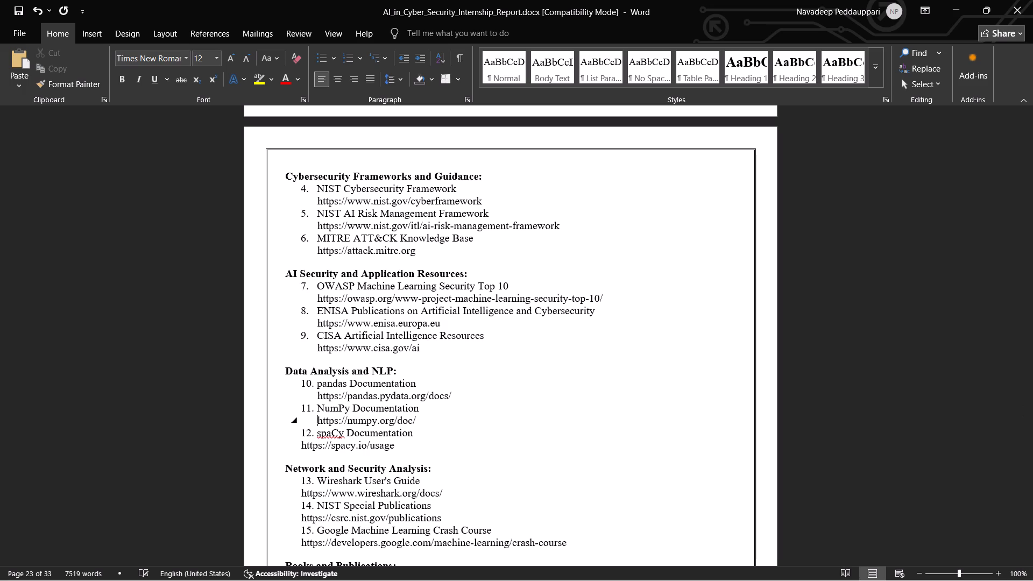
click(301, 444)
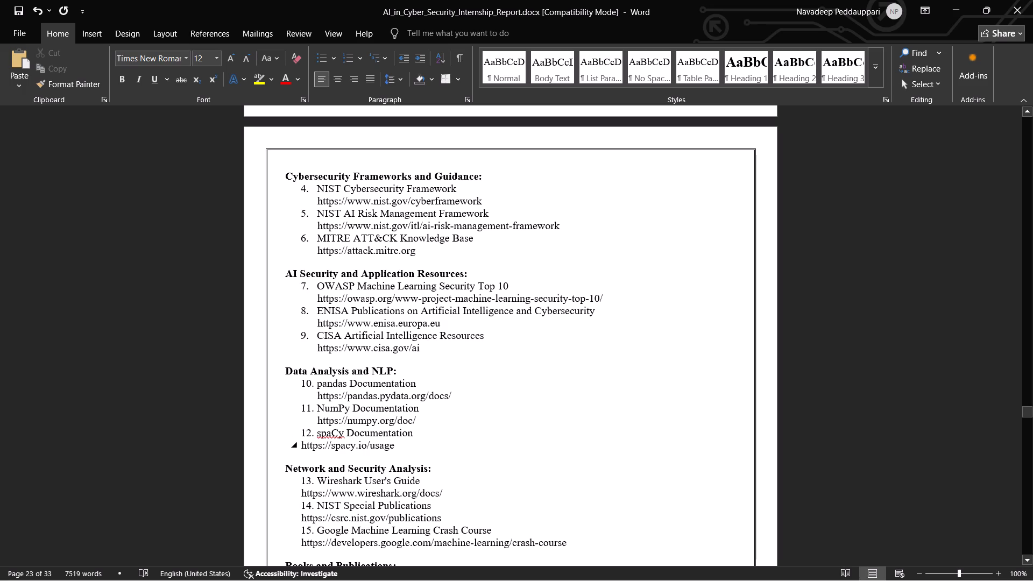
key(space)
key(space)
key(space)
key(space)
key(space)
key(space)
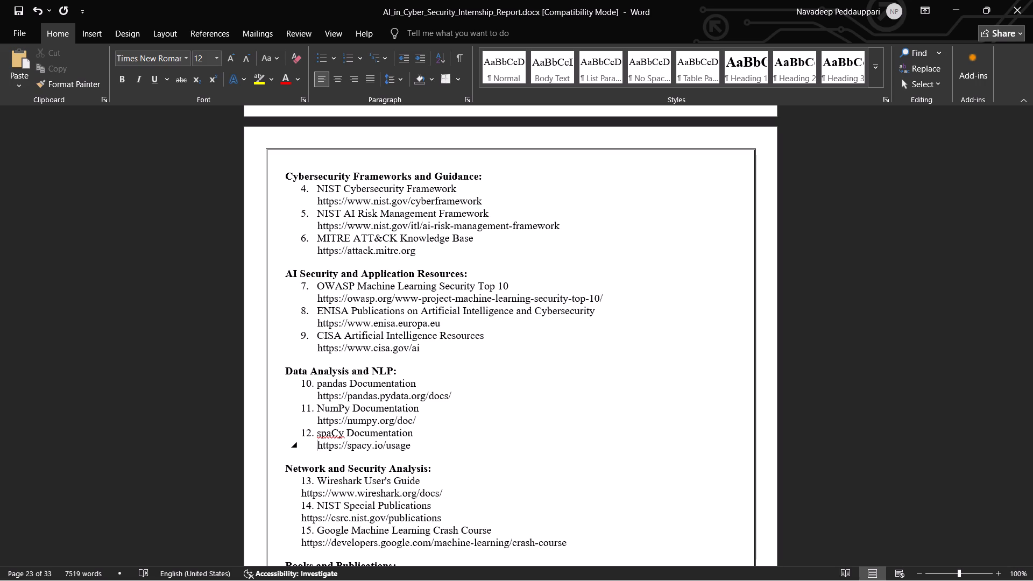
Ignore all spelling flags for the word spaCy in reference 12.
scroll(366, 424, down, 2)
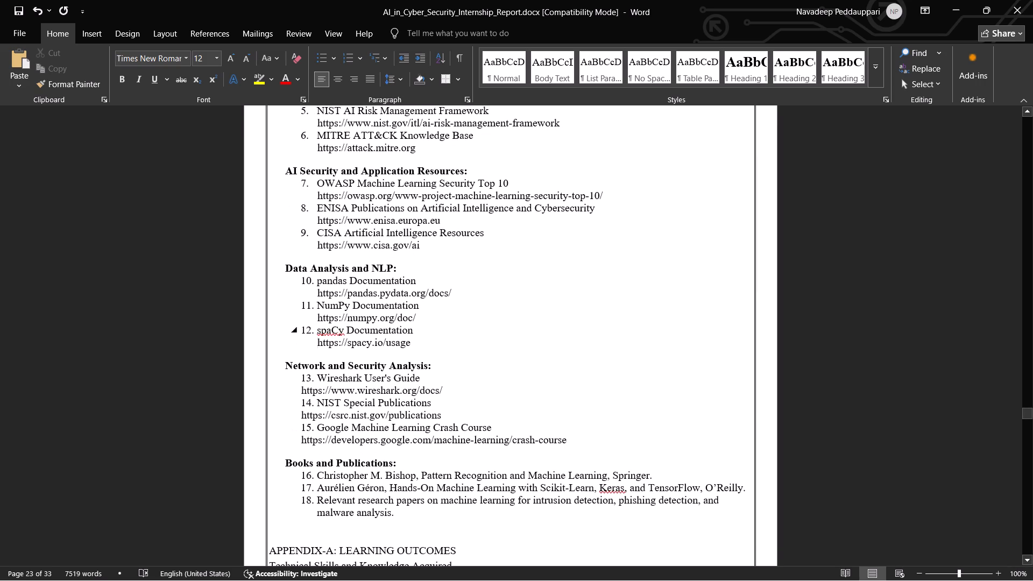
right_click(326, 334)
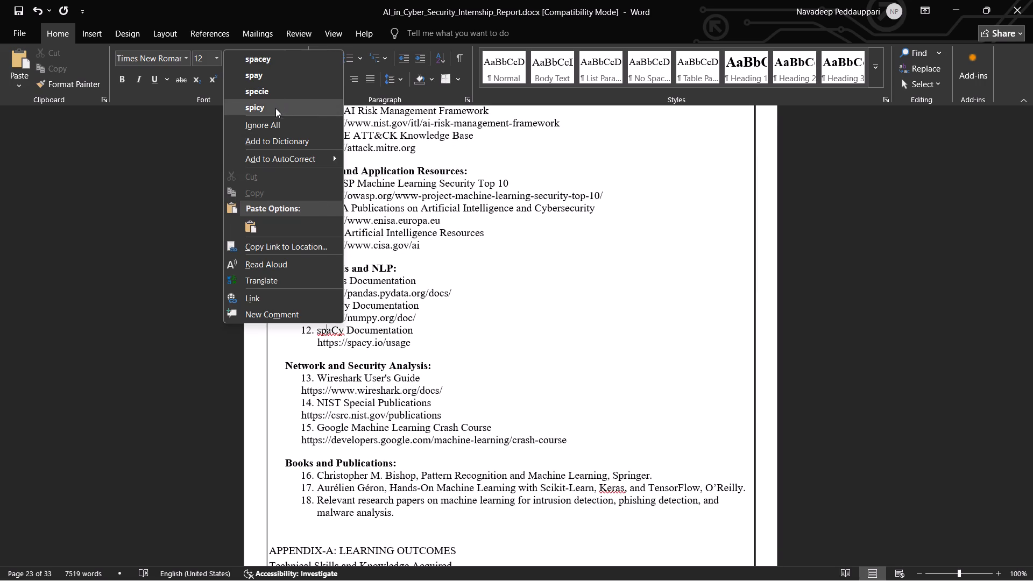
click(273, 125)
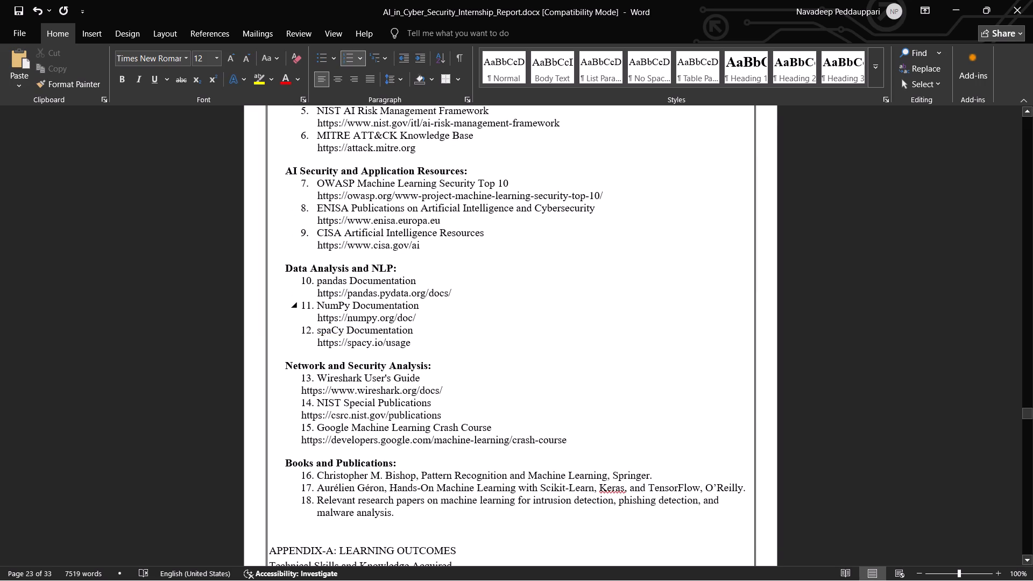
Indent the Wireshark URL line under Network and Security Analysis with six spaces to line up with its title.
scroll(335, 304, down, 1)
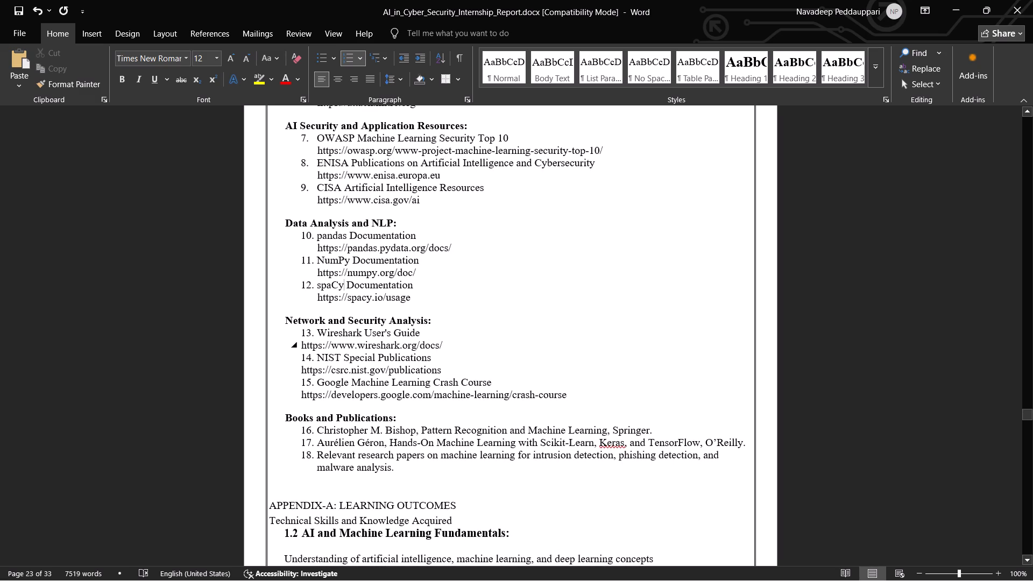
click(306, 345)
key(Left)
key(space)
key(space)
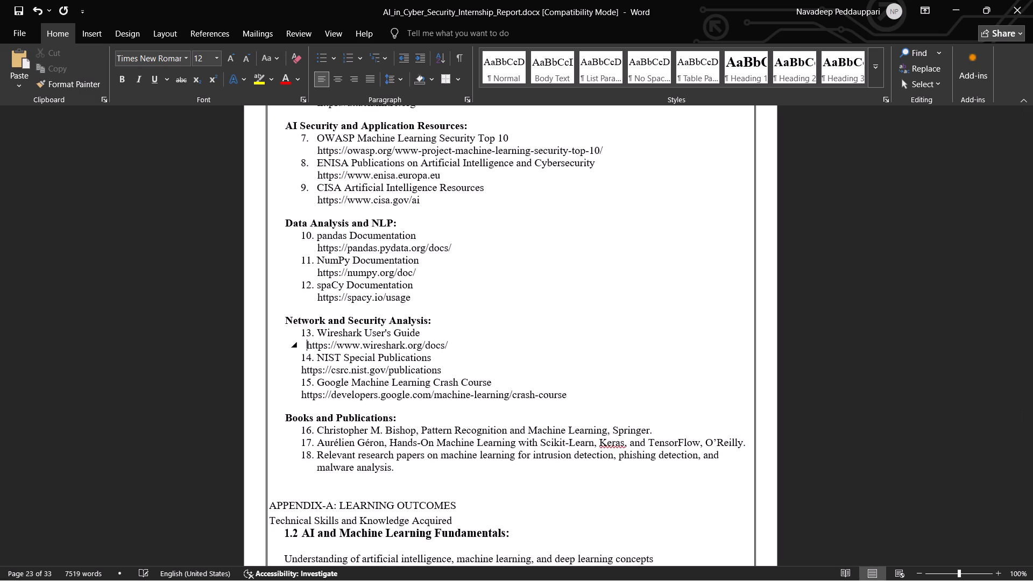
key(space)
key(space)
key(space)
key(space)
key(space)
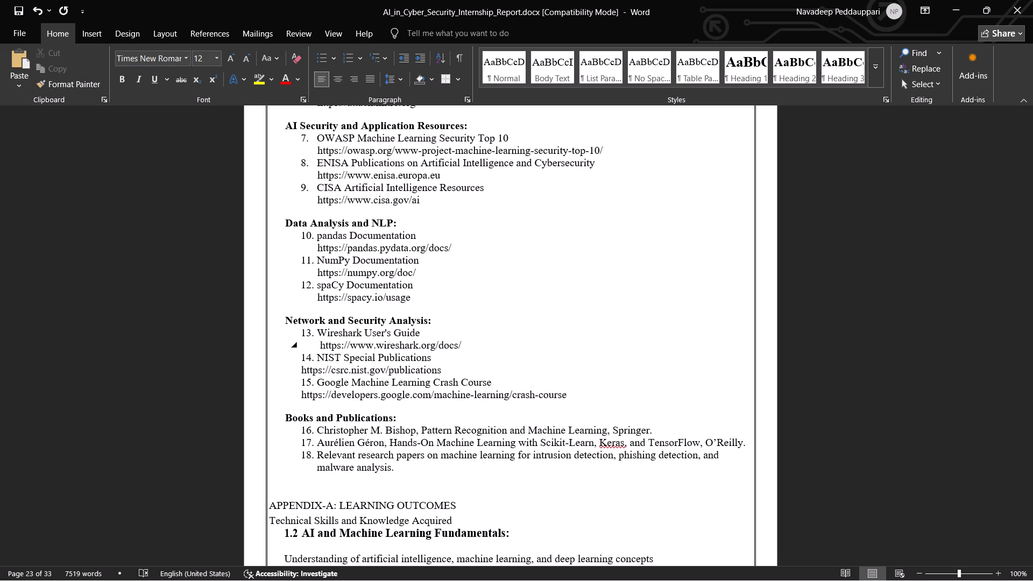
key(BackSpace)
Indent the NIST Special Publications and Google Machine Learning Crash Course URL lines with six spaces each to line up under their titles.
click(305, 377)
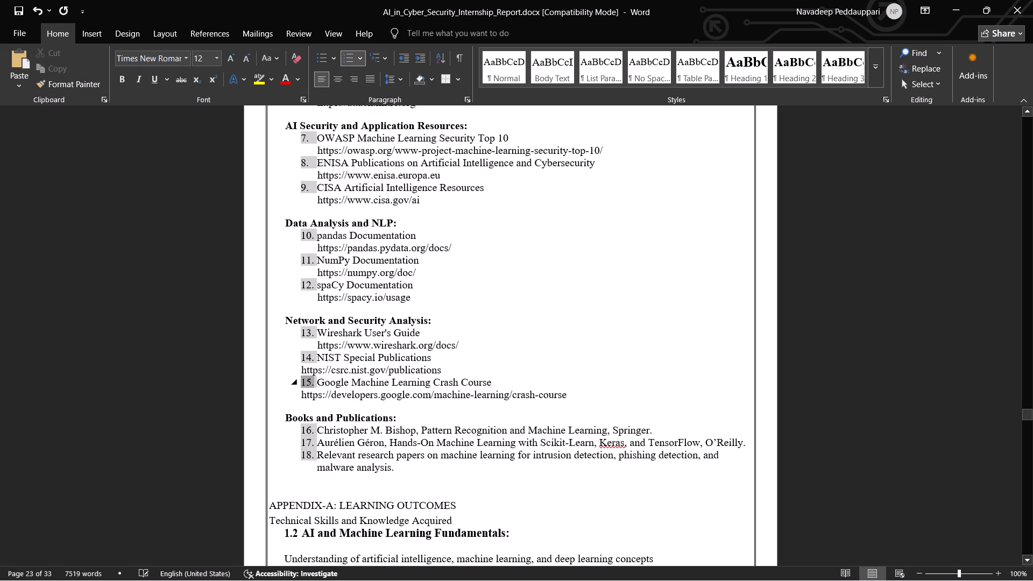
click(302, 371)
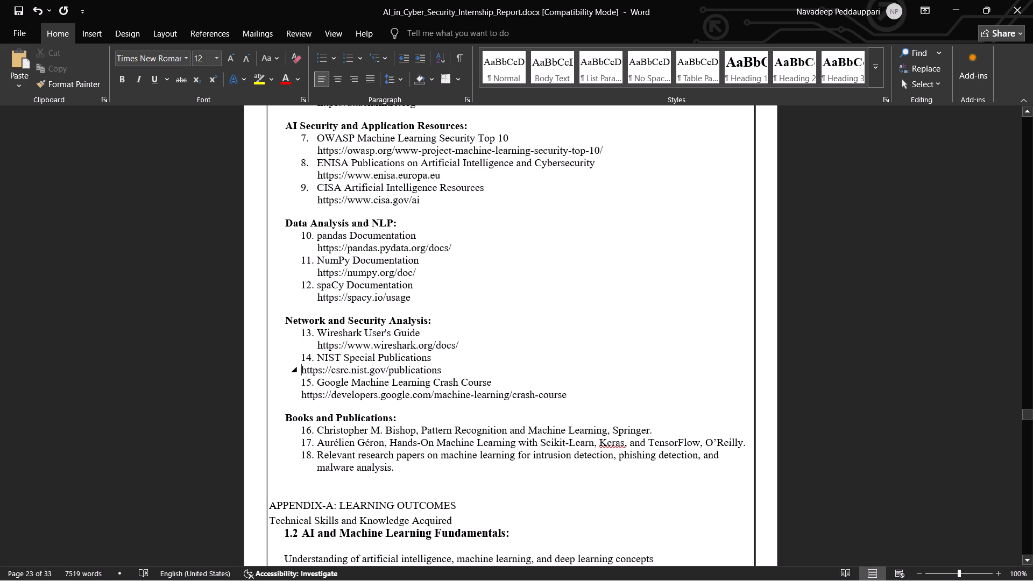
key(space)
key(space)
key(space)
key(space)
key(space)
key(space)
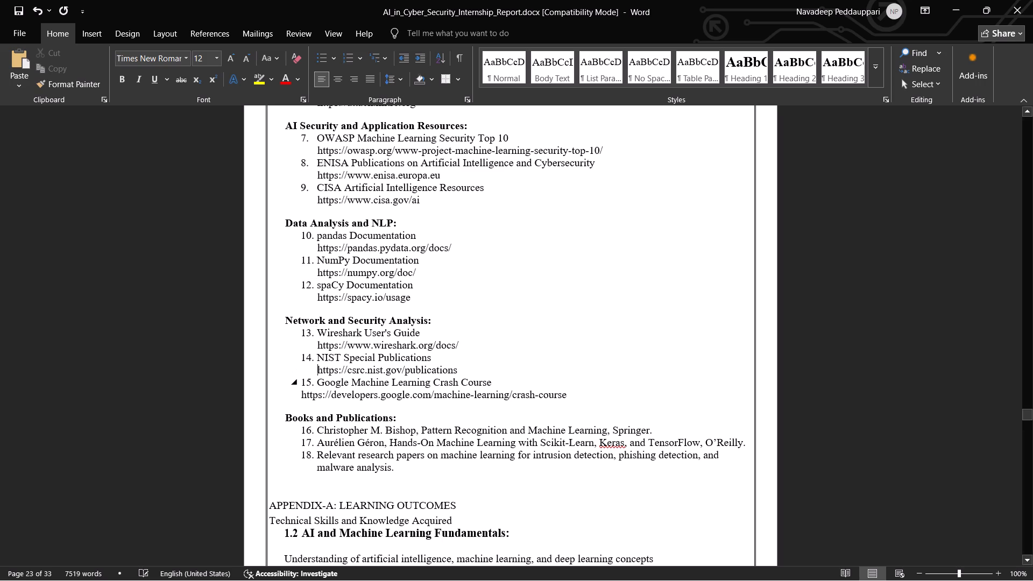
click(302, 393)
key(space)
key(space)
key(space)
key(space)
key(space)
key(space)
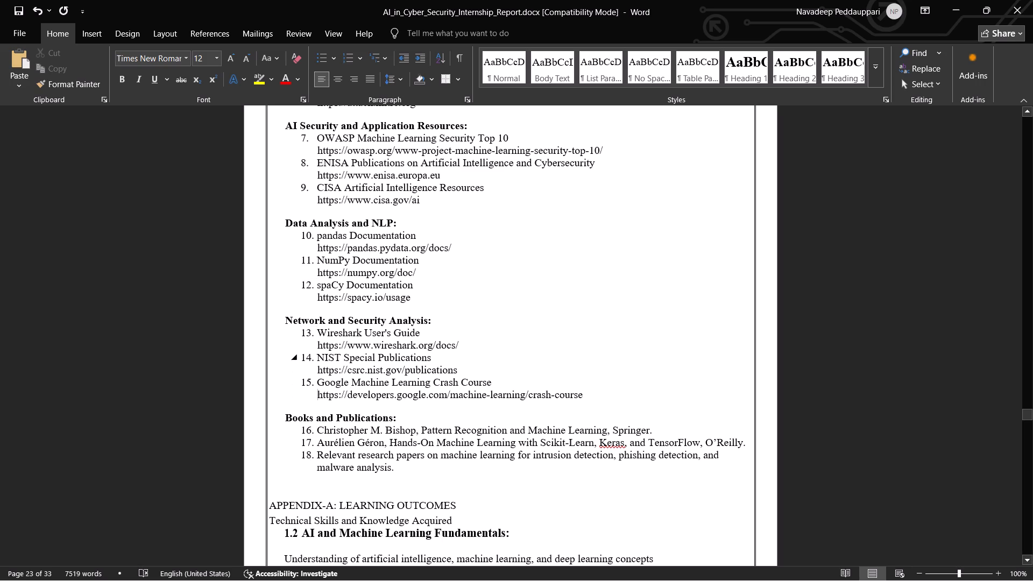
Switch to the other open report document and check the line spacing applied to its text.
scroll(441, 352, up, 2)
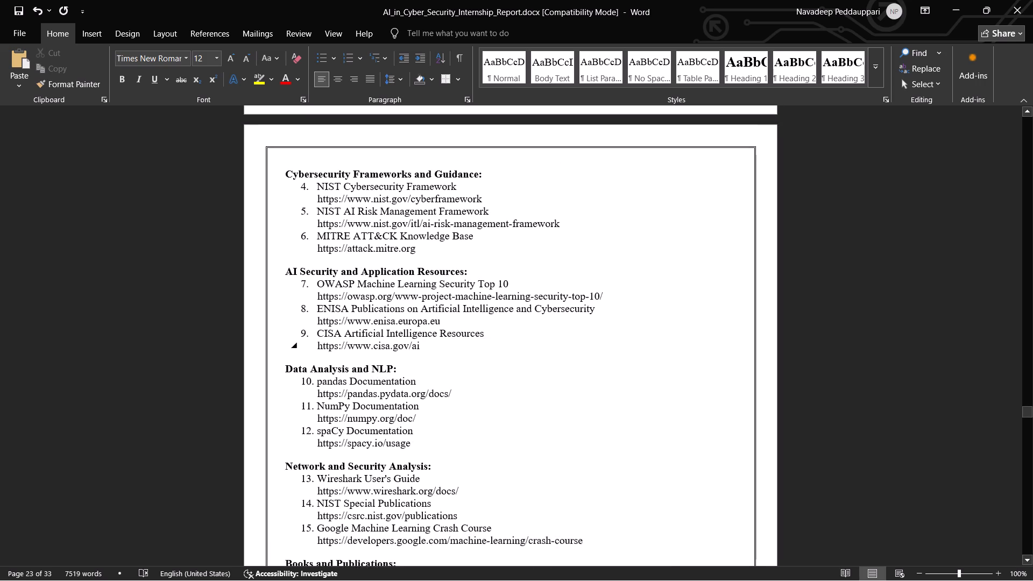
scroll(441, 352, up, 4)
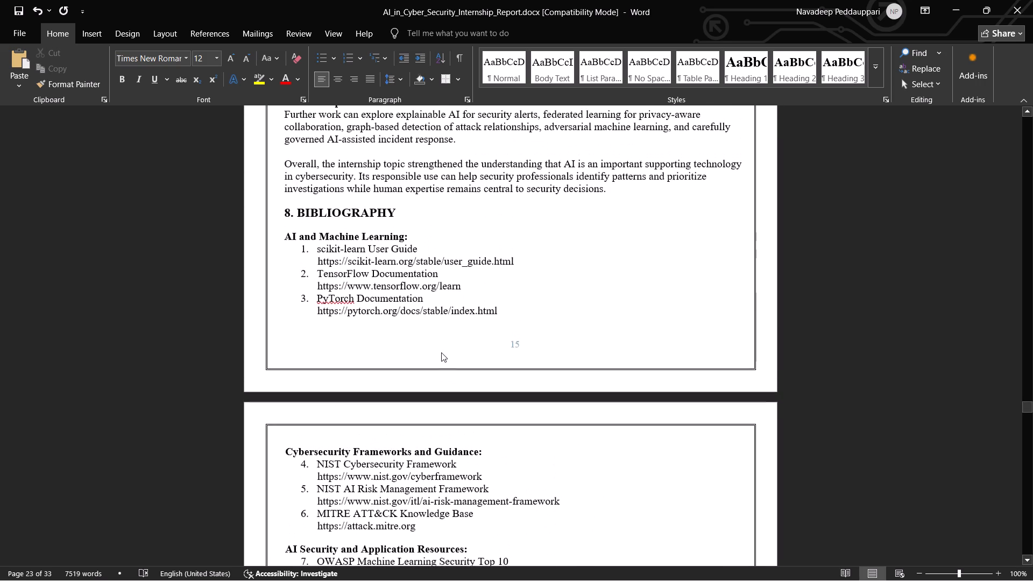
scroll(441, 352, up, 1)
scroll(441, 352, down, 1)
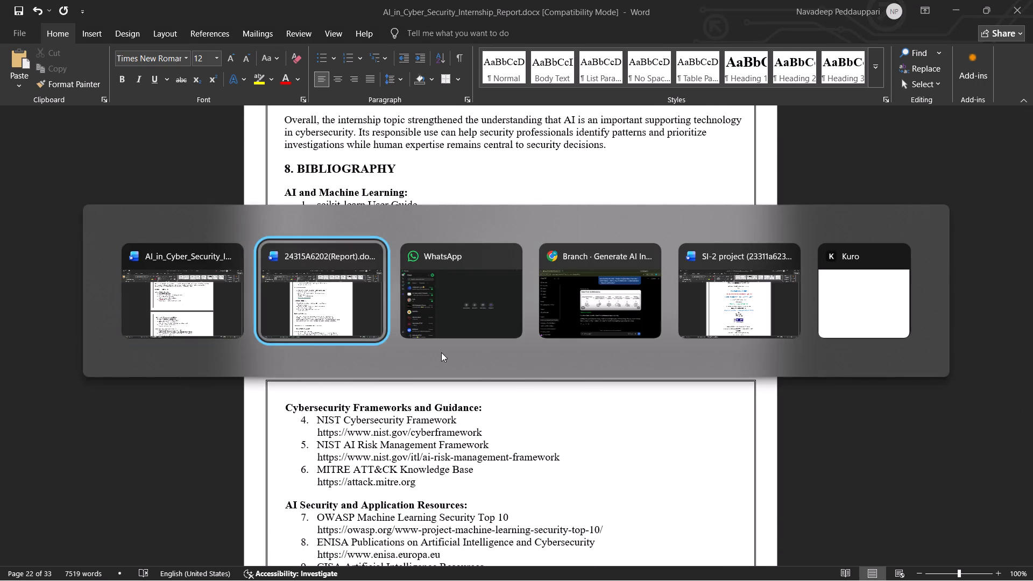
drag(317, 289, 432, 346)
click(388, 80)
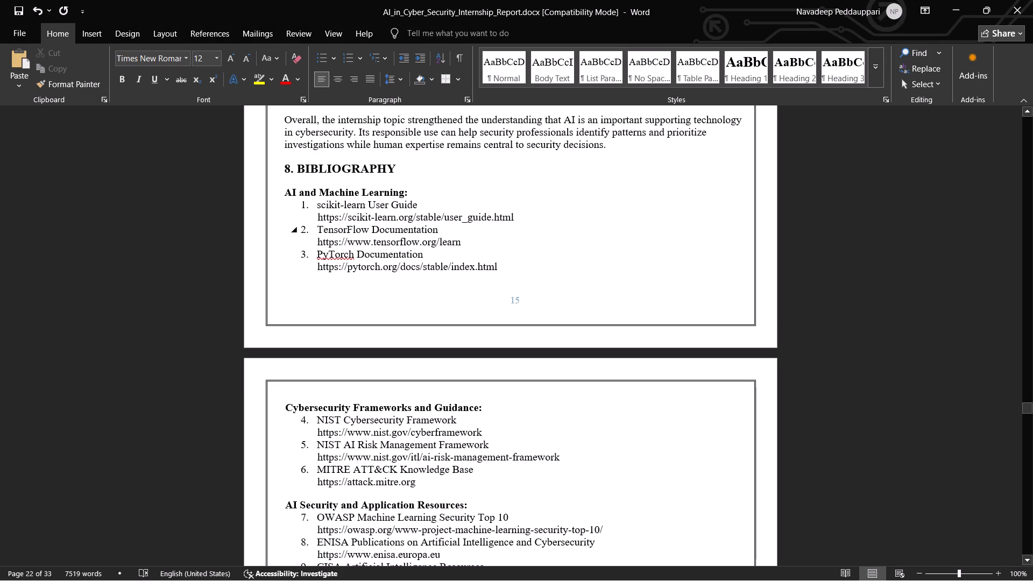
Set the line spacing of the three references under AI and Machine Learning to 1.15.
drag(317, 204, 508, 254)
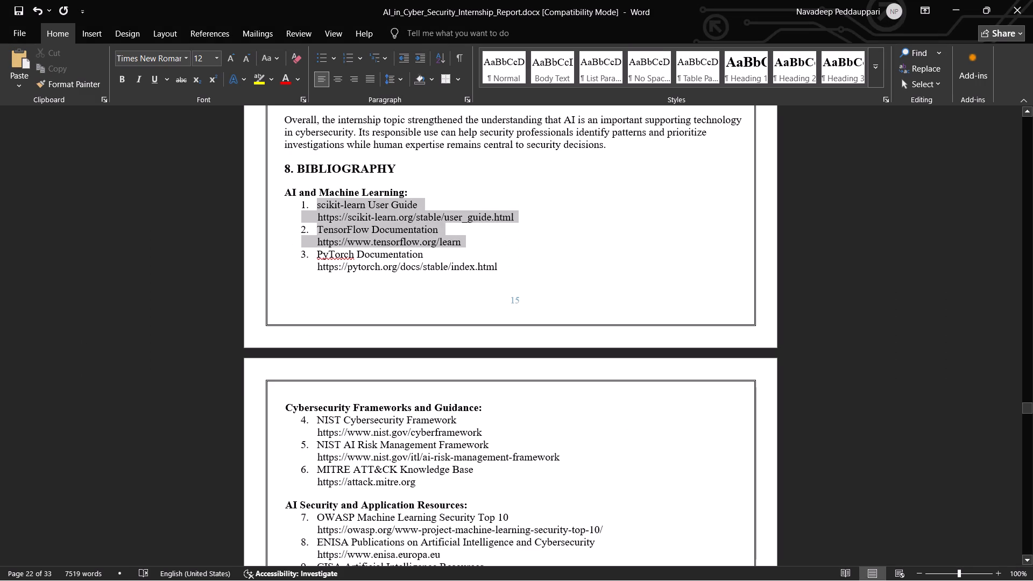
drag(508, 254, 514, 267)
click(396, 83)
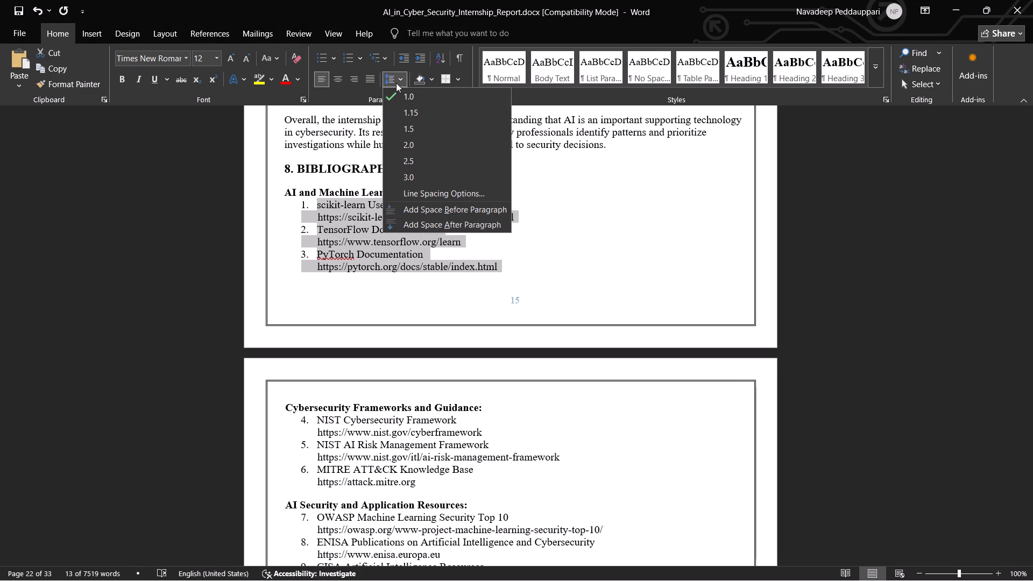
click(406, 112)
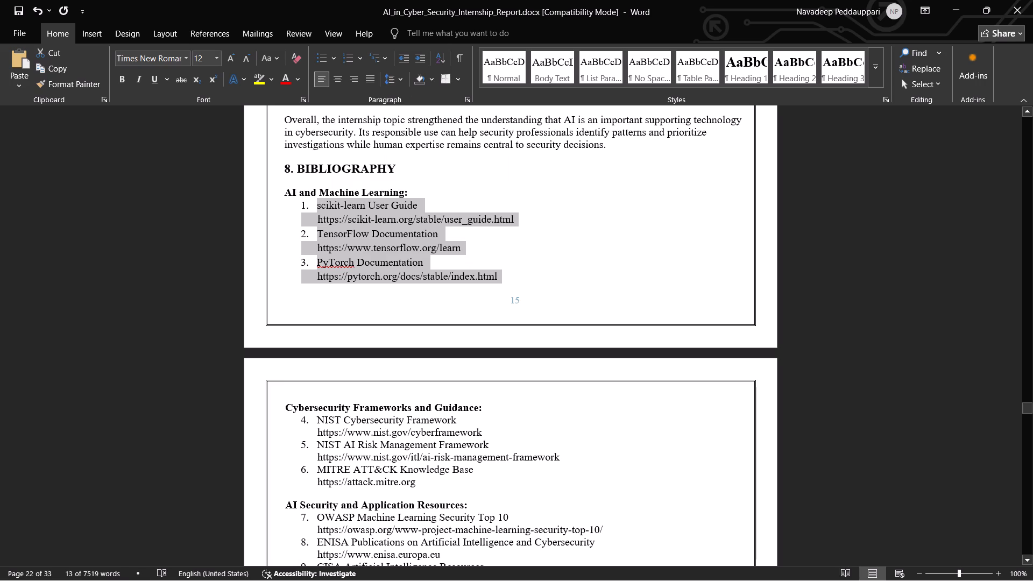
Set the line spacing of references 4 to 6 under Cybersecurity Frameworks and Guidance to 1.15.
scroll(386, 230, down, 1)
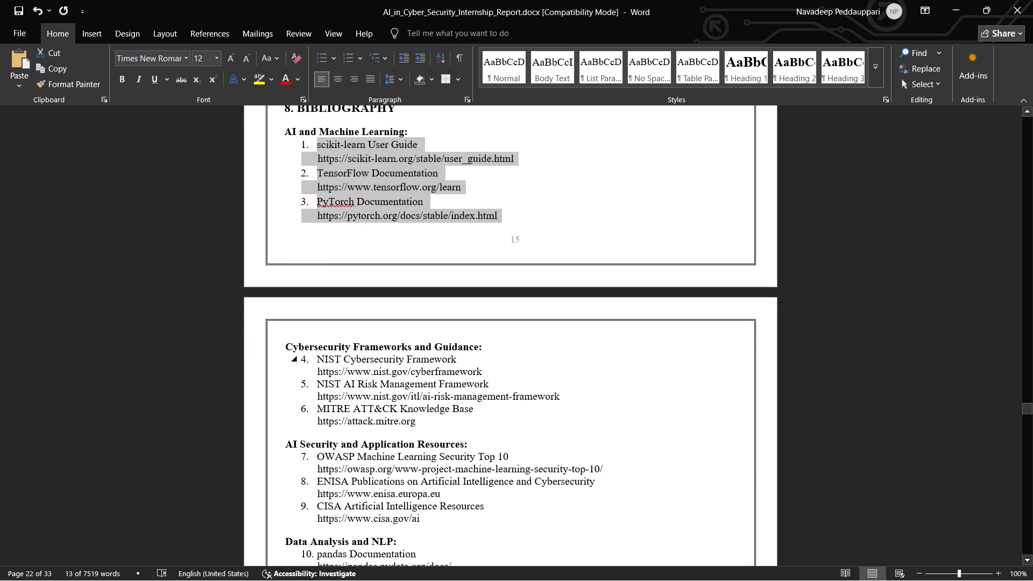
drag(314, 357, 448, 425)
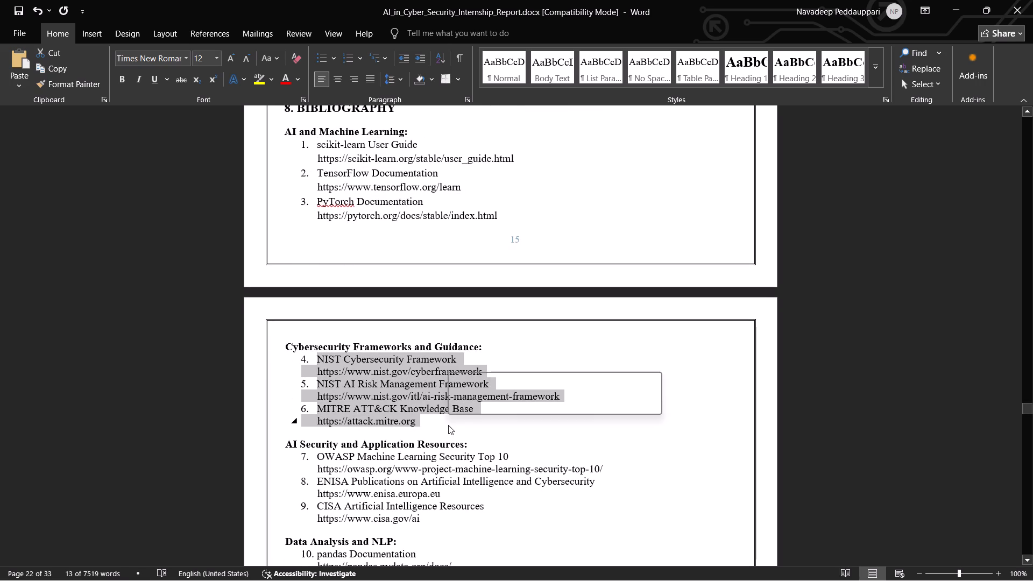
click(393, 82)
click(407, 117)
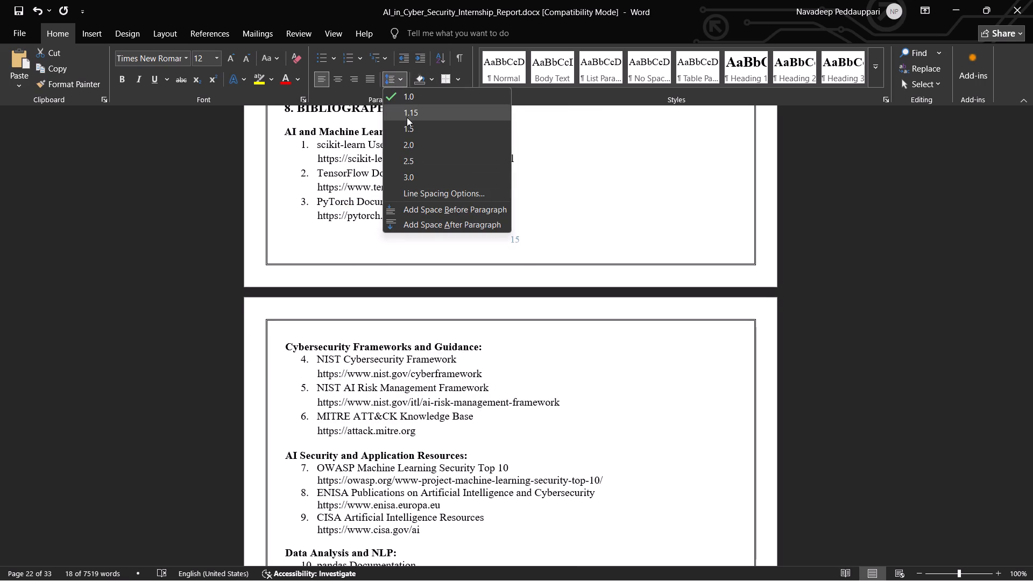
Set the line spacing of references 7 to 9 under AI Security and Application Resources to 1.15.
scroll(398, 244, down, 2)
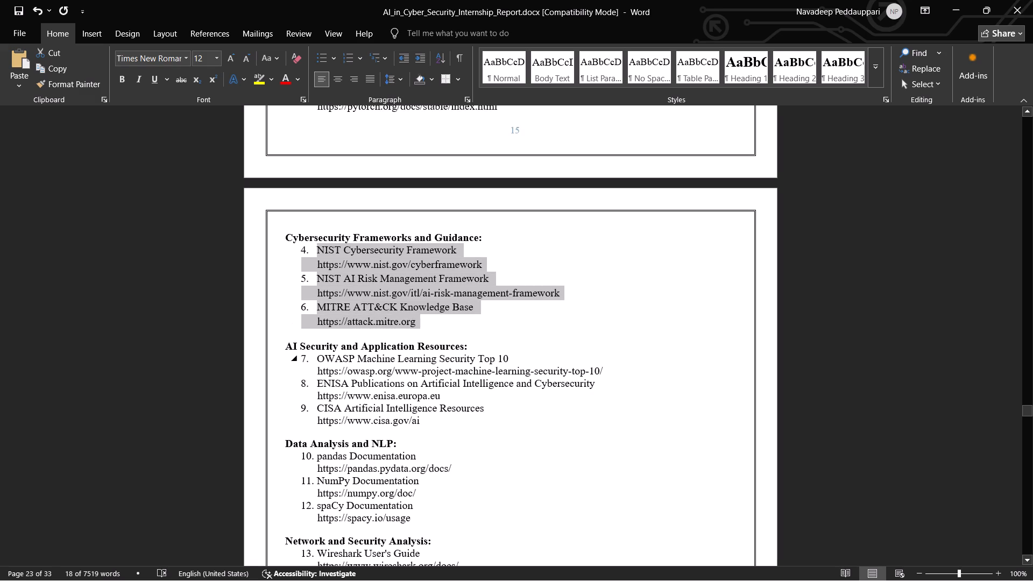
drag(317, 359, 431, 426)
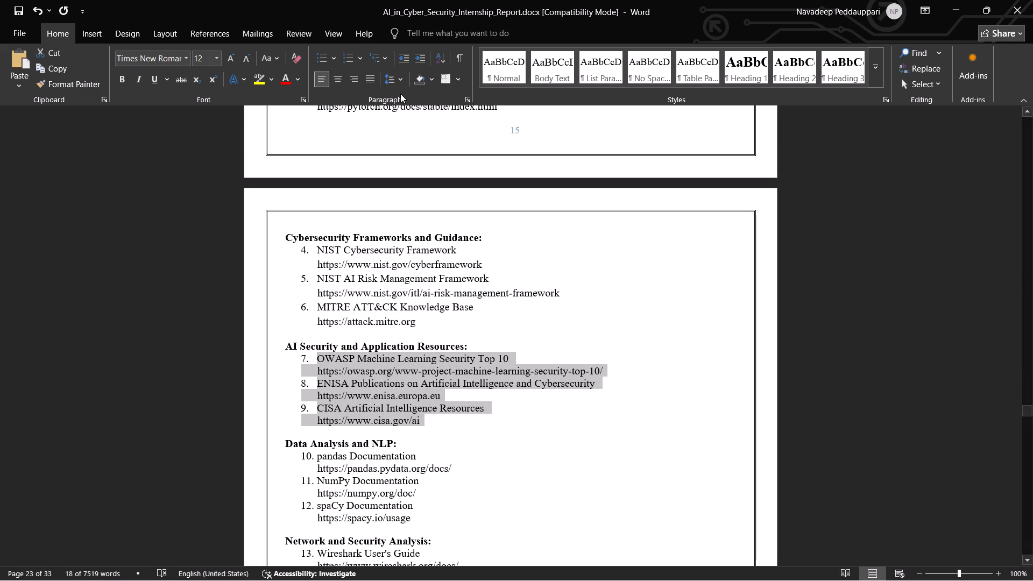
click(398, 83)
click(407, 110)
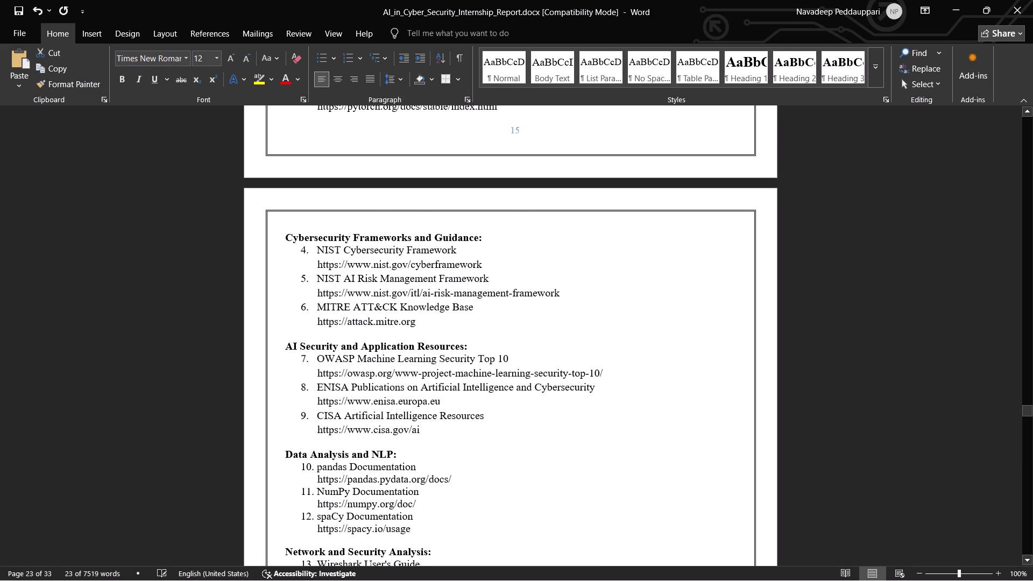
Set the line spacing of references 10 to 12 under Data Analysis and NLP to 1.15.
scroll(387, 258, down, 4)
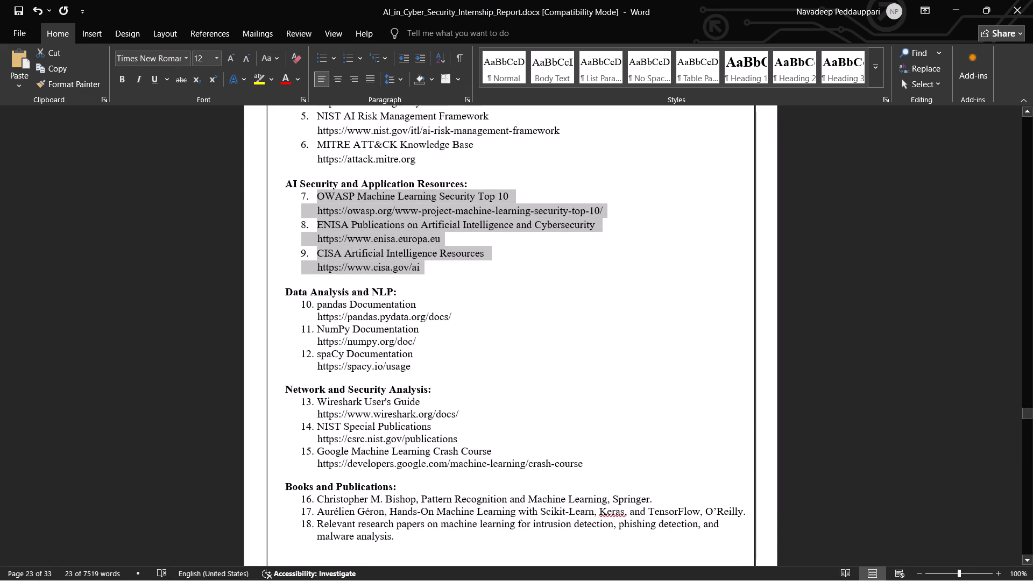
drag(318, 304, 414, 370)
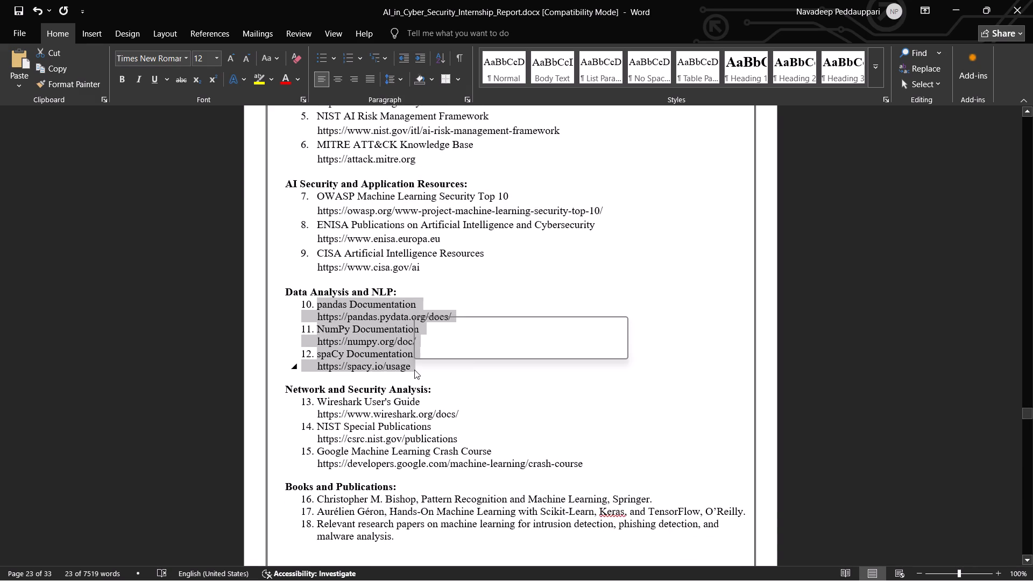
click(398, 81)
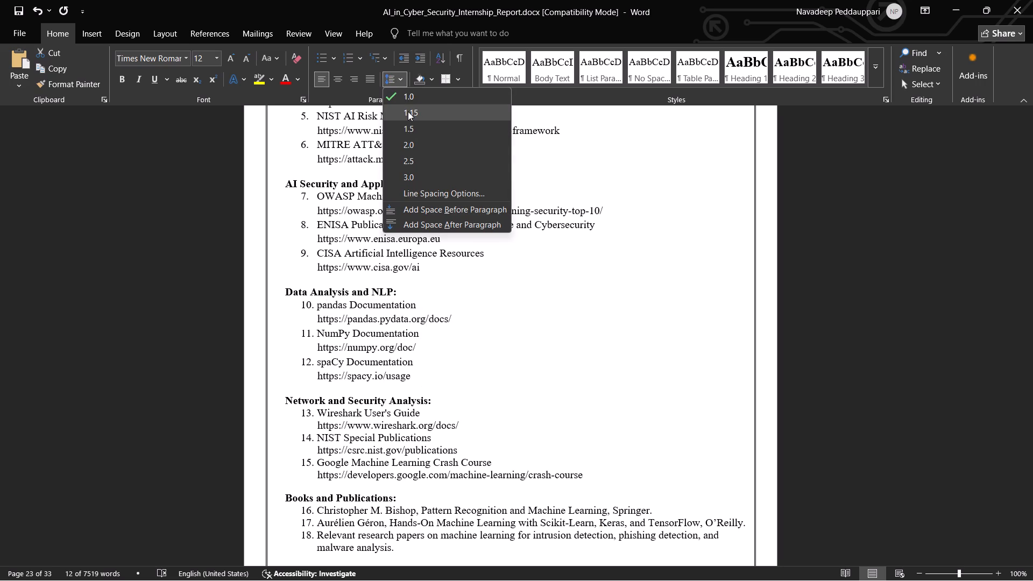
click(408, 111)
Set the line spacing of references 13 to 15 under Network and Security Analysis to 1.15.
scroll(385, 276, down, 2)
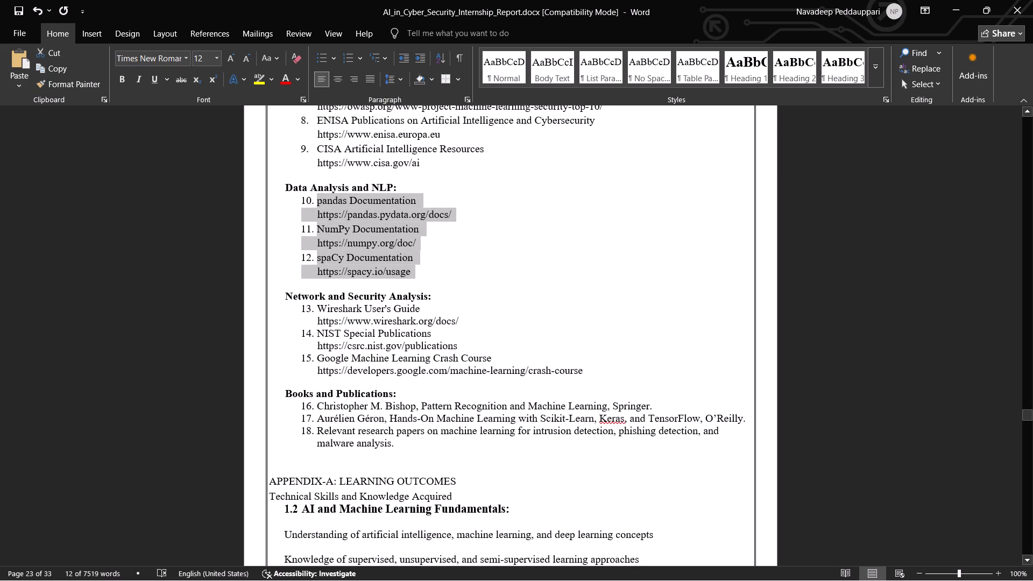
drag(319, 310, 578, 369)
click(401, 81)
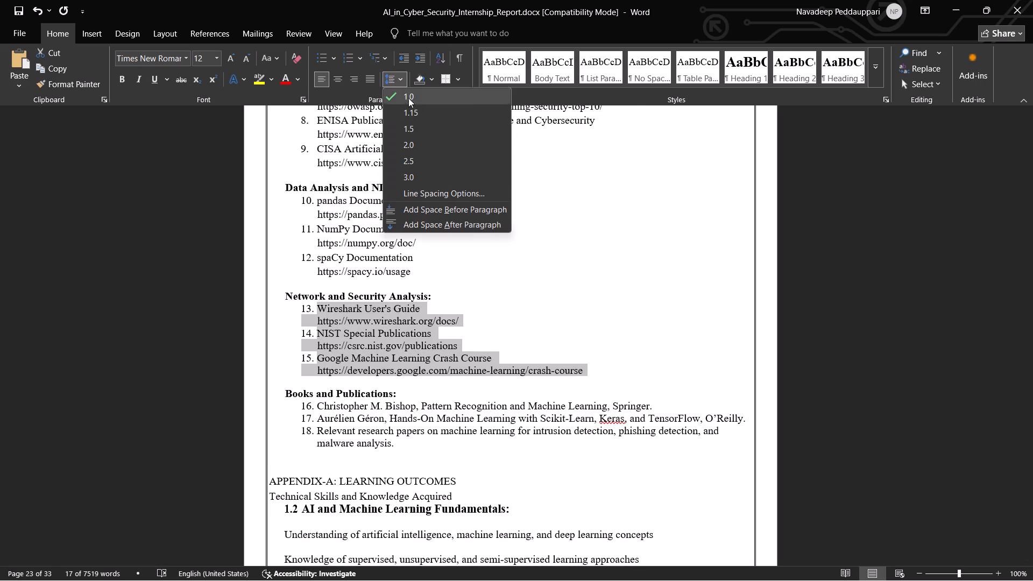
click(413, 110)
Select references 16 to 18 under Books and Publications to adjust their line spacing.
scroll(362, 275, down, 2)
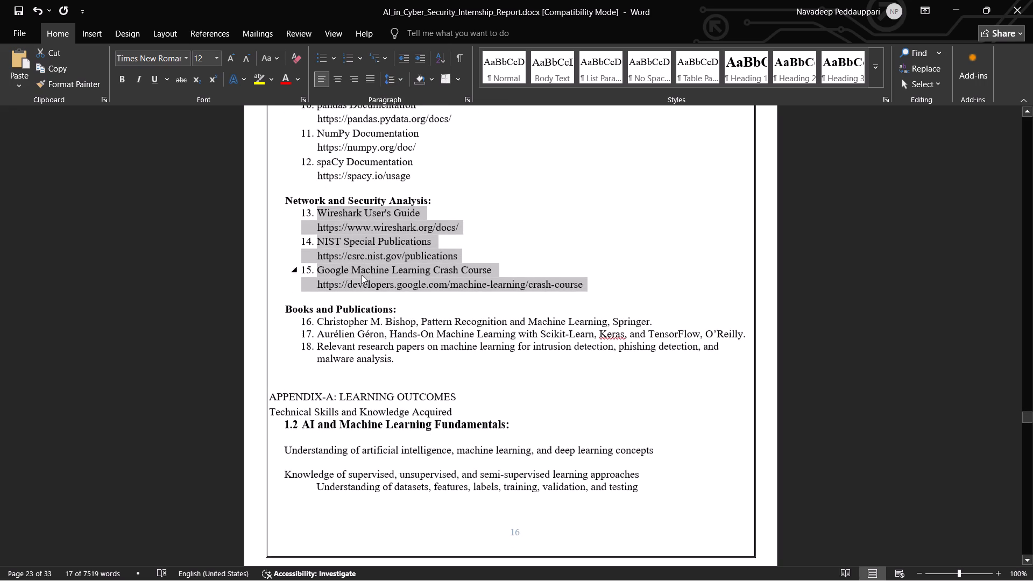
scroll(362, 275, down, 1)
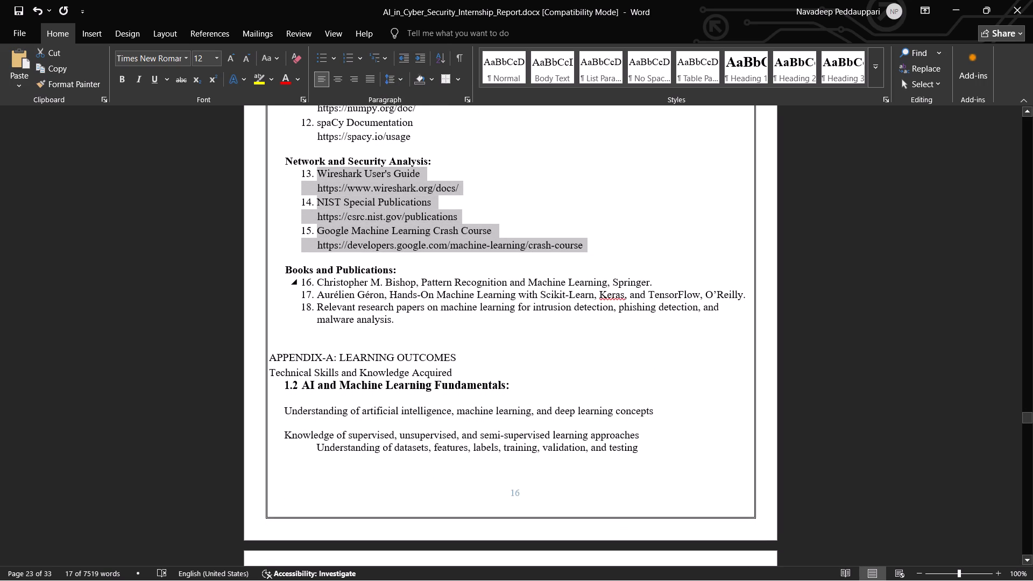
drag(318, 280, 407, 318)
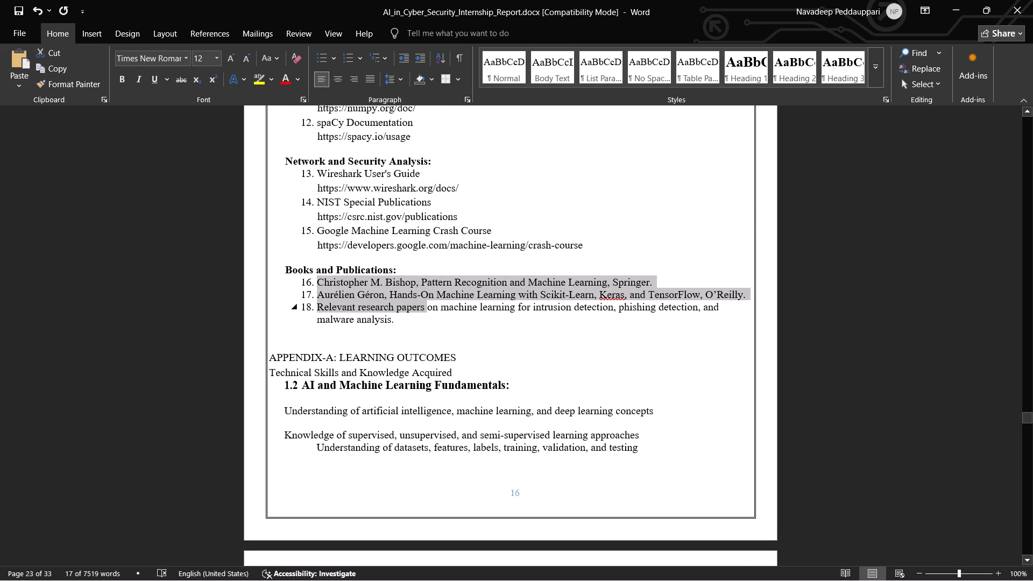
Set the line spacing of references 16 to 18 under Books and Publications to 1.15.
drag(407, 318, 407, 321)
click(392, 80)
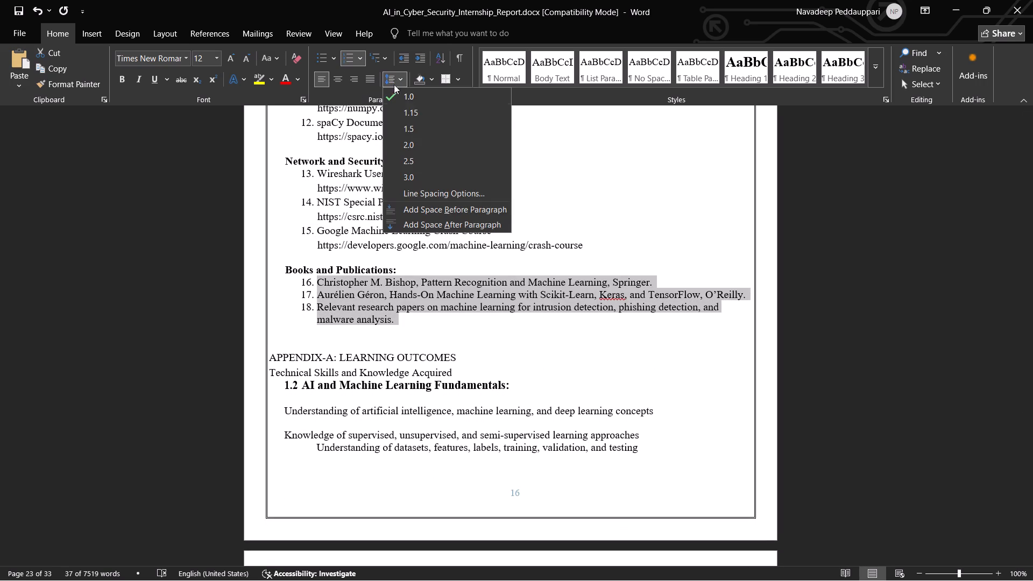
click(403, 111)
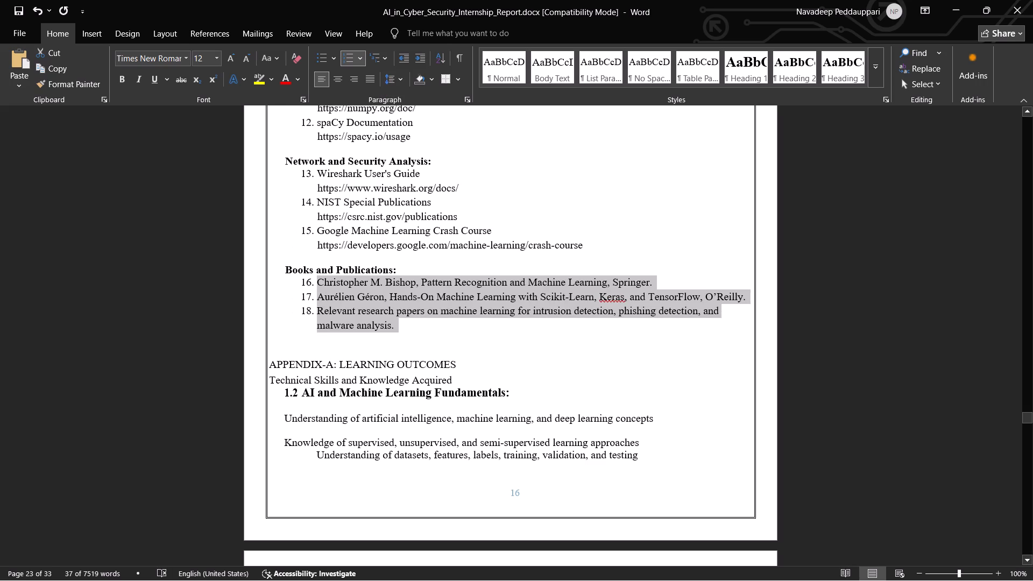
scroll(404, 349, up, 4)
scroll(404, 349, down, 1)
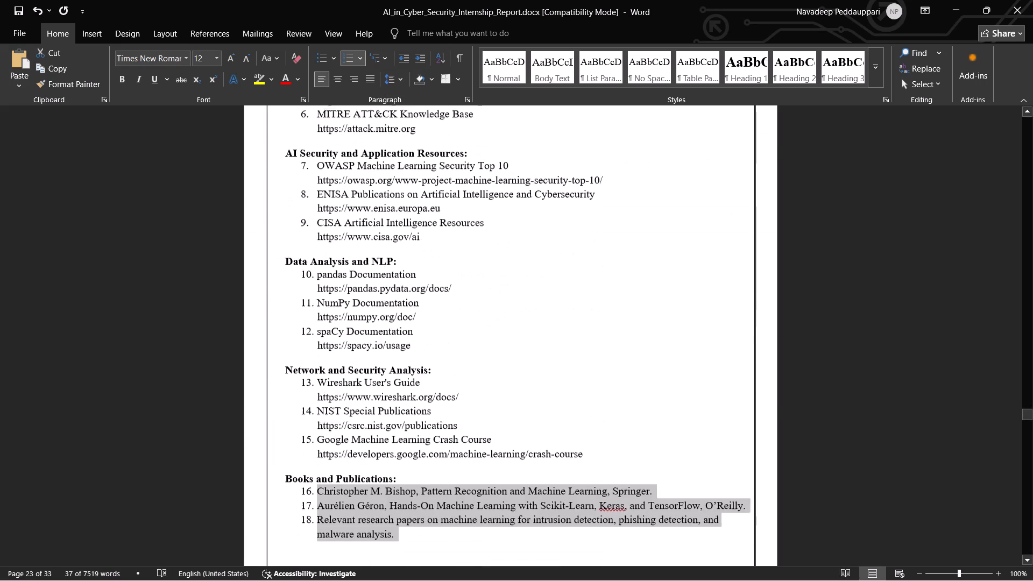
scroll(404, 349, down, 3)
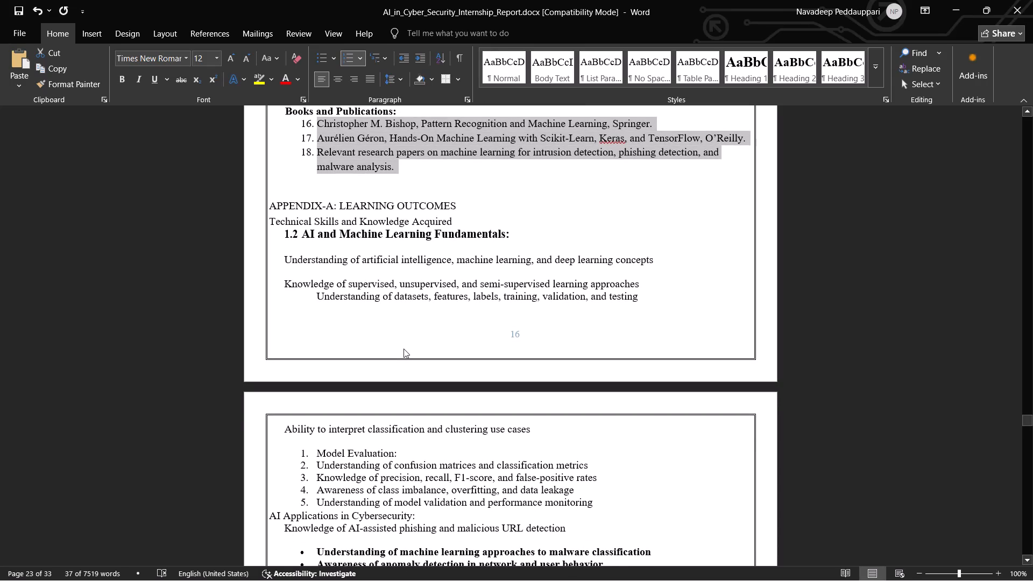
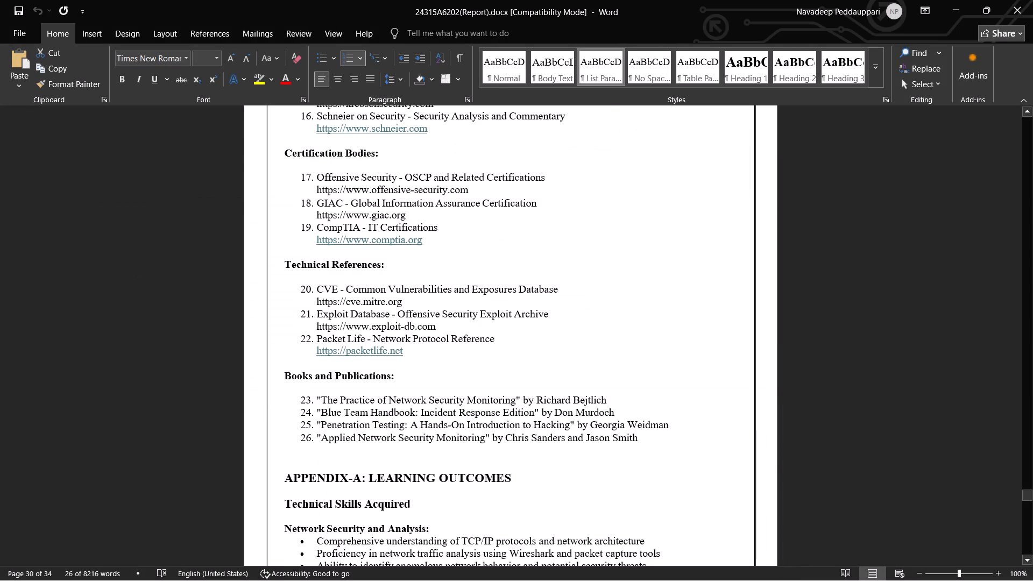
Copy the formatting of the APPENDIX-A: LEARNING OUTCOMES heading in the reference report for the matching heading in the AI internship report.
scroll(406, 412, down, 1)
triple_click(373, 396)
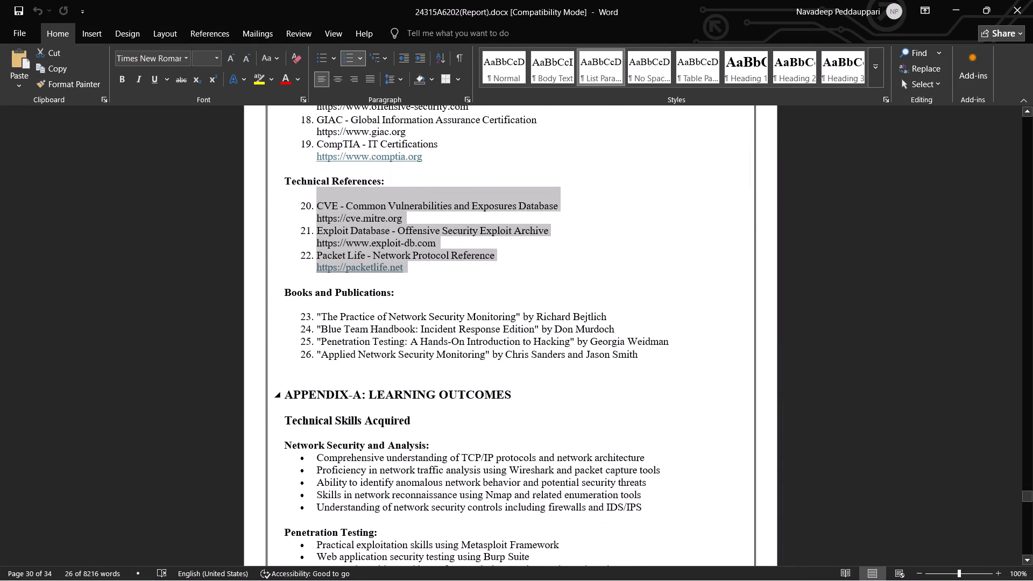
key(ctrl+alt+c)
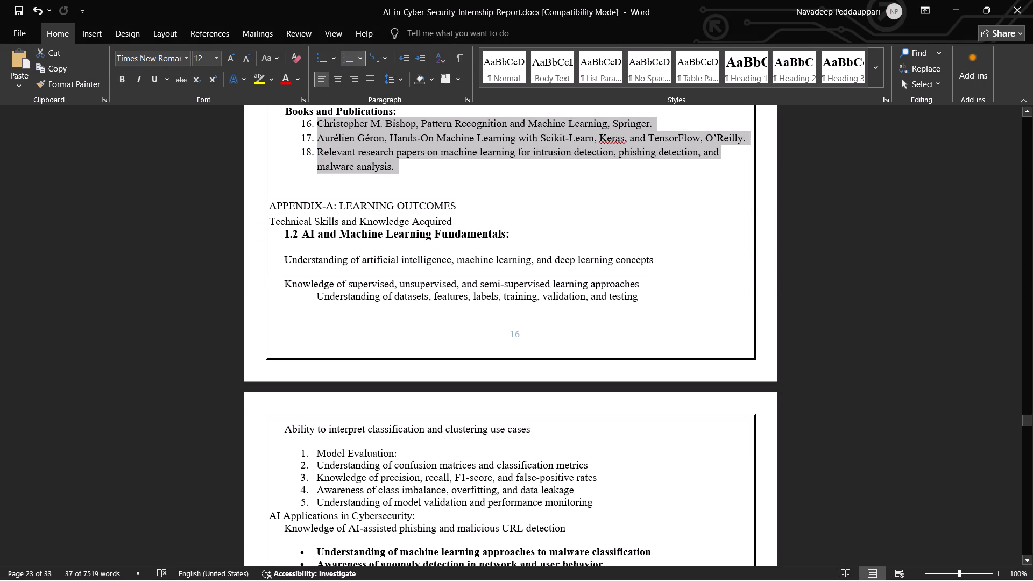
Apply the copied bold 14 pt Heading 2 formatting to the APPENDIX-A: LEARNING OUTCOMES line.
triple_click(317, 205)
key(ctrl+alt+v)
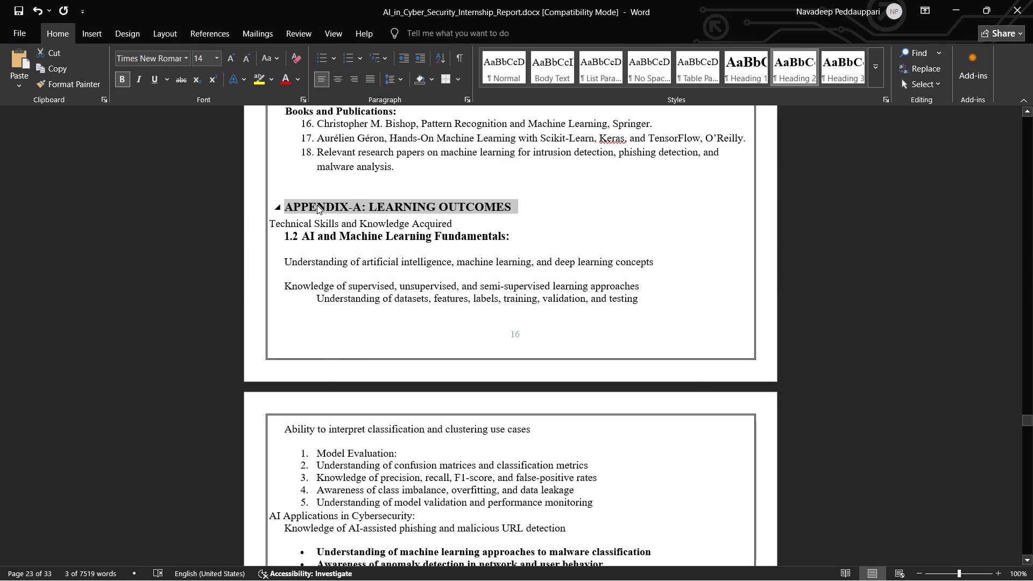
scroll(369, 321, down, 1)
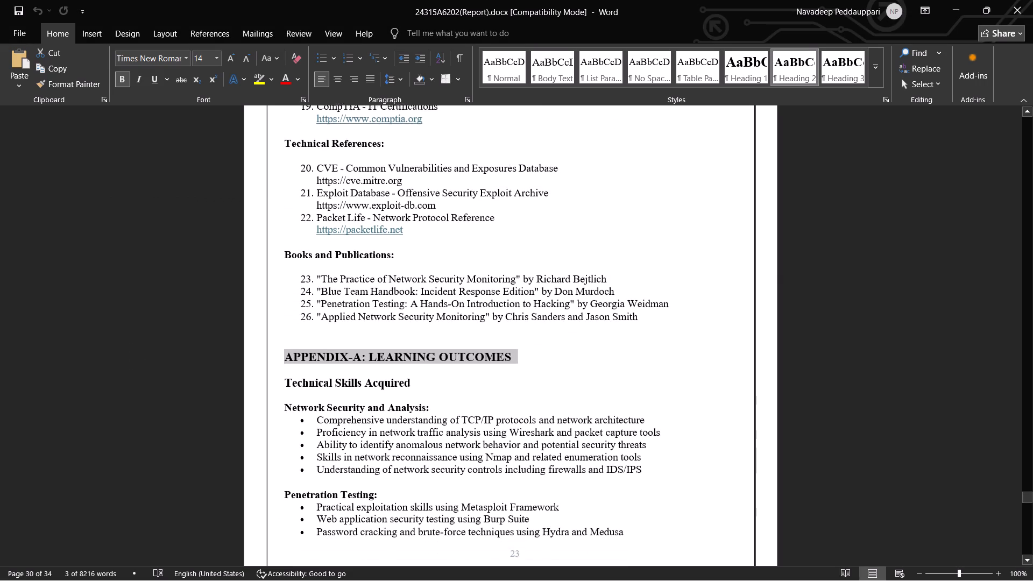
scroll(369, 321, down, 2)
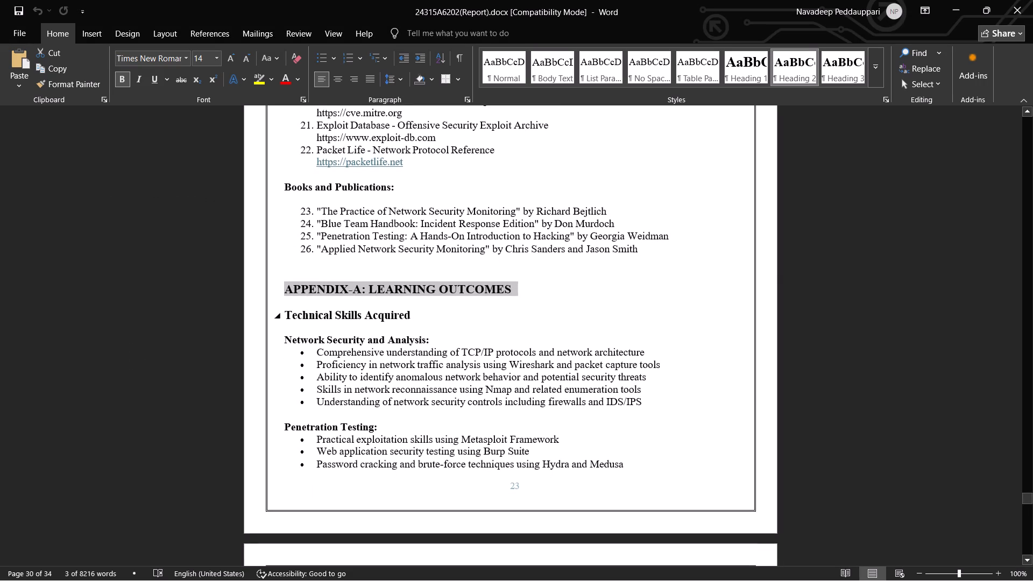
scroll(369, 321, down, 4)
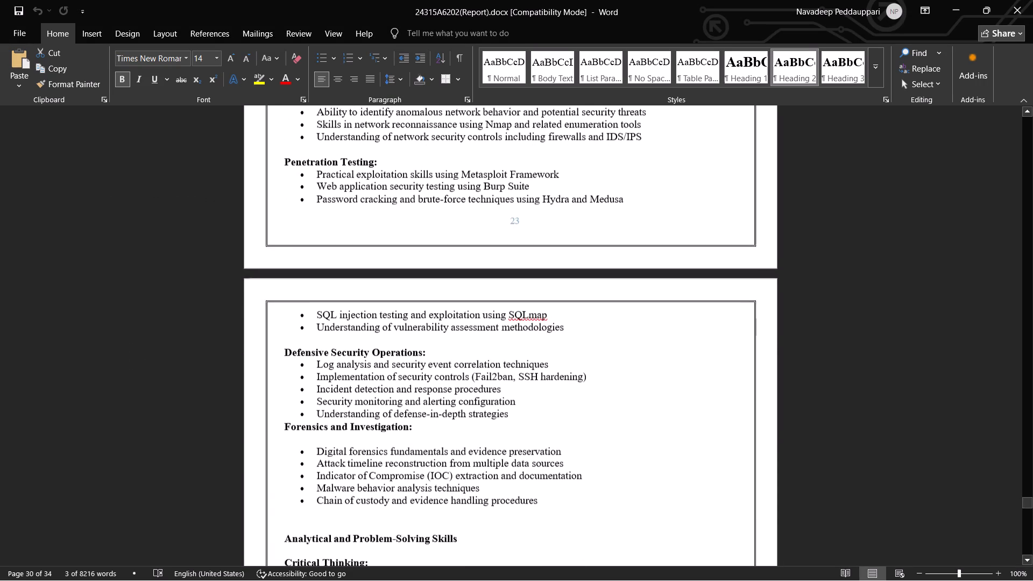
scroll(369, 321, down, 4)
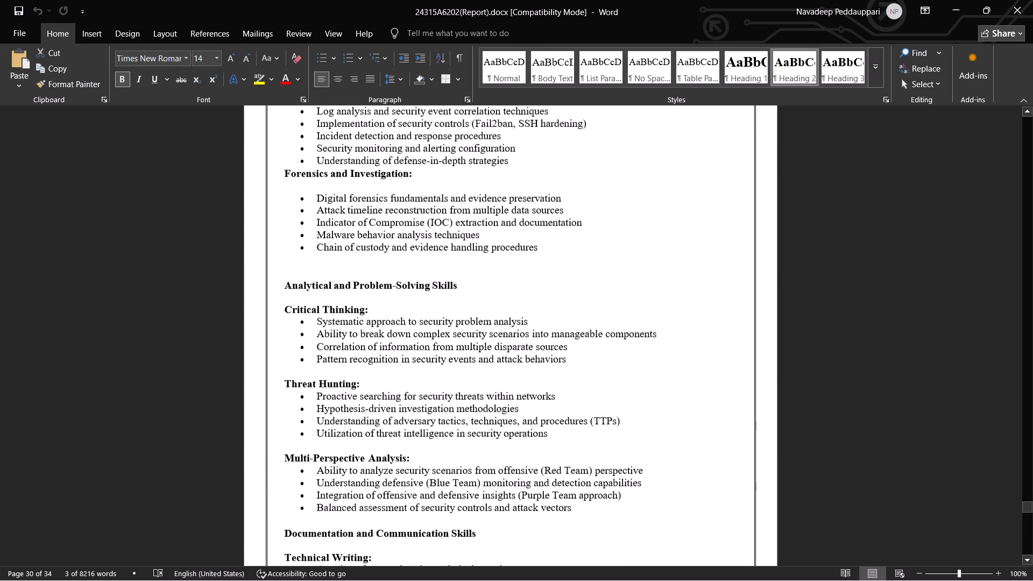
scroll(369, 321, down, 1)
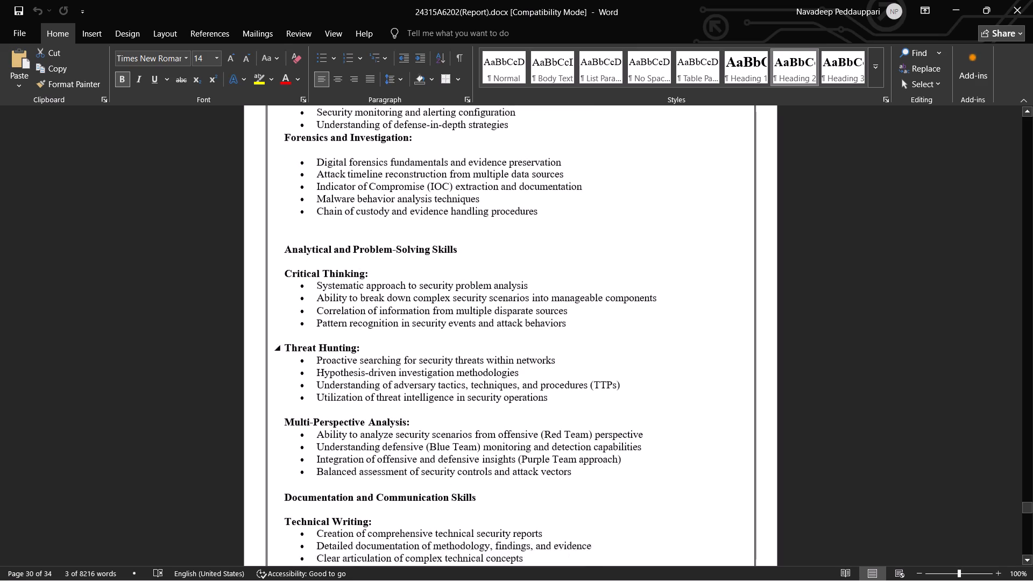
scroll(369, 321, down, 3)
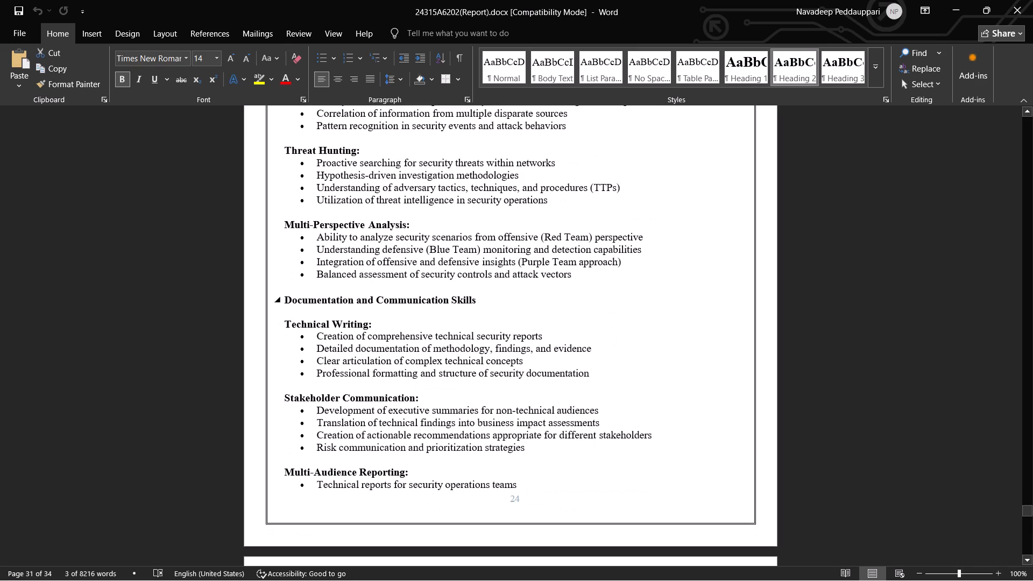
scroll(369, 321, down, 6)
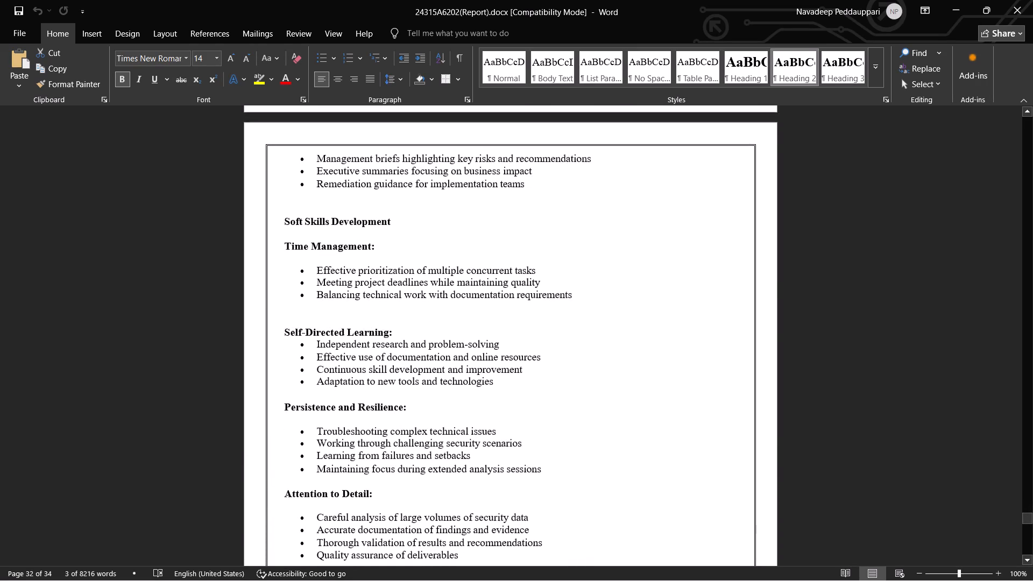
scroll(369, 321, down, 5)
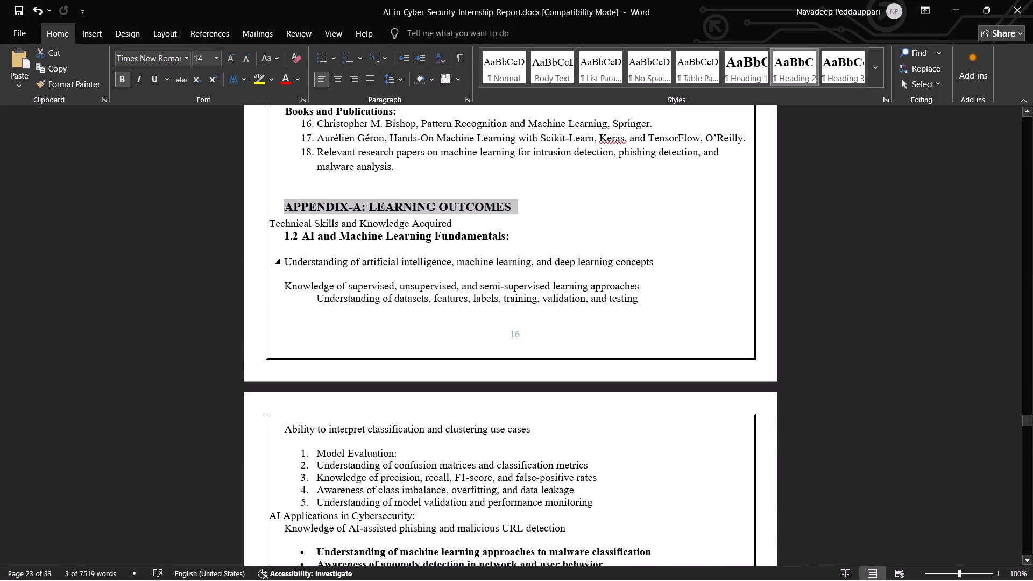
Return to AI_in_Cyber_Security_Internship_Report.docx and examine the Appendix-A headings and lists for formatting that differs from the reference report.
scroll(380, 277, up, 1)
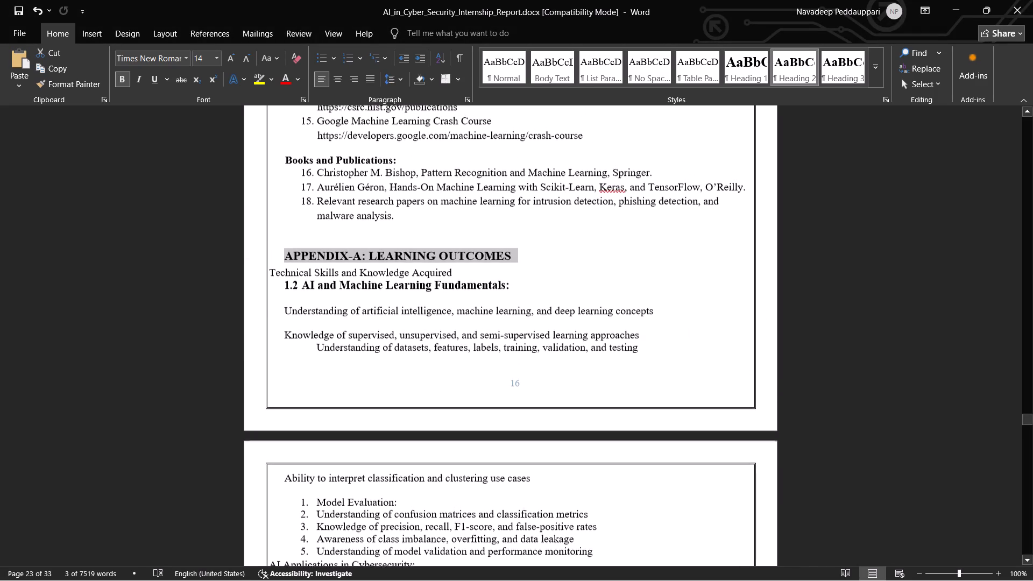
scroll(380, 277, up, 1)
scroll(380, 277, down, 1)
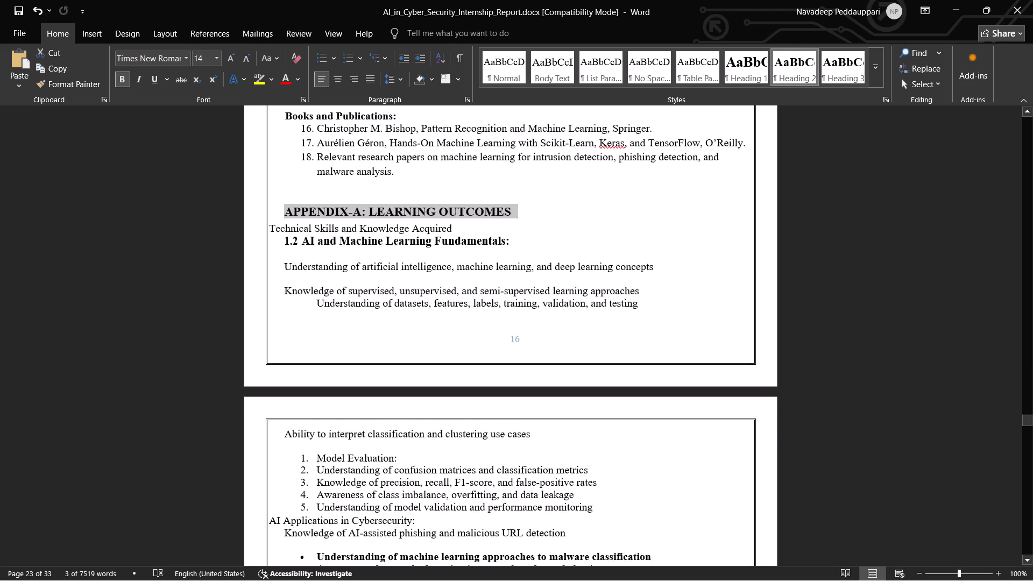
scroll(380, 277, down, 4)
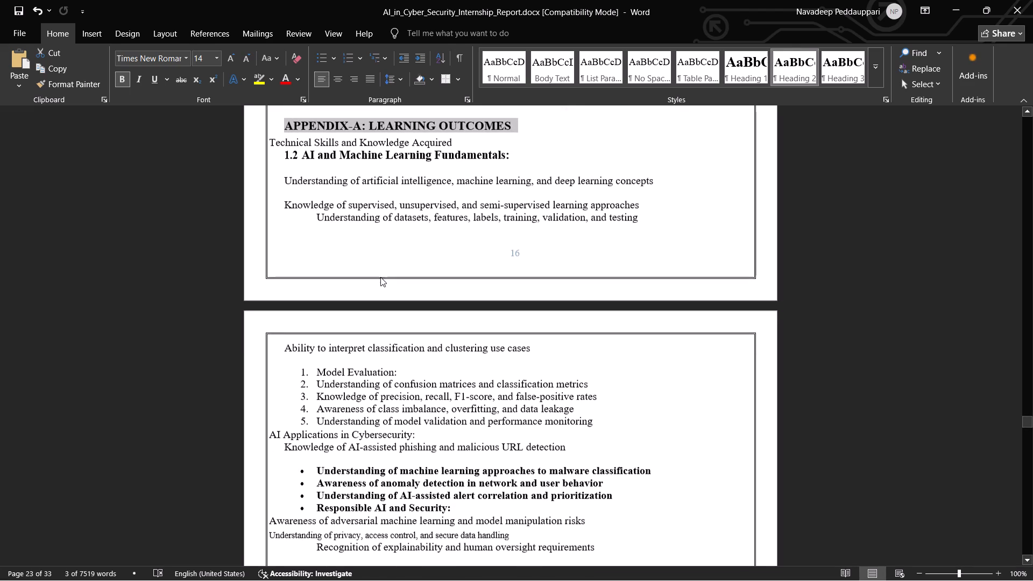
scroll(380, 277, down, 1)
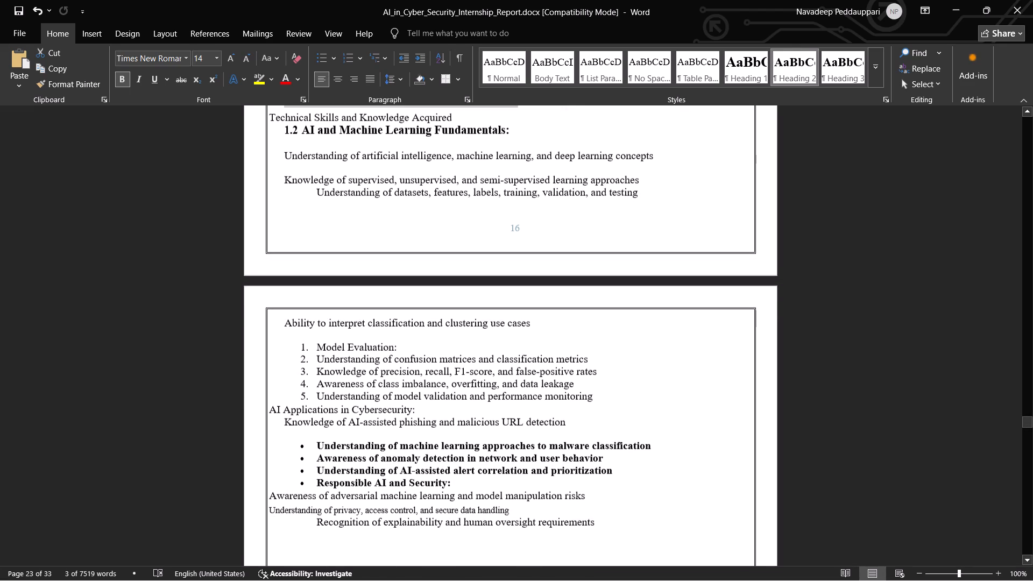
scroll(380, 277, down, 1)
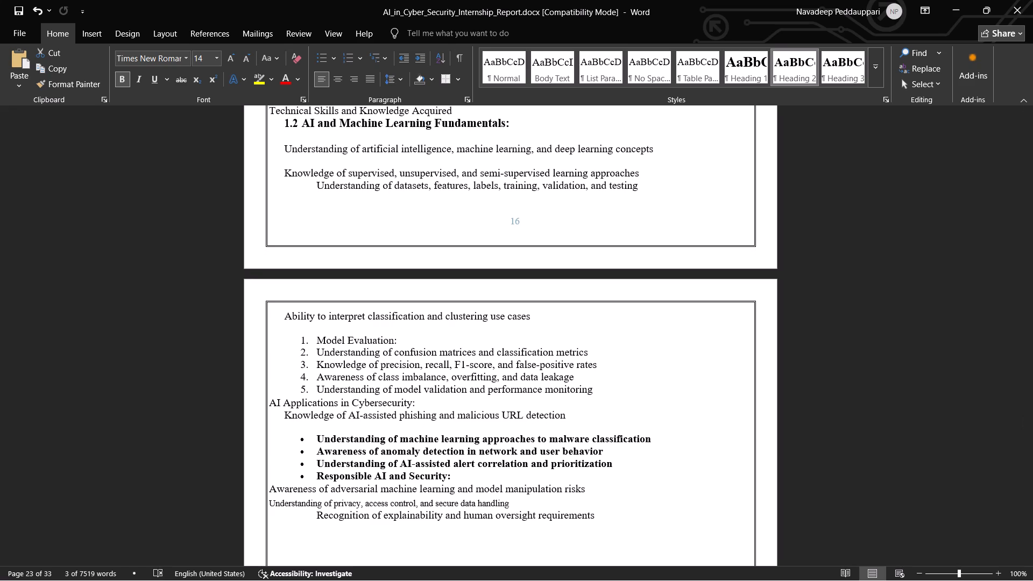
scroll(380, 277, up, 1)
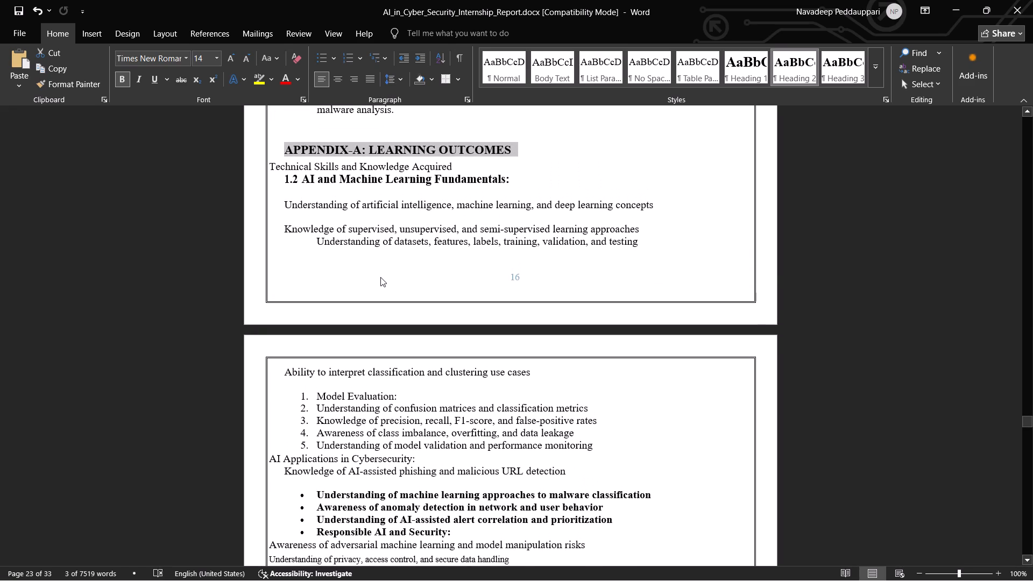
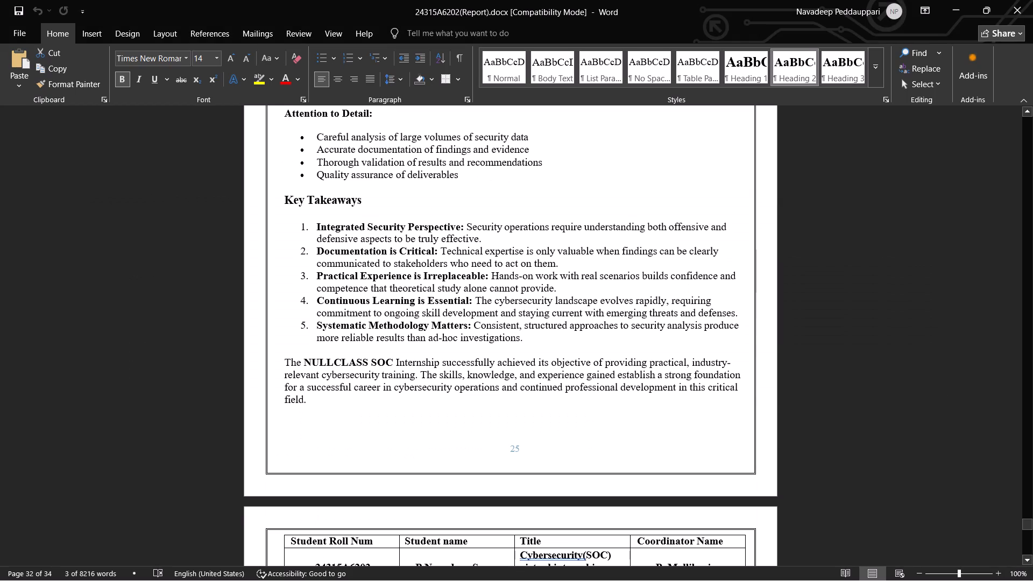
Copy the bold 13 pt formatting of the reference report's Technical Skills Acquired heading onto Technical Skills and Knowledge Acquired in AI_in_Cyber_Security_Internship_Report.docx.
scroll(358, 286, up, 2)
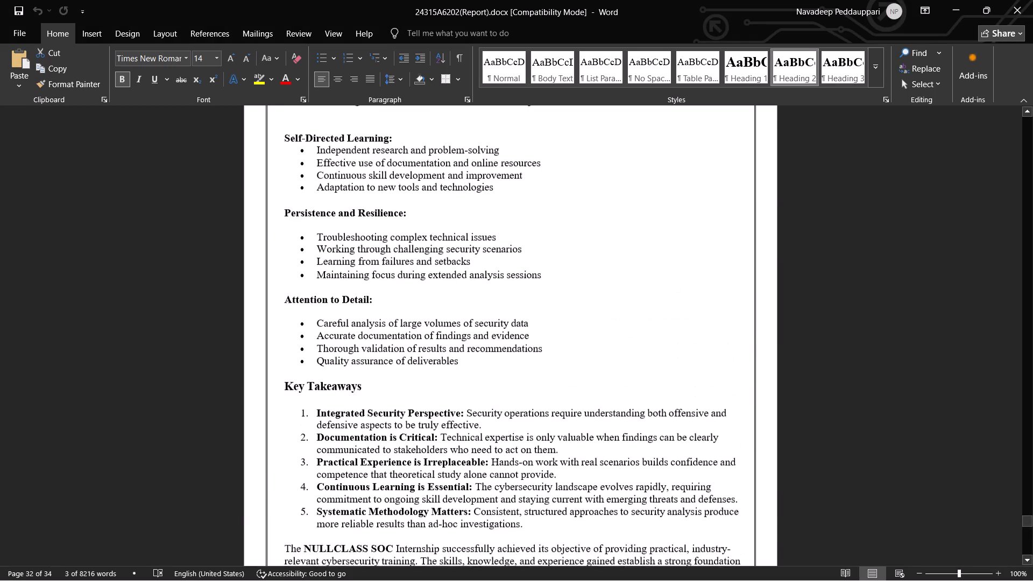
scroll(358, 286, up, 4)
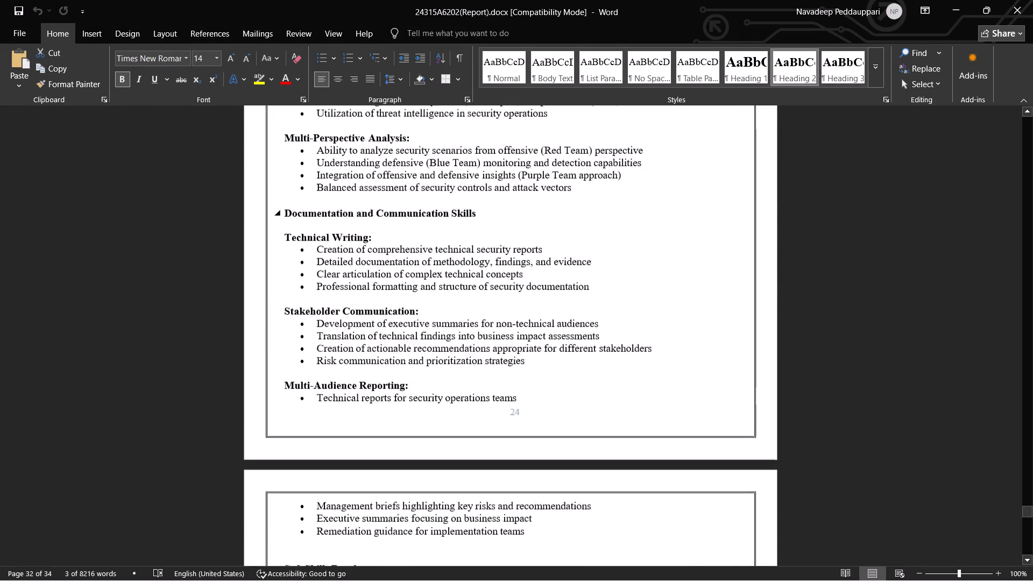
scroll(358, 286, up, 3)
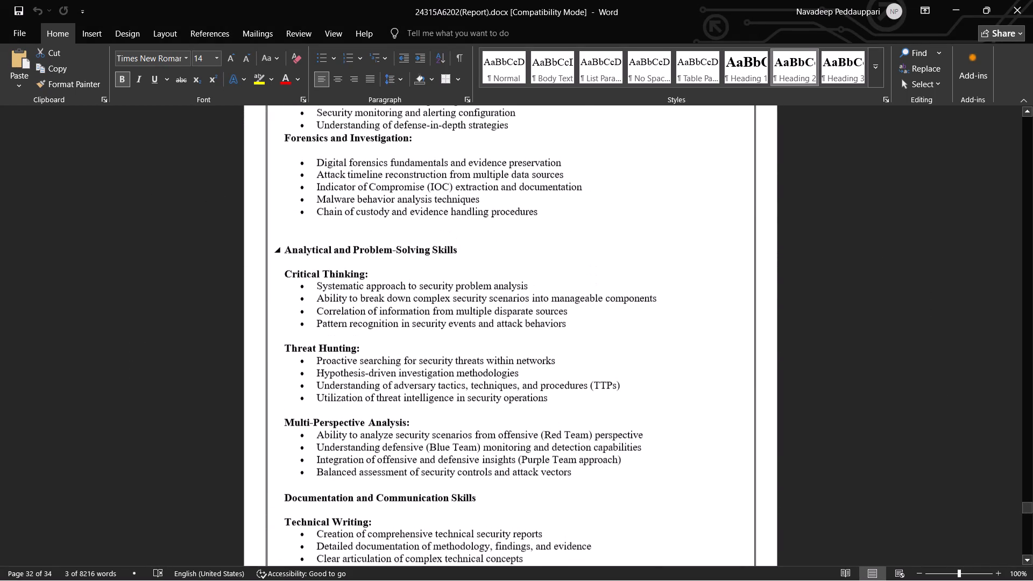
scroll(358, 286, up, 5)
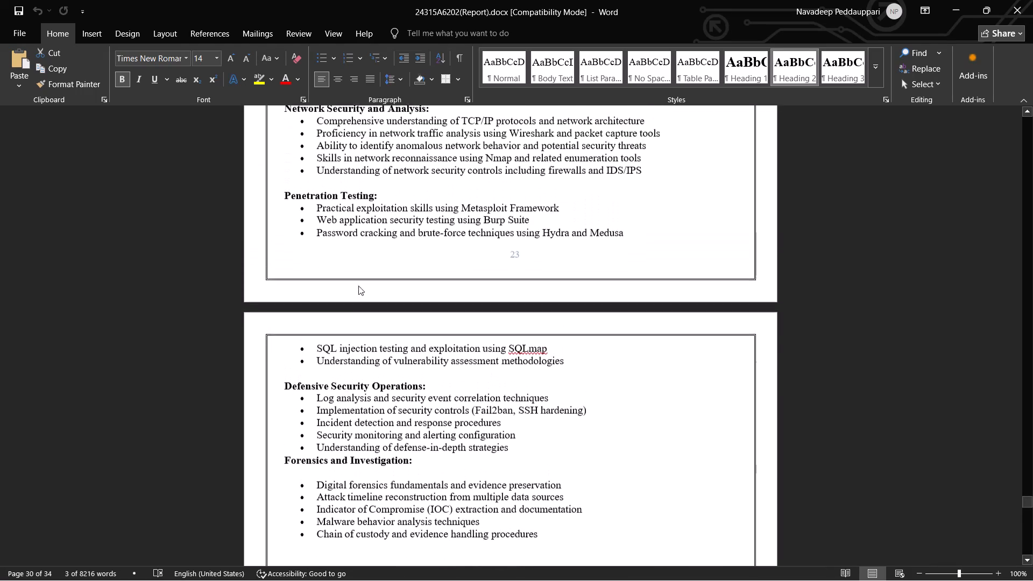
scroll(358, 286, up, 2)
triple_click(321, 214)
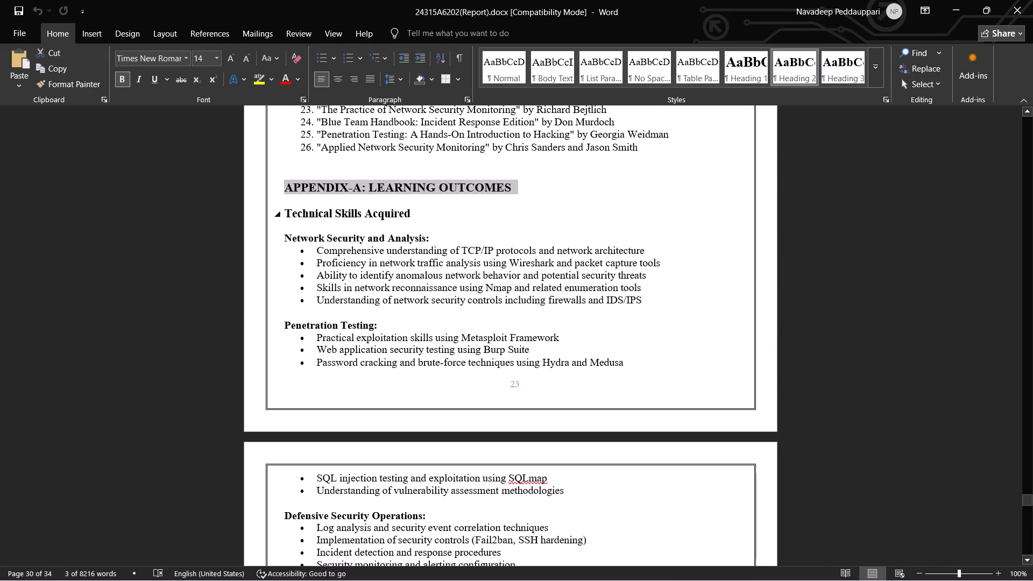
key(ctrl+alt+c)
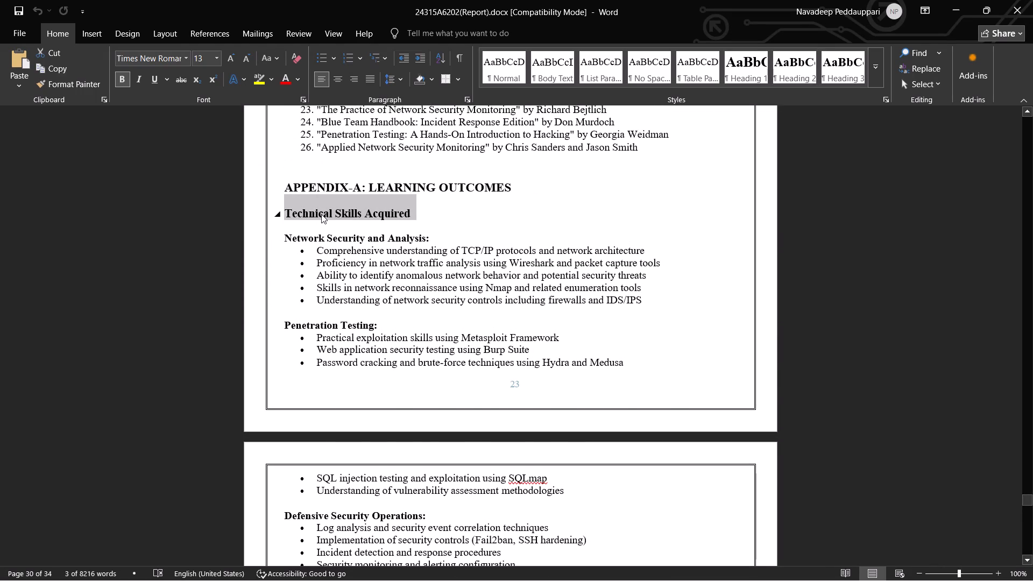
triple_click(319, 166)
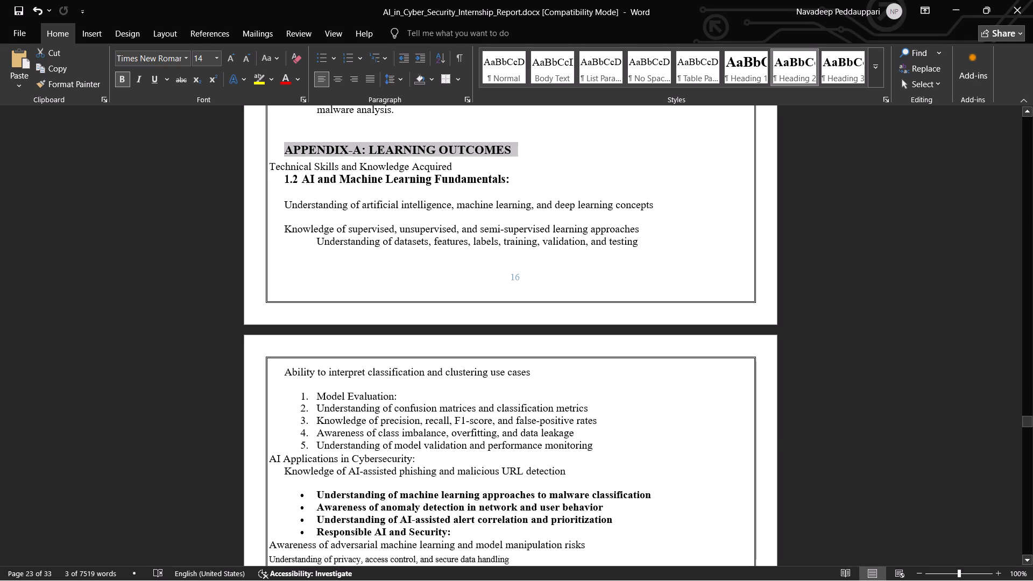
key(ctrl+alt+v)
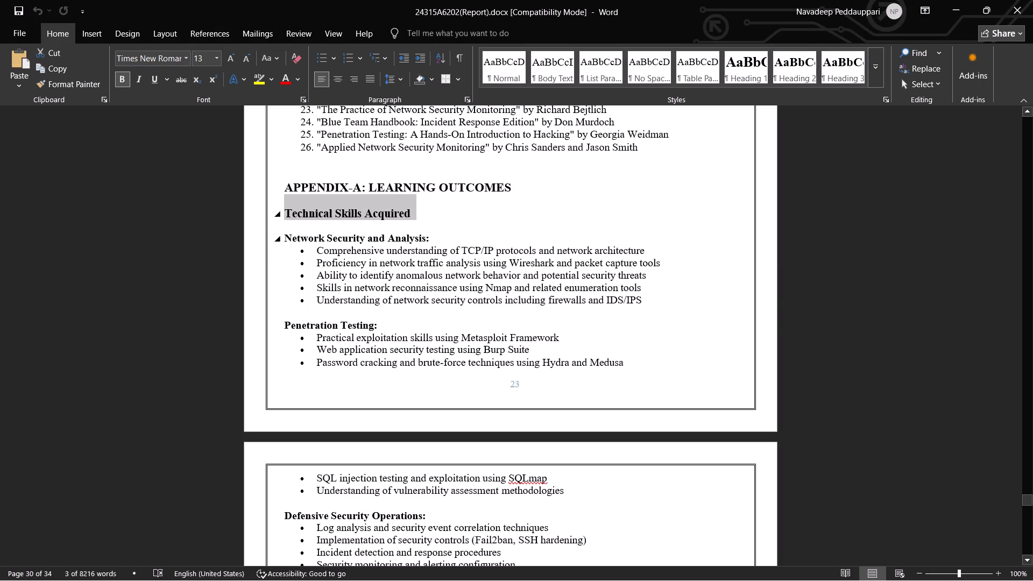
scroll(313, 235, down, 5)
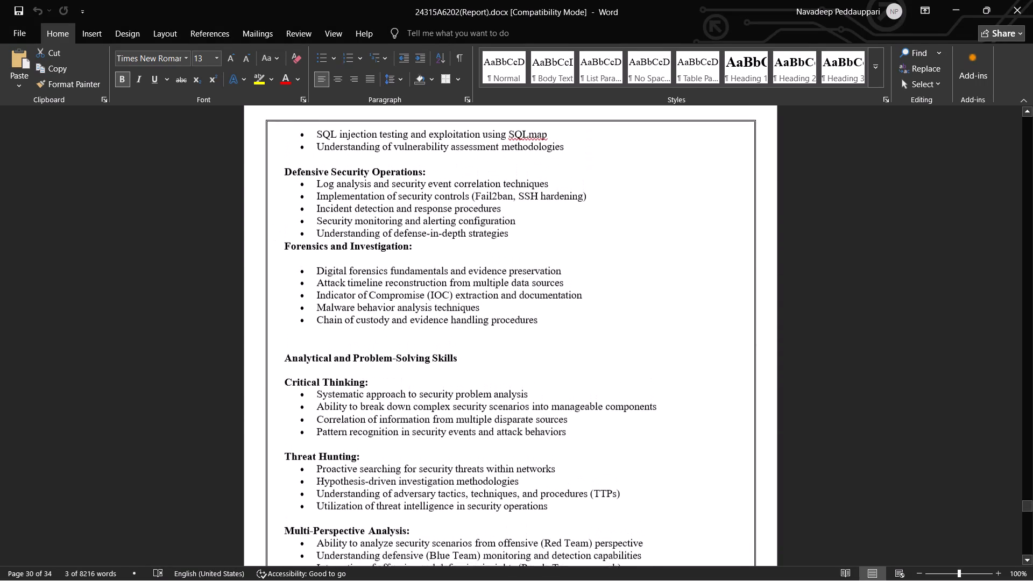
scroll(313, 235, up, 2)
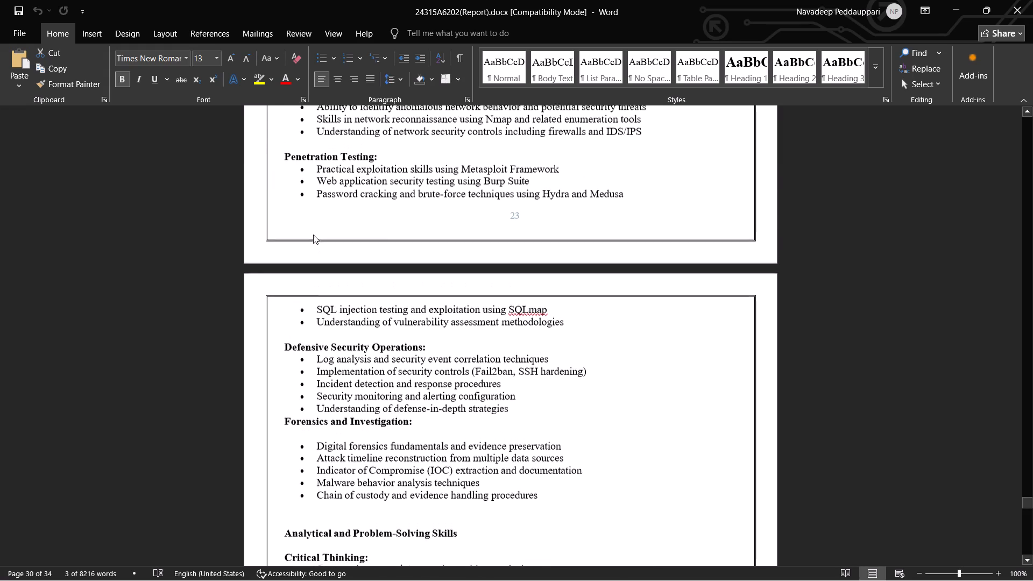
scroll(313, 235, up, 1)
scroll(313, 235, down, 2)
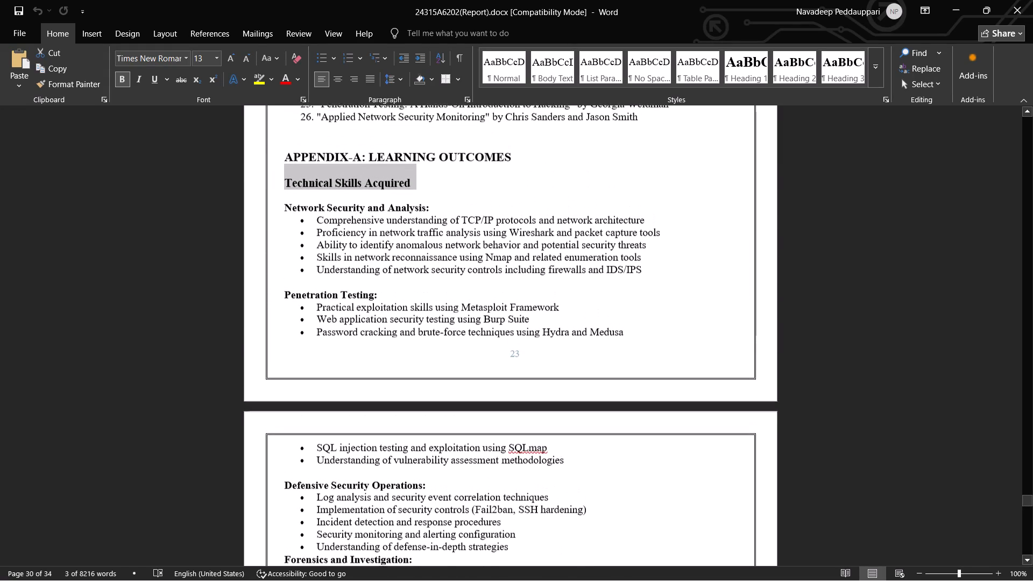
scroll(313, 235, down, 2)
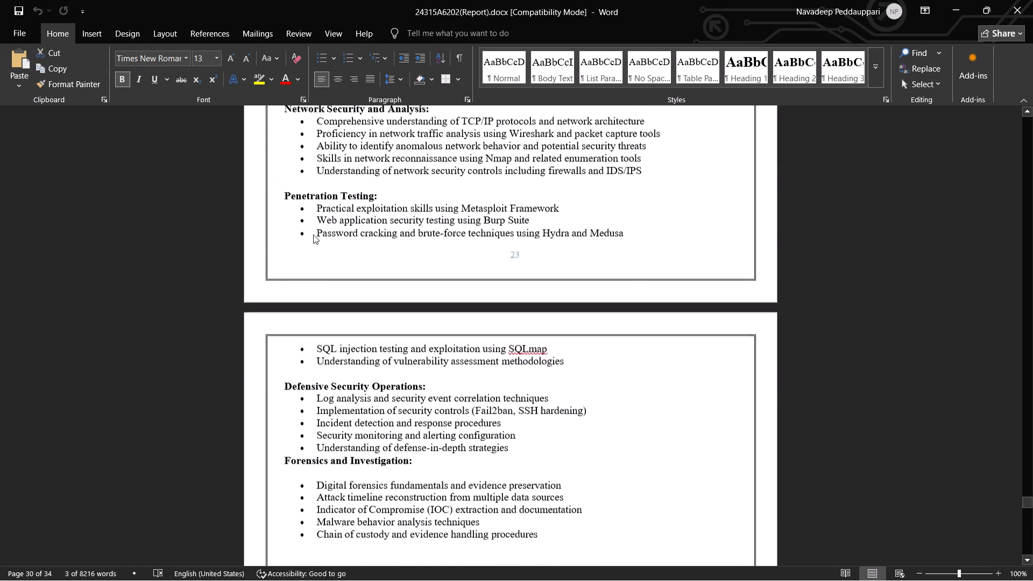
scroll(313, 235, down, 2)
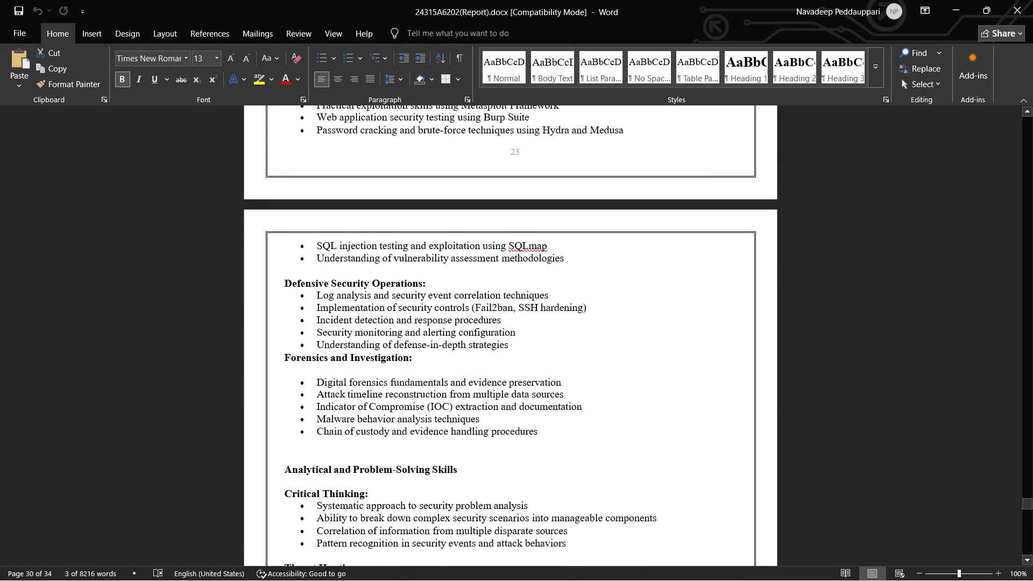
scroll(313, 235, up, 1)
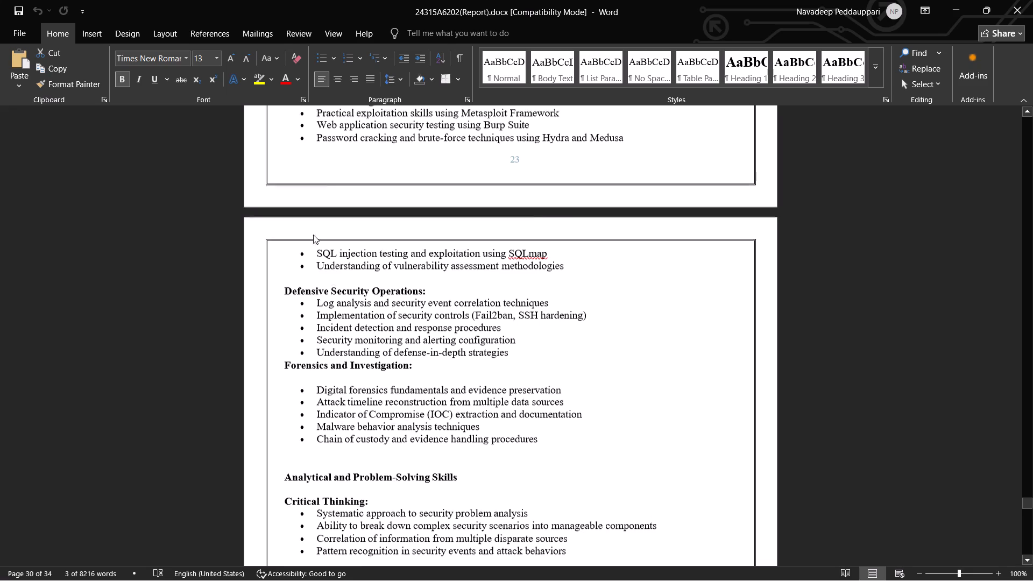
scroll(313, 235, up, 2)
scroll(313, 235, down, 1)
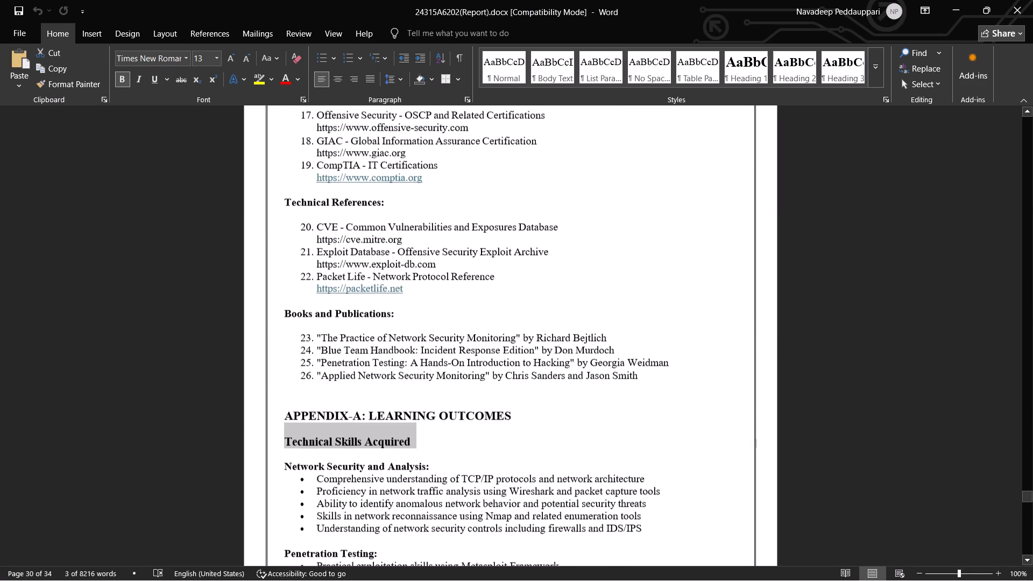
scroll(313, 235, down, 3)
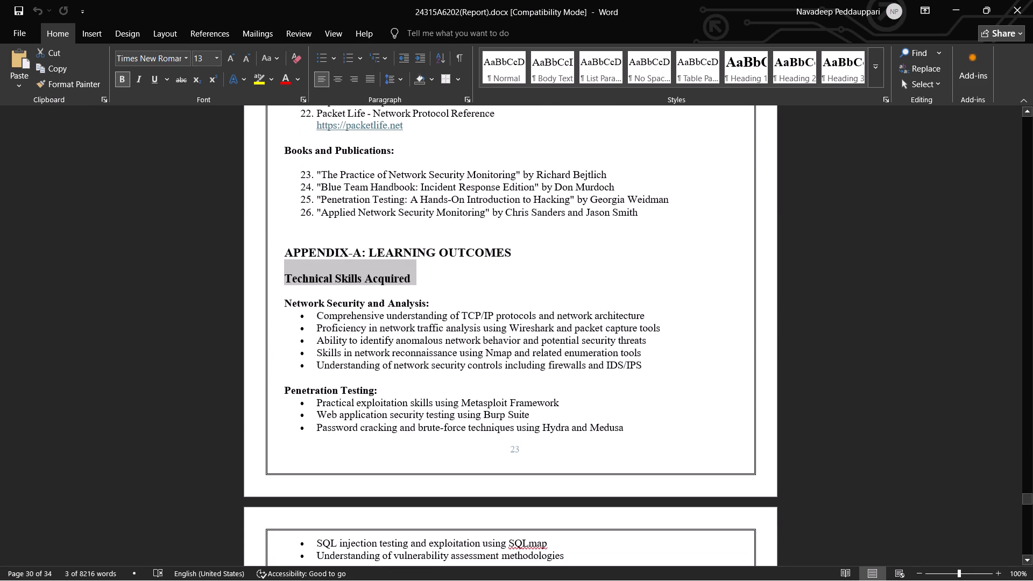
scroll(313, 235, down, 1)
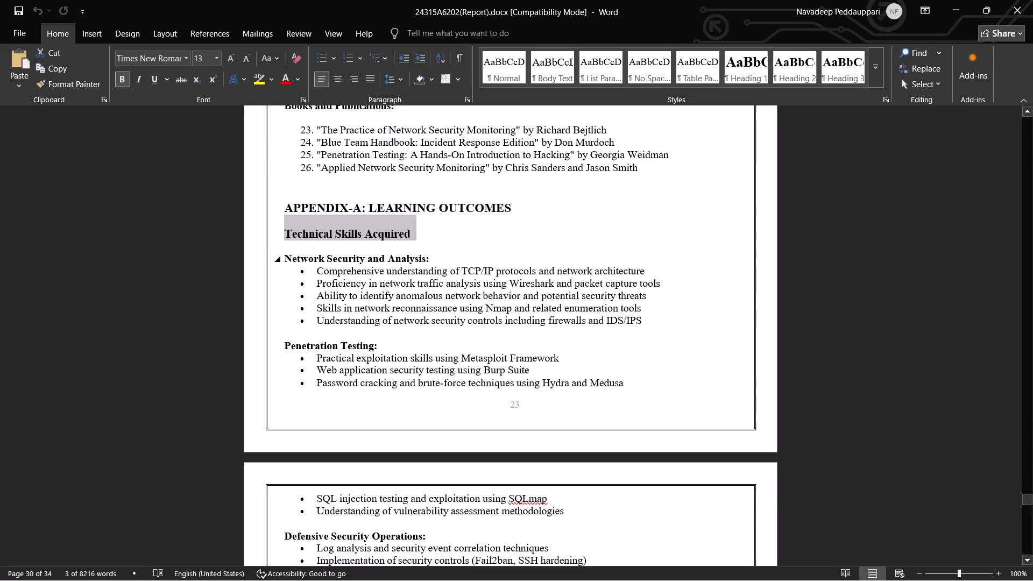
scroll(313, 235, down, 2)
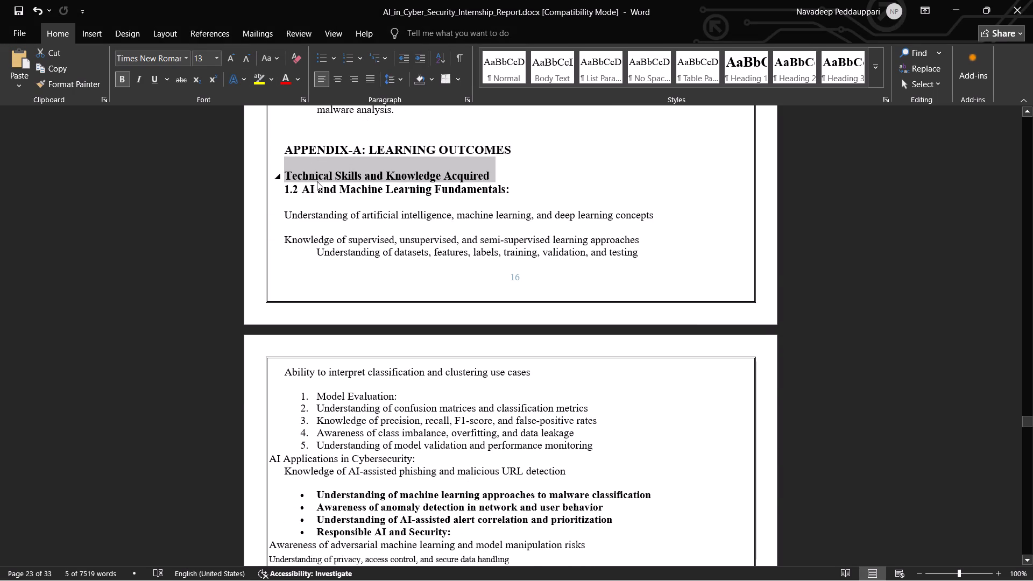
Return to AI_in_Cyber_Security_Internship_Report.docx and set the Technical Skills and Knowledge Acquired heading's font size to 12.
click(216, 60)
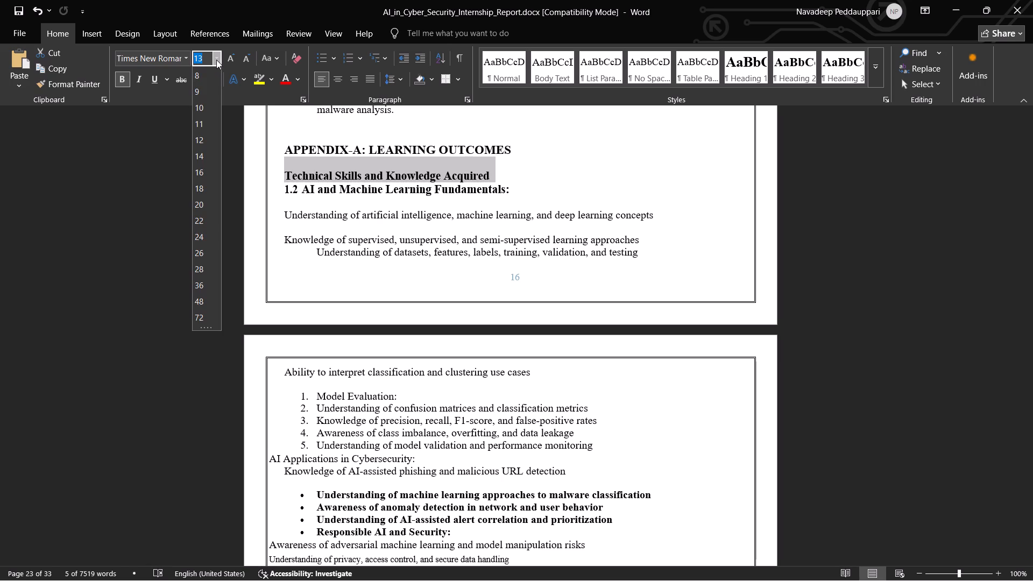
click(200, 139)
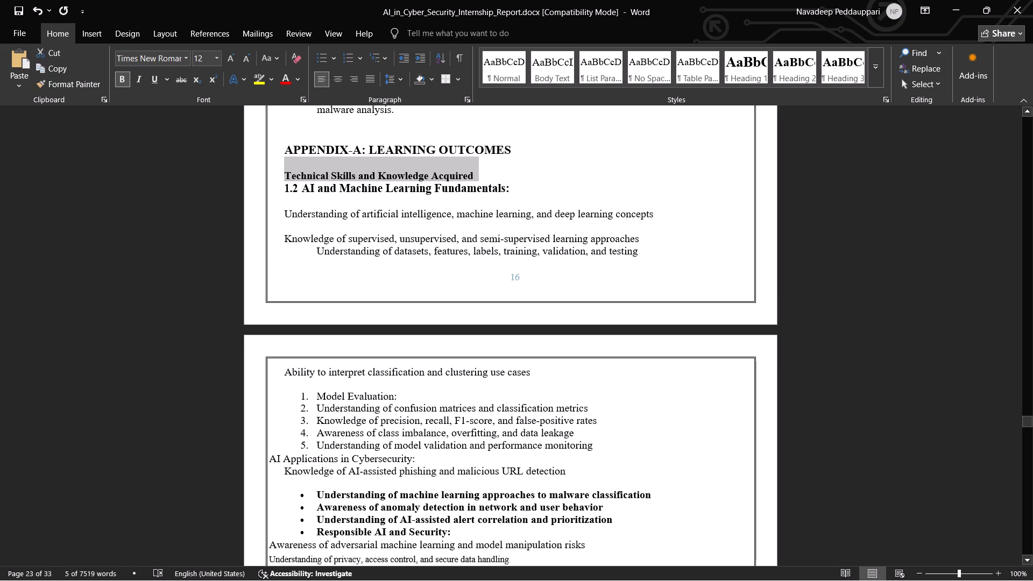
Remove the 1.2 numbering from the AI and Machine Learning Fundamentals heading.
scroll(433, 243, down, 1)
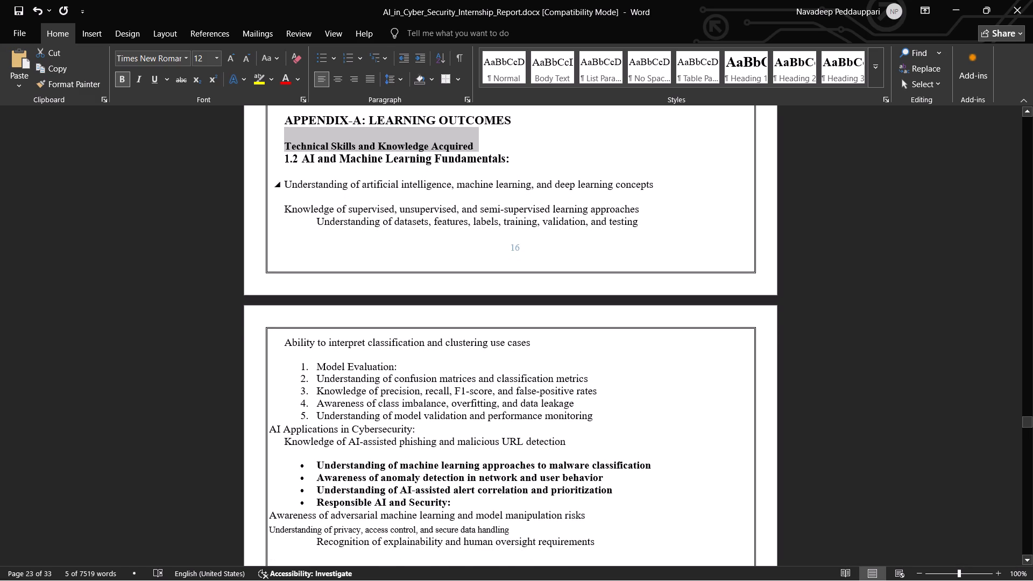
click(295, 161)
key(BackSpace)
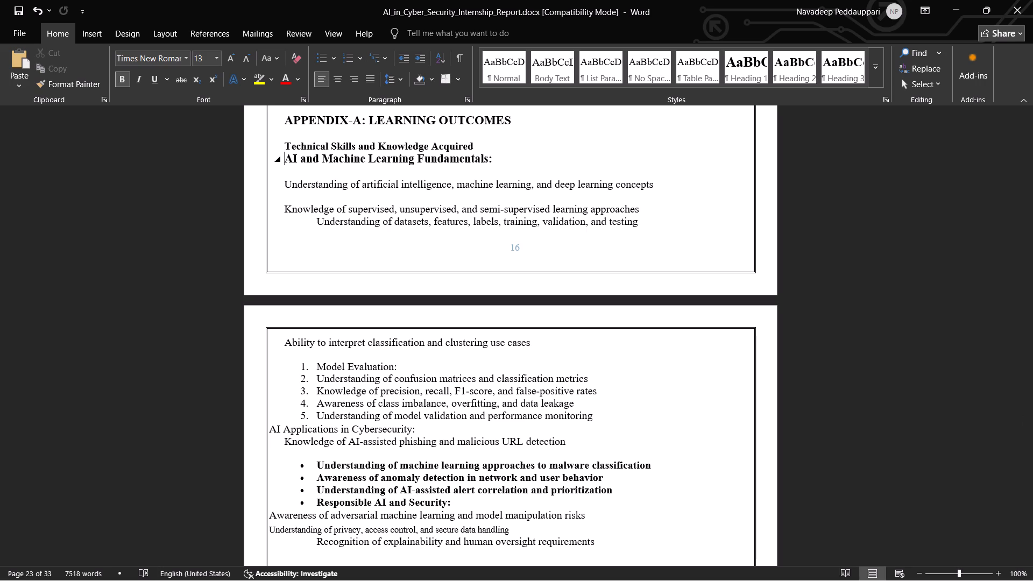
Examine the remaining Appendix-A headings and lists, from Model Evaluation through Soft Skills Development, for inconsistent numbering, indents and bullets.
scroll(295, 161, down, 2)
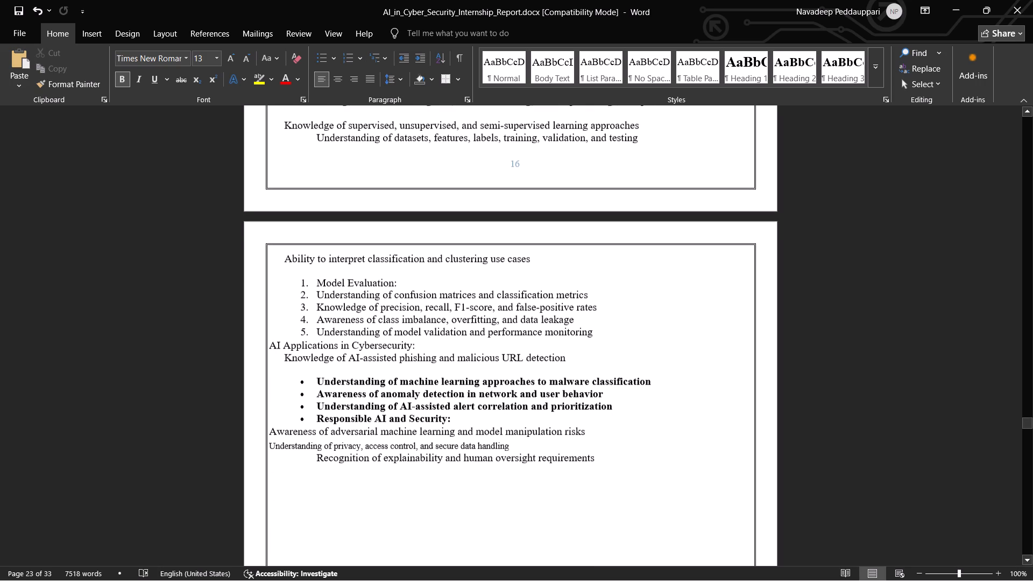
scroll(295, 161, down, 2)
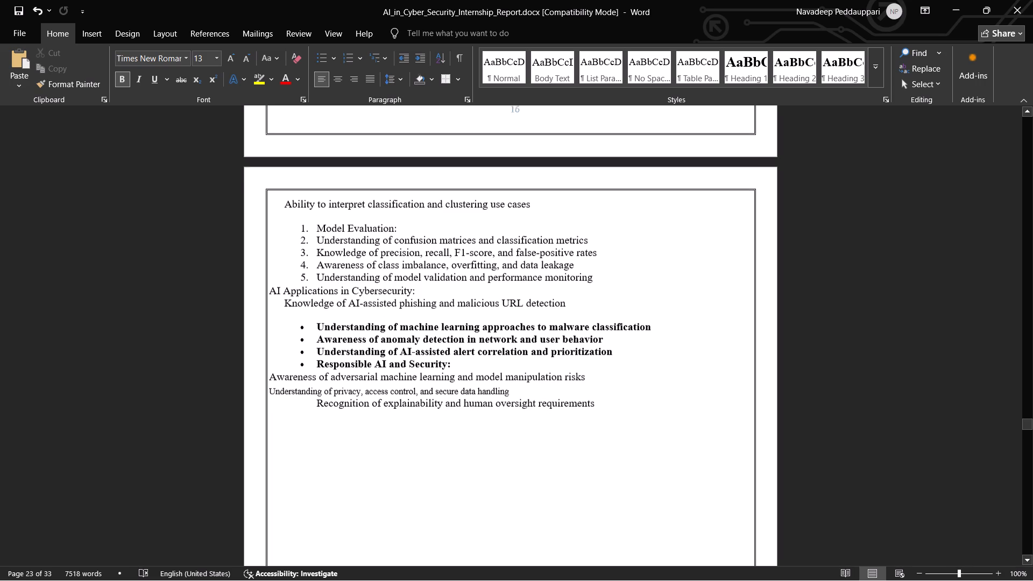
scroll(295, 161, down, 1)
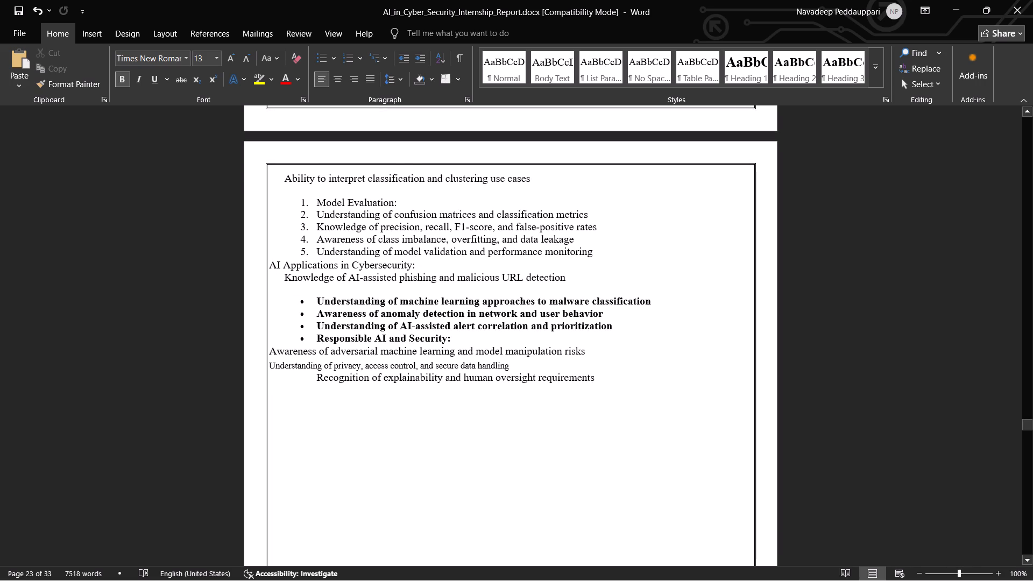
scroll(295, 161, down, 2)
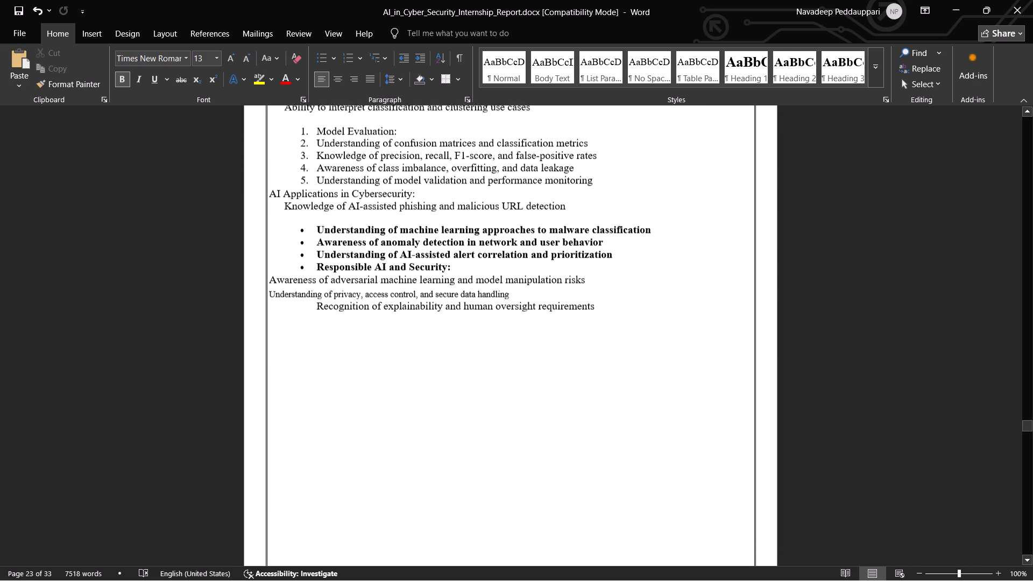
scroll(295, 161, down, 6)
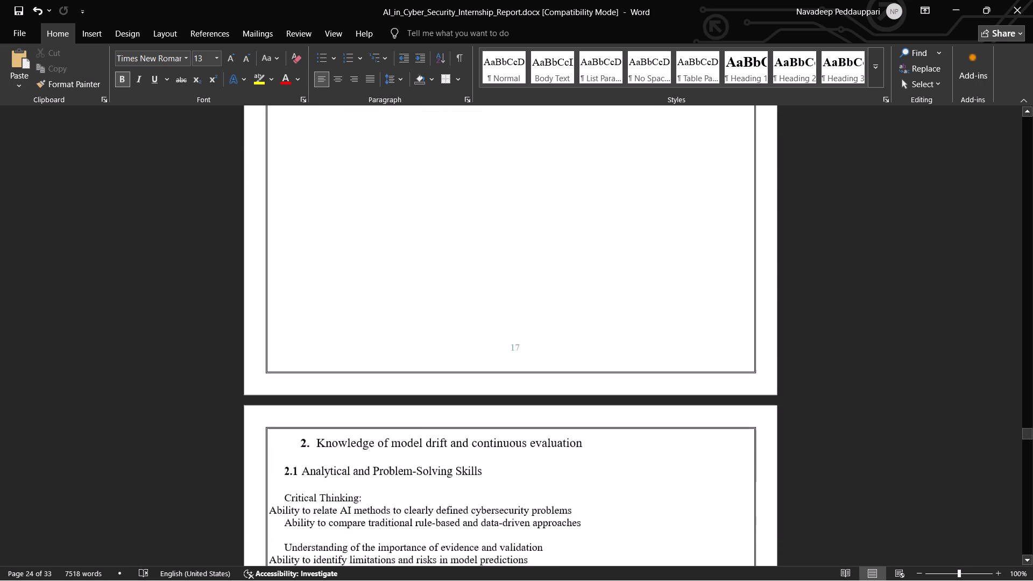
scroll(295, 161, up, 1)
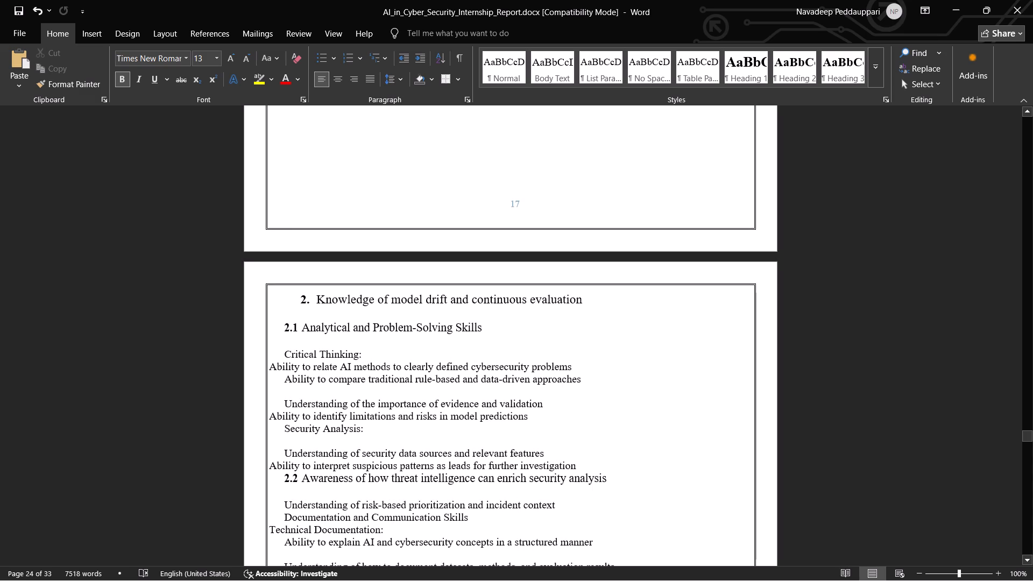
scroll(295, 161, up, 3)
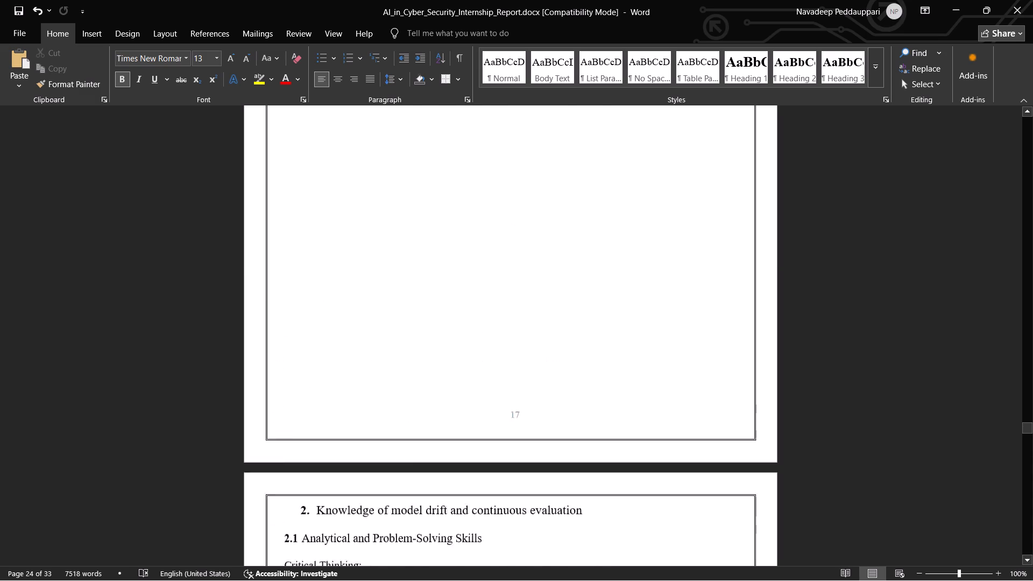
scroll(295, 161, up, 1)
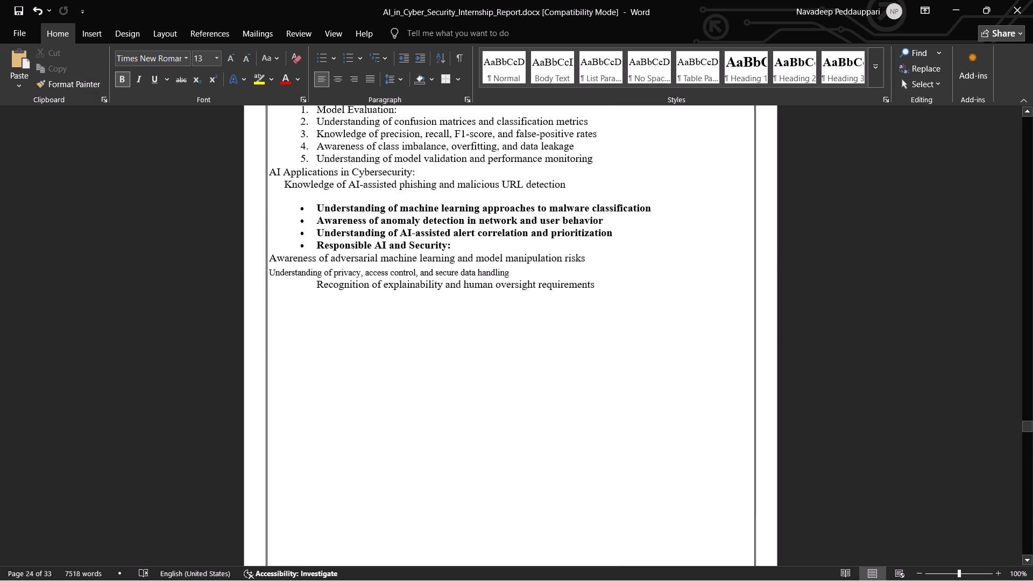
scroll(295, 161, down, 7)
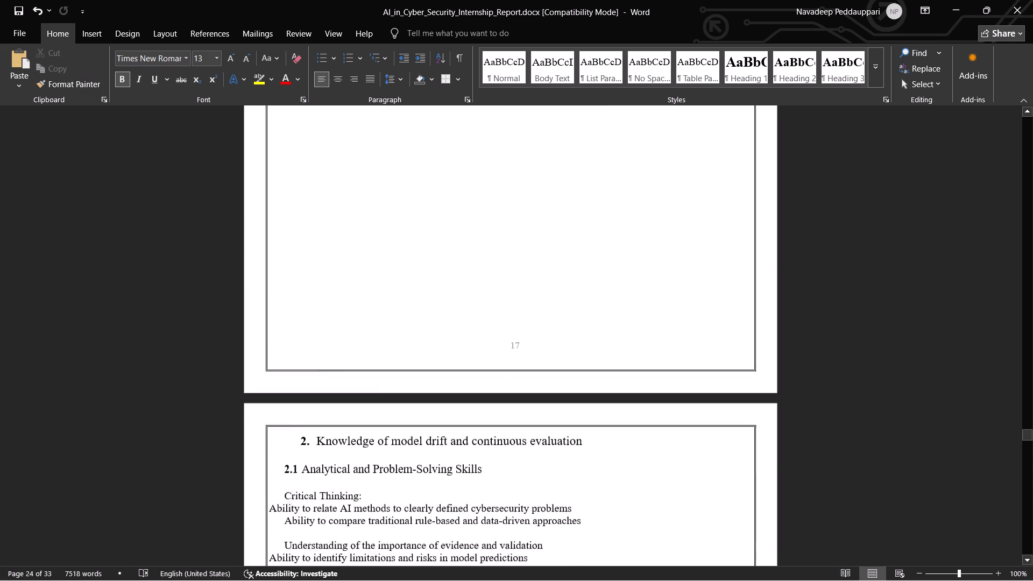
scroll(295, 161, down, 1)
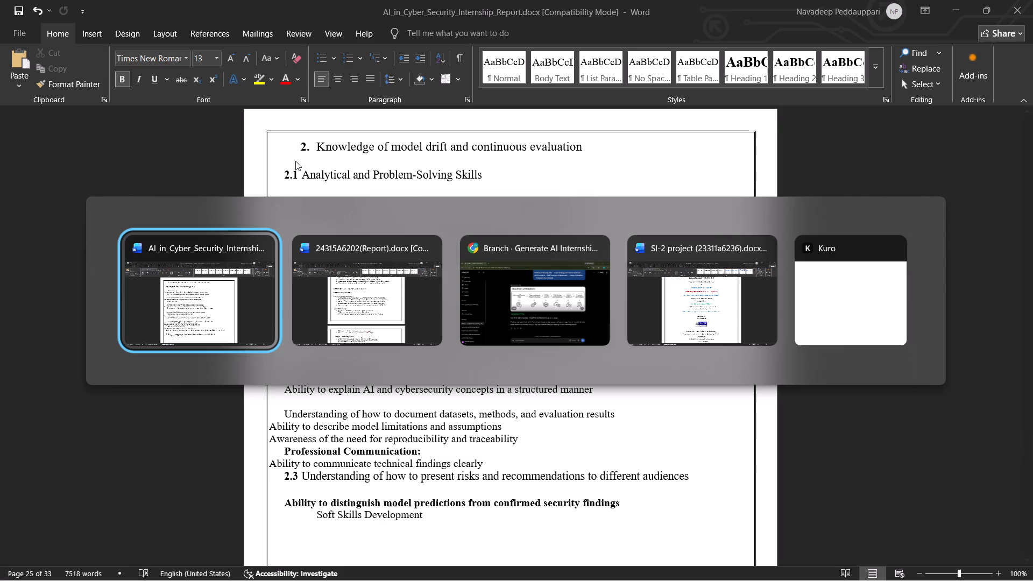
key(Down)
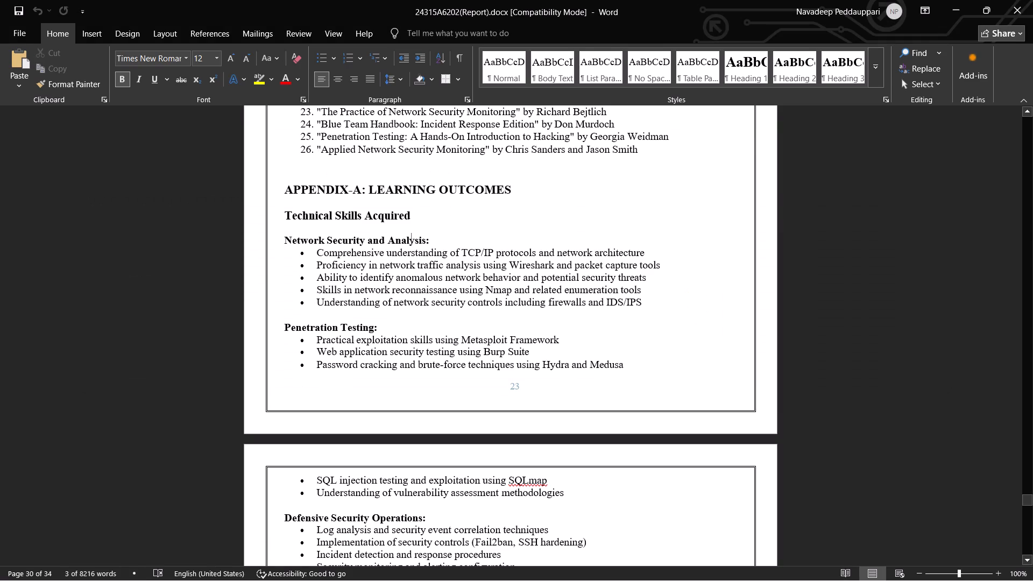
key(Down)
key(Down)
key(Down)
key(Down)
key(Down)
scroll(295, 161, down, 5)
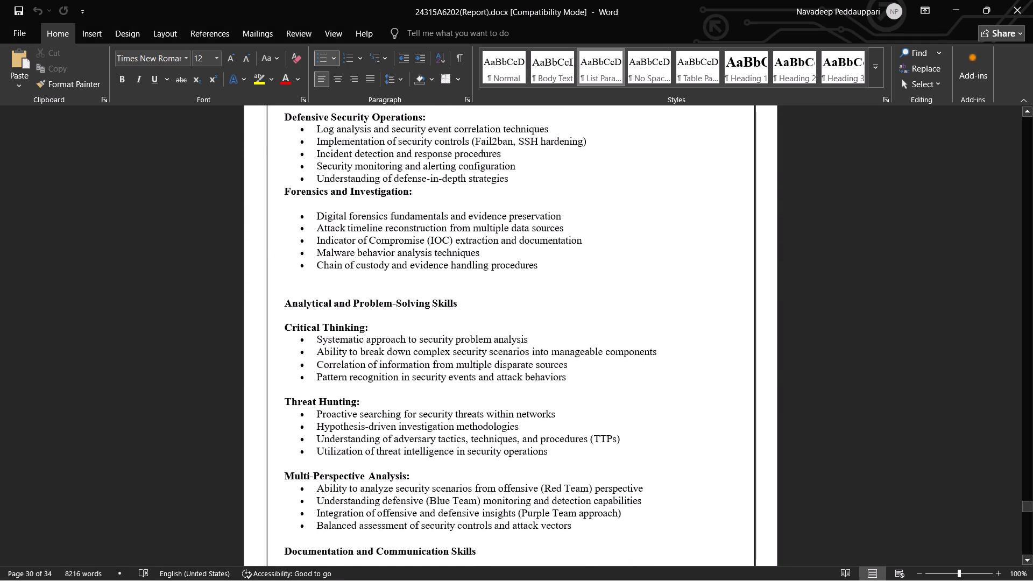
scroll(295, 161, down, 1)
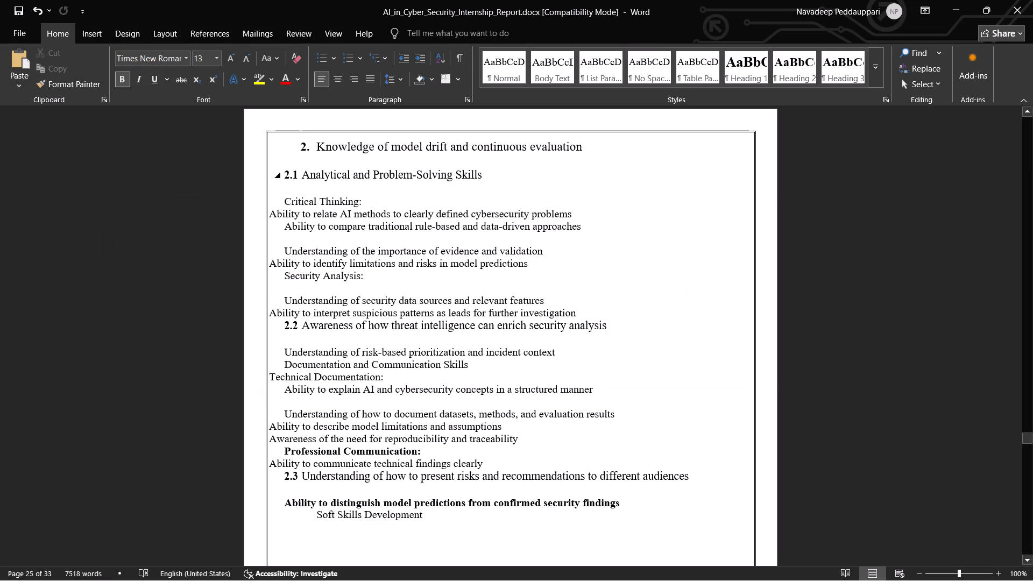
Copy the Technical Skills and Knowledge Acquired heading's formatting onto the AI and Machine Learning Fundamentals heading.
scroll(341, 174, up, 2)
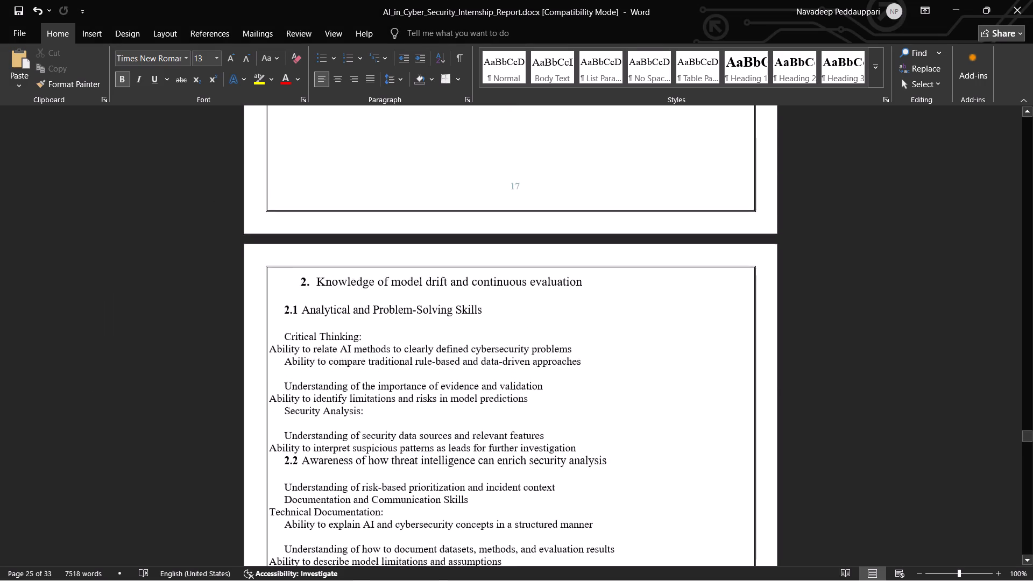
scroll(341, 174, up, 5)
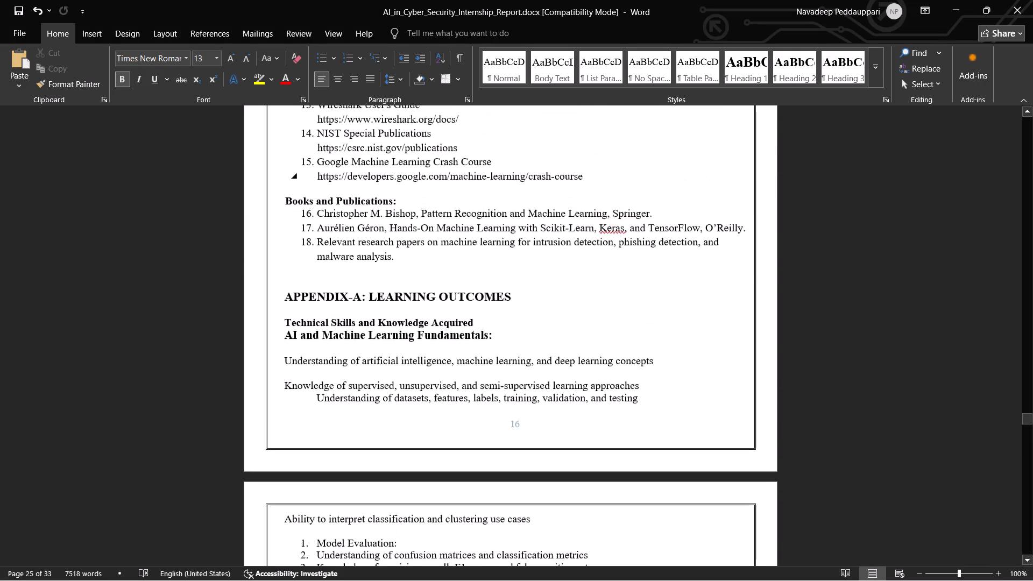
scroll(341, 174, up, 1)
triple_click(319, 251)
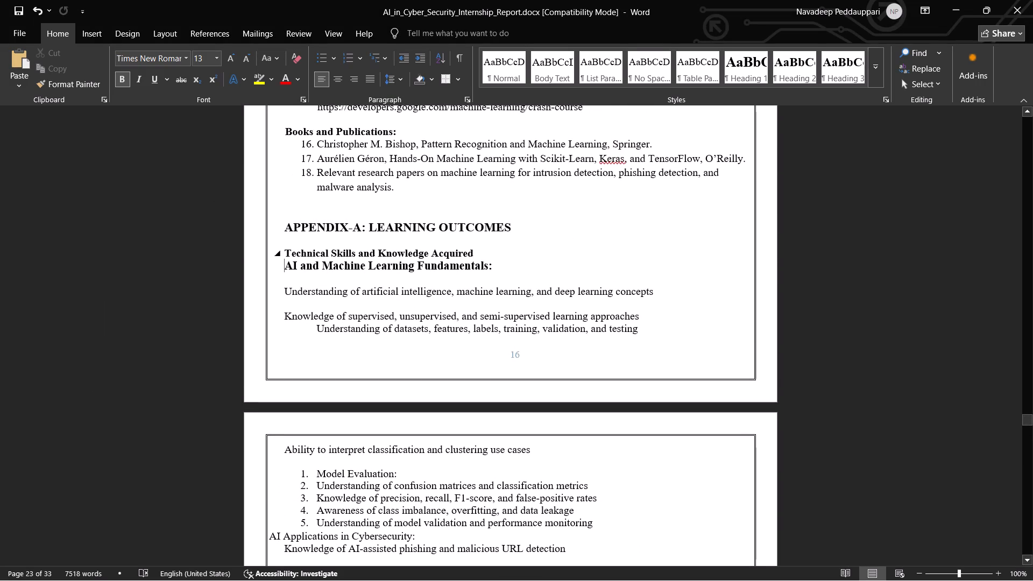
key(ctrl+alt+c)
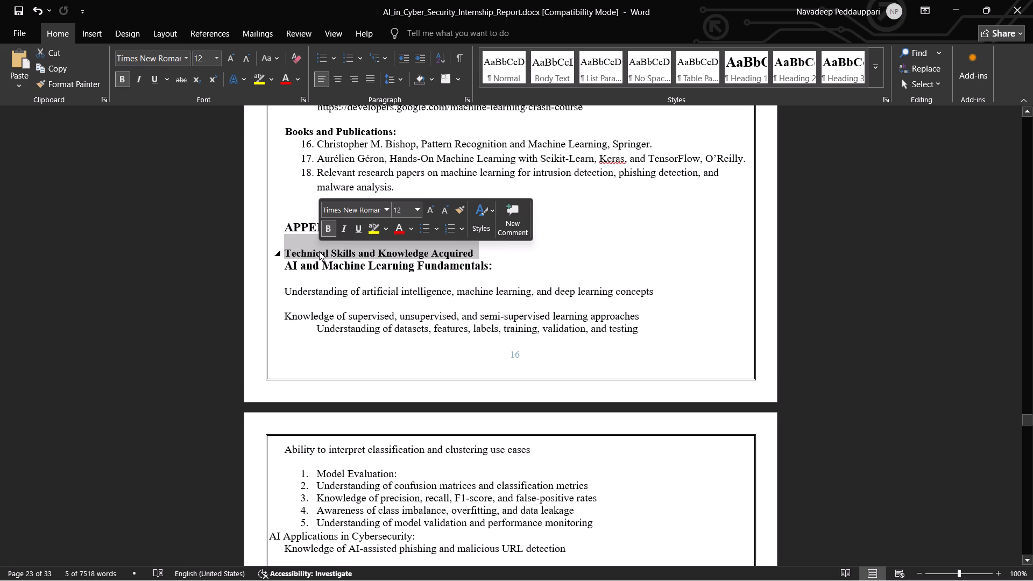
triple_click(326, 267)
key(ctrl+alt+v)
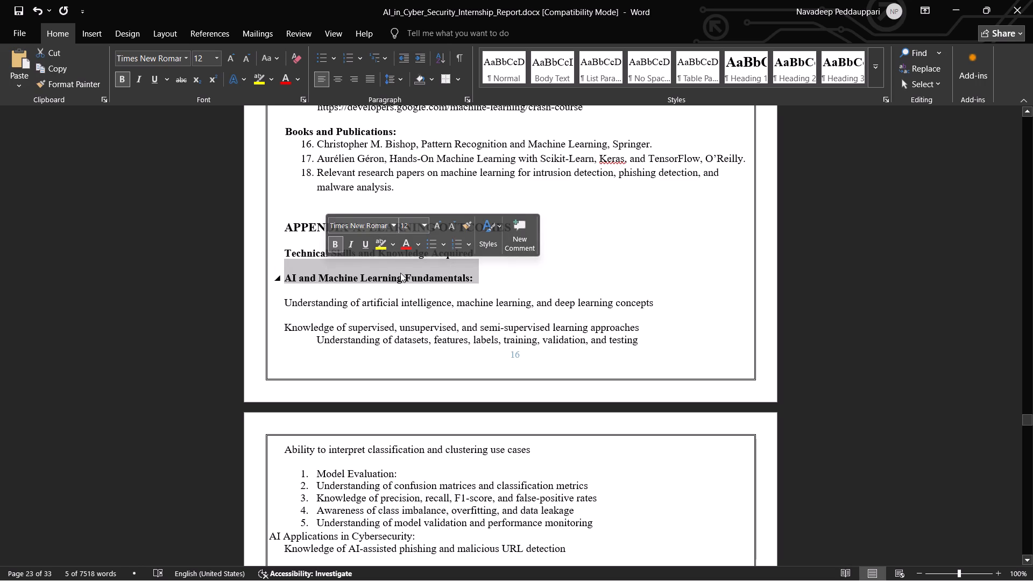
Apply the copied heading formatting to Model Evaluation, AI Applications in Cybersecurity, and Responsible AI and Security.
scroll(400, 273, down, 1)
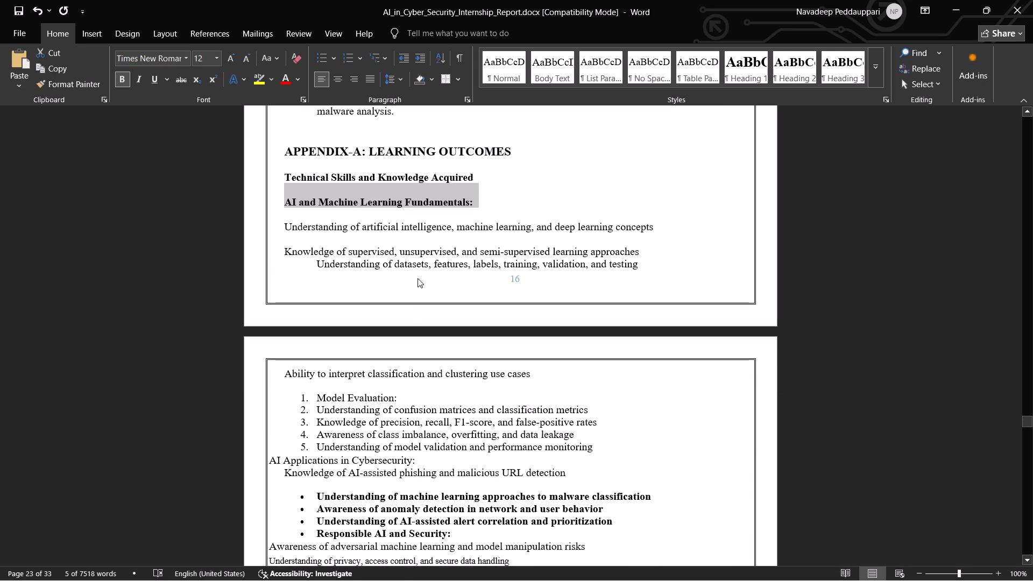
scroll(408, 310, down, 1)
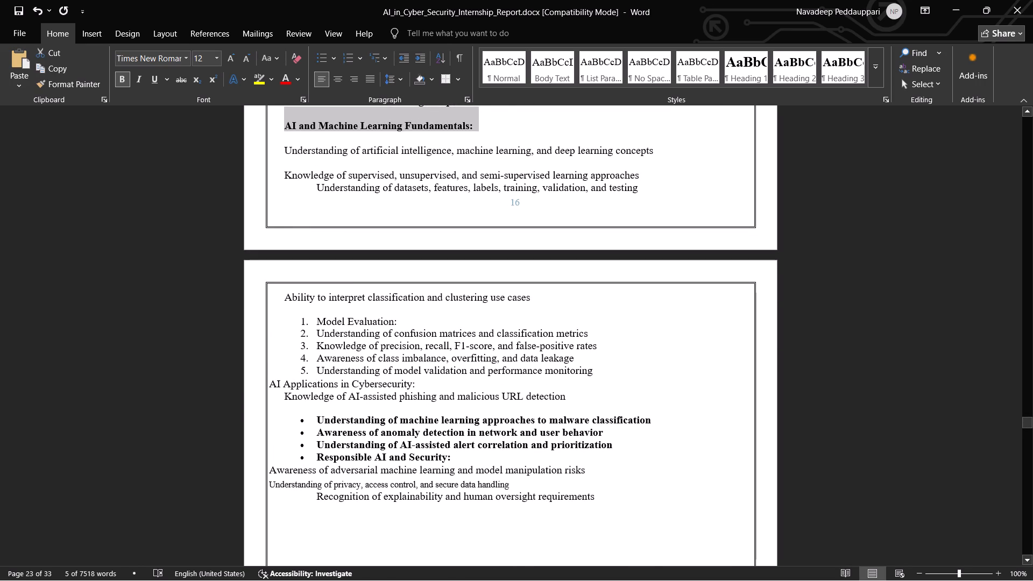
triple_click(352, 318)
key(ctrl+alt+v)
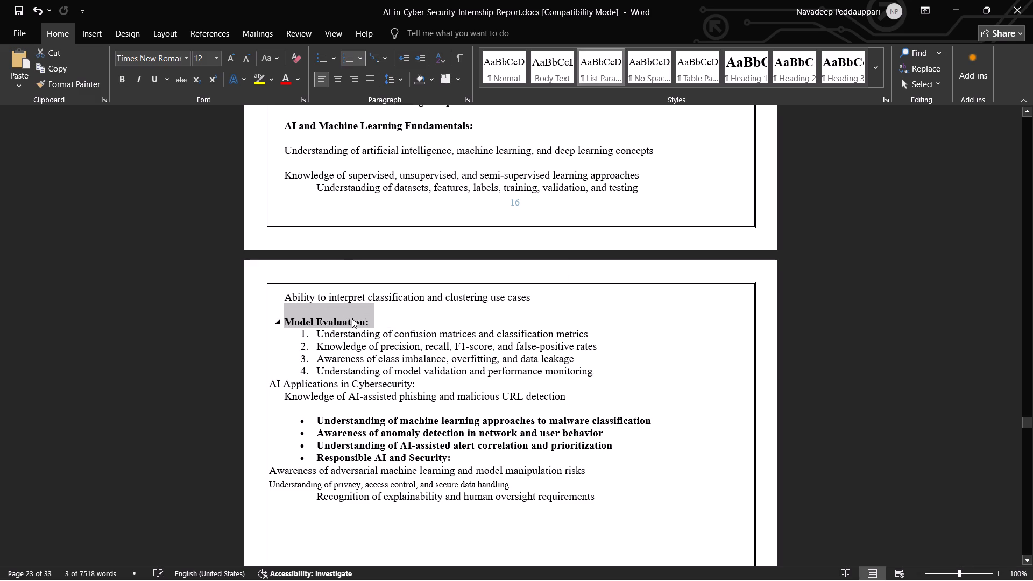
scroll(352, 318, down, 1)
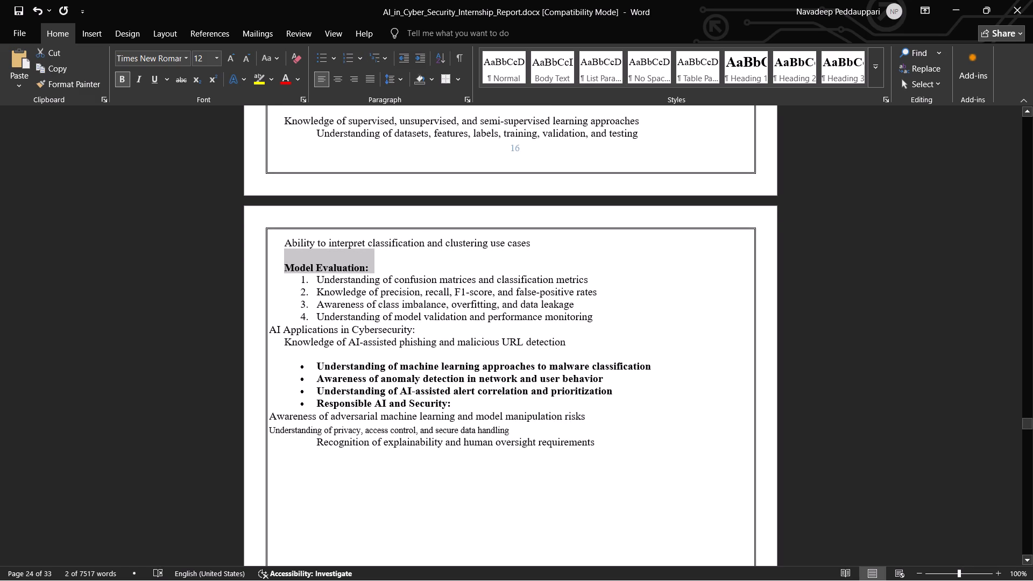
triple_click(330, 333)
key(ctrl+alt+v)
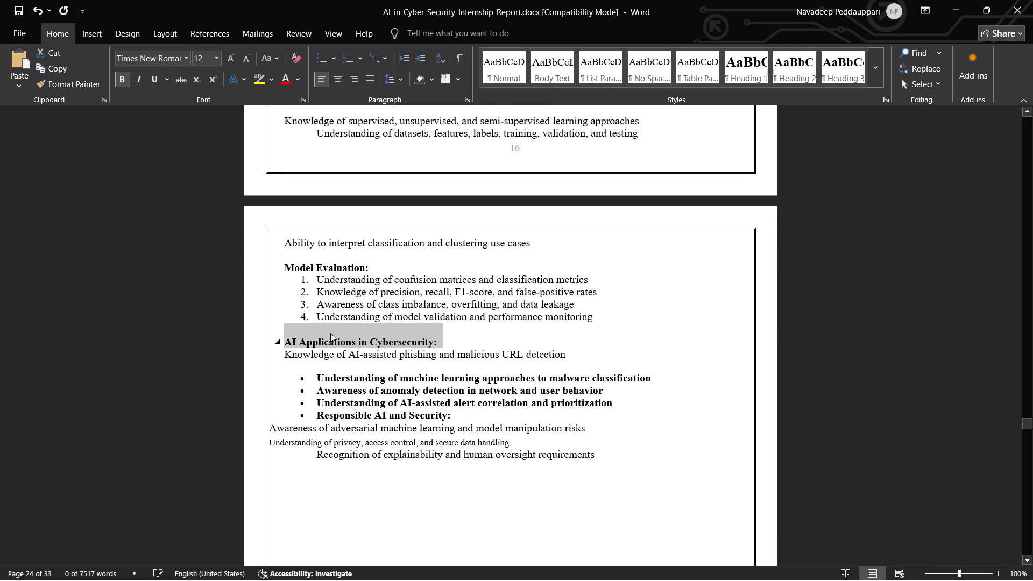
scroll(388, 363, down, 1)
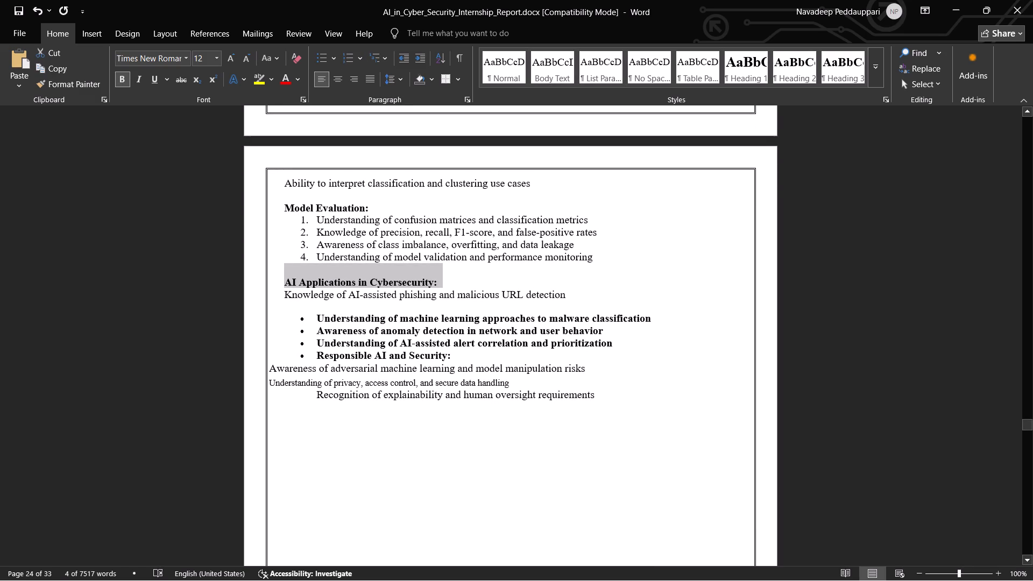
triple_click(367, 358)
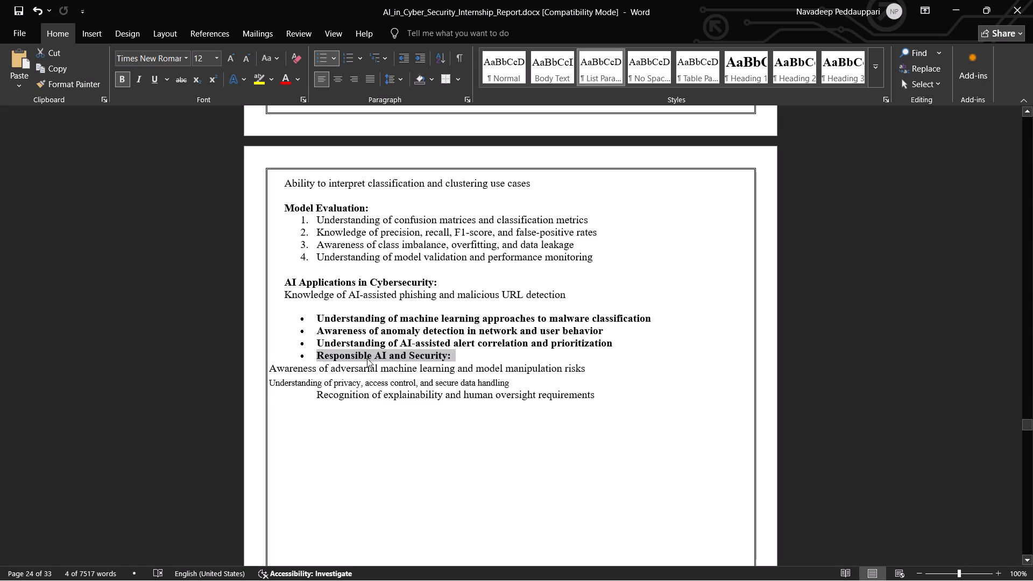
key(ctrl+alt+v)
Apply the copied heading formatting to Analytical and Problem-Solving Skills, Critical Thinking, Security Analysis, and Technical Documentation.
scroll(367, 358, down, 1)
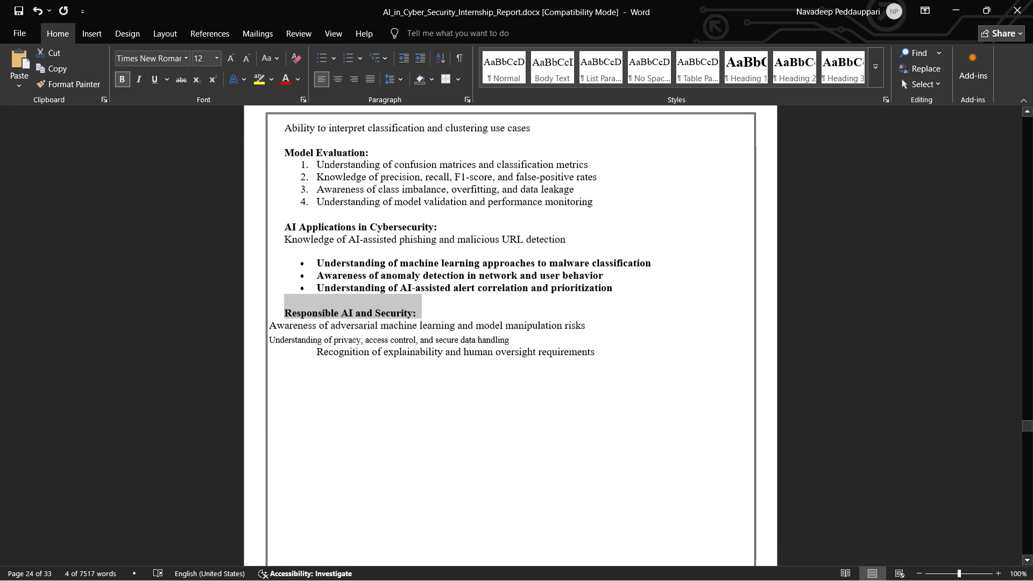
scroll(367, 358, down, 7)
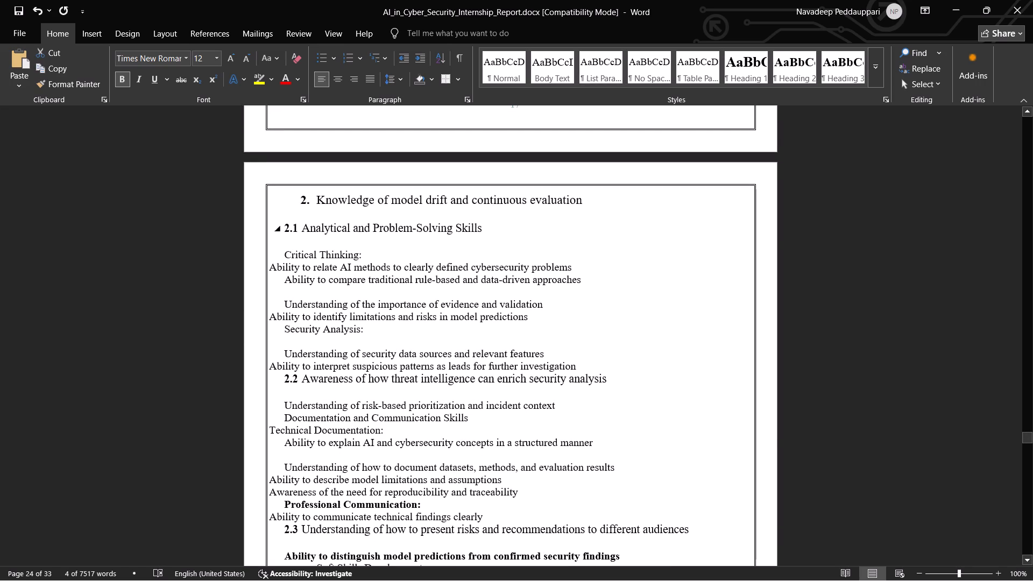
triple_click(354, 228)
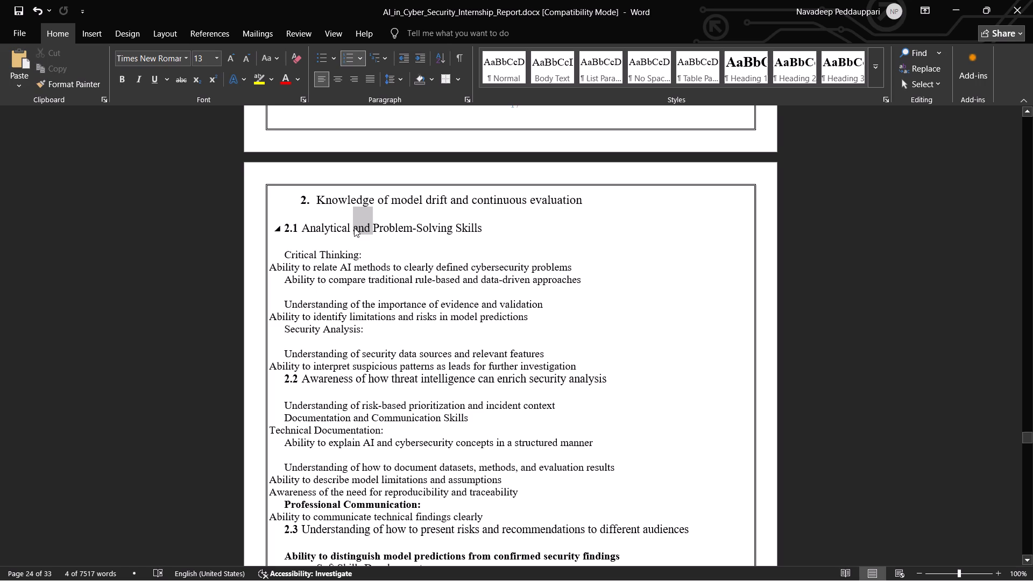
key(ctrl+alt+v)
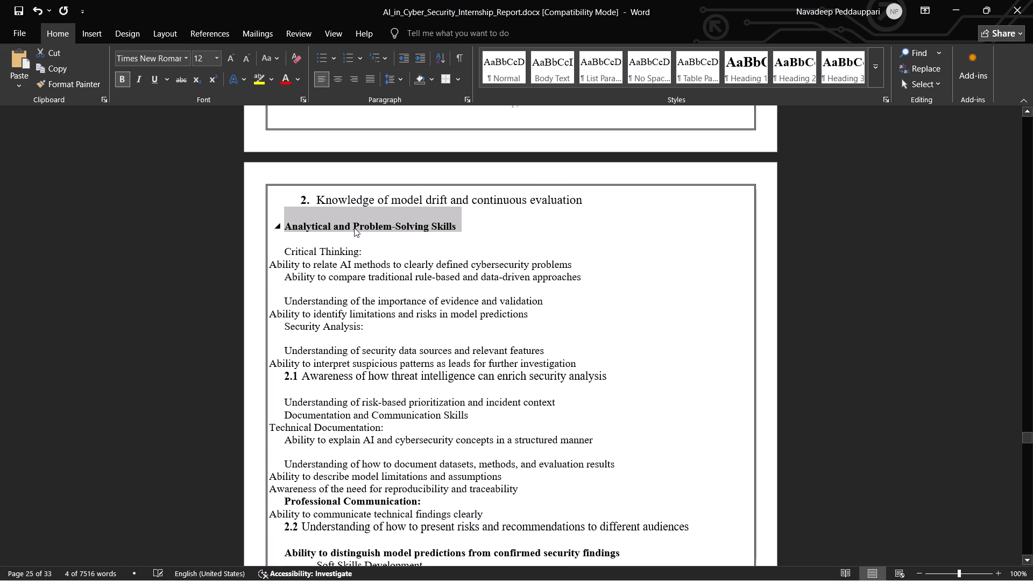
scroll(354, 228, down, 1)
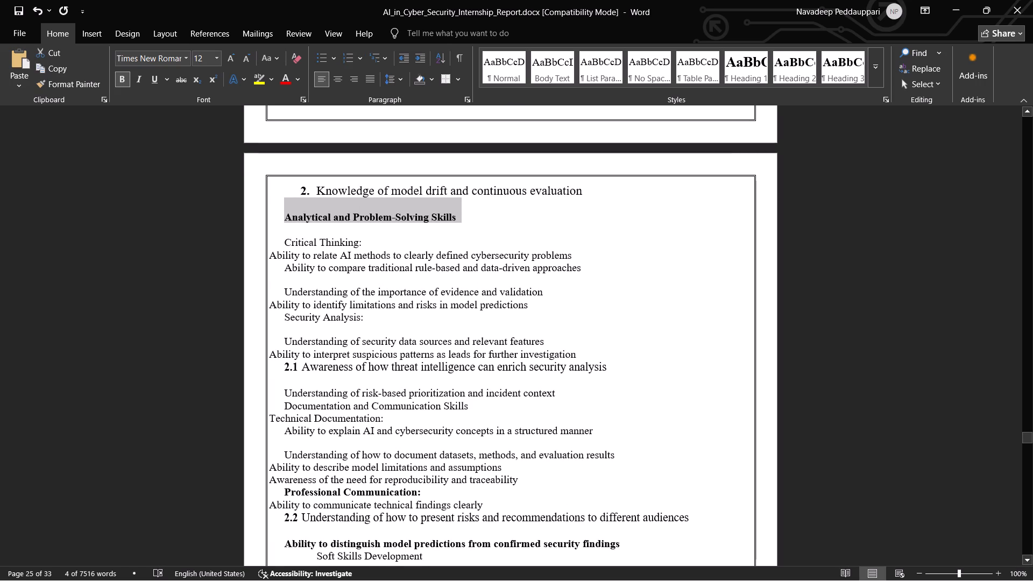
triple_click(314, 246)
key(ctrl+alt+v)
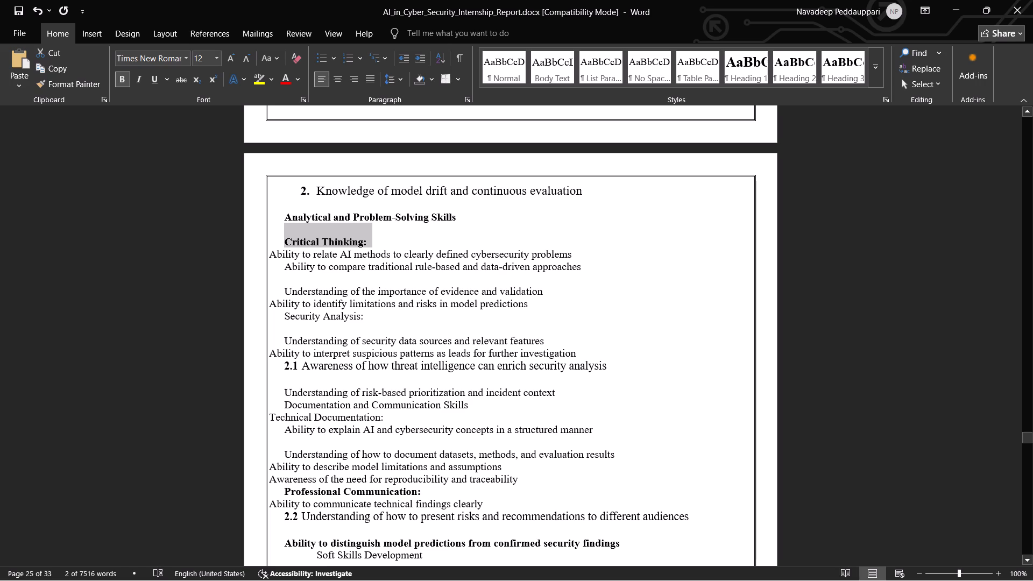
triple_click(329, 320)
key(ctrl+alt+v)
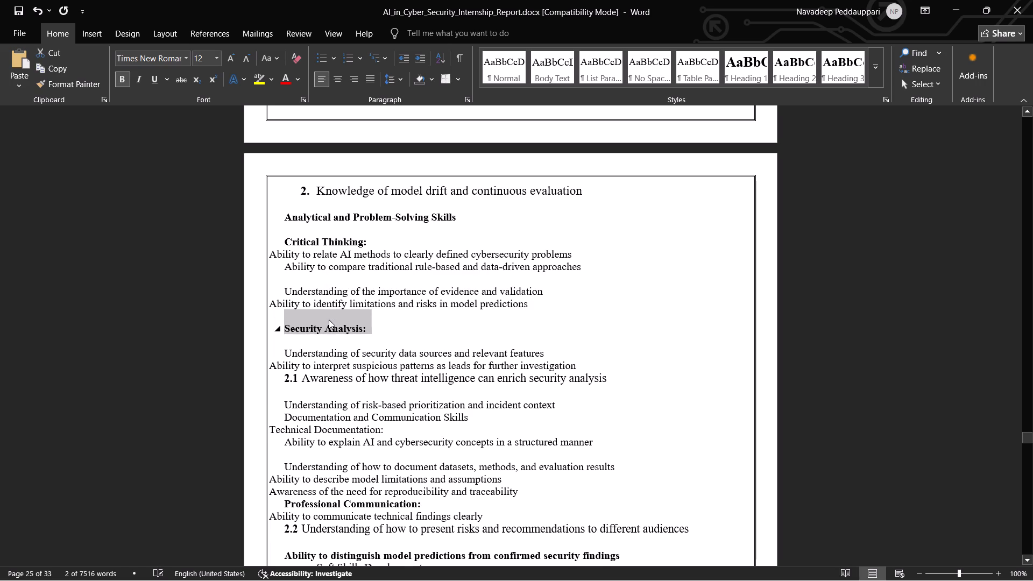
scroll(329, 320, down, 1)
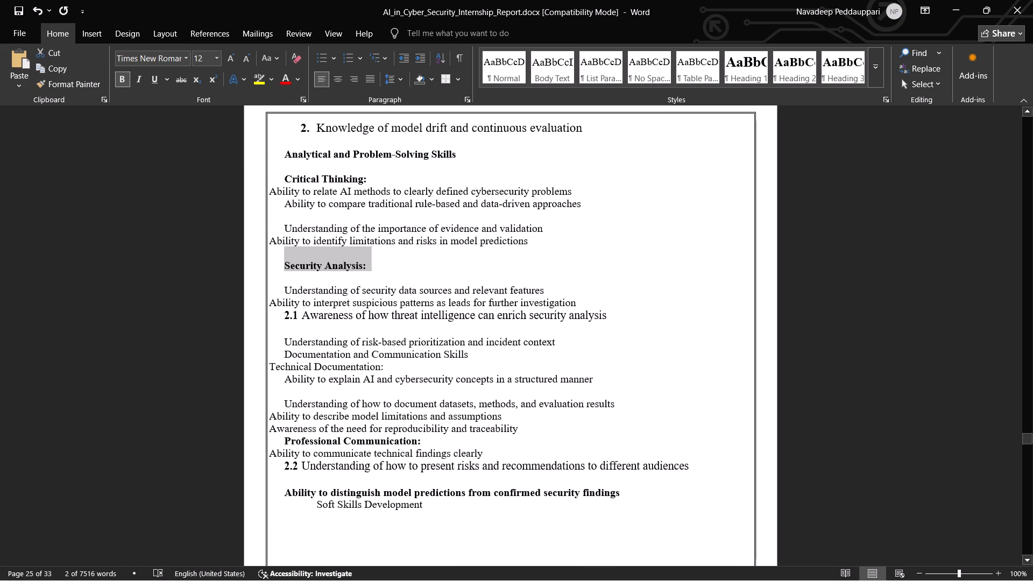
triple_click(327, 364)
key(ctrl+alt+v)
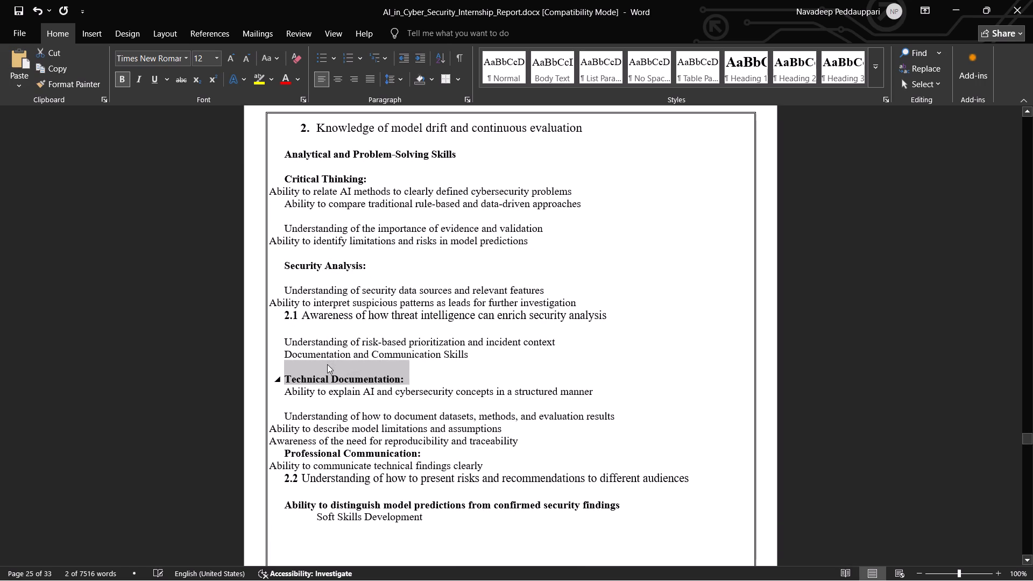
Remove the numbering from the line "Awareness of how threat intelligence can enrich security analysis".
scroll(327, 364, down, 2)
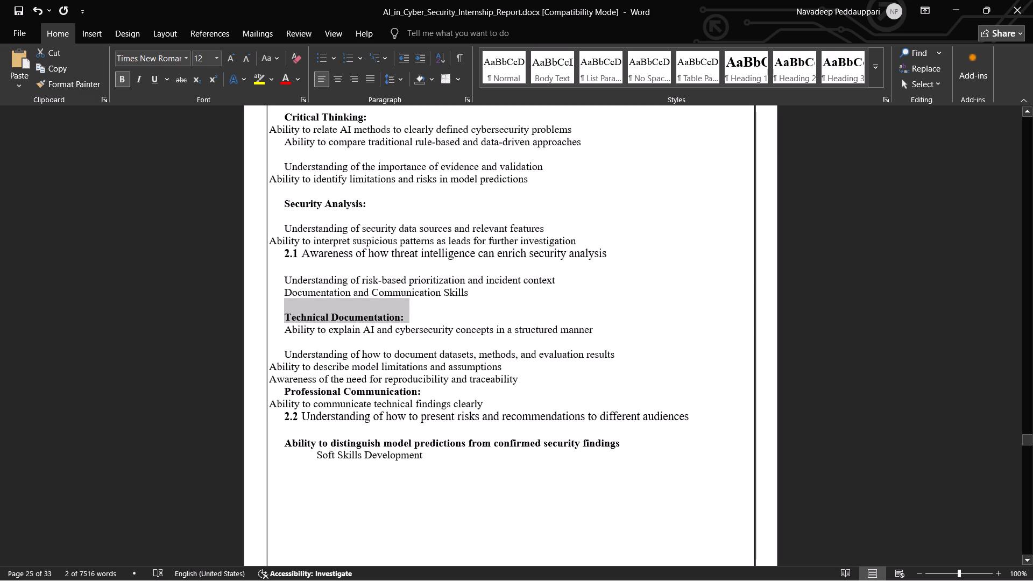
click(291, 253)
key(BackSpace)
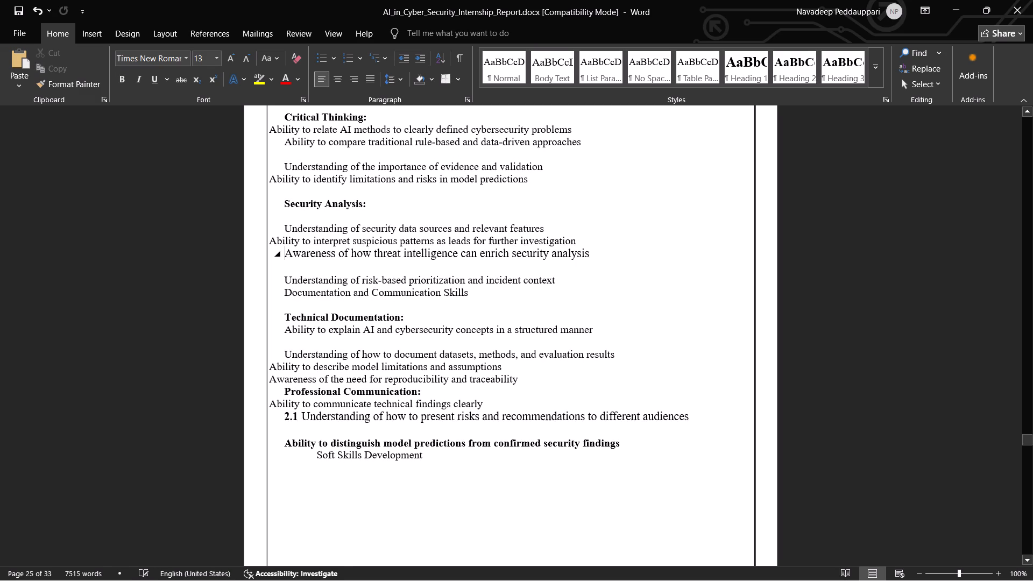
Apply the copied heading formatting to the Professional Communication heading.
scroll(313, 336, down, 1)
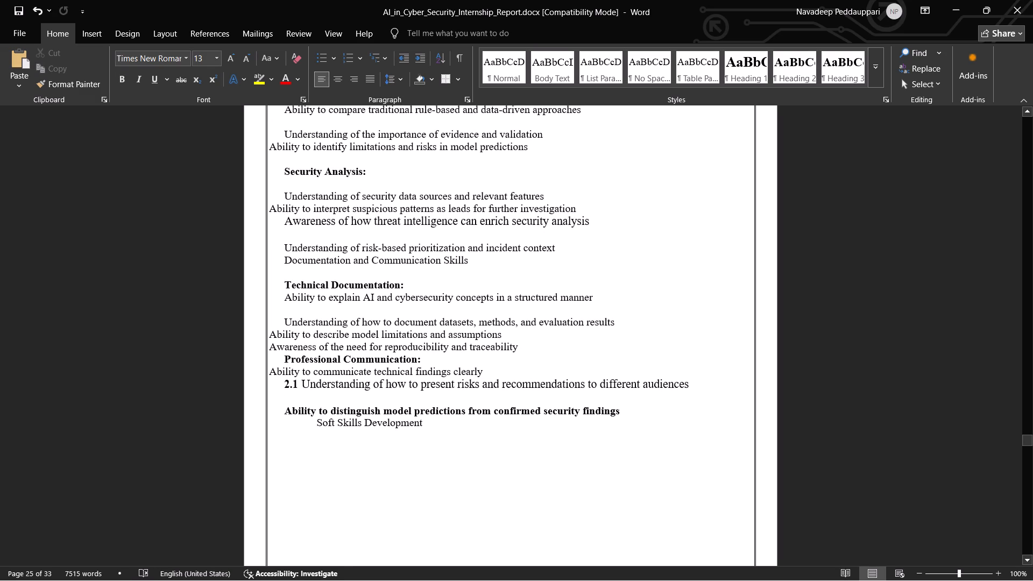
scroll(327, 362, down, 1)
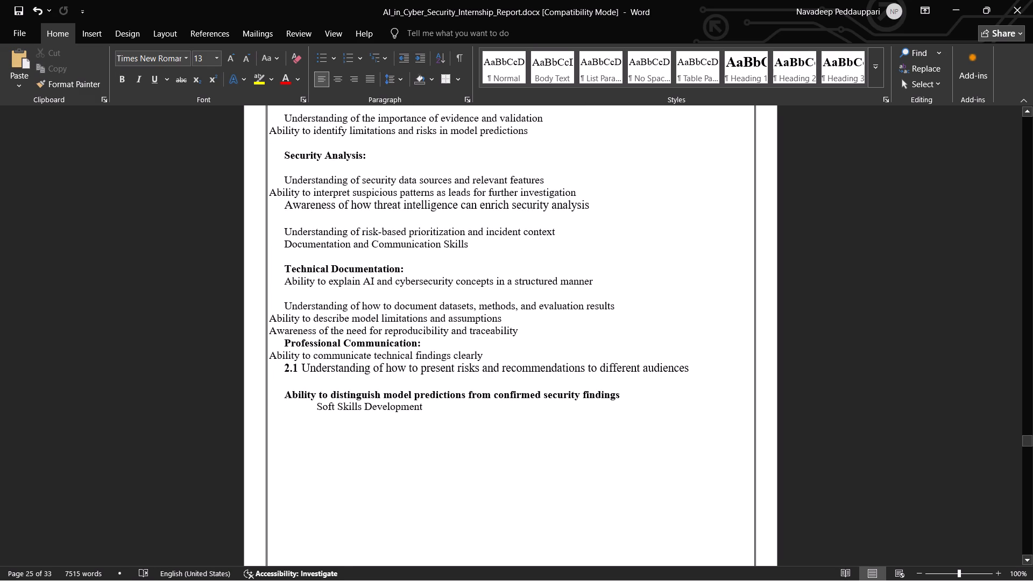
triple_click(323, 342)
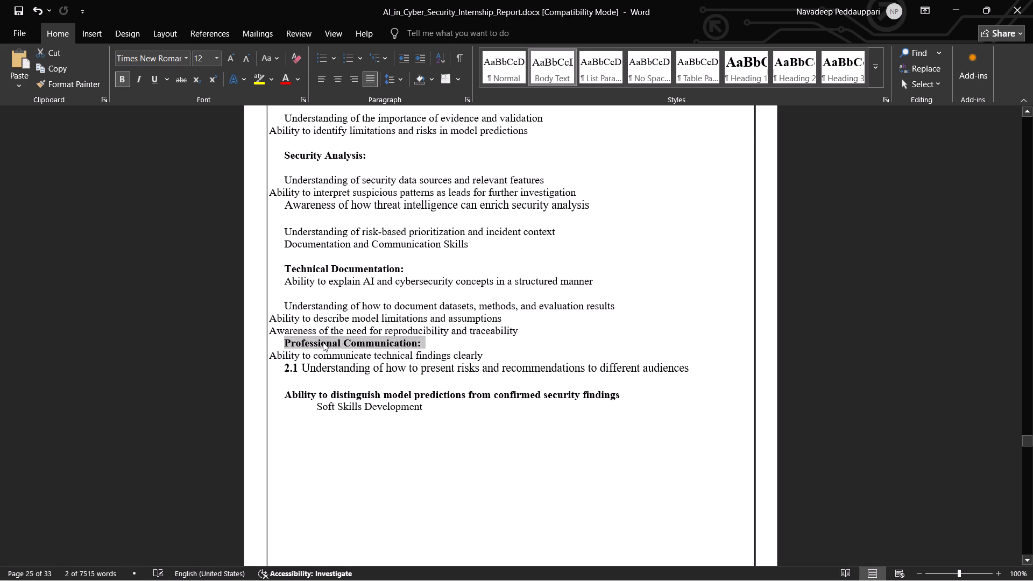
key(ctrl+alt+v)
Remove the numbering from the line "Understanding of how to present risks and recommendations to different audiences".
scroll(323, 342, down, 1)
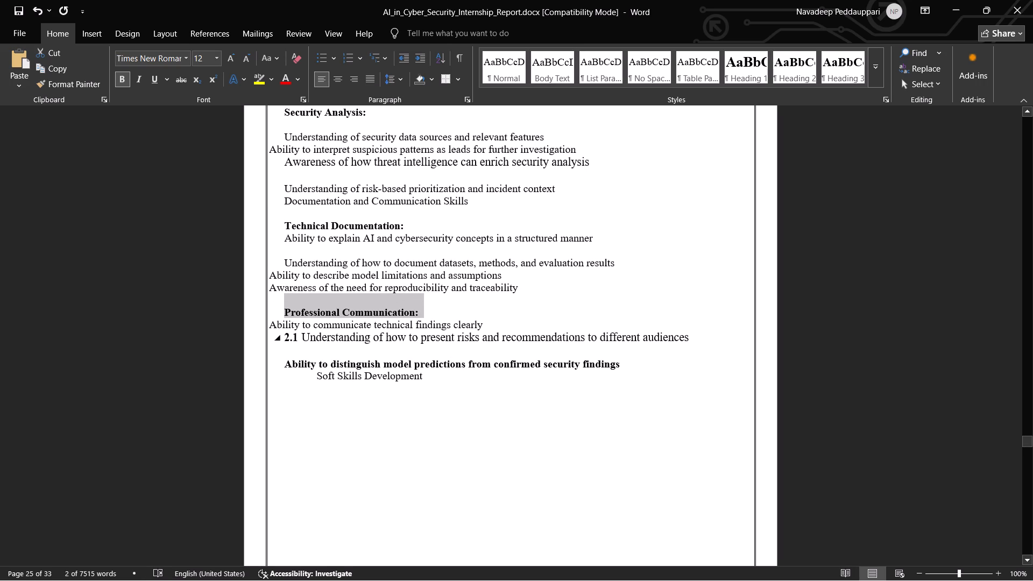
click(294, 337)
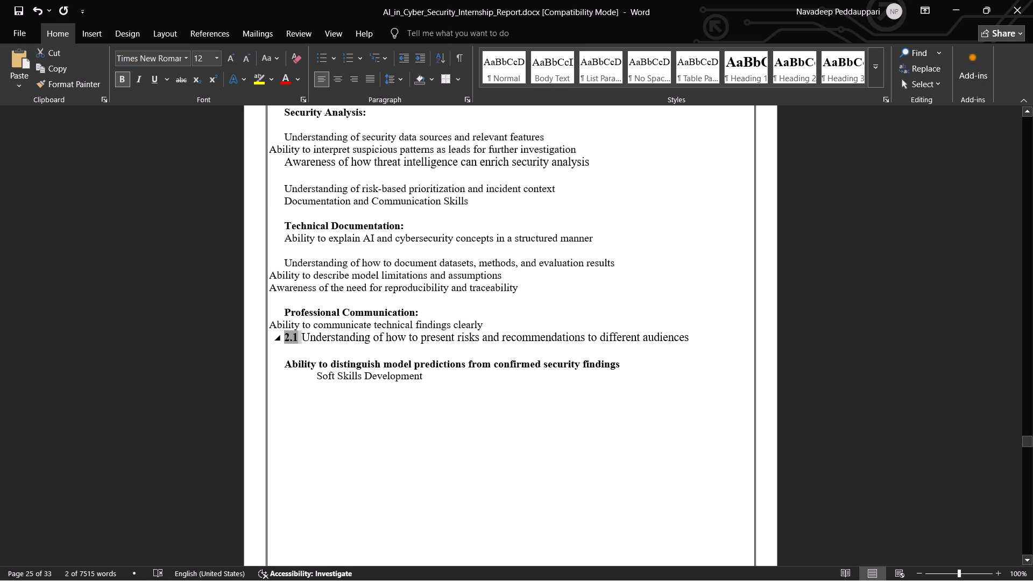
key(BackSpace)
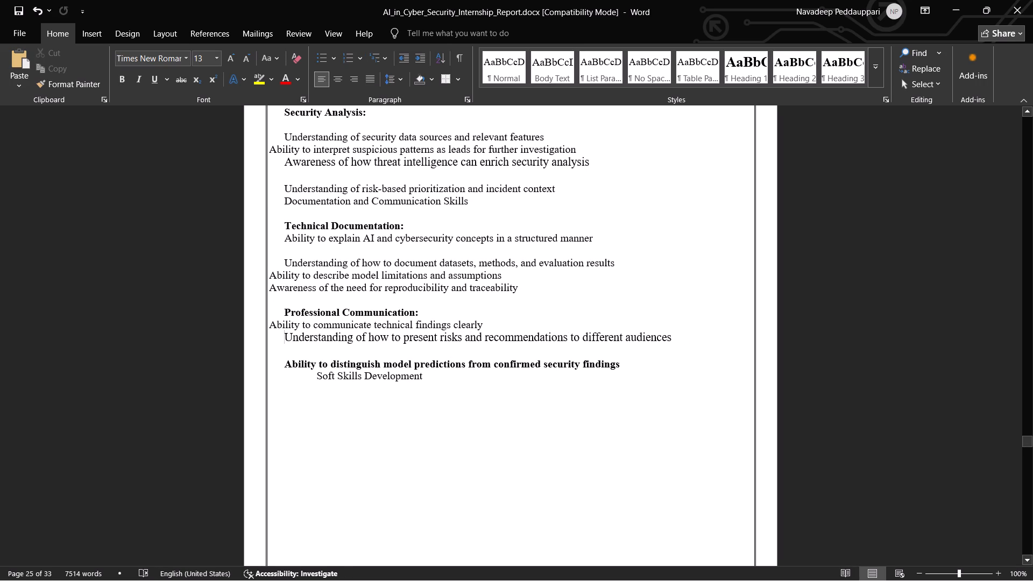
Apply the copied heading formatting to the Soft Skills Development heading.
scroll(381, 388, down, 4)
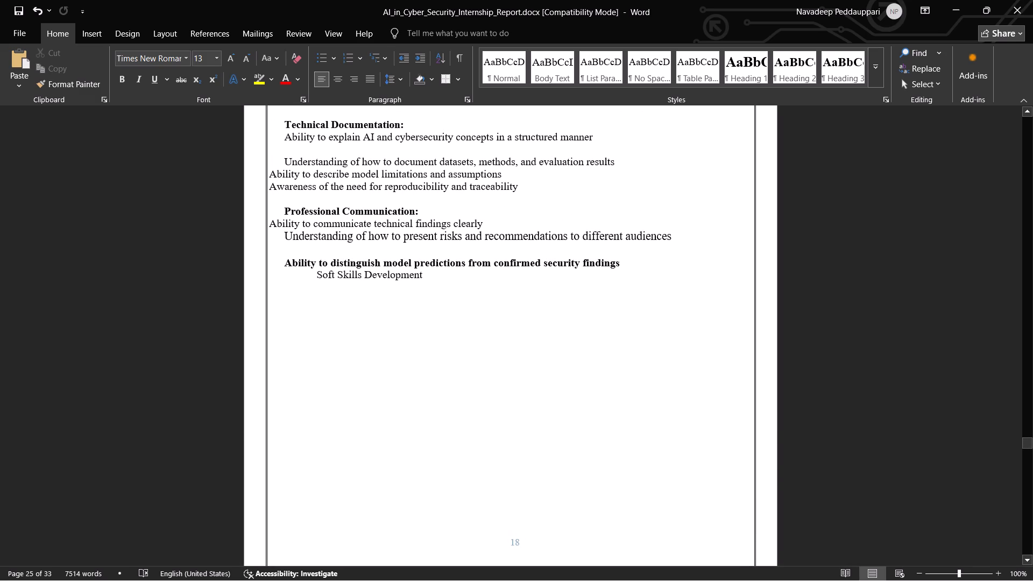
triple_click(364, 274)
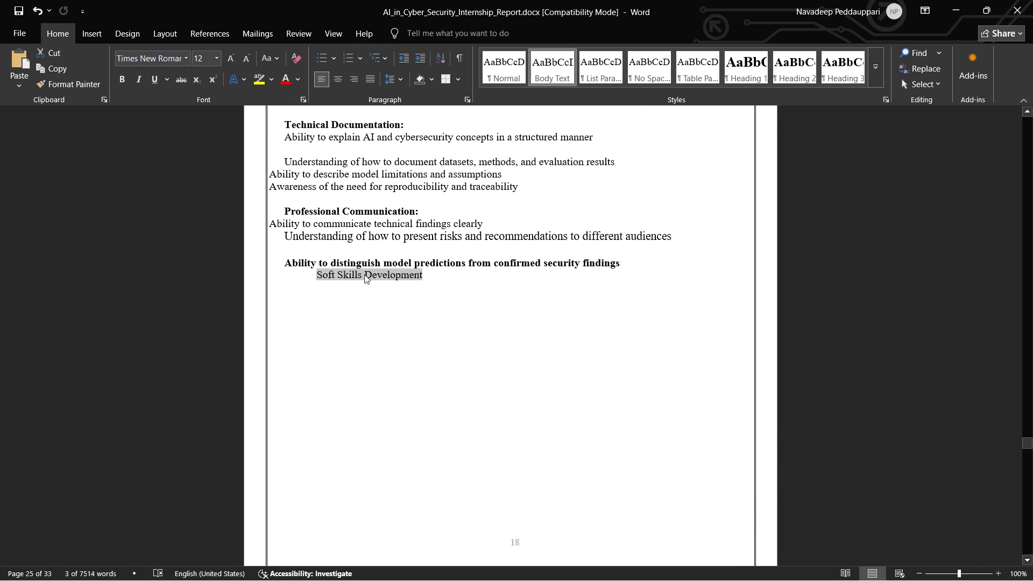
key(ctrl+alt+v)
Close the page gap after Soft Skills Development and place Self-Directed Learning on its own line directly beneath it.
scroll(364, 274, down, 2)
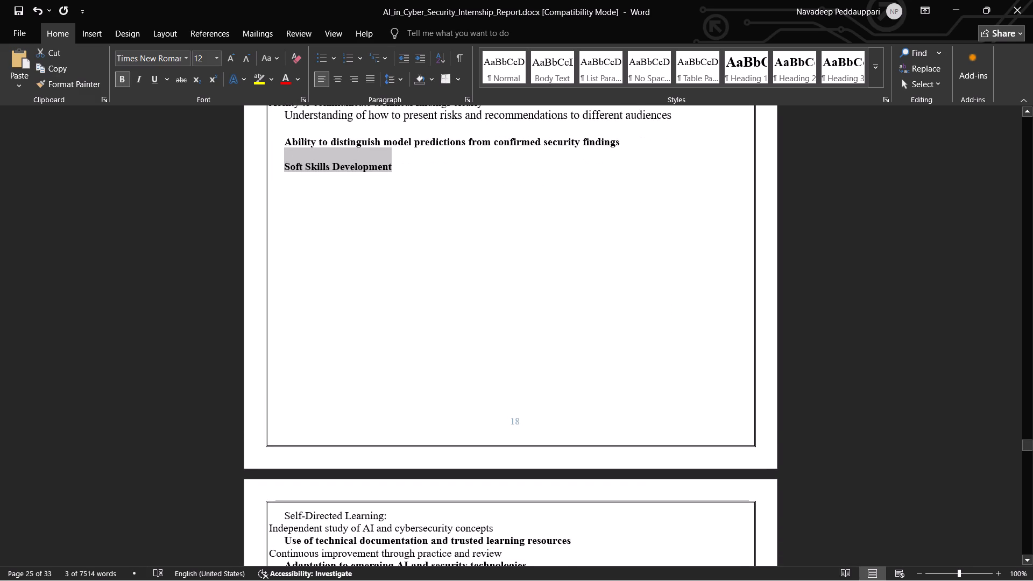
click(400, 200)
key(Delete)
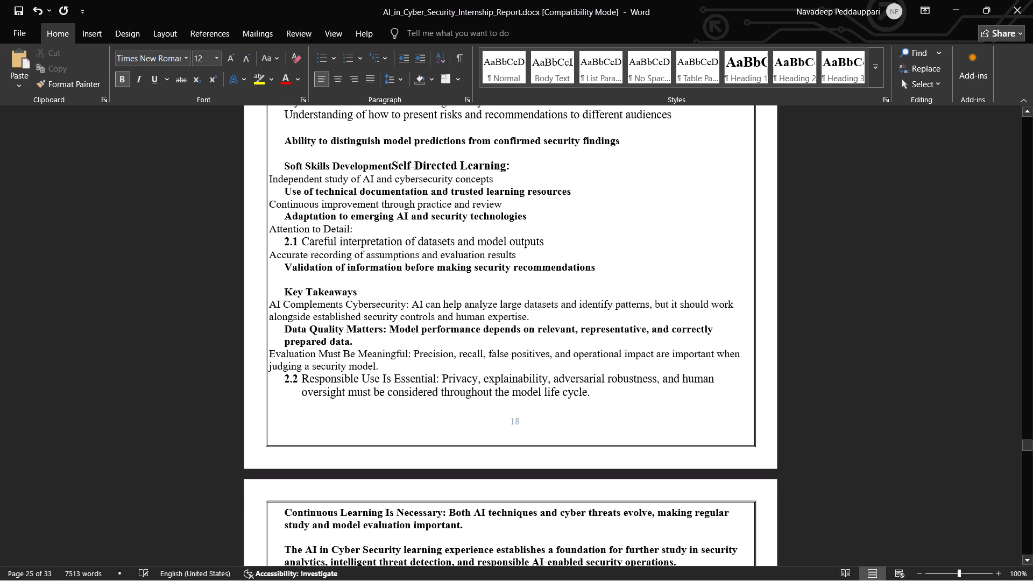
key(Return)
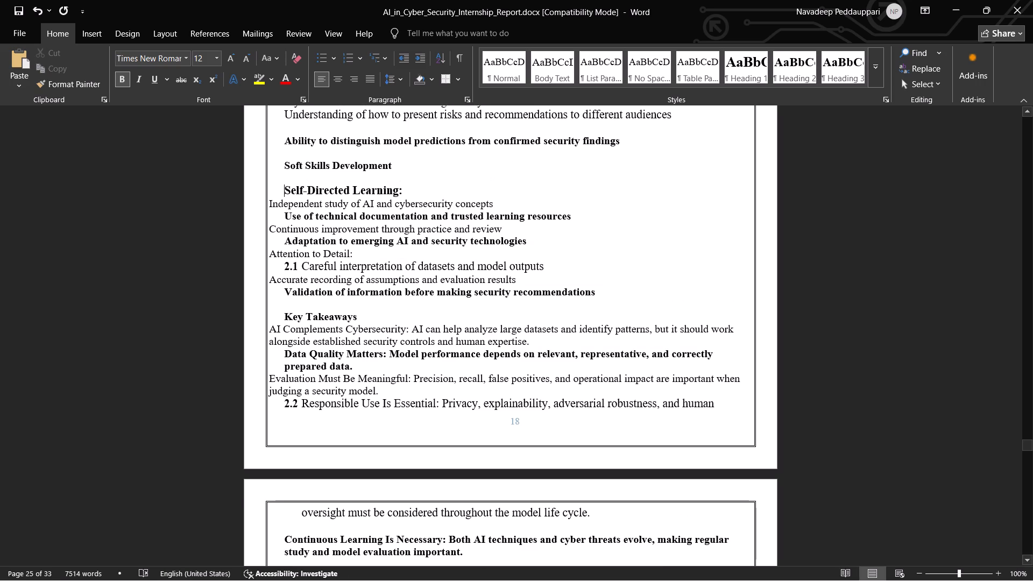
Apply the copied heading formatting to the Self-Directed Learning heading.
triple_click(352, 193)
key(ctrl+alt+v)
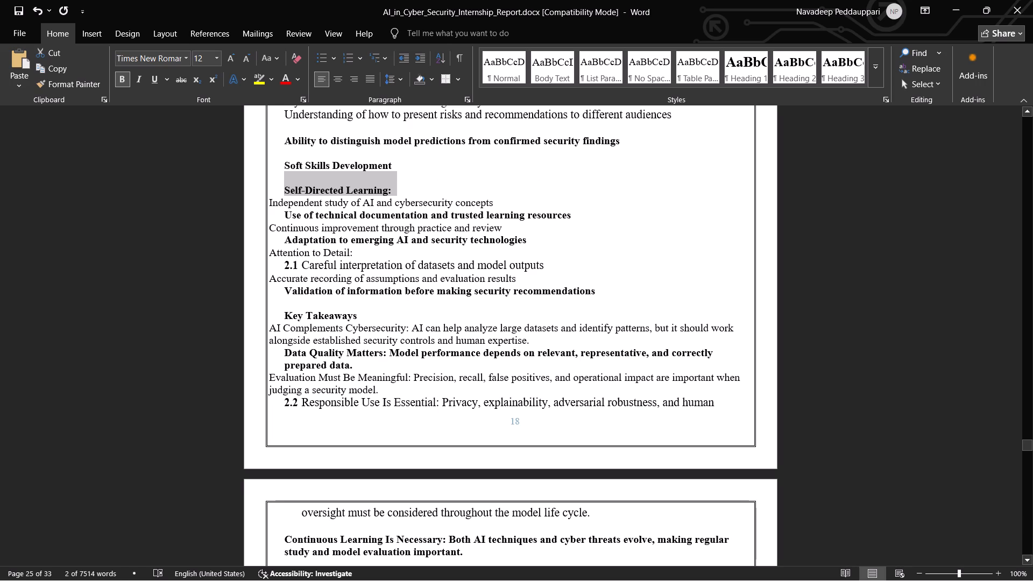
Remove the numbering from the line "Careful interpretation of datasets and model outputs".
click(293, 270)
key(BackSpace)
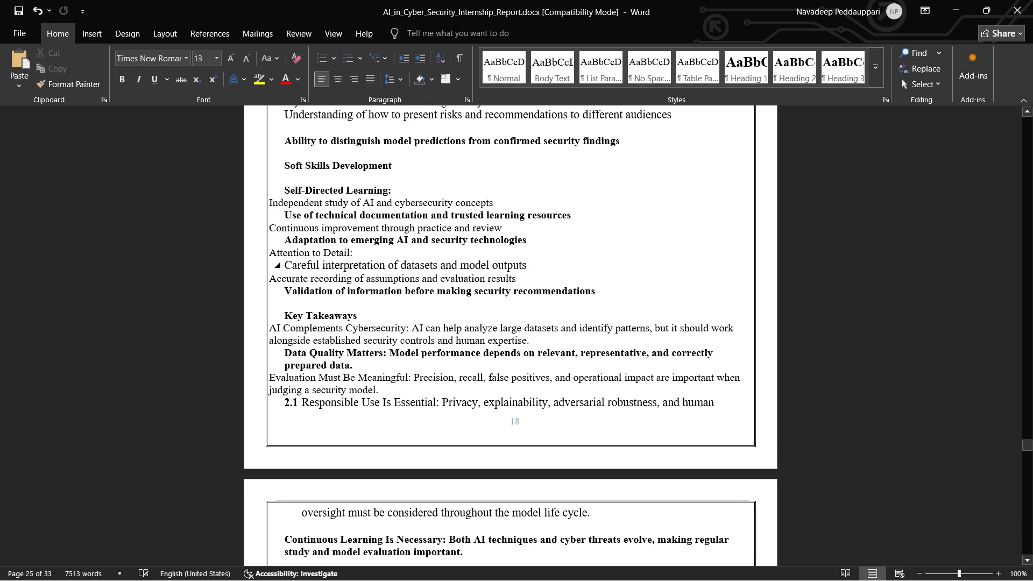
Apply the copied heading formatting to the Attention to Detail heading.
triple_click(300, 254)
click(300, 254)
triple_click(300, 254)
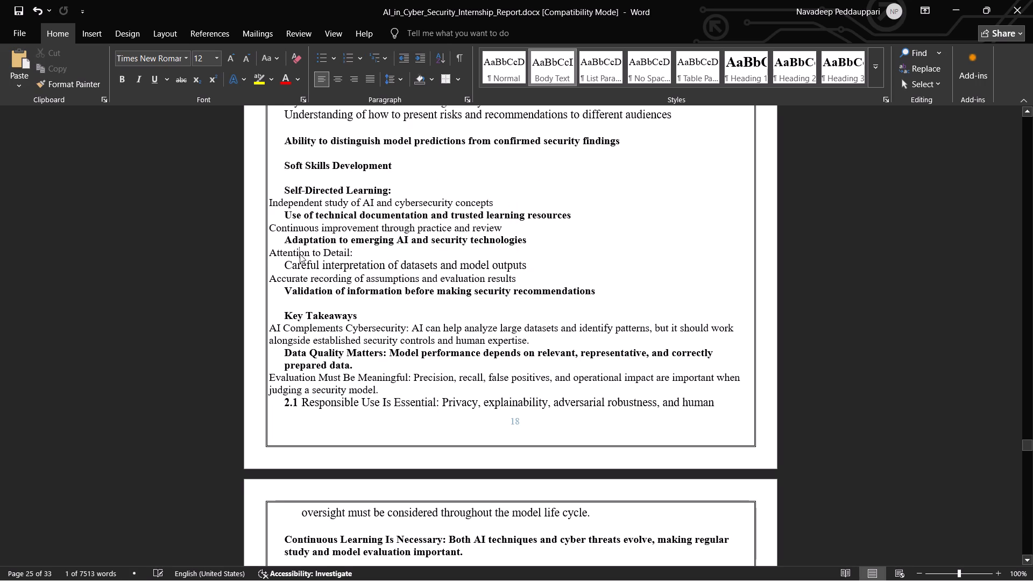
key(ctrl+alt+v)
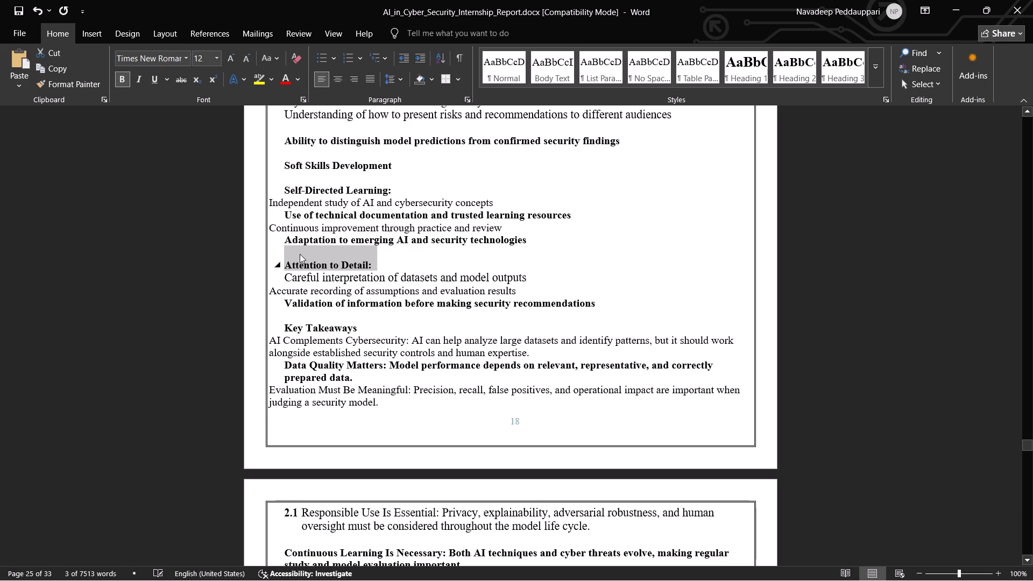
Copy the Key Takeaways heading's formatting from the reference report and apply it to the Key Takeaways heading in the AI in Cyber Security report.
scroll(300, 254, down, 1)
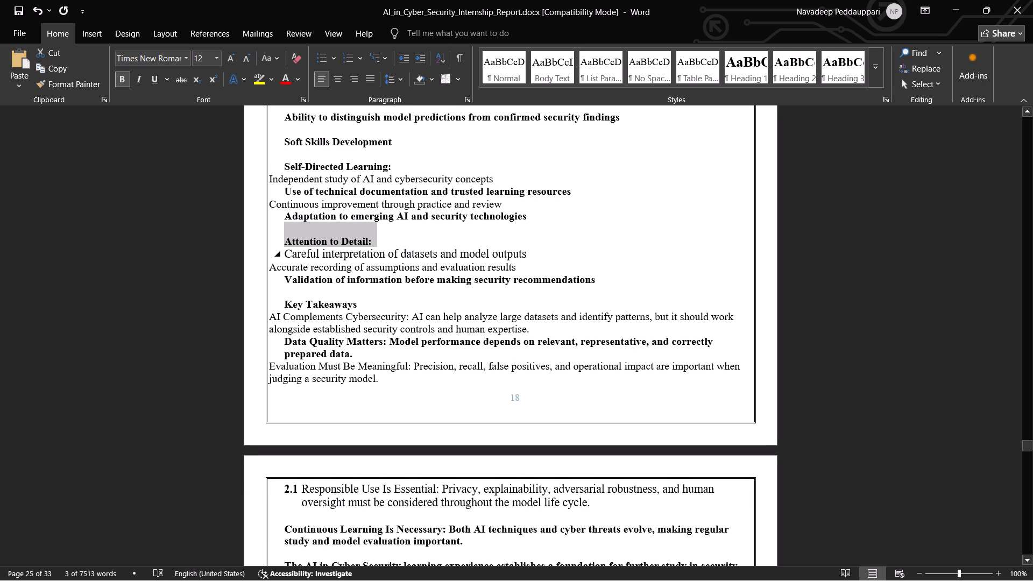
scroll(300, 254, down, 1)
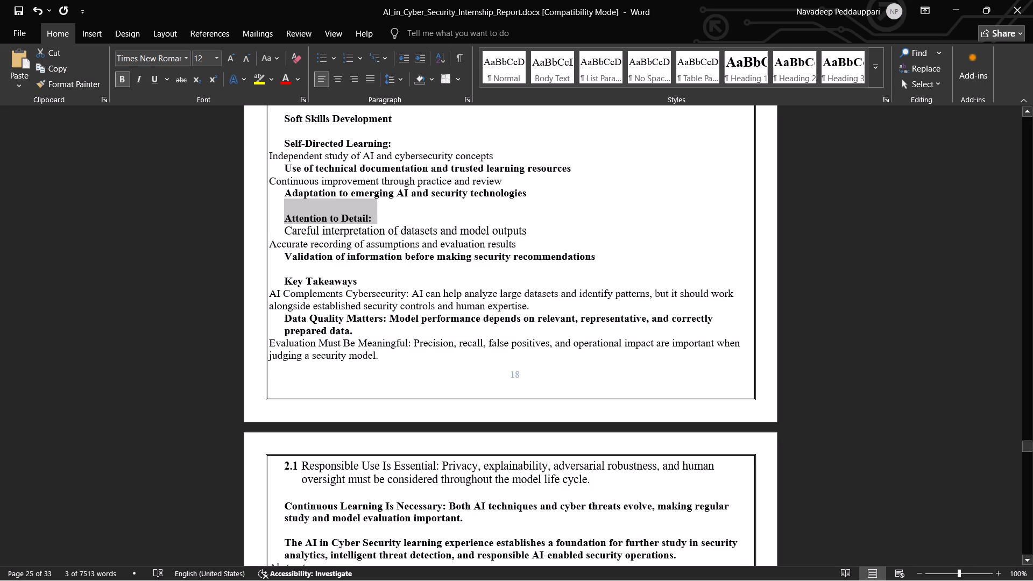
scroll(348, 317, down, 4)
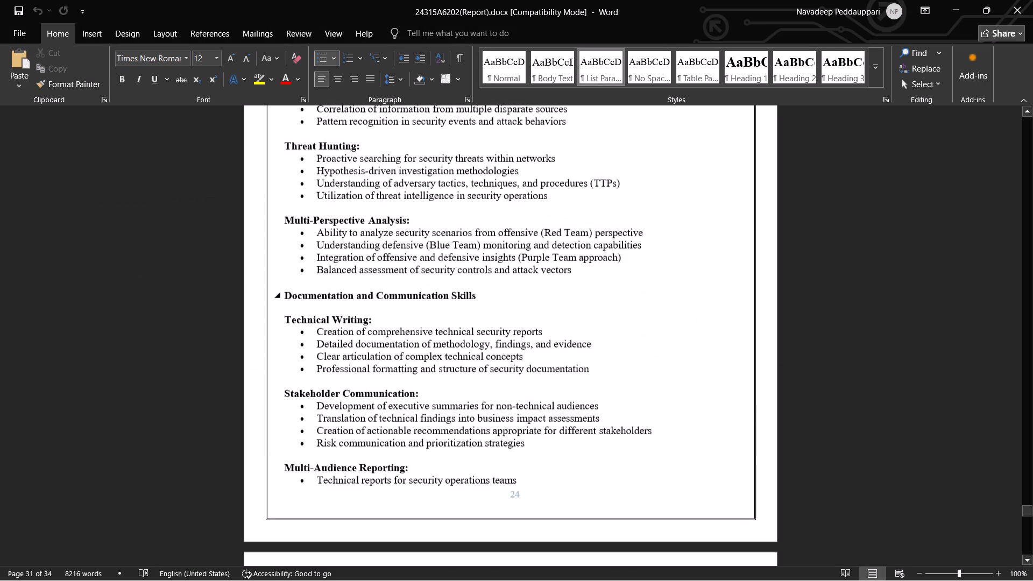
scroll(348, 317, down, 5)
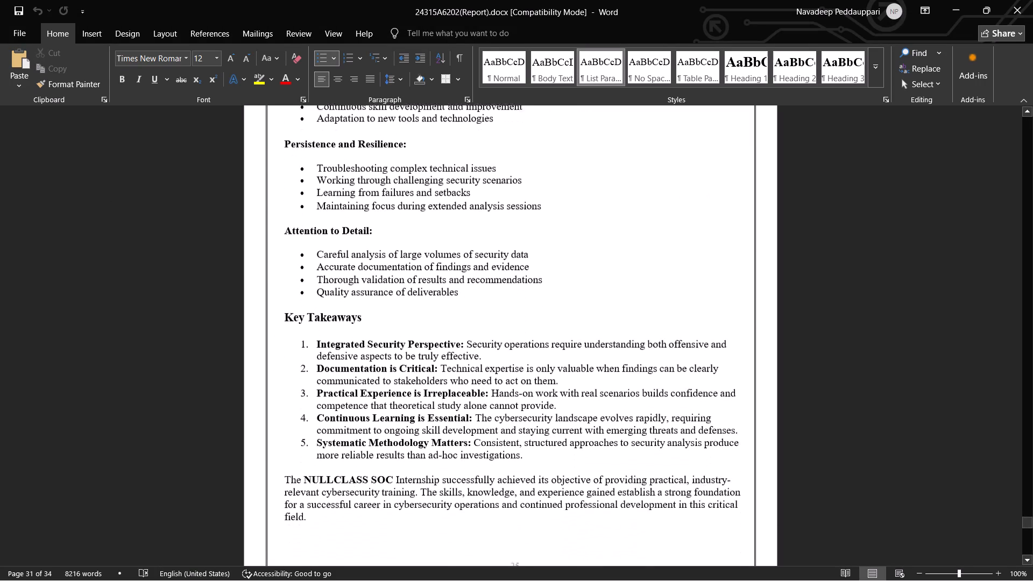
scroll(348, 317, down, 1)
double_click(330, 280)
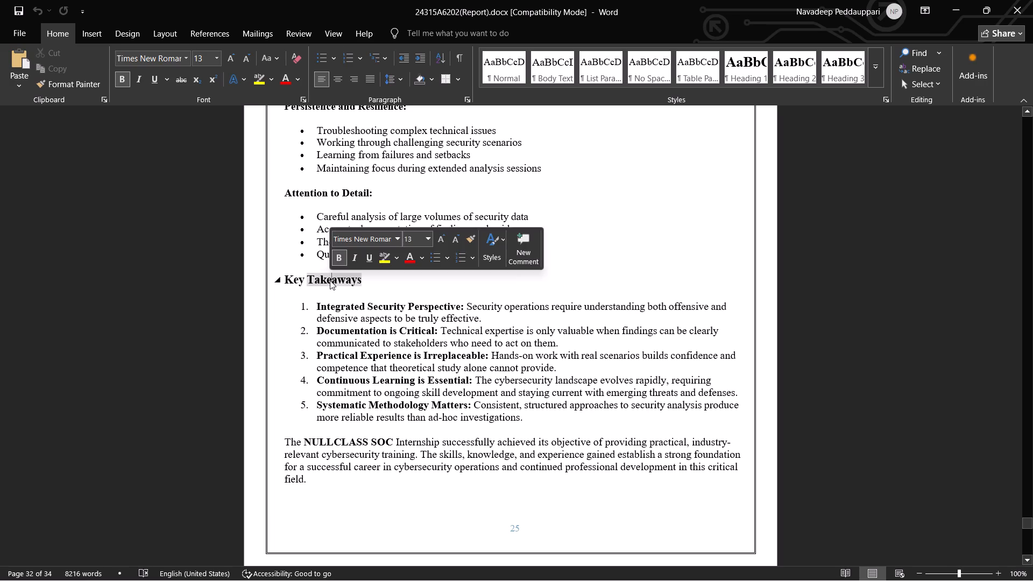
triple_click(330, 280)
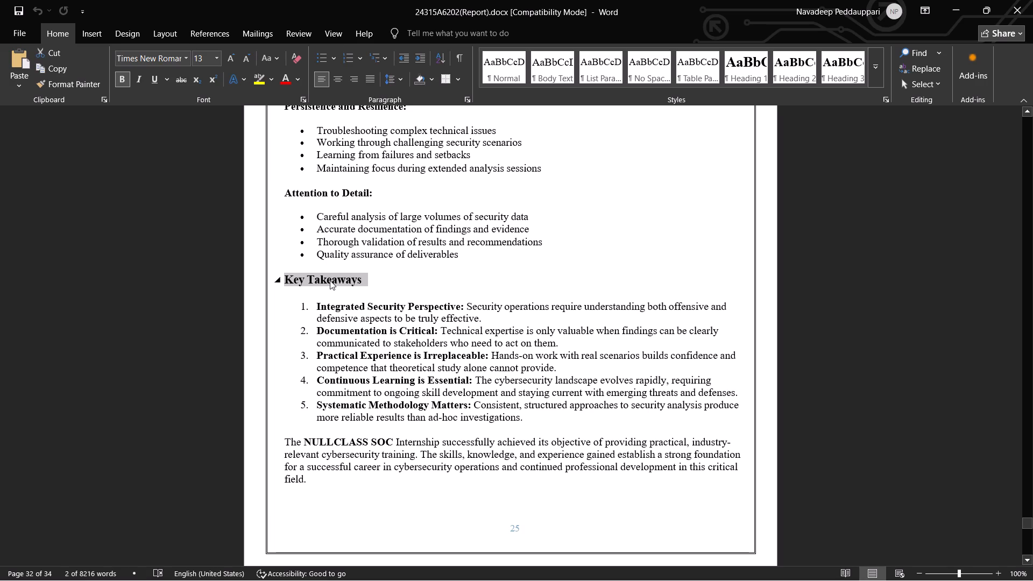
key(ctrl+alt+c)
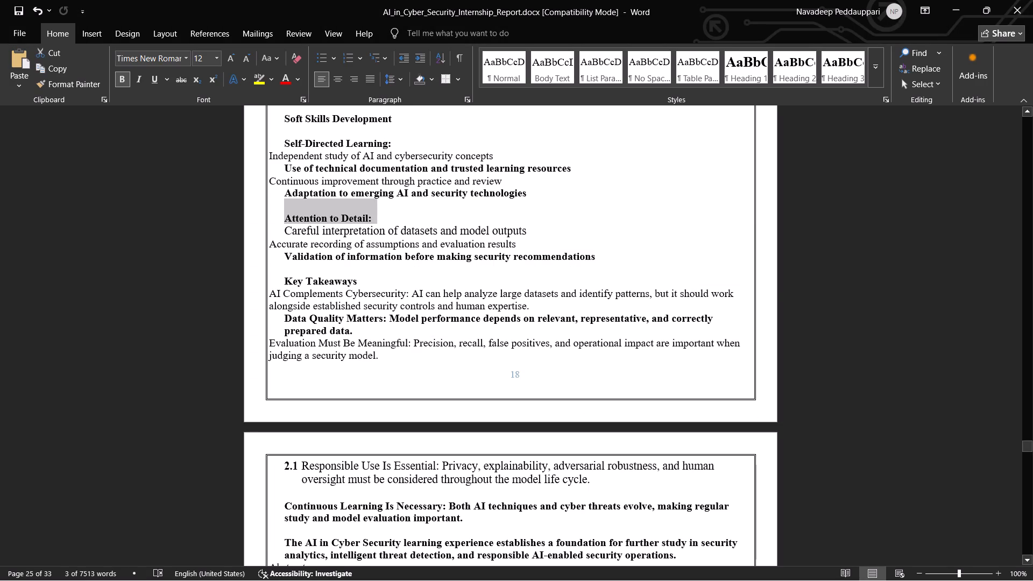
triple_click(303, 281)
click(303, 281)
triple_click(303, 281)
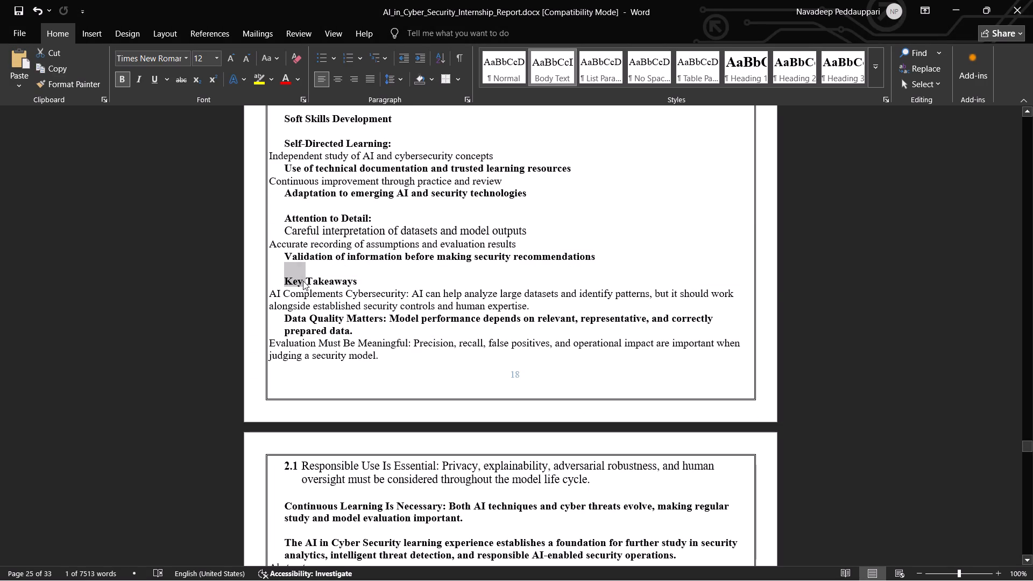
key(ctrl+alt+v)
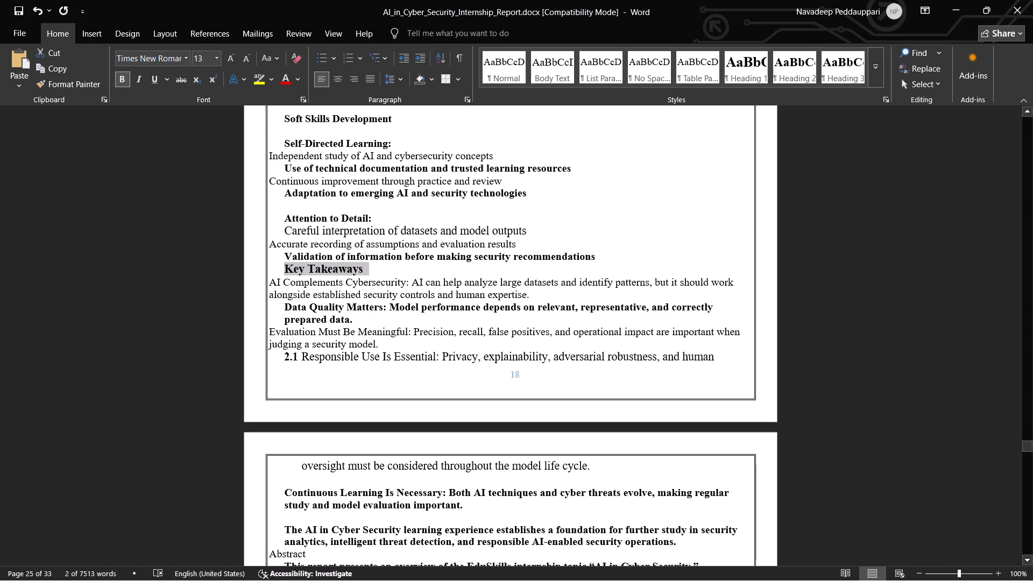
Add paragraph spacing before the Key Takeaways heading.
click(400, 80)
click(417, 206)
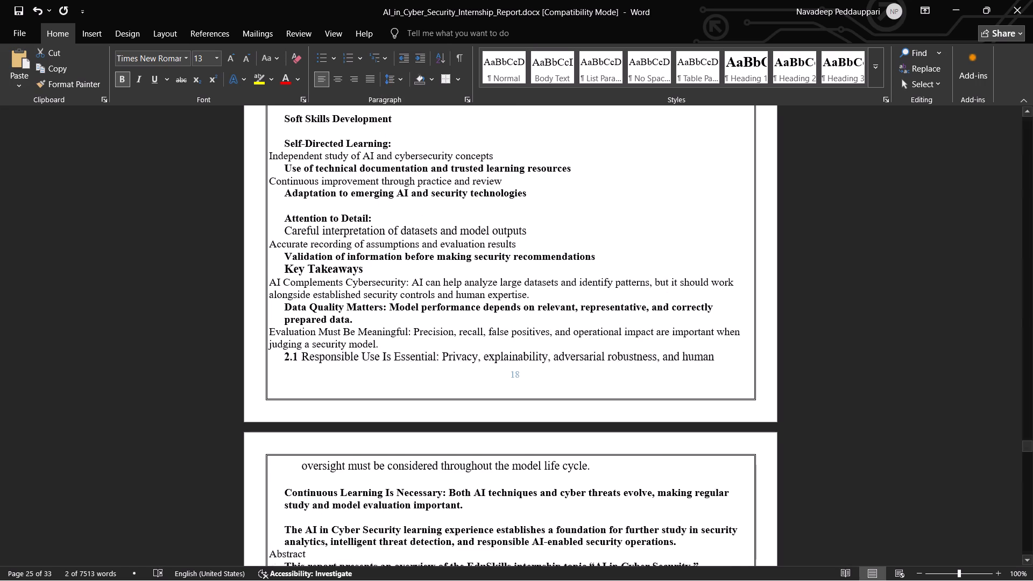
Remove the numbering from the line "Knowledge of model drift and continuous evaluation" above Analytical and Problem-Solving Skills.
scroll(377, 322, up, 1)
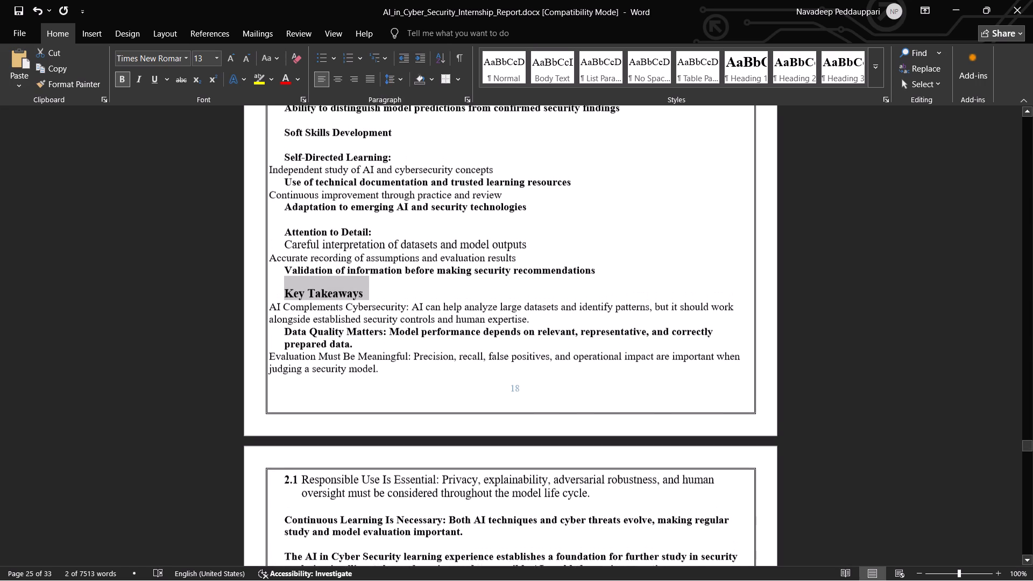
scroll(377, 322, up, 1)
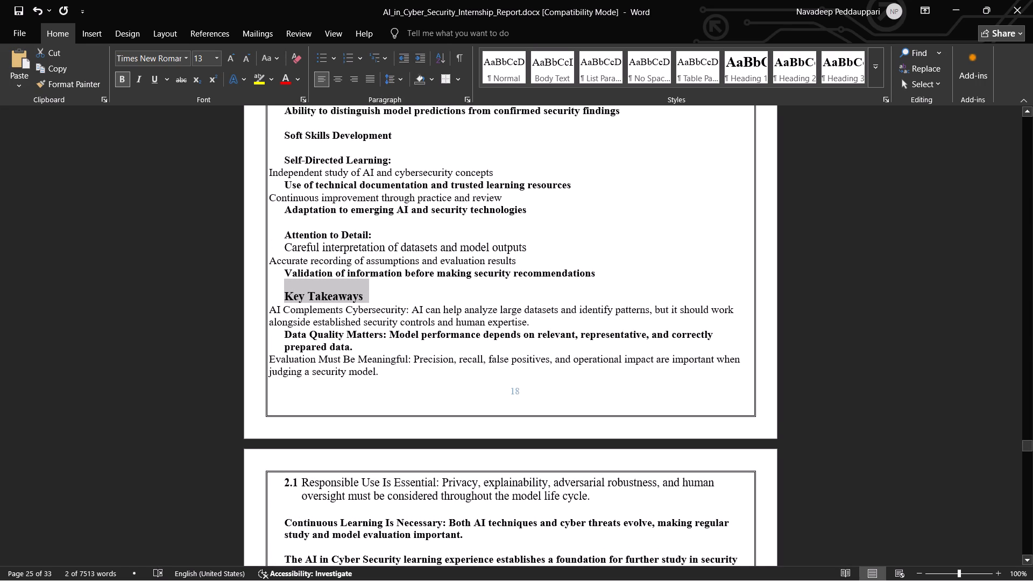
scroll(377, 322, up, 1)
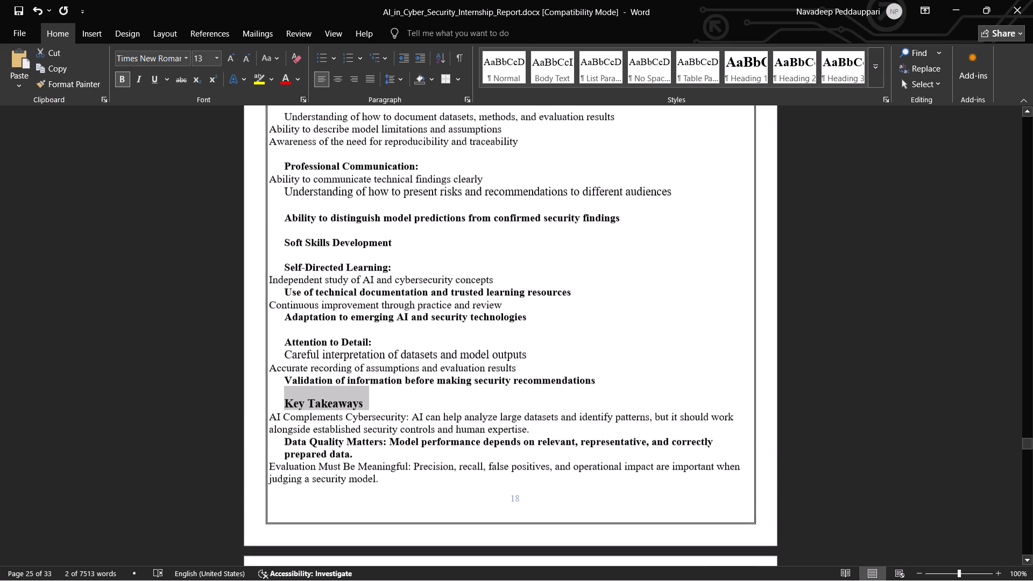
scroll(377, 322, up, 1)
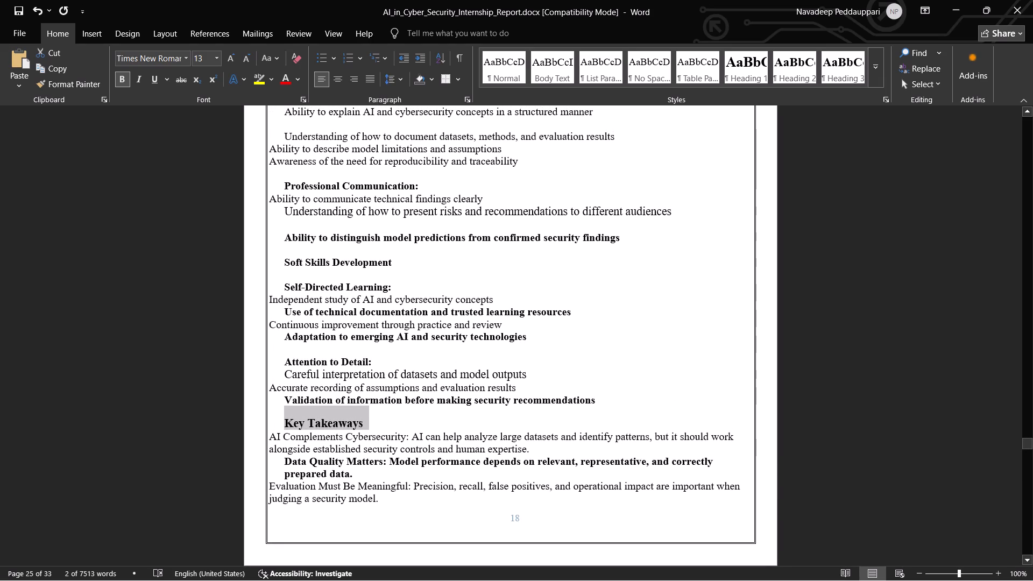
scroll(357, 324, up, 2)
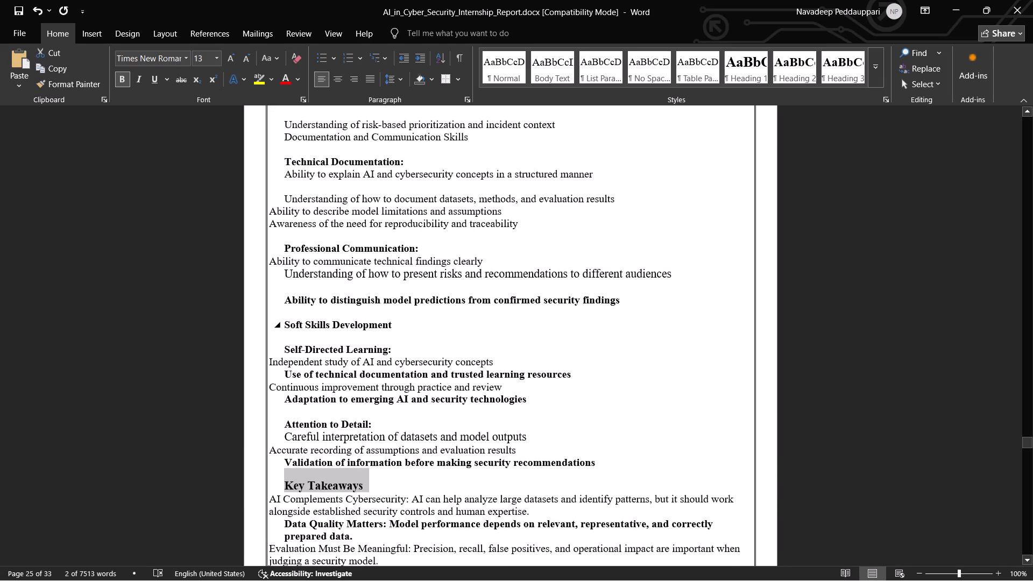
scroll(357, 324, up, 1)
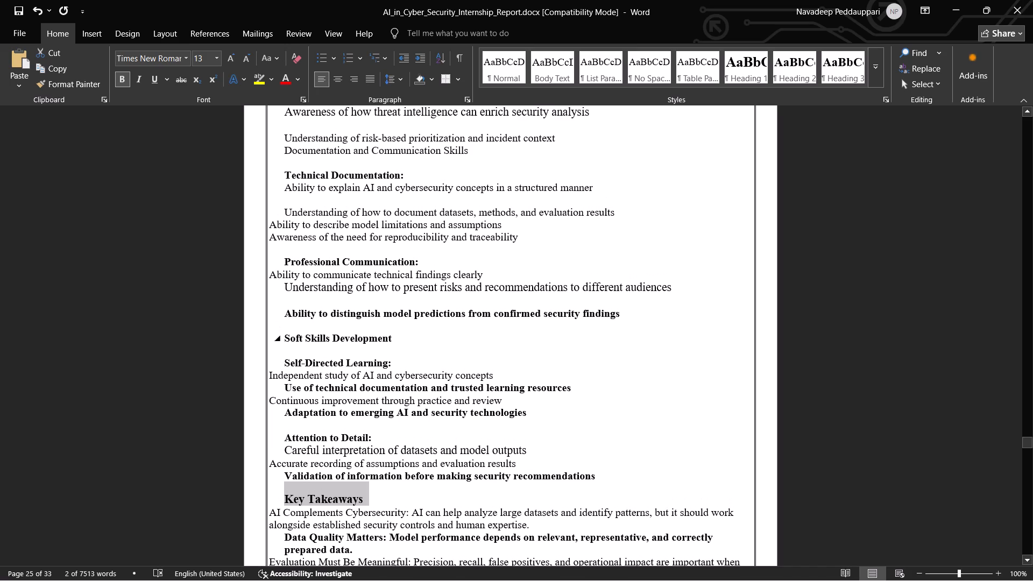
scroll(357, 324, up, 3)
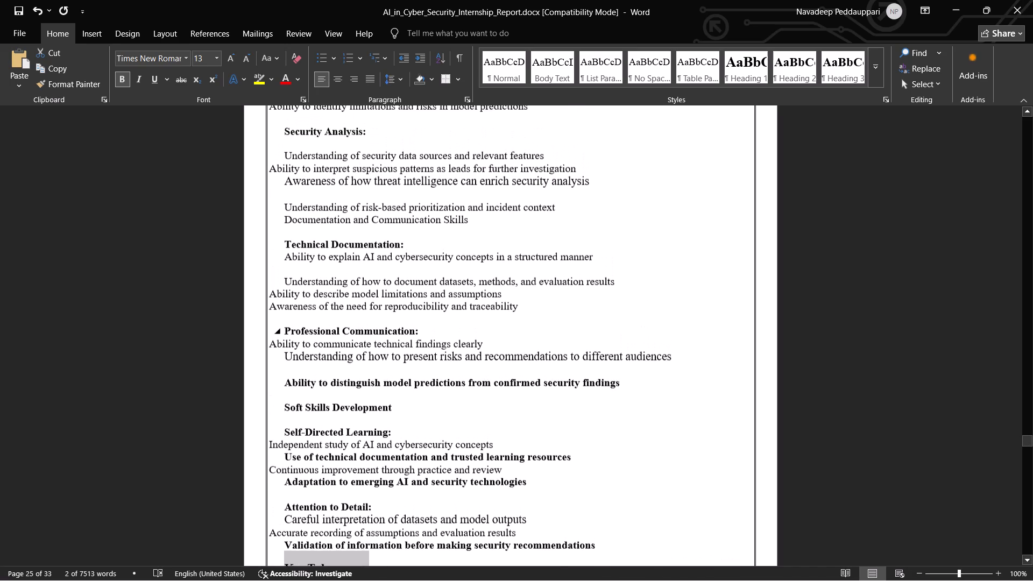
scroll(357, 324, up, 3)
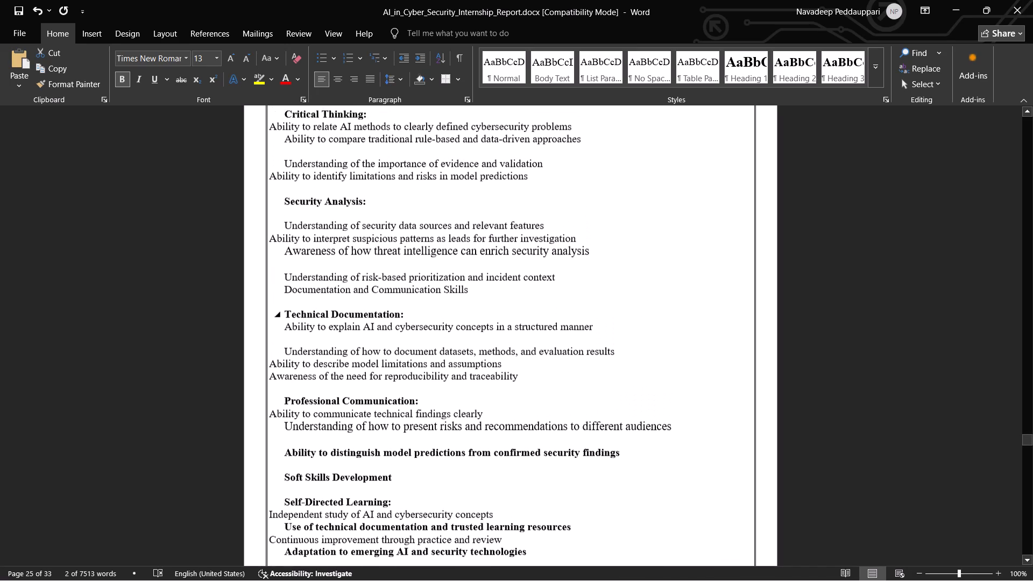
scroll(357, 324, up, 3)
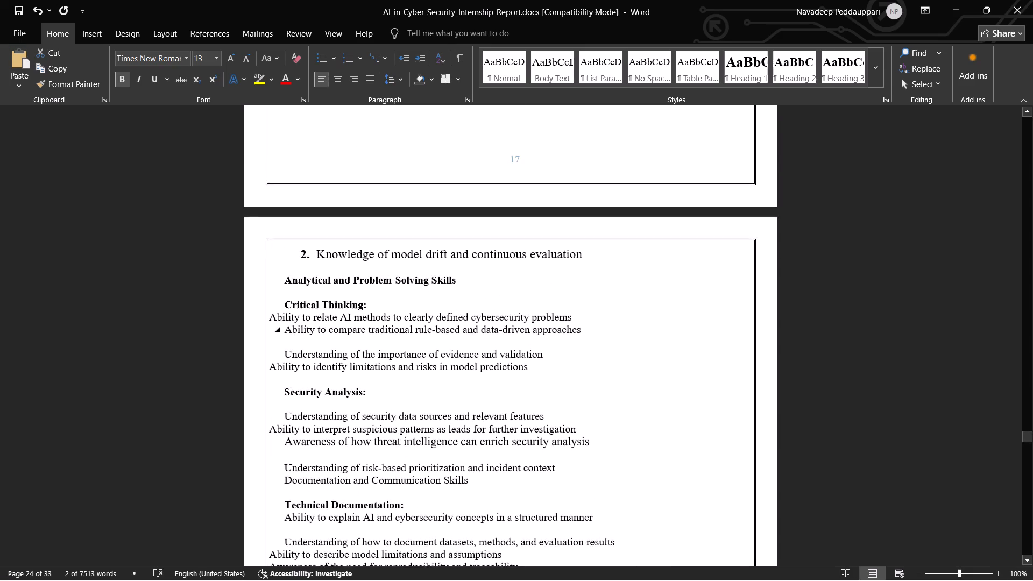
scroll(357, 324, up, 1)
click(305, 291)
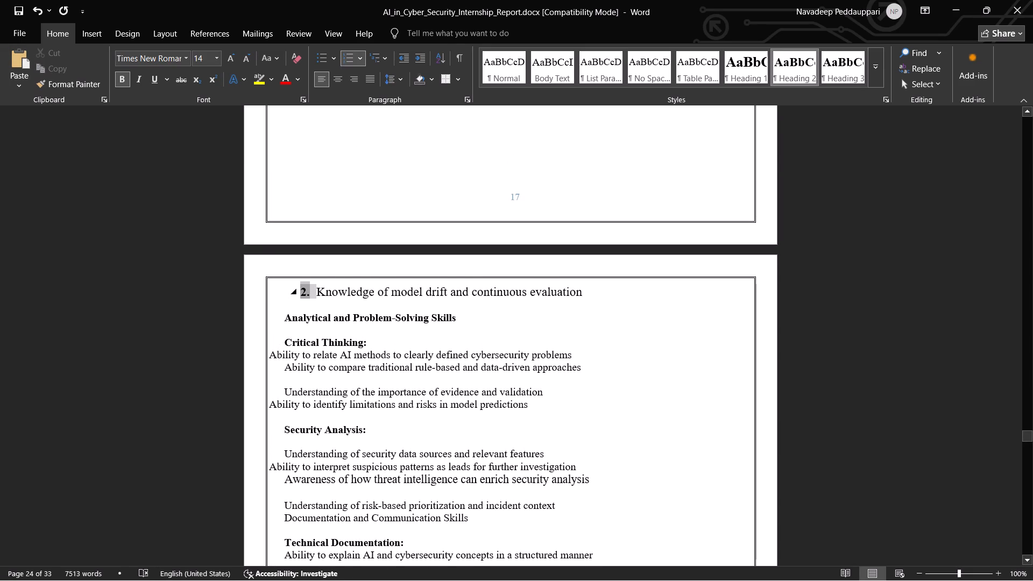
key(BackSpace)
Copy the formatting of the four numbered Model Evaluation items and apply it to the four lines under AI and Machine Learning Fundamentals.
scroll(305, 291, up, 4)
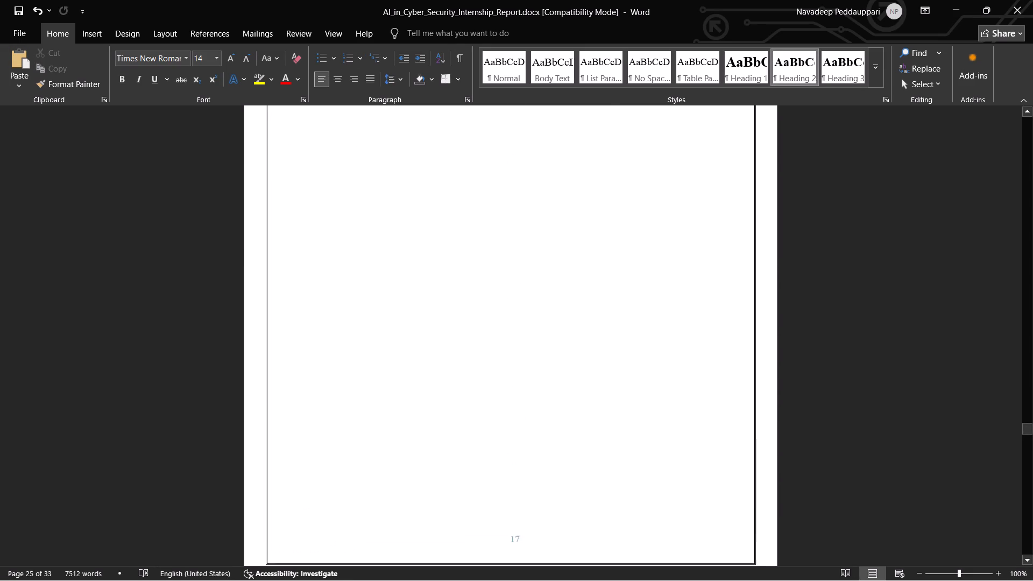
scroll(305, 291, up, 2)
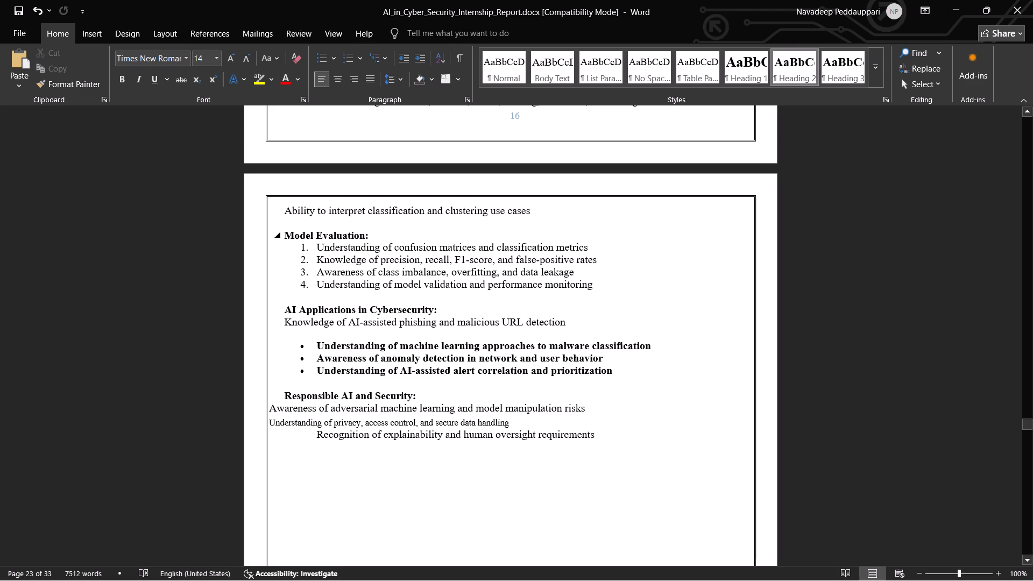
drag(319, 247, 546, 280)
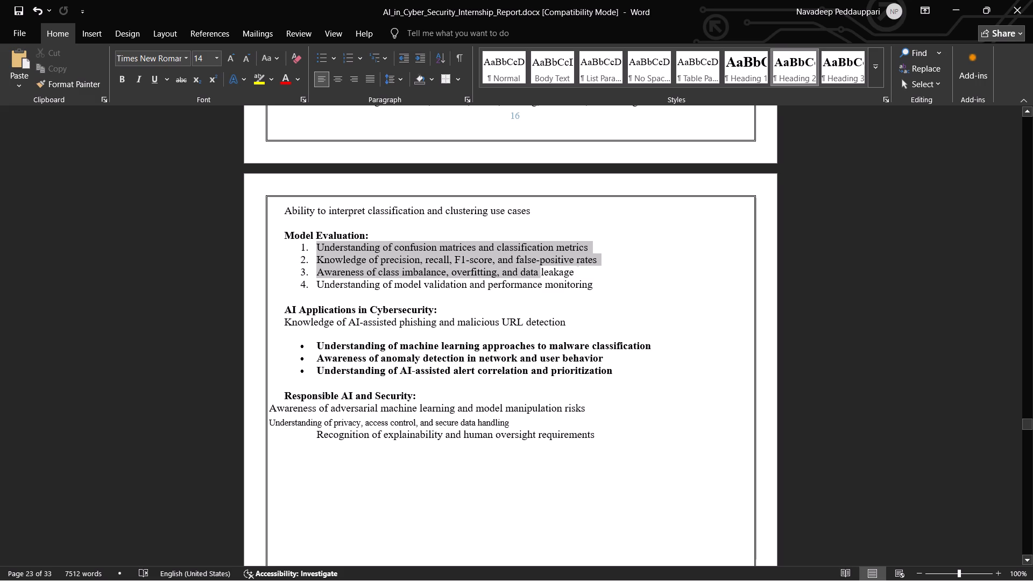
drag(546, 280, 591, 279)
key(ctrl+alt+c)
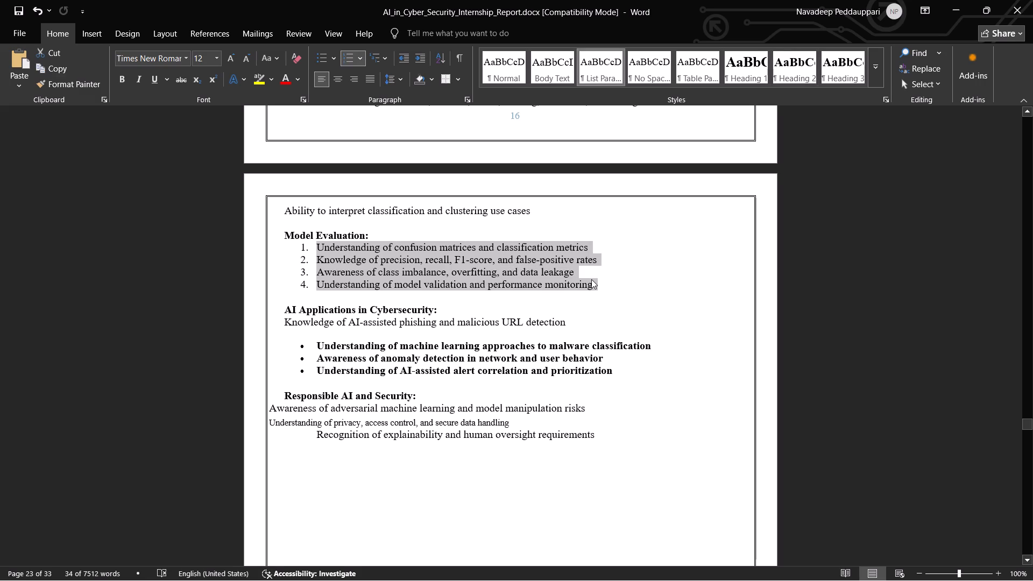
scroll(507, 337, up, 2)
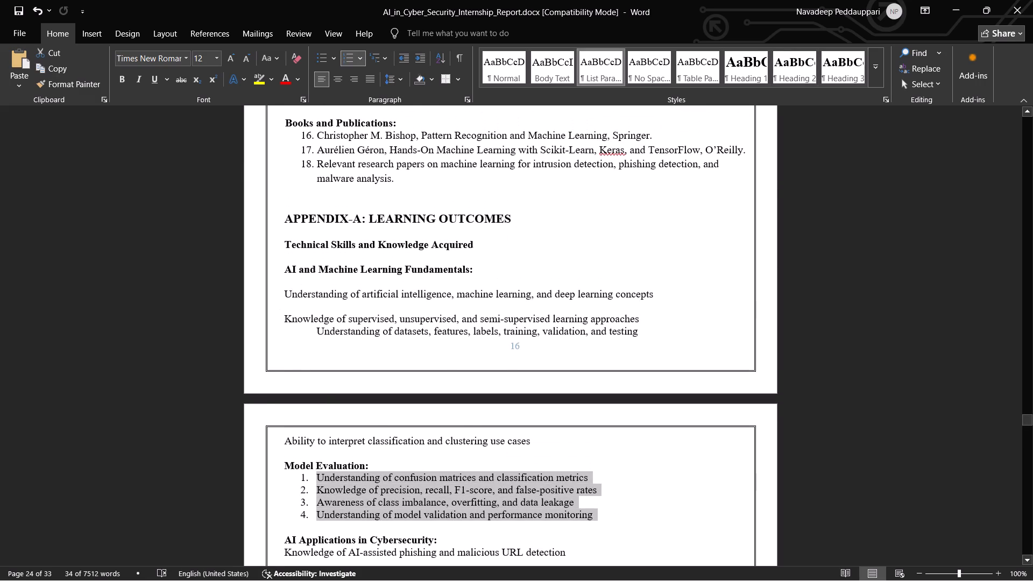
scroll(507, 337, up, 2)
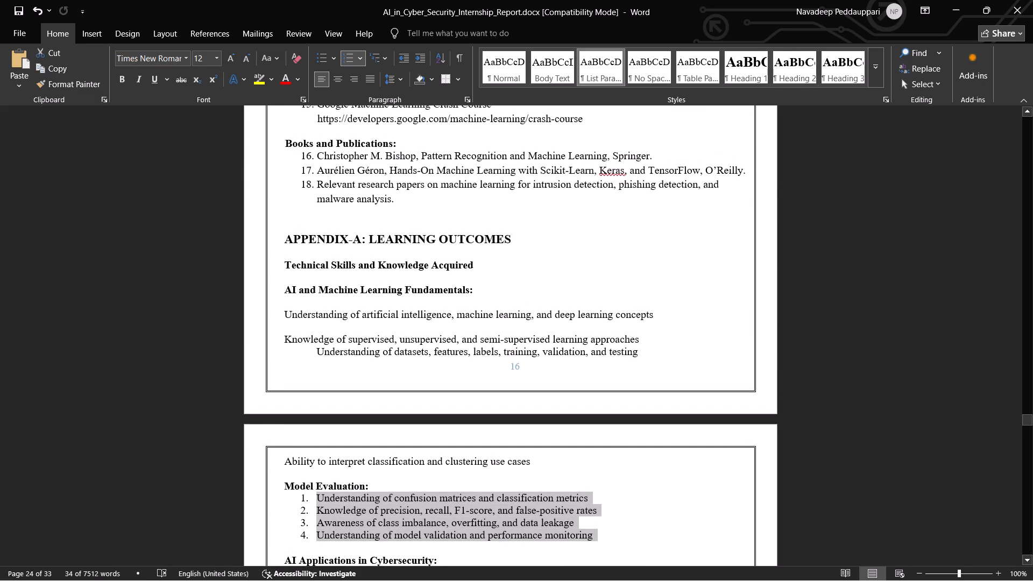
scroll(507, 337, up, 3)
scroll(507, 337, down, 1)
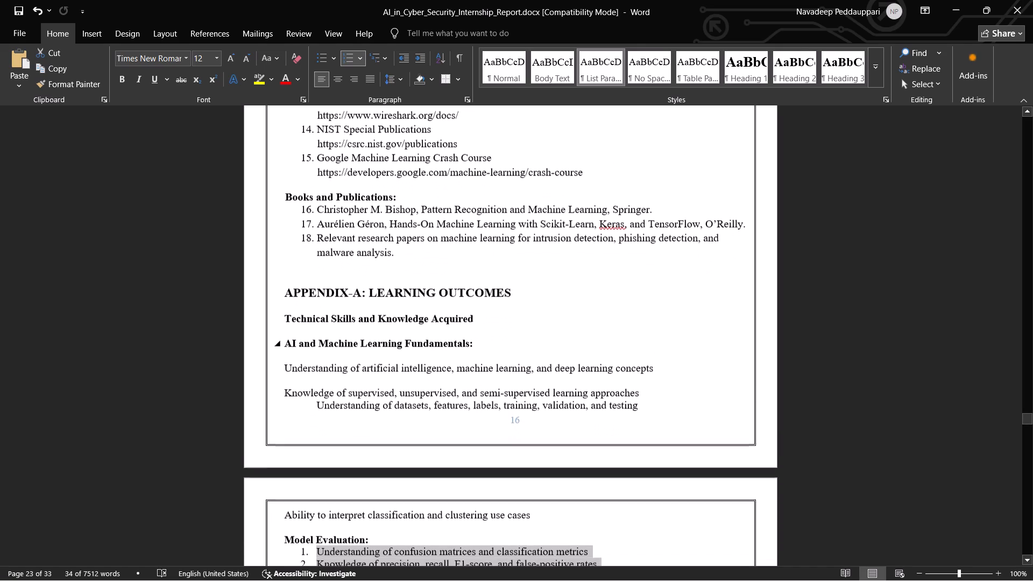
scroll(507, 337, down, 1)
drag(285, 365, 544, 514)
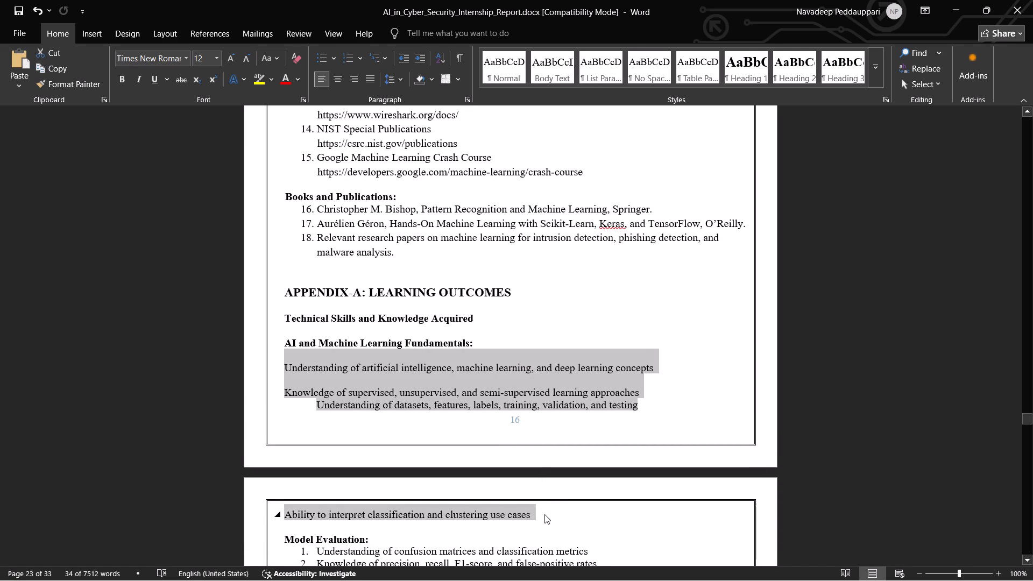
key(ctrl+alt+v)
Remove the numbering from the four items under AI and Machine Learning Fundamentals.
scroll(544, 514, down, 1)
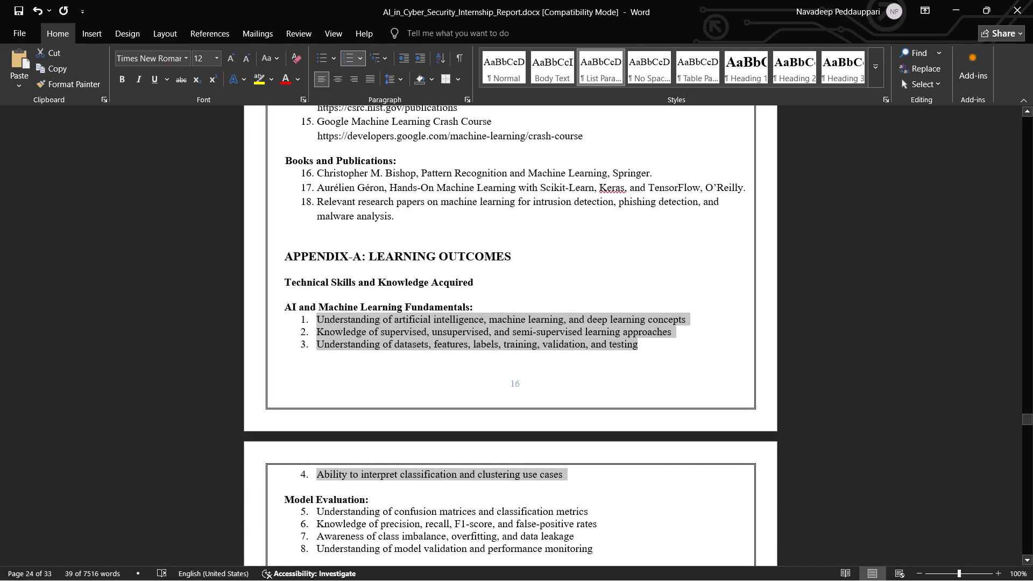
scroll(544, 514, down, 1)
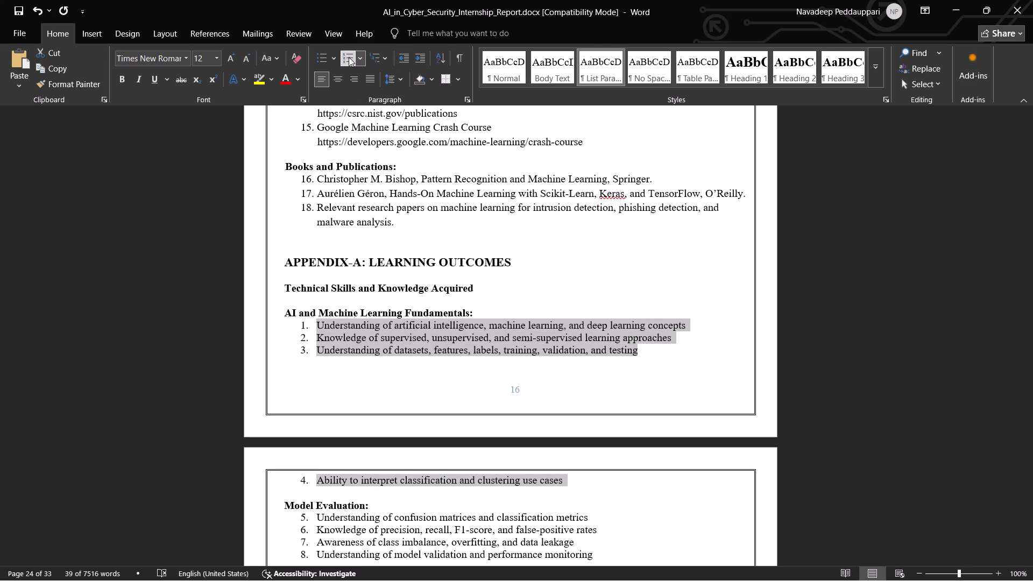
click(349, 57)
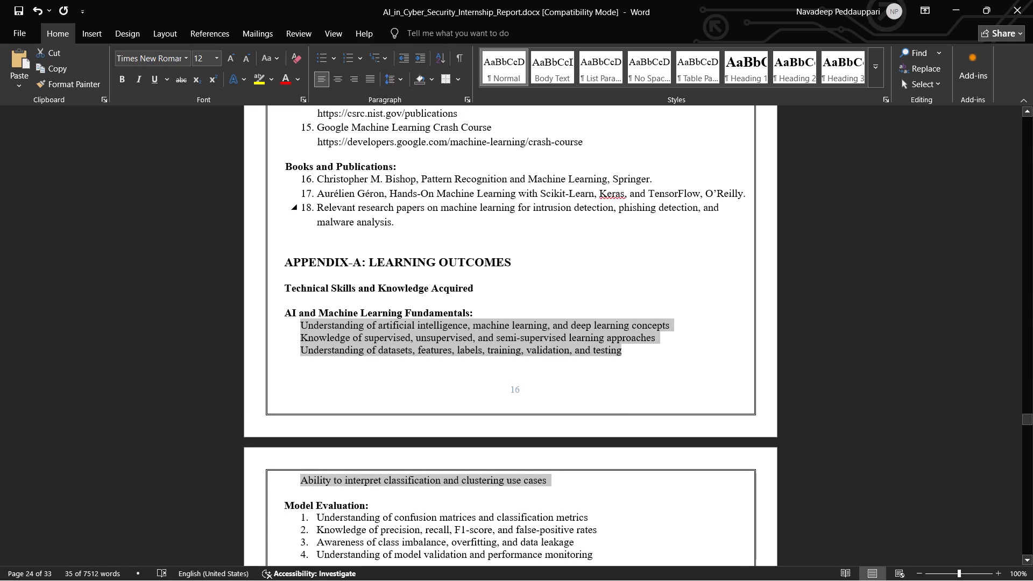
Copy the formatting of the body text in the Recommendations for Further Learning paragraph, above the Conclusion heading.
scroll(364, 215, up, 7)
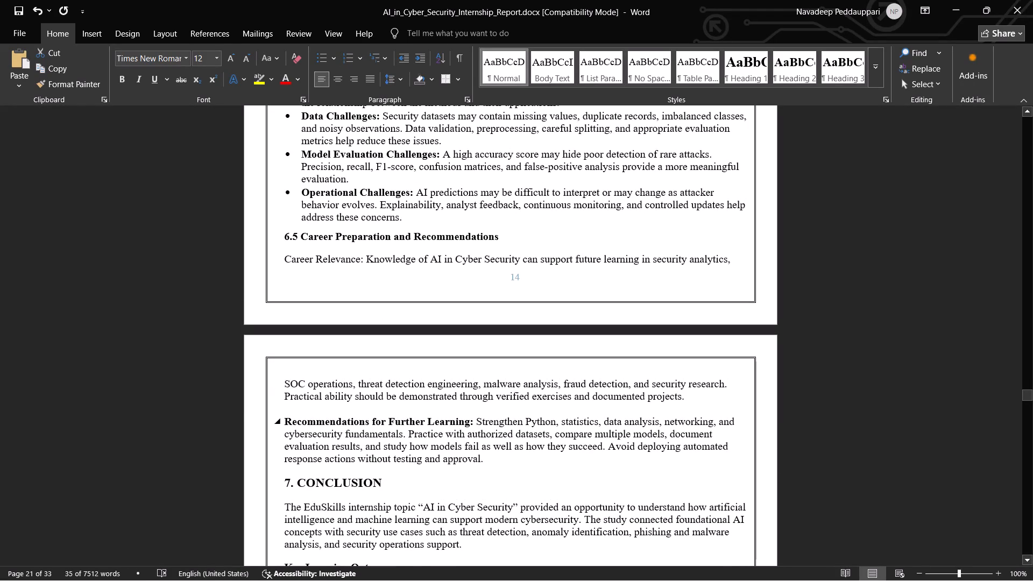
drag(477, 423, 487, 455)
key(ctrl+alt+v)
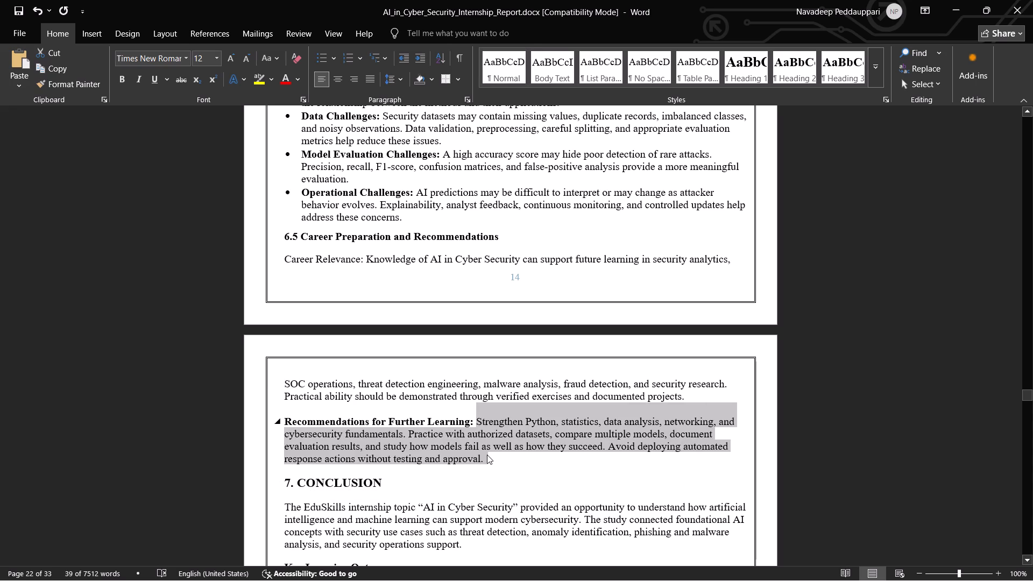
key(ctrl+z)
key(ctrl+alt+c)
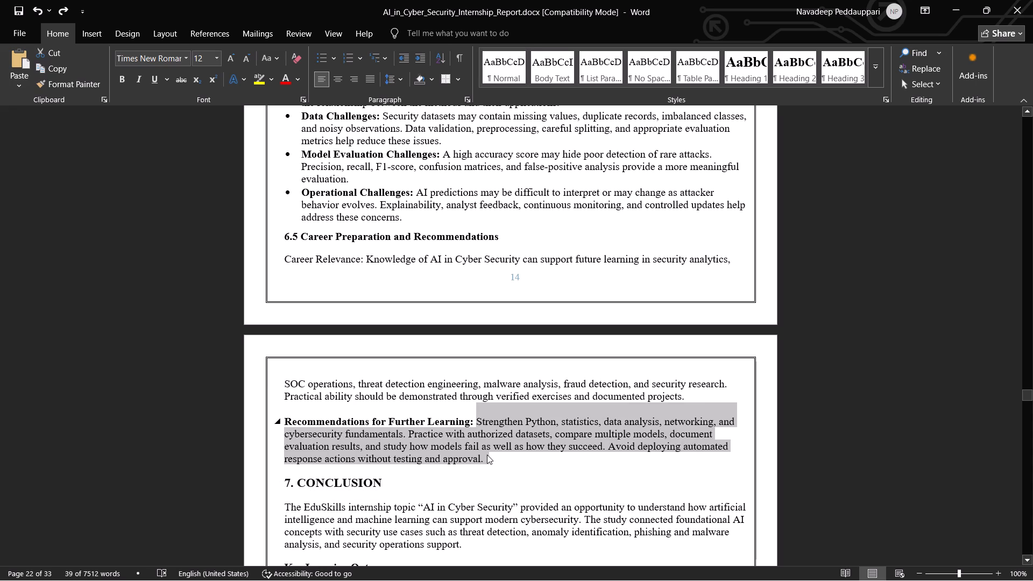
Apply the copied body-text formatting to the four numbered items under Model Evaluation in Appendix-A.
scroll(487, 455, down, 11)
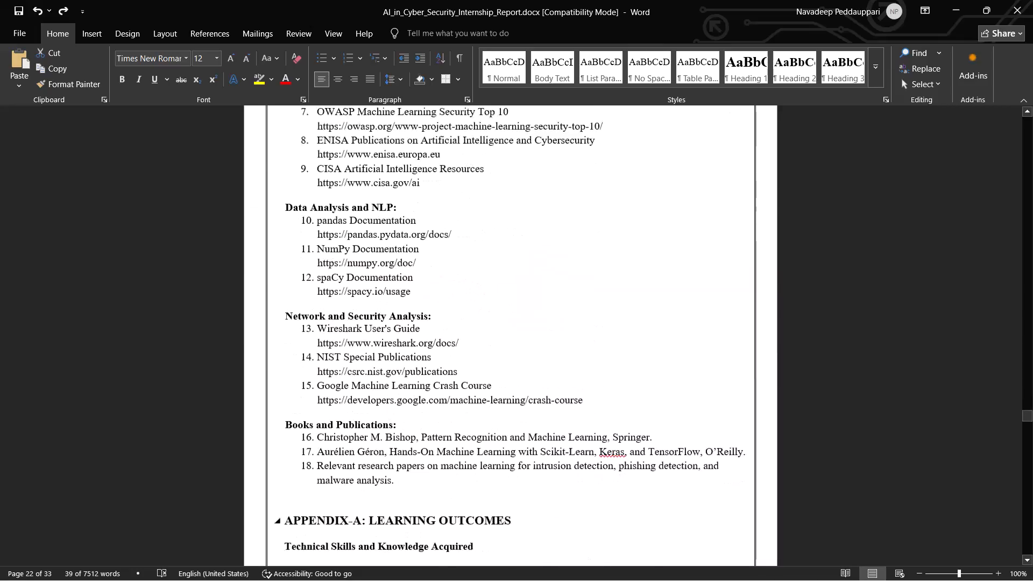
scroll(487, 455, down, 5)
scroll(487, 455, up, 5)
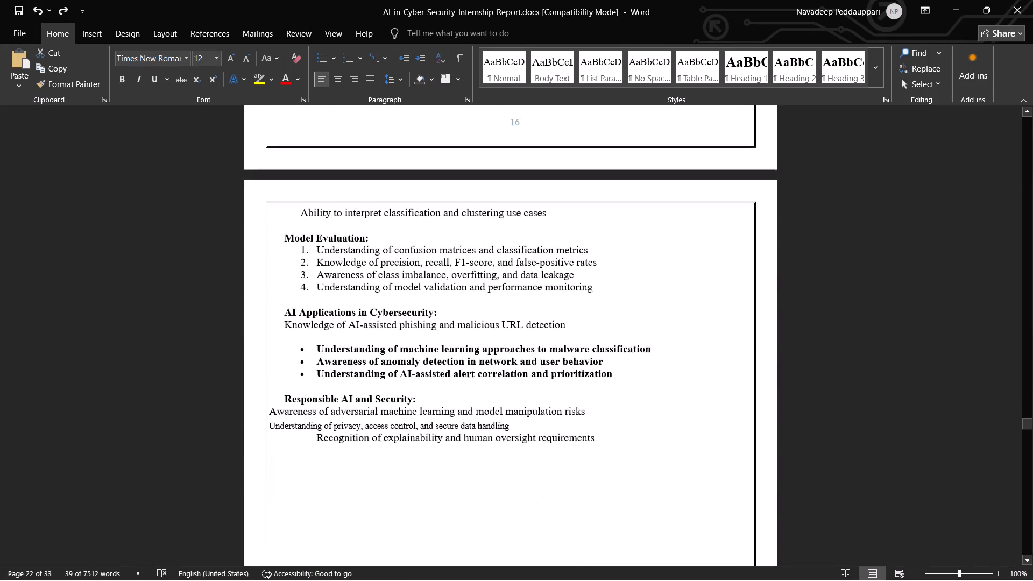
scroll(487, 455, up, 3)
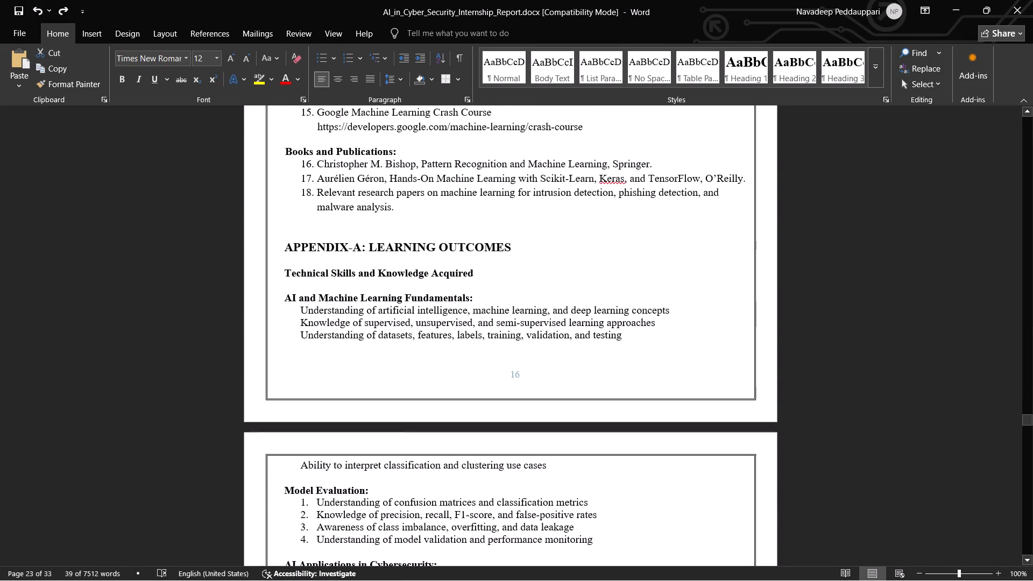
scroll(487, 455, down, 1)
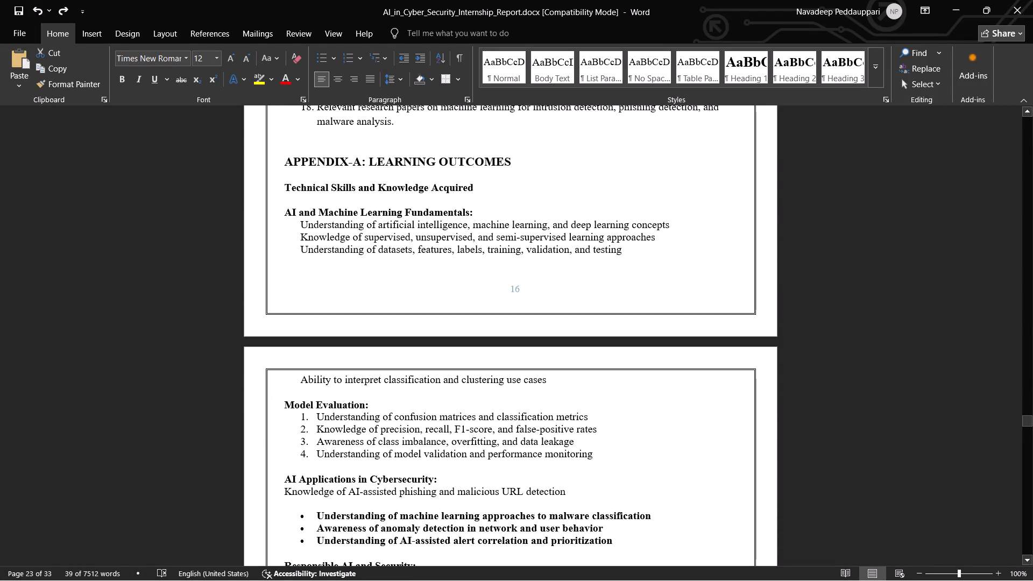
scroll(487, 455, down, 1)
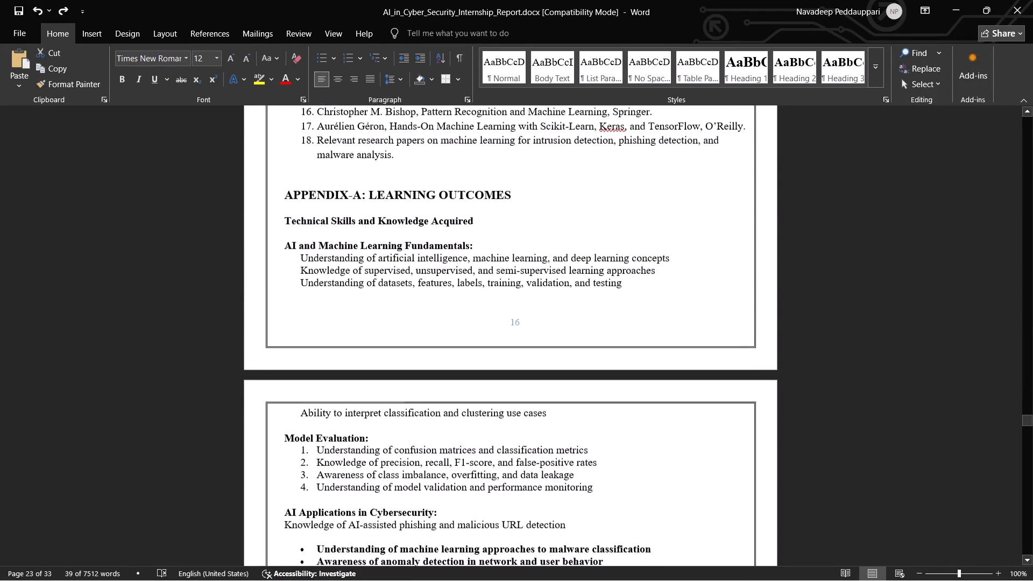
scroll(487, 455, down, 1)
drag(317, 435, 593, 474)
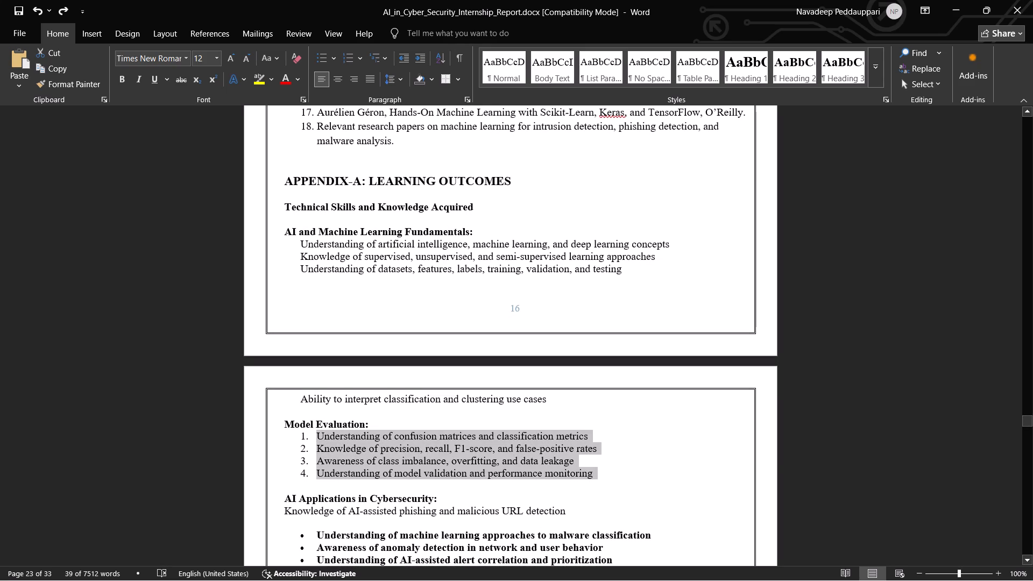
drag(593, 474, 599, 474)
key(ctrl+alt+v)
Remove the numbering from the four items under Model Evaluation.
scroll(599, 474, down, 1)
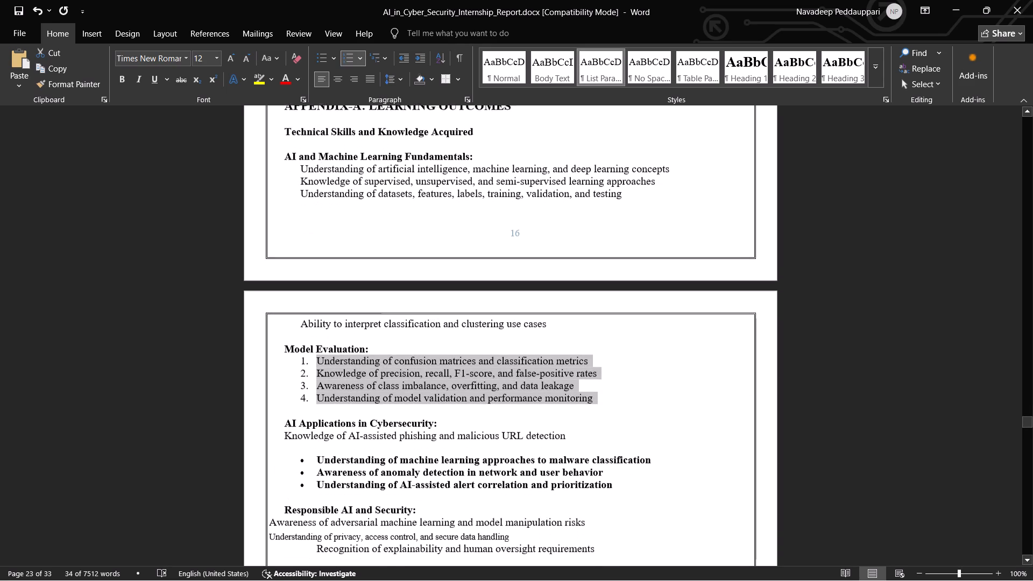
scroll(599, 474, down, 1)
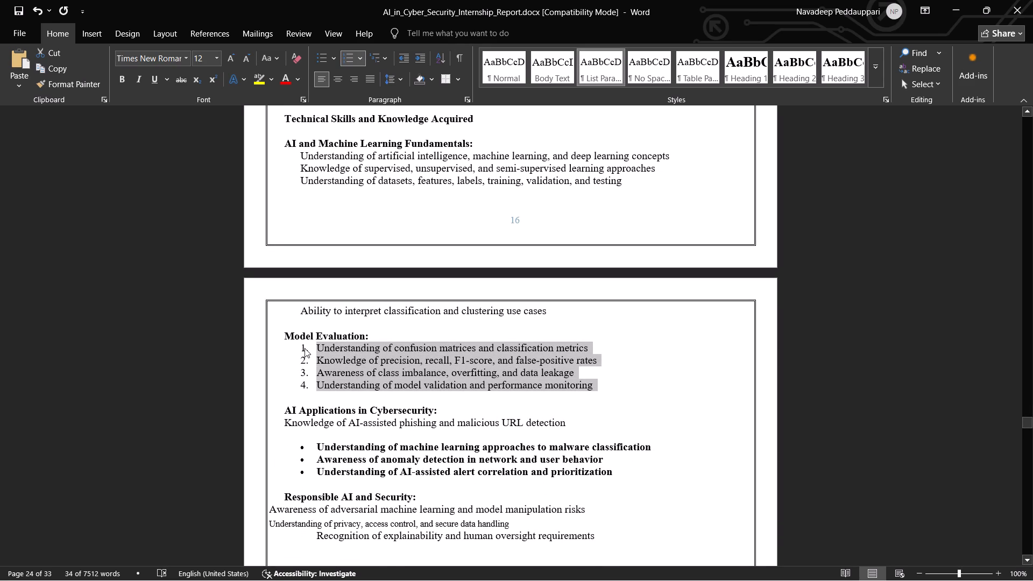
click(305, 348)
key(BackSpace)
key(Up)
key(Down)
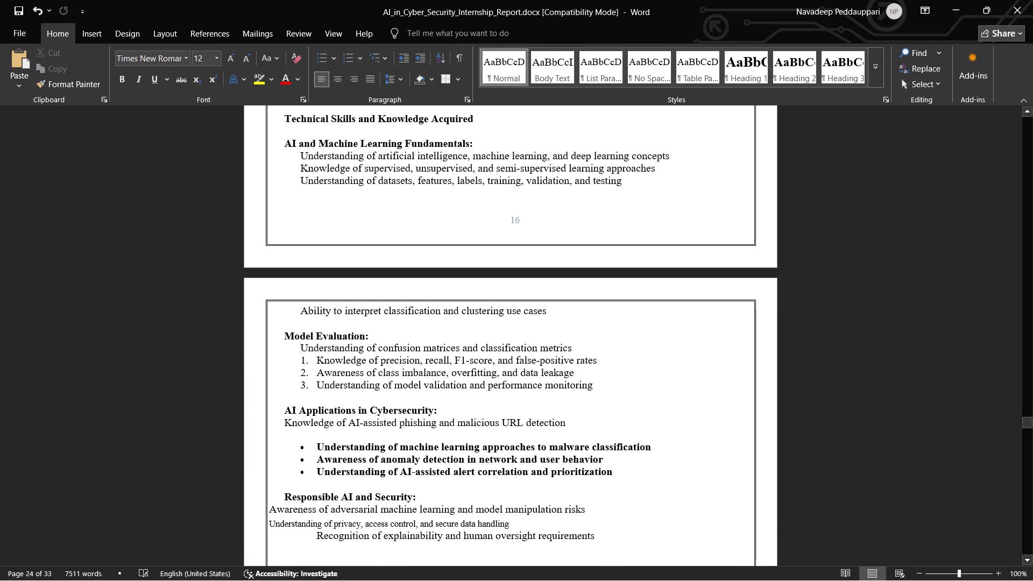
key(Down)
key(BackSpace)
key(BackSpace)
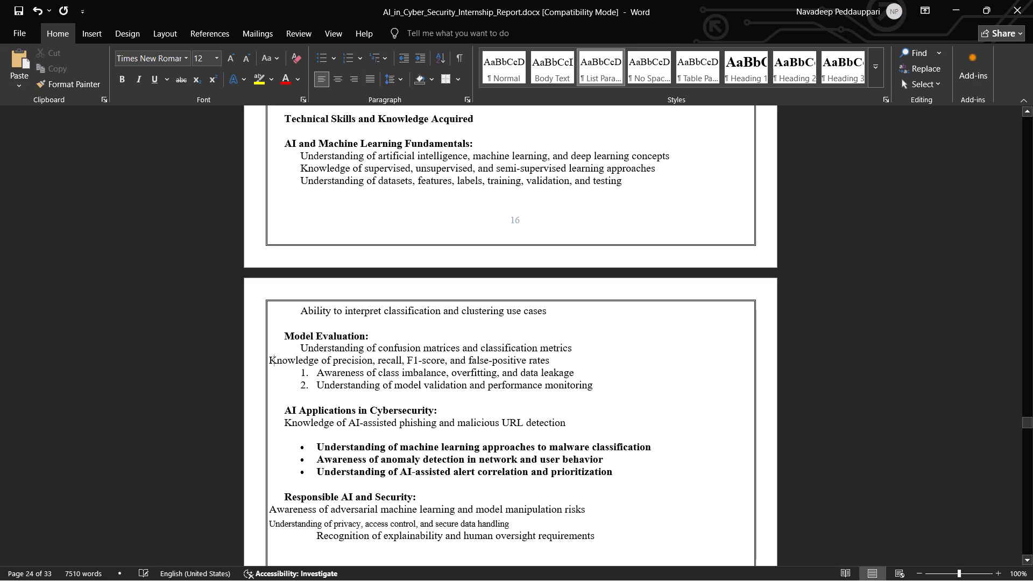
key(Down)
key(BackSpace)
key(Down)
key(BackSpace)
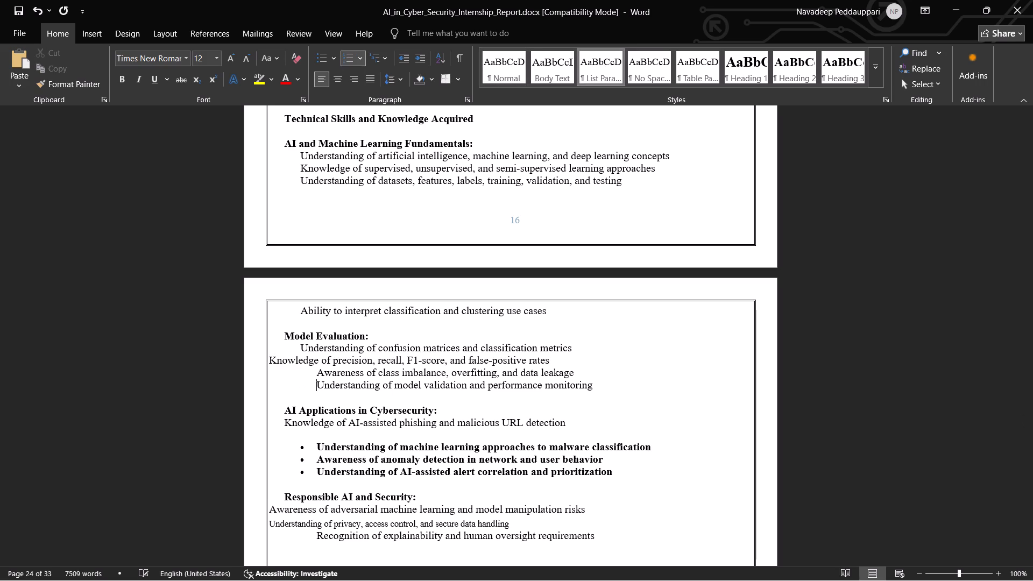
Reapply the copied body-text formatting to the four unnumbered lines under Model Evaluation.
drag(301, 346, 370, 363)
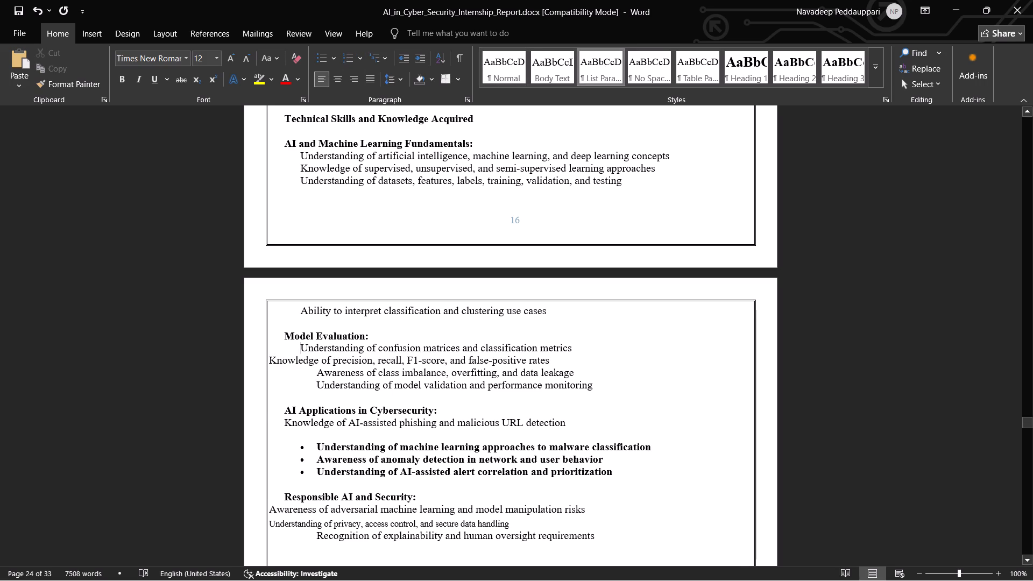
drag(370, 363, 604, 387)
key(ctrl+alt+v)
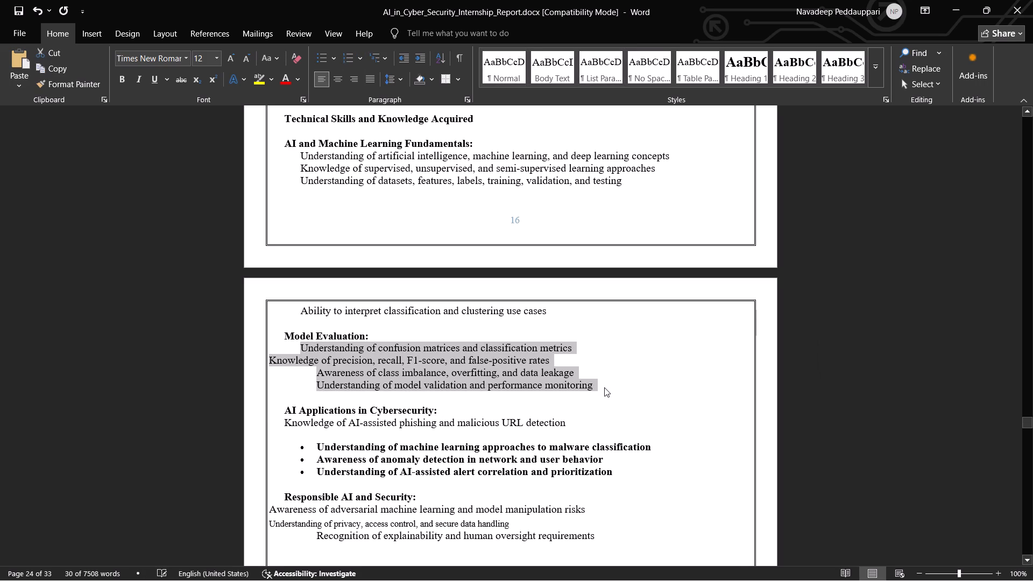
Apply the copied formatting to the lines under AI Applications in Cybersecurity and Responsible AI and Security, through "Knowledge of model drift and continuous evaluation".
scroll(445, 378, down, 1)
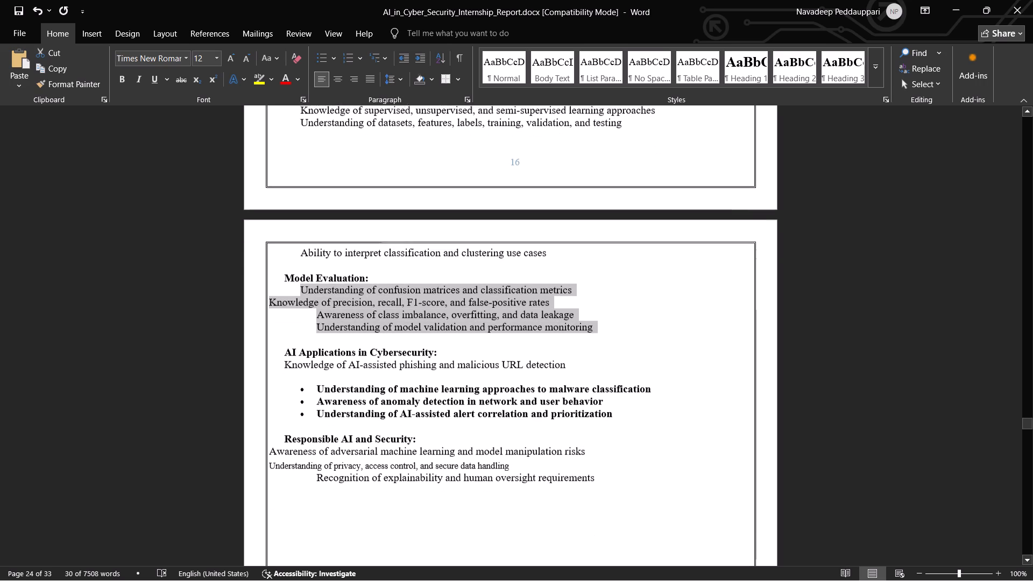
scroll(445, 378, down, 1)
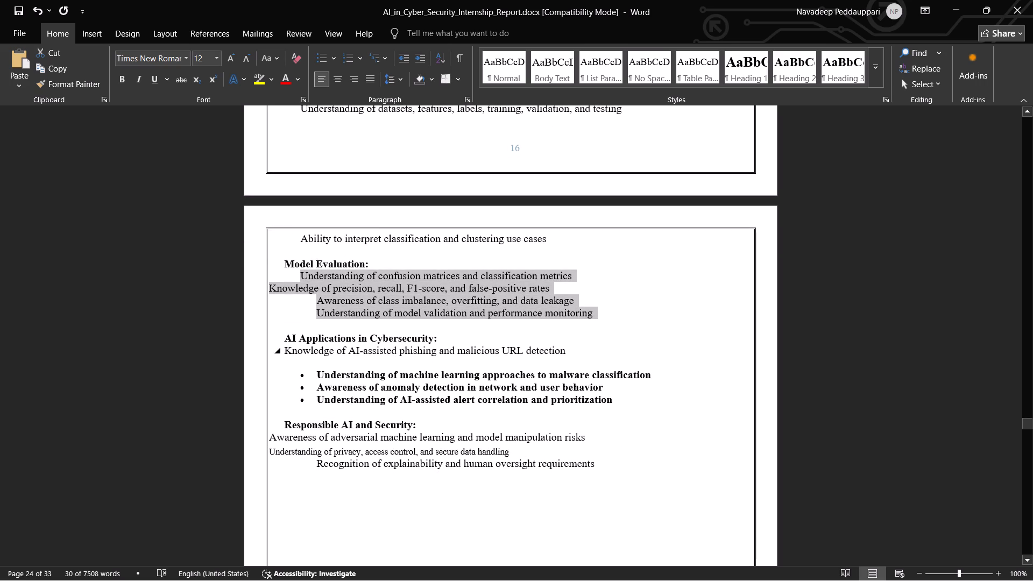
drag(286, 350, 641, 403)
key(ctrl+alt+v)
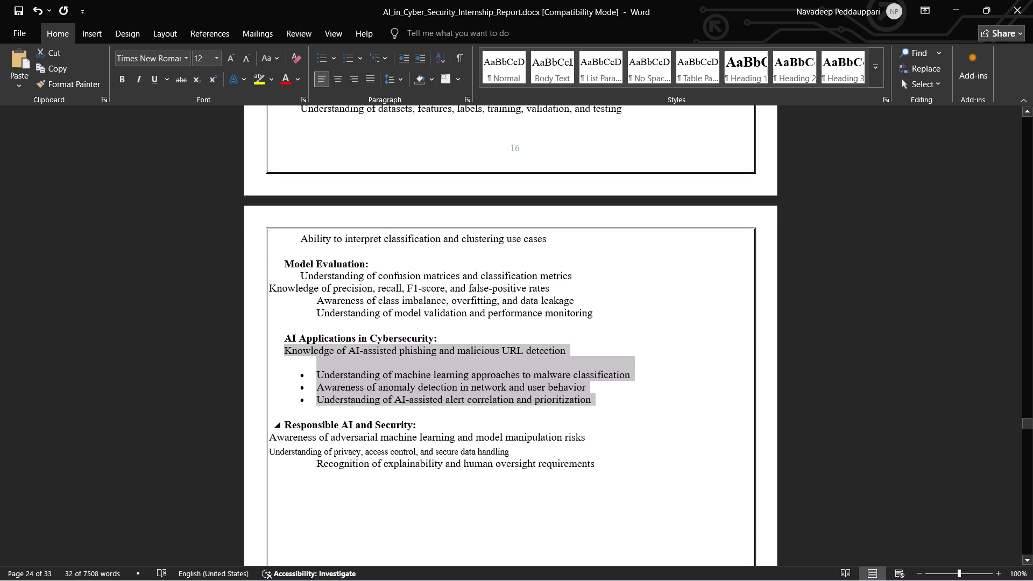
drag(272, 440, 467, 580)
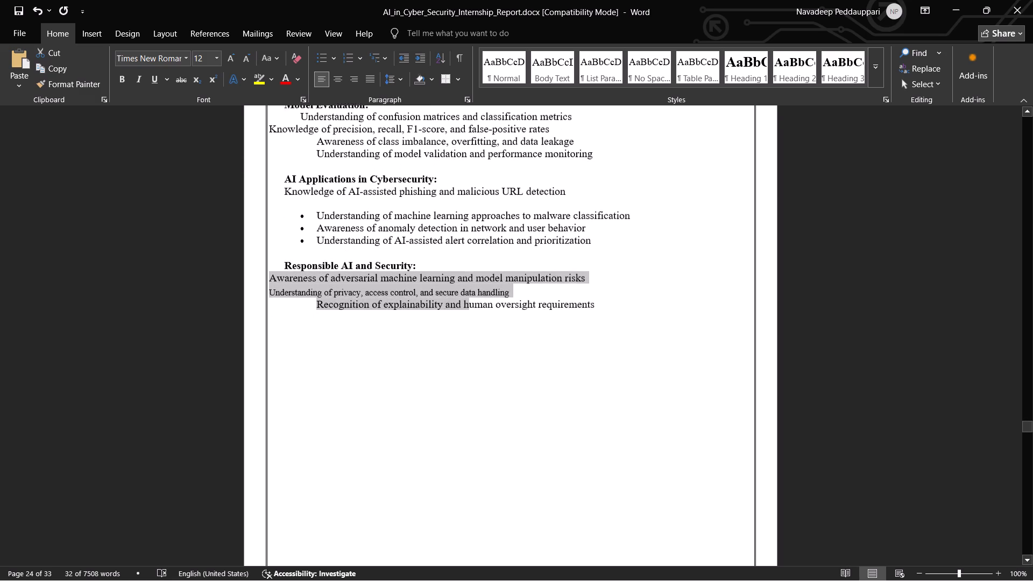
drag(467, 580, 514, 365)
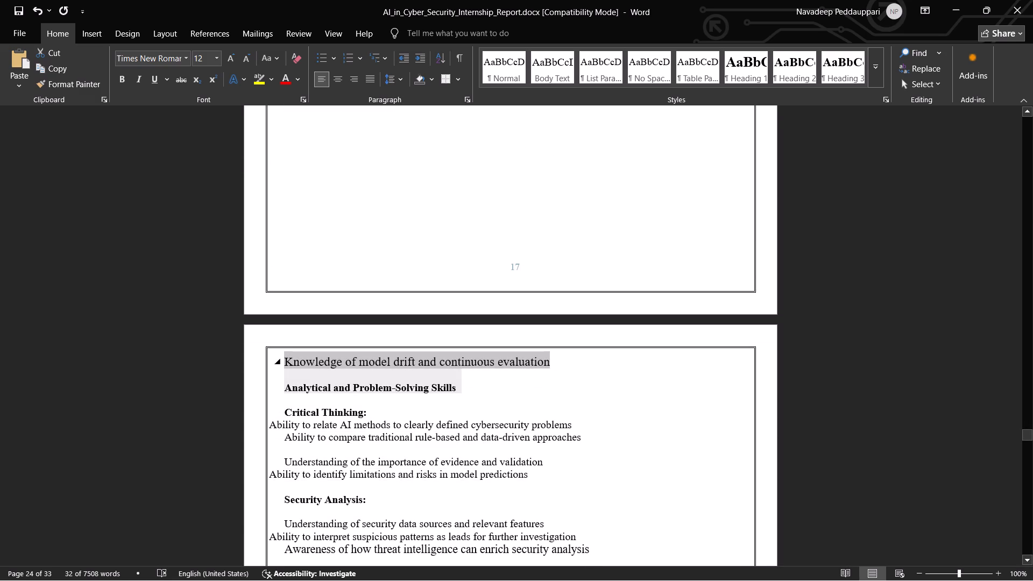
drag(514, 365, 556, 364)
key(ctrl+alt+v)
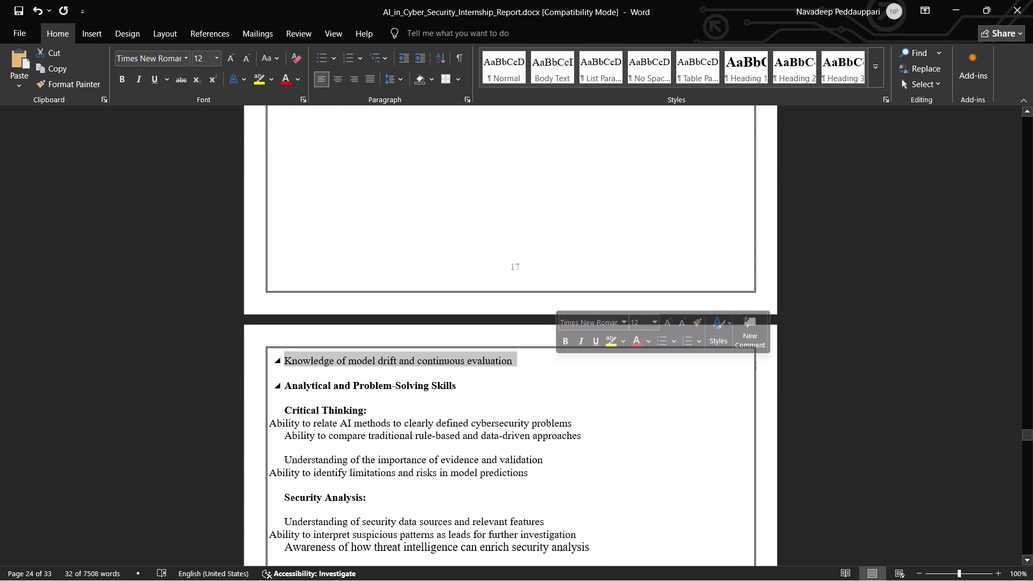
Apply the copied formatting to the lines under Critical Thinking and Security Analysis, through "Documentation and Communication Skills".
scroll(356, 408, down, 1)
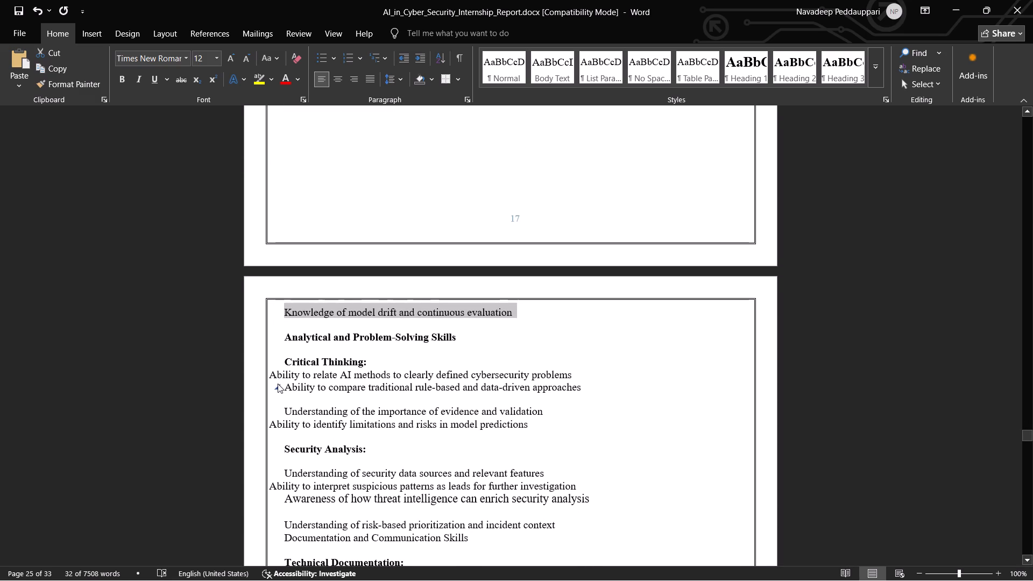
drag(270, 374, 543, 430)
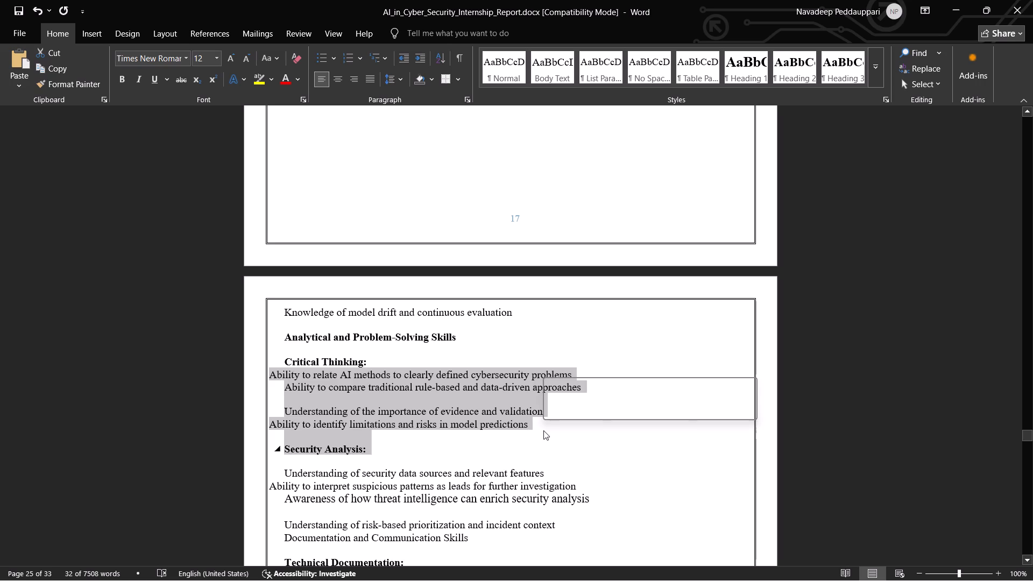
click(270, 371)
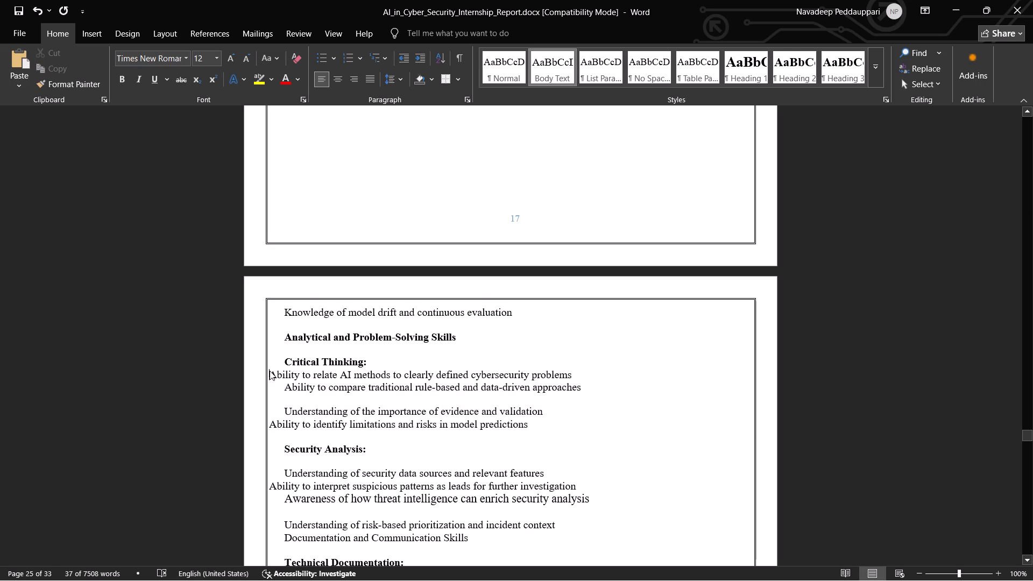
drag(270, 371, 538, 419)
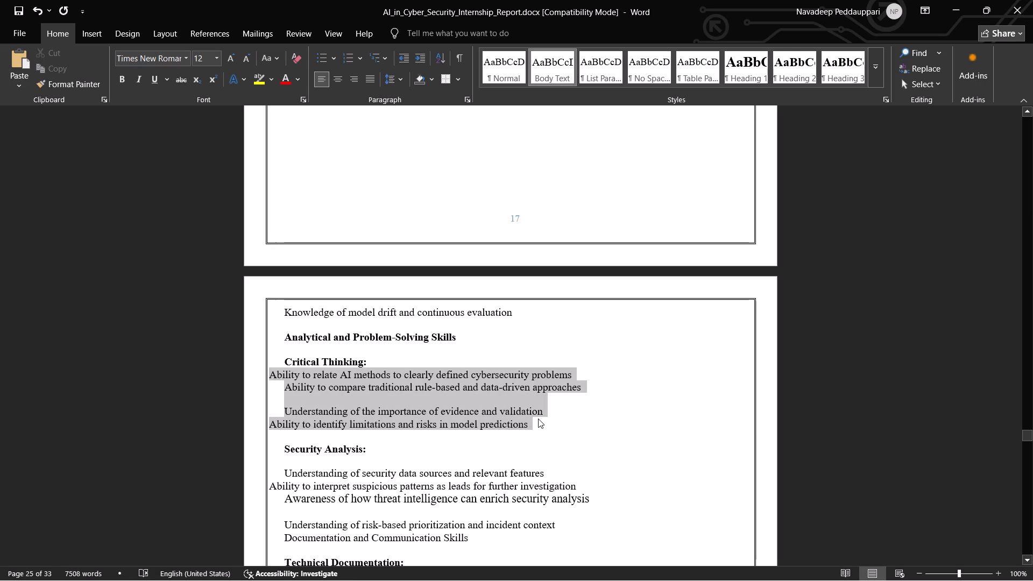
key(ctrl+alt+v)
scroll(486, 435, down, 1)
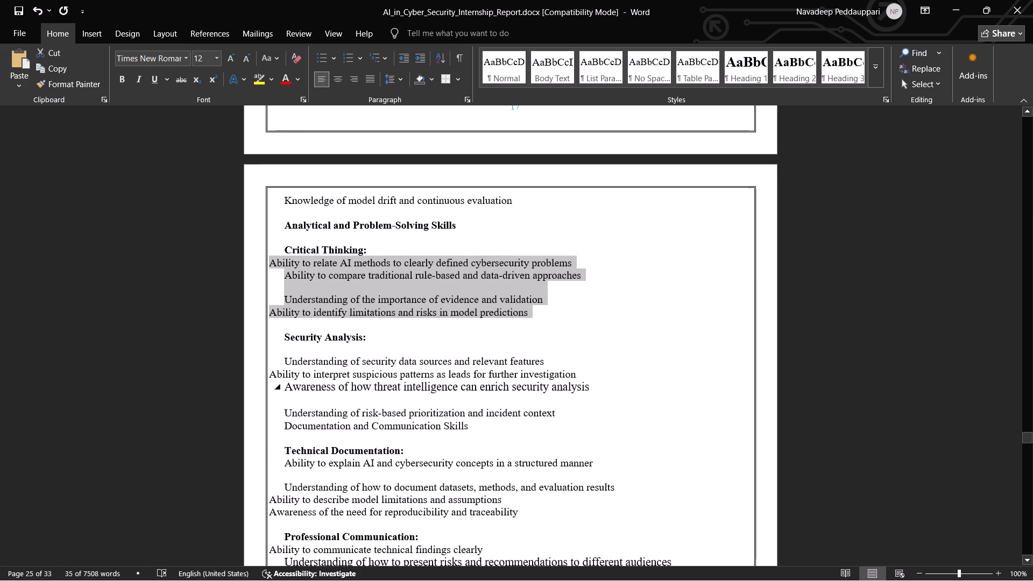
drag(284, 360, 487, 424)
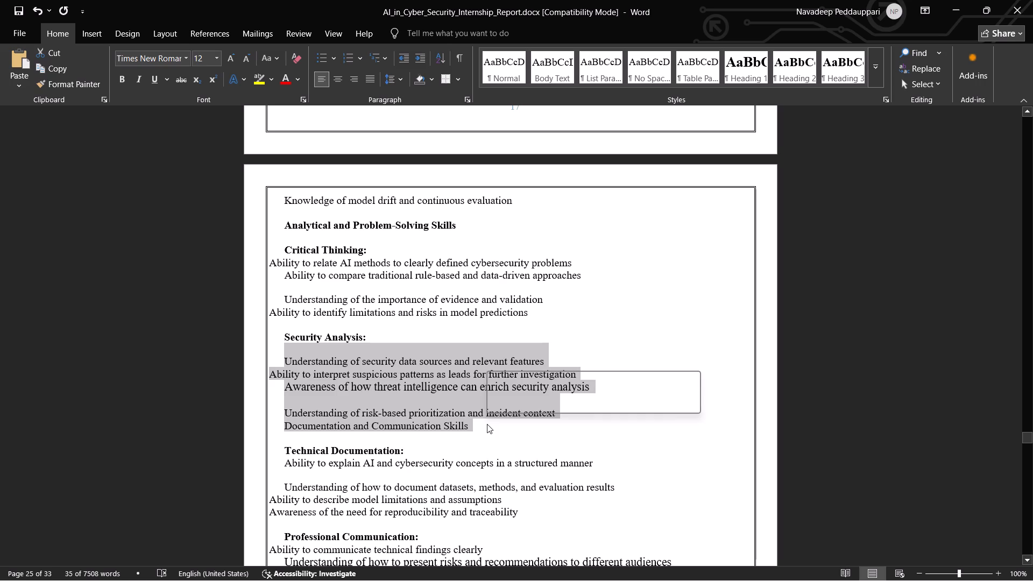
key(ctrl+alt+v)
Apply the copied formatting to the four lines under Technical Documentation and the three lines under Professional Communication.
scroll(421, 420, down, 1)
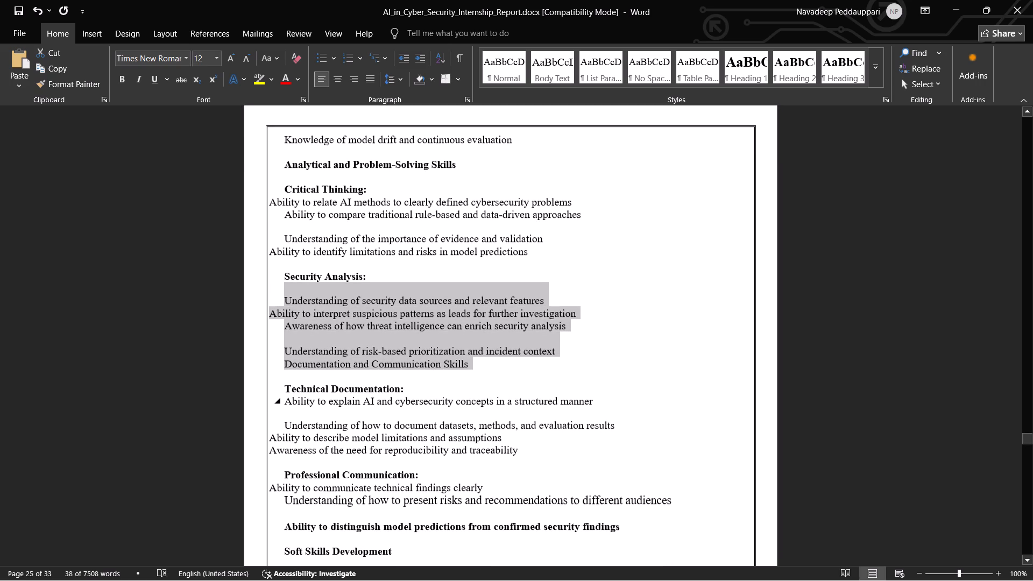
drag(287, 401, 549, 450)
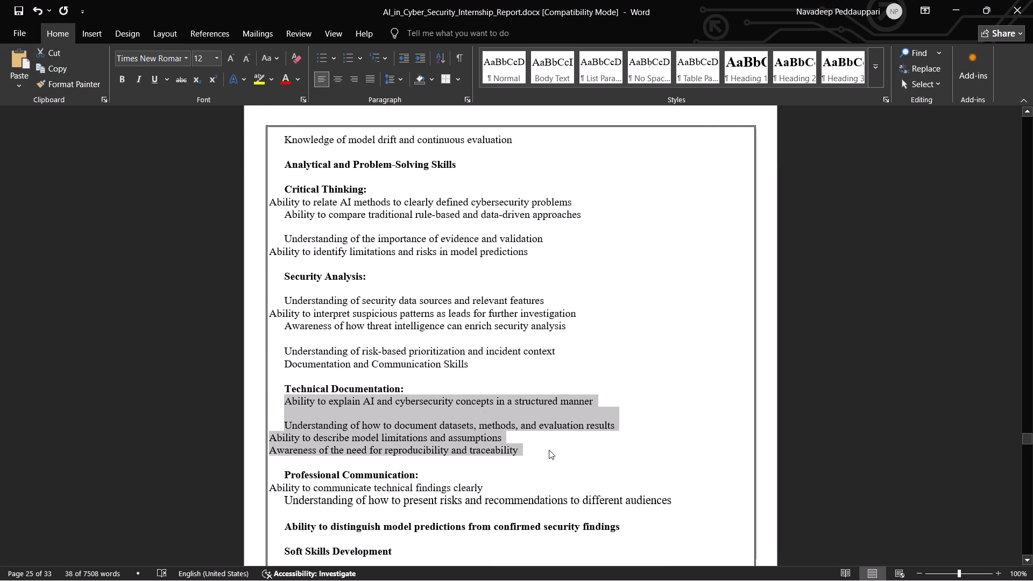
key(ctrl+alt+v)
scroll(549, 450, down, 2)
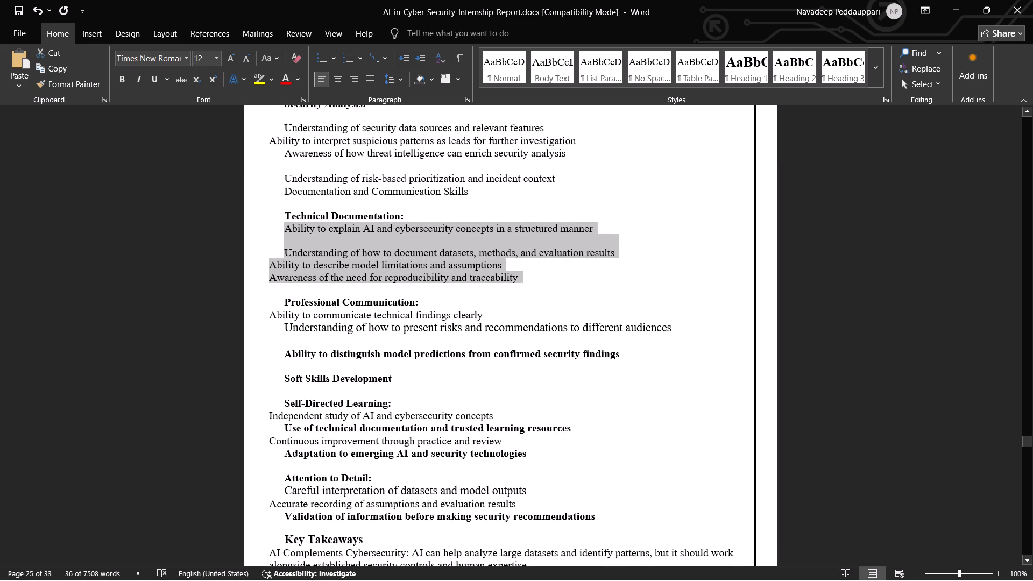
drag(270, 316, 618, 362)
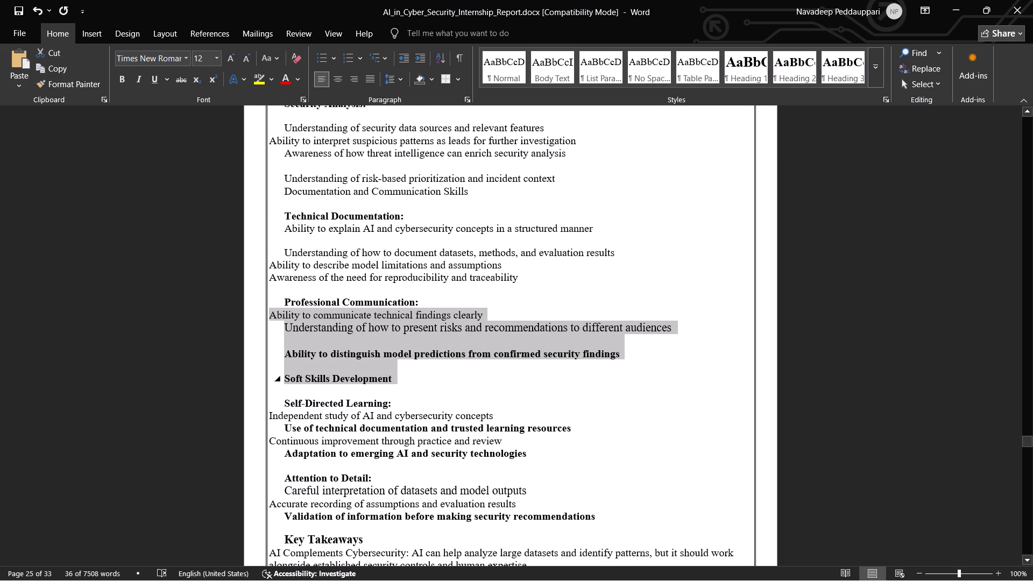
drag(618, 362, 633, 356)
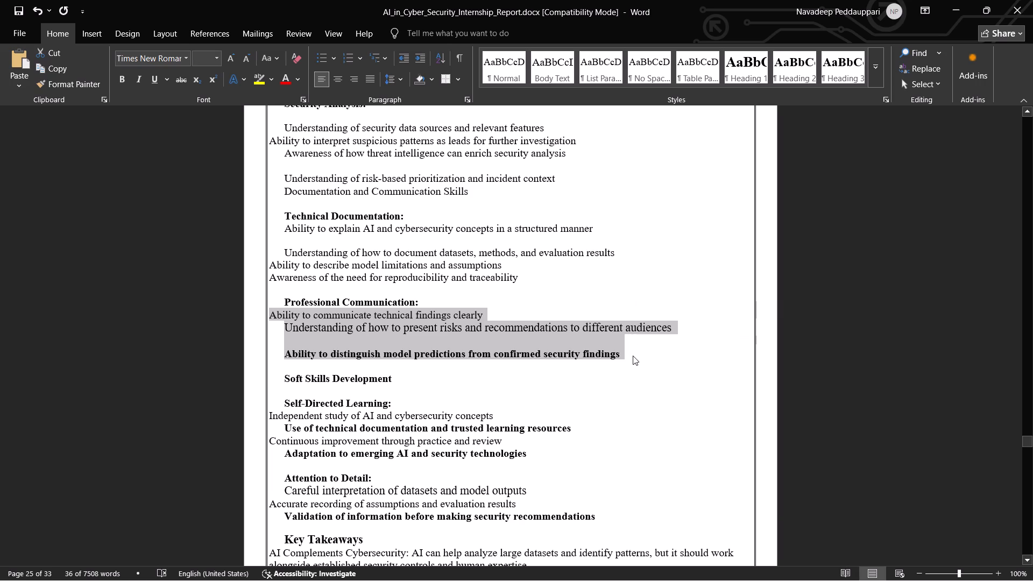
key(ctrl+alt+v)
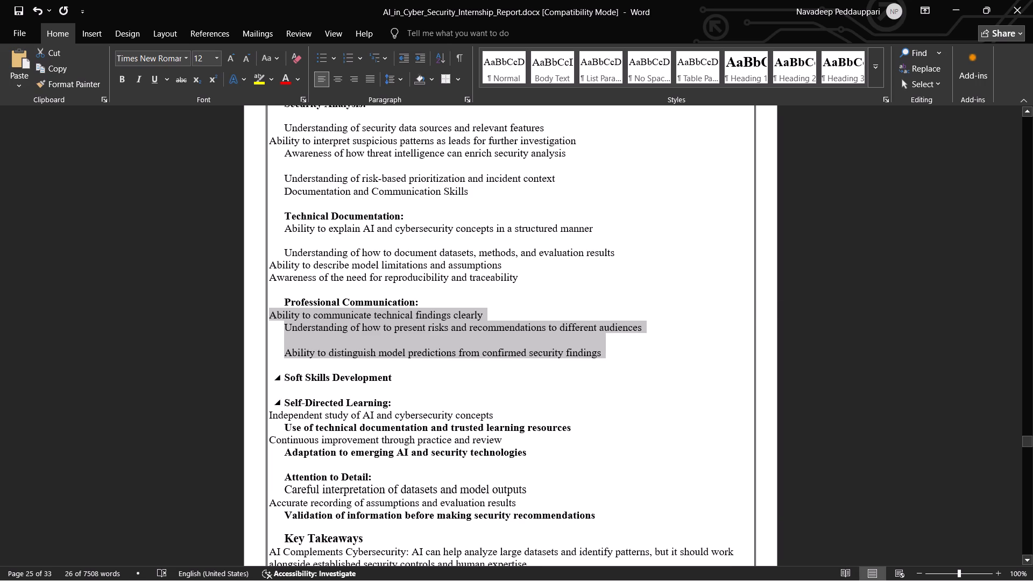
scroll(326, 414, down, 1)
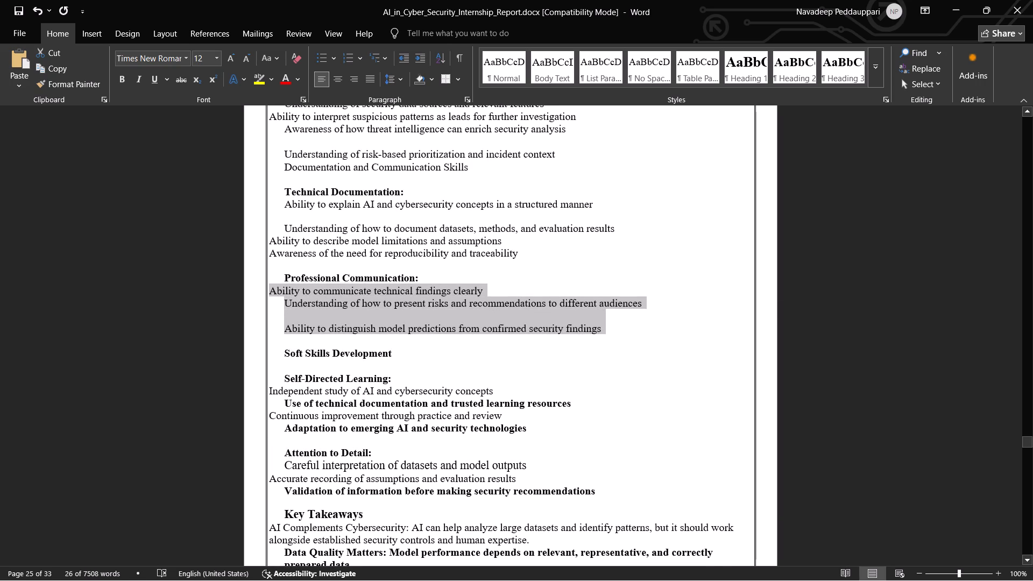
Apply the copied body-text formatting to the four lines under Self-Directed Learning and the three lines under Attention to Detail.
drag(269, 392, 551, 429)
key(ctrl+alt+v)
scroll(551, 429, down, 1)
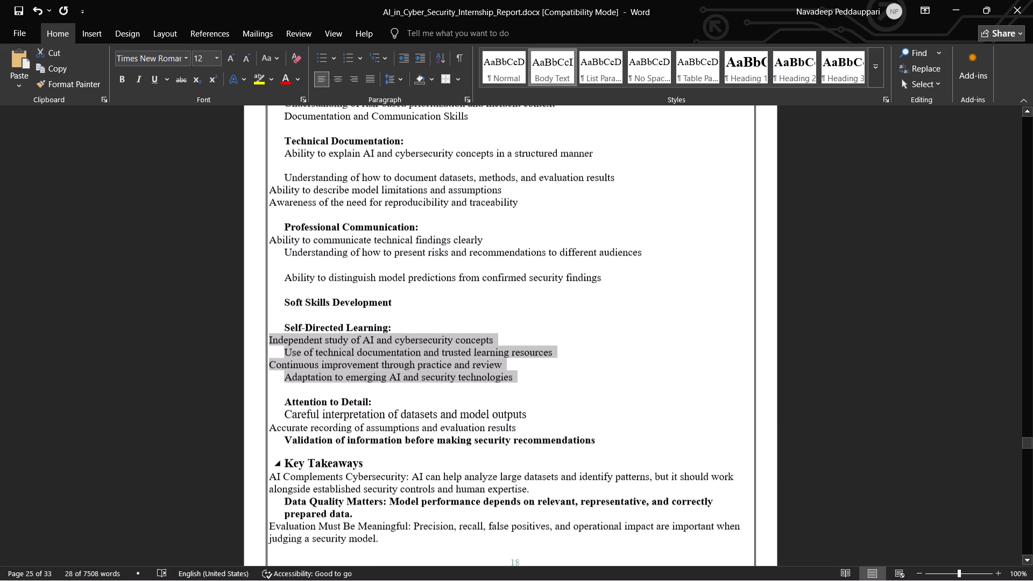
scroll(551, 429, down, 1)
drag(286, 389, 343, 399)
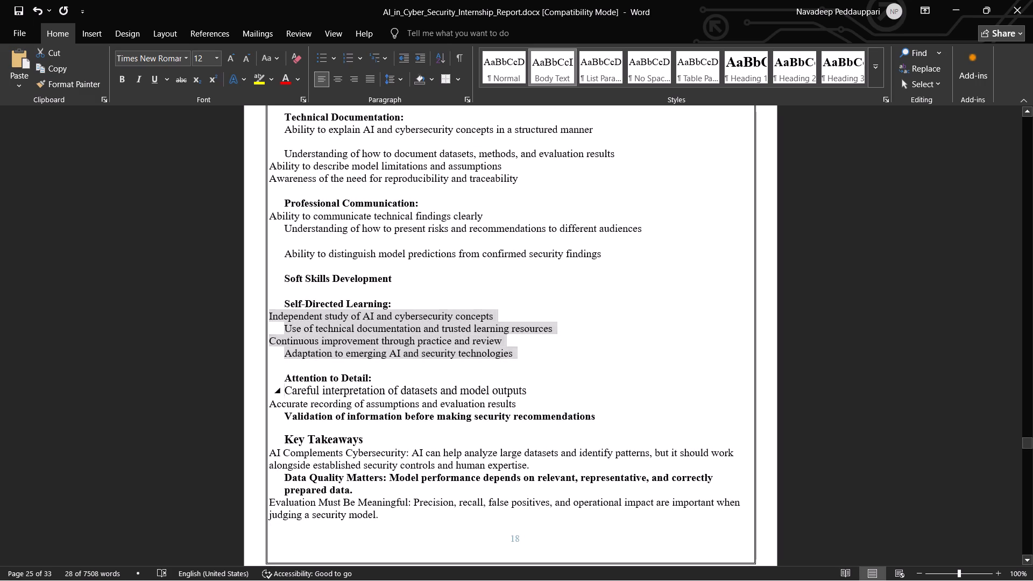
drag(343, 399, 613, 413)
key(ctrl+alt+v)
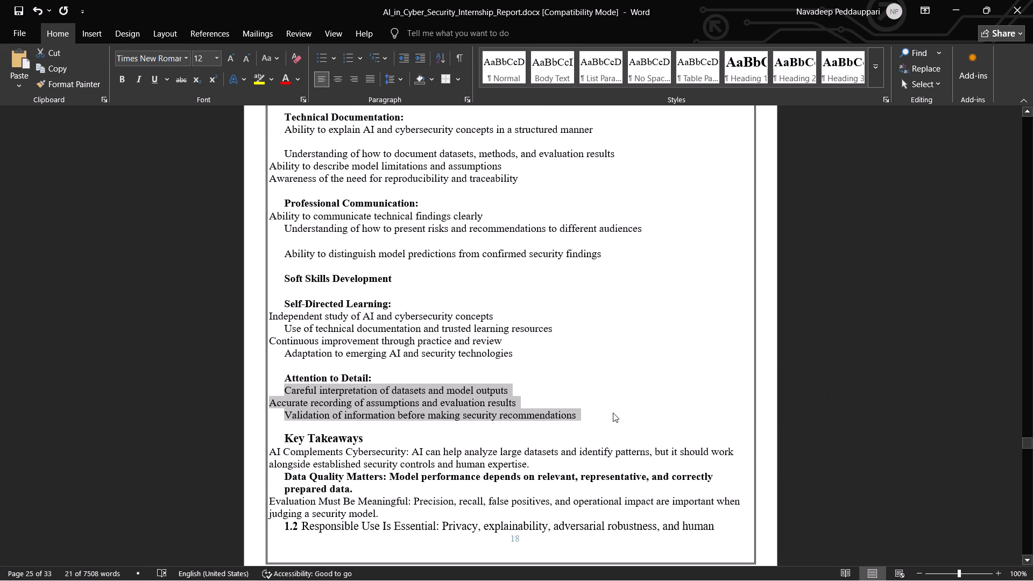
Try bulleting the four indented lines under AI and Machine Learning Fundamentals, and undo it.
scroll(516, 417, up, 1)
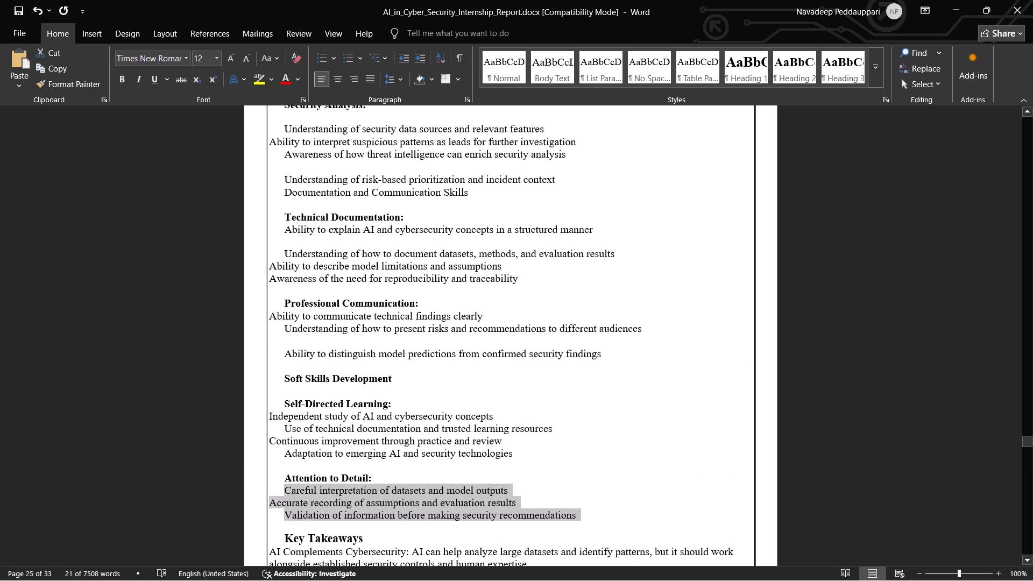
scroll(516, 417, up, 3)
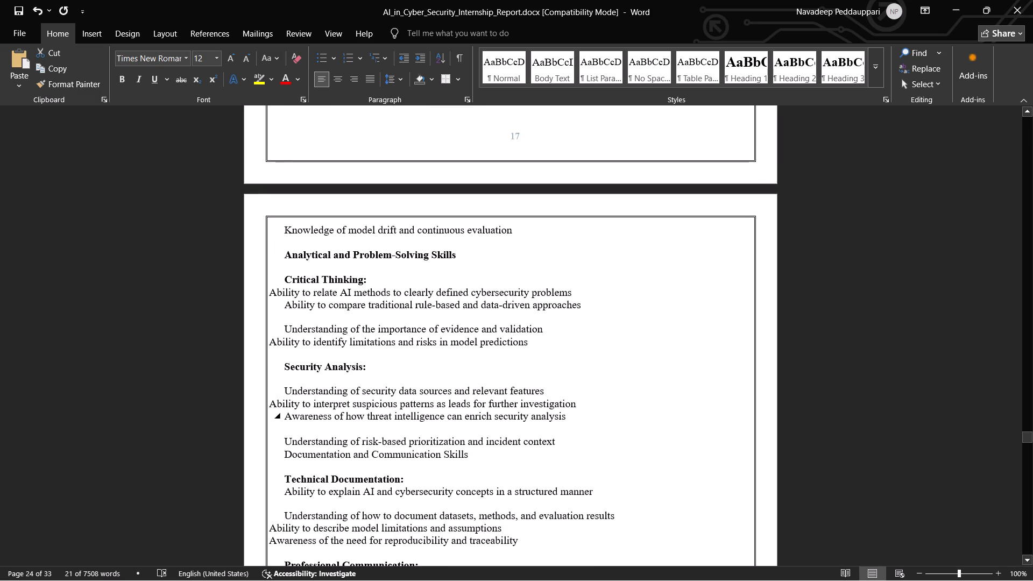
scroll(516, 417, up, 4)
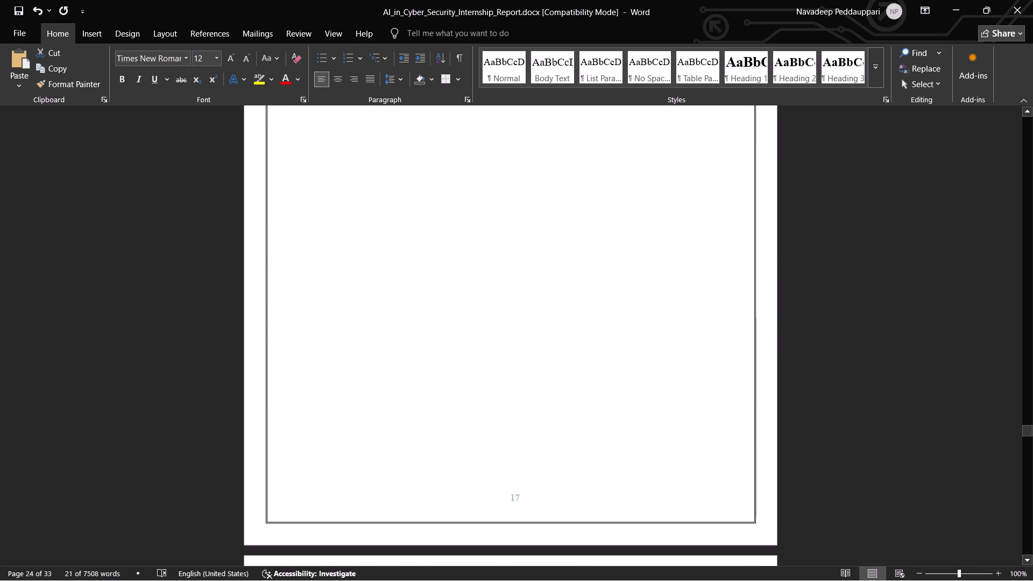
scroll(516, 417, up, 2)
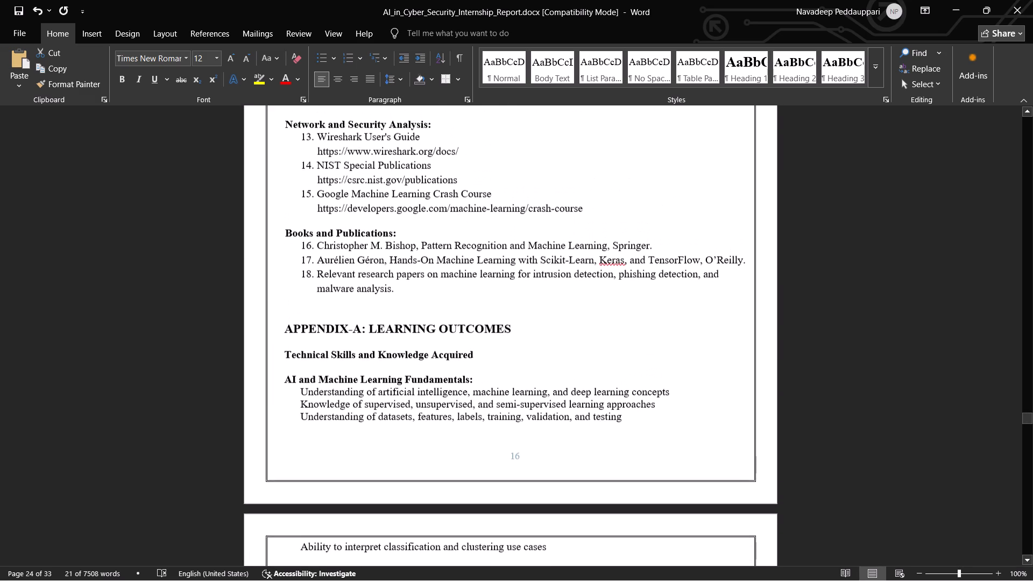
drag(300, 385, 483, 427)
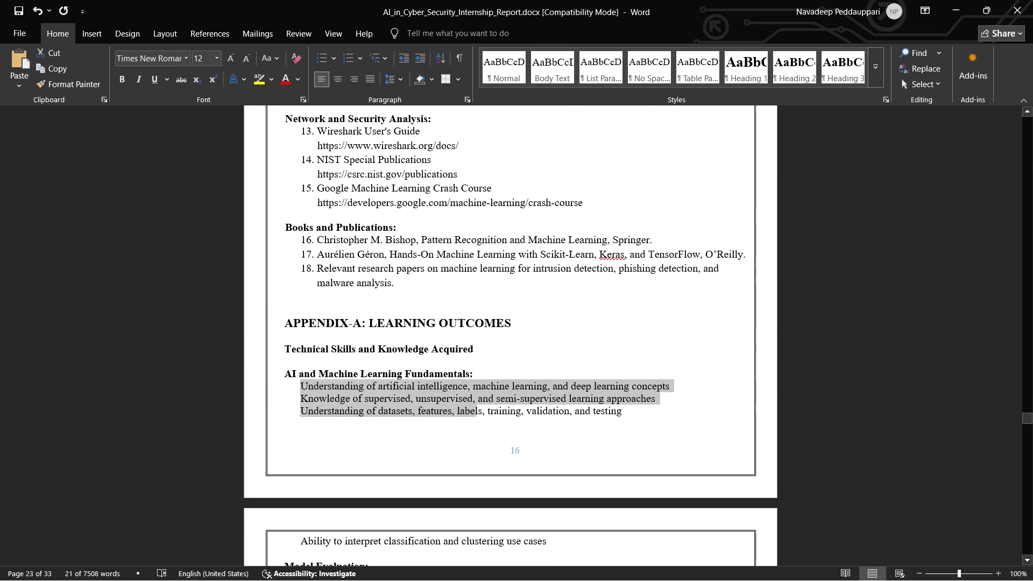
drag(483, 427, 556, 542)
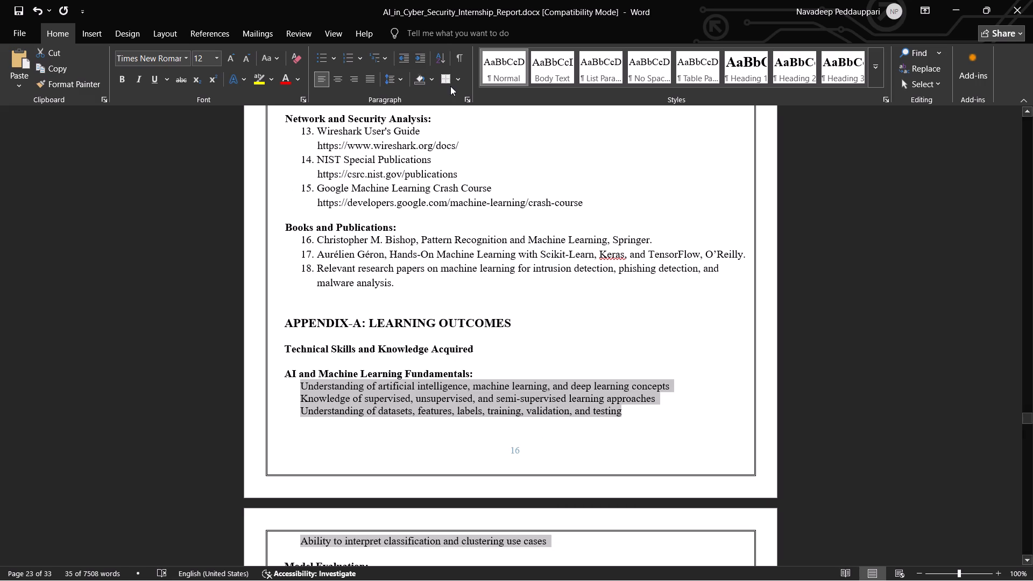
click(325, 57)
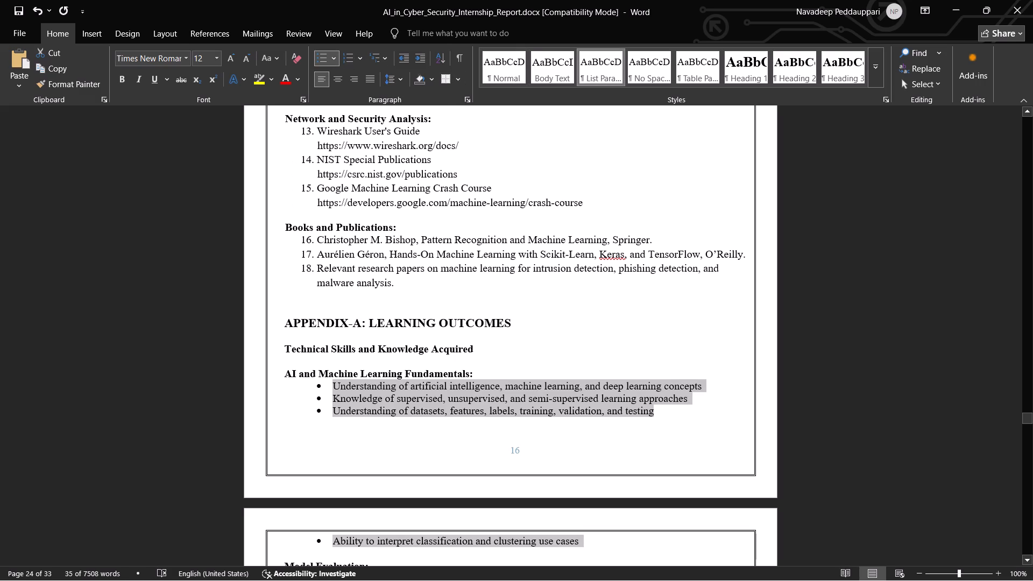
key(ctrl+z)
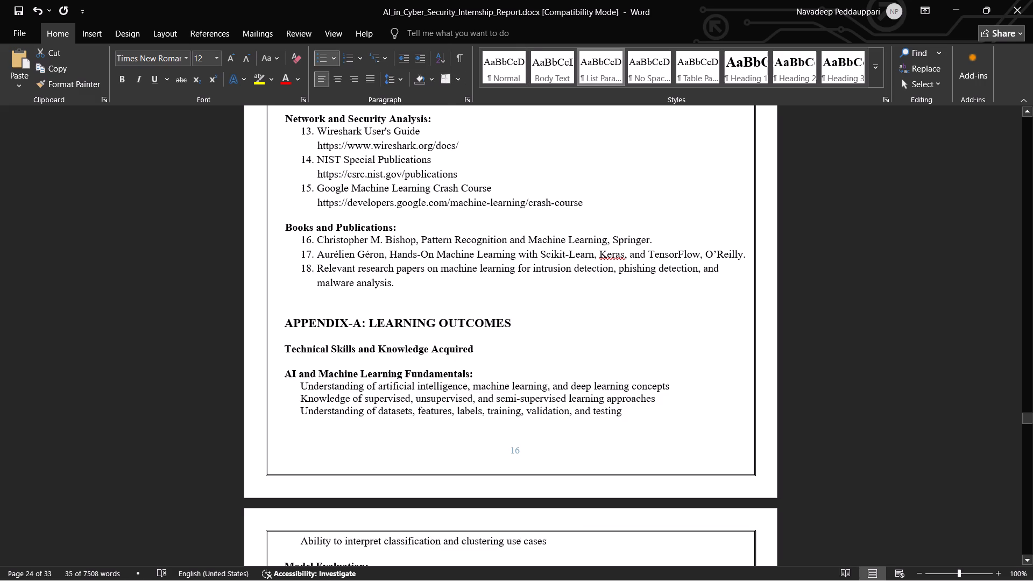
Remove the left indent from each of the four lines under AI and Machine Learning Fundamentals.
click(299, 388)
key(BackSpace)
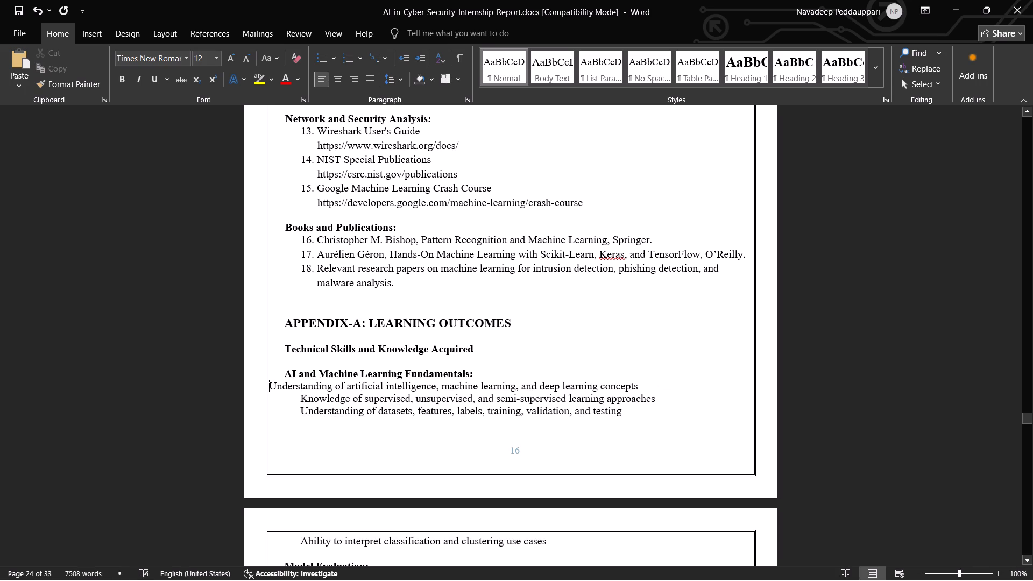
key(Down)
key(Delete)
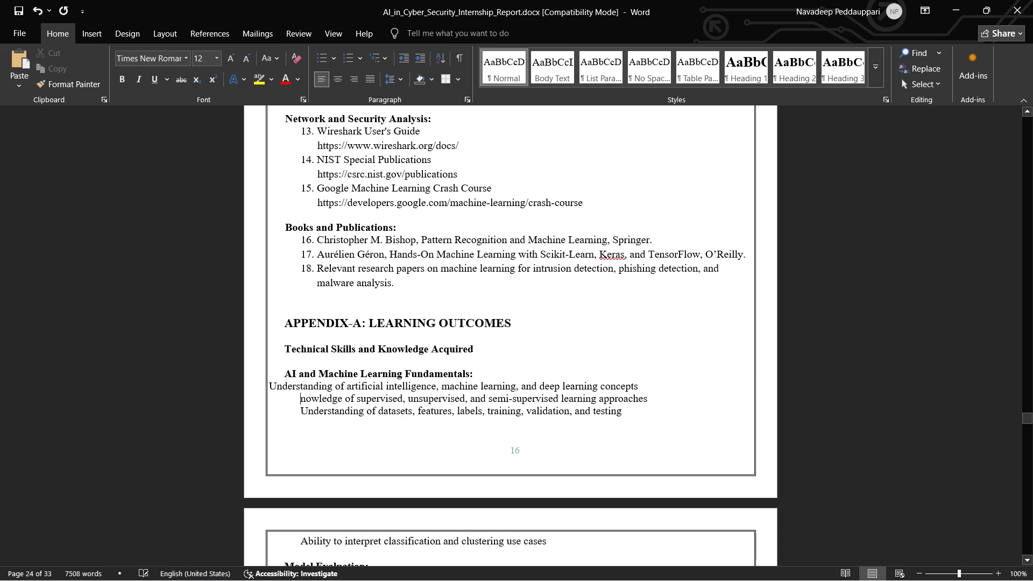
key(ctrl+z)
key(BackSpace)
key(Down)
key(BackSpace)
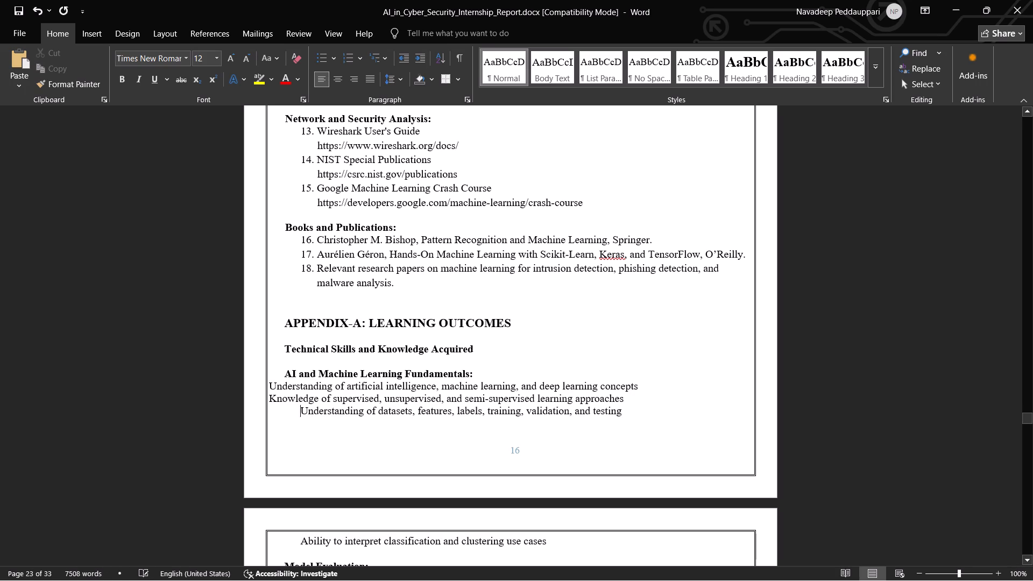
key(Down)
key(BackSpace)
Make the four lines under AI and Machine Learning Fundamentals a bulleted list and compare with the reference report's lists.
scroll(299, 388, down, 1)
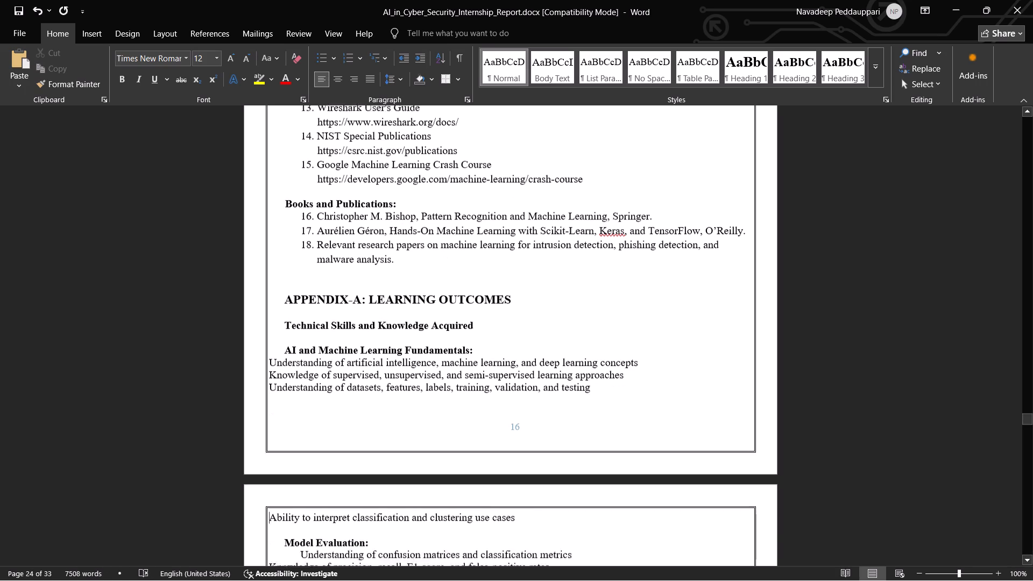
scroll(299, 388, down, 1)
drag(269, 303, 397, 388)
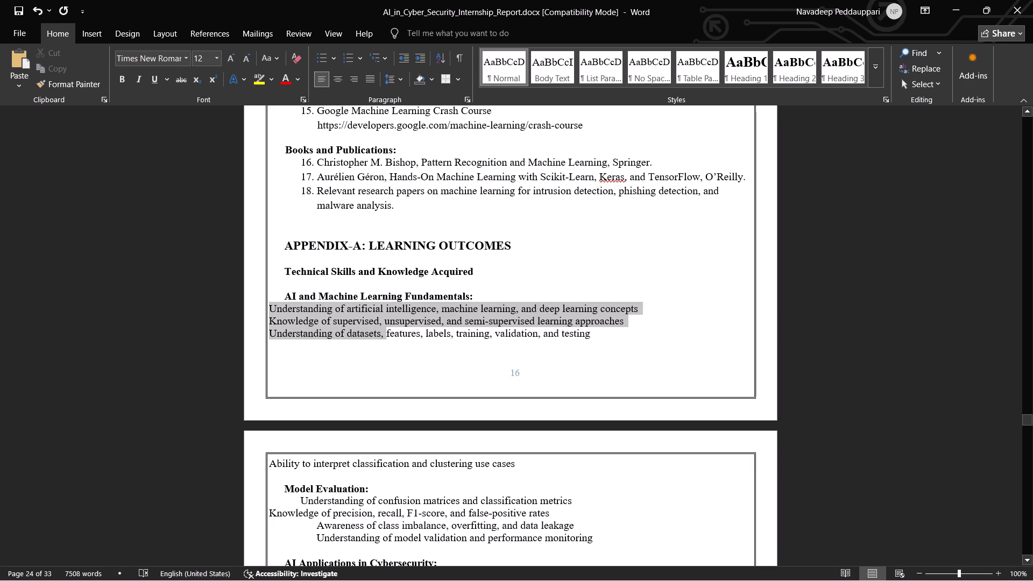
drag(397, 388, 531, 466)
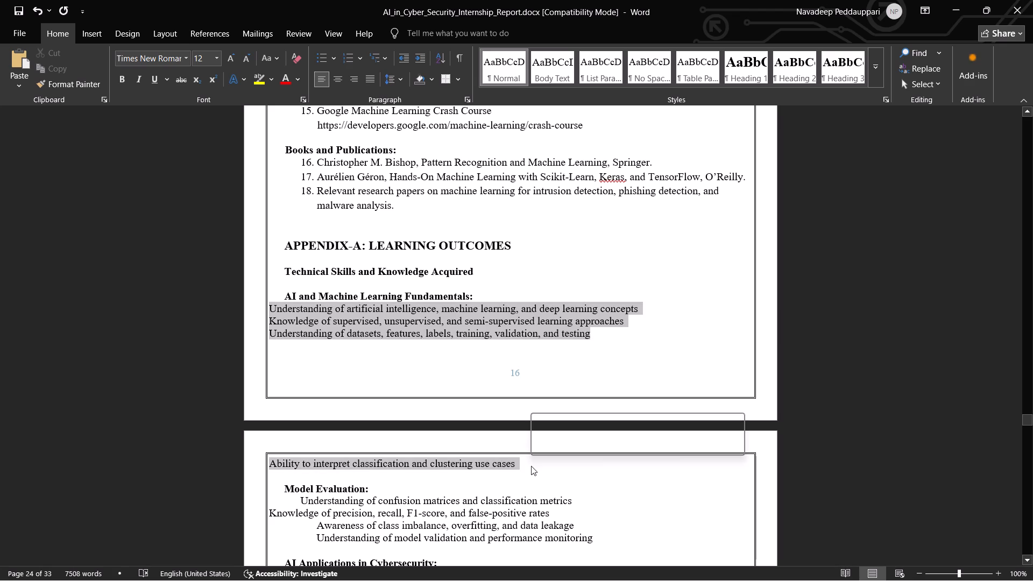
click(322, 60)
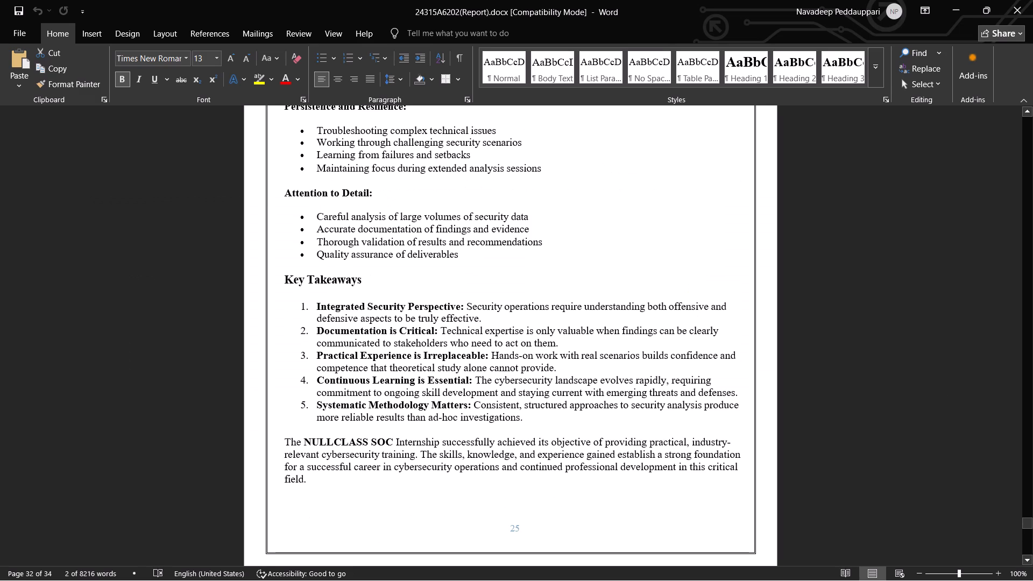
scroll(353, 222, up, 4)
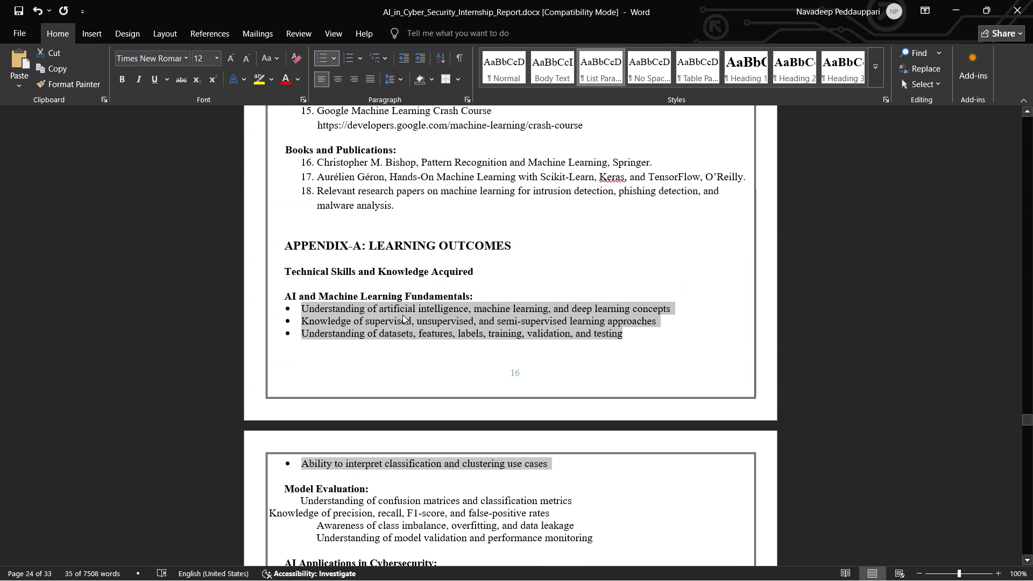
Remove the indents from the lines under Model Evaluation and make all four a bulleted list.
scroll(360, 385, down, 1)
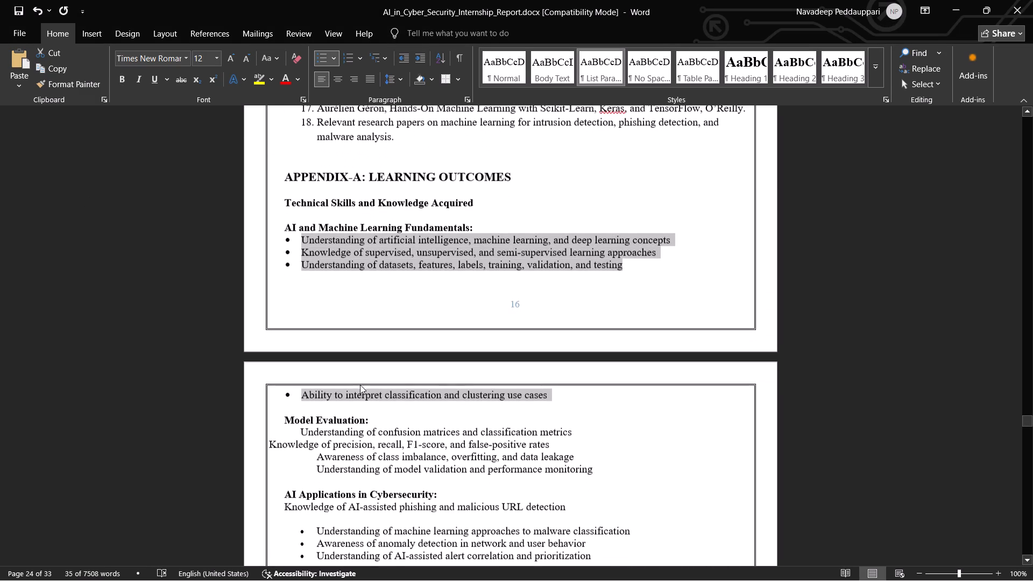
scroll(360, 385, down, 1)
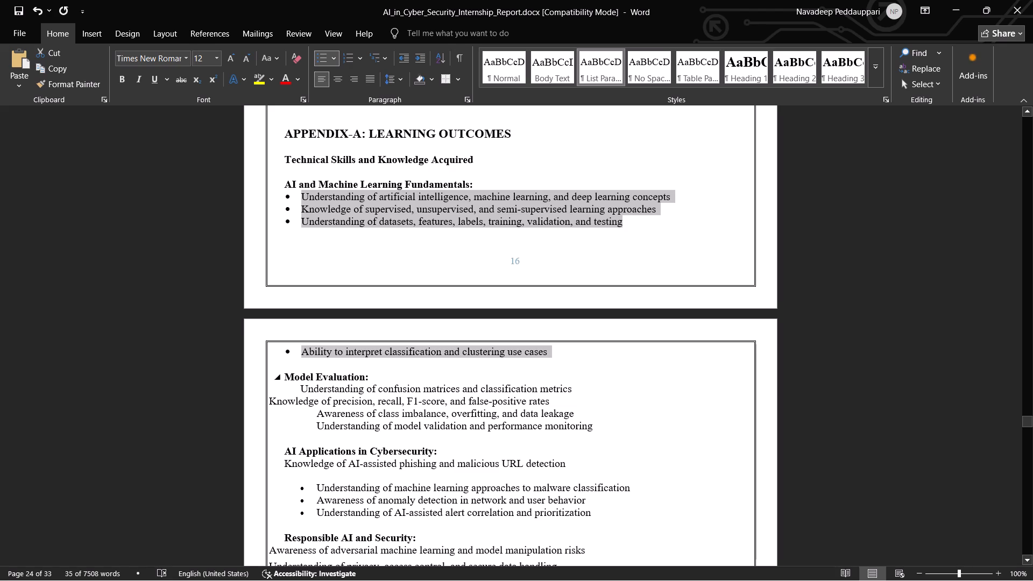
click(298, 390)
key(BackSpace)
key(Down)
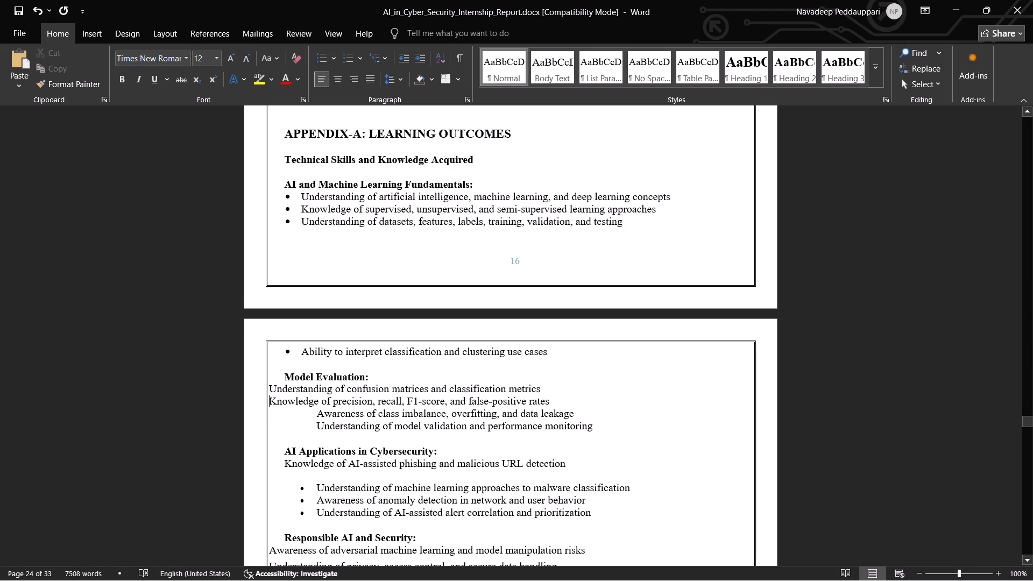
key(Down)
key(BackSpace)
key(Down)
key(BackSpace)
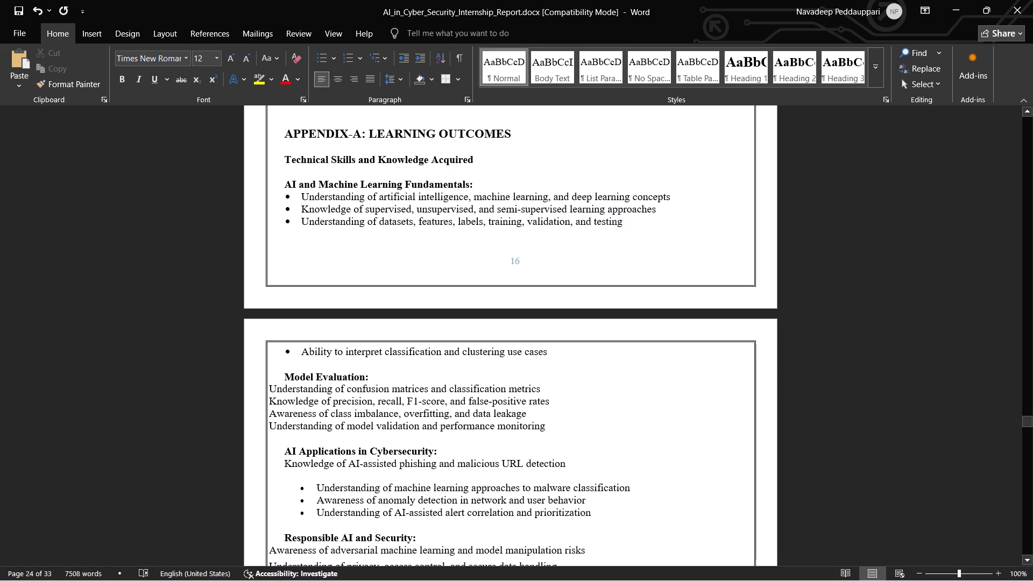
drag(271, 389, 550, 428)
click(322, 63)
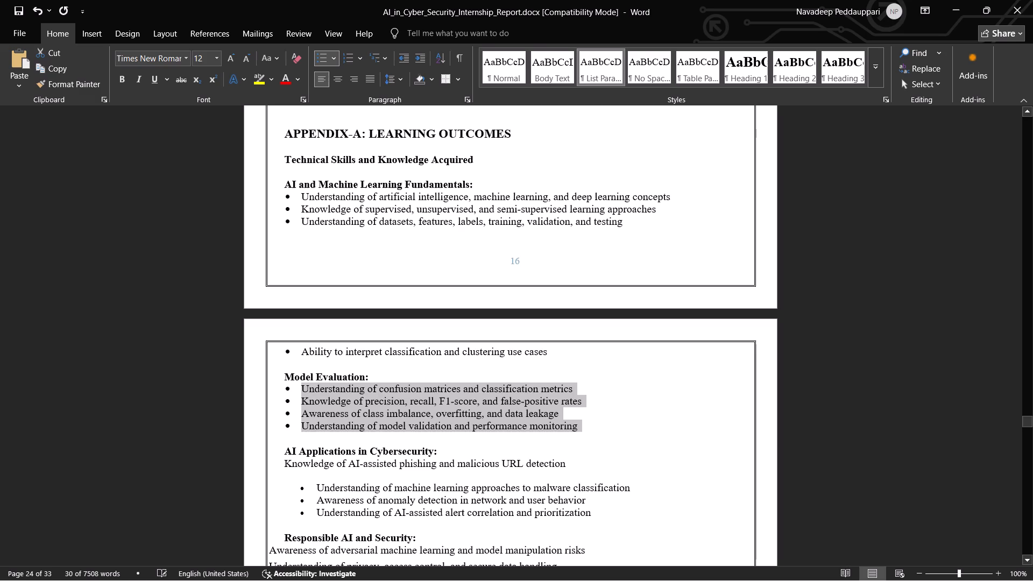
Strip the bullets and indents from the last three lines under AI Applications in Cybersecurity.
scroll(362, 209, down, 3)
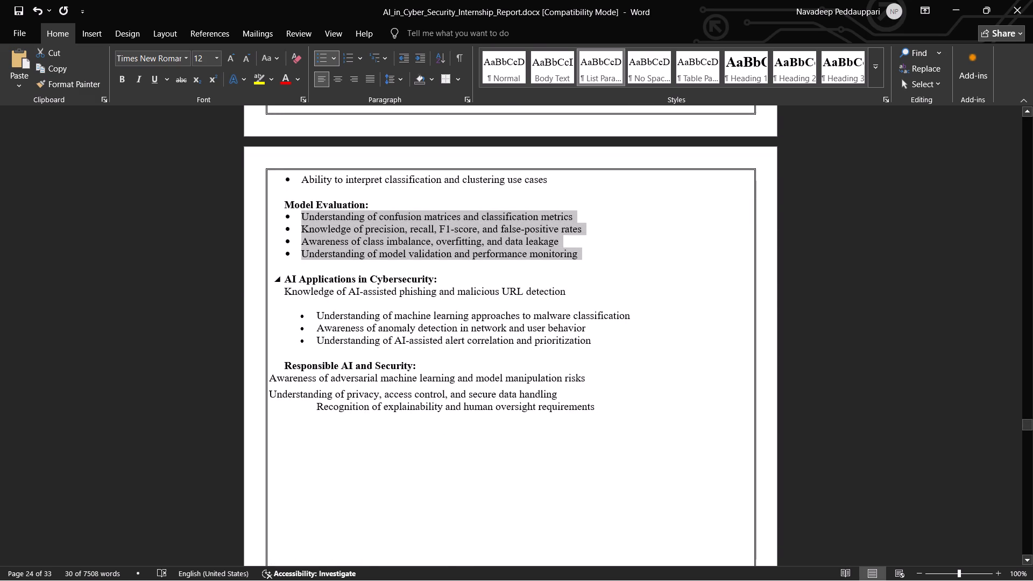
click(317, 314)
key(BackSpace)
key(BackSpace)
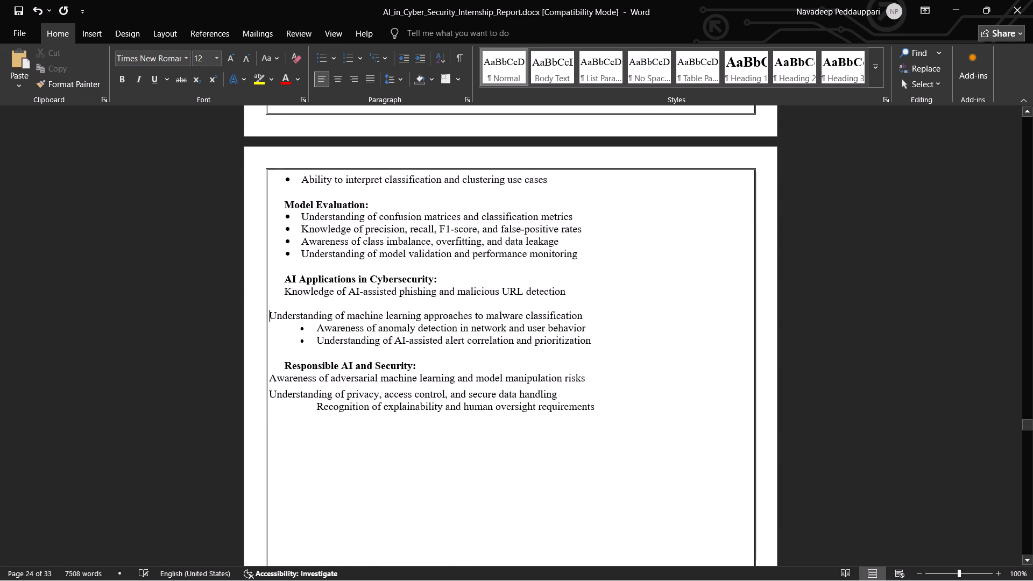
key(Down)
key(BackSpace)
key(BackSpace)
key(Down)
key(BackSpace)
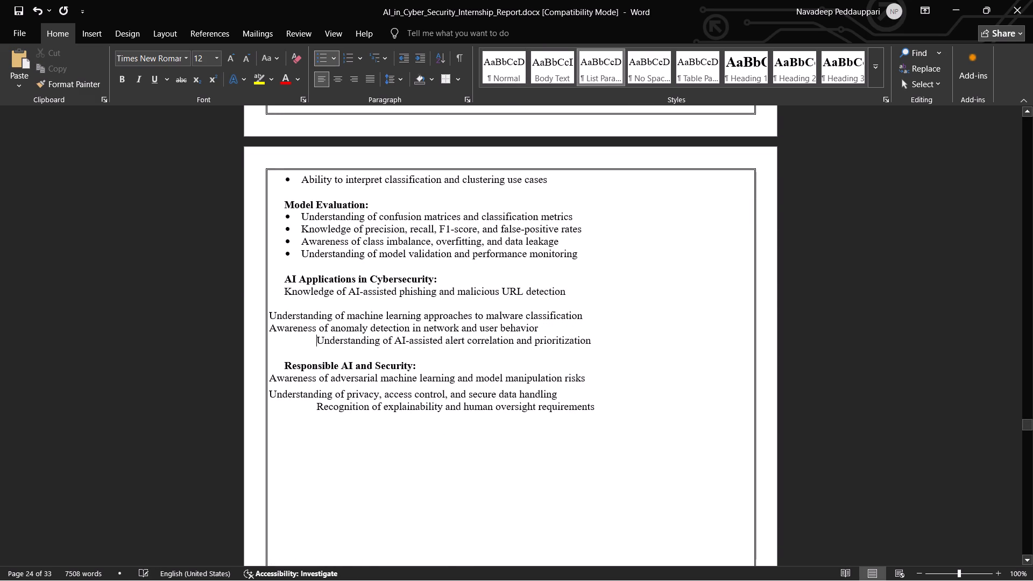
key(BackSpace)
Close the gap between the first two lines under AI Applications in Cybersecurity and remove both lines' indents.
key(Up)
key(Up)
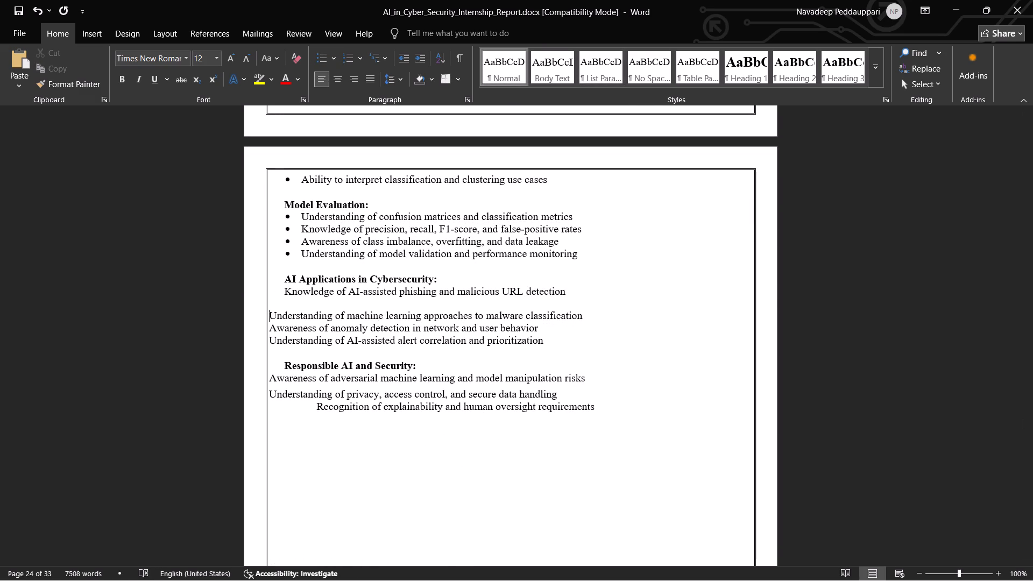
key(BackSpace)
key(Return)
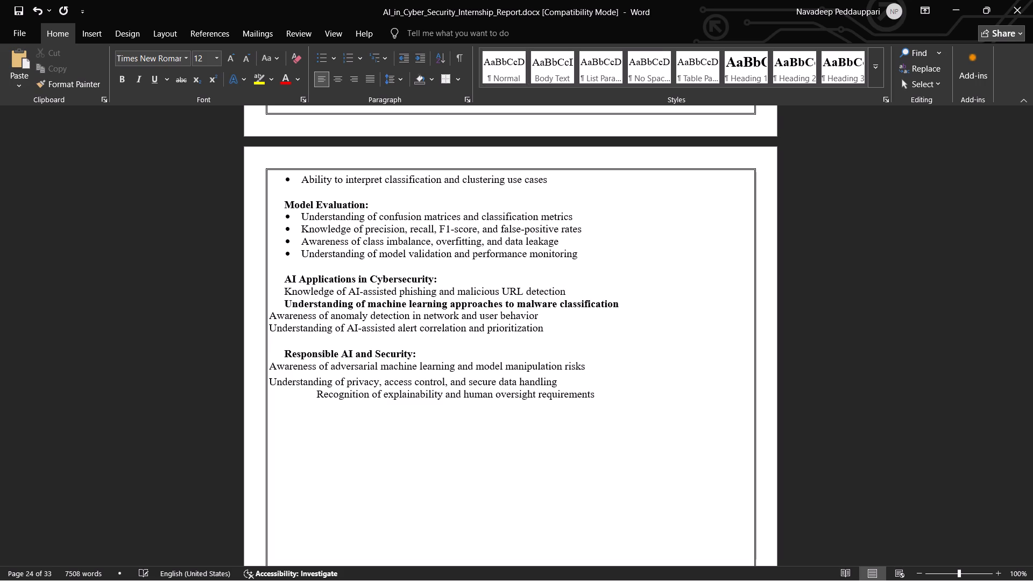
key(Up)
key(BackSpace)
key(Down)
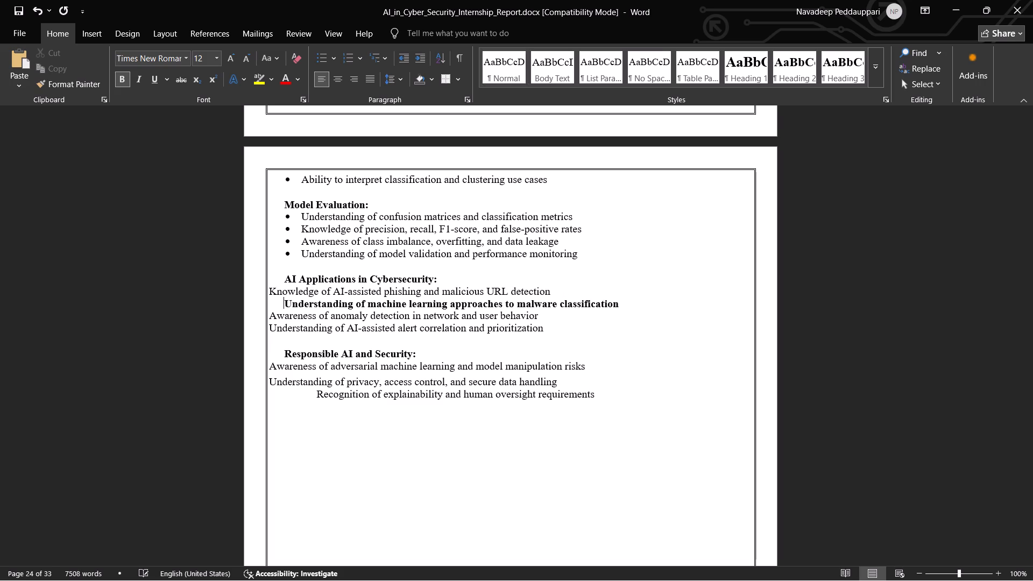
key(BackSpace)
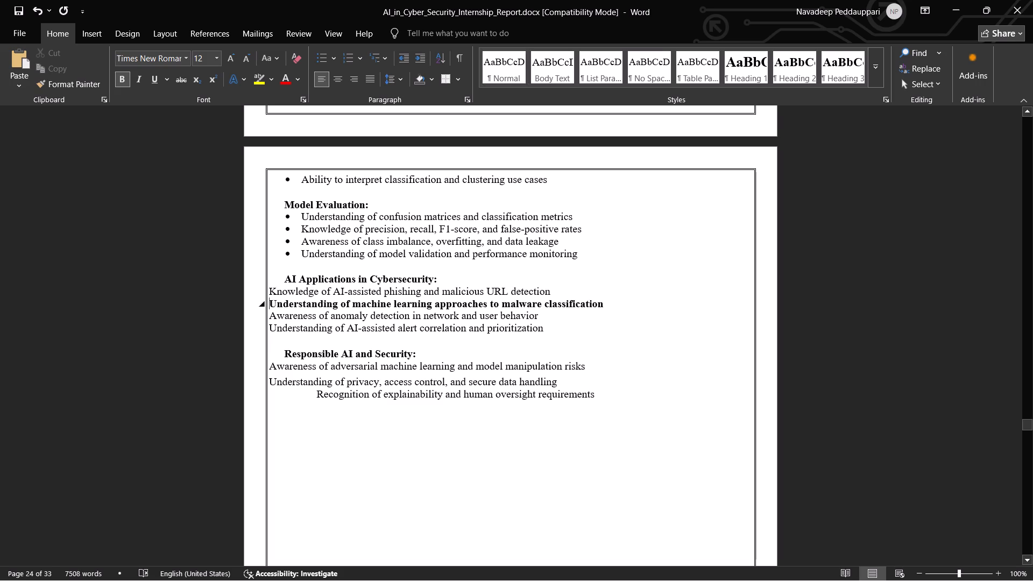
Make the four lines under AI Applications in Cybersecurity a bulleted list.
drag(270, 290, 546, 334)
click(325, 56)
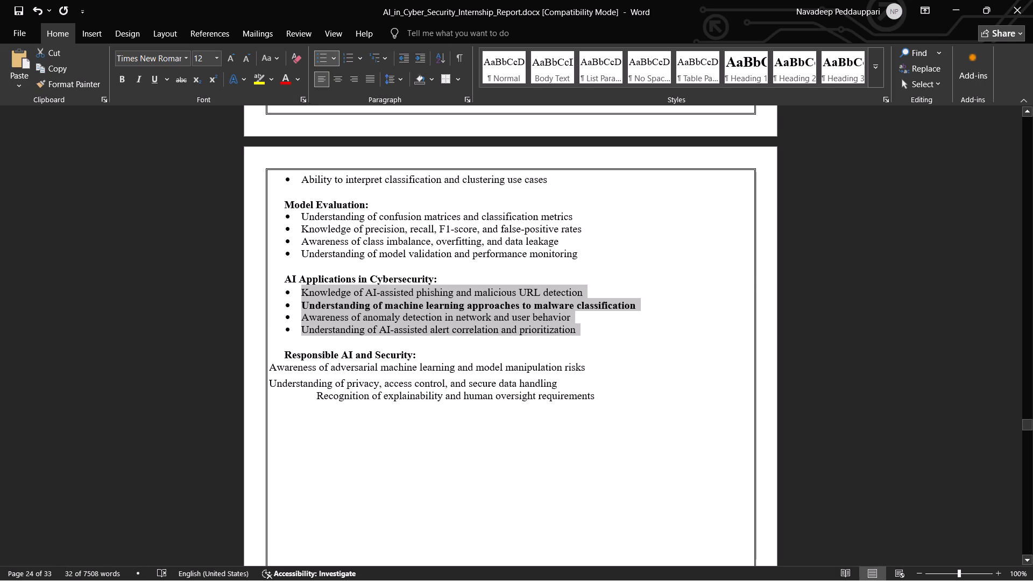
Copy the formatting of the "Awareness of class imbalance" bullet onto the bold "Understanding of machine learning approaches to malware classification" bullet.
drag(332, 239, 378, 240)
key(ctrl+alt+c)
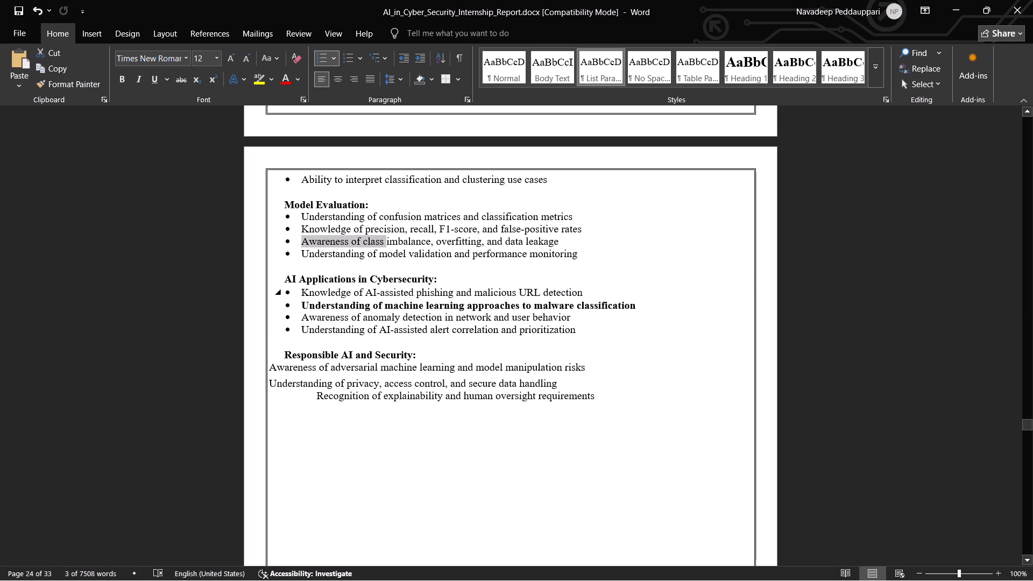
drag(304, 307, 596, 307)
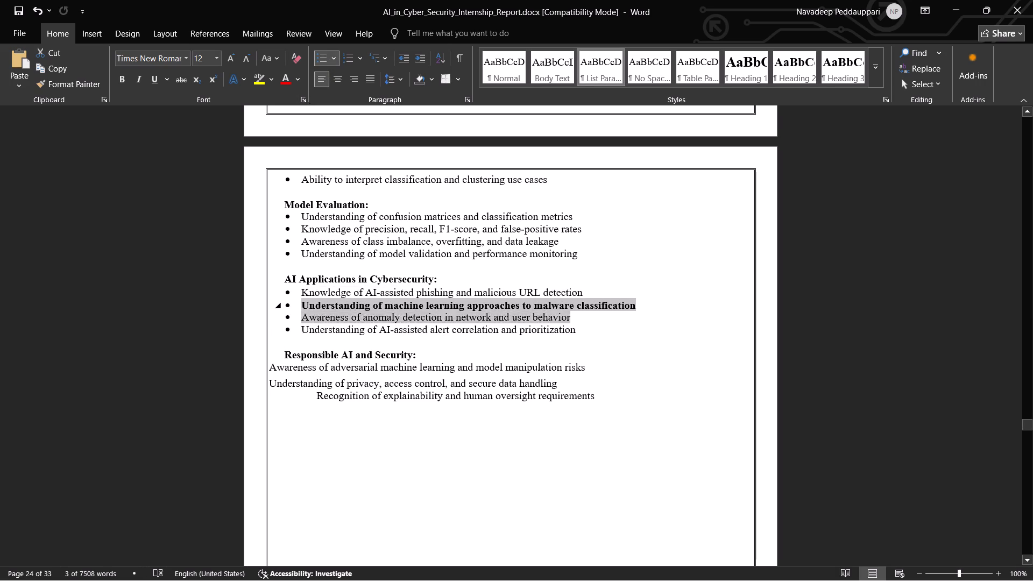
drag(596, 307, 645, 298)
key(ctrl+alt+v)
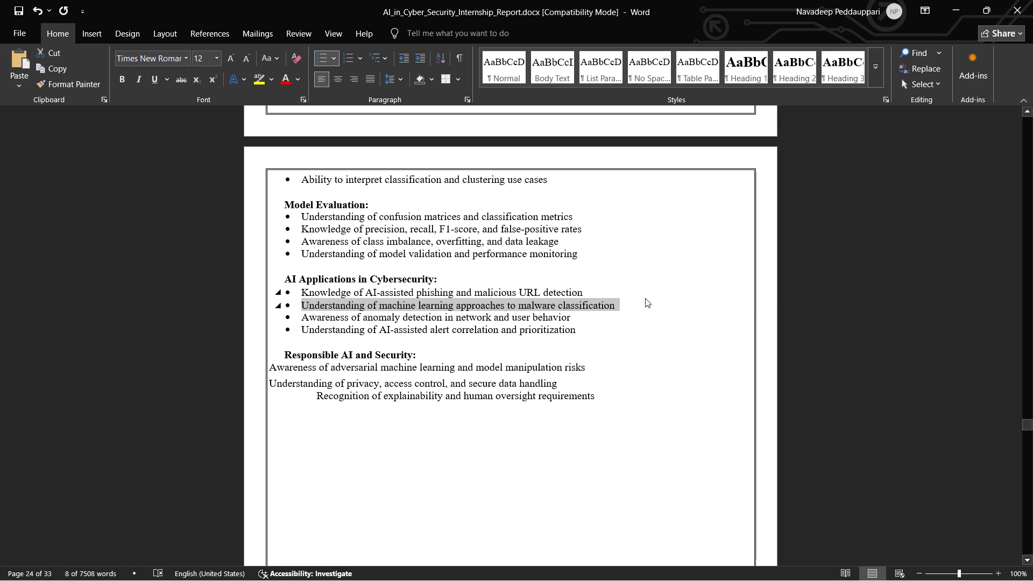
Remove the indents from the "Recognition of explainability" and "Knowledge of model drift" lines under Responsible AI and Security.
scroll(437, 370, down, 2)
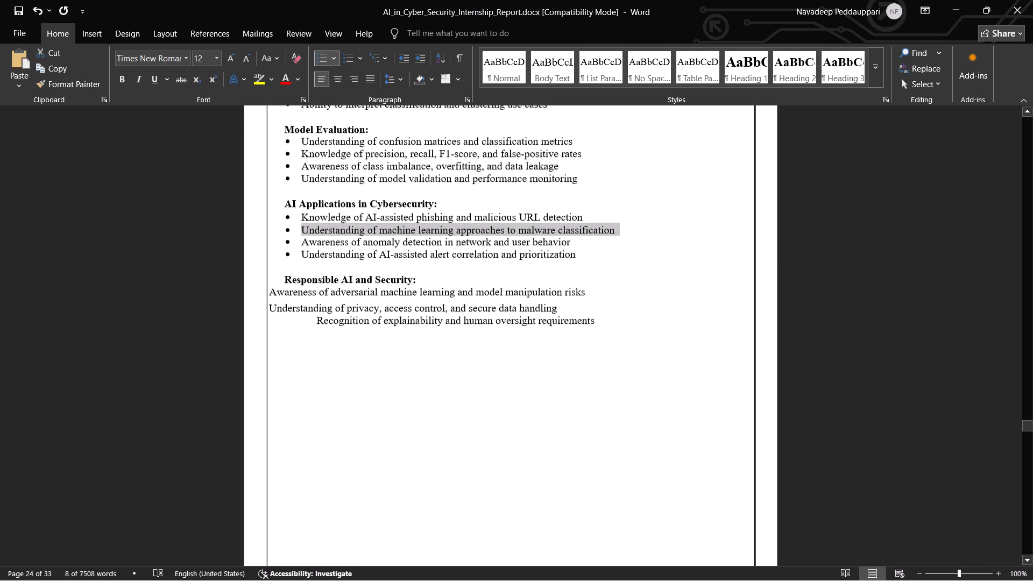
click(315, 321)
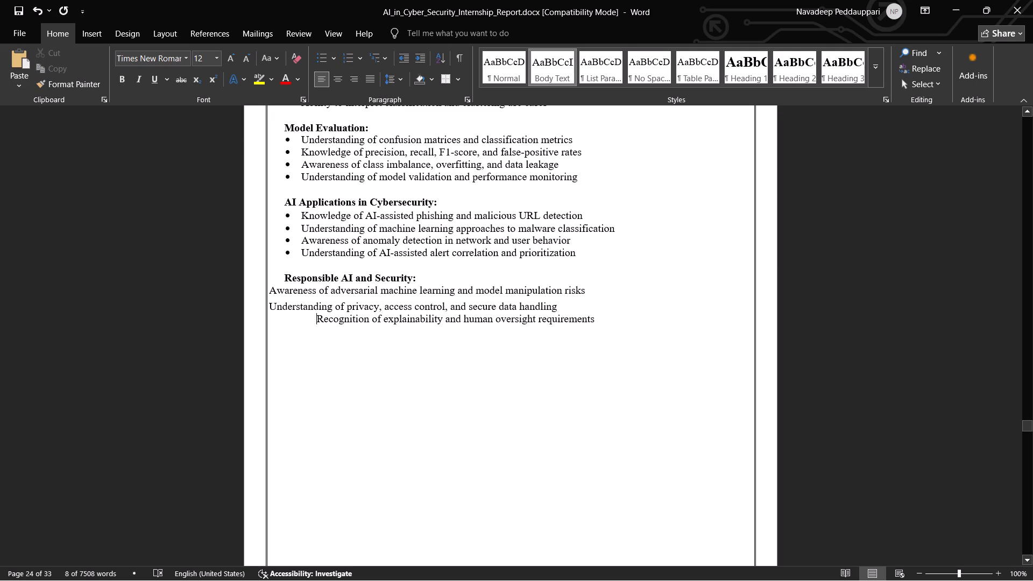
key(BackSpace)
key(Down)
key(BackSpace)
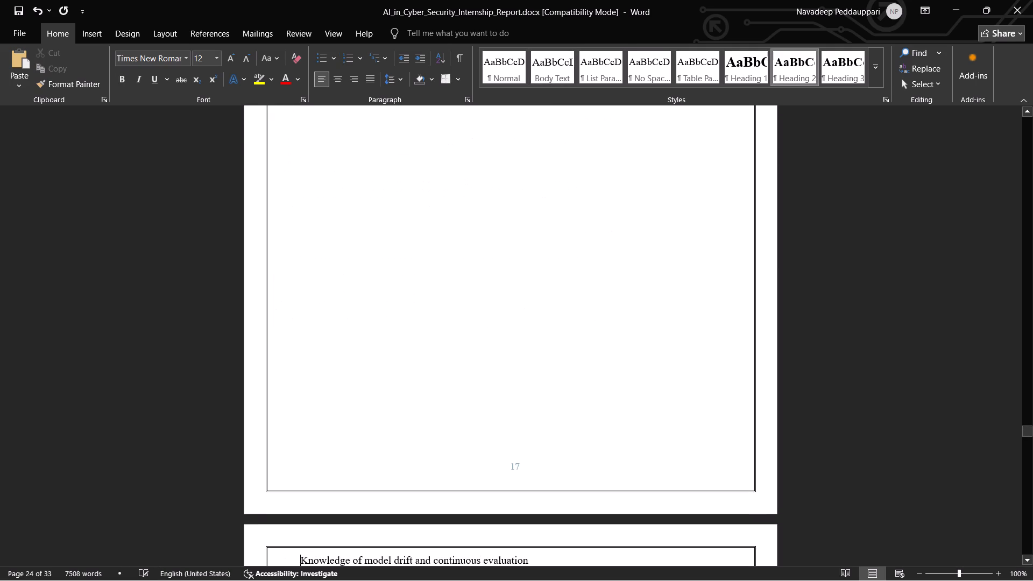
key(BackSpace)
key(BackSpace)
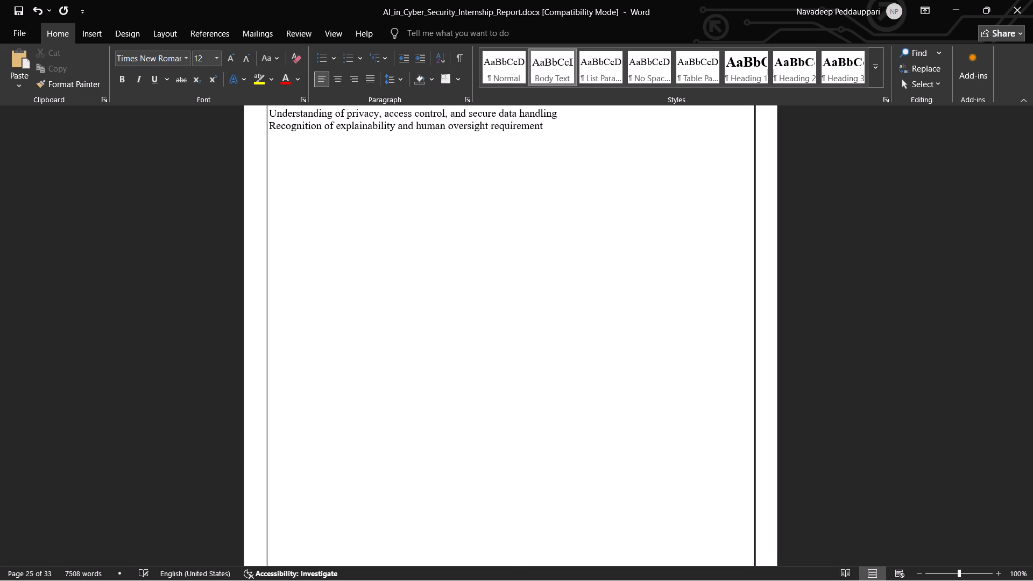
Pull the "Knowledge of model drift" line up from the following page so it sits directly below the "Recognition of explainability" line.
scroll(315, 321, down, 2)
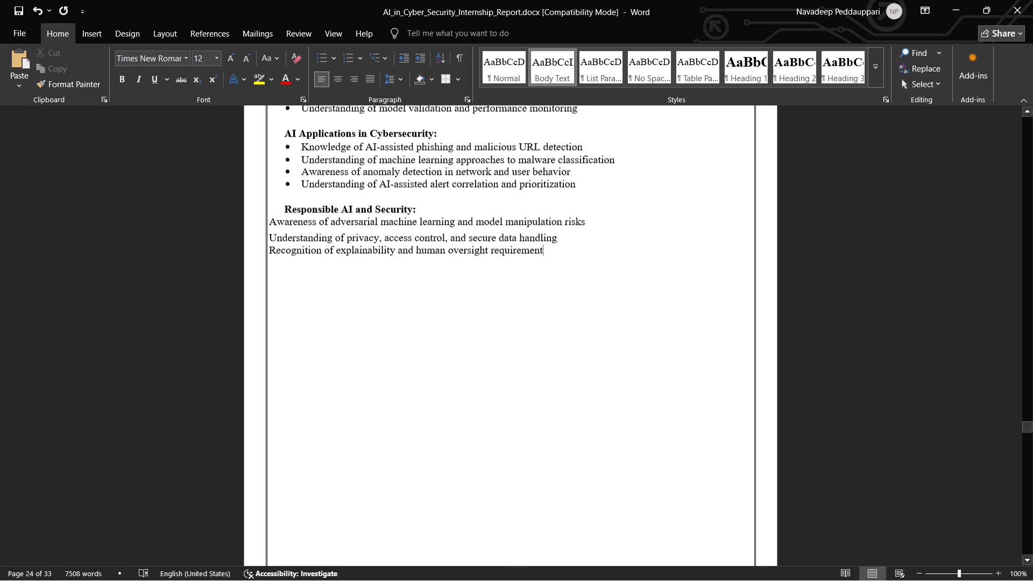
scroll(315, 321, down, 1)
scroll(315, 321, up, 2)
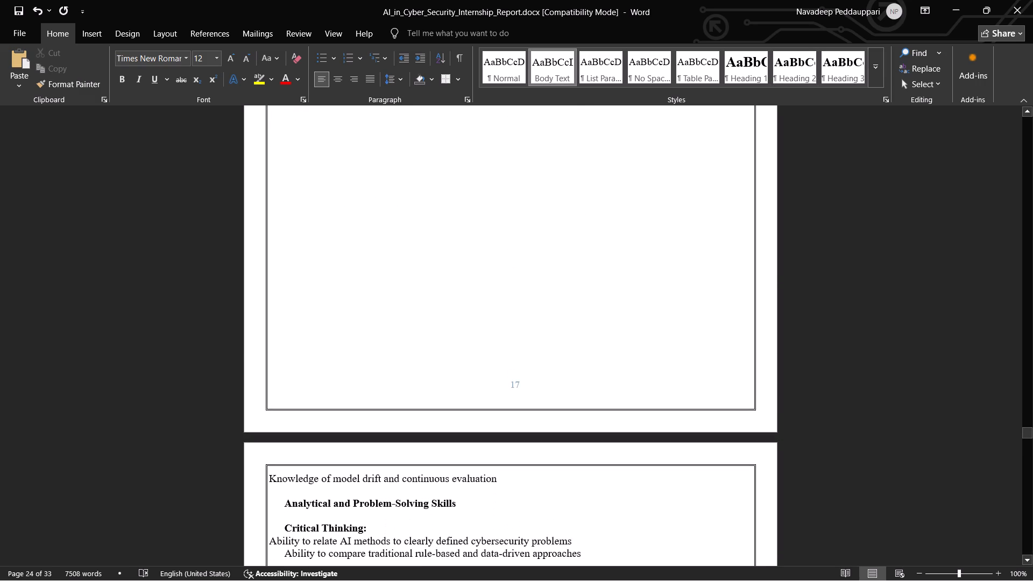
scroll(315, 321, up, 6)
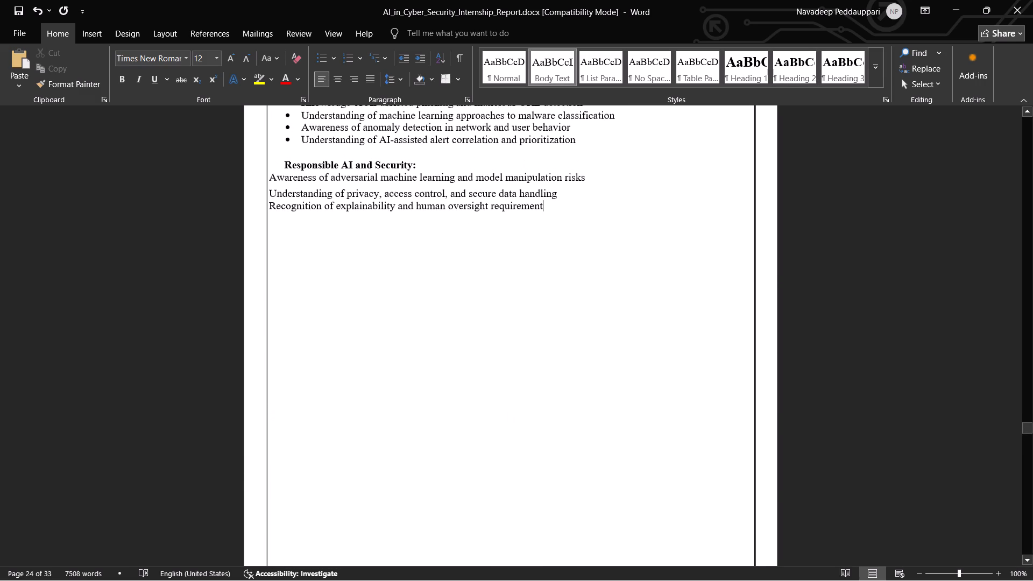
scroll(315, 321, up, 1)
key(Delete)
key(Return)
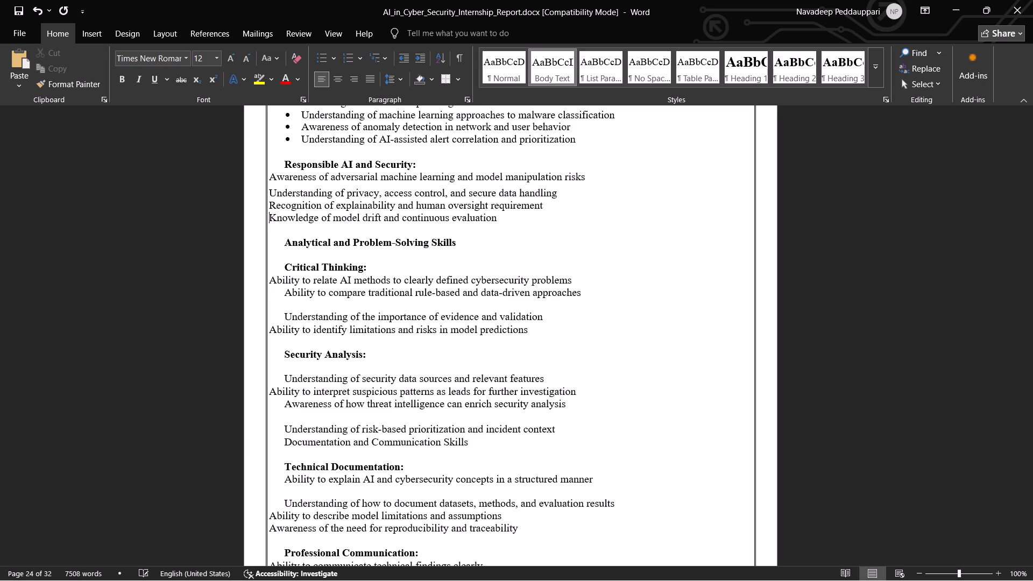
Make the four lines under Responsible AI and Security a bulleted list.
scroll(272, 304, up, 1)
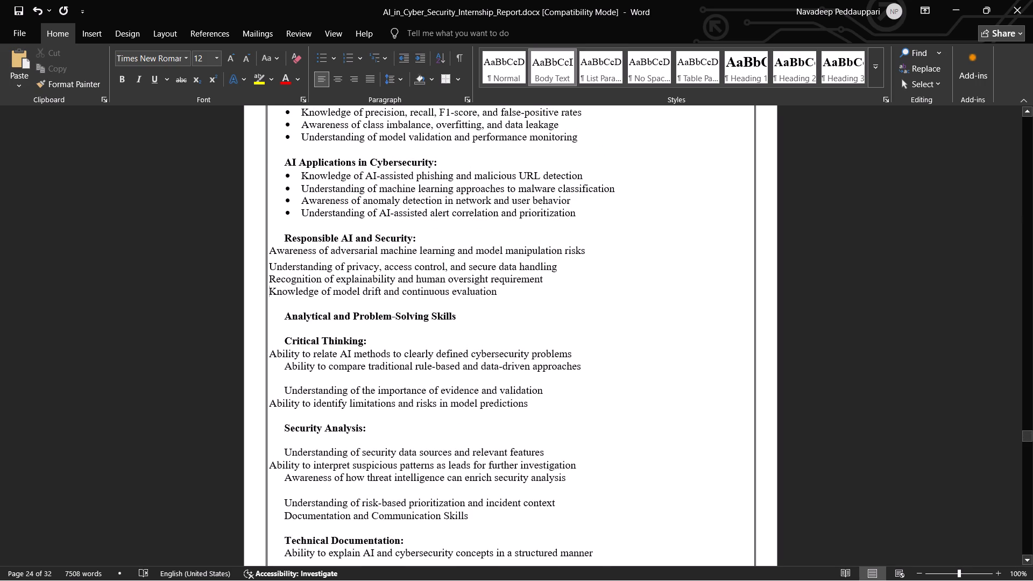
drag(269, 250, 516, 294)
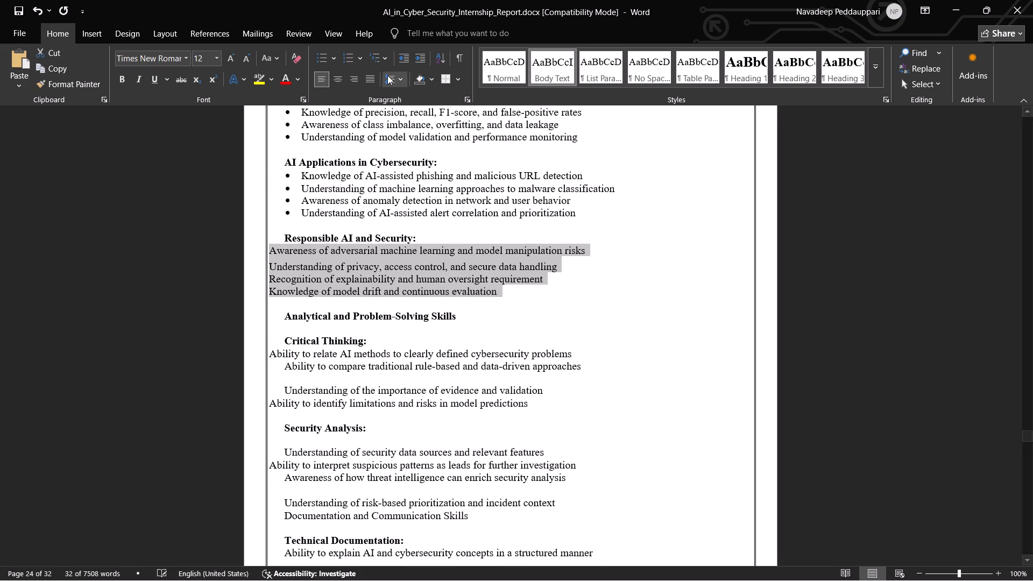
click(321, 58)
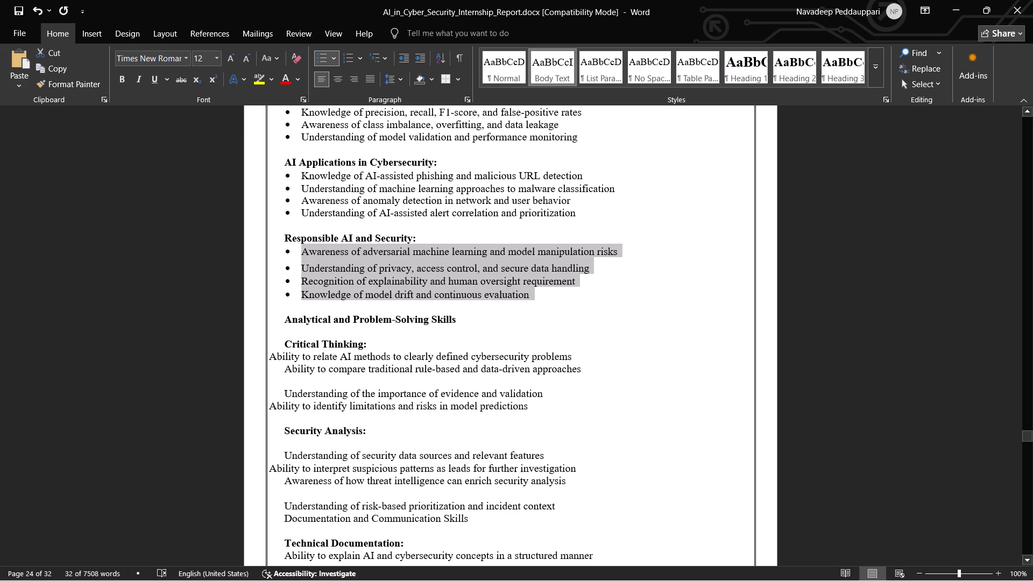
Remove the space before the "Understanding of privacy, access control, and secure data handling" bullet.
click(307, 265)
click(402, 83)
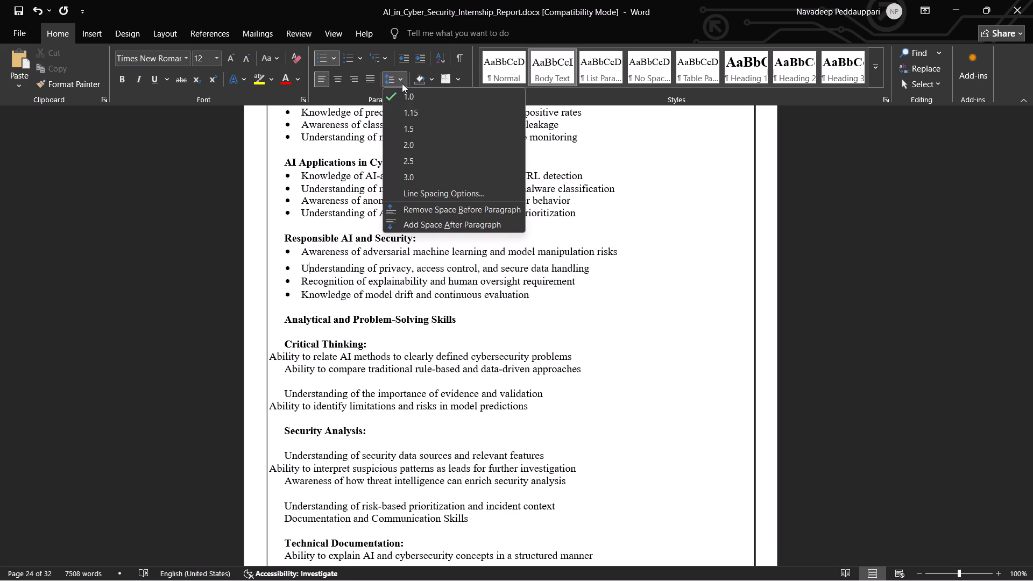
click(413, 211)
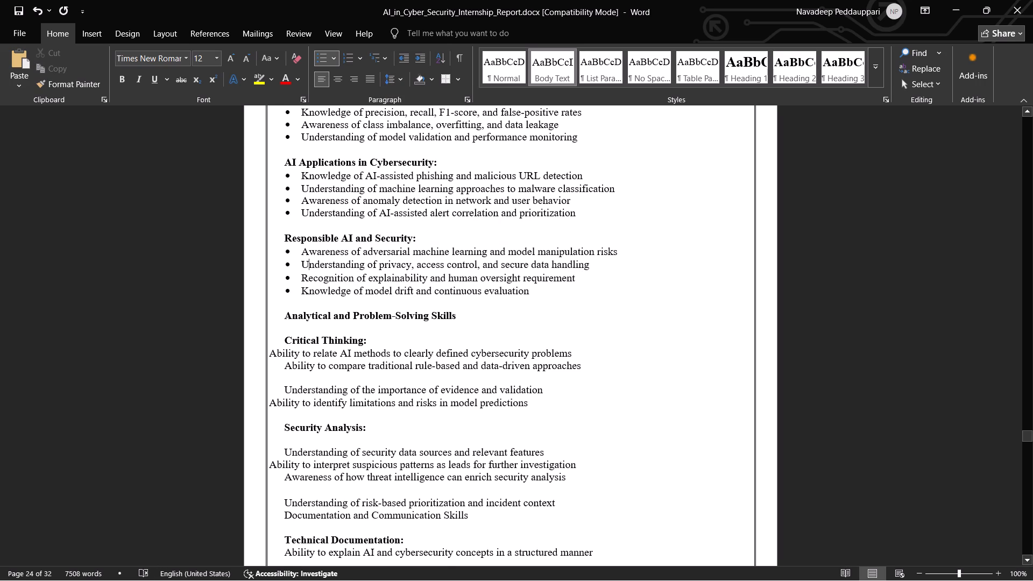
Delete the extra blank line above the APPENDIX-A: LEARNING OUTCOMES heading.
scroll(378, 261, up, 4)
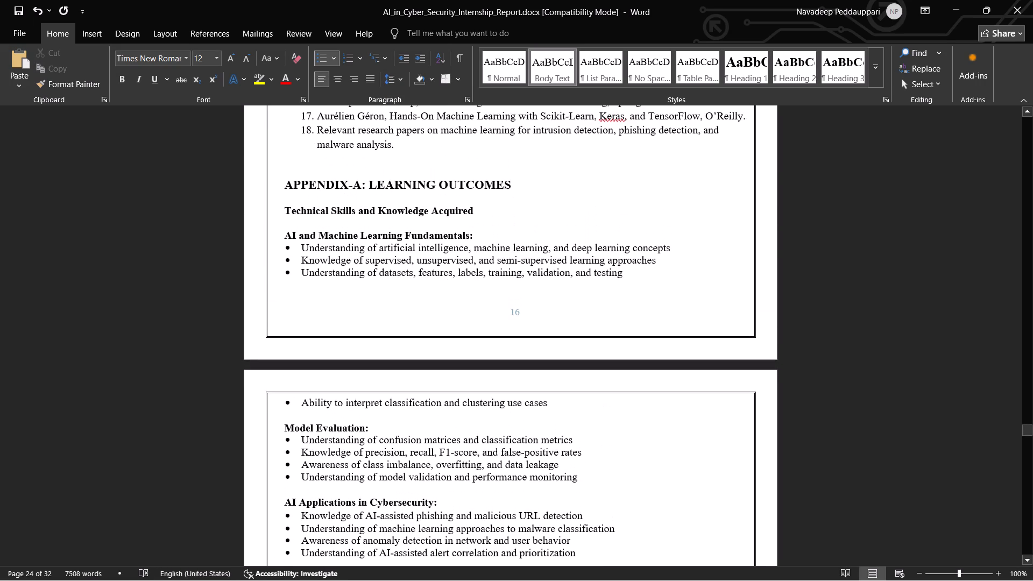
scroll(378, 261, up, 1)
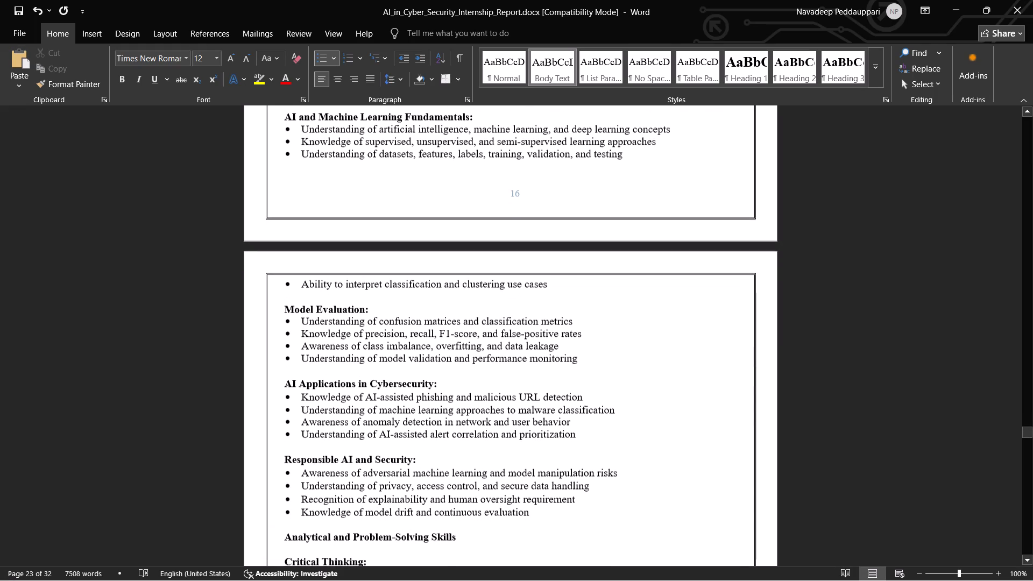
scroll(378, 261, up, 1)
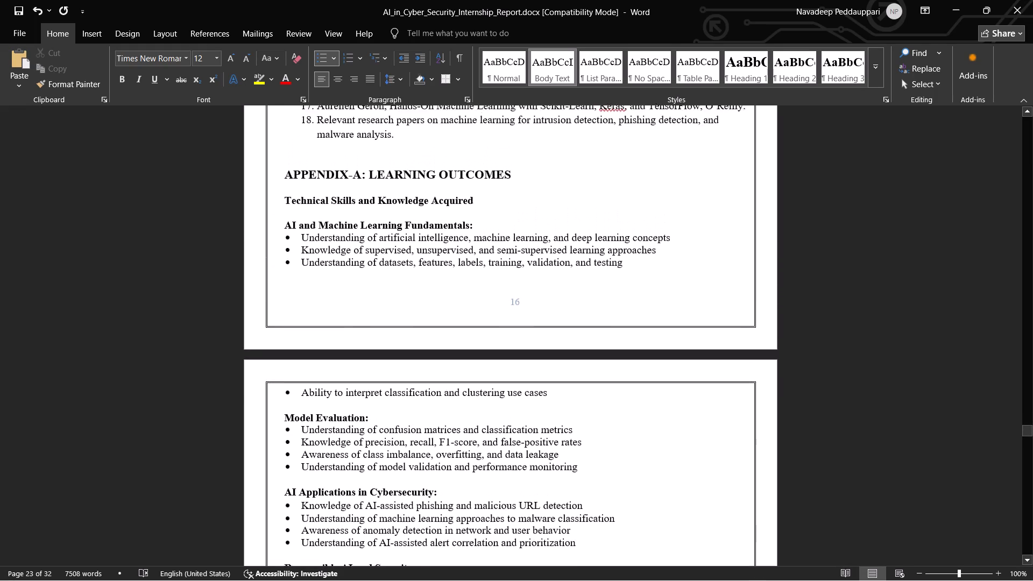
scroll(378, 261, up, 1)
click(297, 307)
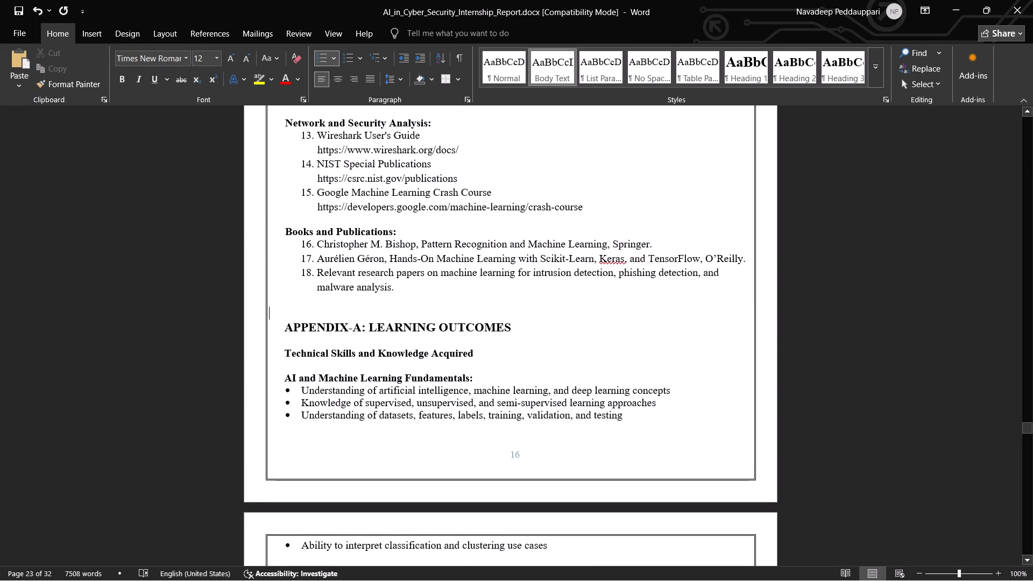
key(BackSpace)
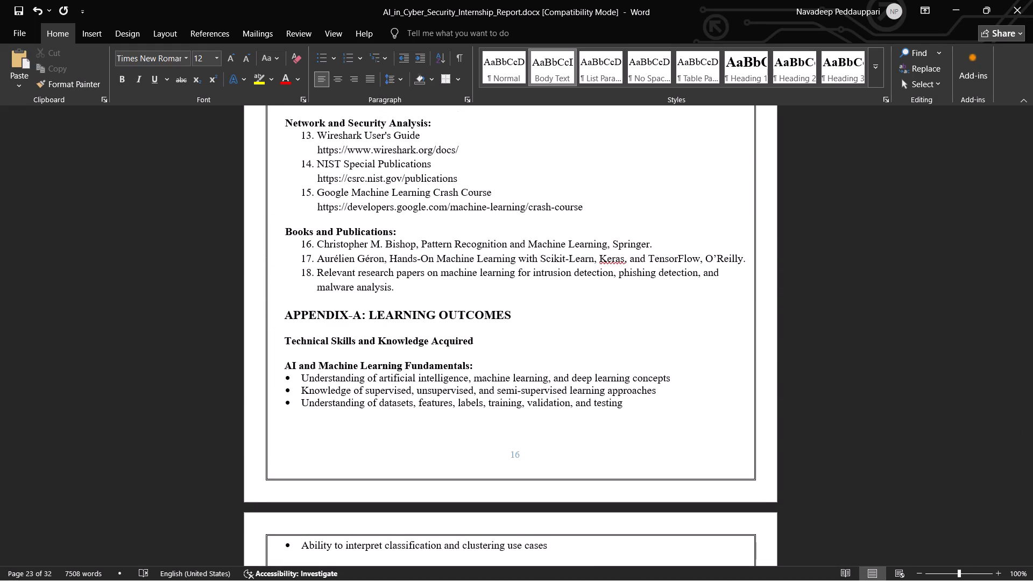
Review the spacing and layout of the reference lists and the Appendix-A sections already formatted.
scroll(297, 307, down, 2)
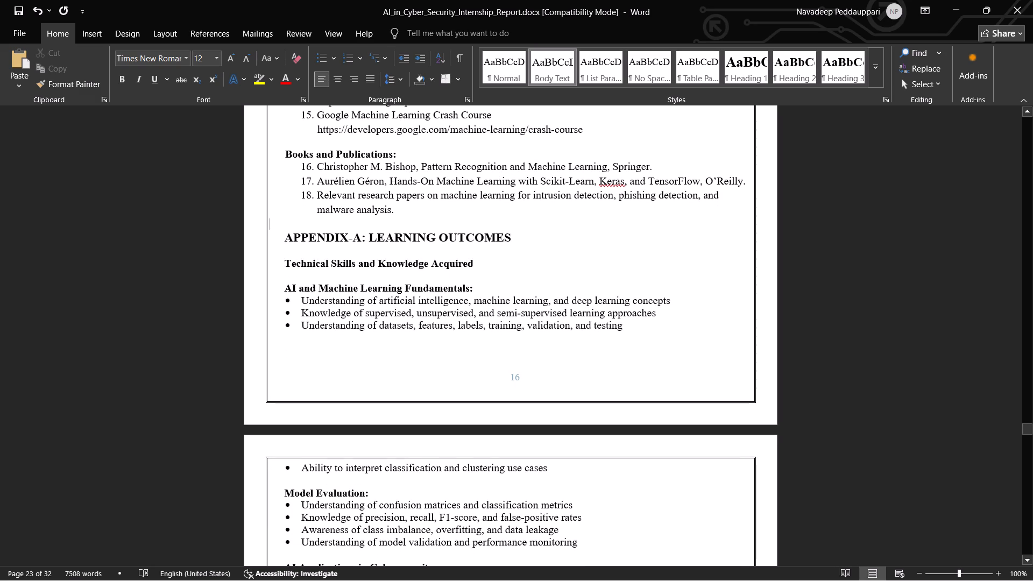
scroll(297, 307, up, 2)
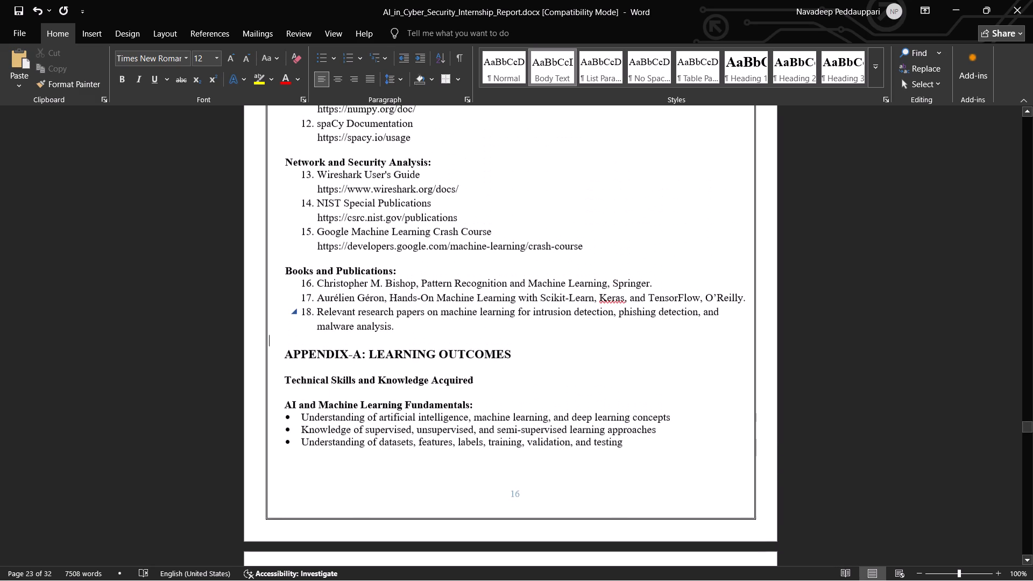
scroll(297, 307, up, 4)
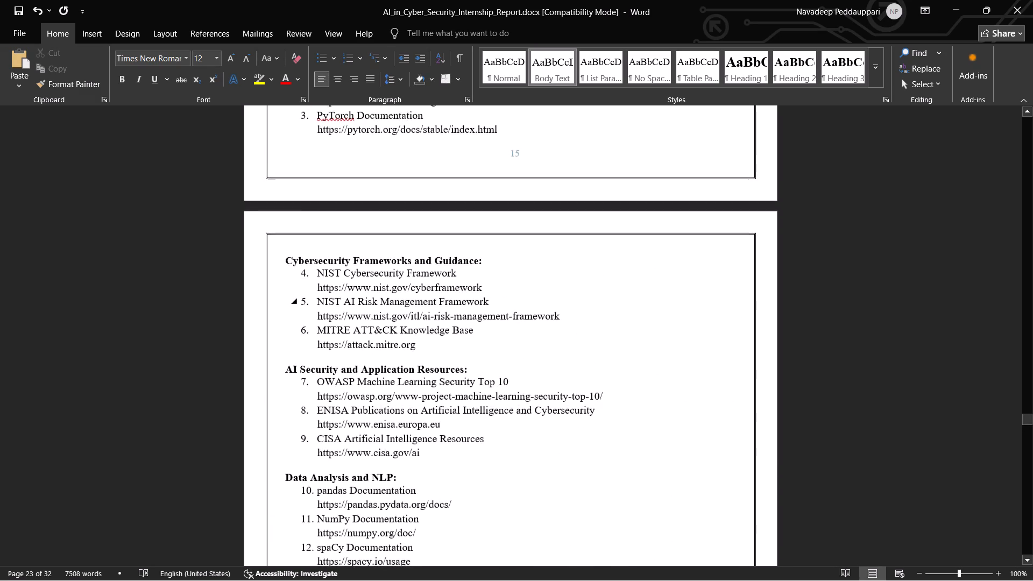
scroll(297, 307, down, 9)
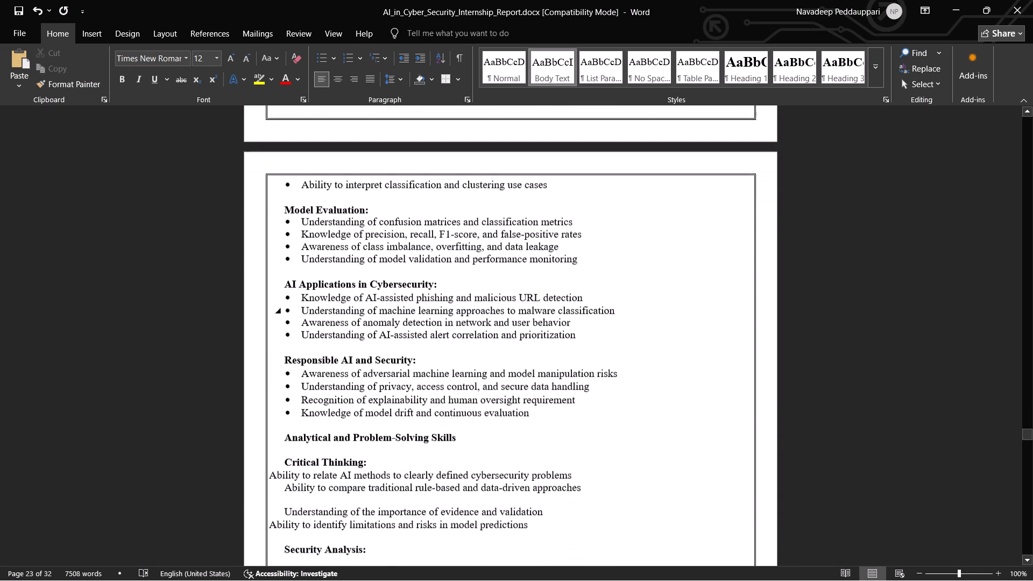
Remove the indents from the second and third lines under Critical Thinking and close the gap between them.
scroll(297, 307, down, 2)
scroll(297, 307, up, 1)
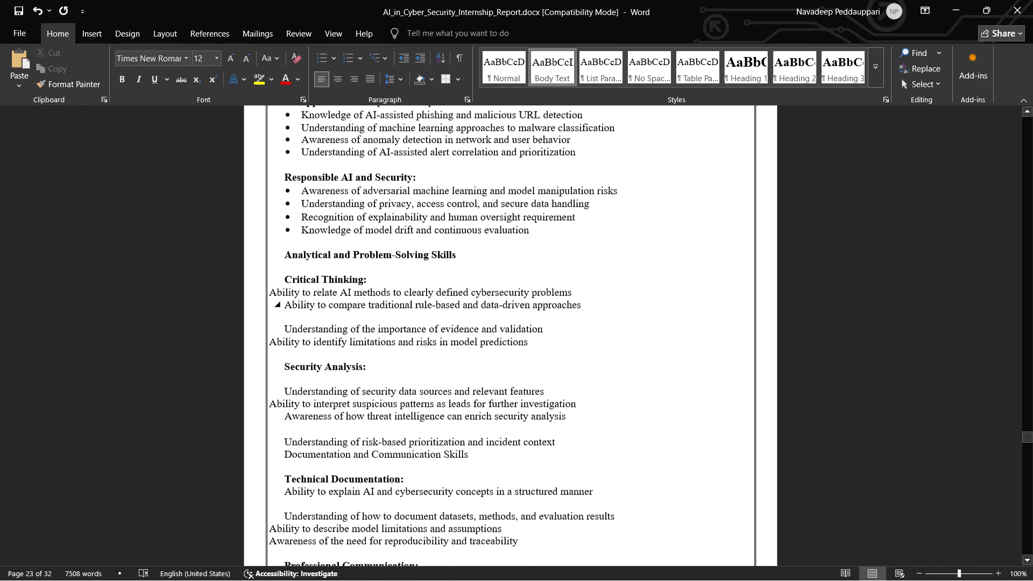
click(288, 303)
key(BackSpace)
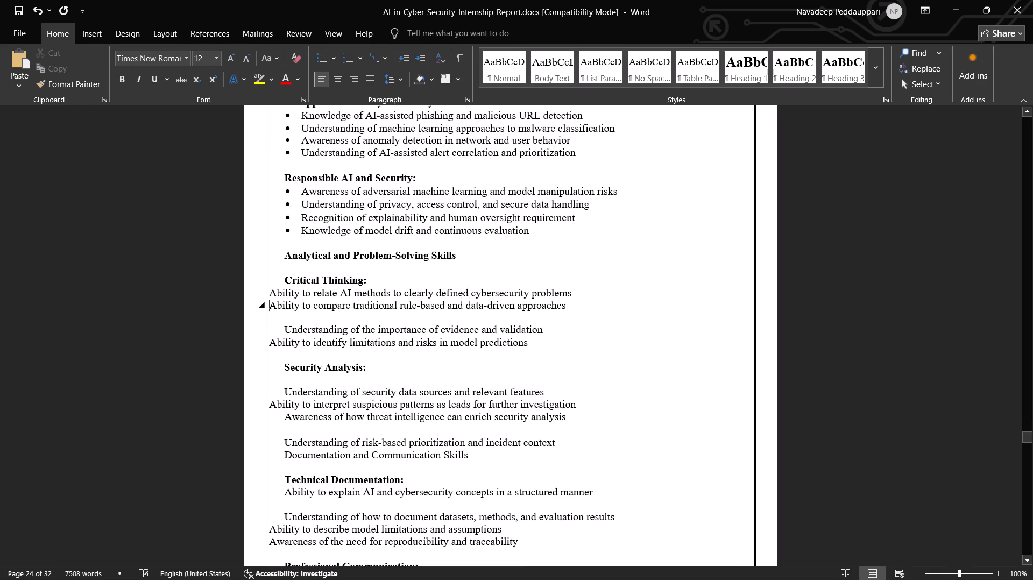
key(Down)
key(BackSpace)
key(BackSpace)
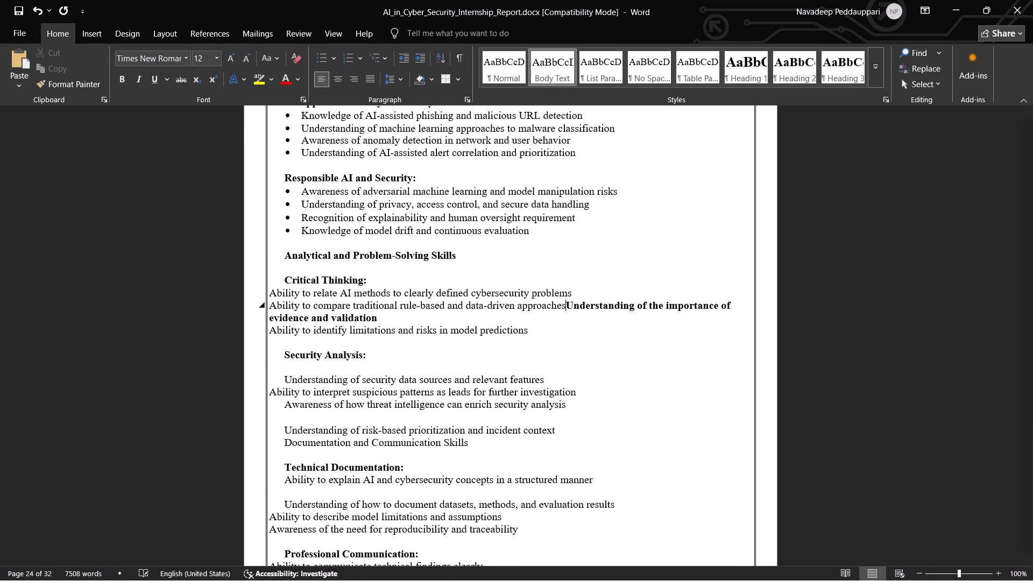
key(Return)
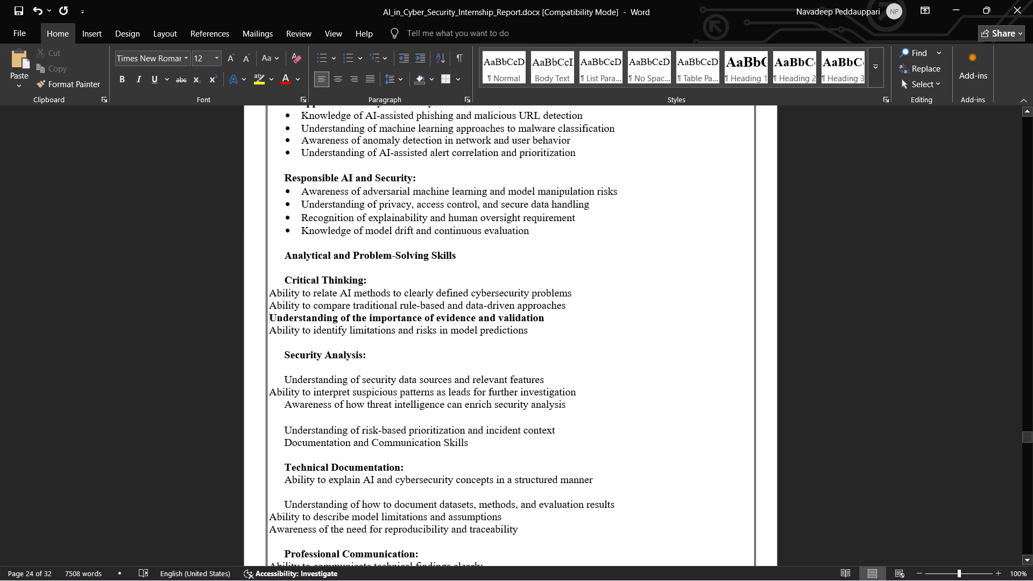
Make the four lines under Critical Thinking a bulleted list.
drag(271, 293, 544, 331)
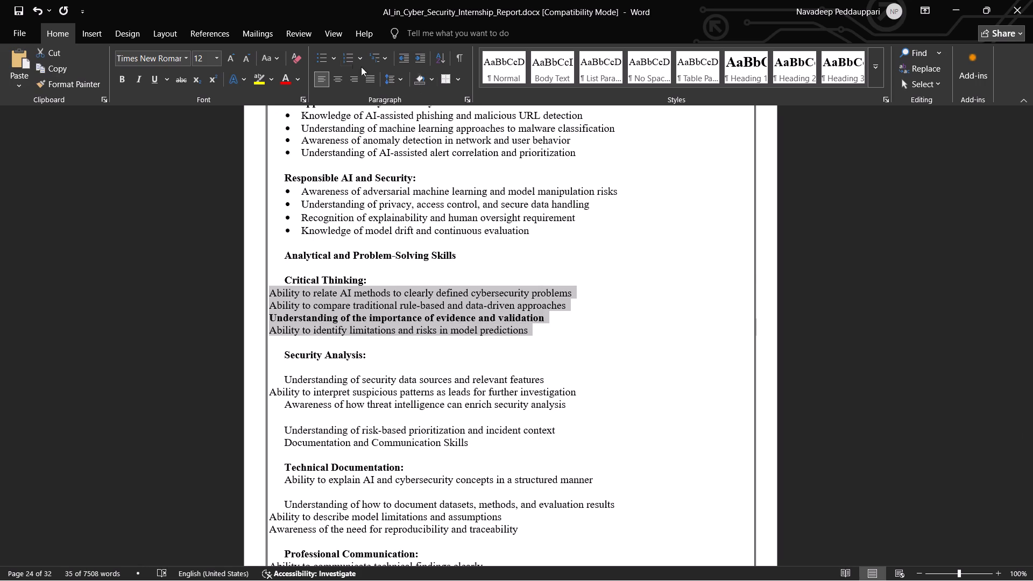
click(324, 60)
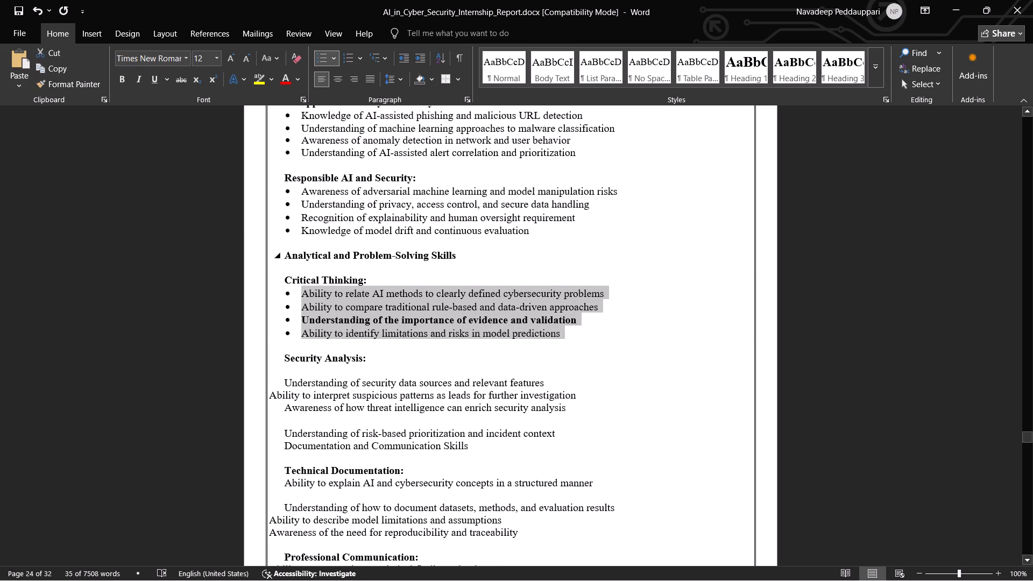
Copy the formatting of the "Ability to compare traditional rule-based" bullet onto the bold "Understanding of the importance of evidence and validation" bullet.
click(300, 304)
drag(305, 304, 340, 304)
key(ctrl+alt+c)
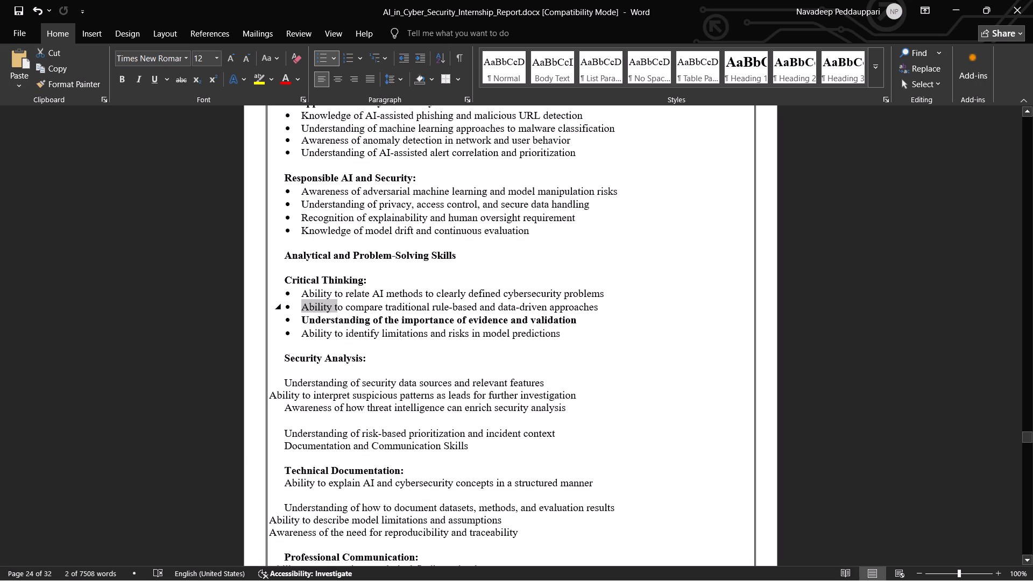
drag(300, 319, 579, 323)
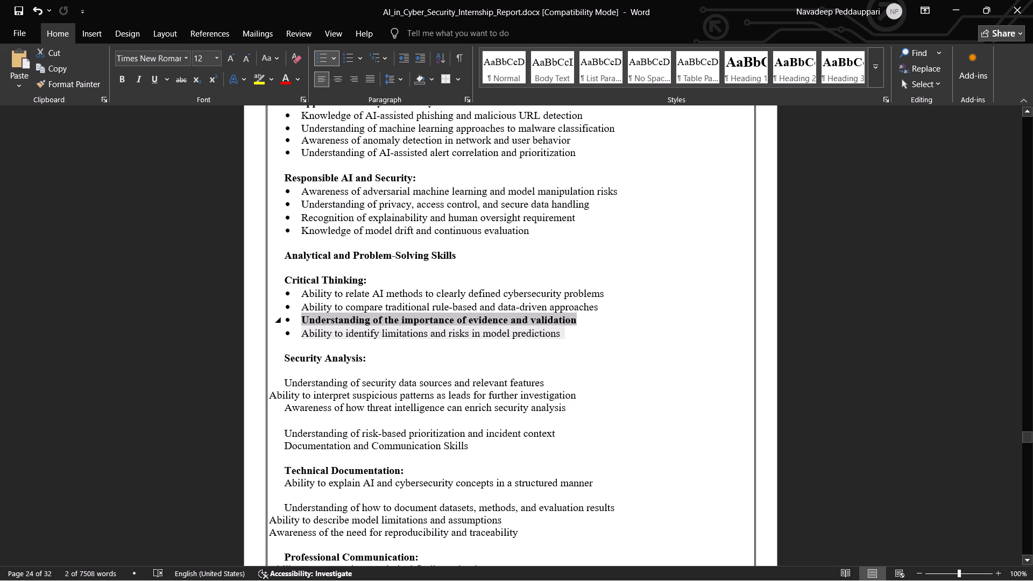
drag(579, 323, 582, 322)
key(ctrl+alt+v)
Make the five lines under Security Analysis, through "Documentation and Communication Skills", a bulleted list.
scroll(516, 334, down, 1)
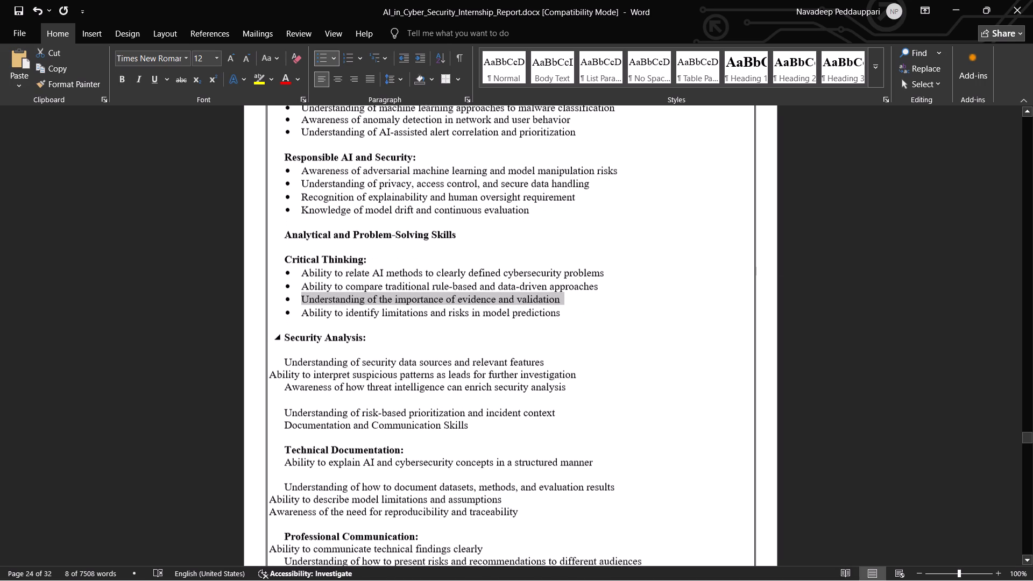
scroll(516, 334, down, 2)
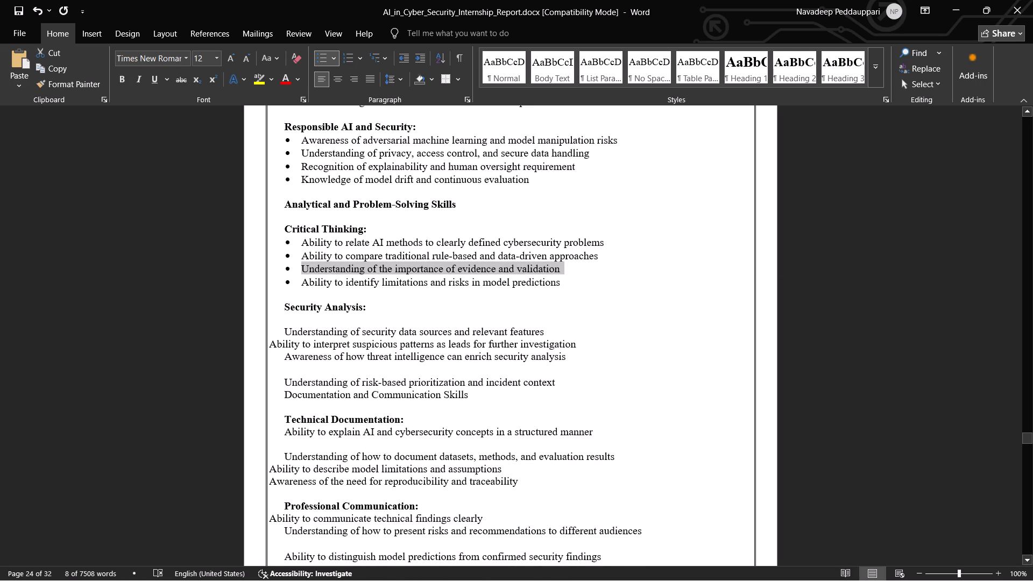
drag(285, 333, 496, 404)
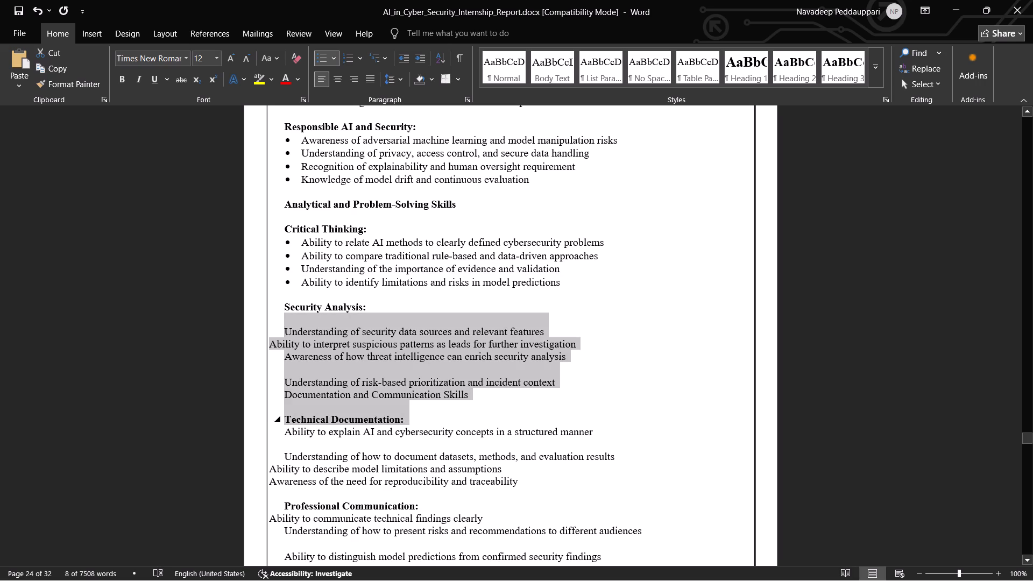
drag(496, 404, 480, 398)
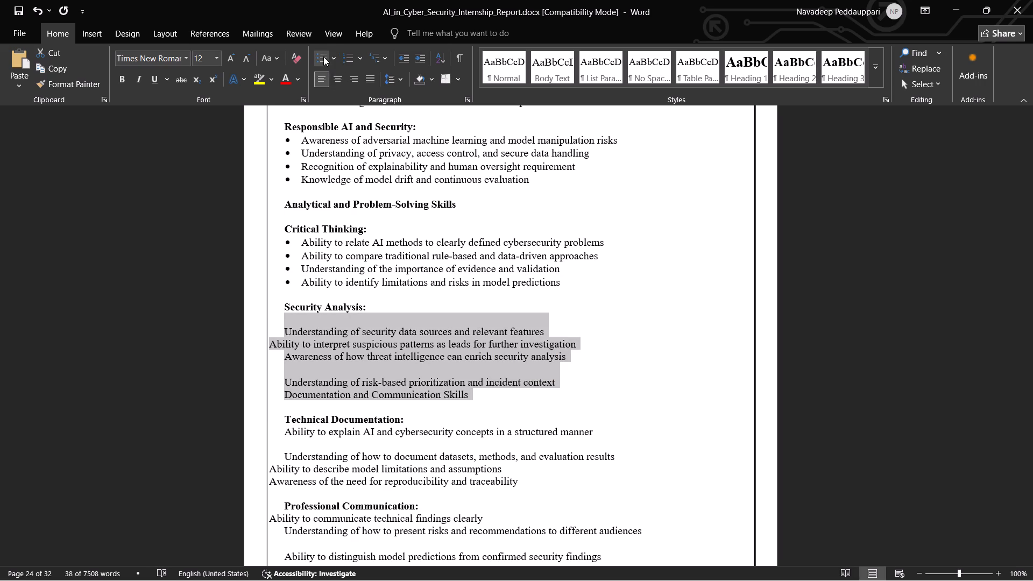
click(322, 55)
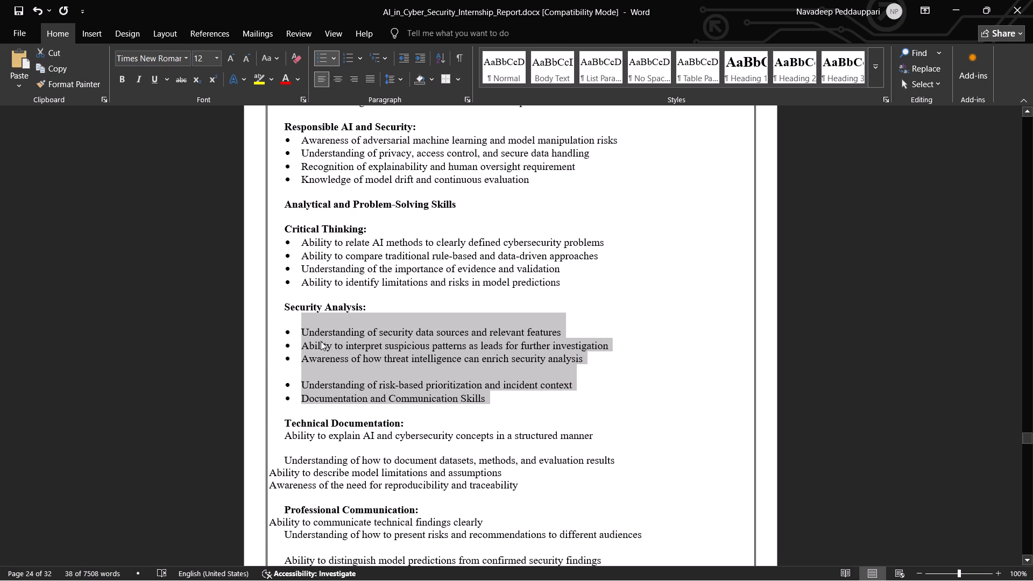
Remove the space before the "Understanding of risk-based prioritization and incident context" bullet under Security Analysis.
click(291, 367)
click(291, 367)
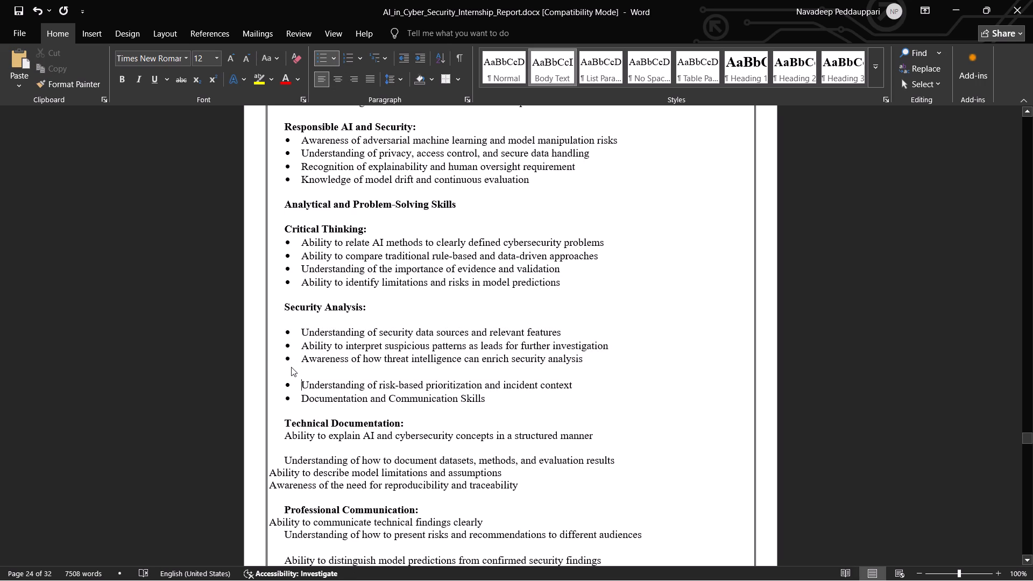
key(Up)
key(Down)
click(391, 81)
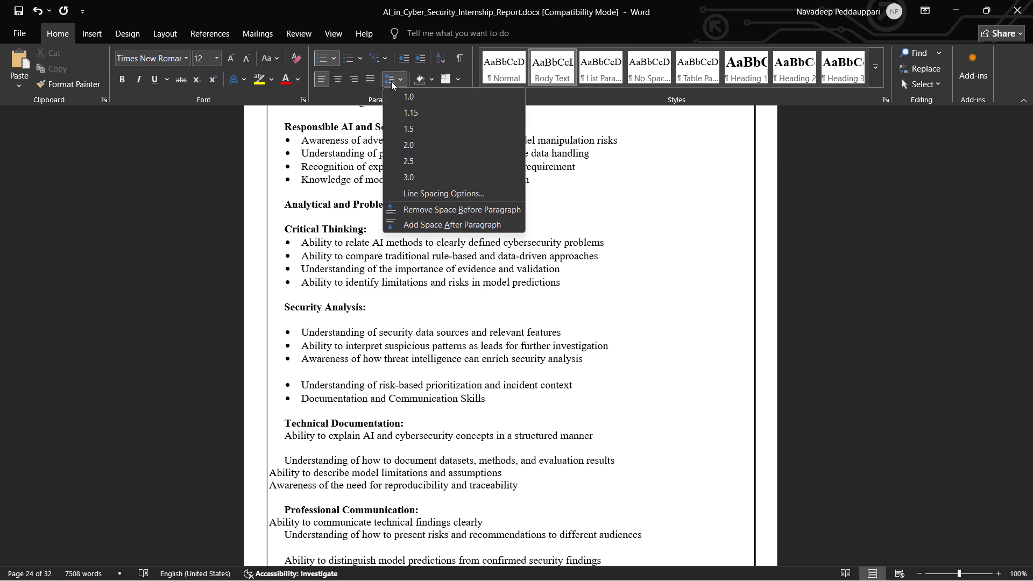
click(419, 208)
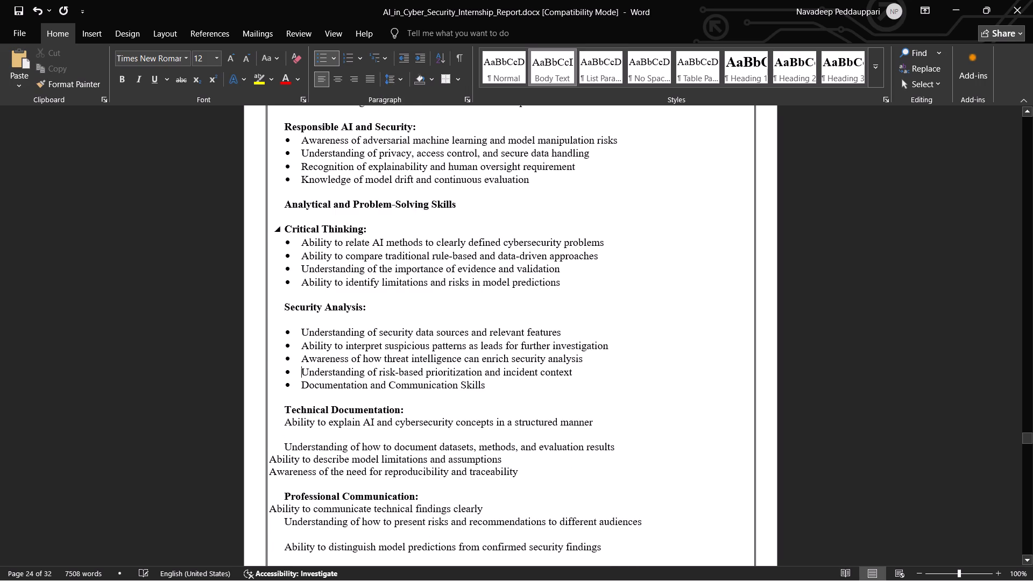
Make the four lines under Technical Documentation a bulleted list and remove the space before its second bullet.
scroll(394, 318, down, 2)
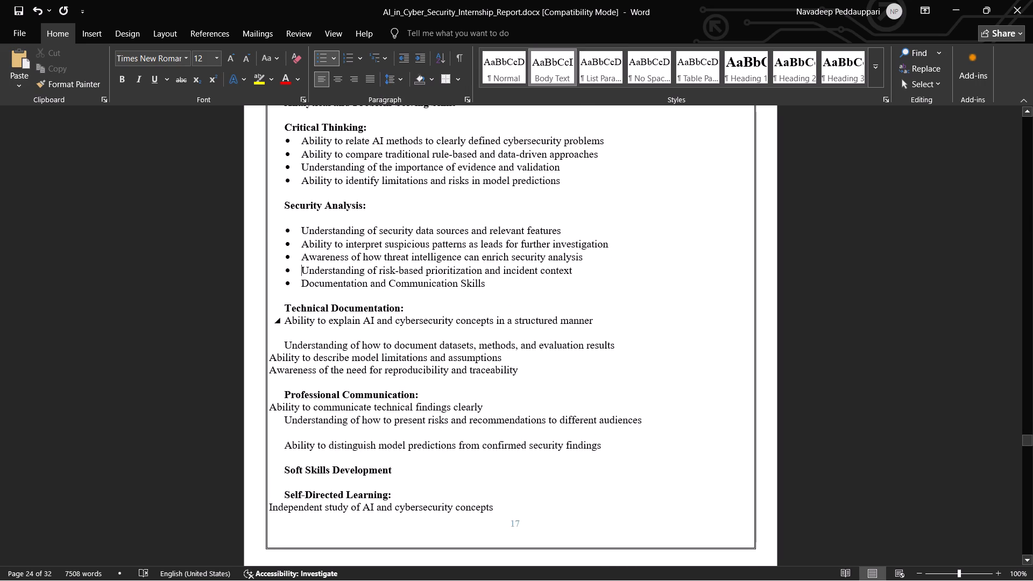
drag(285, 322, 487, 369)
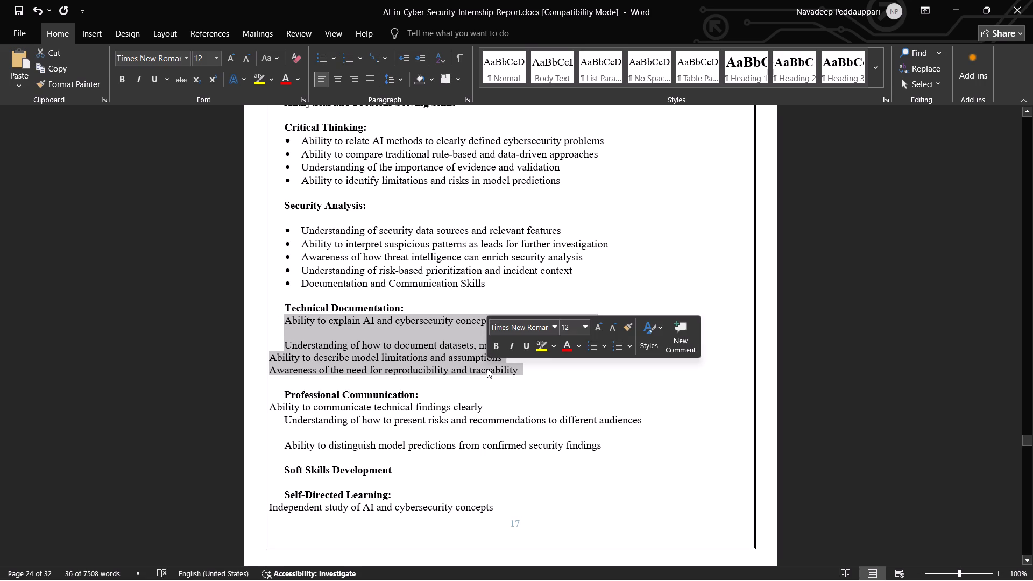
click(321, 57)
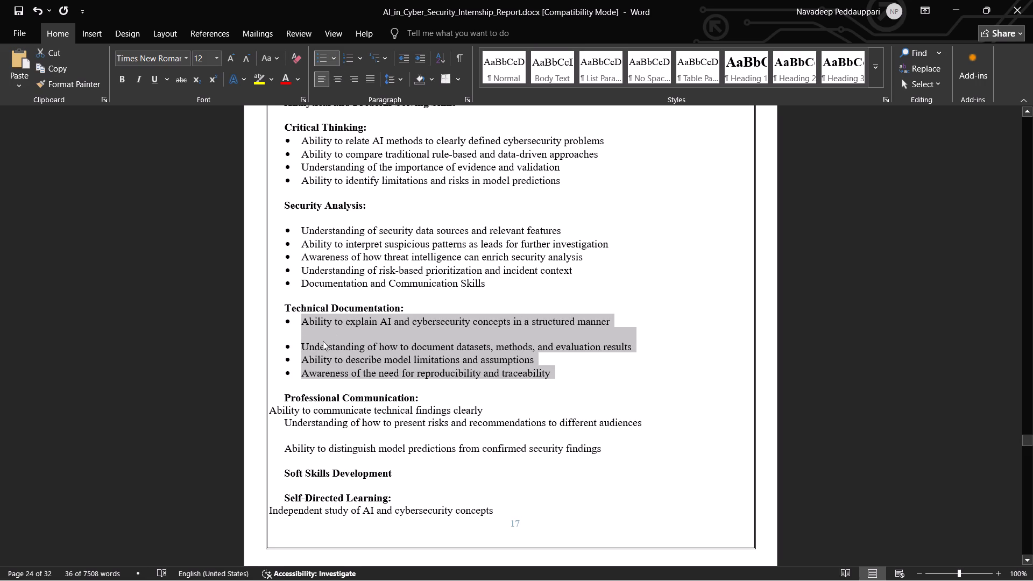
click(306, 343)
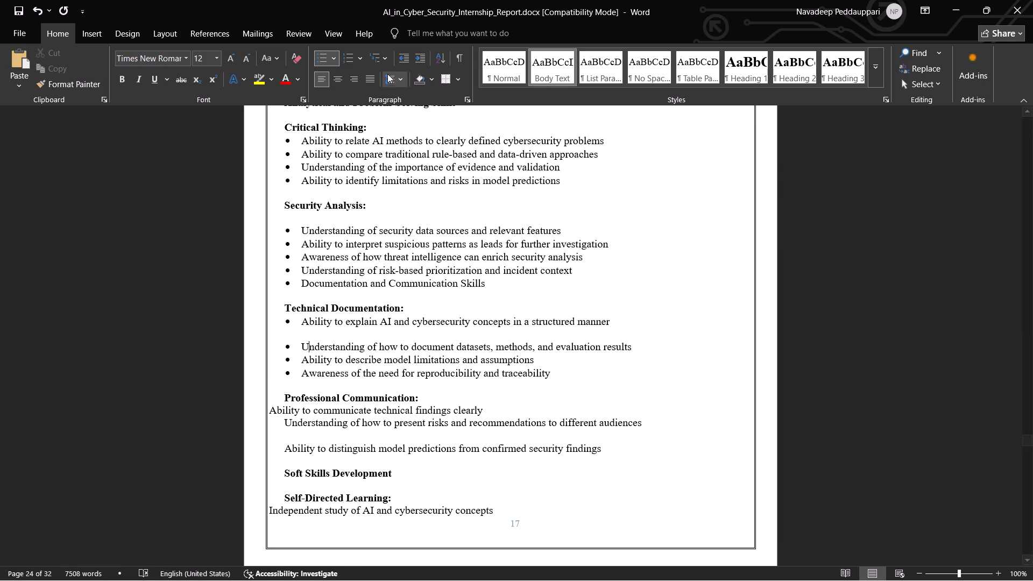
click(390, 70)
click(390, 74)
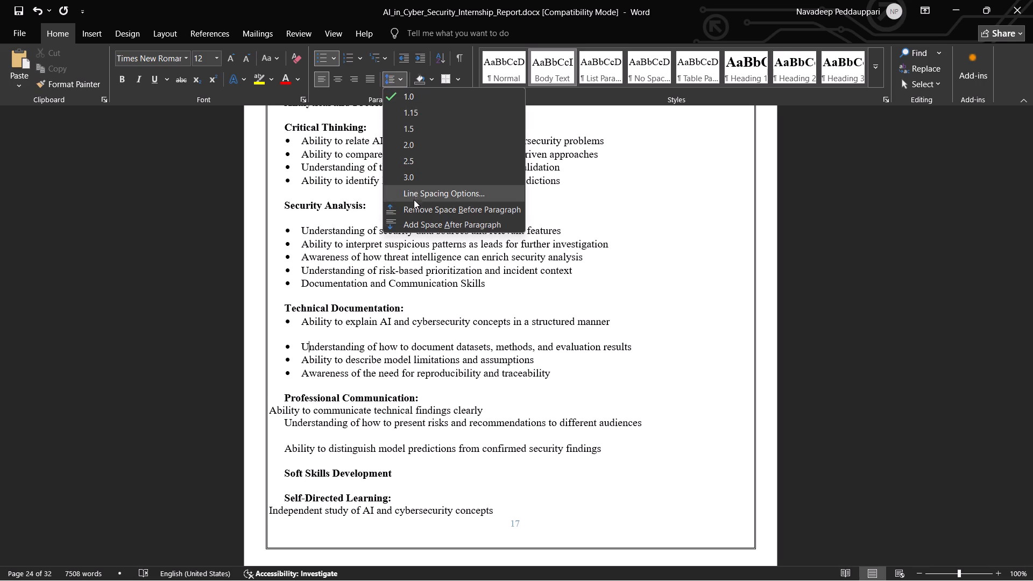
click(414, 207)
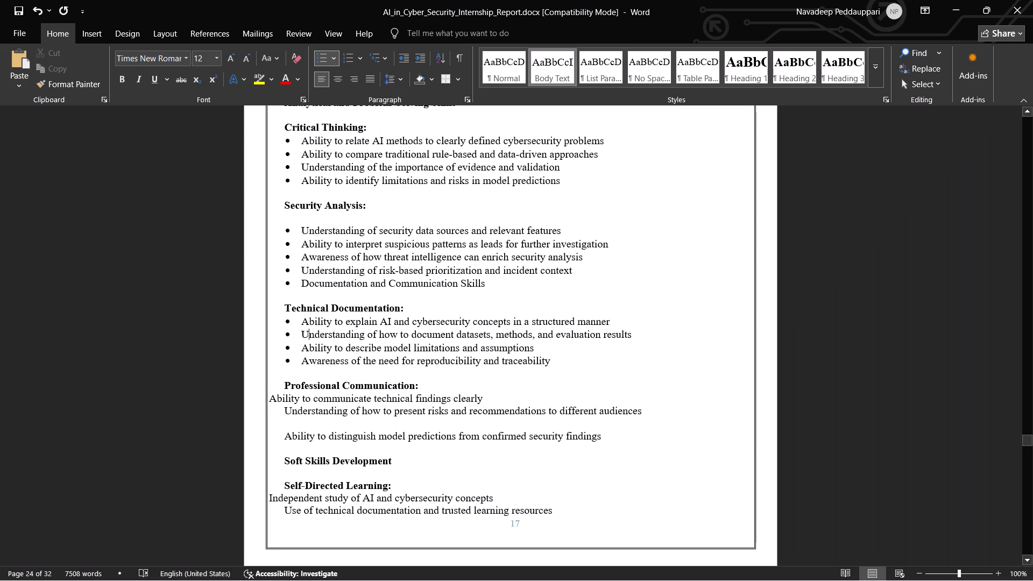
Make the three lines under Professional Communication a bulleted list and remove the space before its last bullet.
scroll(374, 329, down, 1)
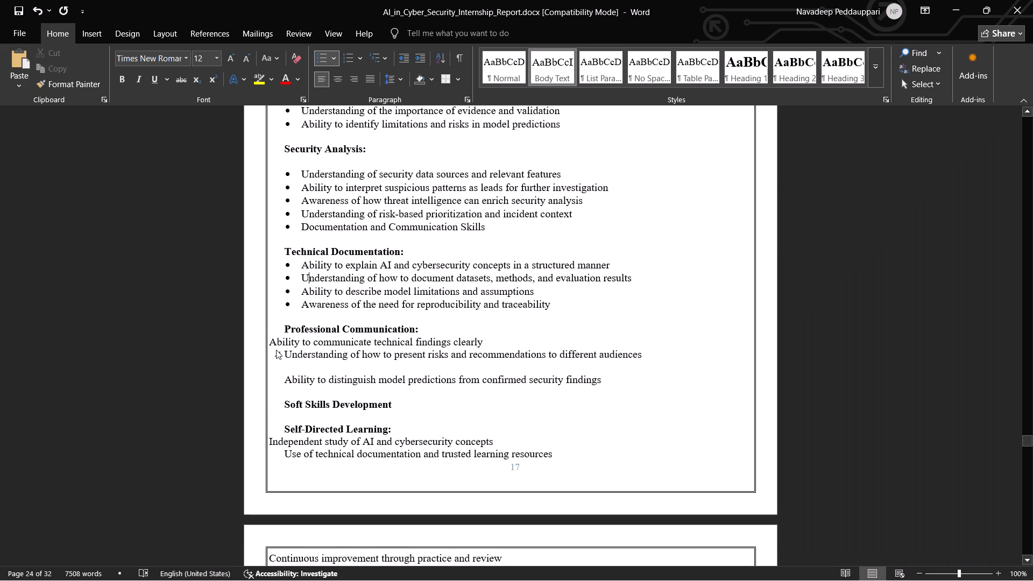
drag(270, 342, 571, 388)
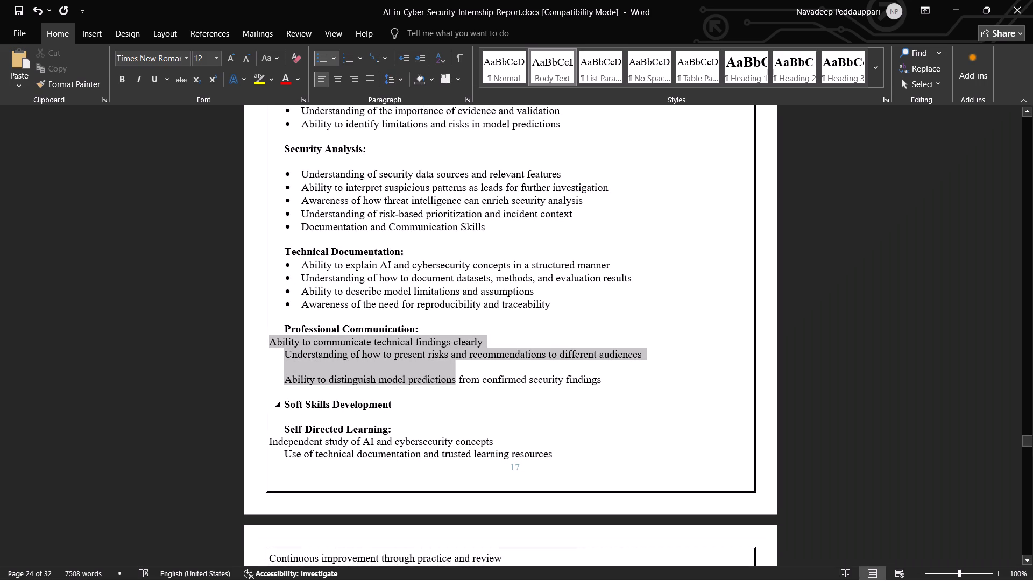
drag(571, 388, 615, 381)
click(321, 58)
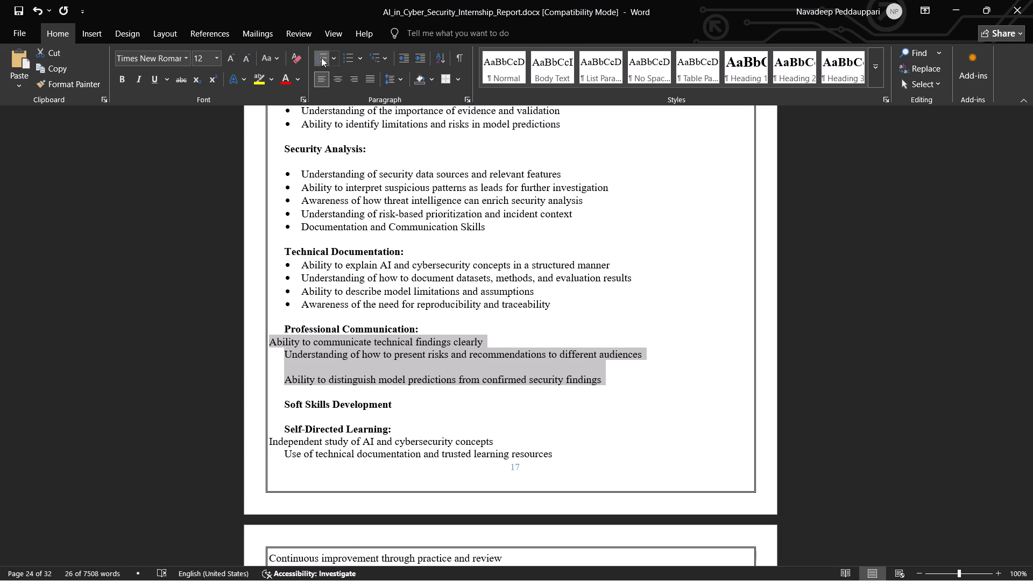
click(302, 377)
click(395, 74)
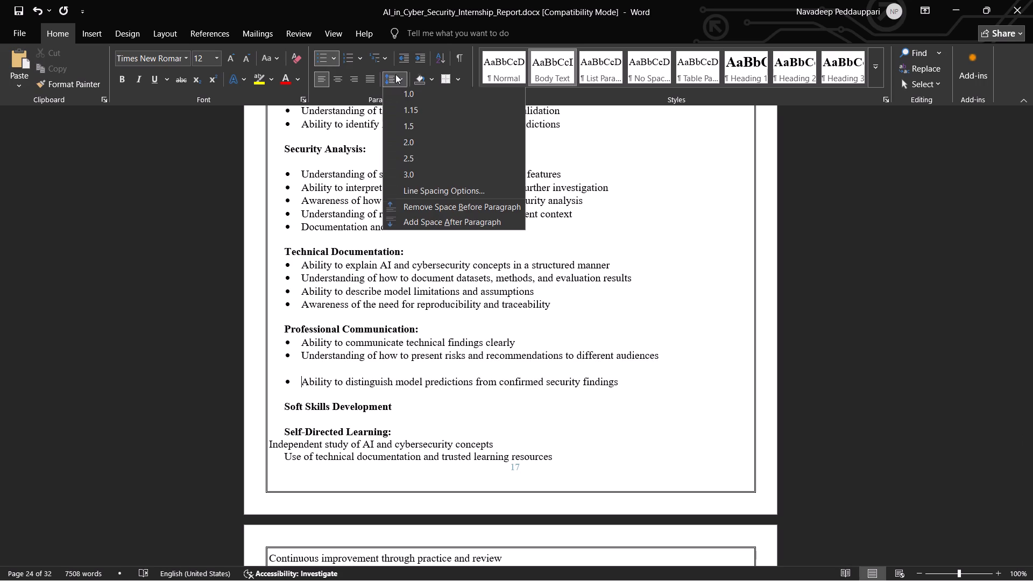
click(445, 210)
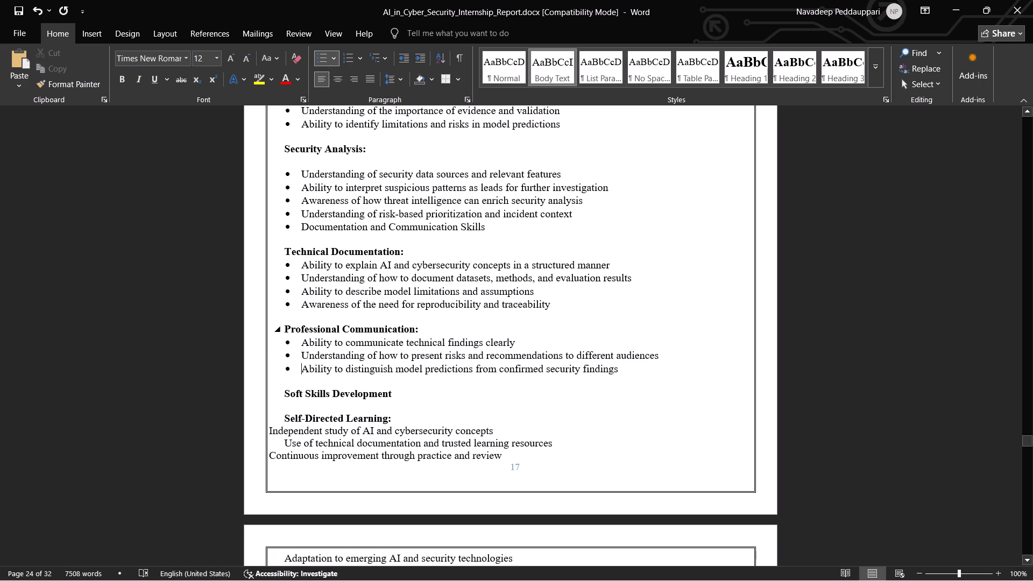
Make the four lines under Self-Directed Learning, which run across the page break, a bulleted list.
scroll(387, 316, down, 3)
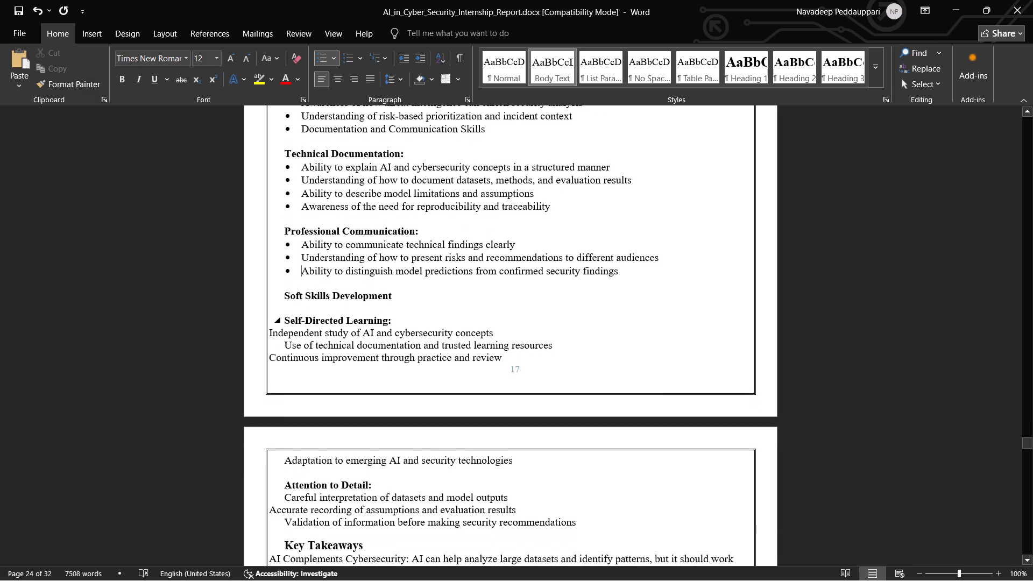
drag(267, 334, 513, 451)
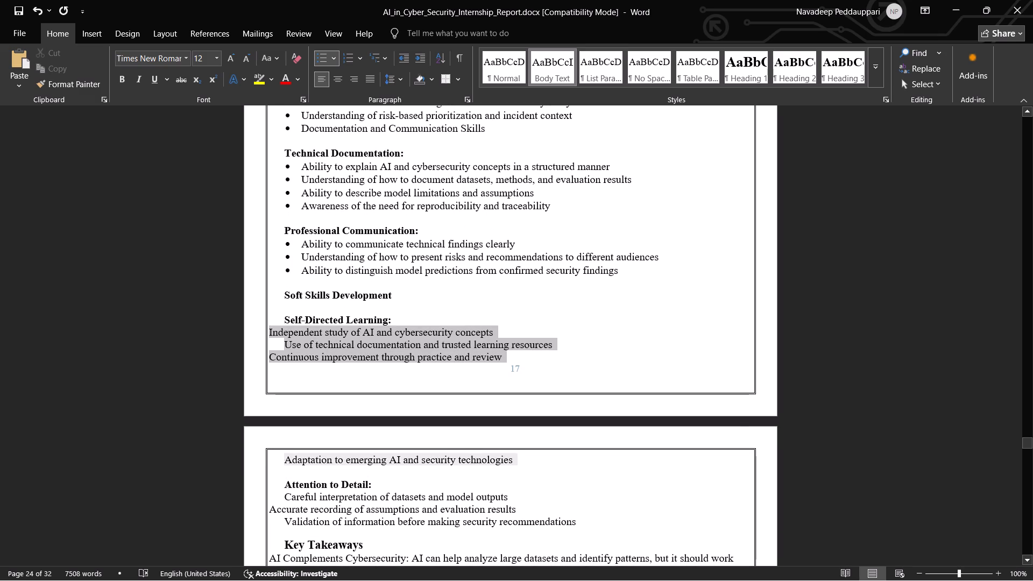
drag(513, 451, 520, 456)
click(399, 80)
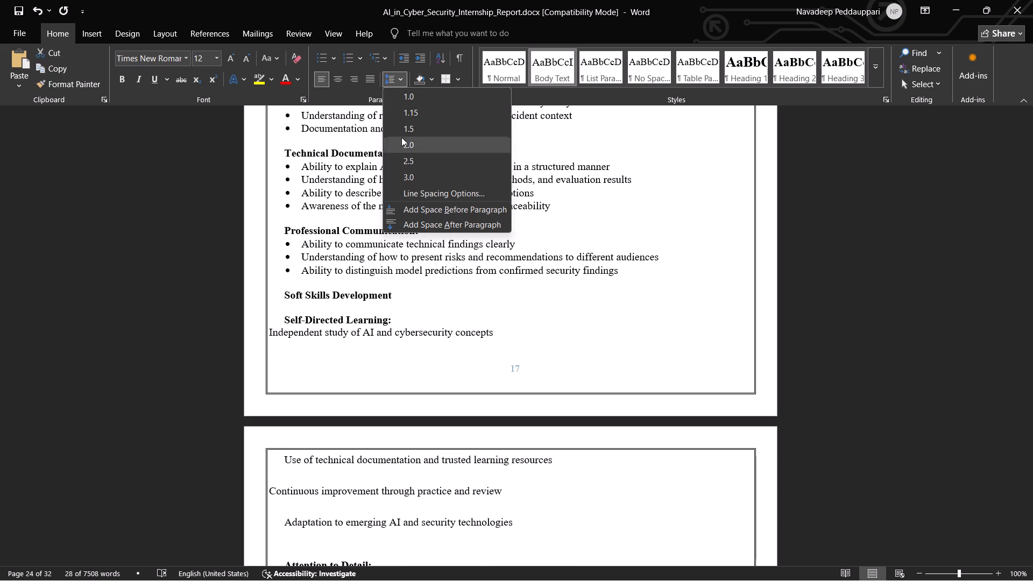
click(323, 54)
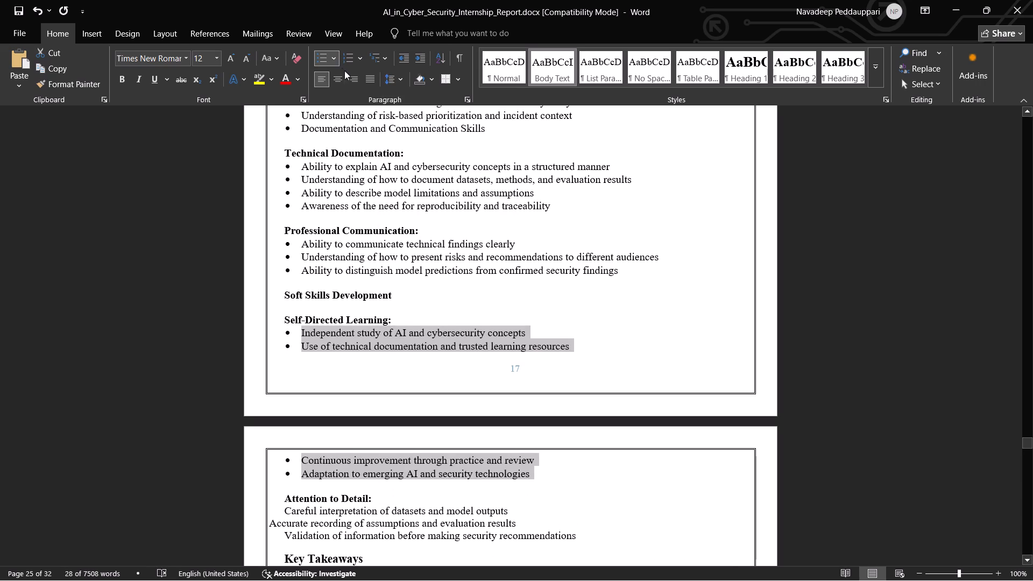
Remove the space before the "Ability to interpret classification and clustering use cases" bullet above Model Evaluation.
scroll(351, 410, up, 4)
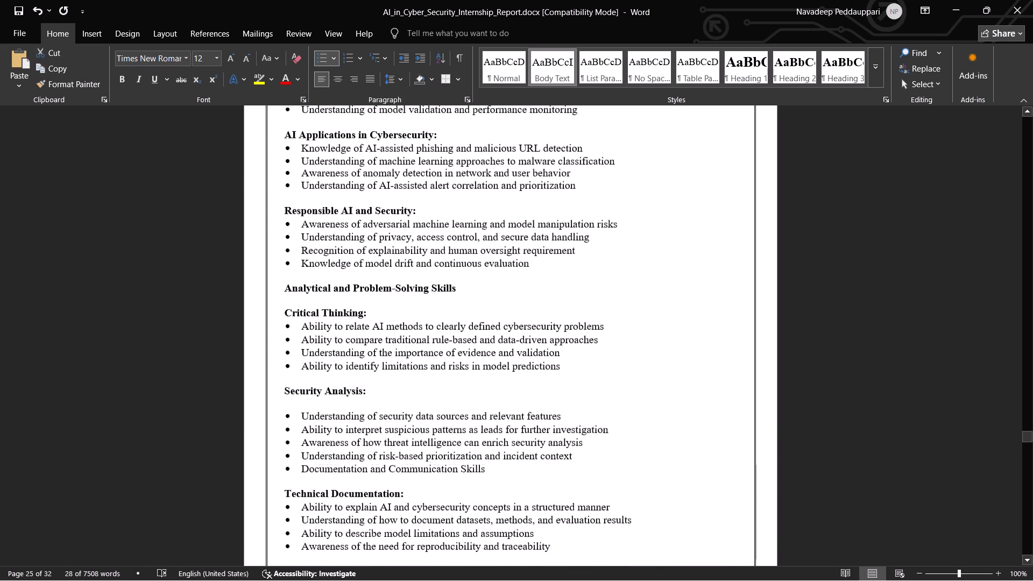
scroll(351, 410, up, 1)
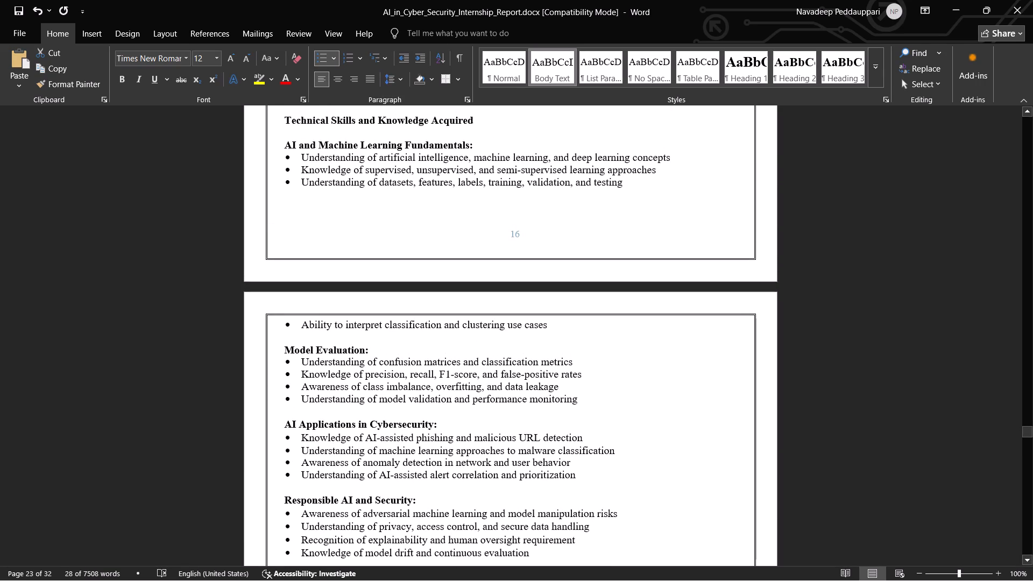
click(302, 325)
click(392, 76)
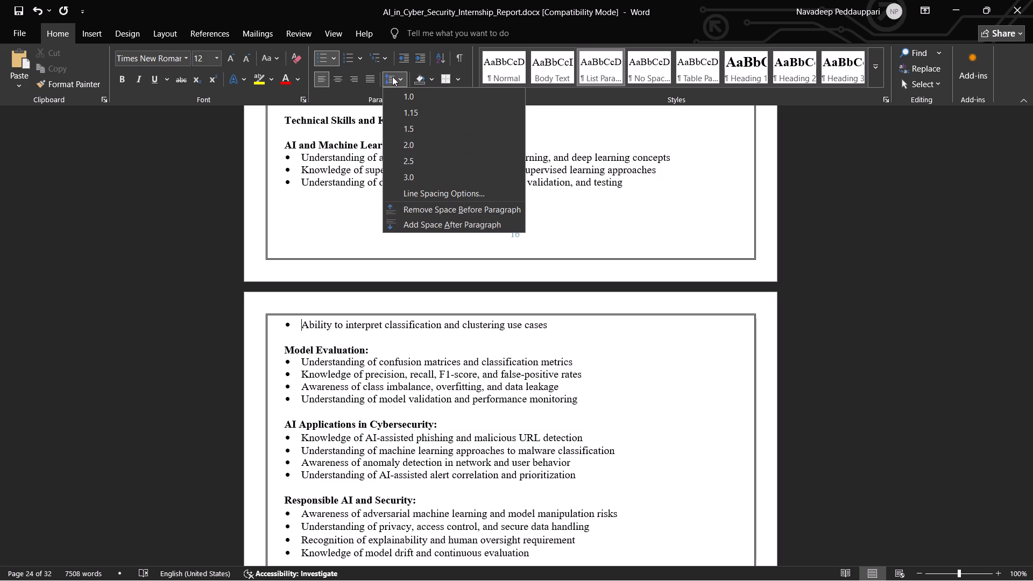
click(414, 214)
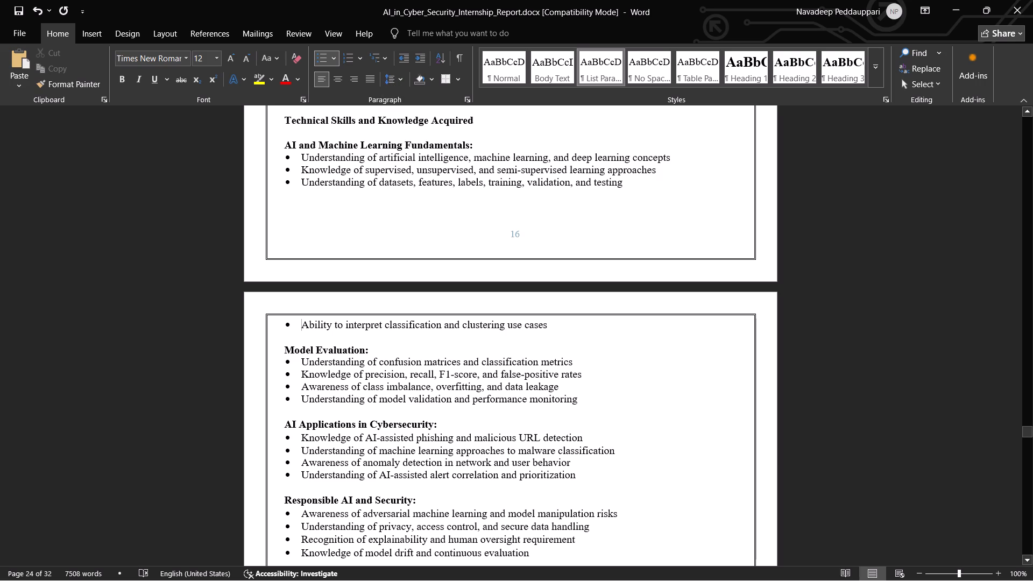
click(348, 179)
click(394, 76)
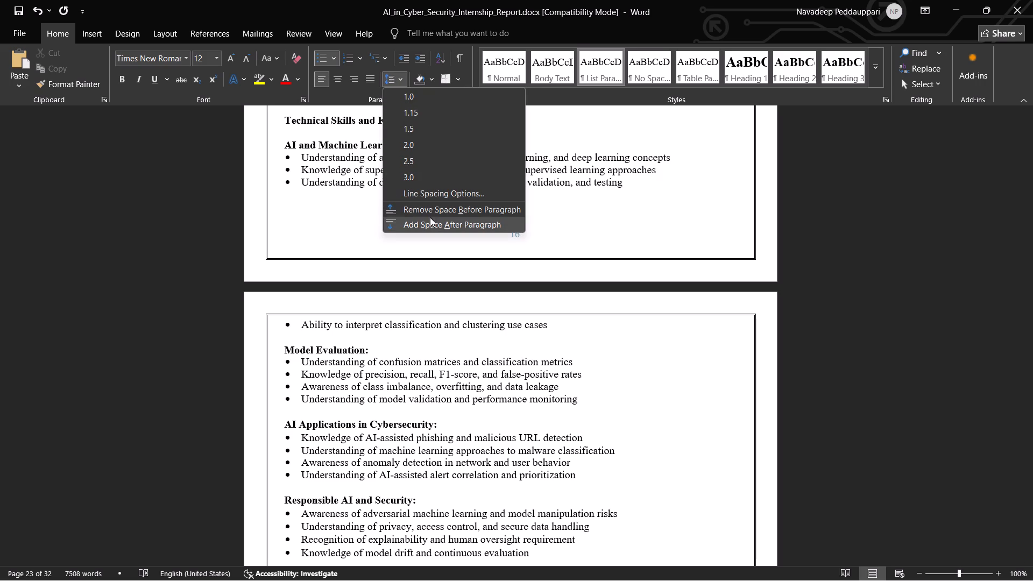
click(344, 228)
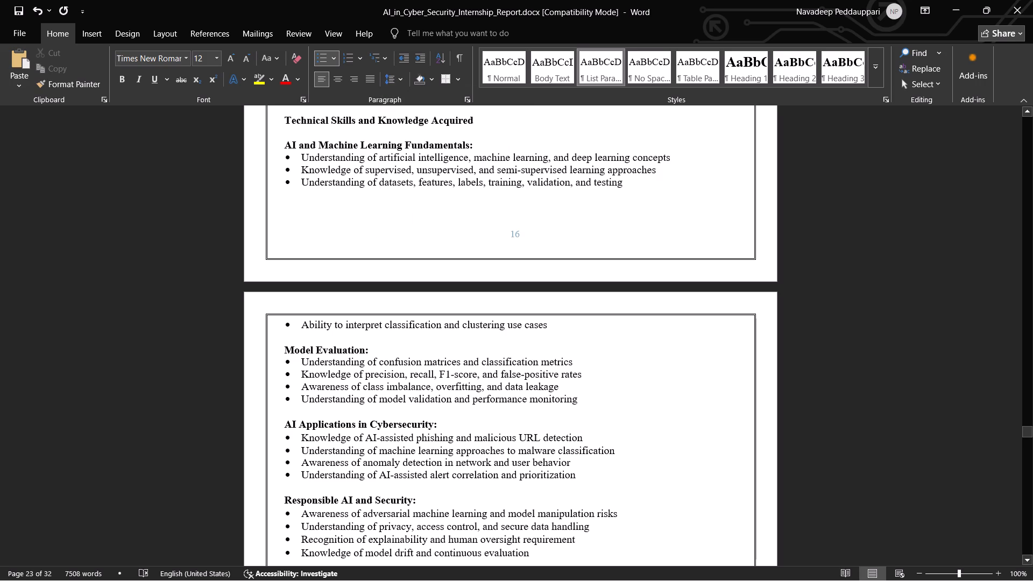
Review the spacing and bullets of the formatted Appendix-A lists, from AI and Machine Learning Fundamentals through Self-Directed Learning.
scroll(344, 228, up, 1)
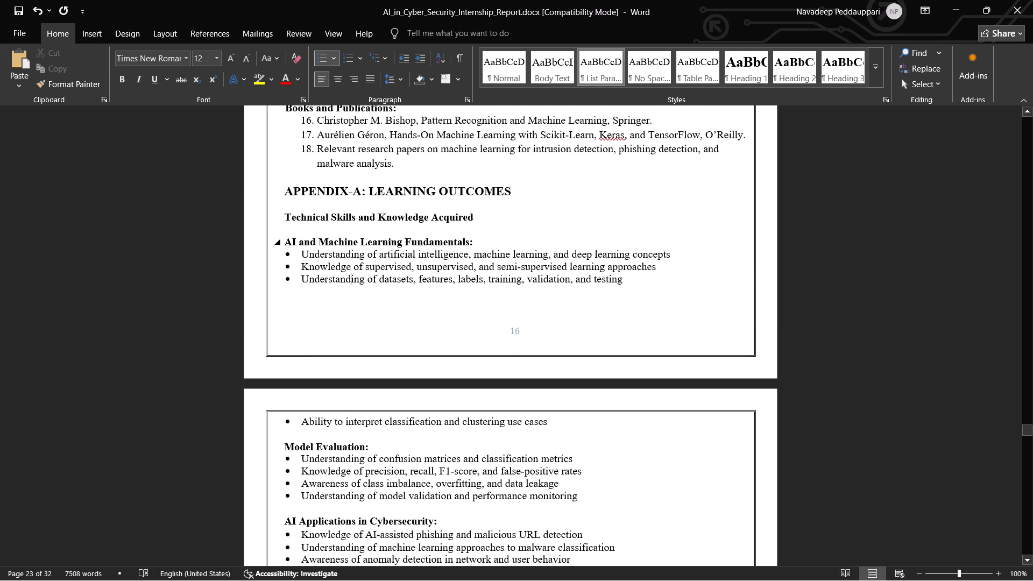
scroll(344, 228, up, 3)
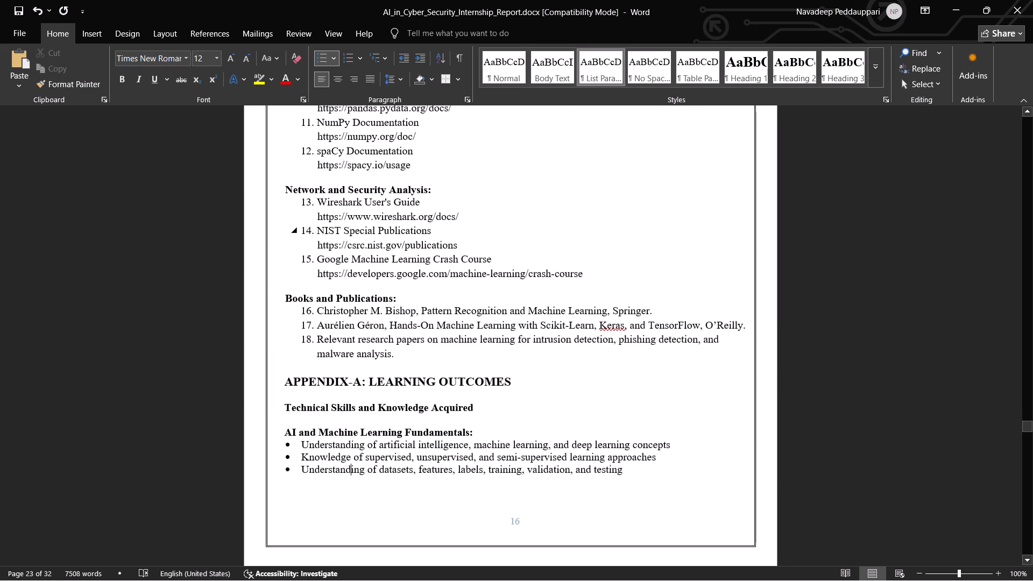
scroll(344, 228, down, 3)
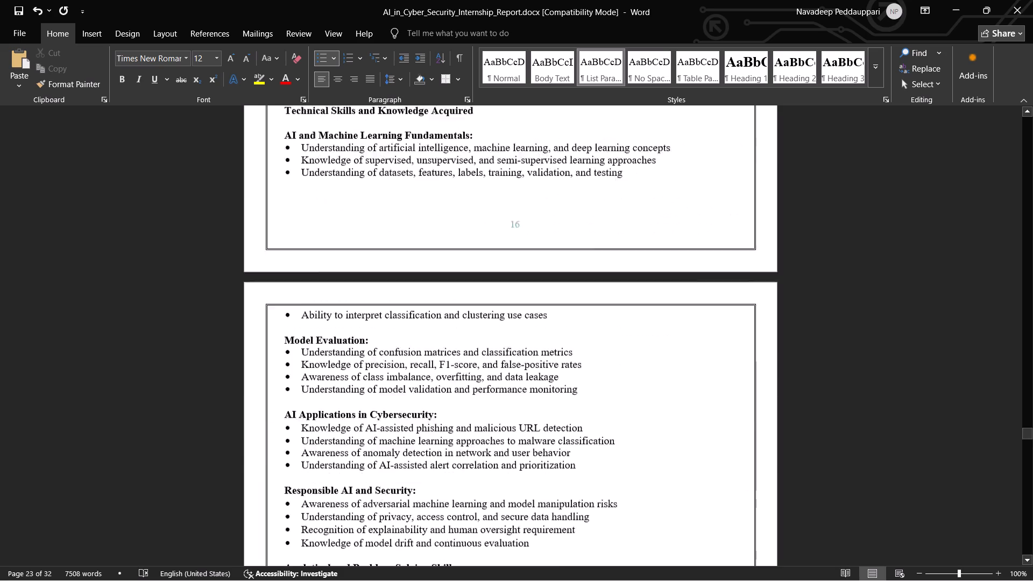
scroll(344, 228, down, 3)
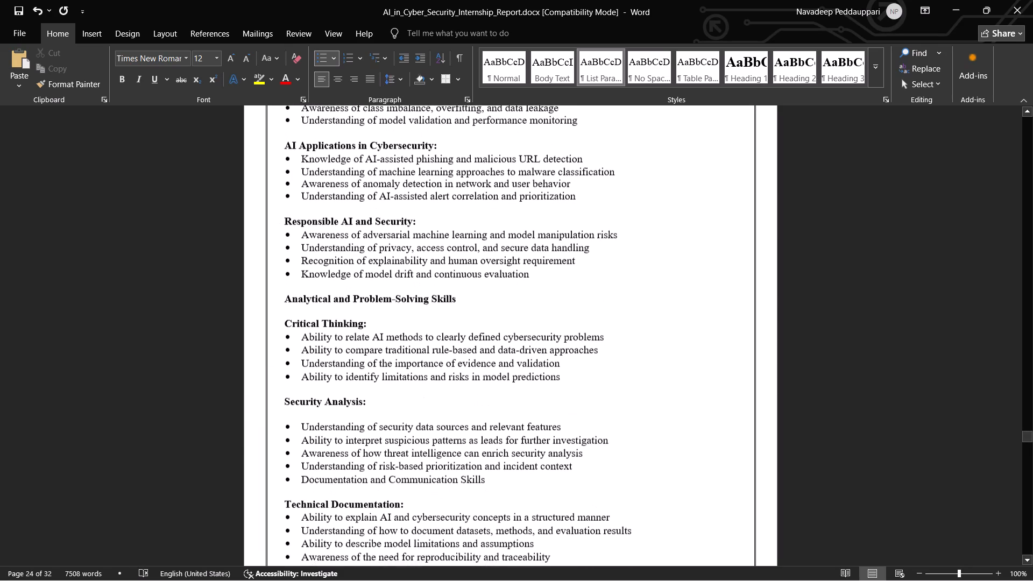
scroll(344, 228, down, 3)
scroll(338, 300, down, 2)
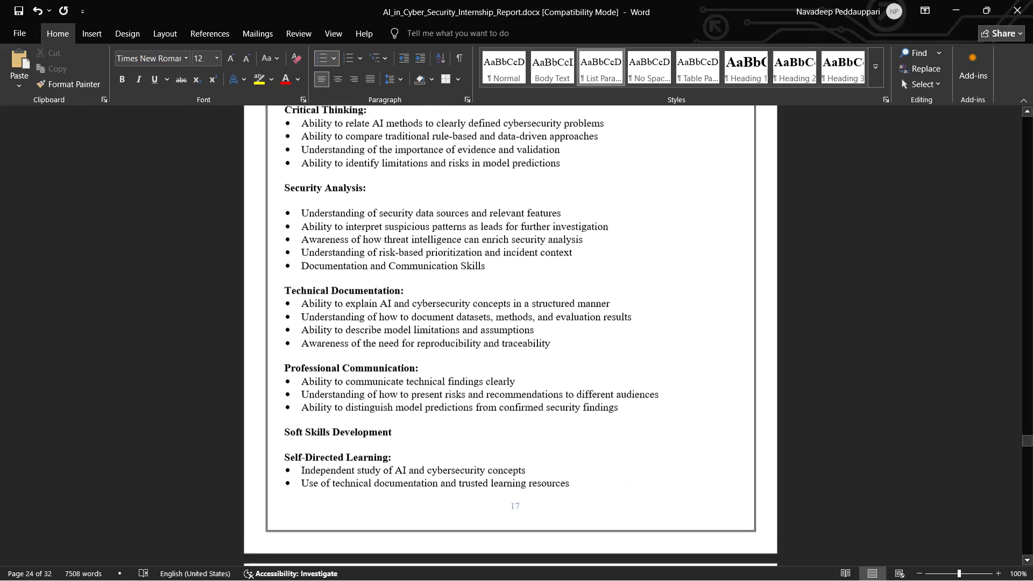
Make the three lines under Attention to Detail a bulleted list.
scroll(338, 300, down, 3)
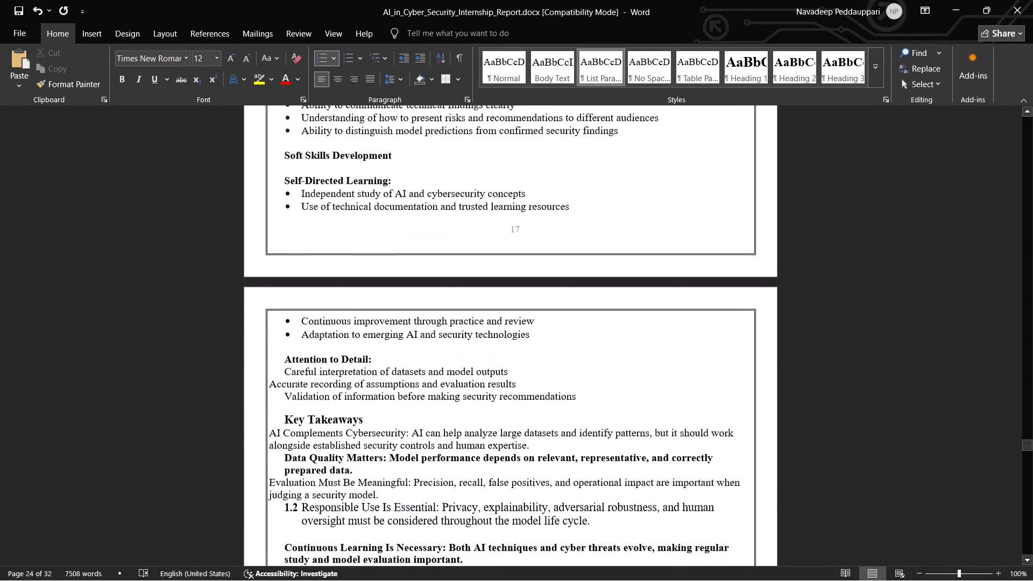
scroll(338, 300, down, 3)
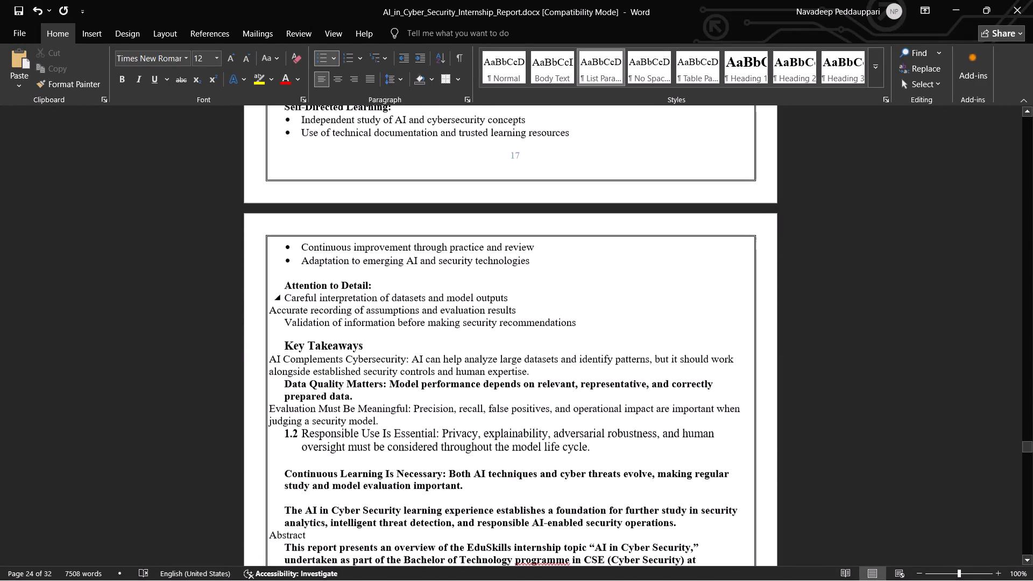
drag(284, 297, 591, 323)
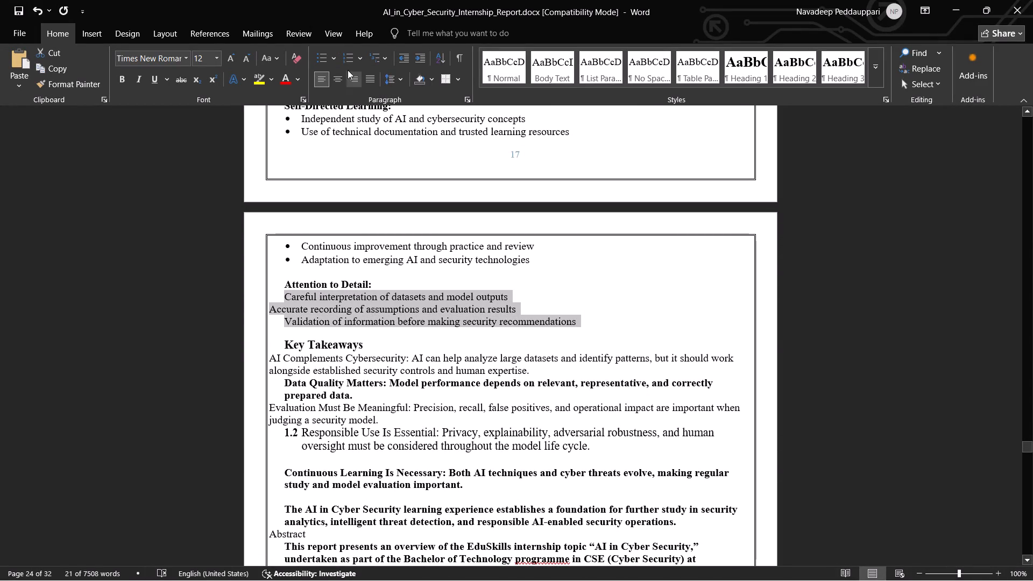
click(319, 54)
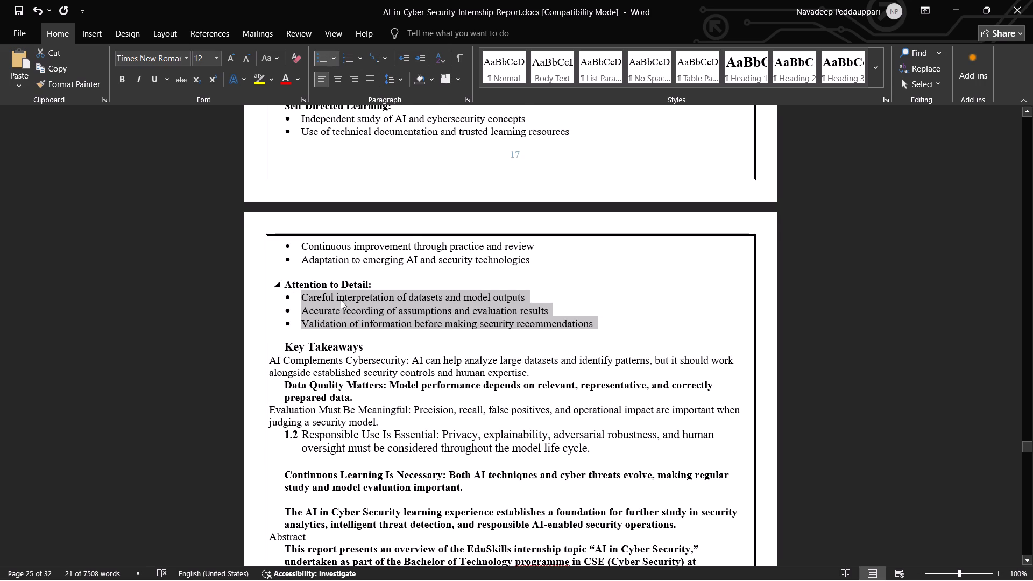
Set the line spacing of the three bullets under Attention to Detail to 1.15.
scroll(341, 309, up, 2)
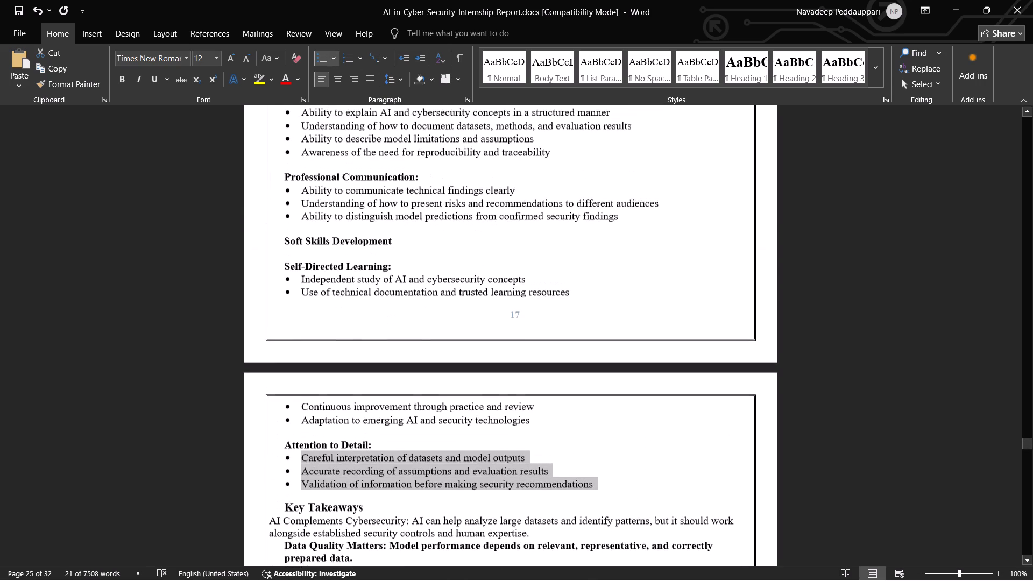
scroll(341, 309, up, 1)
click(396, 73)
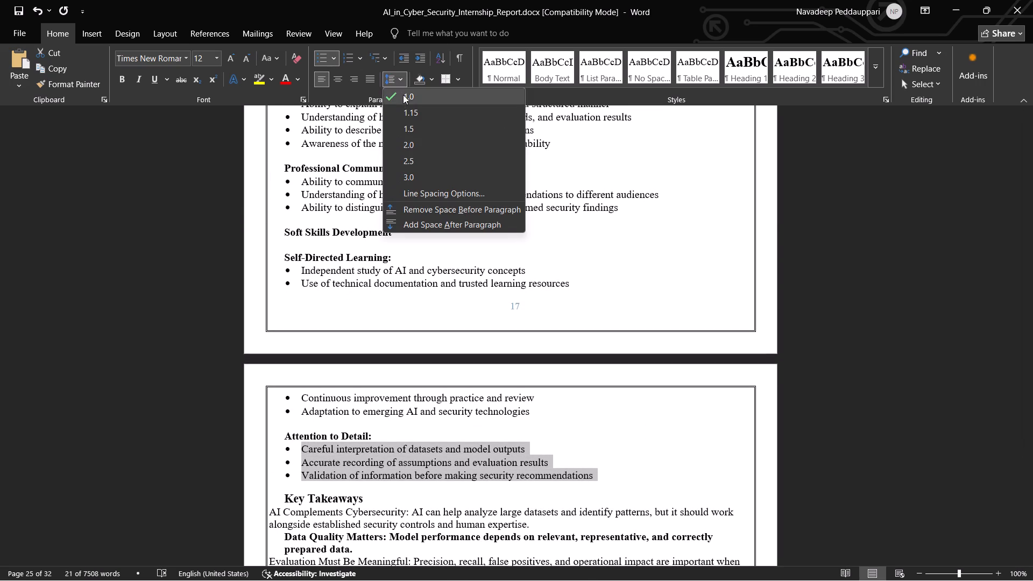
click(405, 105)
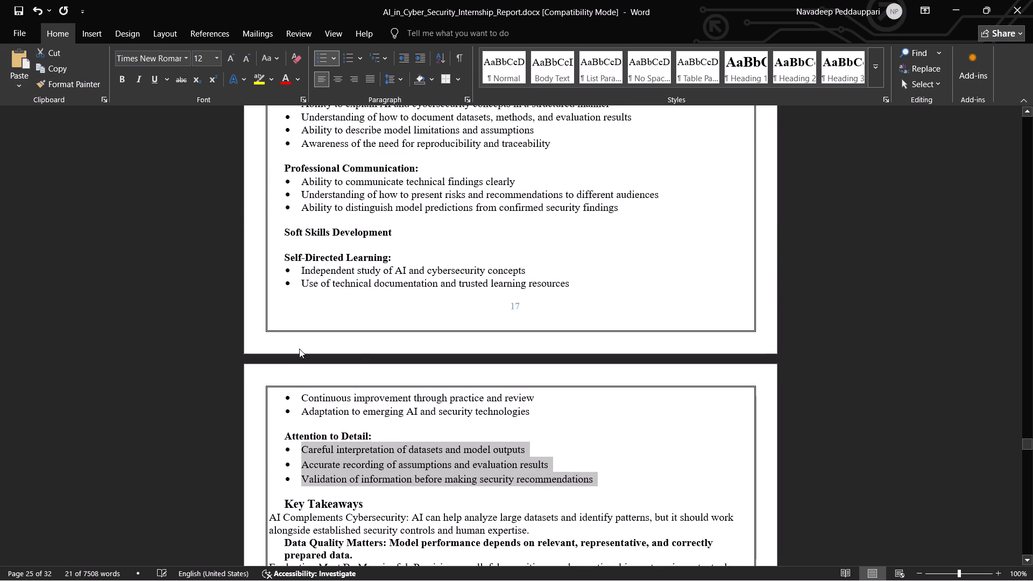
Set the line spacing of the four Self-Directed Learning bullets, which run across the page break, to 1.15 and check the setting.
drag(302, 271, 493, 387)
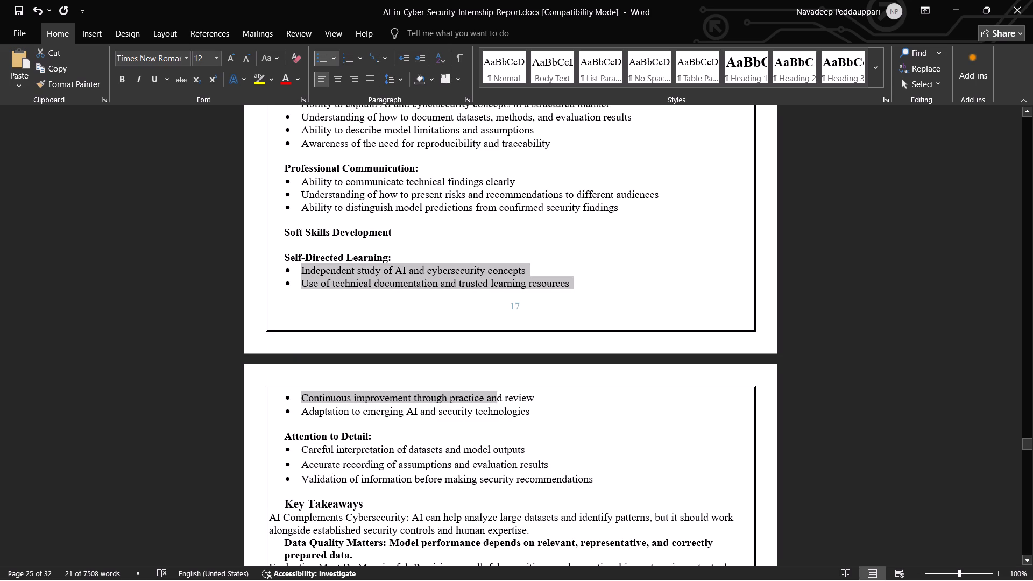
drag(493, 387, 548, 416)
drag(397, 74, 407, 116)
click(407, 116)
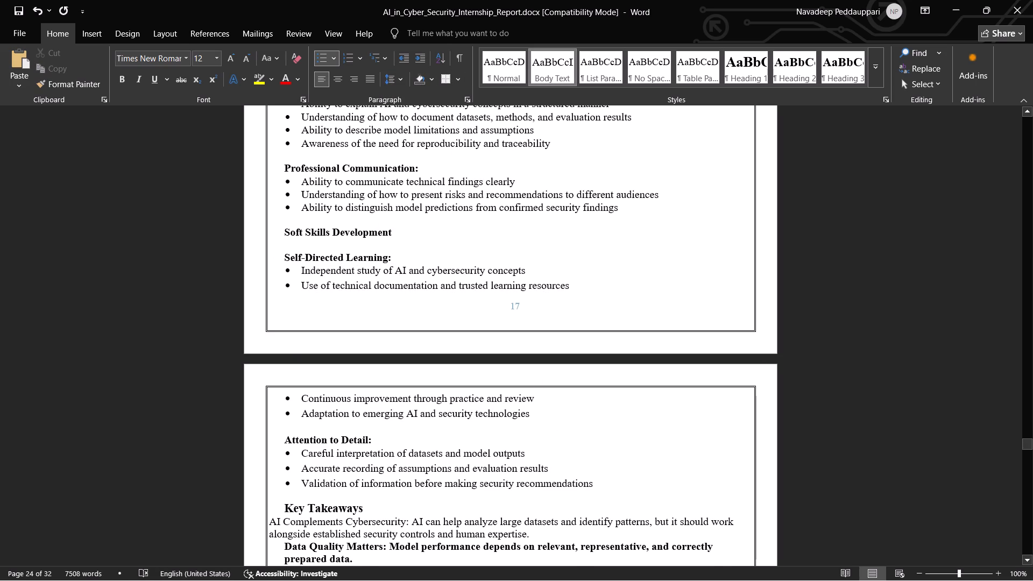
click(397, 79)
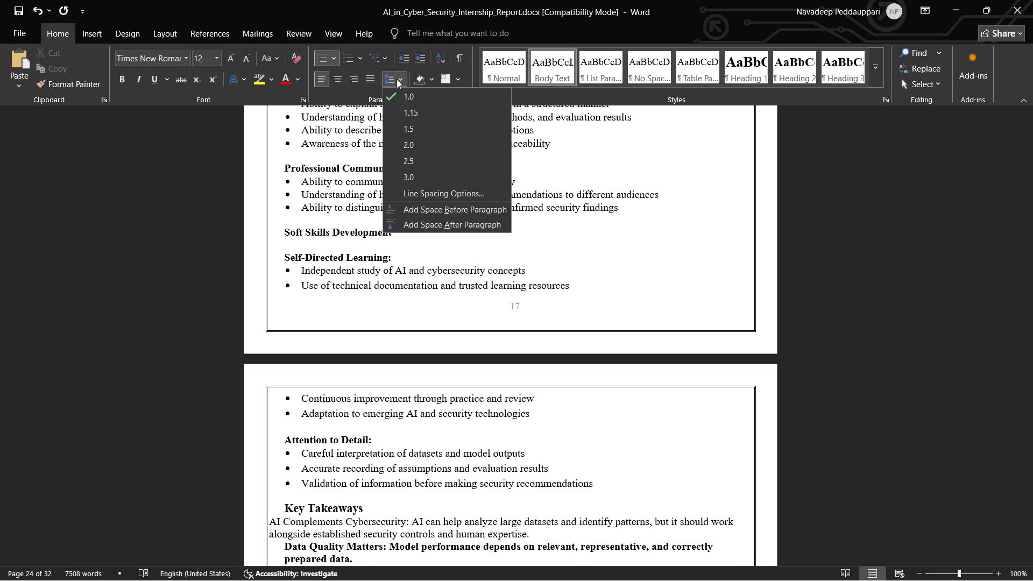
click(397, 79)
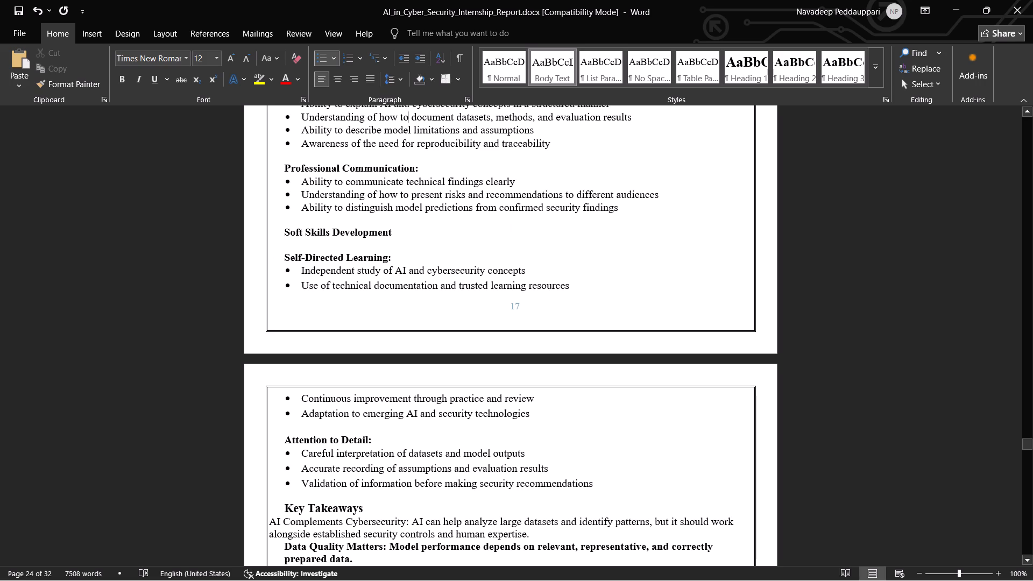
drag(299, 272, 557, 413)
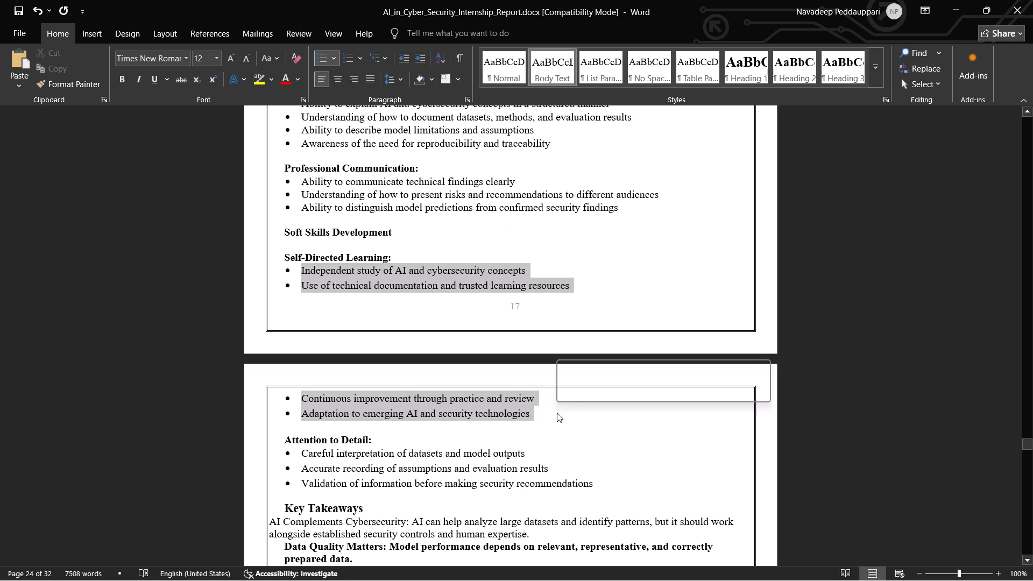
click(393, 81)
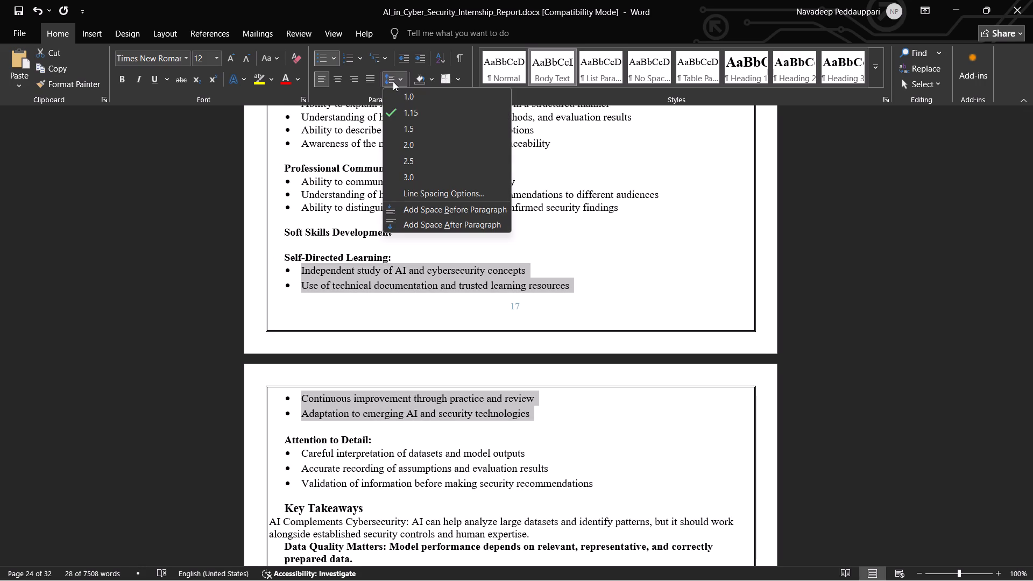
Set the line spacing of the three bullets under Professional Communication to 1.15.
click(302, 181)
drag(302, 181, 623, 209)
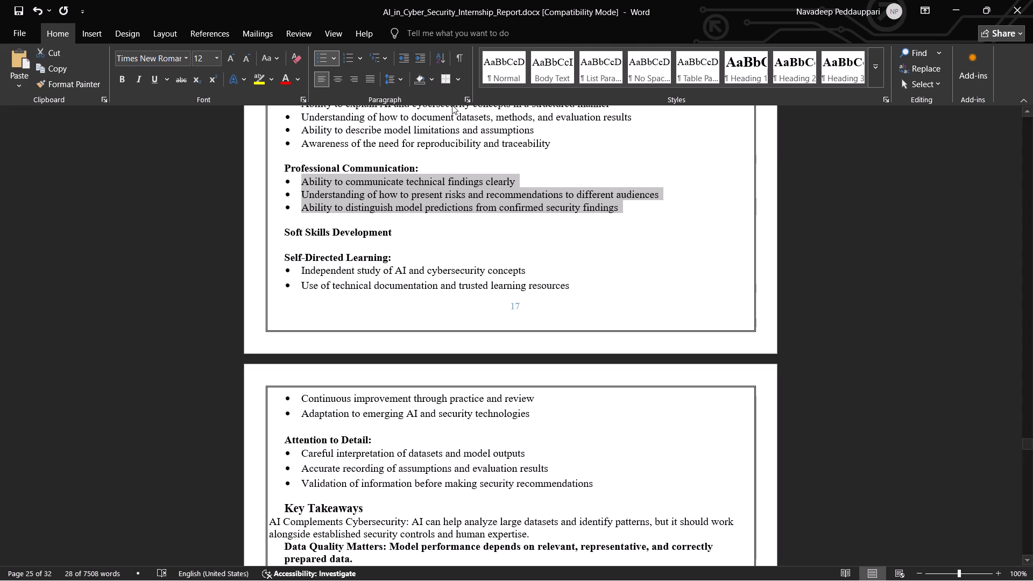
click(397, 78)
click(405, 112)
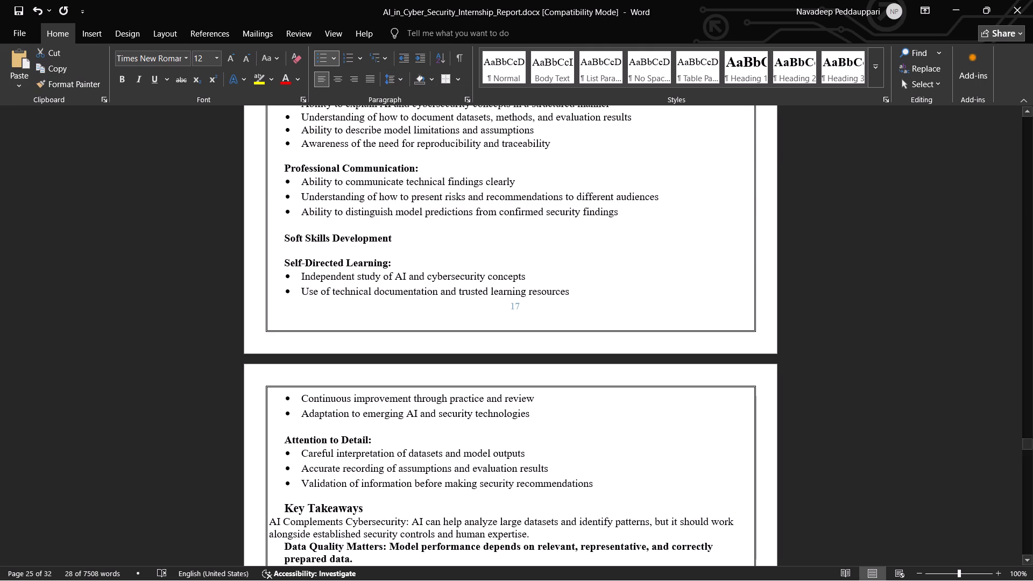
Set the line spacing of the four bullets under Technical Documentation to 1.15 and check the setting.
scroll(369, 165, up, 2)
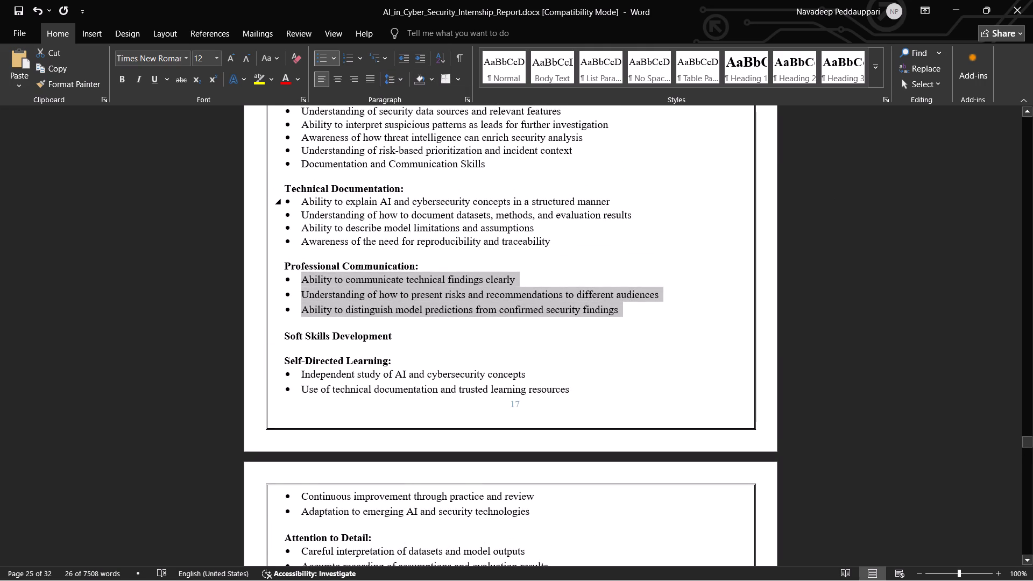
drag(303, 202, 544, 242)
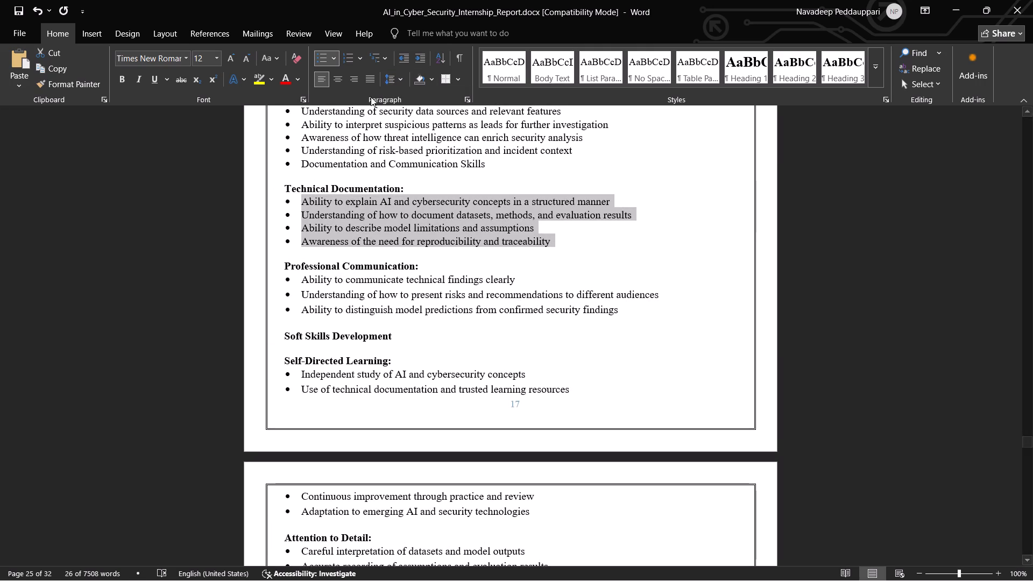
drag(394, 79, 408, 115)
click(408, 115)
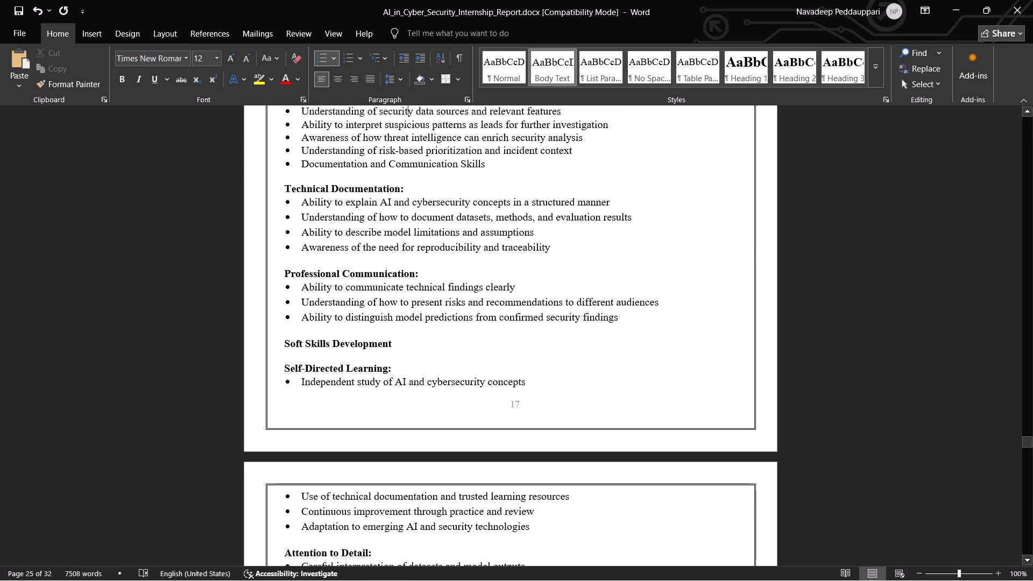
drag(303, 200, 496, 249)
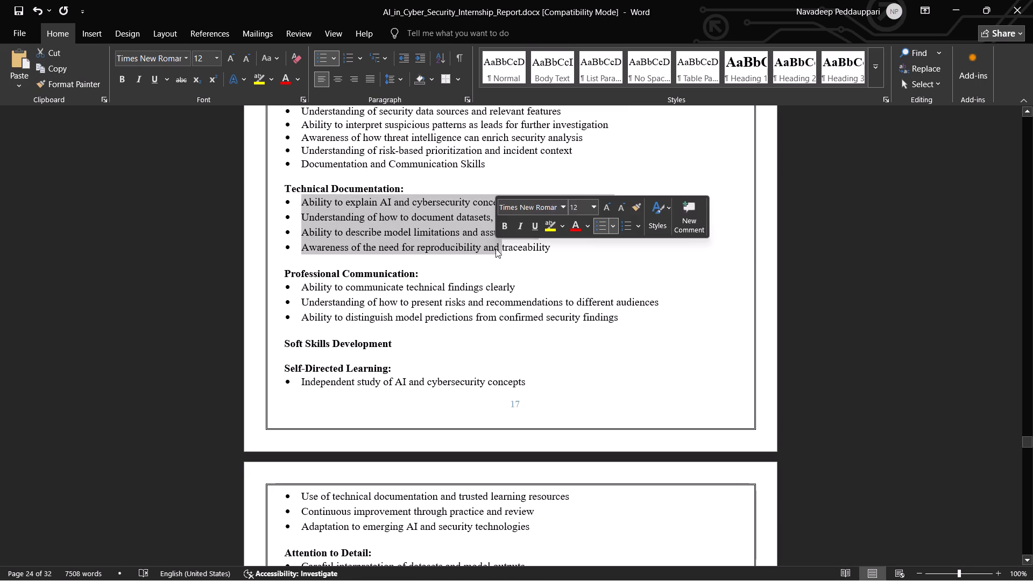
click(393, 78)
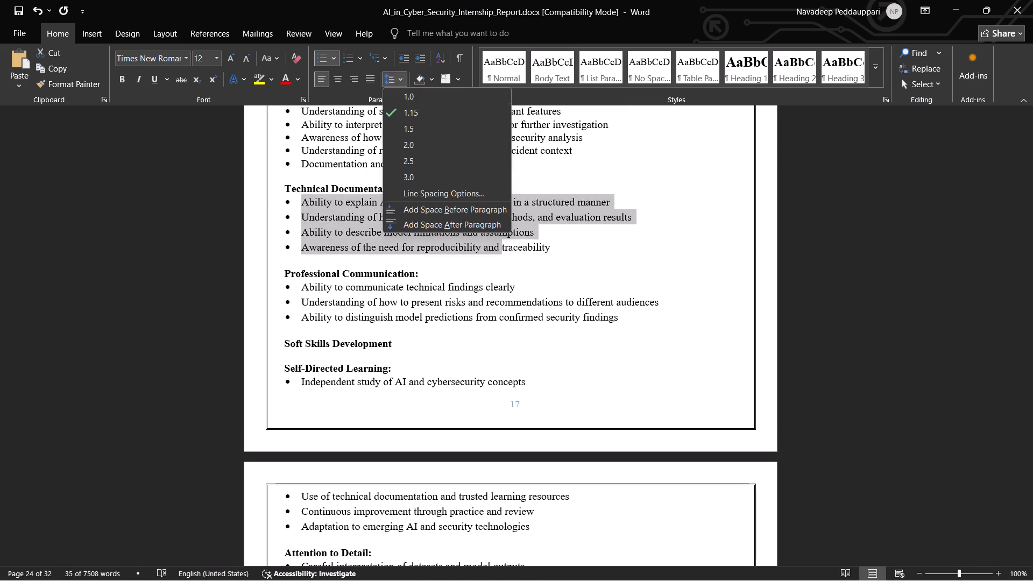
Set the line spacing of the five bullets under Security Analysis to 1.15.
scroll(321, 136, up, 1)
click(300, 205)
drag(300, 205, 491, 258)
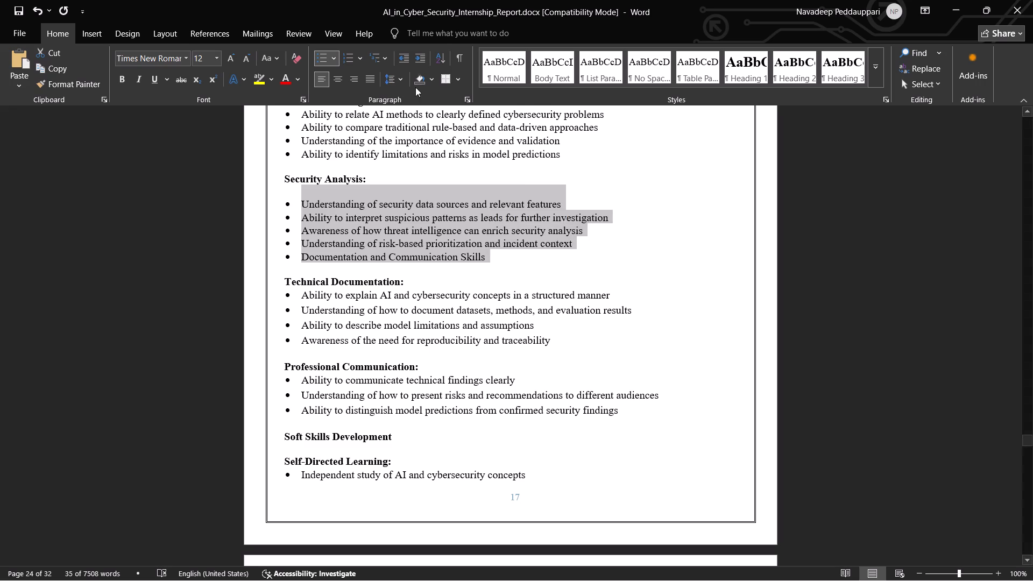
click(400, 80)
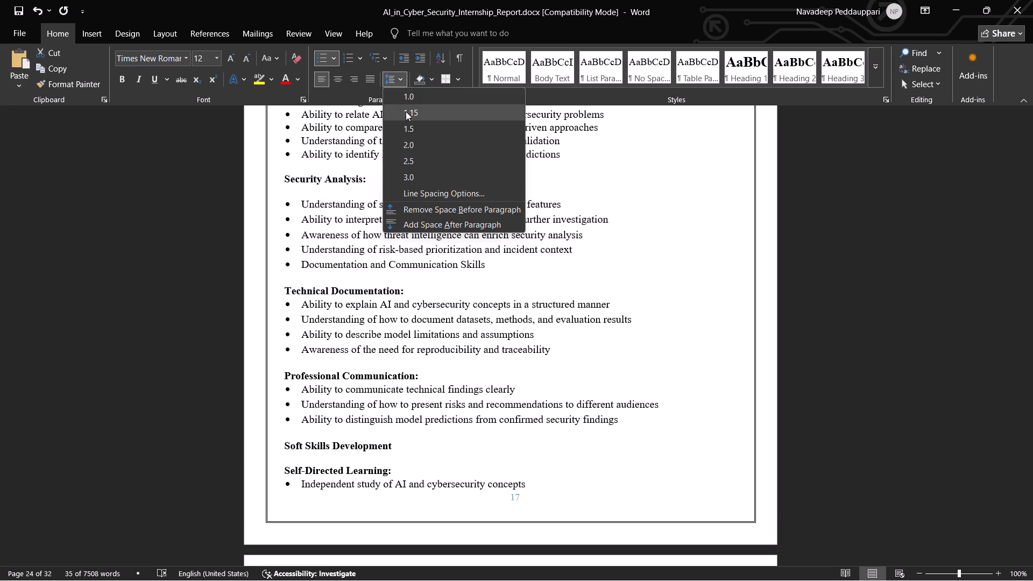
click(406, 111)
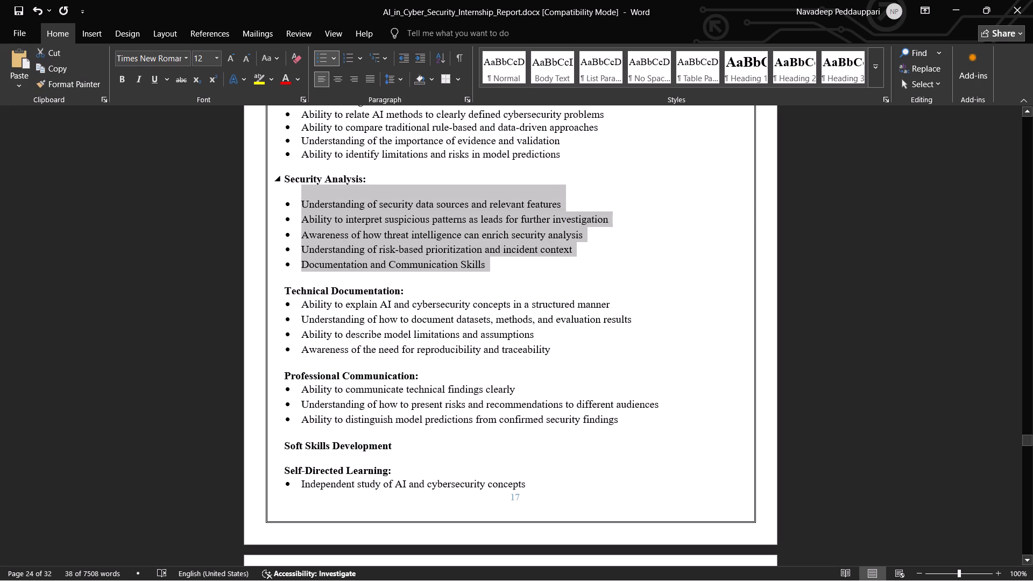
Remove the space before the first bullet under Security Analysis, "Understanding of security data sources and relevant features".
click(310, 199)
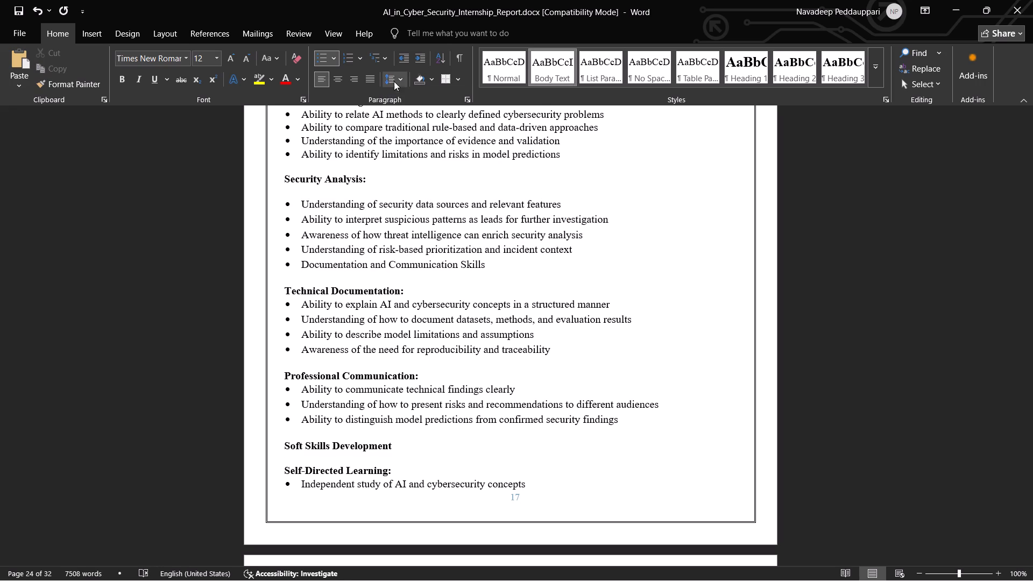
drag(395, 76, 409, 210)
click(409, 210)
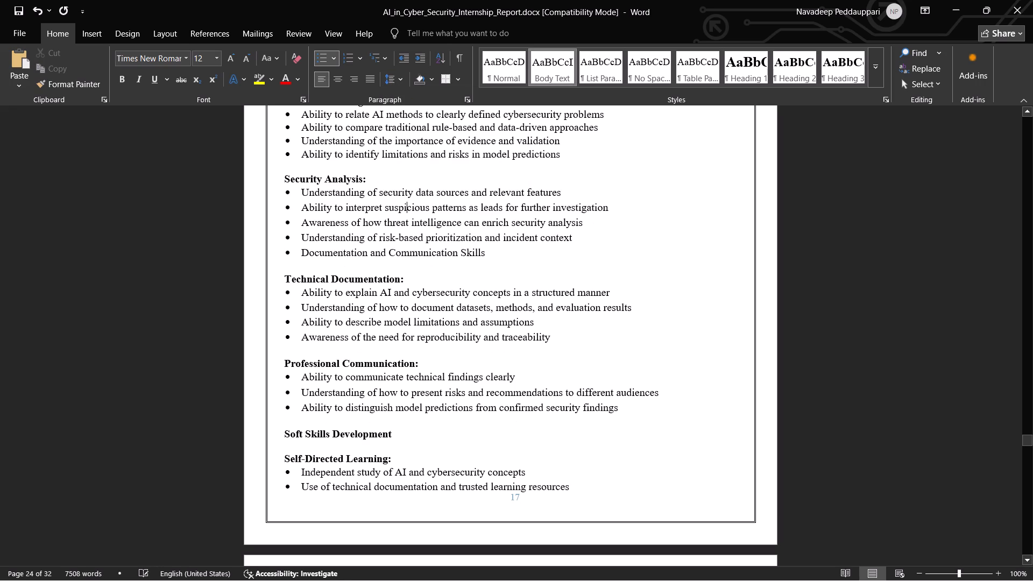
Set the line spacing of the four bullets under Critical Thinking to 1.15.
scroll(409, 210, up, 1)
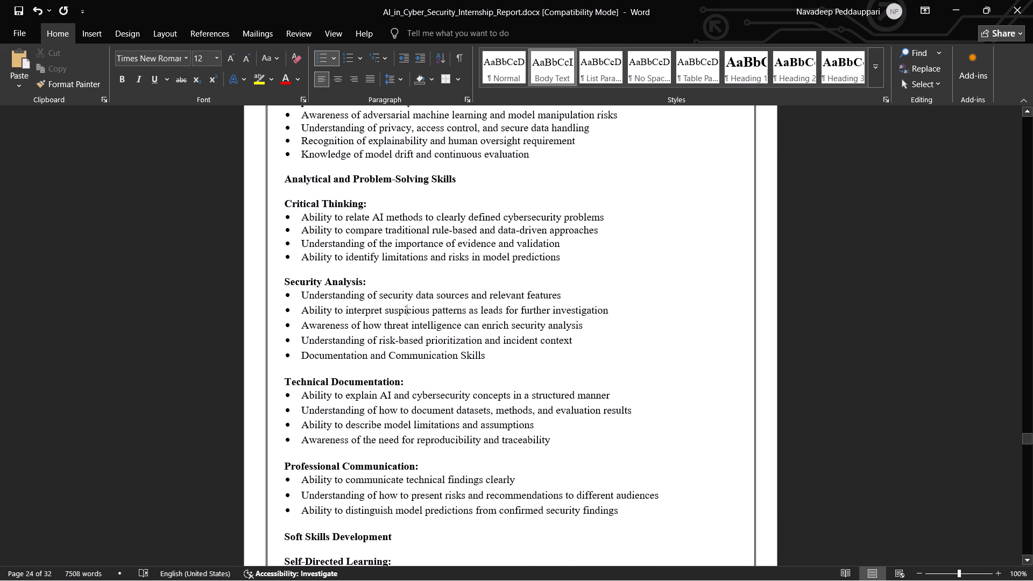
drag(301, 215, 308, 217)
drag(308, 217, 566, 261)
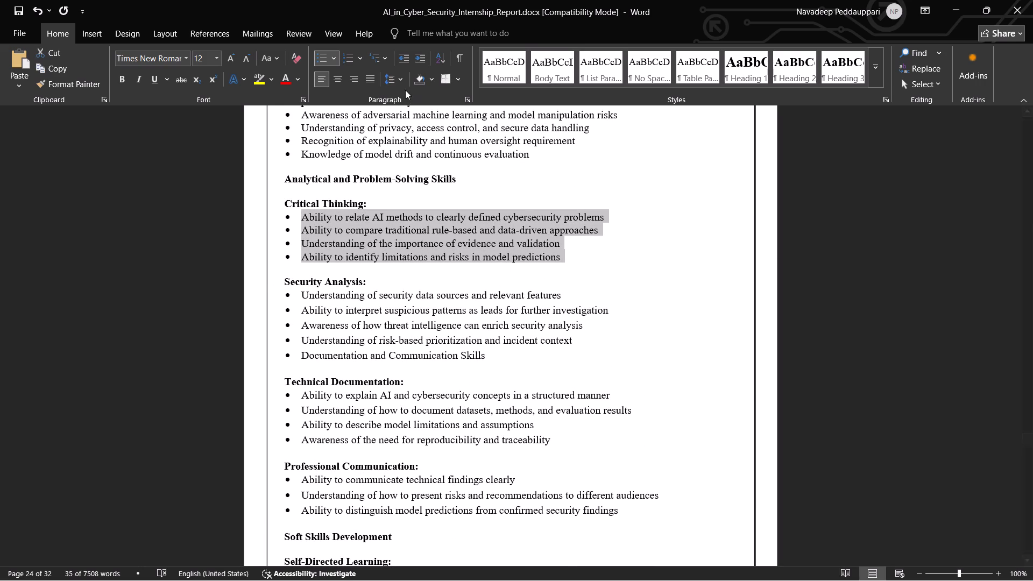
click(398, 84)
click(405, 107)
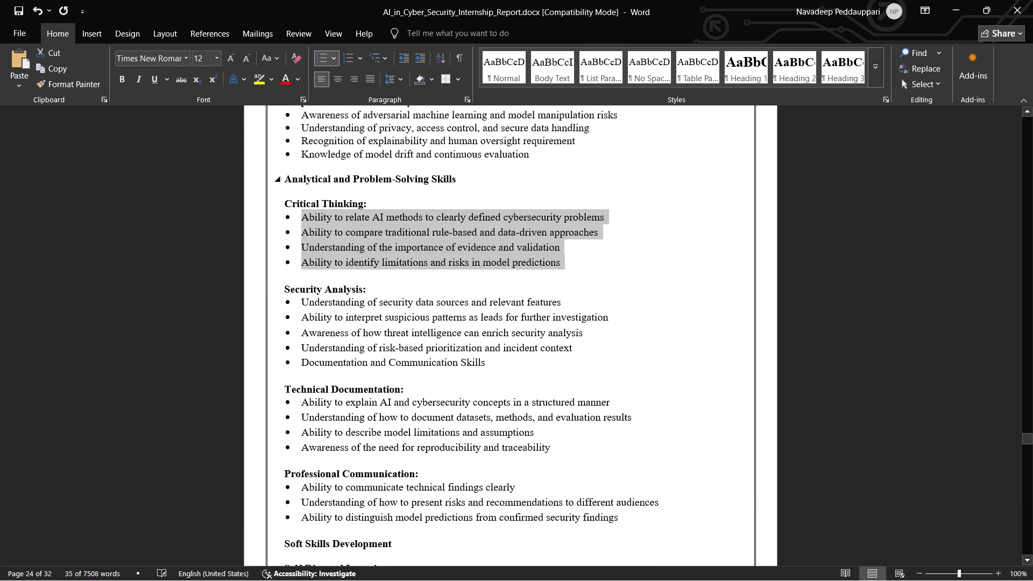
Set the line spacing of the four bullets under Responsible AI and Security to 1.15.
scroll(371, 176, up, 1)
drag(300, 235, 539, 272)
click(403, 75)
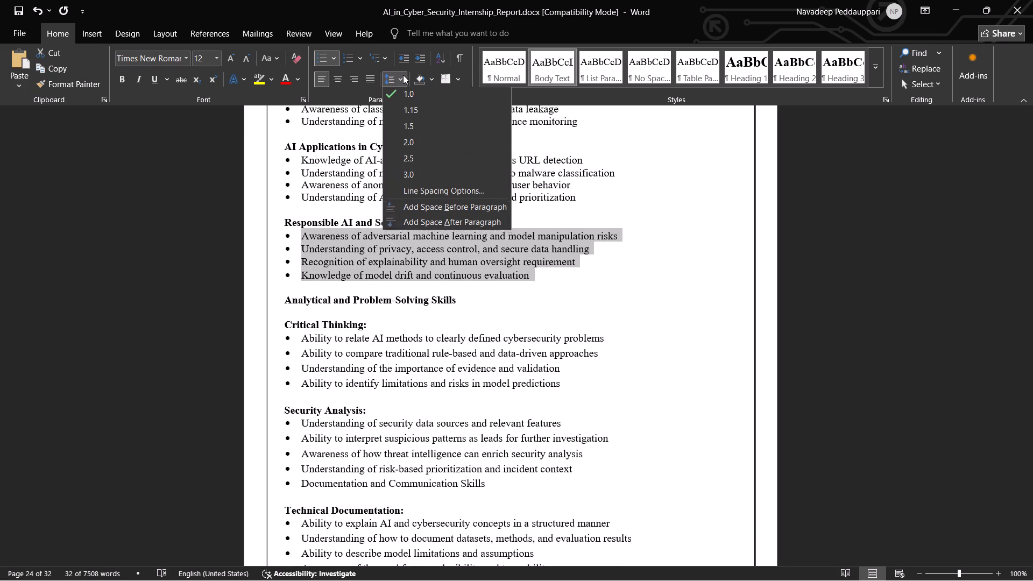
click(414, 112)
Set the line spacing of the four bullets under AI Applications in Cybersecurity to 1.15.
scroll(367, 169, up, 1)
drag(302, 196, 534, 230)
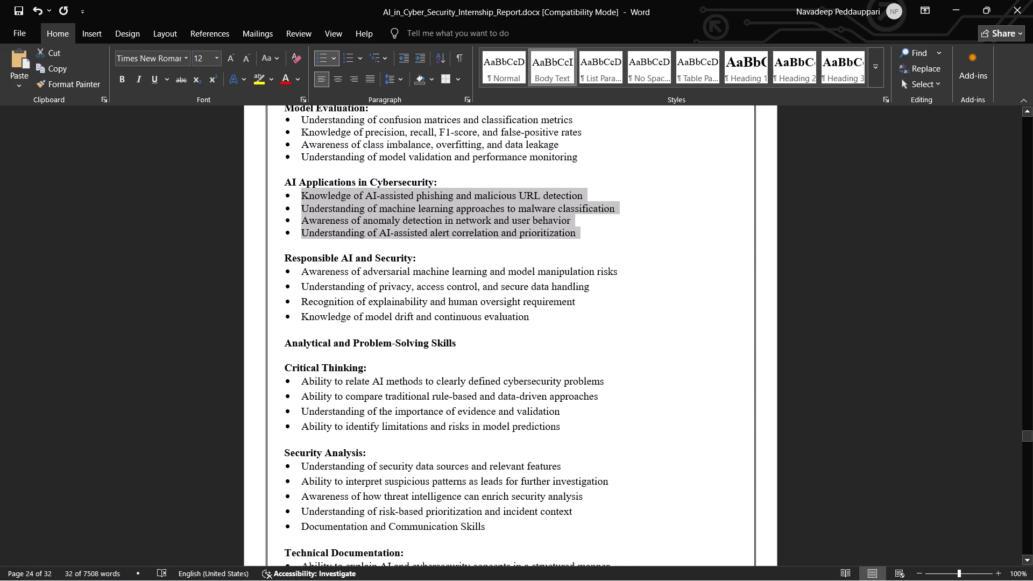
drag(534, 230, 565, 229)
drag(401, 81, 408, 105)
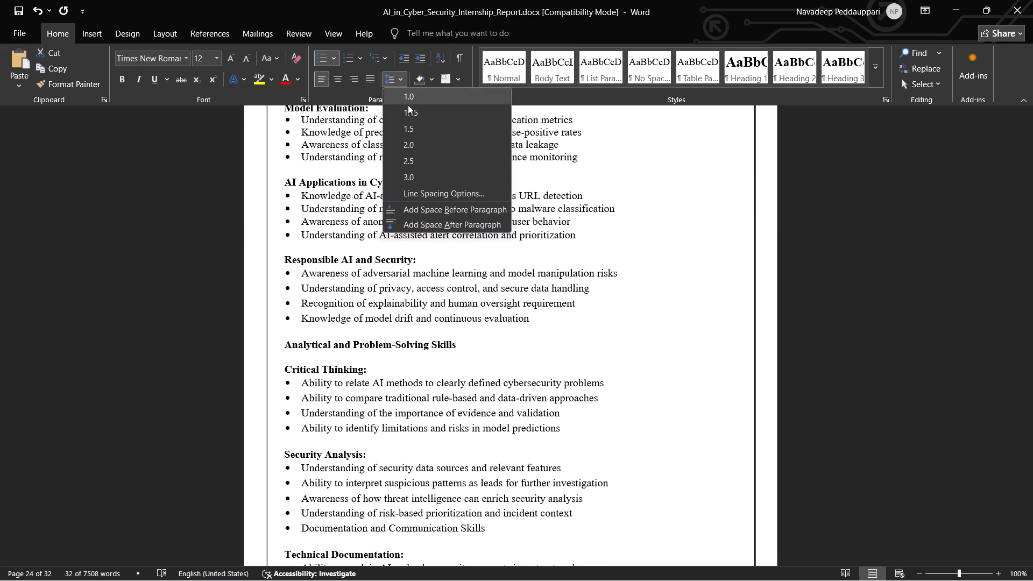
drag(408, 105, 408, 108)
click(408, 108)
Set the line spacing of the four bullets under Model Evaluation to 1.15.
scroll(373, 149, up, 1)
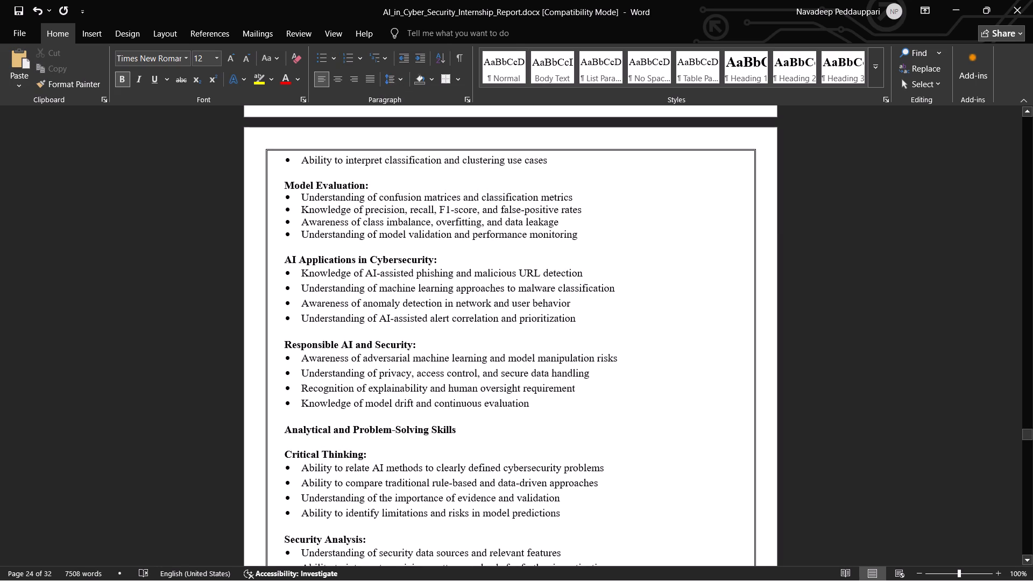
drag(301, 199, 571, 232)
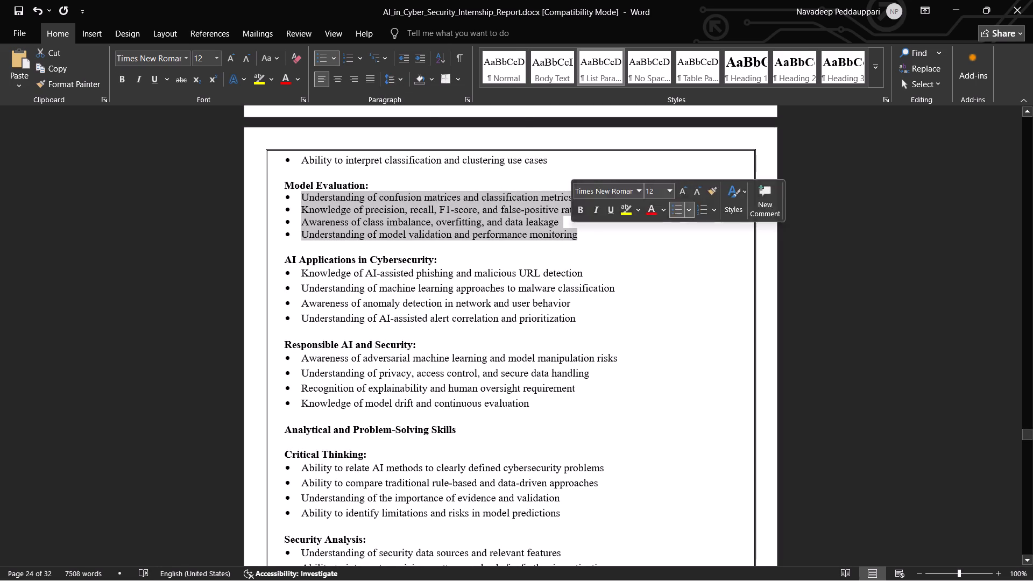
drag(400, 76, 411, 111)
click(411, 111)
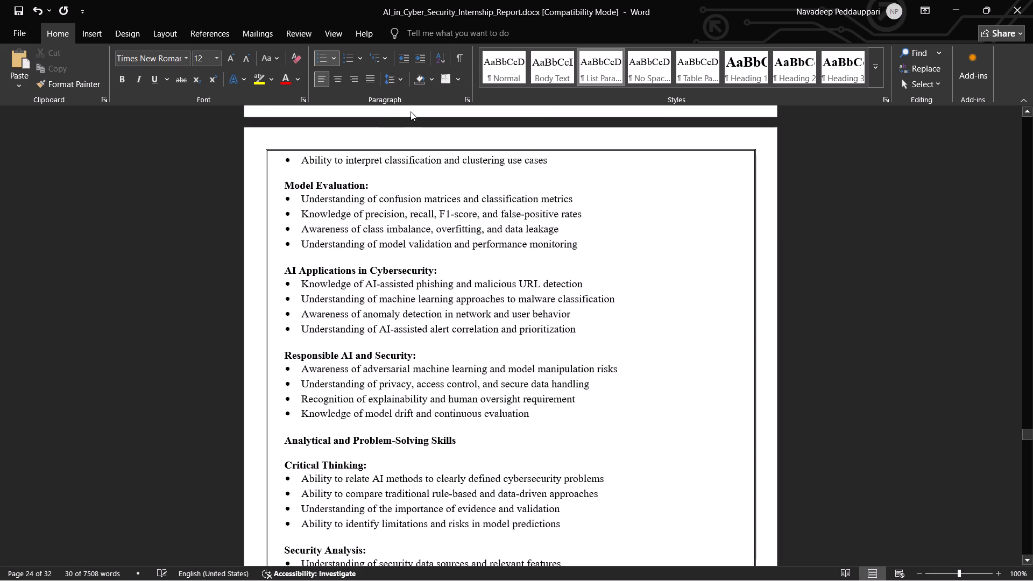
Set the line spacing of the four bullets under AI and Machine Learning Fundamentals, which run across two pages, to 1.15.
scroll(373, 209, up, 4)
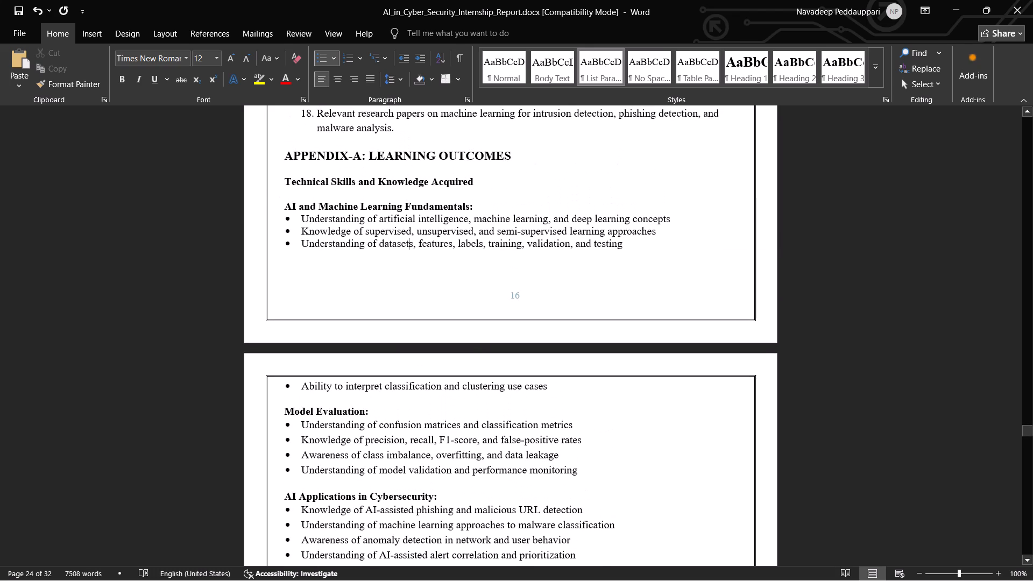
drag(300, 216, 558, 388)
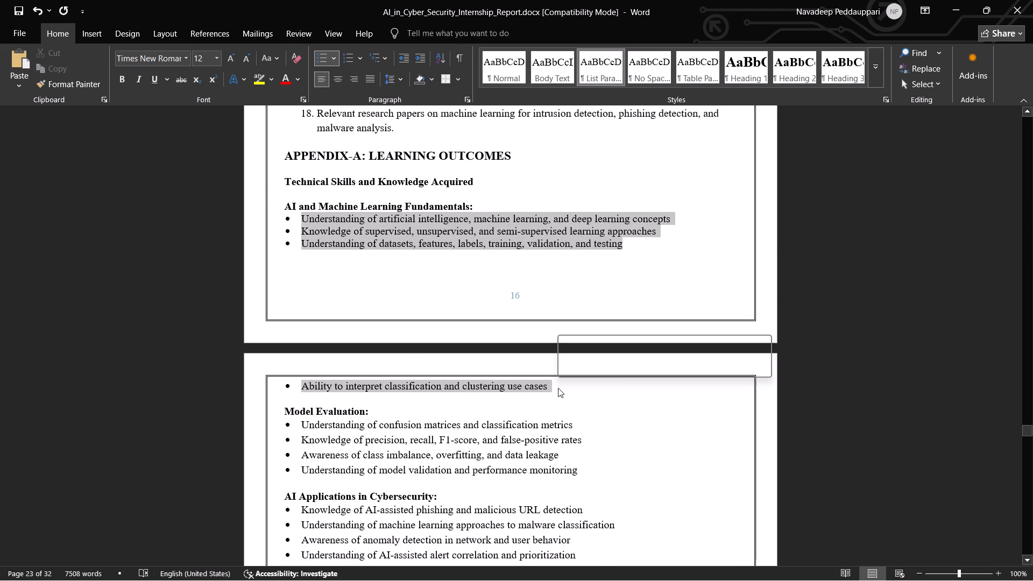
click(396, 81)
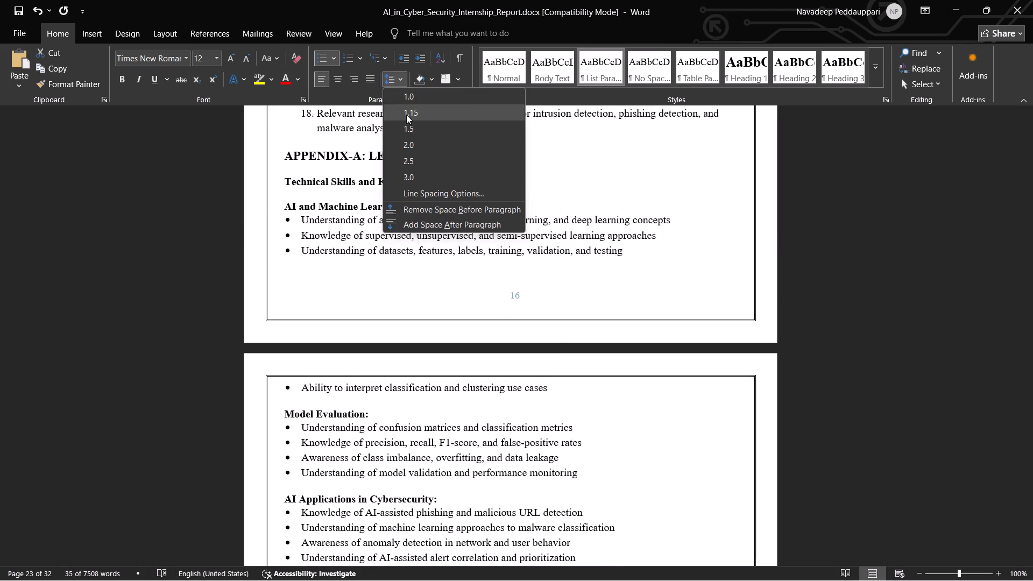
click(406, 115)
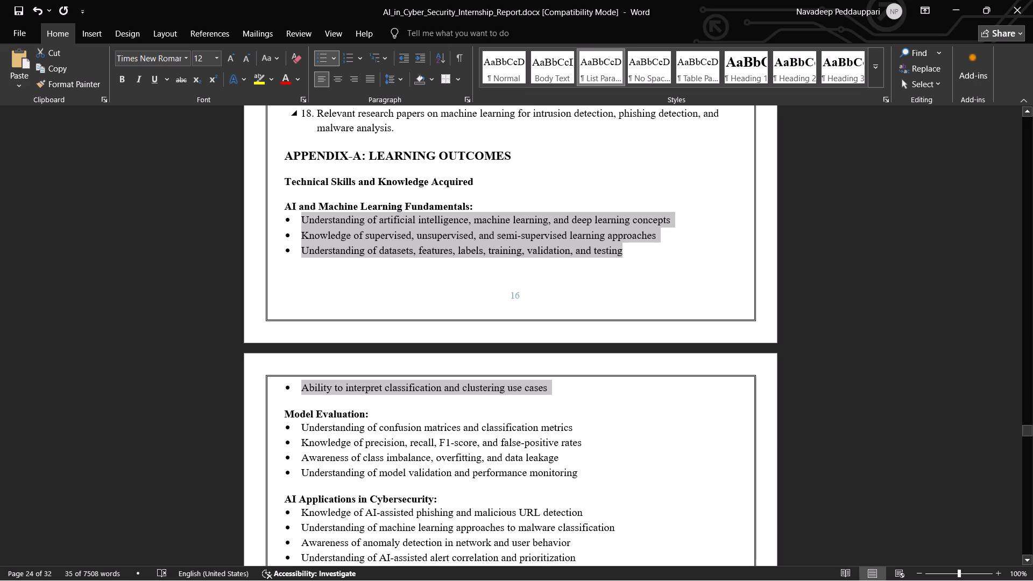
click(398, 85)
click(398, 85)
click(444, 302)
Review the spacing and headings throughout Appendix-A, from Learning Outcomes to the Key Takeaways and Abstract text.
scroll(444, 302, down, 5)
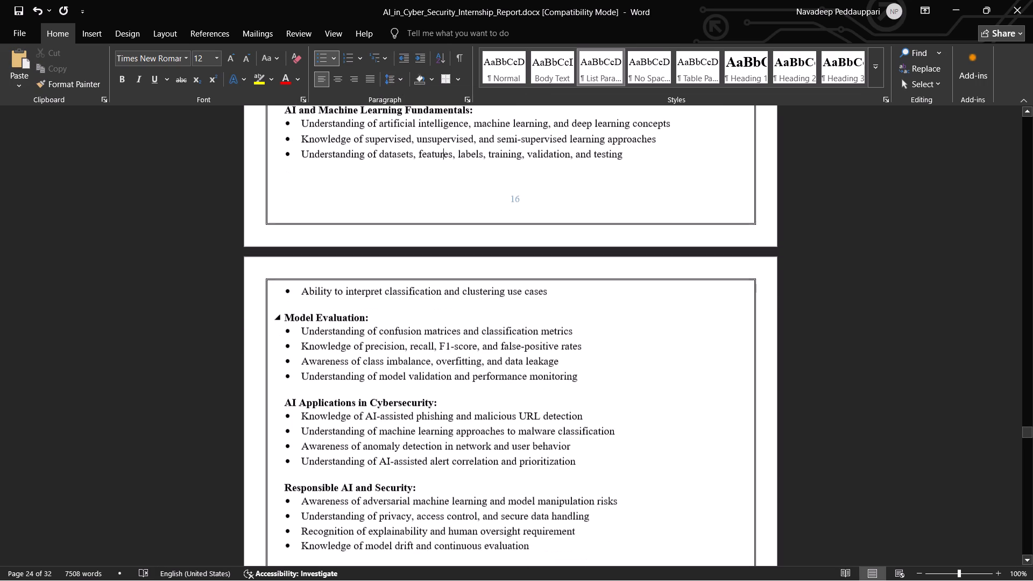
scroll(444, 302, up, 4)
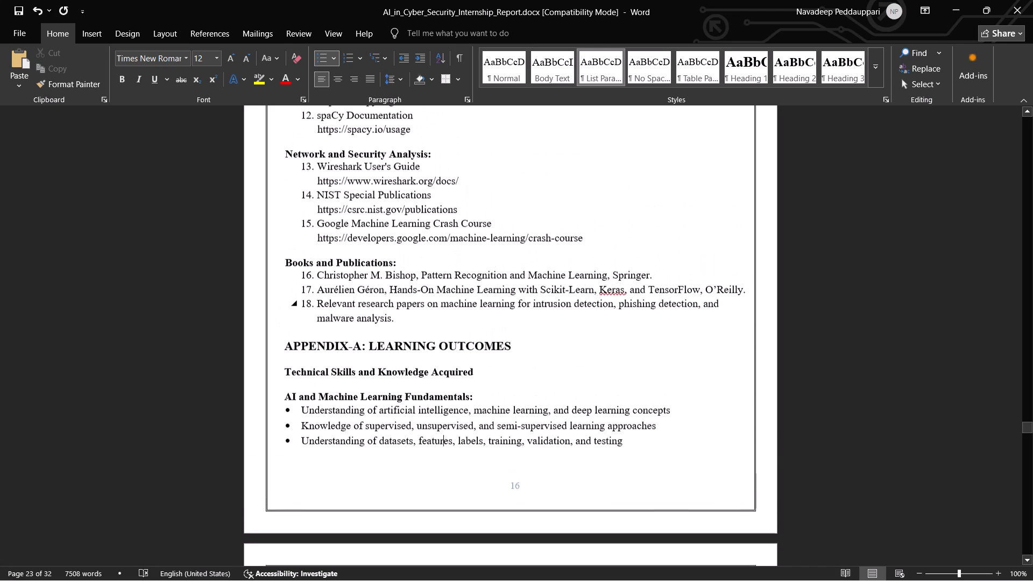
scroll(444, 302, down, 4)
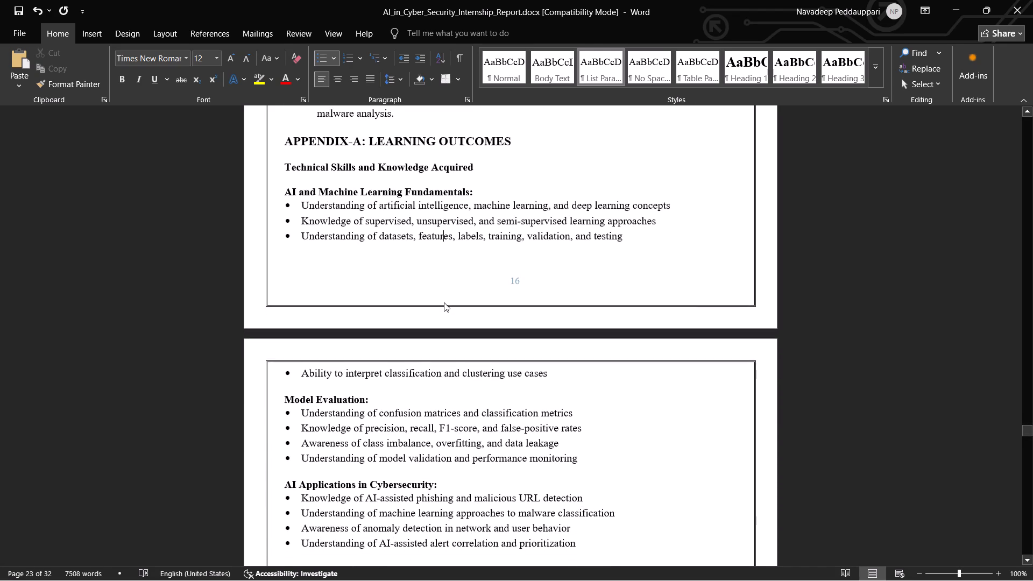
scroll(444, 302, down, 11)
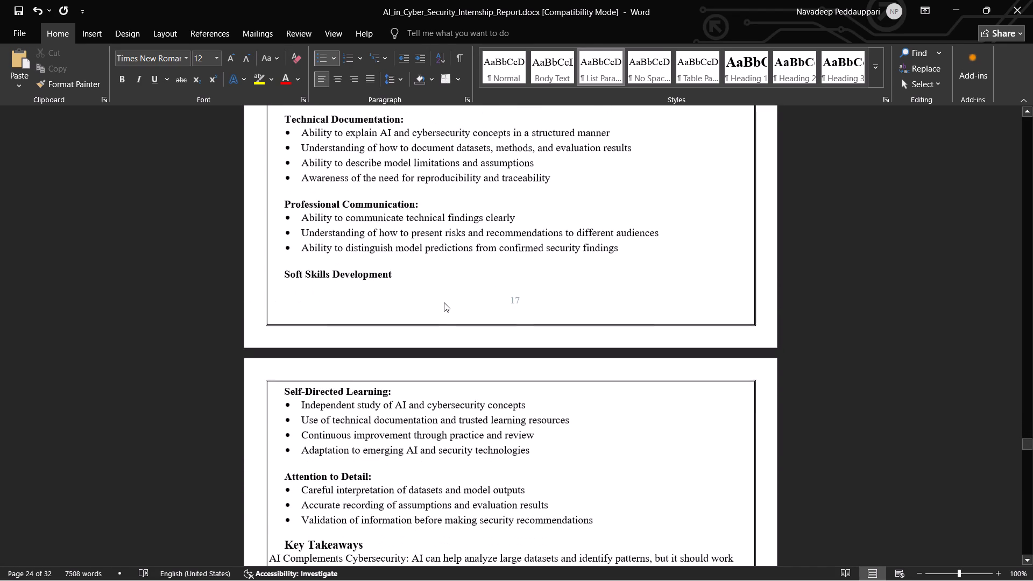
scroll(444, 302, down, 2)
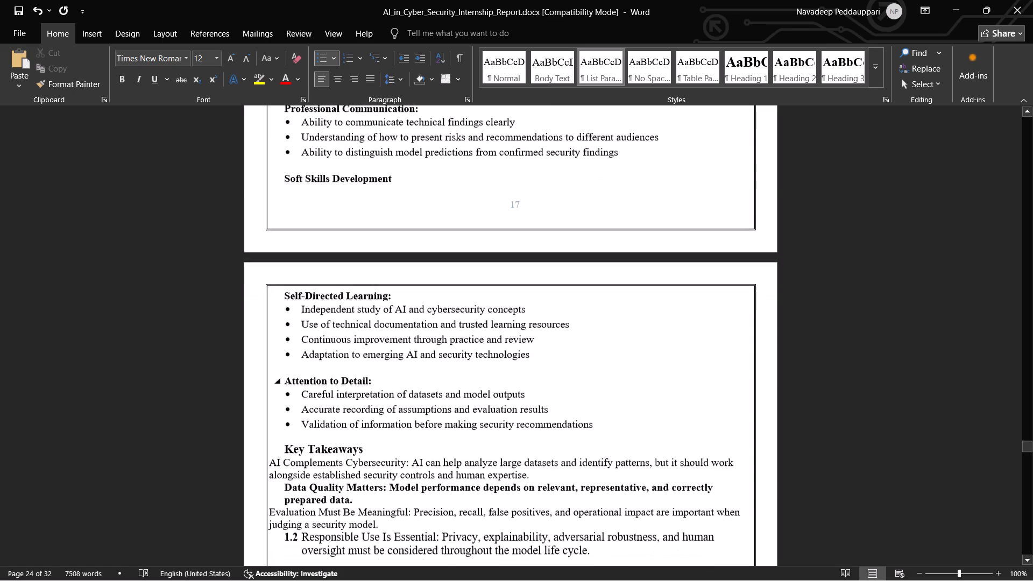
scroll(444, 302, down, 2)
scroll(444, 302, up, 1)
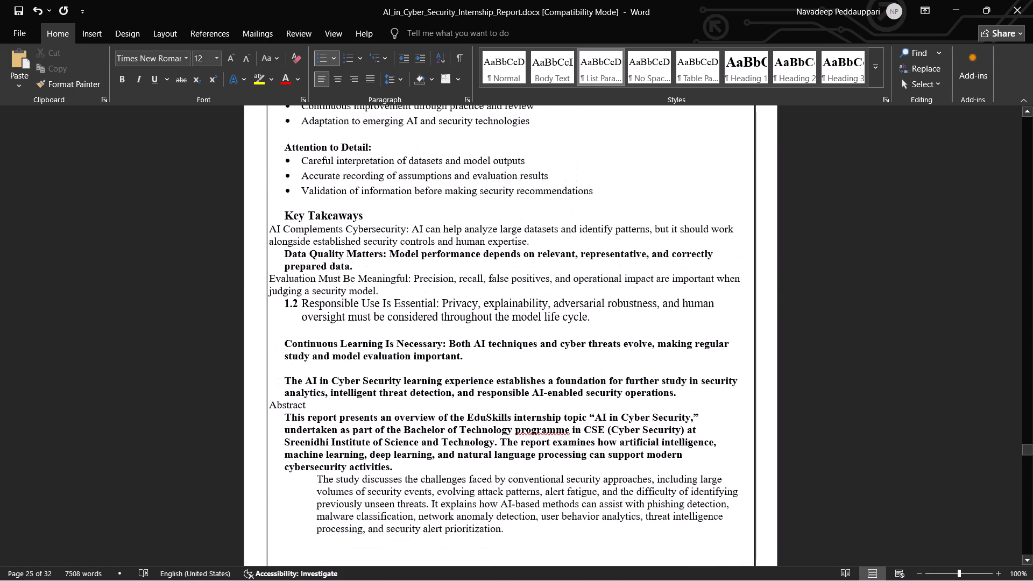
scroll(444, 302, up, 2)
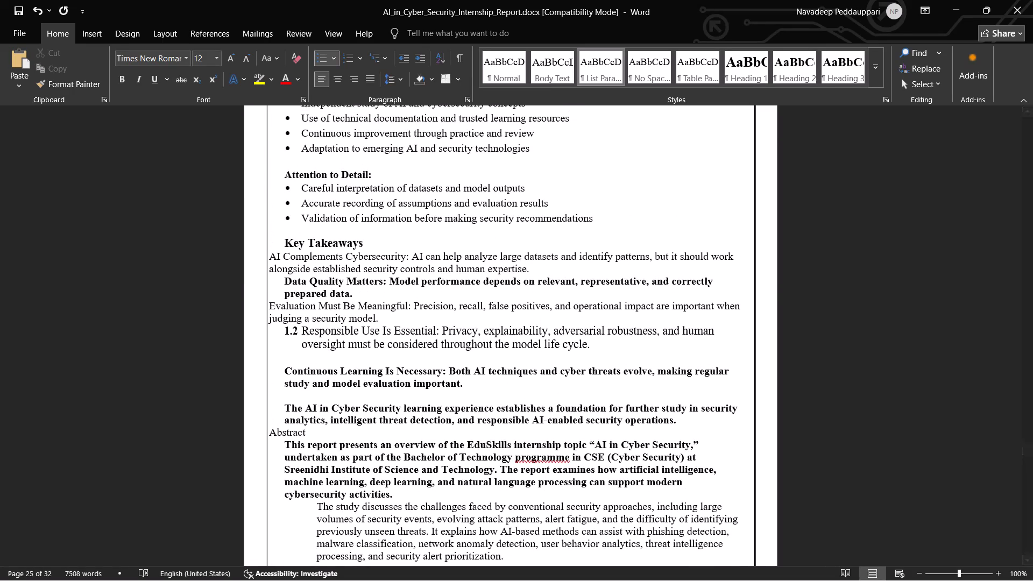
Switch to the reference report and examine the layout of its Key Takeaways, Abstract page and Summer Internship domain and correlation tables.
scroll(381, 317, down, 5)
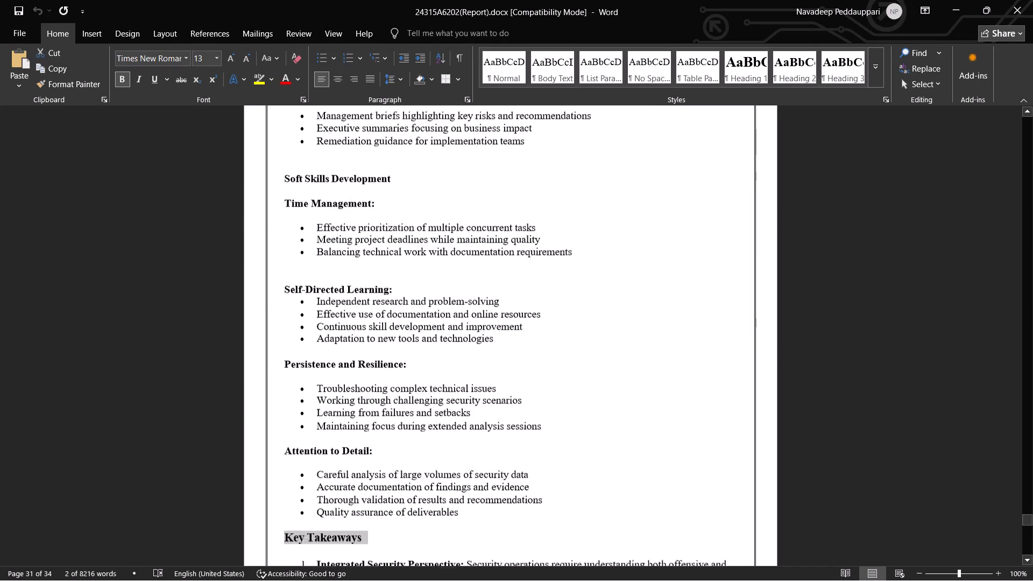
scroll(381, 317, down, 2)
scroll(381, 317, up, 2)
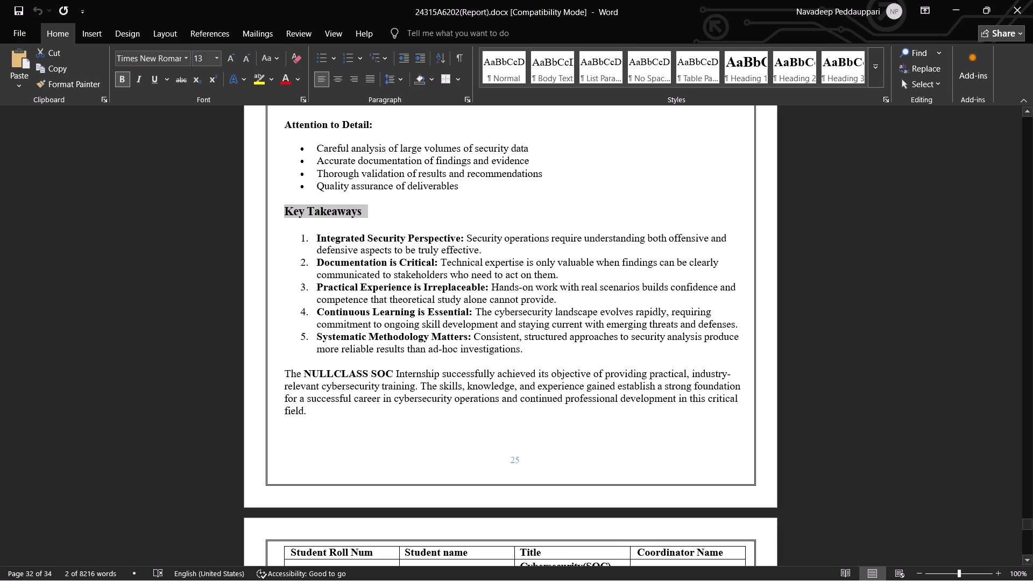
scroll(371, 325, down, 1)
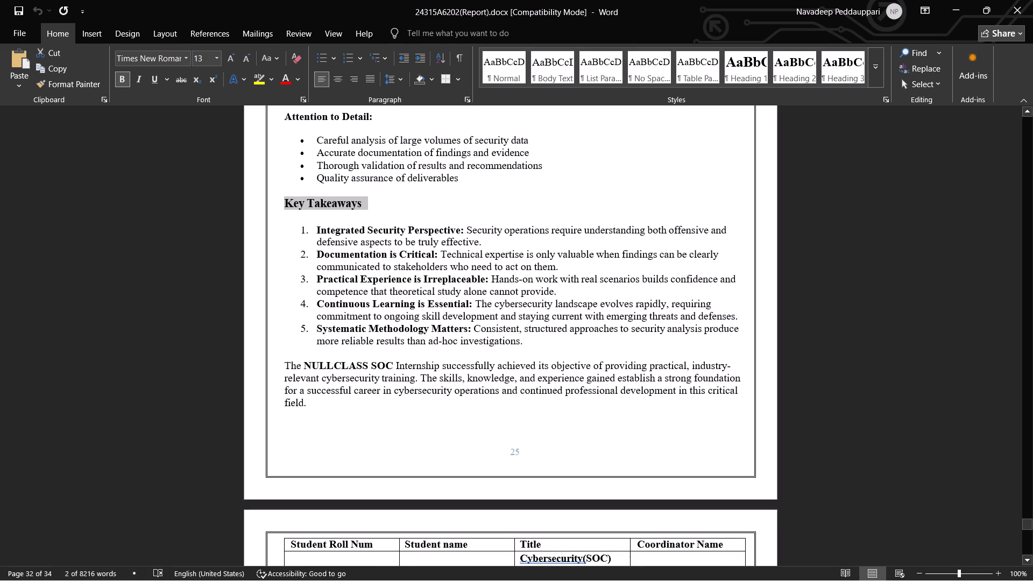
scroll(371, 325, down, 2)
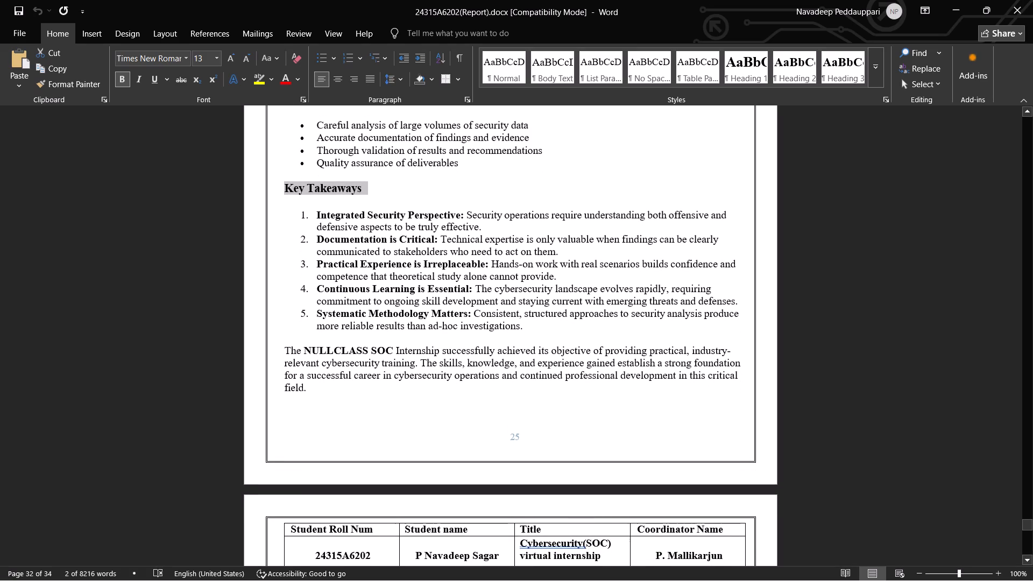
scroll(371, 325, down, 7)
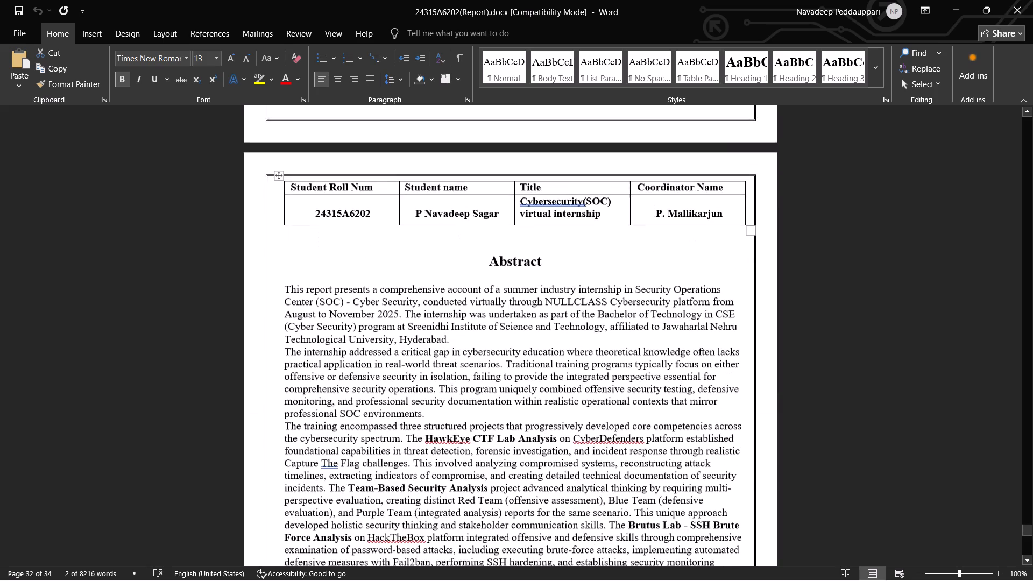
scroll(371, 325, down, 4)
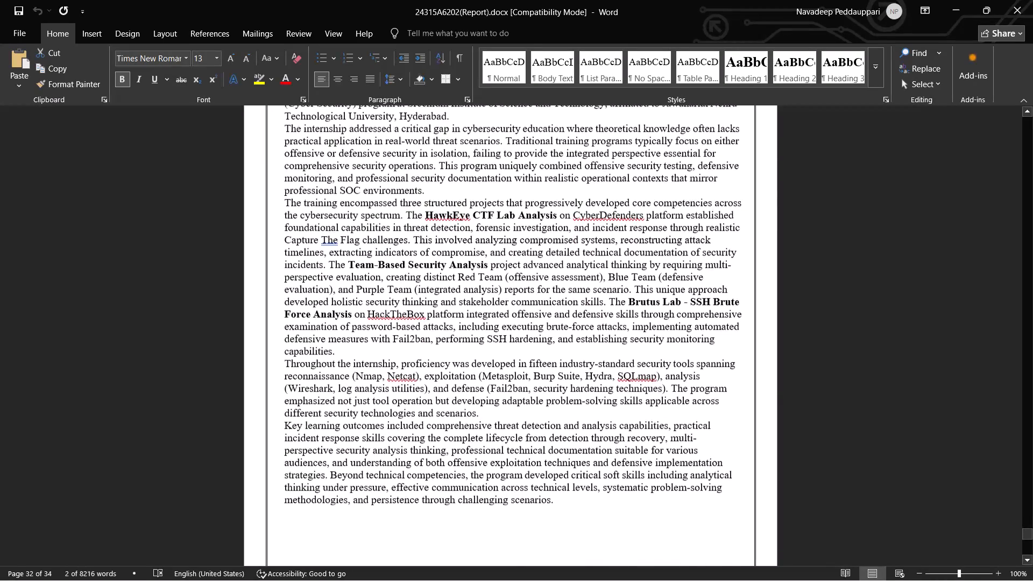
scroll(371, 325, down, 6)
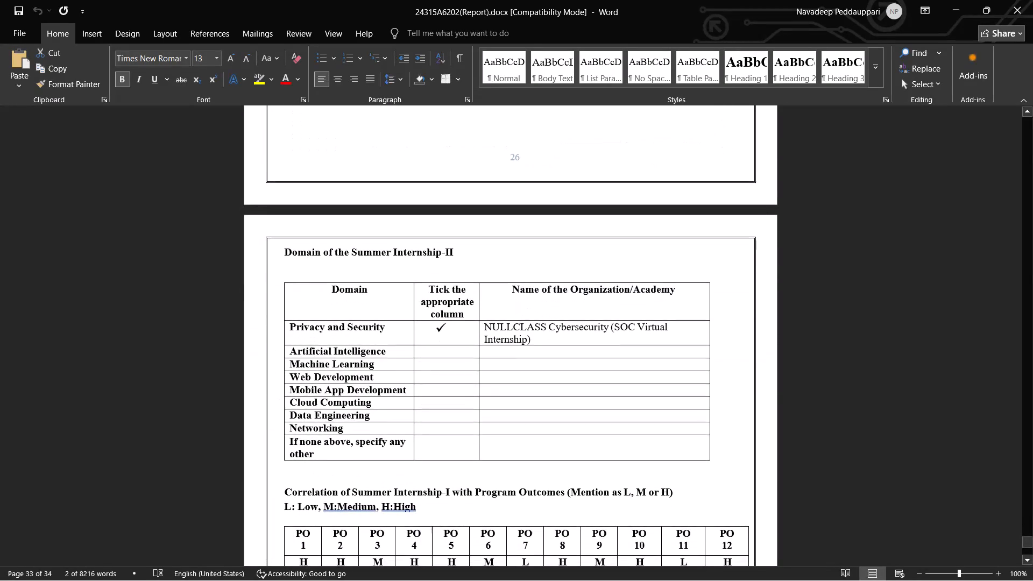
scroll(371, 325, down, 1)
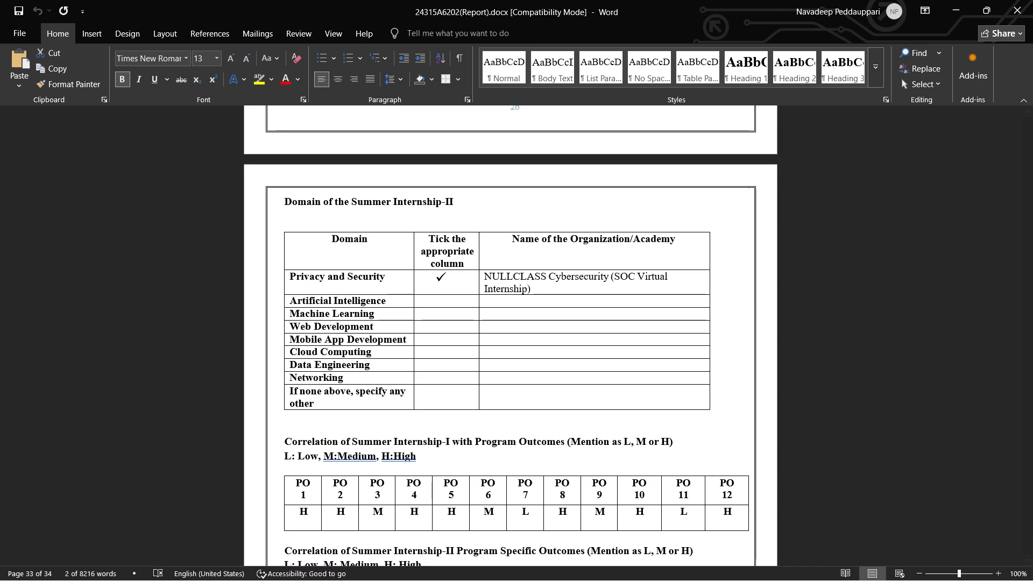
Go back through the reference report's Abstract and re-examine how its numbered Key Takeaways and closing paragraph are formatted.
scroll(371, 325, up, 1)
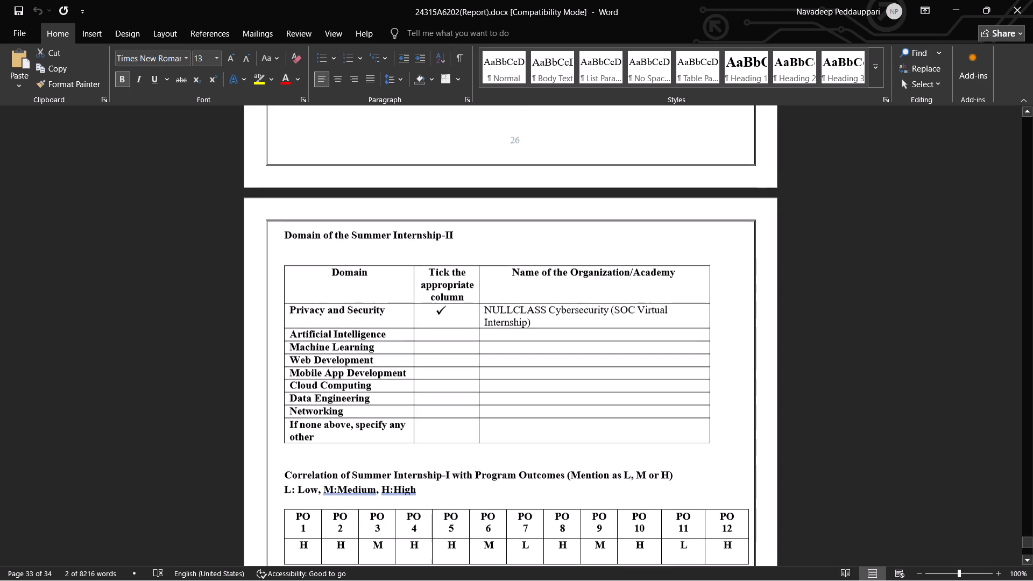
scroll(371, 325, up, 4)
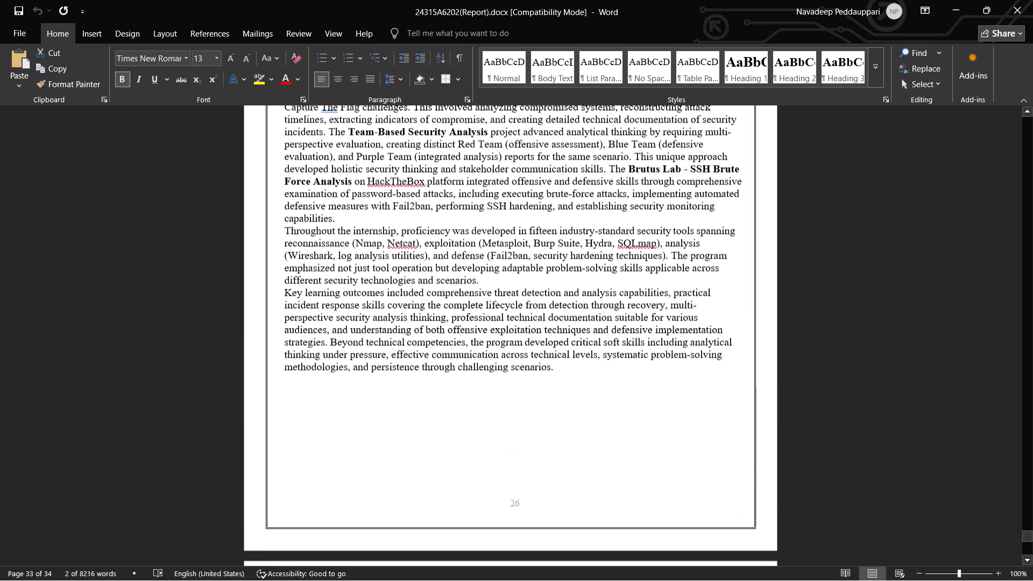
scroll(371, 325, up, 2)
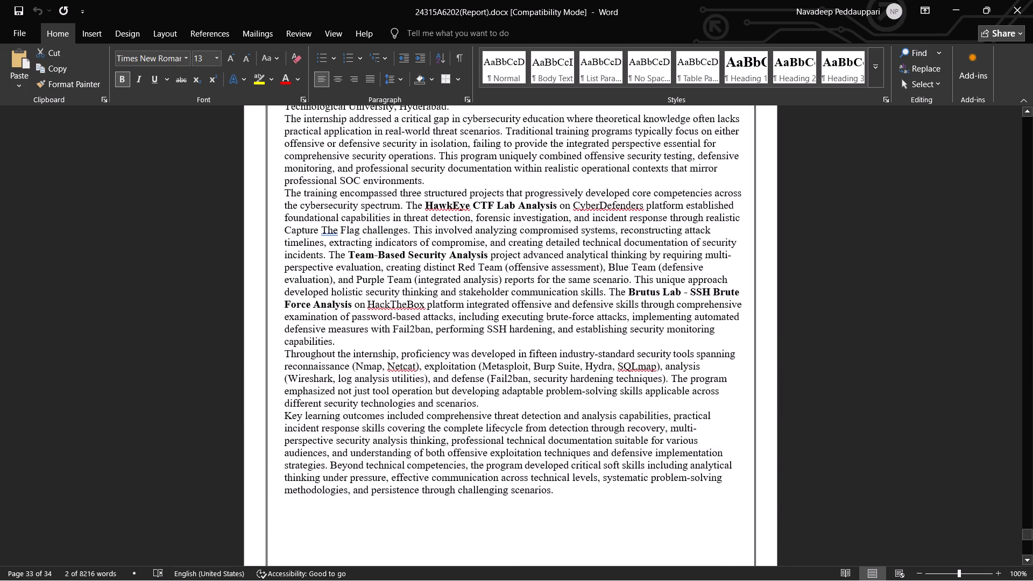
scroll(371, 325, up, 1)
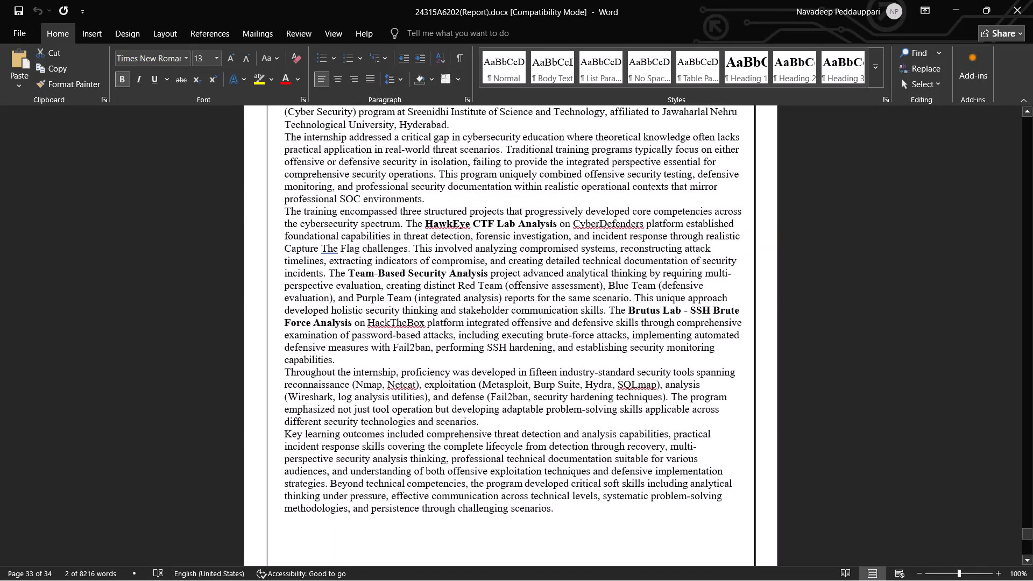
scroll(371, 325, up, 4)
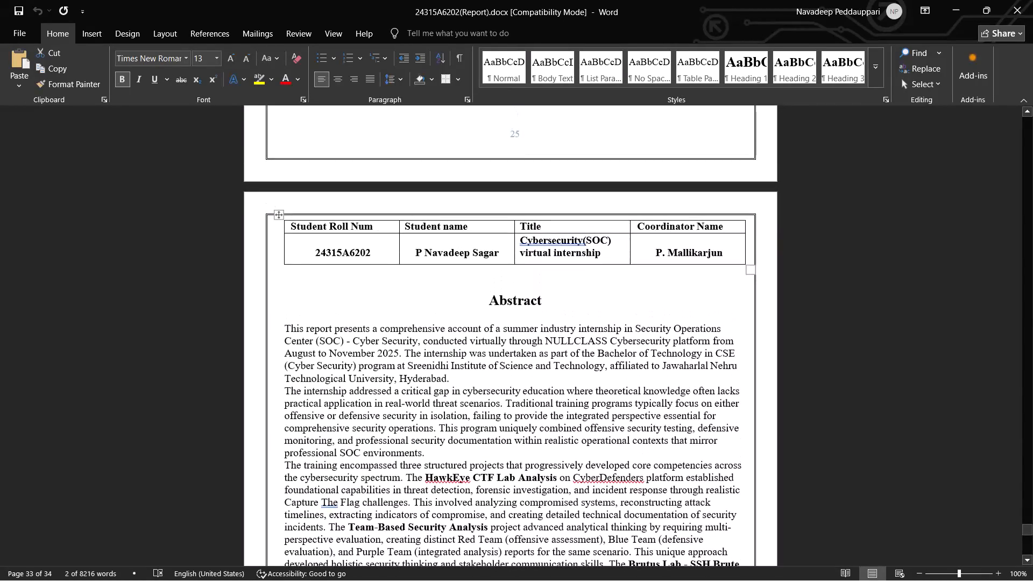
scroll(371, 325, up, 3)
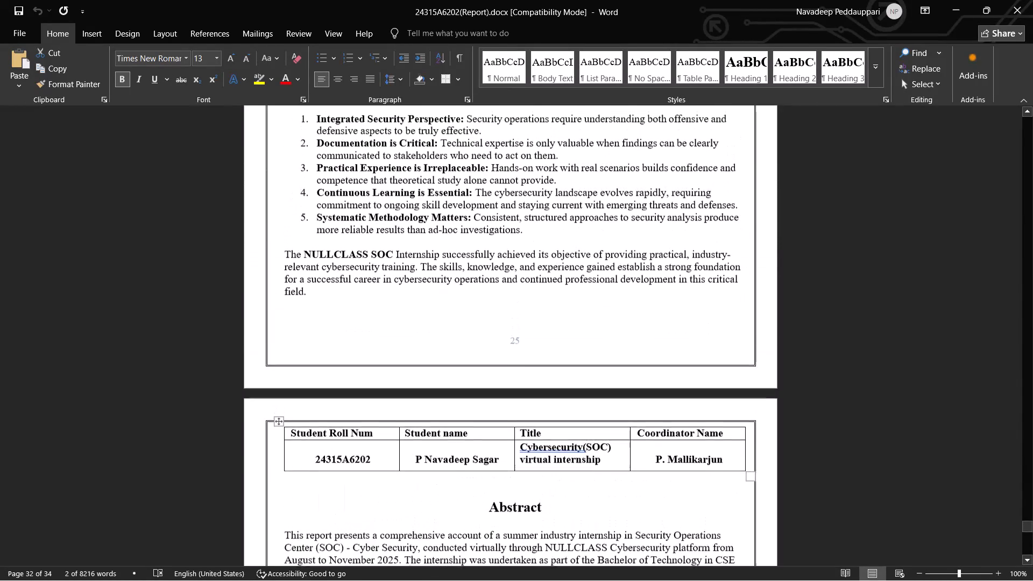
scroll(371, 325, up, 3)
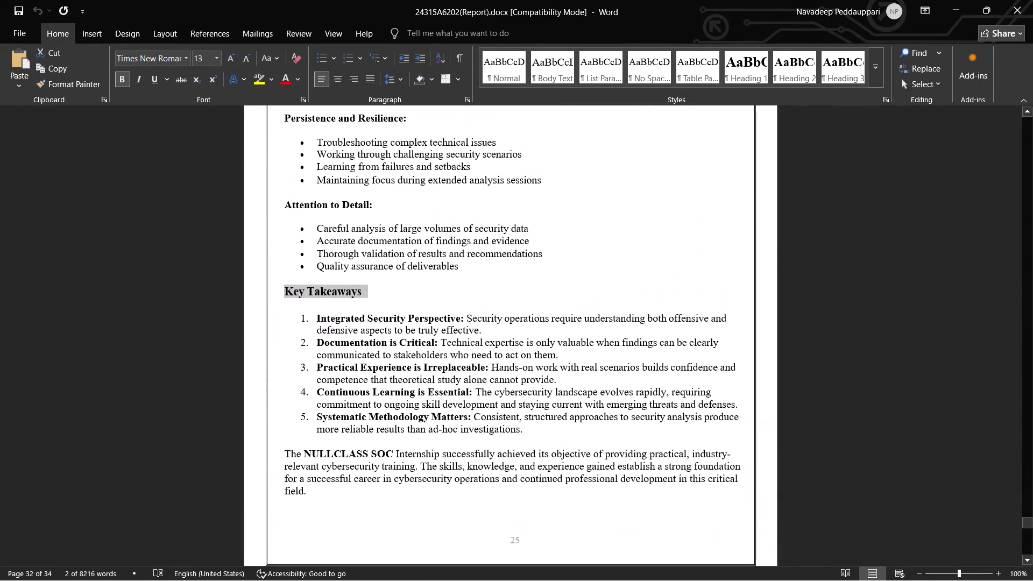
scroll(371, 325, up, 1)
scroll(371, 325, down, 1)
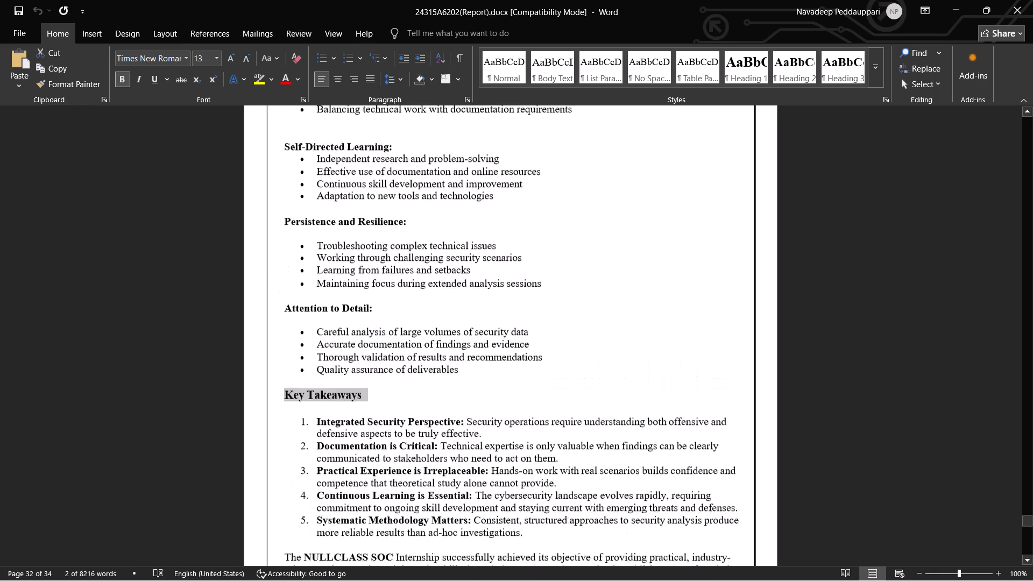
scroll(371, 325, down, 2)
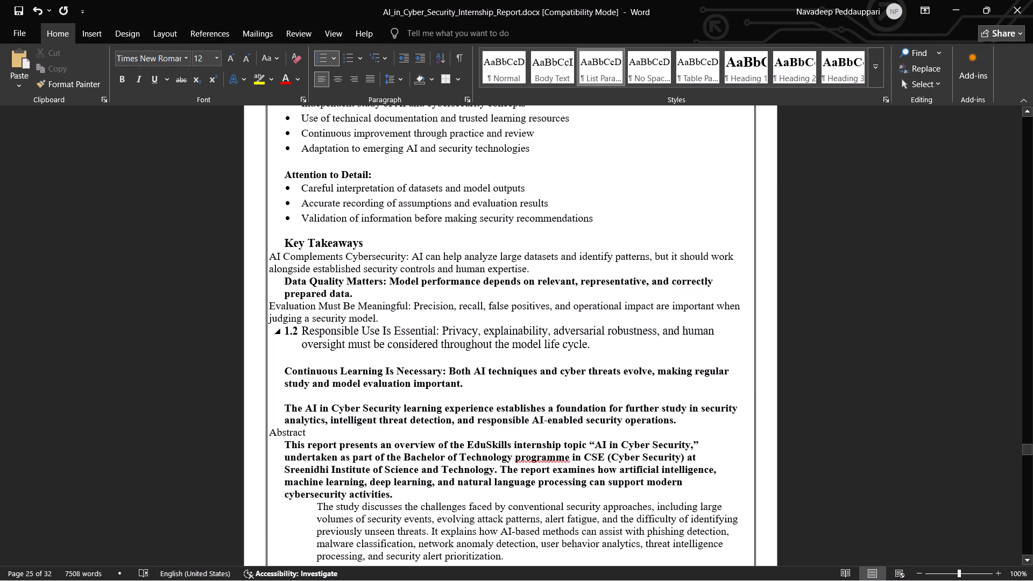
Compare the AI report's Key Takeaways, Abstract and Key Achievements text with the numbered Key Takeaways in the reference report.
scroll(390, 361, down, 2)
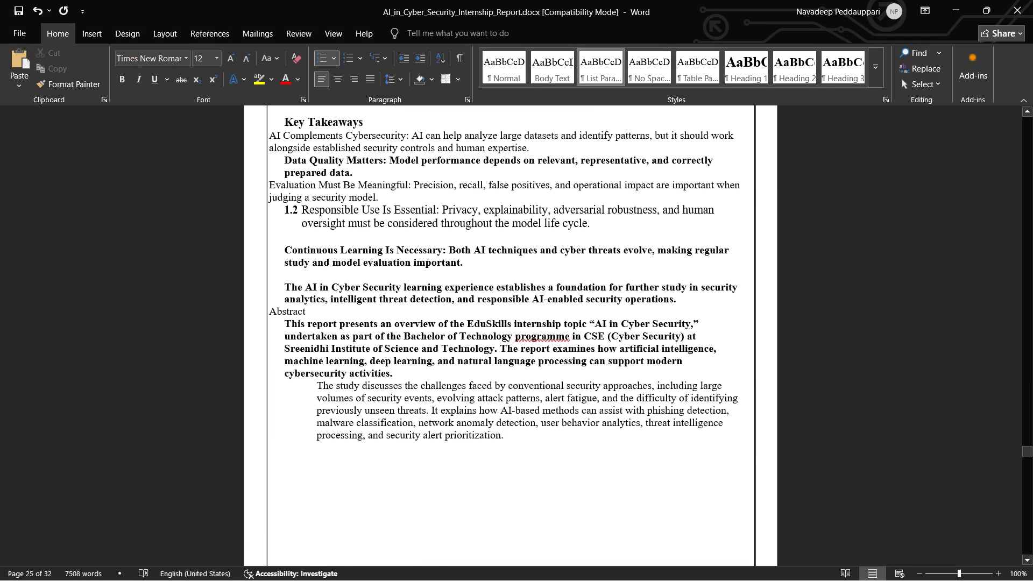
scroll(390, 361, down, 7)
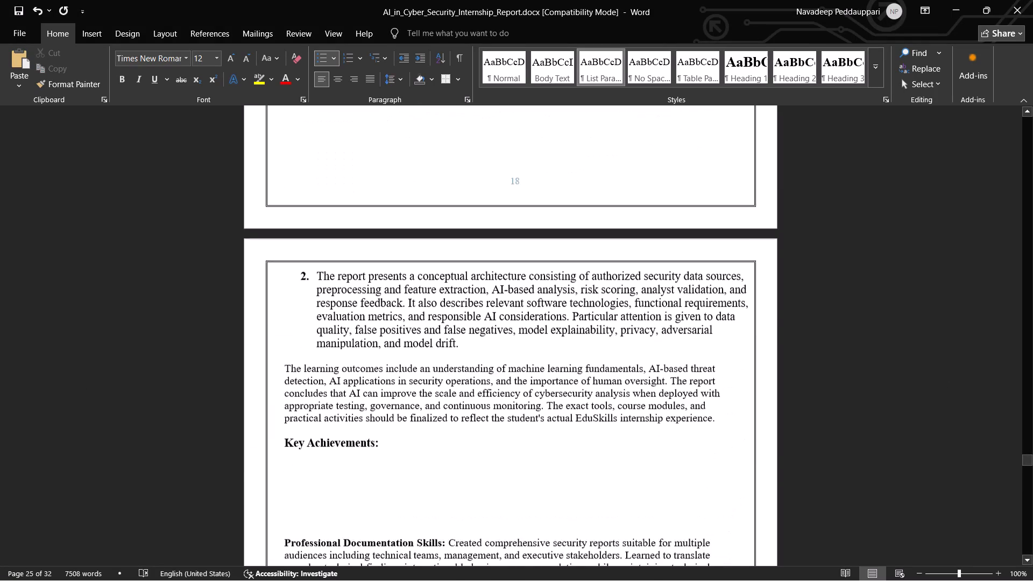
scroll(390, 361, down, 4)
scroll(390, 361, up, 1)
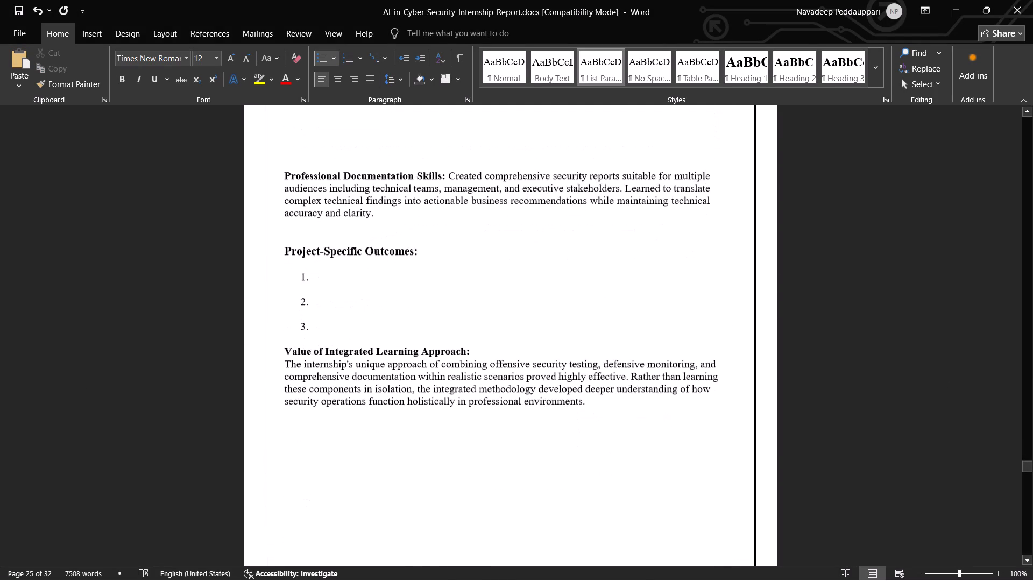
scroll(390, 361, up, 5)
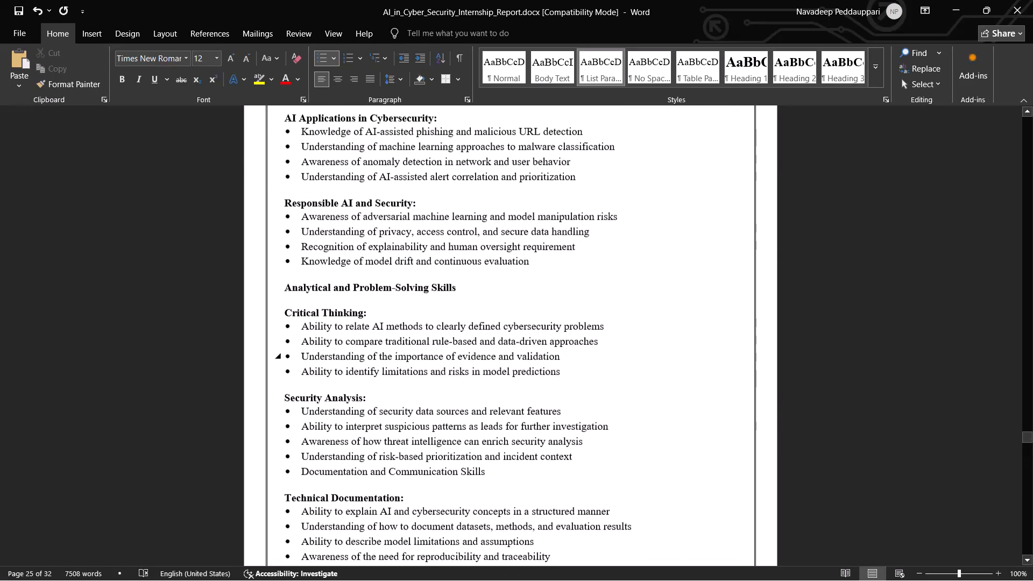
scroll(390, 361, down, 3)
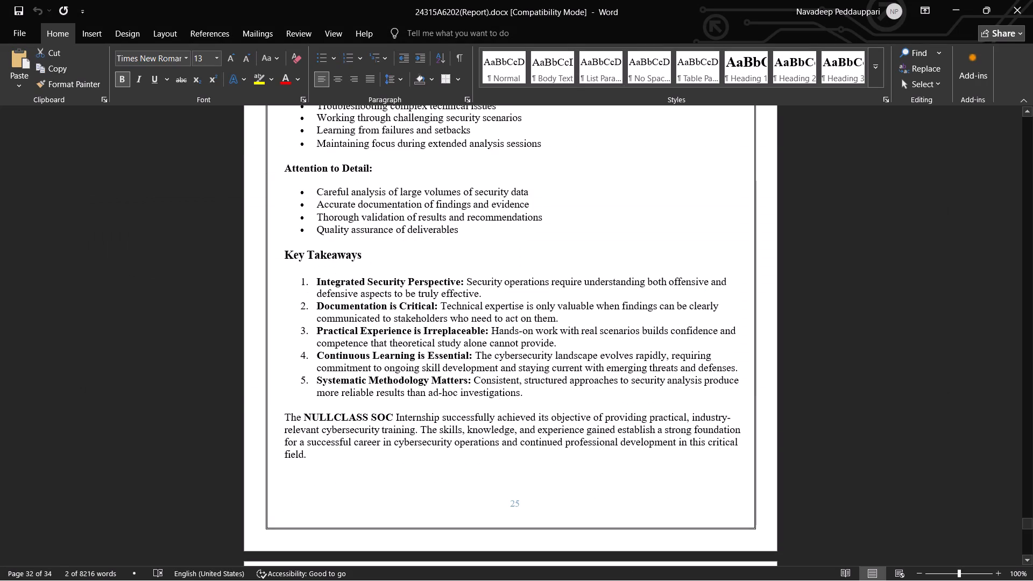
scroll(390, 361, down, 1)
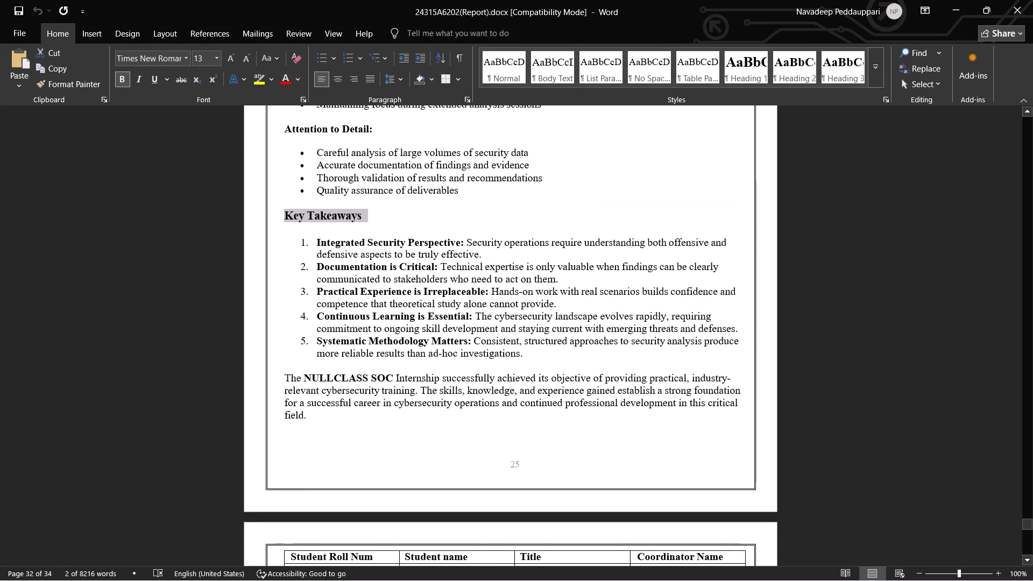
scroll(390, 361, down, 2)
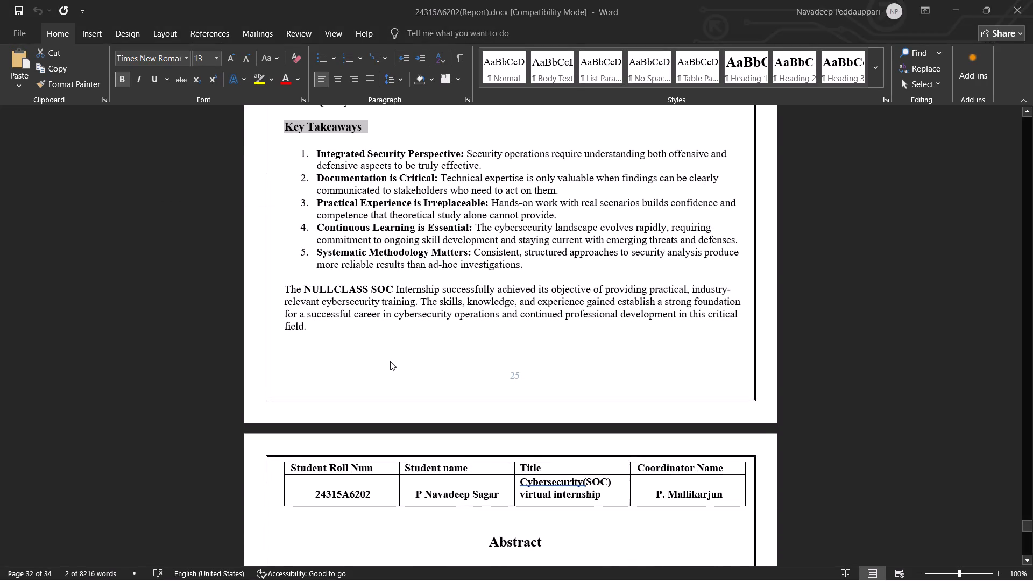
Return to the AI report and review the leftover Bibliography and Appendix-A content against the formatted Appendix-A and references.
scroll(390, 361, down, 10)
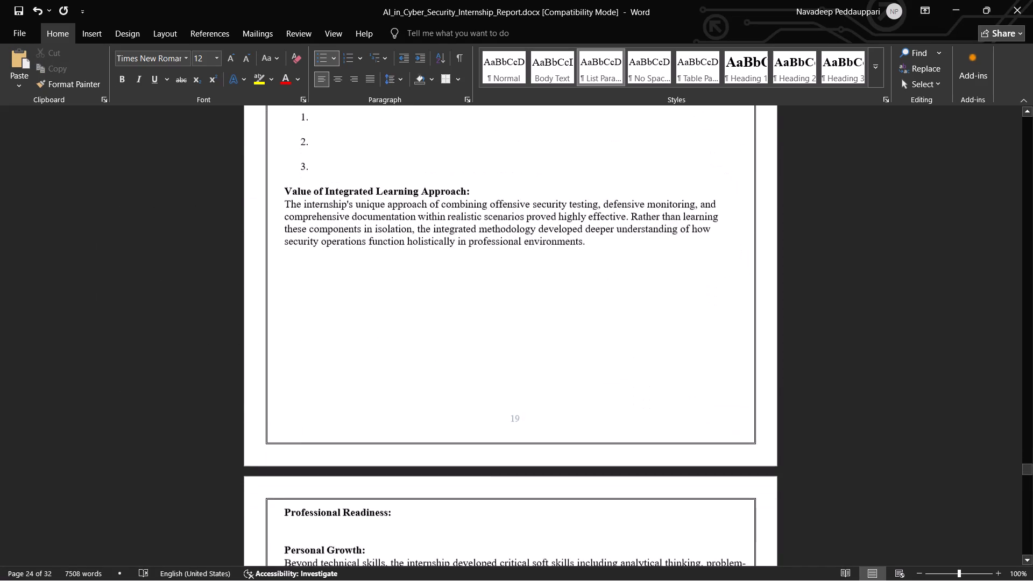
scroll(390, 361, down, 4)
scroll(390, 361, up, 1)
scroll(390, 361, down, 1)
scroll(390, 361, up, 3)
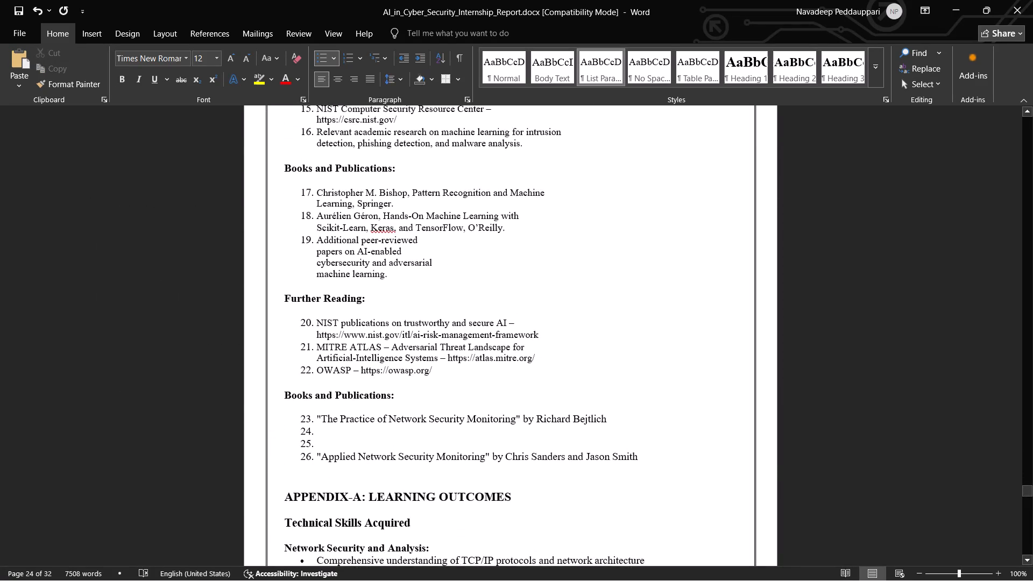
scroll(390, 361, up, 5)
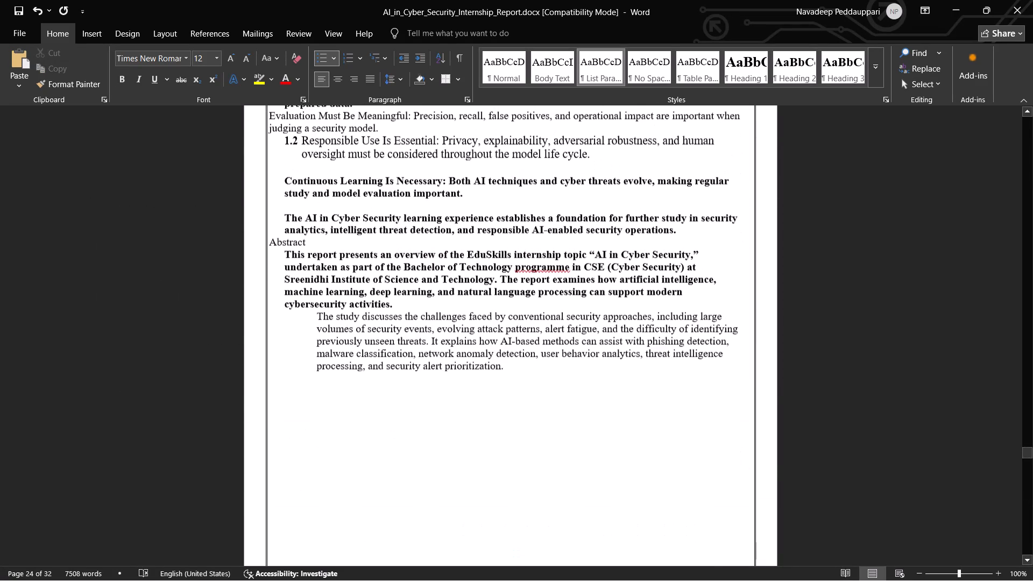
scroll(390, 361, up, 5)
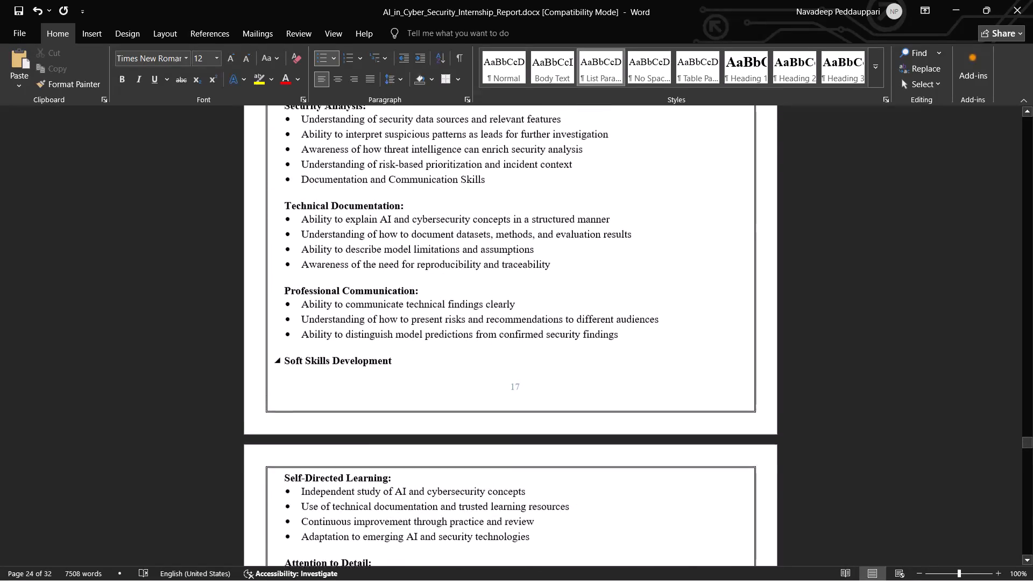
scroll(390, 361, up, 7)
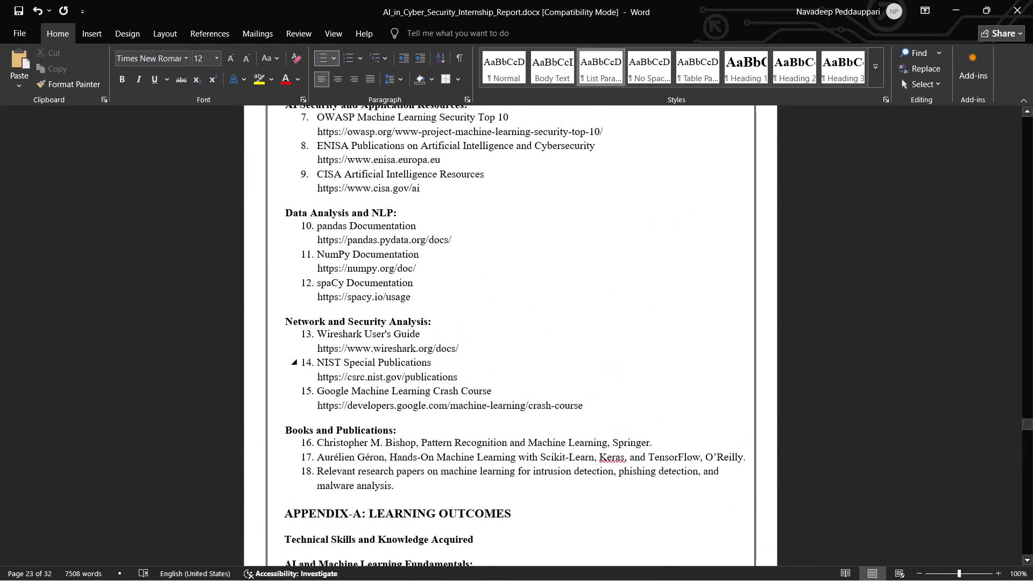
Review the formatting of the Conclusion, Internship Feedback and Learning Module sections, going back to section 5.2.
scroll(390, 361, up, 4)
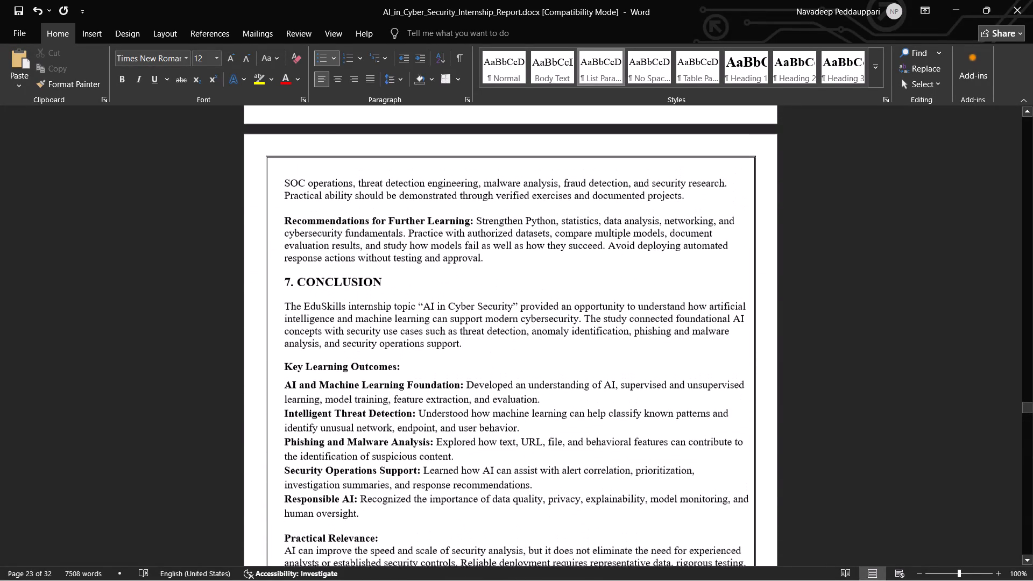
scroll(390, 361, up, 1)
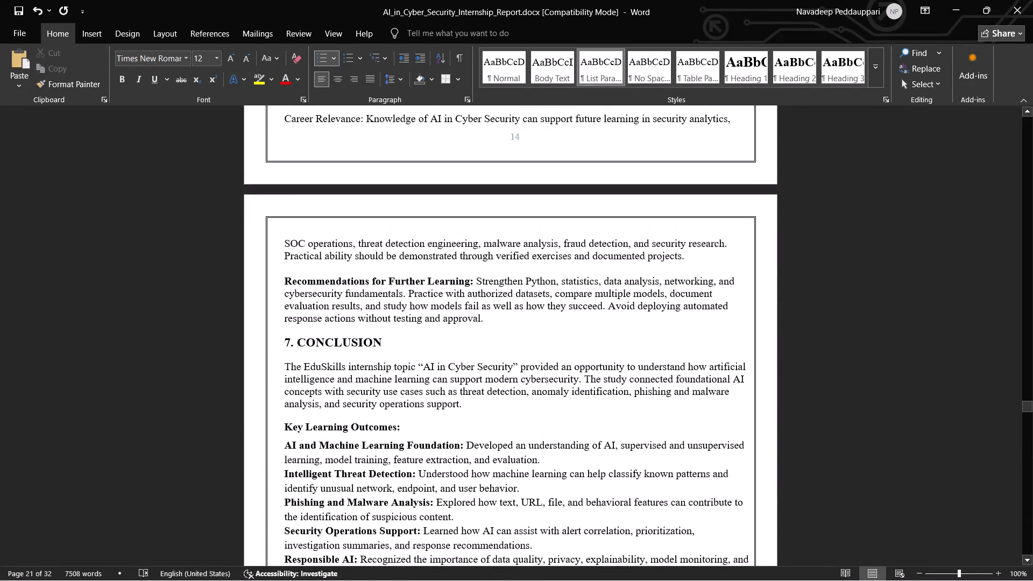
scroll(390, 361, up, 3)
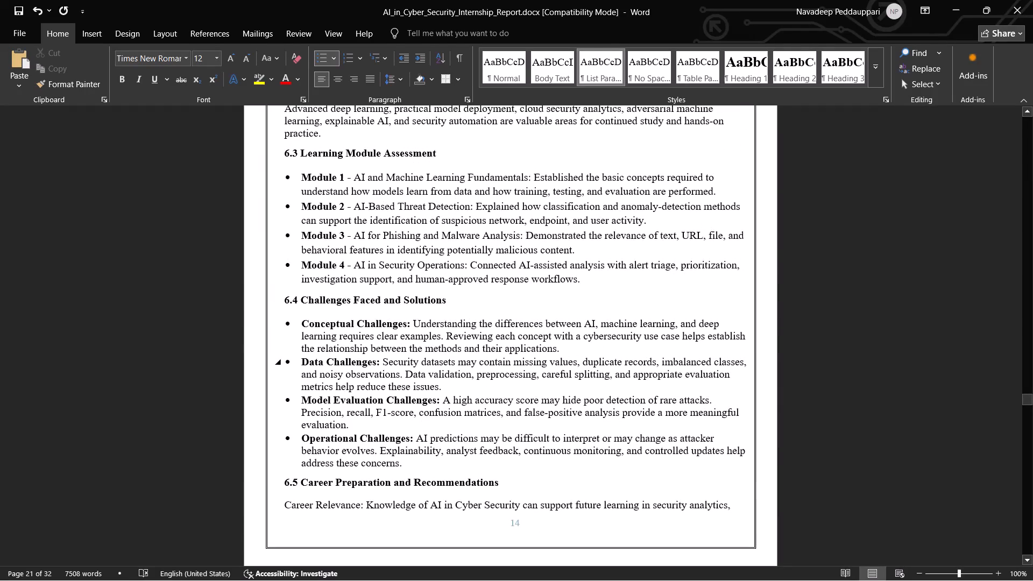
scroll(390, 361, up, 4)
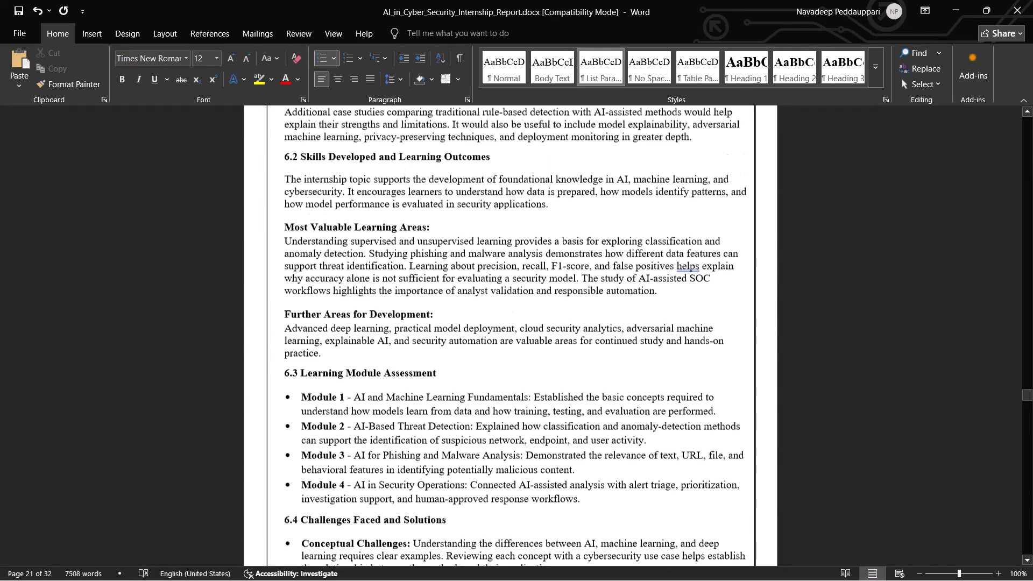
scroll(390, 361, up, 1)
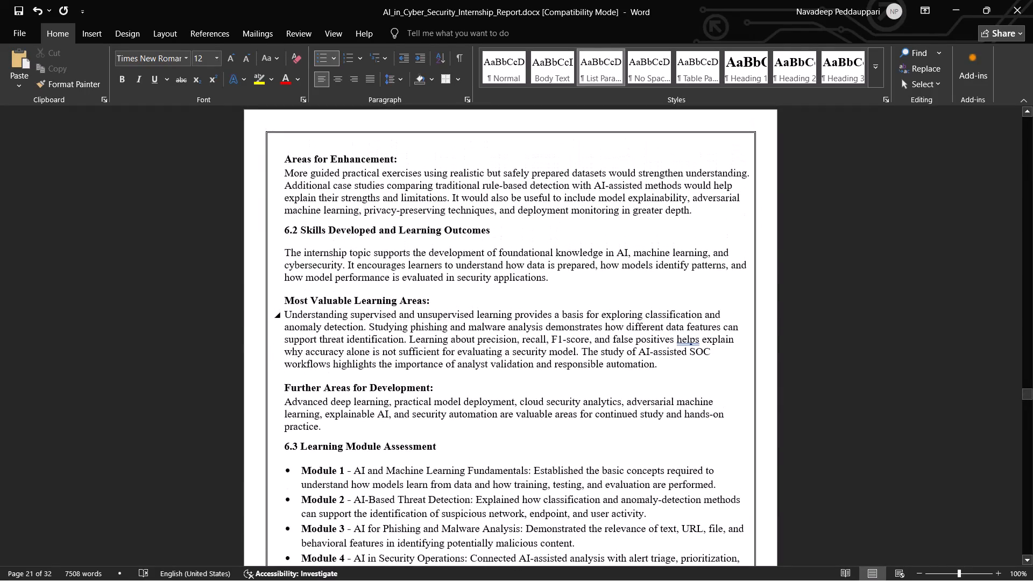
scroll(390, 361, up, 2)
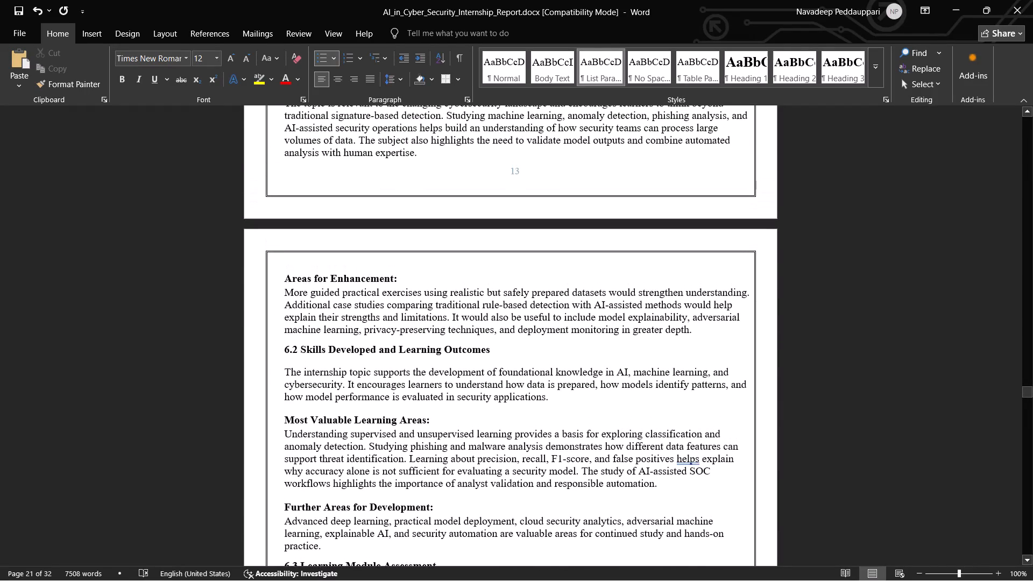
scroll(390, 361, up, 3)
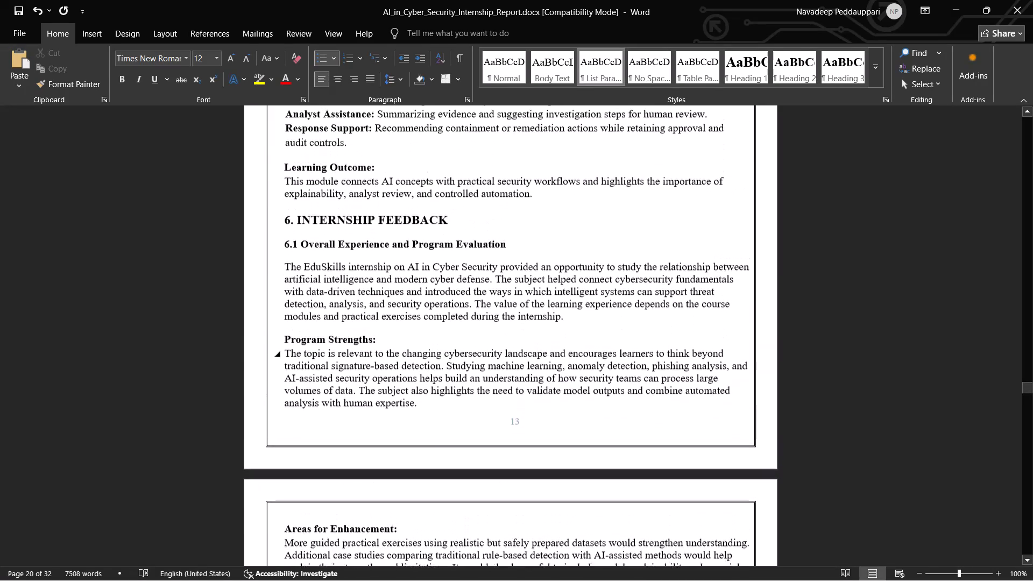
scroll(390, 361, up, 3)
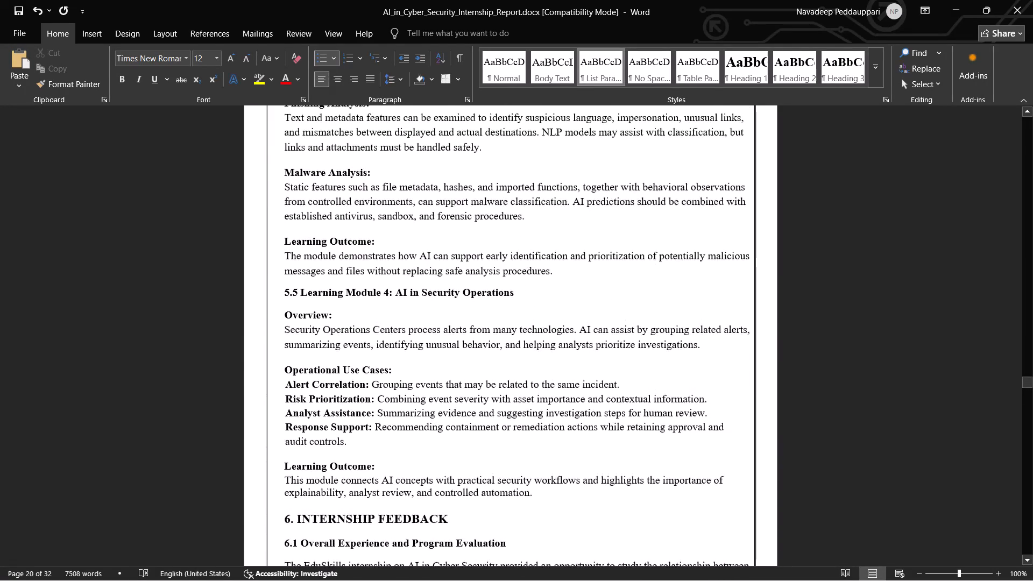
scroll(390, 361, up, 5)
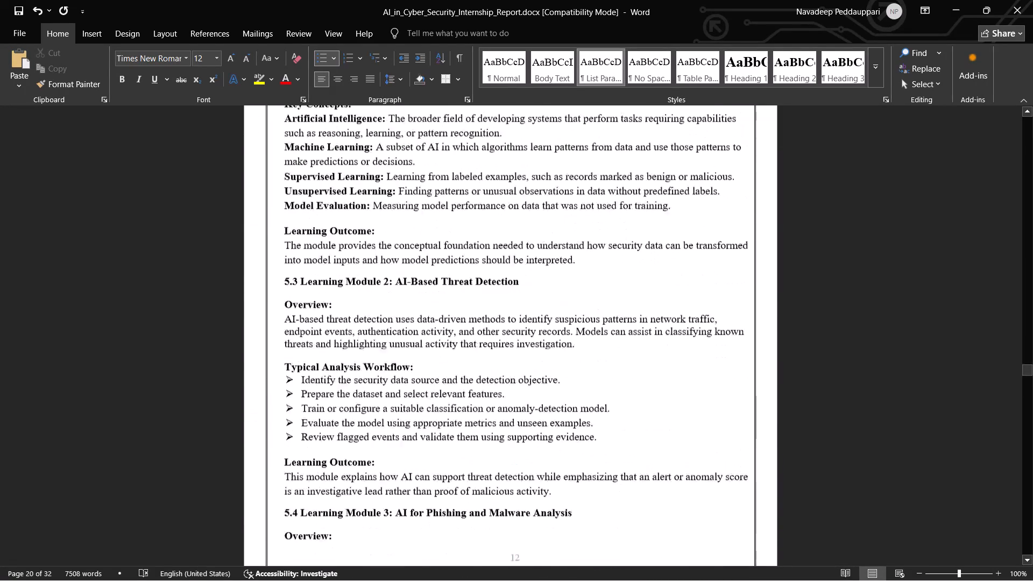
scroll(390, 361, up, 1)
scroll(390, 361, down, 1)
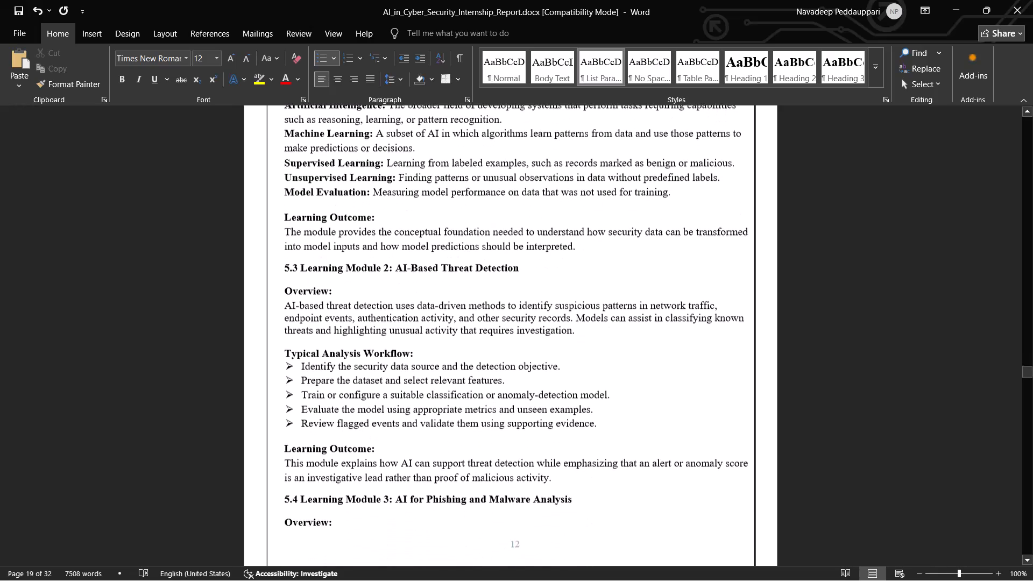
scroll(390, 361, down, 1)
scroll(390, 361, up, 2)
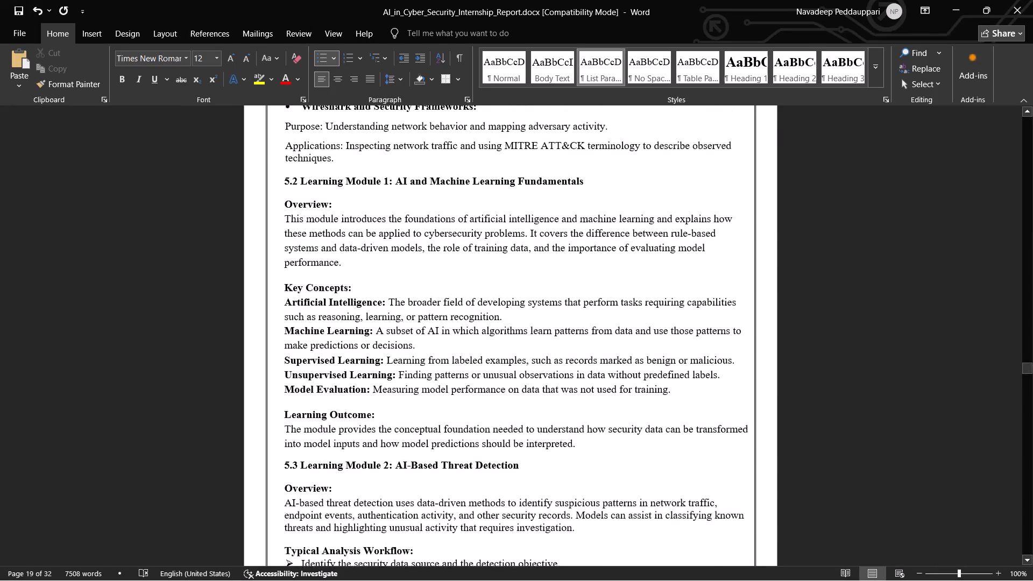
scroll(390, 361, up, 2)
Re-examine the report from section 5.2 through Appendix-A and Key Takeaways to the Abstract and Key Achievements text.
scroll(390, 361, down, 2)
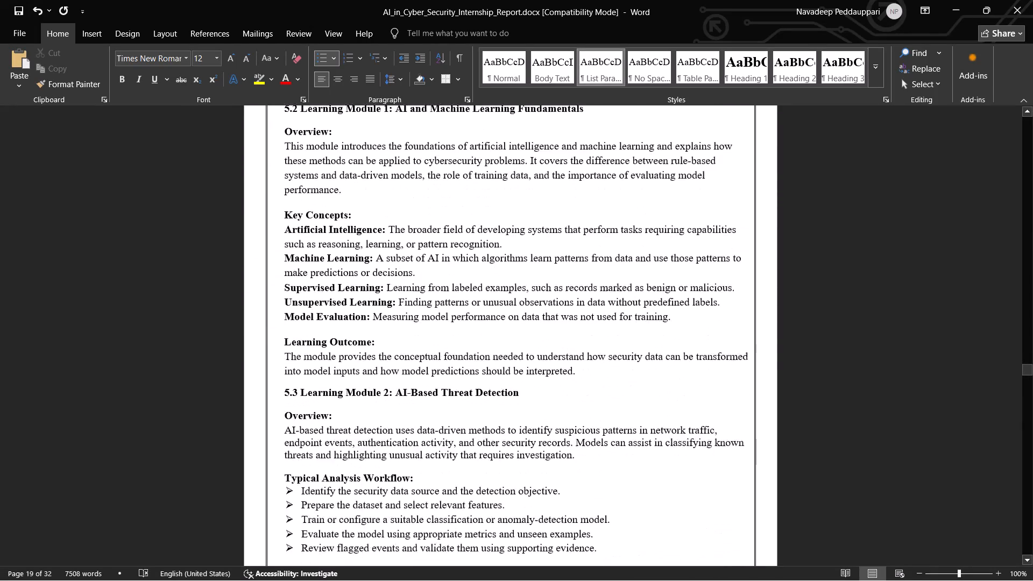
scroll(390, 361, down, 10)
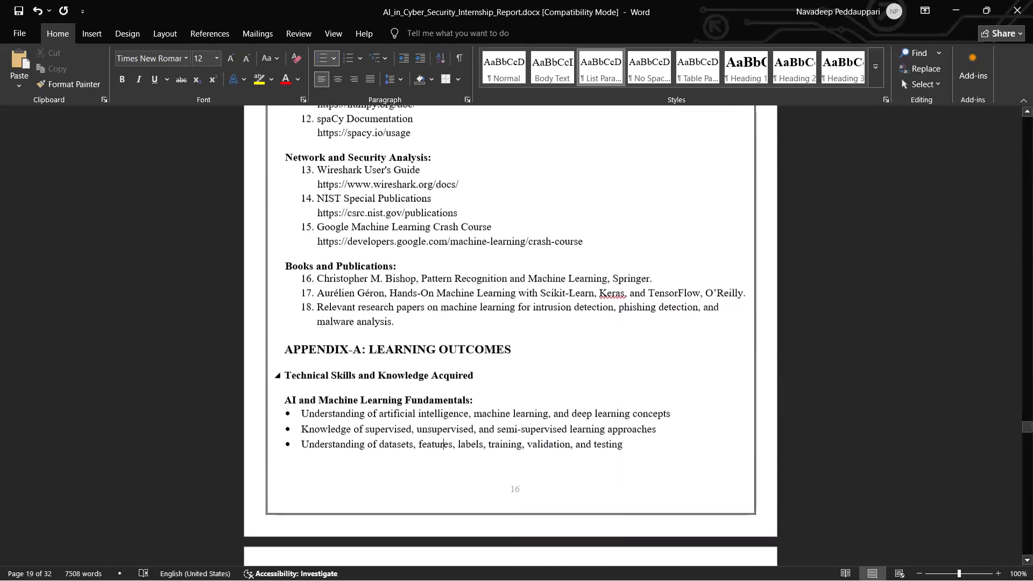
scroll(390, 361, down, 3)
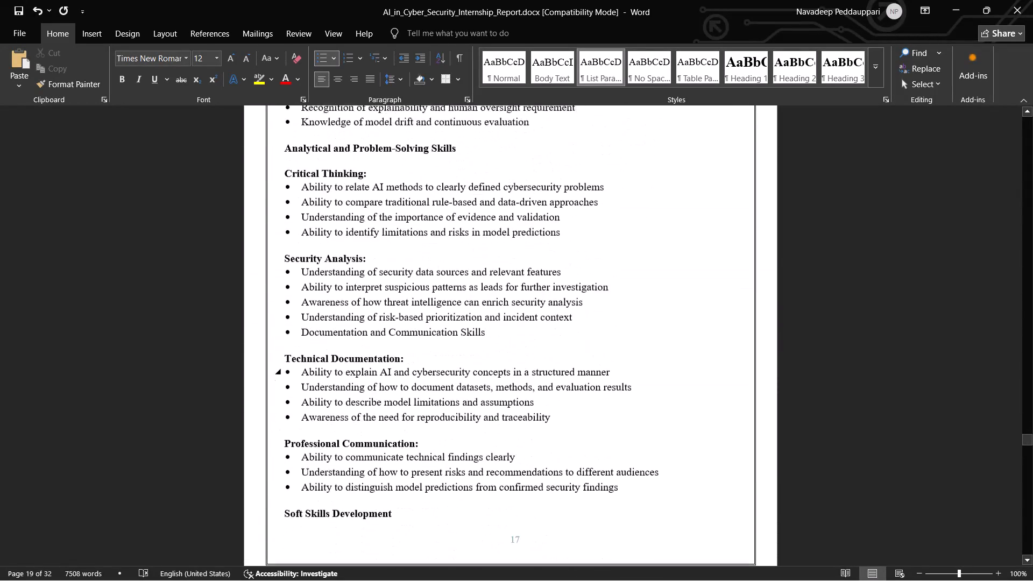
scroll(390, 361, down, 7)
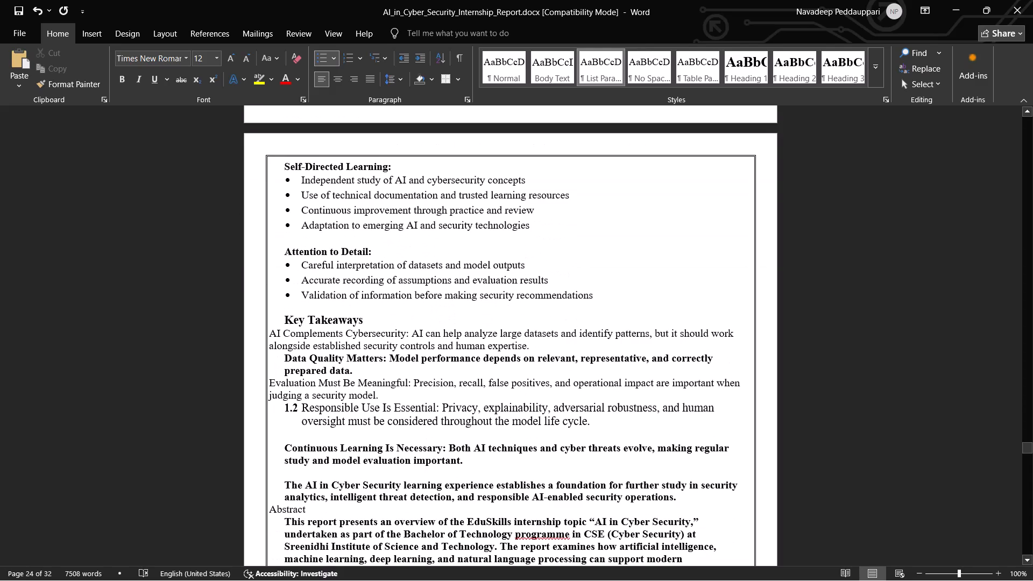
scroll(390, 361, down, 2)
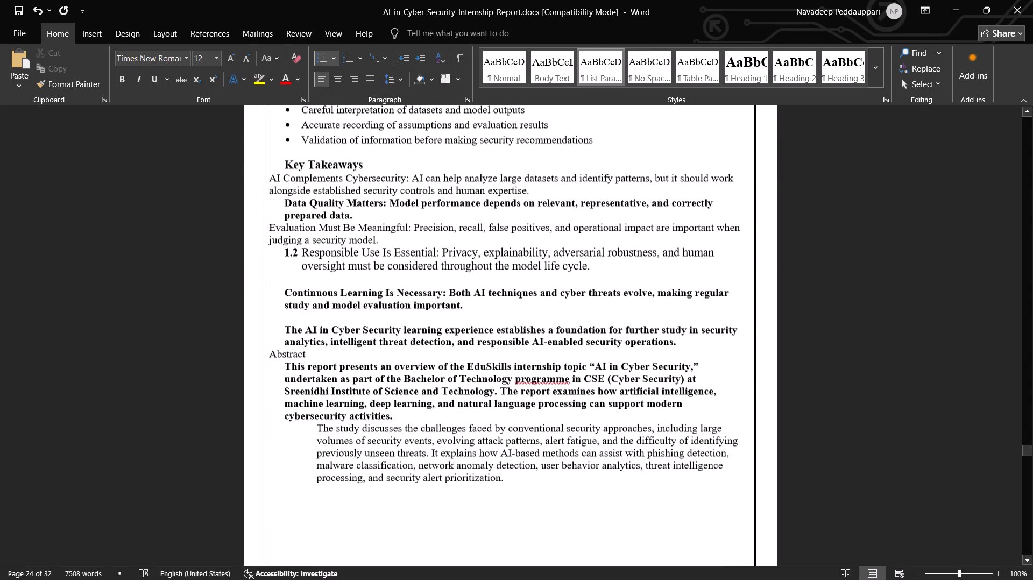
scroll(390, 361, down, 2)
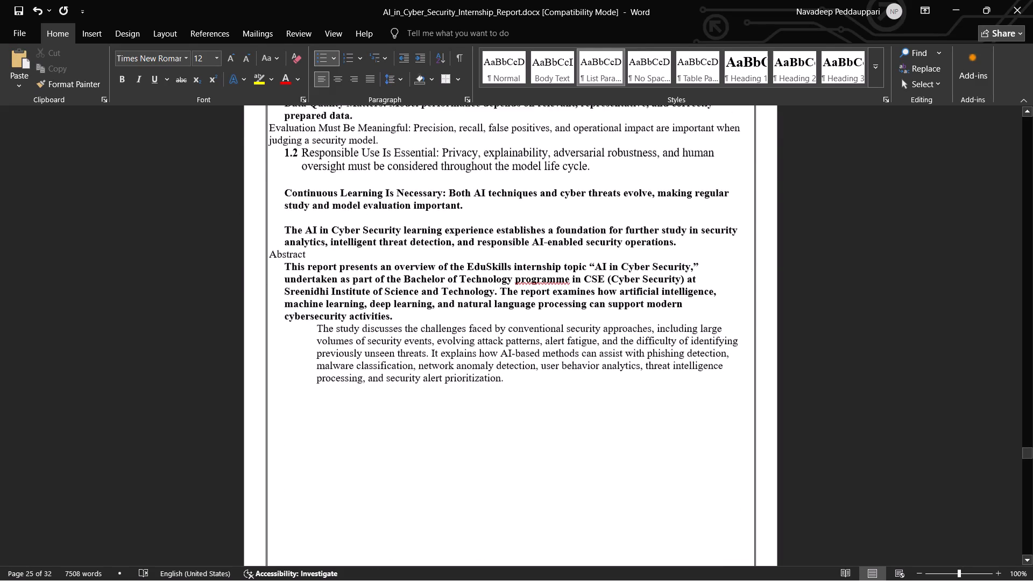
scroll(390, 361, down, 6)
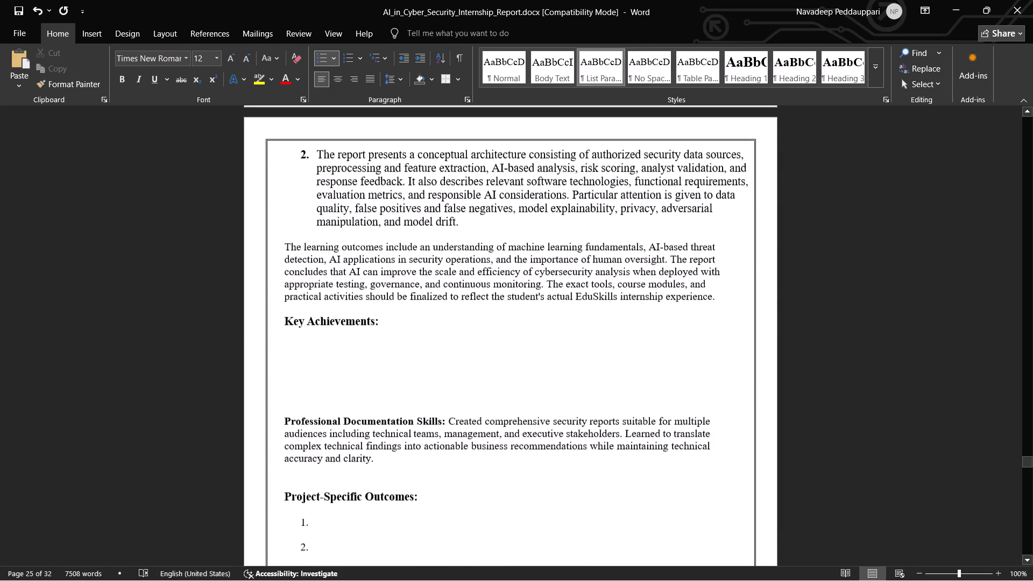
Delete the leftover duplicate text from the second Bibliography heading through the Attention to Detail list, stopping before the numbered Key Takeaways.
scroll(390, 361, down, 7)
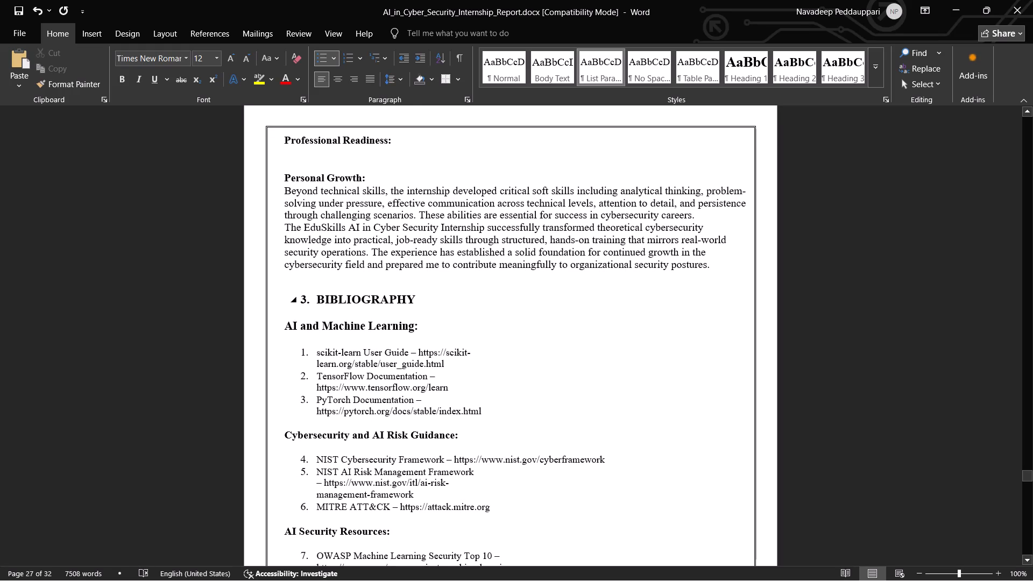
drag(302, 296, 296, 467)
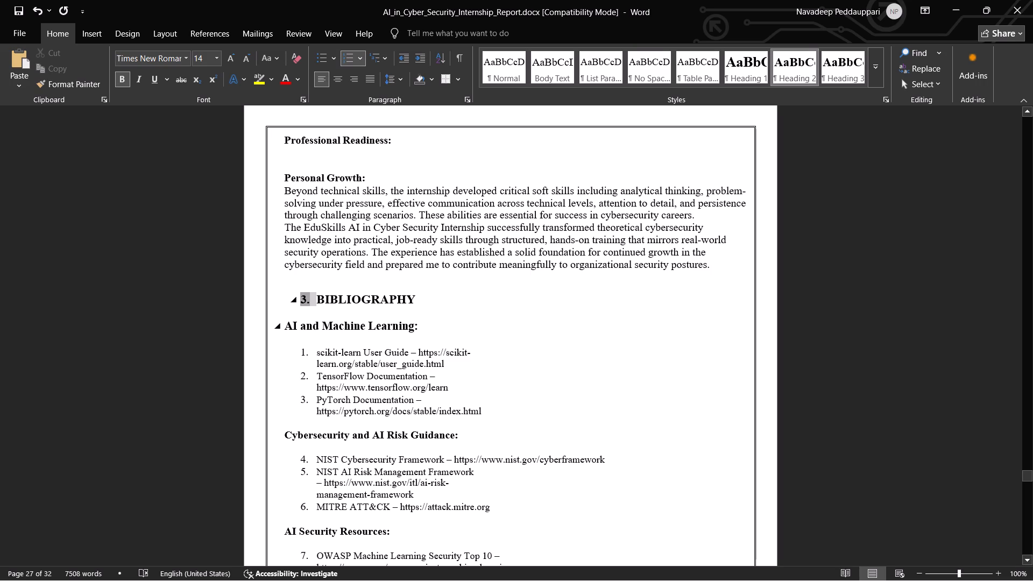
drag(317, 297, 386, 553)
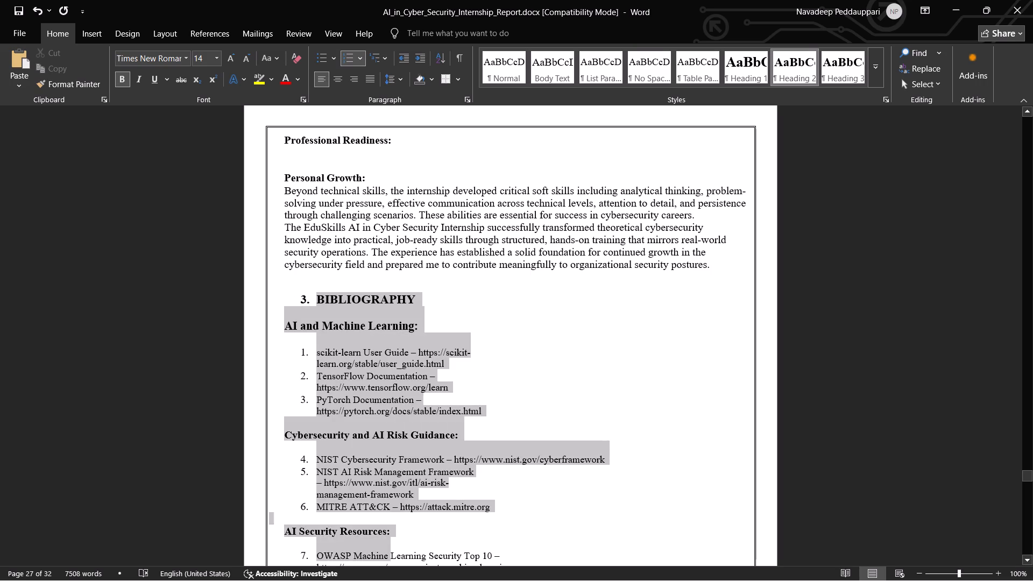
drag(386, 553, 384, 580)
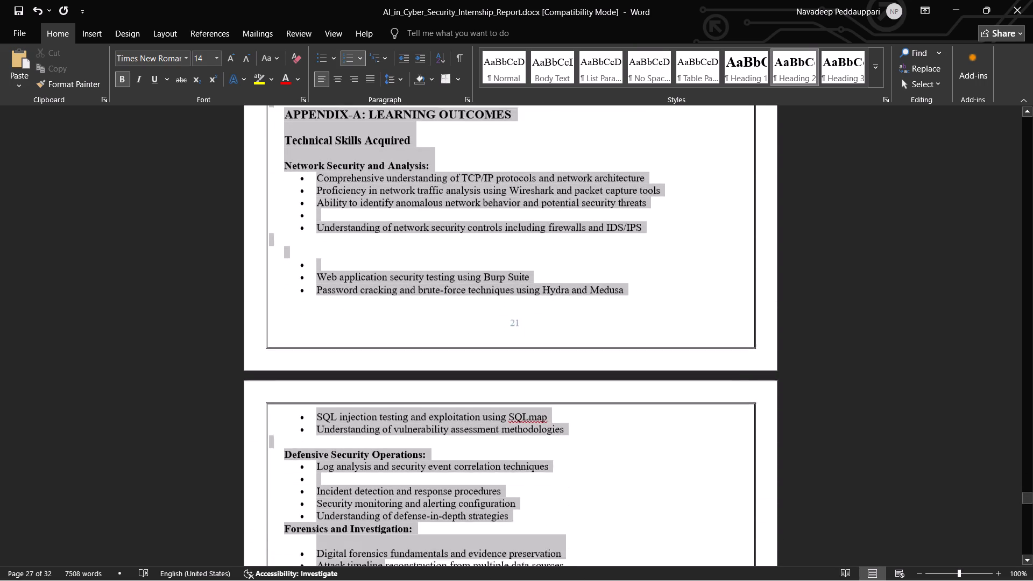
drag(384, 580, 400, 580)
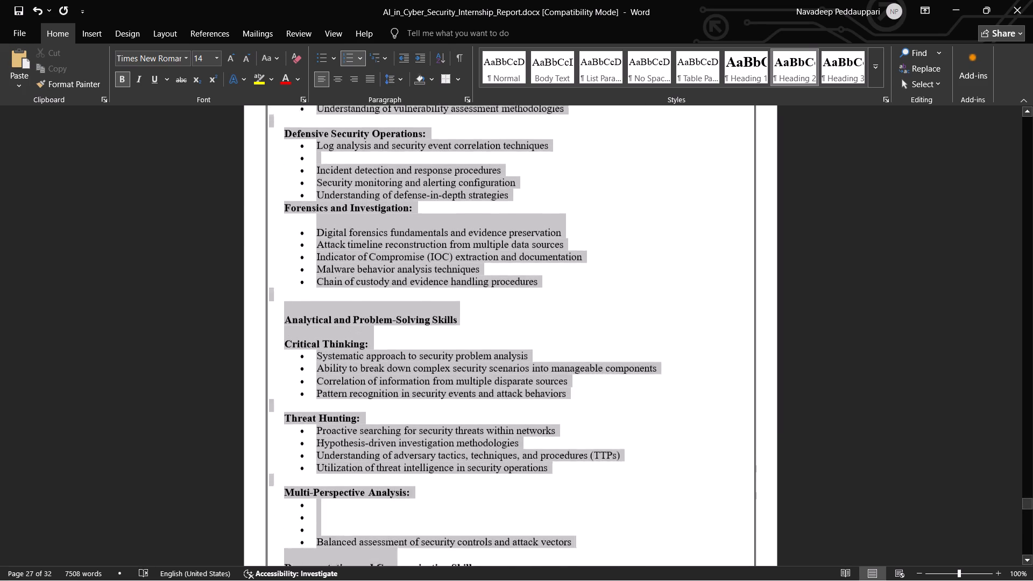
drag(400, 580, 398, 466)
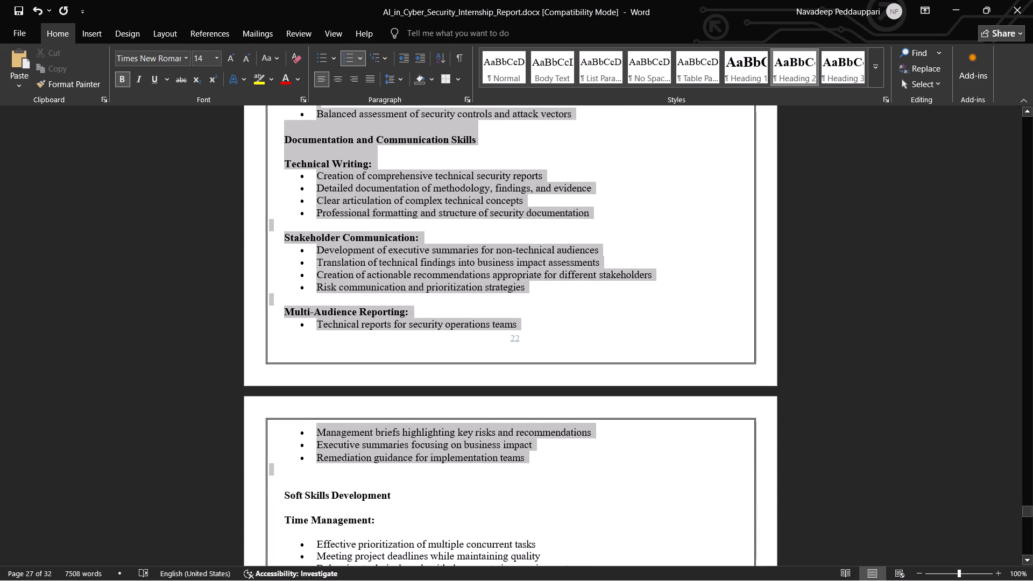
drag(398, 466, 394, 580)
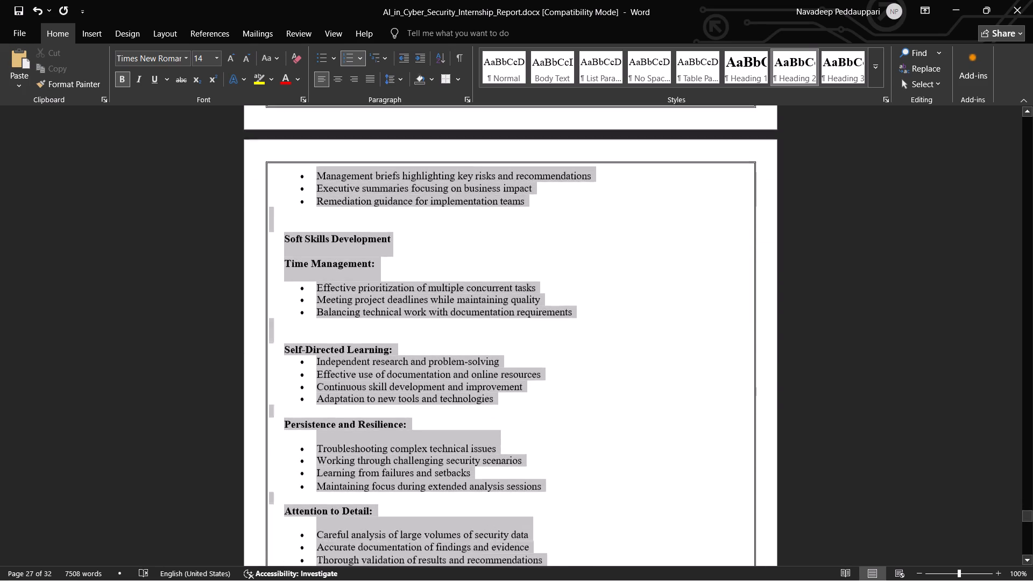
drag(394, 580, 395, 517)
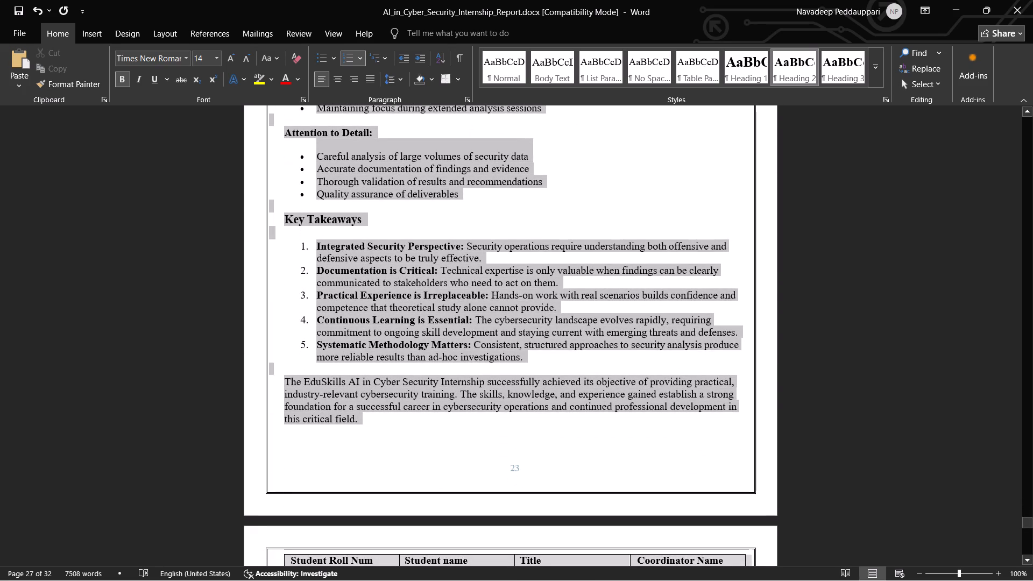
drag(395, 517, 395, 518)
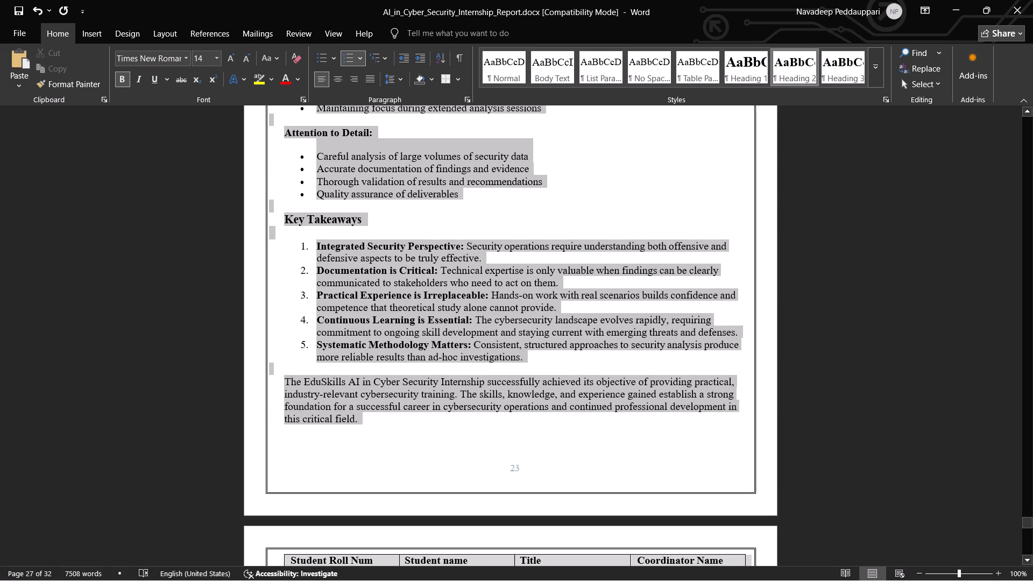
drag(395, 518, 428, 74)
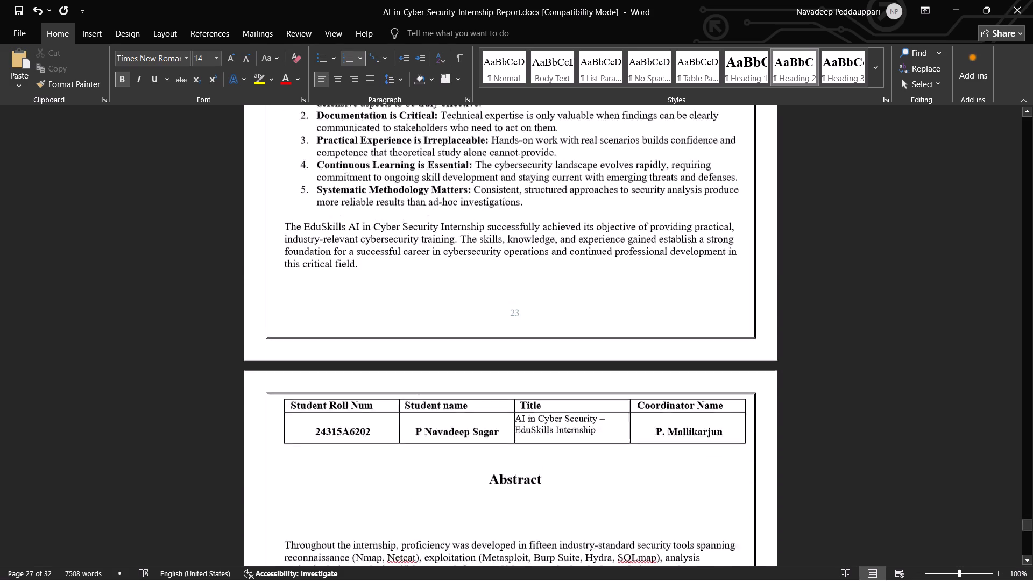
drag(428, 74, 469, 313)
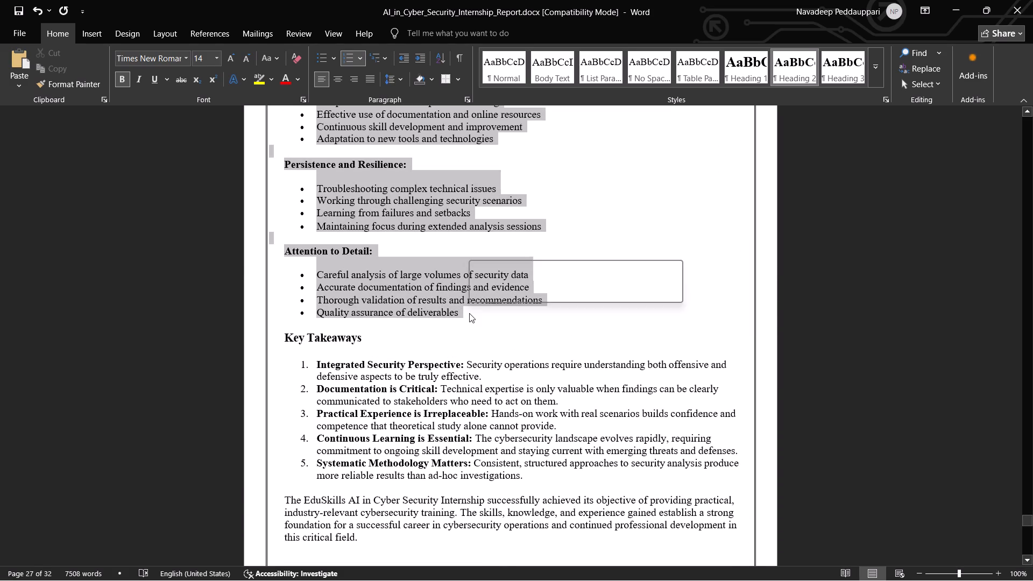
key(BackSpace)
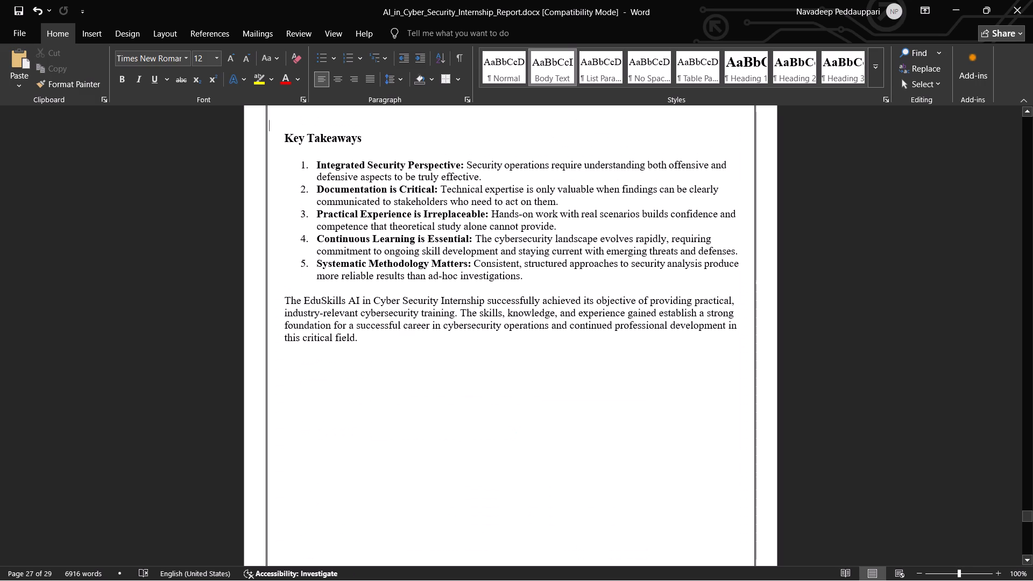
Review the pages before the deleted section, from Professional Readiness back up to the formatted Appendix-A: Learning Outcomes.
scroll(483, 346, up, 3)
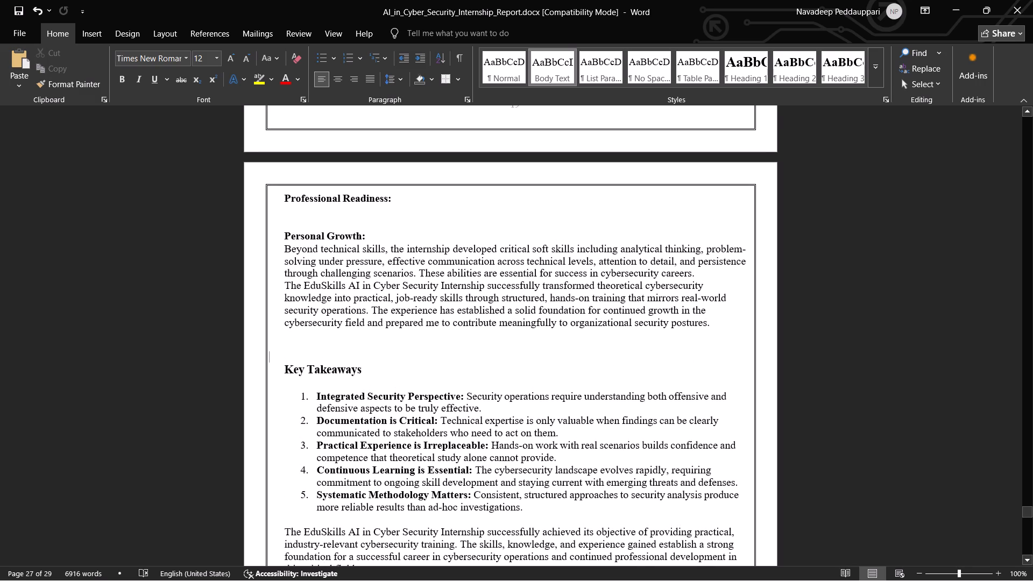
scroll(483, 346, up, 7)
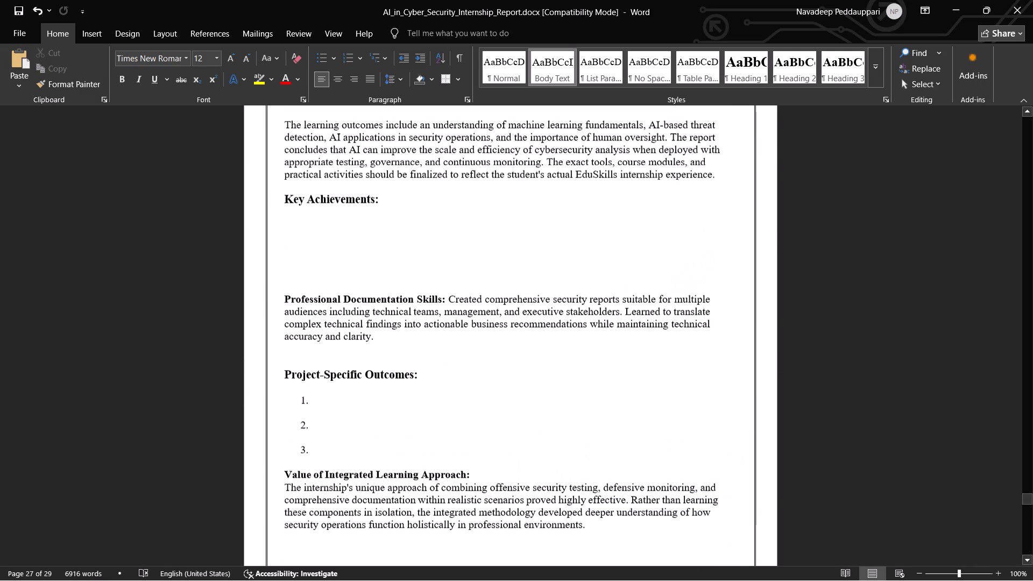
scroll(483, 346, up, 6)
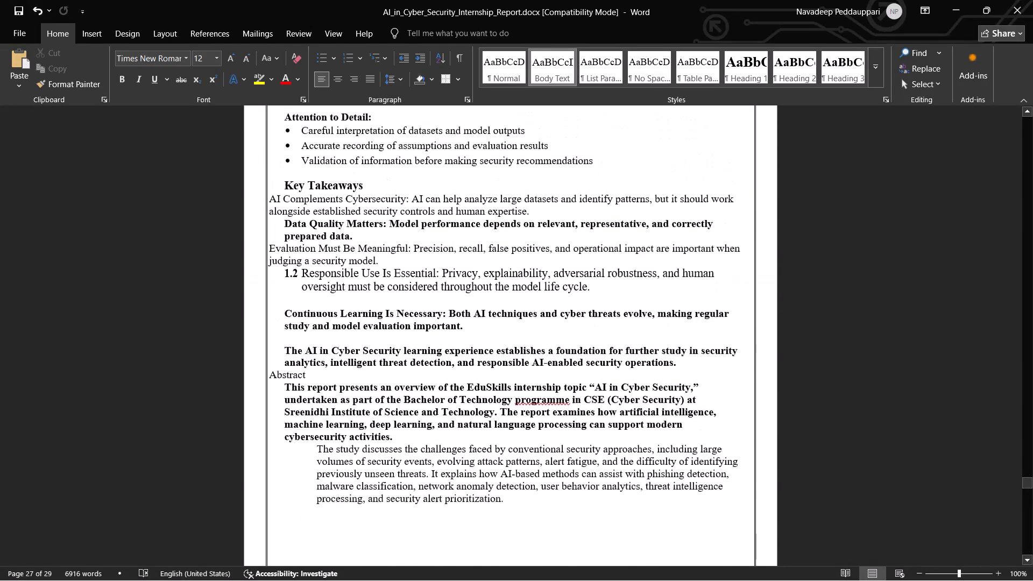
scroll(483, 346, up, 4)
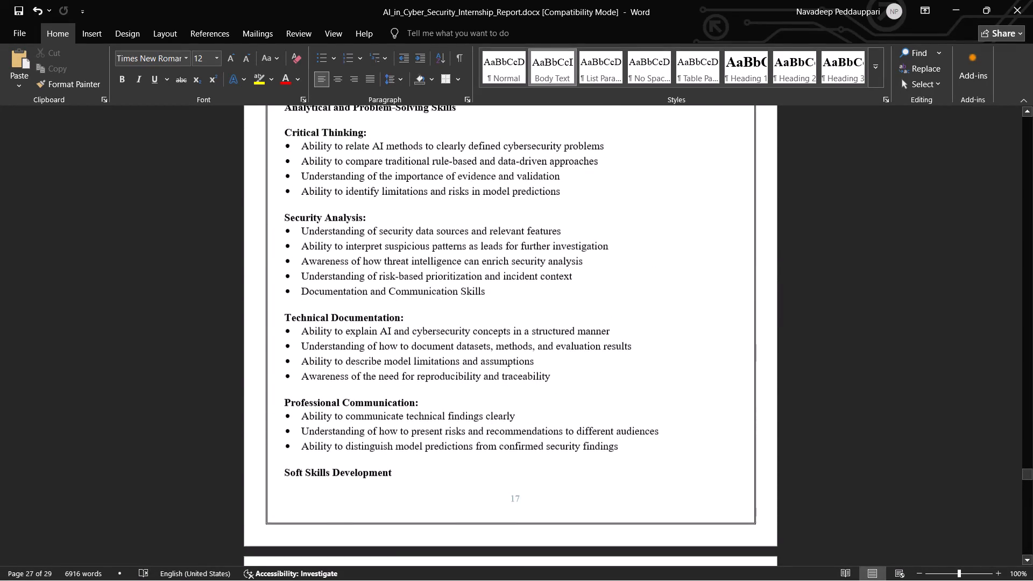
scroll(483, 346, up, 4)
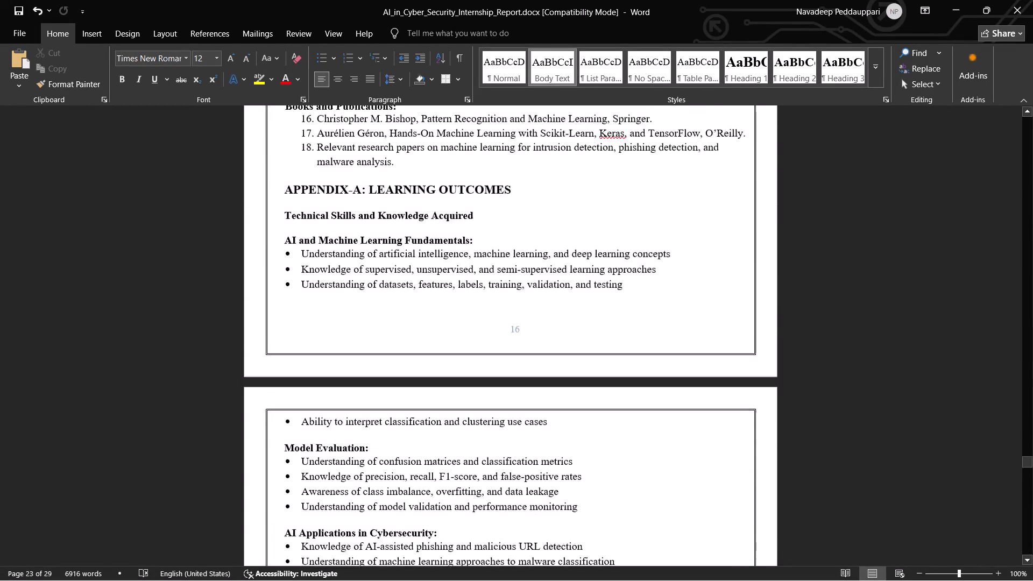
Read Appendix-A down to the unformatted Key Takeaways and Abstract, comparing them with the Key Takeaways in the reference report.
scroll(483, 346, down, 4)
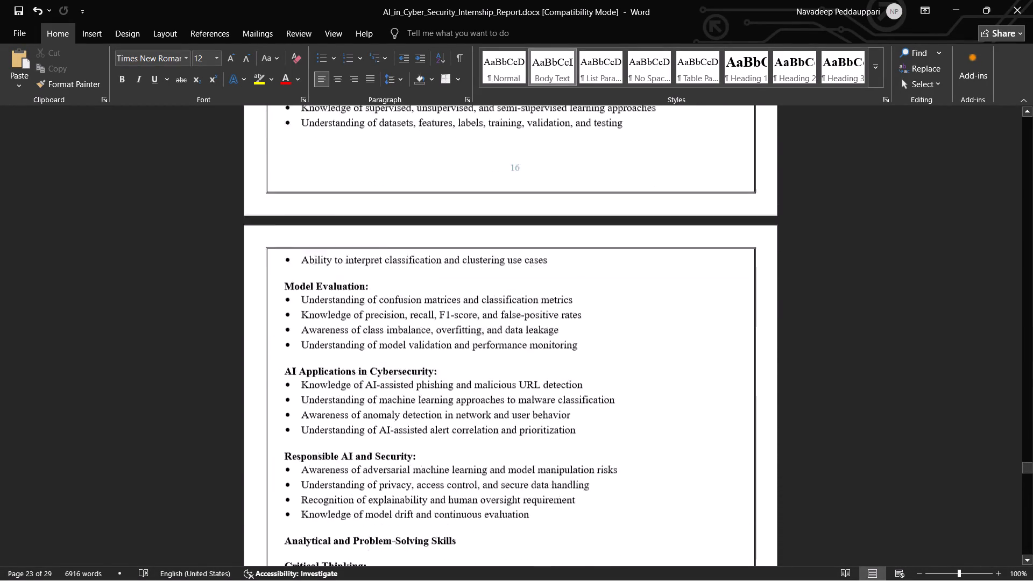
scroll(483, 346, down, 3)
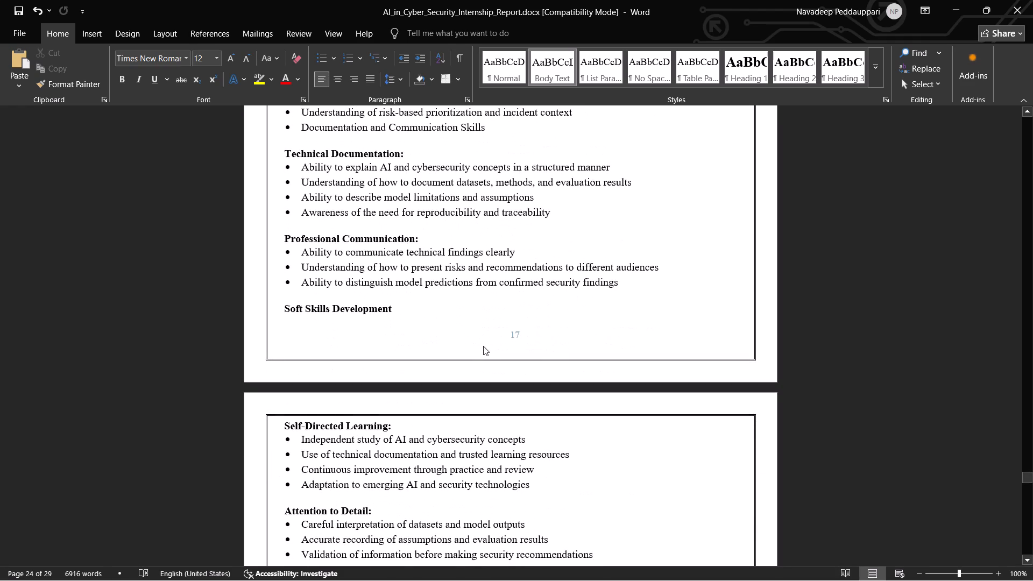
scroll(483, 346, down, 4)
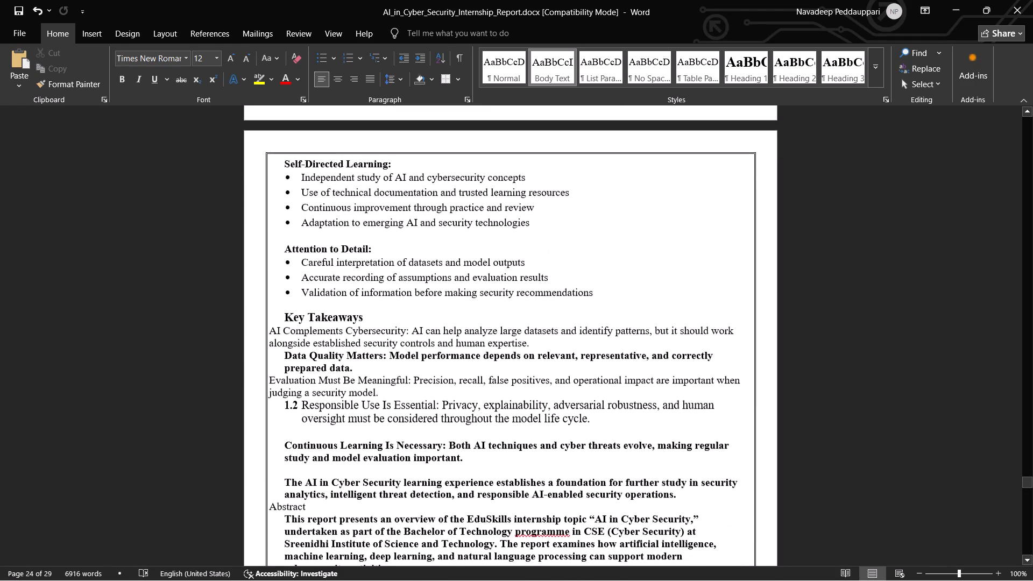
scroll(483, 346, down, 2)
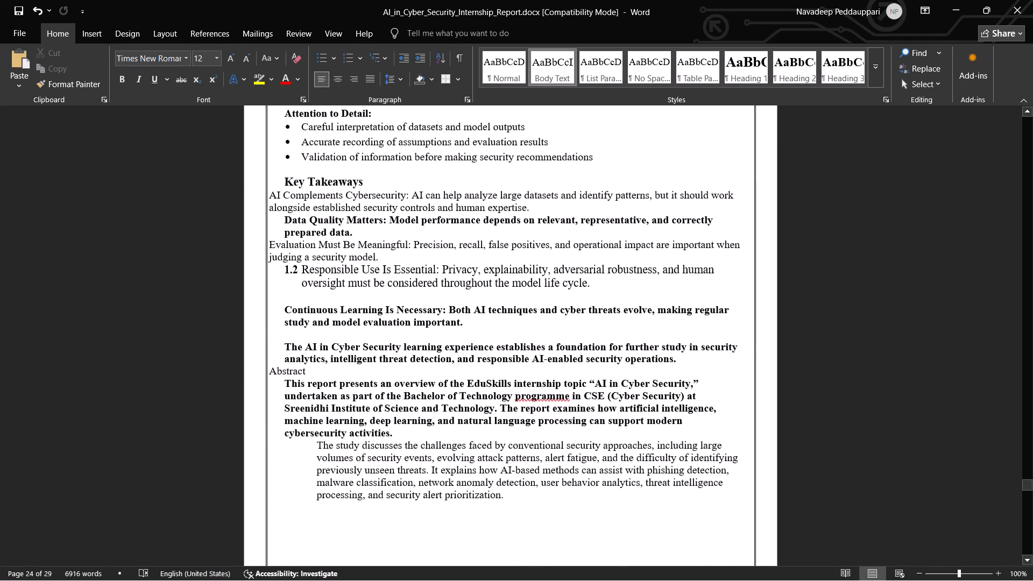
scroll(483, 346, down, 1)
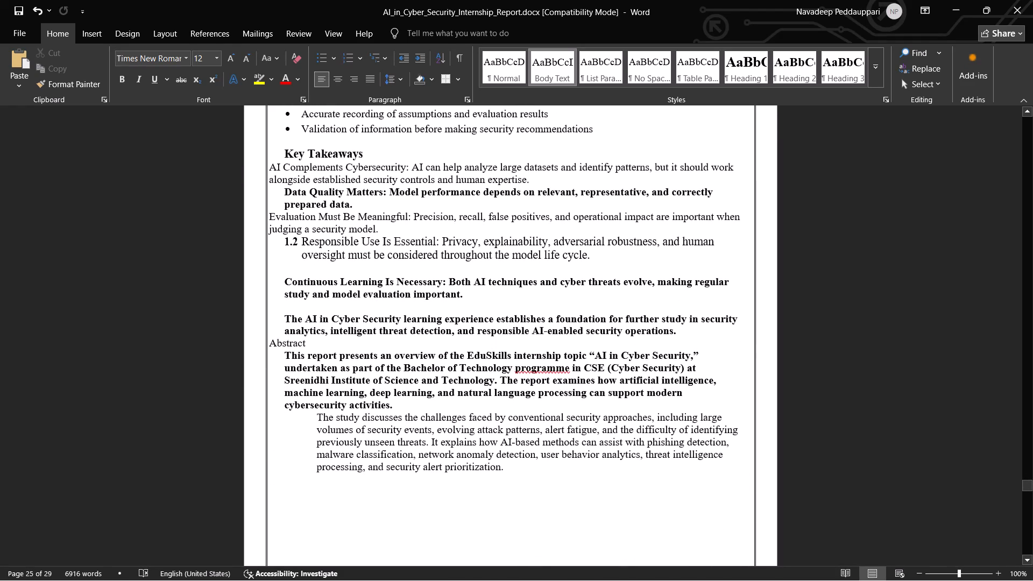
scroll(441, 365, up, 1)
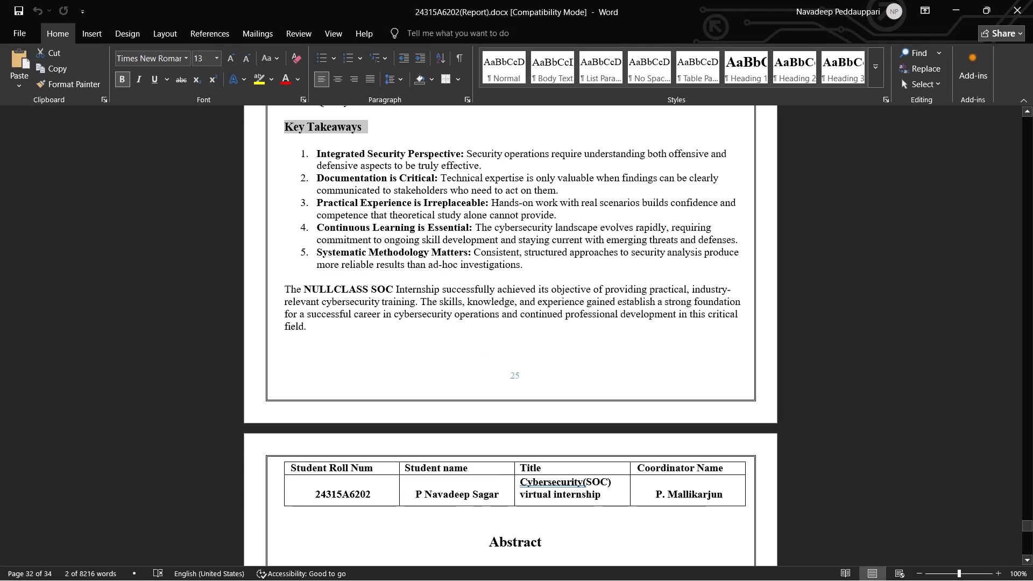
scroll(441, 365, up, 1)
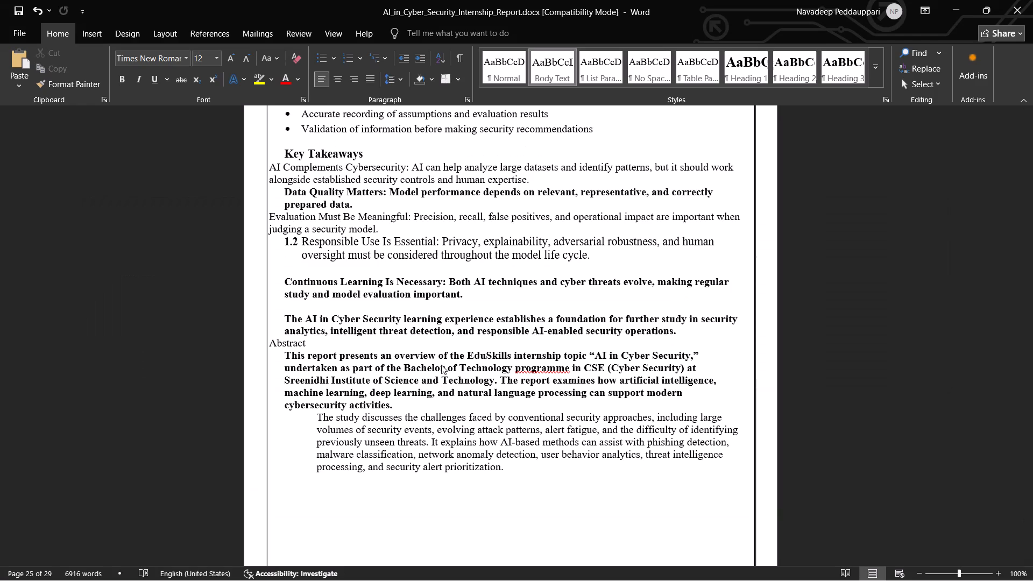
scroll(441, 365, down, 1)
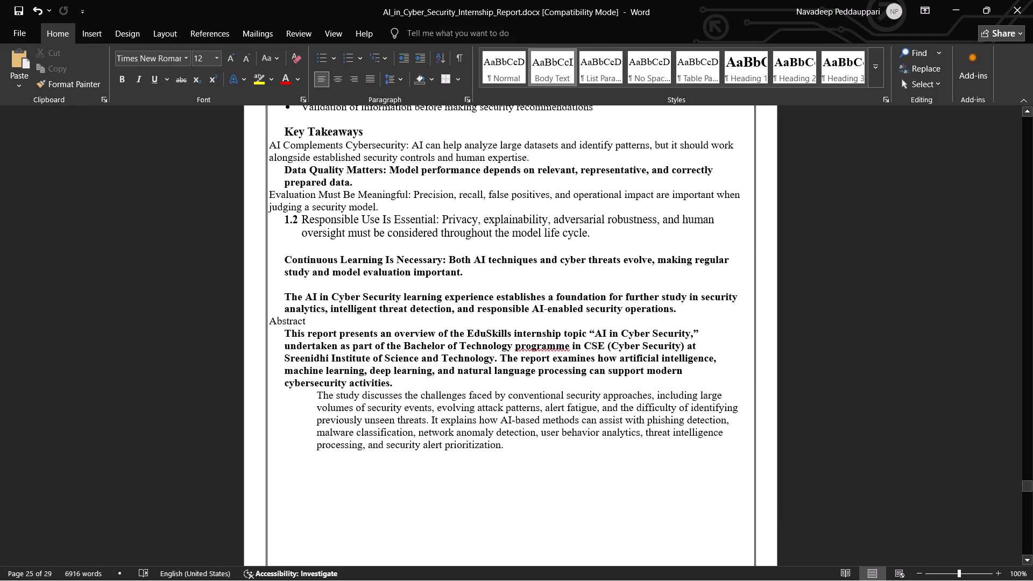
scroll(441, 365, down, 1)
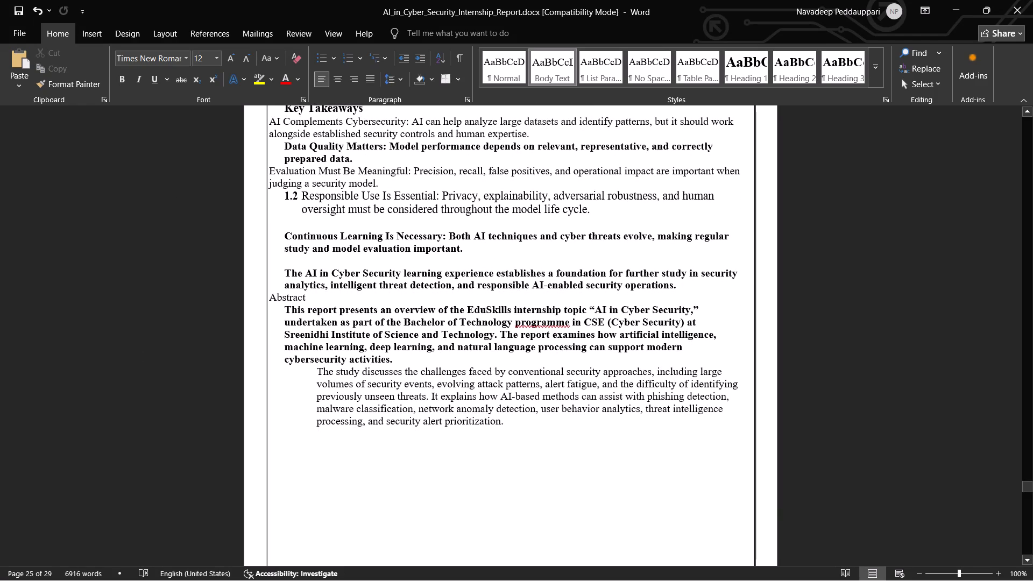
Check the leftover Key Achievements through Personal Growth sections and the numbered Key Takeaways against the reference report.
scroll(441, 365, down, 8)
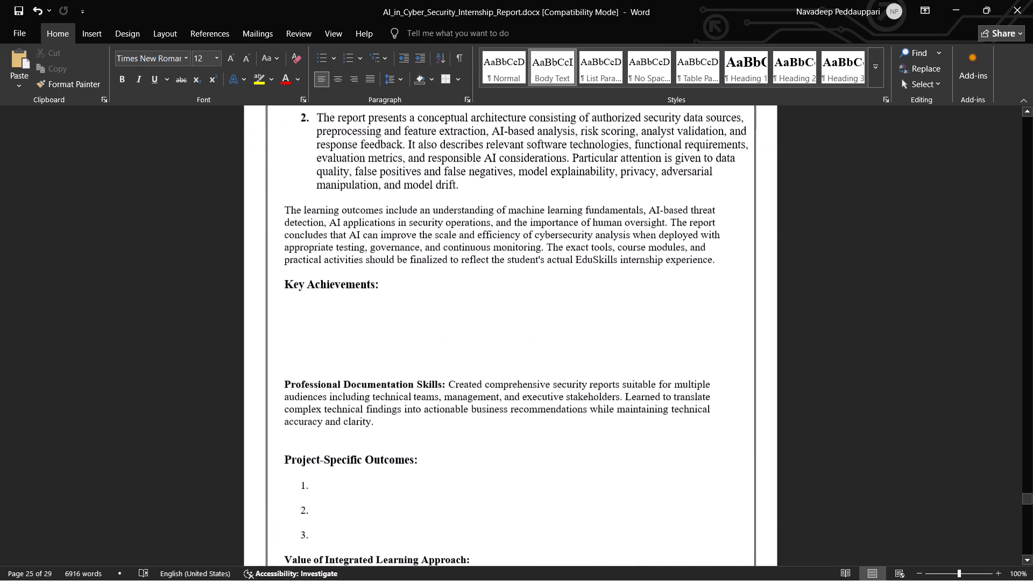
scroll(441, 365, down, 4)
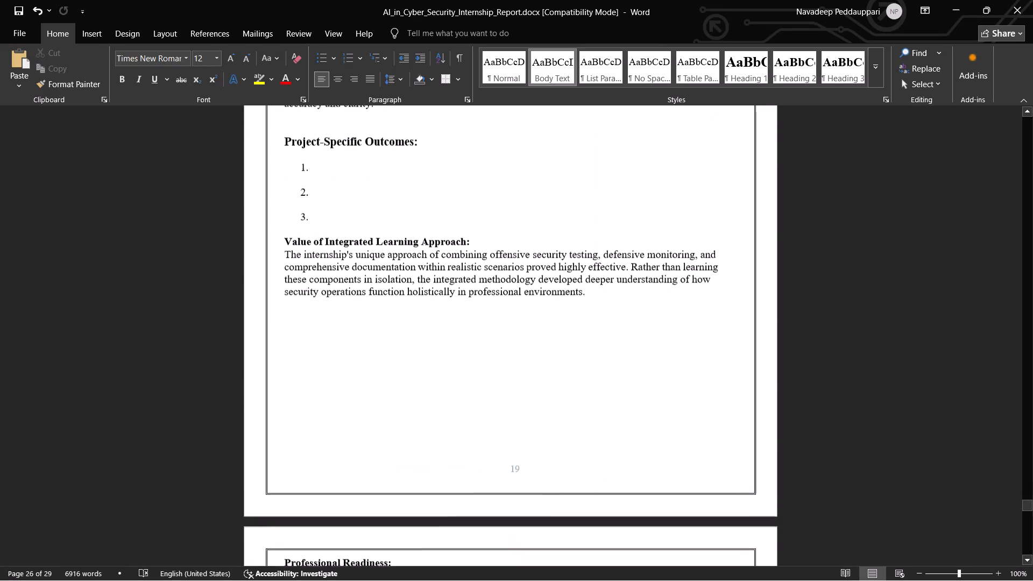
scroll(441, 365, down, 2)
scroll(441, 365, up, 1)
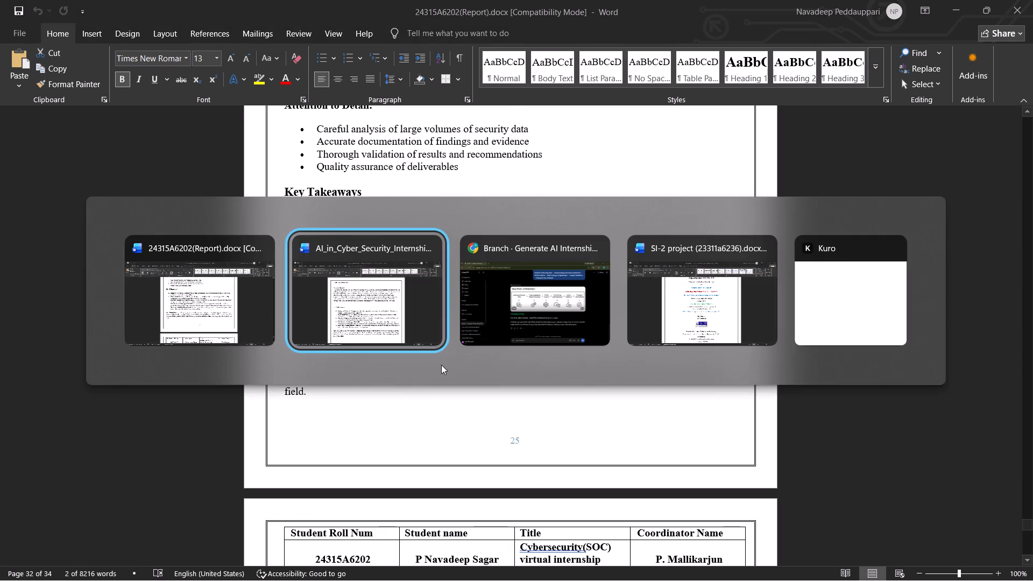
scroll(441, 365, down, 1)
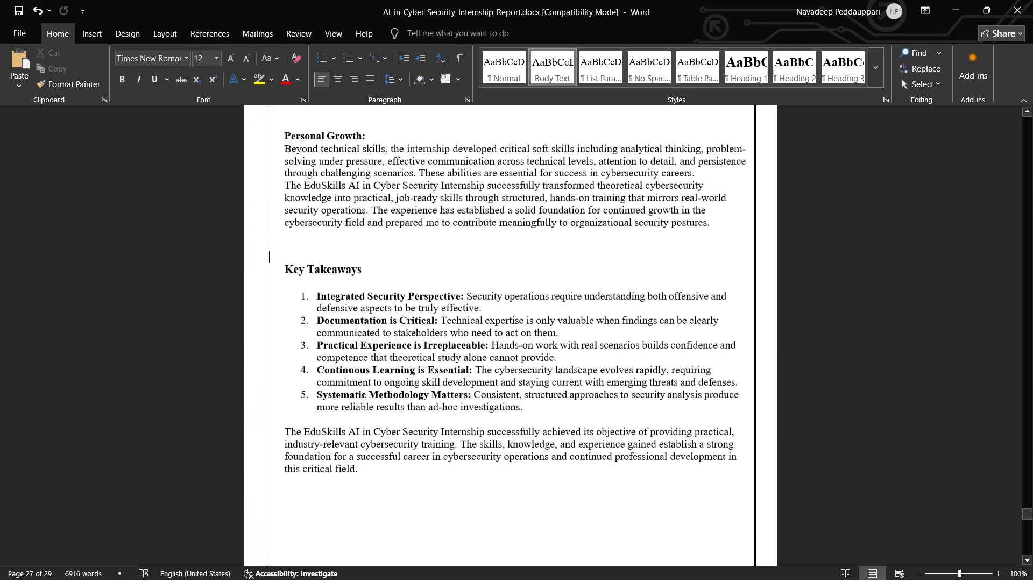
Examine the report's closing Abstract page and outcome correlation tables, returning to the numbered Key Takeaways and Professional Readiness.
scroll(441, 365, down, 1)
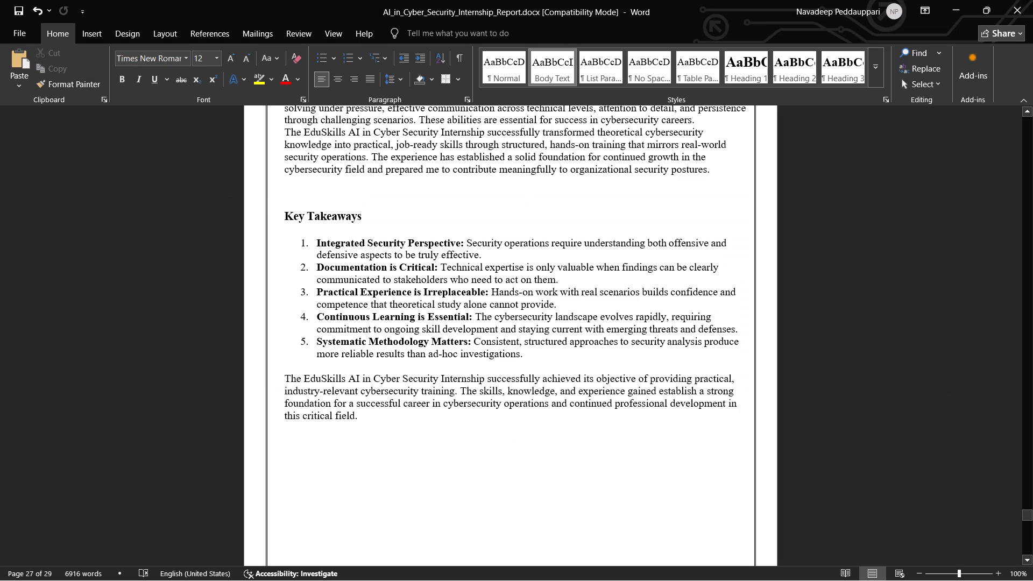
scroll(480, 427, down, 6)
scroll(480, 427, up, 1)
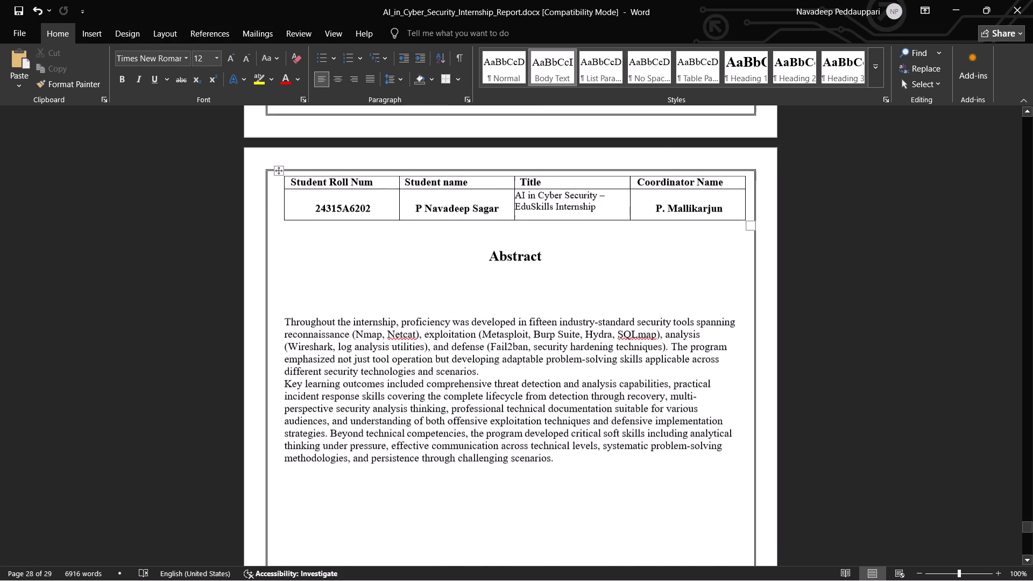
scroll(480, 427, up, 1)
scroll(480, 427, down, 13)
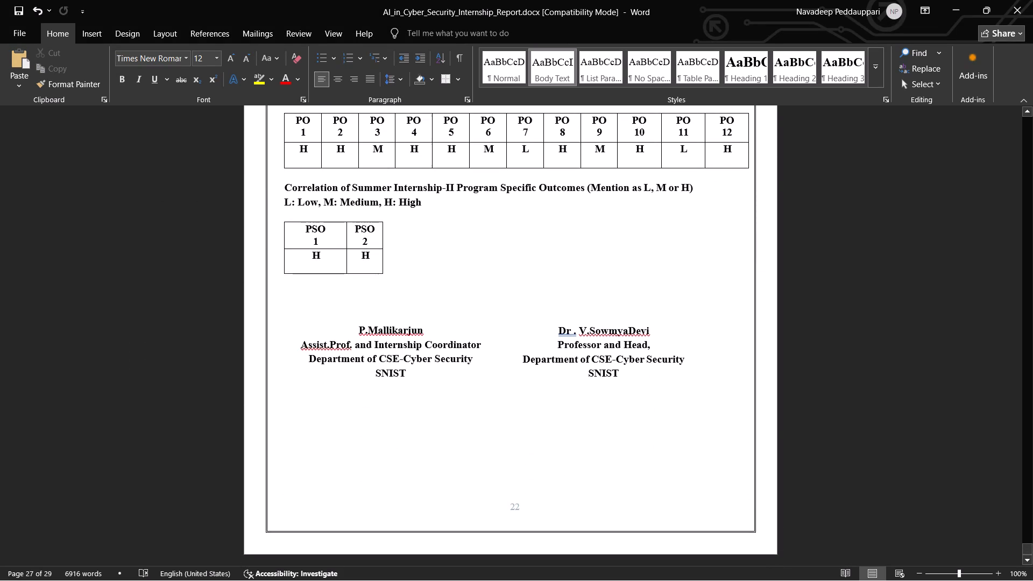
scroll(480, 427, down, 1)
scroll(480, 427, up, 10)
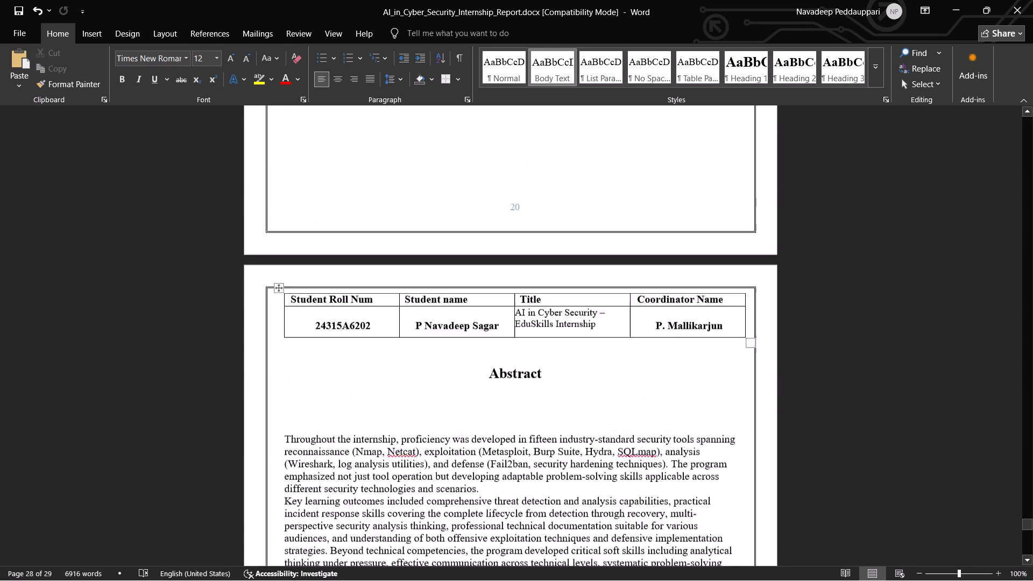
scroll(480, 427, up, 4)
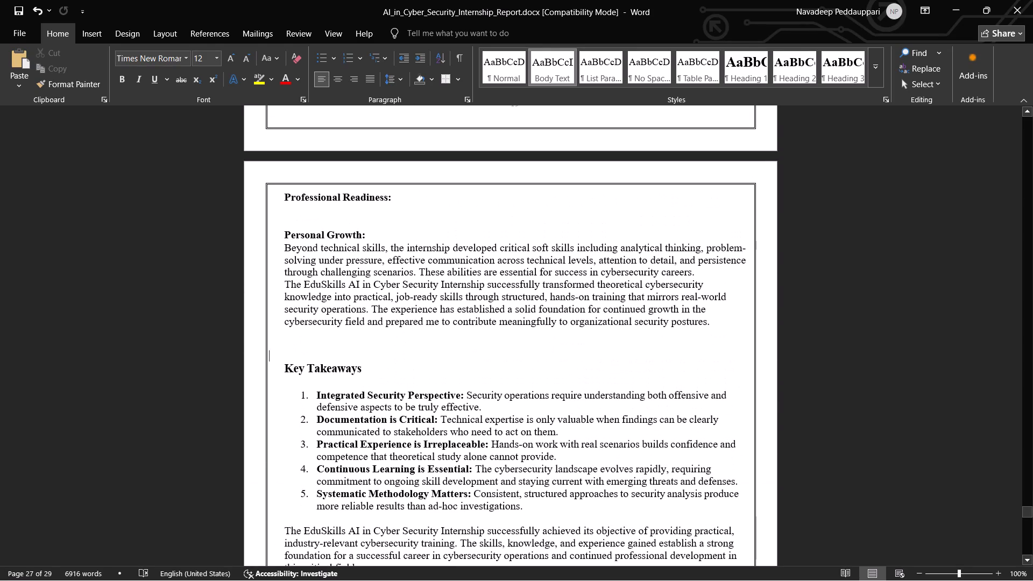
scroll(480, 427, up, 3)
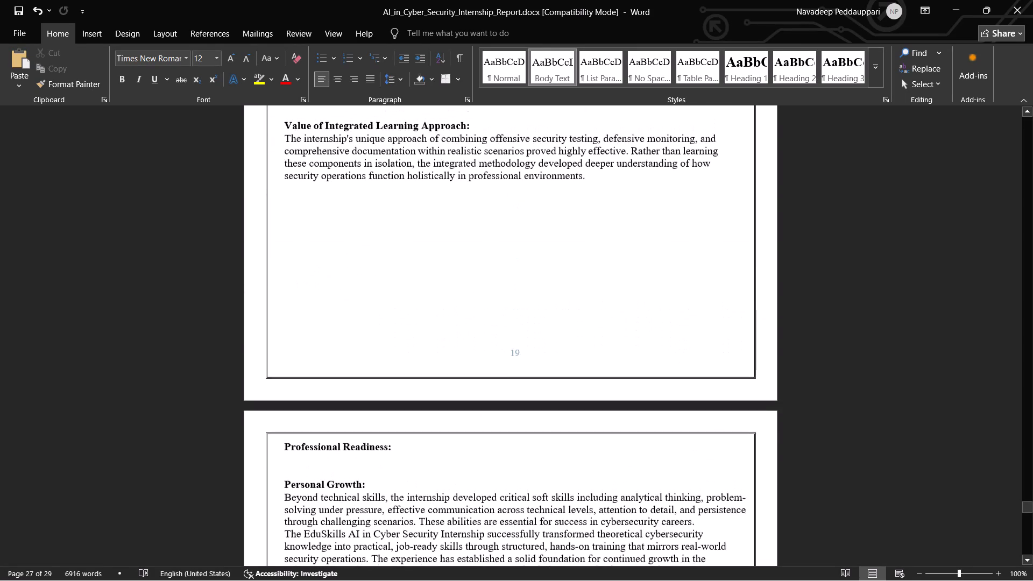
scroll(480, 427, up, 3)
scroll(480, 427, down, 1)
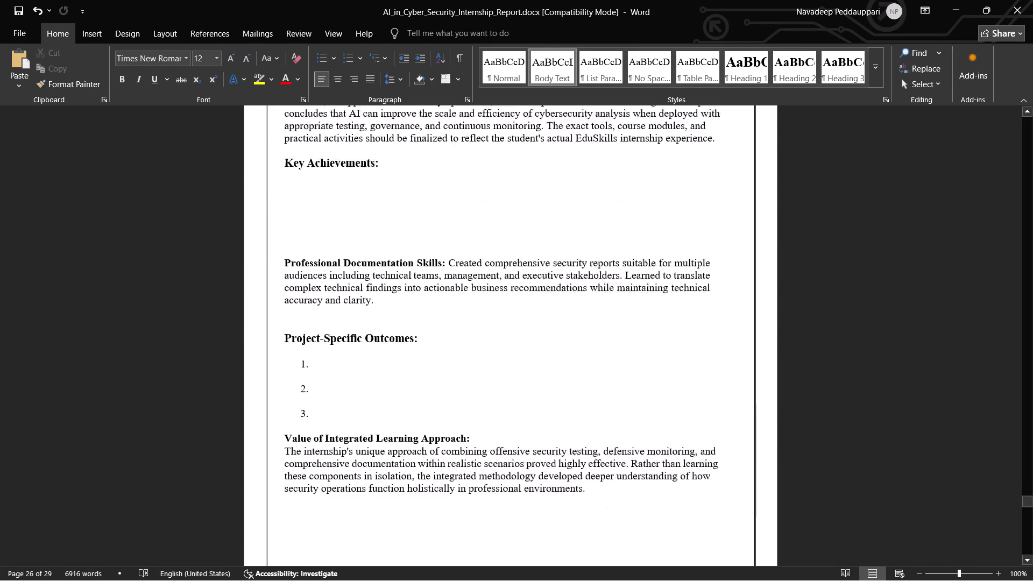
scroll(480, 427, down, 1)
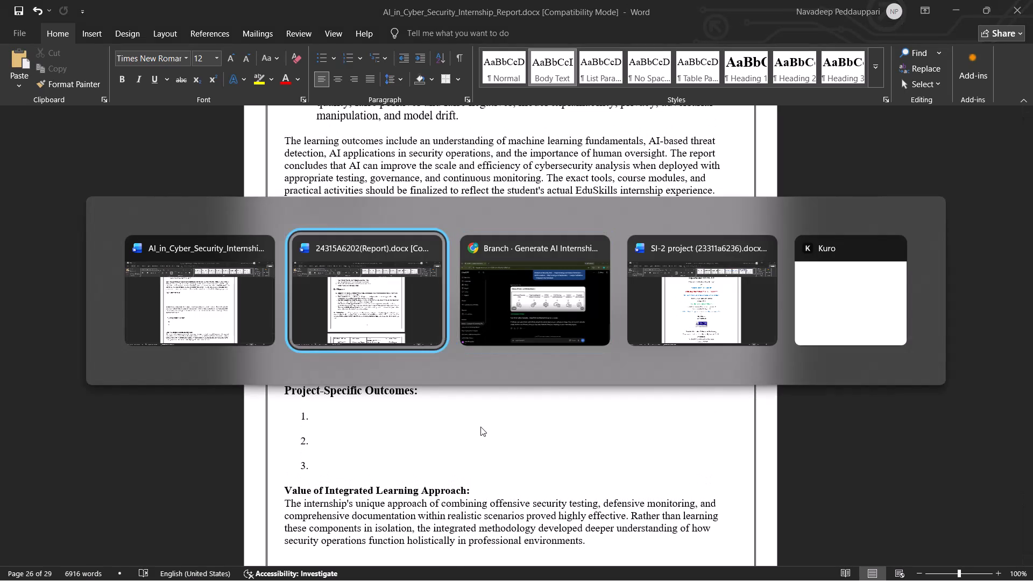
key(Up)
scroll(480, 427, up, 3)
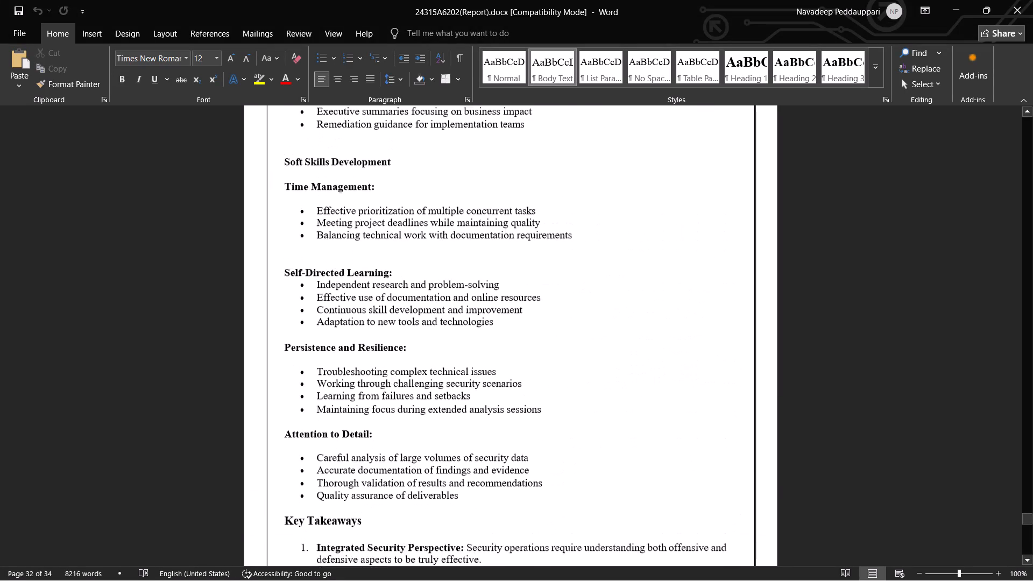
scroll(480, 427, up, 6)
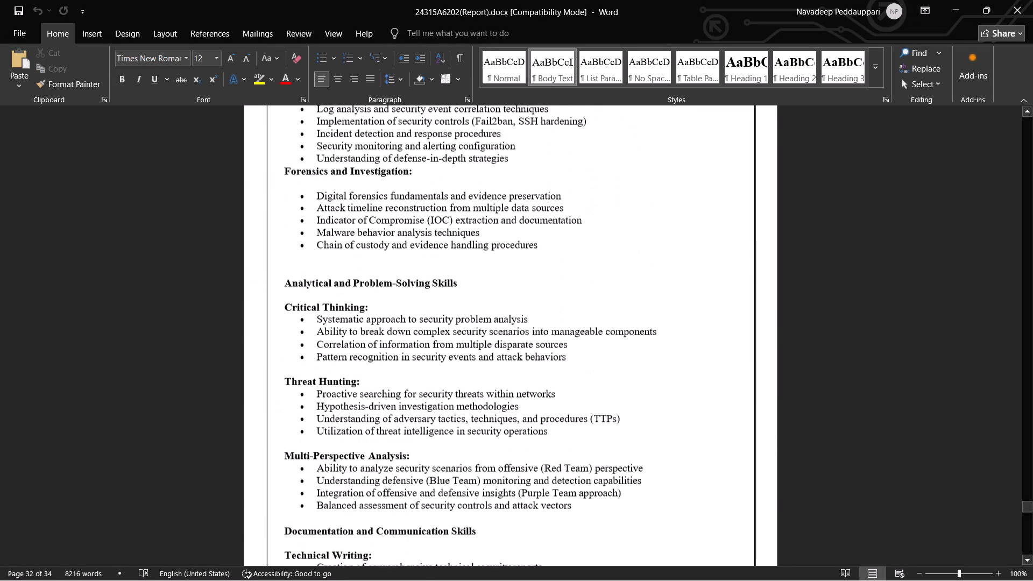
scroll(480, 427, up, 6)
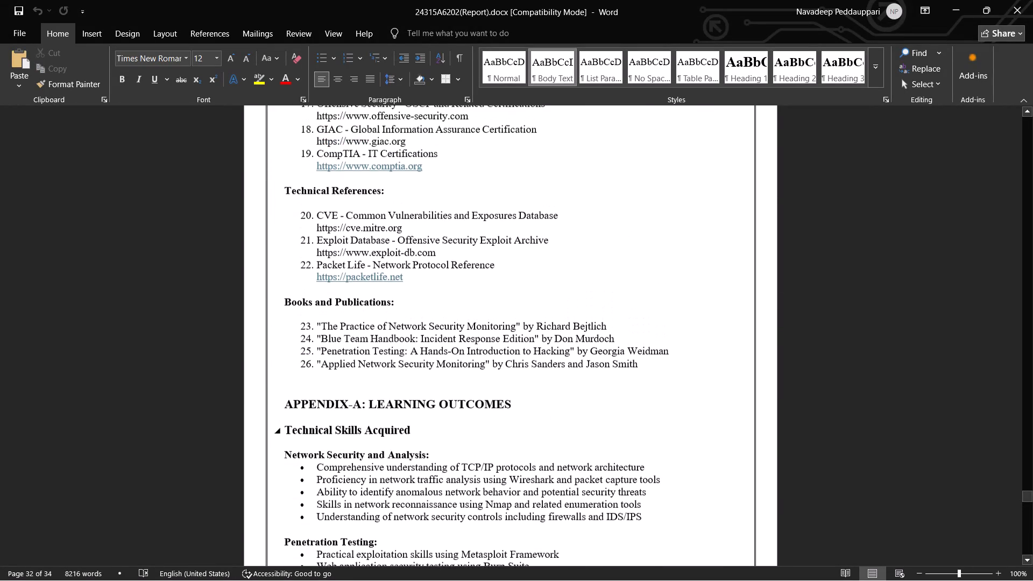
scroll(480, 427, down, 2)
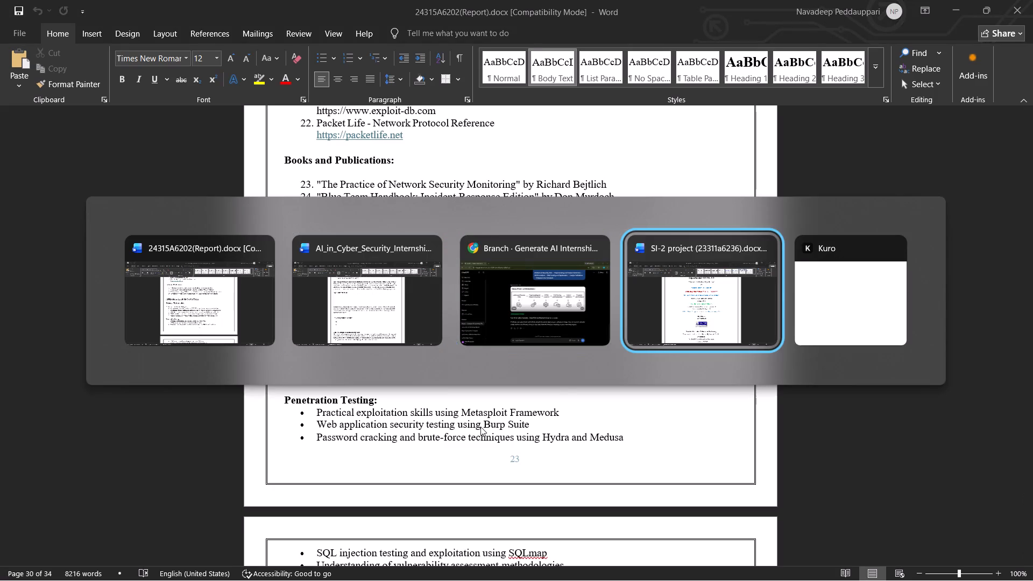
Switch to the SI-2 project report and examine its Conclusion, References, Appendix C cover page and Abstract layout.
scroll(480, 427, down, 19)
scroll(480, 427, down, 5)
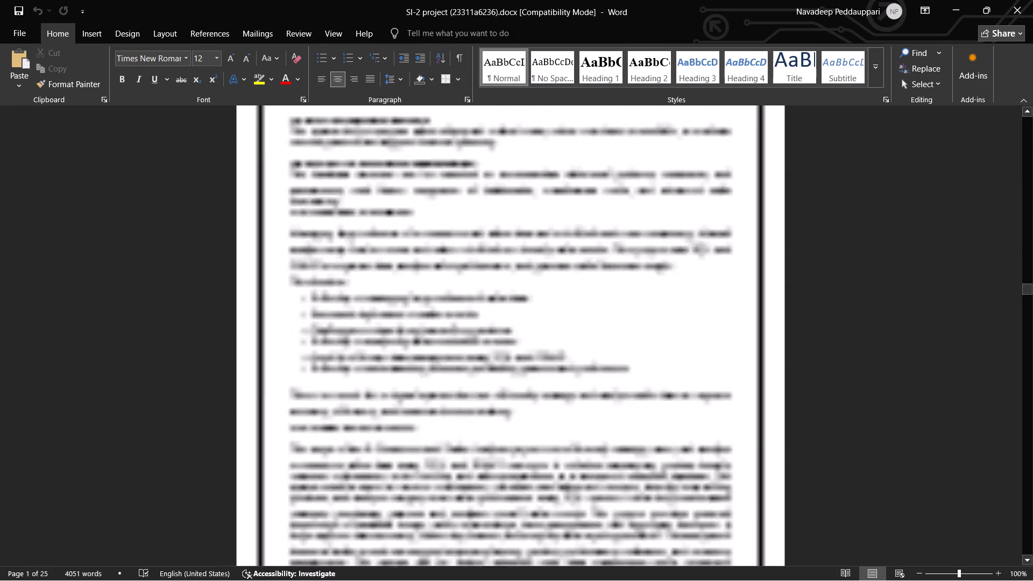
scroll(480, 427, down, 9)
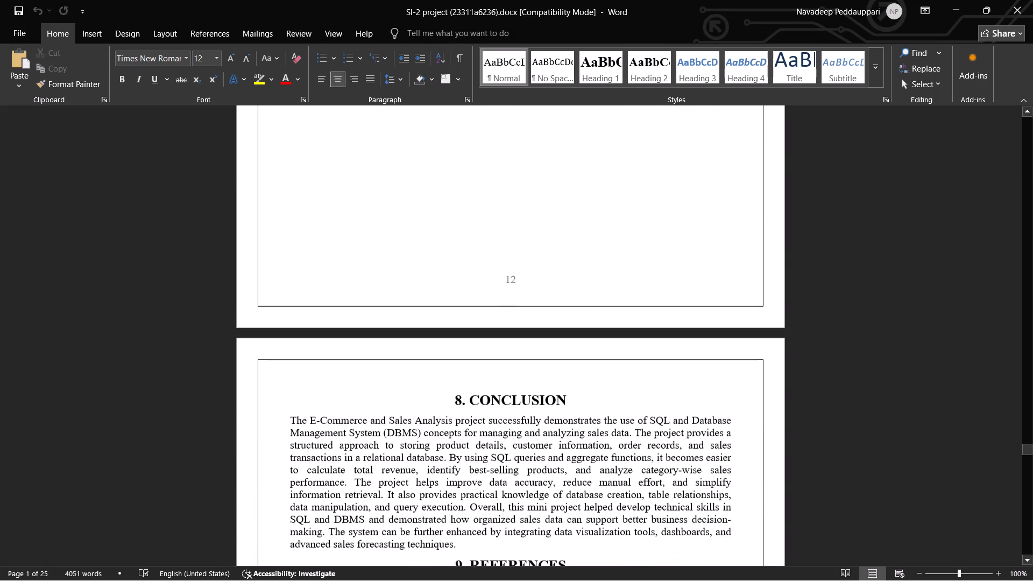
scroll(480, 427, down, 5)
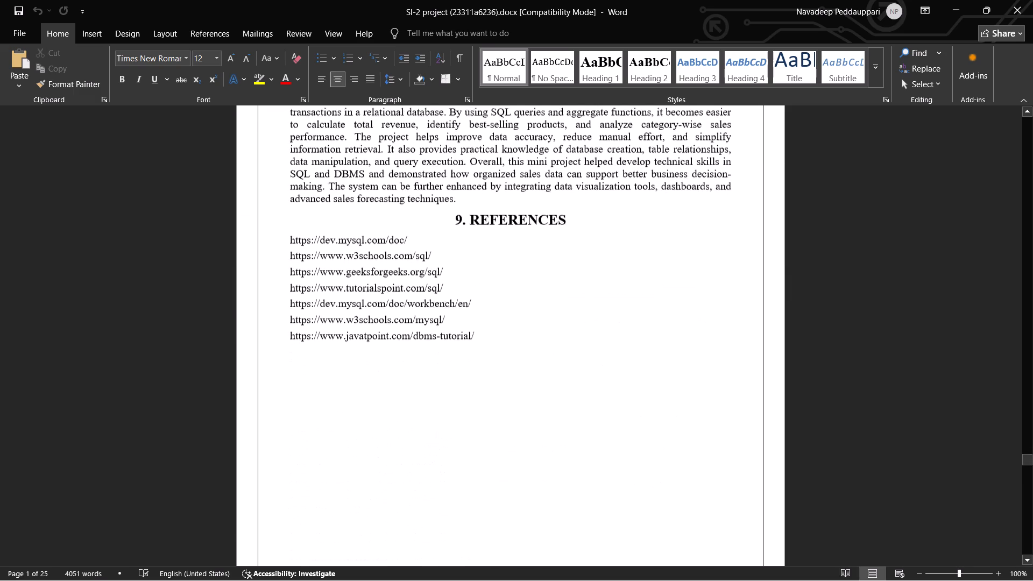
scroll(480, 427, down, 7)
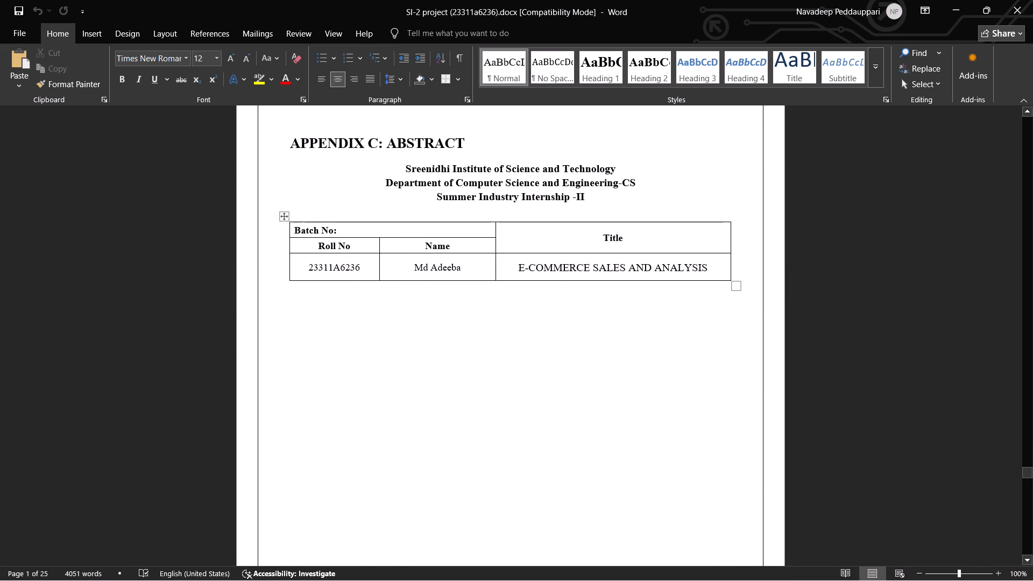
scroll(480, 427, down, 10)
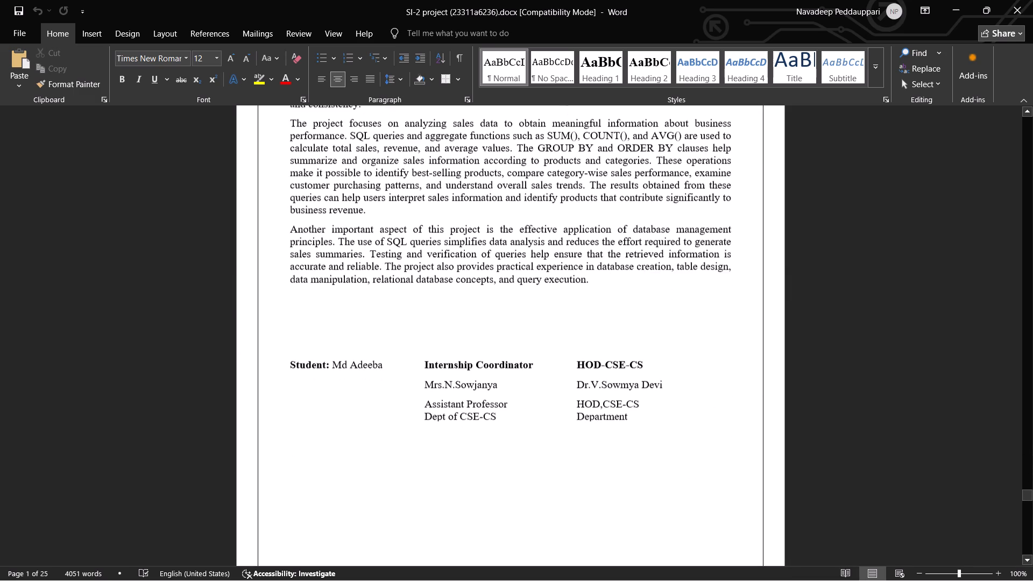
scroll(480, 427, up, 1)
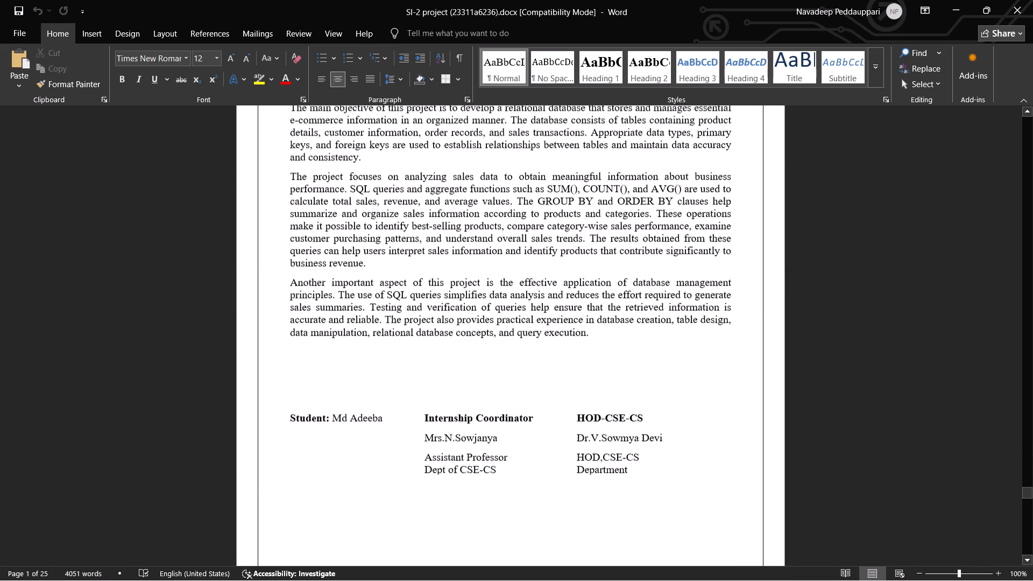
scroll(480, 427, up, 4)
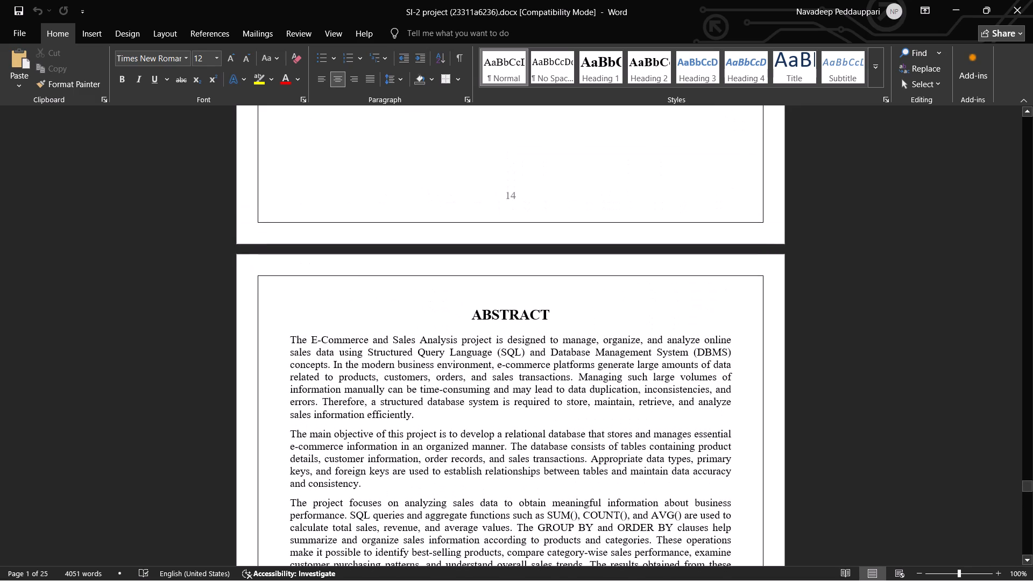
scroll(480, 427, down, 5)
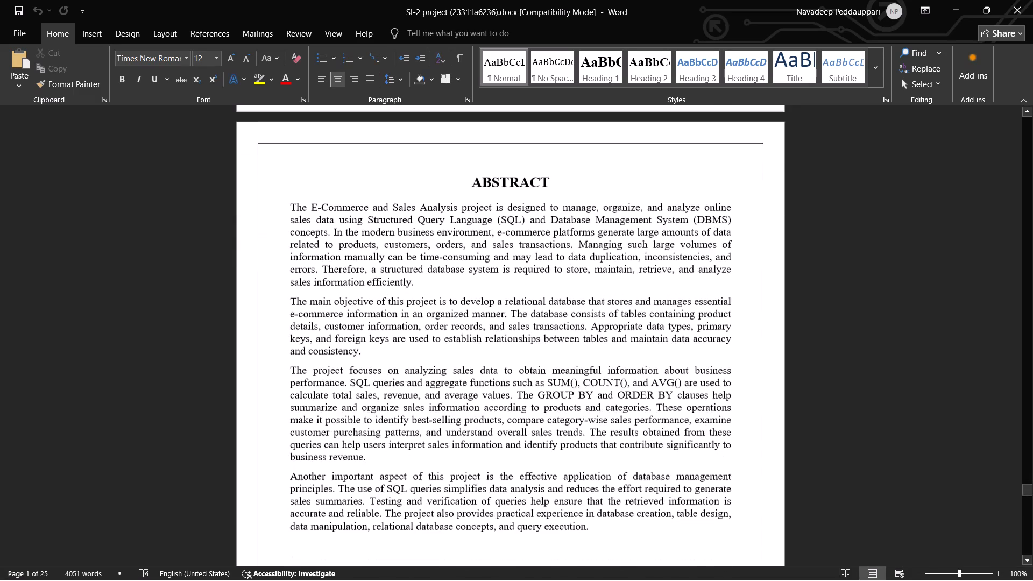
Examine the SI-2 project report's Appendix D outcome correlation table and the Appendix E nature and domain of internship tables.
scroll(480, 427, down, 6)
scroll(480, 427, up, 3)
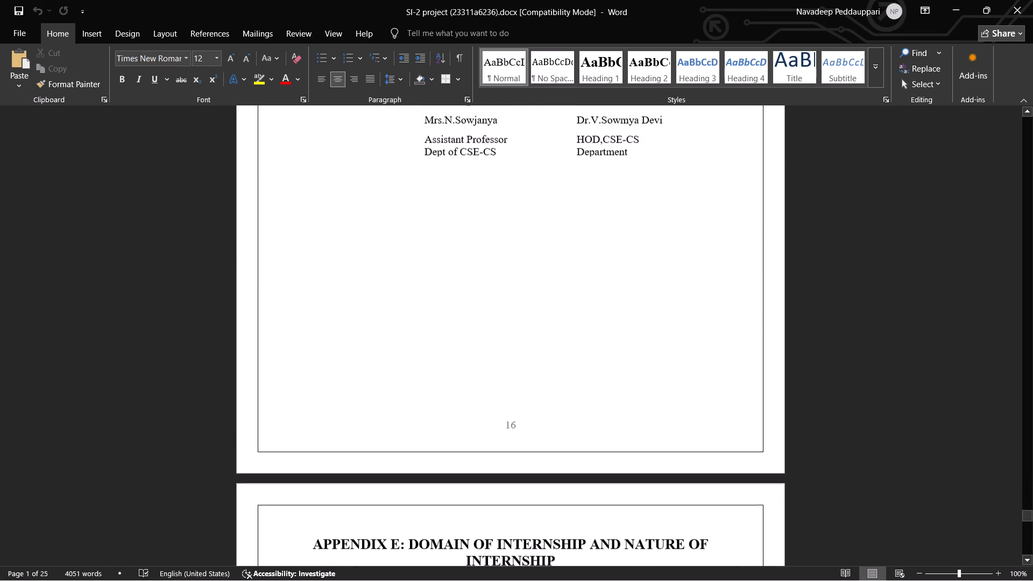
scroll(480, 427, up, 3)
scroll(480, 427, down, 1)
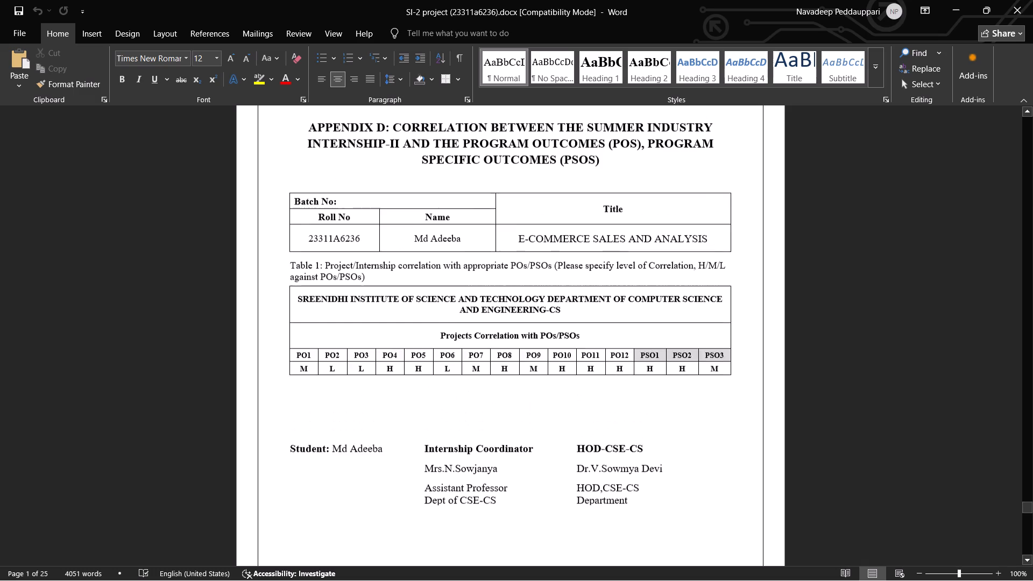
scroll(480, 427, down, 3)
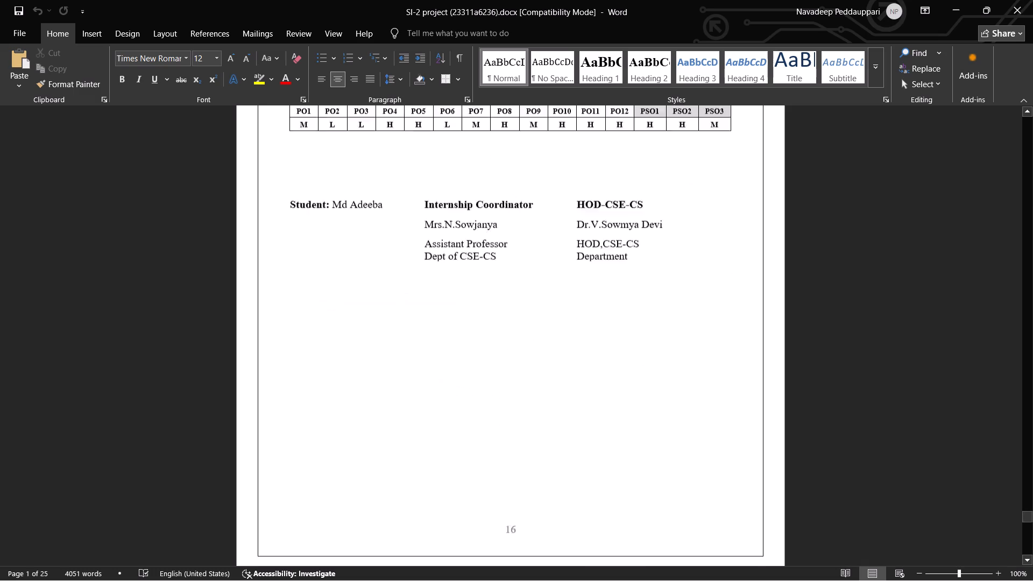
scroll(480, 427, down, 13)
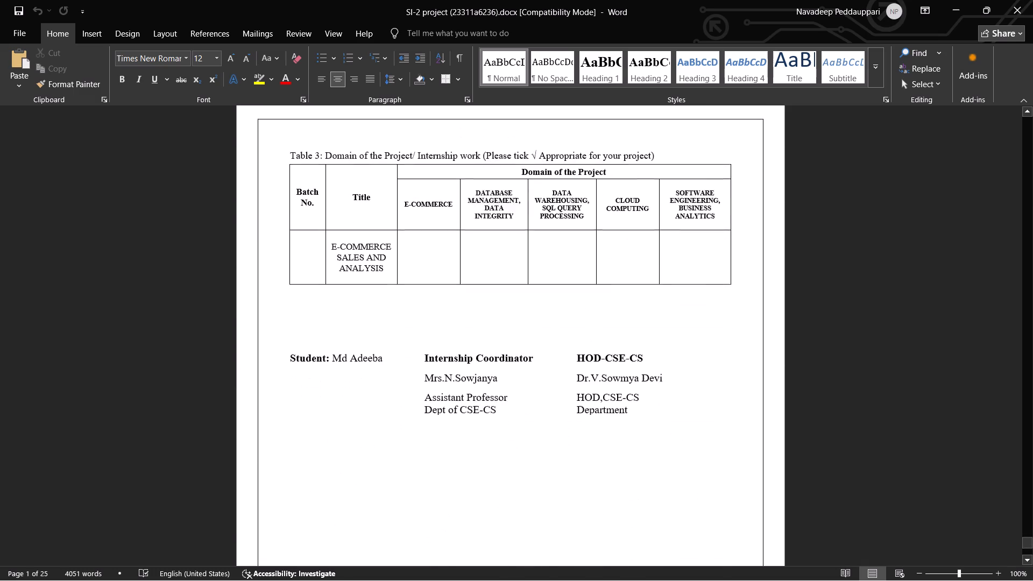
scroll(480, 427, down, 8)
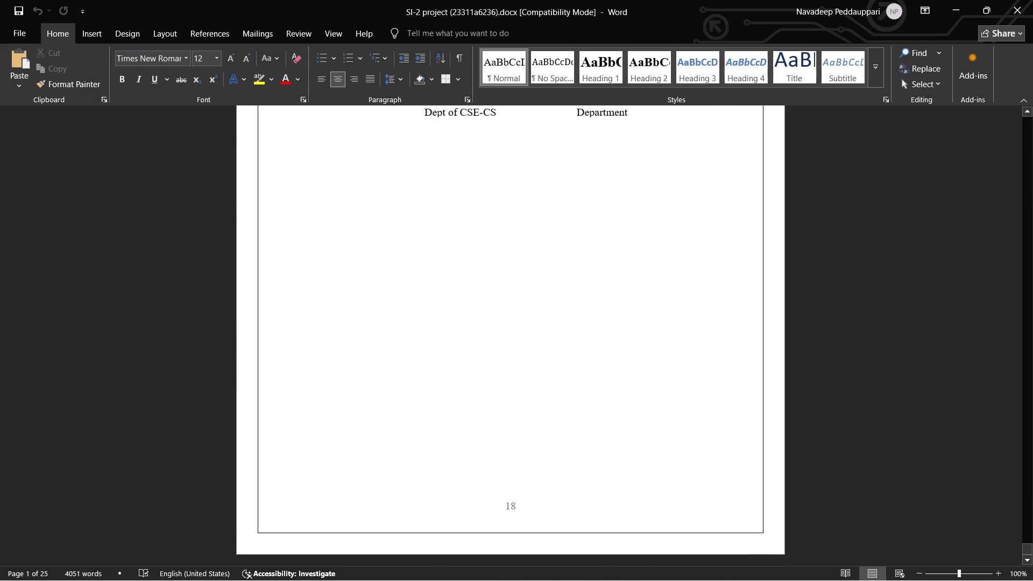
scroll(480, 427, down, 1)
scroll(480, 427, up, 9)
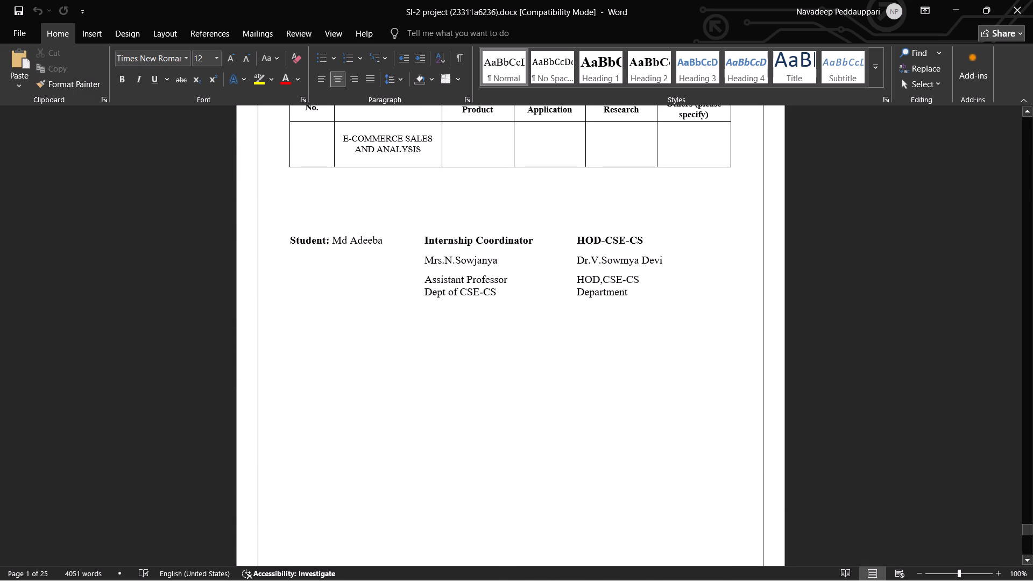
scroll(480, 427, up, 2)
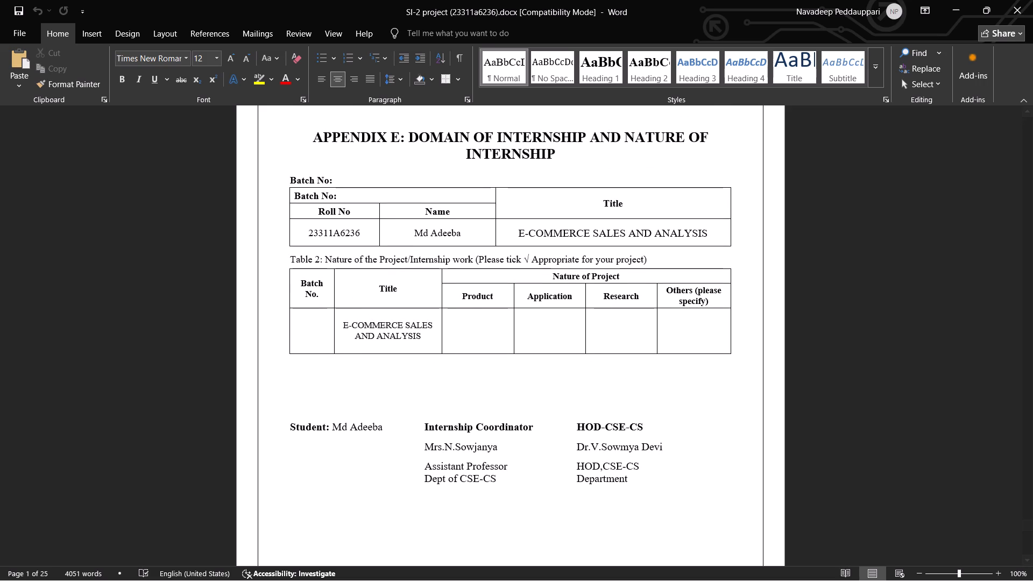
Review the SI-2 project report's appendices again, from Appendix E back up to the Appendix C: Abstract heading.
scroll(480, 427, up, 5)
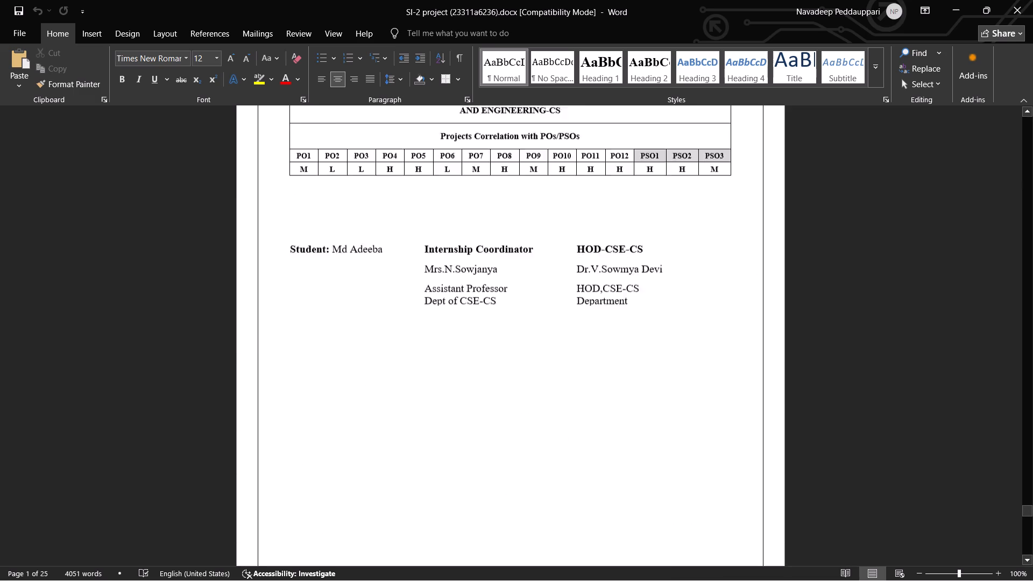
scroll(480, 427, up, 5)
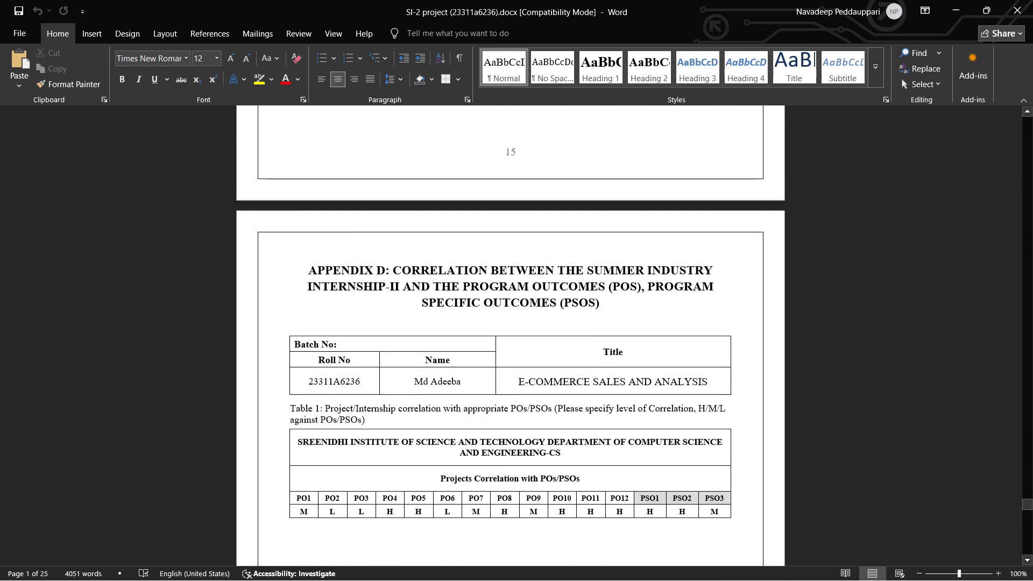
scroll(480, 427, up, 5)
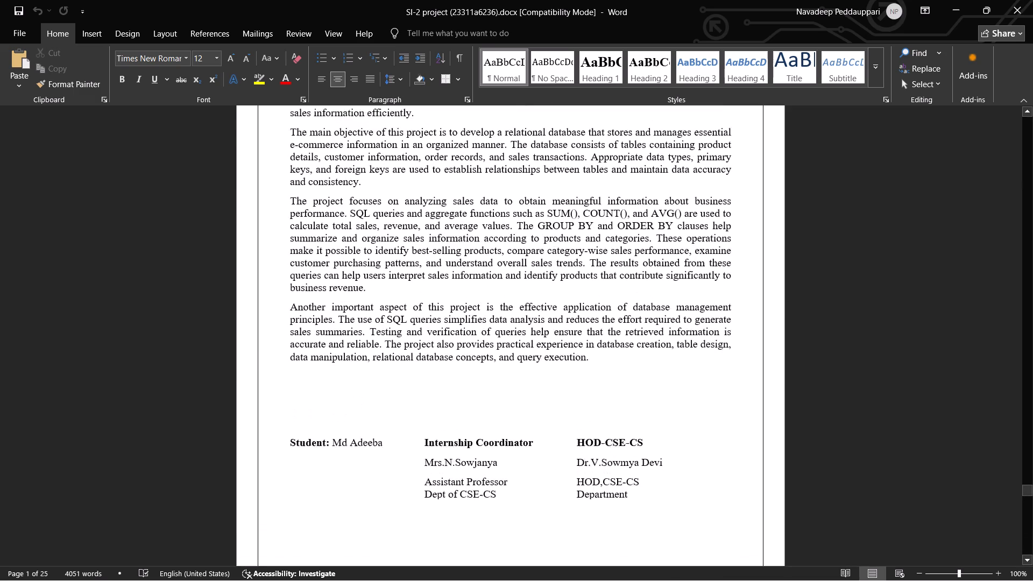
scroll(480, 427, up, 5)
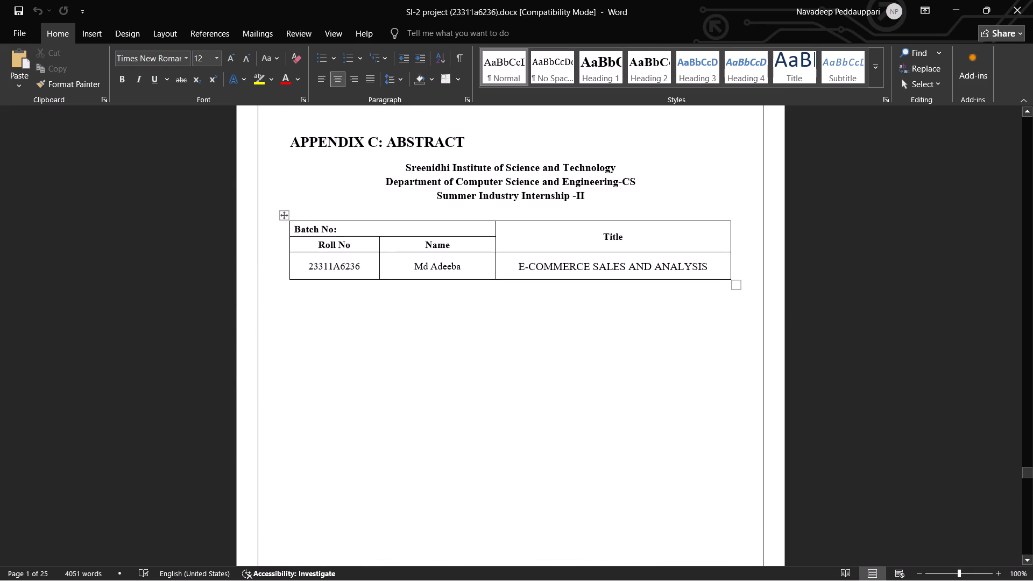
scroll(480, 427, up, 2)
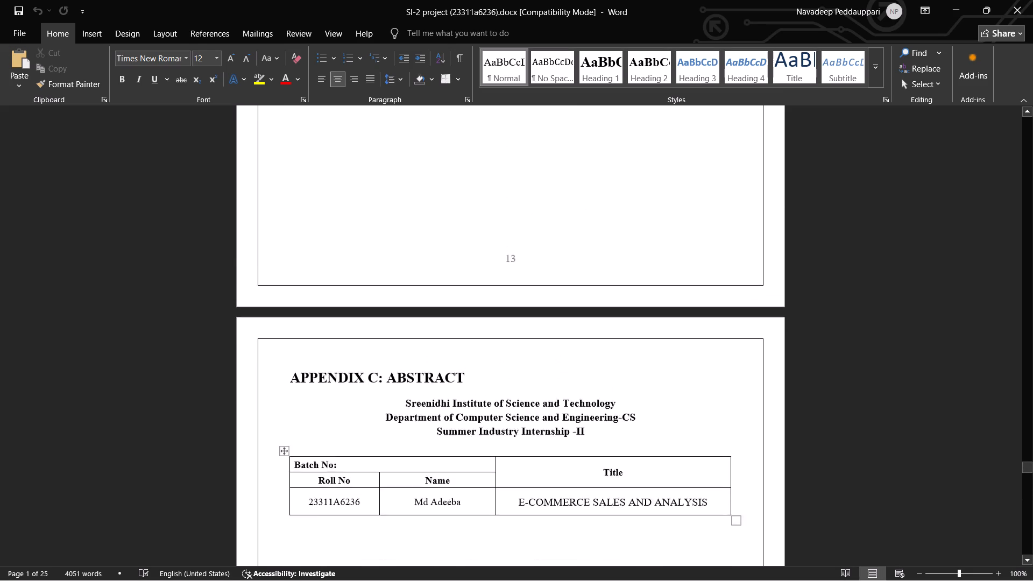
Examine the SI-2 project report's Internship Feedback, output screens and backend code pages, returning to the Conclusion and References.
scroll(480, 427, up, 8)
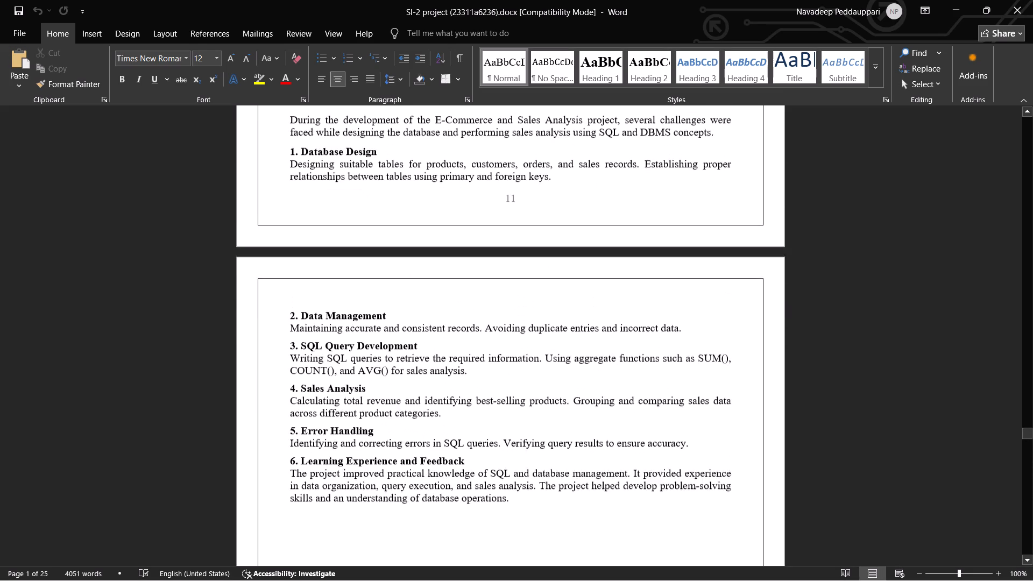
scroll(480, 427, up, 4)
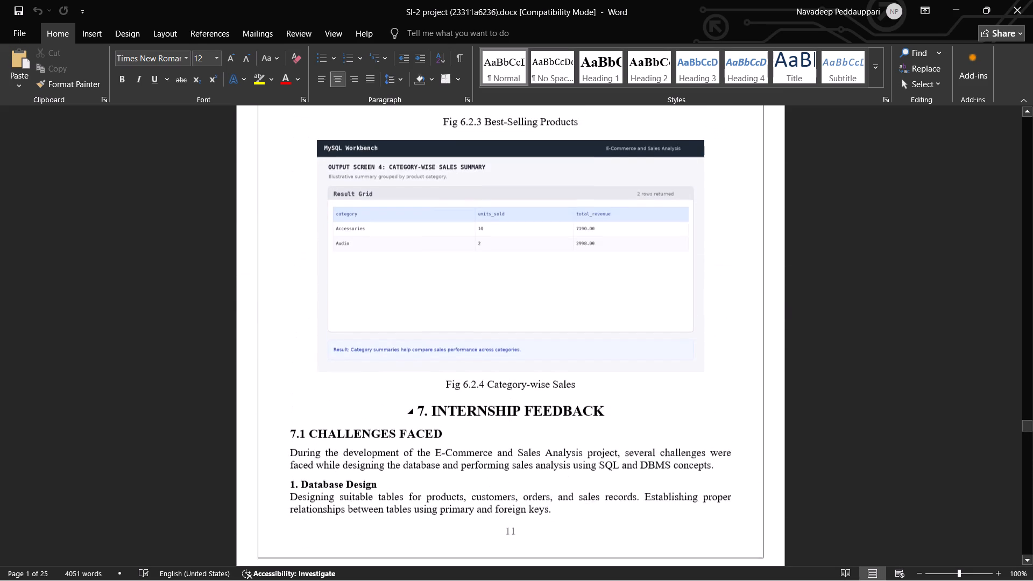
scroll(480, 427, up, 3)
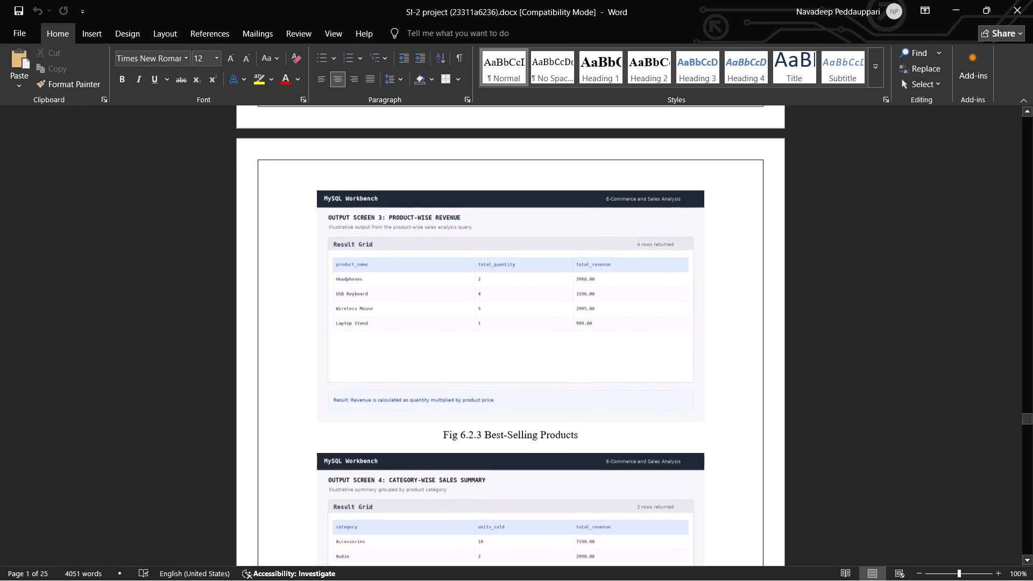
scroll(480, 427, up, 9)
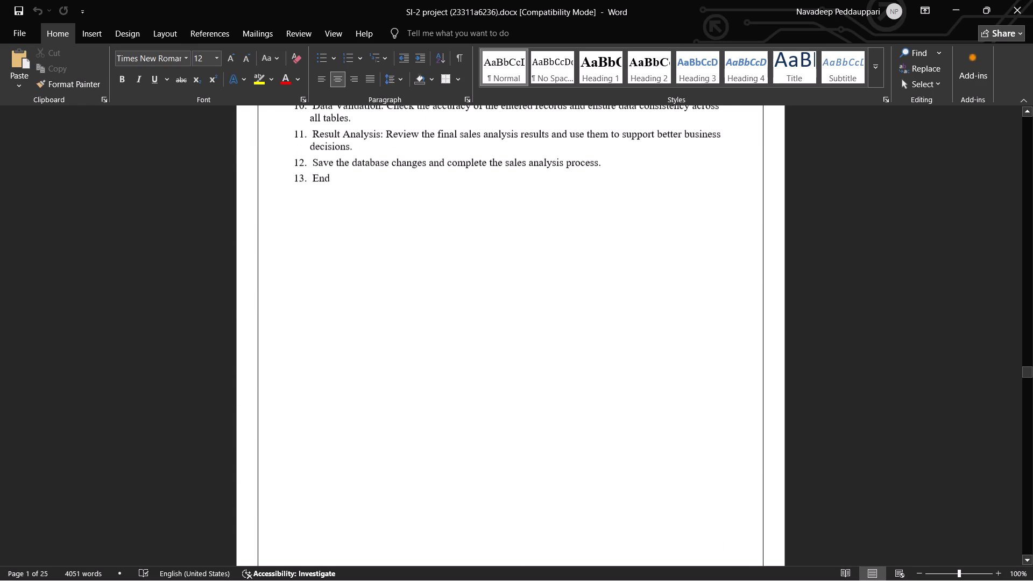
scroll(480, 427, down, 7)
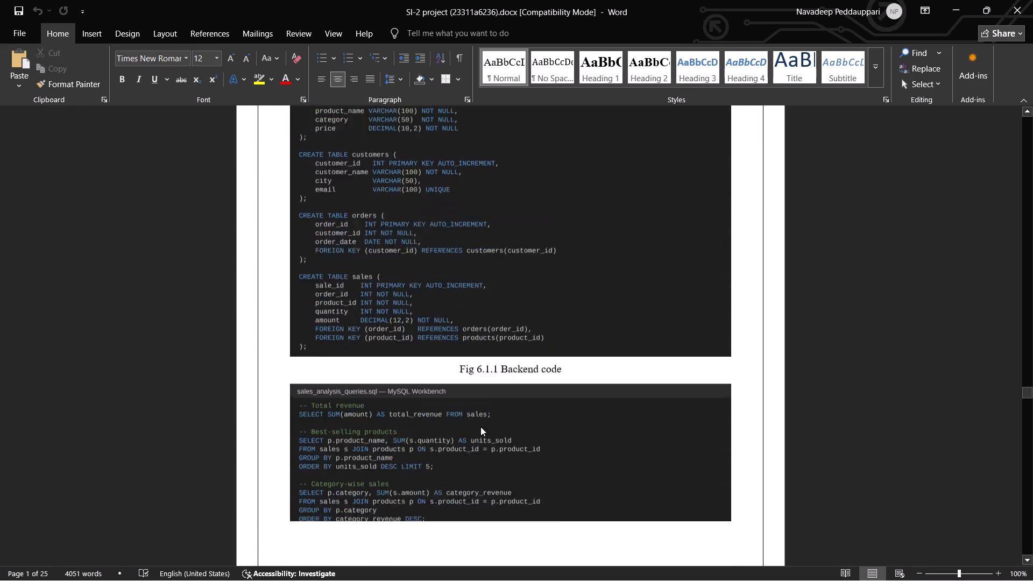
scroll(480, 427, down, 4)
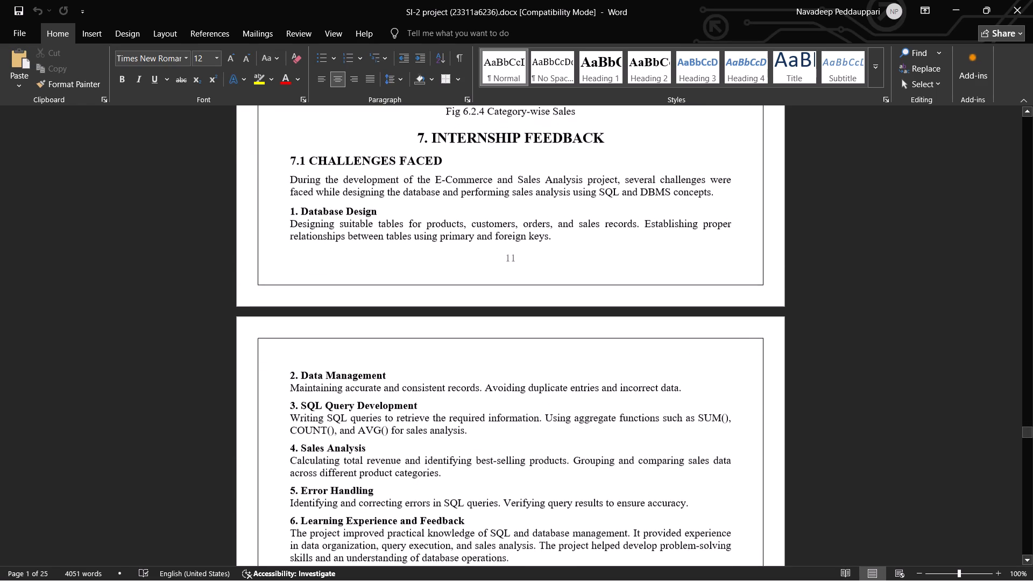
scroll(480, 427, down, 8)
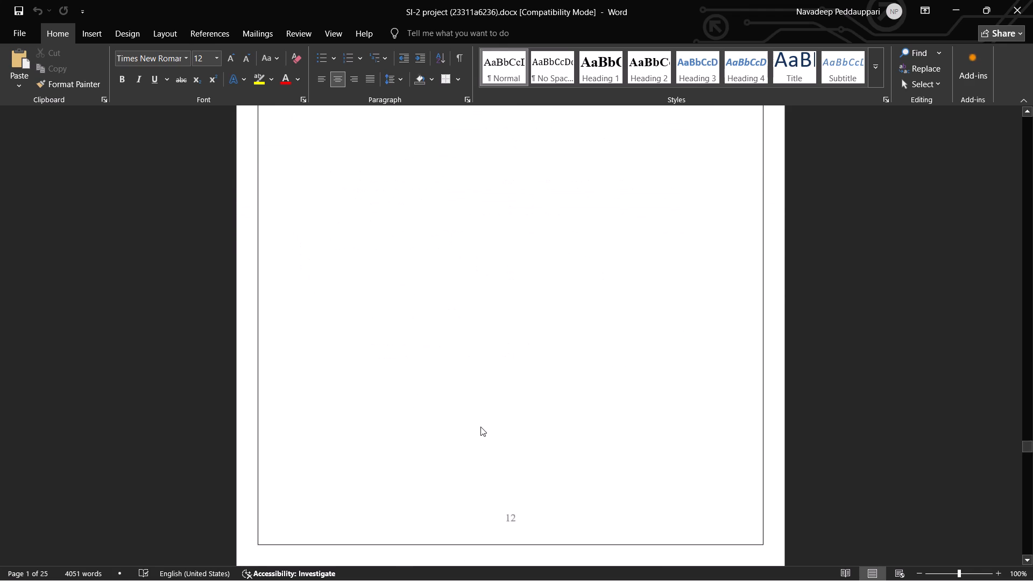
scroll(480, 427, down, 2)
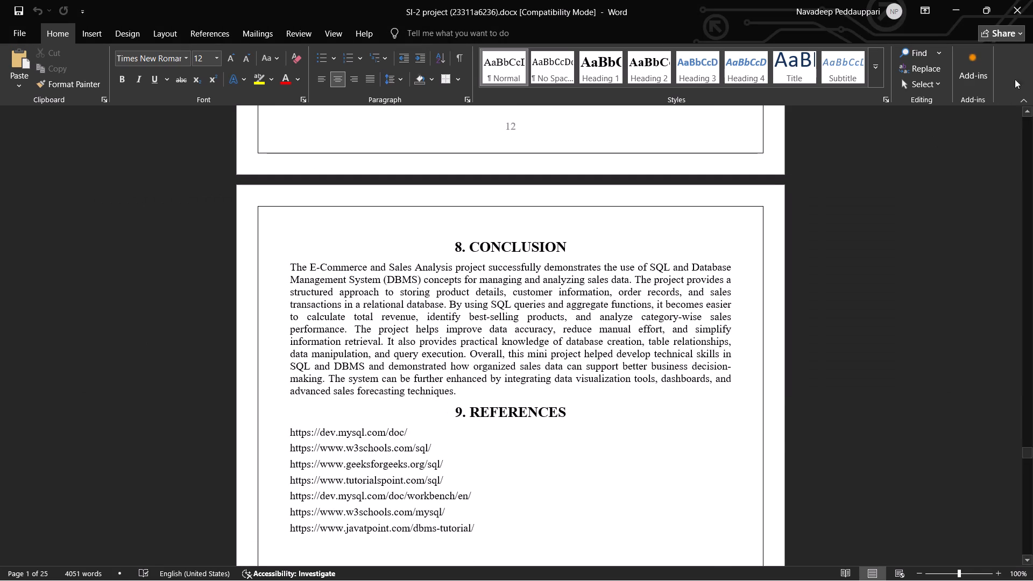
Close the SI-2 project report and return to the AI in Cyber Security internship report.
click(1013, 9)
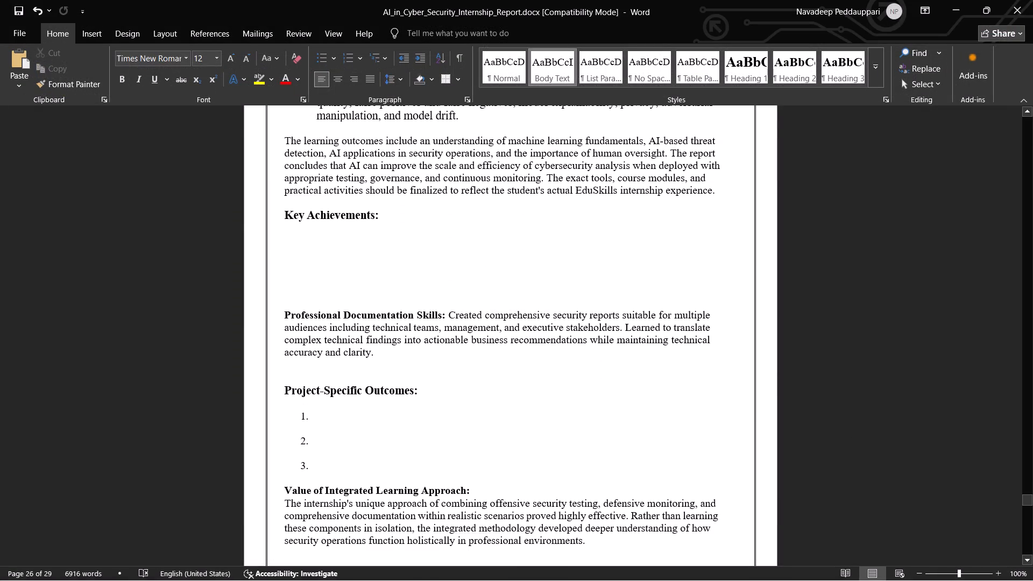
Delete the leftover block from the first Key Takeaways heading through the Personal Growth paragraphs, keeping the numbered Key Takeaways section.
scroll(597, 325, up, 5)
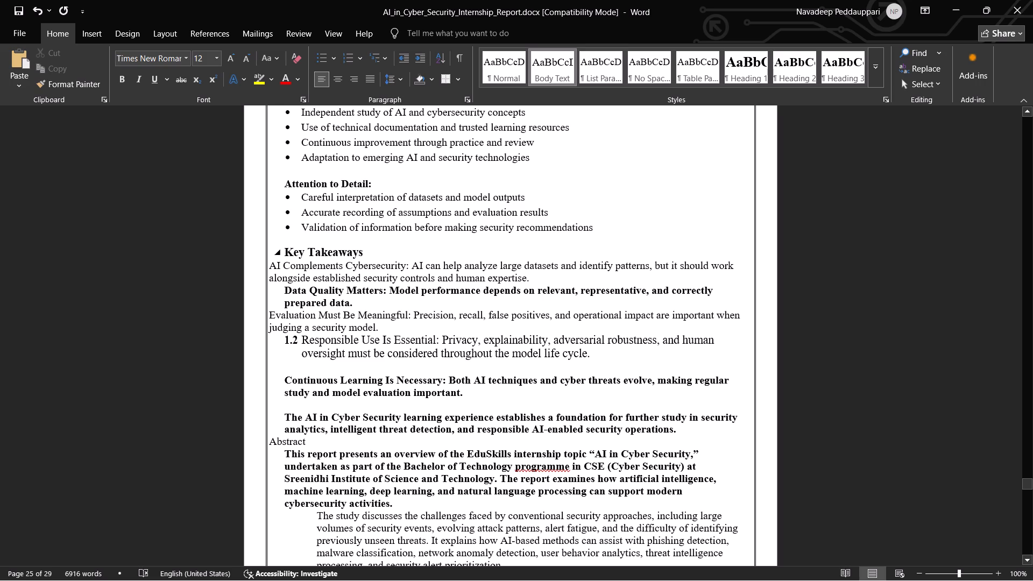
drag(284, 254, 424, 569)
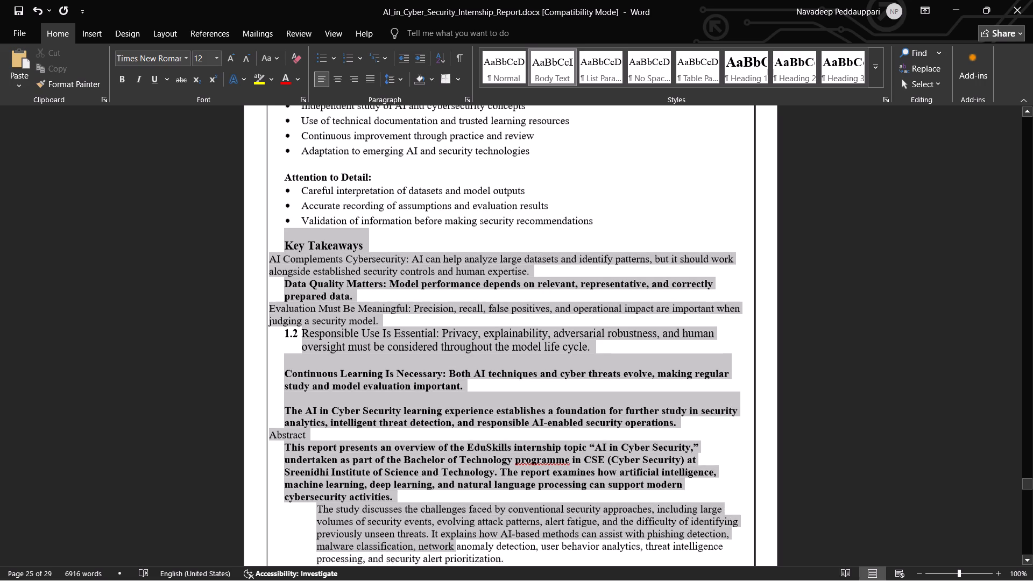
drag(424, 569, 425, 578)
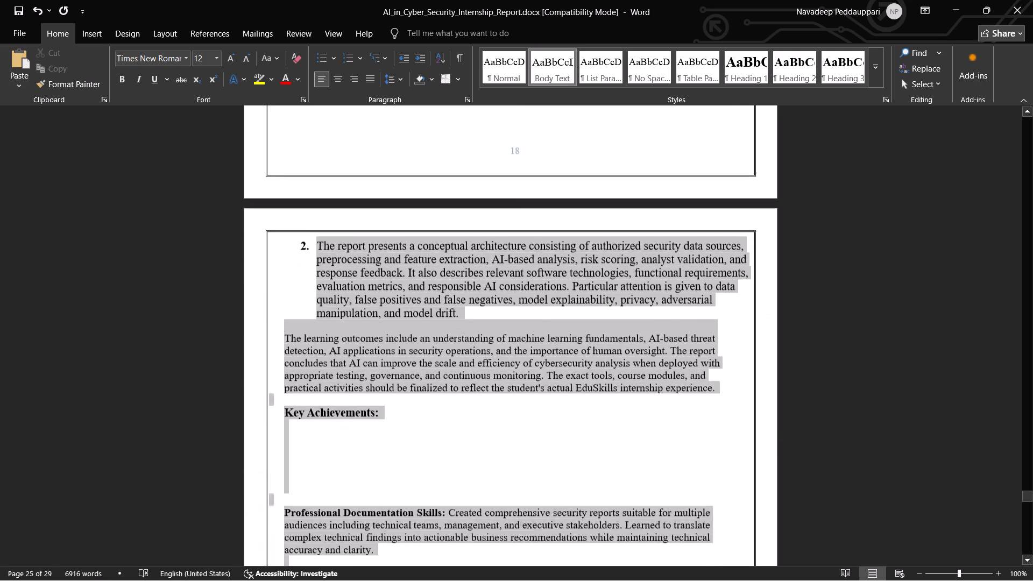
drag(425, 578, 426, 577)
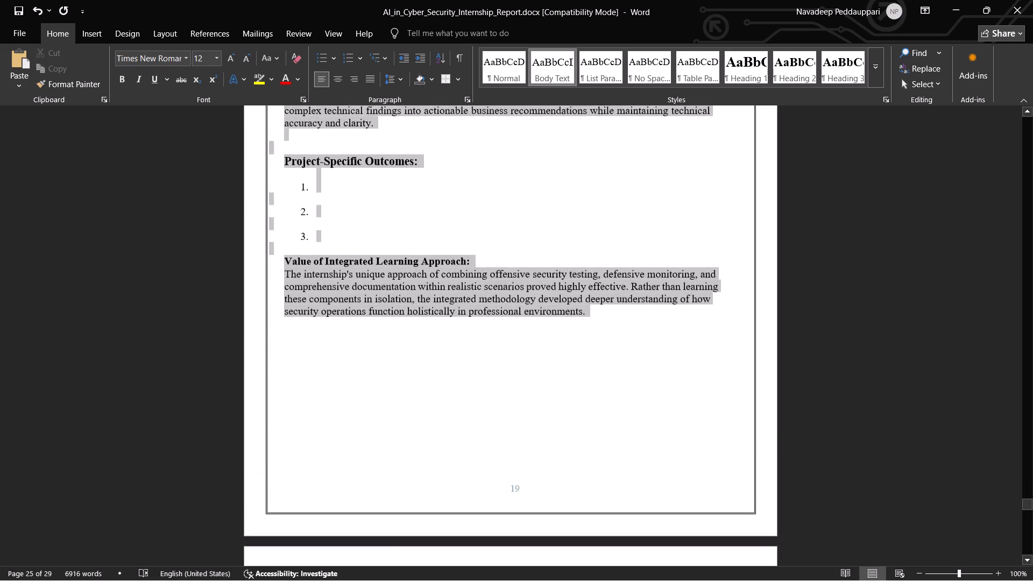
drag(426, 577, 416, 343)
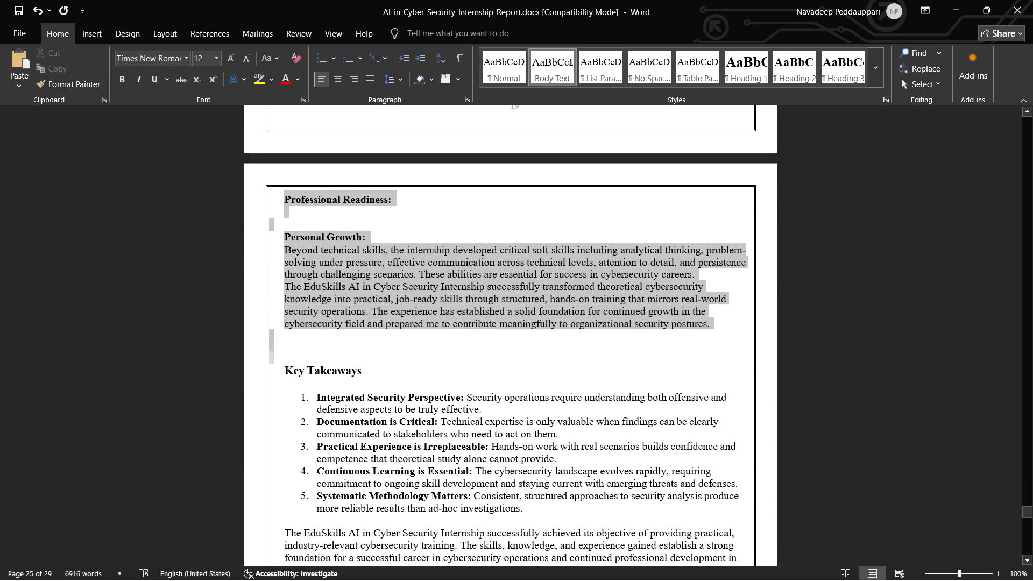
drag(416, 343, 413, 342)
key(BackSpace)
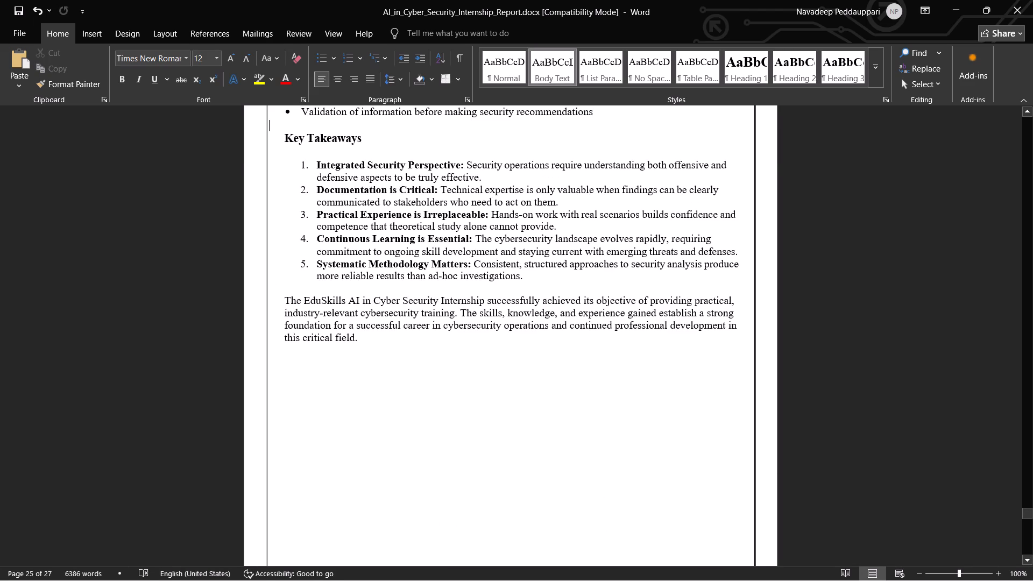
Copy the Key Takeaways heading's formatting from the NULLCLASS SOC reference report onto the Key Takeaways heading in the AI report.
scroll(453, 372, up, 3)
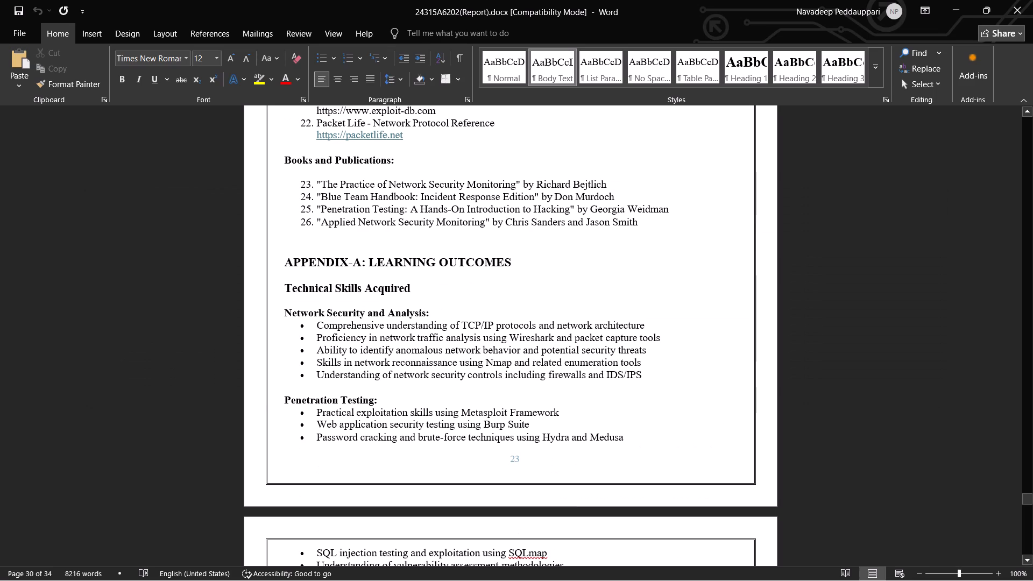
scroll(413, 318, down, 9)
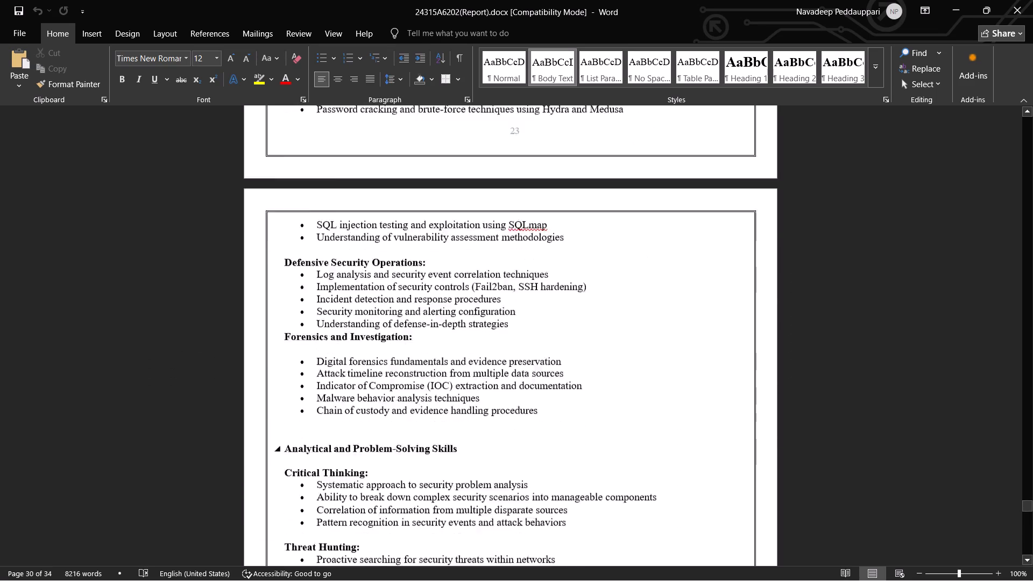
scroll(413, 318, down, 6)
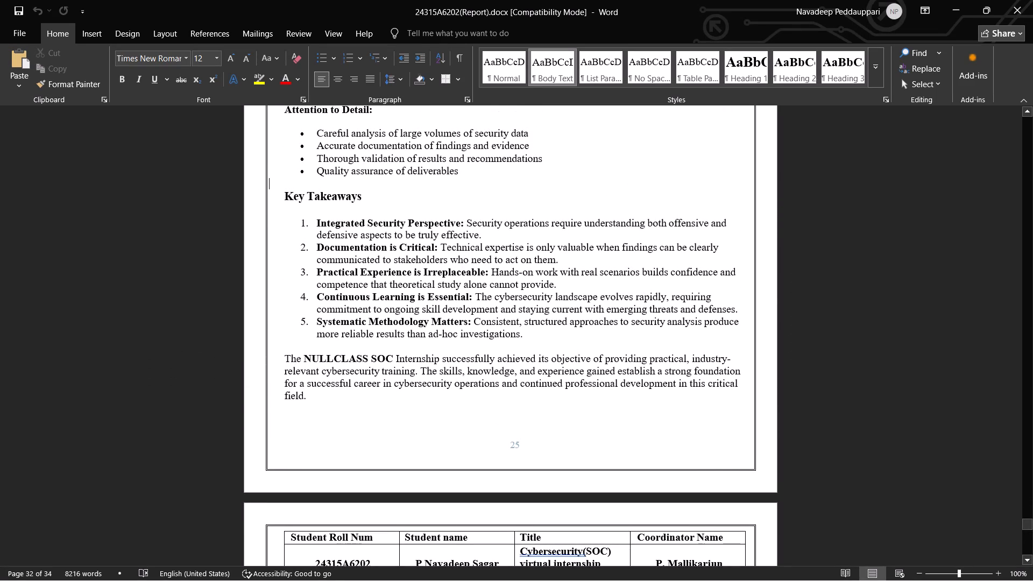
triple_click(327, 197)
key(ctrl+alt+c)
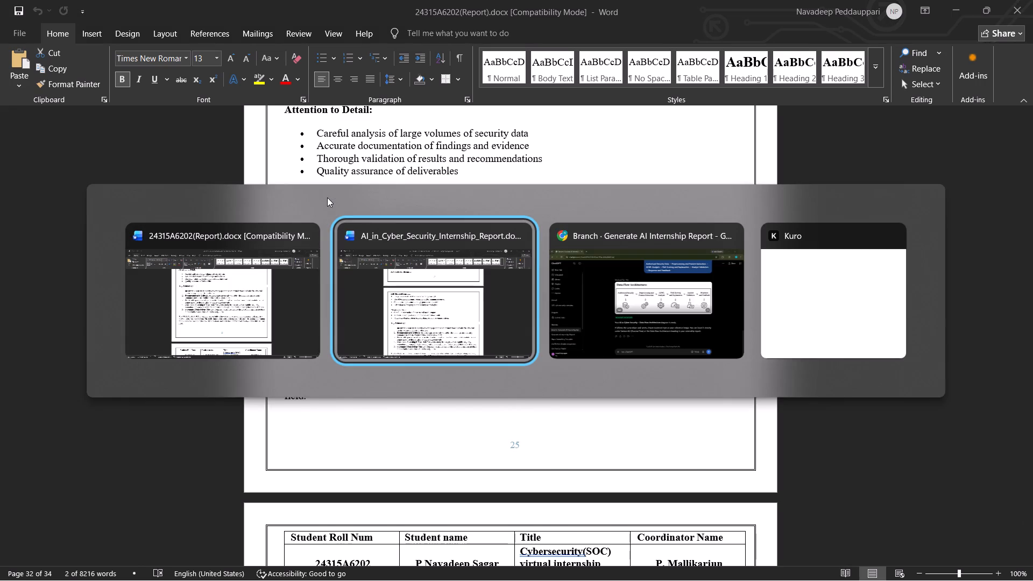
triple_click(312, 391)
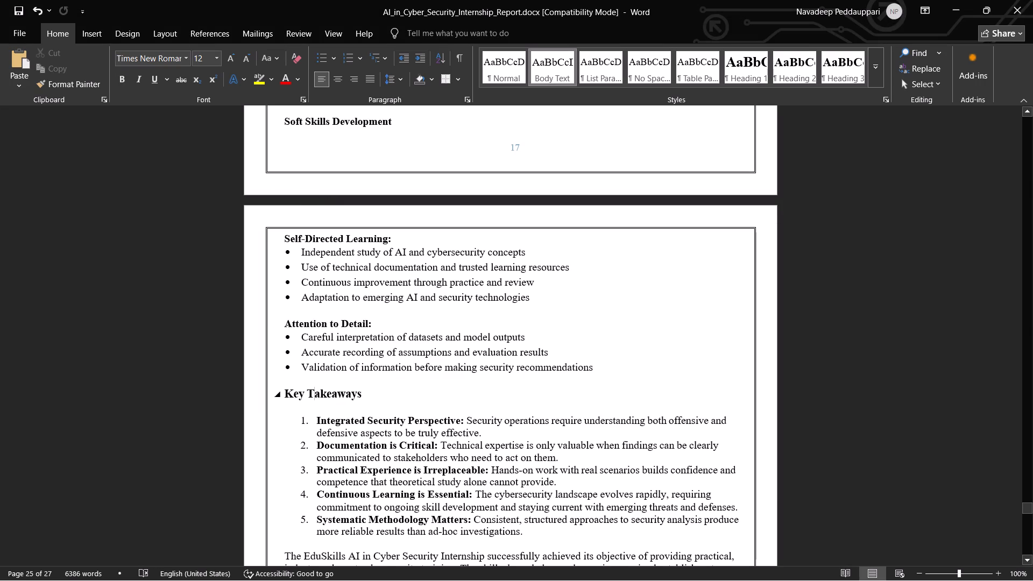
key(ctrl+alt+v)
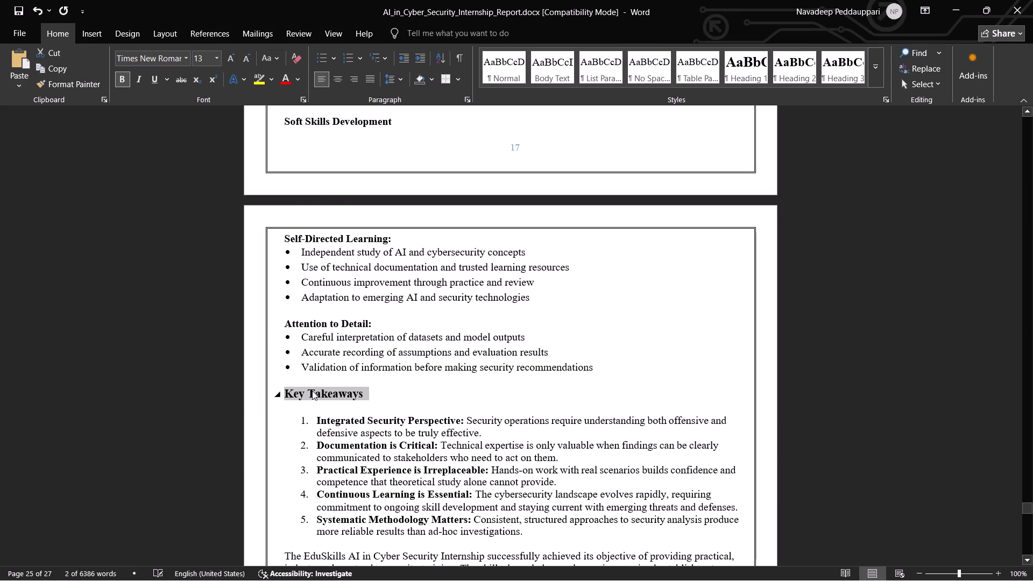
Compare the AI report's Key Takeaways section and the following Abstract page with the NULLCLASS SOC reference report.
scroll(312, 391, down, 3)
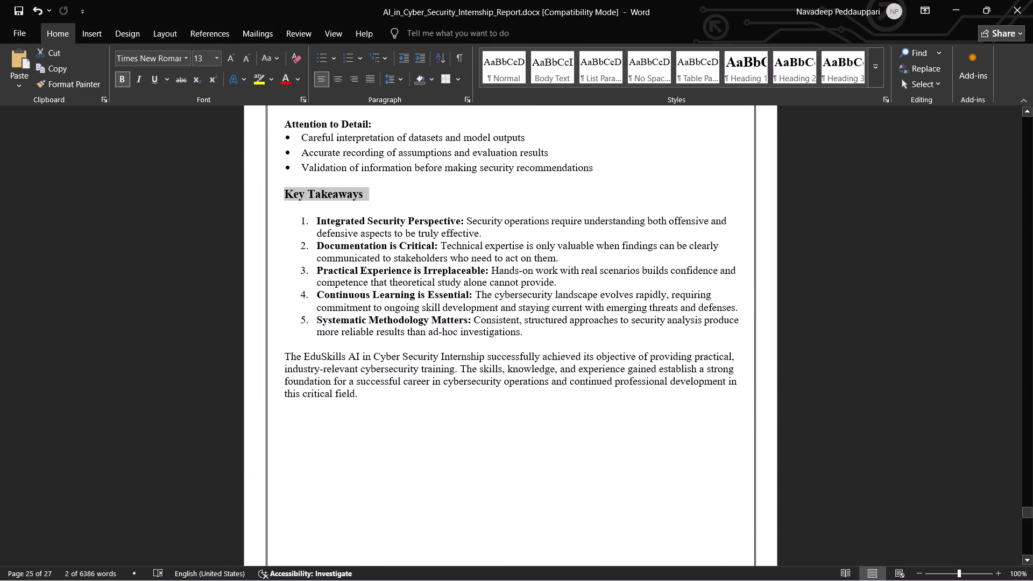
scroll(312, 391, down, 2)
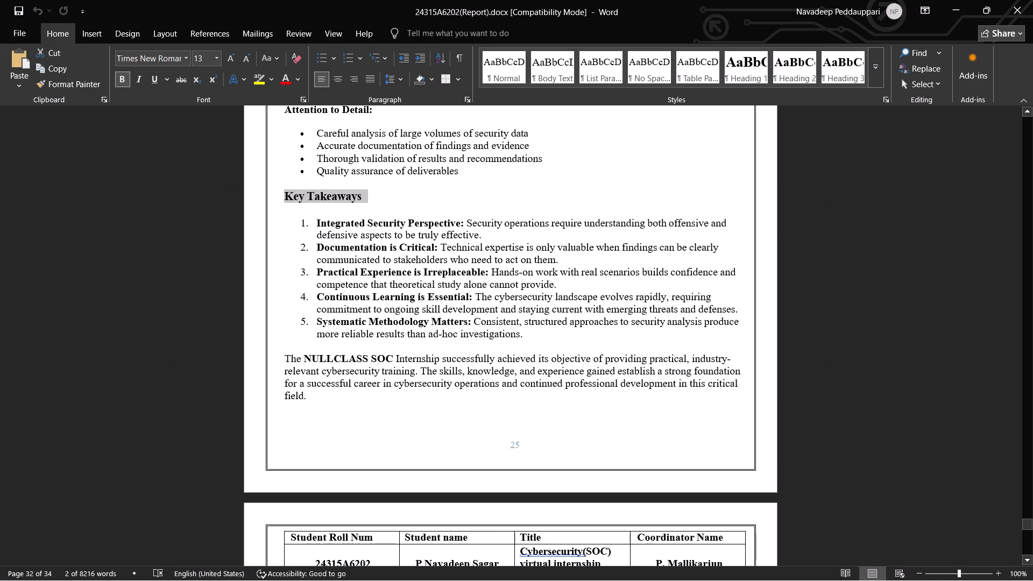
scroll(312, 391, down, 1)
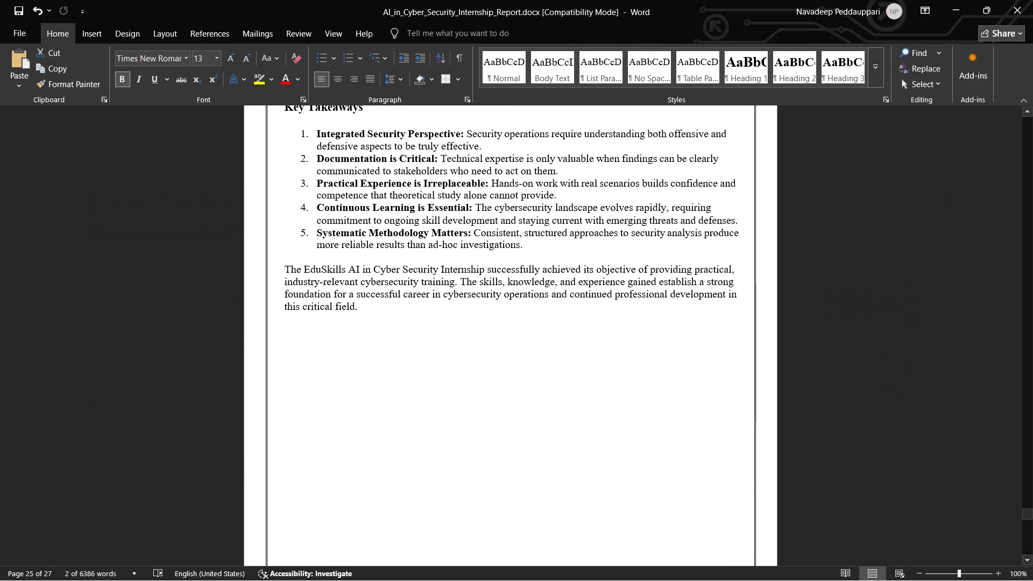
scroll(312, 391, down, 6)
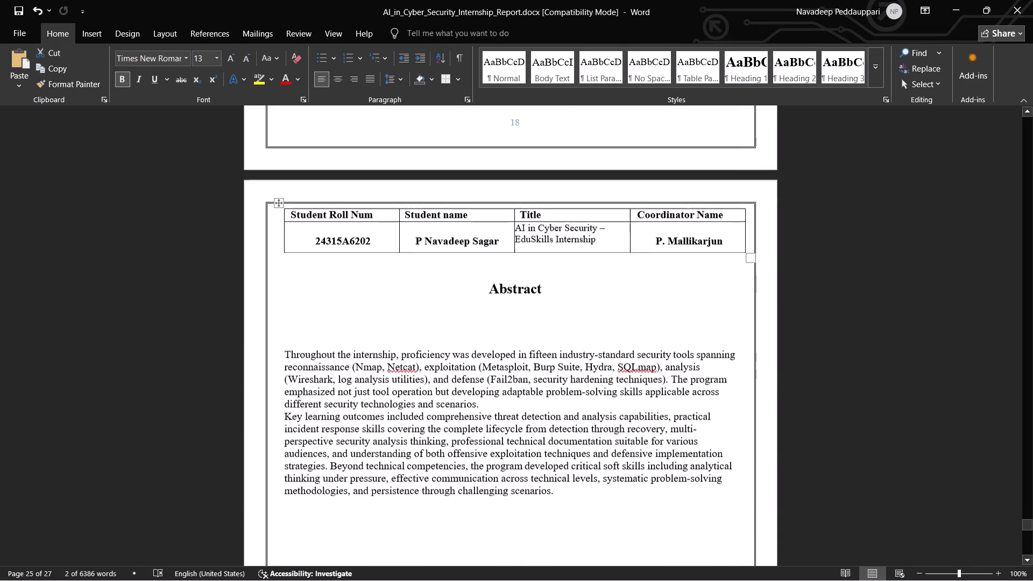
scroll(312, 391, down, 1)
scroll(312, 391, up, 4)
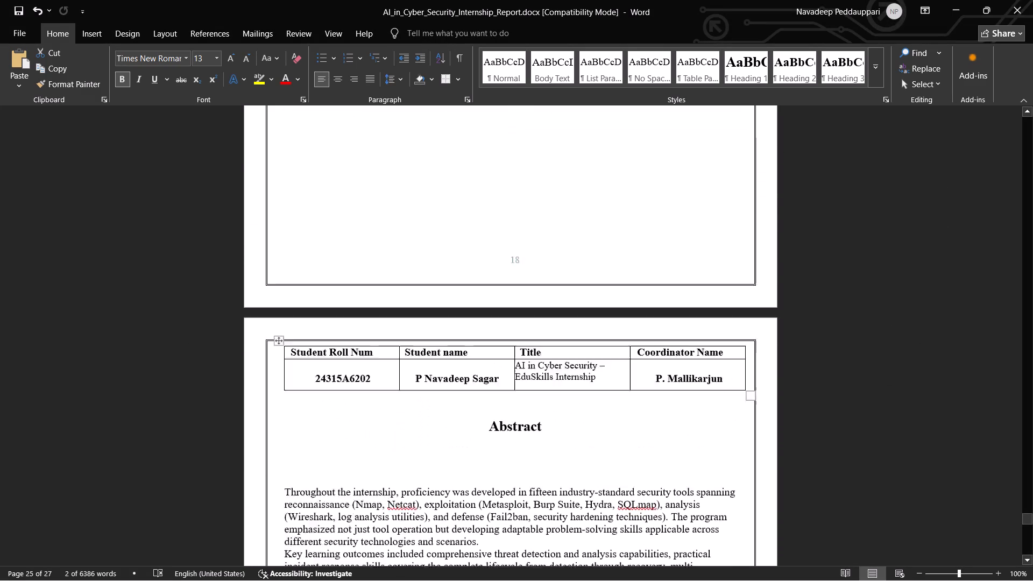
scroll(312, 391, up, 2)
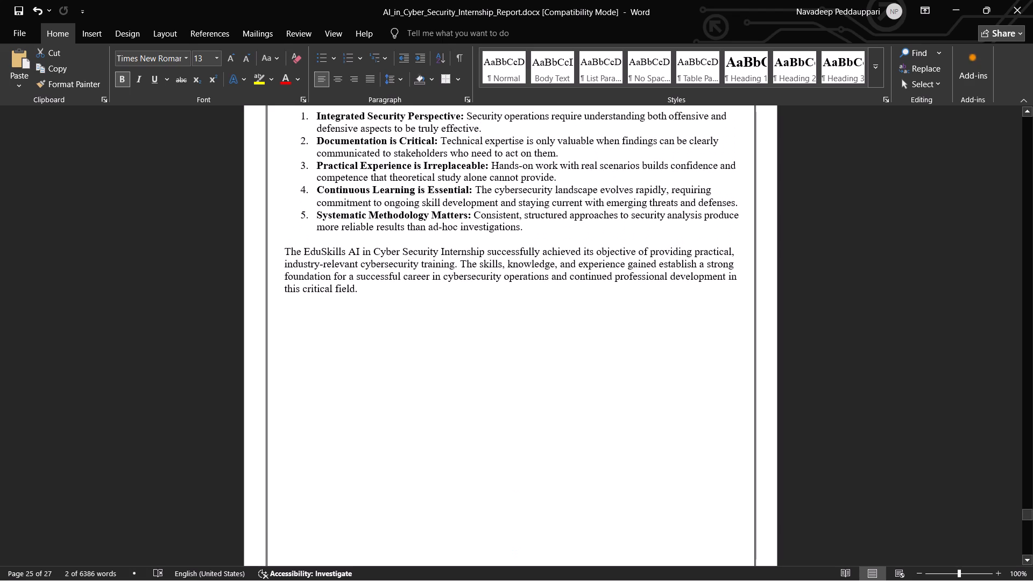
scroll(312, 391, down, 5)
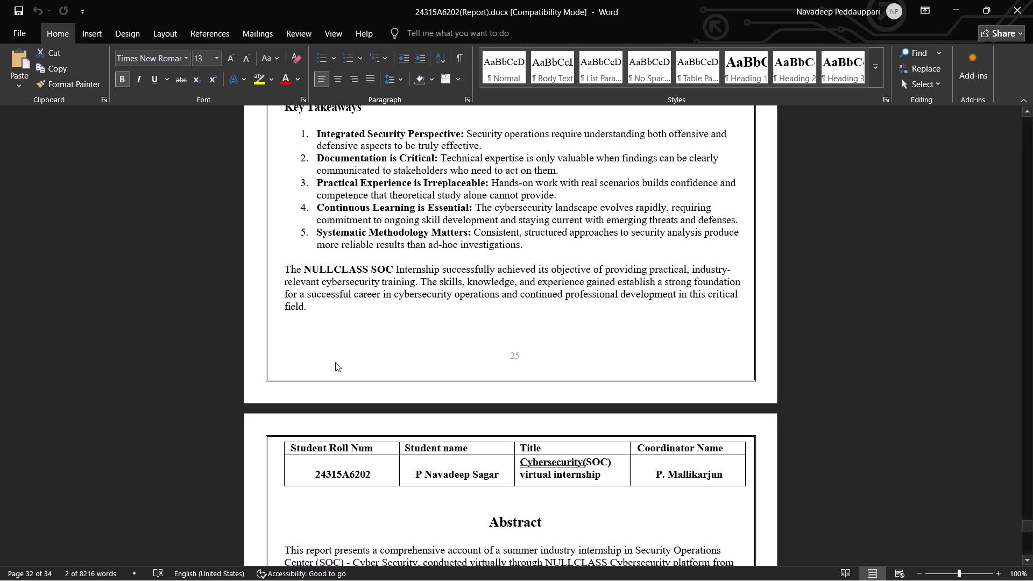
Copy the student details table above the Abstract heading in the NULLCLASS SOC reference report.
scroll(385, 352, down, 2)
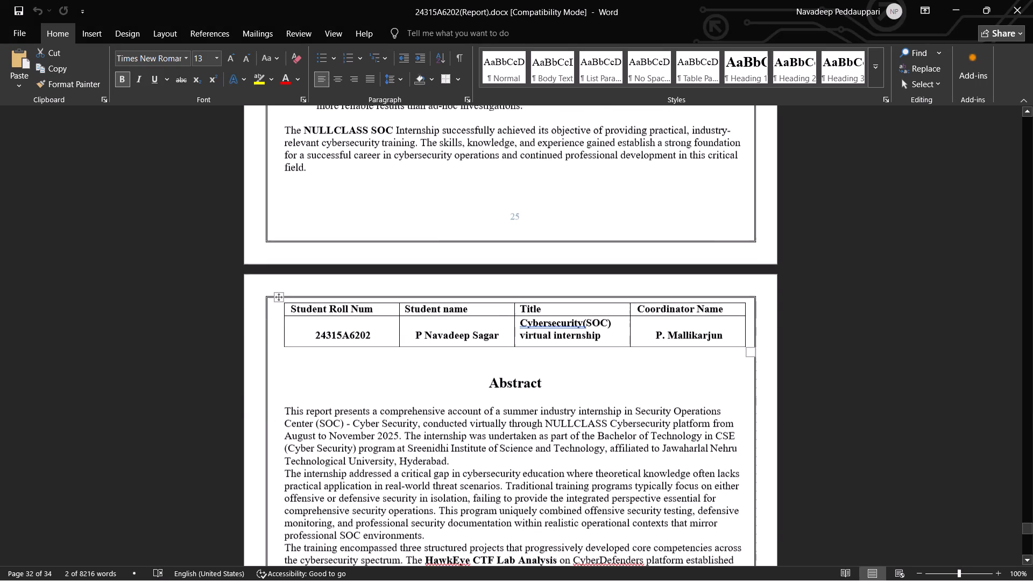
scroll(385, 352, down, 1)
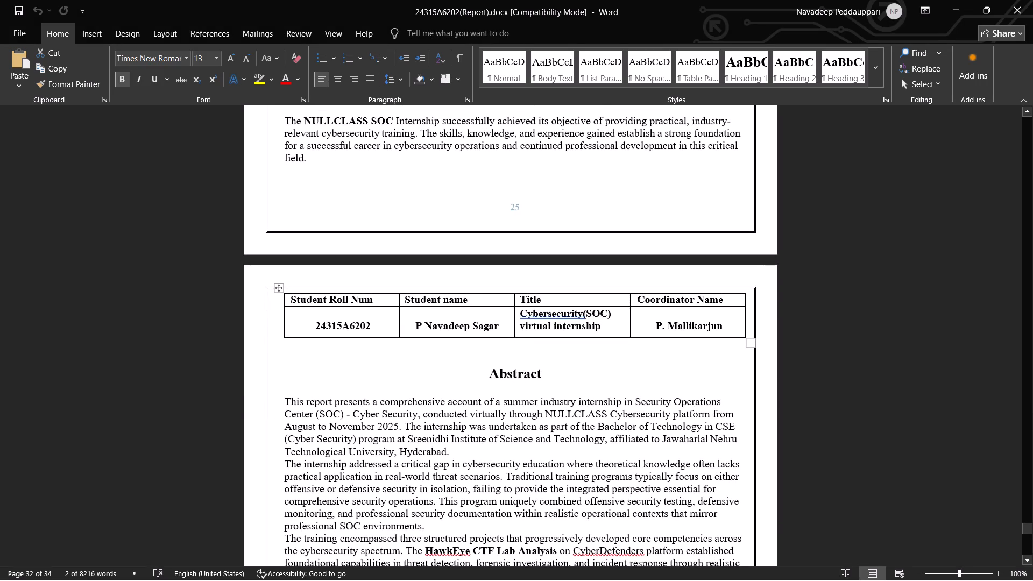
click(438, 322)
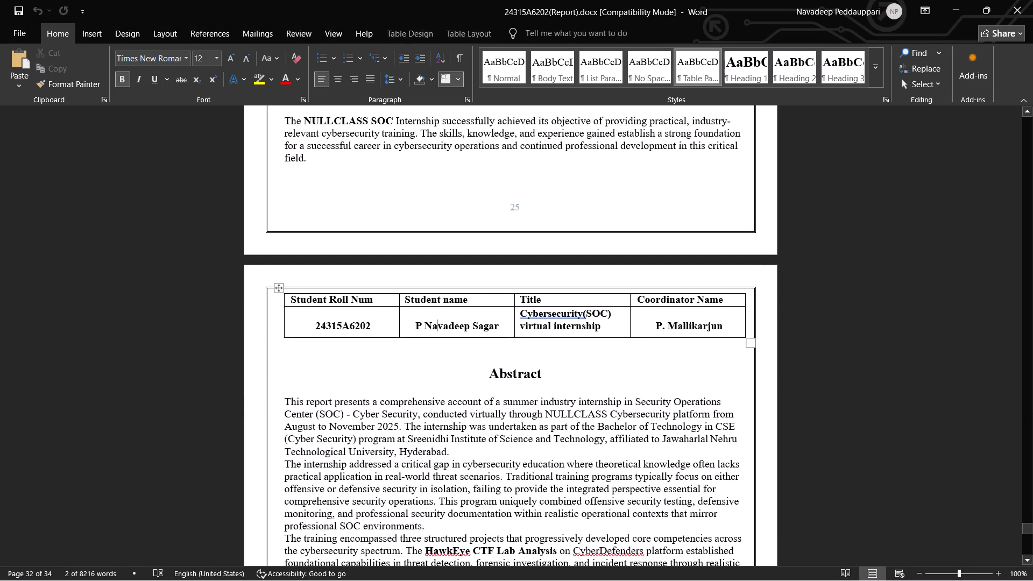
click(277, 289)
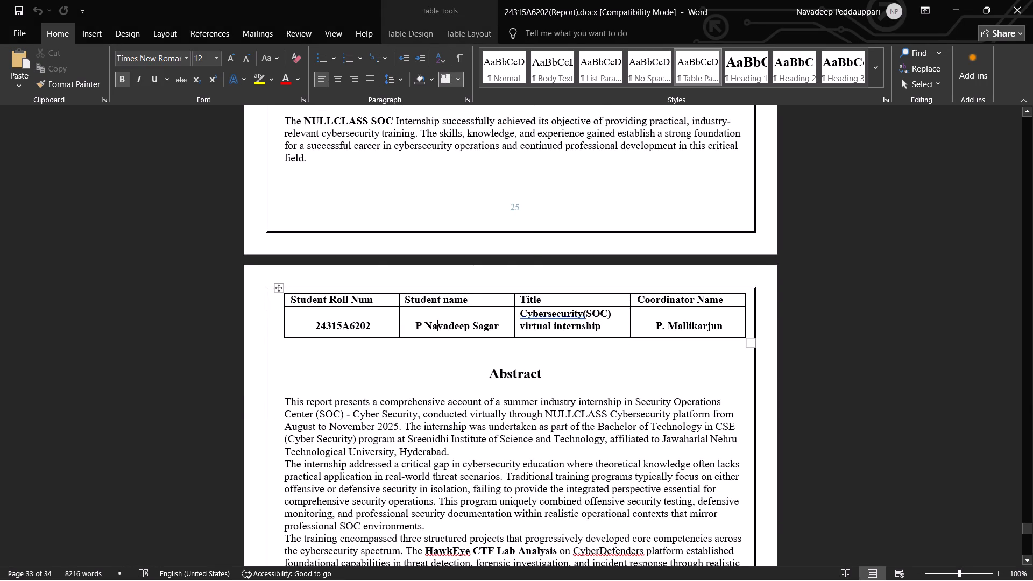
key(ctrl+c)
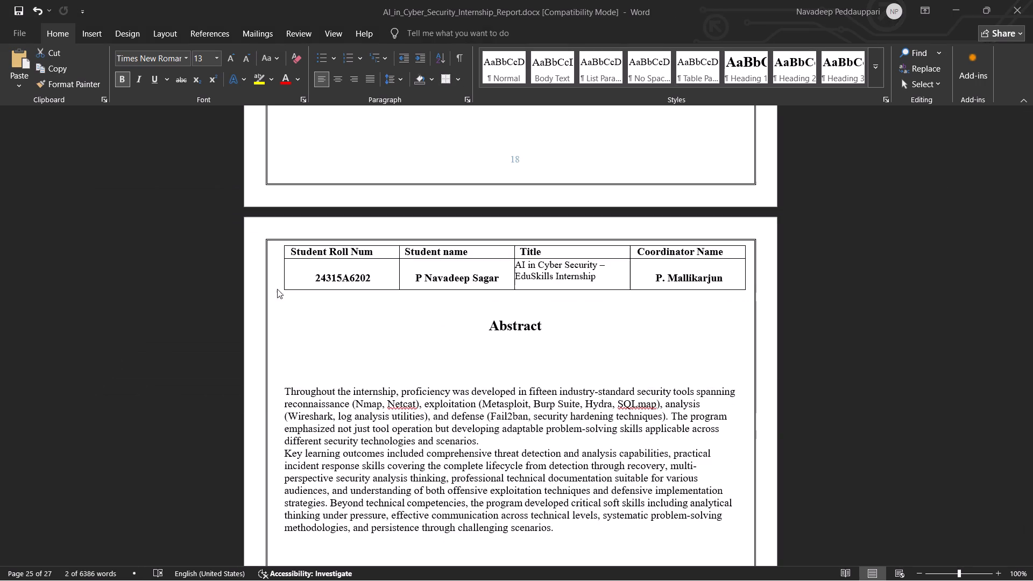
Insert a blank line between the student details table and the Abstract heading in the AI report.
click(431, 309)
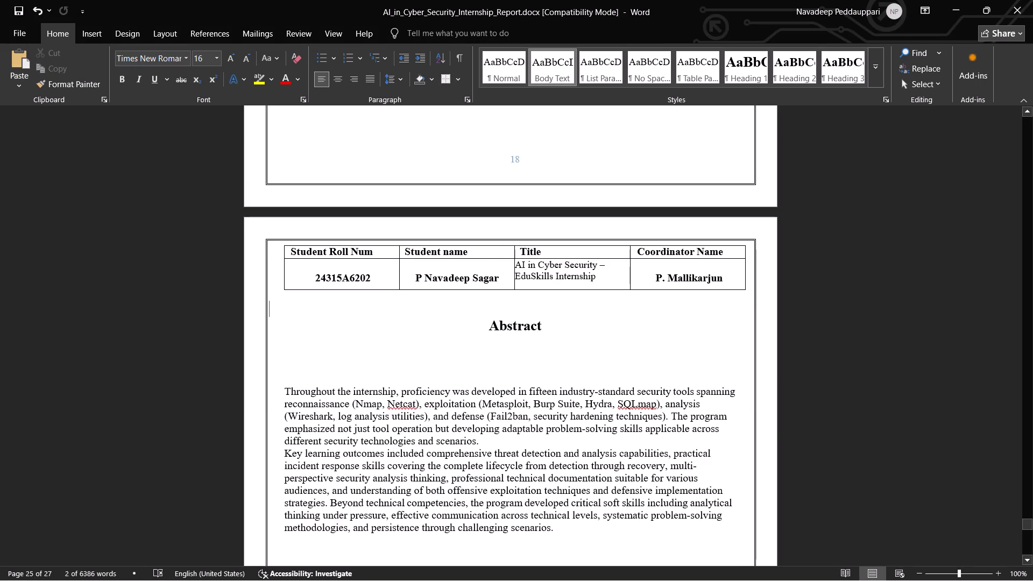
key(Return)
key(Up)
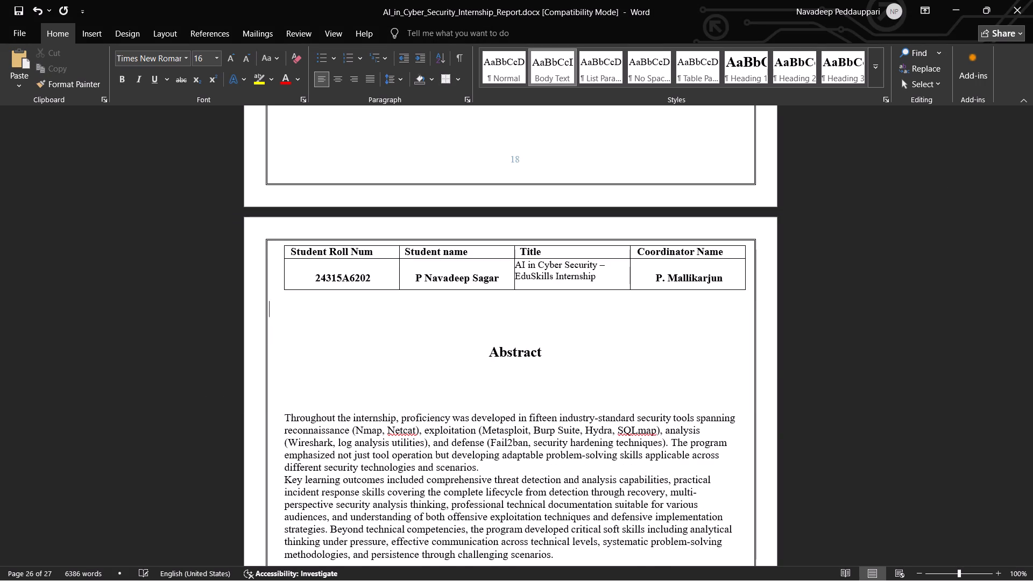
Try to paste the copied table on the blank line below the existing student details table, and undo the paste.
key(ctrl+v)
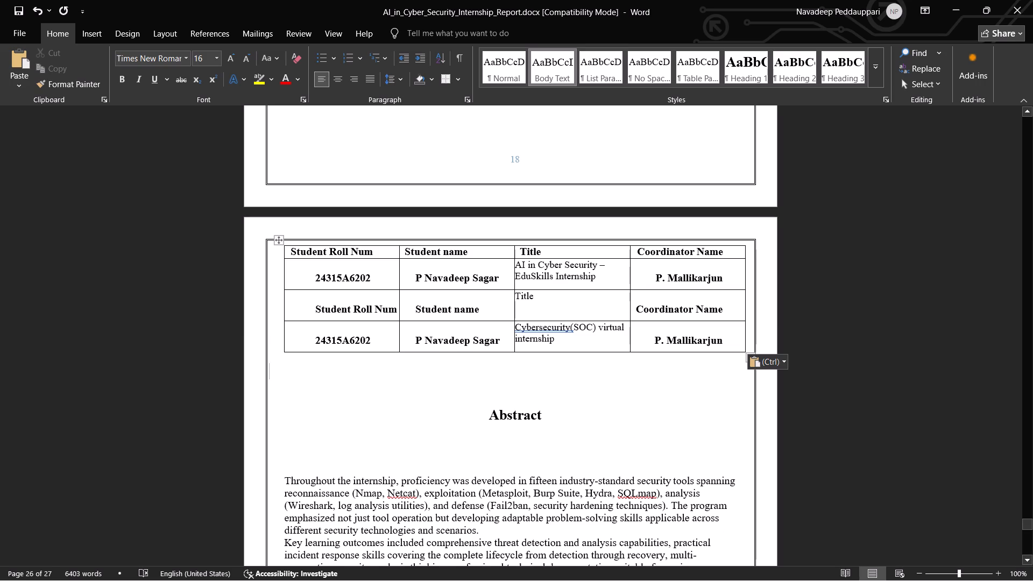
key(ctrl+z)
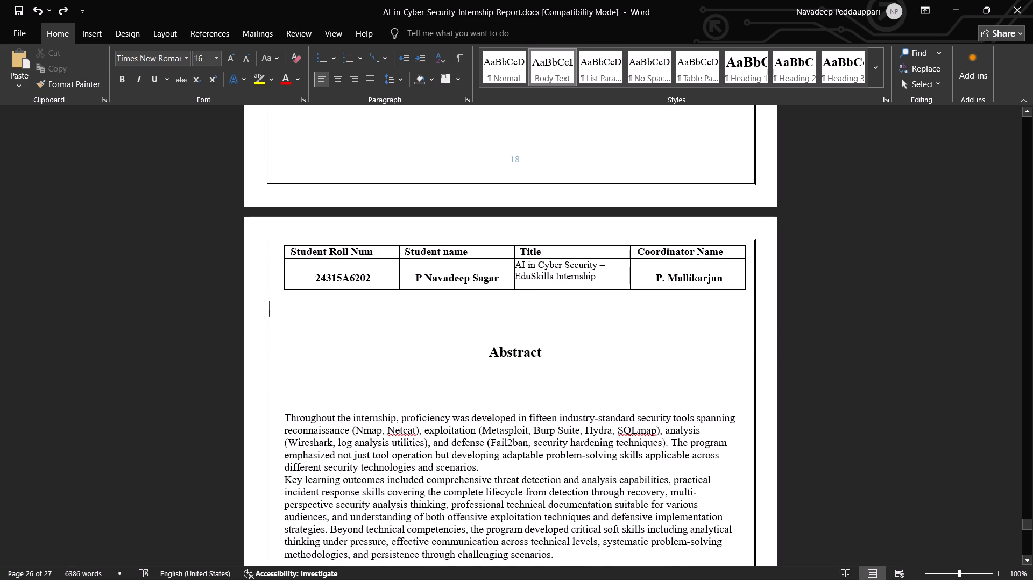
Replace the AI report's student details table above the Abstract with the one copied from the reference report.
click(410, 268)
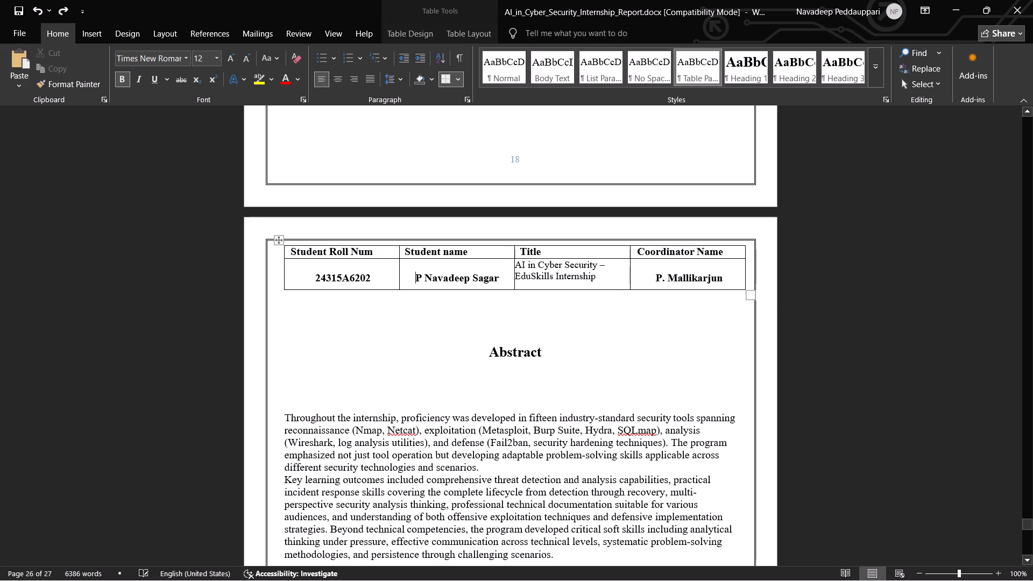
click(282, 245)
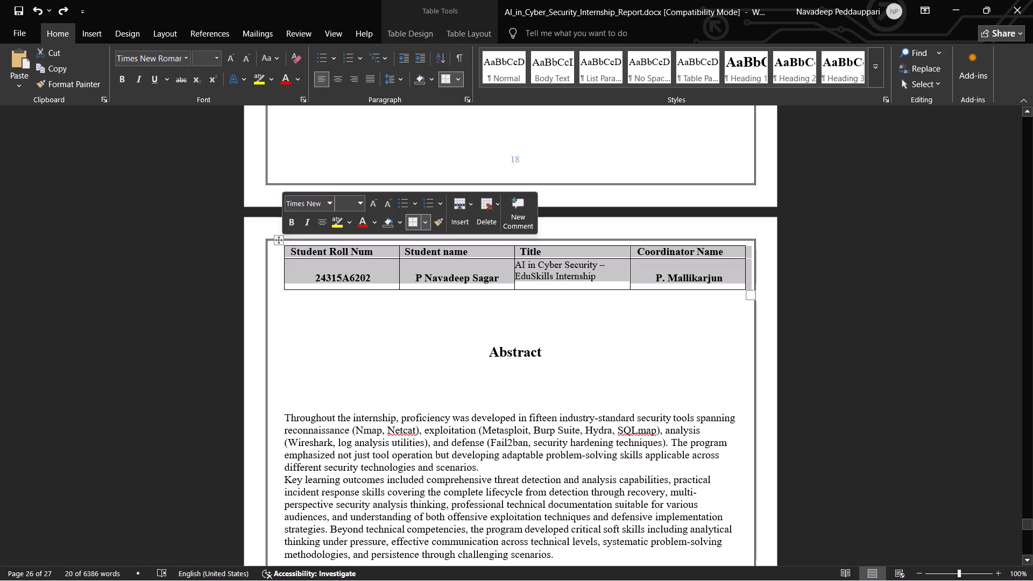
key(BackSpace)
key(ctrl+v)
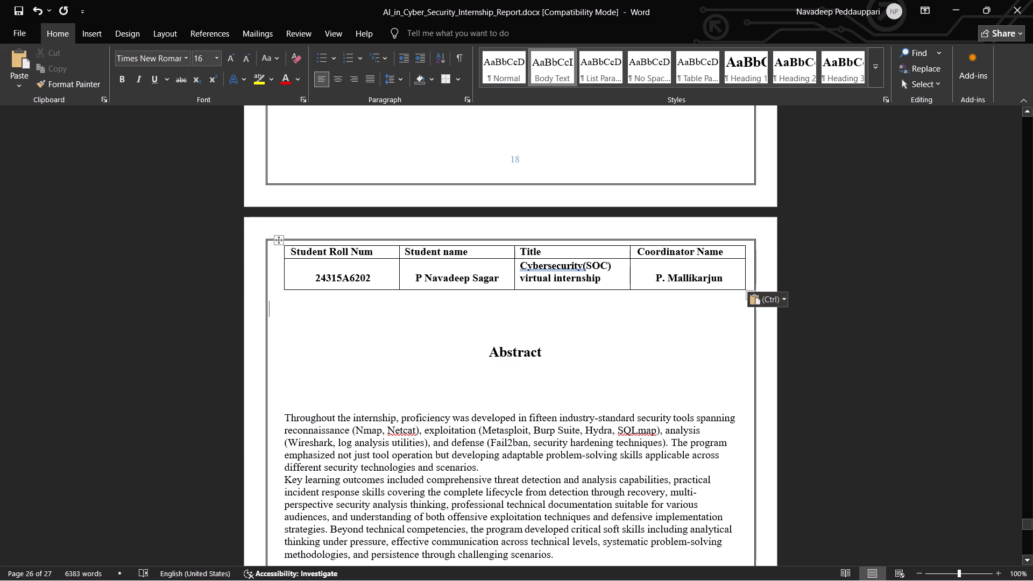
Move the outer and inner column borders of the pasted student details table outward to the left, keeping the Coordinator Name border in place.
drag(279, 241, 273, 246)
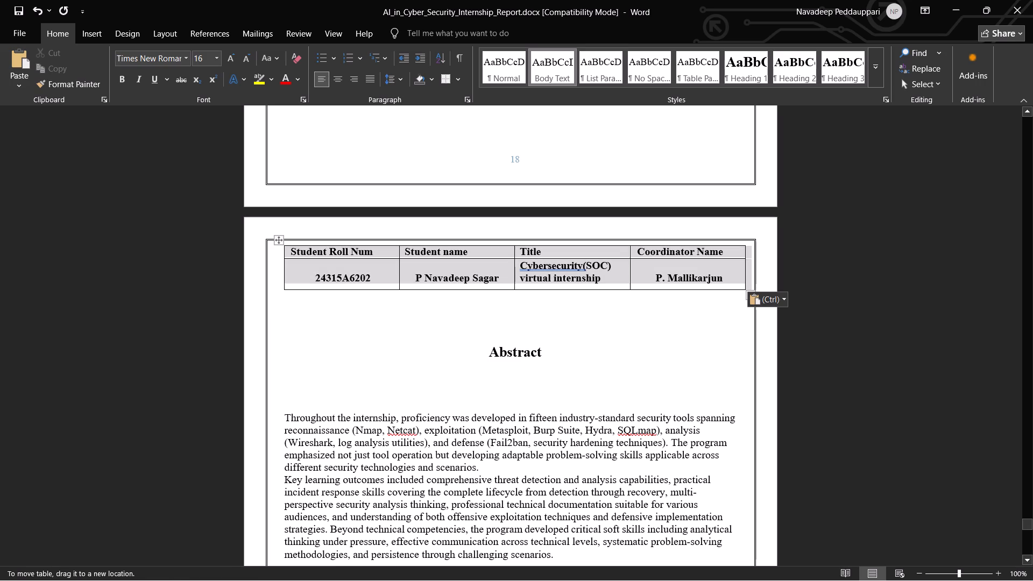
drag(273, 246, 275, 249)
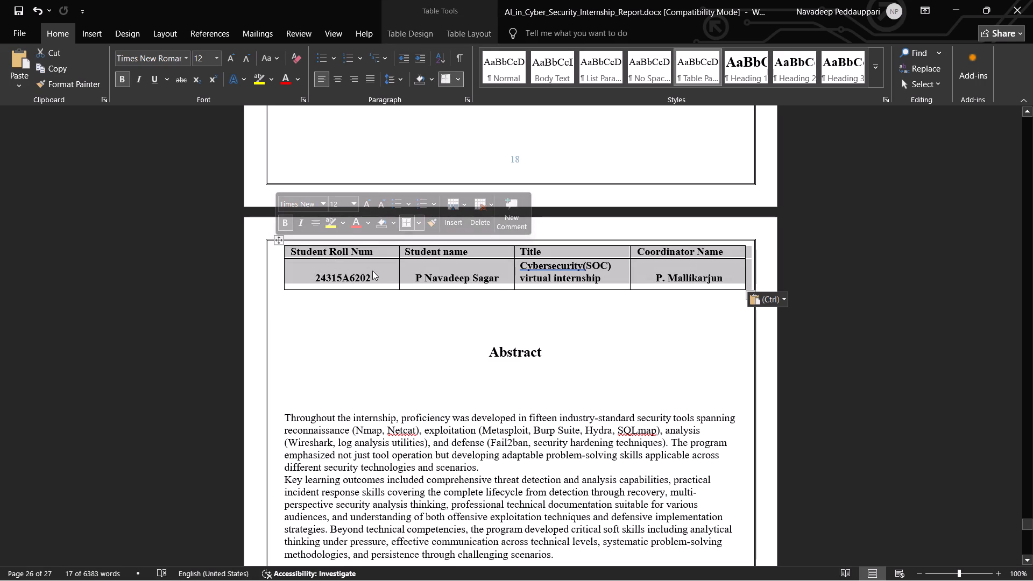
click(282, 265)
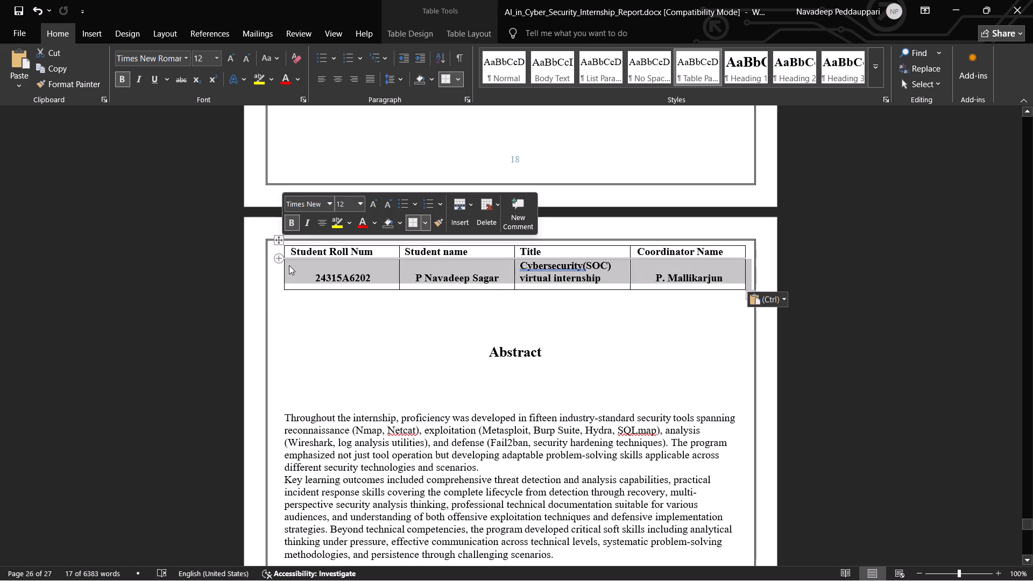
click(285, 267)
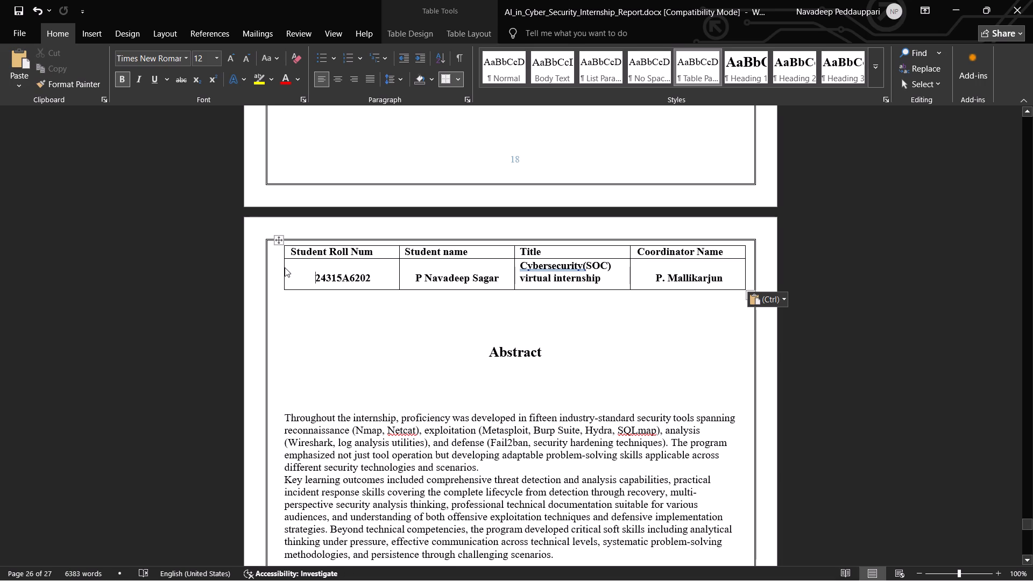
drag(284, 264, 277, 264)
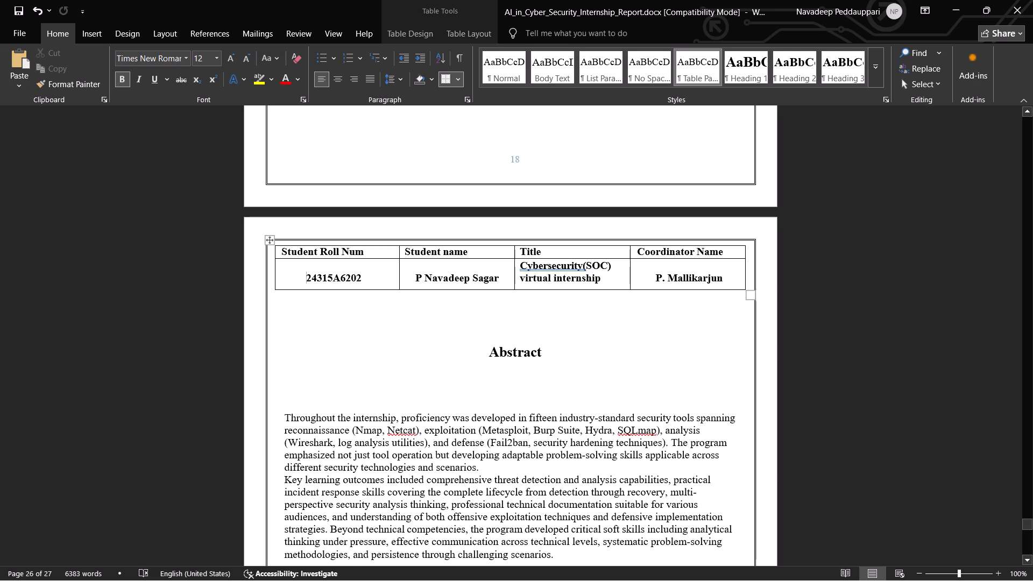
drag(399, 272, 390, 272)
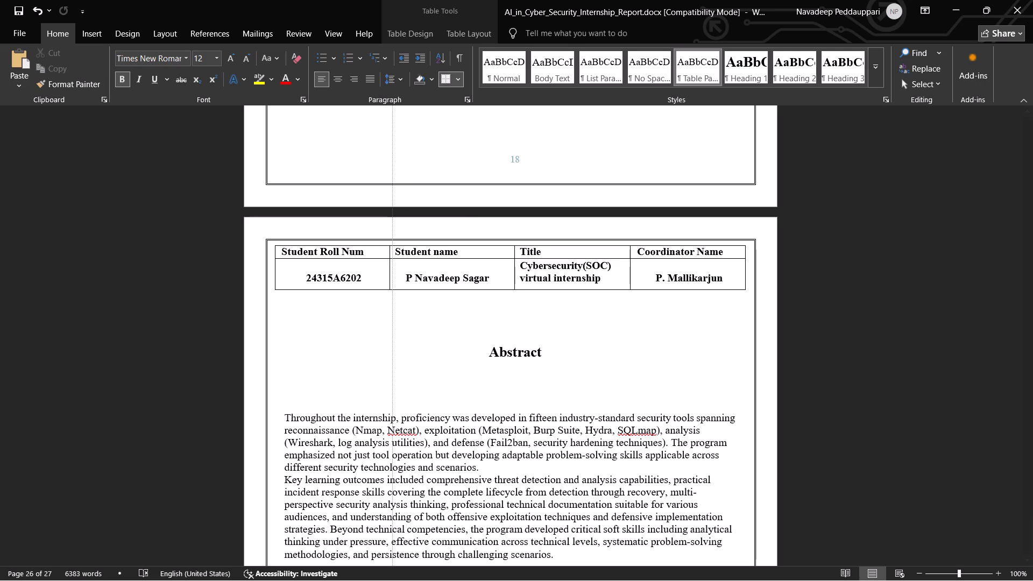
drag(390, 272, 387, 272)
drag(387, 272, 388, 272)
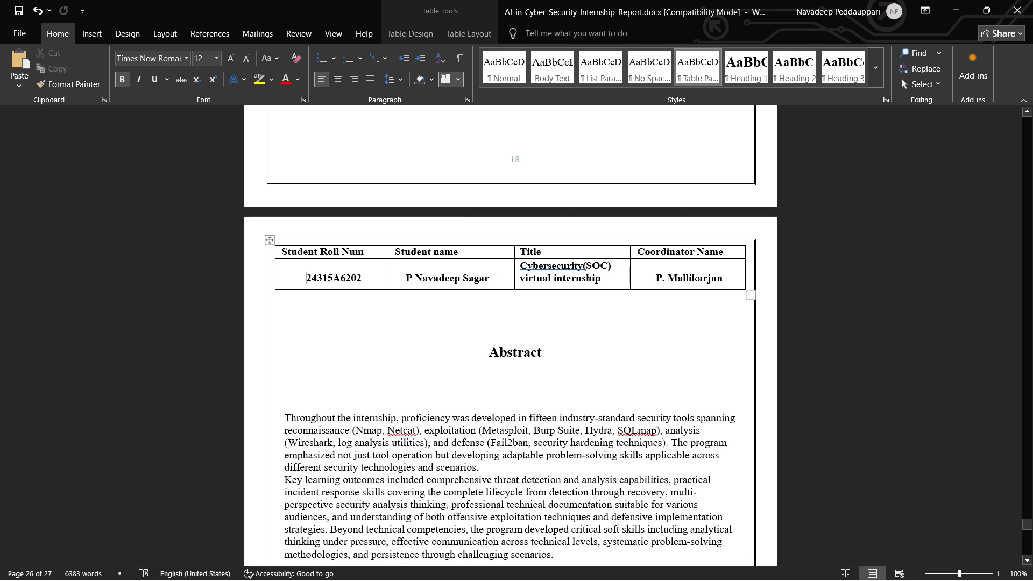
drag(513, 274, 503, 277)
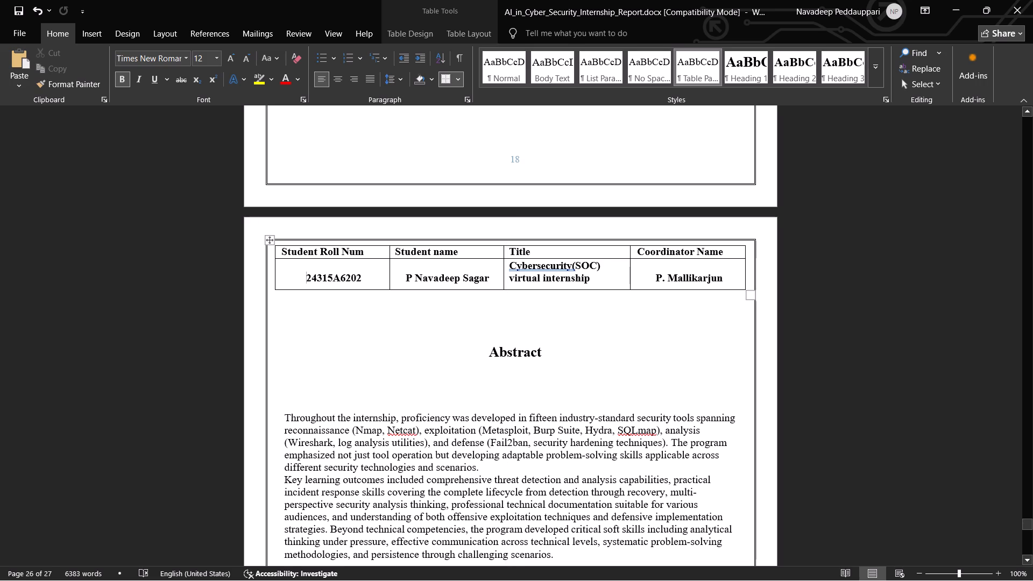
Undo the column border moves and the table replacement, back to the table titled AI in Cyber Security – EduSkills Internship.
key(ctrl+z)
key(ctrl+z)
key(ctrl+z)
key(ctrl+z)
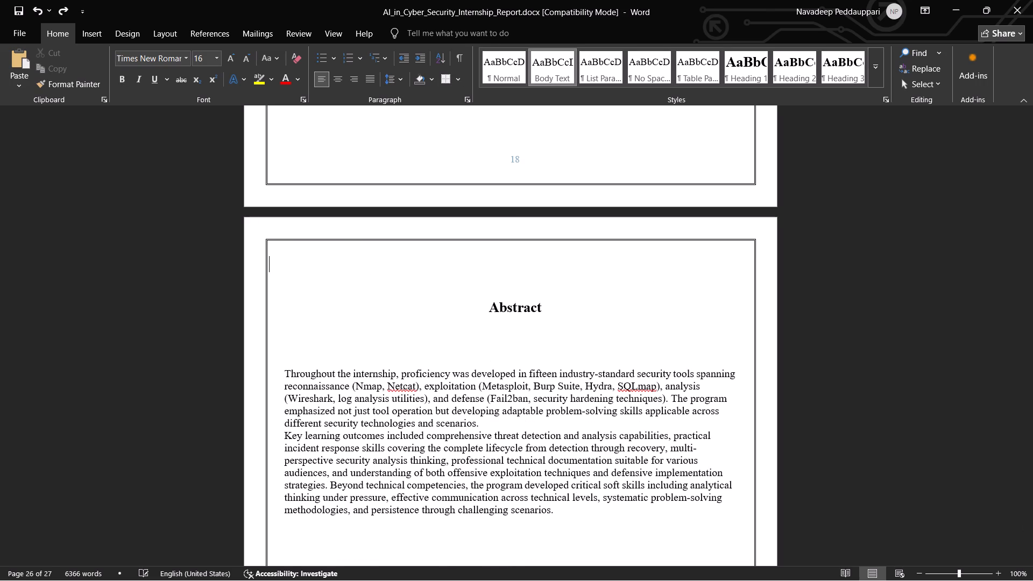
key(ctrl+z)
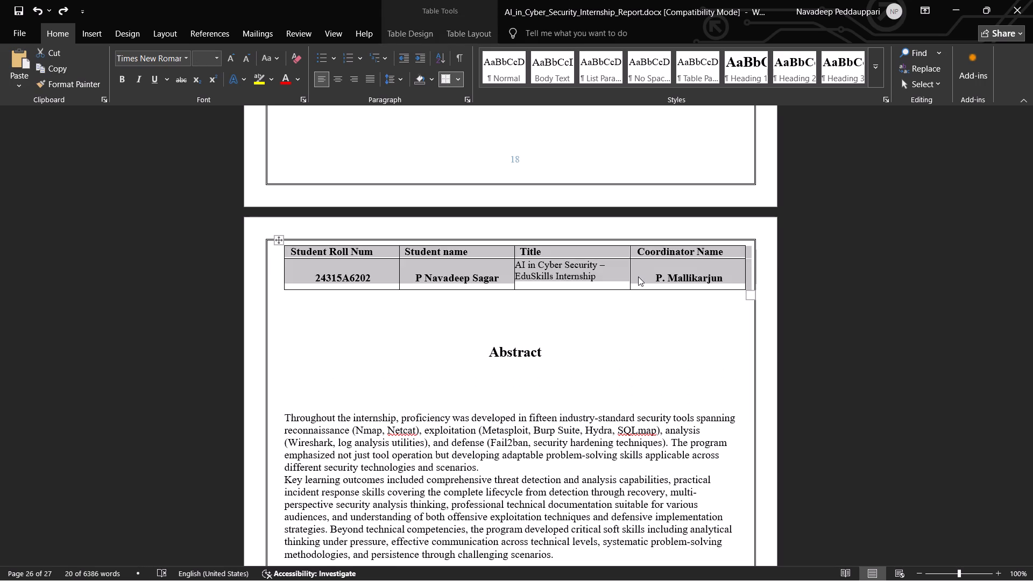
Insert a blank line before the Soft Skills Development heading in Appendix-A to push it onto the page with Self-Directed Learning.
scroll(583, 267, up, 2)
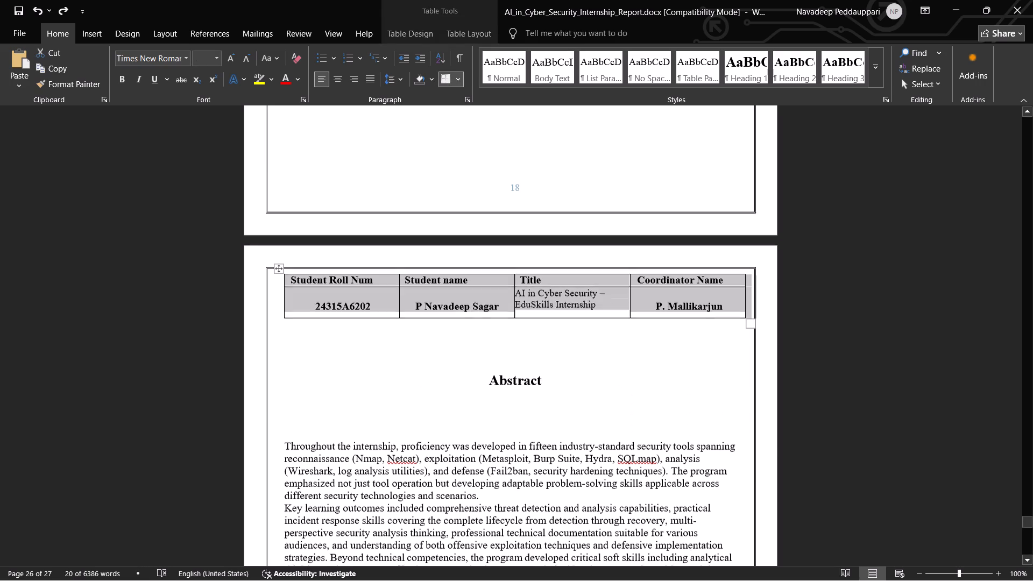
scroll(583, 267, up, 6)
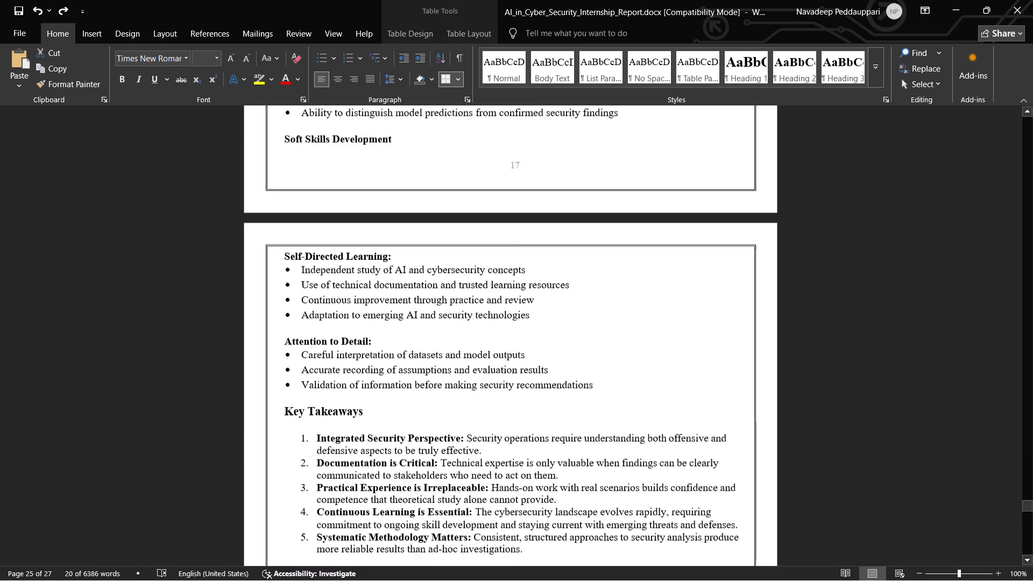
scroll(583, 267, up, 1)
scroll(583, 267, down, 1)
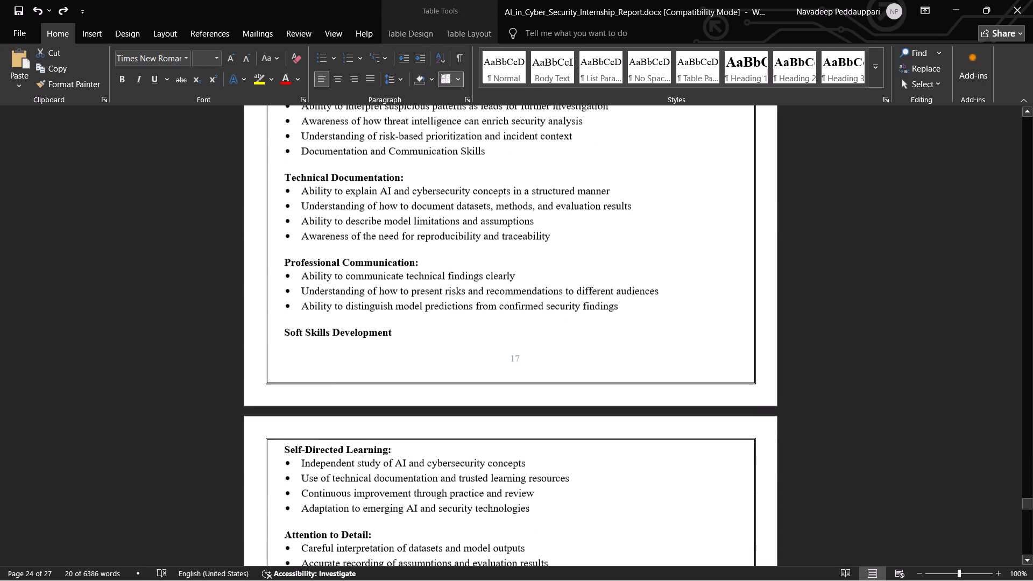
scroll(583, 267, up, 8)
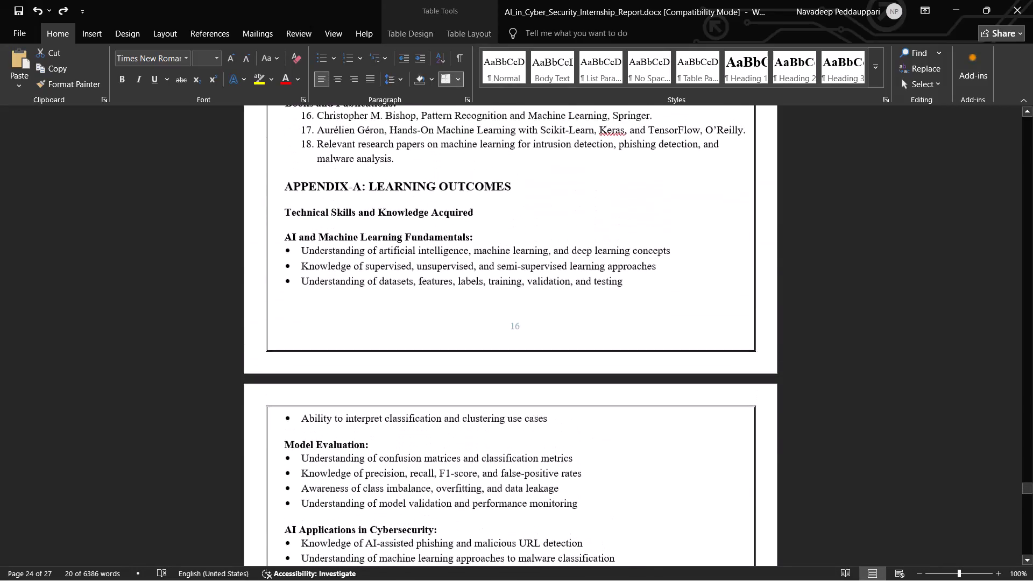
scroll(583, 267, down, 11)
scroll(583, 267, up, 1)
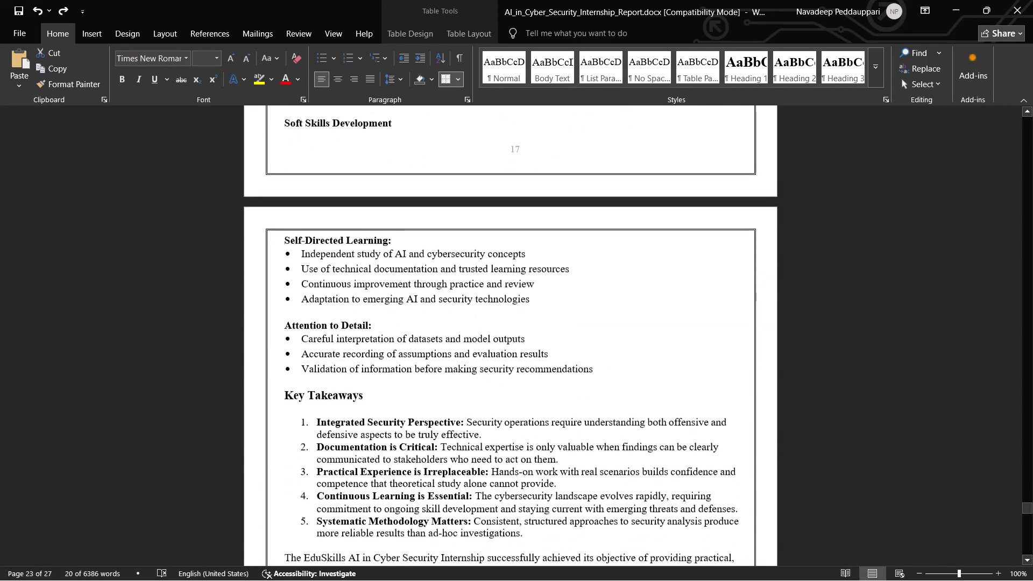
scroll(583, 267, up, 1)
scroll(583, 267, down, 7)
scroll(583, 267, up, 1)
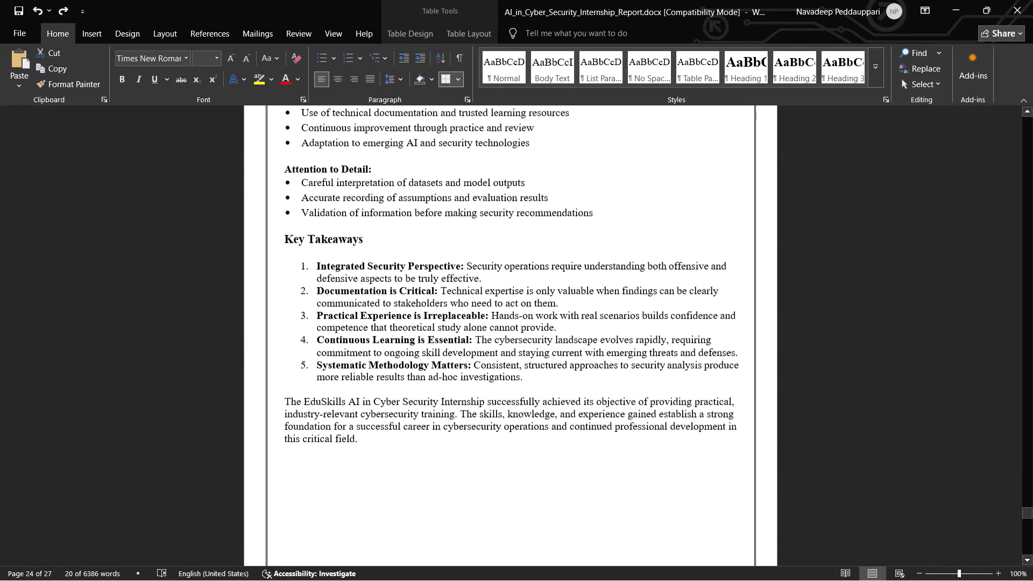
scroll(583, 267, up, 1)
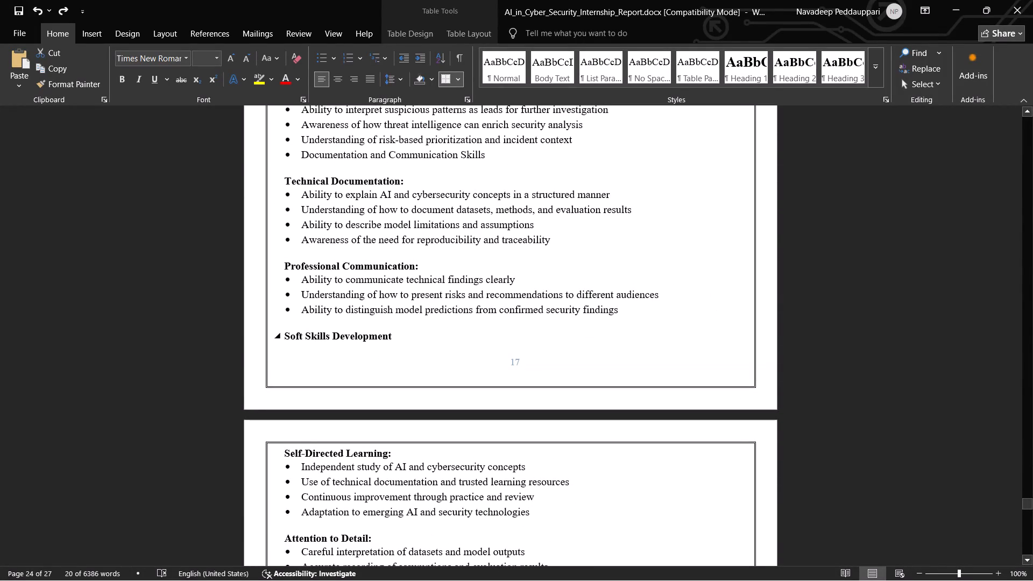
click(285, 337)
key(Return)
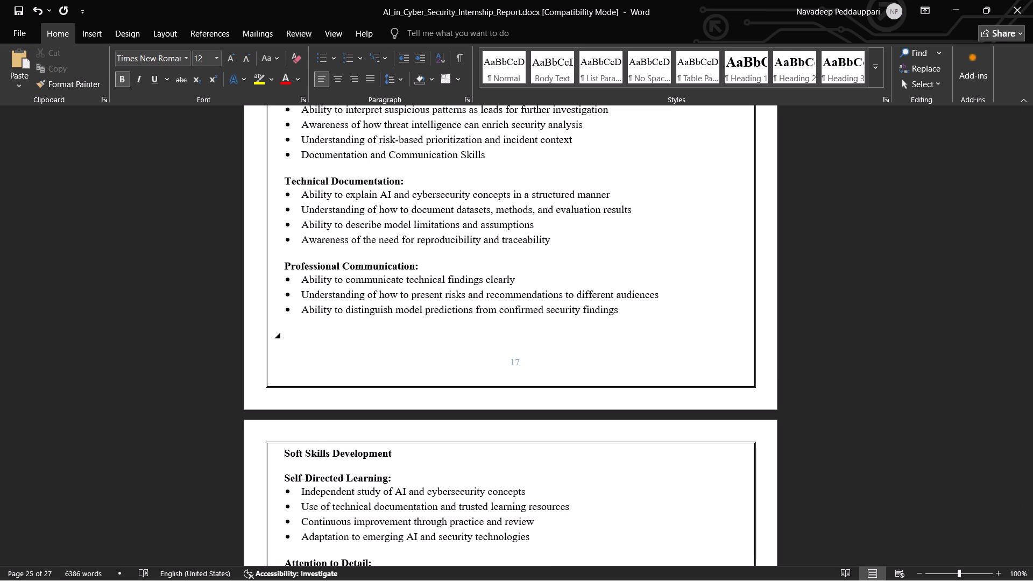
Enlarge the student details table above the Abstract vertically, making its rows taller.
scroll(285, 337, down, 4)
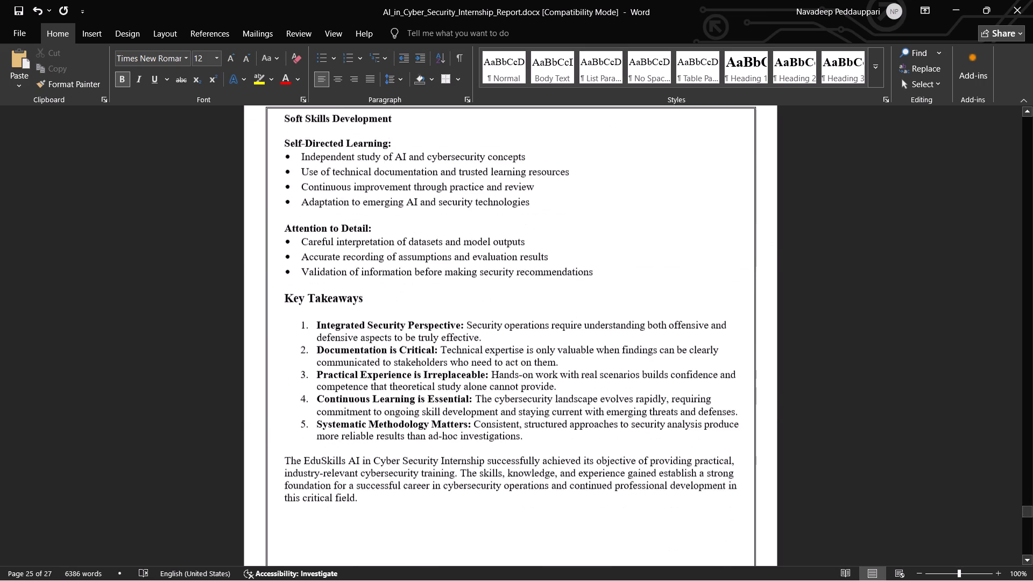
scroll(285, 337, down, 5)
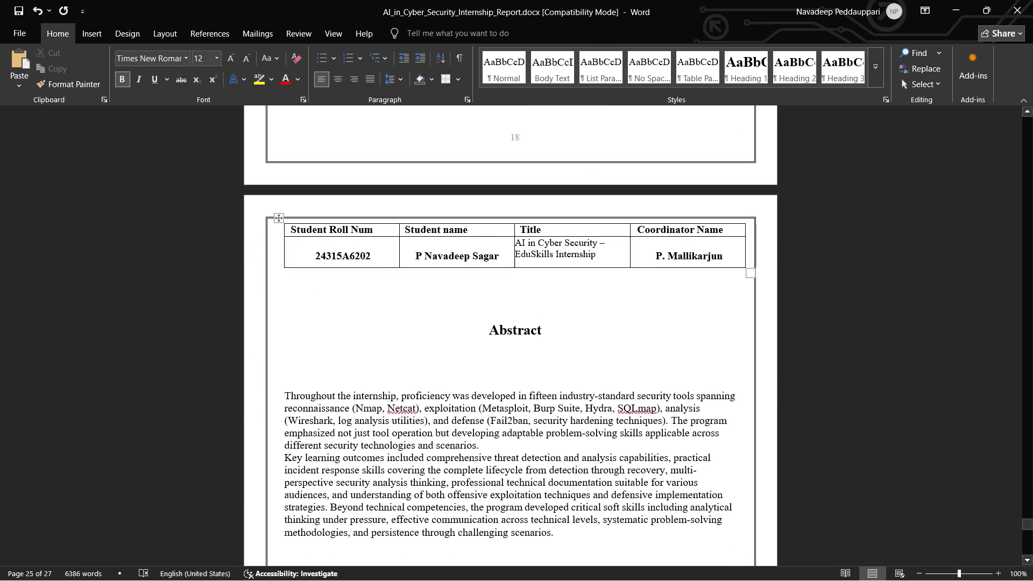
click(752, 276)
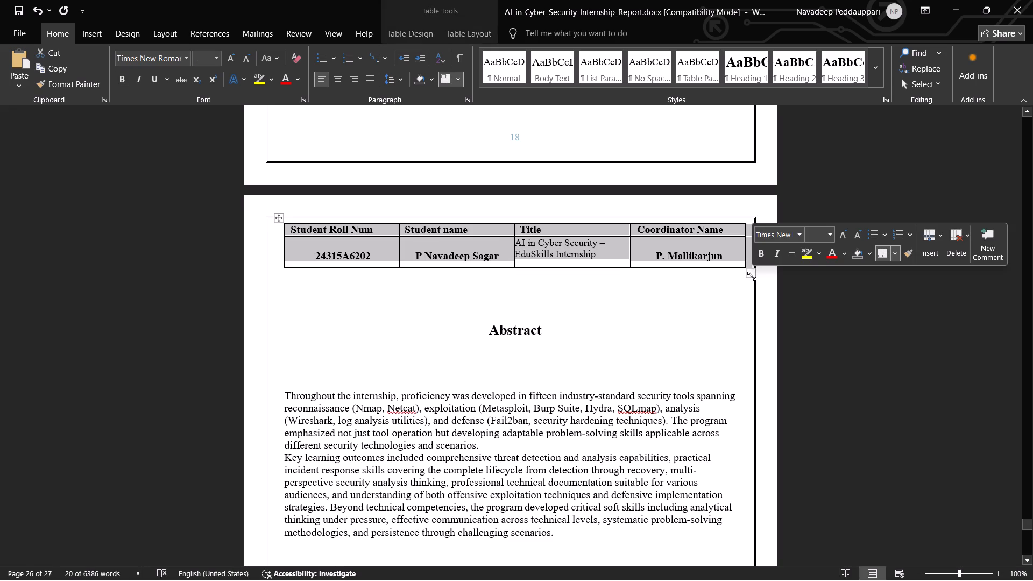
drag(752, 276, 745, 287)
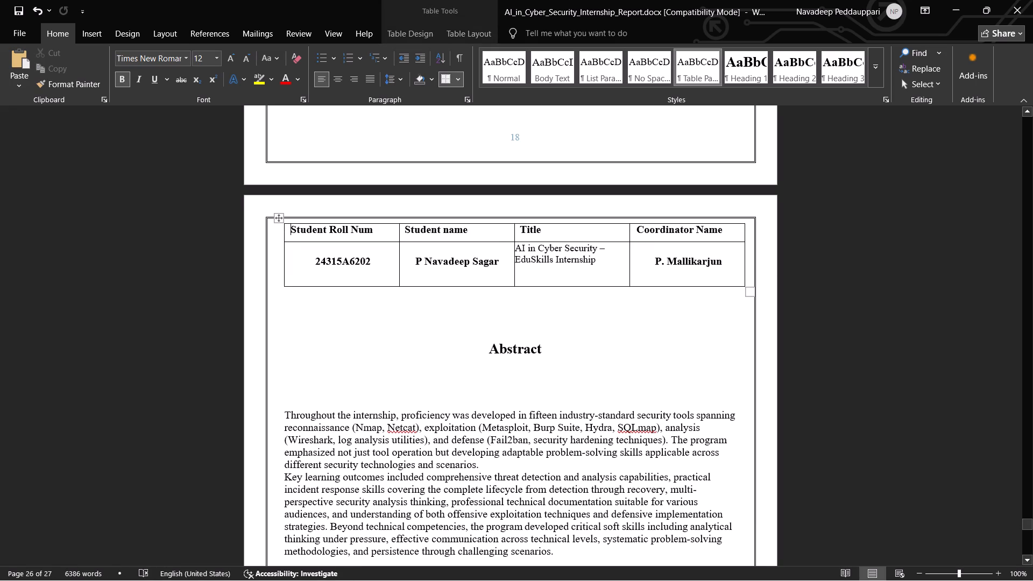
Move the student details table slightly lower on the Abstract page, leaving a gap below the top page border.
drag(277, 218, 275, 230)
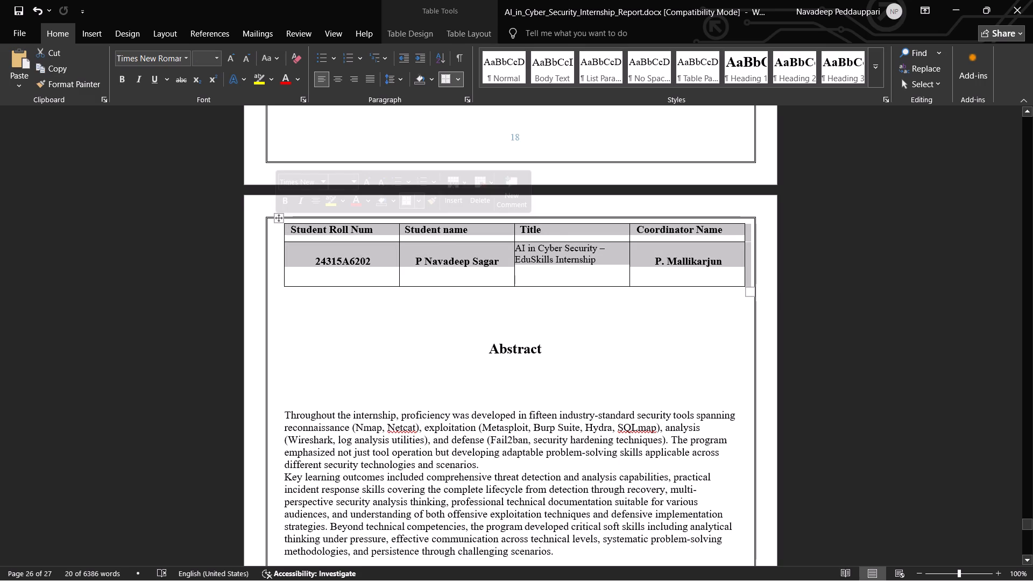
drag(555, 224, 555, 229)
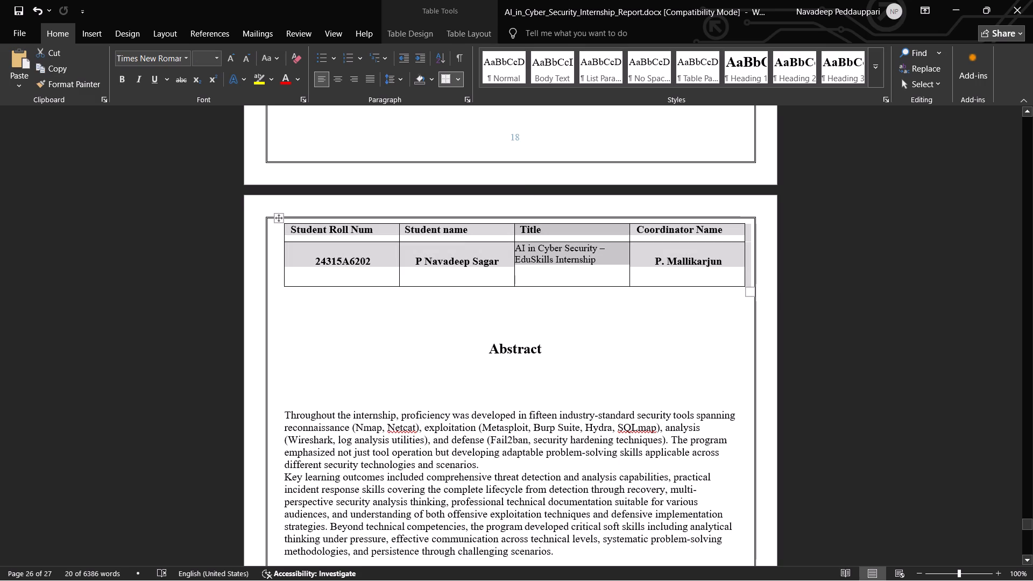
drag(555, 229, 554, 236)
click(544, 240)
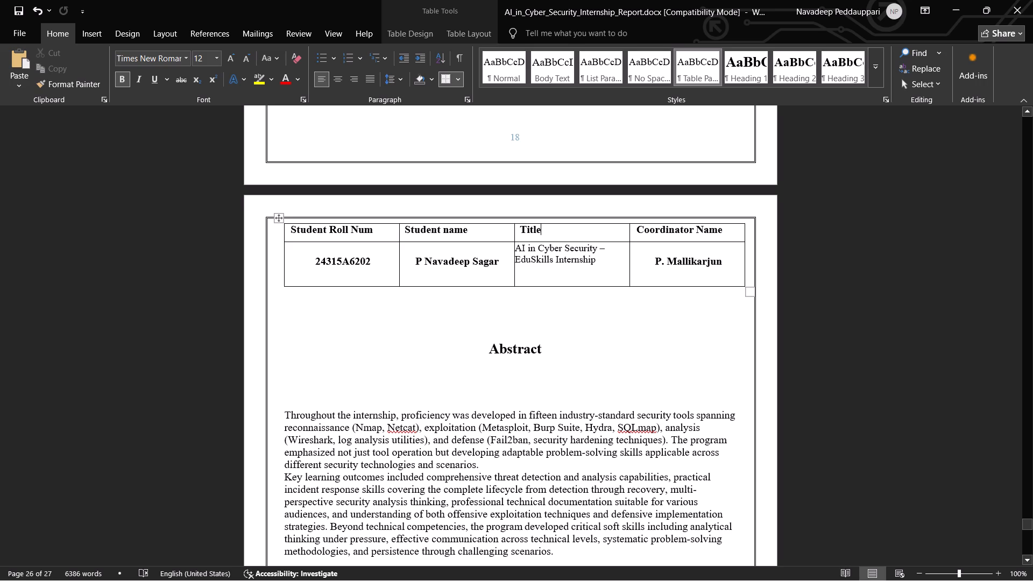
drag(281, 219, 280, 249)
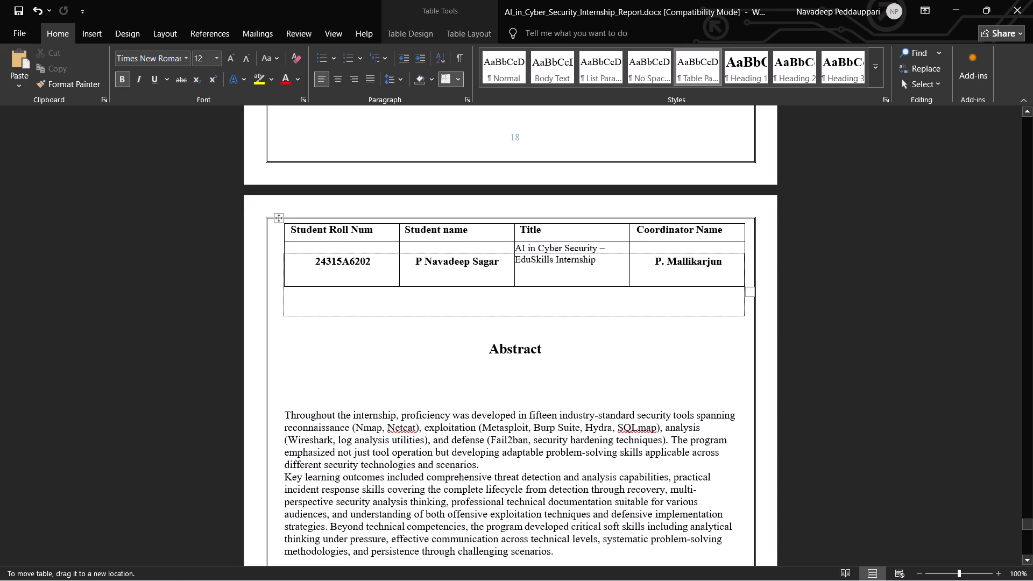
drag(280, 249, 278, 238)
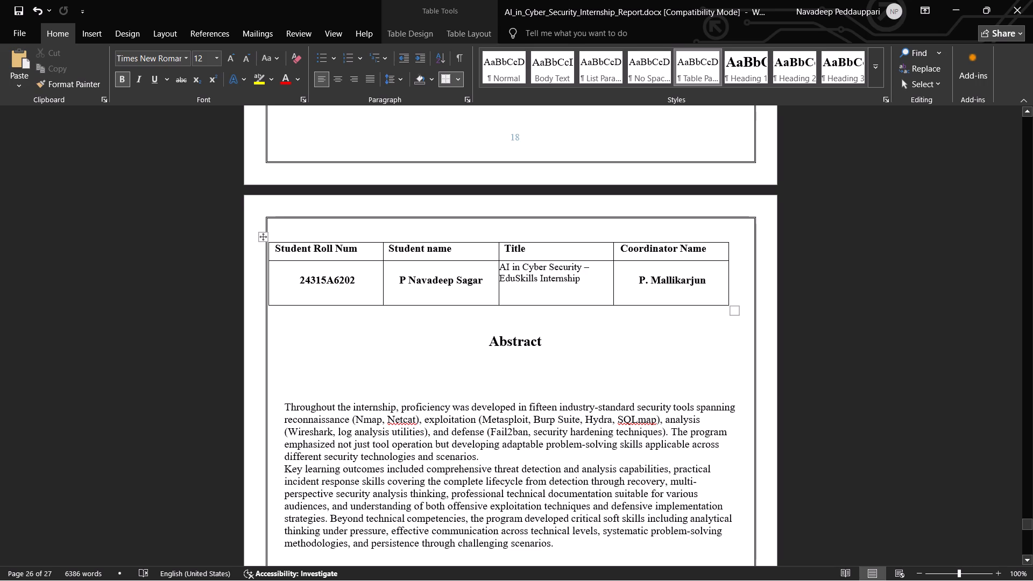
drag(265, 239, 278, 233)
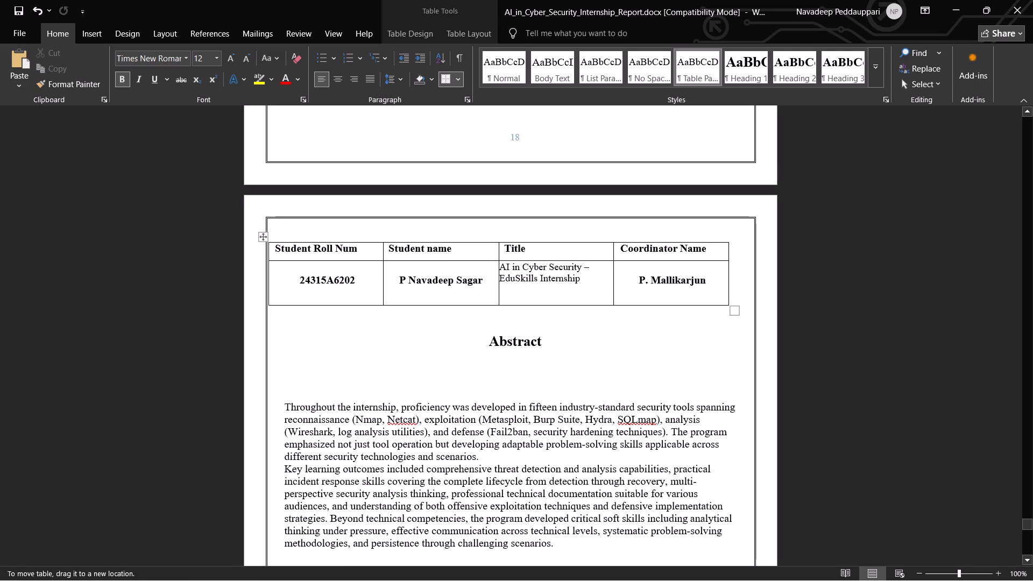
drag(278, 233, 277, 225)
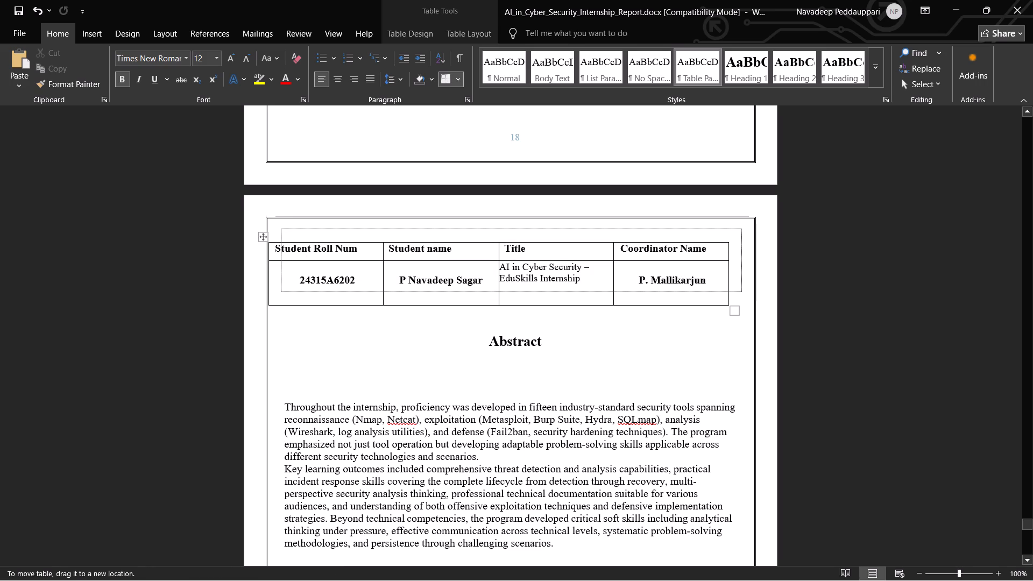
drag(277, 225, 275, 231)
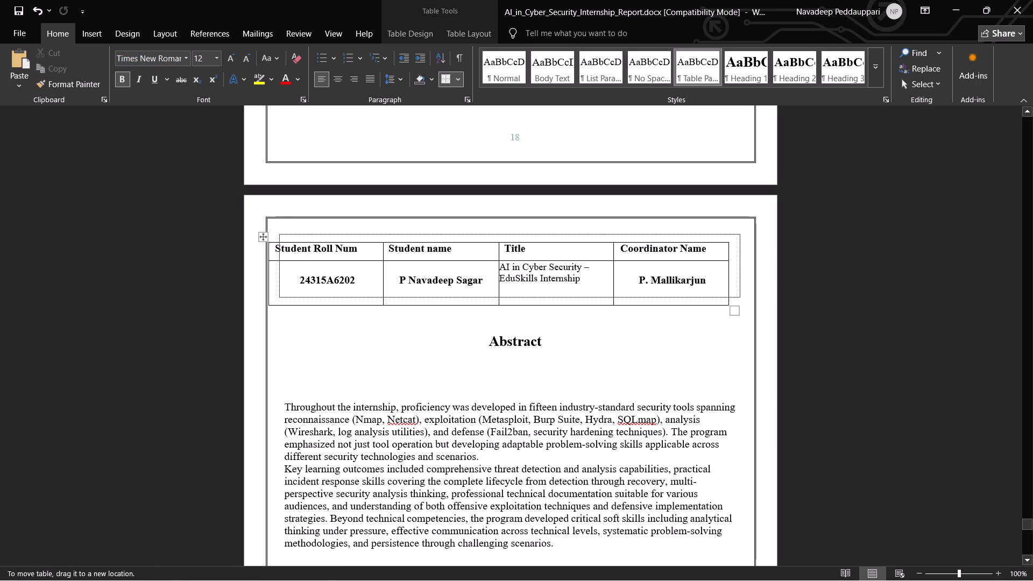
drag(275, 231, 276, 231)
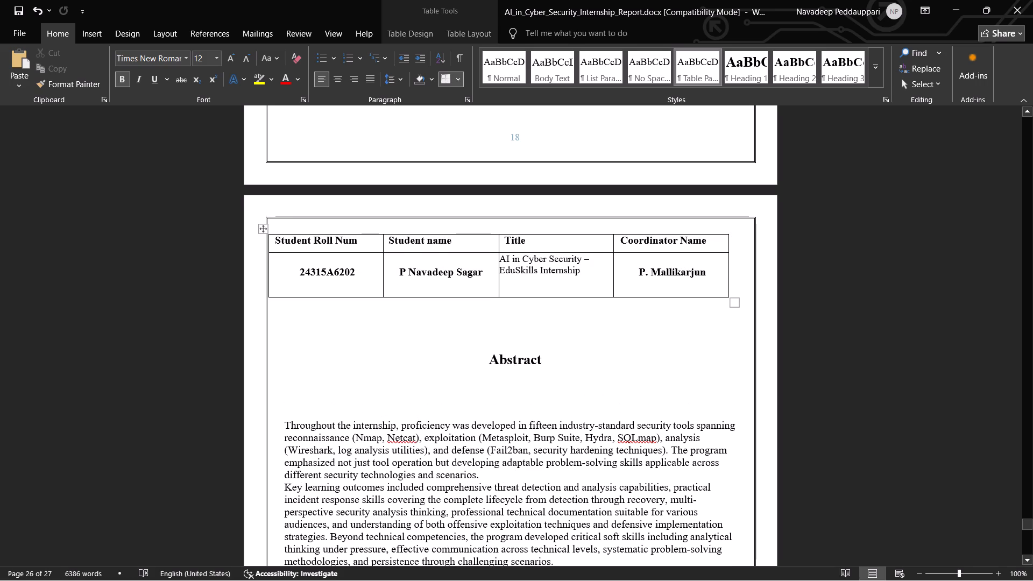
Add a space on the blank line between the student details table and the Abstract heading.
click(741, 288)
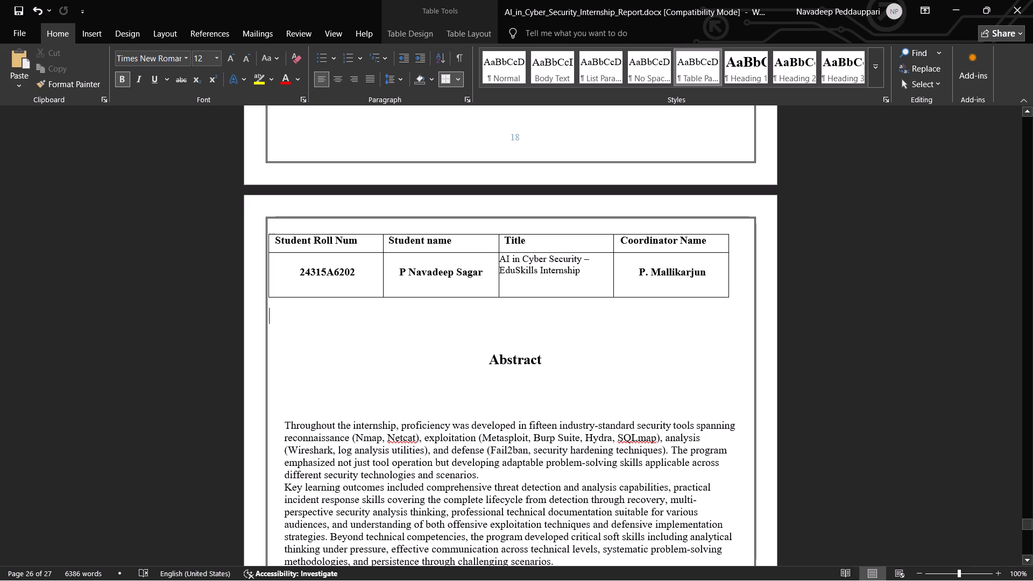
click(741, 288)
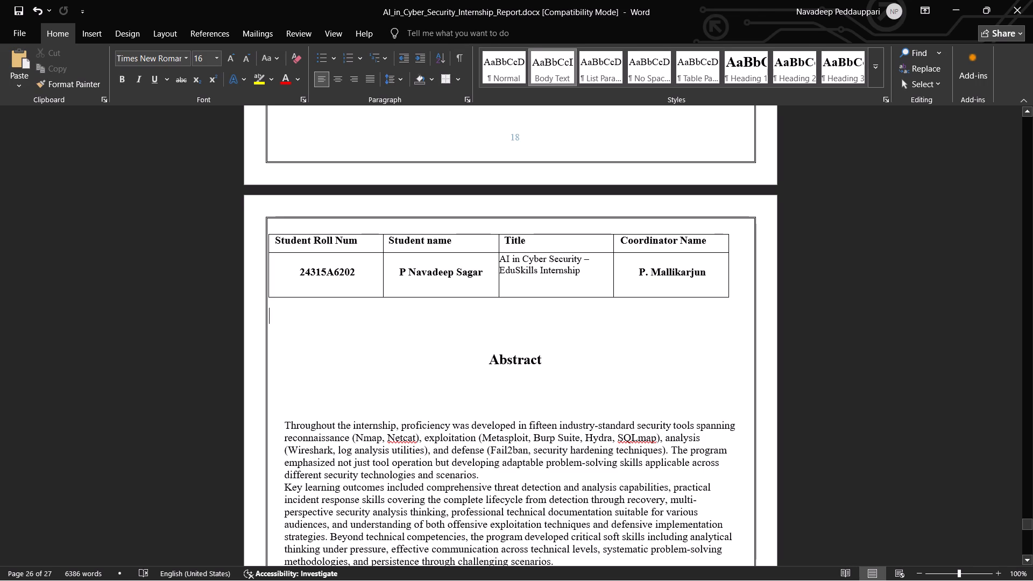
key(Left)
key(space)
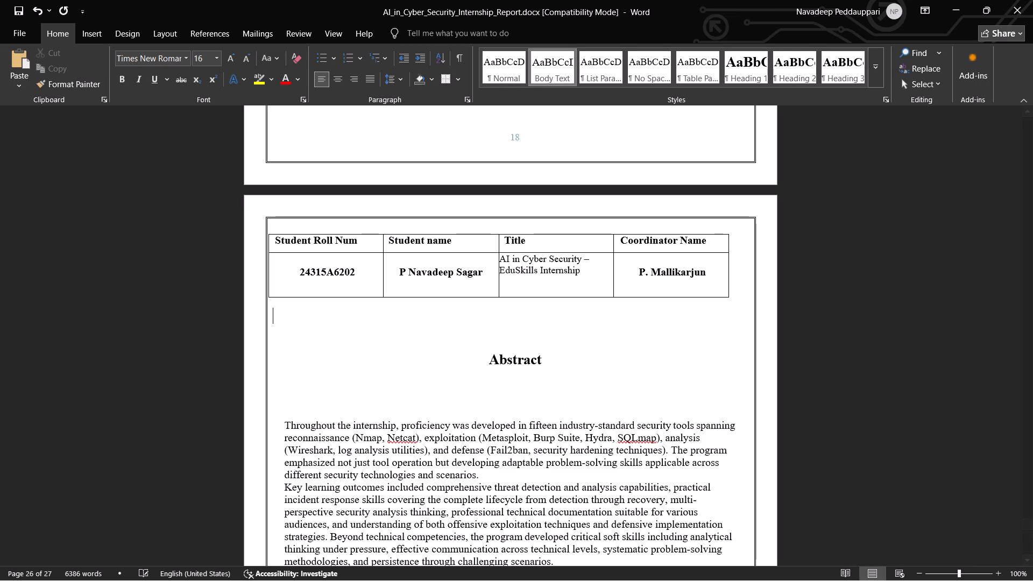
Enlarge the student details table above the Abstract so it nearly spans the page border's width, with slightly taller rows.
key(Up)
key(Left)
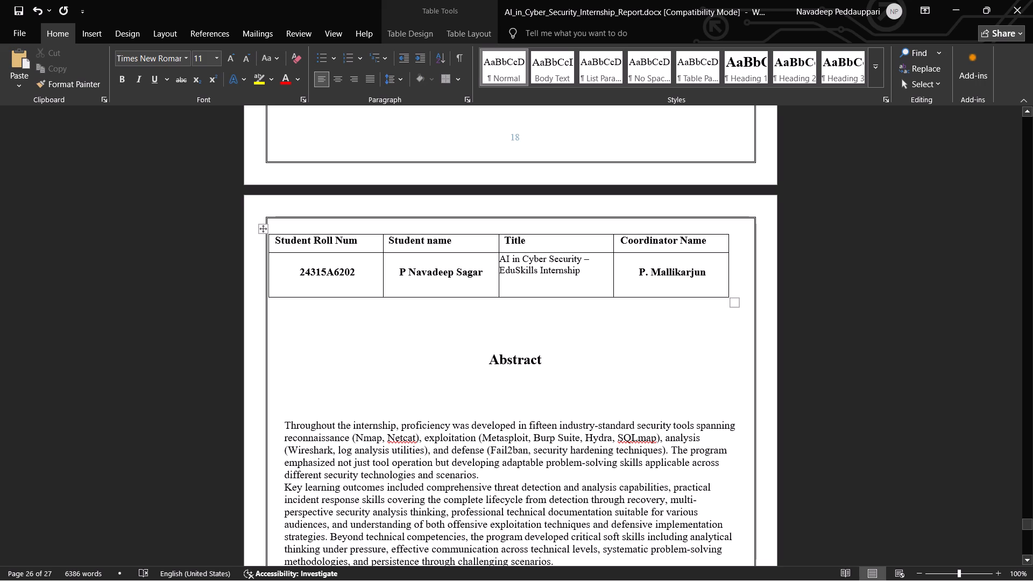
drag(733, 303, 752, 306)
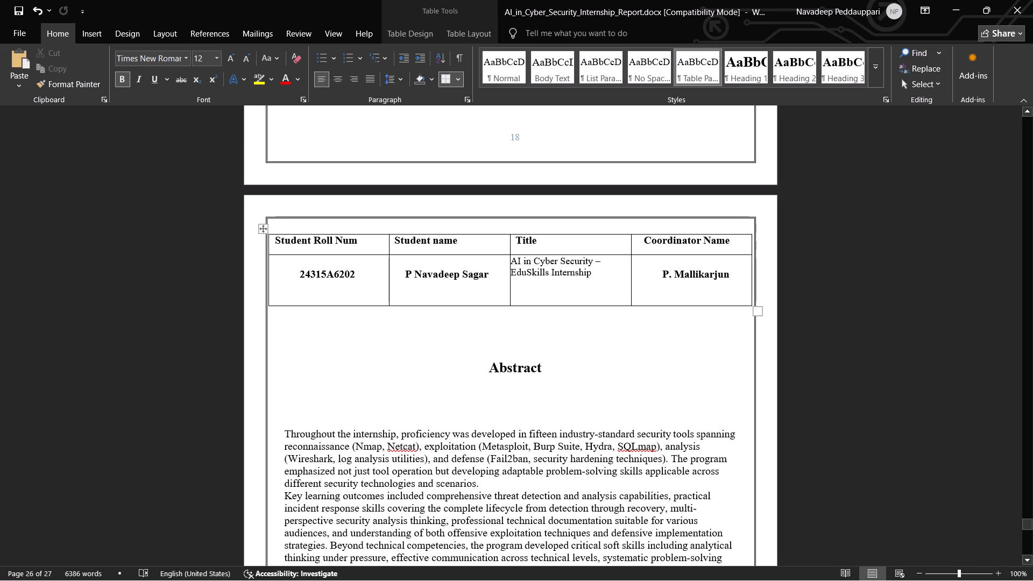
Pull the outer left and right edges of the student details table slightly inward from the page border.
click(278, 240)
click(268, 245)
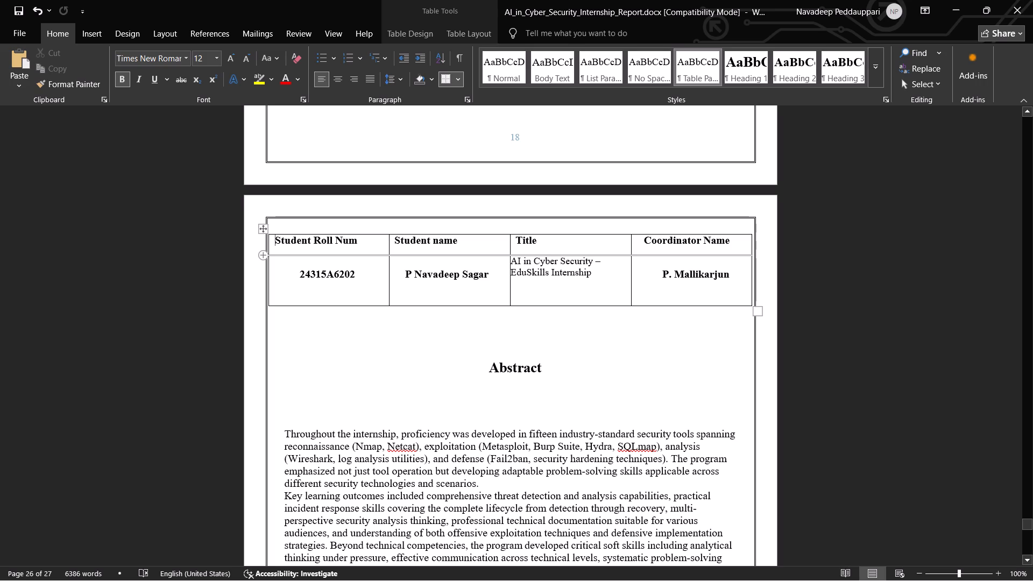
double_click(268, 245)
click(268, 245)
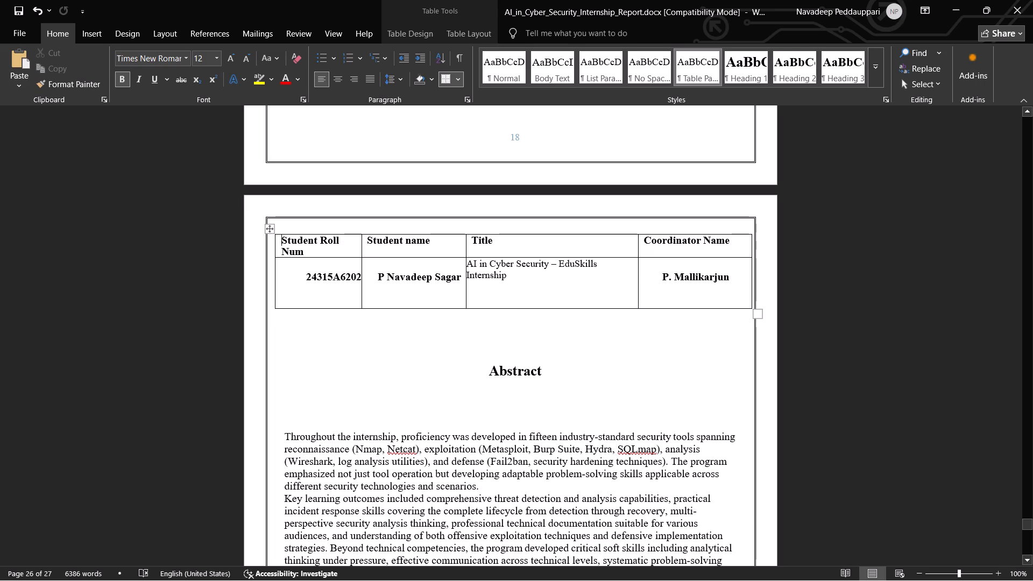
click(752, 250)
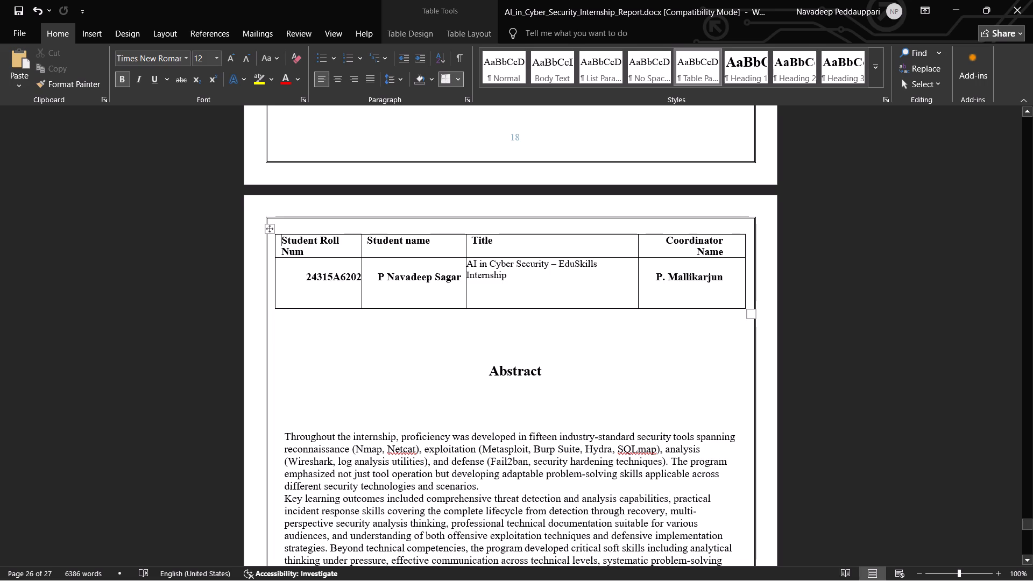
Adjust the student details table's inner column boundaries so that every header fits on one line.
drag(464, 250, 489, 250)
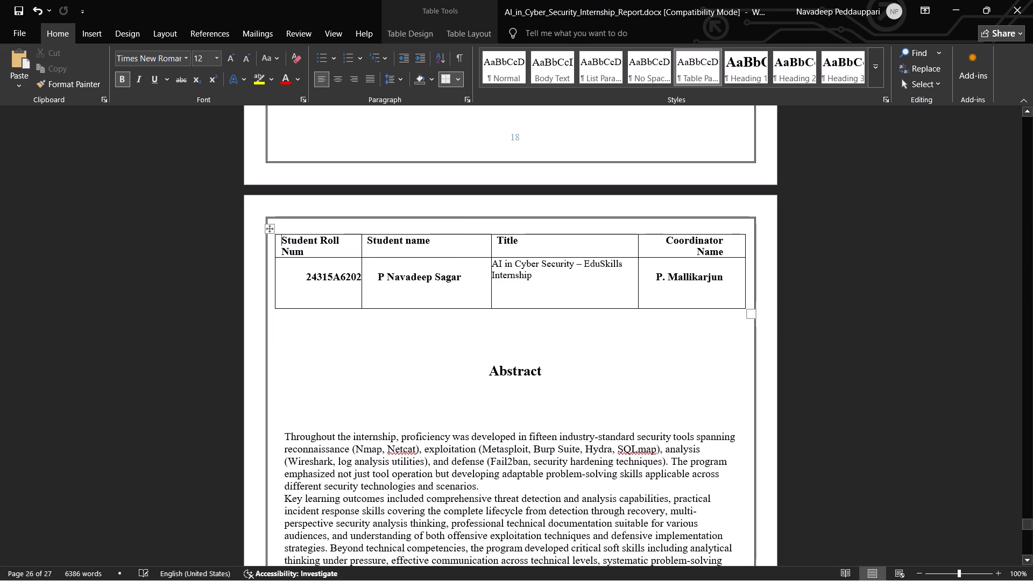
click(362, 250)
drag(362, 250, 371, 250)
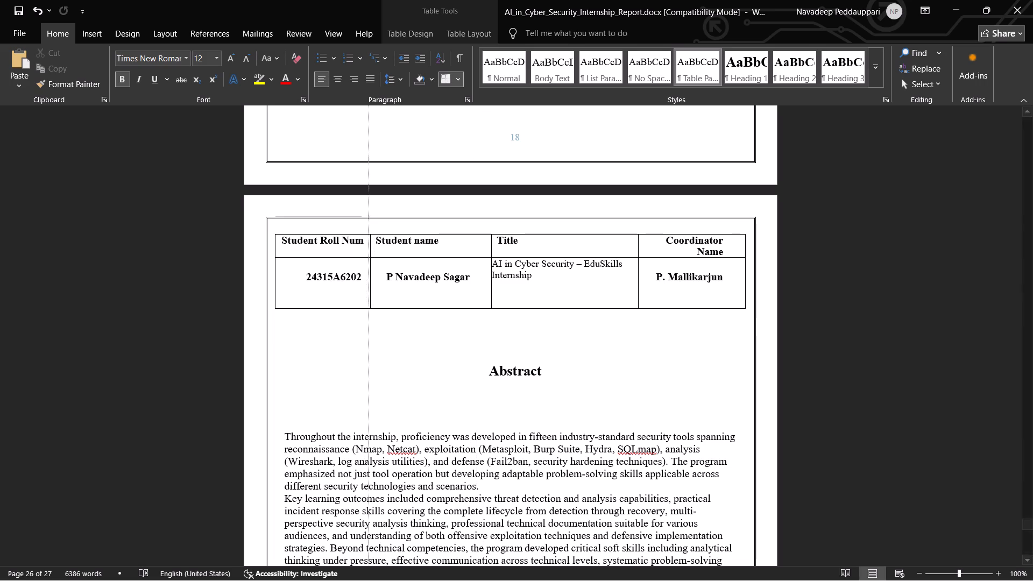
drag(371, 250, 378, 250)
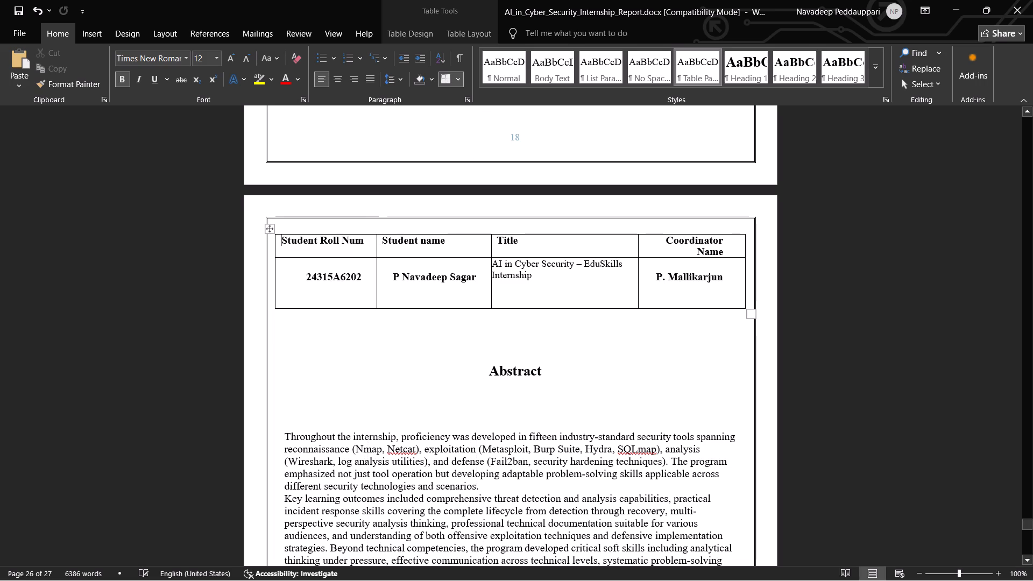
drag(636, 249, 625, 251)
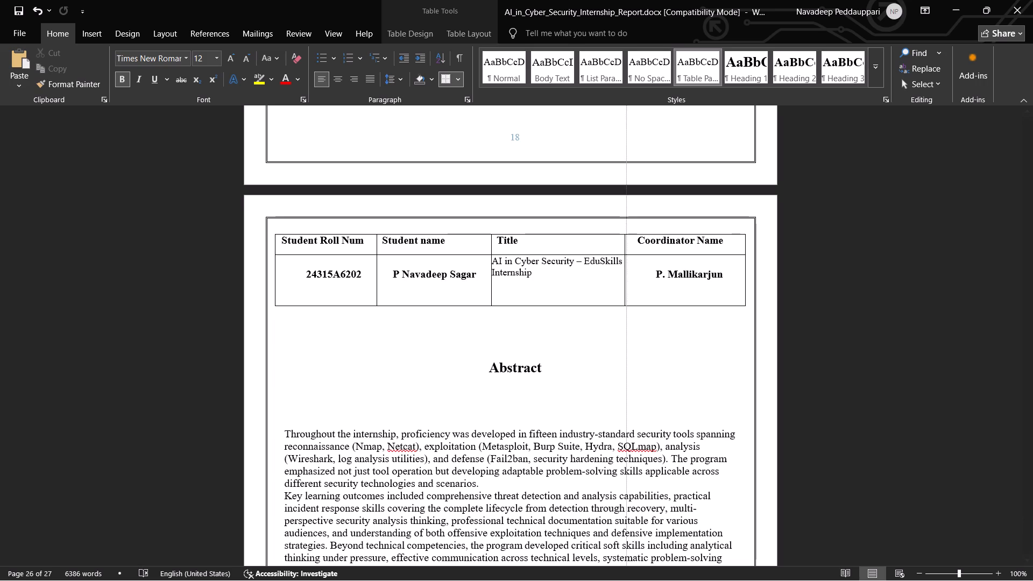
drag(625, 251, 626, 251)
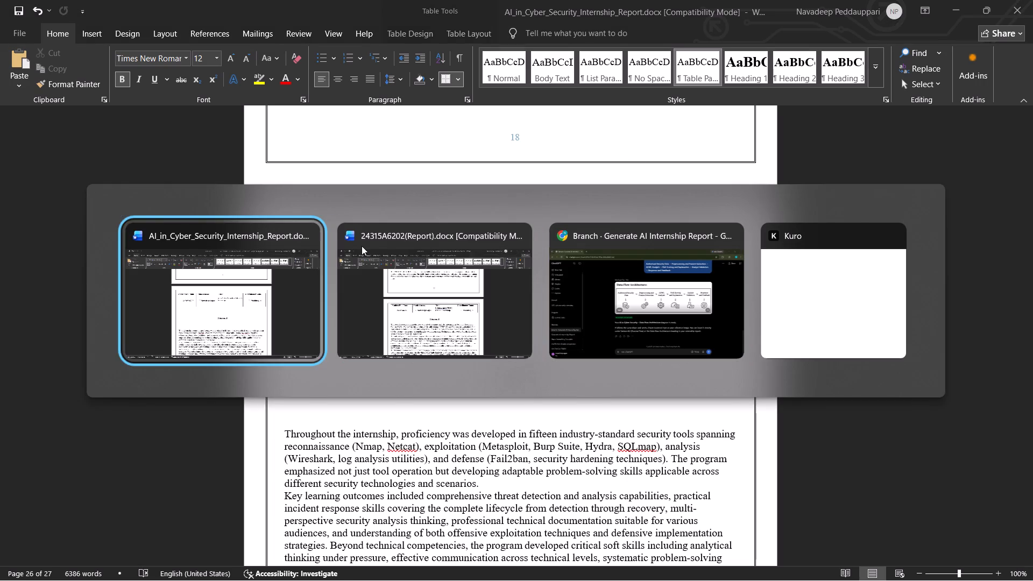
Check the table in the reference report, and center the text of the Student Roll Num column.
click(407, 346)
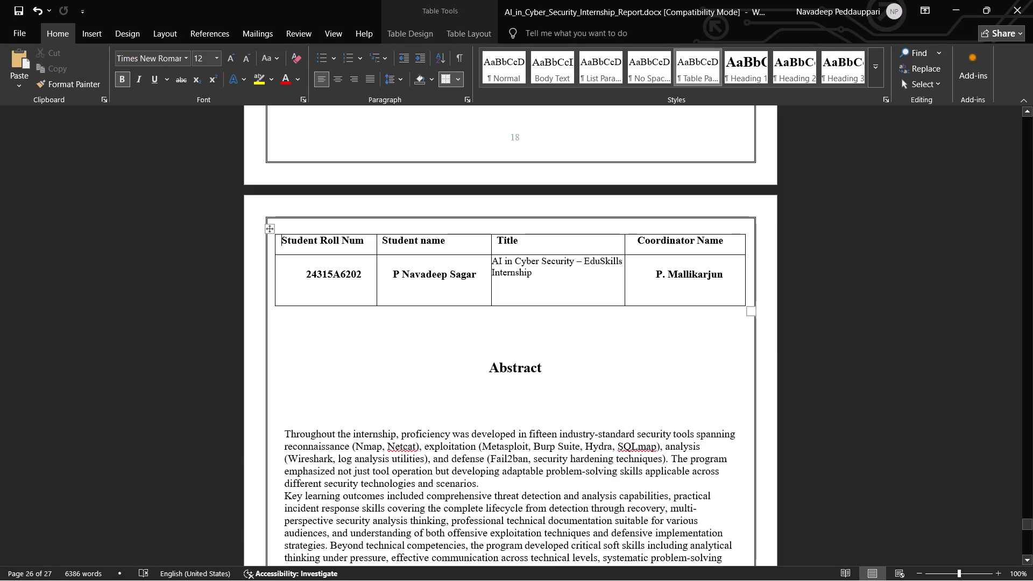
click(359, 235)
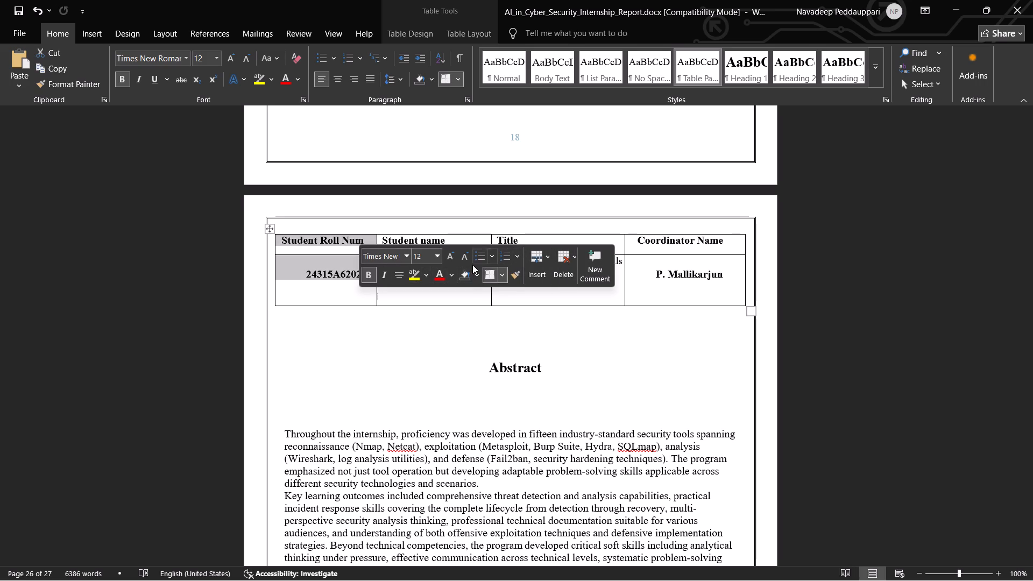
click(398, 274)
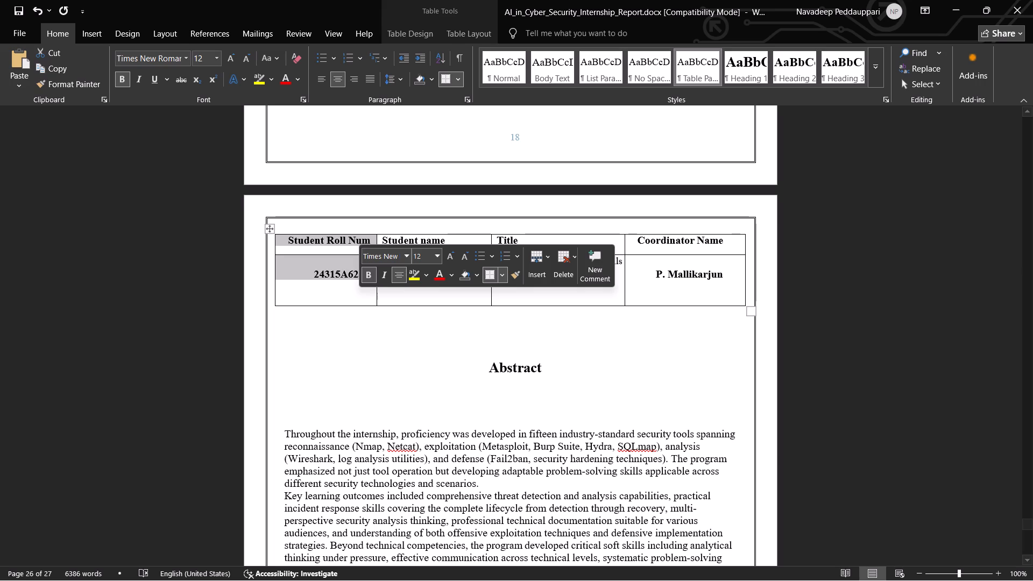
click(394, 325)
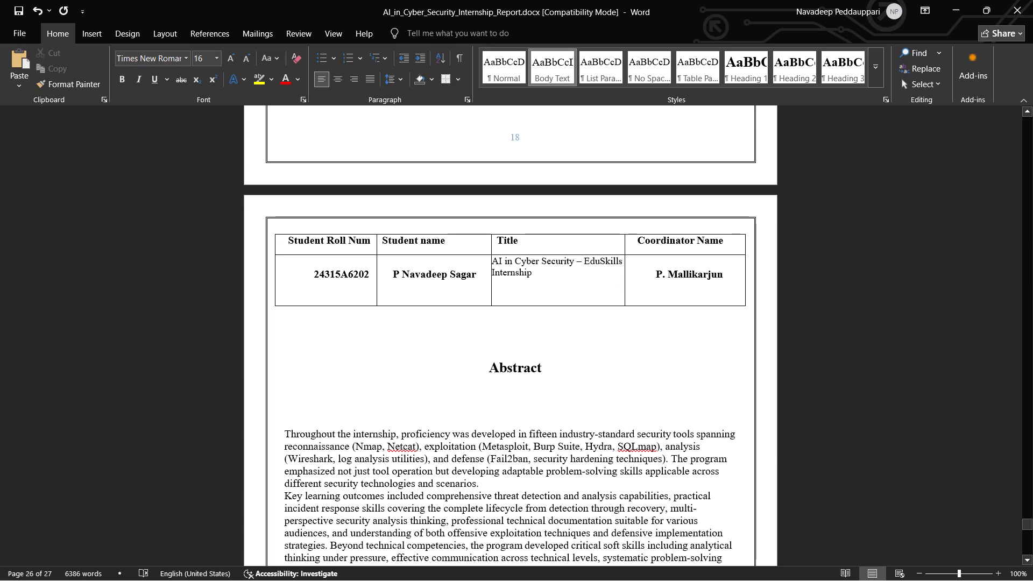
Clear the indents and centering from both cells of the Student Roll Num column so the text sits flush left.
click(376, 282)
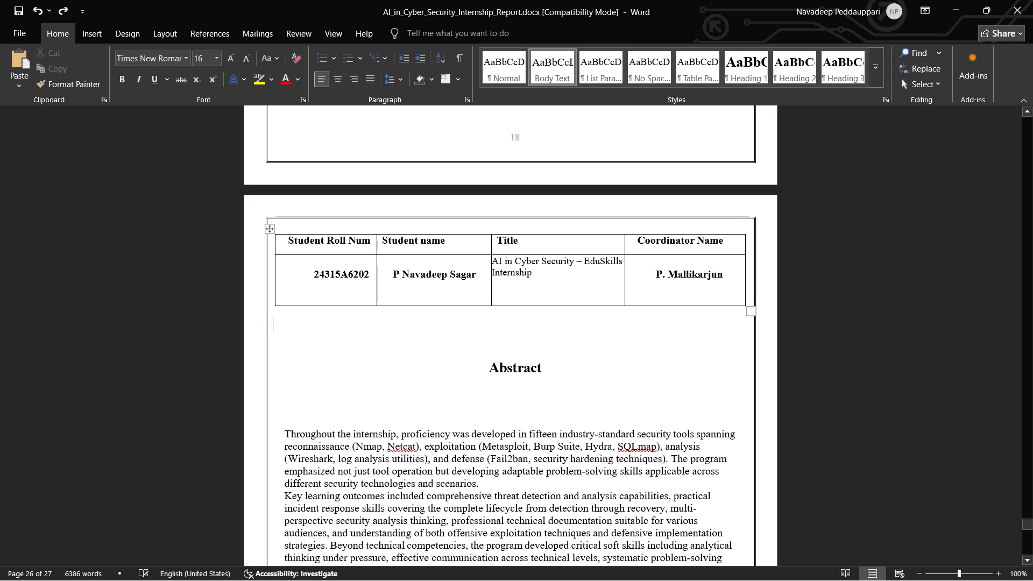
click(315, 275)
key(BackSpace)
key(BackSpace)
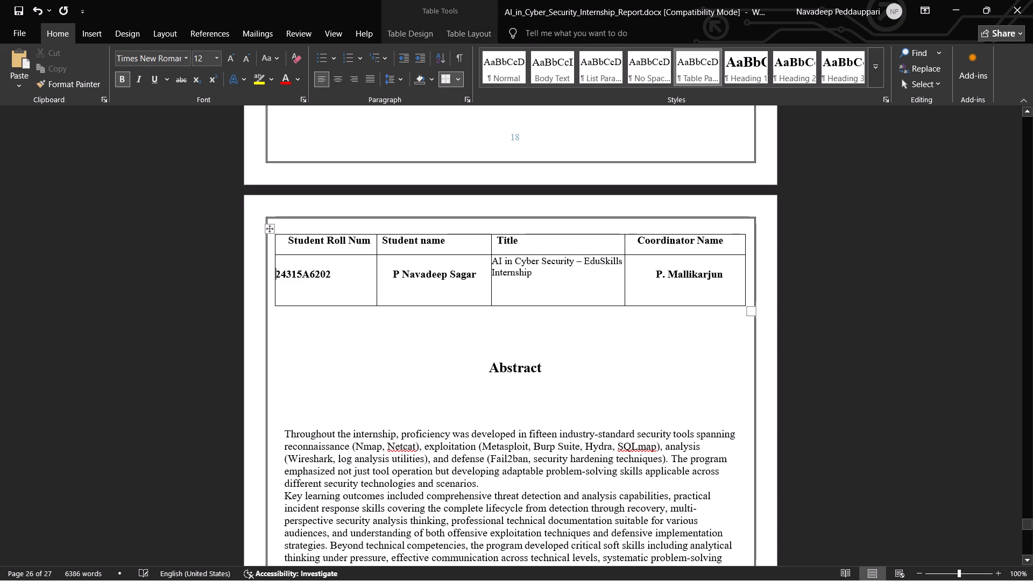
click(289, 239)
key(BackSpace)
key(BackSpace)
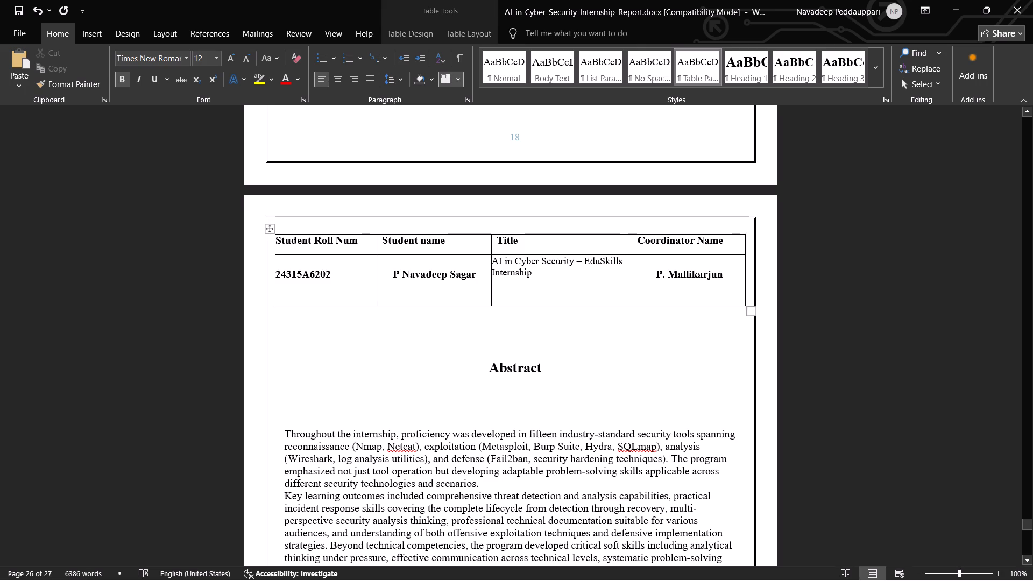
click(313, 236)
click(313, 236)
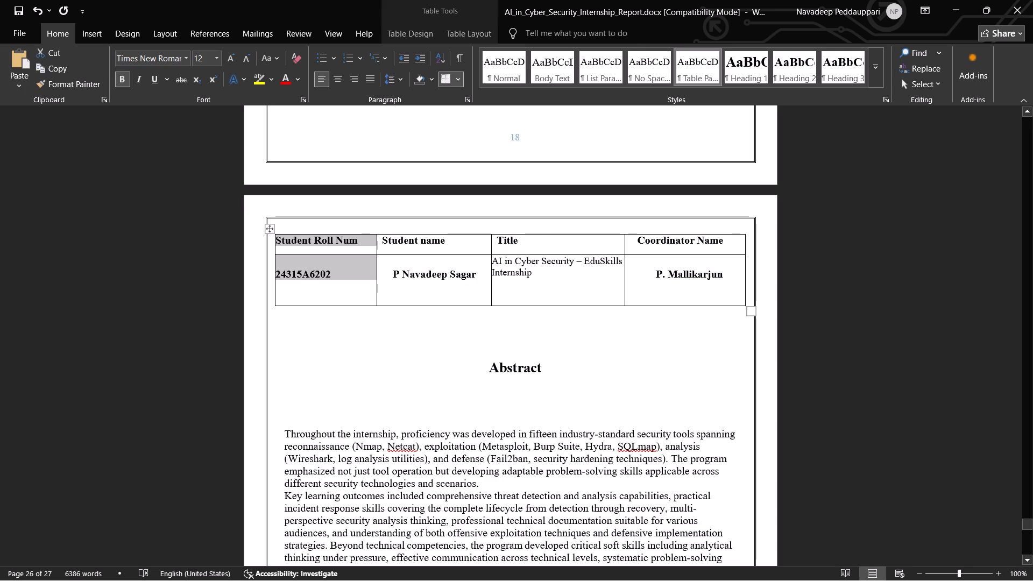
Remove the left indents from the header and value cells of the Student name column.
click(381, 243)
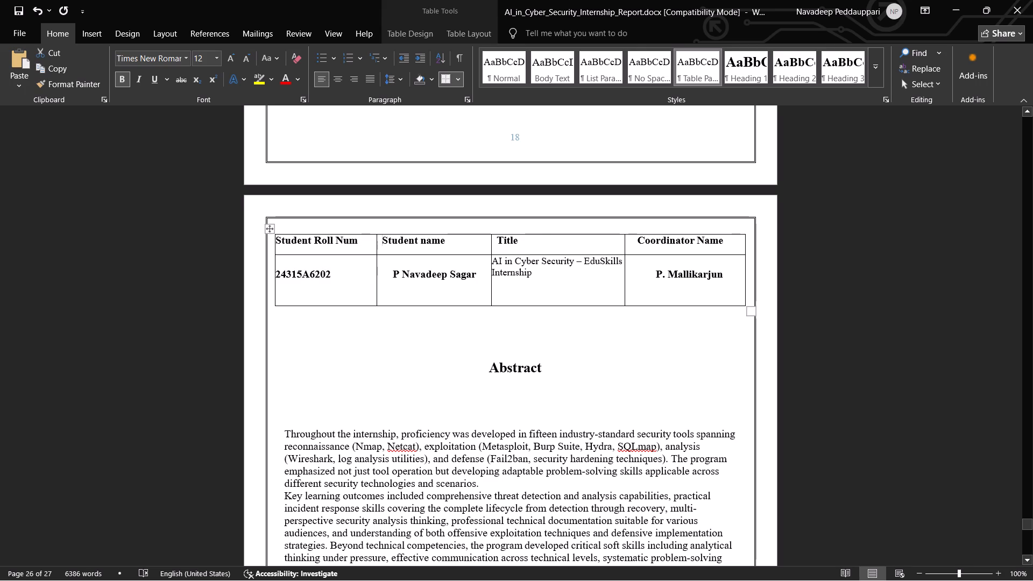
key(BackSpace)
key(BackSpace)
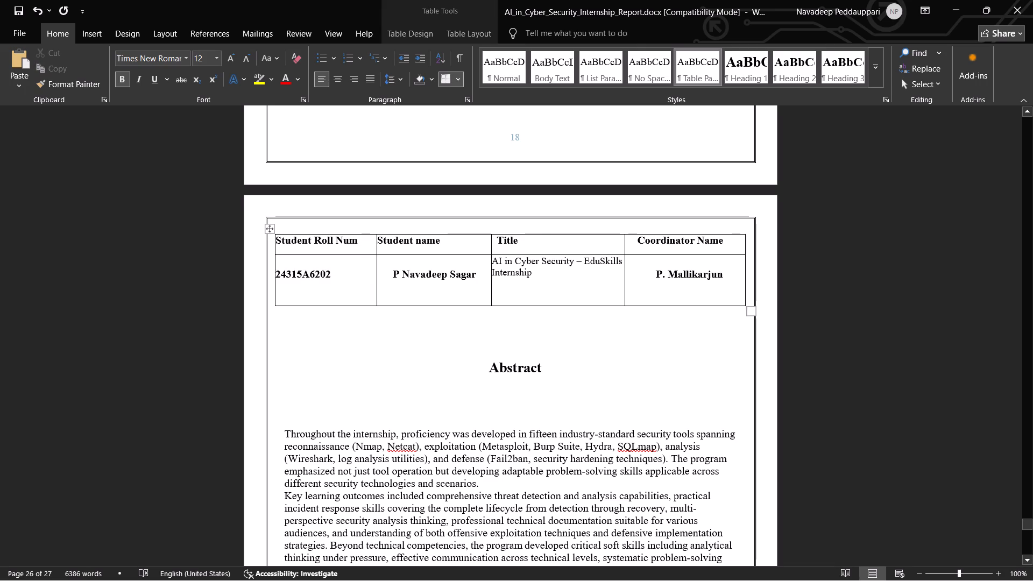
key(Down)
key(BackSpace)
key(Down)
key(Up)
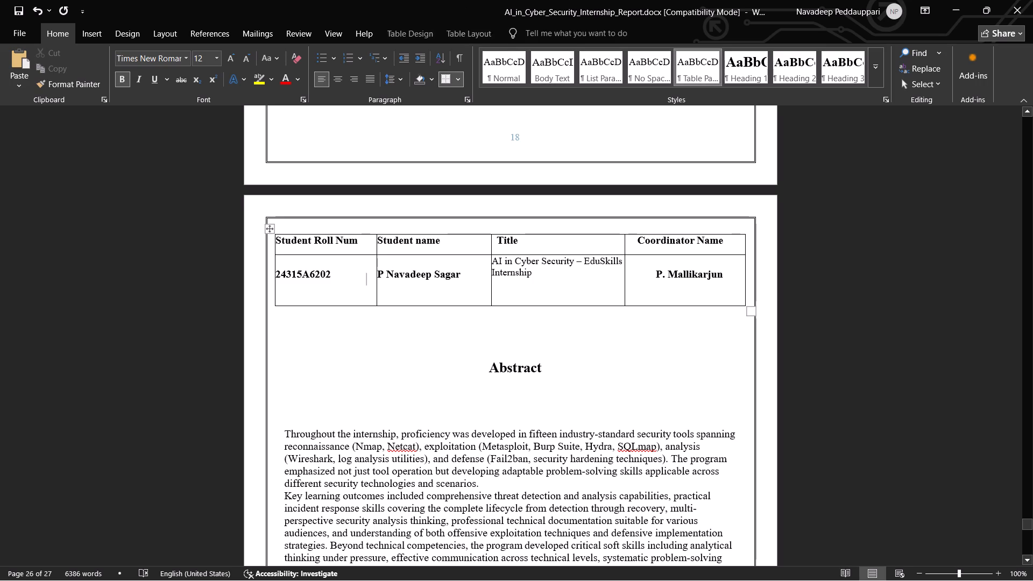
Remove the left indent from the Title header so it lines up with the internship title below it.
key(Up)
key(Right)
key(Right)
key(Right)
key(Right)
key(Right)
key(Right)
key(Right)
key(Right)
key(Right)
key(Right)
key(Right)
key(Right)
key(Right)
key(Right)
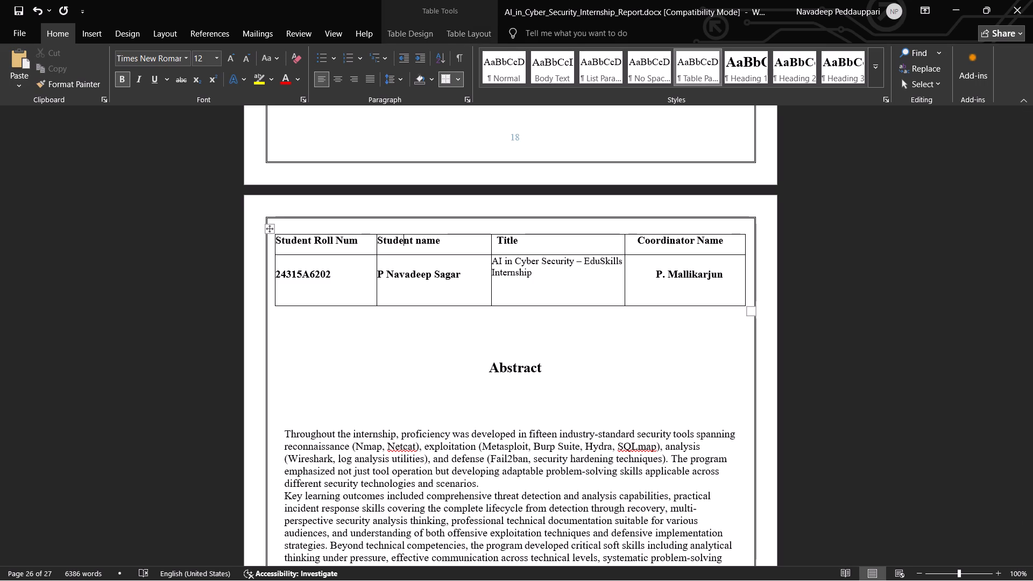
key(Down)
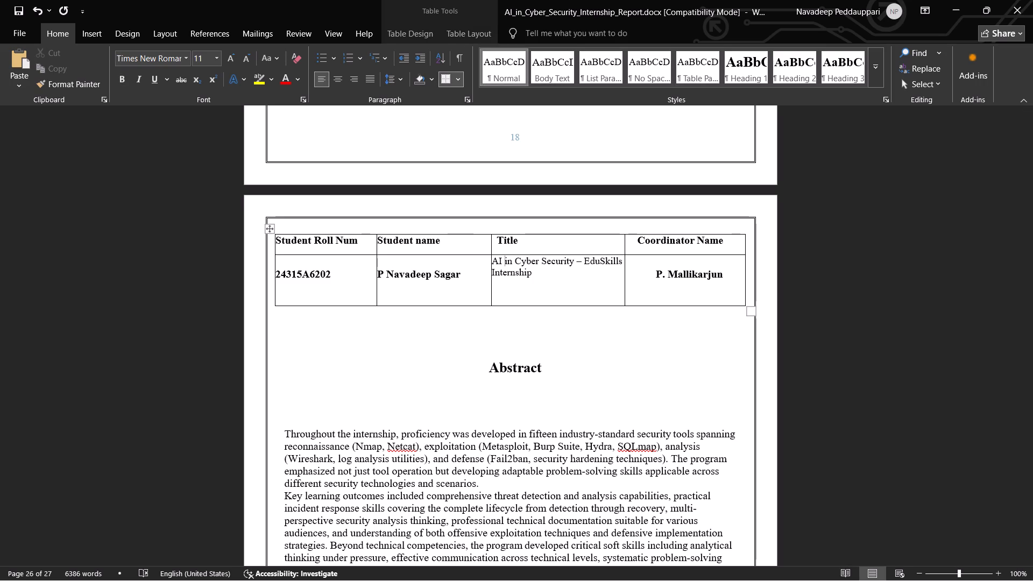
key(Up)
key(Left)
key(BackSpace)
key(Down)
key(BackSpace)
Clear the indents and alignment from both cells of the Coordinator Name column so the text sits flush left.
key(ctrl+Right)
key(ctrl+Right)
key(ctrl+Right)
key(ctrl+Right)
key(ctrl+Right)
key(ctrl+Right)
key(ctrl+Right)
key(ctrl+Right)
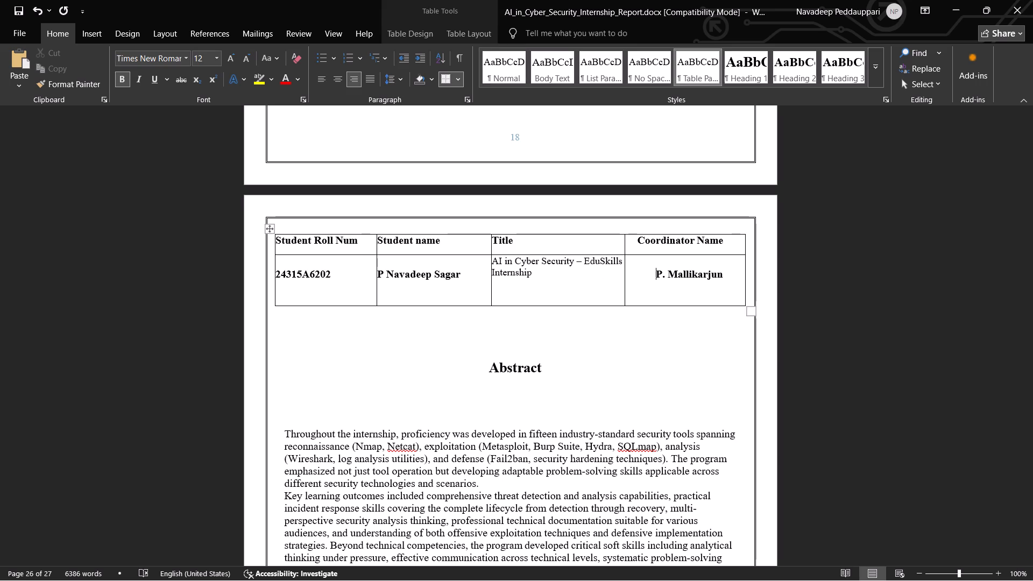
key(BackSpace)
key(BackSpace)
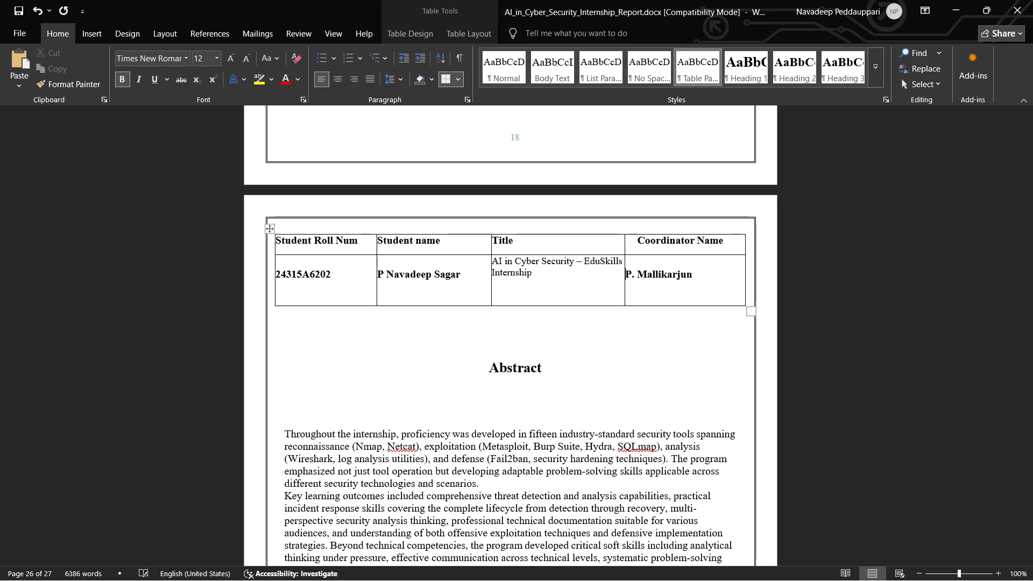
key(Up)
key(BackSpace)
key(BackSpace)
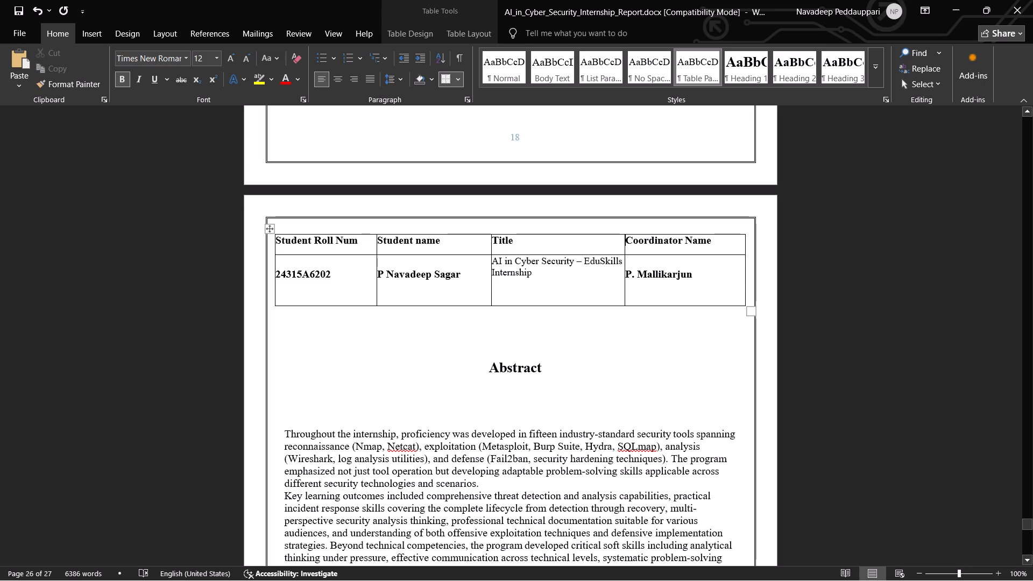
Center the text in all cells of the student details table horizontally.
drag(277, 239, 692, 281)
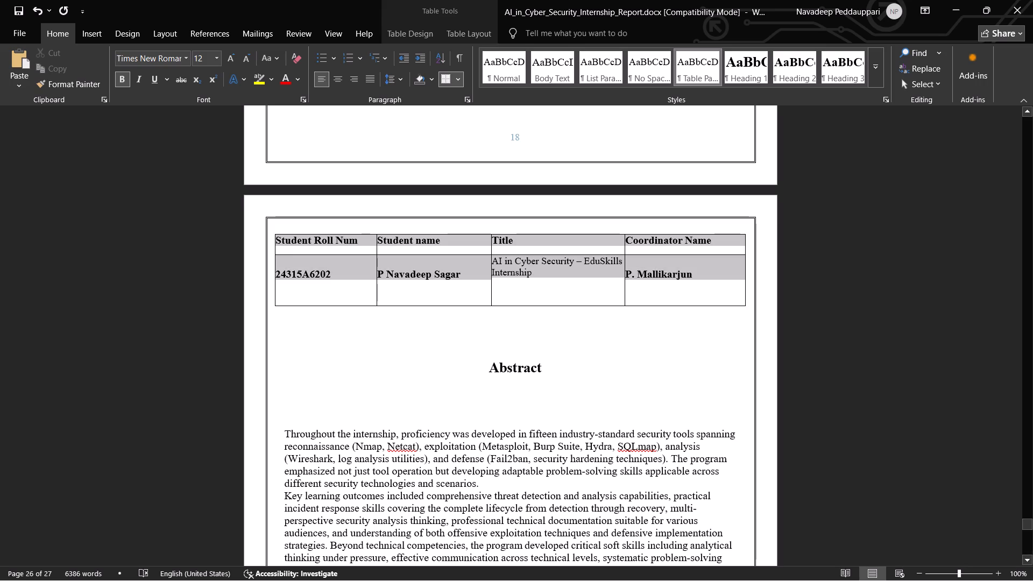
drag(692, 281, 697, 280)
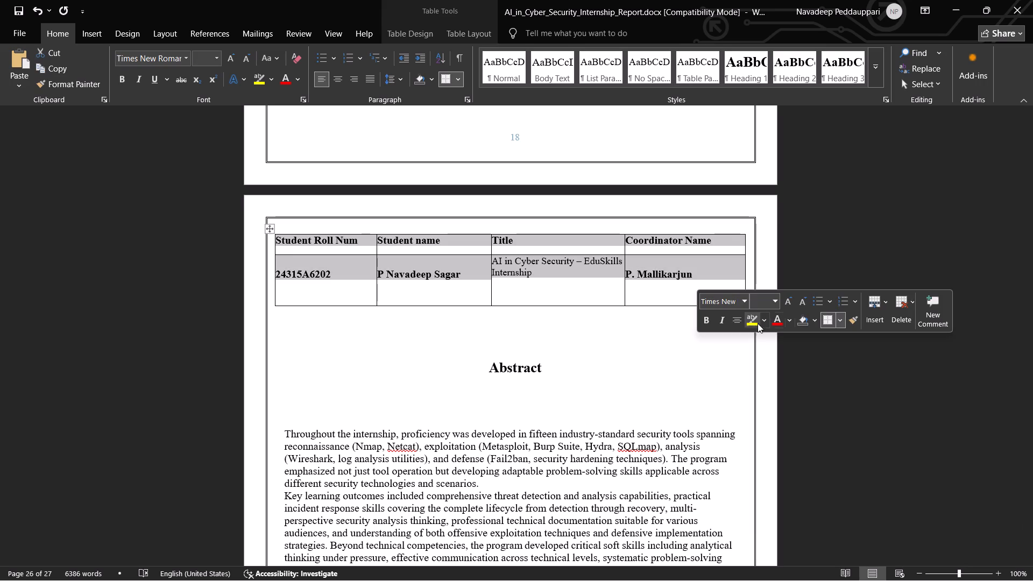
click(736, 322)
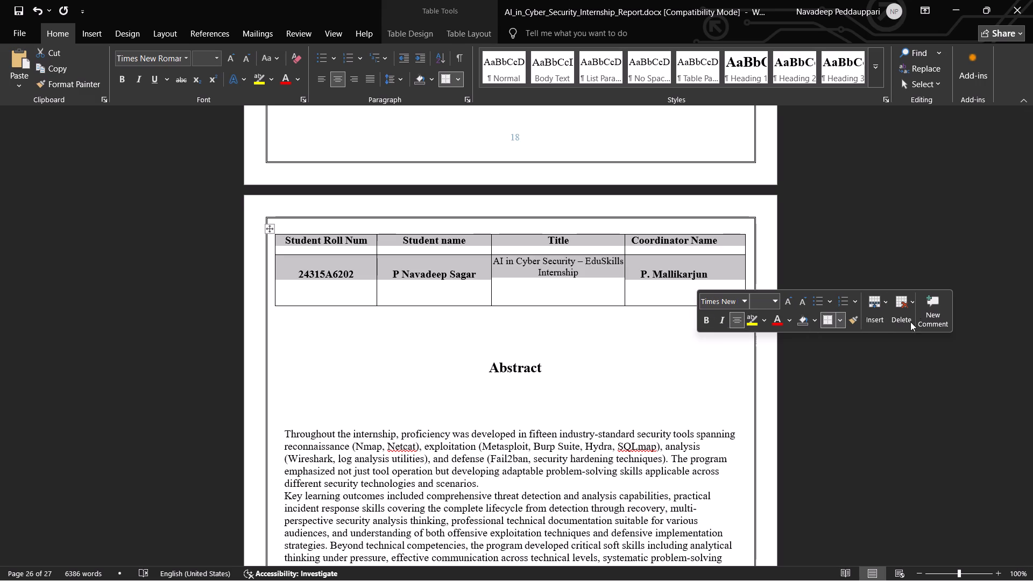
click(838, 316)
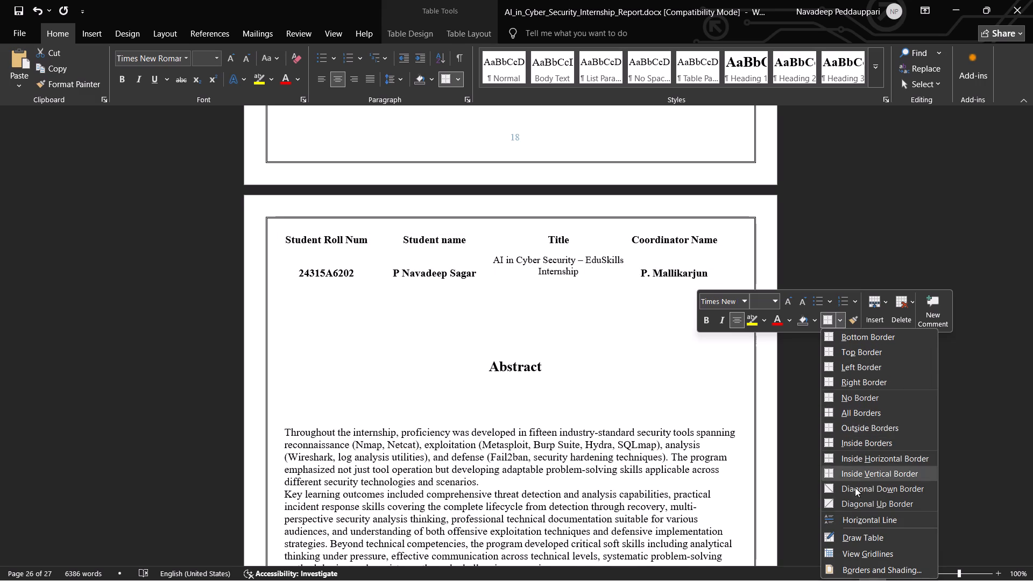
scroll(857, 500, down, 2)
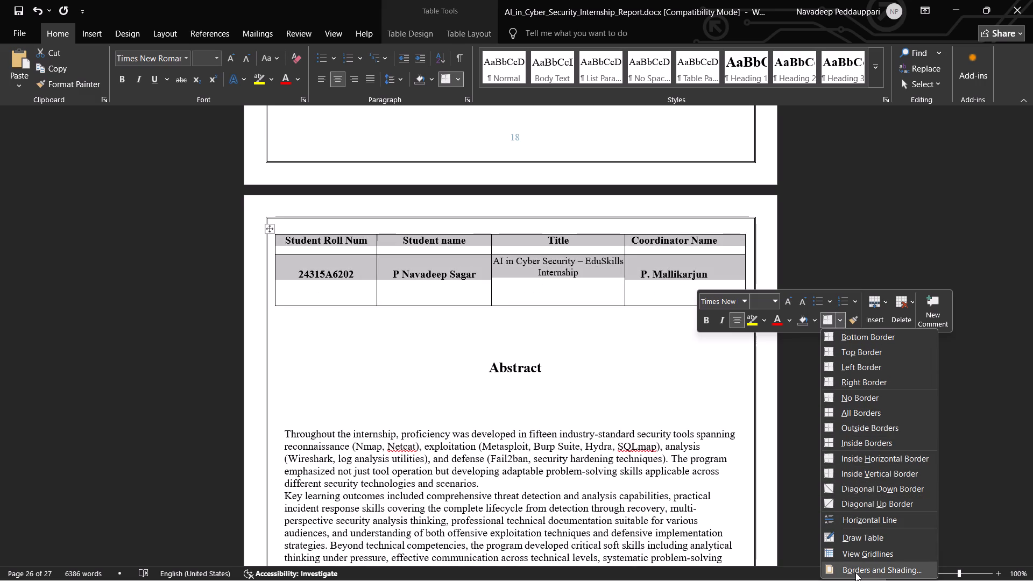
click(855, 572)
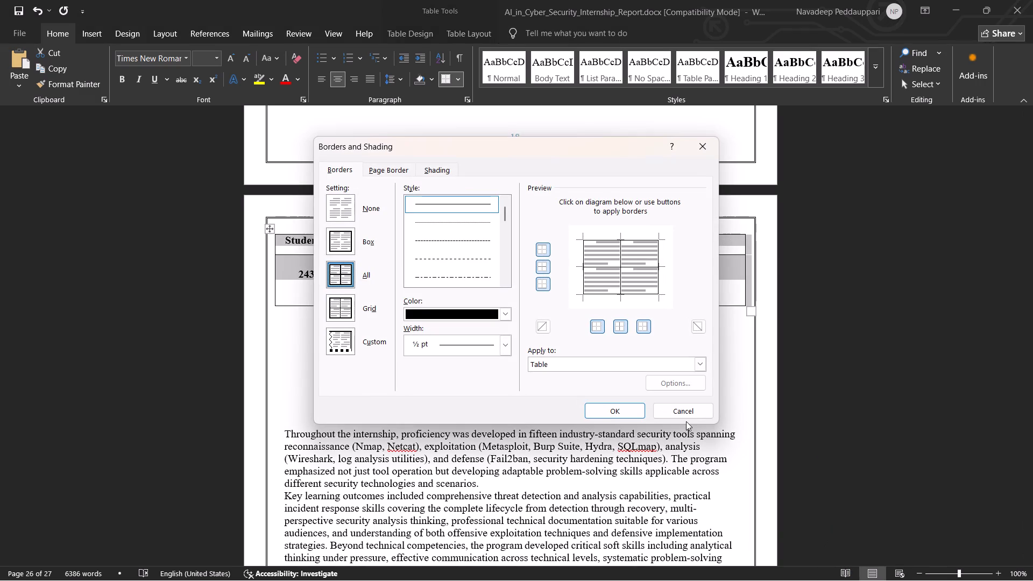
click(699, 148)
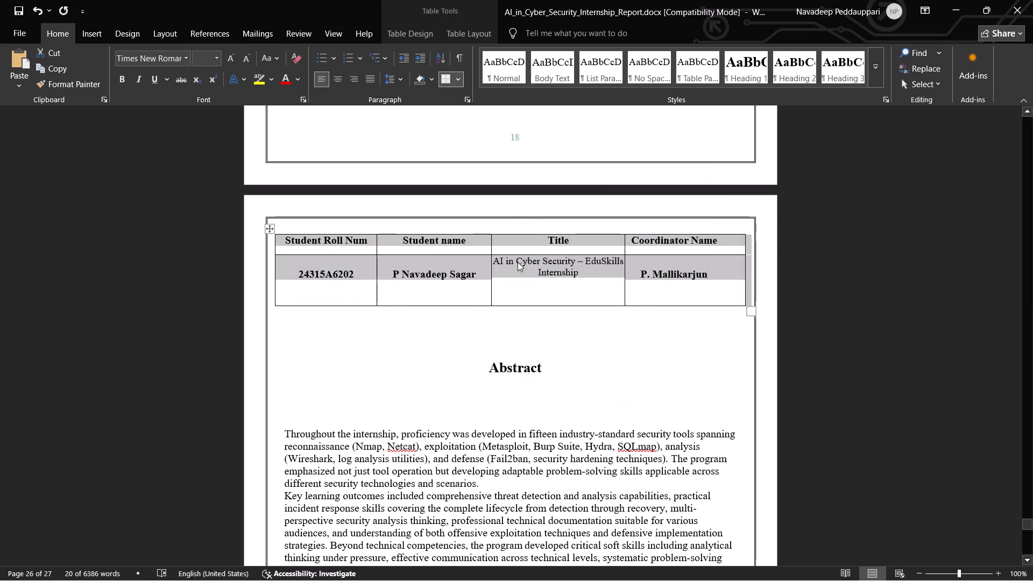
Add a blank line above the internship title in the value cell of the Title column.
click(494, 260)
key(Return)
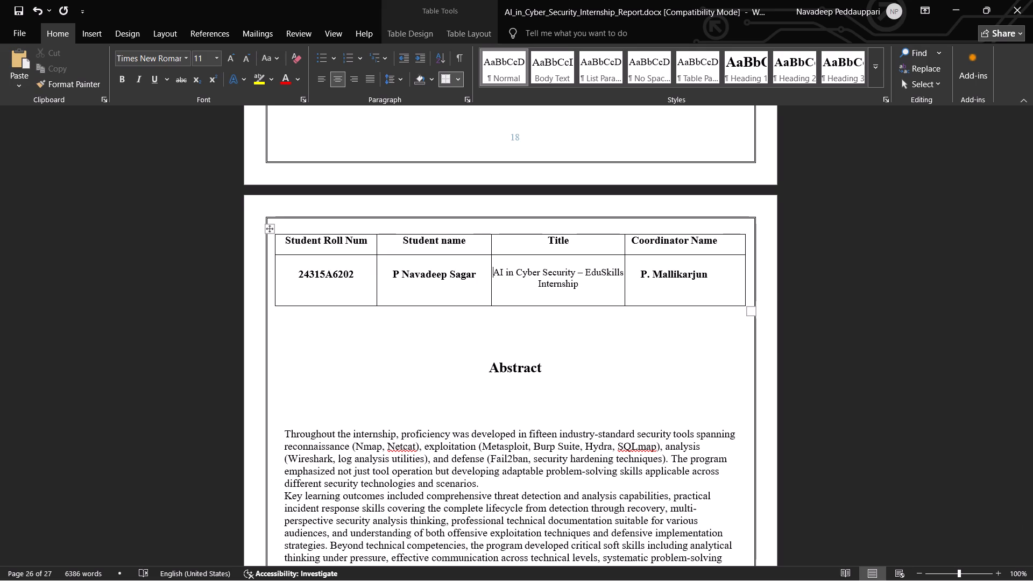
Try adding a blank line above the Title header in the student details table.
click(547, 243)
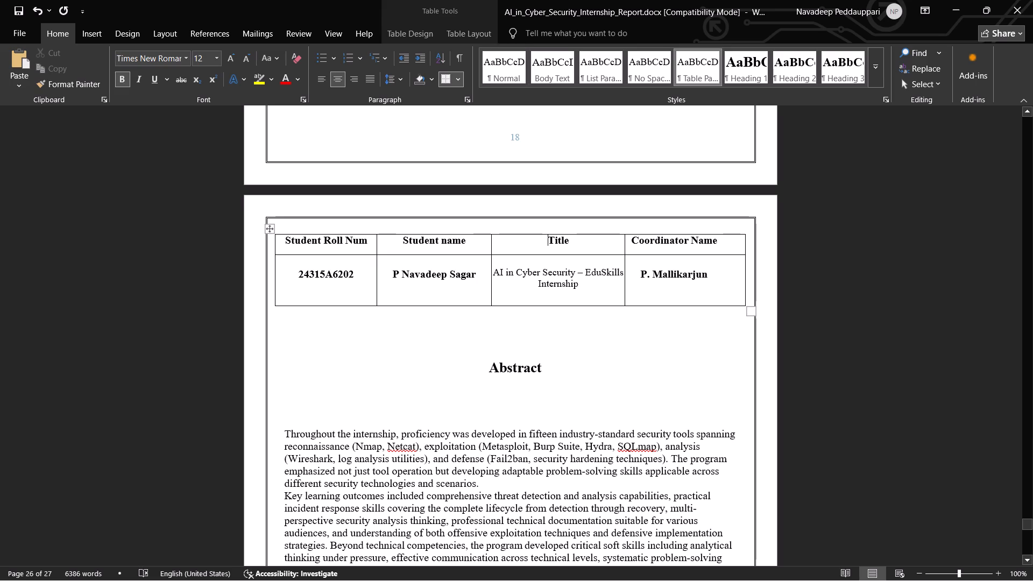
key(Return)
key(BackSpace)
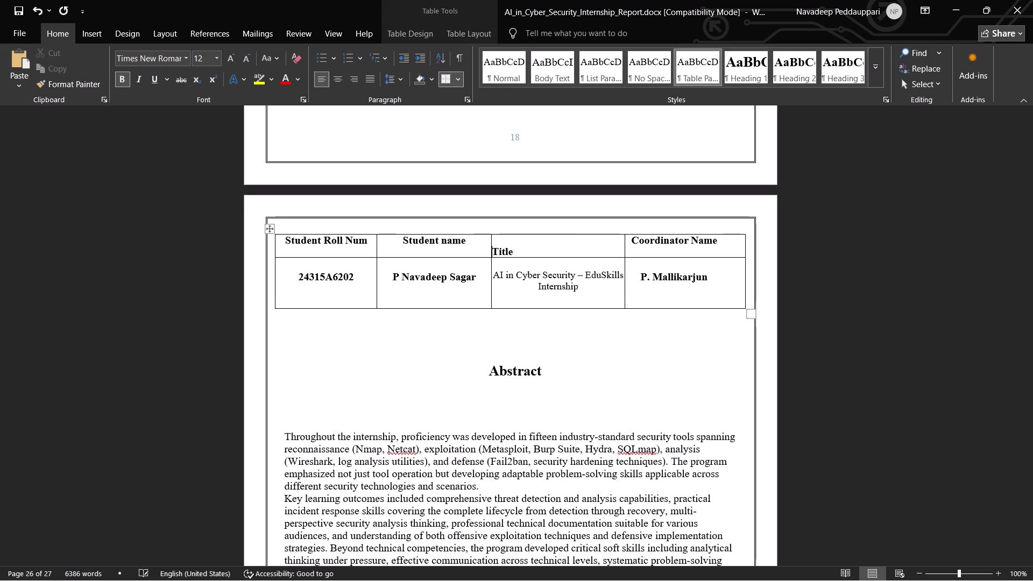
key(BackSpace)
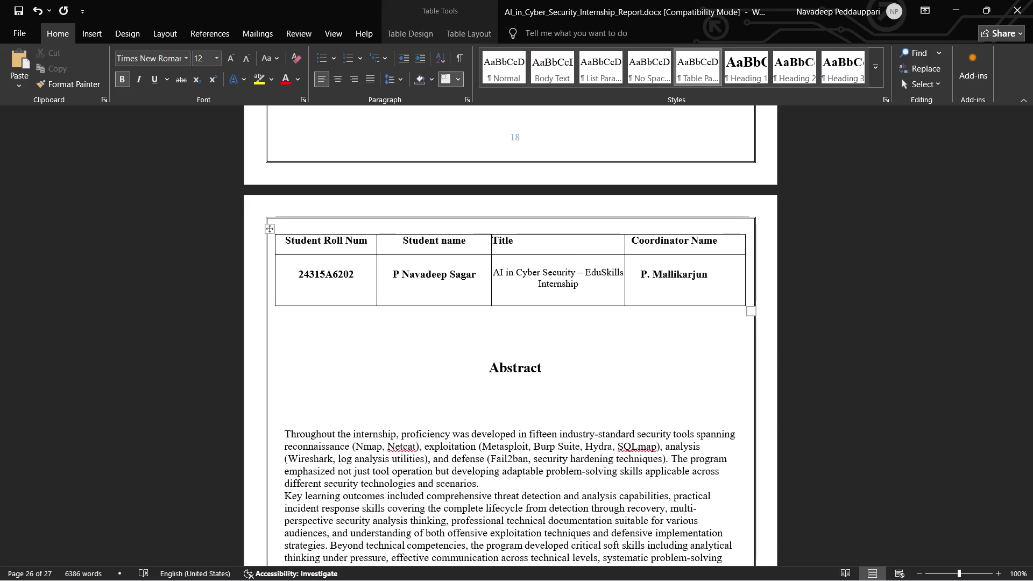
Center the Title header text horizontally in its cell.
key(shift+Right)
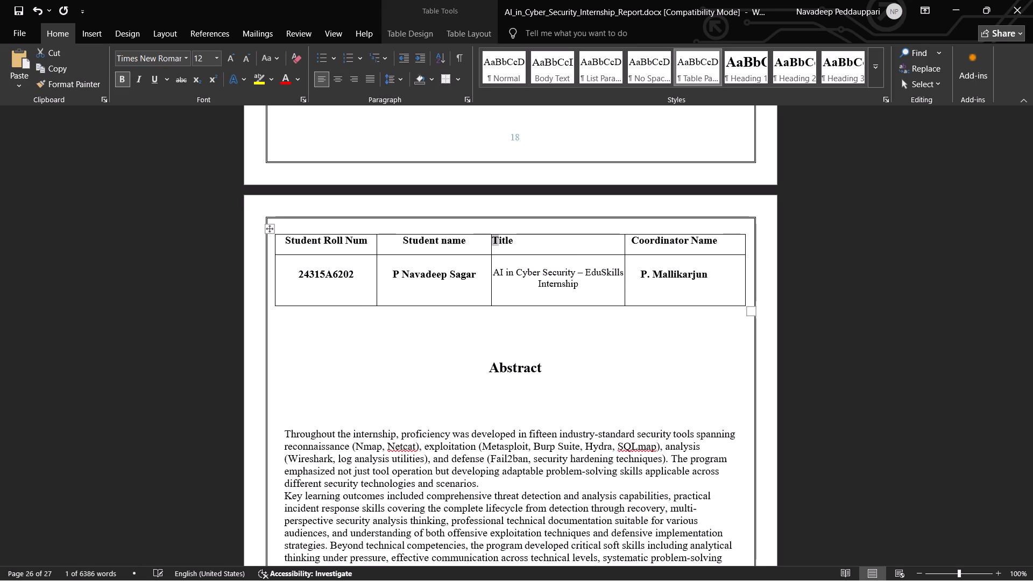
key(shift+Right)
key(shift+Right)
key(shift+Right)
key(shift+Right)
key(shift+Right)
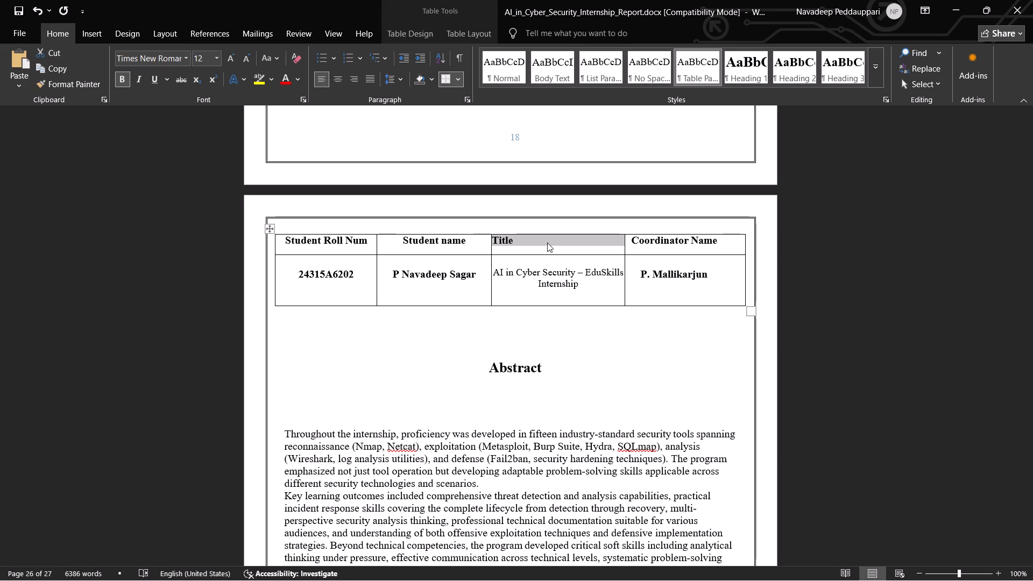
click(335, 79)
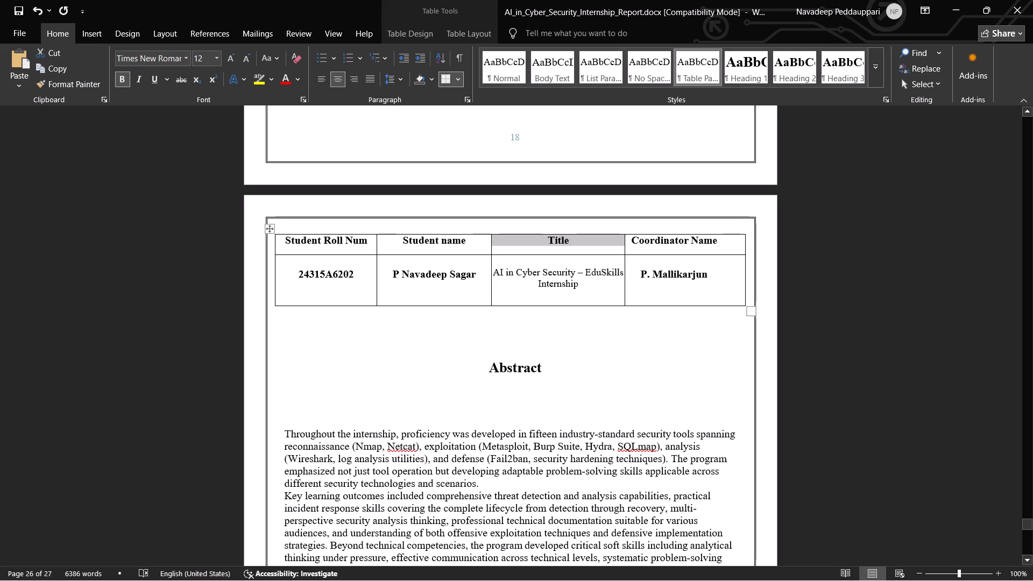
Enlarge the student details table slightly in both width and height.
drag(270, 228, 274, 228)
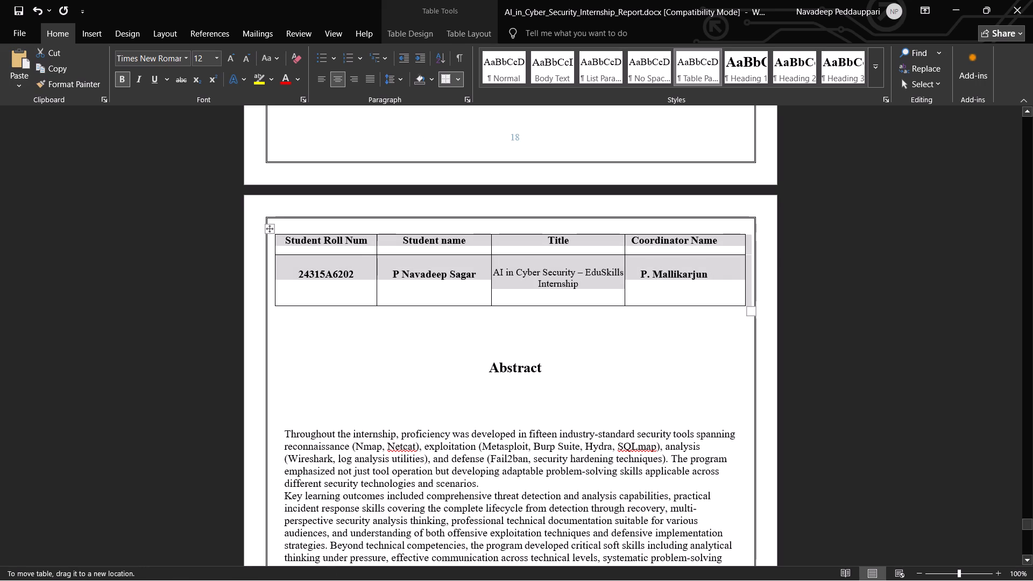
drag(274, 228, 275, 236)
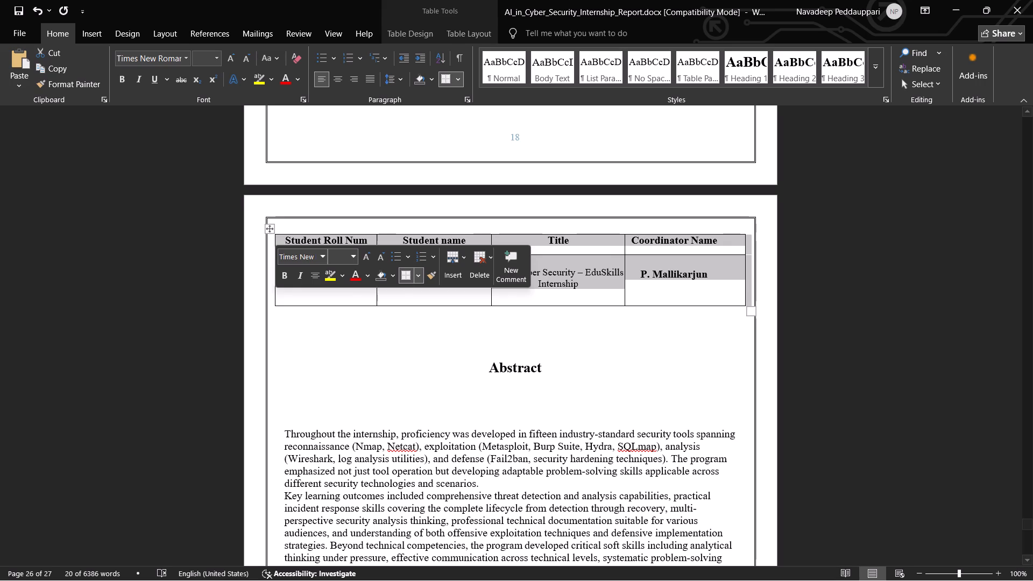
drag(751, 313, 751, 327)
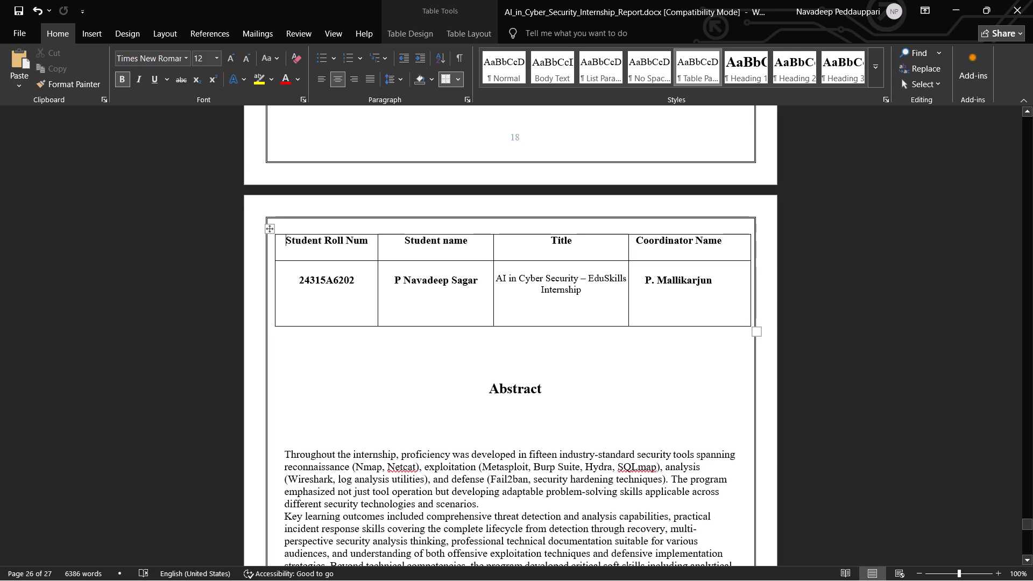
Add a blank line above all four header labels, starting with Title, and widen and heighten the table out to the page border.
click(551, 240)
key(Return)
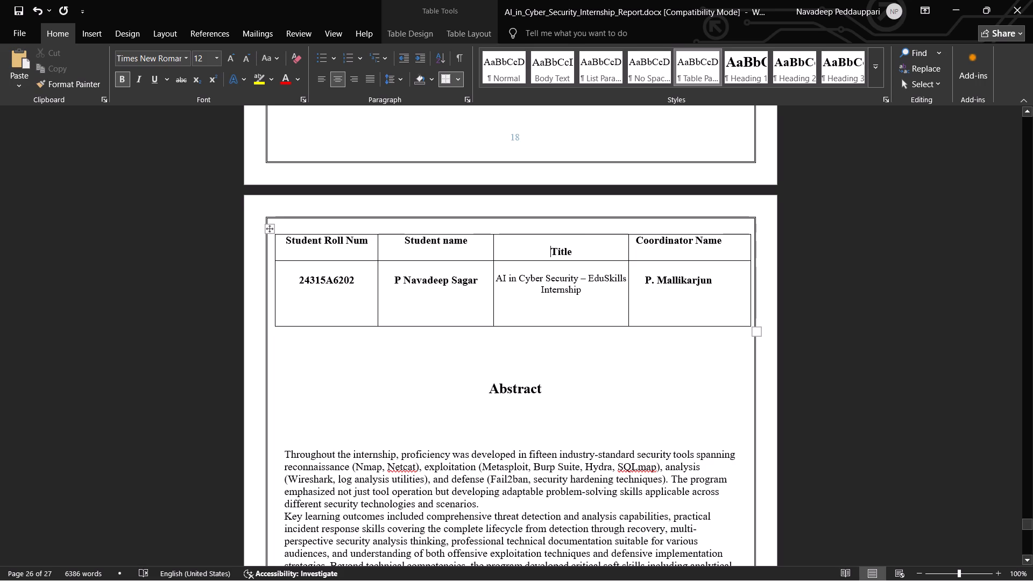
drag(756, 331, 756, 350)
click(636, 243)
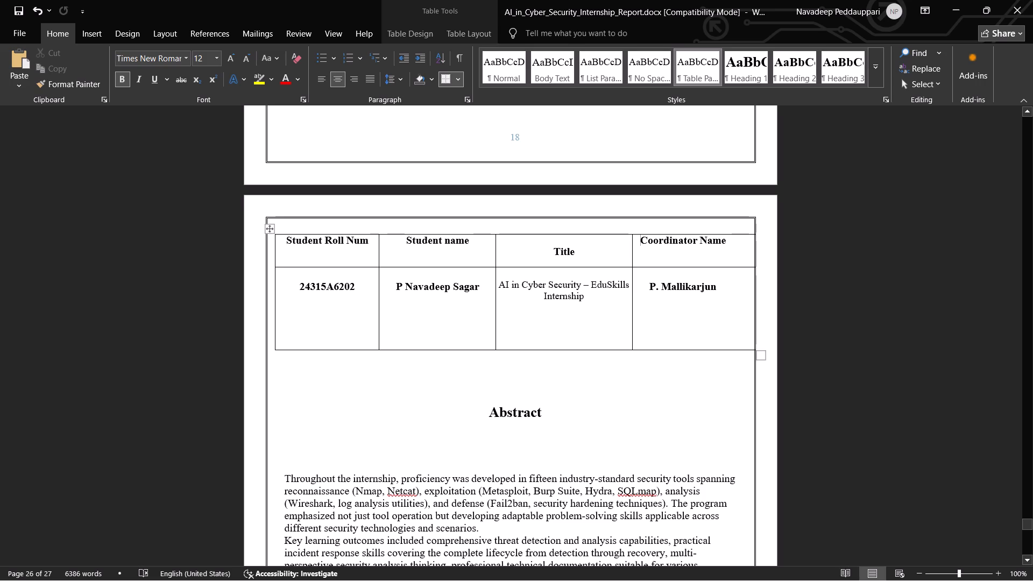
key(Return)
key(Left)
key(Left)
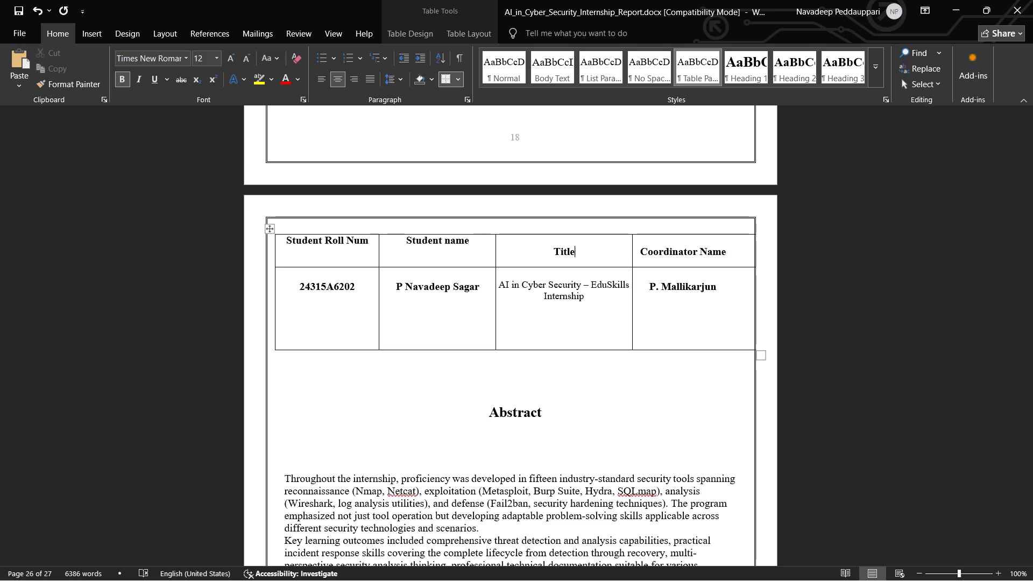
click(407, 239)
key(Return)
key(Left)
click(288, 240)
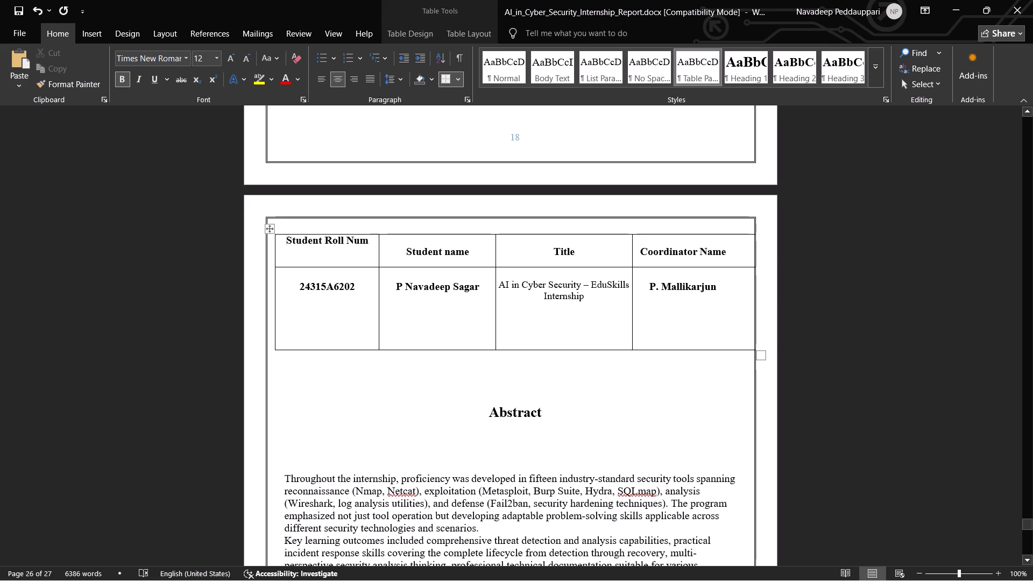
key(Return)
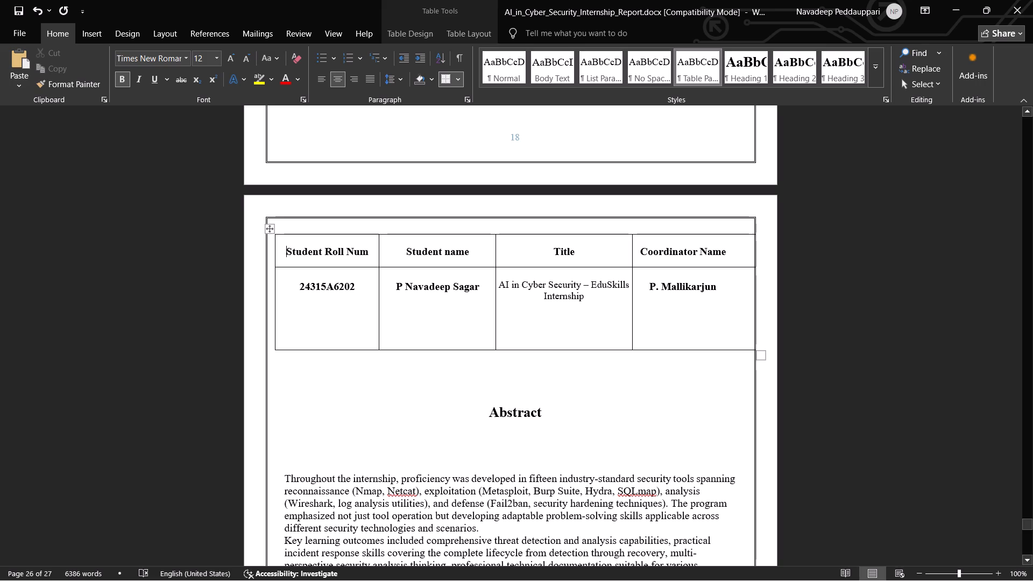
Reduce the height of the student details table's value row so less empty space remains below the text.
drag(477, 350, 477, 342)
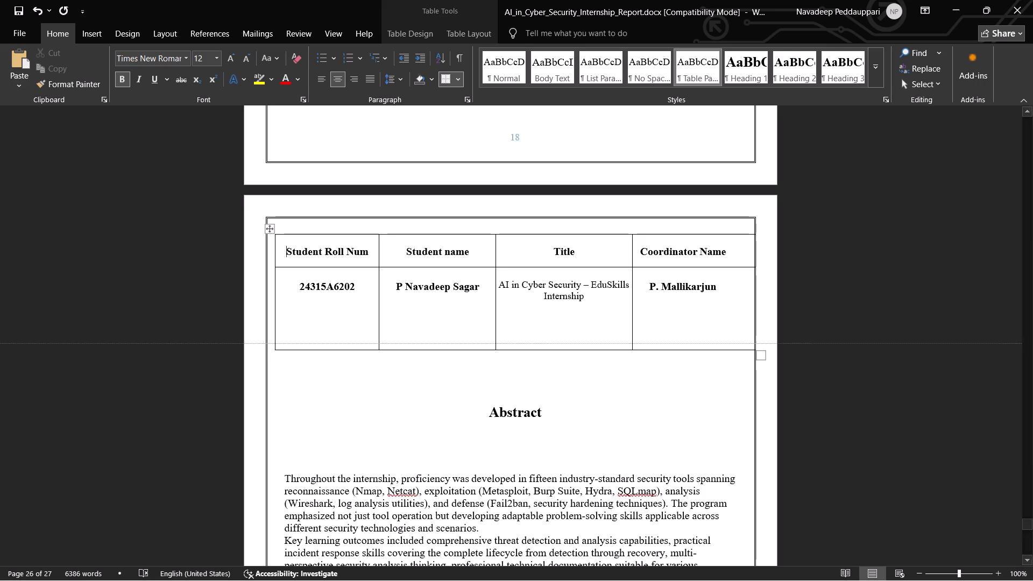
drag(477, 342, 478, 323)
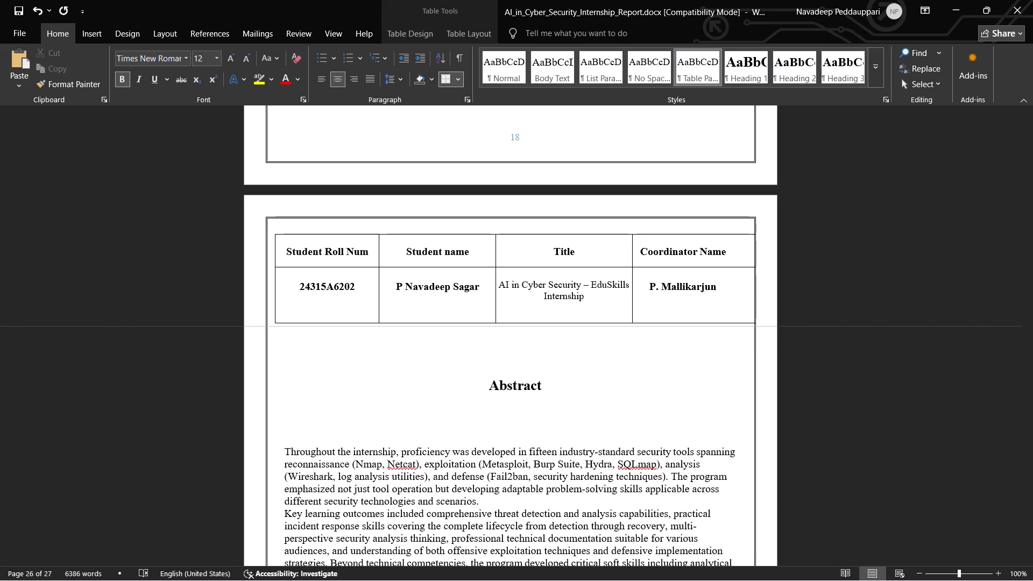
drag(478, 323, 479, 317)
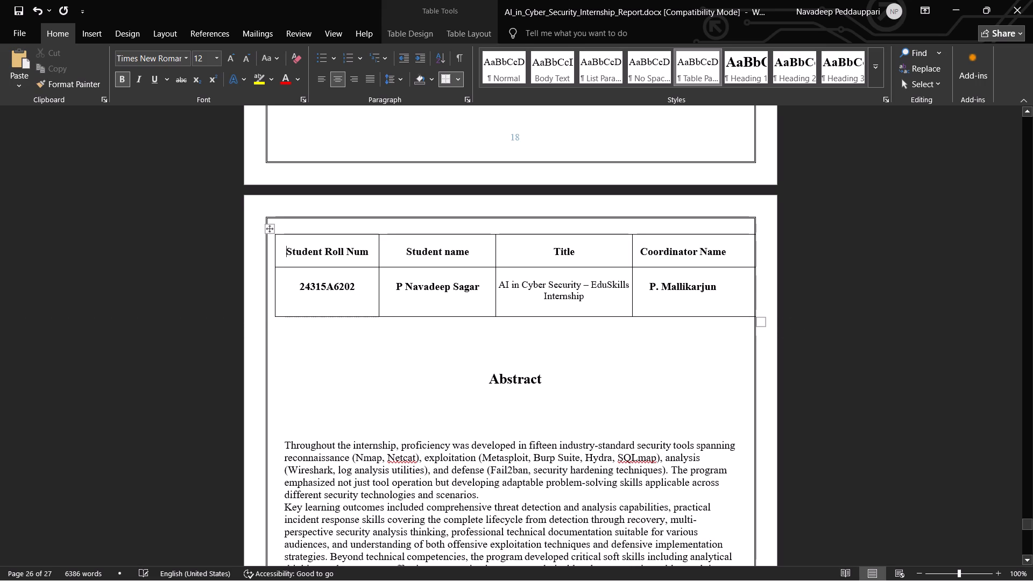
Save the internship report.
click(612, 352)
key(ctrl+s)
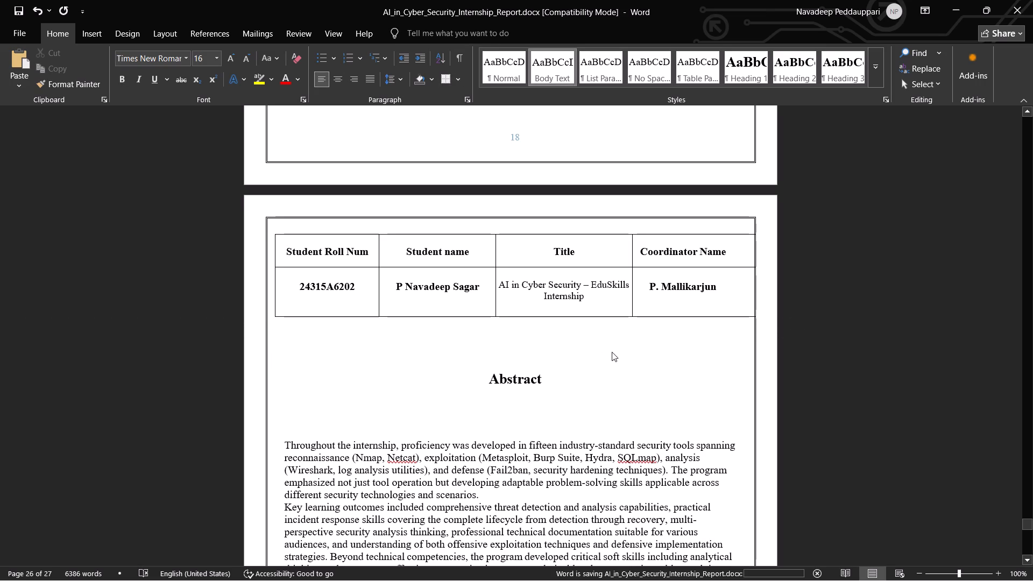
Copy the Abstract heading's formatting from the SOC internship reference report and apply it to the Abstract heading in the AI in Cyber Security report.
scroll(612, 352, up, 6)
scroll(612, 352, down, 7)
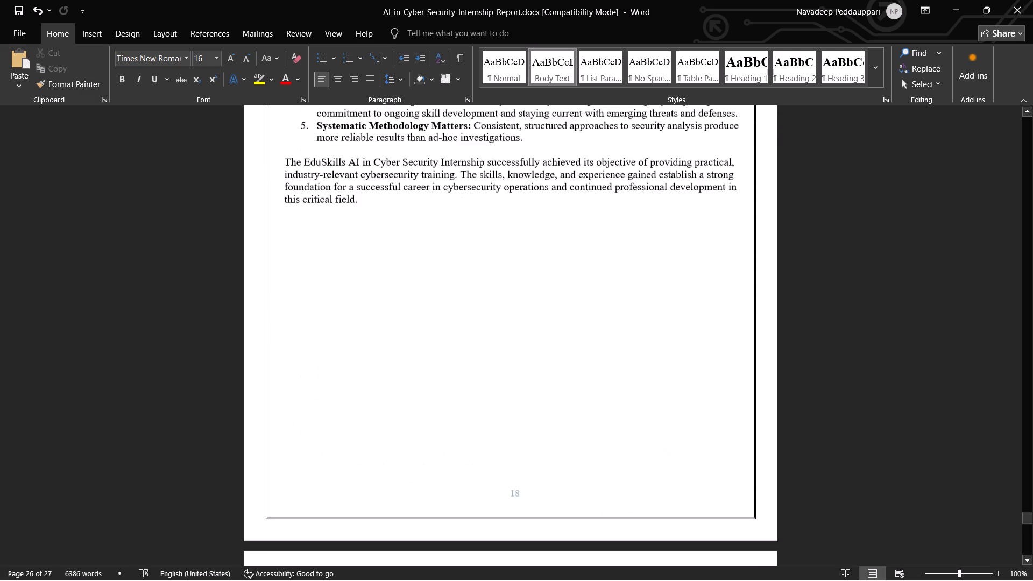
scroll(612, 352, down, 4)
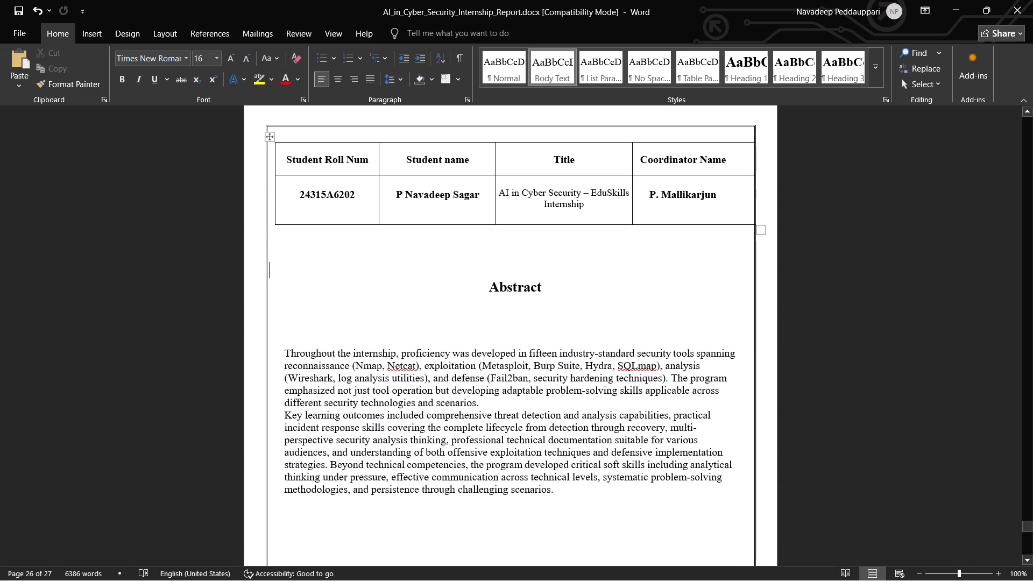
scroll(612, 352, down, 2)
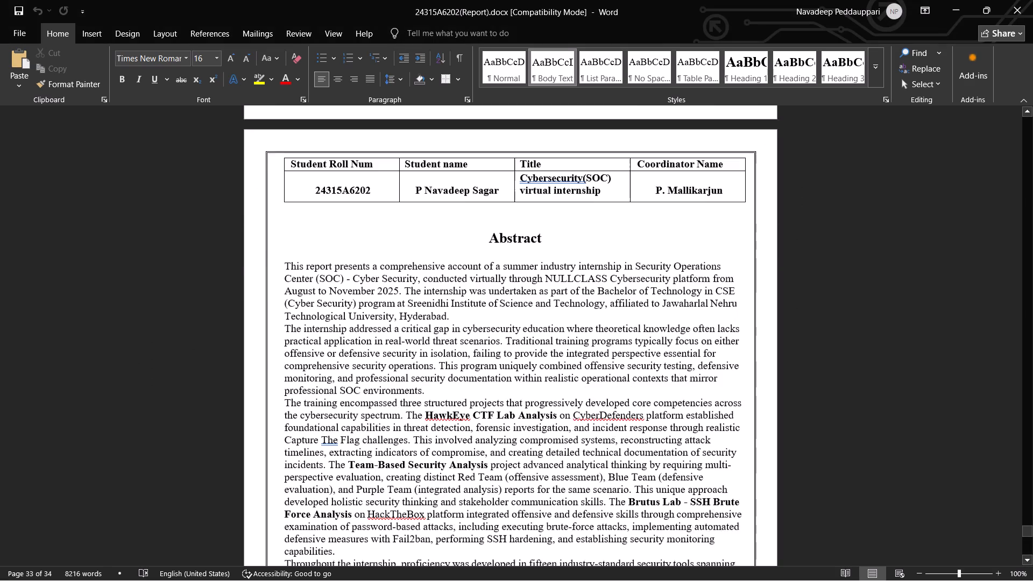
scroll(574, 355, down, 1)
triple_click(523, 193)
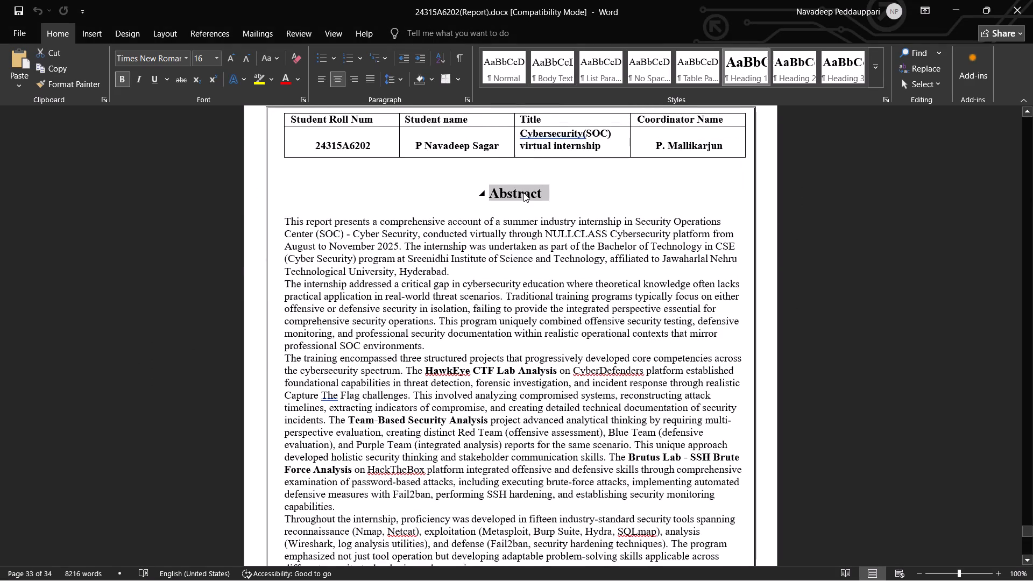
key(ctrl+alt+c)
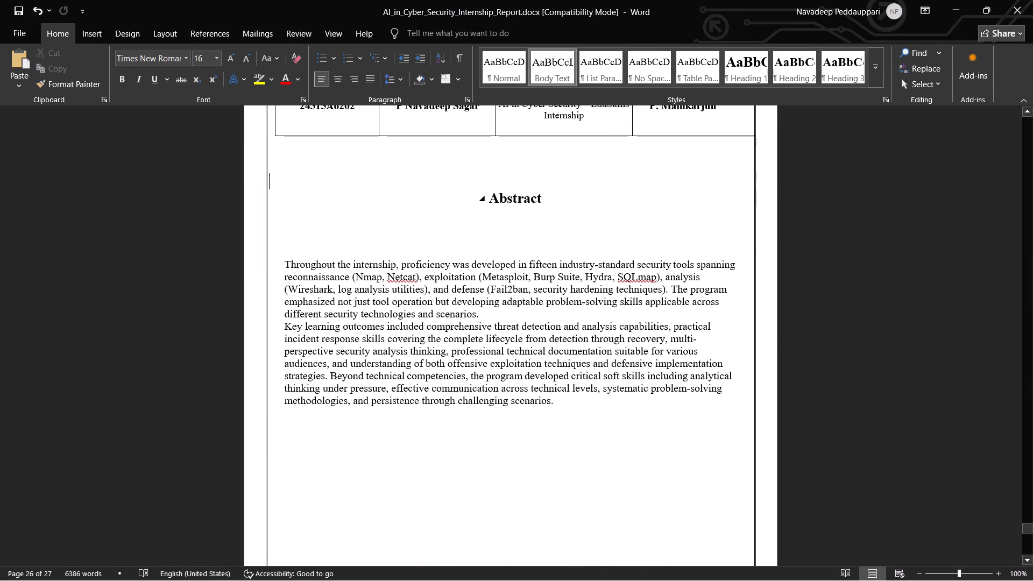
triple_click(500, 200)
key(ctrl+alt+v)
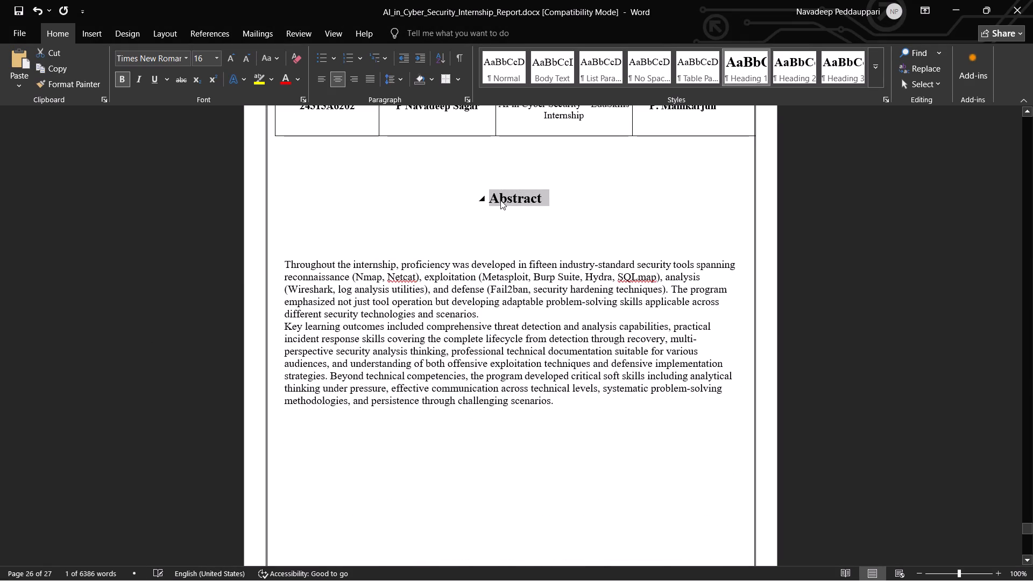
Compare the closing pages with the SOC reference report, covering the Abstract, domain table, PO and PSO correlation tables and signature blocks.
scroll(482, 239, down, 15)
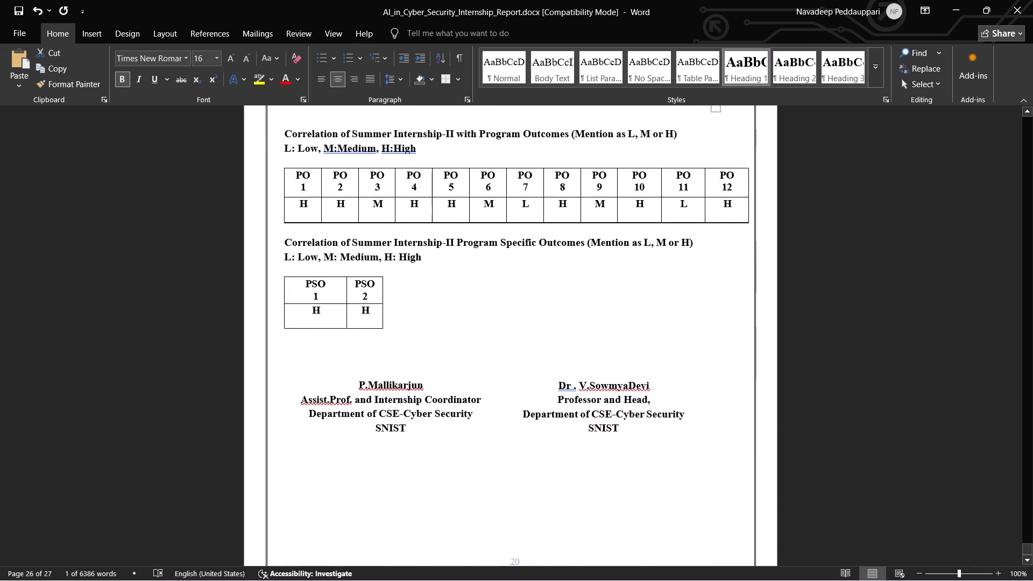
scroll(482, 239, up, 4)
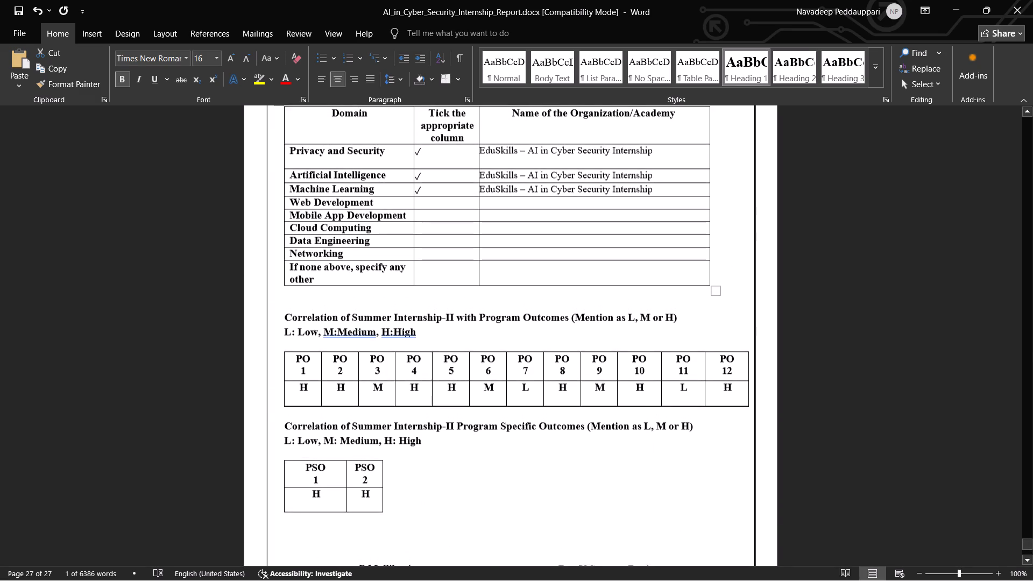
scroll(482, 239, up, 2)
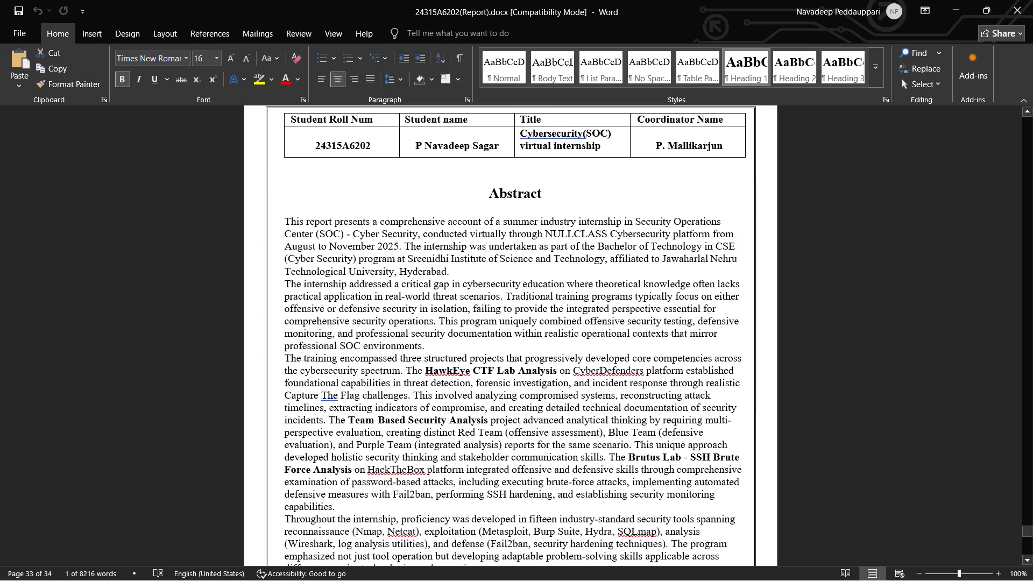
scroll(482, 239, down, 9)
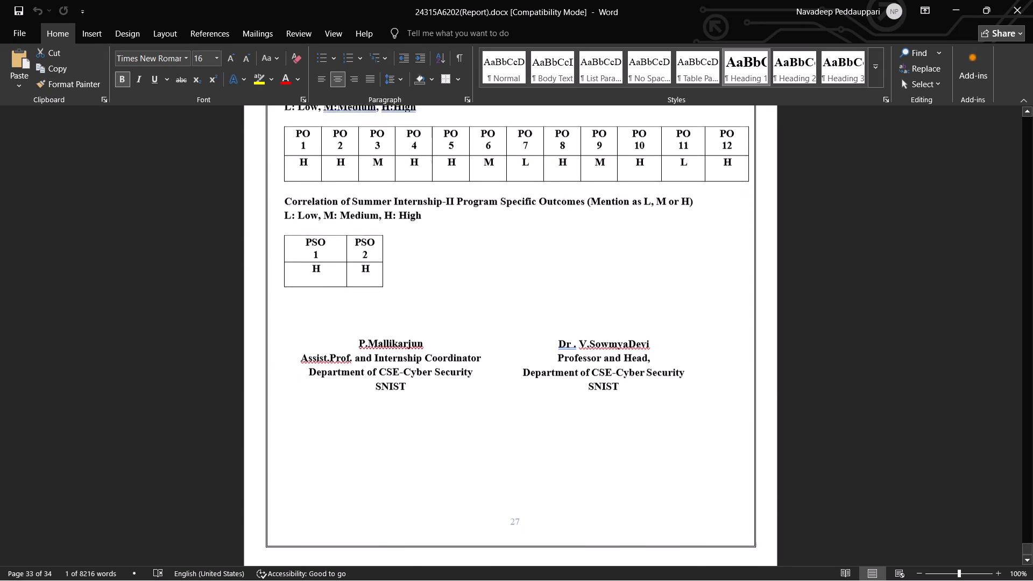
scroll(482, 239, down, 3)
scroll(482, 239, up, 5)
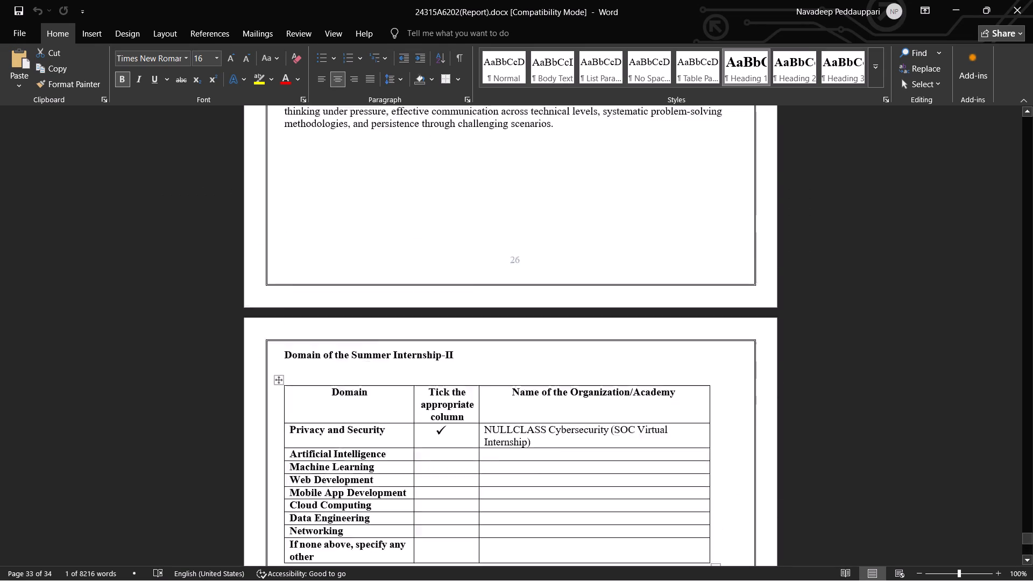
scroll(482, 239, up, 1)
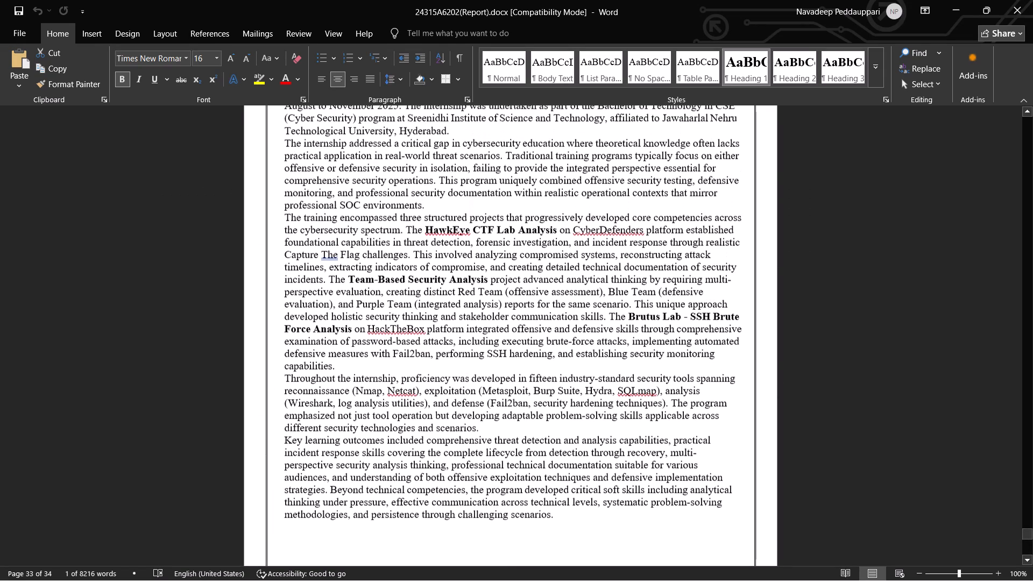
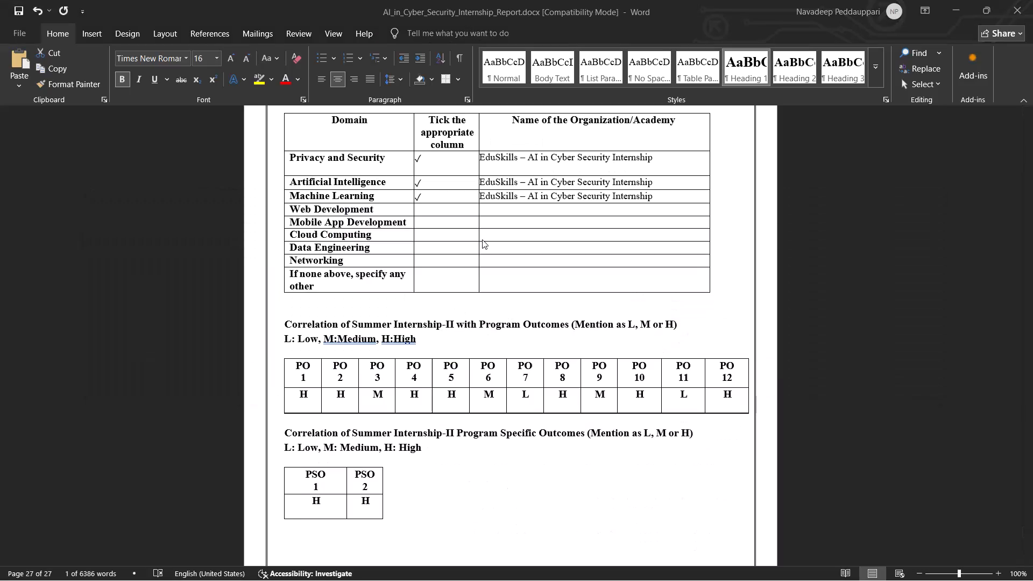
Compare the length and content of the AI in Cyber Security report's Abstract with the SOC reference report's Abstract.
scroll(472, 291, up, 4)
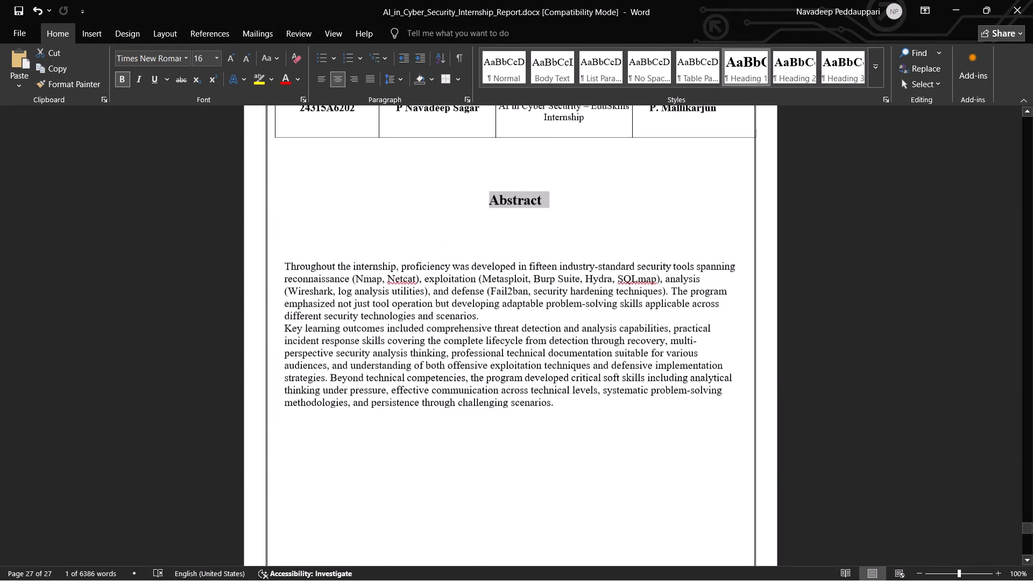
scroll(472, 291, down, 1)
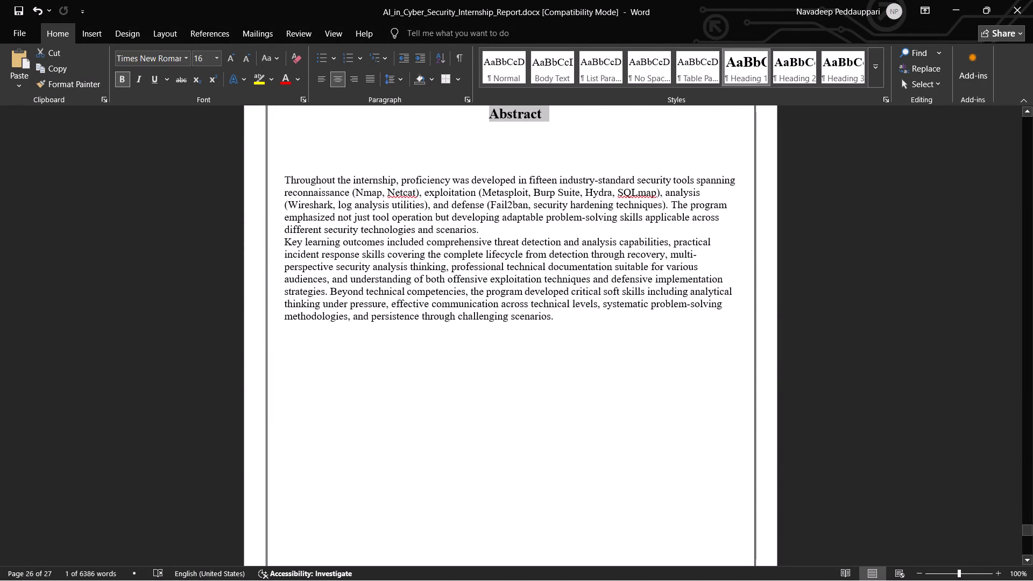
scroll(472, 291, down, 14)
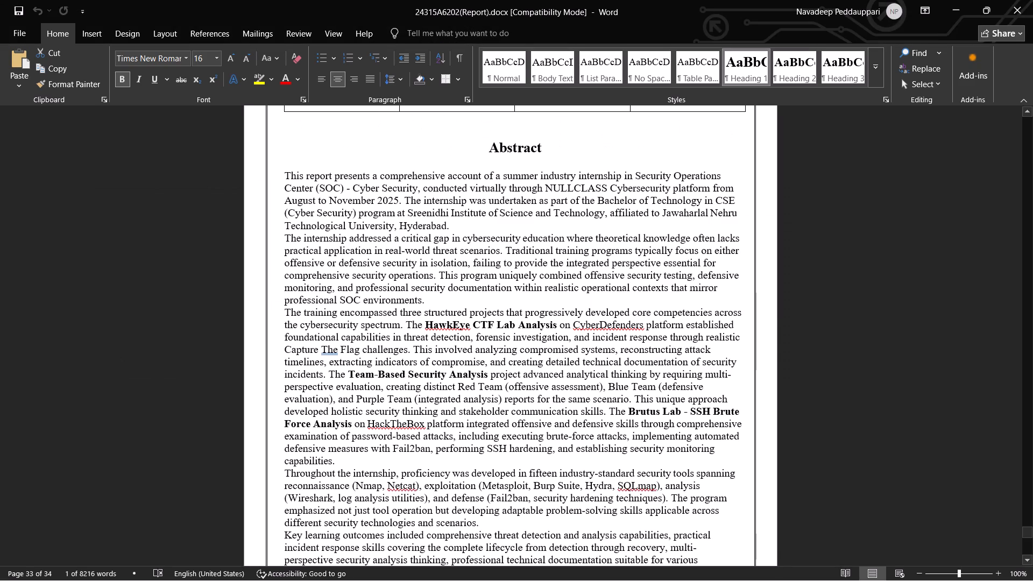
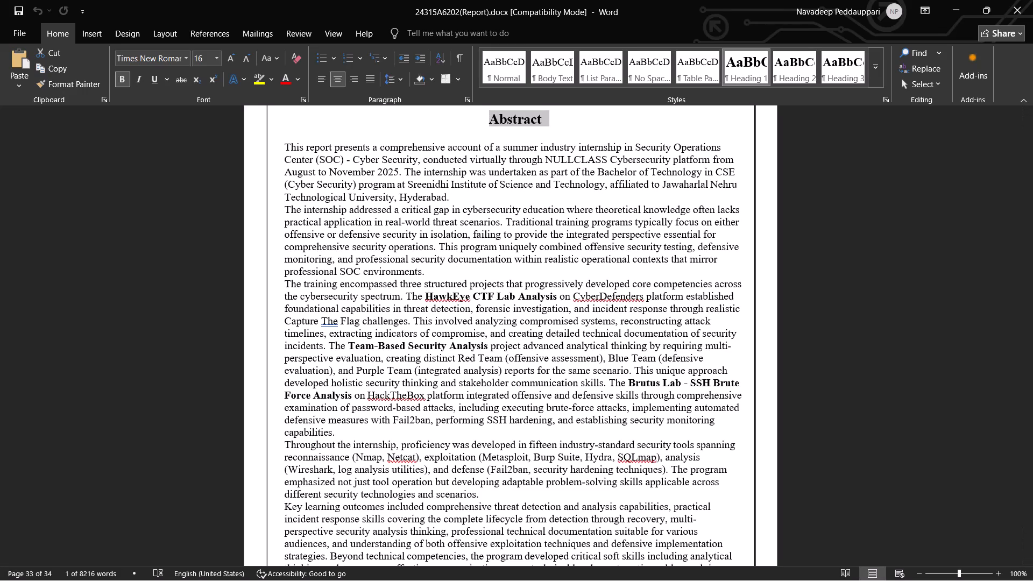
scroll(661, 296, up, 1)
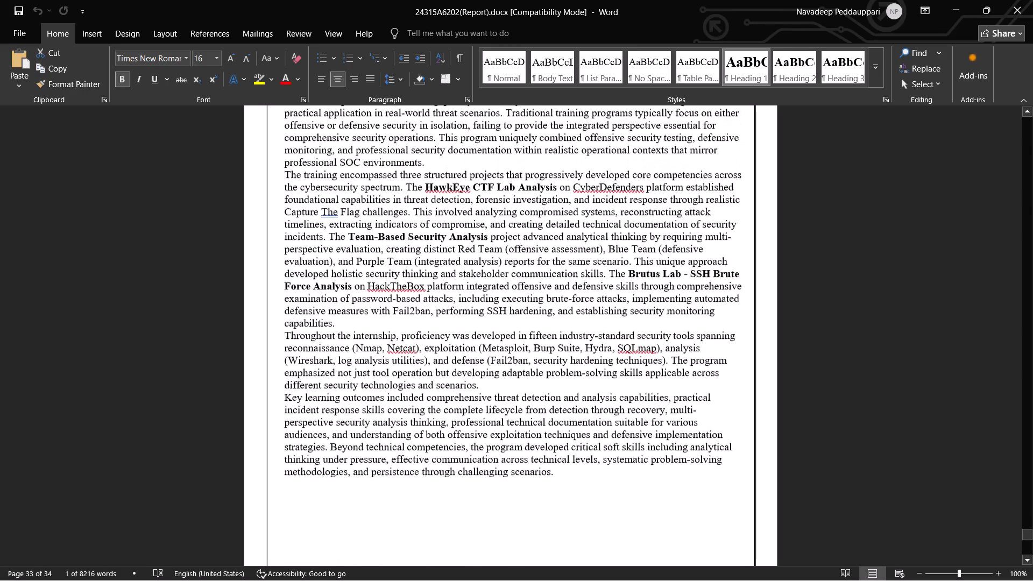
scroll(661, 296, up, 1)
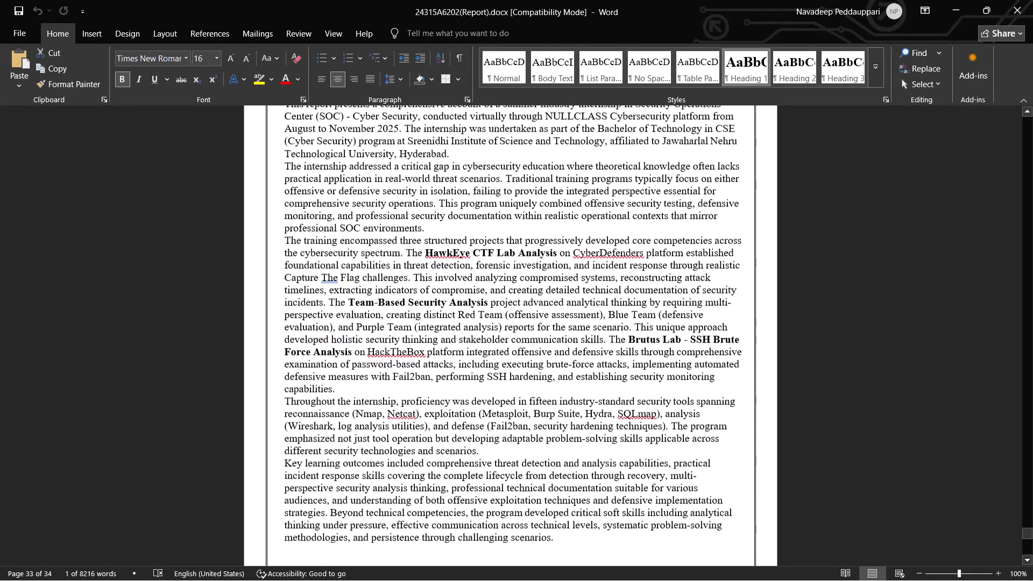
scroll(661, 296, up, 2)
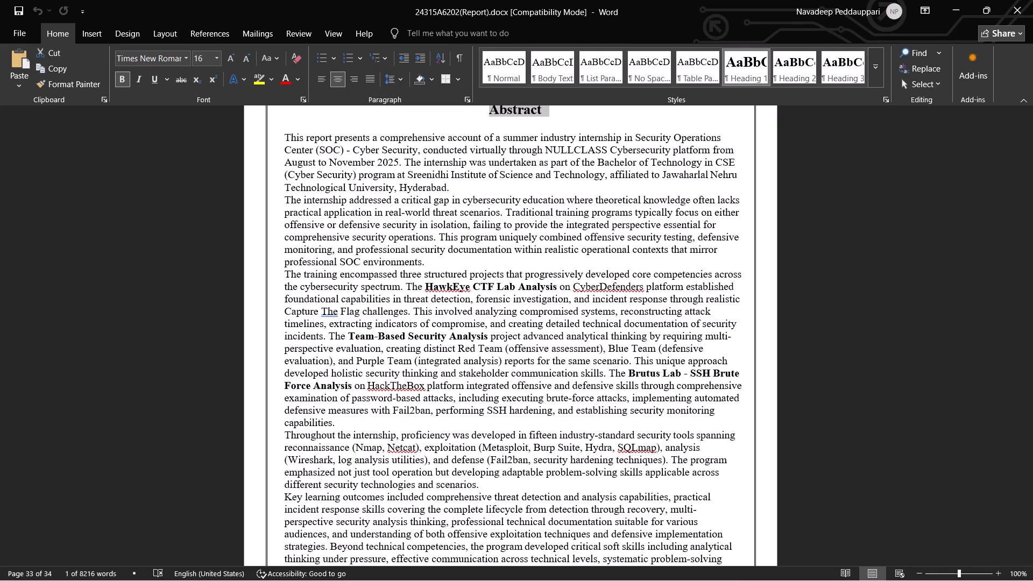
scroll(661, 296, down, 2)
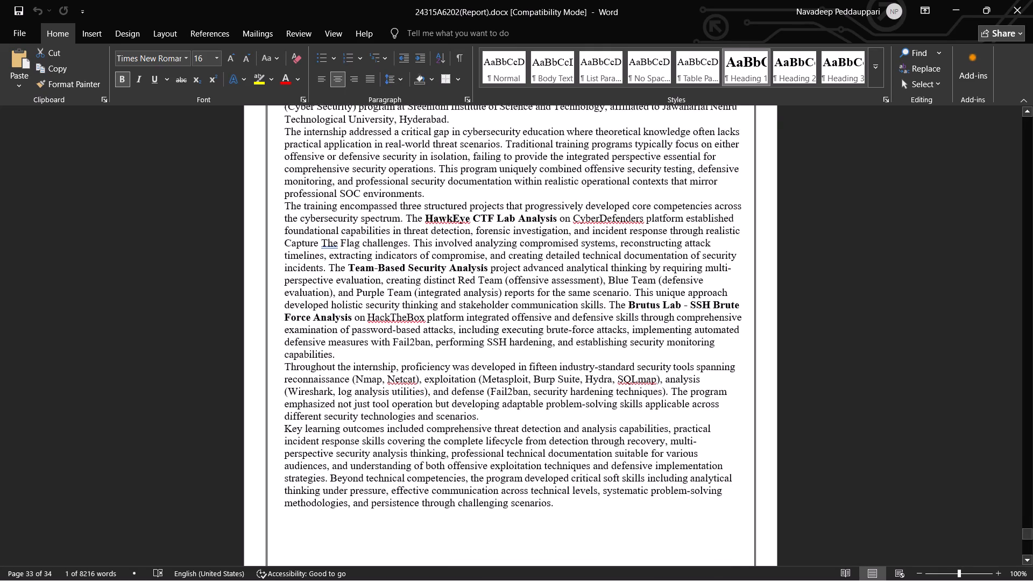
scroll(661, 296, down, 1)
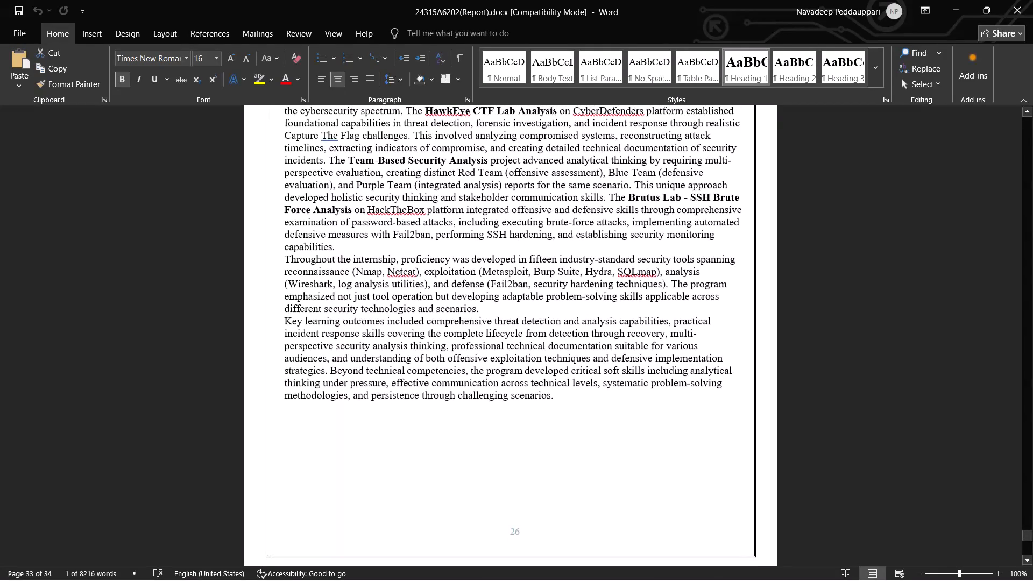
scroll(661, 296, up, 1)
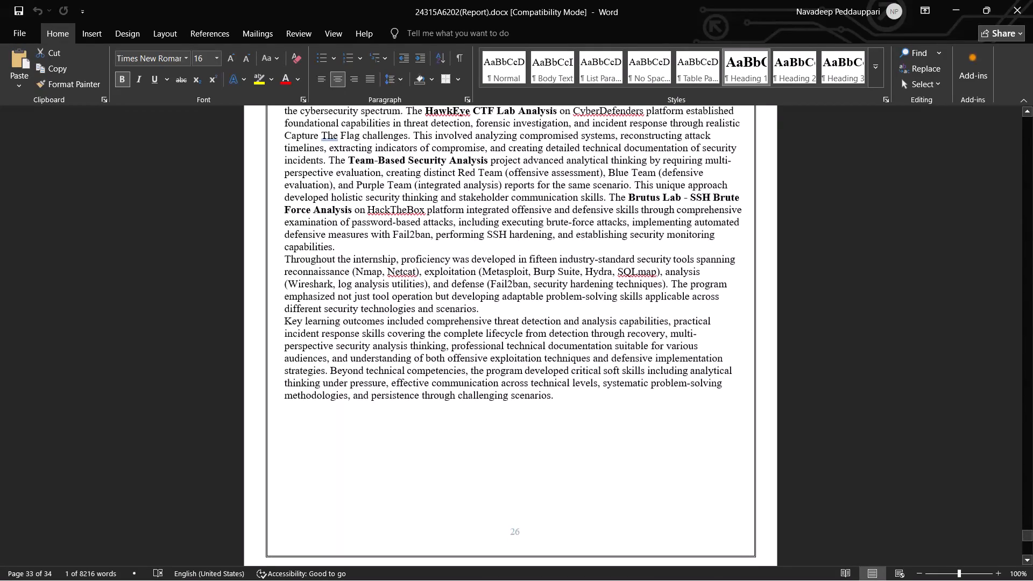
scroll(661, 296, up, 1)
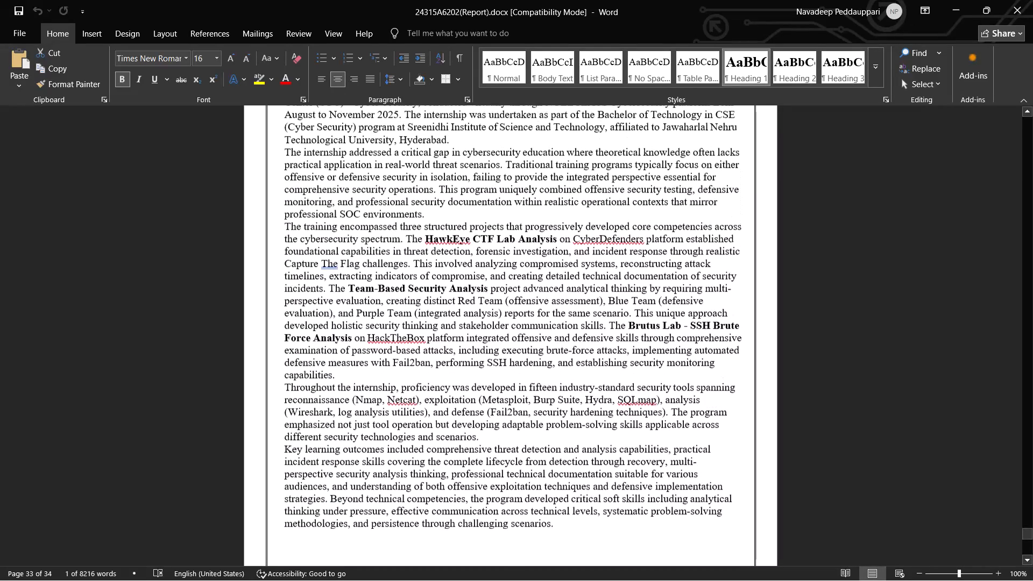
scroll(661, 296, up, 2)
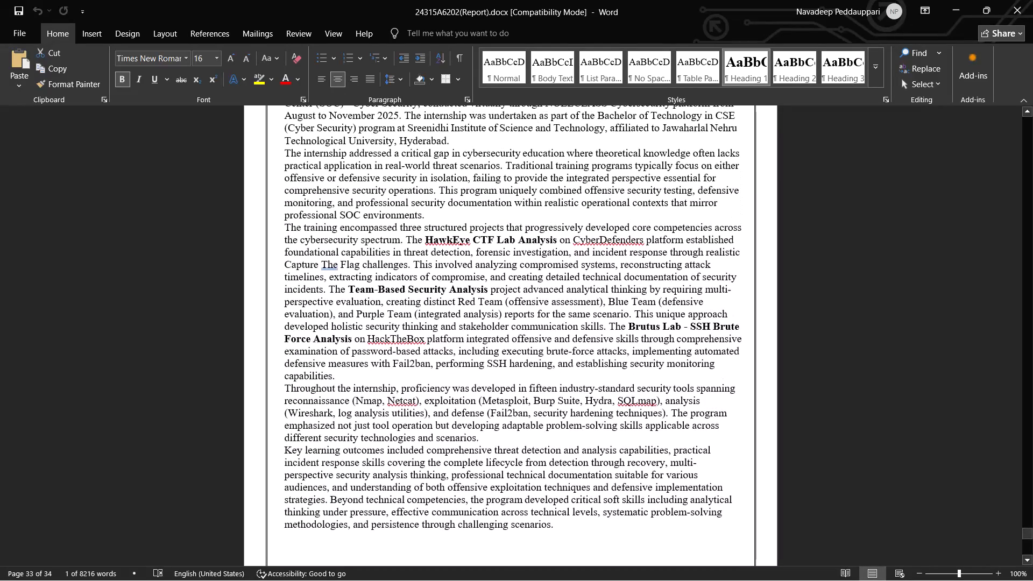
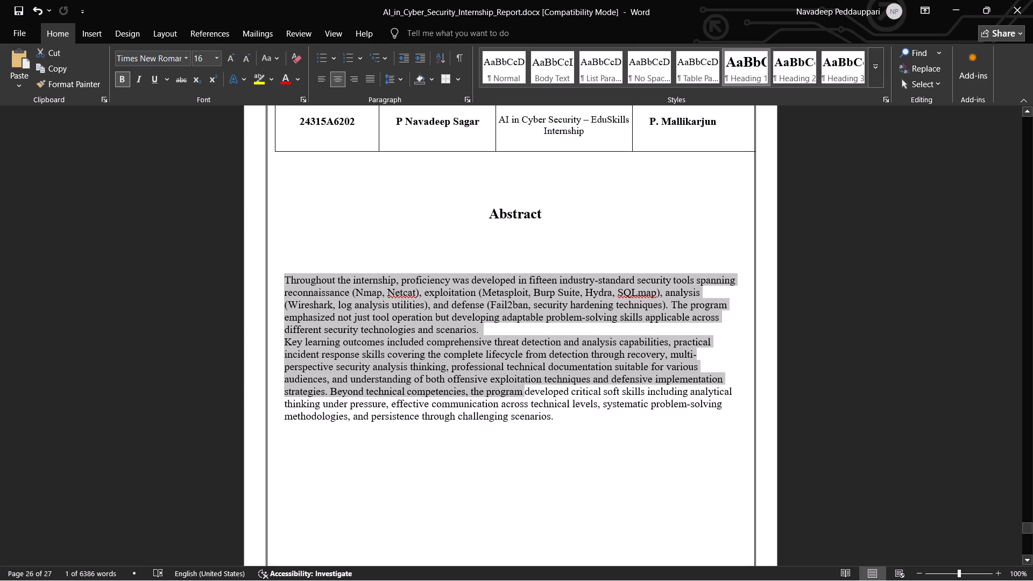
drag(518, 399, 553, 417)
key(ctrl+v)
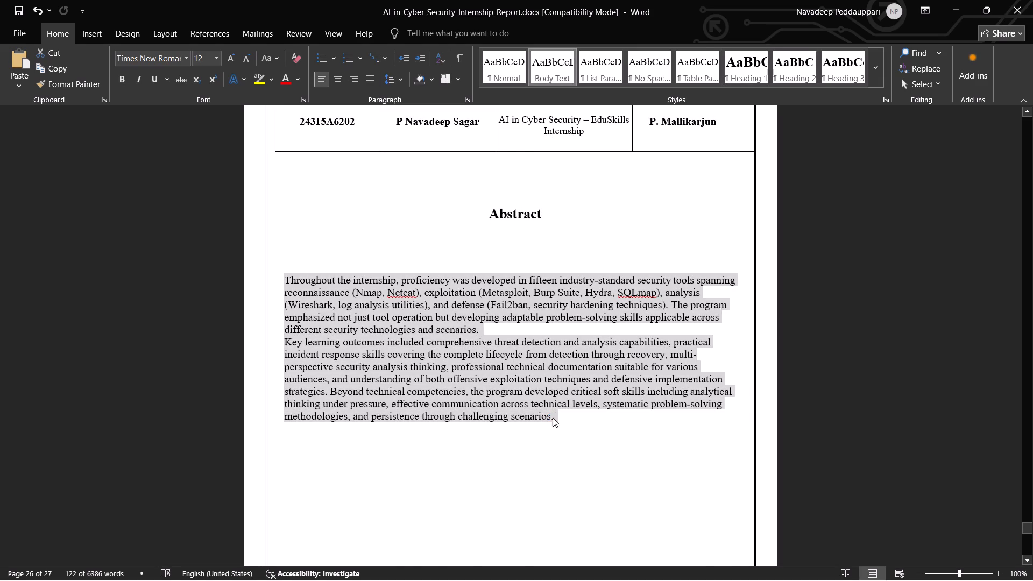
Delete the duplicate "Abstract" line above the pasted text, along with the first paragraph's indent and the blank lines below the main heading.
scroll(553, 417, up, 7)
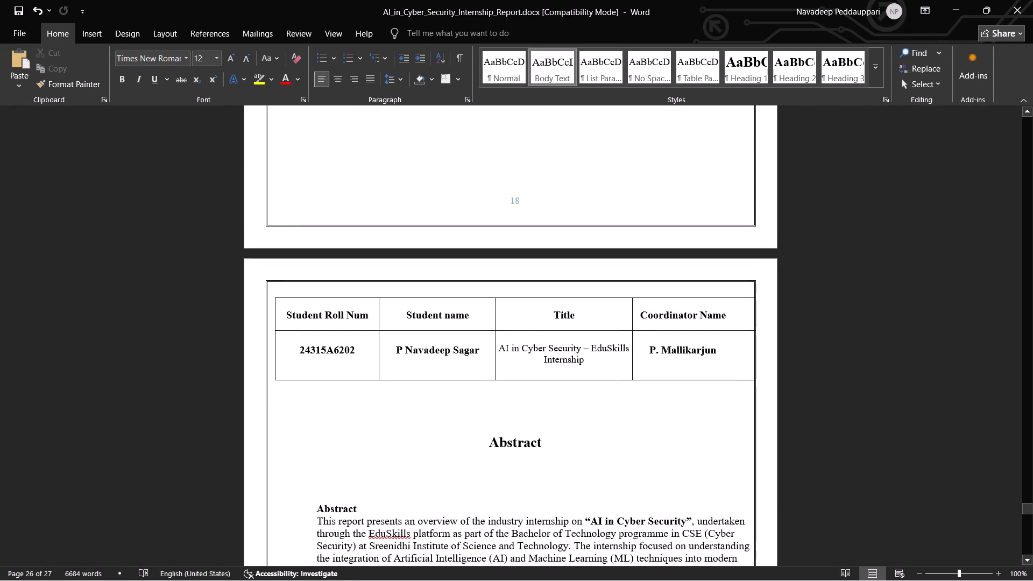
double_click(390, 502)
triple_click(390, 502)
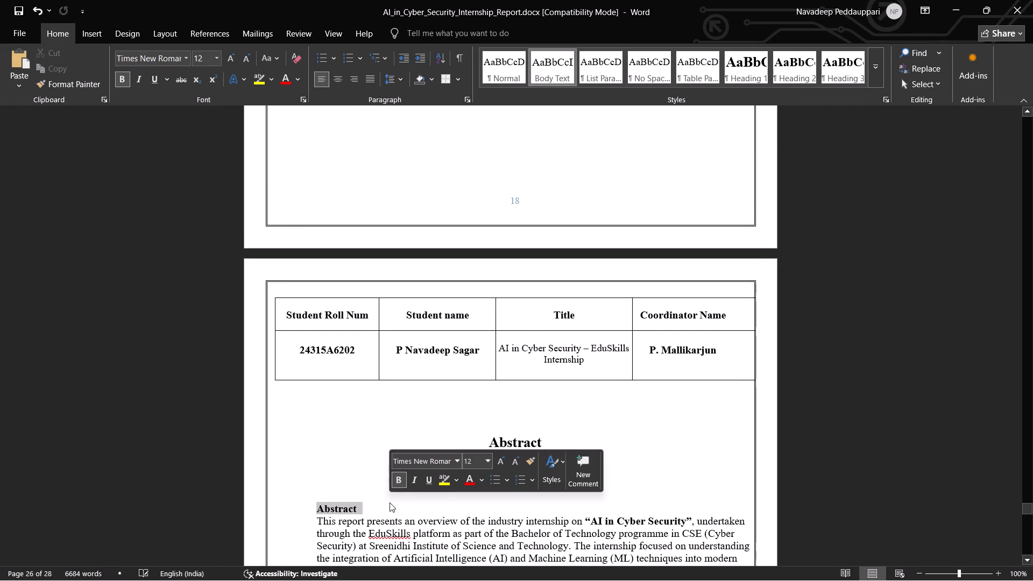
key(BackSpace)
key(BackSpace)
key(BackSpace)
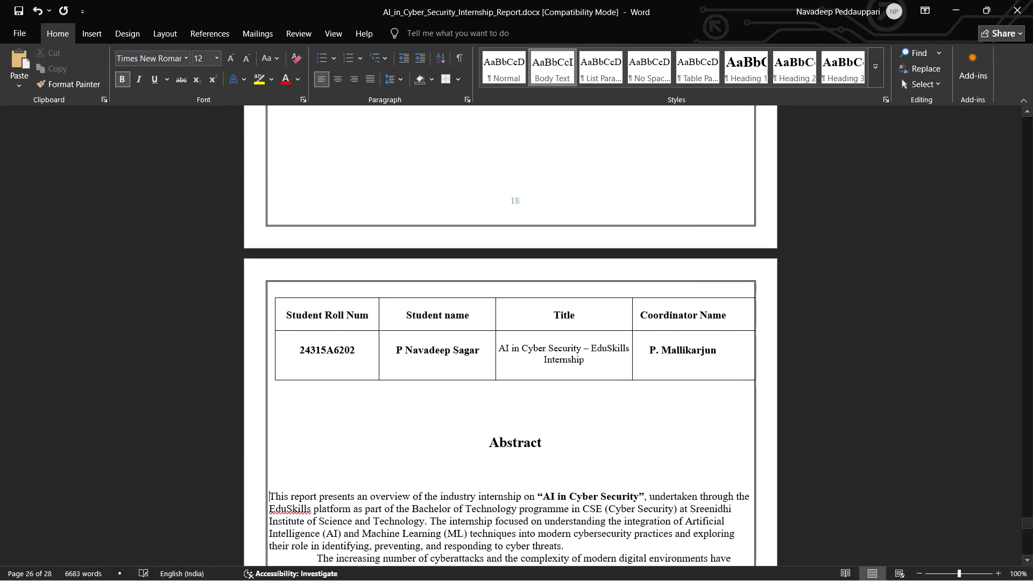
key(BackSpace)
key(BackSpace)
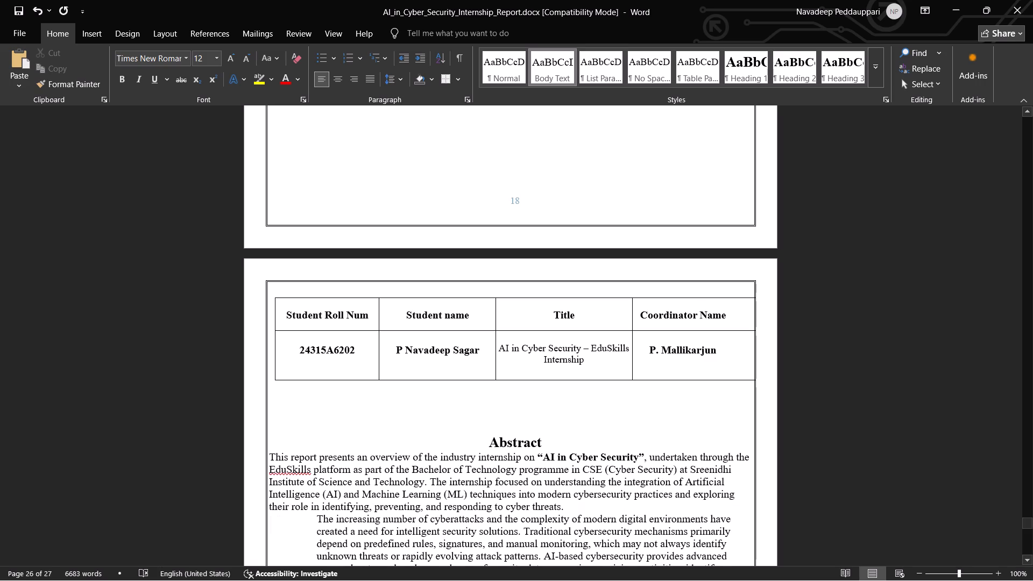
Remove a blank line between the student details table and the Abstract heading, and add one blank line below the heading.
click(424, 414)
key(BackSpace)
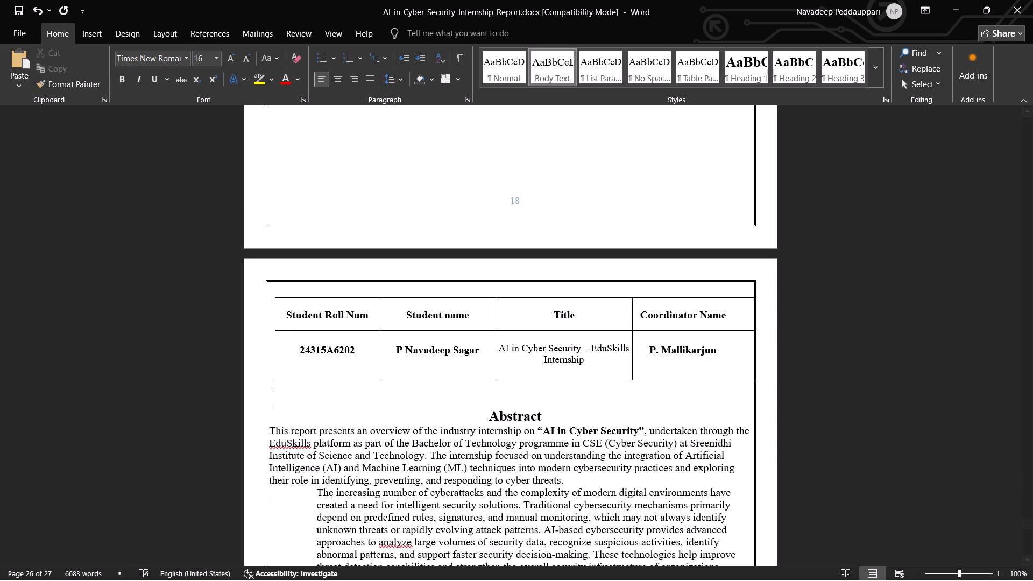
click(549, 414)
key(Return)
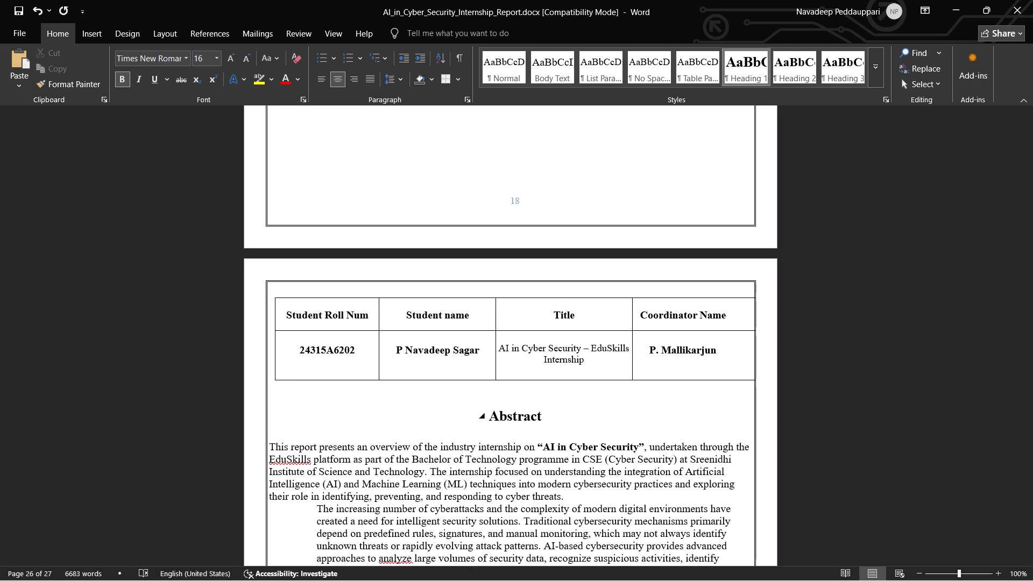
Check the pasted Abstract's layout and page fit from its heading through to the start of the Domain of the Summer Internship-II page.
scroll(549, 414, down, 2)
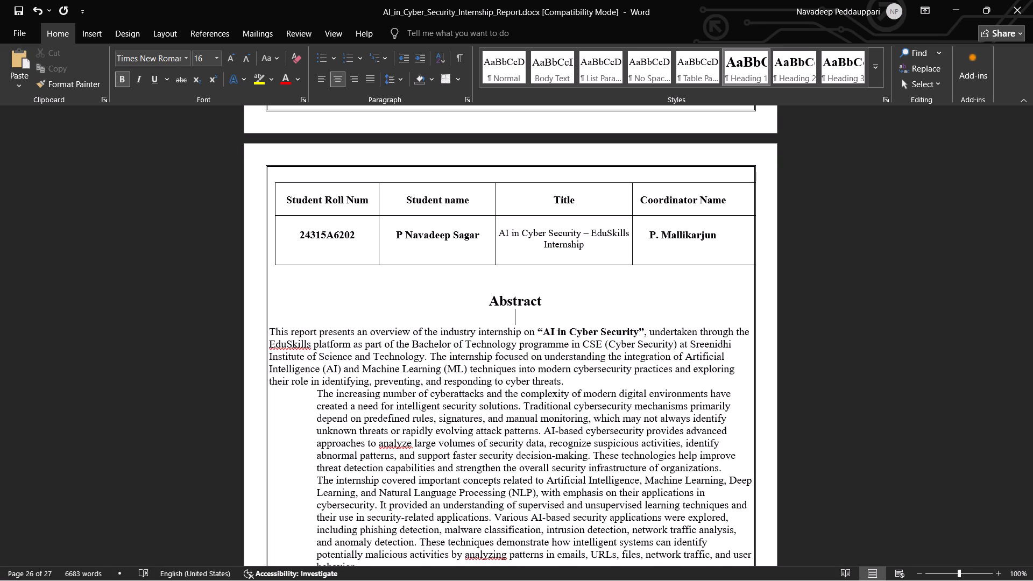
scroll(549, 414, down, 1)
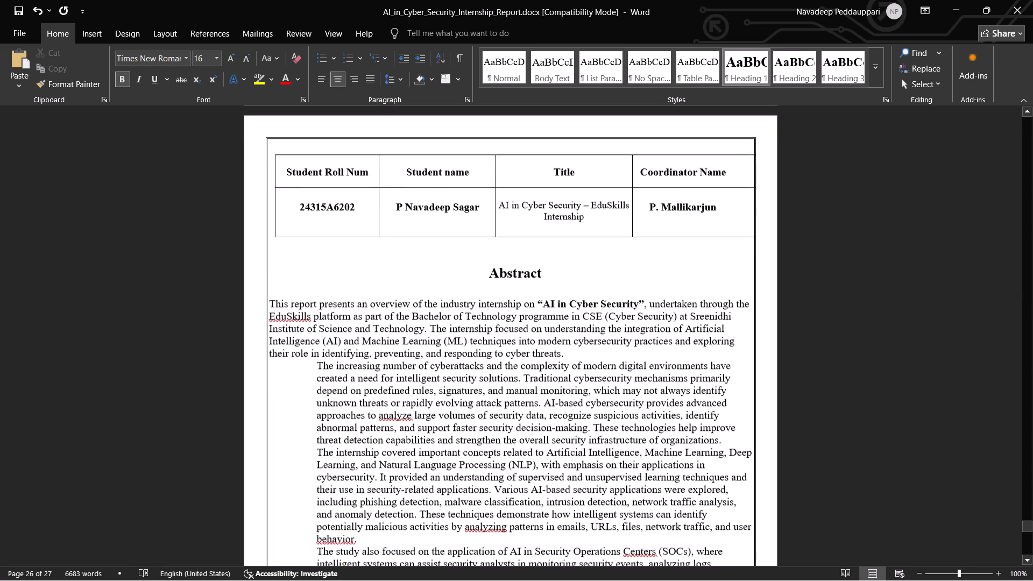
scroll(549, 414, down, 5)
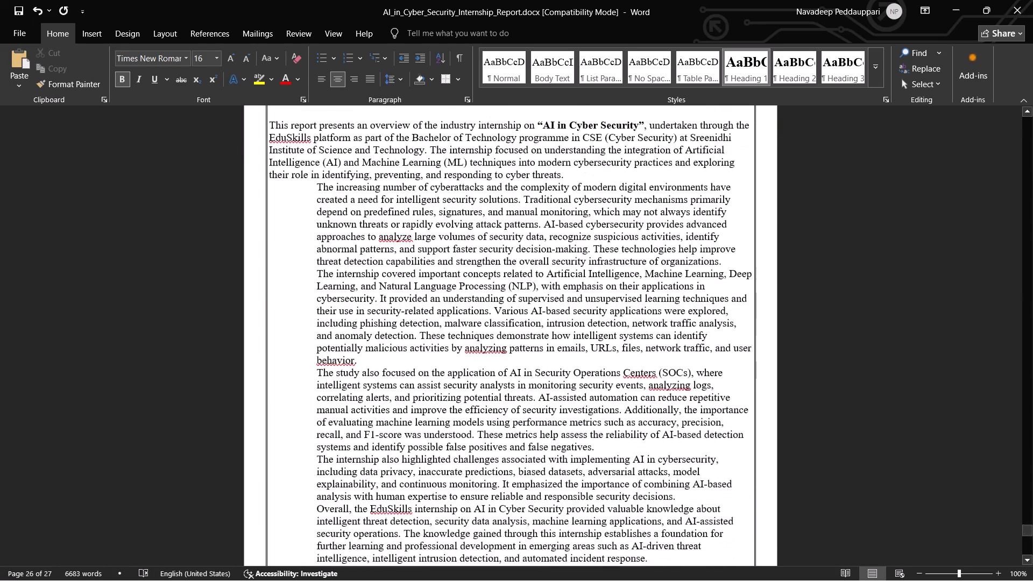
scroll(549, 414, down, 3)
scroll(549, 414, up, 1)
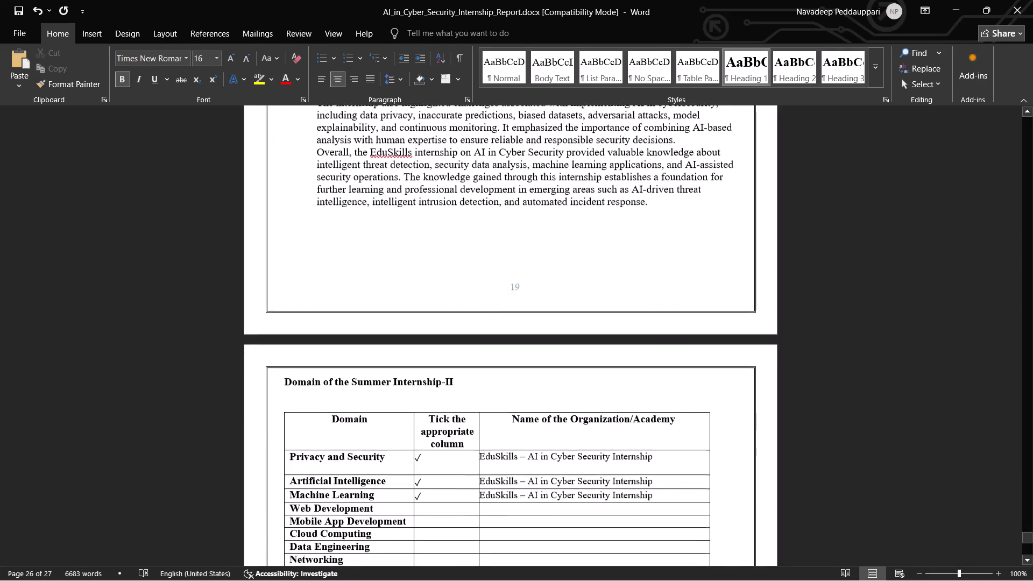
scroll(549, 414, up, 2)
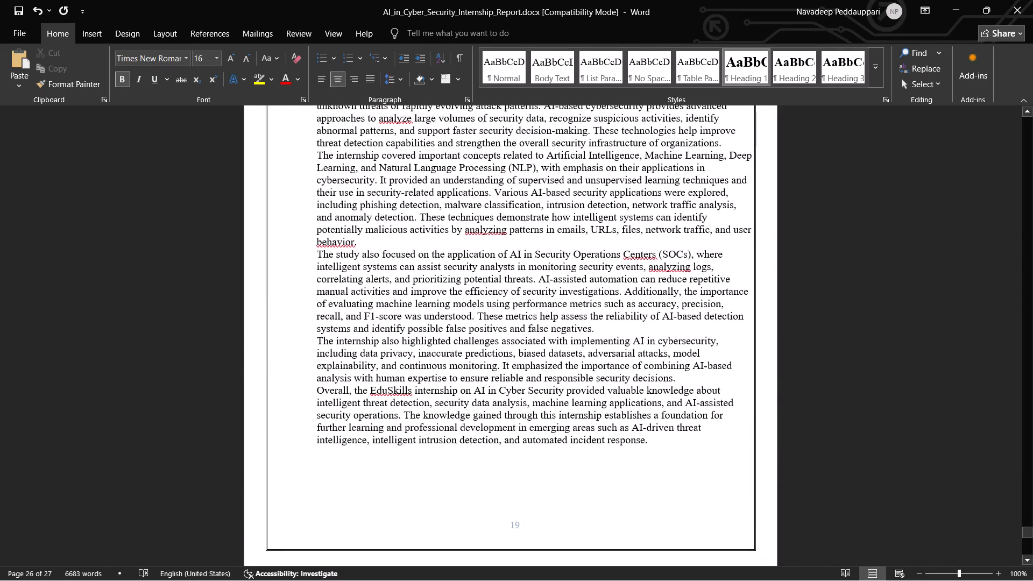
scroll(549, 414, up, 3)
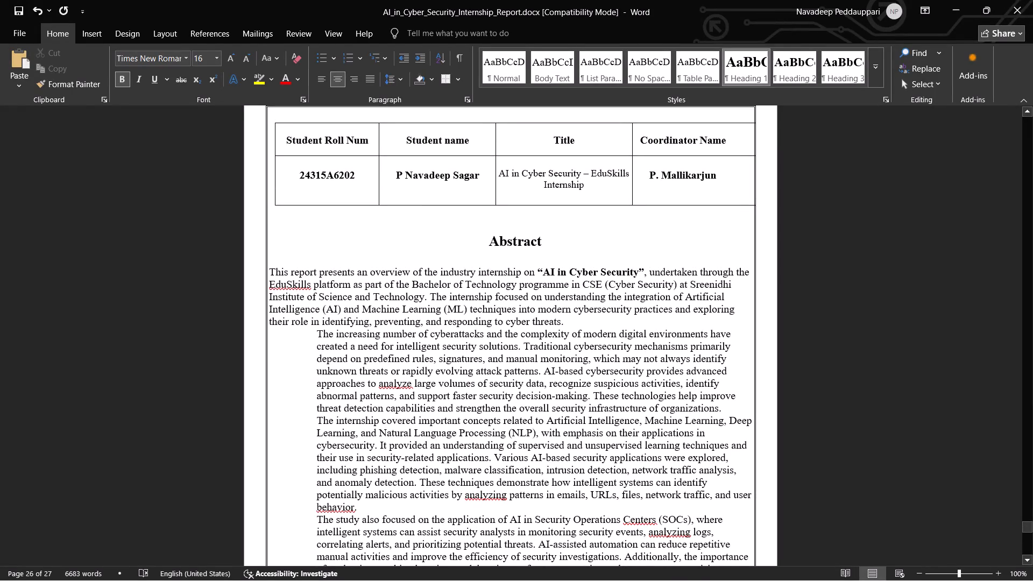
Indent the Abstract's opening paragraph slightly from the page border.
drag(271, 274, 525, 314)
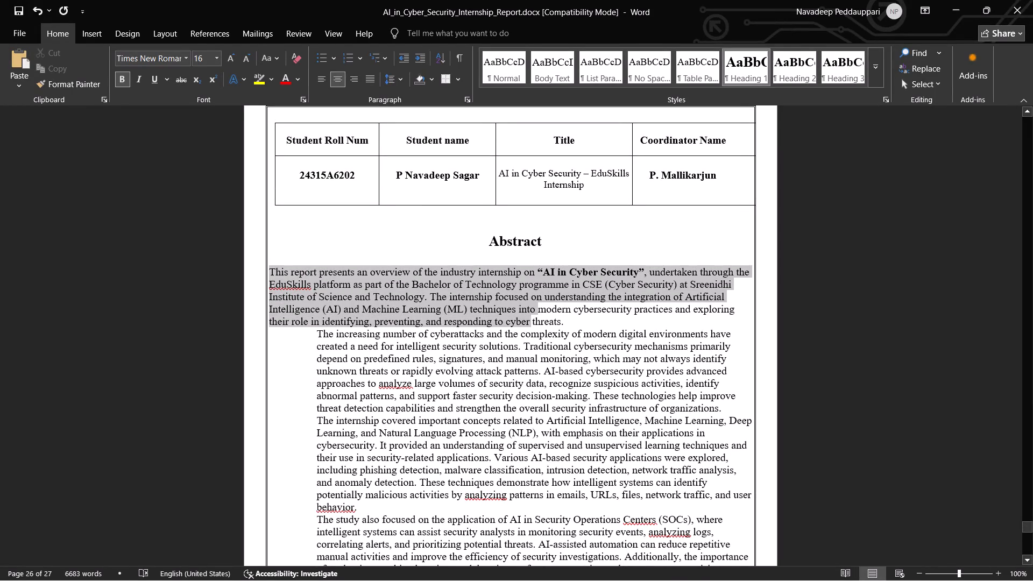
drag(525, 314, 569, 322)
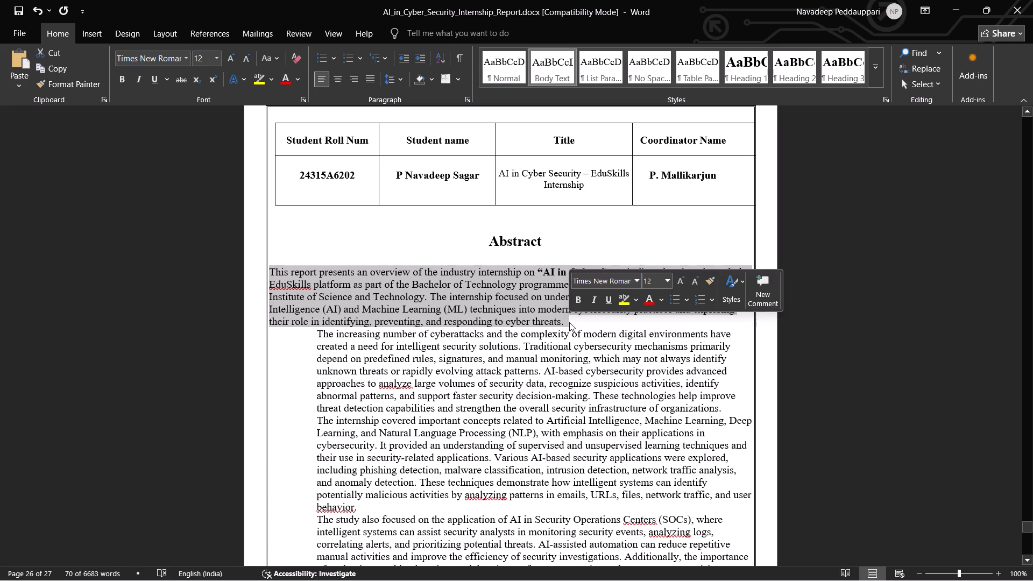
key(Tab)
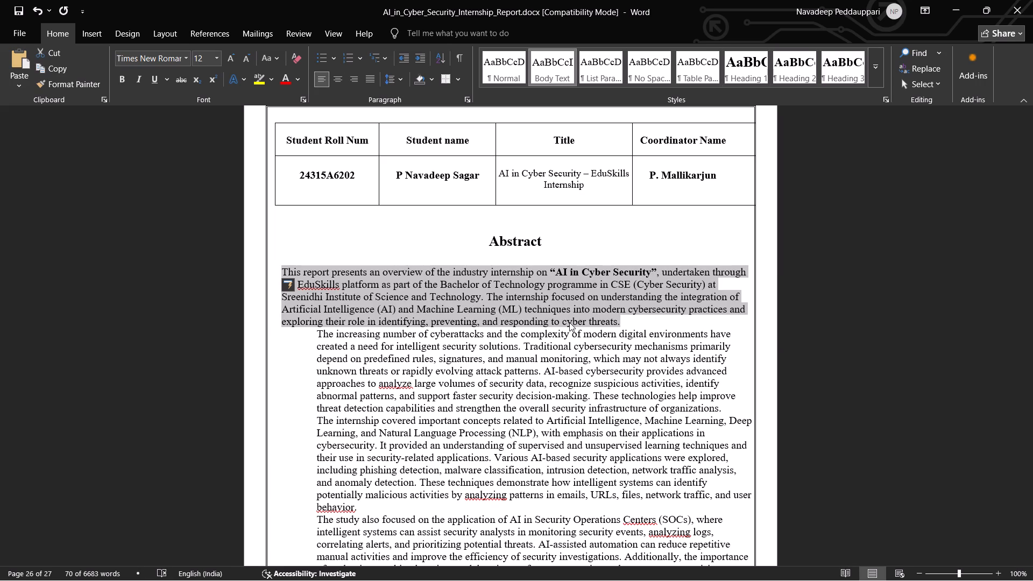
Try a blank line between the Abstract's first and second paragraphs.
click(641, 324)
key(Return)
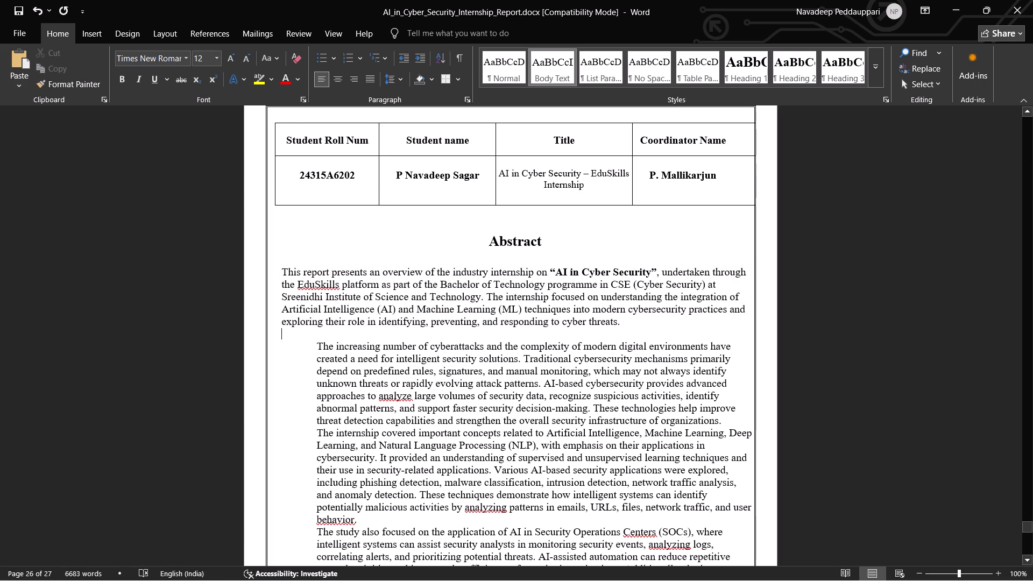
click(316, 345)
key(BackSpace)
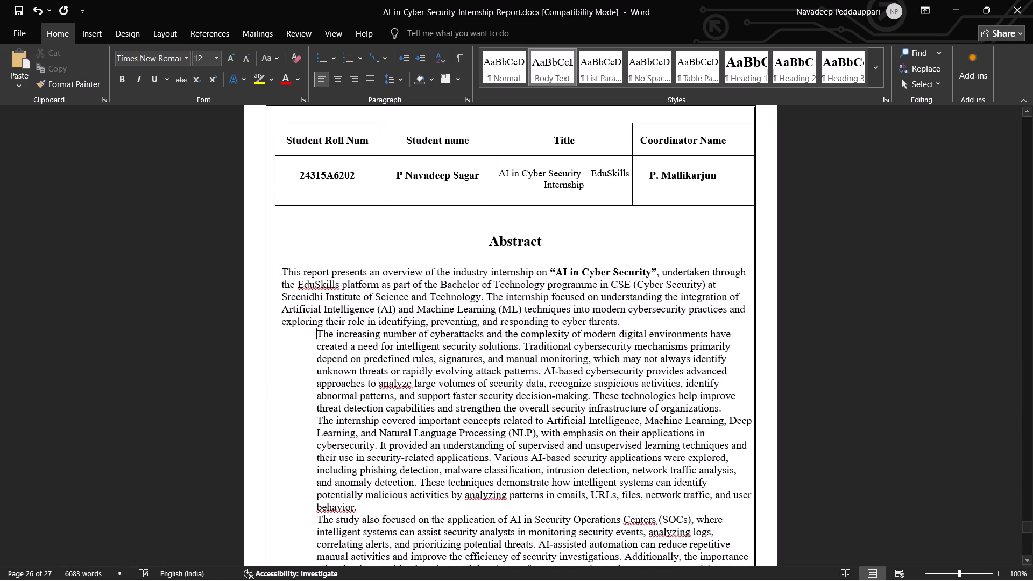
Match the Abstract's second paragraph to the opening paragraph's slight indent and separate the two with a blank line.
key(BackSpace)
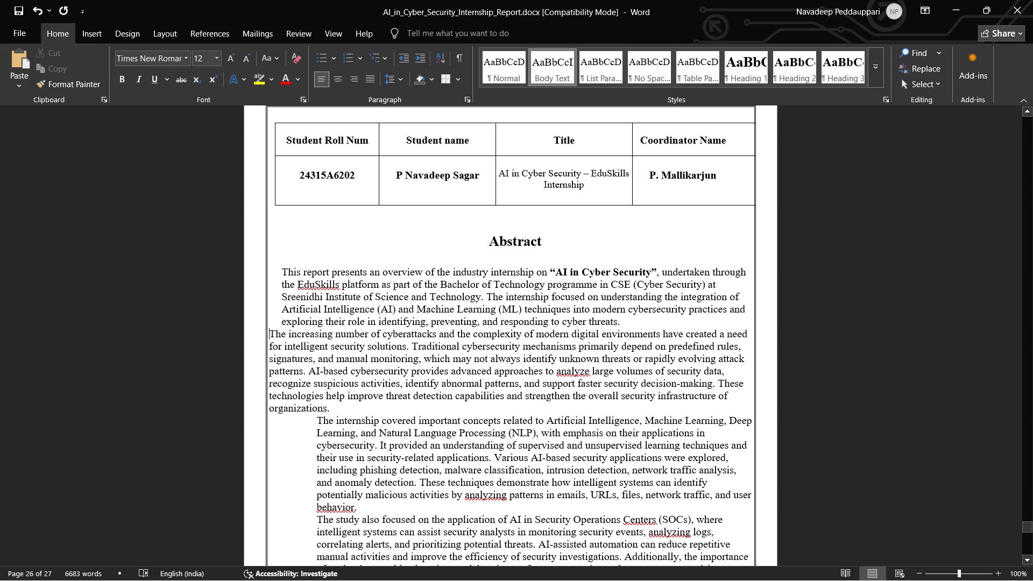
drag(268, 334, 291, 355)
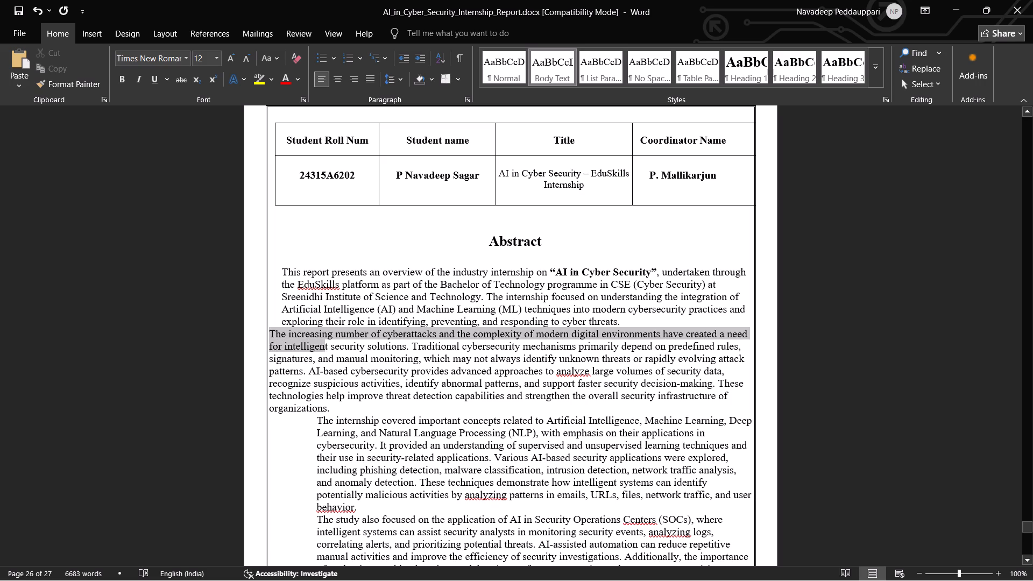
drag(291, 355, 332, 407)
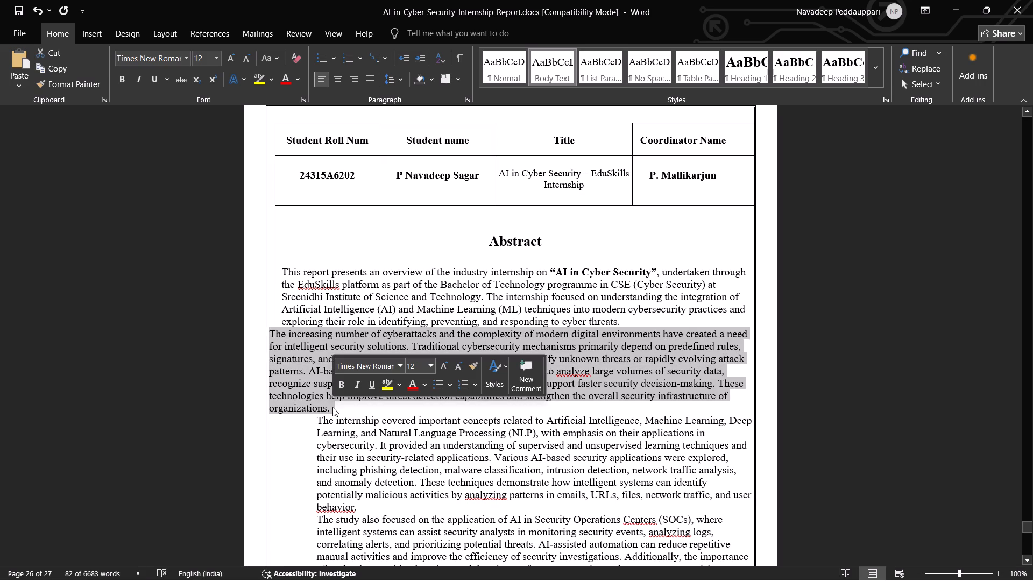
key(Tab)
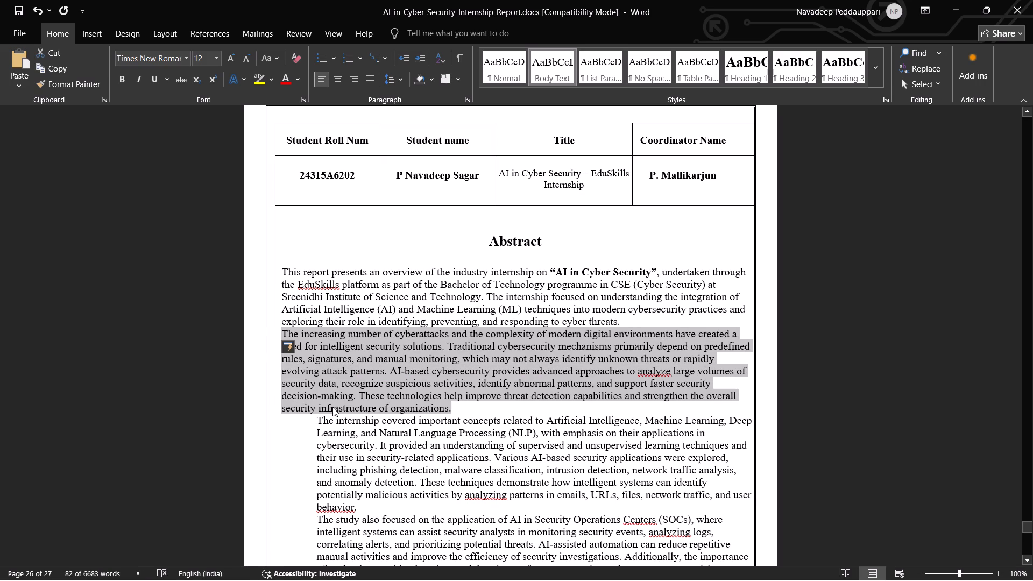
click(617, 320)
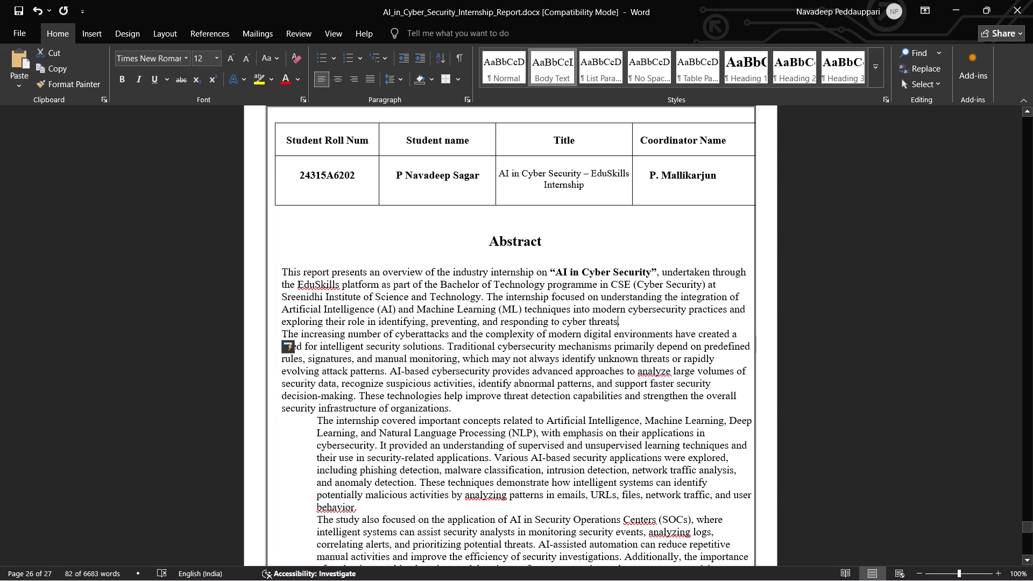
key(Right)
key(Return)
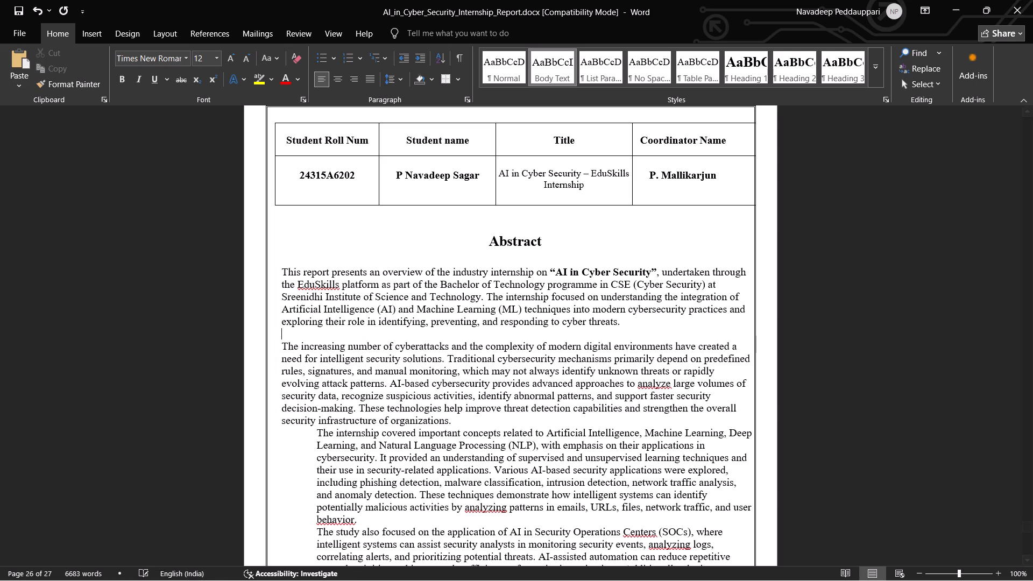
Insert a blank line between the Abstract's second and third paragraphs.
scroll(617, 320, down, 3)
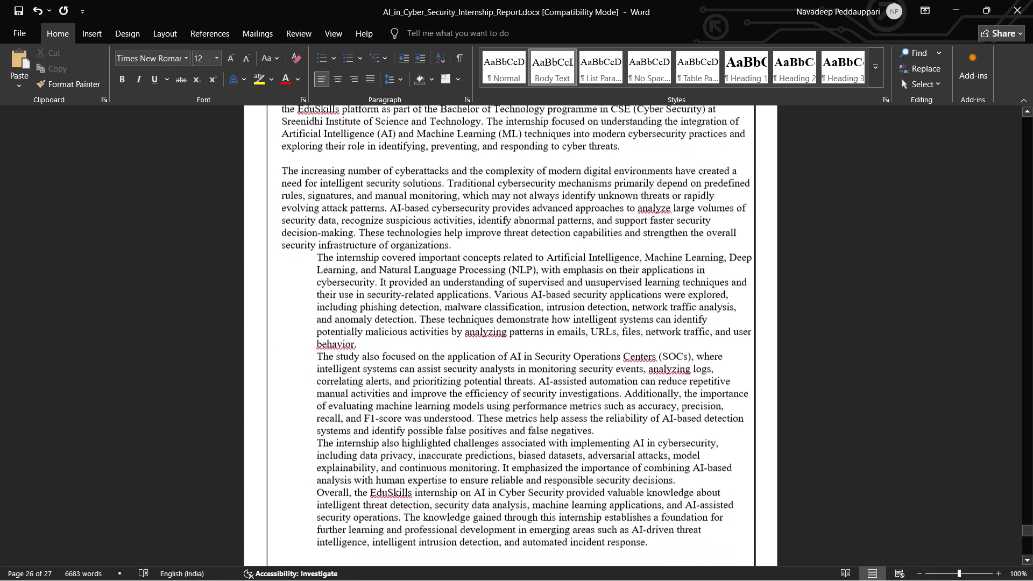
scroll(617, 320, down, 1)
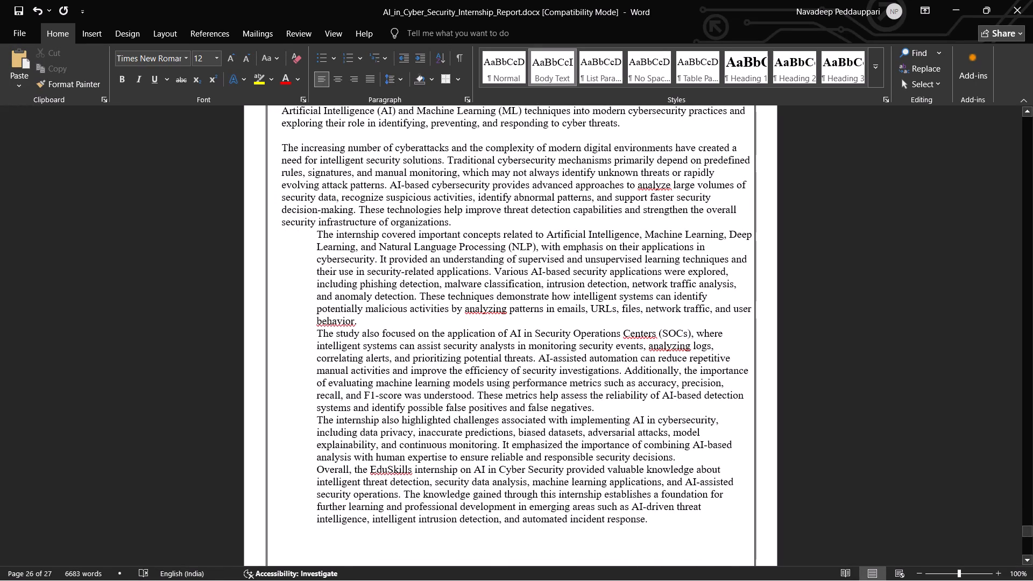
click(561, 221)
key(Return)
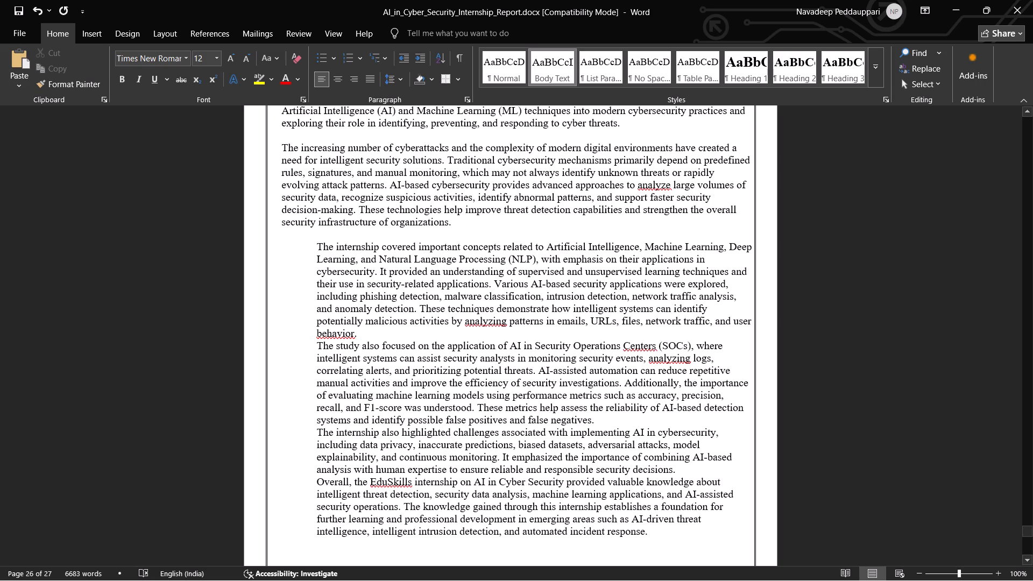
Reduce the indent of the Abstract's third paragraph, starting "The internship covered important concepts", to match the two paragraphs above.
click(313, 239)
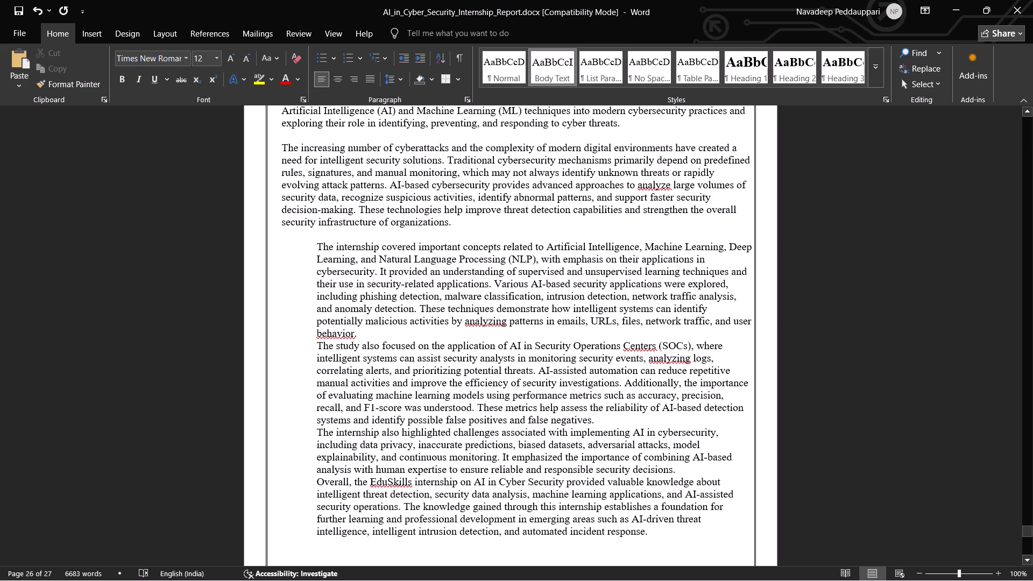
click(321, 247)
key(Left)
key(BackSpace)
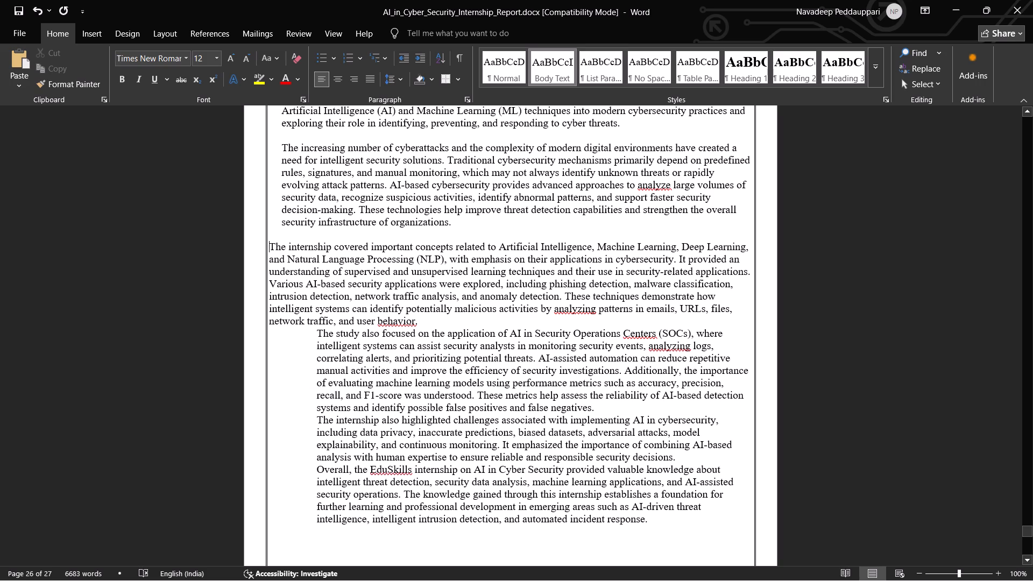
key(shift+Right)
key(shift+Down)
key(shift+Down)
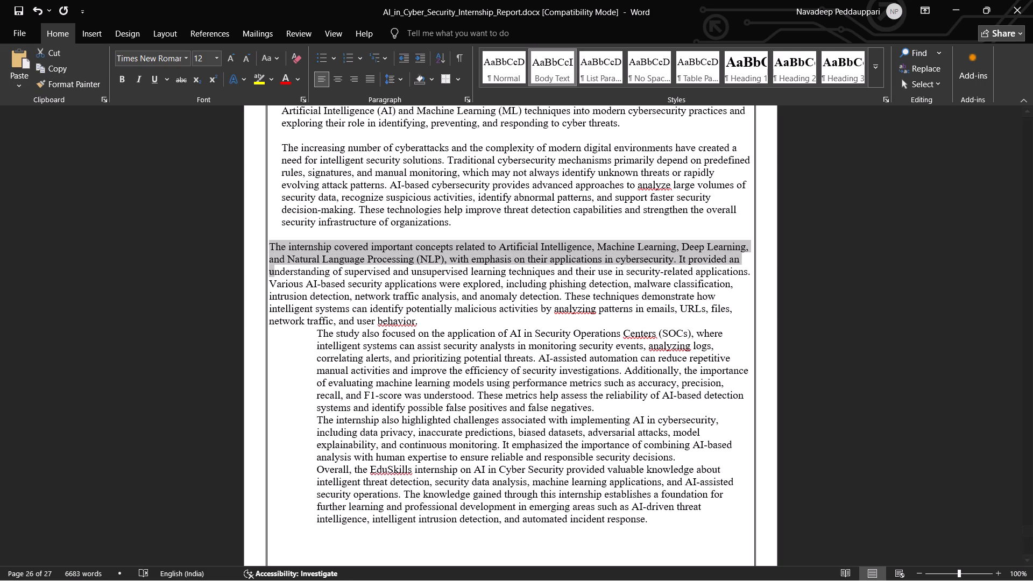
key(shift+Down)
key(shift+Down)
key(shift+Down)
key(shift+Down)
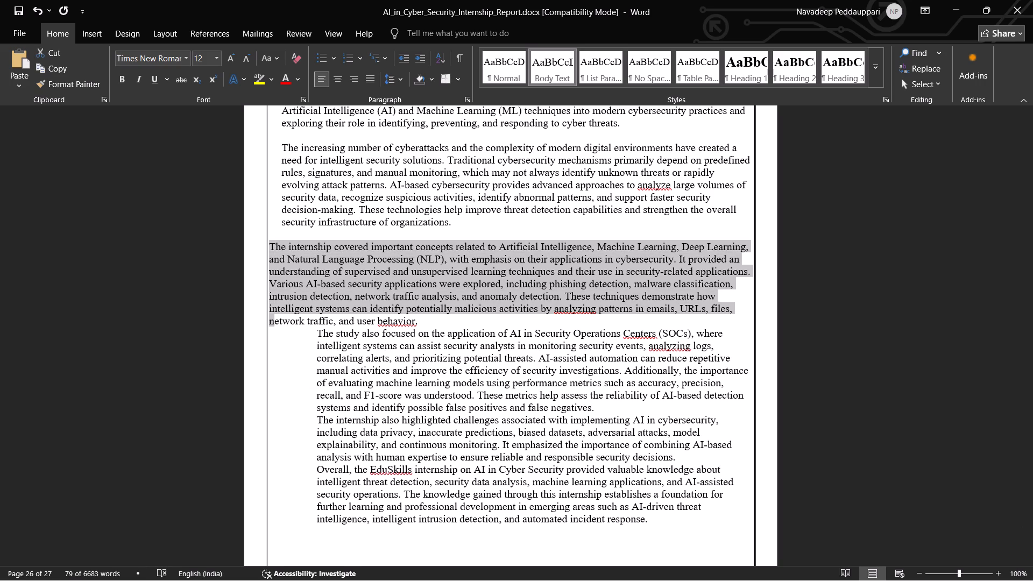
key(shift+End)
key(Tab)
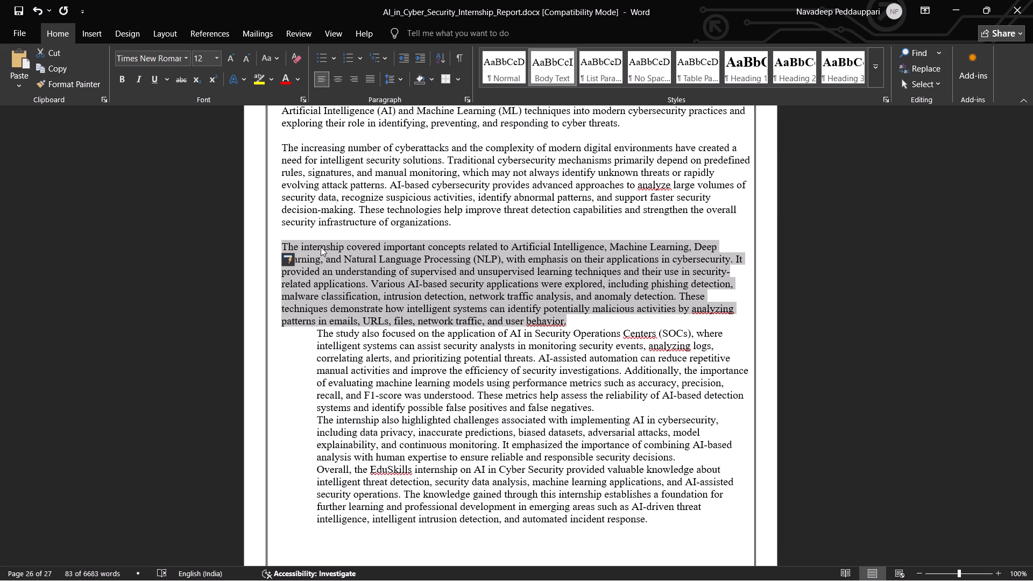
Insert a blank line between the Abstract's third and fourth paragraphs.
scroll(321, 247, down, 2)
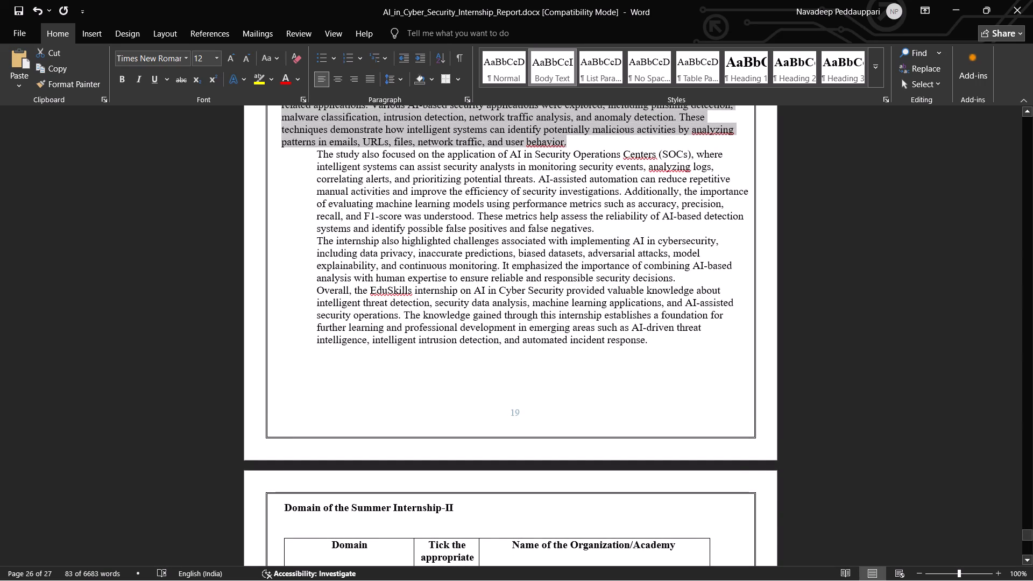
click(315, 153)
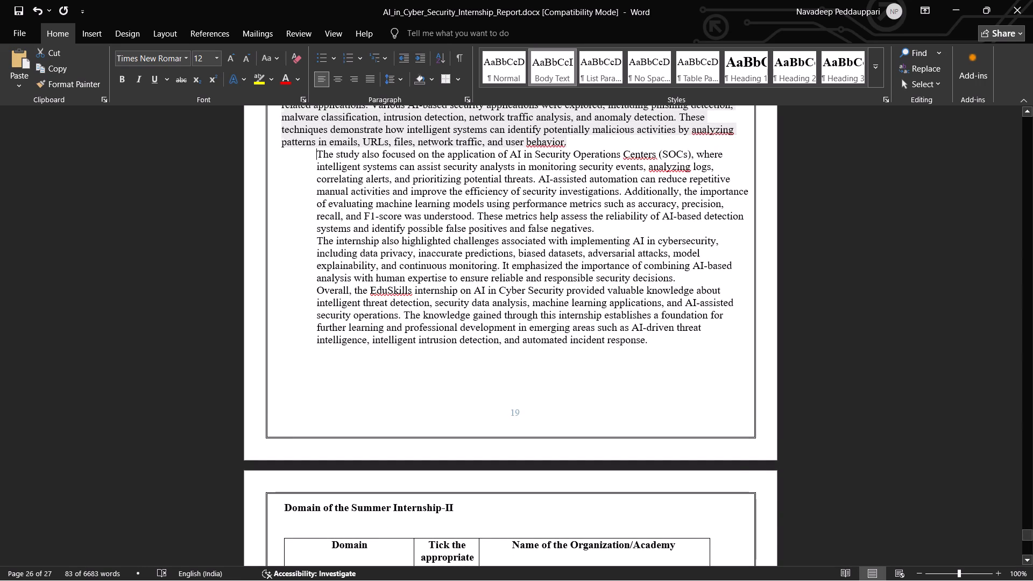
key(Return)
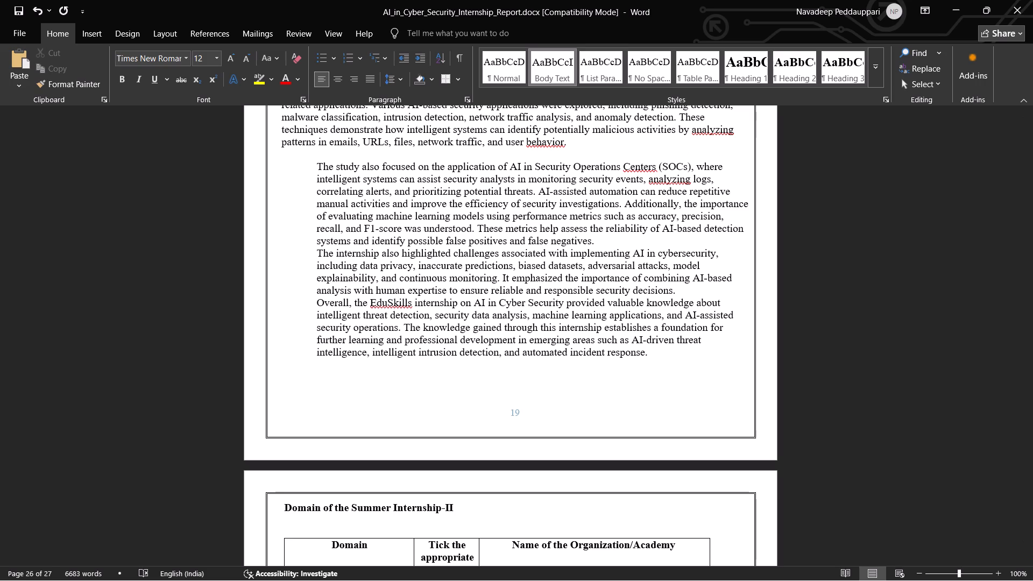
Reduce the indent of the Abstract's fourth paragraph, starting "The study also focused", to match the paragraphs above.
key(shift+Right)
key(shift+Down)
key(shift+Down)
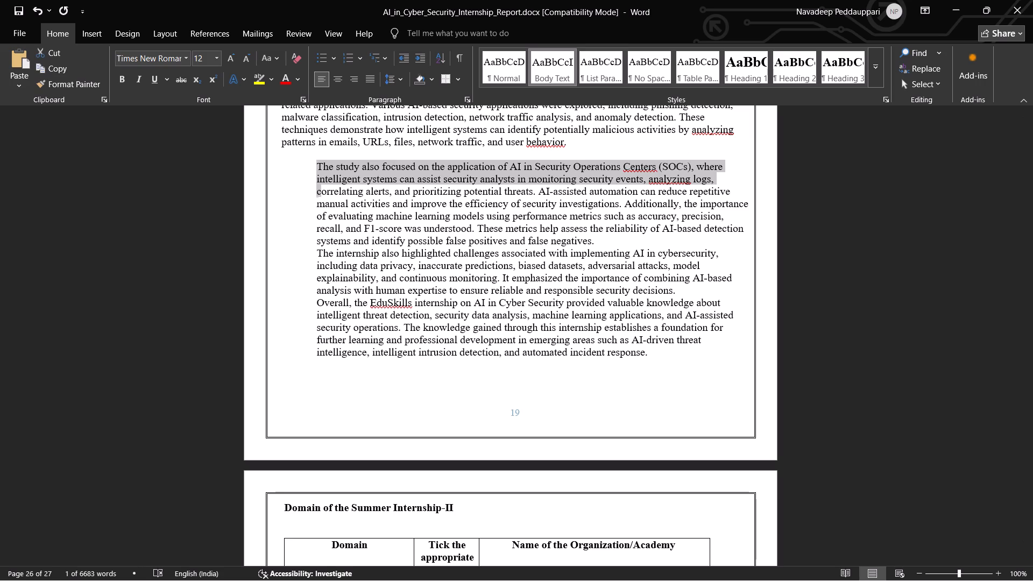
key(shift+Down)
key(shift+Down)
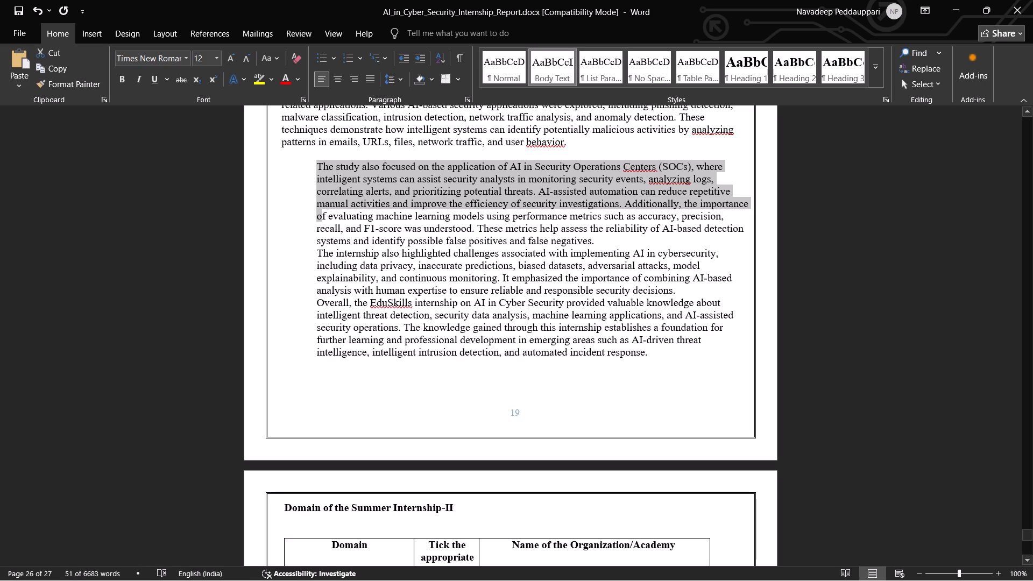
click(315, 161)
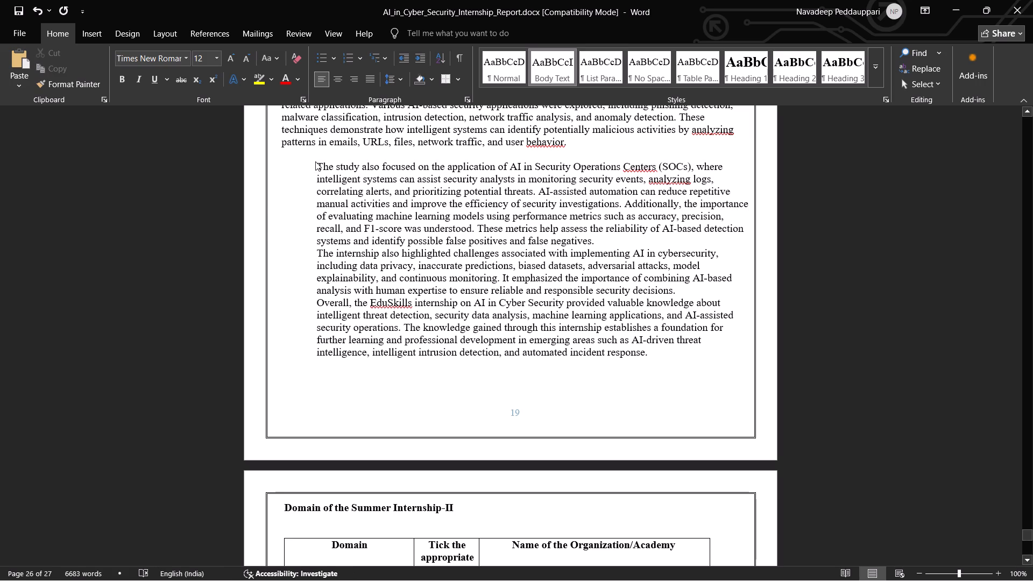
key(BackSpace)
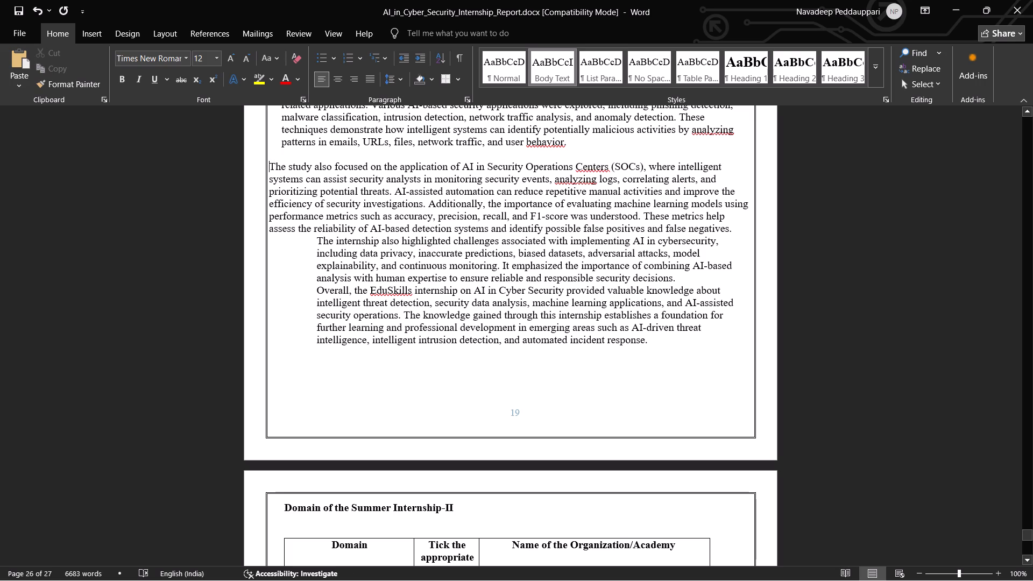
key(shift+Down)
key(shift+Down)
key(shift+Down)
key(shift+Down)
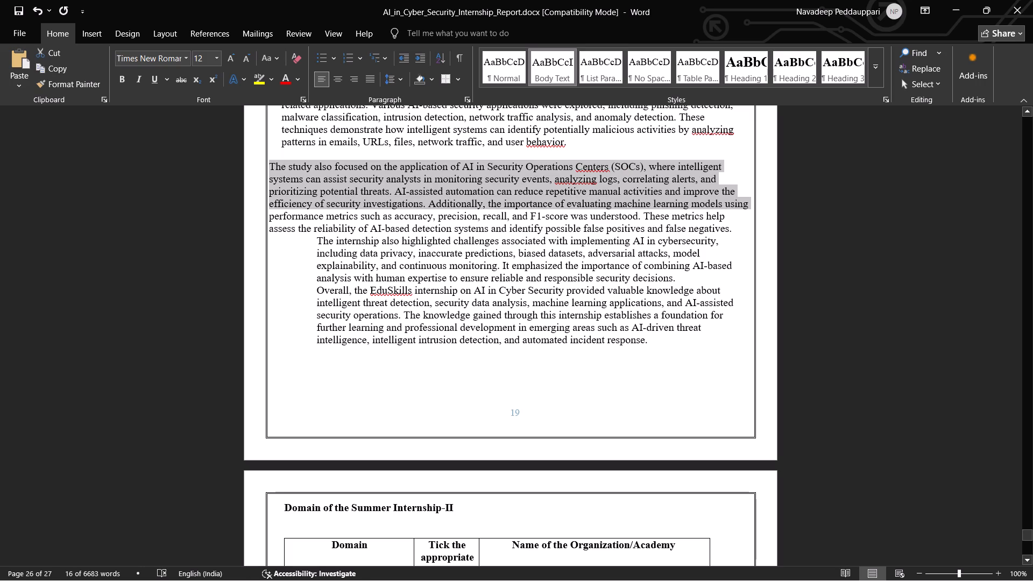
key(shift+Down)
key(shift+Down)
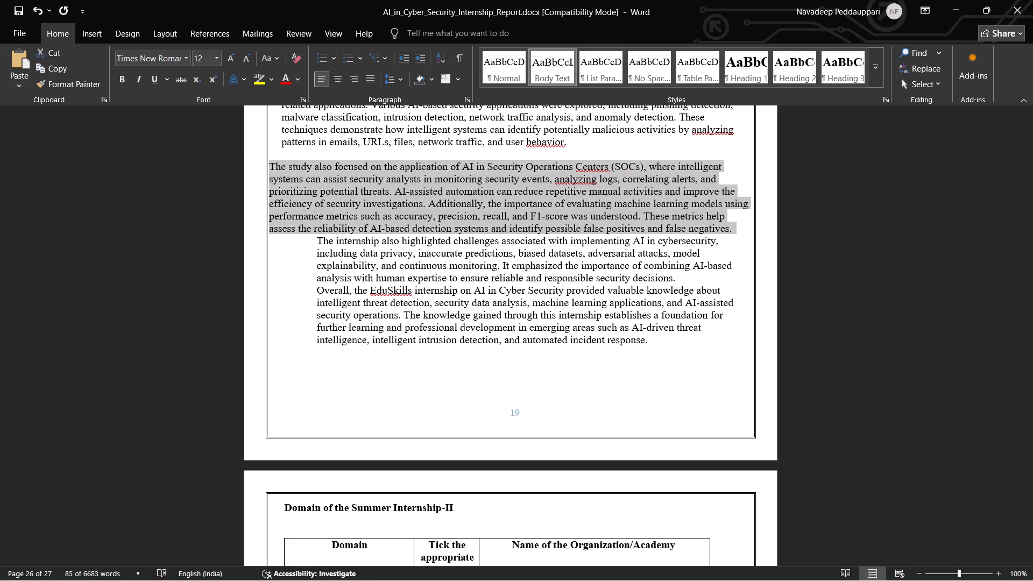
key(Tab)
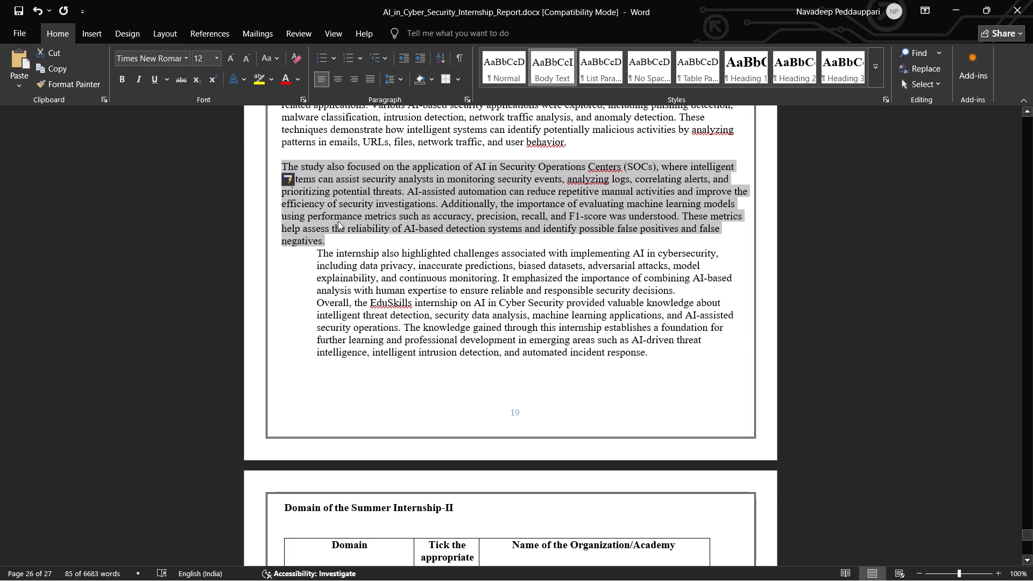
Add a blank line before the Abstract's fifth paragraph, "The internship also highlighted challenges", and match its indent to the paragraphs above.
click(347, 240)
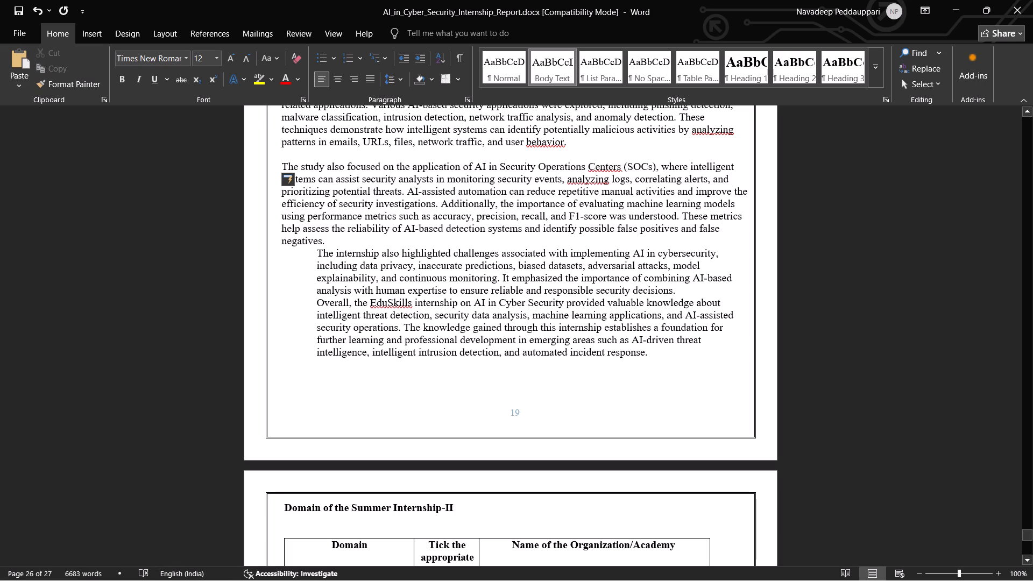
key(Return)
key(Down)
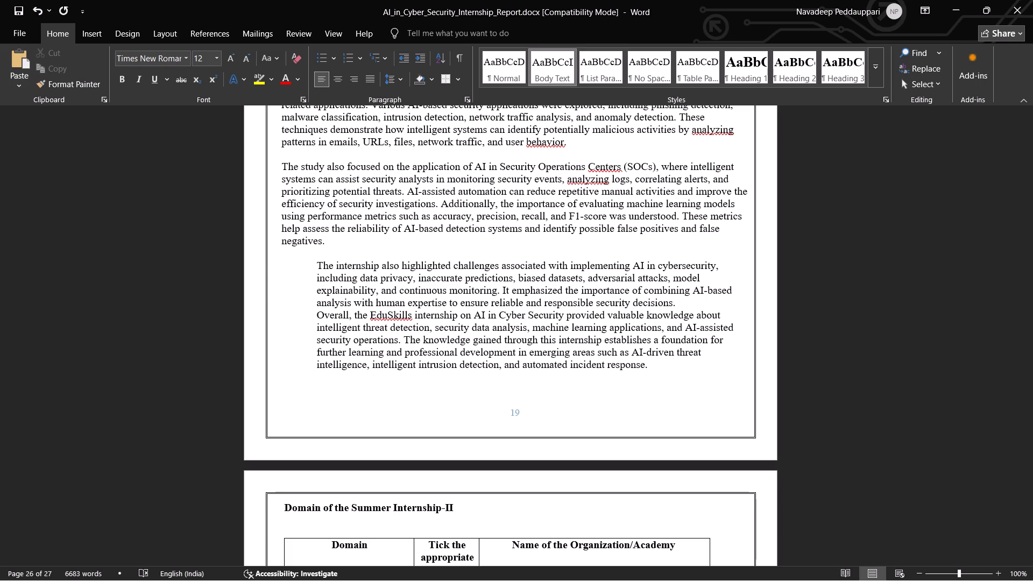
key(BackSpace)
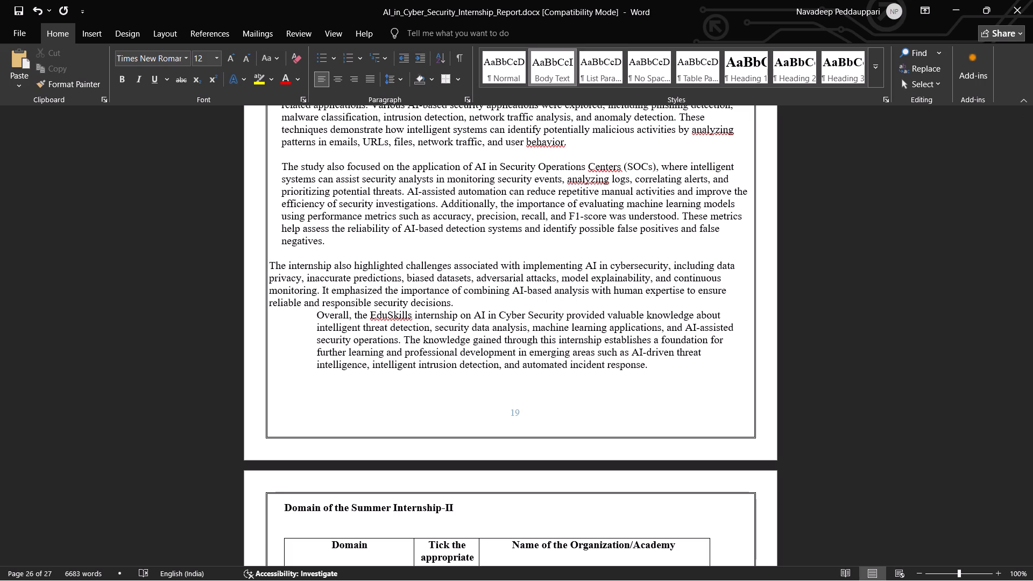
key(shift+Down)
key(shift+Down)
key(shift+Down)
key(shift+Down)
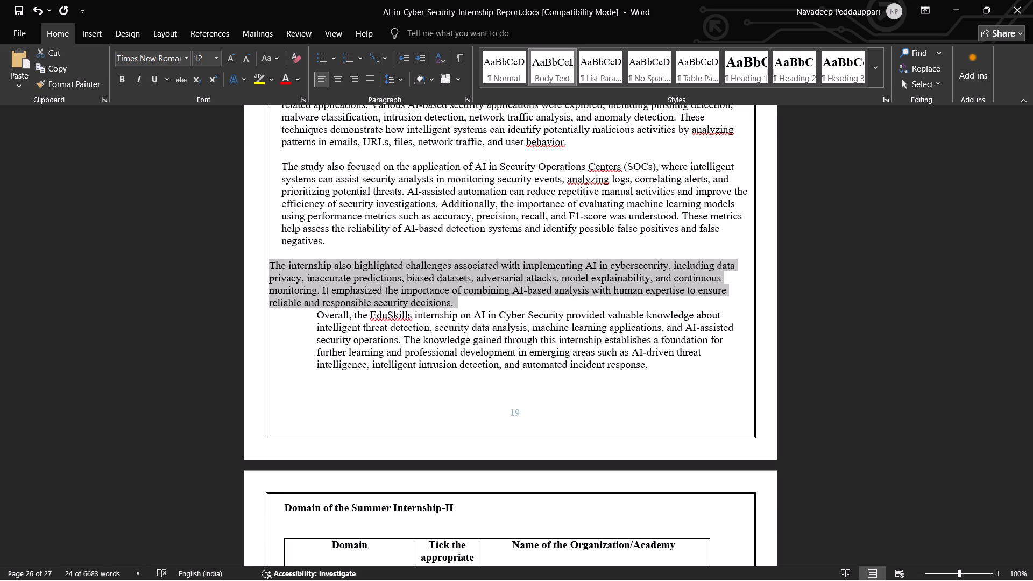
key(Tab)
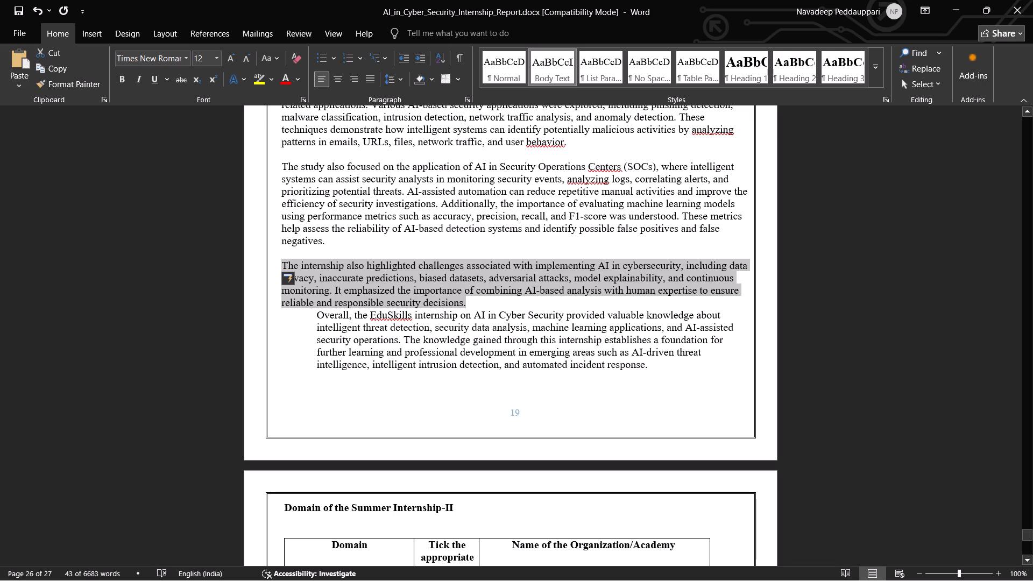
Insert a blank line between the Abstract's fifth paragraph and its closing paragraph.
key(Right)
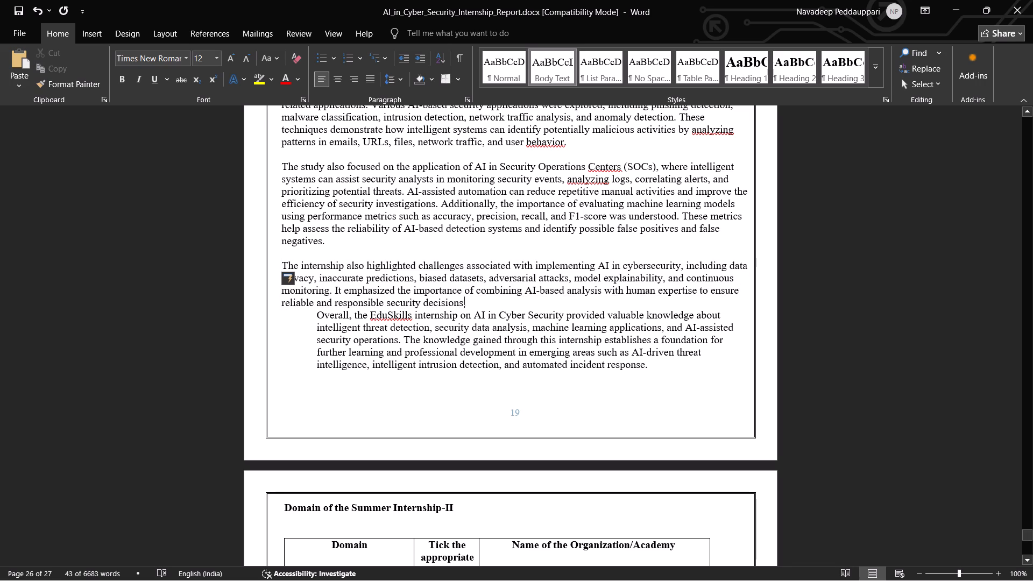
key(Return)
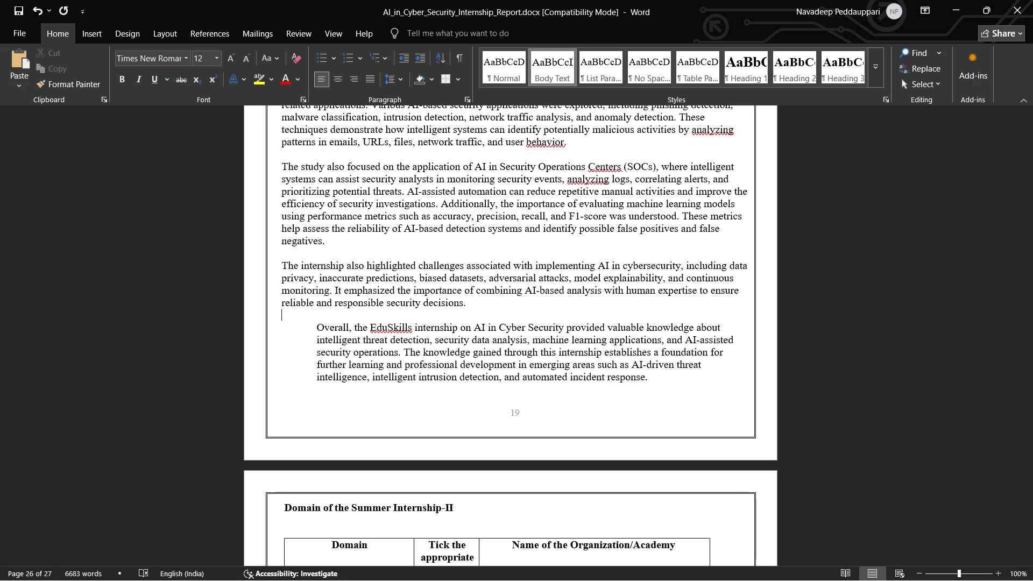
Reduce the indent of the Abstract's closing paragraph, starting "Overall, the EduSkills internship", to match the paragraphs above.
key(Down)
key(shift+Right)
key(shift+Down)
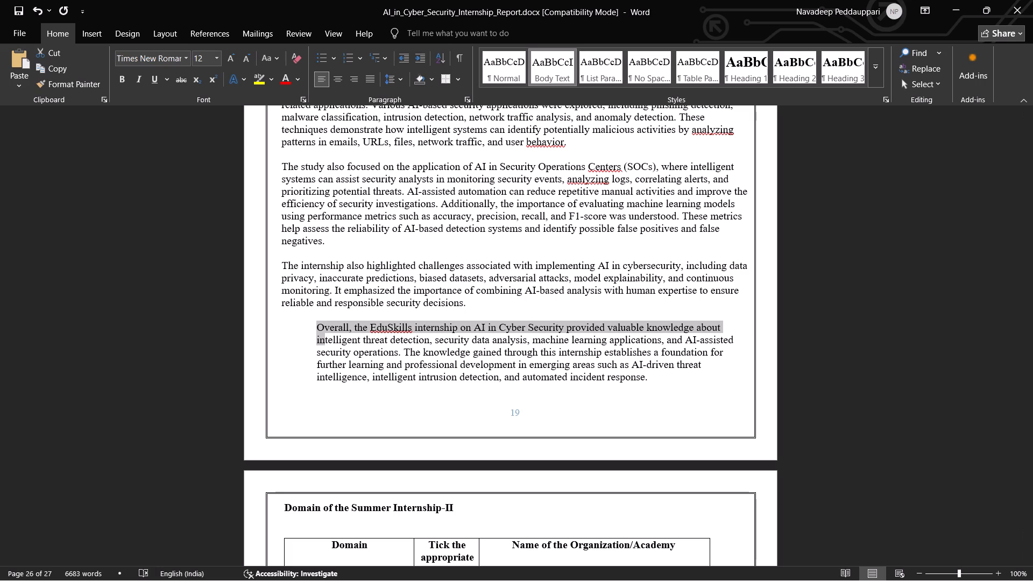
key(shift+Down)
key(shift+Down)
key(shift+Down)
key(shift+Down)
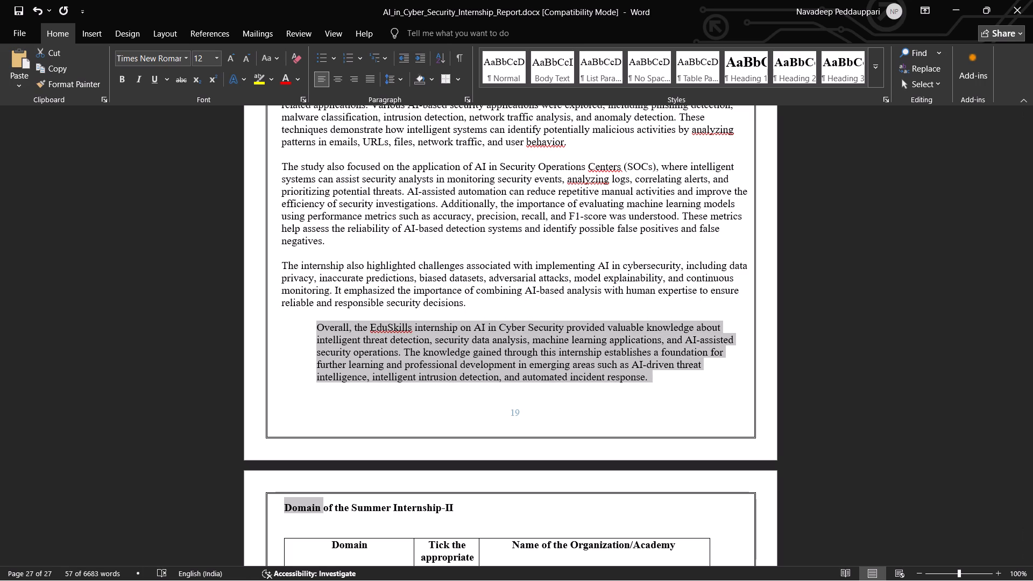
key(shift+Up)
key(shift+End)
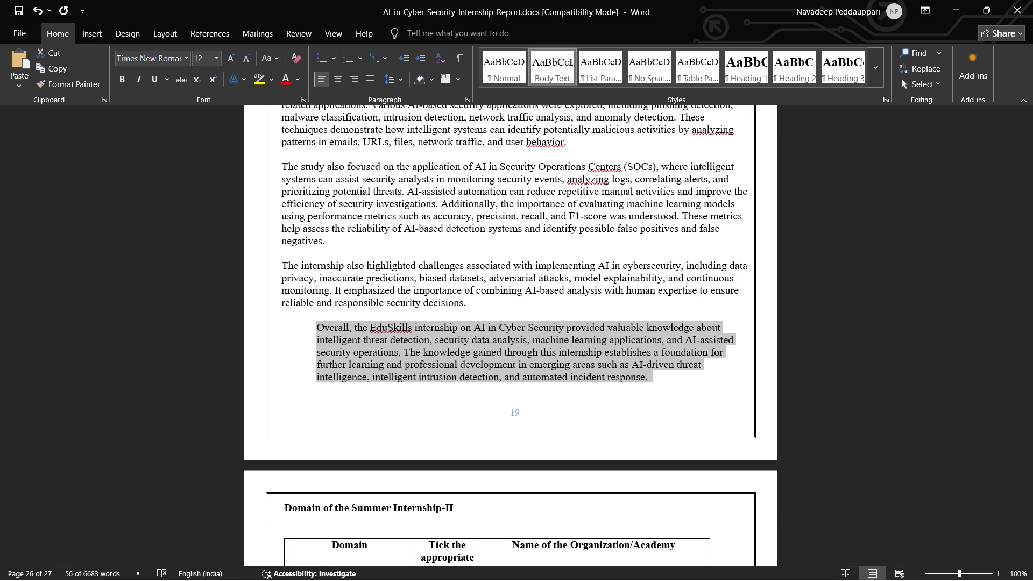
key(Left)
key(BackSpace)
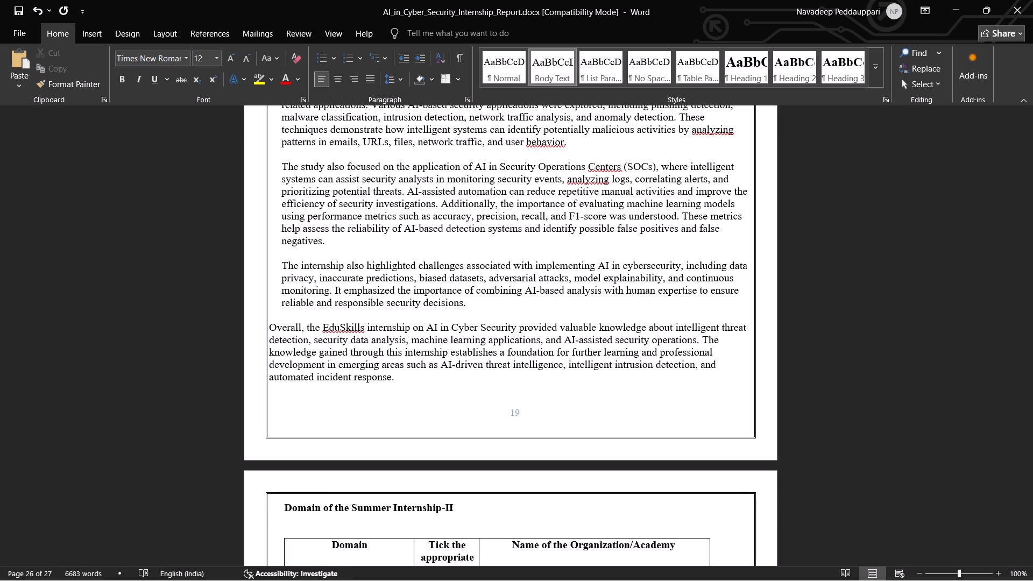
key(shift+Down)
key(shift+Down)
key(shift+Down)
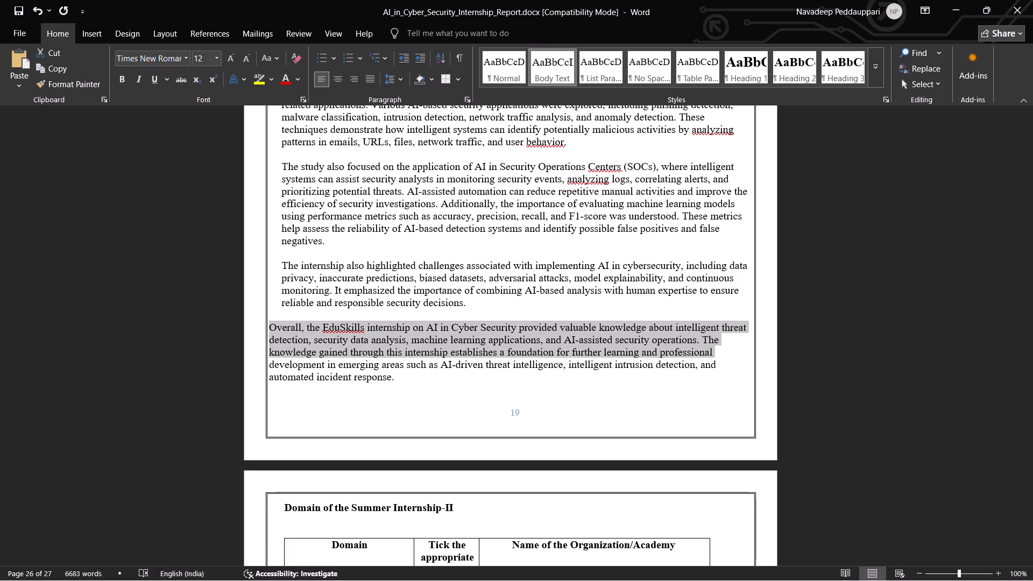
key(shift+Down)
key(shift+Down)
key(Tab)
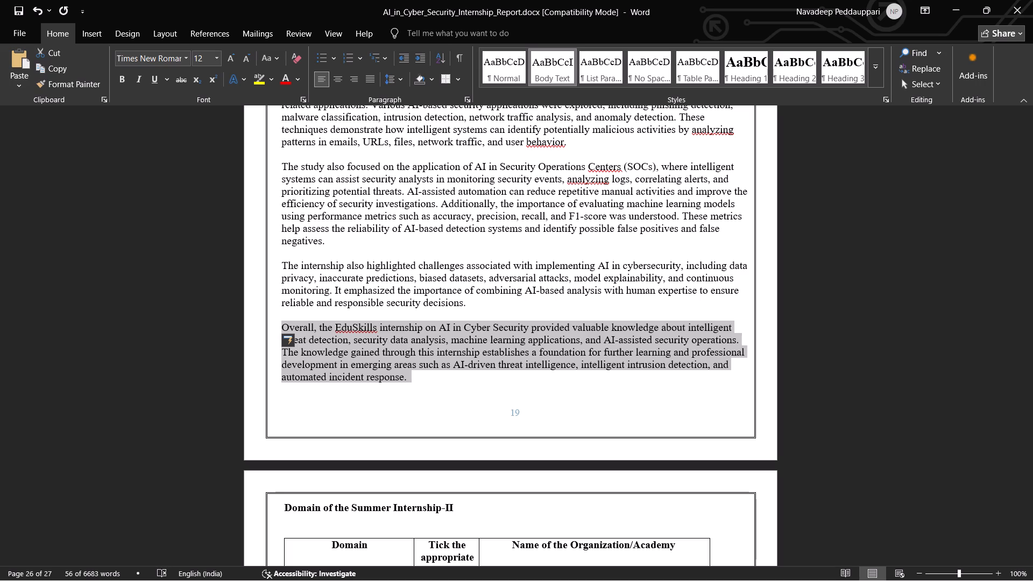
Check the indents and blank-line spacing of all the Abstract's paragraphs, from the heading down to the closing paragraph.
scroll(434, 200, up, 2)
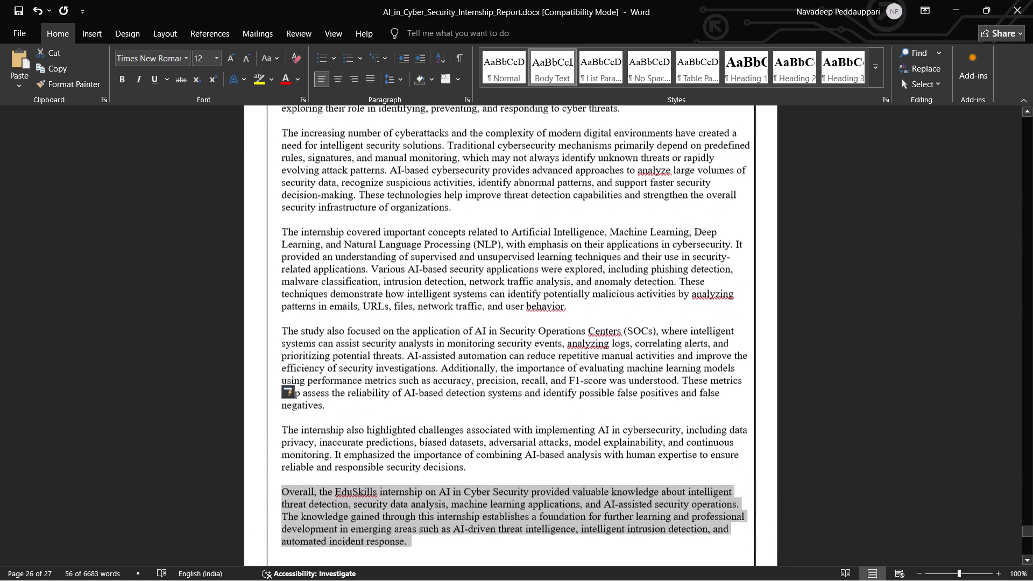
scroll(434, 200, up, 4)
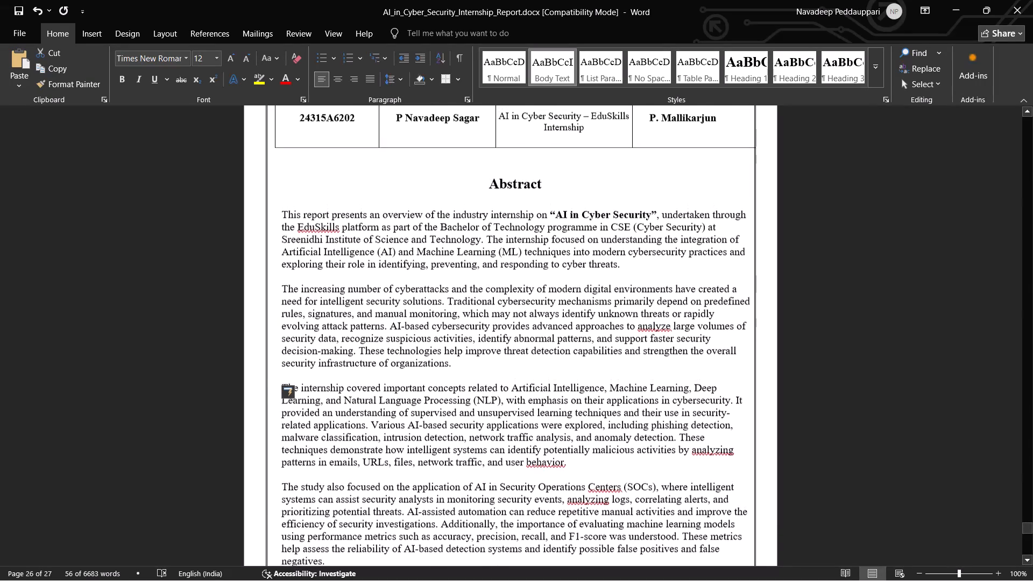
scroll(434, 200, up, 1)
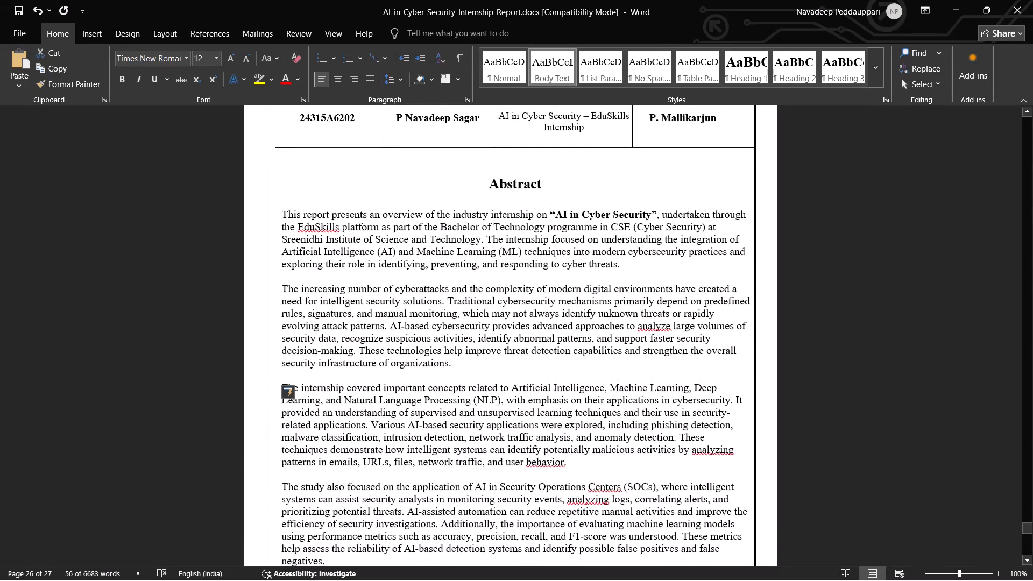
scroll(434, 200, down, 1)
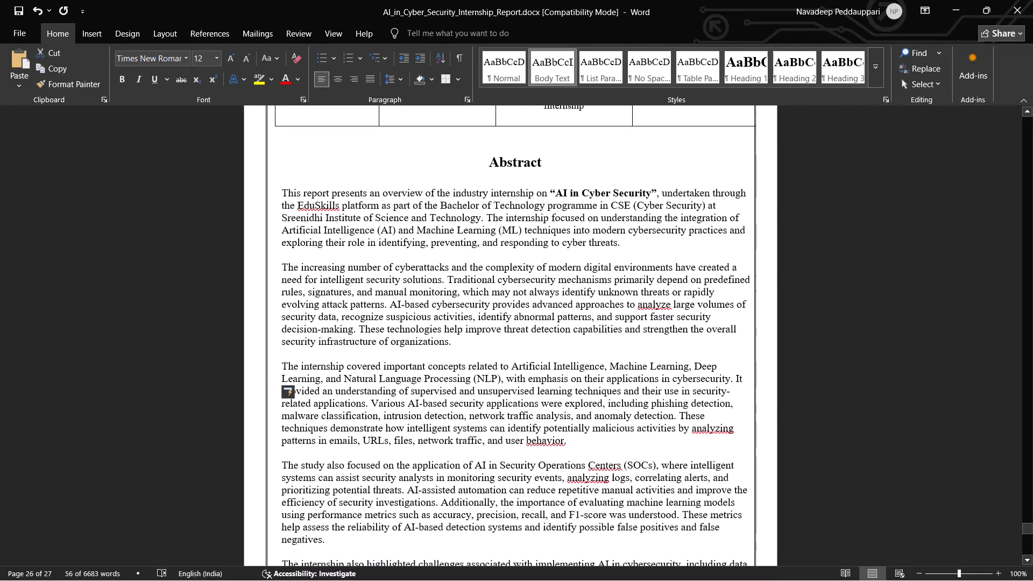
scroll(434, 200, down, 2)
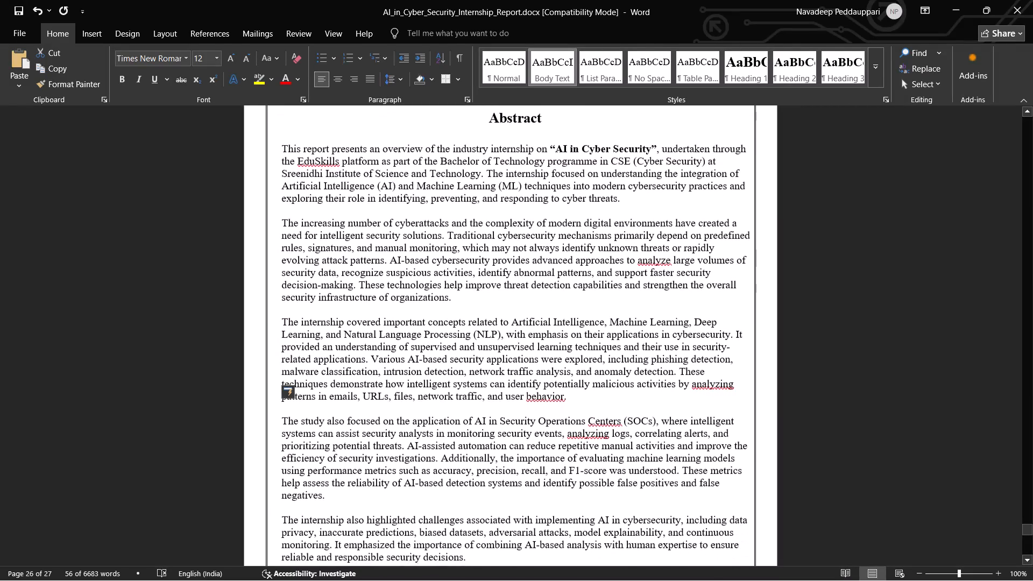
scroll(434, 200, down, 1)
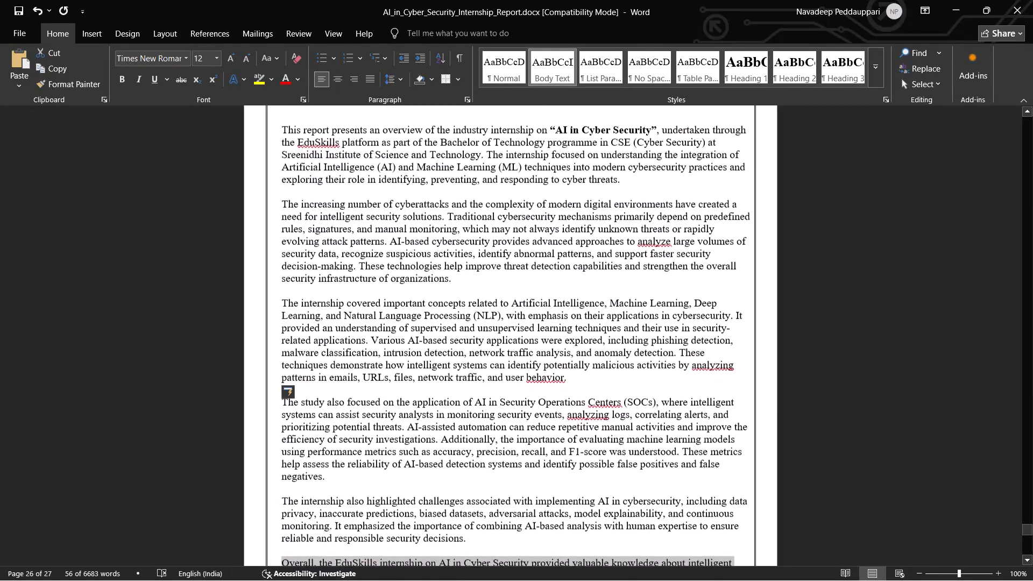
scroll(434, 200, down, 4)
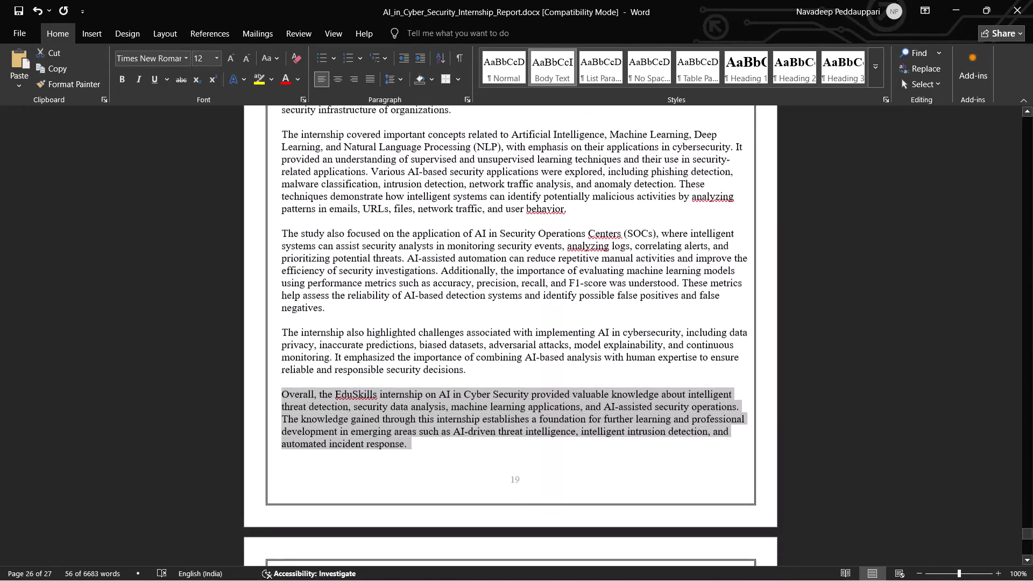
scroll(434, 200, down, 1)
click(439, 209)
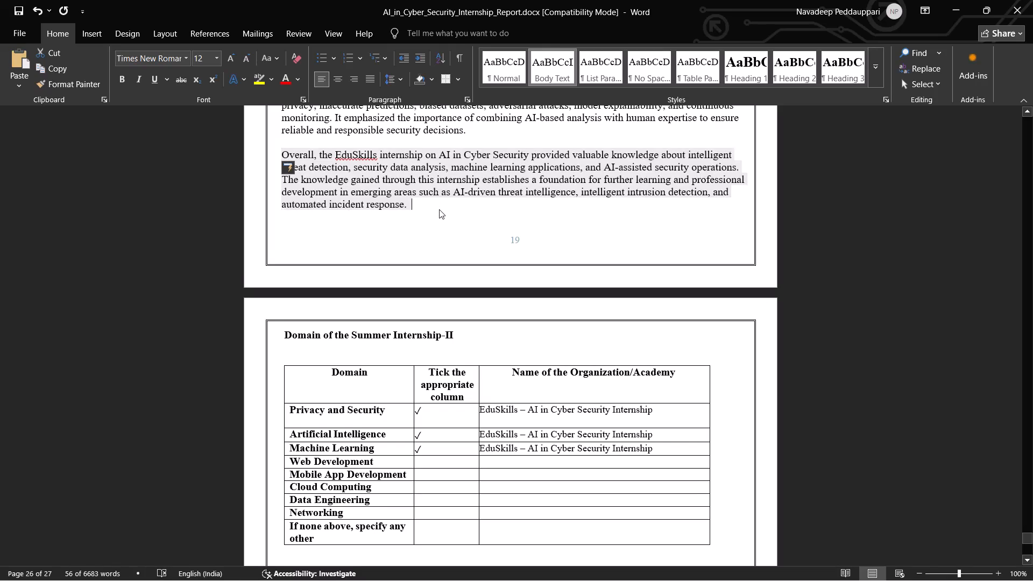
Centre the tick marks in the Privacy and Security, Machine Learning and Artificial Intelligence rows of the domain table.
scroll(439, 209, down, 3)
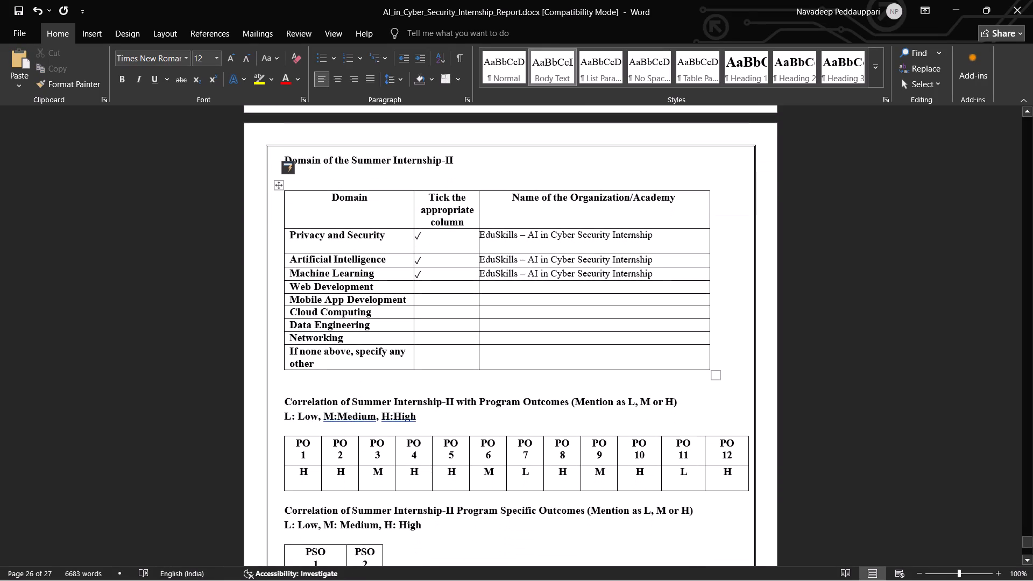
scroll(439, 209, down, 1)
click(427, 225)
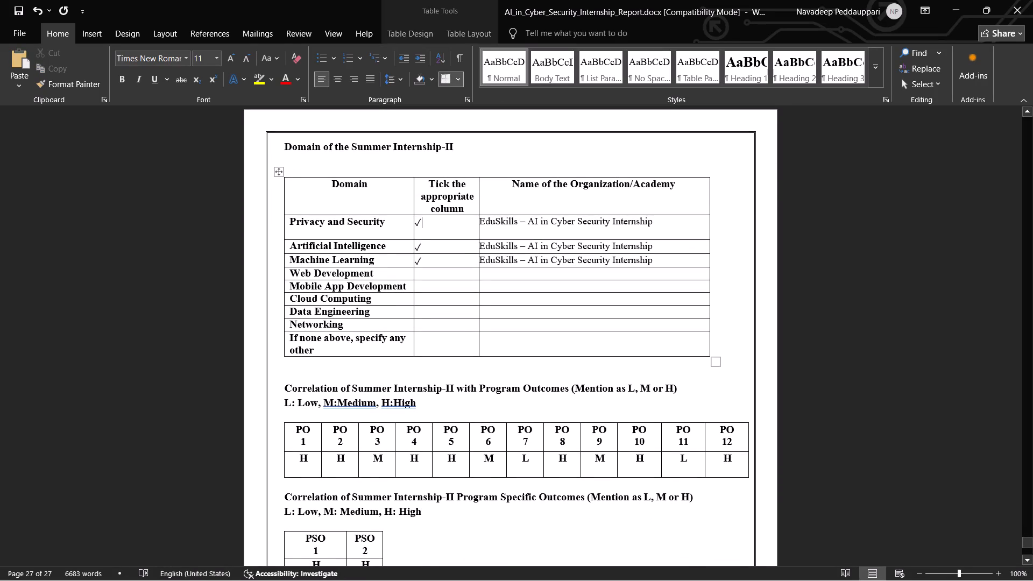
drag(427, 225, 415, 226)
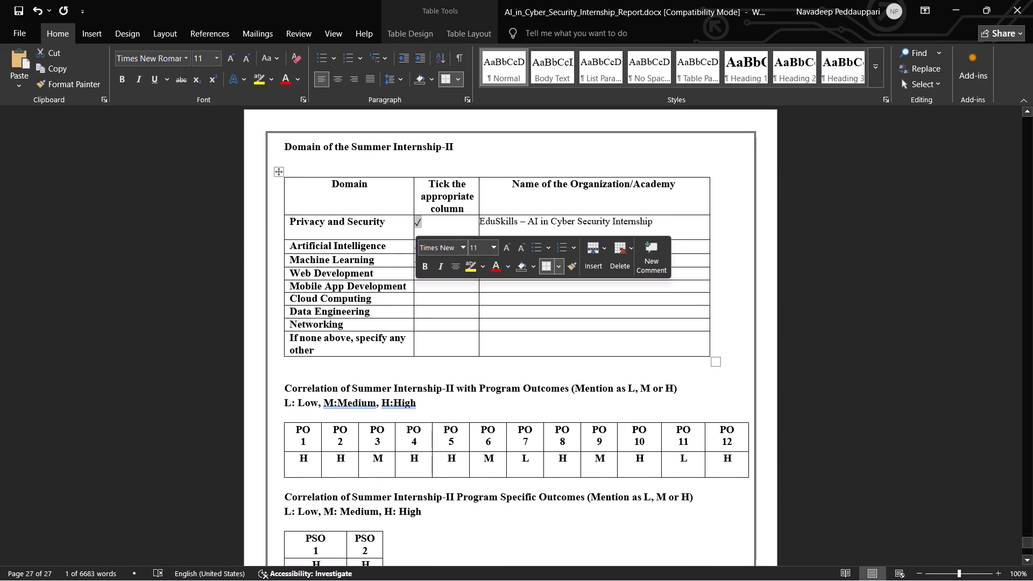
click(452, 265)
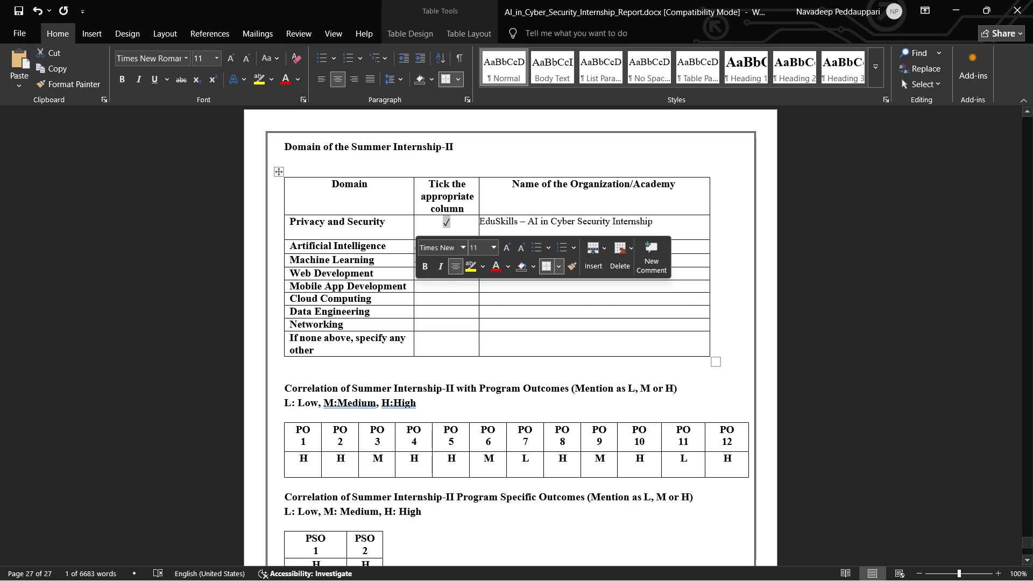
click(437, 283)
drag(430, 262, 429, 262)
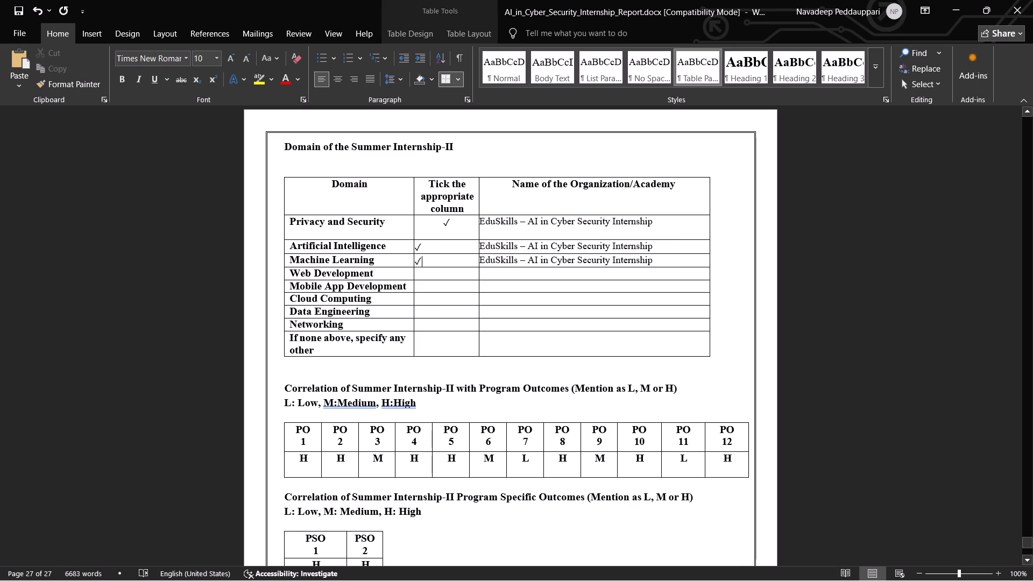
drag(429, 262, 415, 263)
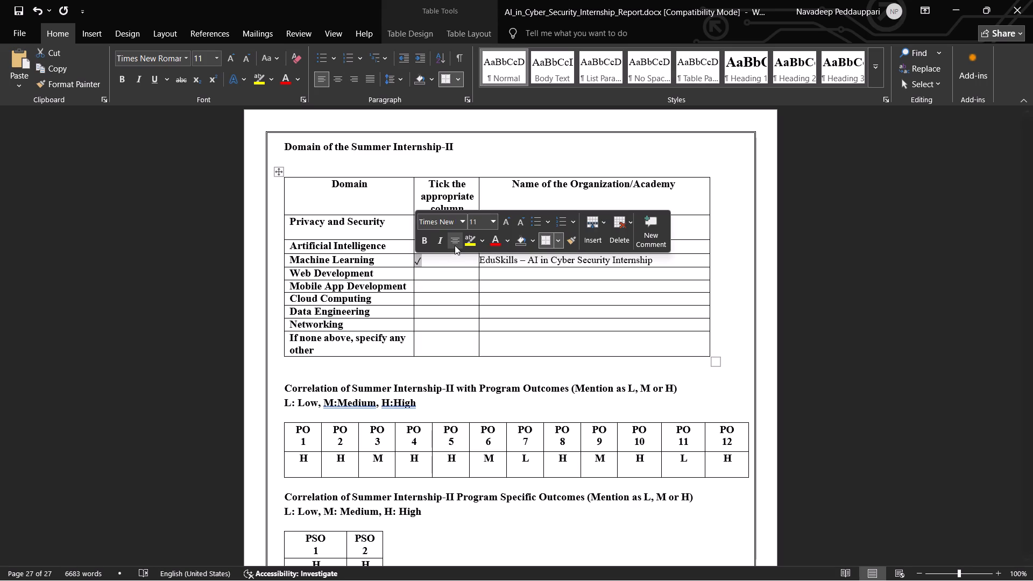
click(455, 245)
click(417, 196)
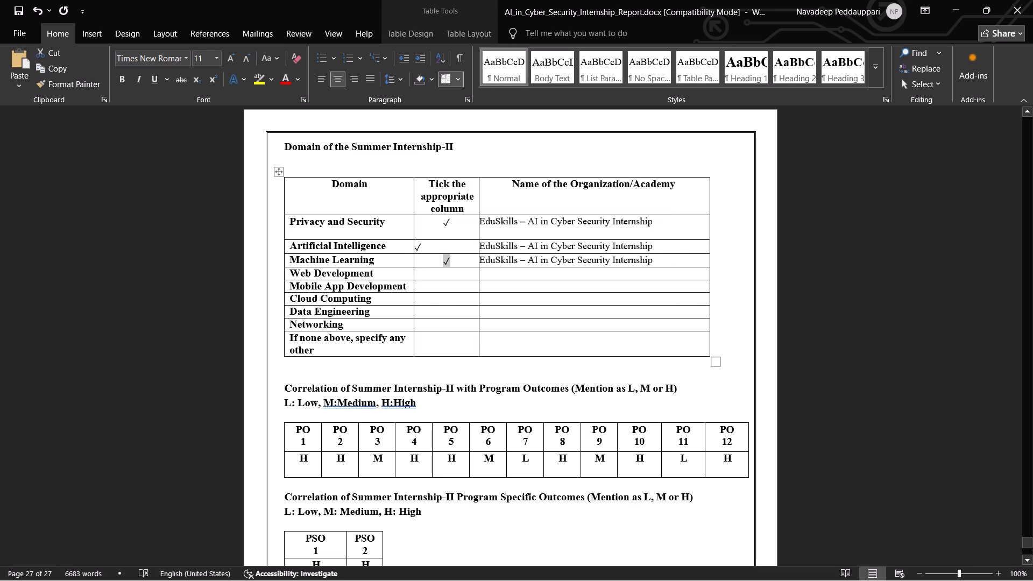
click(431, 244)
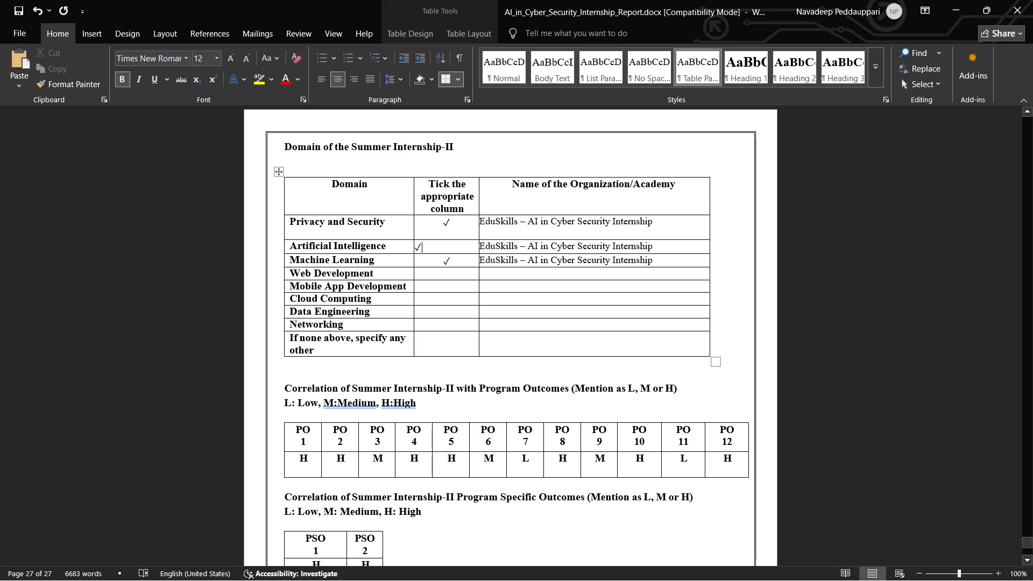
key(shift+Left)
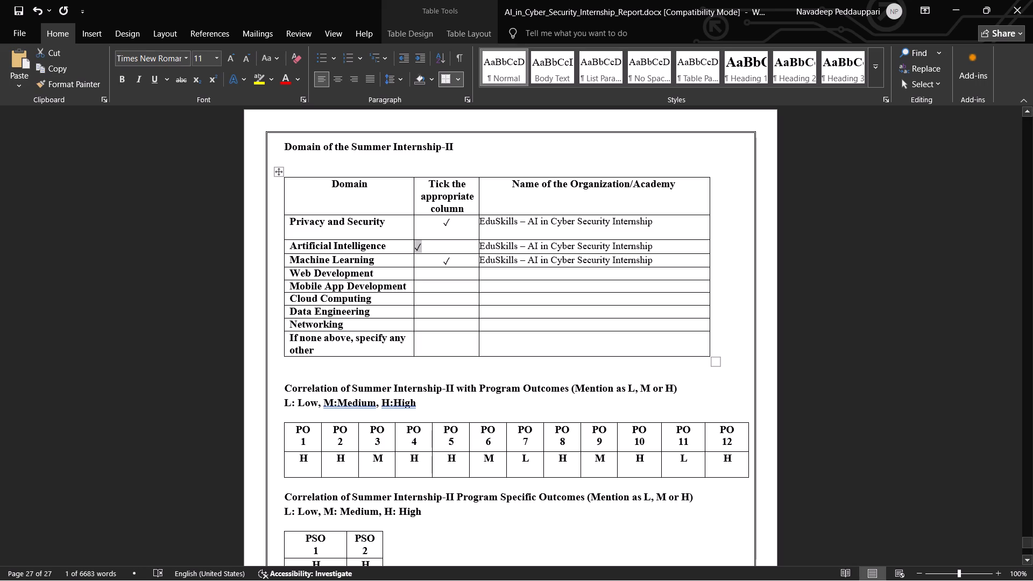
click(339, 78)
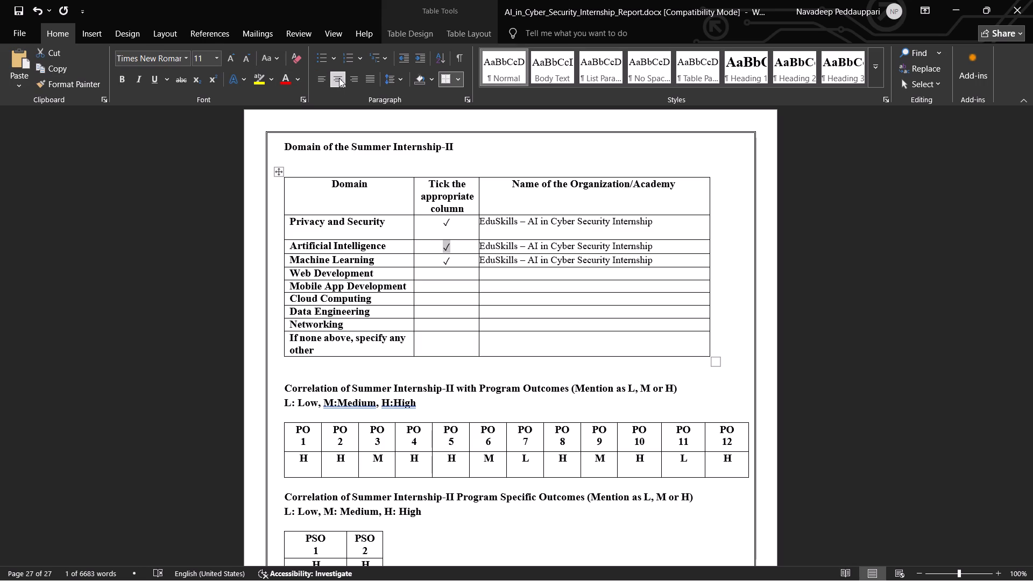
Check the Program Outcomes and Program Specific Outcomes tables and the signature block on the report's last page.
scroll(339, 78, down, 4)
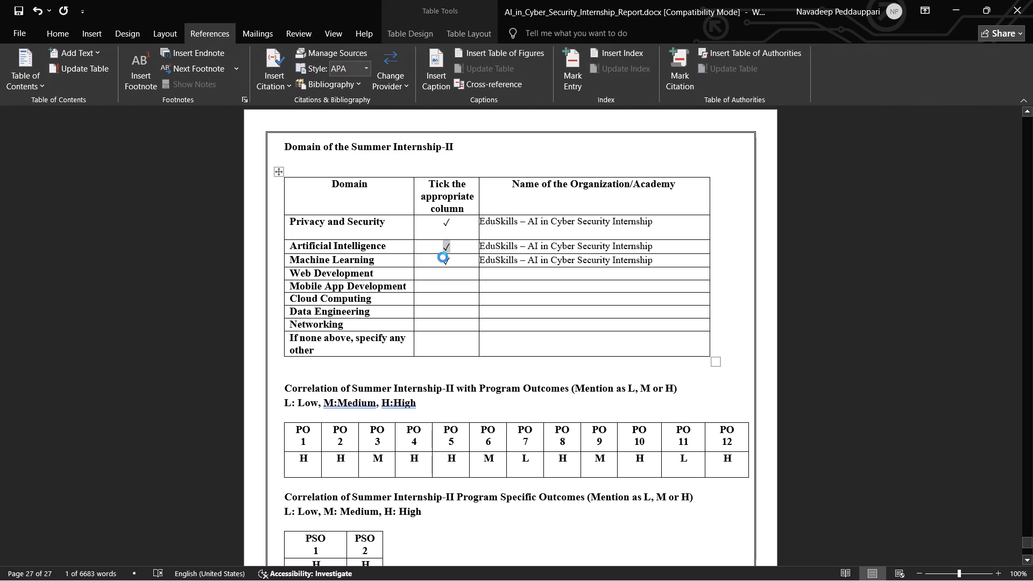
click(58, 35)
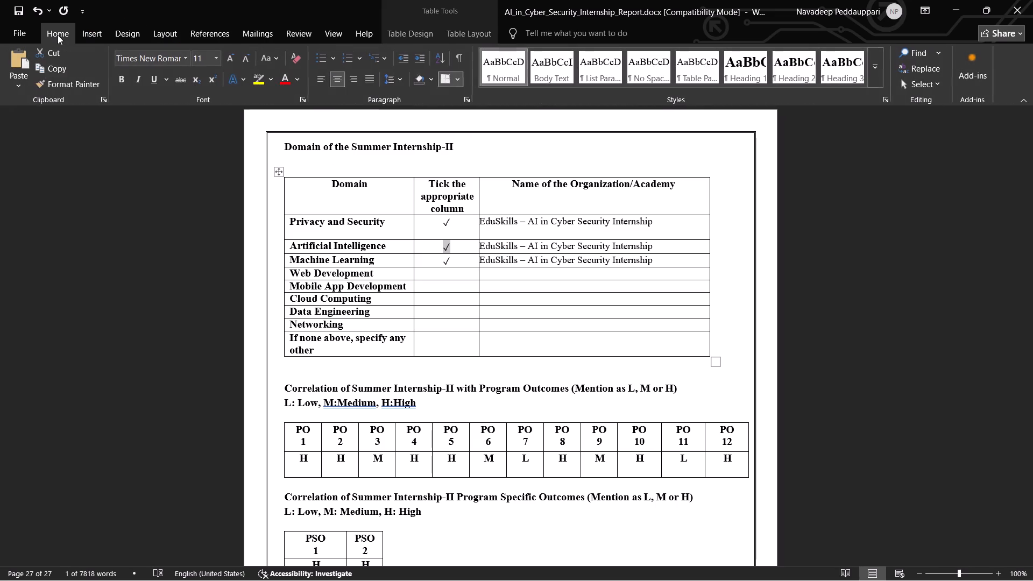
scroll(472, 341, down, 1)
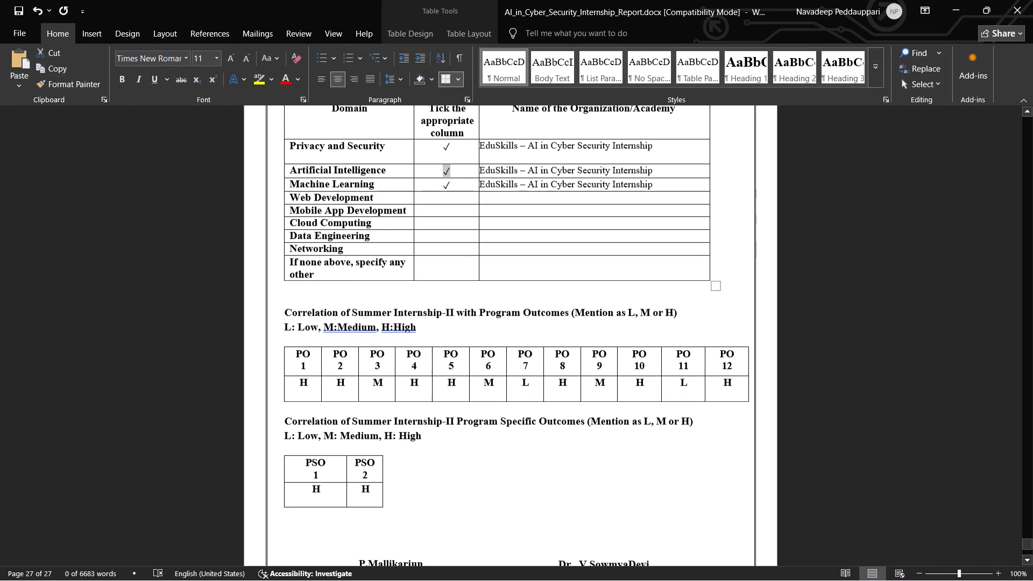
click(521, 456)
scroll(521, 456, down, 1)
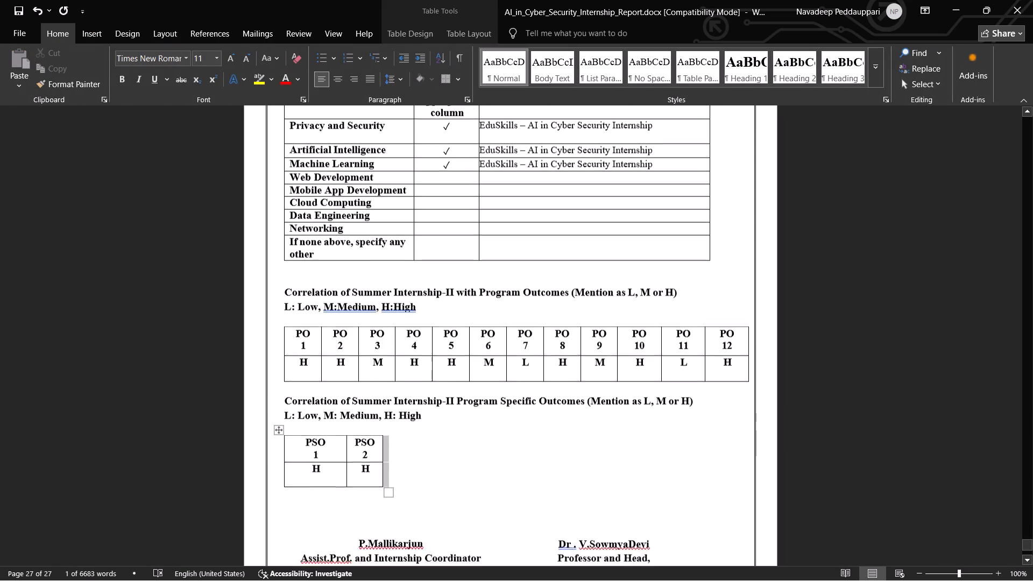
scroll(521, 456, down, 2)
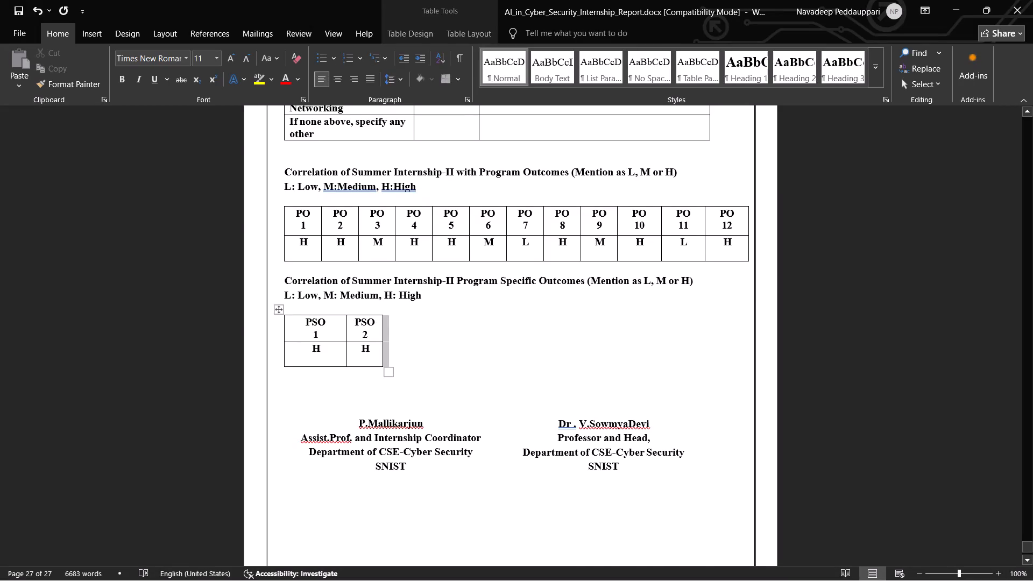
scroll(443, 401, up, 9)
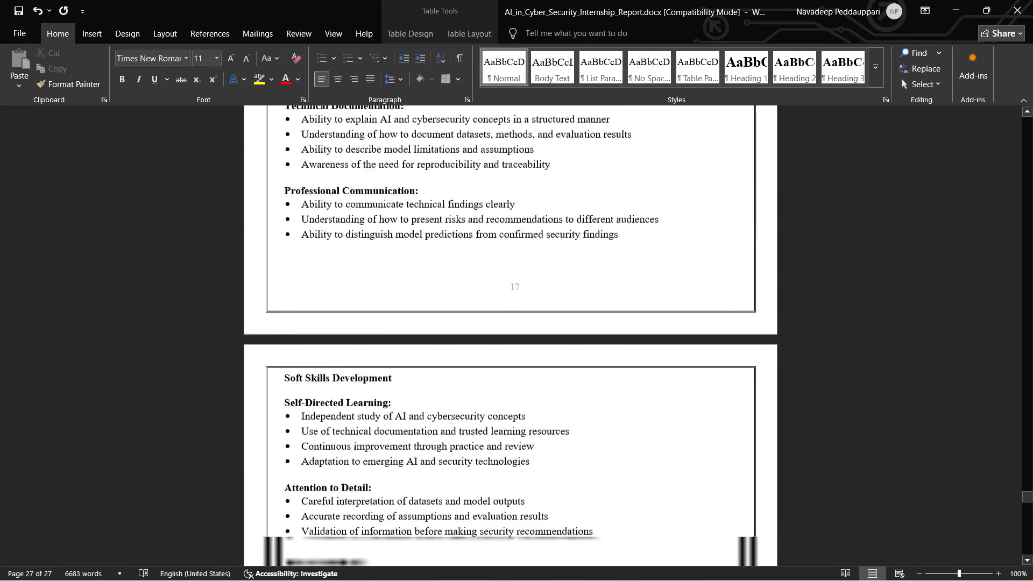
Save the internship report.
key(ctrl+s)
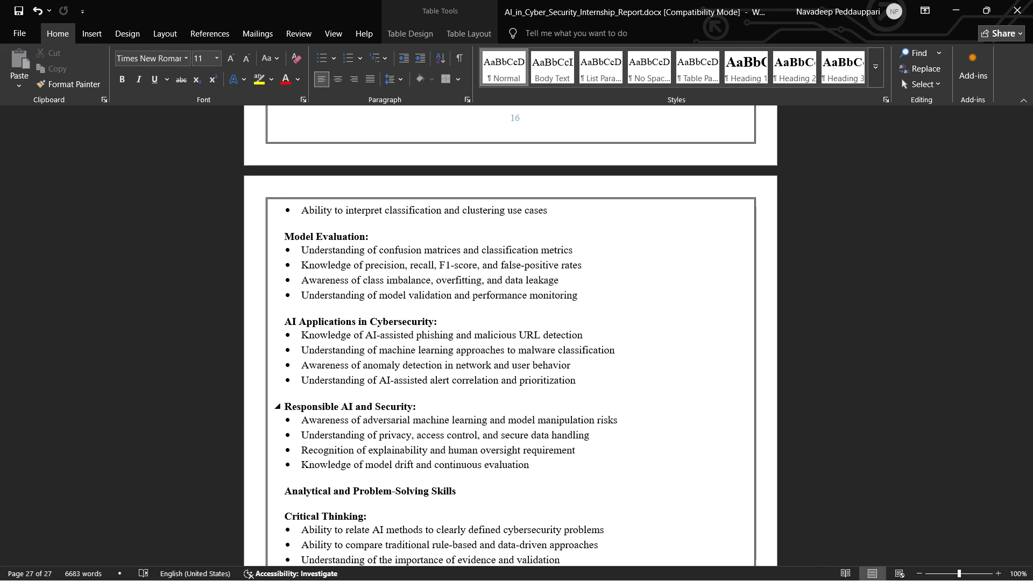
Compare the internship coordinator named in the last page's signature block with the one on the Certificate page.
scroll(443, 401, down, 18)
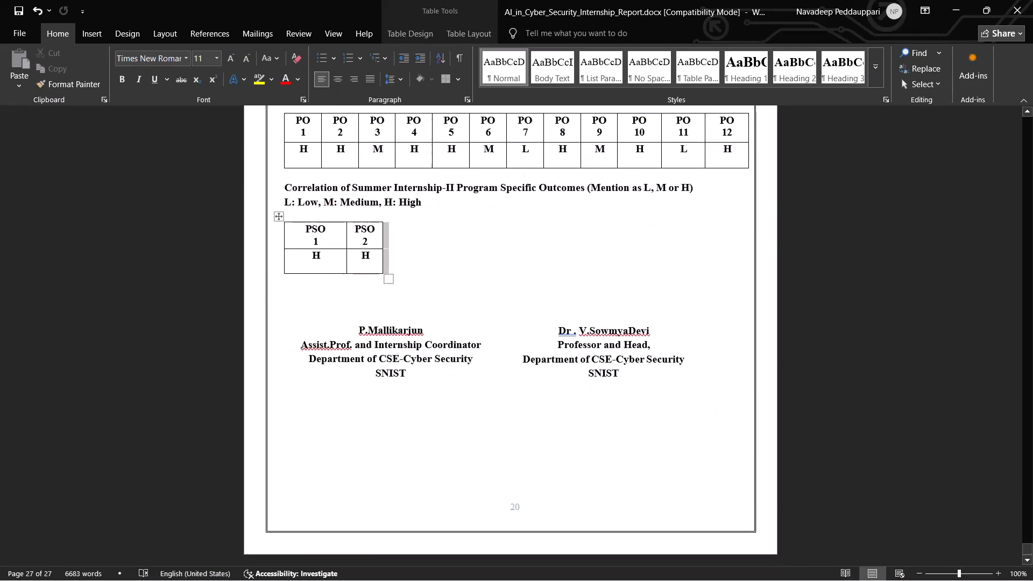
scroll(443, 401, down, 5)
scroll(443, 401, up, 12)
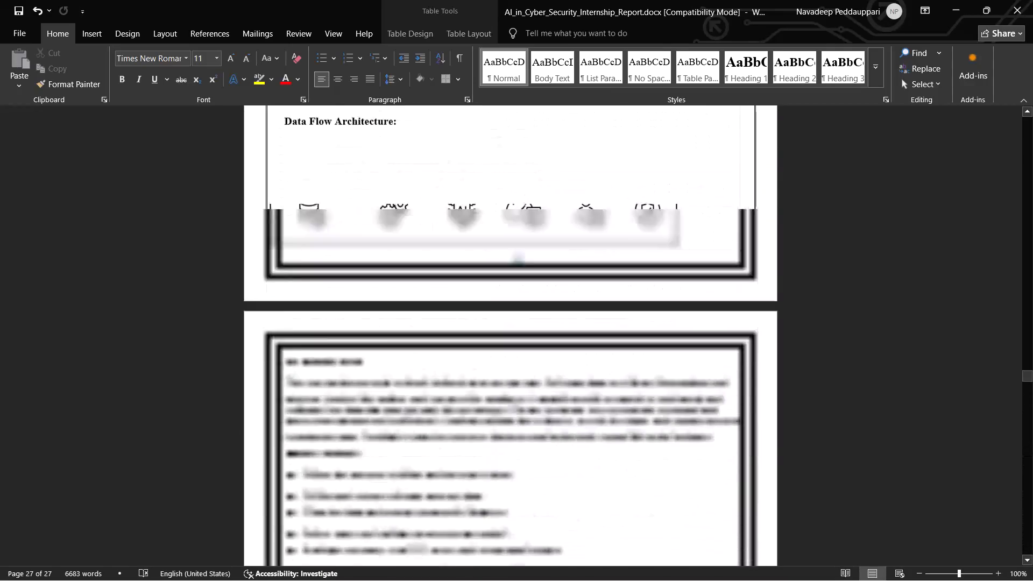
scroll(443, 401, up, 13)
scroll(443, 401, down, 6)
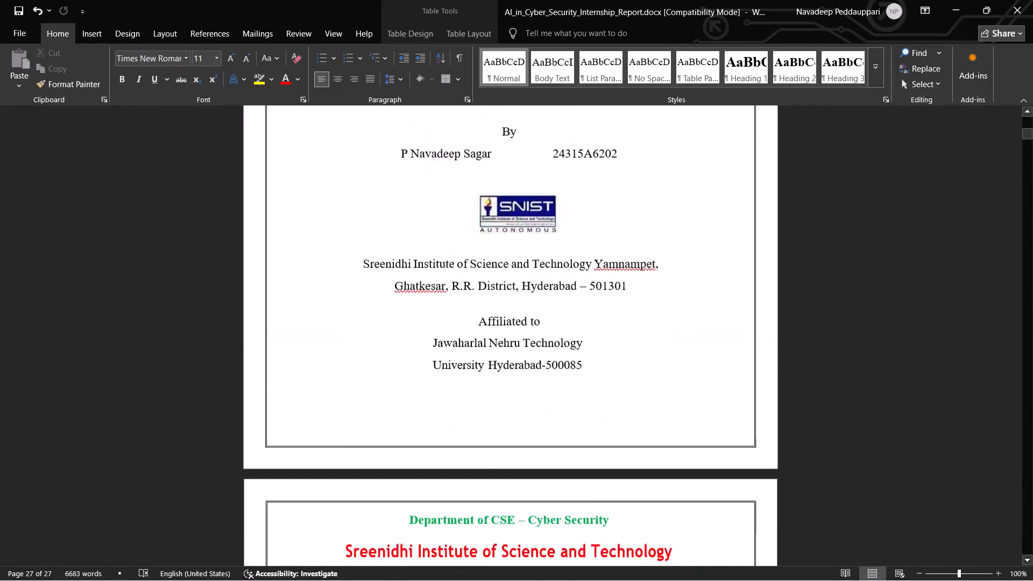
scroll(443, 401, down, 10)
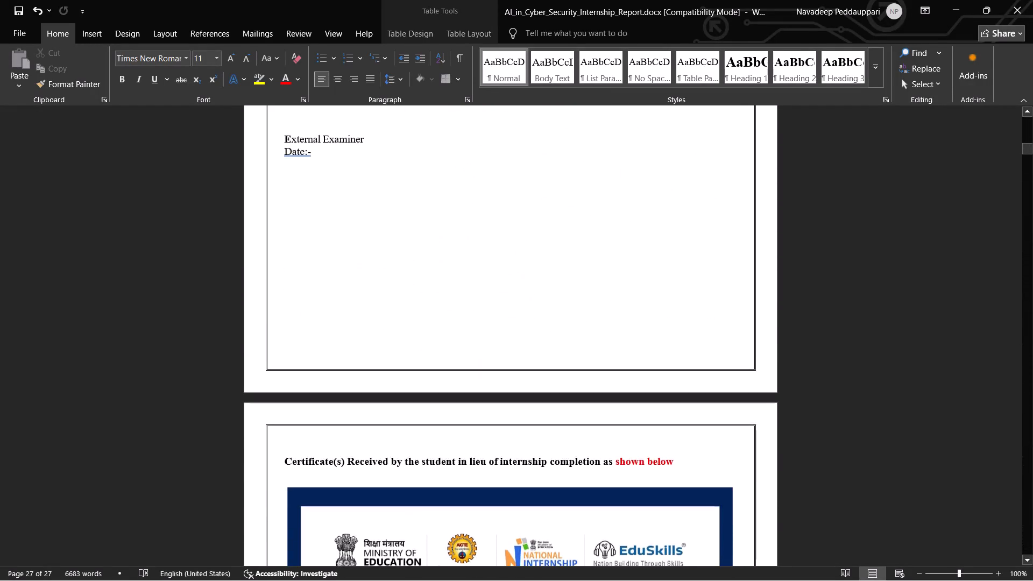
scroll(443, 401, up, 3)
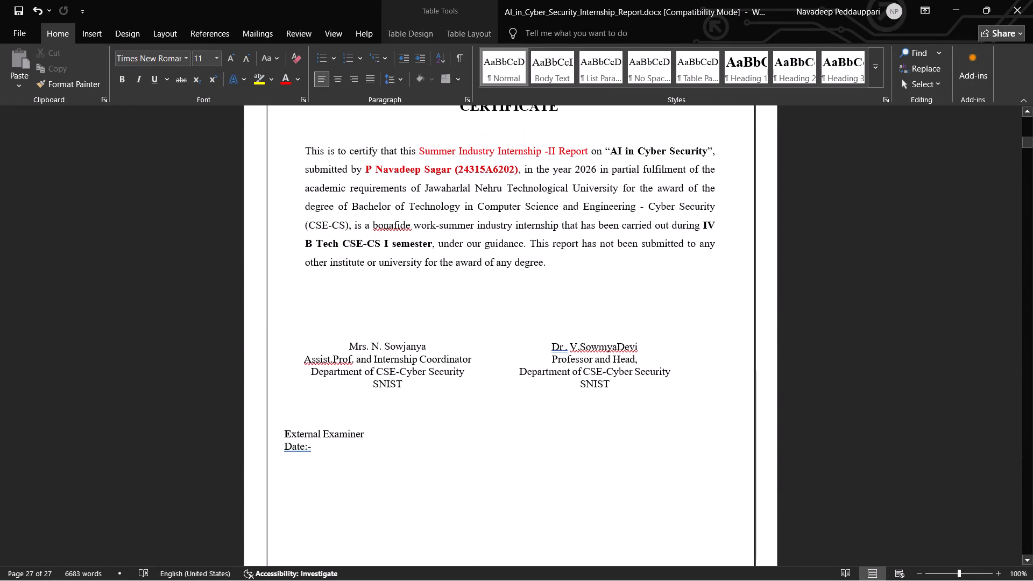
scroll(443, 401, up, 1)
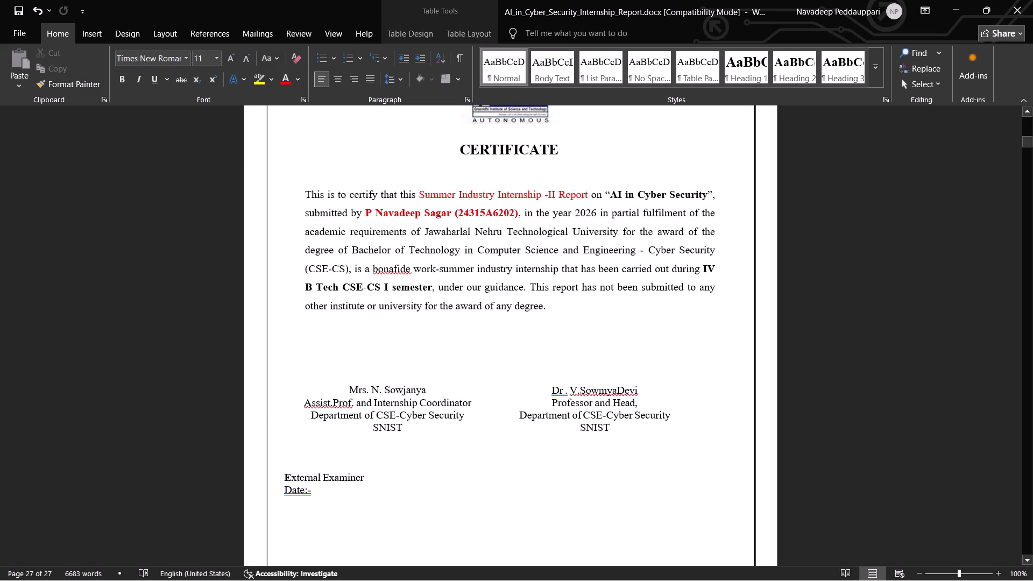
Replace the internship coordinator's name in the last page's signature block with the coordinator name copied from the Certificate page.
drag(430, 391, 412, 389)
drag(412, 389, 345, 385)
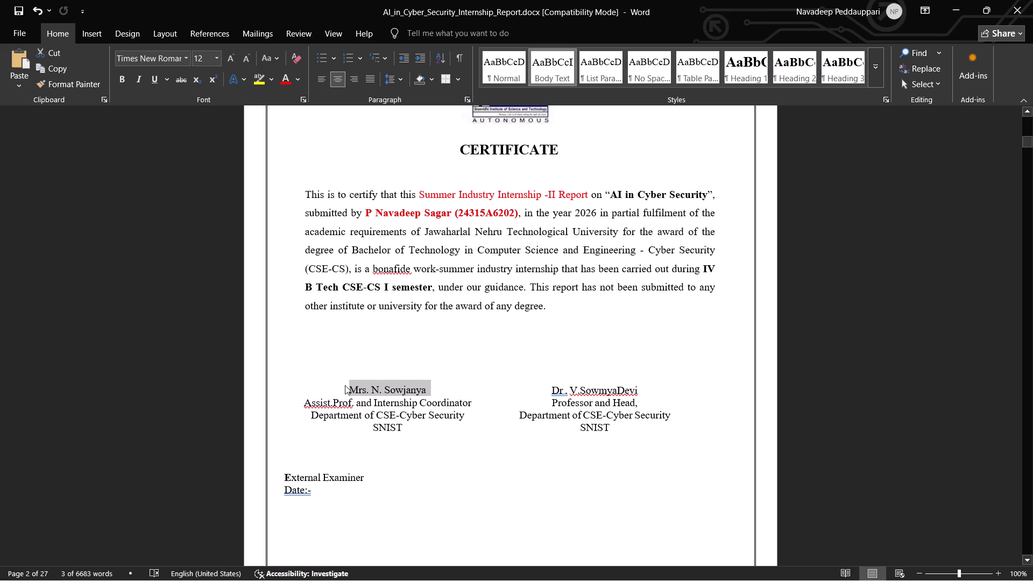
key(ctrl+c)
scroll(345, 385, down, 7)
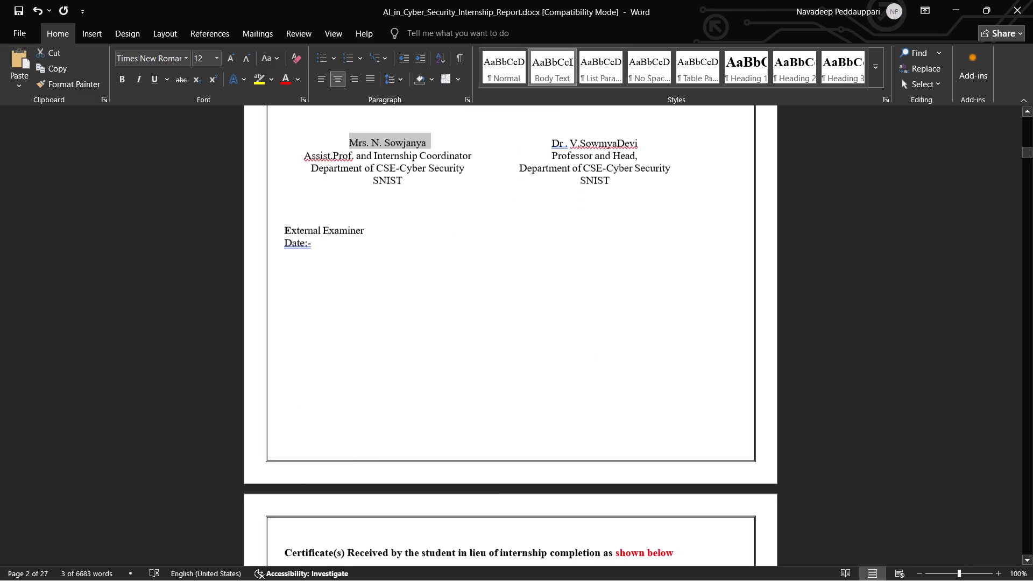
scroll(345, 385, down, 13)
scroll(345, 385, down, 20)
scroll(345, 385, down, 20)
scroll(345, 385, down, 20)
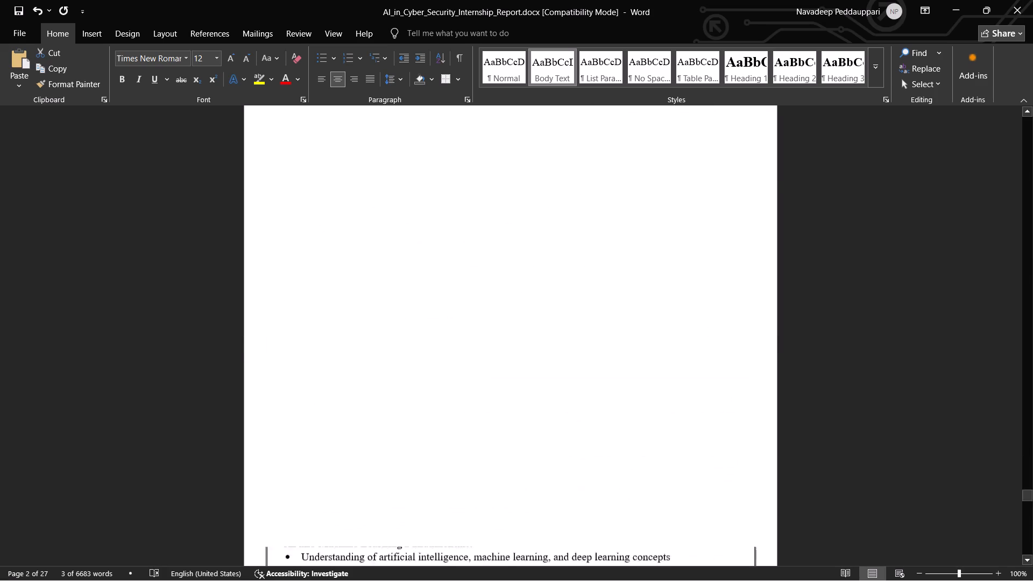
scroll(345, 385, down, 11)
scroll(345, 385, down, 12)
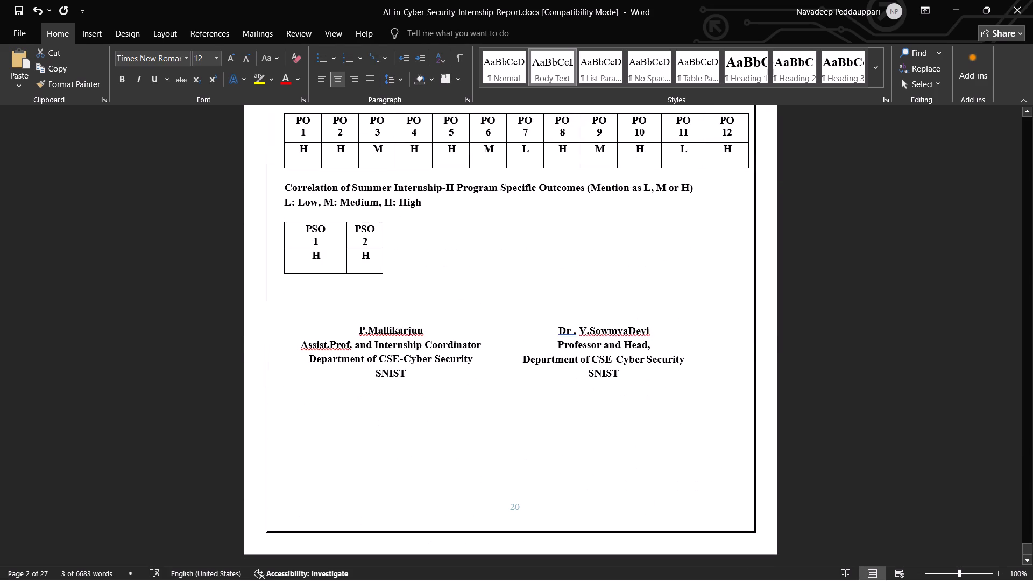
triple_click(422, 331)
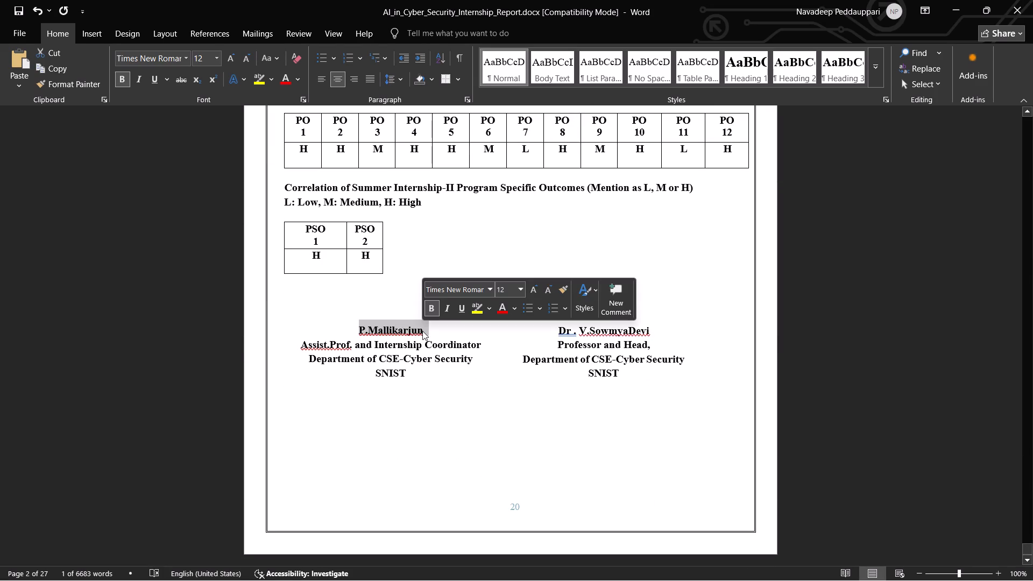
key(ctrl+v)
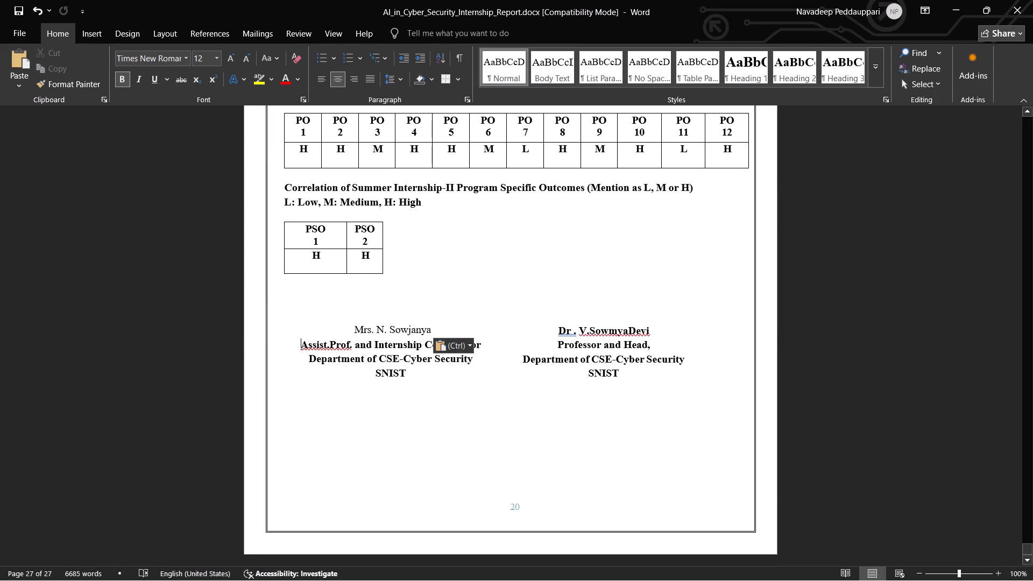
Copy the bold formatting of the Internship Coordinator line onto the coordinator's name above it in the signature block.
drag(374, 349, 401, 350)
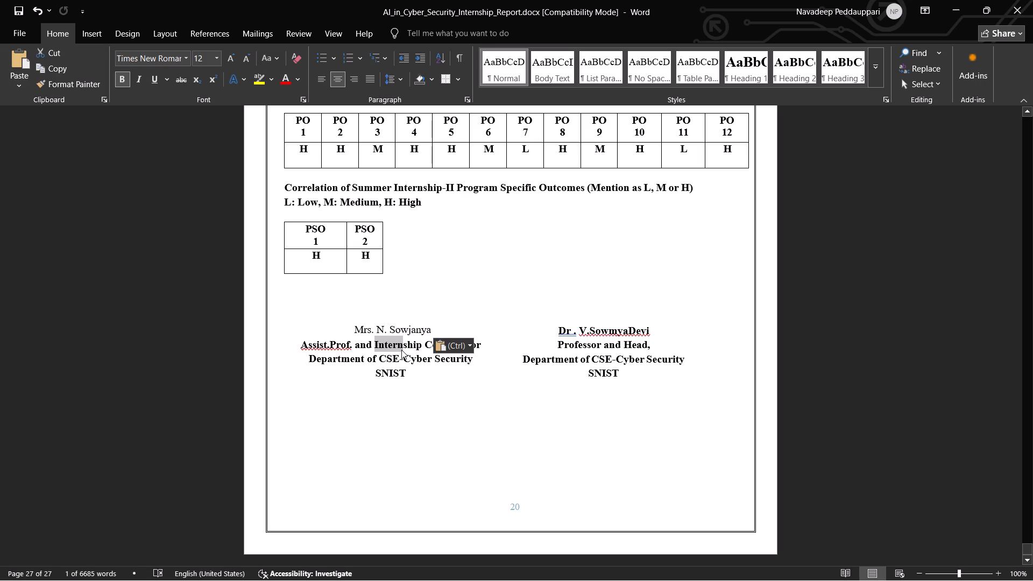
key(ctrl+alt+c)
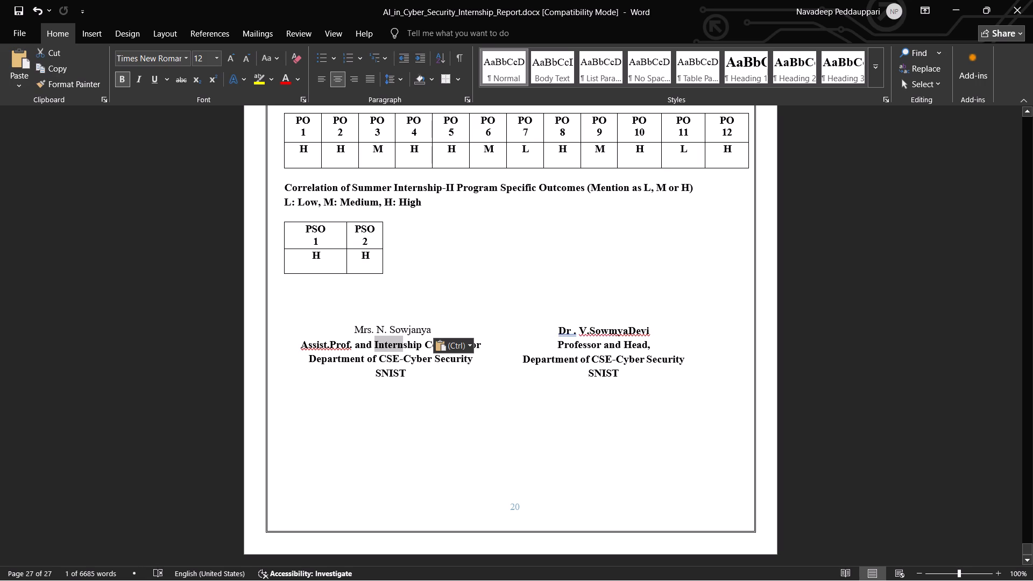
triple_click(400, 325)
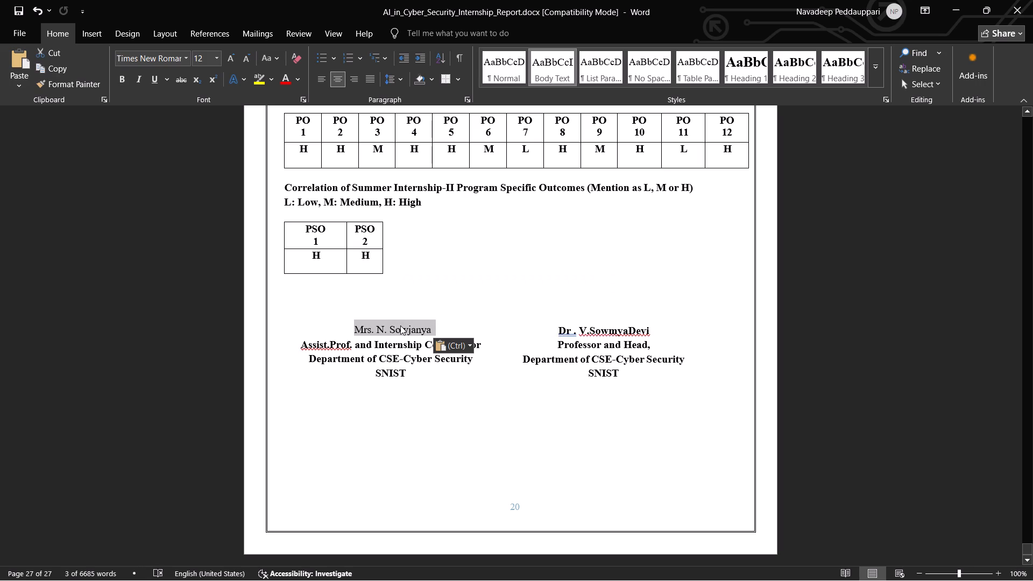
key(ctrl+alt+v)
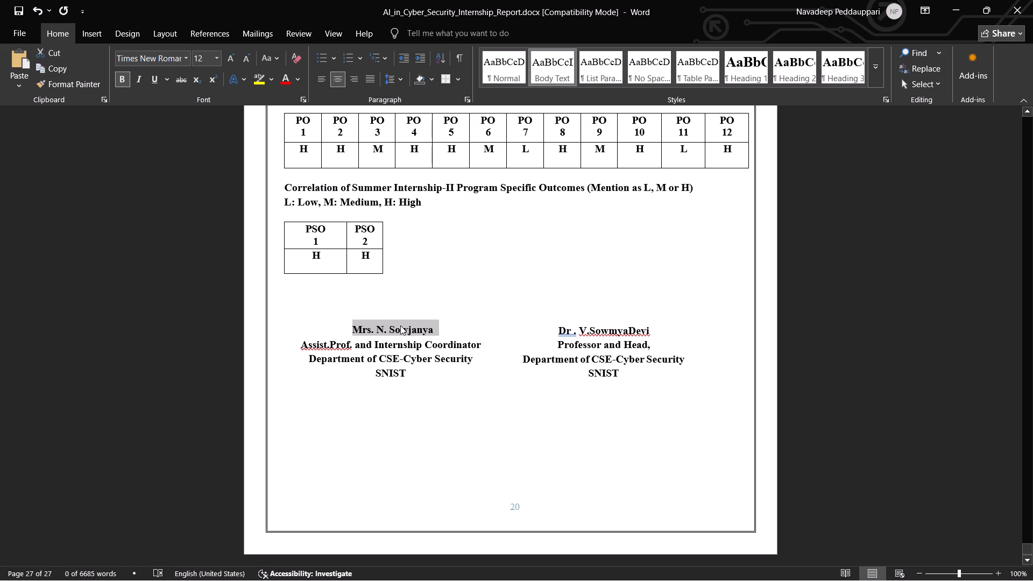
Check the last page's outcome correlation tables and the domain table, up to the end of the Abstract.
scroll(400, 325, up, 1)
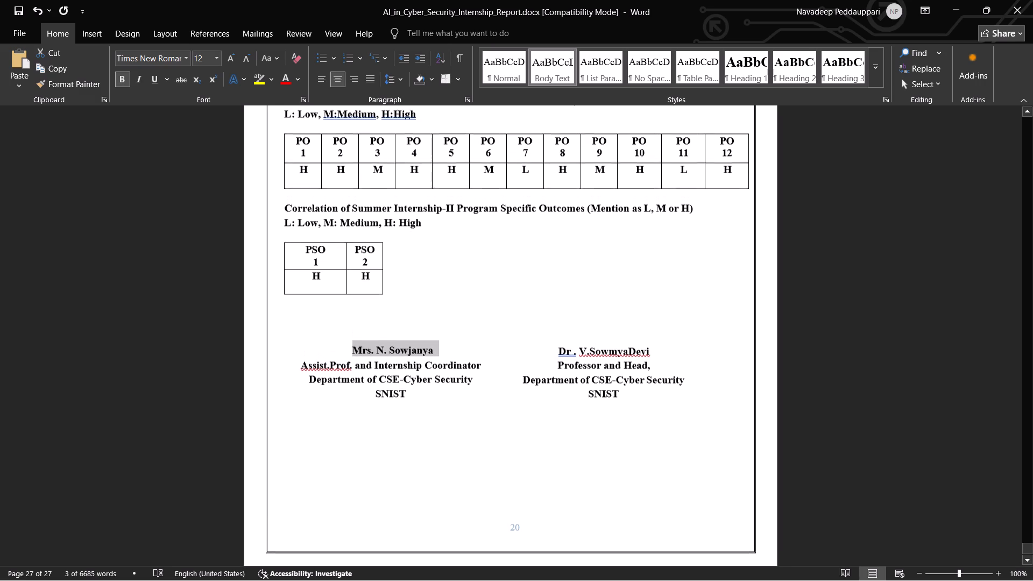
scroll(400, 325, up, 1)
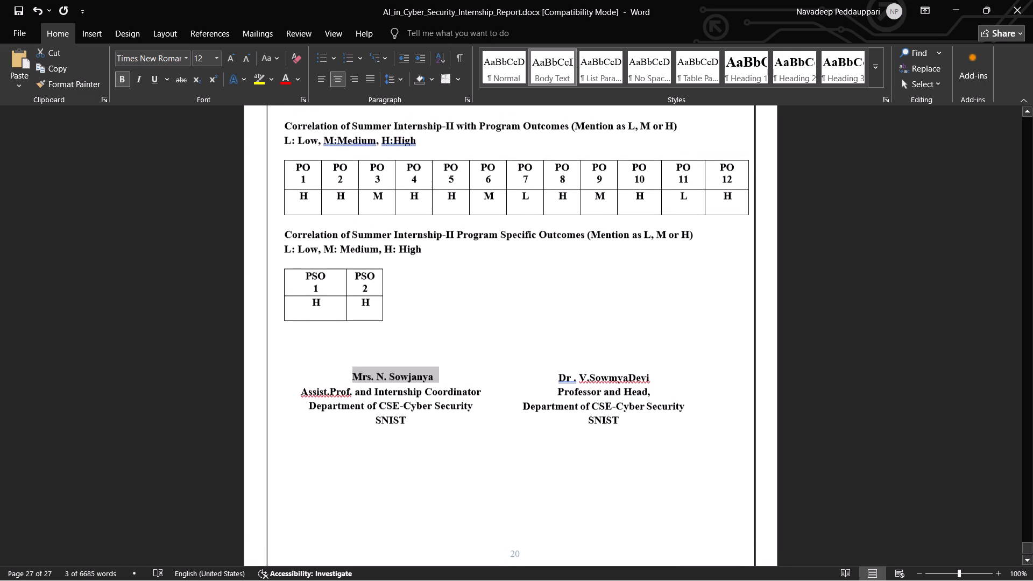
scroll(400, 325, up, 3)
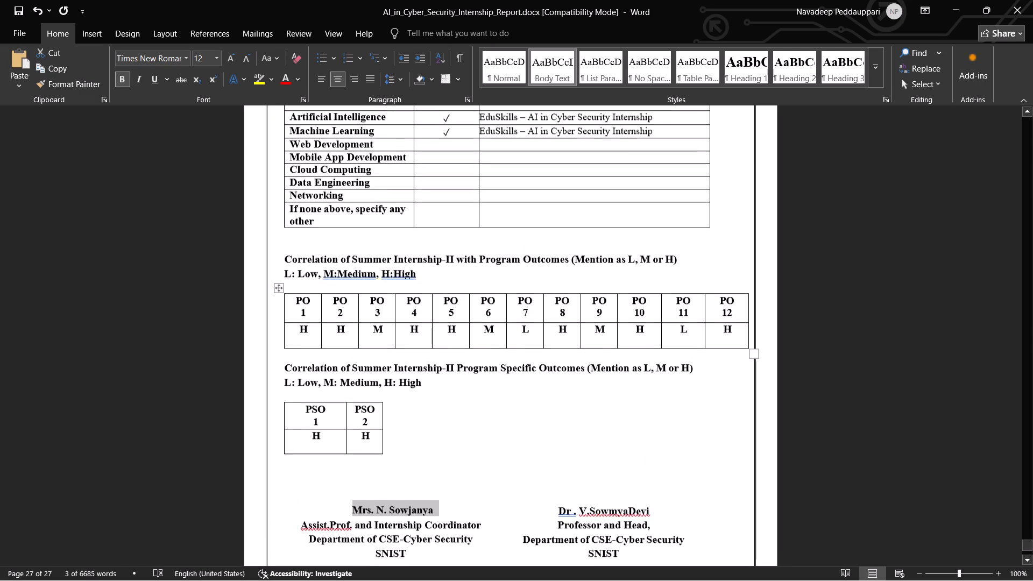
scroll(400, 325, up, 4)
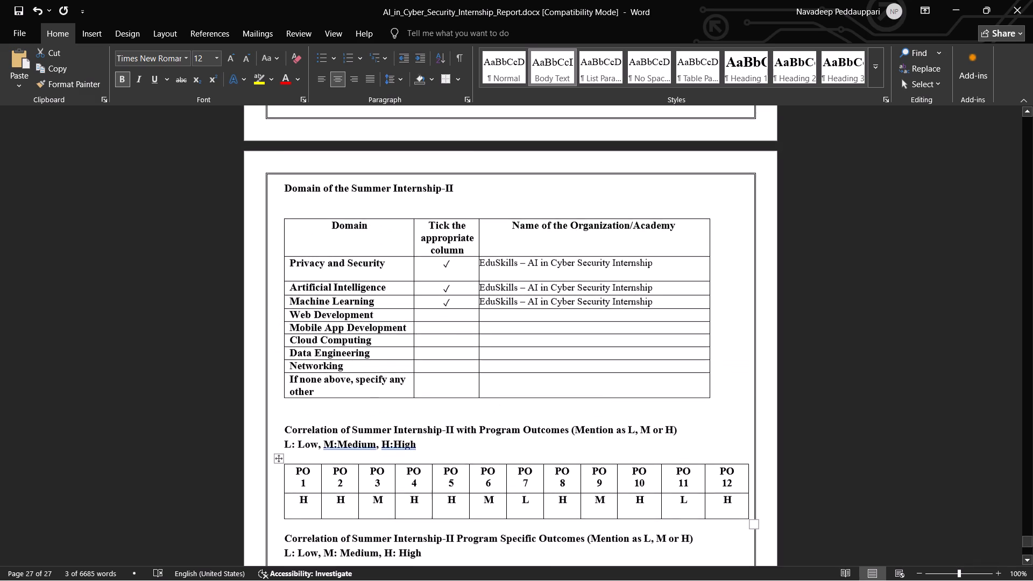
scroll(400, 325, up, 2)
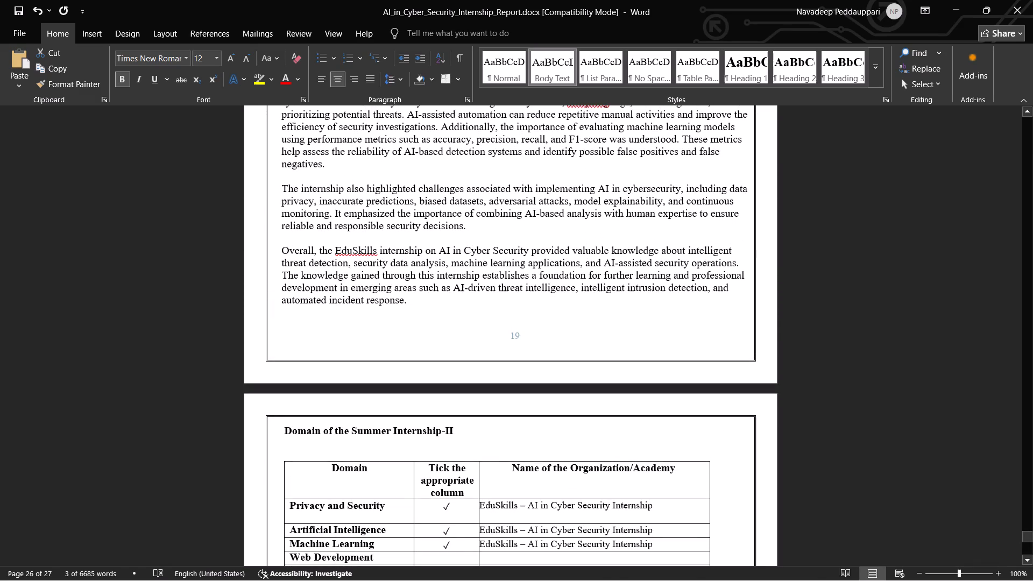
Save the internship report.
key(ctrl+s)
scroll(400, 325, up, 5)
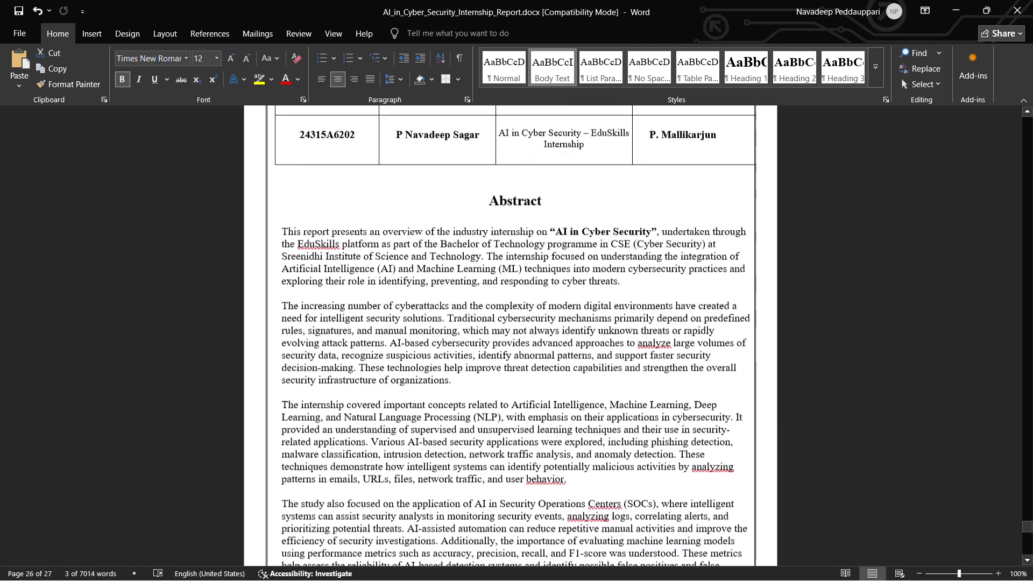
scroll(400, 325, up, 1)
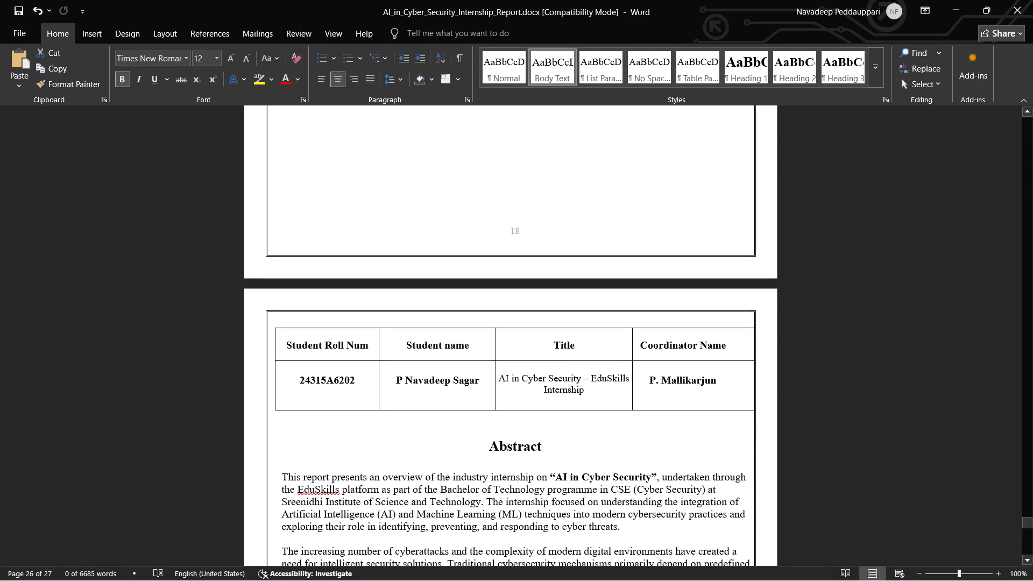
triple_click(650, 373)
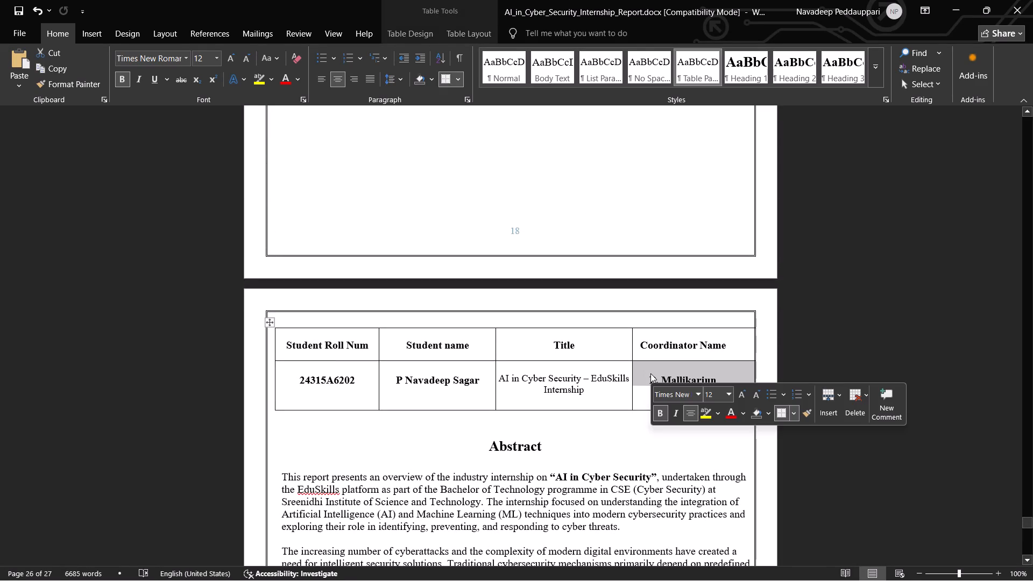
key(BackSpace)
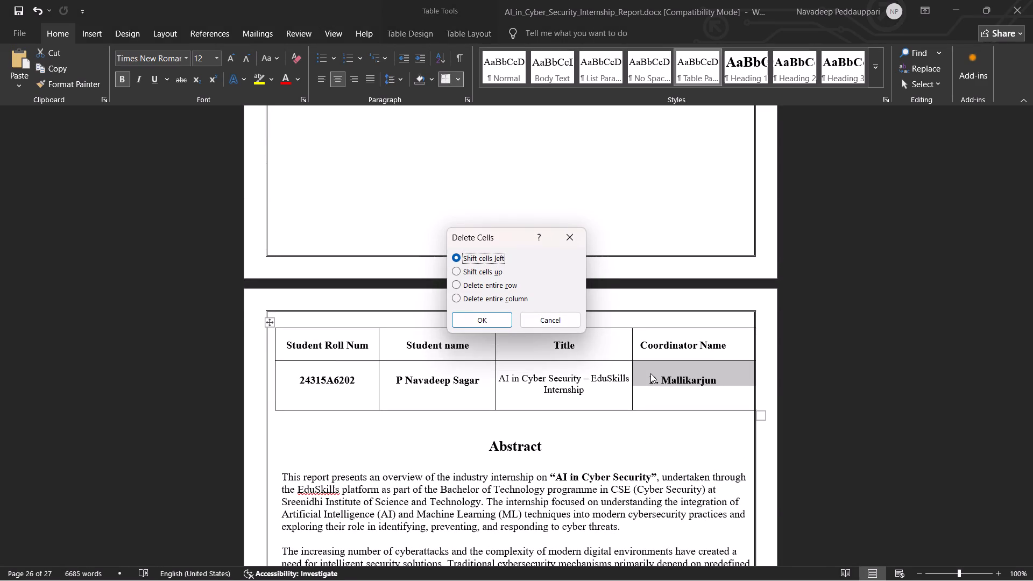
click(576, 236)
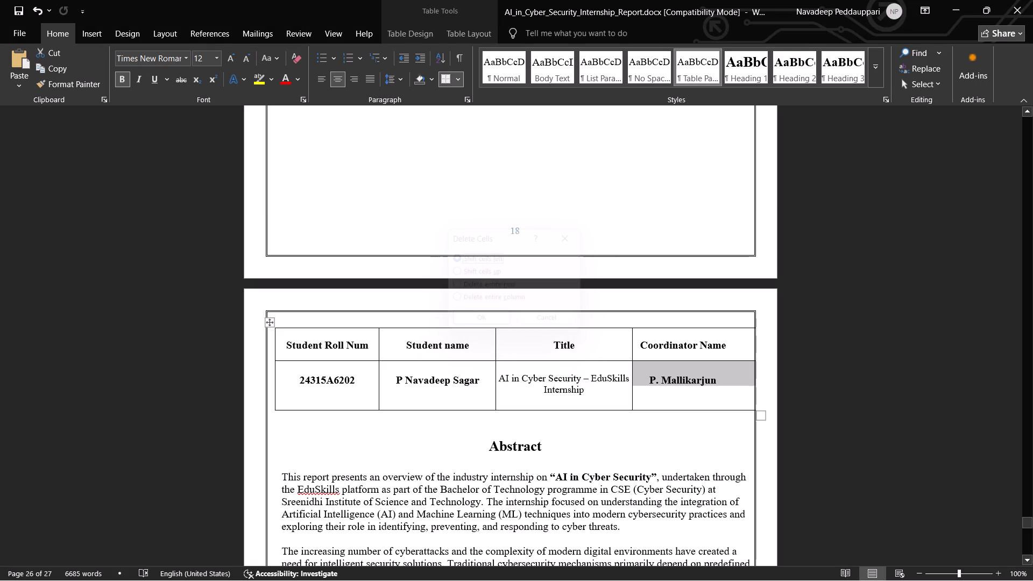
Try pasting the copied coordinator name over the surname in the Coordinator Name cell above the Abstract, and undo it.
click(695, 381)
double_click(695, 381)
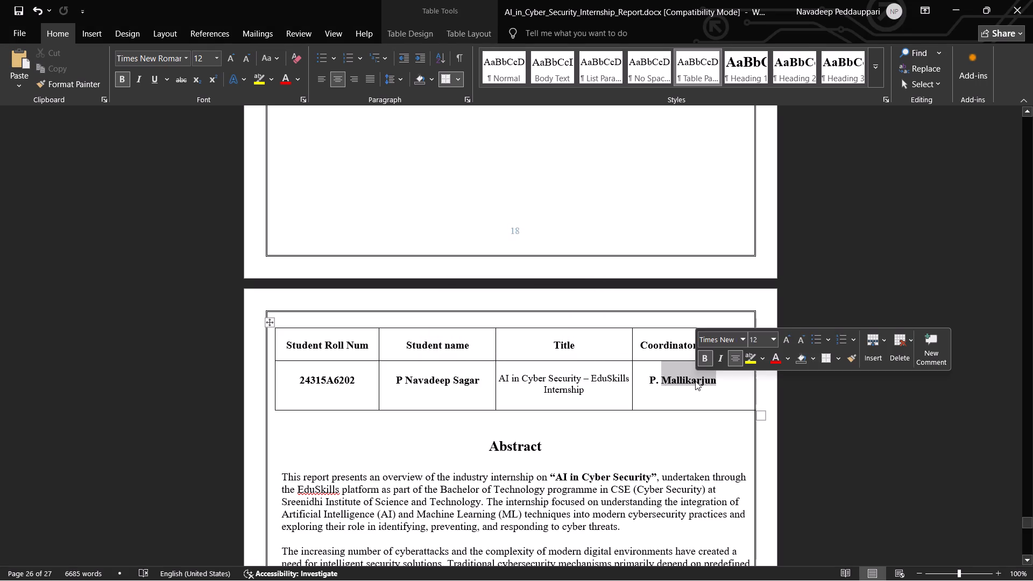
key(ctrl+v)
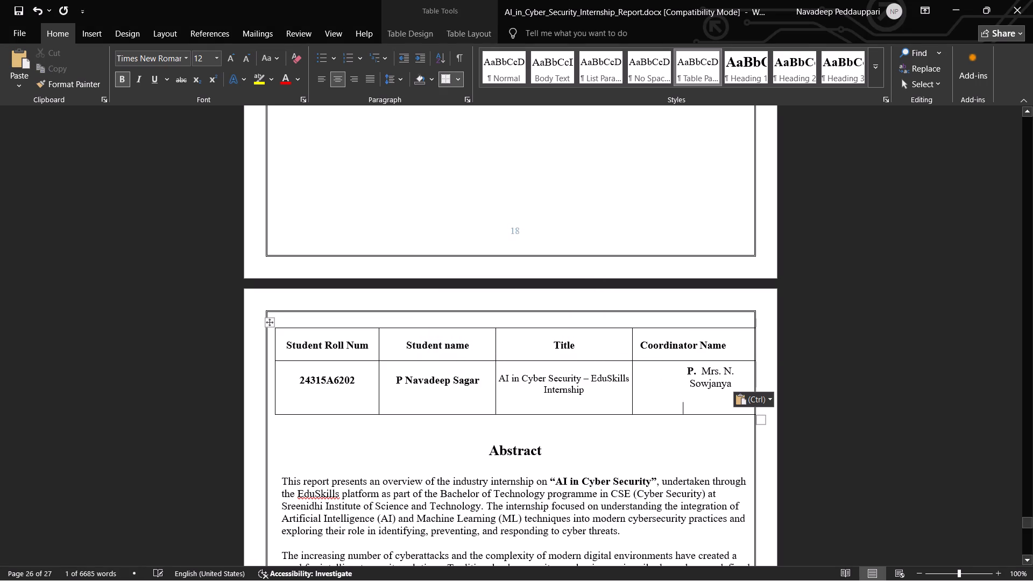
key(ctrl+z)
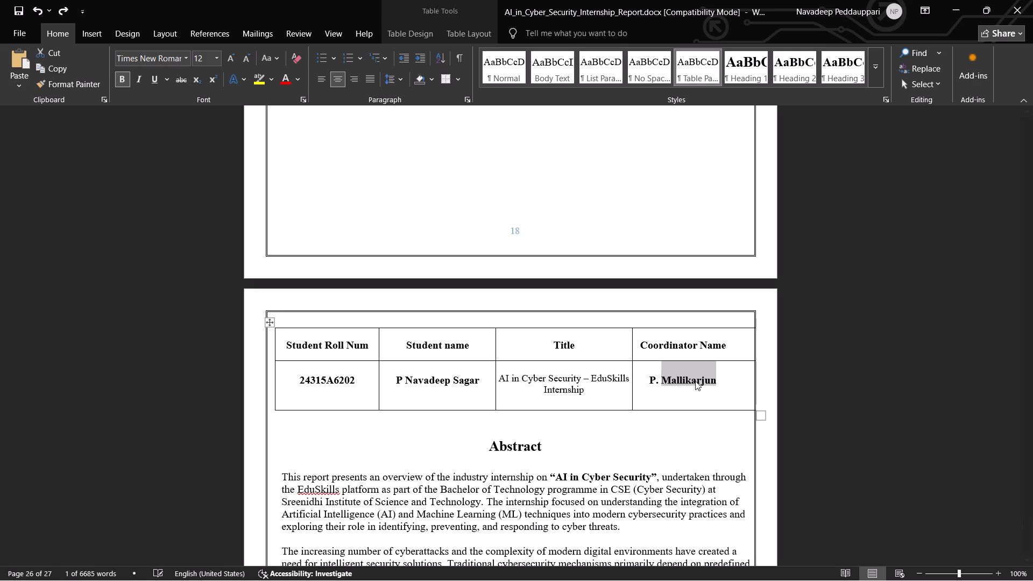
Clear the old name from the Coordinator Name cell and paste the copied coordinator name without extra blank lines.
key(BackSpace)
key(BackSpace)
key(BackSpace)
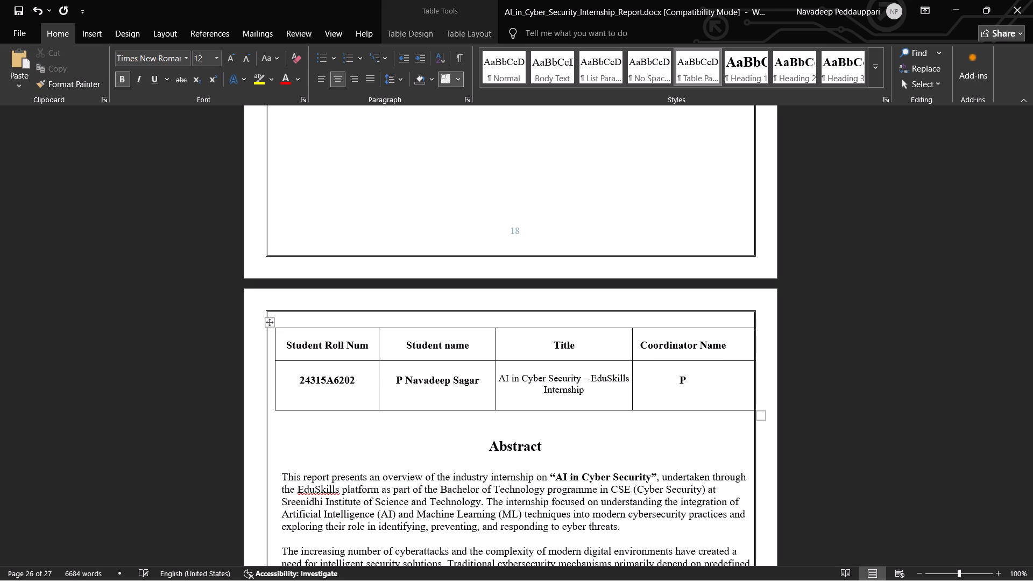
key(BackSpace)
key(ctrl+v)
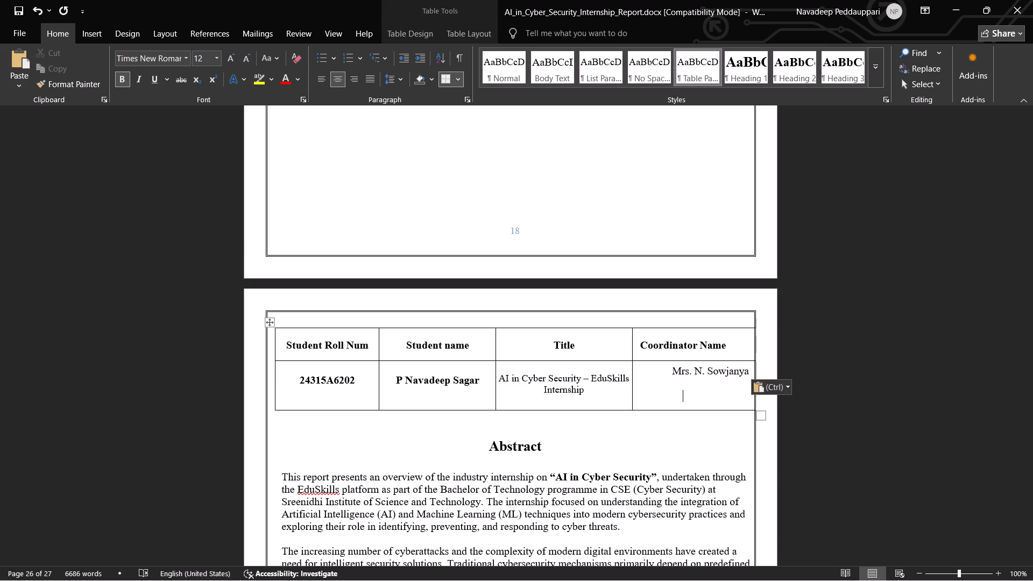
key(BackSpace)
key(BackSpace)
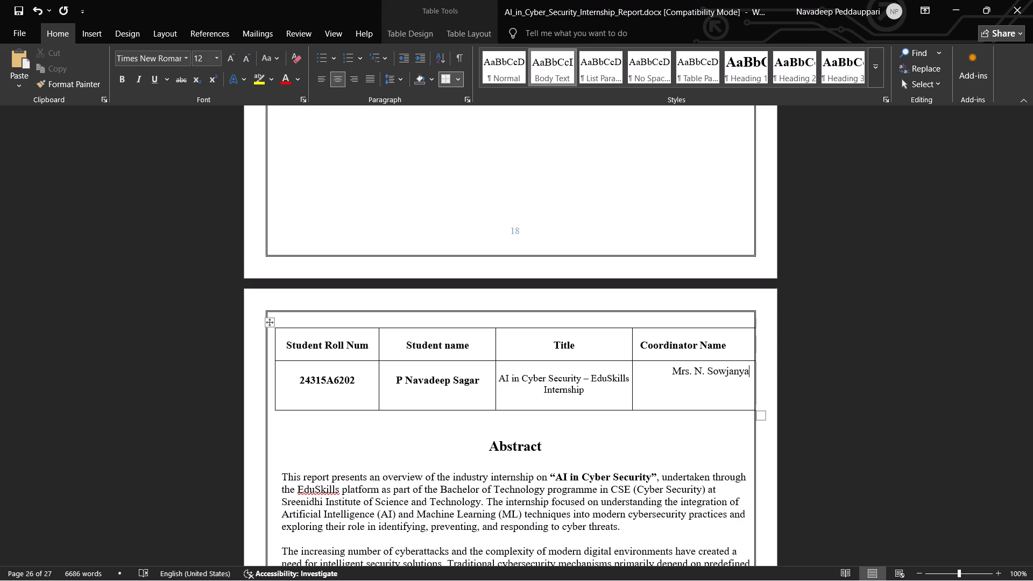
Remove the indent and centring from the pasted name so it starts at the left edge of the Coordinator Name cell.
key(Home)
key(BackSpace)
key(BackSpace)
key(BackSpace)
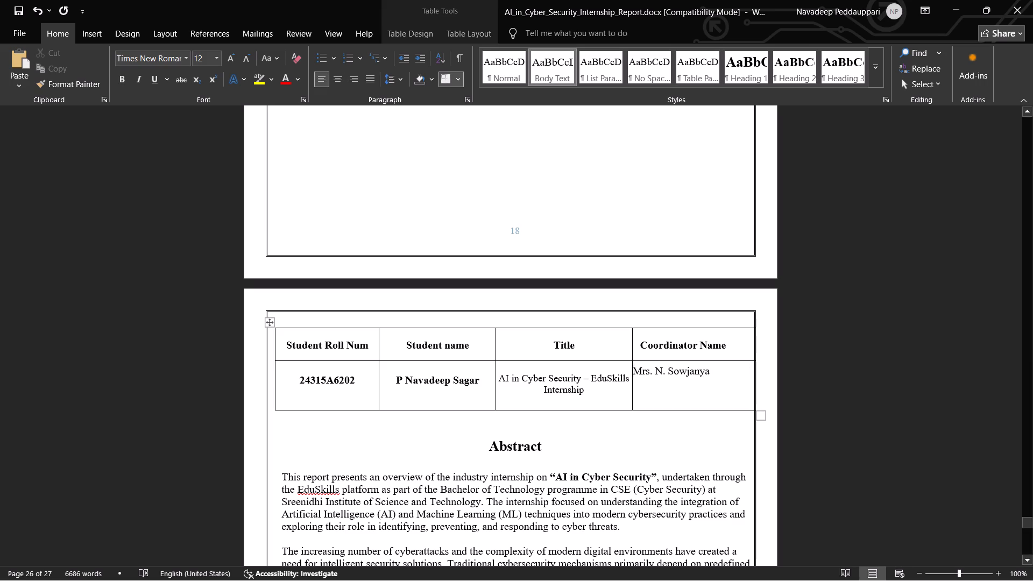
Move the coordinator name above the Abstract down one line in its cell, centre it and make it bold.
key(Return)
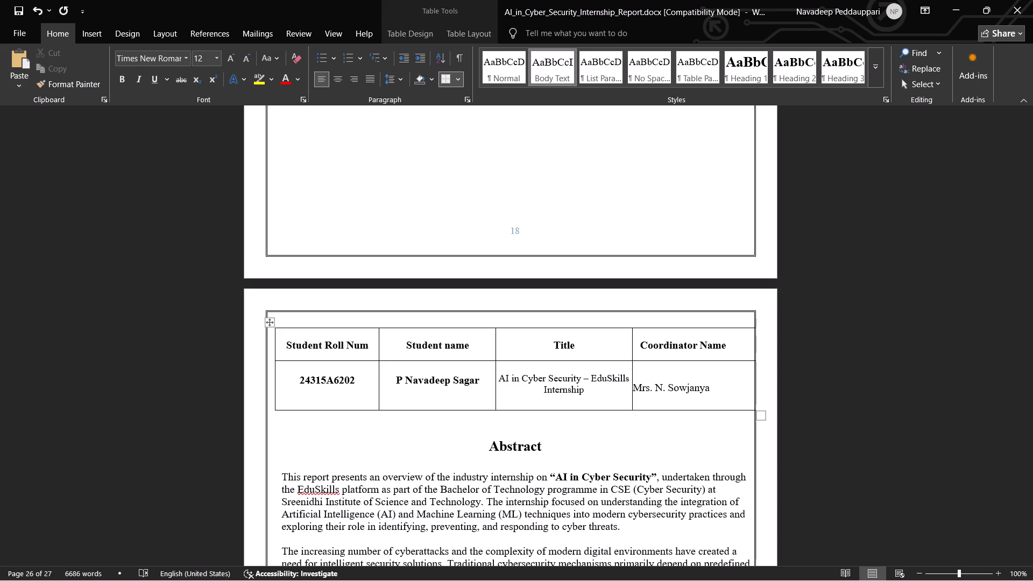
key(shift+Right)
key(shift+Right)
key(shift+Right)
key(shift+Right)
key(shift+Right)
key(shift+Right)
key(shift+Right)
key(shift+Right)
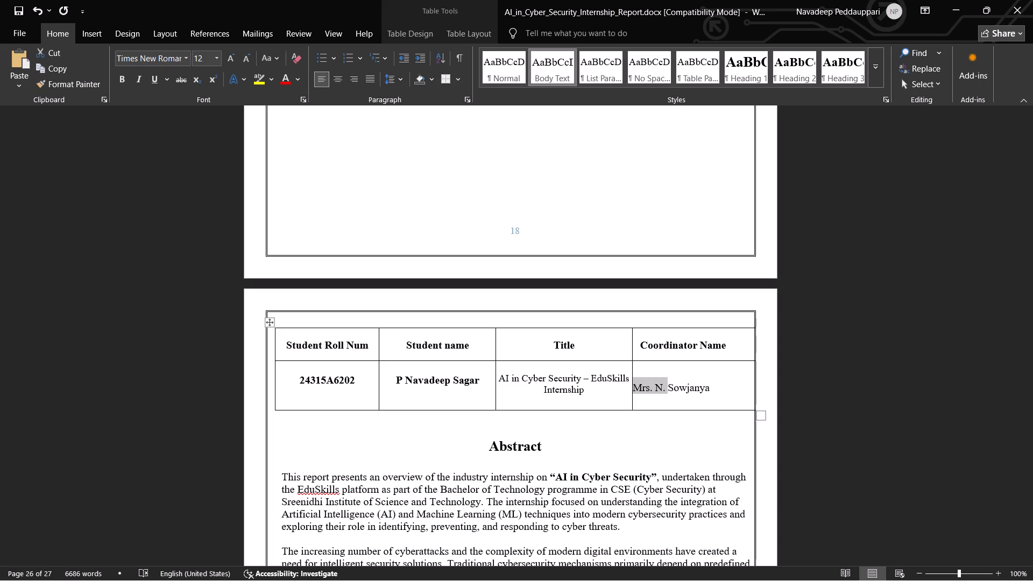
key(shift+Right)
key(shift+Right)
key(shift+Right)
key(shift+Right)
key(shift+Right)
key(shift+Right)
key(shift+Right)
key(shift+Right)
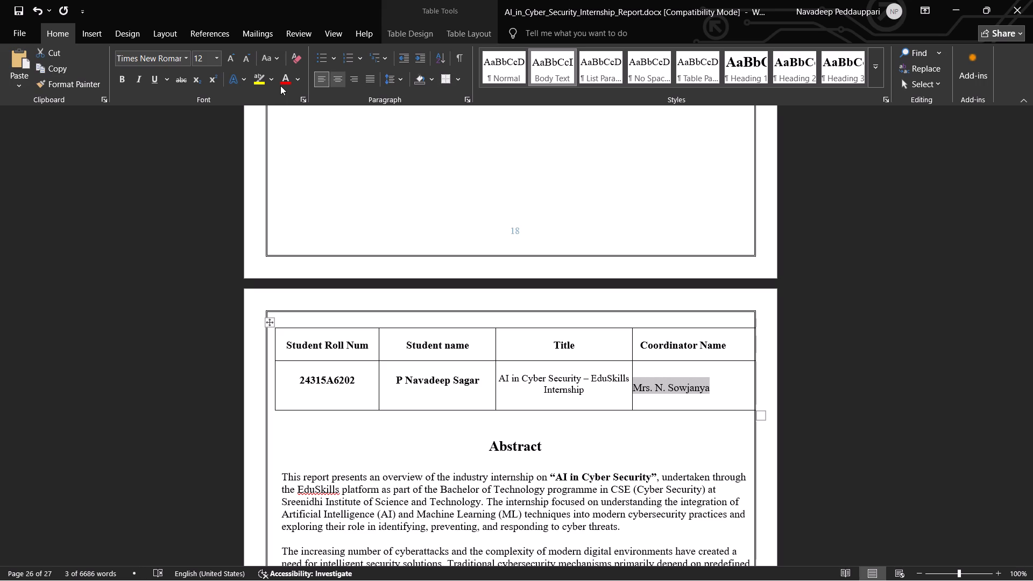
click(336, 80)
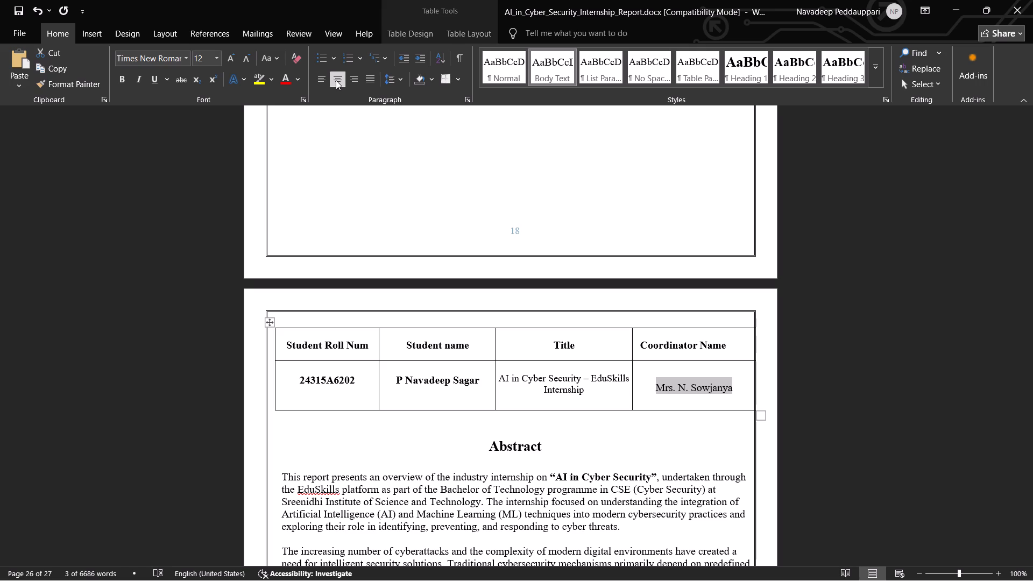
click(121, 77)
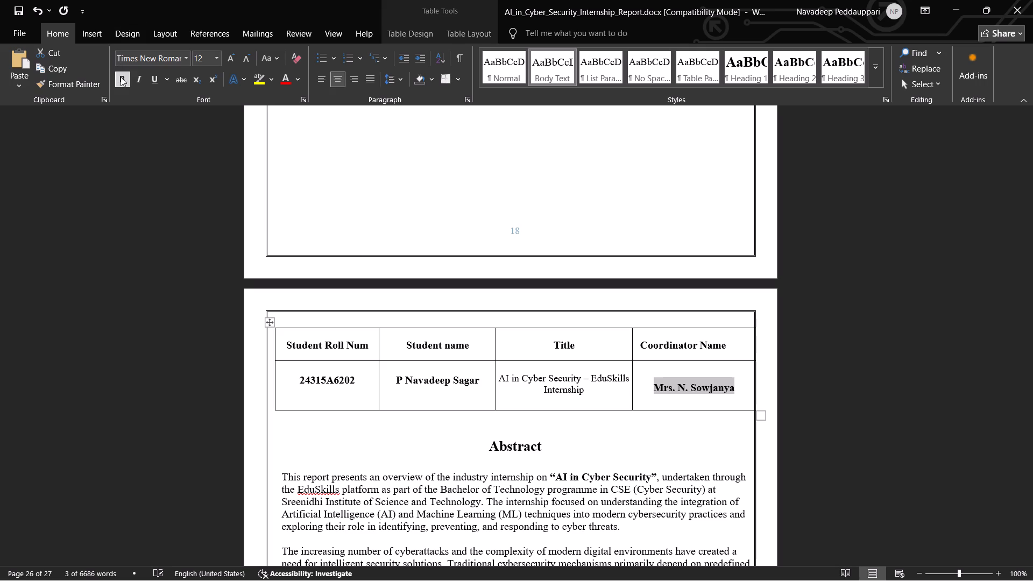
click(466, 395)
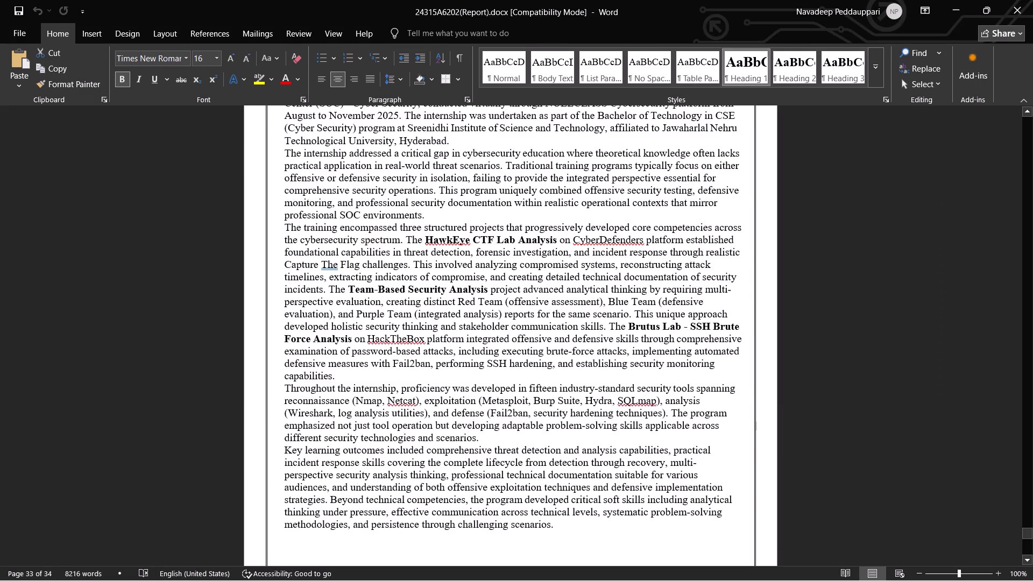
Switch to the other open report on the SOC virtual internship and examine its closing pages and the details table above its Abstract.
scroll(466, 395, down, 8)
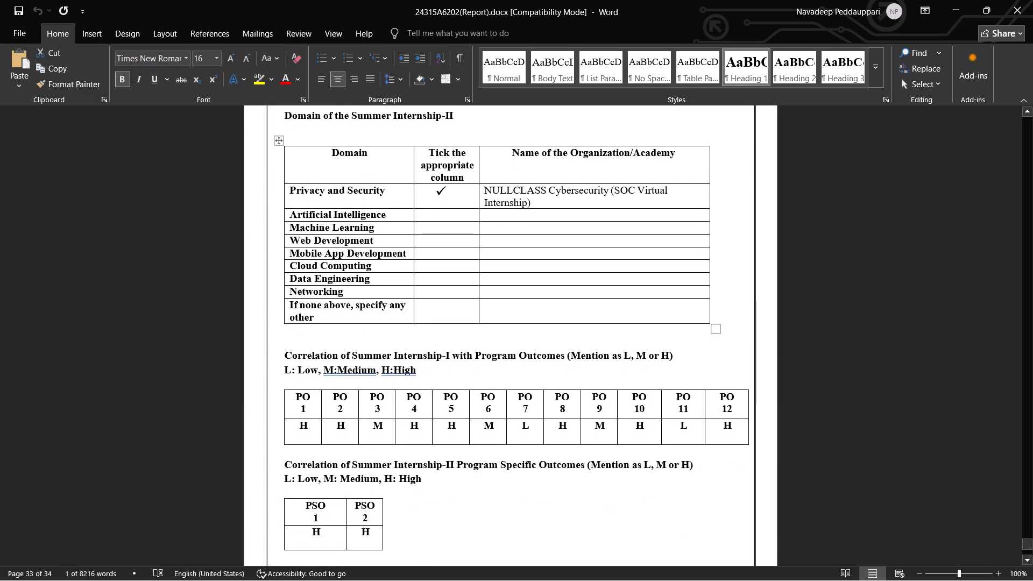
scroll(466, 395, up, 10)
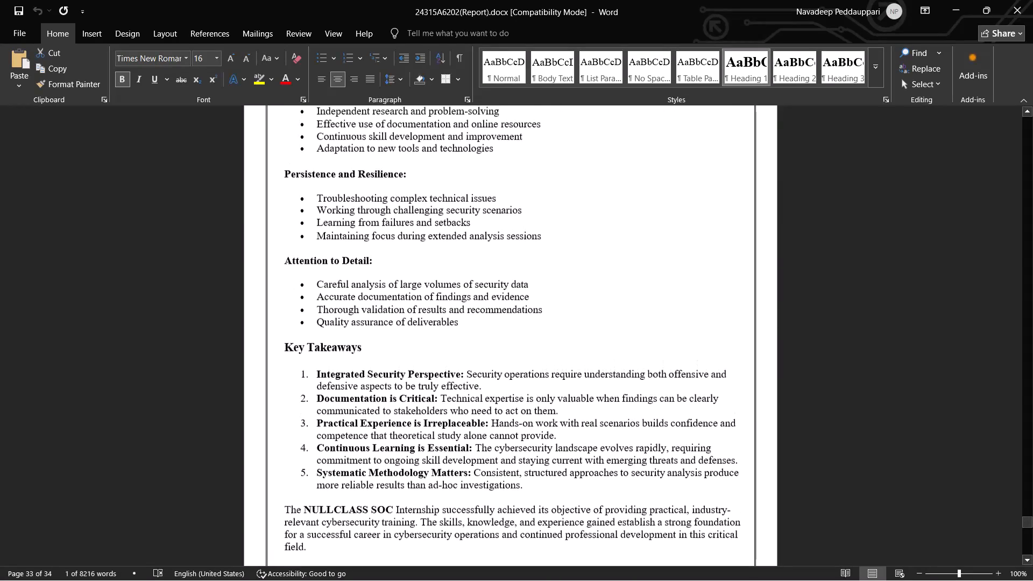
scroll(466, 395, up, 7)
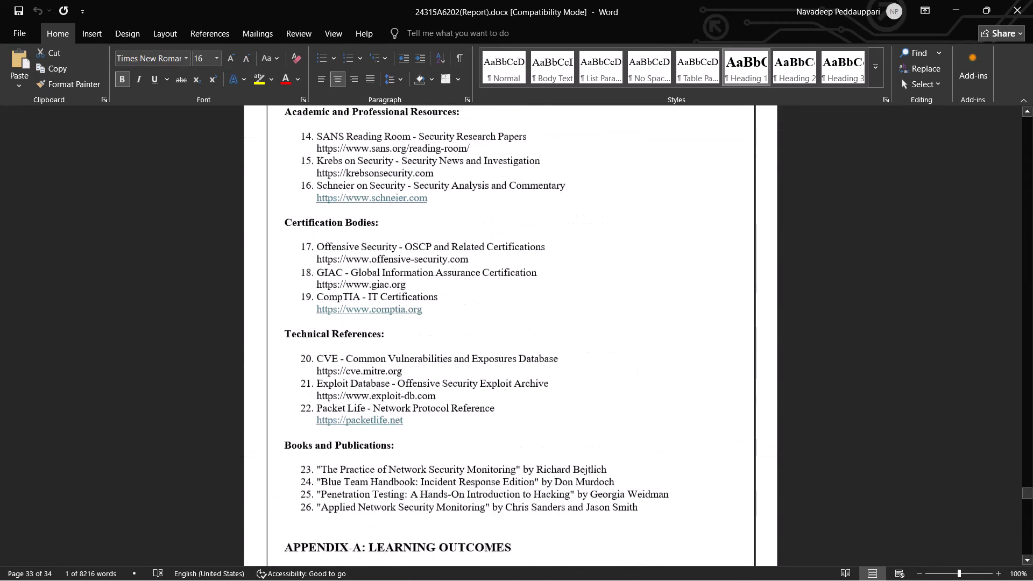
scroll(466, 395, down, 19)
scroll(466, 395, up, 1)
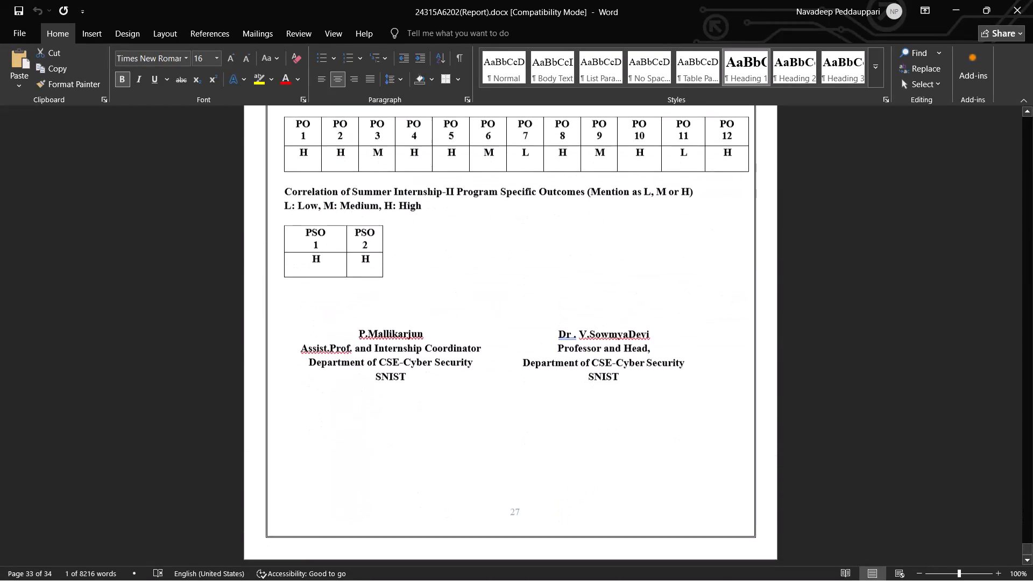
scroll(466, 395, up, 1)
scroll(466, 395, down, 1)
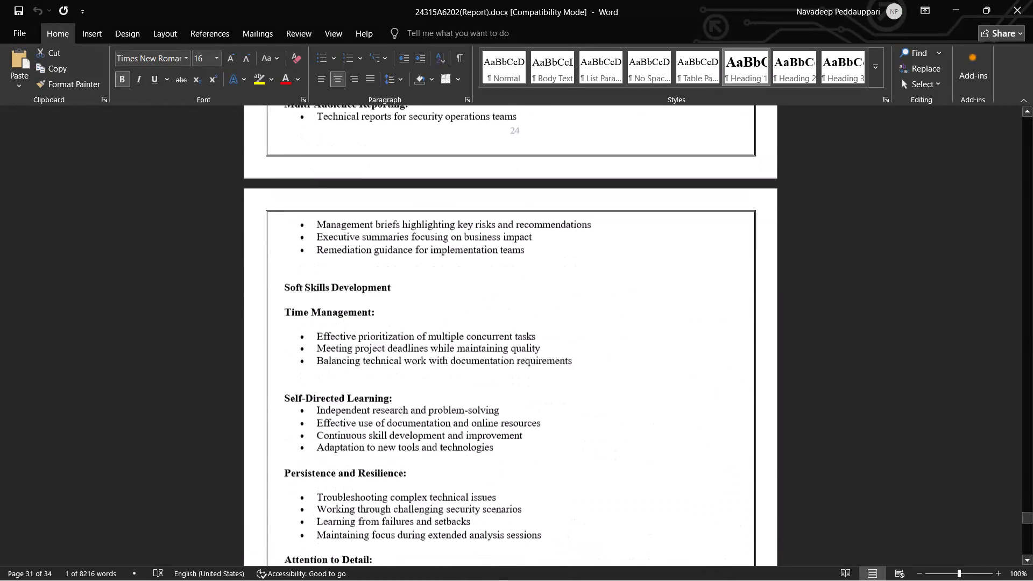
scroll(466, 395, down, 6)
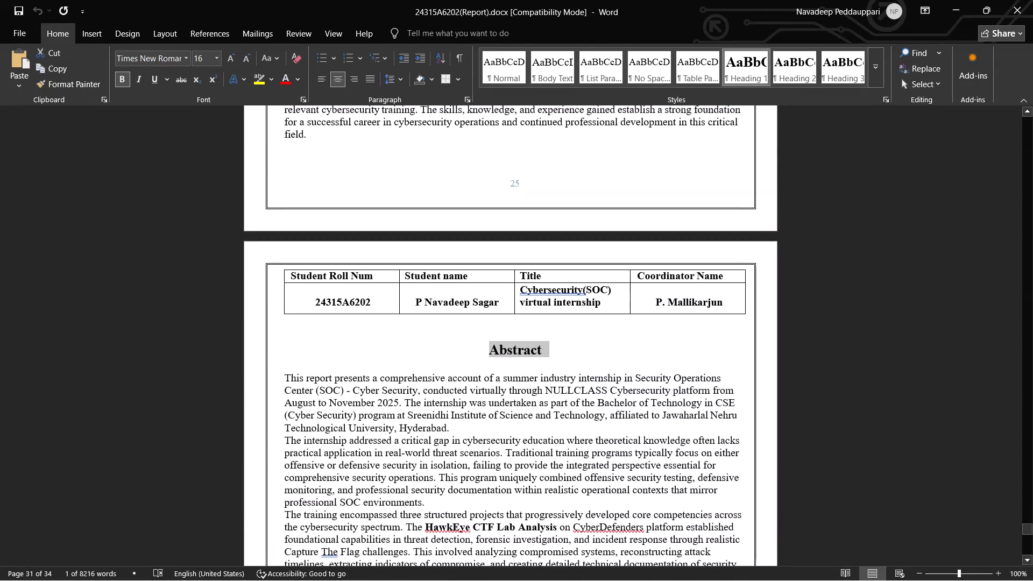
scroll(466, 395, right, 3)
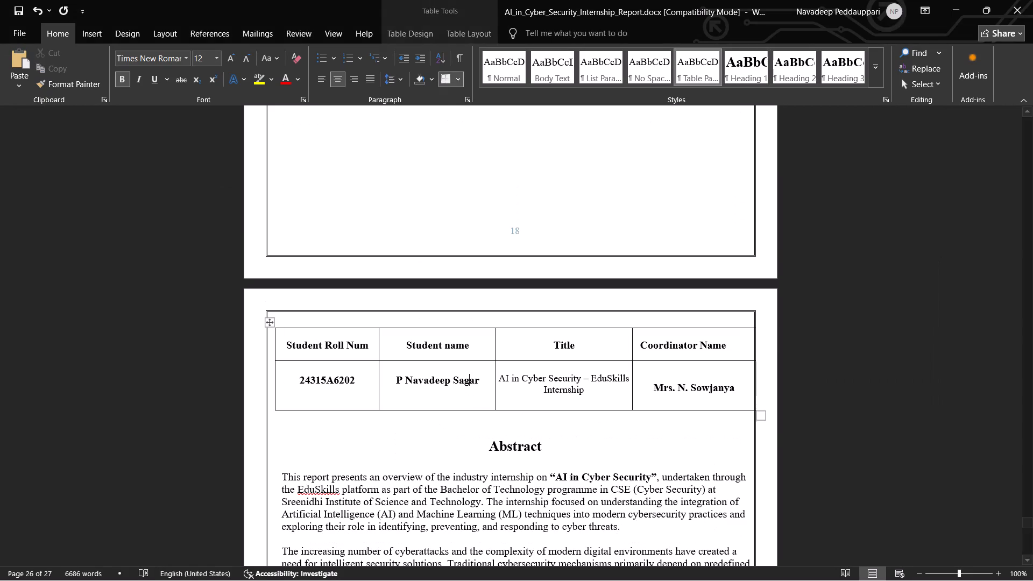
Copy the bold 12 pt formatting of the student name onto the internship title in the Title cell.
double_click(438, 378)
key(ctrl+alt+c)
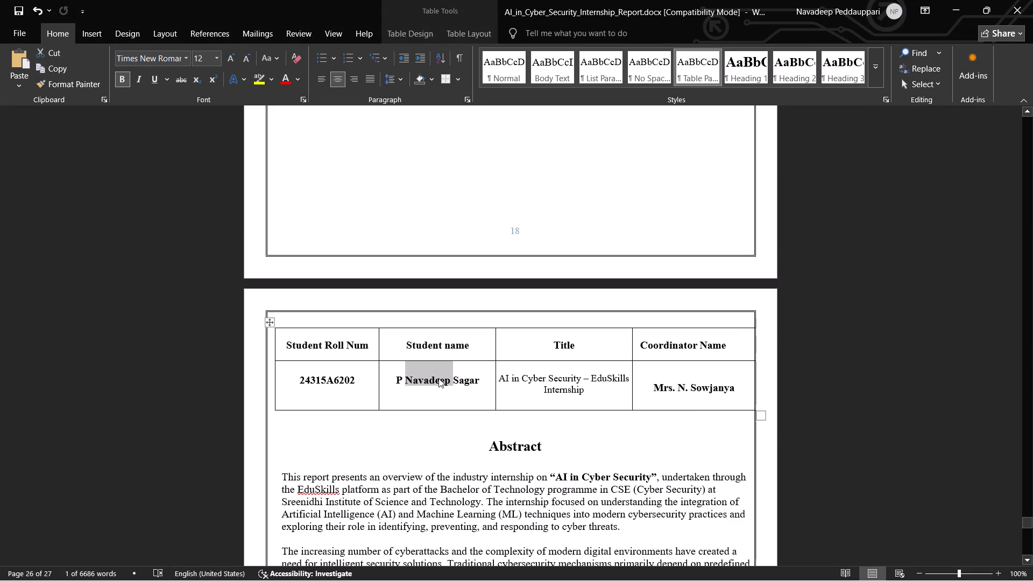
triple_click(521, 379)
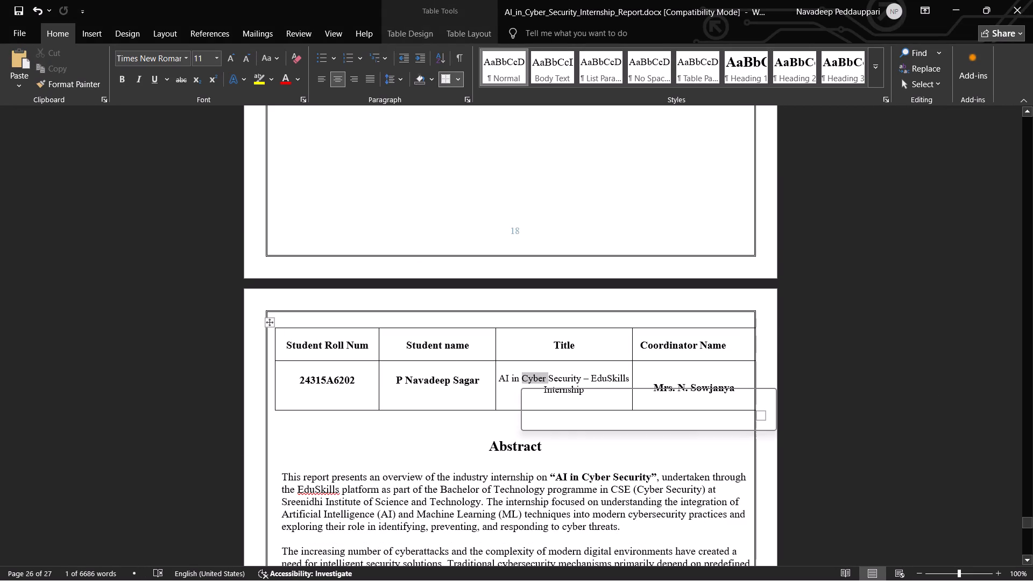
key(ctrl+alt+v)
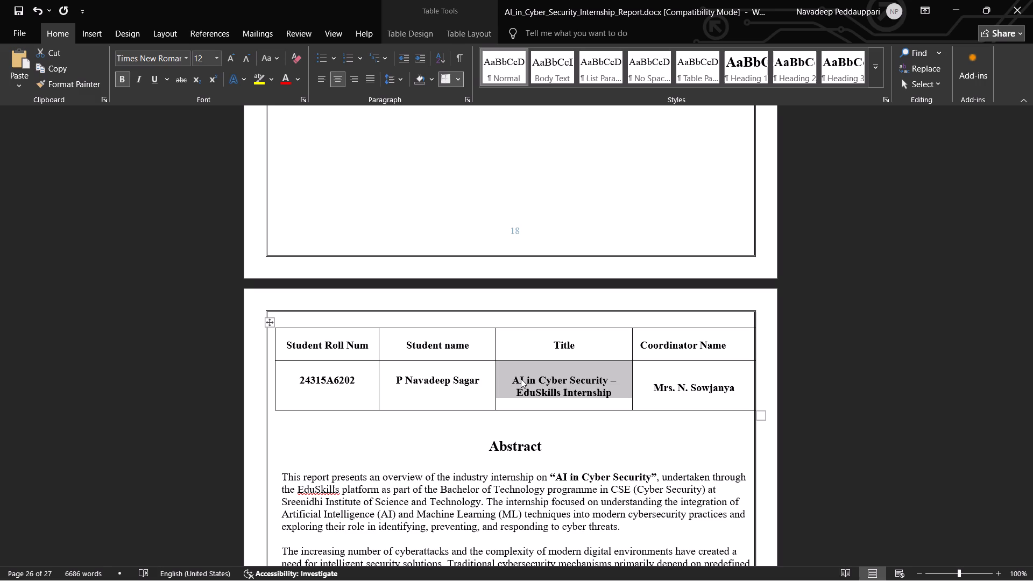
Shorten the text in the Title cell to "AI in Cyber Security" by deleting the EduSkills Internship part.
click(612, 396)
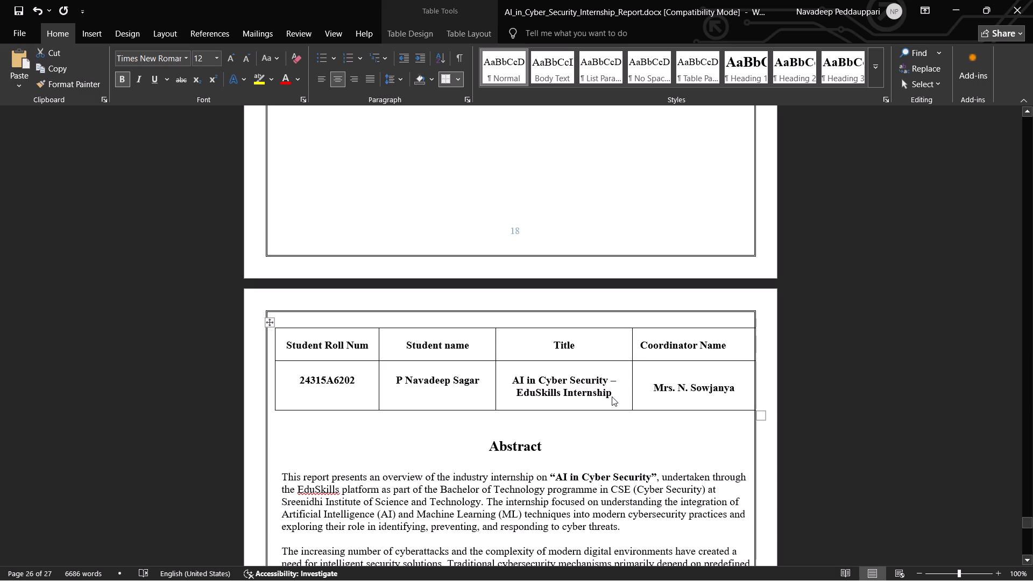
key(BackSpace)
key(BackSpace)
key(BackSpace)
key(BackSpace)
key(BackSpace)
key(BackSpace)
key(BackSpace)
key(BackSpace)
key(BackSpace)
key(BackSpace)
key(BackSpace)
key(BackSpace)
key(BackSpace)
key(BackSpace)
key(BackSpace)
key(BackSpace)
key(BackSpace)
key(BackSpace)
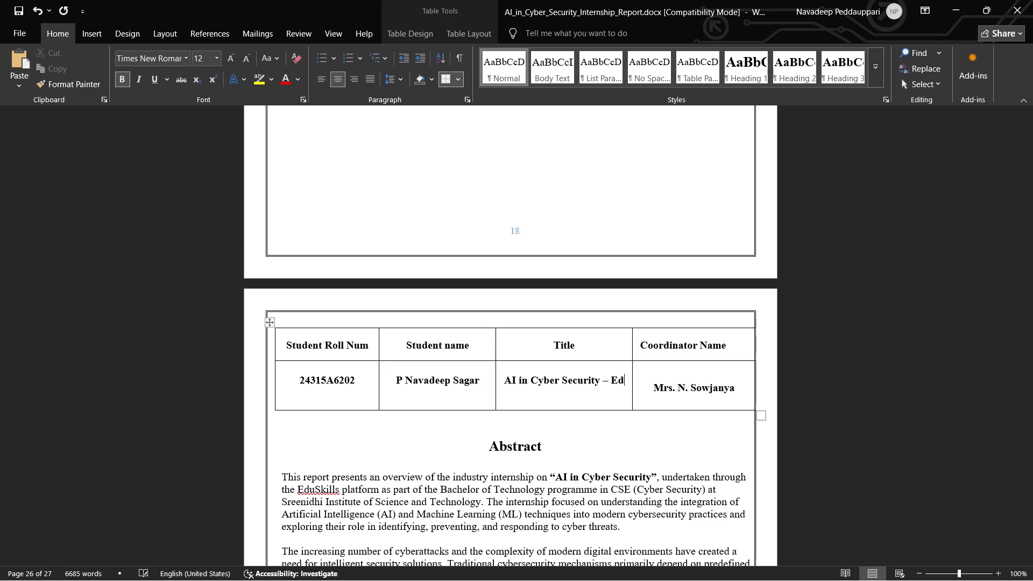
key(BackSpace)
key(BackSpace)
key(BackSpace)
key(BackSpace)
key(BackSpace)
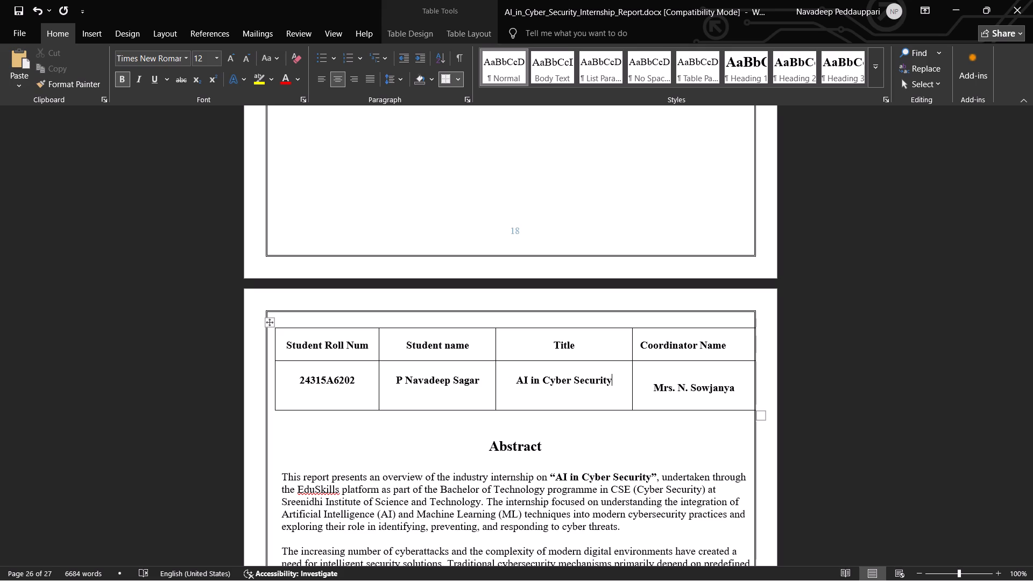
click(515, 381)
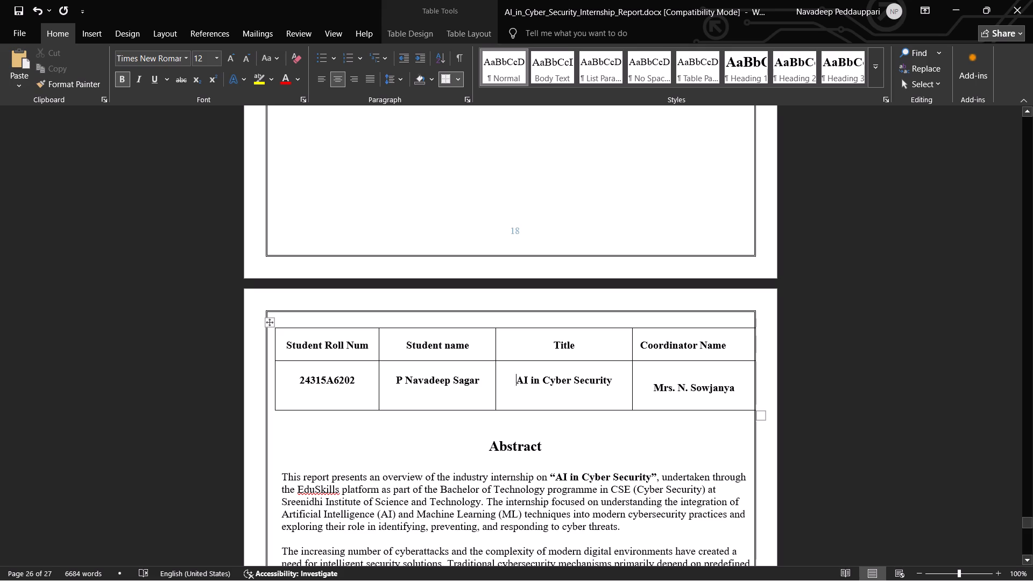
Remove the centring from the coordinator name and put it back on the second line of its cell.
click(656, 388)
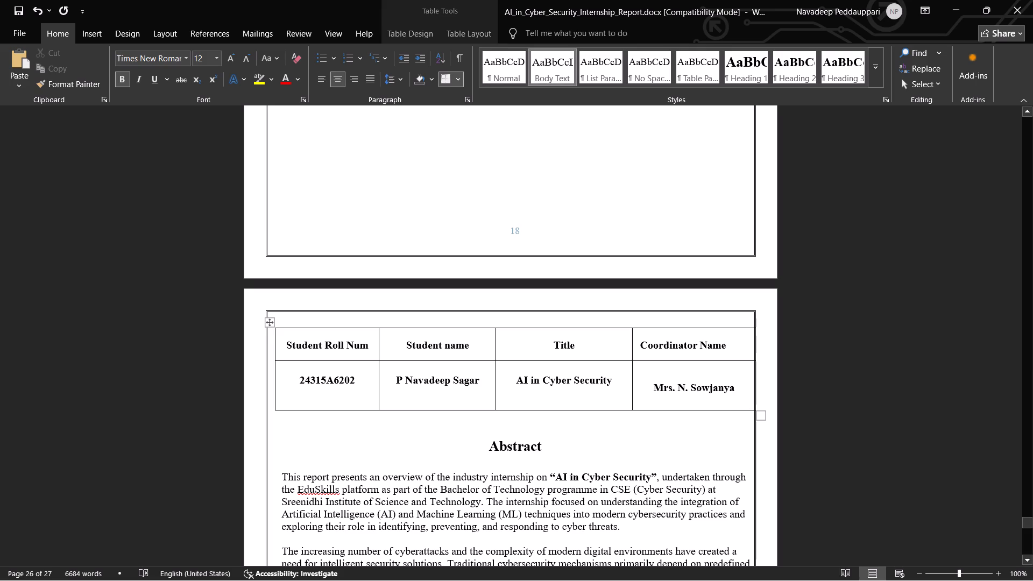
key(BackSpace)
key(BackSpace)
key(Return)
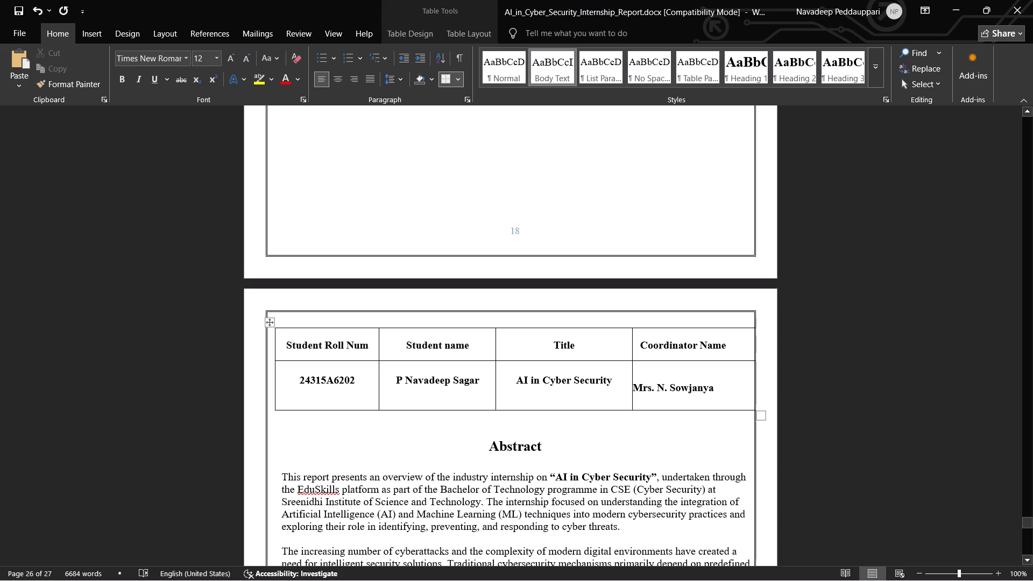
Slightly reduce the height of the second row in the details table above the Abstract.
drag(549, 409, 549, 402)
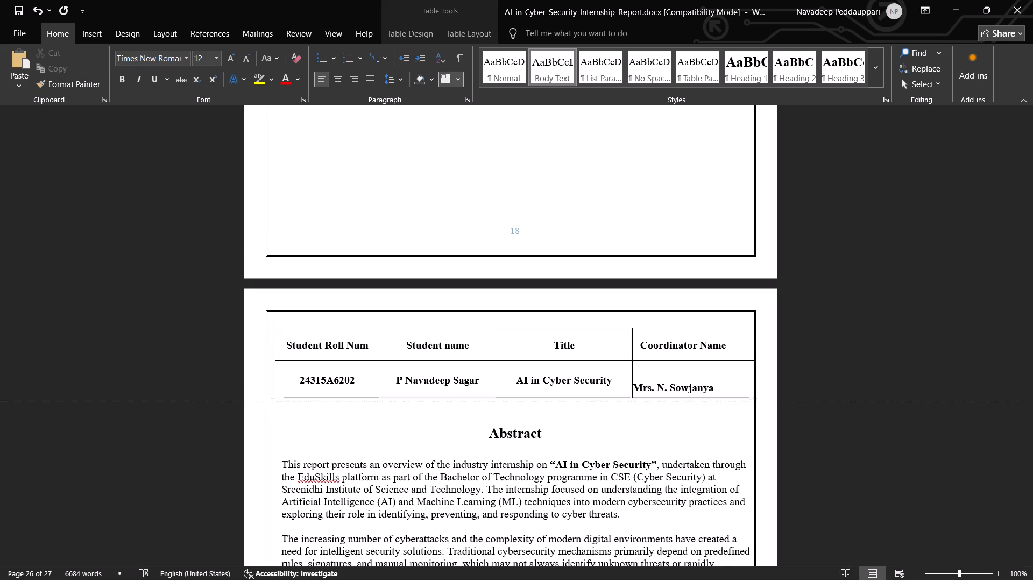
drag(549, 402, 549, 403)
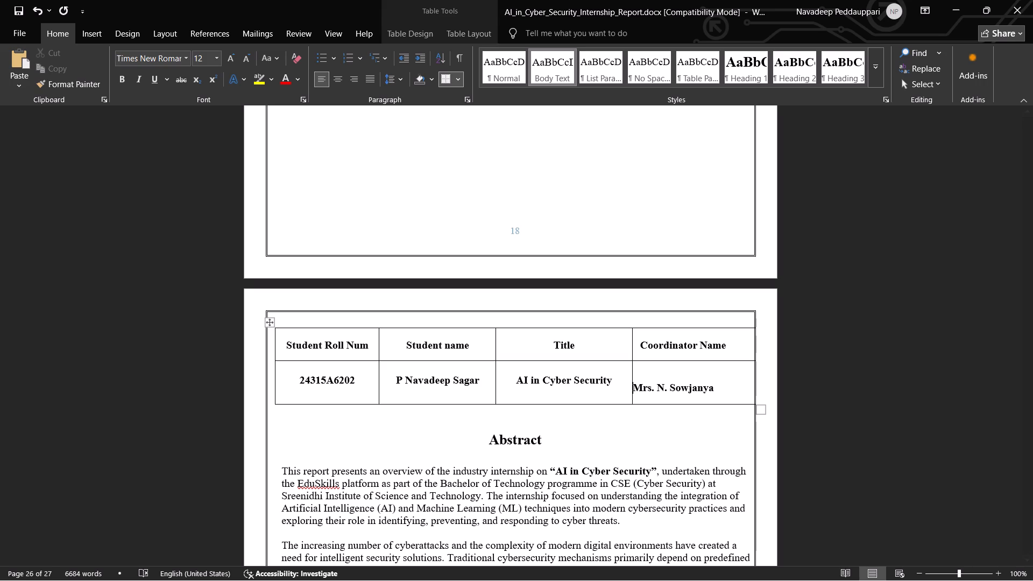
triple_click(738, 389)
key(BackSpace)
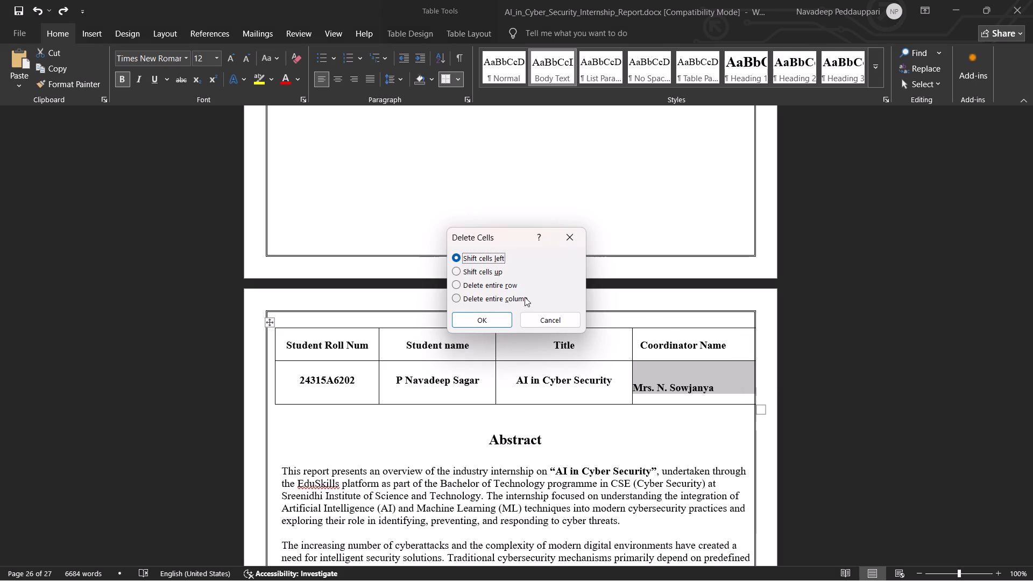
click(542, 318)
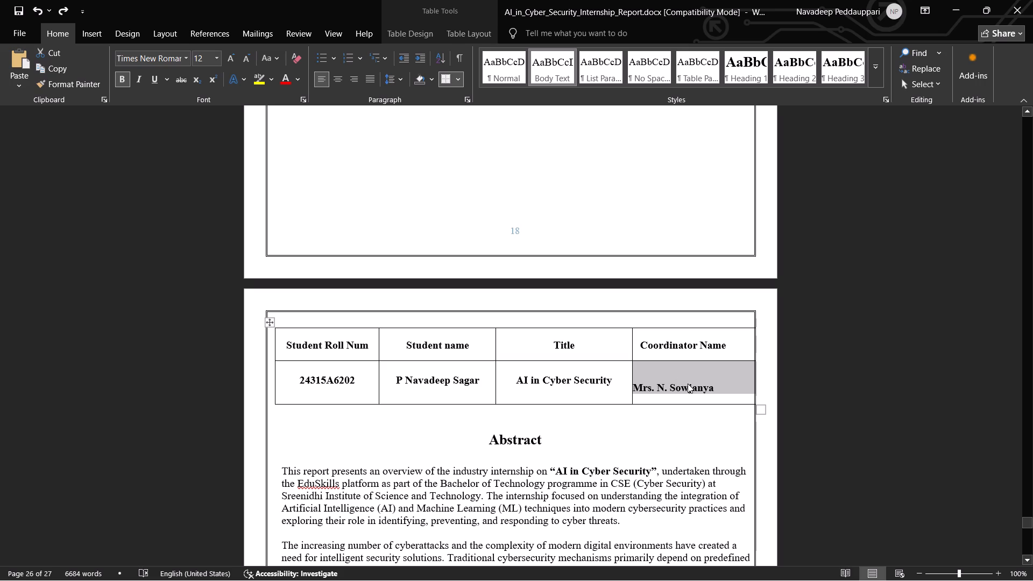
Clear the coordinator name from its cell in the details table and add a blank line there.
click(689, 384)
click(689, 384)
key(BackSpace)
key(BackSpace)
key(BackSpace)
key(BackSpace)
key(BackSpace)
key(BackSpace)
key(BackSpace)
key(BackSpace)
key(BackSpace)
key(BackSpace)
key(BackSpace)
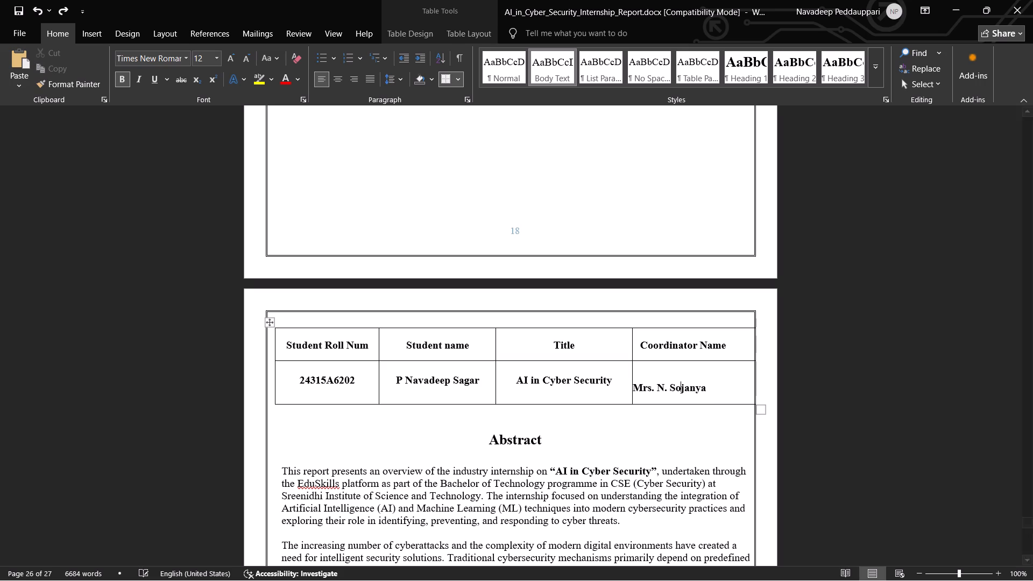
key(End)
key(BackSpace)
key(BackSpace)
key(BackSpace)
key(BackSpace)
key(BackSpace)
key(BackSpace)
key(BackSpace)
key(BackSpace)
key(BackSpace)
key(BackSpace)
key(BackSpace)
key(BackSpace)
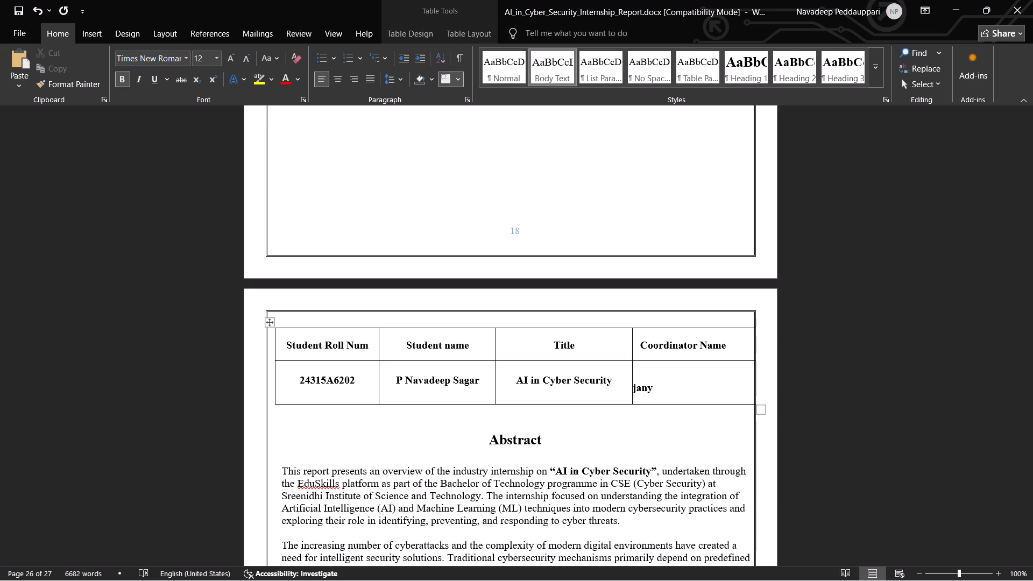
key(BackSpace)
key(Return)
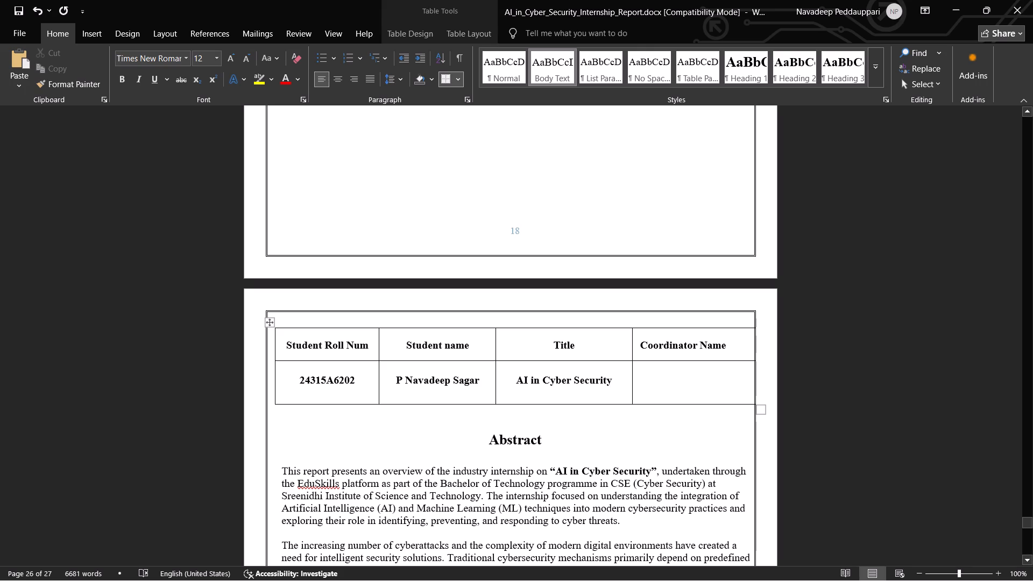
Save the internship report.
key(ctrl+s)
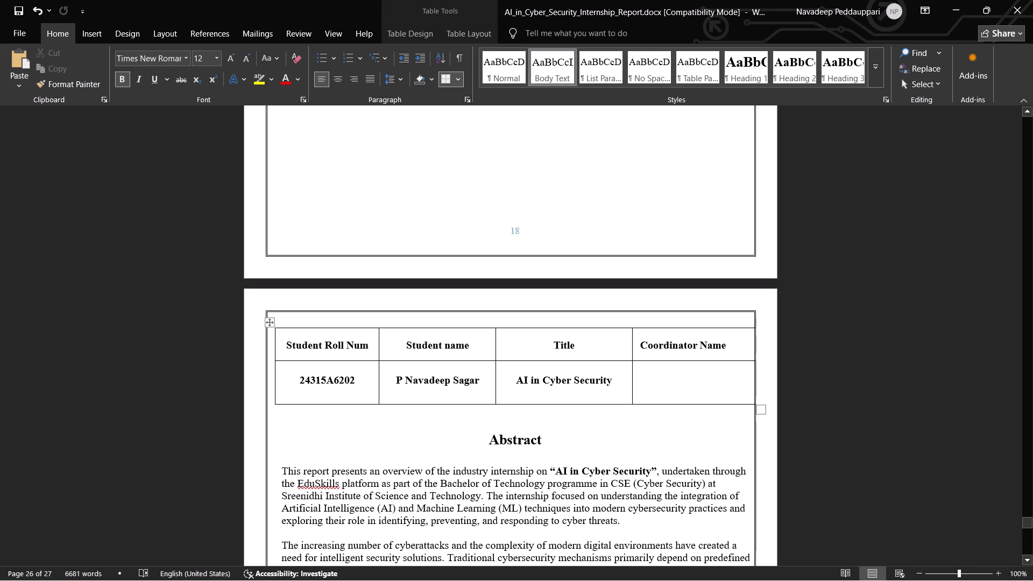
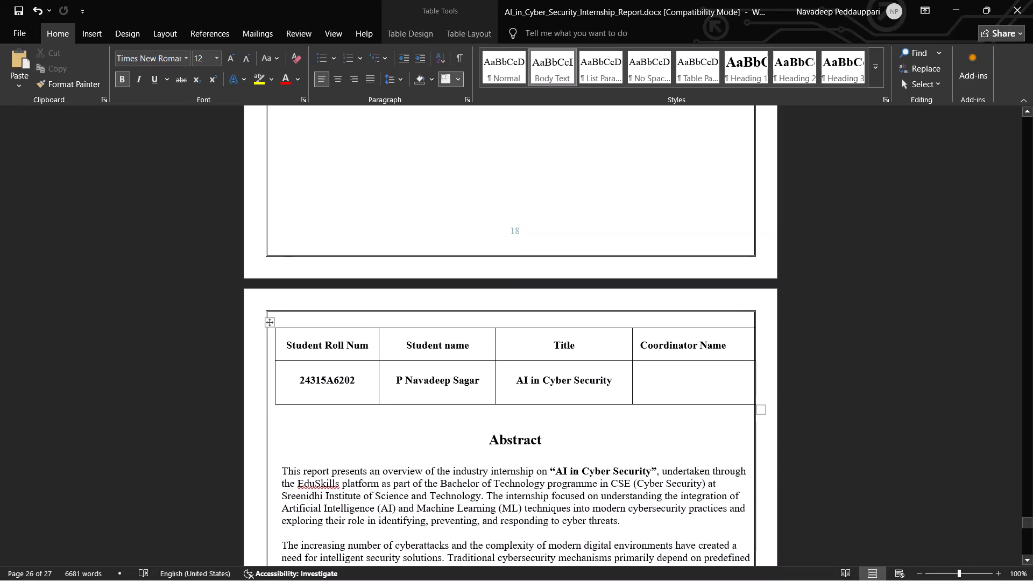
Resize the details table above the Abstract to be slightly narrower, fitting inside the page border, and a little taller.
click(649, 379)
drag(763, 411, 753, 421)
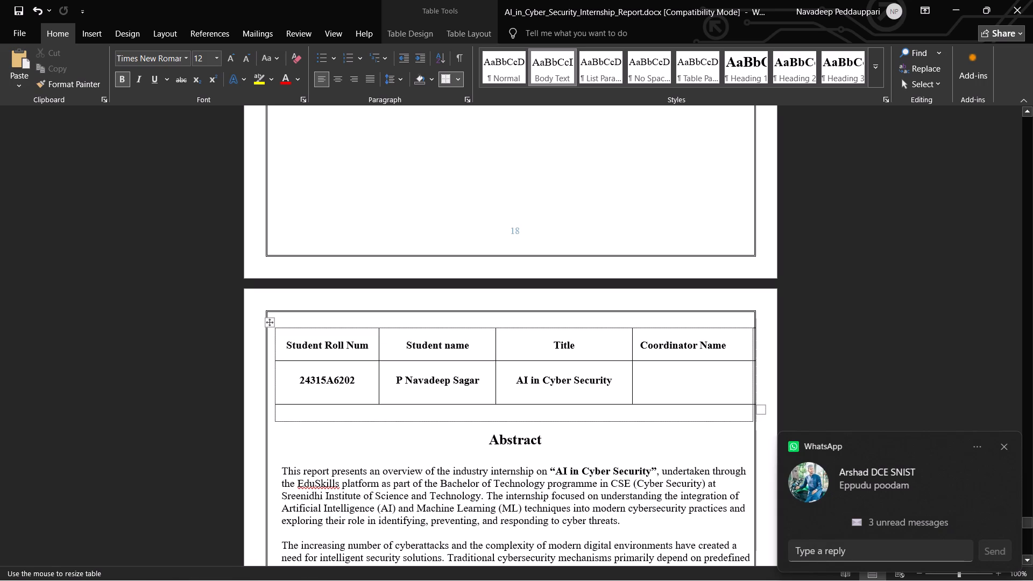
drag(753, 421, 753, 421)
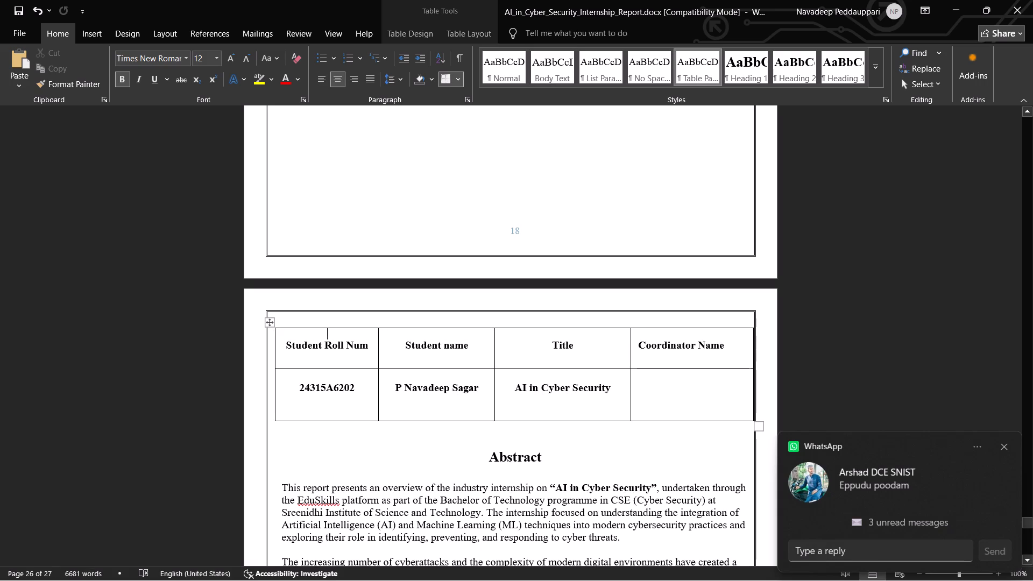
drag(758, 424, 746, 425)
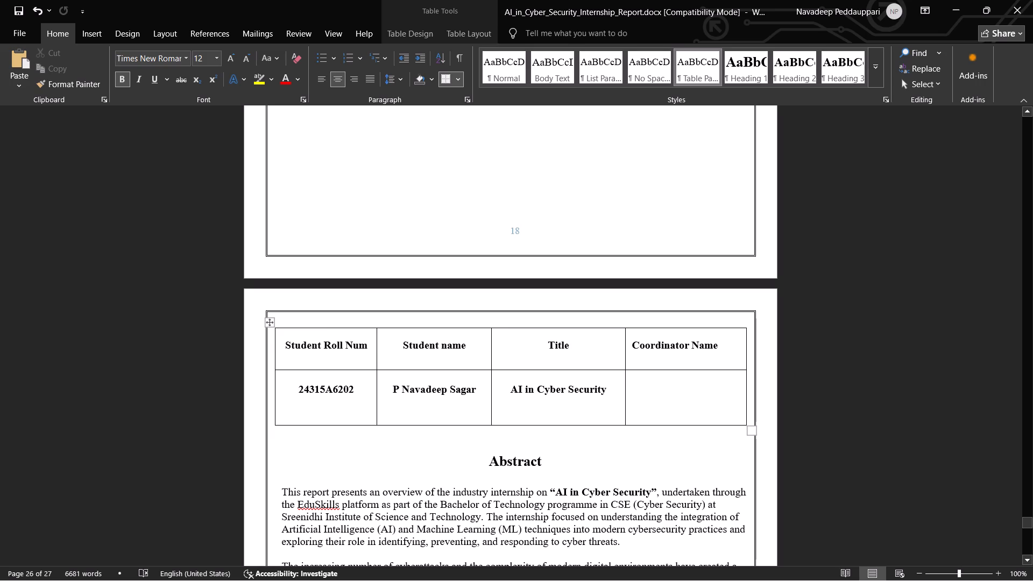
Insert a leading space in the empty coordinator name cell of the details table.
click(663, 393)
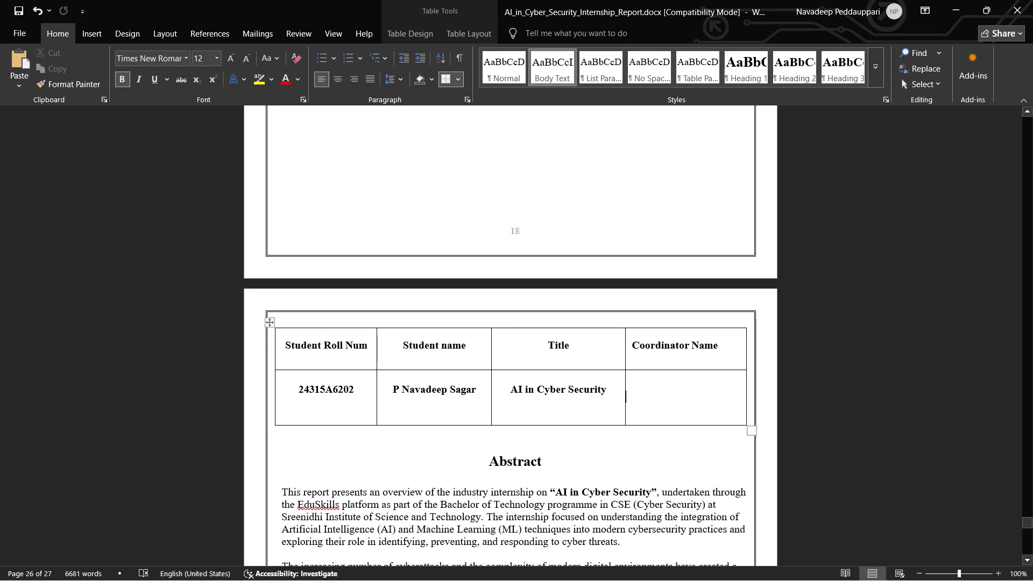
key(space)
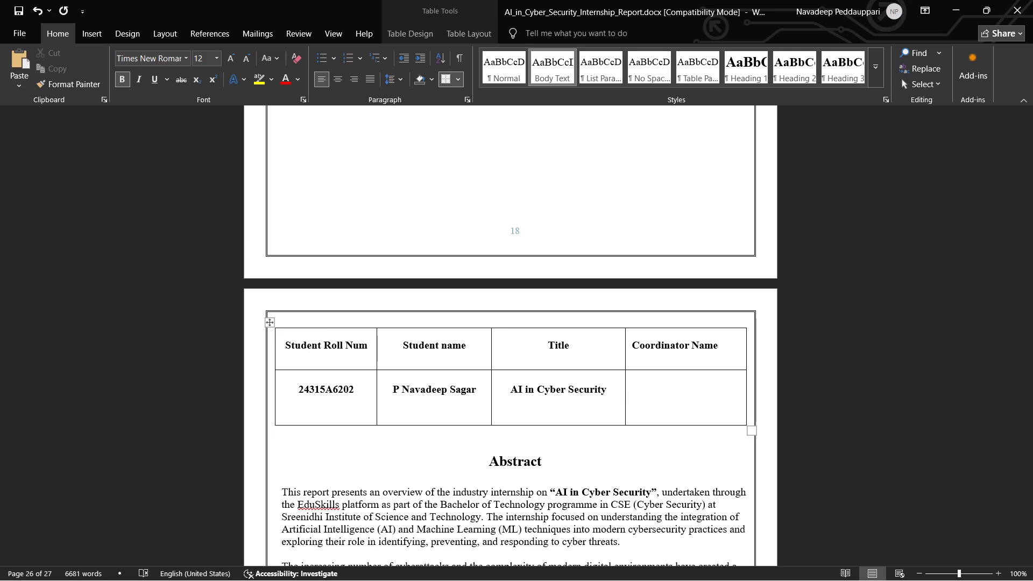
Paste the coordinator name from the clipboard into its empty cell in the details table above the Abstract.
key(BackSpace)
key(super+v)
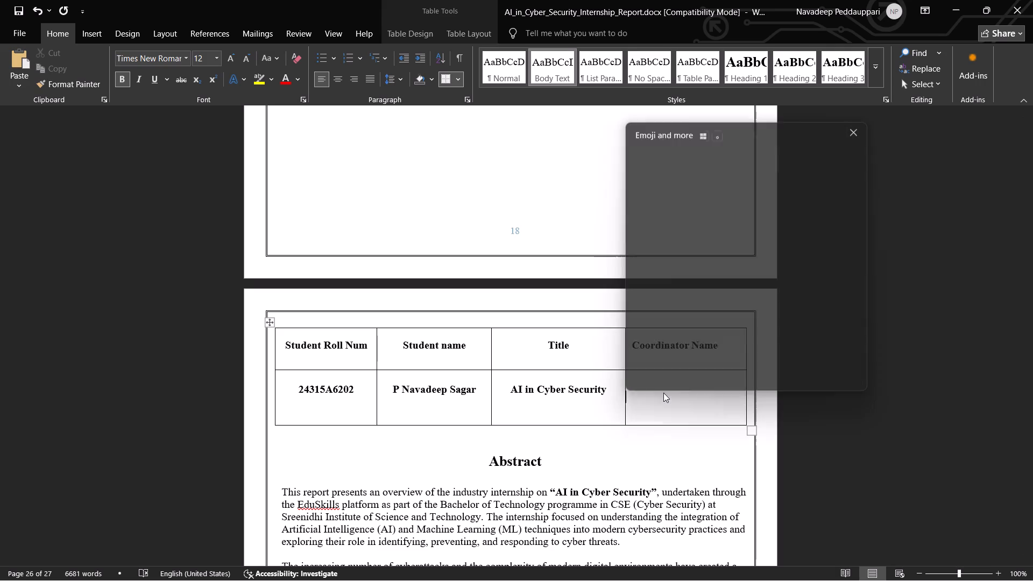
key(Return)
key(ctrl+v)
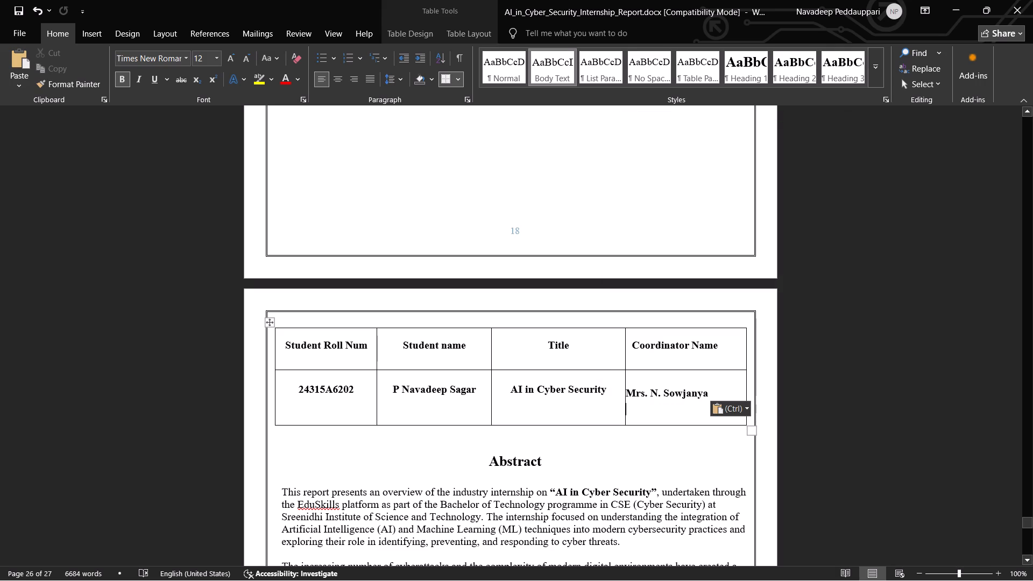
Remove the "Mrs." title before the coordinator name and the blank line above it in the details table.
click(649, 392)
text(]])
key(BackSpace)
key(BackSpace)
key(BackSpace)
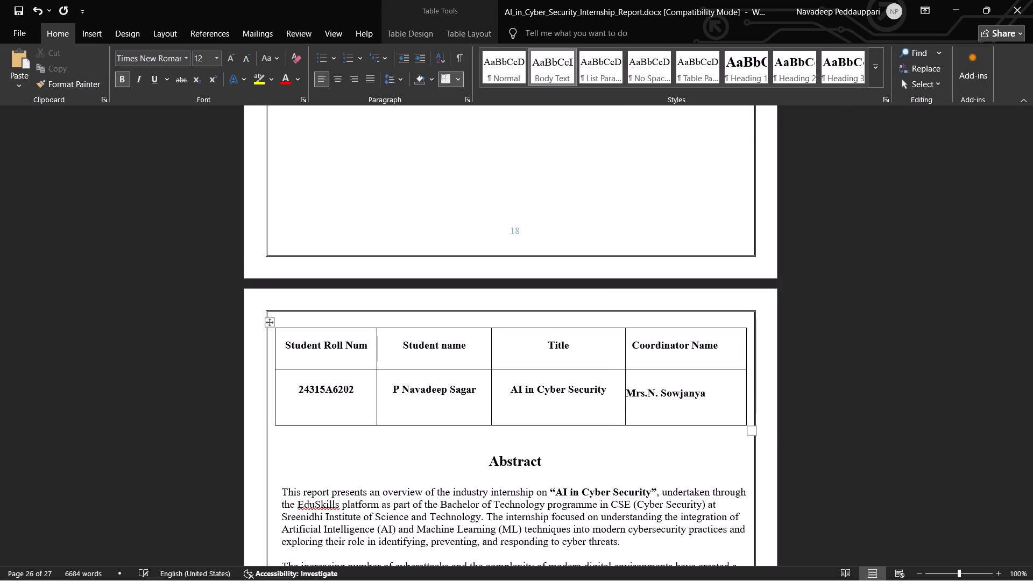
key(BackSpace)
key(BackSpace)
key(BackSpace)
key(BackSpace)
key(BackSpace)
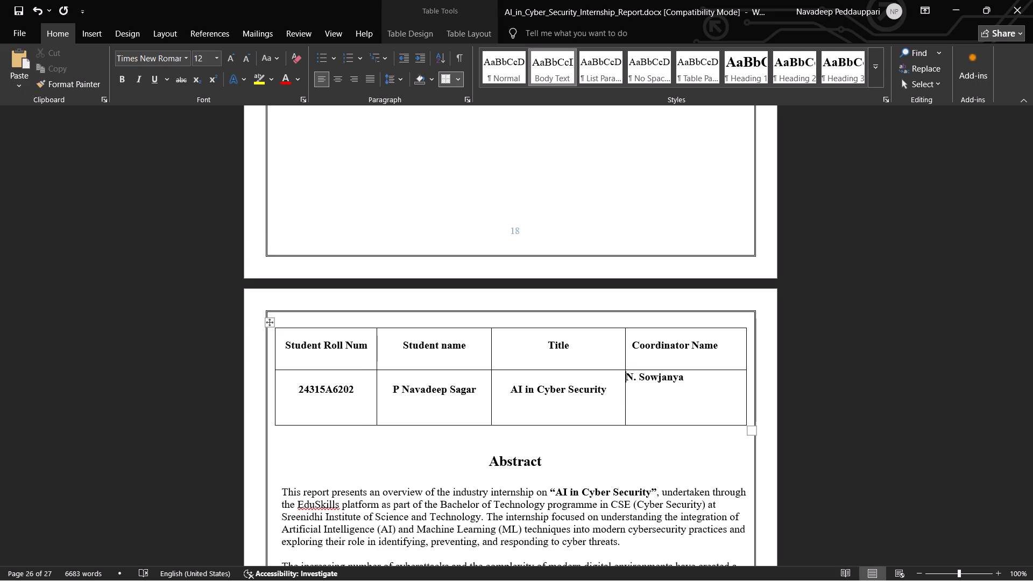
Move the coordinator name down to the second line of its cell and centre it horizontally.
key(Return)
key(shift+End)
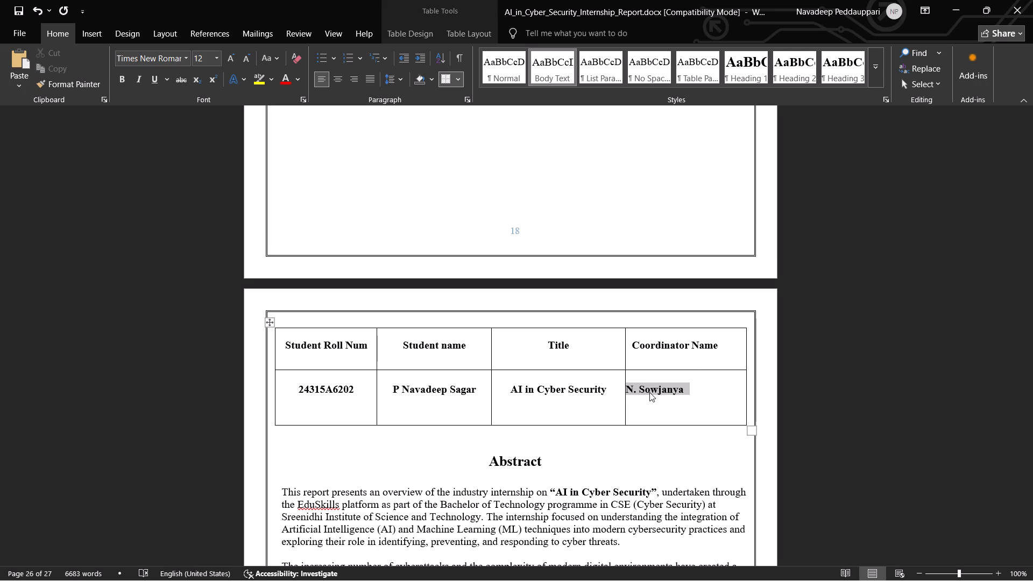
click(340, 80)
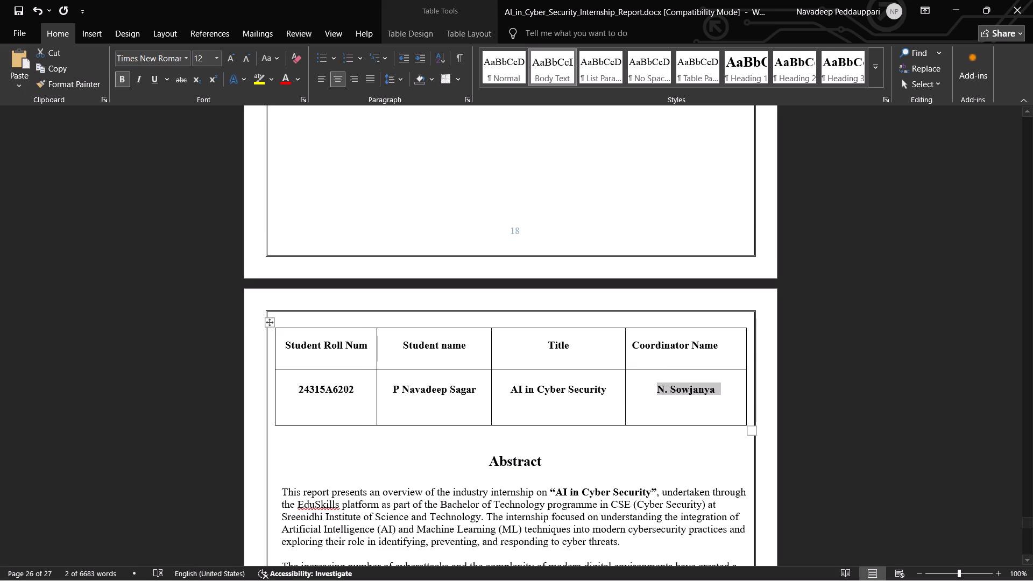
Slightly reduce the overall height of the details table above the Abstract.
drag(750, 433, 746, 419)
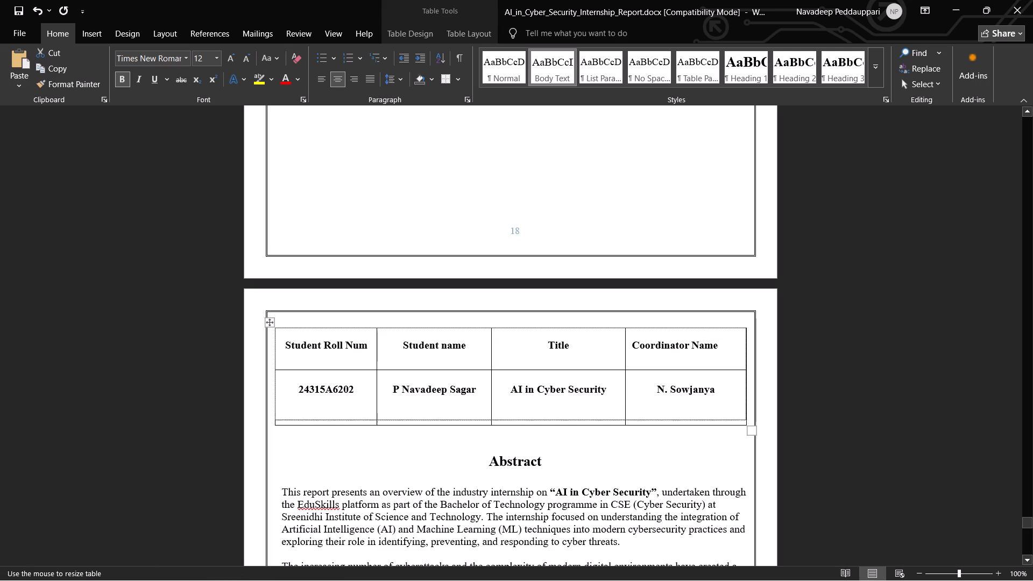
drag(746, 419, 748, 417)
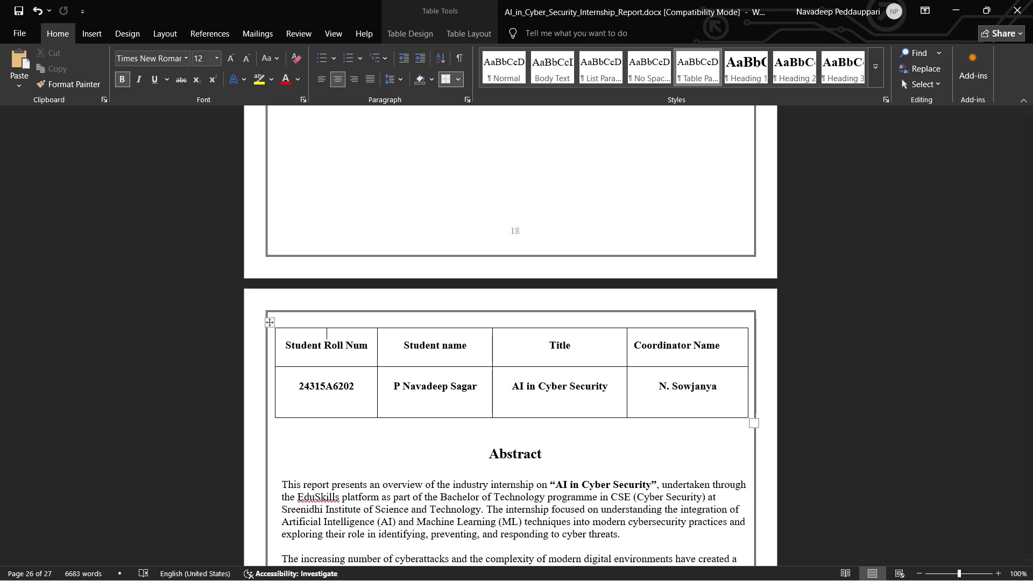
Save the internship report.
key(ctrl+s)
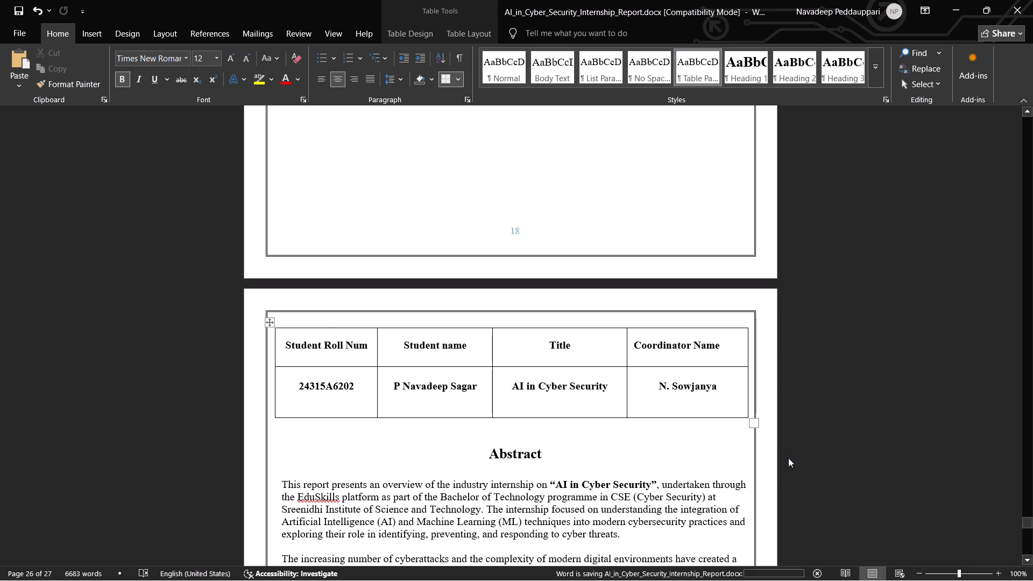
Review the Abstract text, the domain and outcome correlation tables, and the signature block at the report's end.
scroll(638, 443, down, 8)
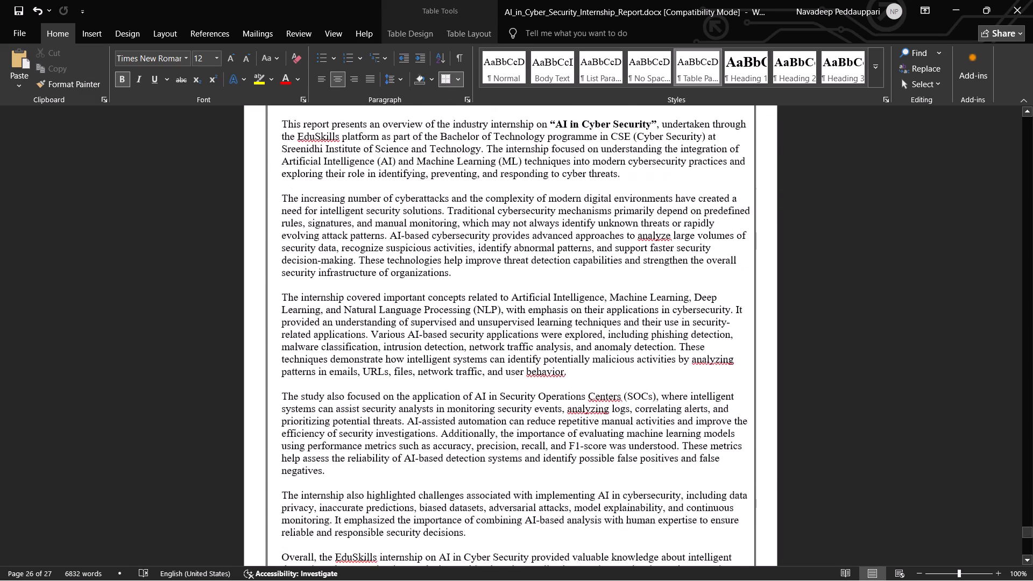
scroll(638, 443, down, 3)
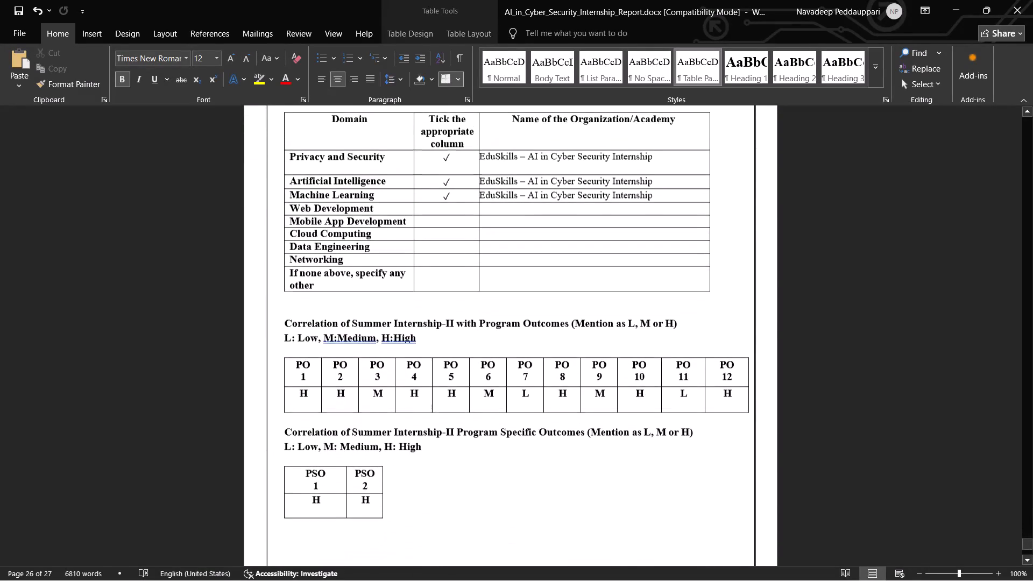
scroll(638, 443, down, 4)
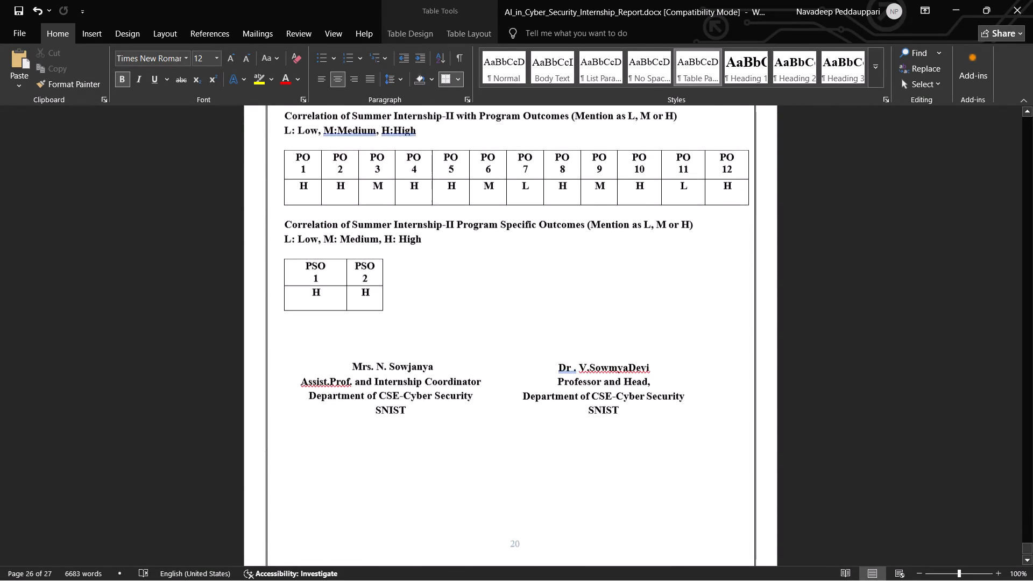
scroll(638, 443, down, 4)
scroll(638, 443, up, 1)
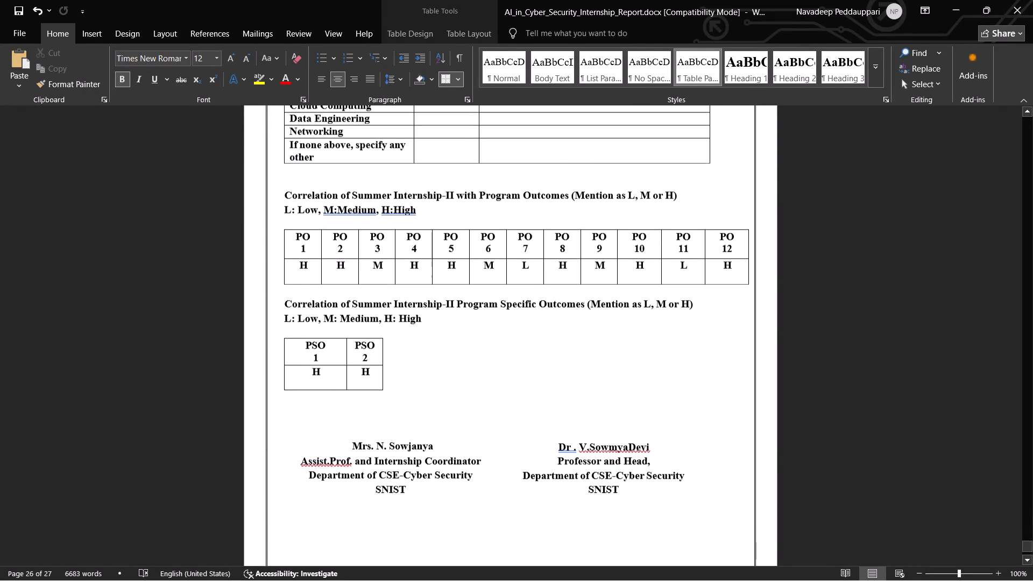
Search the report for "Internship" and step through its occurrences from the Abstract to the final signature block.
key(ctrl+f)
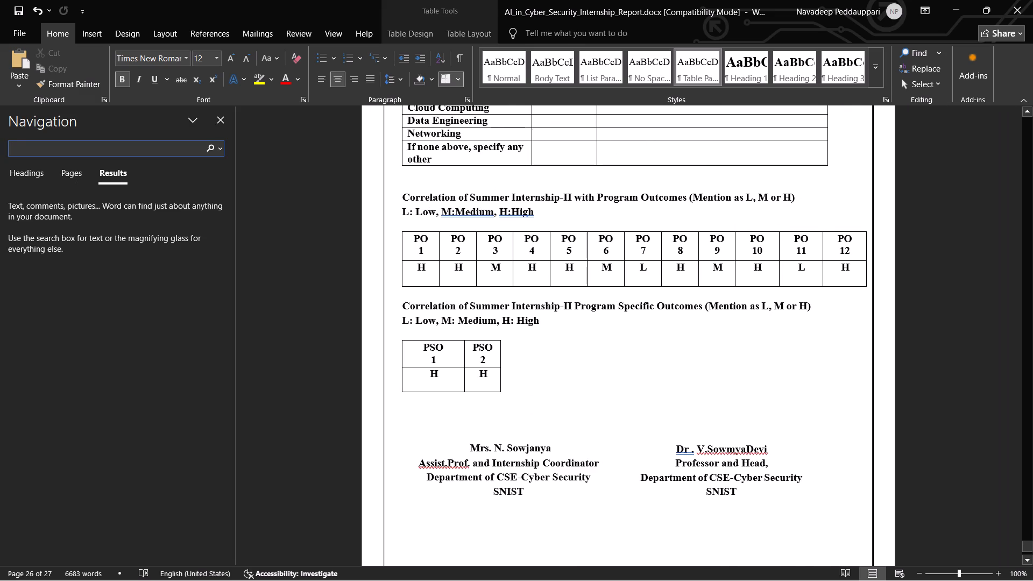
text(Internship)
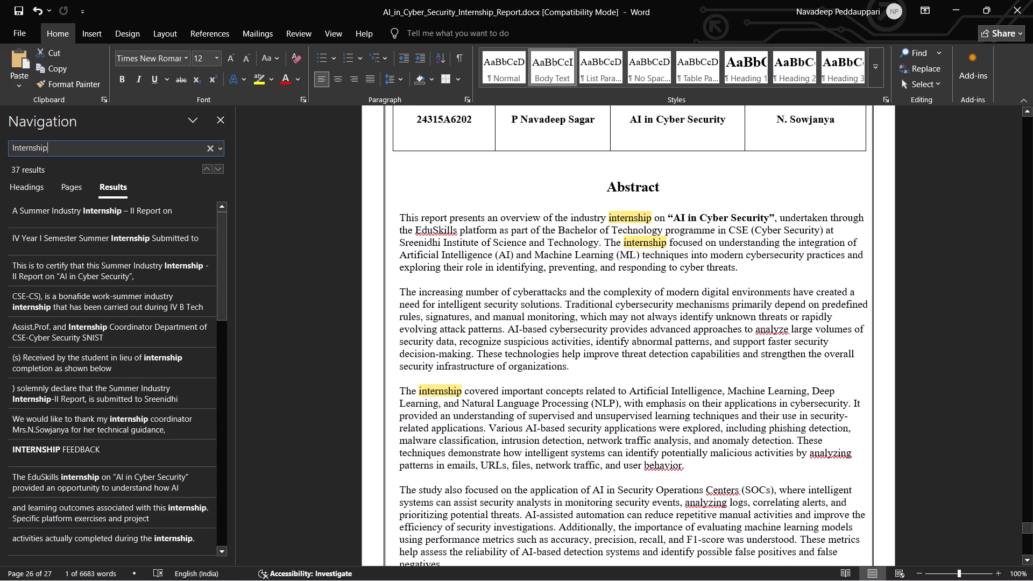
click(219, 168)
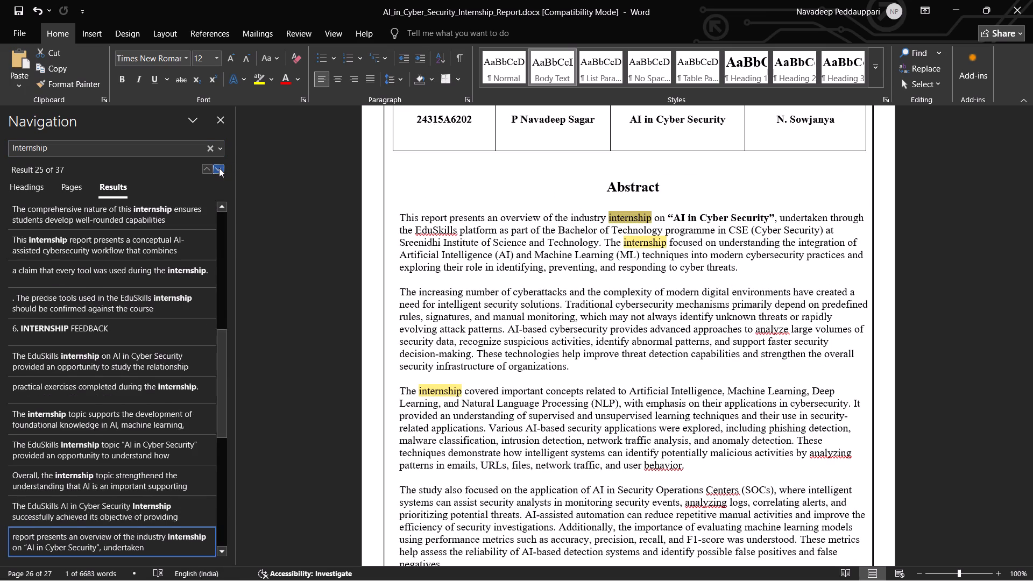
click(219, 168)
click(219, 168)
click(219, 168)
click(219, 168)
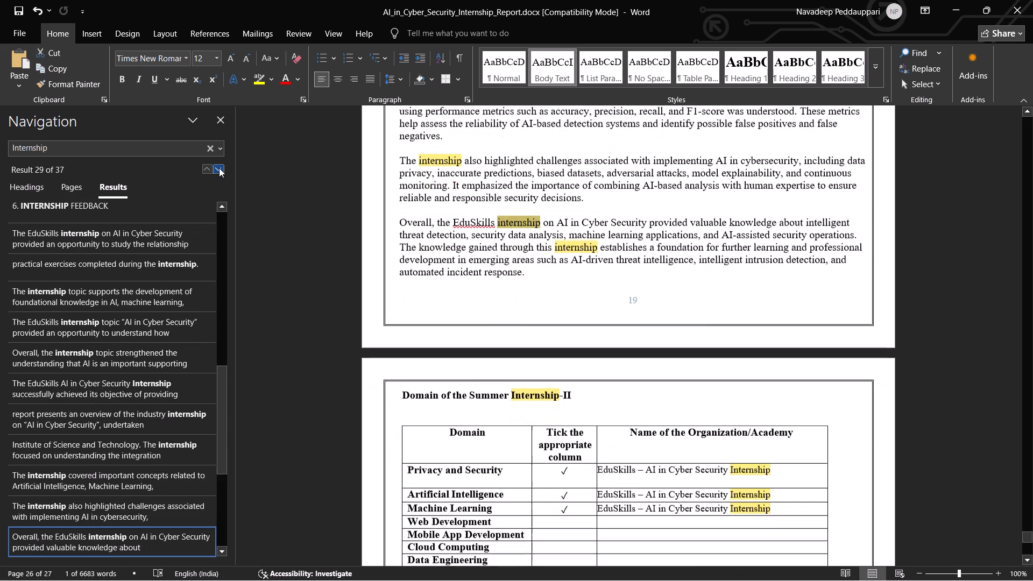
click(219, 168)
click(219, 168)
click(219, 168)
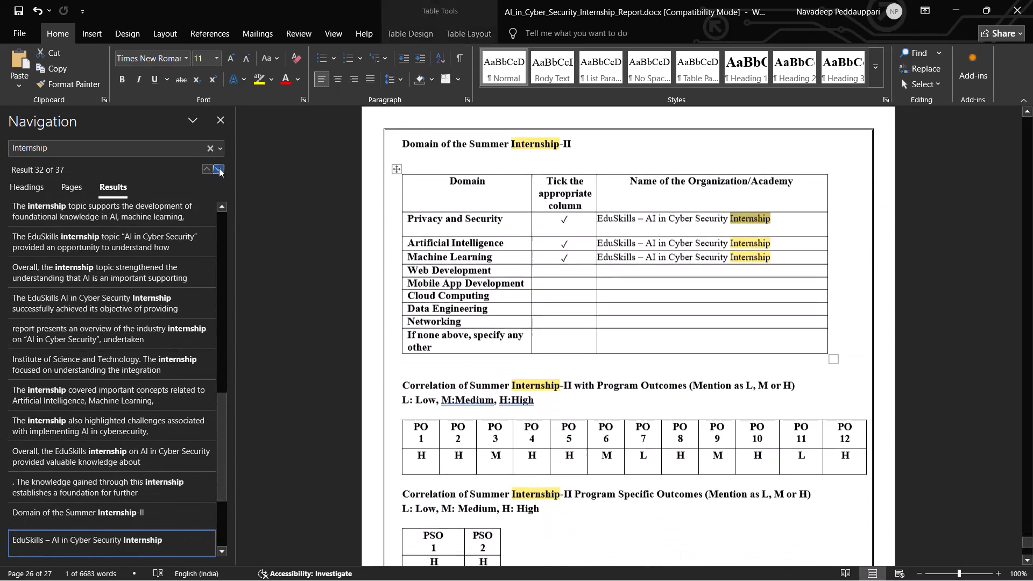
click(219, 168)
click(219, 168)
click(219, 168)
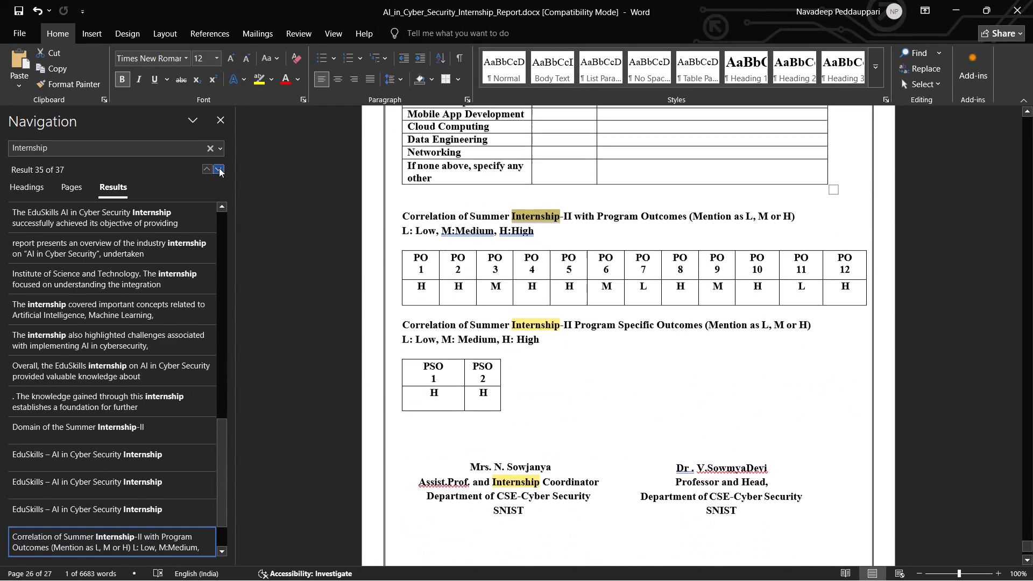
click(219, 168)
click(219, 168)
Check the occurrences of "Internship" from the title page through the certificate, declaration, acknowledgement and contents table.
click(219, 168)
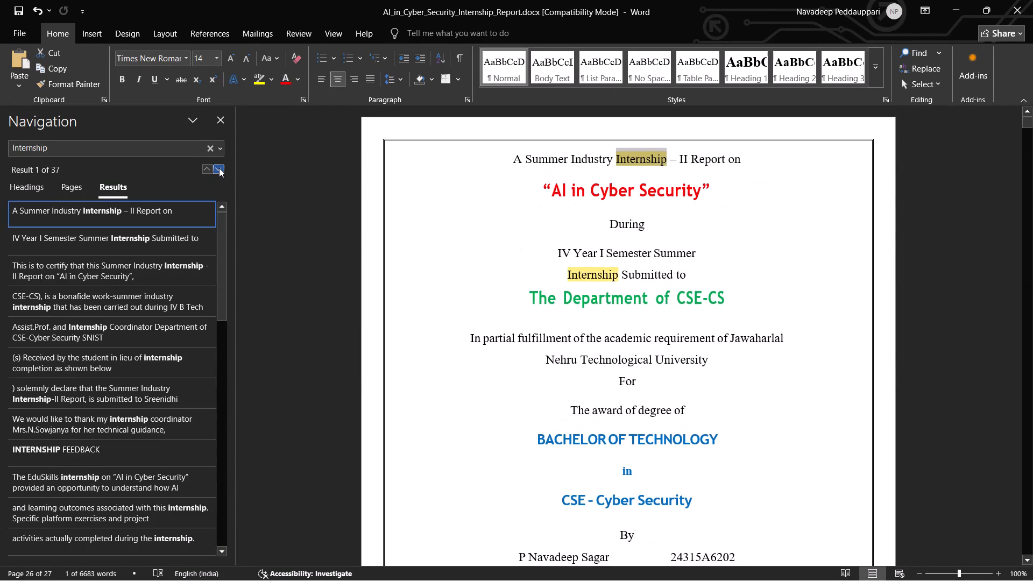
click(219, 168)
click(219, 168)
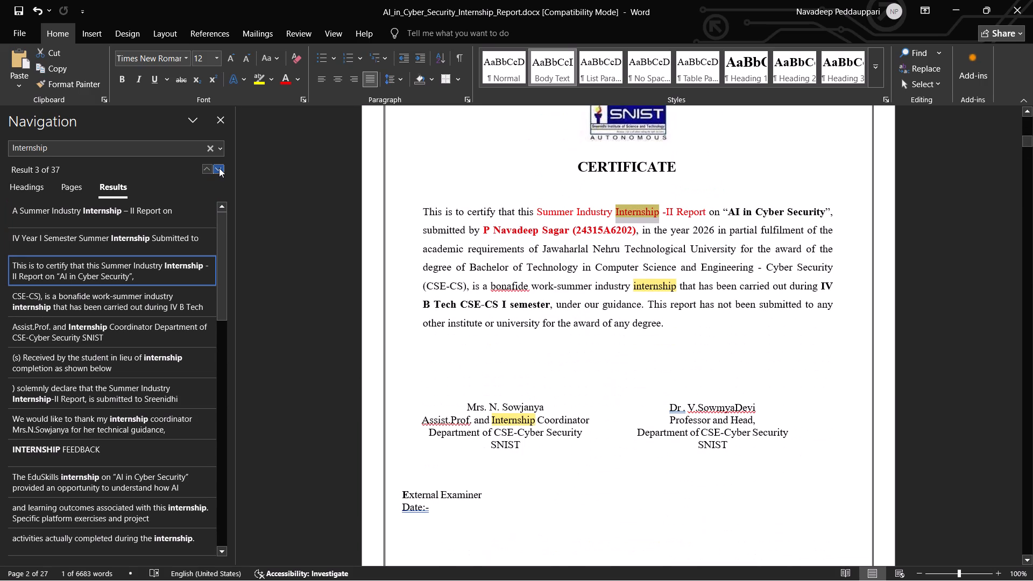
click(219, 168)
click(219, 168)
click(219, 168)
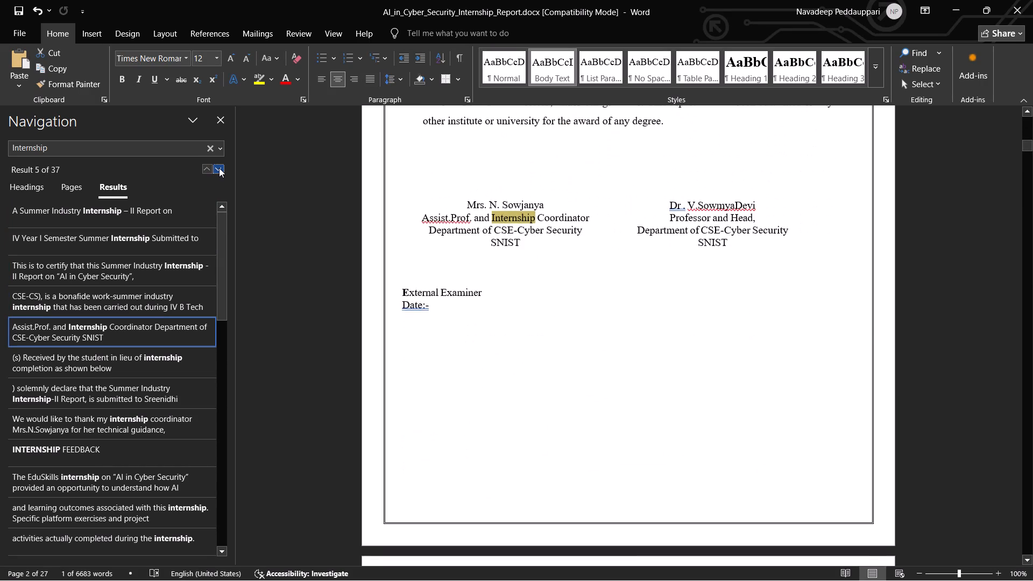
click(219, 168)
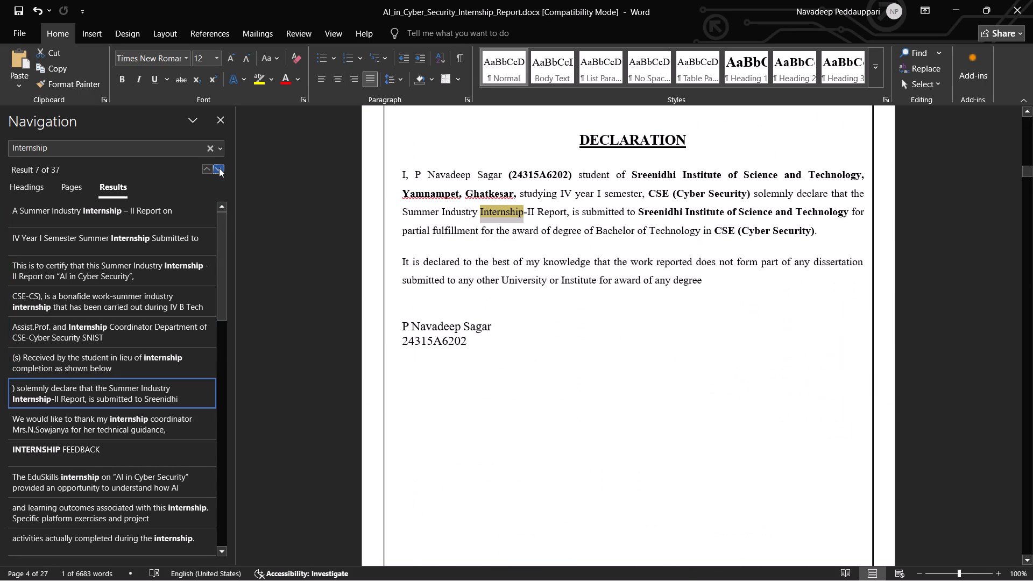
click(219, 168)
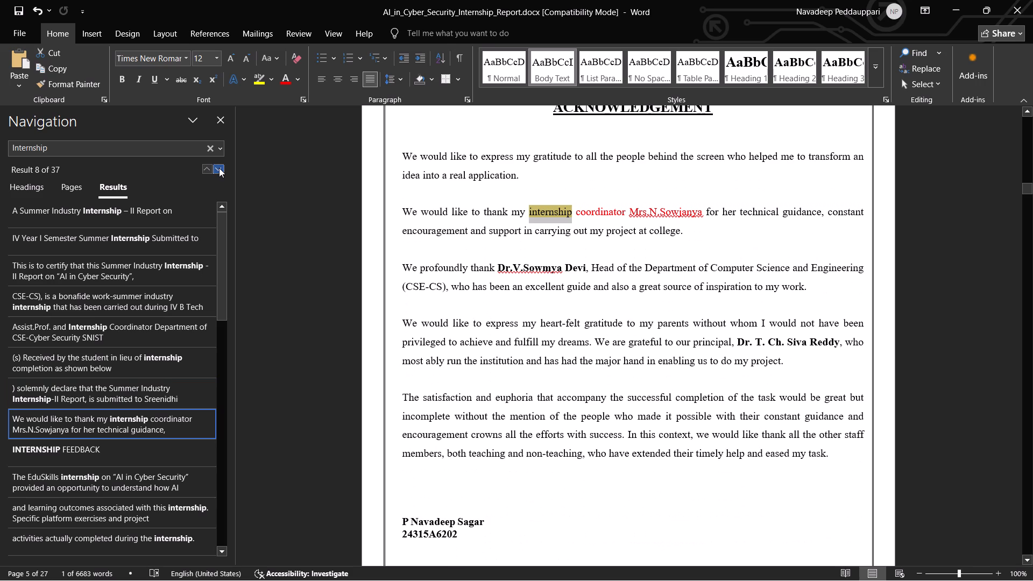
click(219, 168)
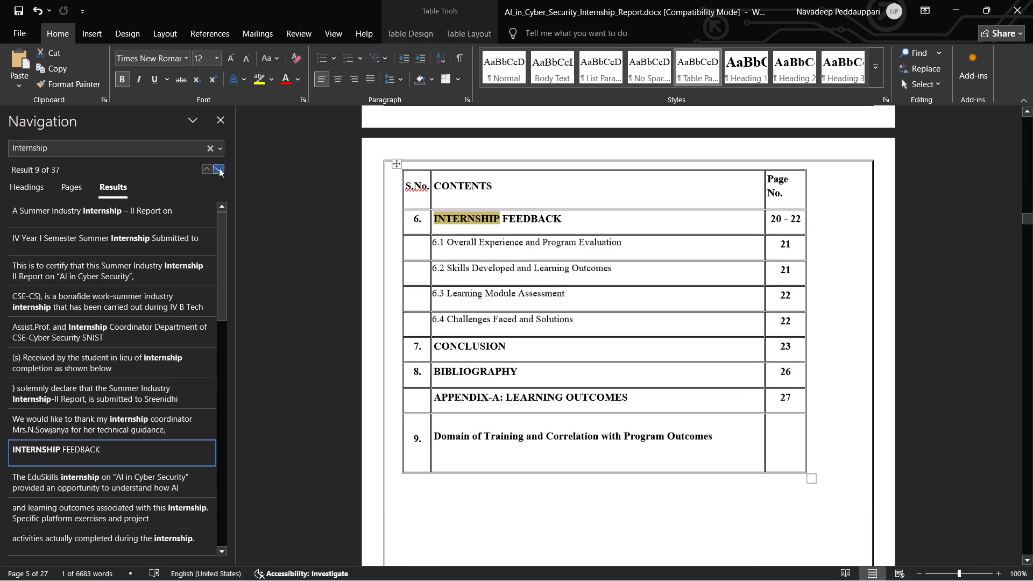
Check the occurrences of "Internship" throughout the body chapters, from the introduction to the sections following the conclusion.
click(219, 168)
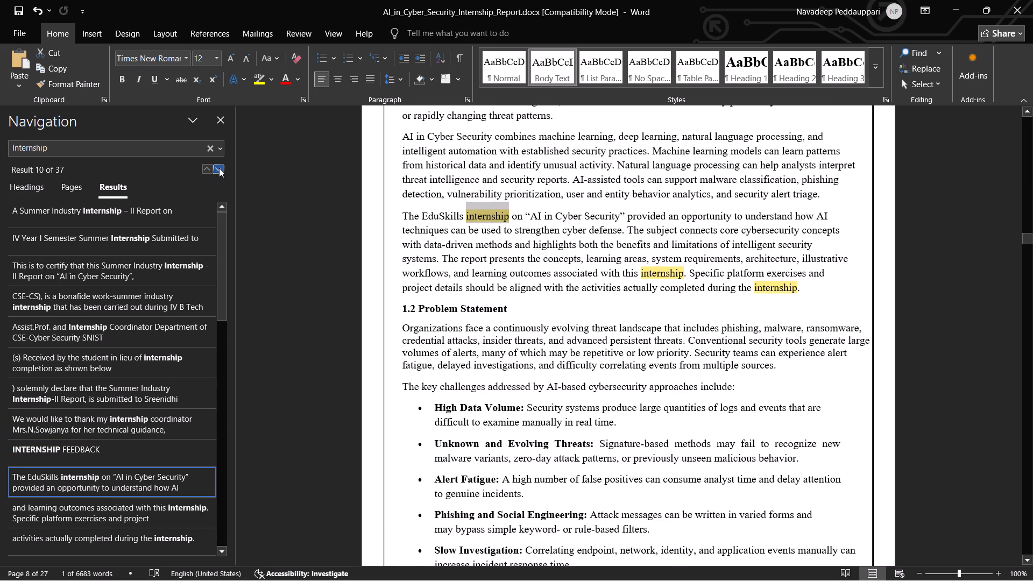
click(219, 168)
click(219, 168)
click(219, 168)
click(219, 168)
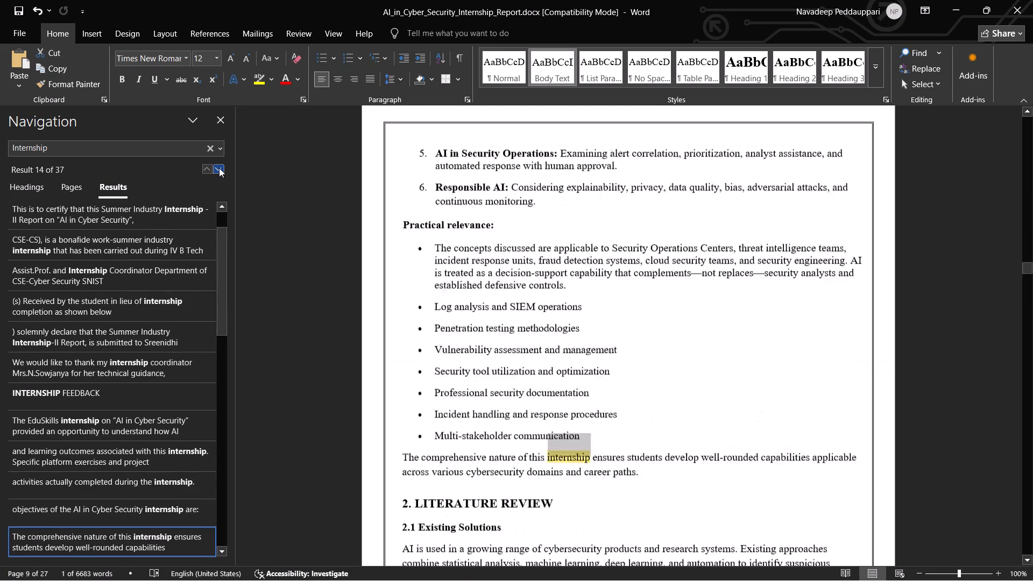
click(219, 168)
click(219, 168)
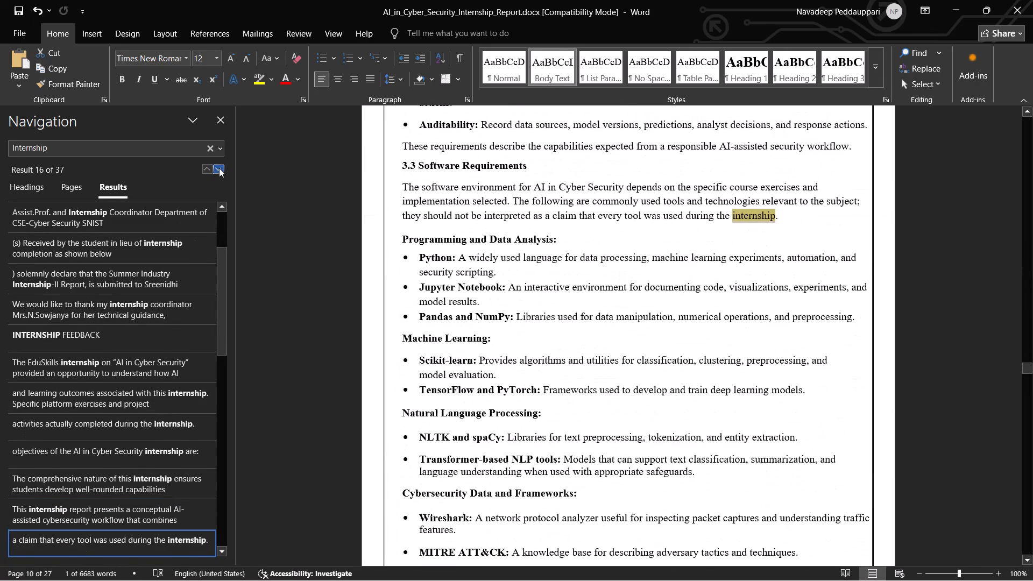
click(219, 168)
click(219, 168)
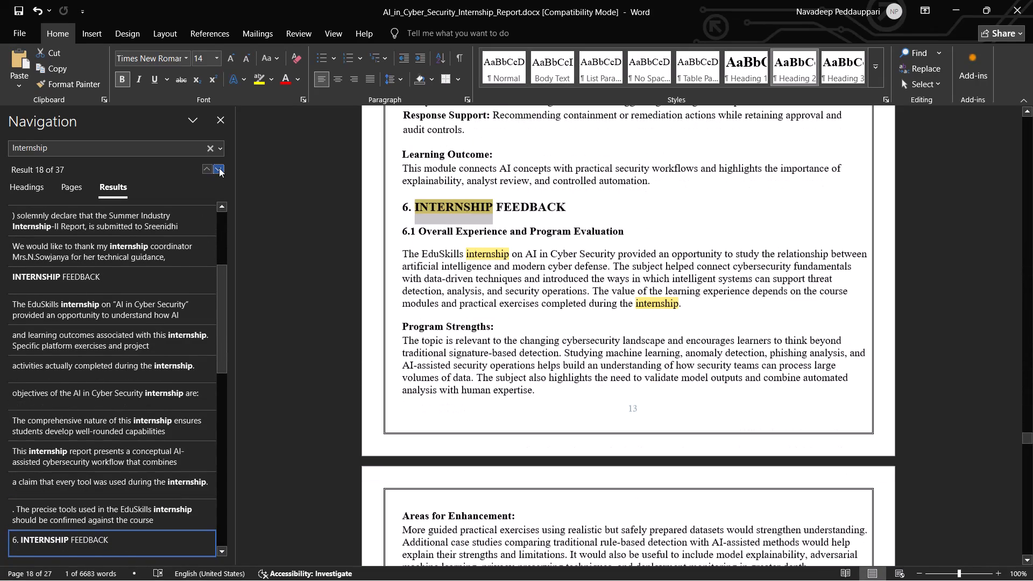
click(219, 168)
double_click(219, 168)
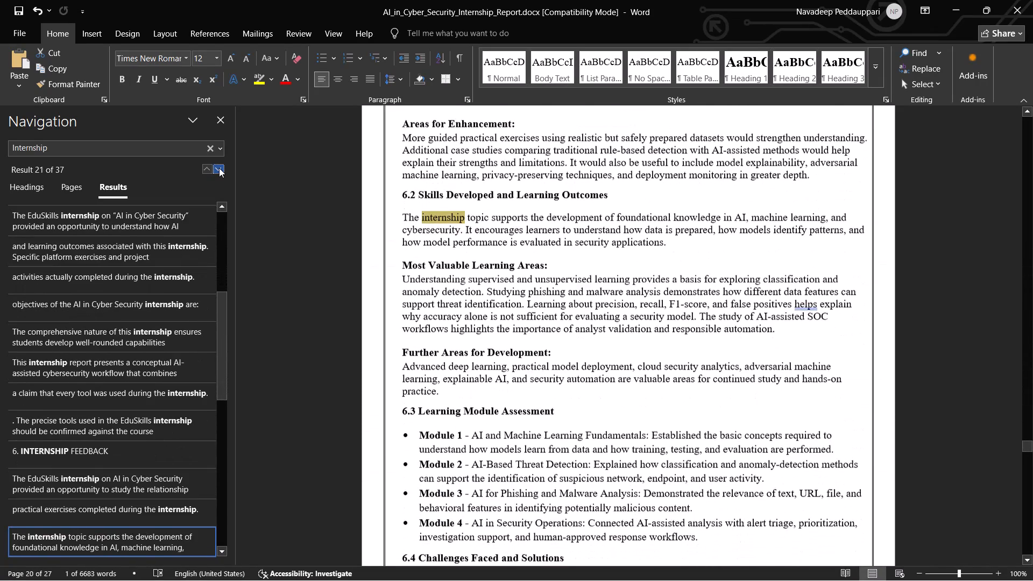
click(219, 168)
click(219, 168)
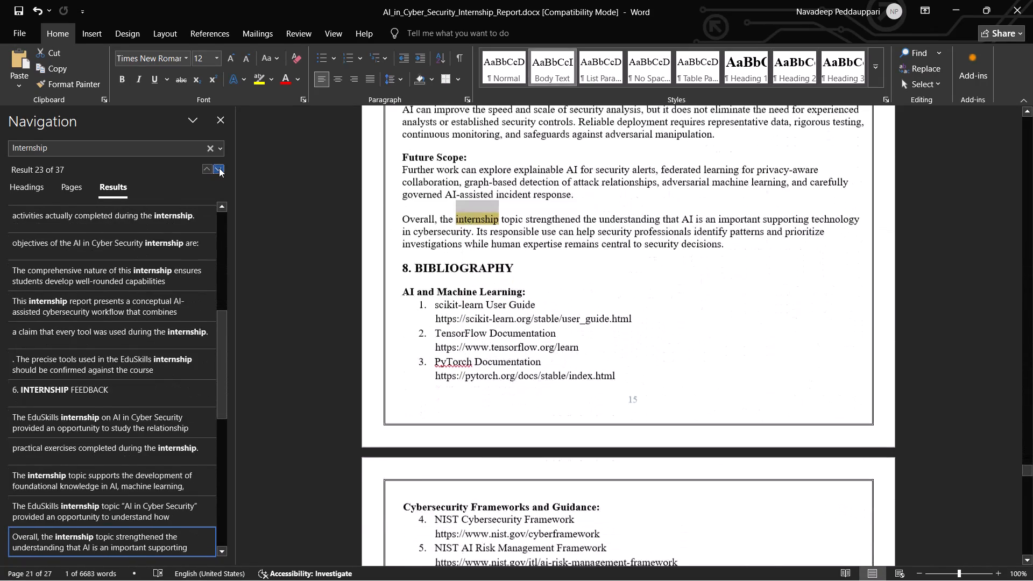
click(219, 168)
Check the occurrences of "Internship" from the closing chapters through the Abstract to the "Domain of the Summer Internship-II" heading.
click(219, 168)
click(219, 168)
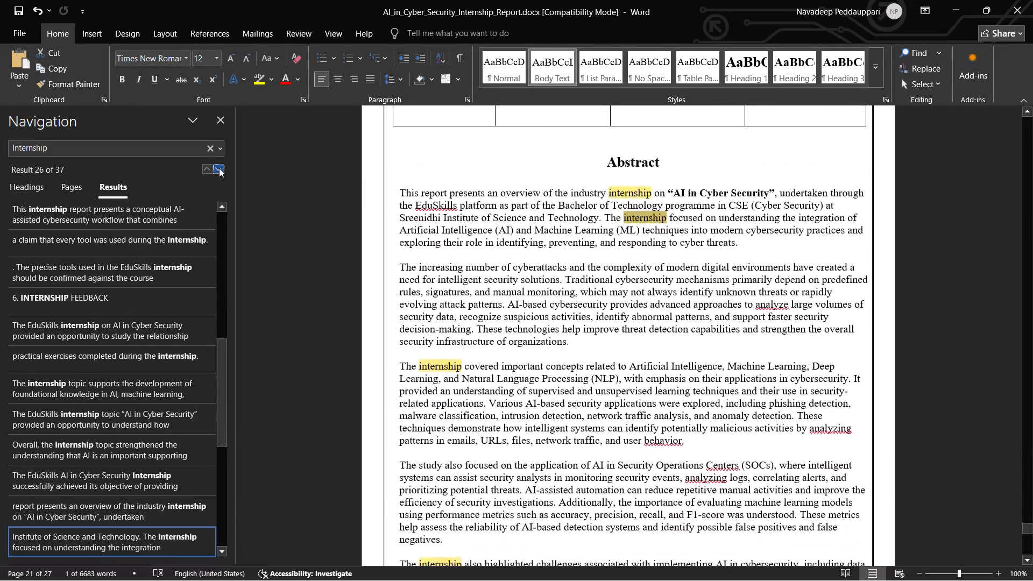
click(219, 168)
click(219, 168)
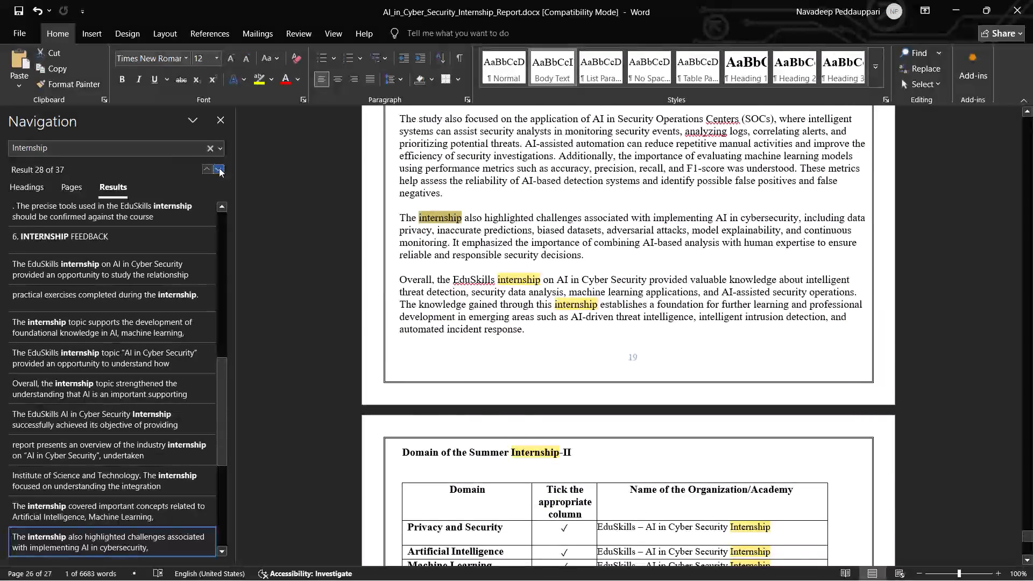
click(219, 168)
click(219, 168)
click(219, 168)
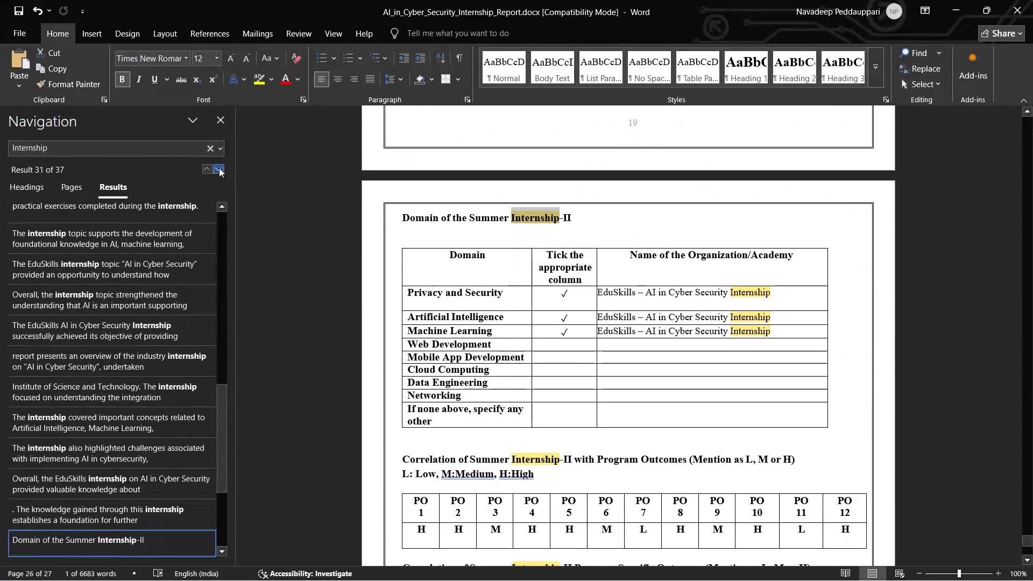
Search the report for "IV " and step through its occurrences from the title page to the Declaration.
click(59, 147)
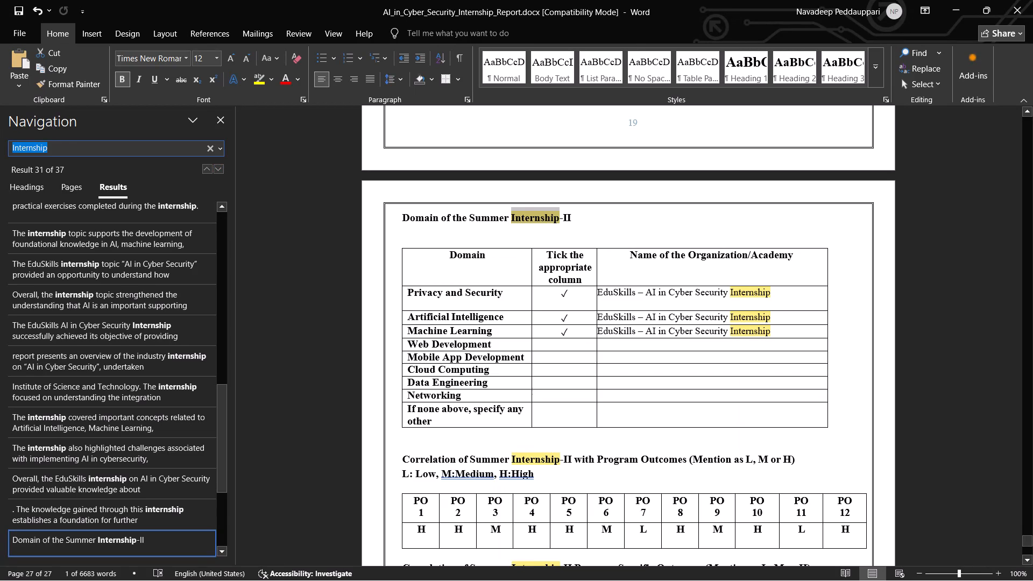
text(IV)
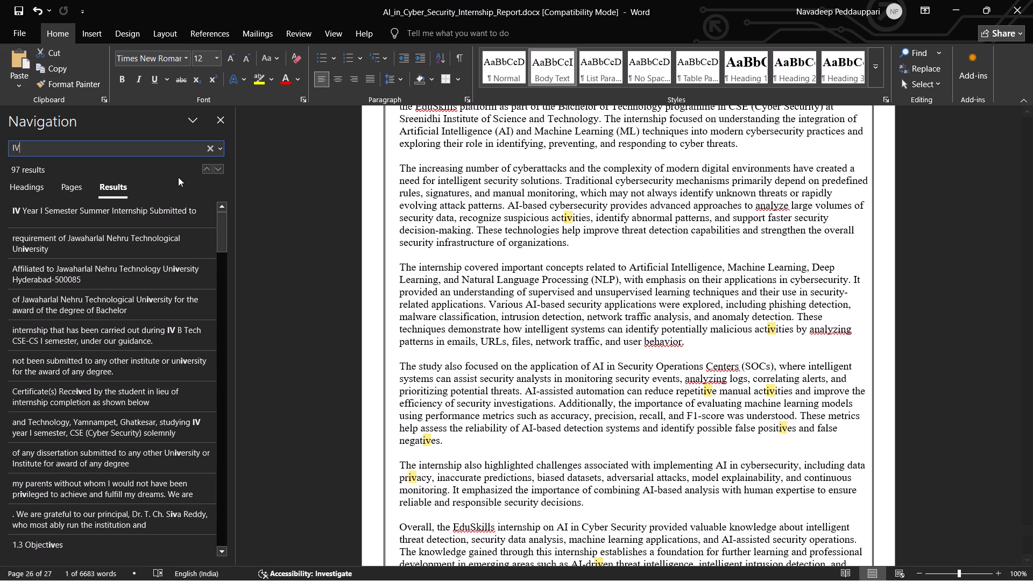
key(space)
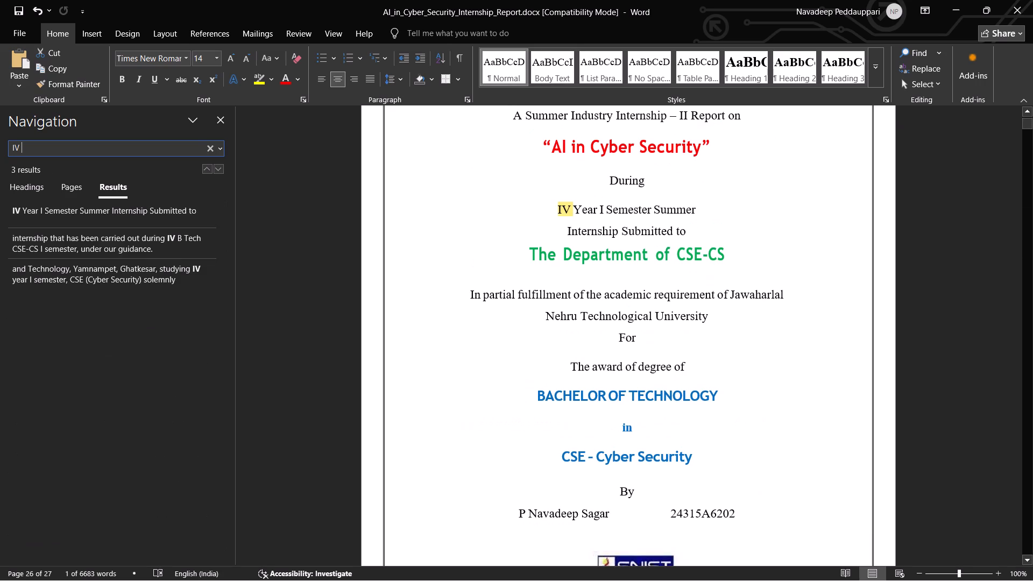
click(219, 165)
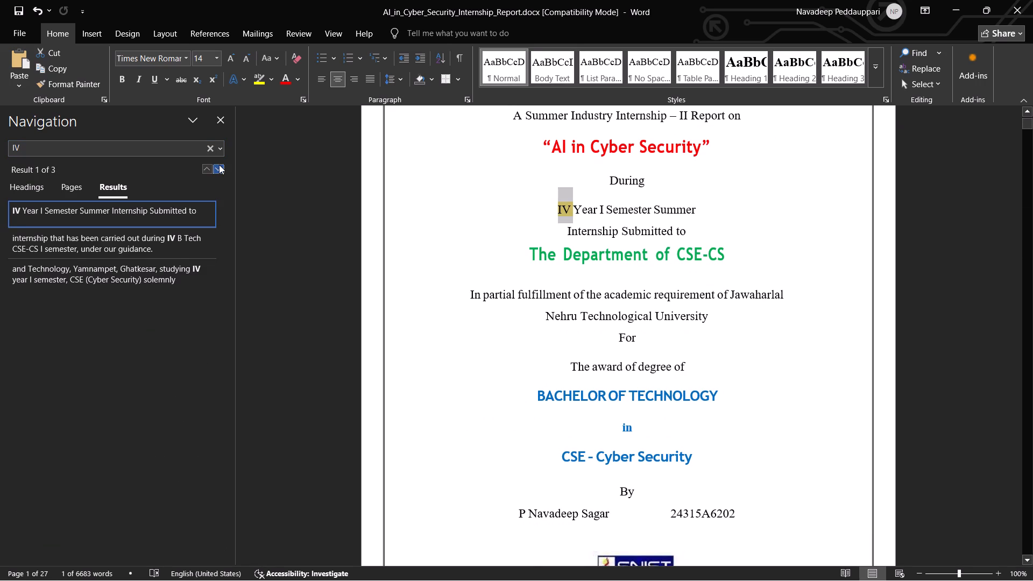
click(219, 165)
click(219, 165)
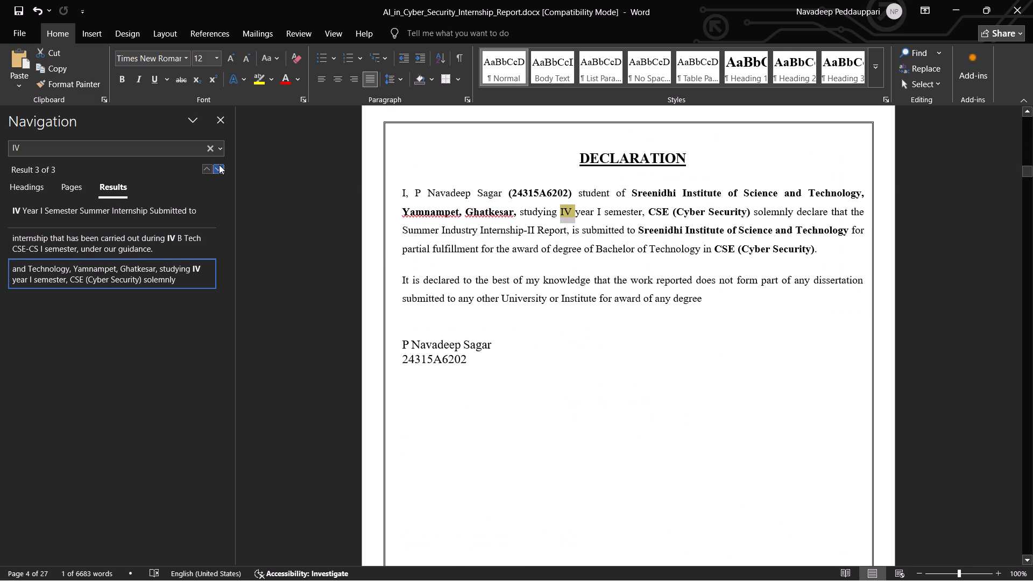
Search the report for "iii" and "III", and close the search.
double_click(161, 149)
click(161, 149)
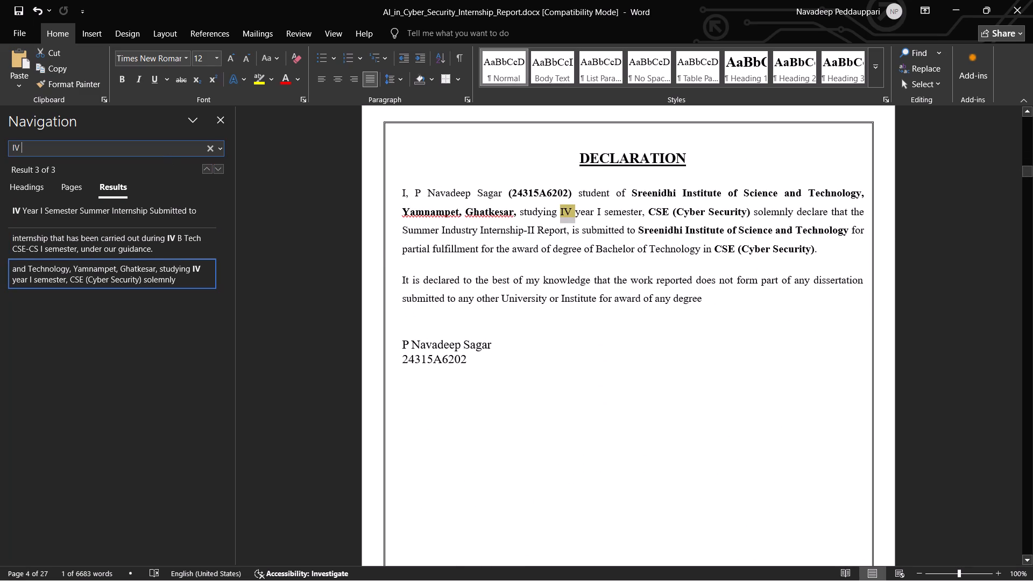
double_click(161, 149)
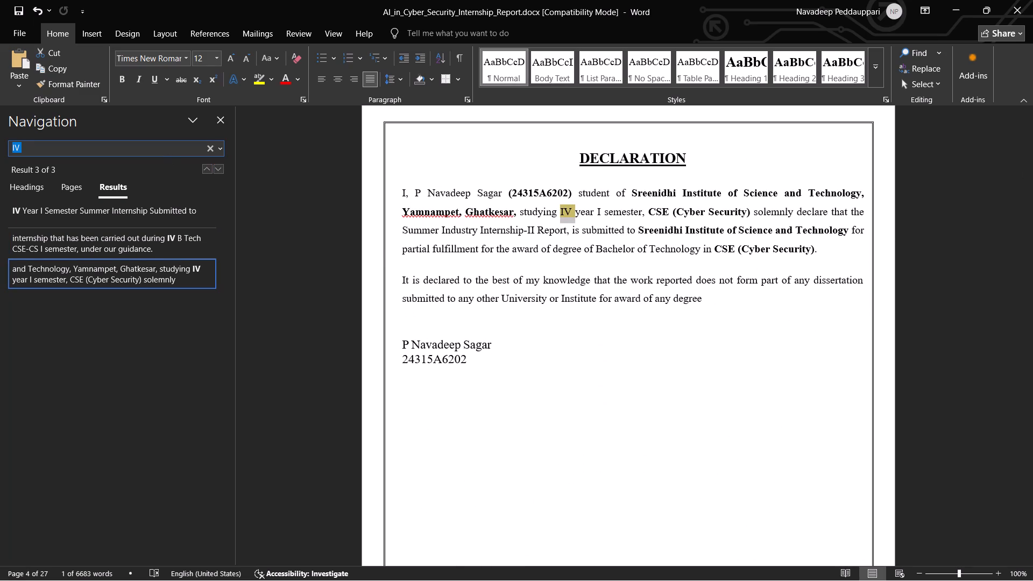
text(iii)
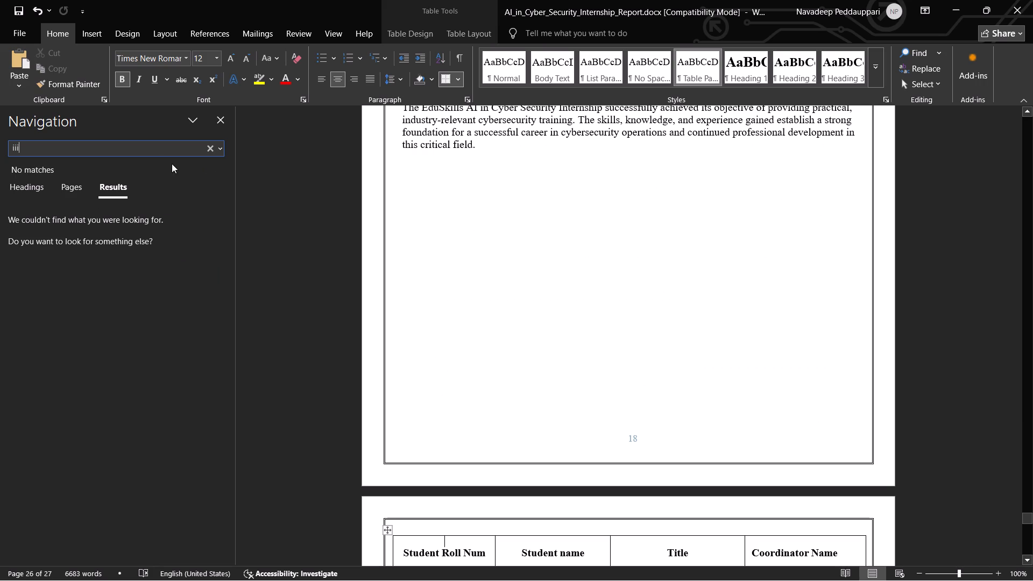
triple_click(136, 151)
key(BackSpace)
text(III)
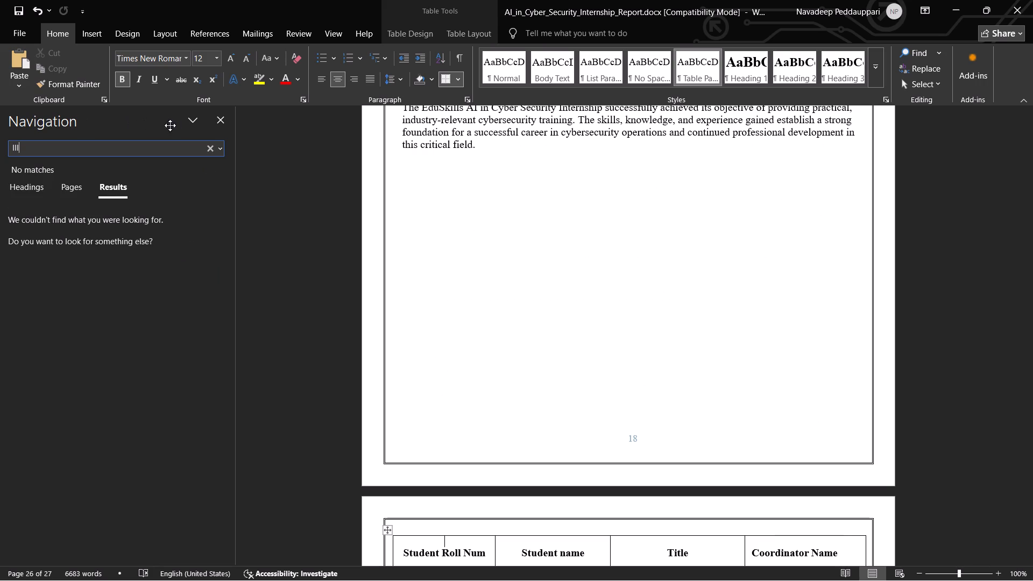
click(222, 124)
Save the report.
scroll(455, 289, up, 7)
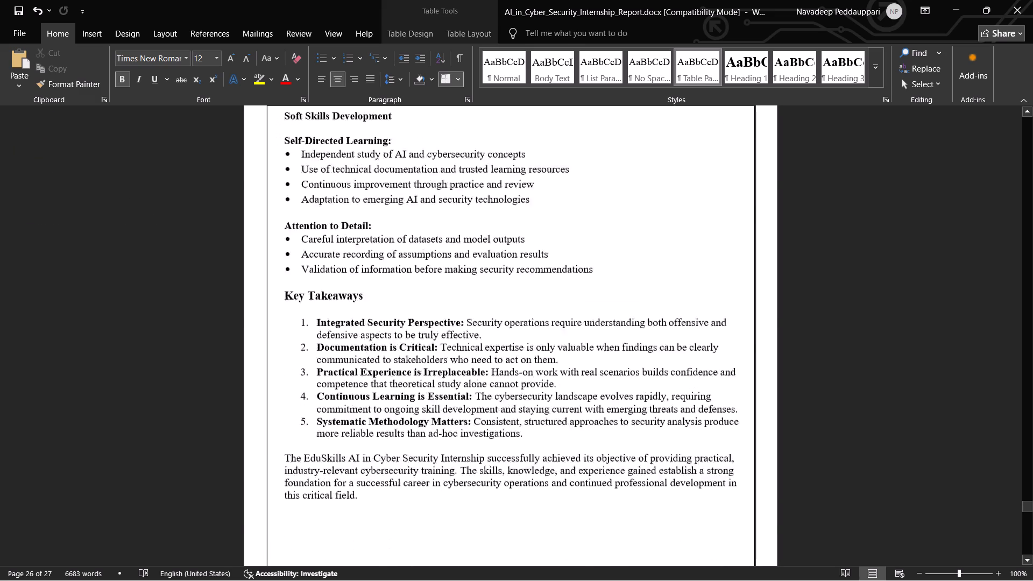
key(ctrl+s)
Widen the Data Flow Architecture figure in section 4.1 until it nearly reaches the page border, and save the report.
scroll(455, 289, up, 8)
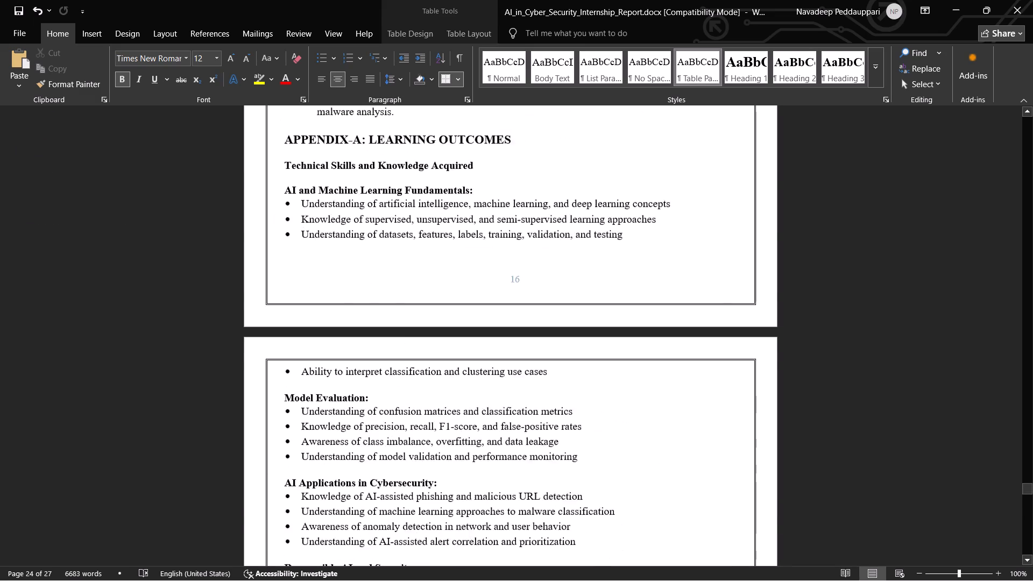
scroll(455, 289, up, 5)
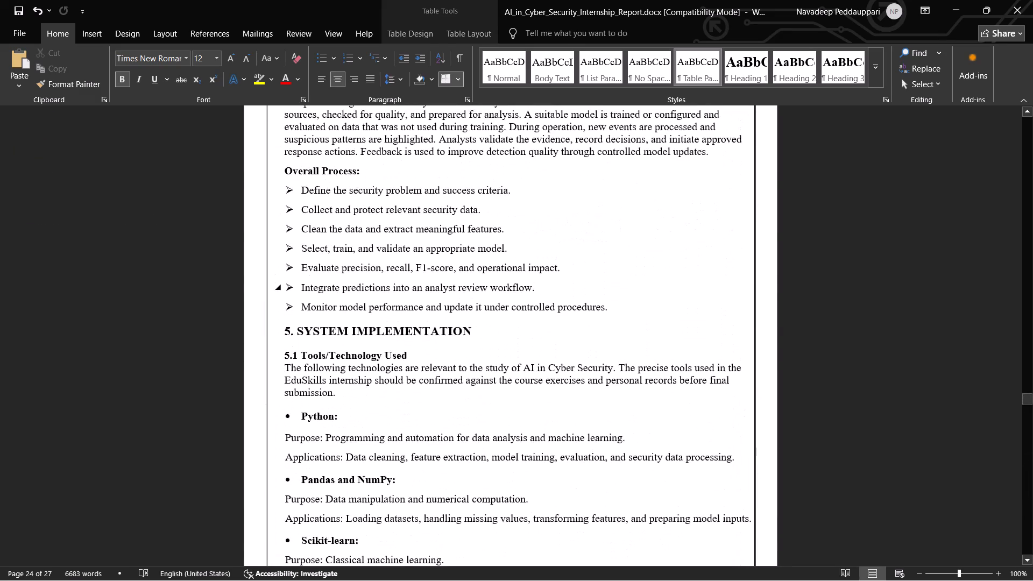
scroll(455, 289, up, 6)
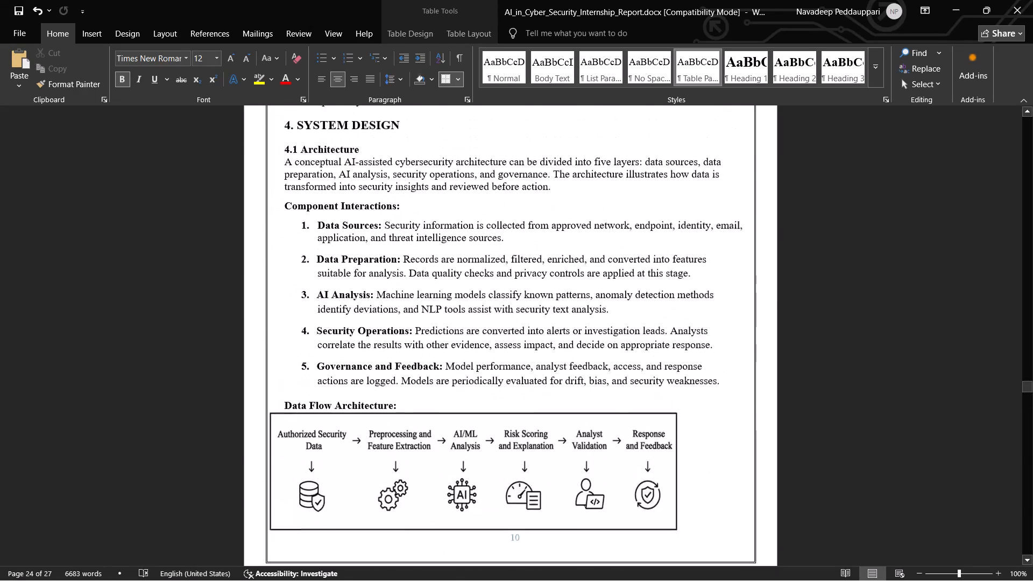
scroll(455, 289, down, 2)
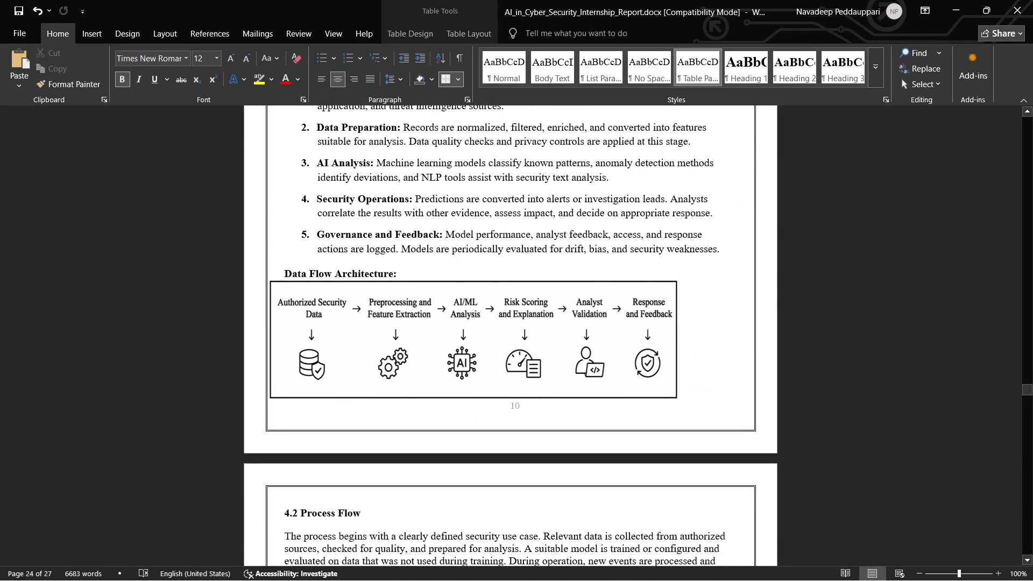
click(546, 342)
drag(678, 337, 733, 335)
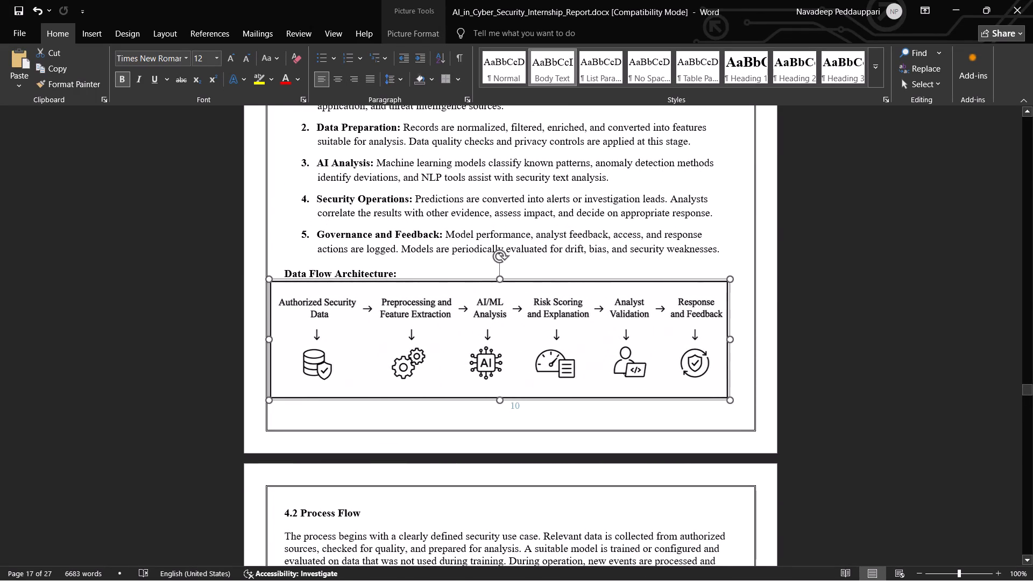
drag(733, 335, 750, 334)
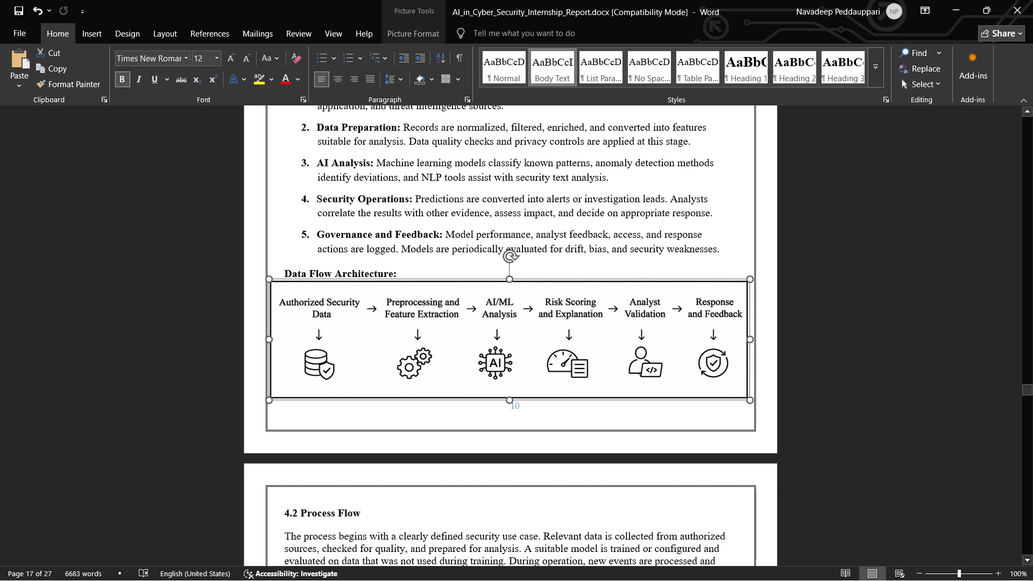
drag(750, 334, 753, 334)
click(799, 314)
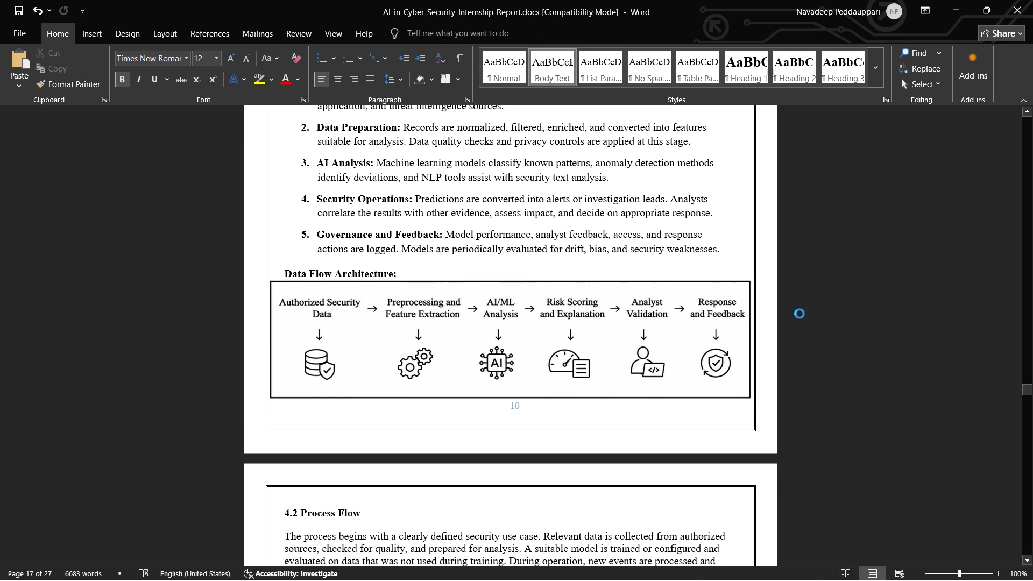
key(ctrl+s)
Review the pages from section 4.2 Process Flow to the signature block at the report's end.
scroll(539, 339, down, 6)
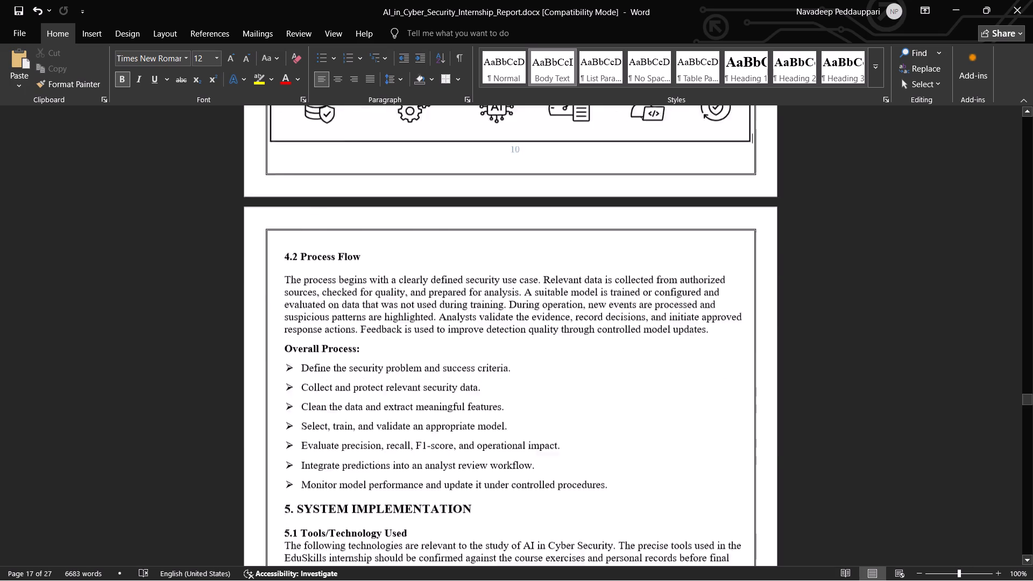
scroll(539, 339, down, 14)
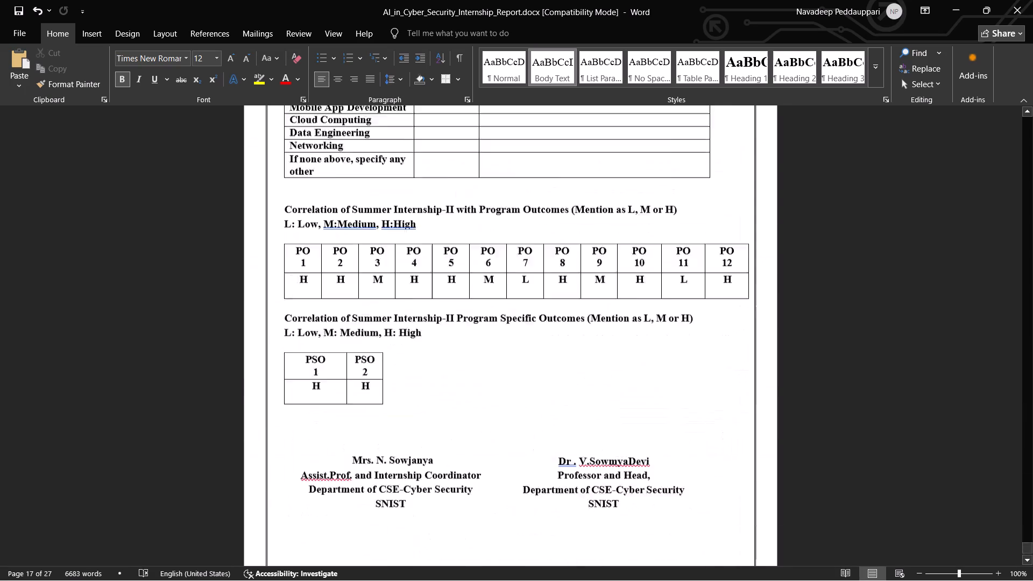
scroll(539, 339, down, 11)
Review the report backwards from the signature block through the body chapters, contents table and certificates to the title page.
scroll(539, 339, up, 8)
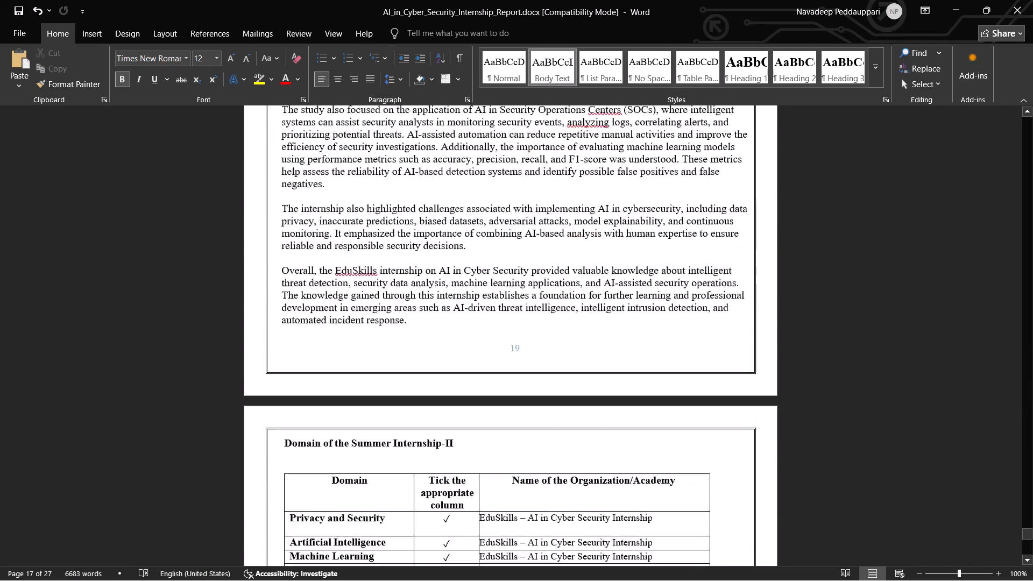
scroll(539, 339, up, 12)
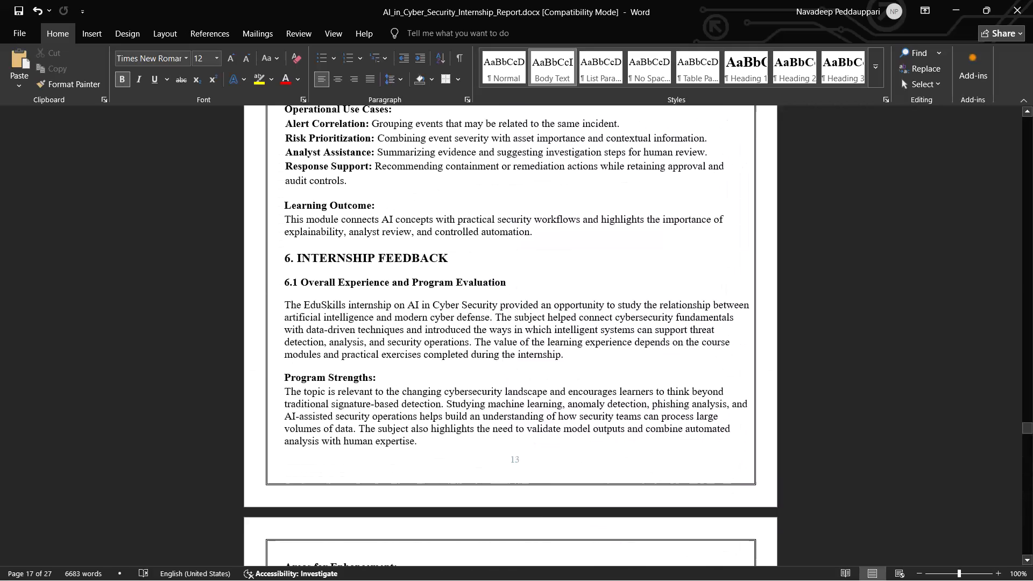
scroll(539, 339, up, 10)
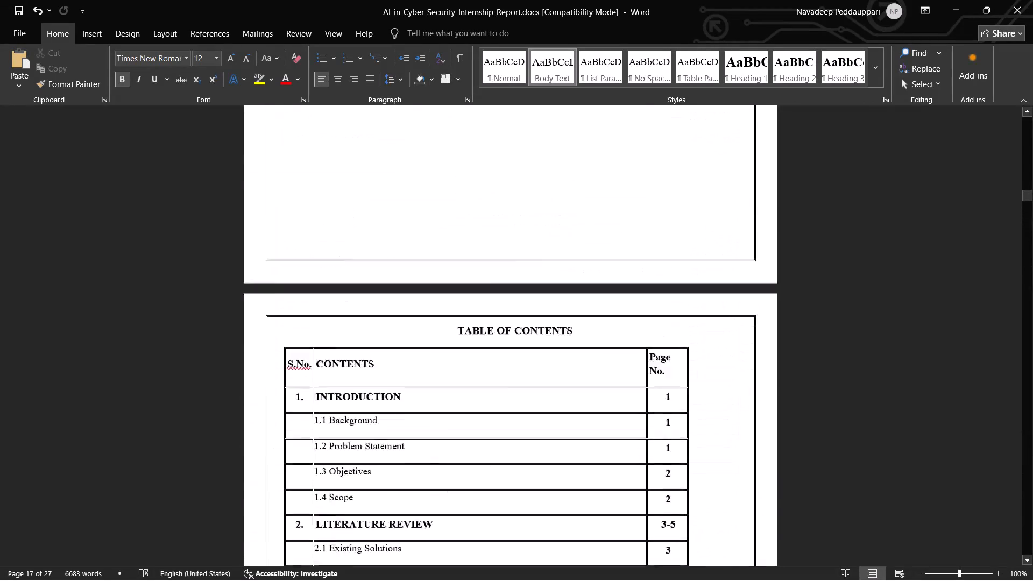
scroll(539, 339, up, 7)
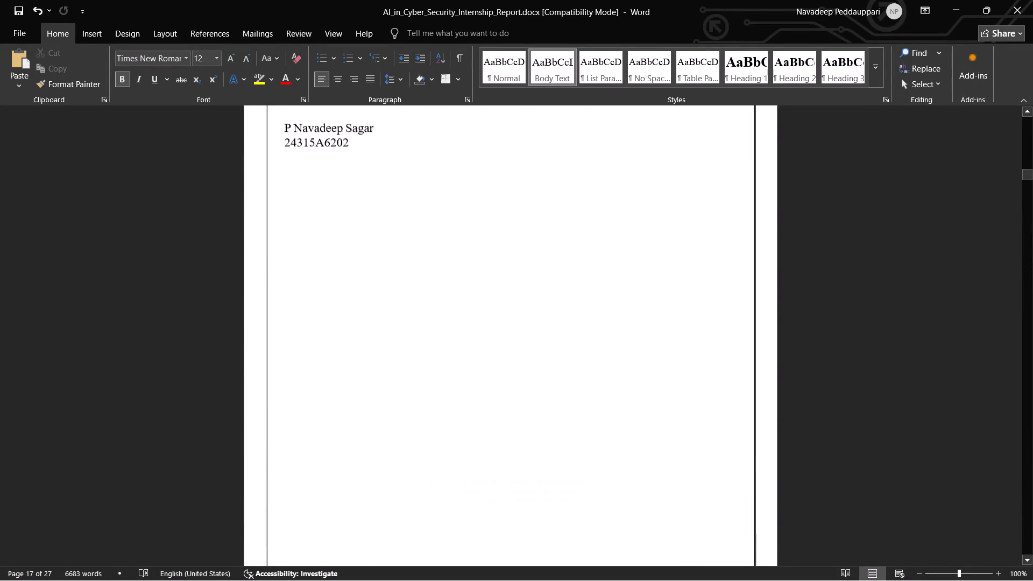
scroll(539, 339, up, 7)
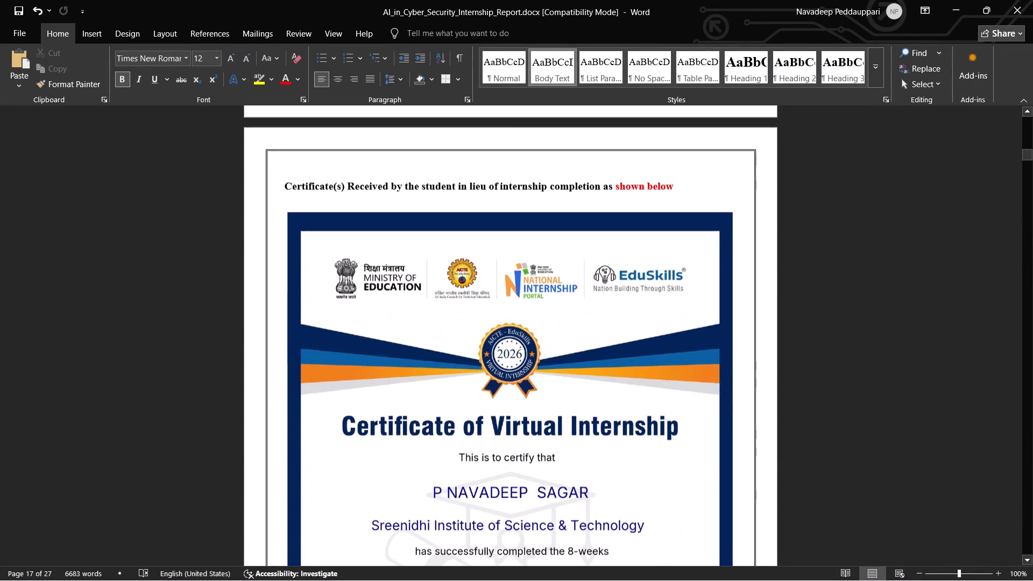
scroll(539, 339, up, 8)
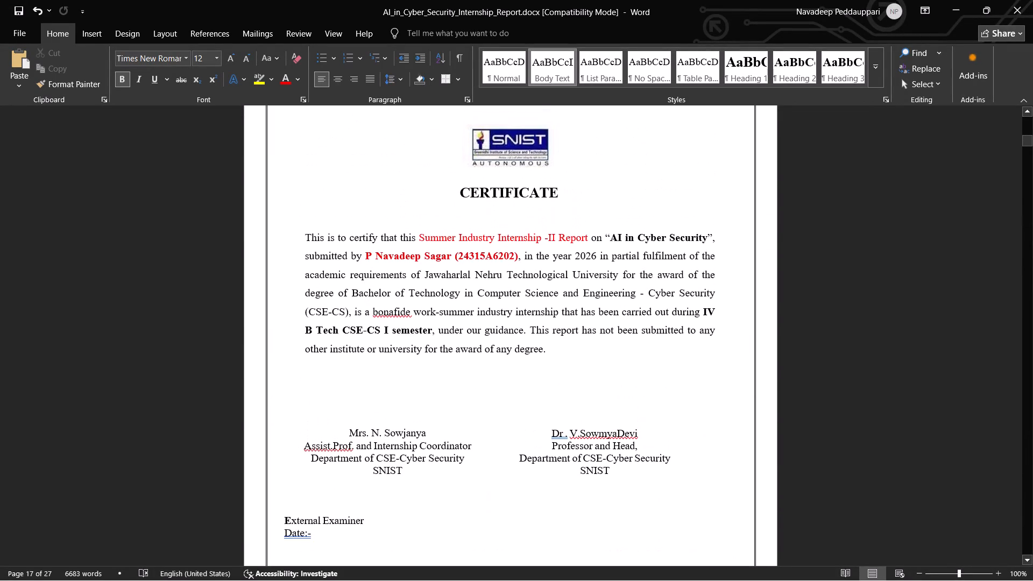
scroll(539, 339, up, 8)
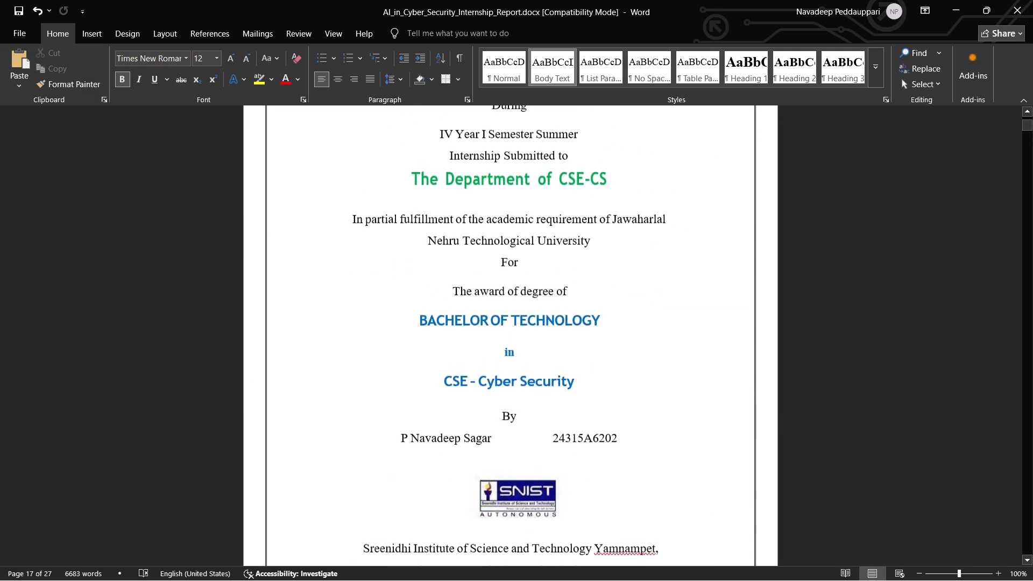
scroll(539, 339, up, 4)
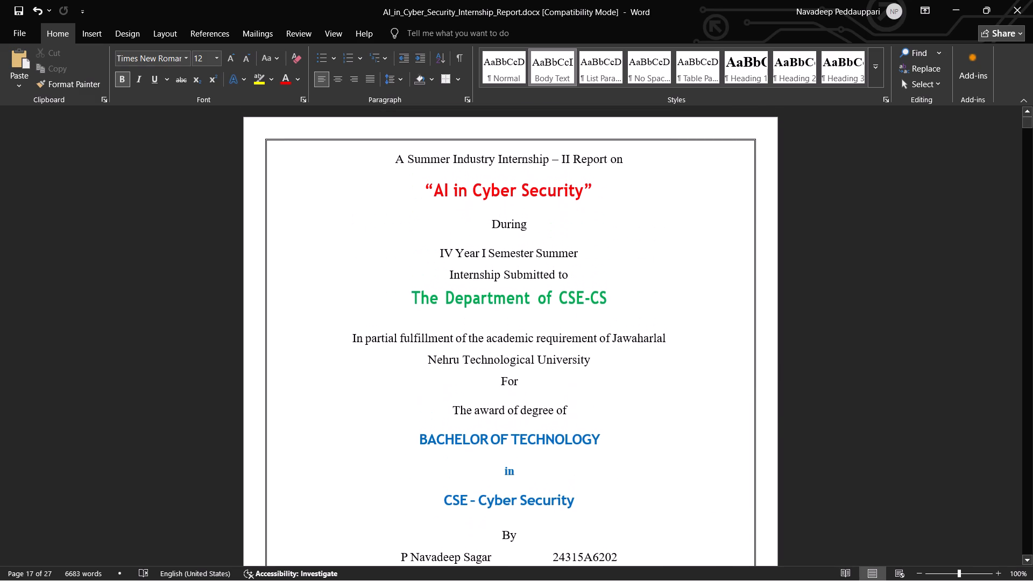
Save the AI in Cyber Security report and close it.
key(ctrl+s)
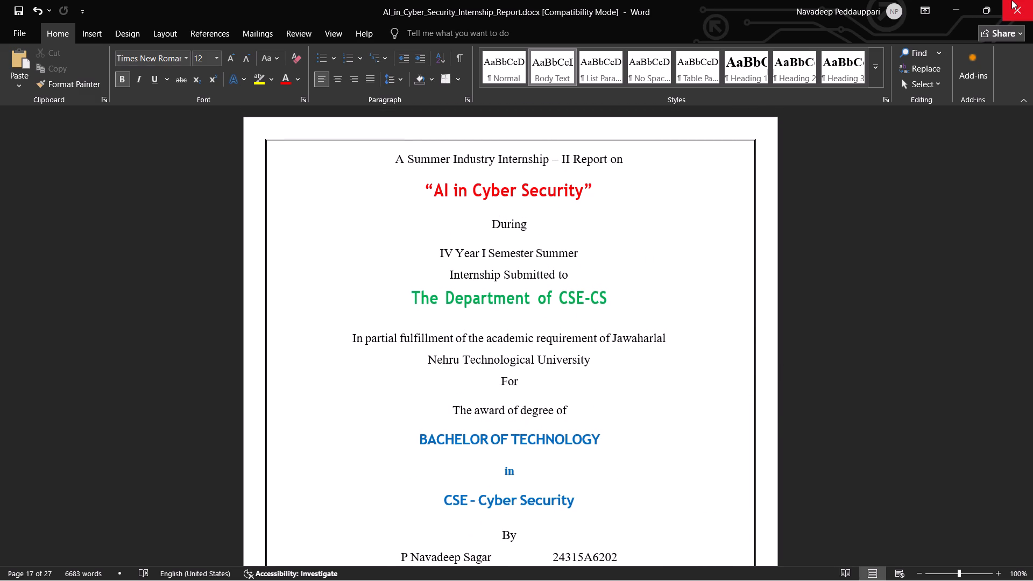
click(1011, 35)
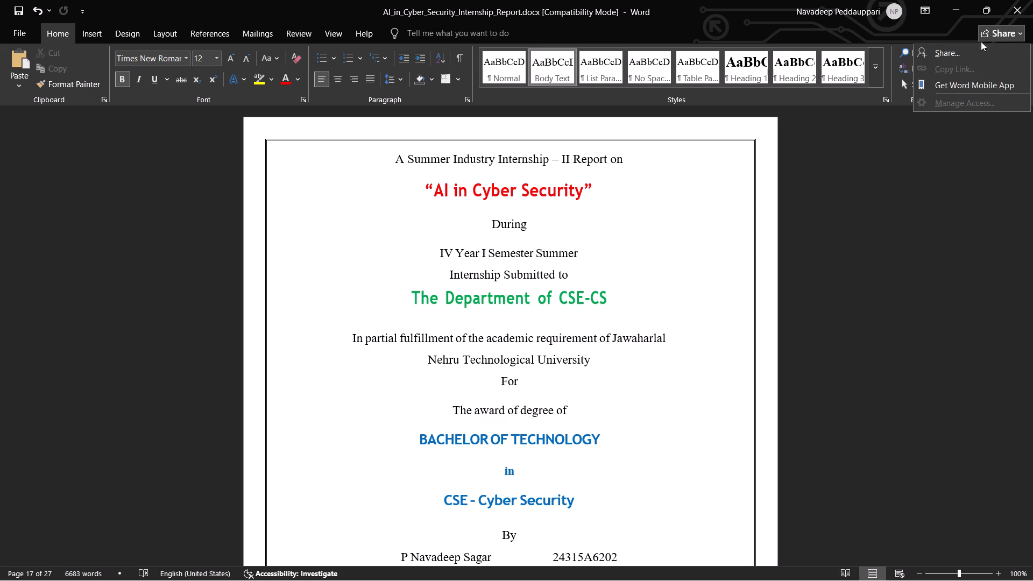
click(973, 46)
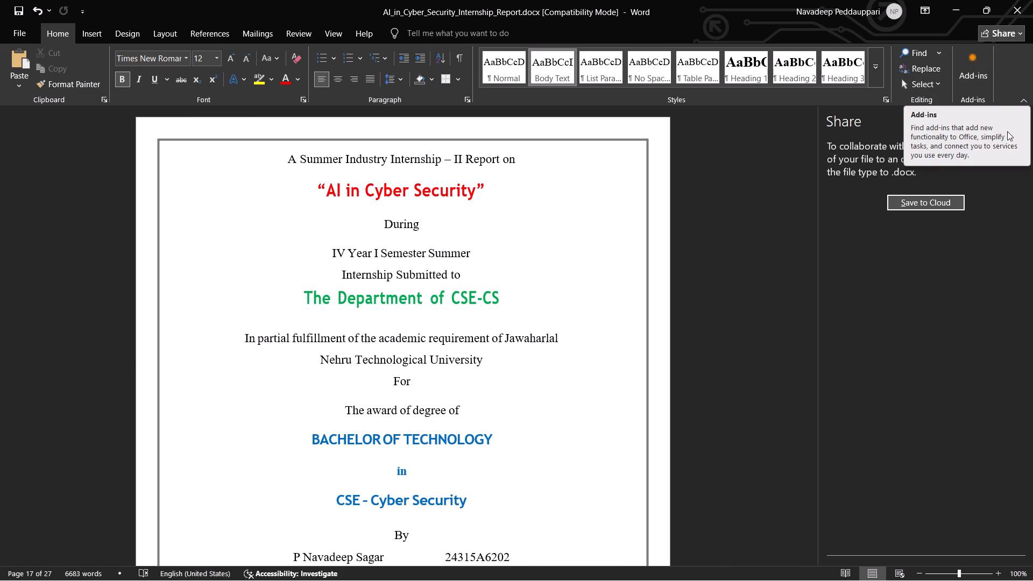
click(1020, 9)
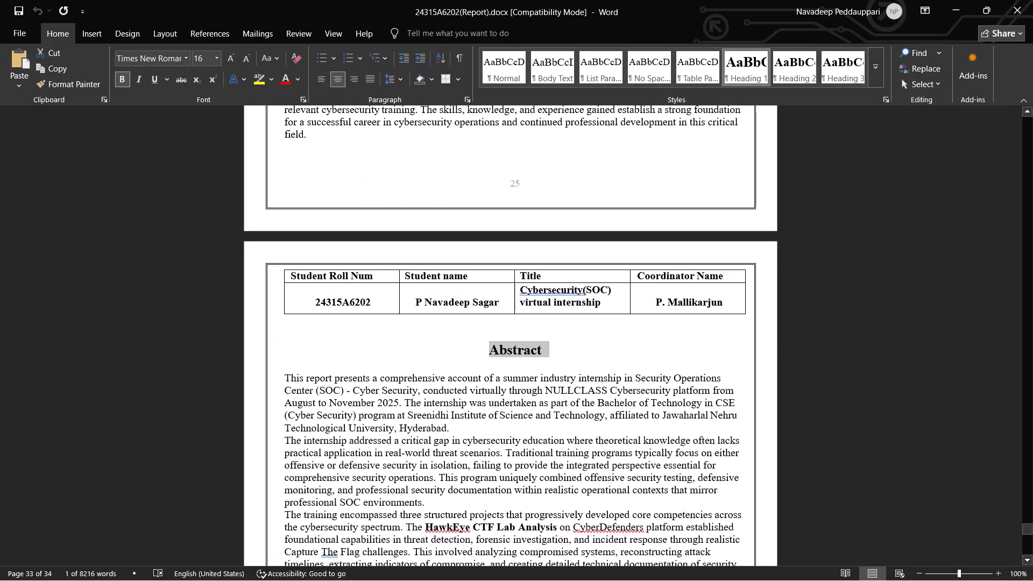
Close the older SOC internship report and the browser window showing the ChatGPT abstract.
click(1032, 0)
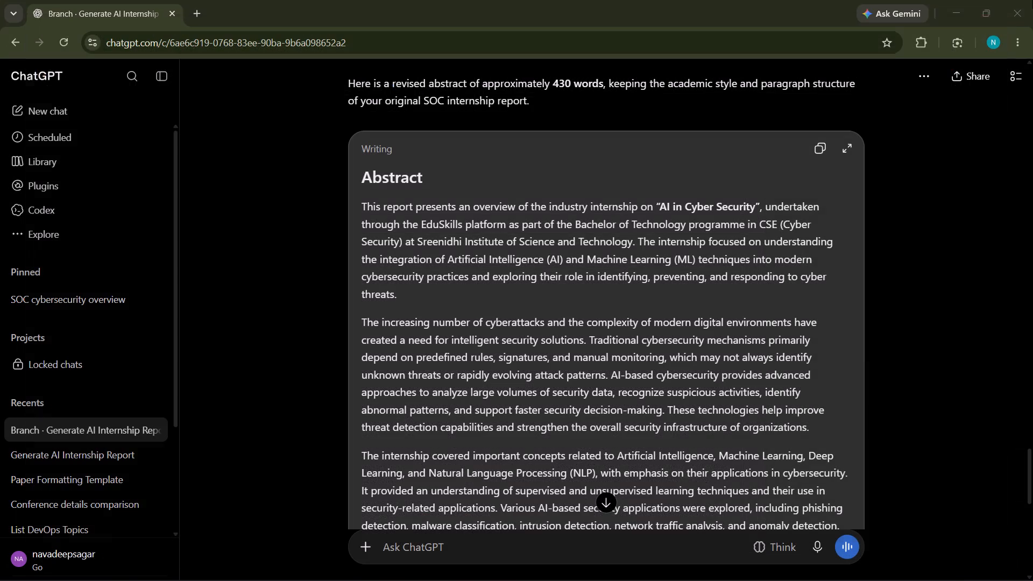
click(1032, 0)
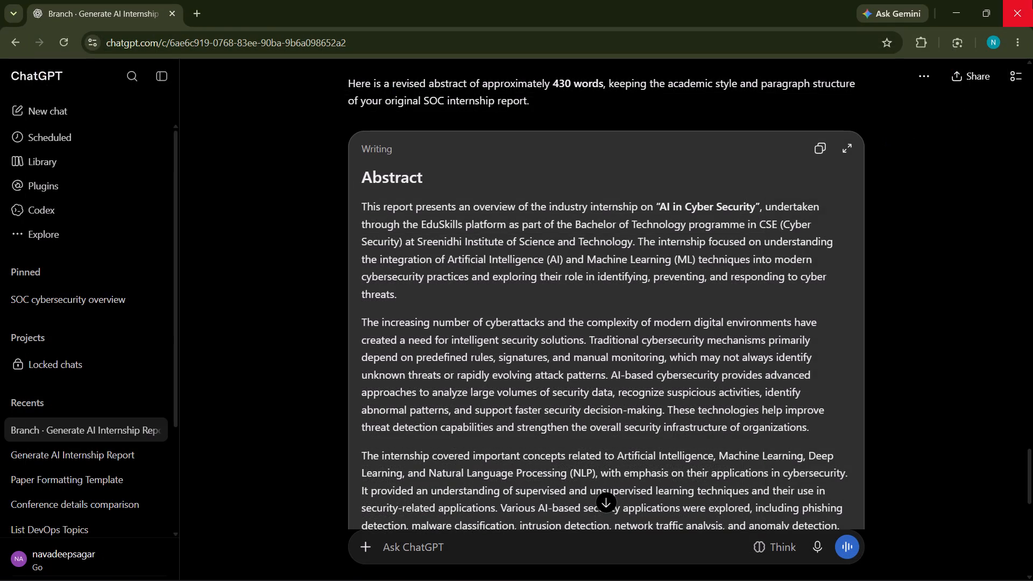